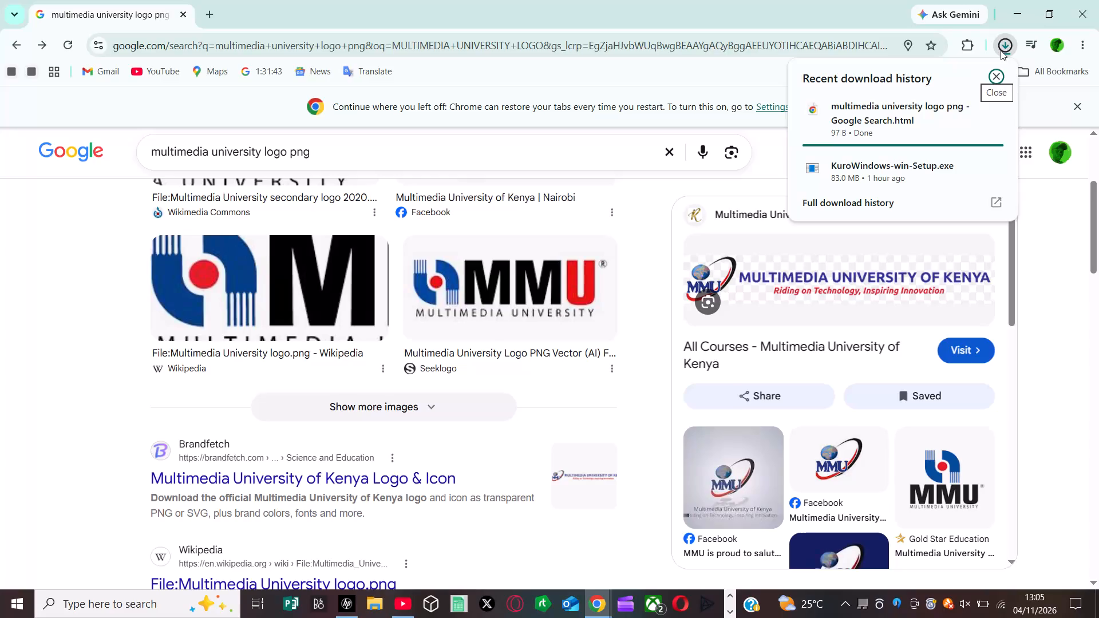
Open the downloaded "multimedia university logo png - Google Search.html" file from the recent download history.
{"action": "left_click", "coordinate": [885, 116]}
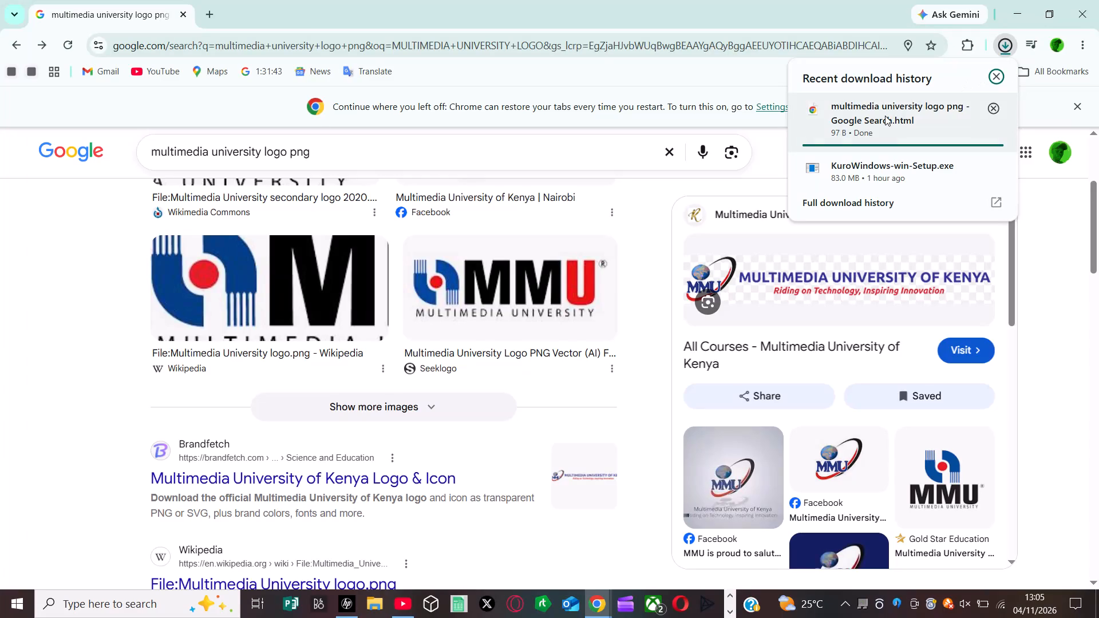
{"action": "right_click", "coordinate": [885, 116]}
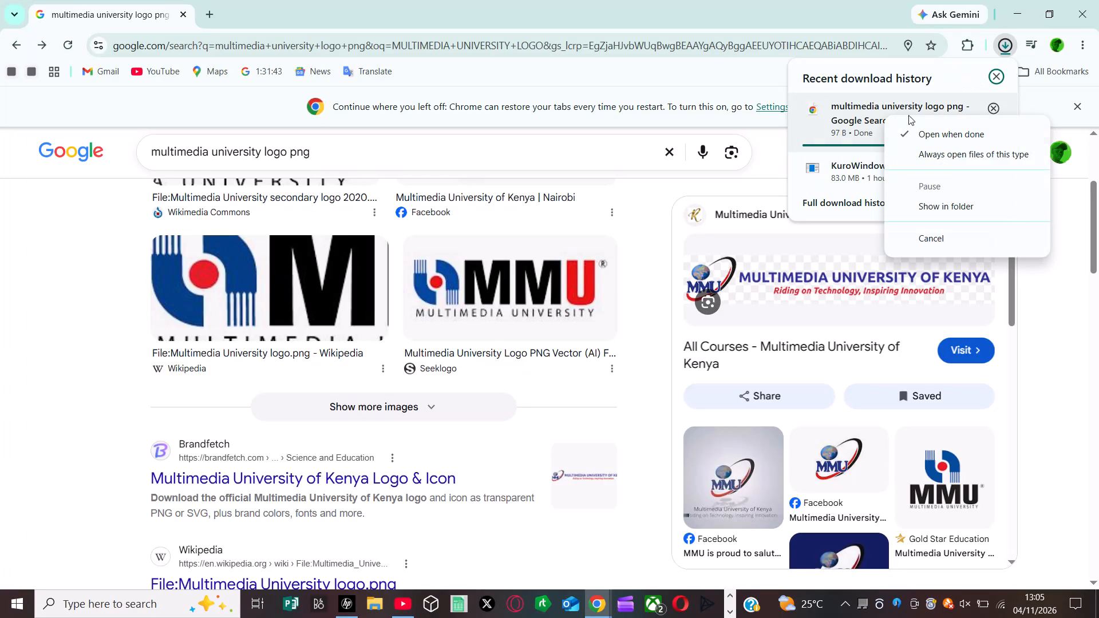
{"action": "left_click", "coordinate": [947, 134]}
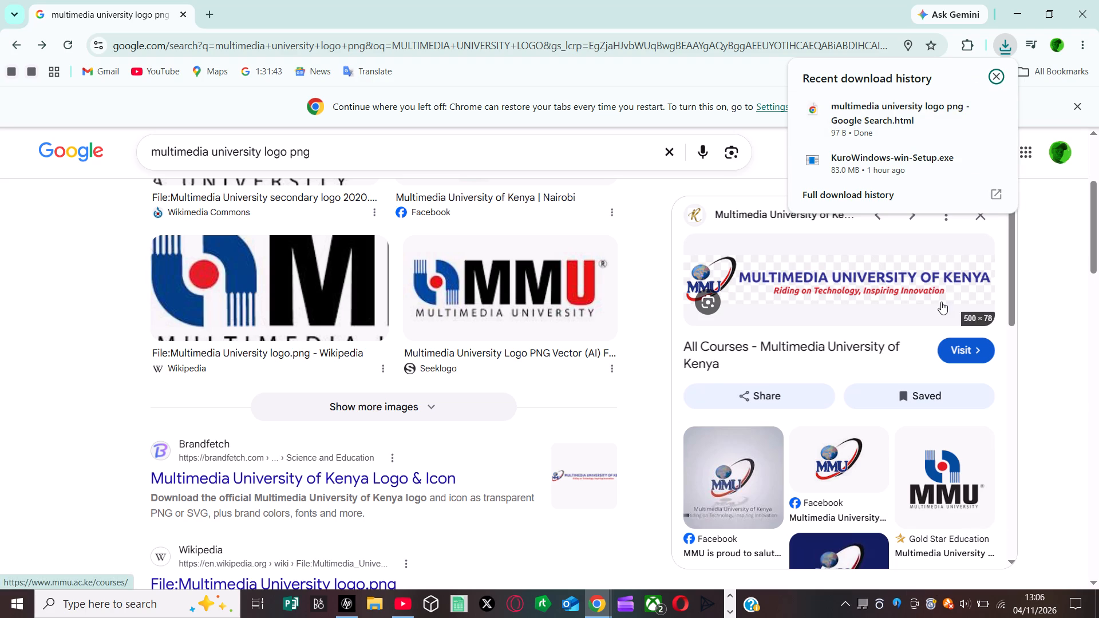
{"action": "left_click", "coordinate": [880, 107]}
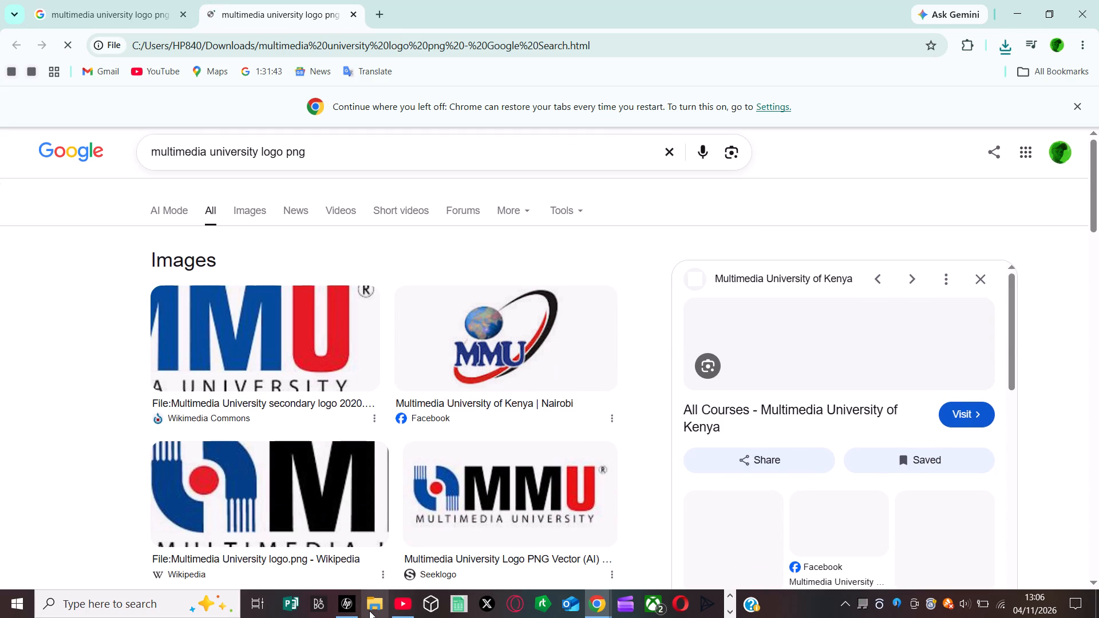
Switch to File Explorer, keeping a single window open on Quick access and maximizing it.
{"action": "right_click", "coordinate": [369, 611]}
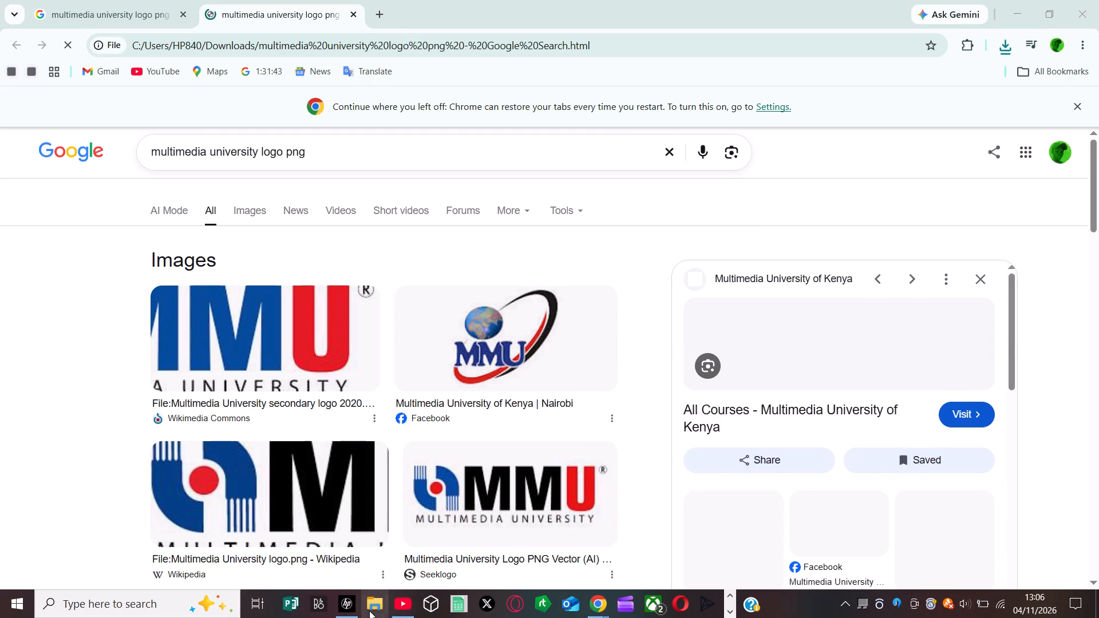
{"action": "left_click", "coordinate": [369, 611]}
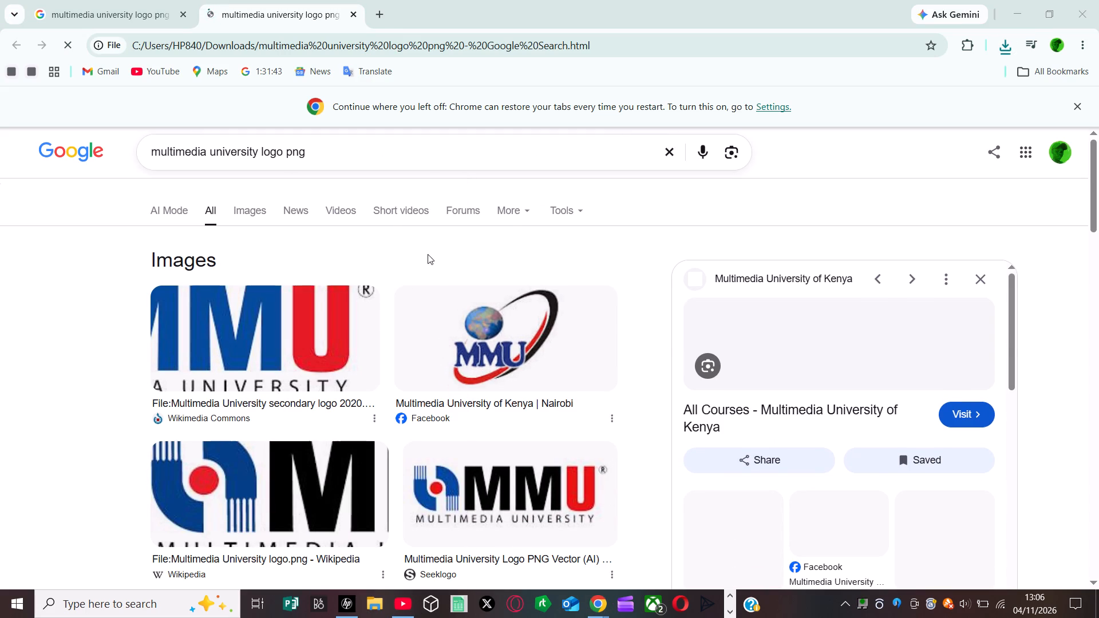
{"action": "left_click", "coordinate": [369, 592]}
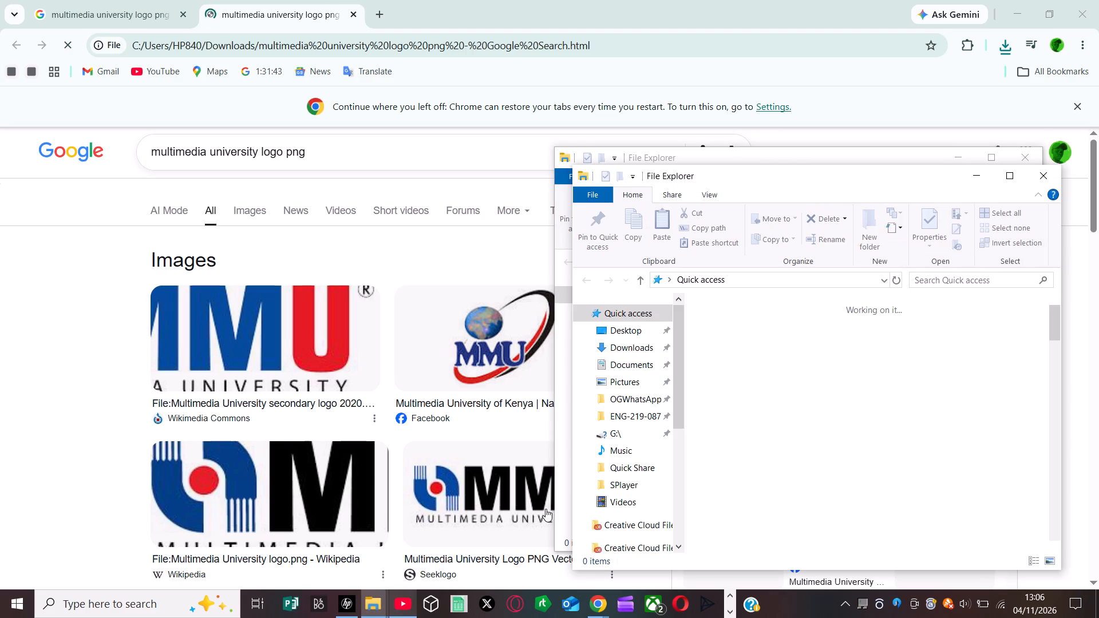
{"action": "left_click", "coordinate": [1033, 176]}
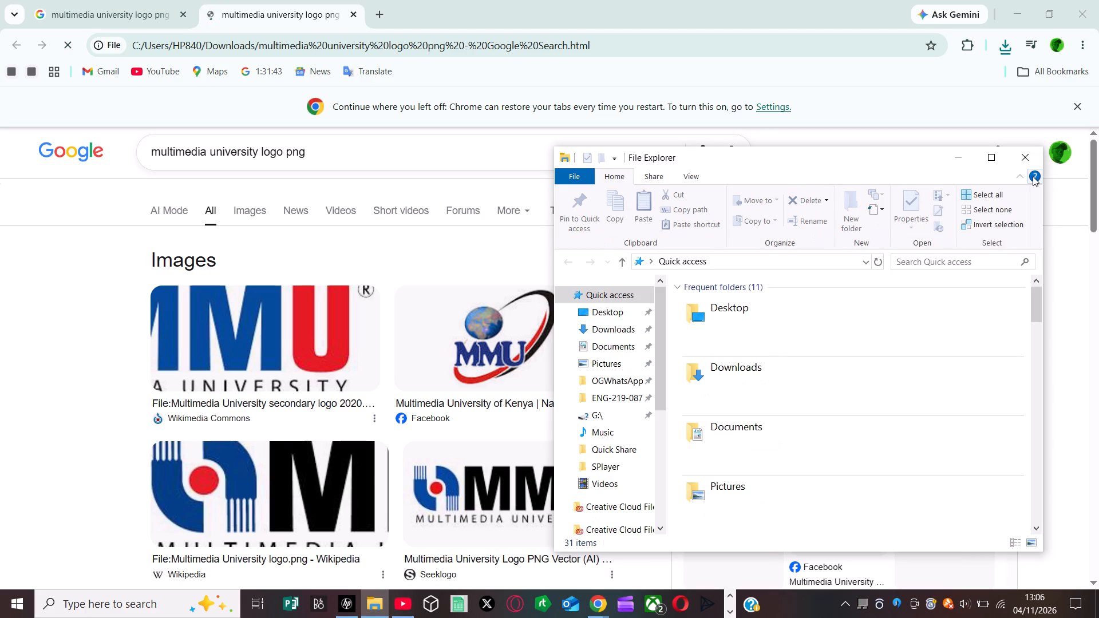
{"action": "left_click", "coordinate": [983, 156]}
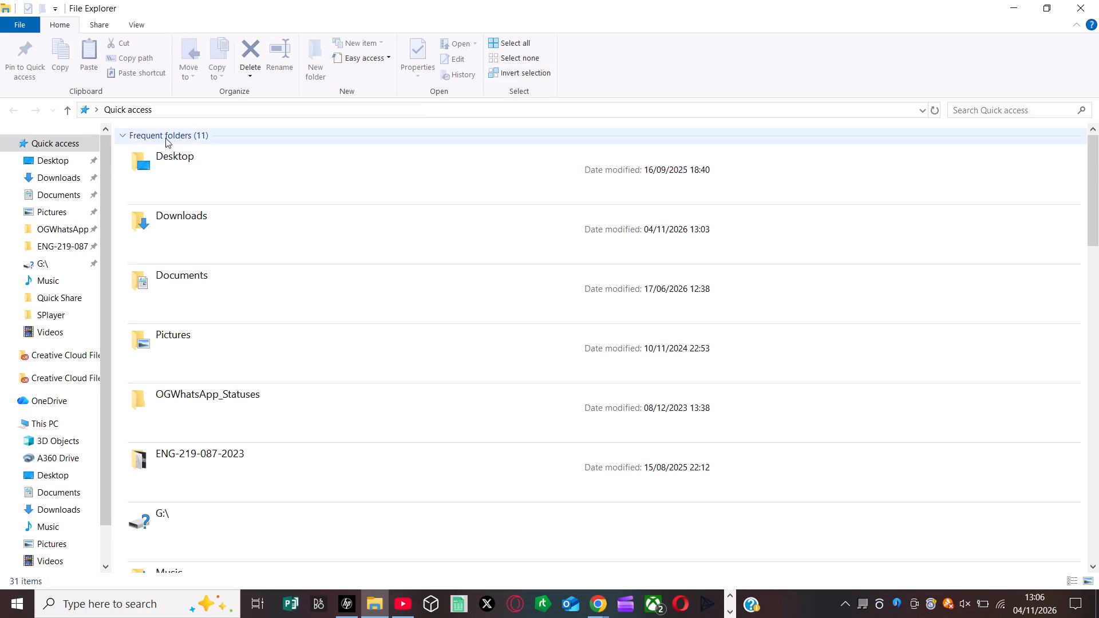
Open the recent file "multimedia university logo png - Google Search" from Quick access, choosing Google Chrome as the app.
{"action": "scroll", "coordinate": [238, 454], "scroll_direction": "down", "scroll_amount": 7}
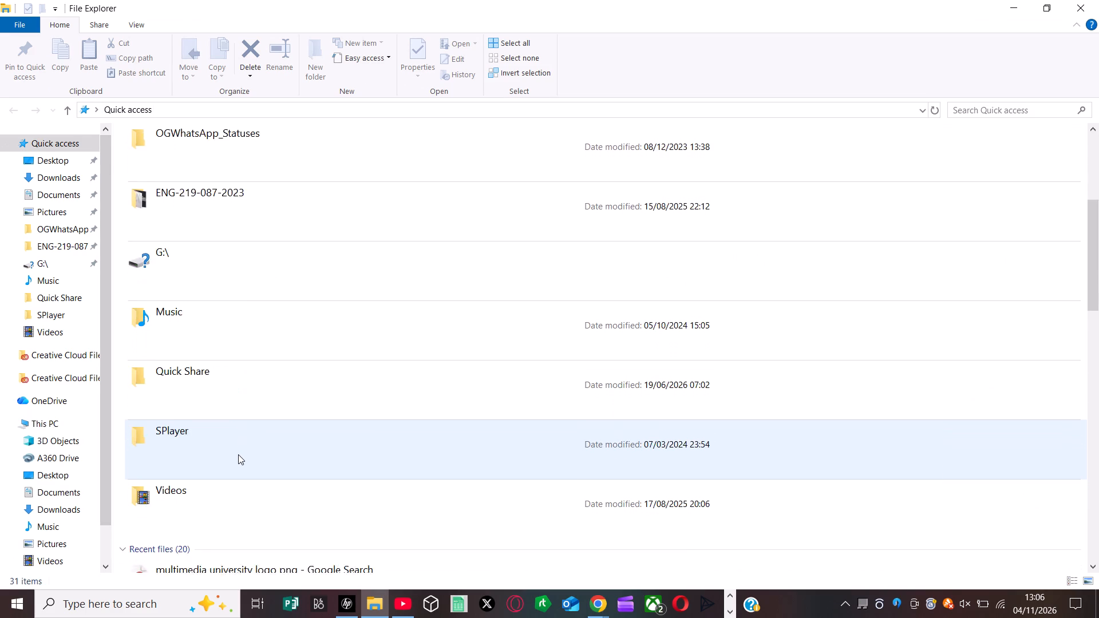
{"action": "scroll", "coordinate": [238, 454], "scroll_direction": "down", "scroll_amount": 2}
{"action": "scroll", "coordinate": [238, 454], "scroll_direction": "up", "scroll_amount": 2}
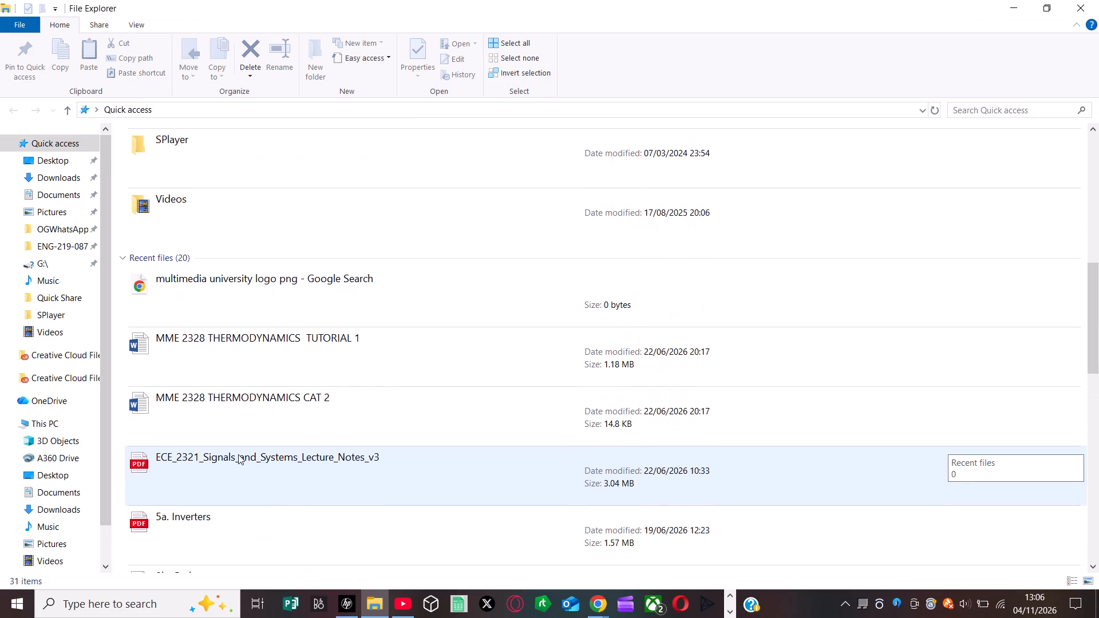
{"action": "right_click", "coordinate": [283, 293]}
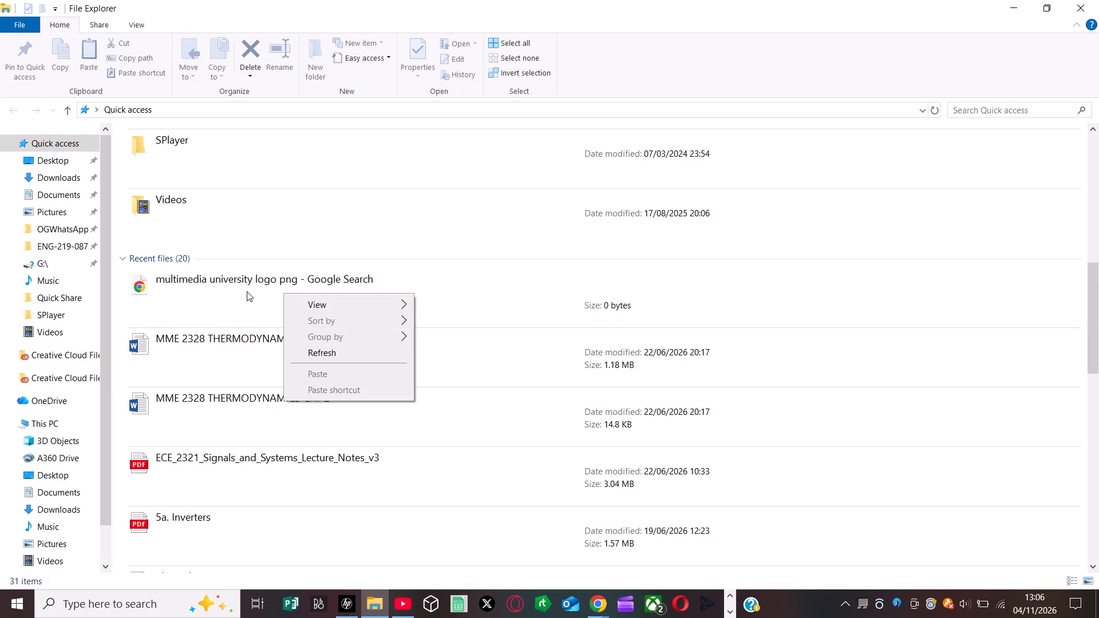
{"action": "left_click", "coordinate": [247, 291]}
{"action": "right_click", "coordinate": [247, 291]}
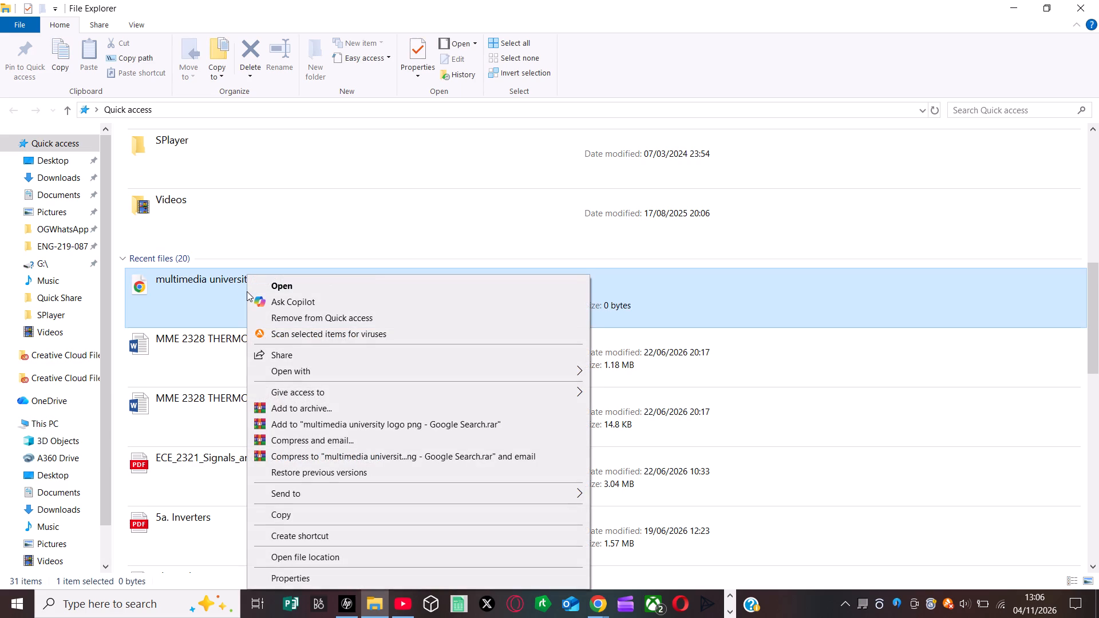
{"action": "left_click", "coordinate": [318, 280]}
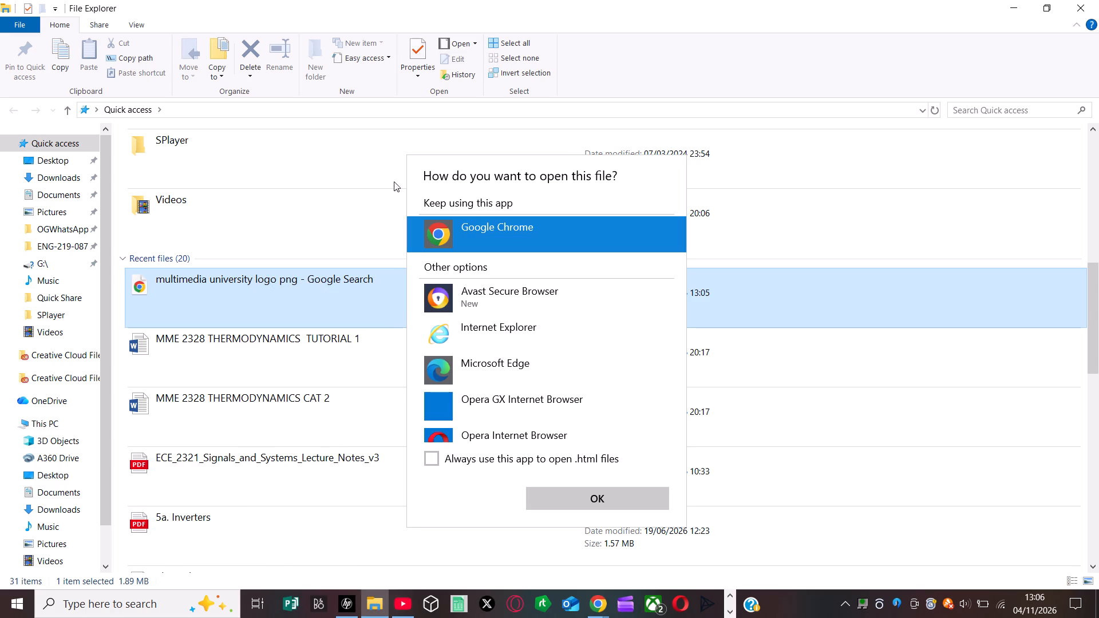
{"action": "left_click", "coordinate": [611, 223]}
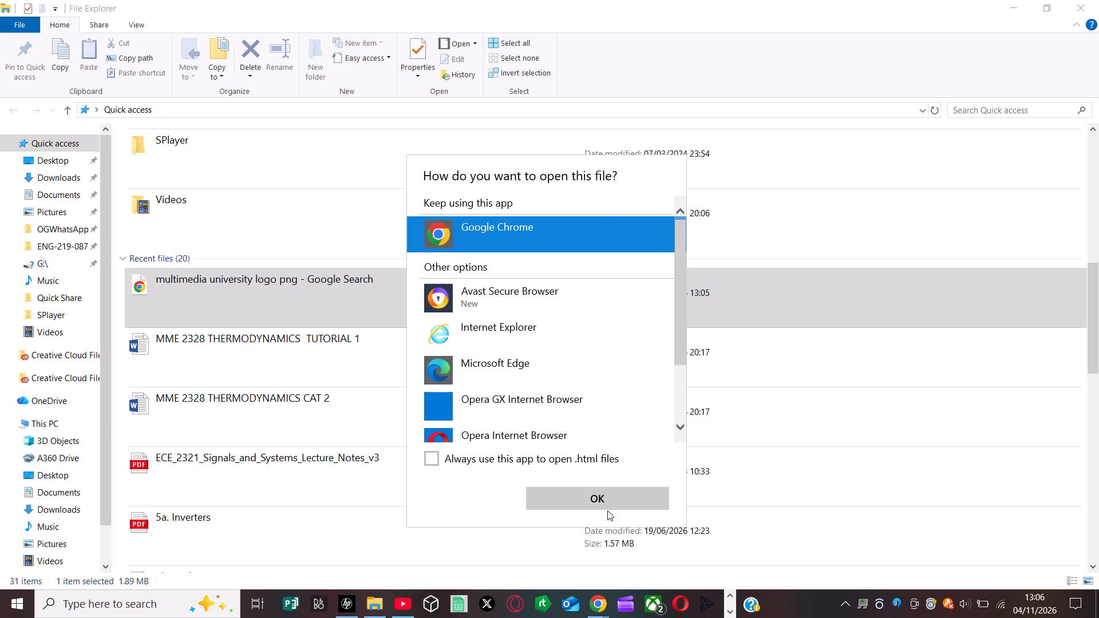
{"action": "left_click", "coordinate": [545, 505]}
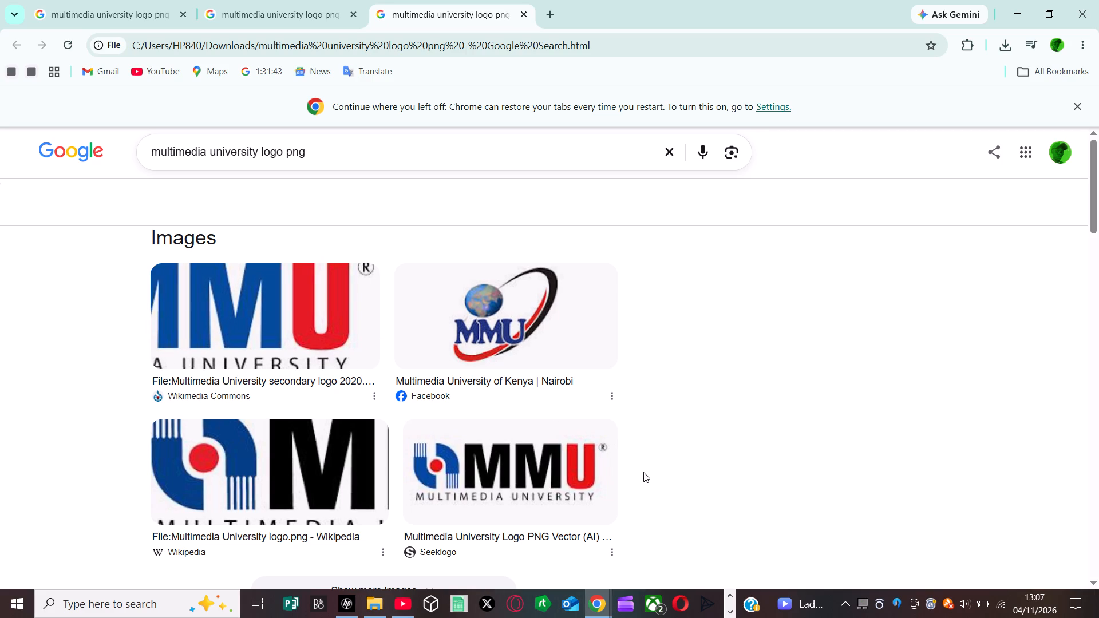
Bring the next row of taskbar apps into view.
{"action": "left_click", "coordinate": [728, 613]}
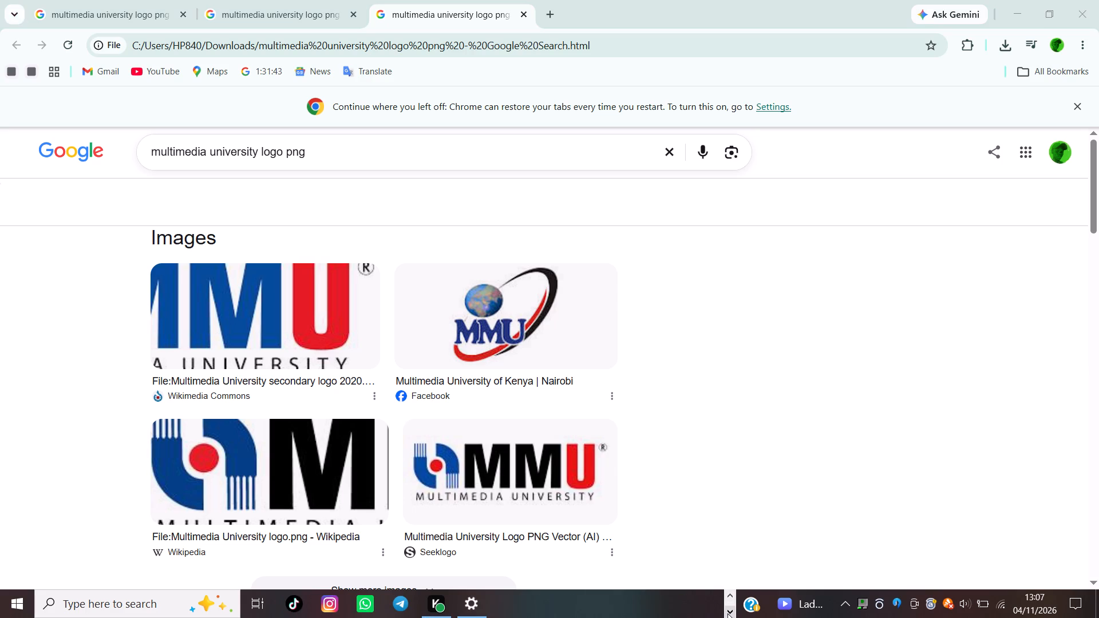
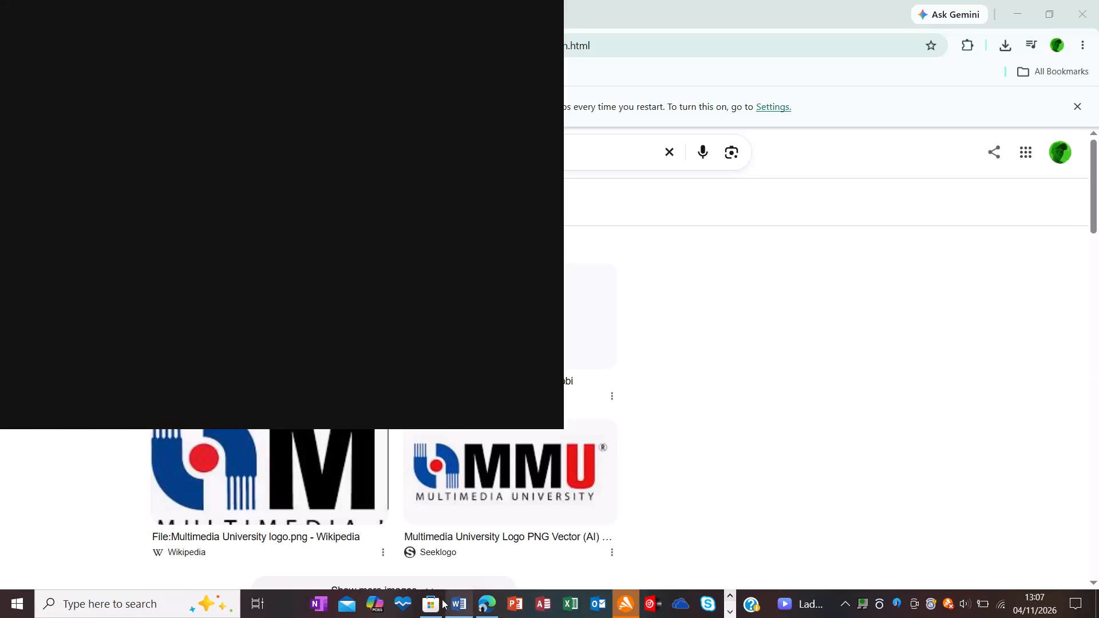
Switch to the blank Word document and insert the built-in Slice (Light) cover page.
{"action": "left_click", "coordinate": [462, 615]}
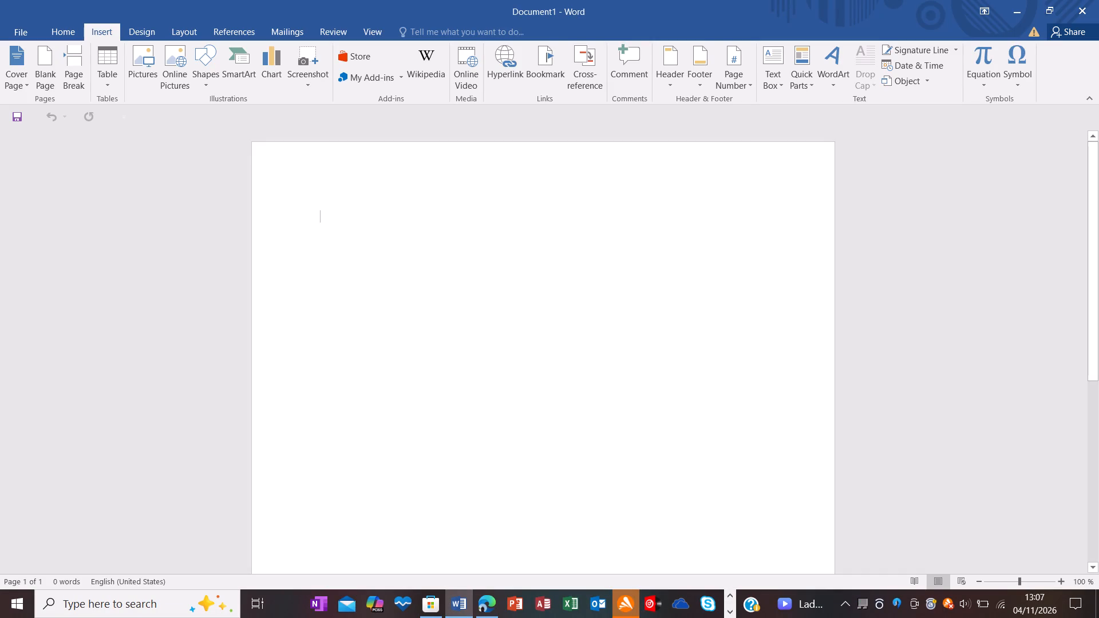
{"action": "left_click", "coordinate": [18, 81]}
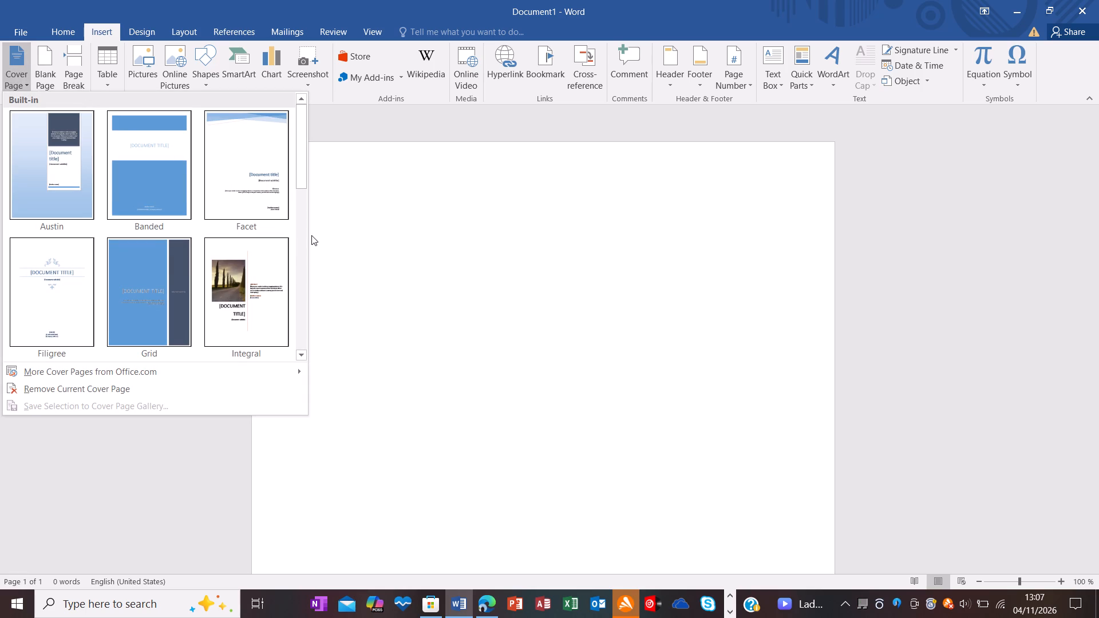
{"action": "left_click", "coordinate": [511, 313]}
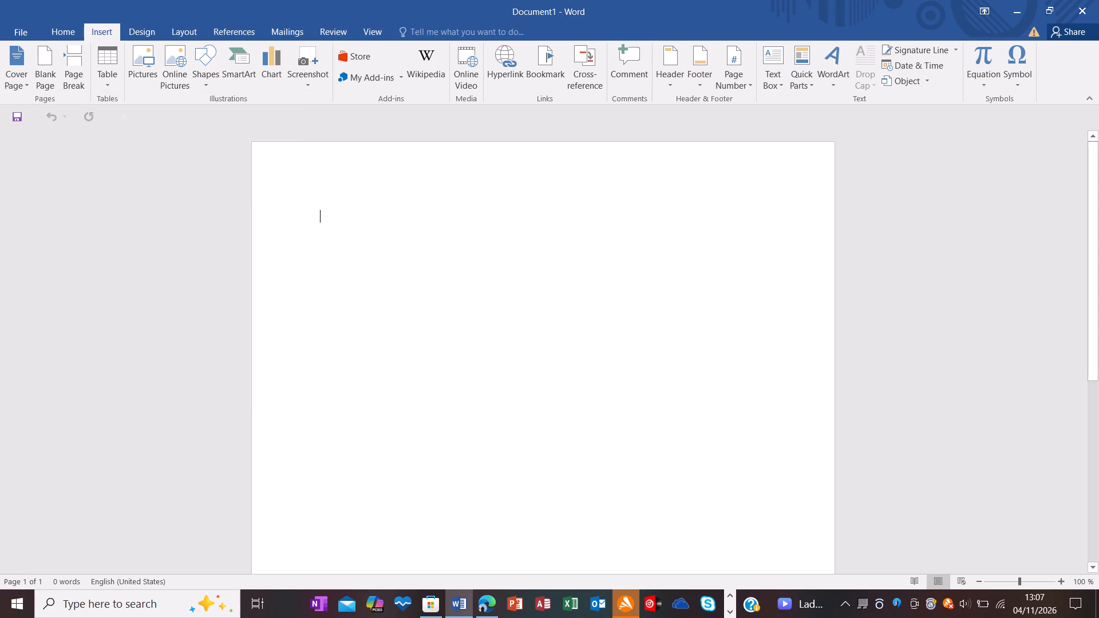
{"action": "left_click", "coordinate": [26, 62]}
{"action": "scroll", "coordinate": [152, 150], "scroll_direction": "up", "scroll_amount": 7}
{"action": "scroll", "coordinate": [247, 211], "scroll_direction": "down", "scroll_amount": 1}
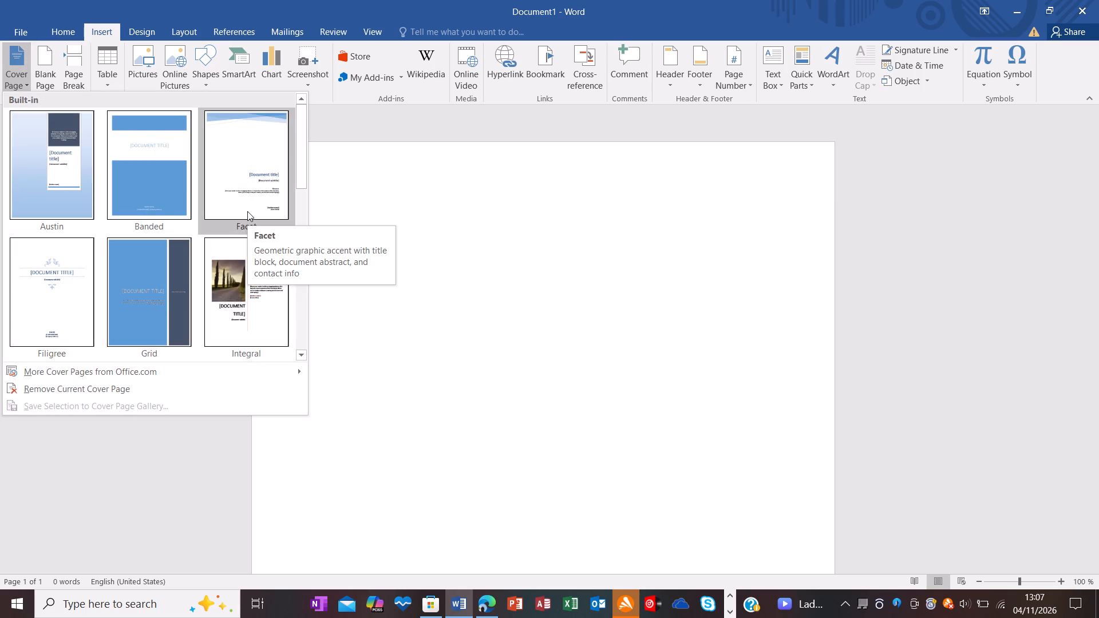
{"action": "scroll", "coordinate": [247, 211], "scroll_direction": "down", "scroll_amount": 1}
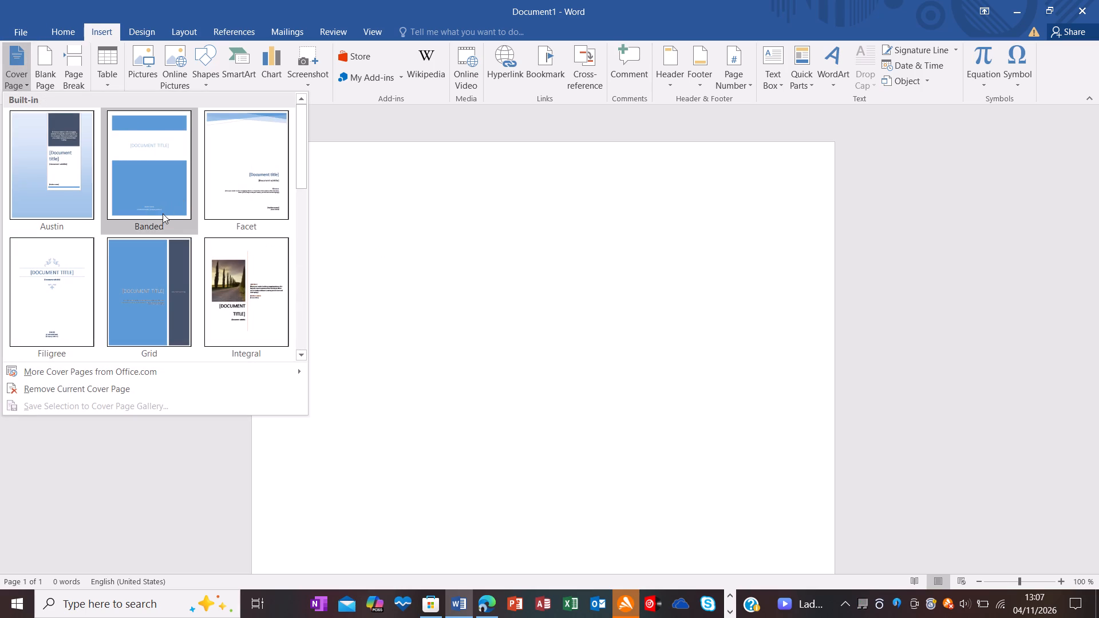
{"action": "scroll", "coordinate": [163, 213], "scroll_direction": "down", "scroll_amount": 2}
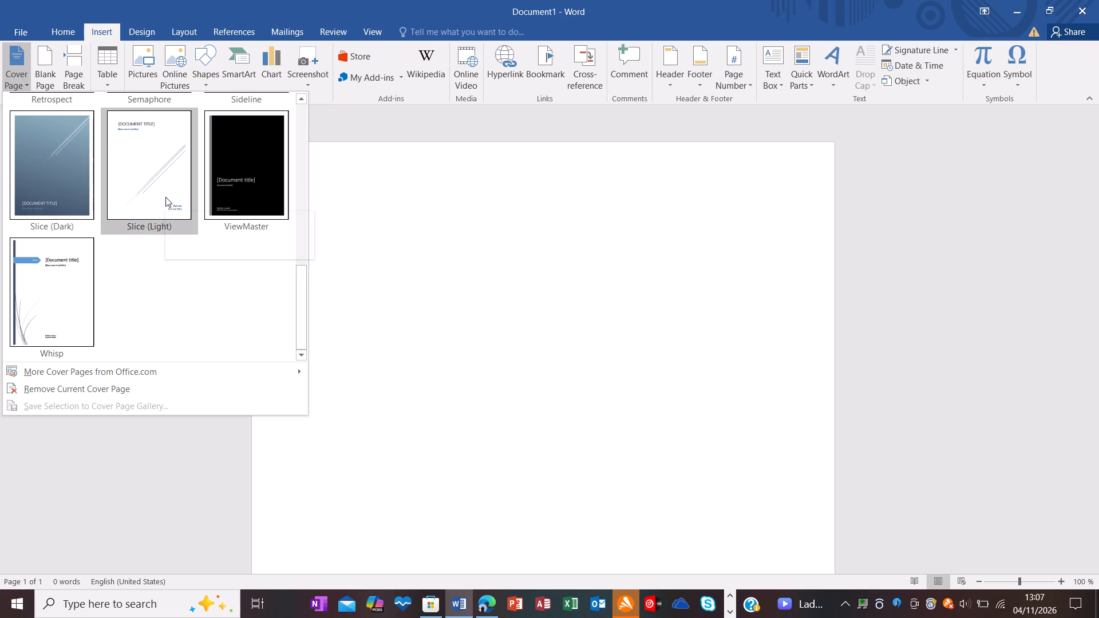
{"action": "left_click", "coordinate": [165, 197]}
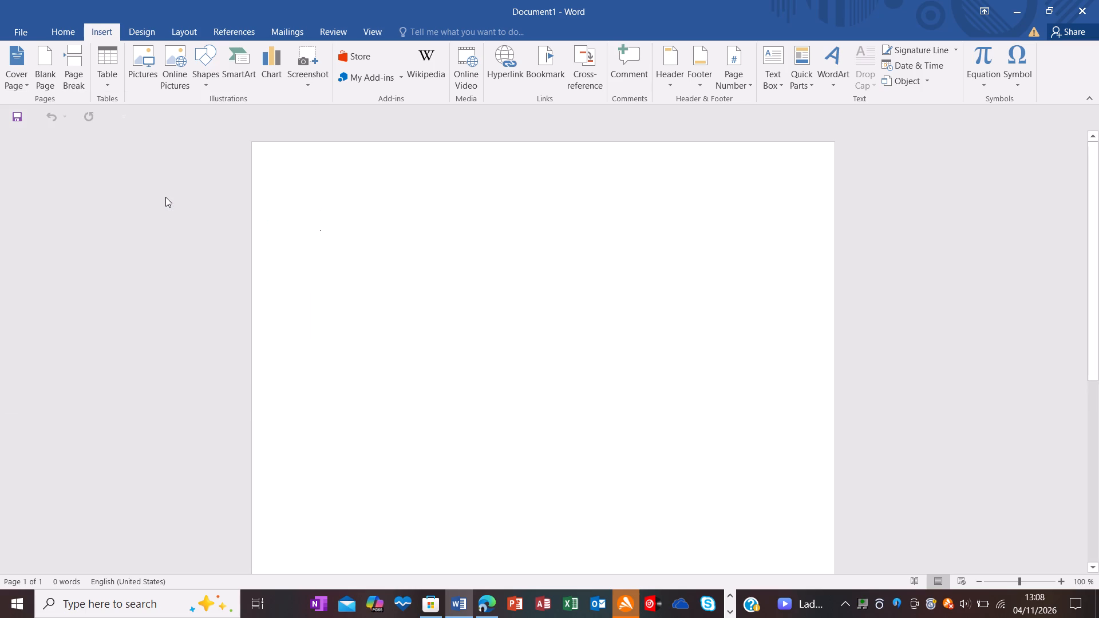
Look over the inserted cover page's title, subtitle, school and course placeholders and the blank page that follows it.
{"action": "scroll", "coordinate": [512, 389], "scroll_direction": "down", "scroll_amount": 4}
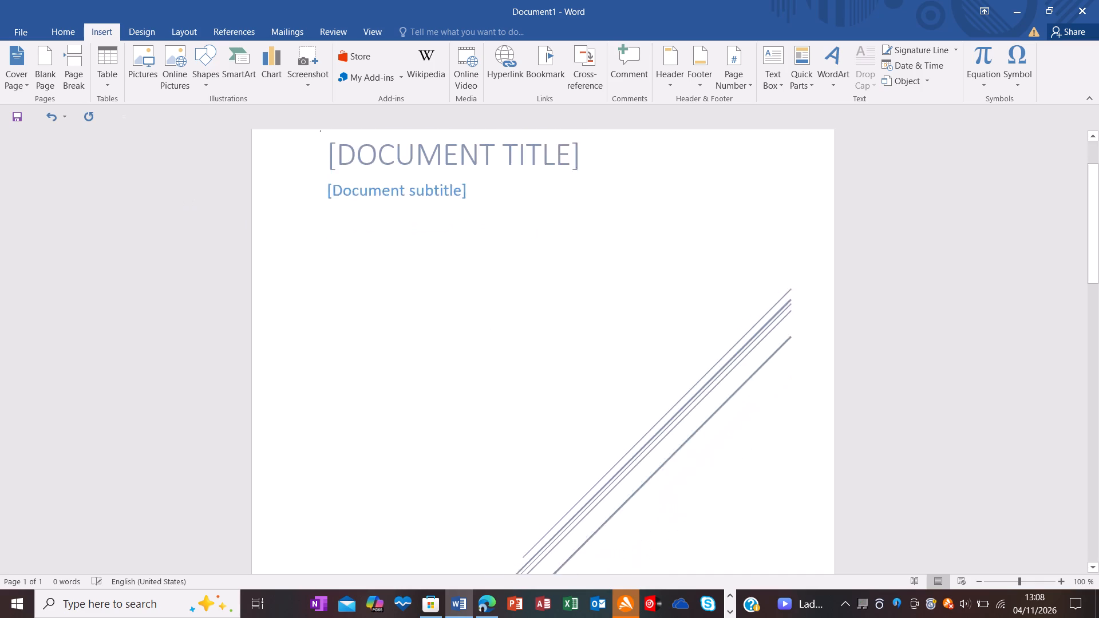
{"action": "scroll", "coordinate": [513, 365], "scroll_direction": "down", "scroll_amount": 7}
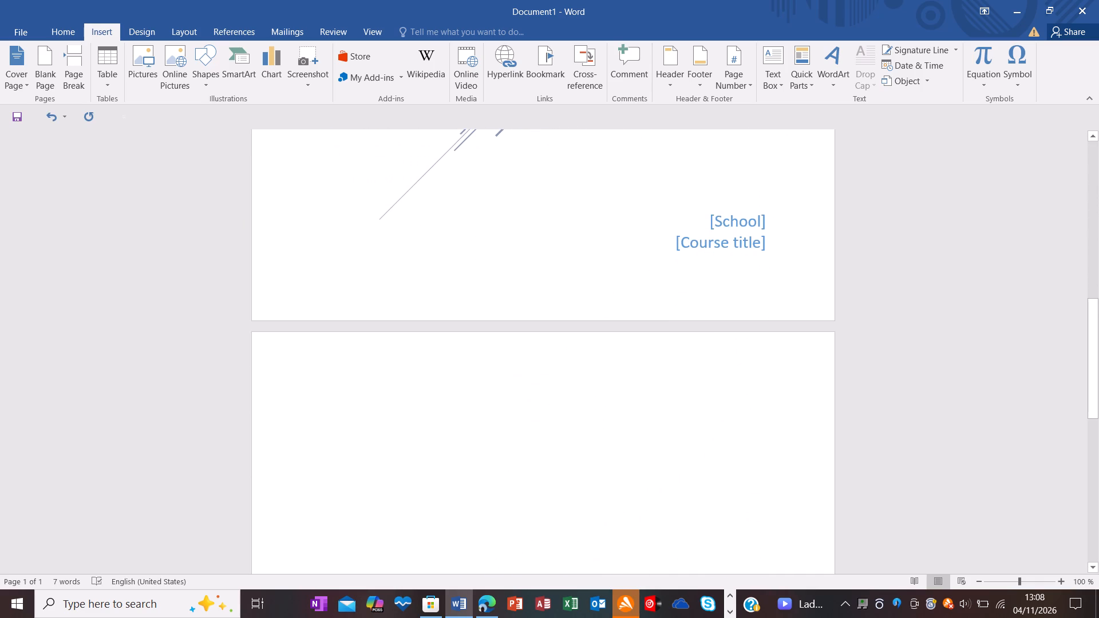
{"action": "scroll", "coordinate": [513, 365], "scroll_direction": "down", "scroll_amount": 4}
{"action": "scroll", "coordinate": [513, 365], "scroll_direction": "up", "scroll_amount": 6}
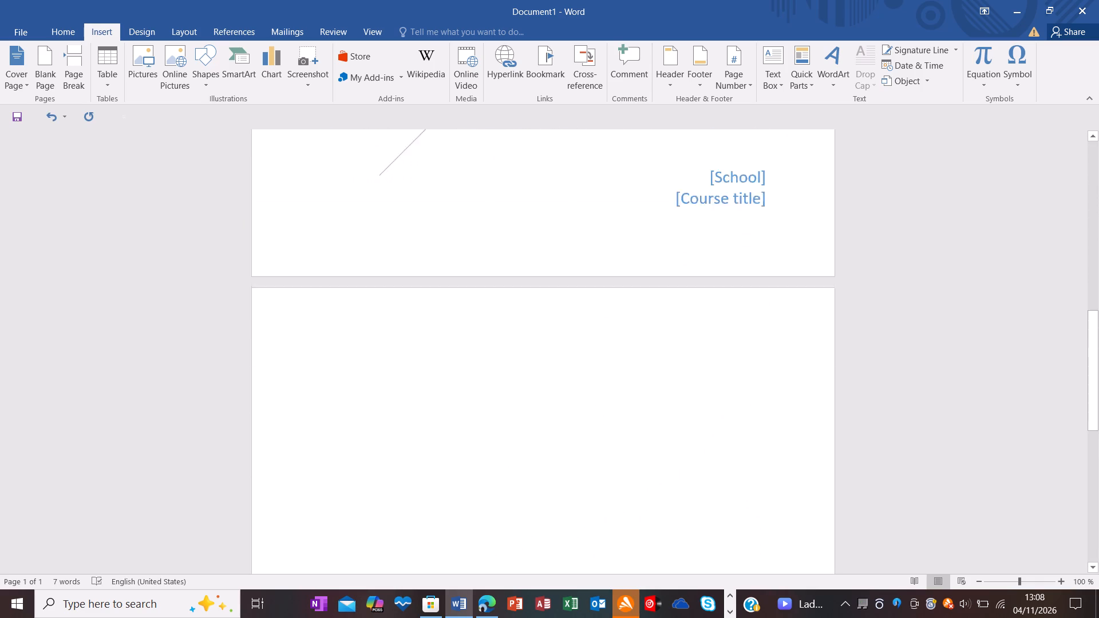
{"action": "scroll", "coordinate": [513, 365], "scroll_direction": "up", "scroll_amount": 12}
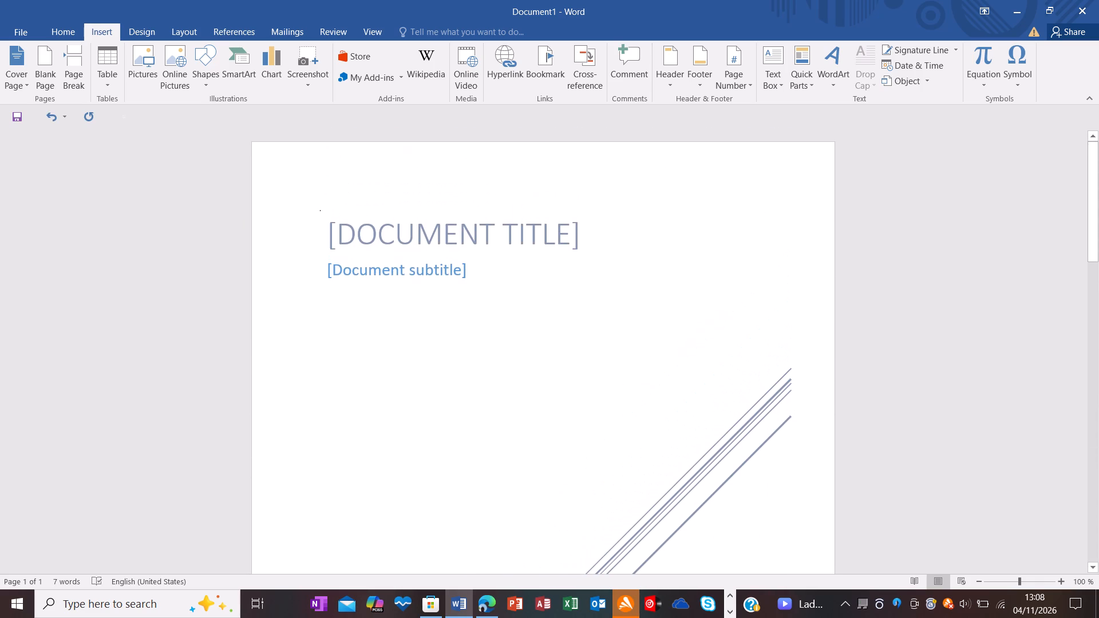
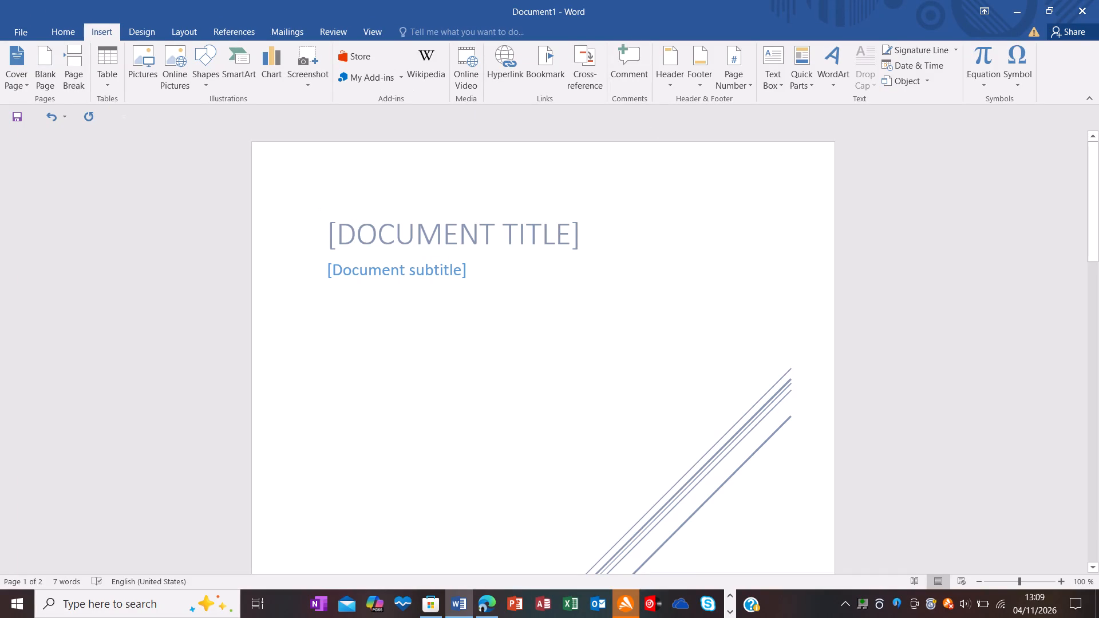
Undo the insertion of the Slice (Light) cover page.
{"action": "left_click", "coordinate": [45, 122]}
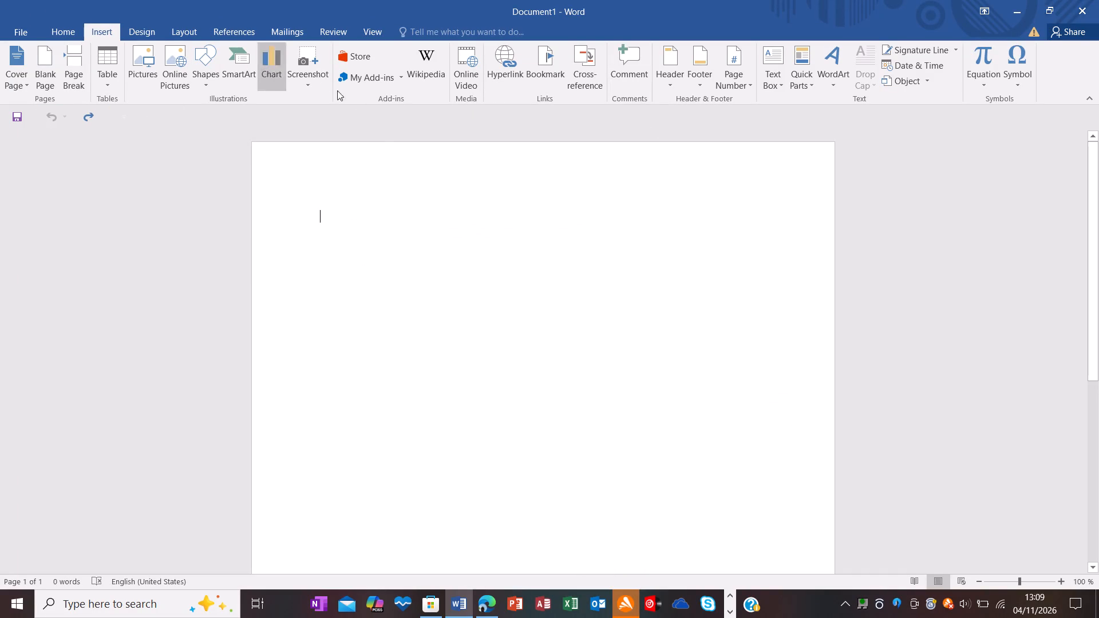
Insert the picture mmulogo1 from the "multimedia university logo png" Google Search folder in Downloads.
{"action": "left_click", "coordinate": [153, 61]}
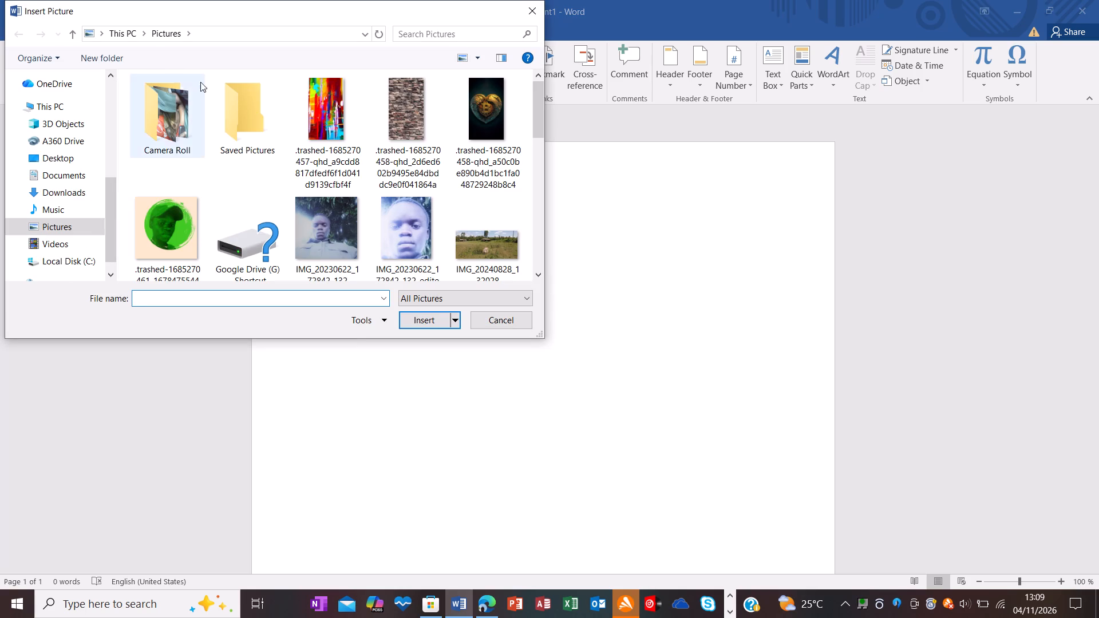
{"action": "scroll", "coordinate": [80, 98], "scroll_direction": "up", "scroll_amount": 4}
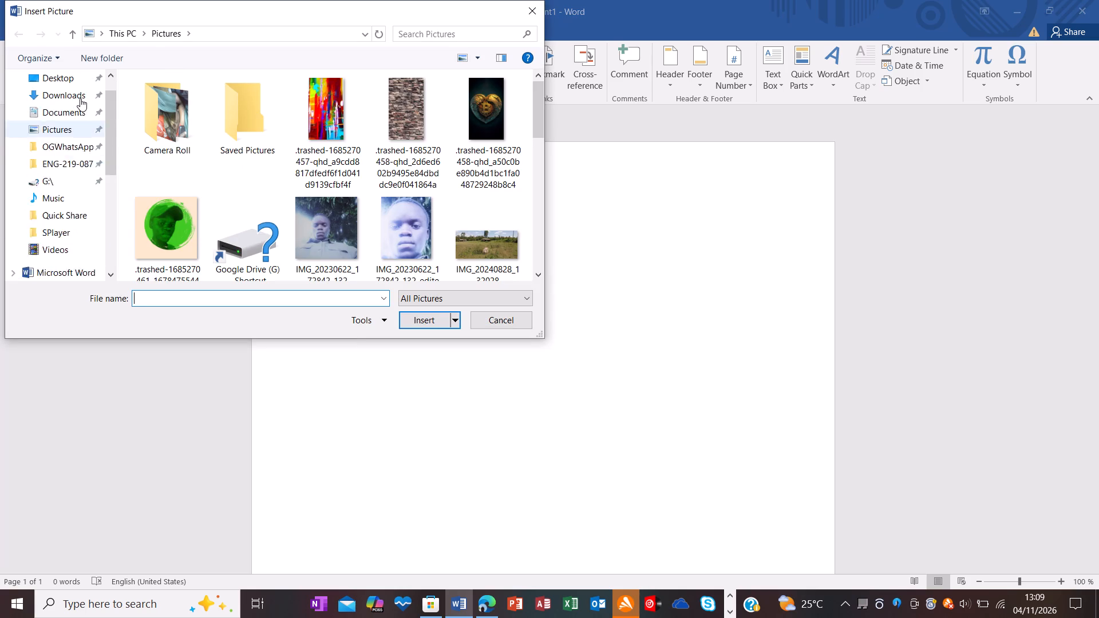
{"action": "scroll", "coordinate": [80, 98], "scroll_direction": "up", "scroll_amount": 2}
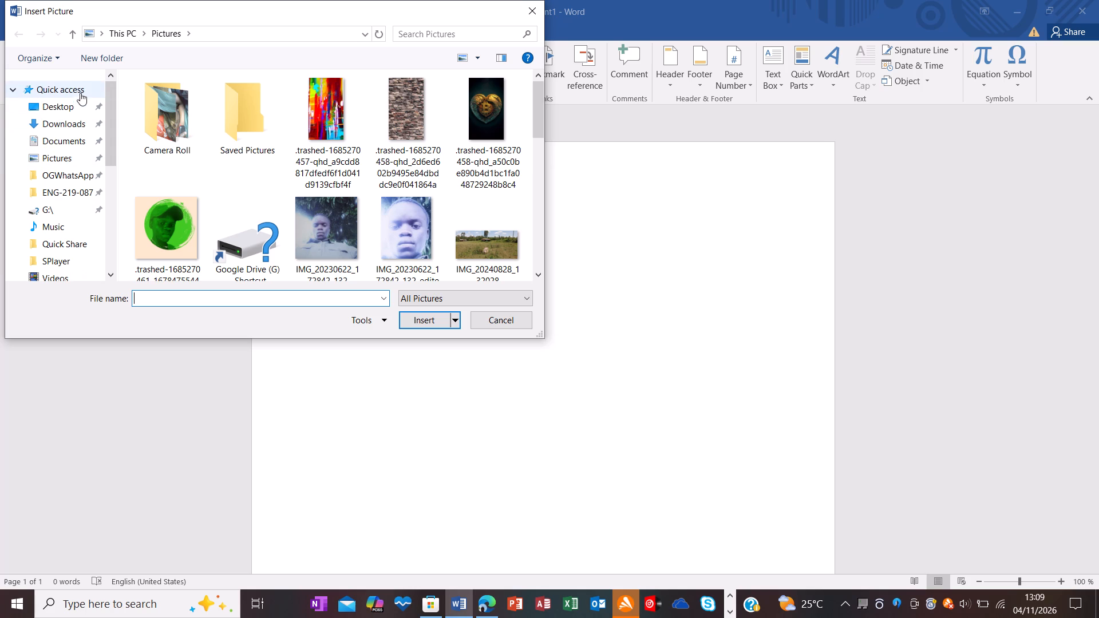
{"action": "left_click", "coordinate": [81, 81]}
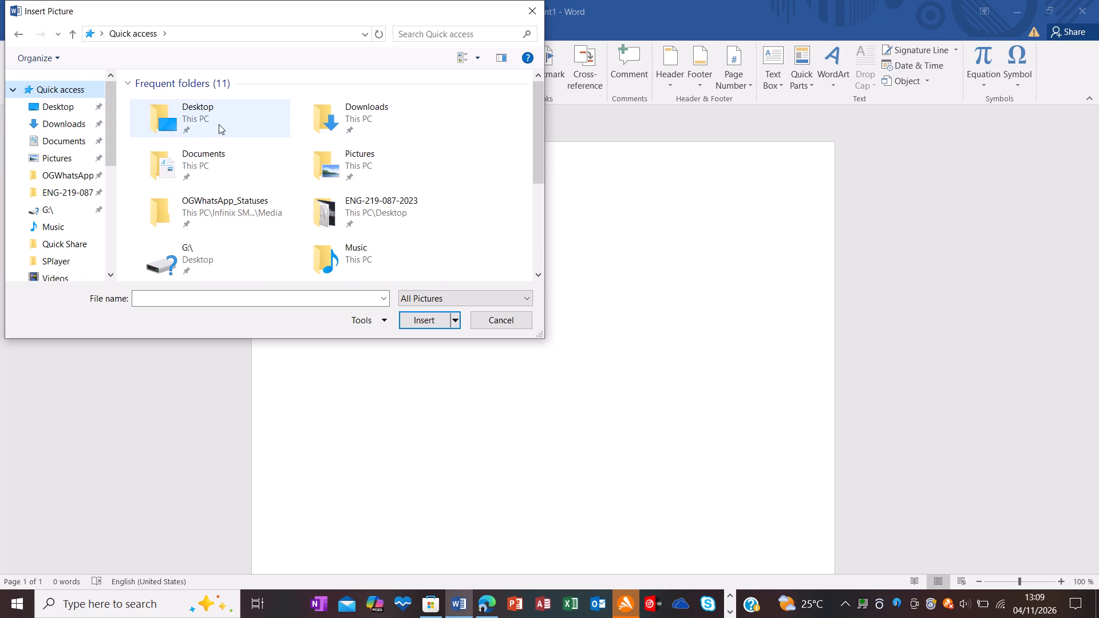
{"action": "scroll", "coordinate": [240, 196], "scroll_direction": "down", "scroll_amount": 4}
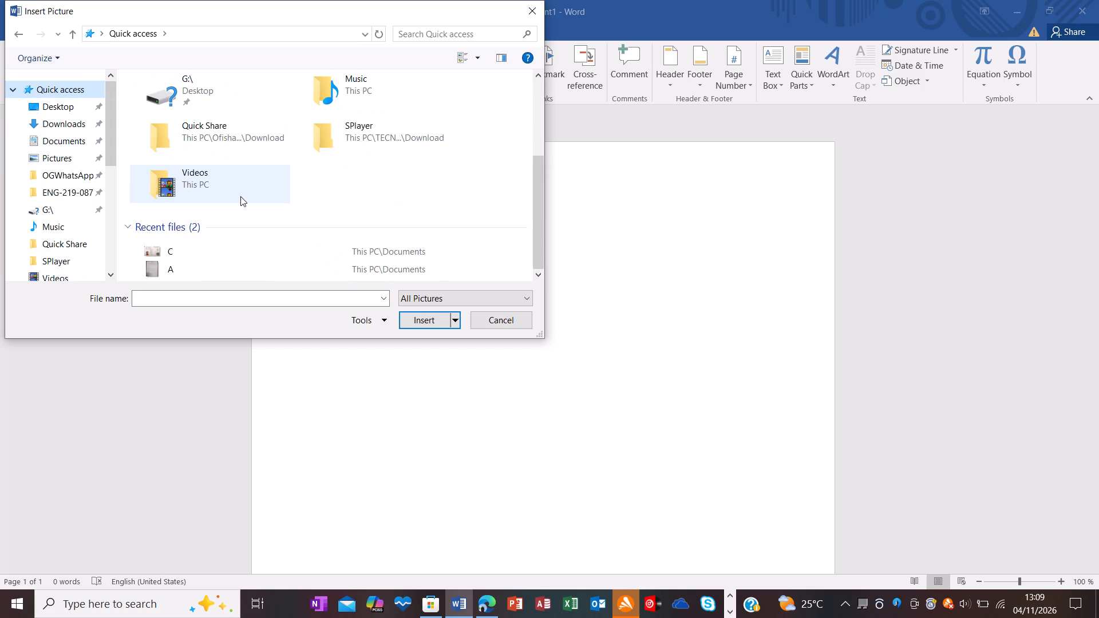
{"action": "scroll", "coordinate": [294, 197], "scroll_direction": "down", "scroll_amount": 4}
{"action": "scroll", "coordinate": [434, 239], "scroll_direction": "up", "scroll_amount": 1}
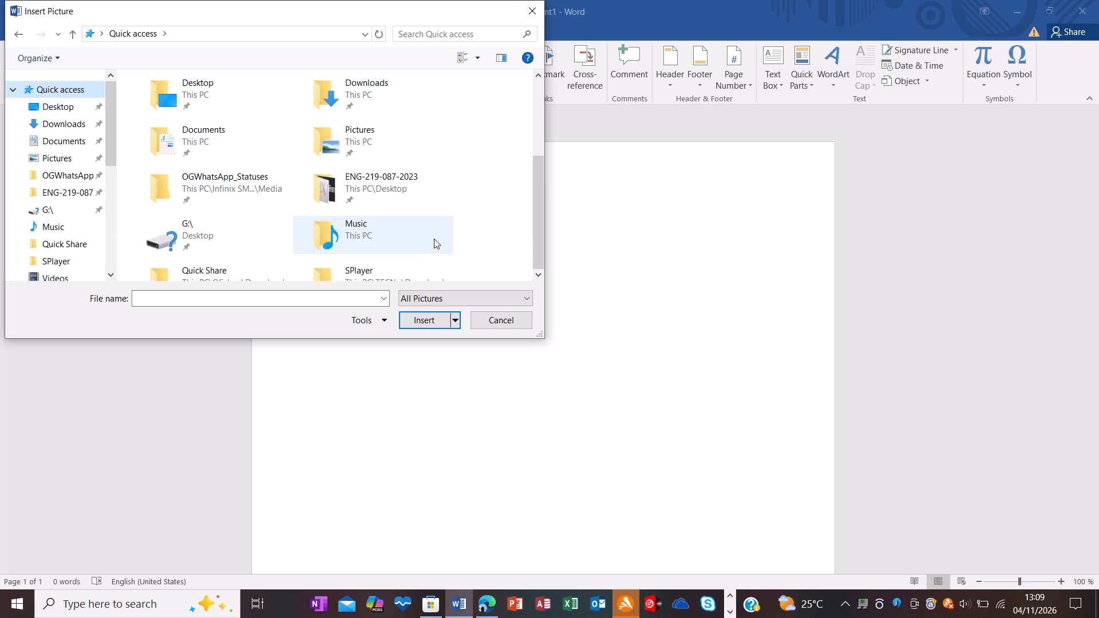
{"action": "scroll", "coordinate": [434, 239], "scroll_direction": "up", "scroll_amount": 1}
{"action": "scroll", "coordinate": [470, 150], "scroll_direction": "up", "scroll_amount": 3}
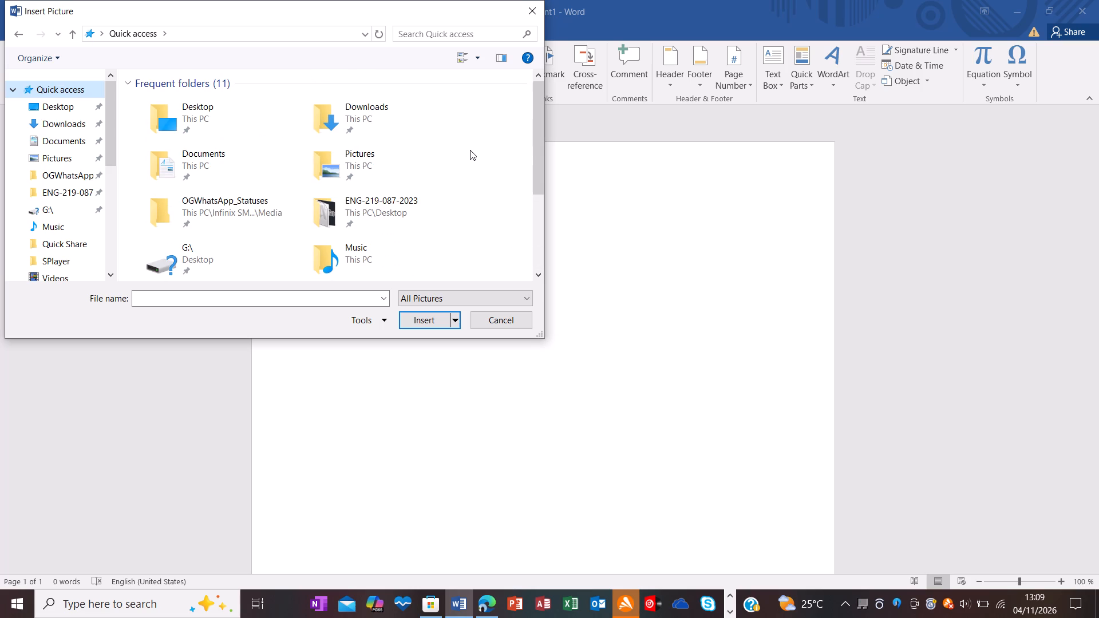
{"action": "left_click", "coordinate": [420, 125]}
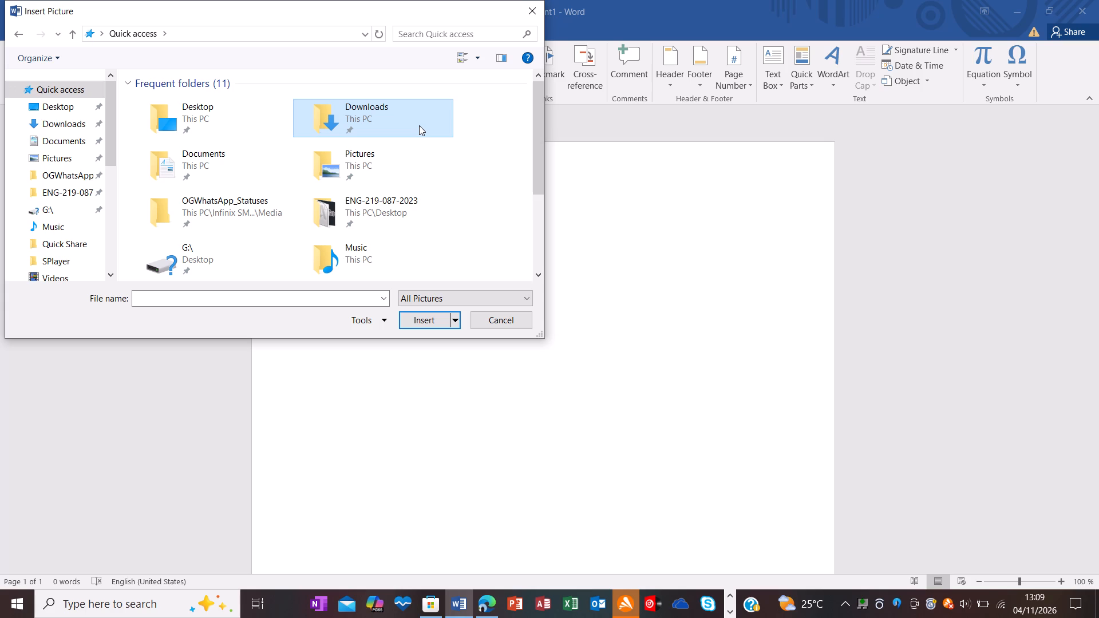
{"action": "left_click", "coordinate": [421, 318]}
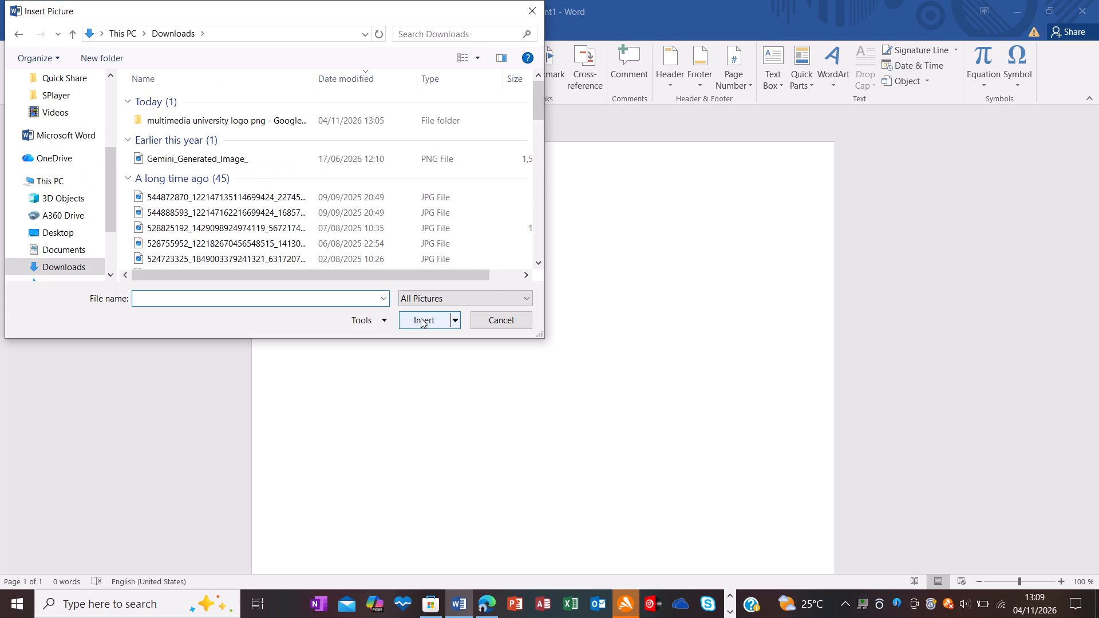
{"action": "left_click", "coordinate": [418, 118]}
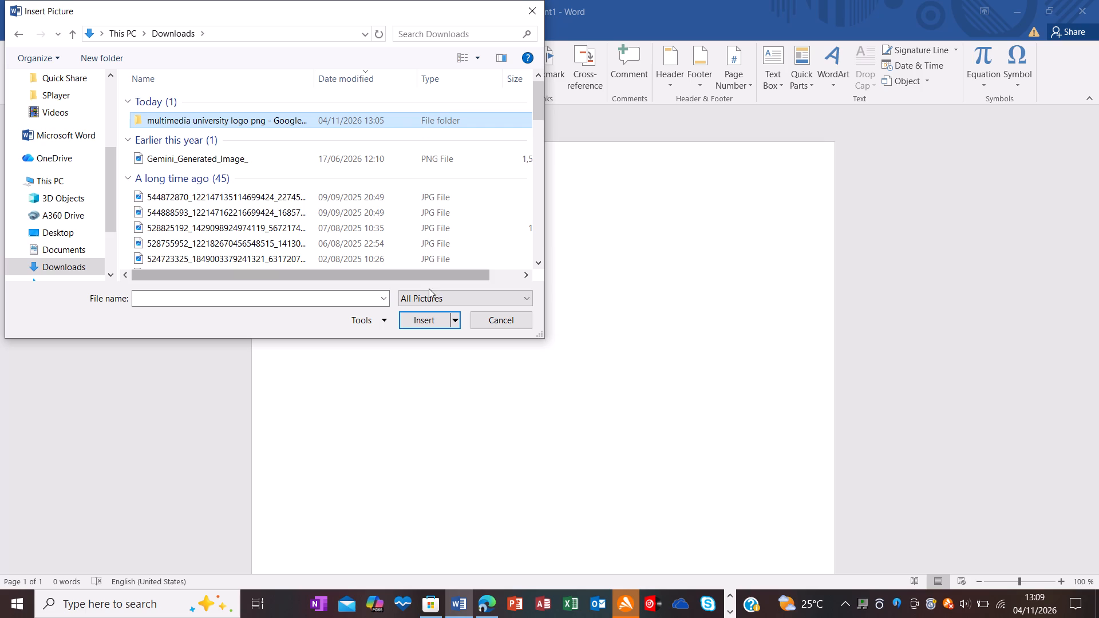
{"action": "left_click", "coordinate": [429, 316]}
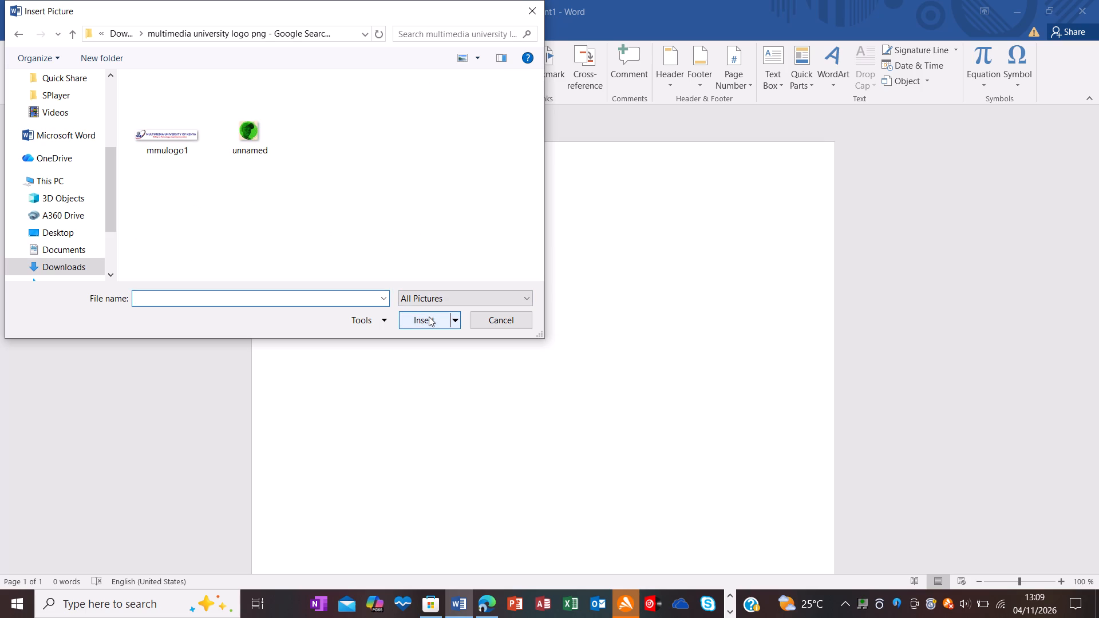
{"action": "left_click", "coordinate": [179, 129]}
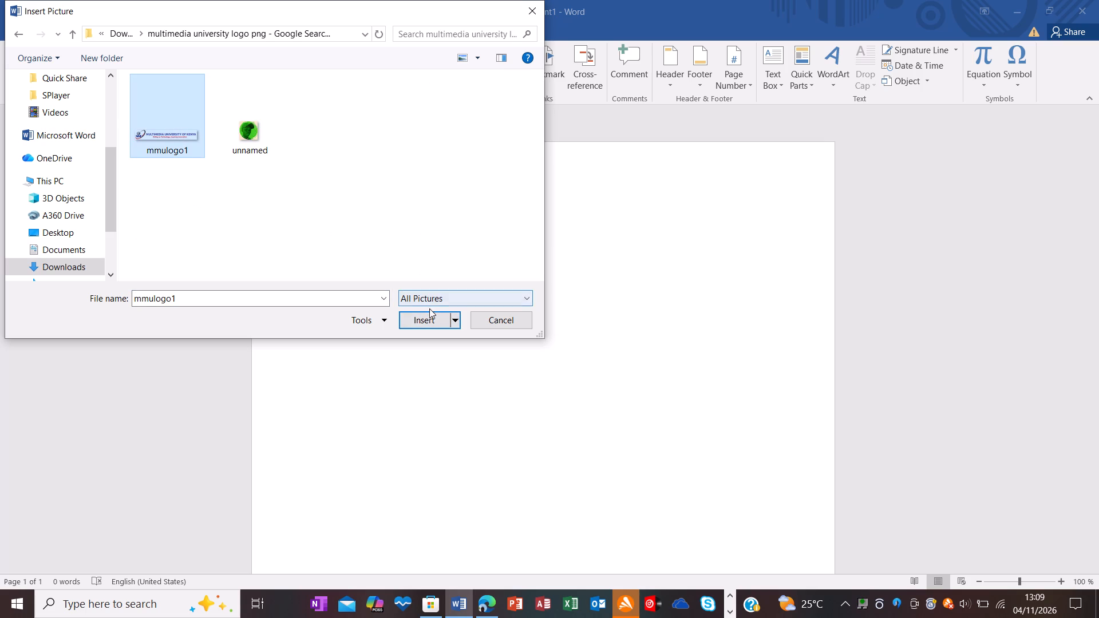
{"action": "left_click", "coordinate": [429, 316]}
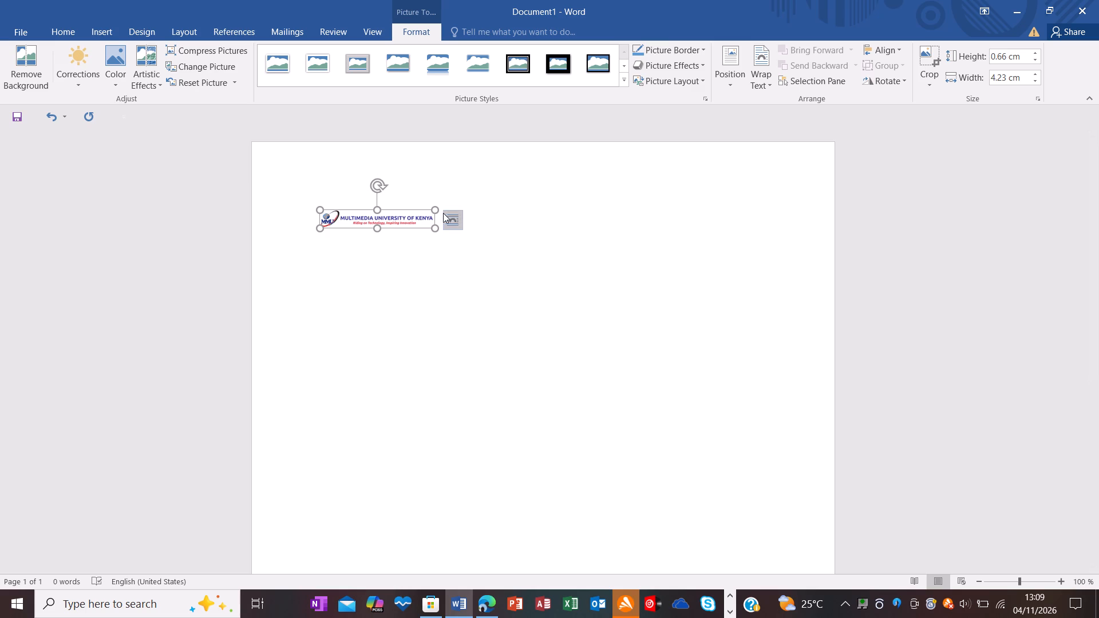
Enlarge the inserted university logo proportionally so it spans most of the page's text width.
{"action": "left_click_drag", "start_coordinate": [437, 213], "coordinate": [584, 226]}
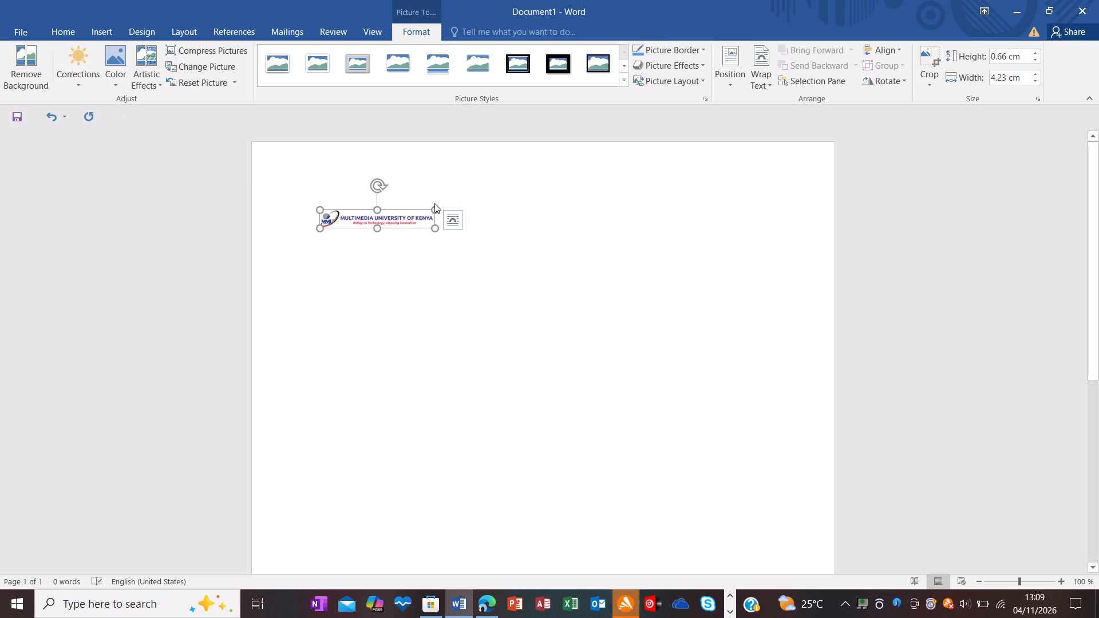
{"action": "left_click", "coordinate": [491, 268]}
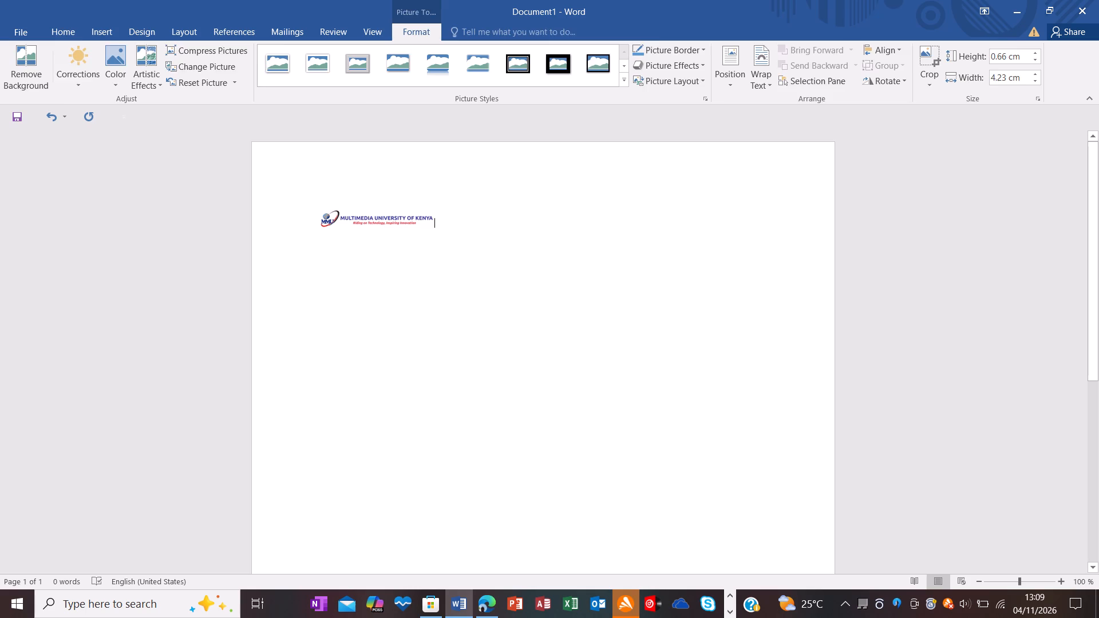
{"action": "left_click", "coordinate": [414, 223]}
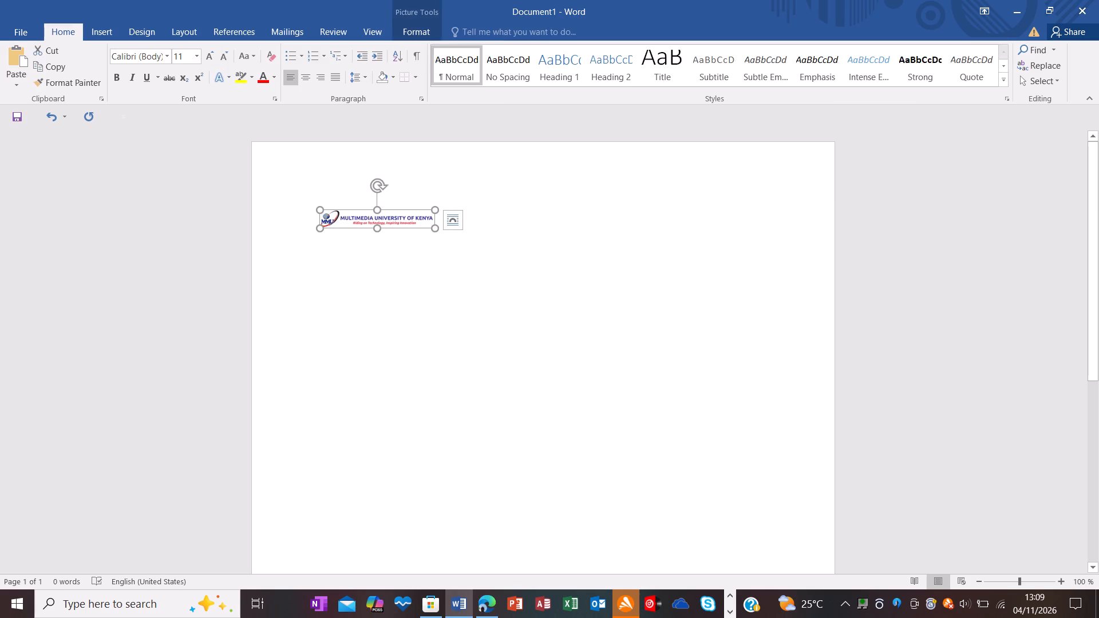
{"action": "left_click_drag", "start_coordinate": [434, 209], "coordinate": [611, 183]}
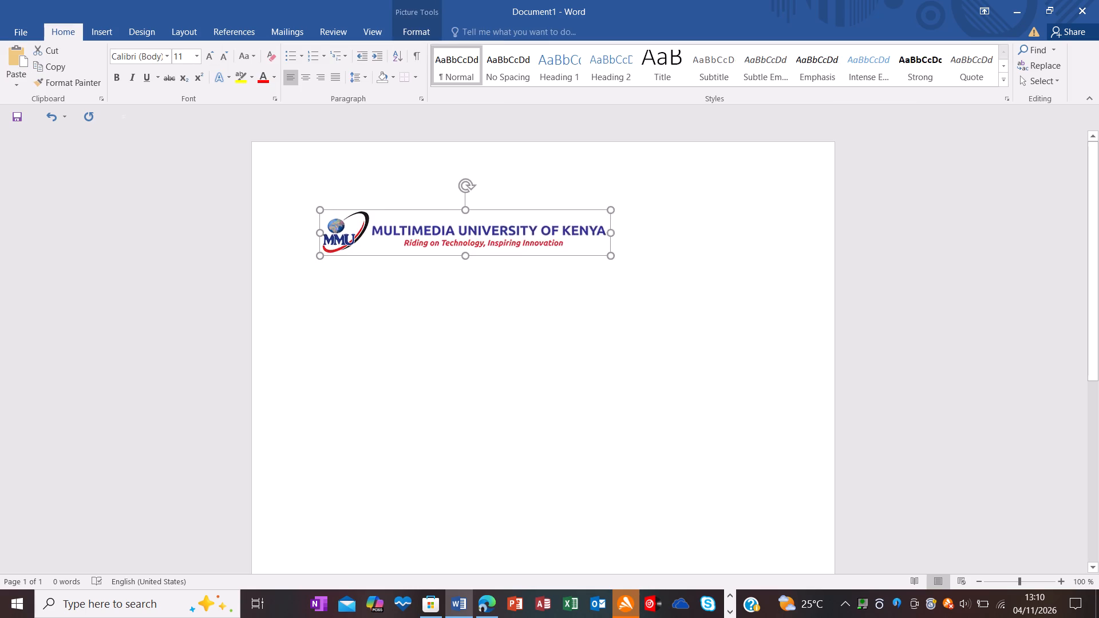
{"action": "left_click_drag", "start_coordinate": [611, 183], "coordinate": [802, 226]}
{"action": "double_click", "coordinate": [658, 363]}
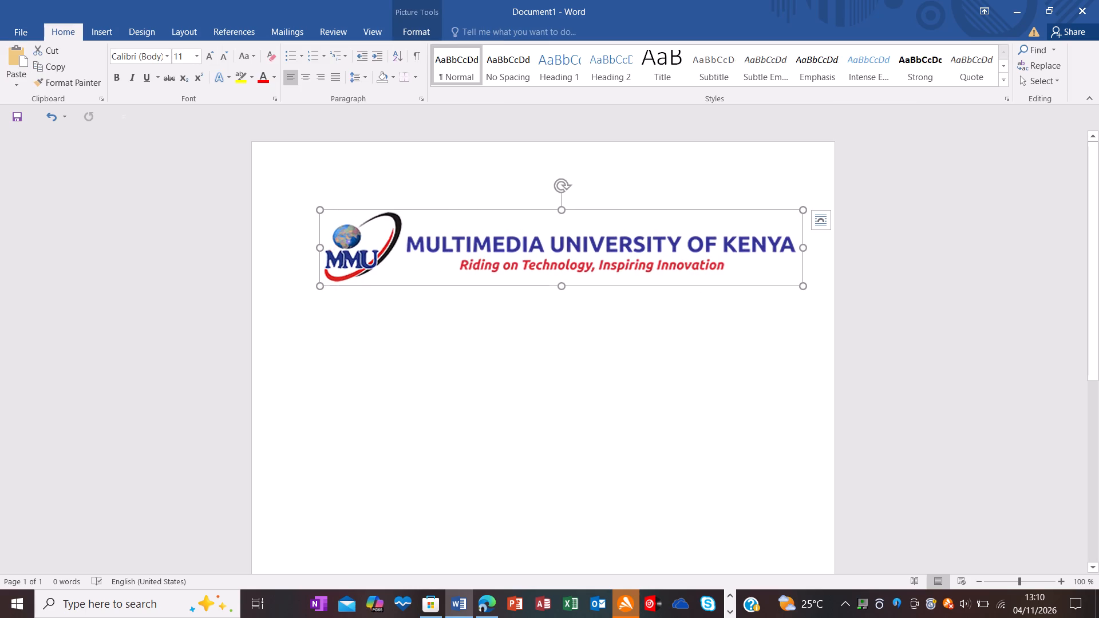
{"action": "left_click", "coordinate": [661, 363]}
{"action": "left_click", "coordinate": [654, 379]}
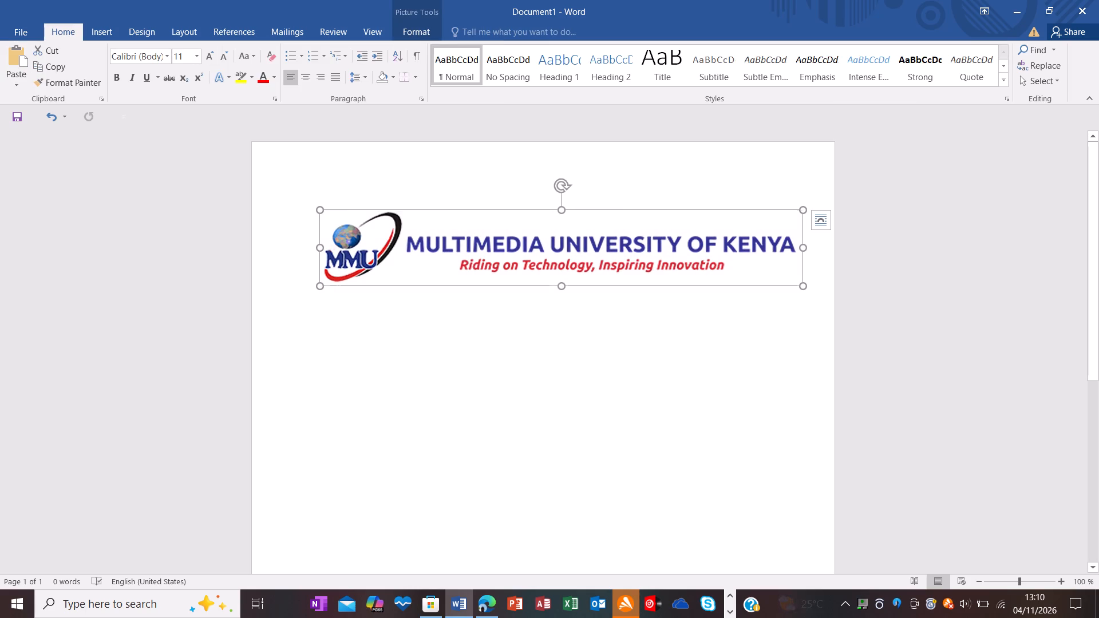
{"action": "left_click", "coordinate": [633, 420]}
{"action": "left_click_drag", "start_coordinate": [318, 248], "coordinate": [342, 251]}
{"action": "left_click_drag", "start_coordinate": [318, 288], "coordinate": [295, 279]}
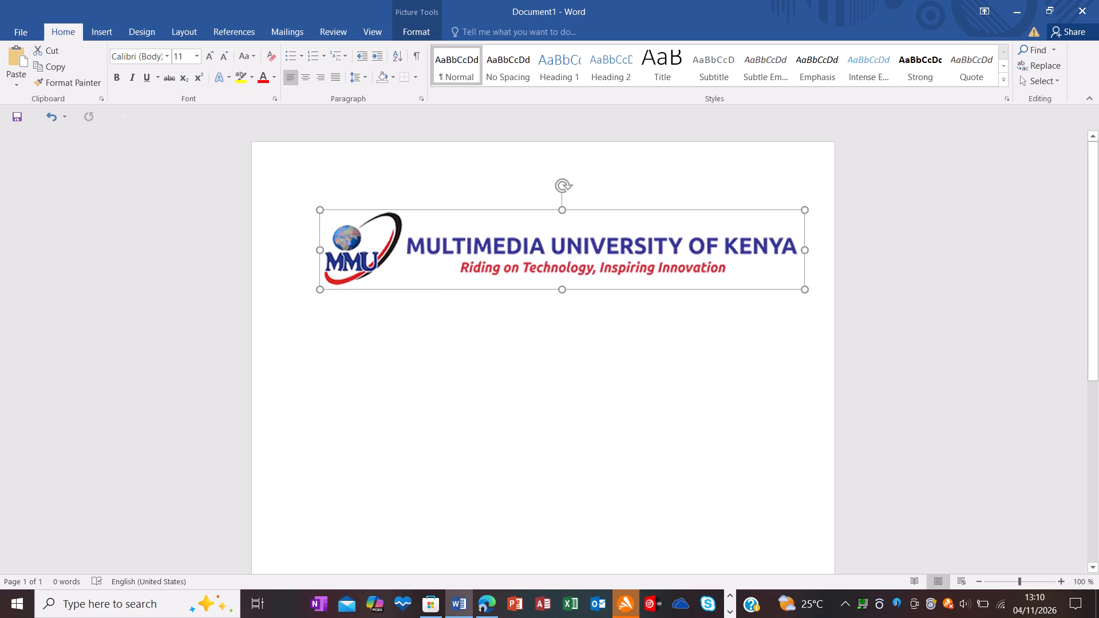
{"action": "left_click_drag", "start_coordinate": [295, 279], "coordinate": [374, 277]}
{"action": "left_click_drag", "start_coordinate": [378, 269], "coordinate": [379, 262]}
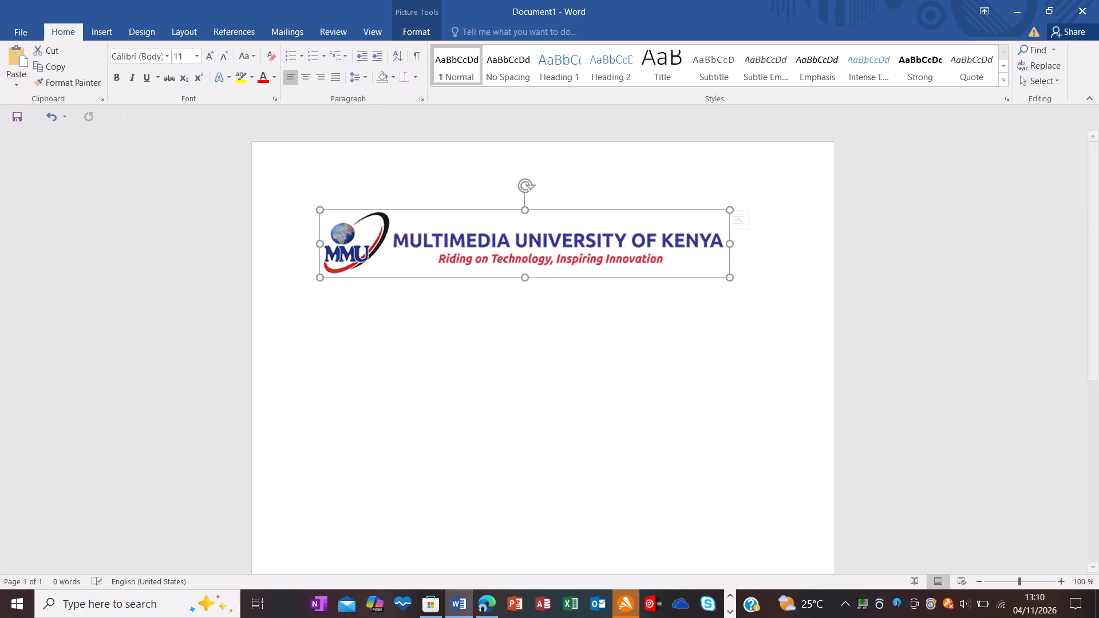
{"action": "left_click", "coordinate": [431, 333]}
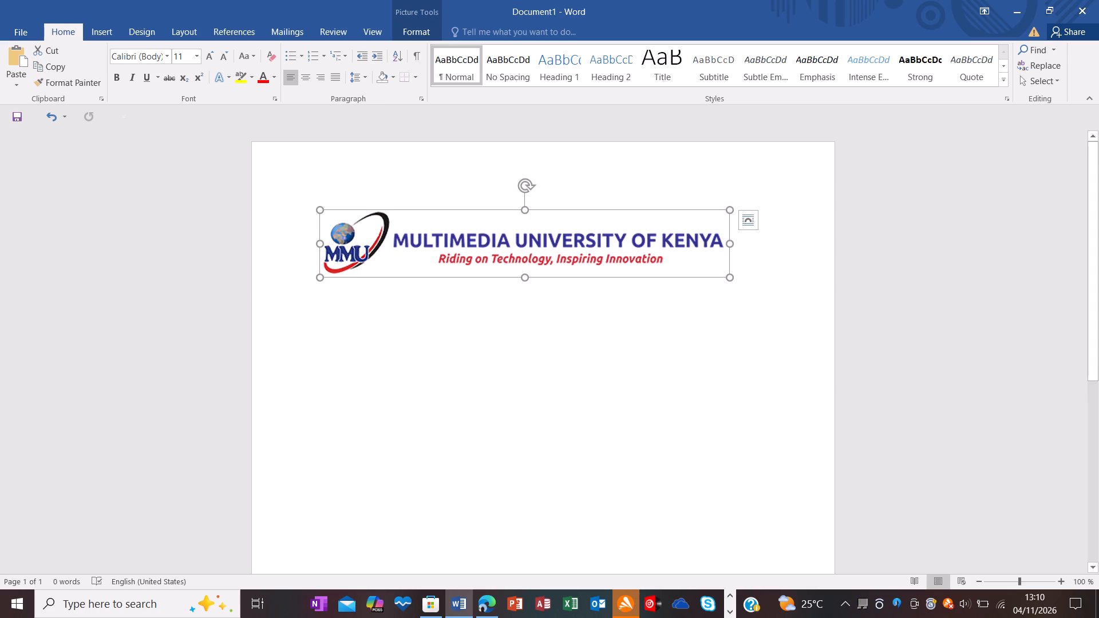
Set the font of the logo's paragraph to Times New Roman, size 12.
{"action": "scroll", "coordinate": [460, 410], "scroll_direction": "down", "scroll_amount": 1}
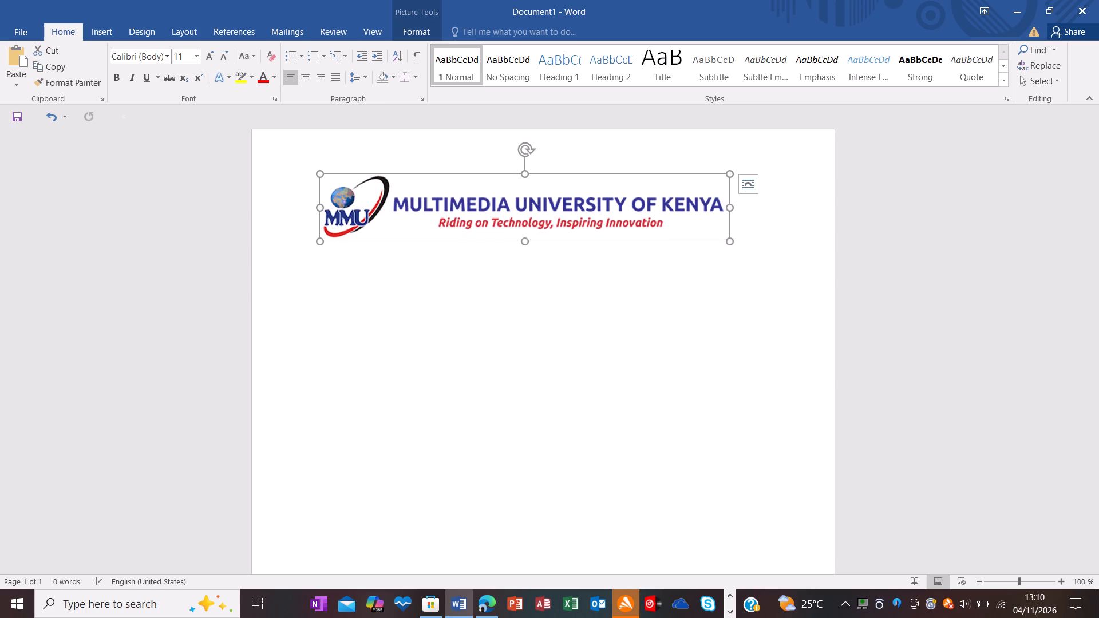
{"action": "left_click", "coordinate": [169, 61]}
{"action": "left_click", "coordinate": [199, 56]}
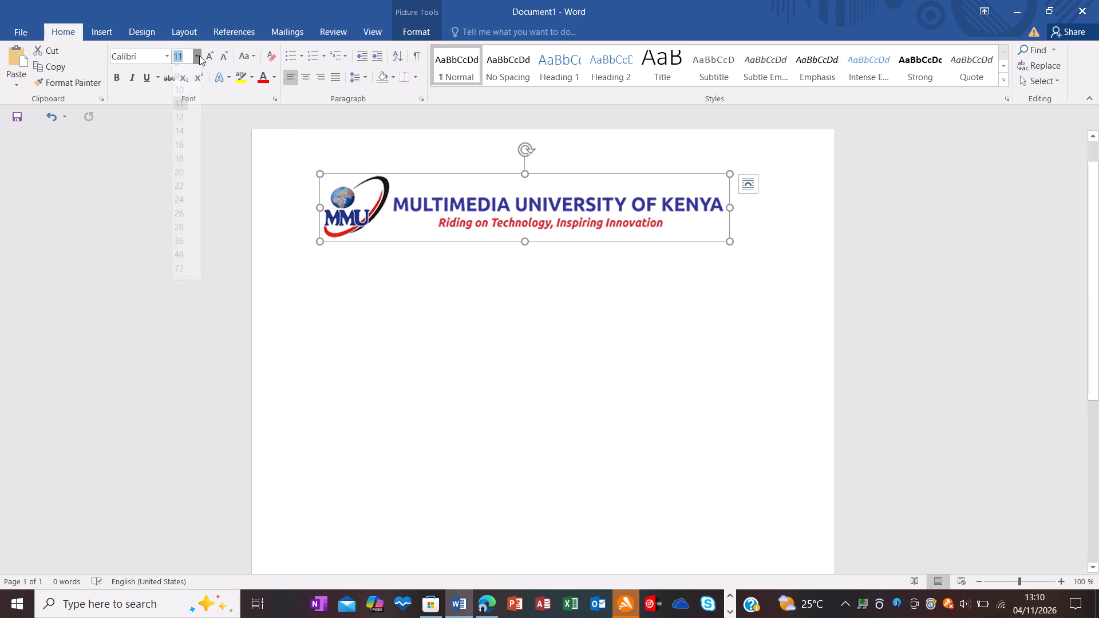
{"action": "left_click", "coordinate": [184, 128]}
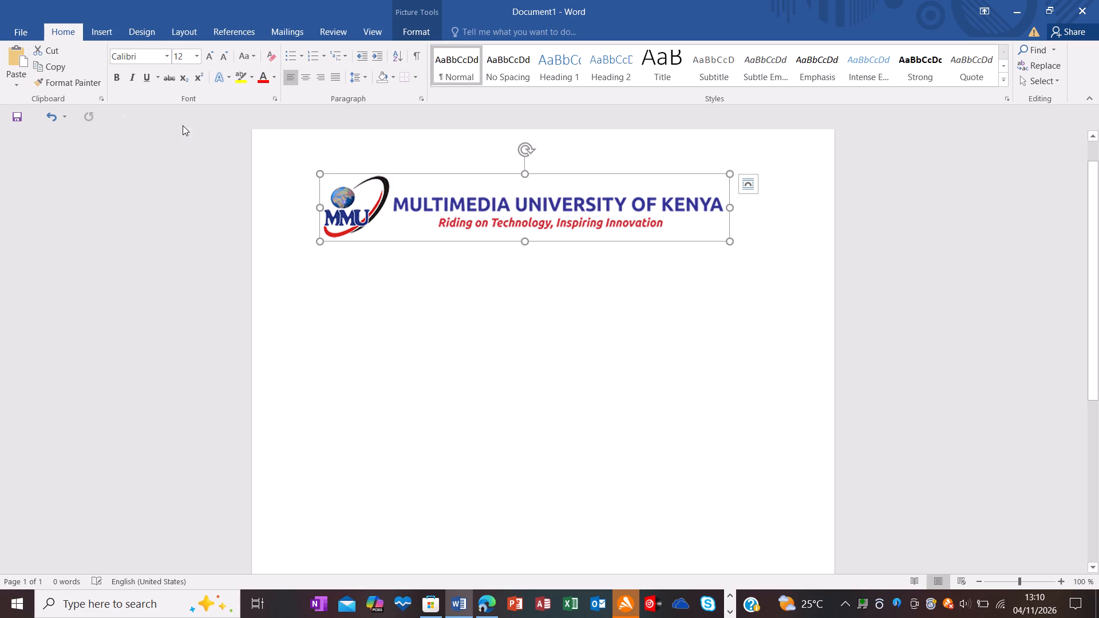
{"action": "left_click", "coordinate": [163, 56]}
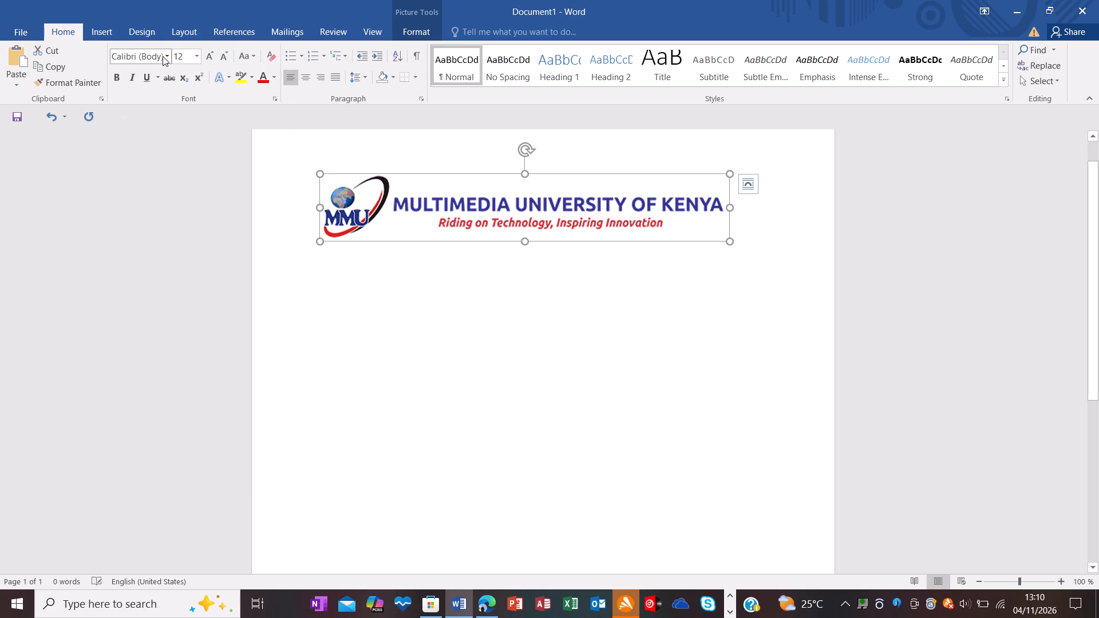
{"action": "left_click", "coordinate": [165, 56]}
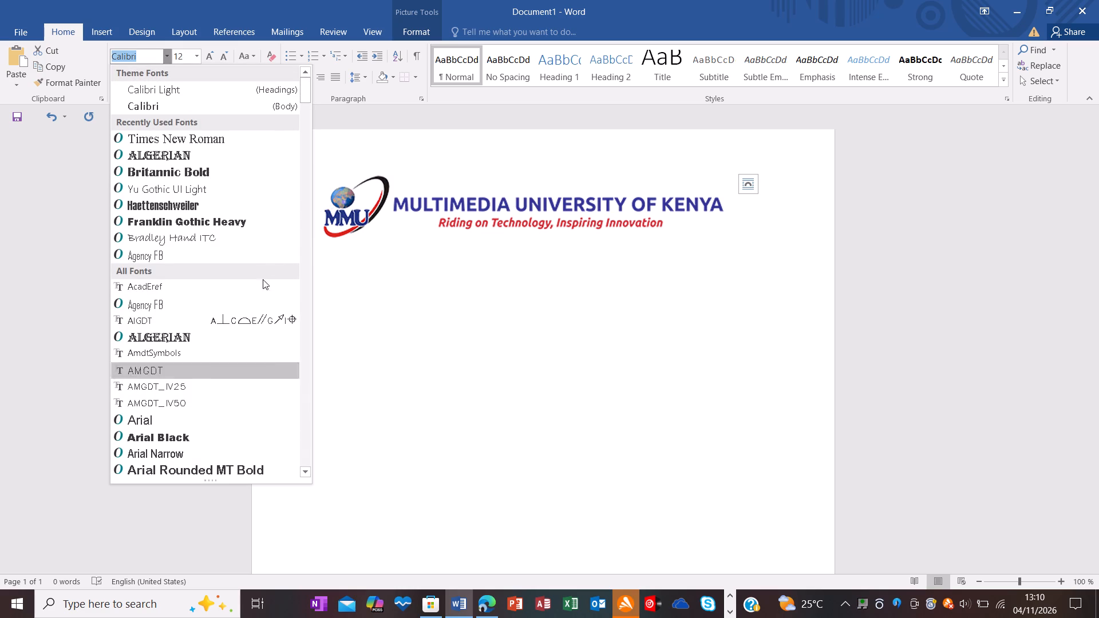
{"action": "left_click", "coordinate": [288, 145]}
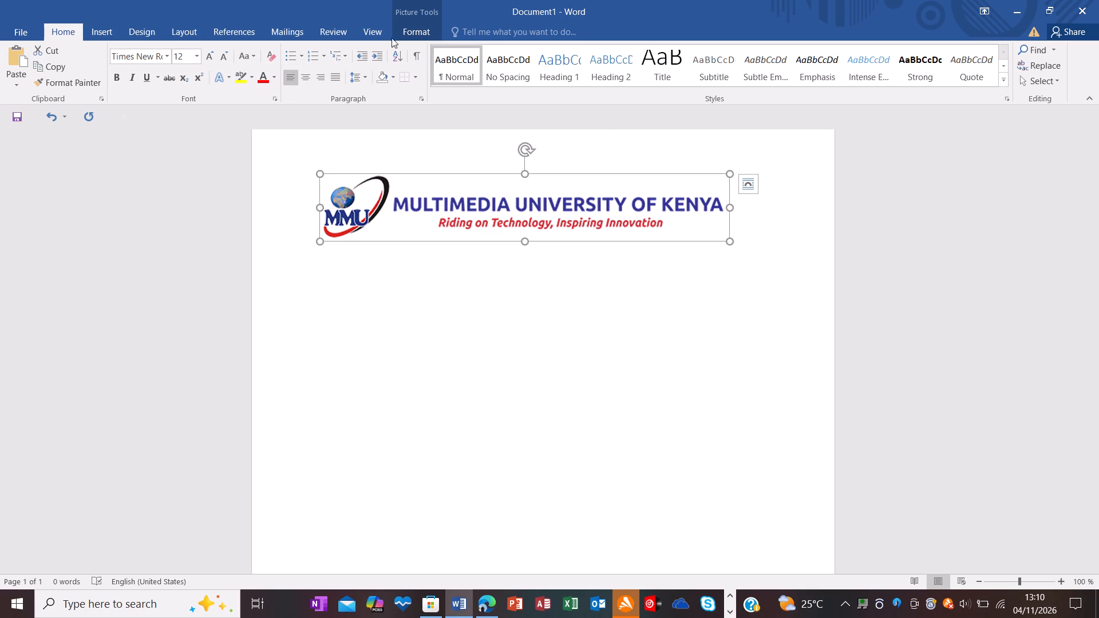
Set the line spacing of the logo's paragraph to 1.5.
{"action": "left_click", "coordinate": [359, 70]}
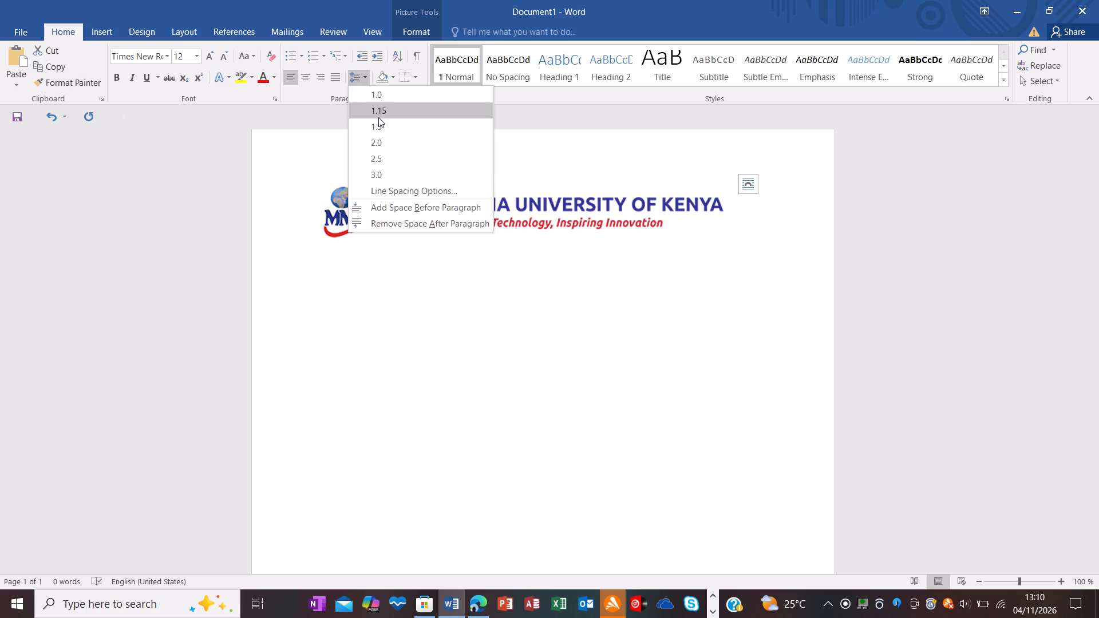
{"action": "left_click", "coordinate": [381, 123]}
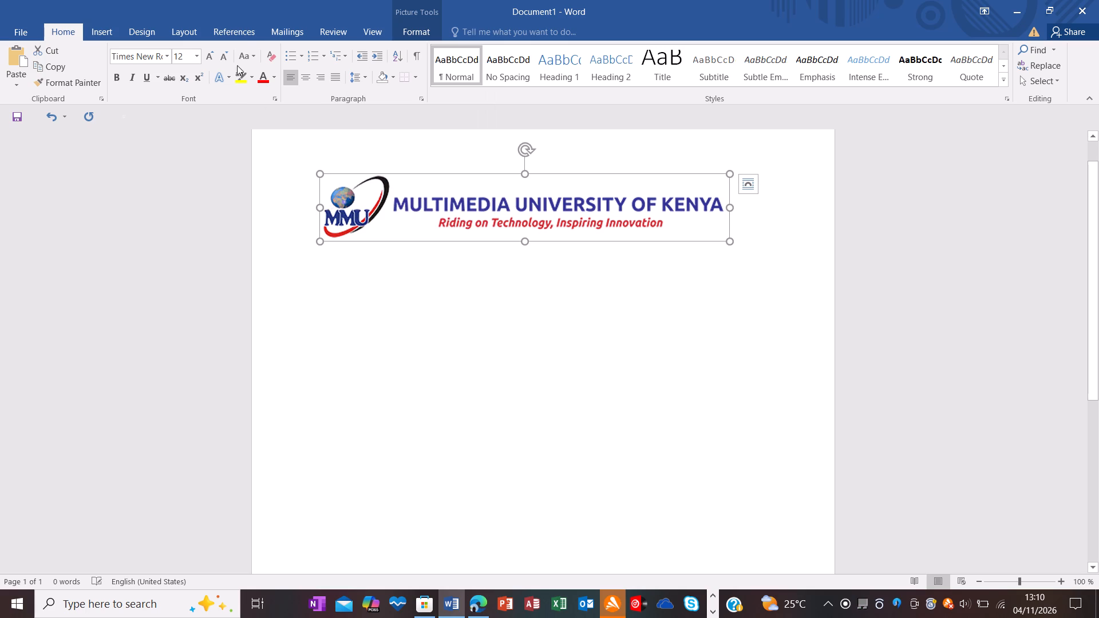
{"action": "left_click", "coordinate": [388, 313]}
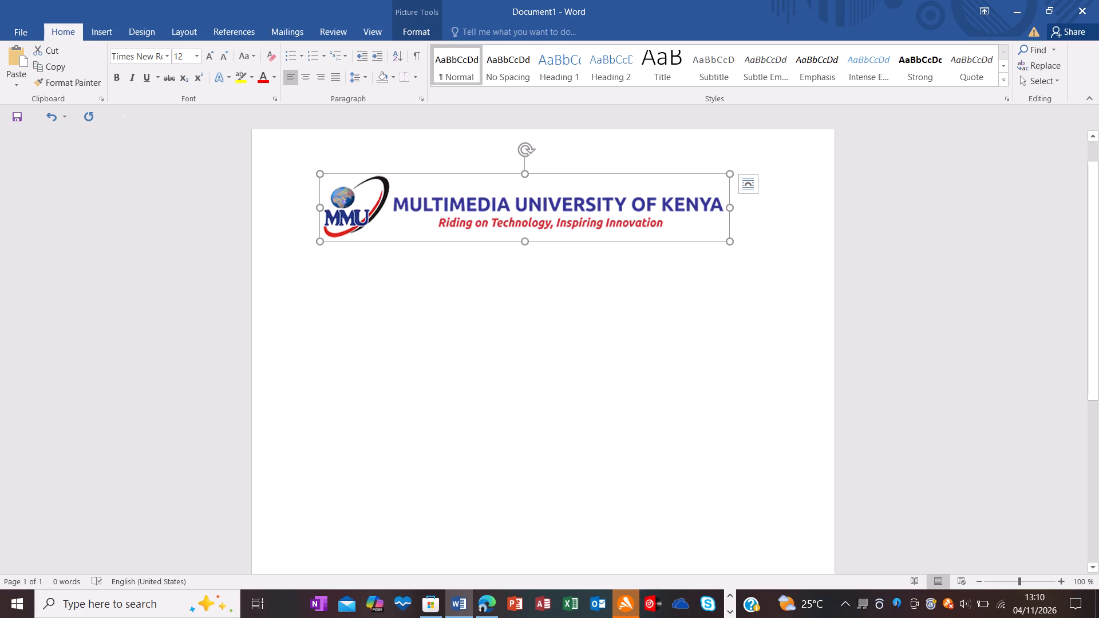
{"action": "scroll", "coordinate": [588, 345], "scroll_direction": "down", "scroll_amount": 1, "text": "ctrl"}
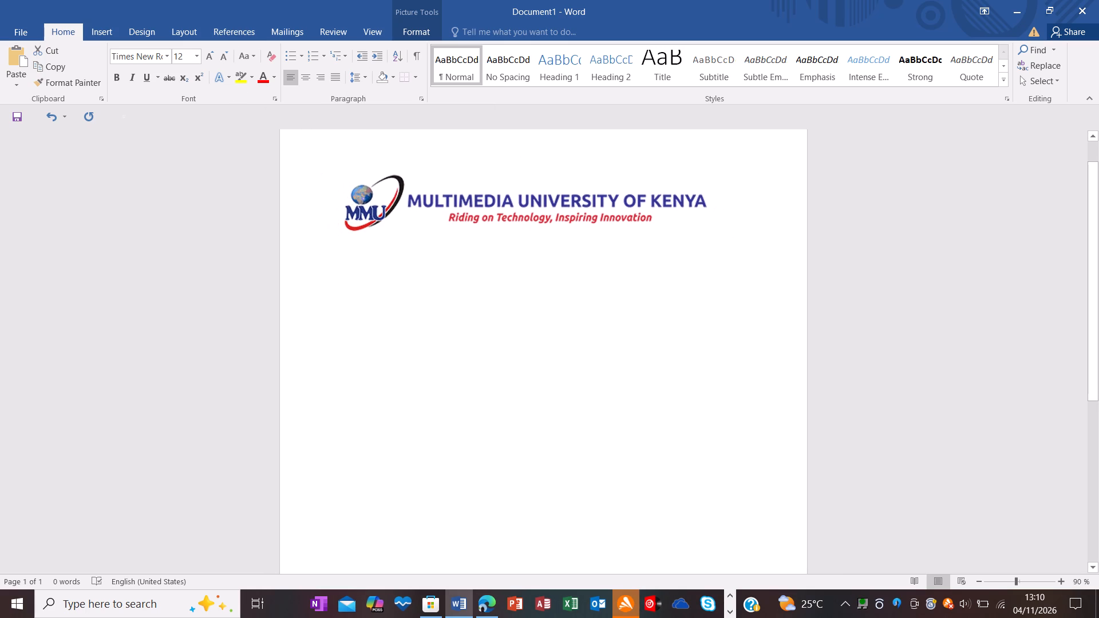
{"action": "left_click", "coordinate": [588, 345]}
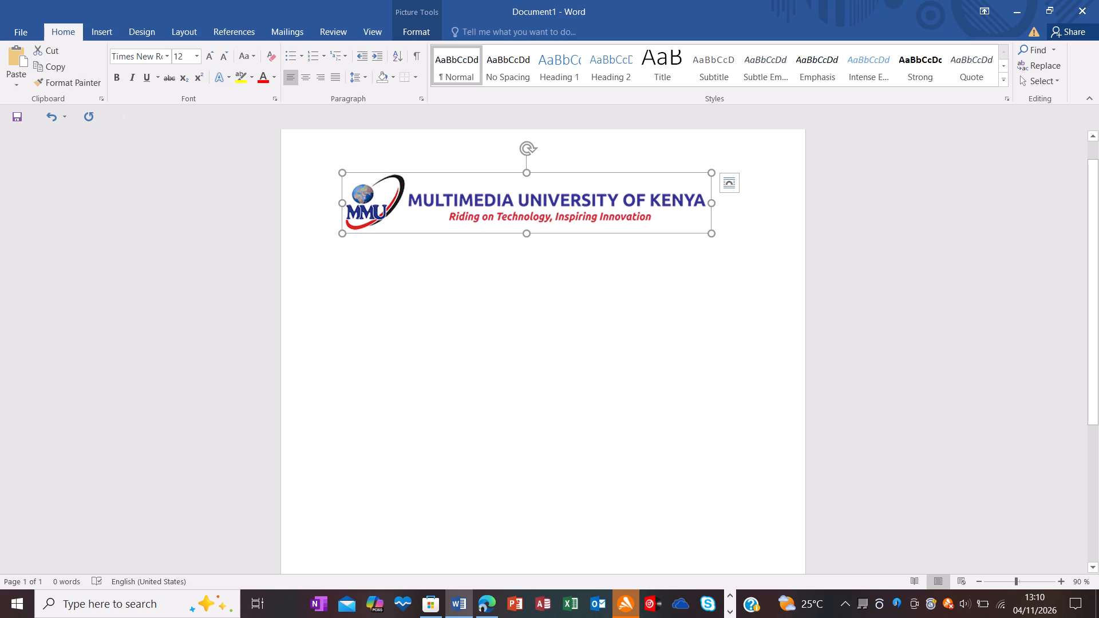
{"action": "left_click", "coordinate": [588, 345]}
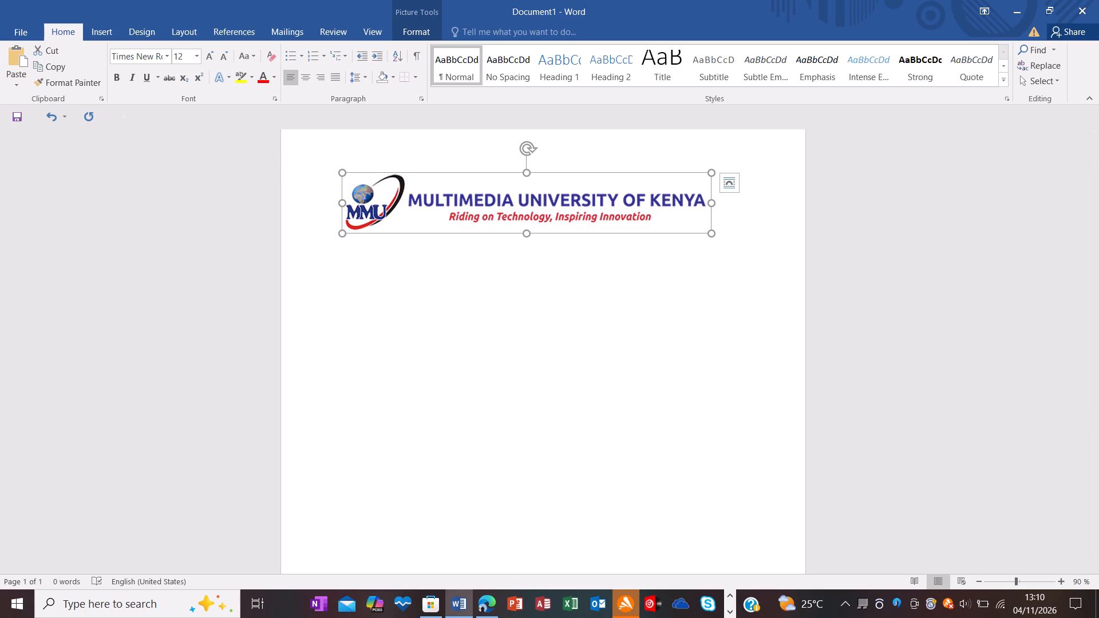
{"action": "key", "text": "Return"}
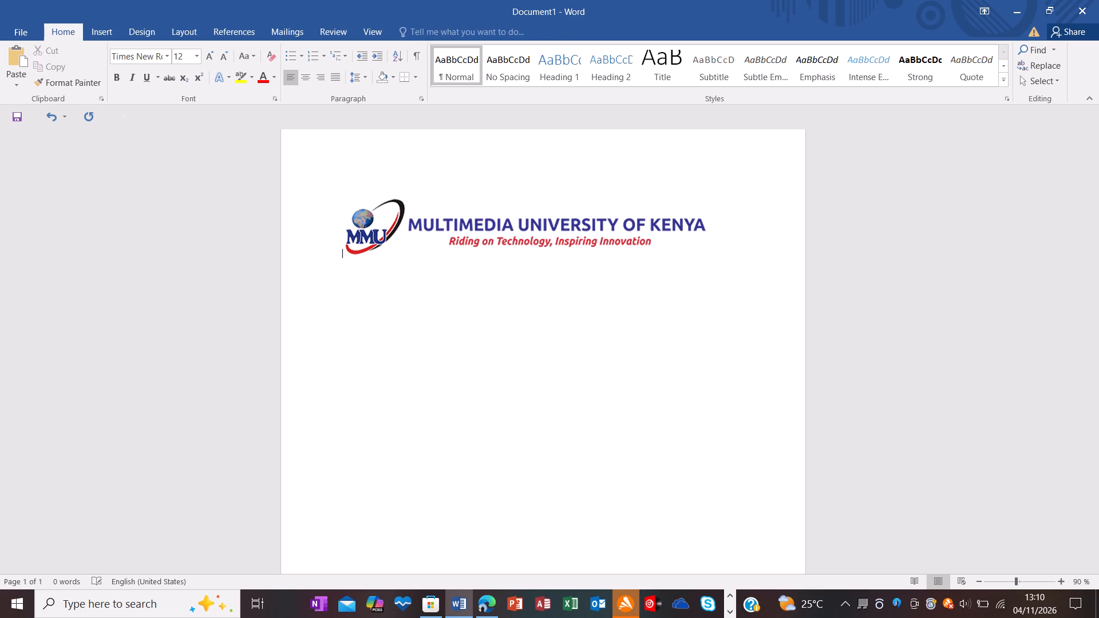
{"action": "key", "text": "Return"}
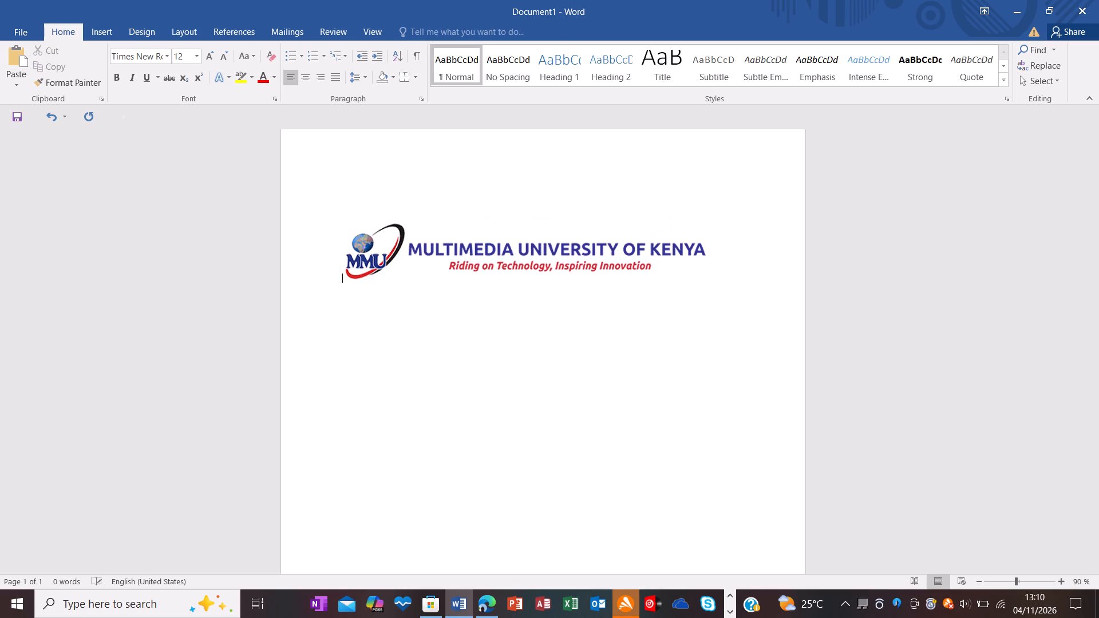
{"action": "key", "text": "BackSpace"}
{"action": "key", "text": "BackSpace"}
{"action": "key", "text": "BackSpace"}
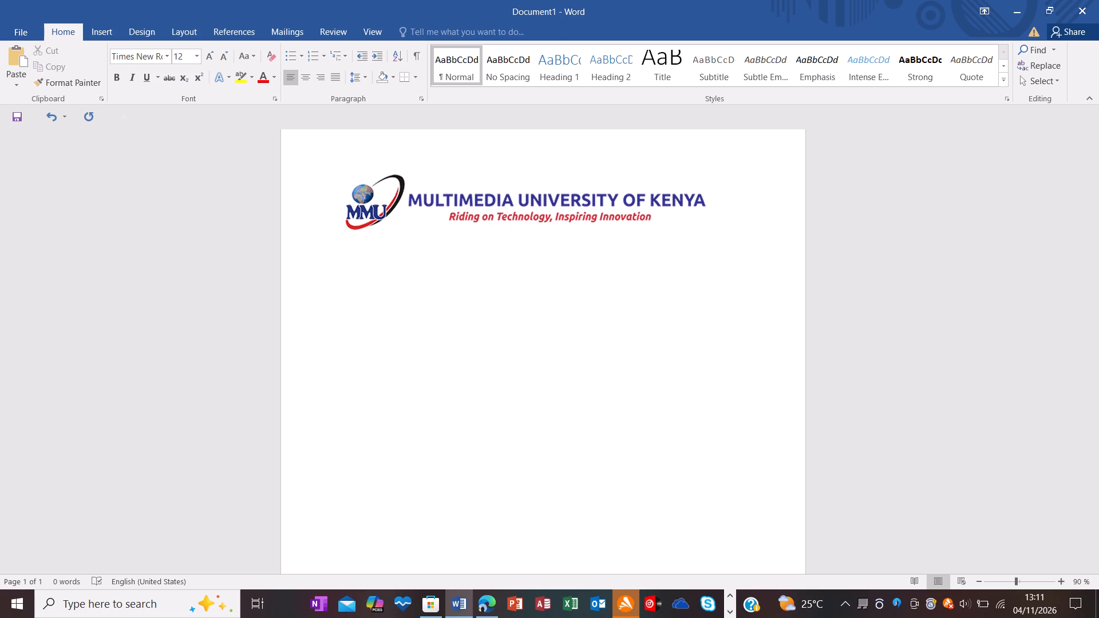
Add two new paragraphs below the university logo, starting from the end of the logo's line.
{"action": "left_click", "coordinate": [588, 345]}
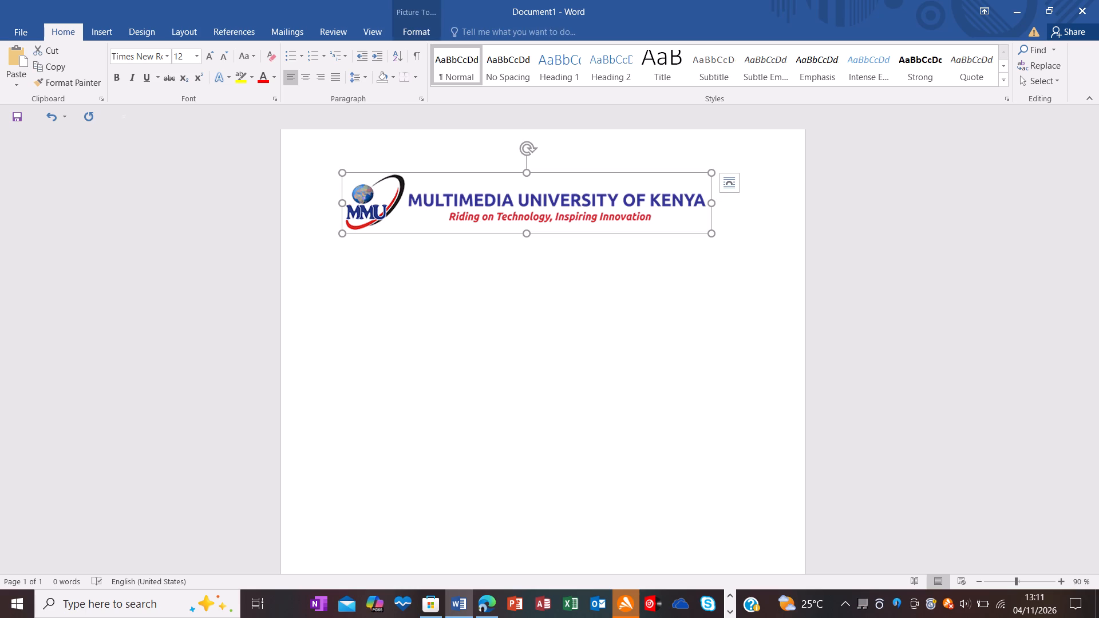
{"action": "left_click", "coordinate": [665, 383]}
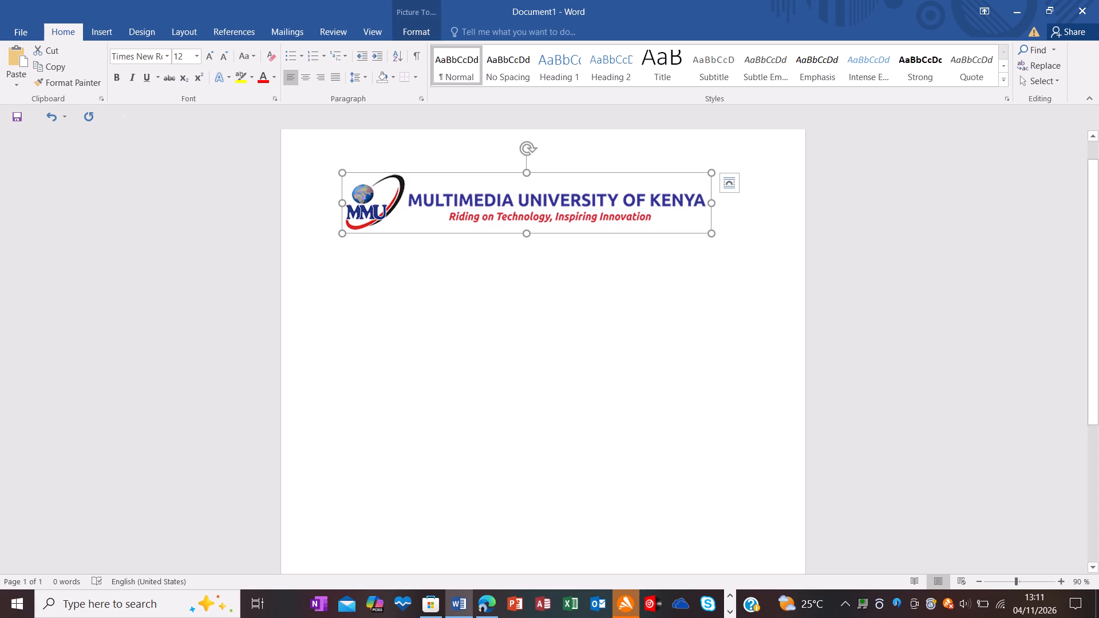
{"action": "left_click", "coordinate": [726, 235]}
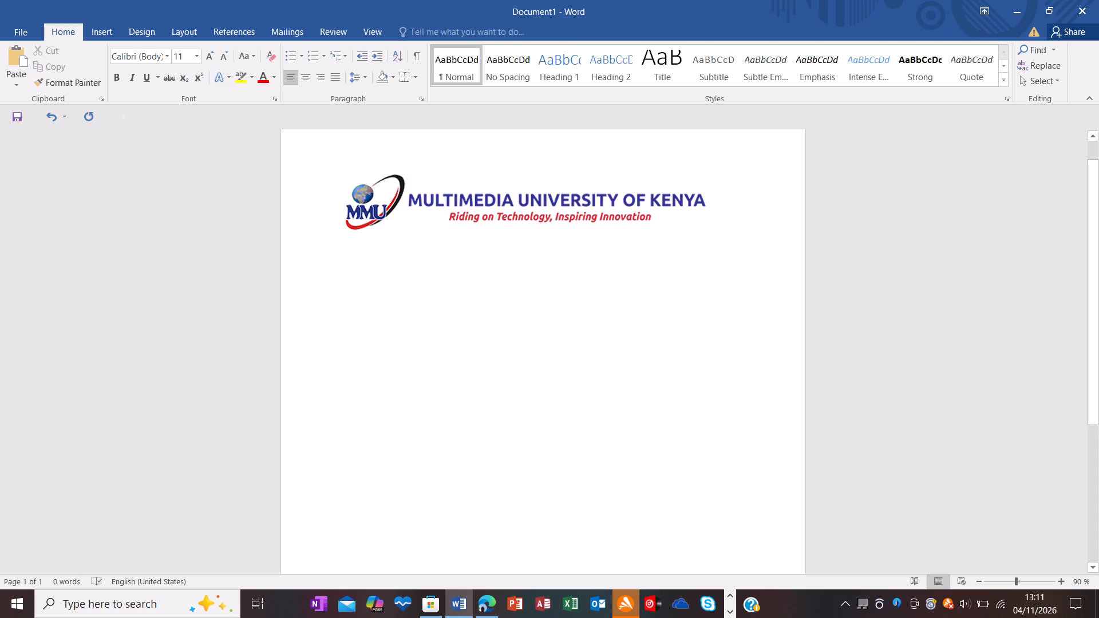
{"action": "key", "text": "Return"}
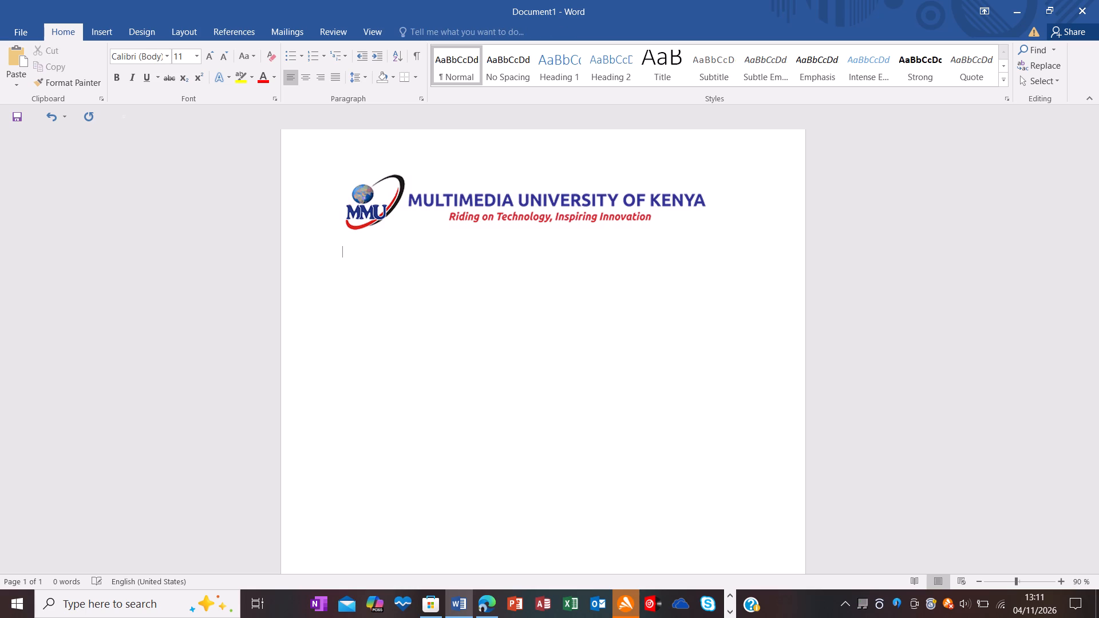
{"action": "key", "text": "Return"}
{"action": "key", "text": "BackSpace"}
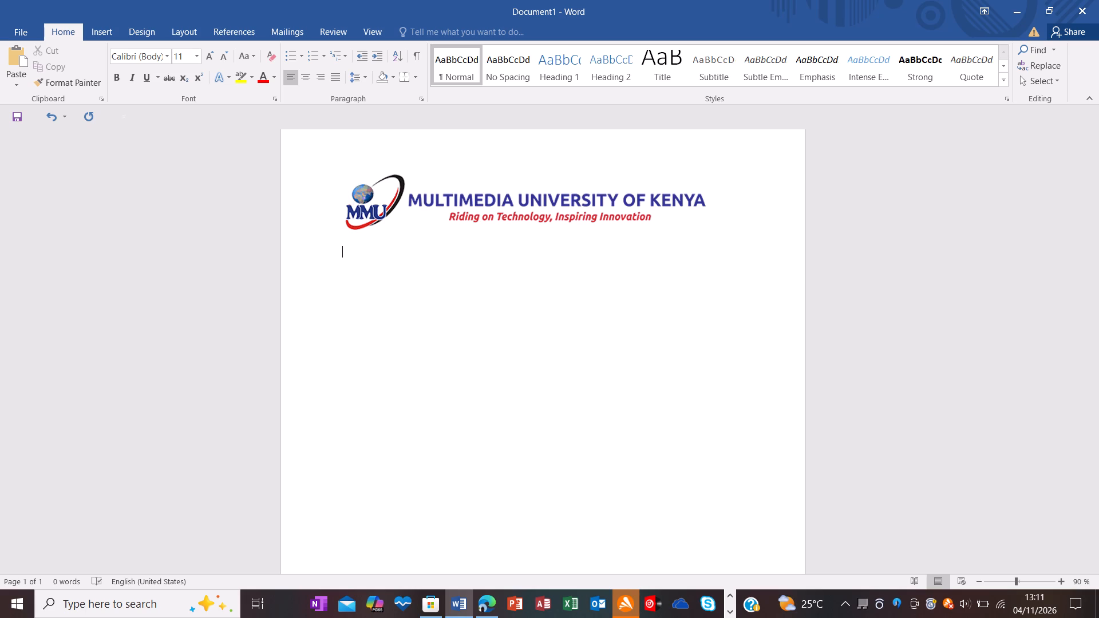
{"action": "key", "text": "Return"}
Set the font of the new empty paragraph below the logo to Times New Roman, size 12.
{"action": "left_click", "coordinate": [164, 51]}
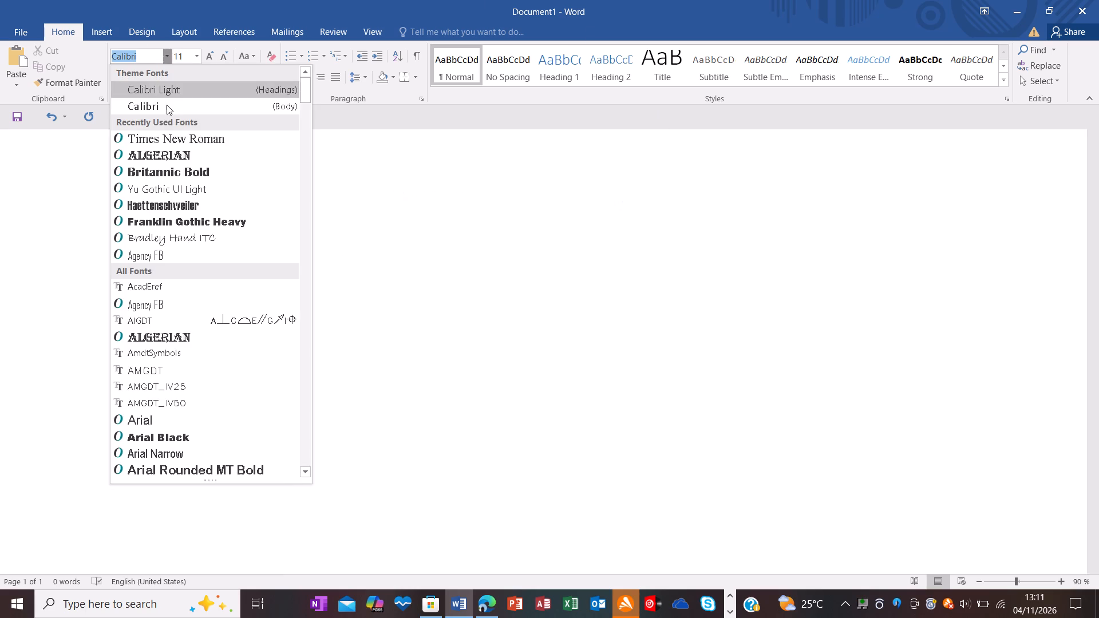
{"action": "left_click", "coordinate": [181, 142]}
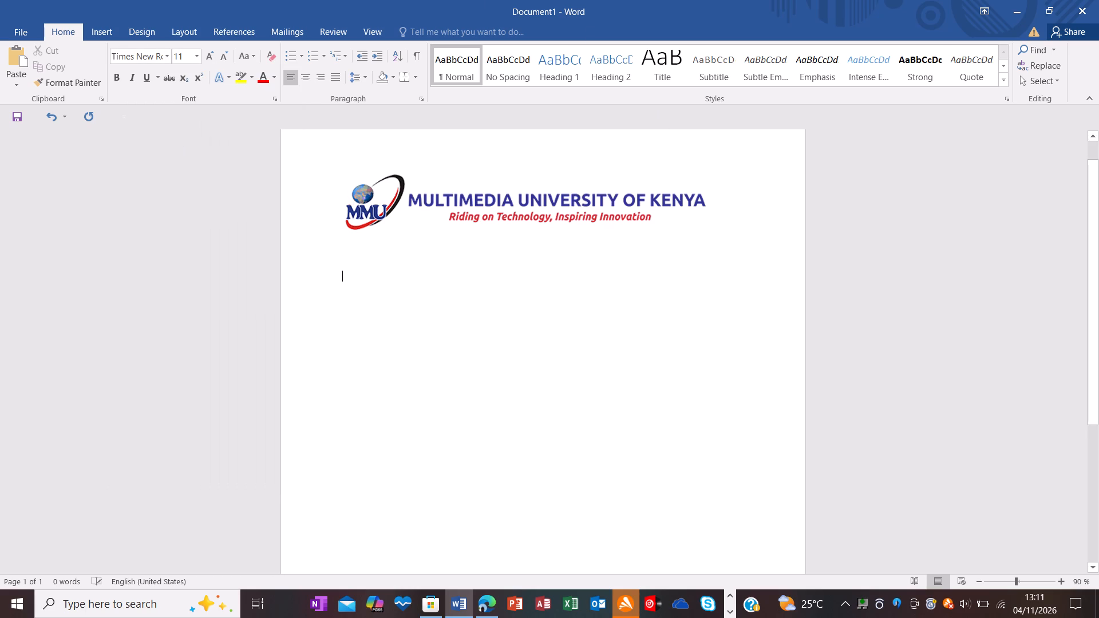
{"action": "left_click", "coordinate": [199, 58]}
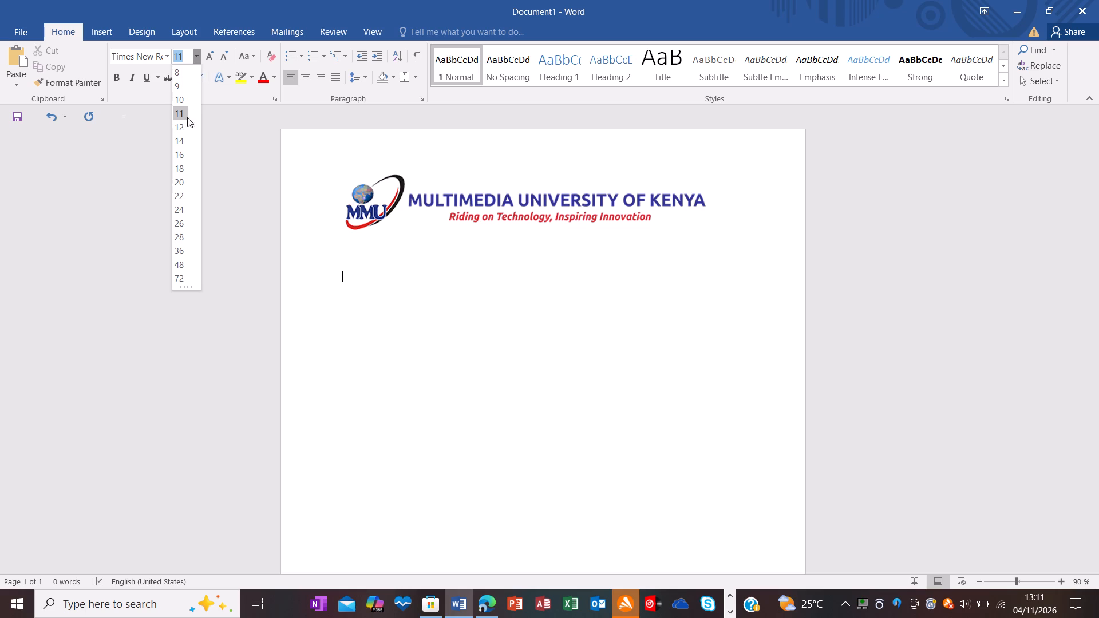
{"action": "left_click", "coordinate": [187, 126]}
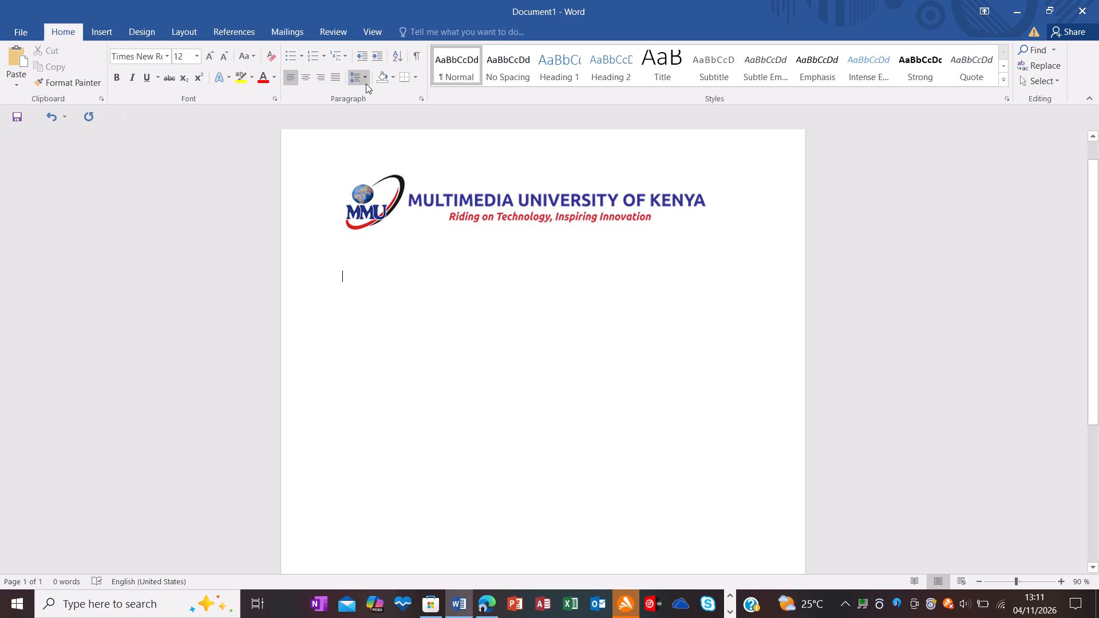
{"action": "left_click", "coordinate": [366, 84]}
{"action": "left_click", "coordinate": [521, 314]}
Enter the faculty line "FACULTY OF ENGINEERING AND TECHNOLOGY(FOET)" below the logo.
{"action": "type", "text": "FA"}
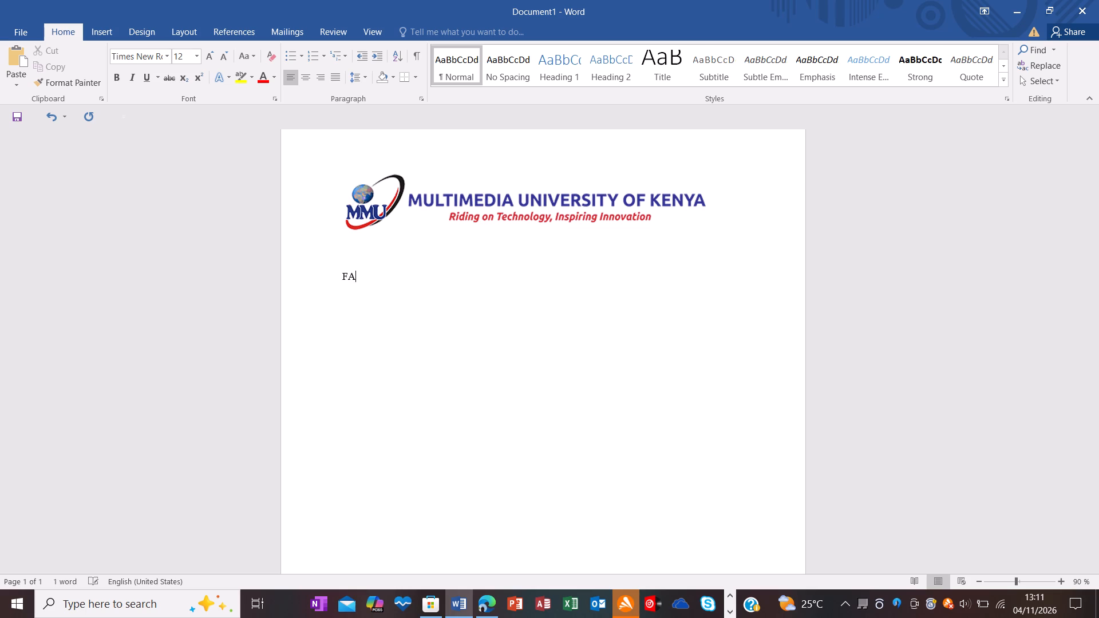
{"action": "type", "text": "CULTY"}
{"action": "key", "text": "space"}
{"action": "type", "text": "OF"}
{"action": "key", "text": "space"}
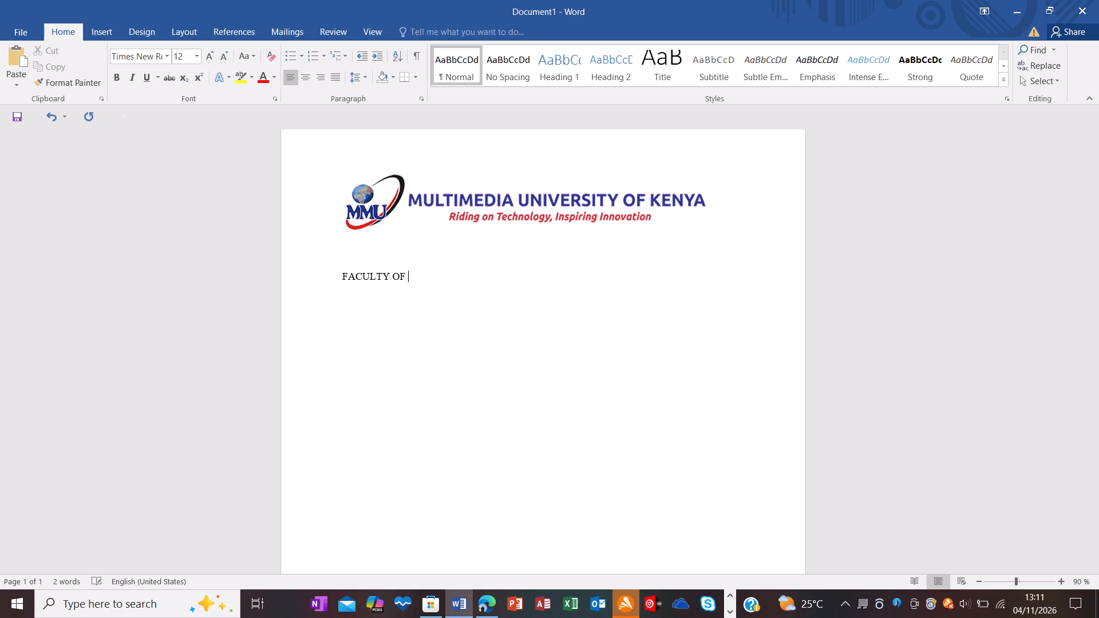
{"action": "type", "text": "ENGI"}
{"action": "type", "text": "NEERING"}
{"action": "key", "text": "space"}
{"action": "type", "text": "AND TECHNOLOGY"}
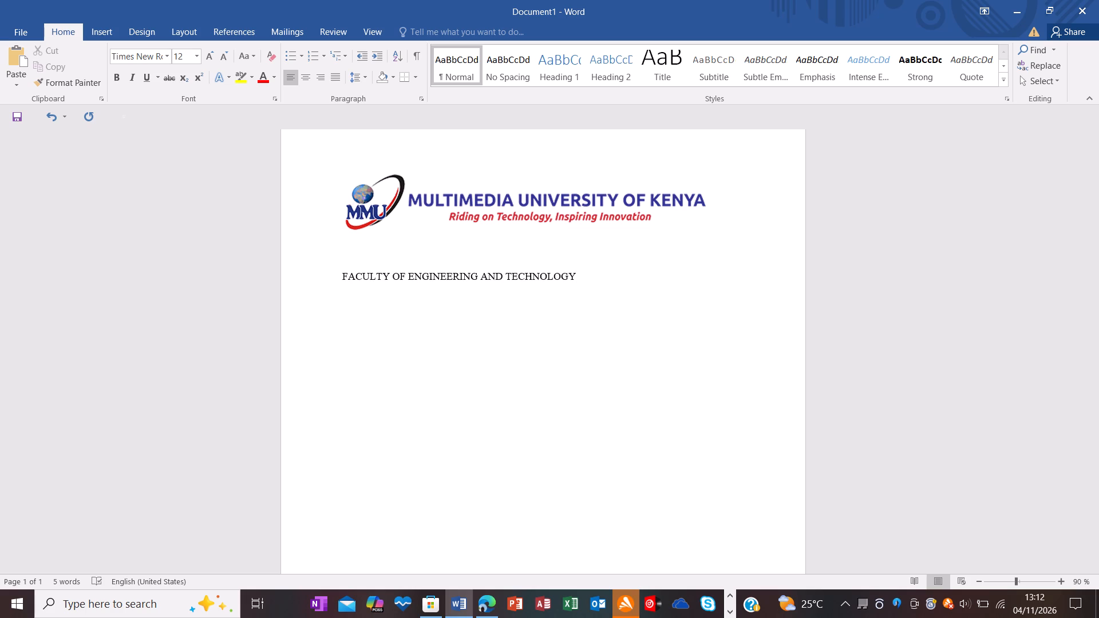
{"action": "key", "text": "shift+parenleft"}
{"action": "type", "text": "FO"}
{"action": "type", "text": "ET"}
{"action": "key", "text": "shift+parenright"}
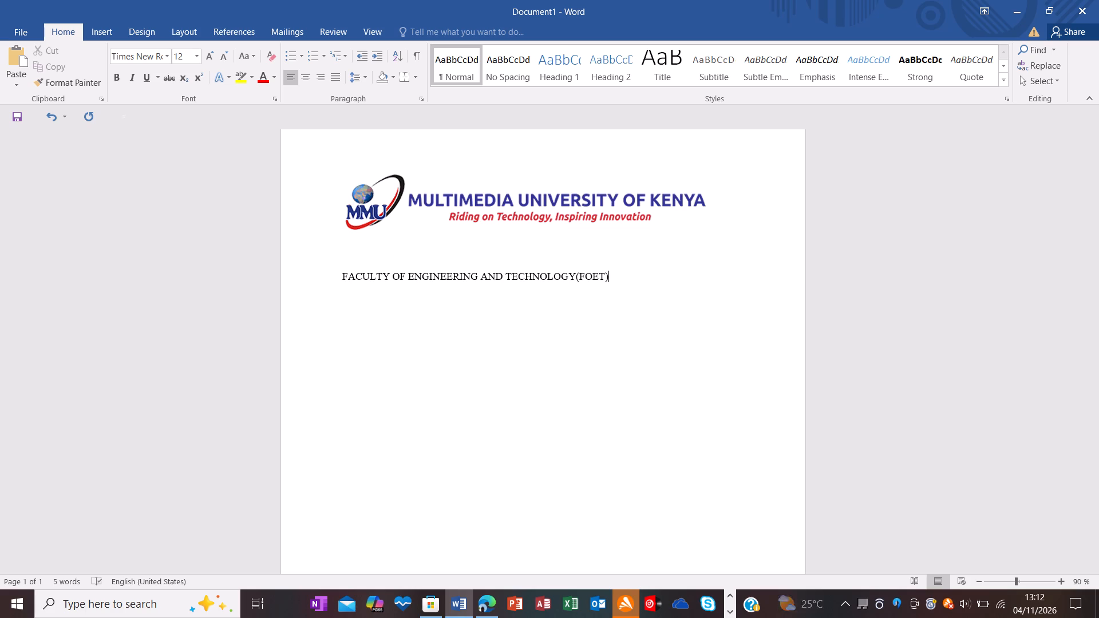
Enter the department line "DEPARTMET OF ELECTRICAL AND COMMUNICATIONS ENGINEERING" below the faculty line and start a new paragraph after it.
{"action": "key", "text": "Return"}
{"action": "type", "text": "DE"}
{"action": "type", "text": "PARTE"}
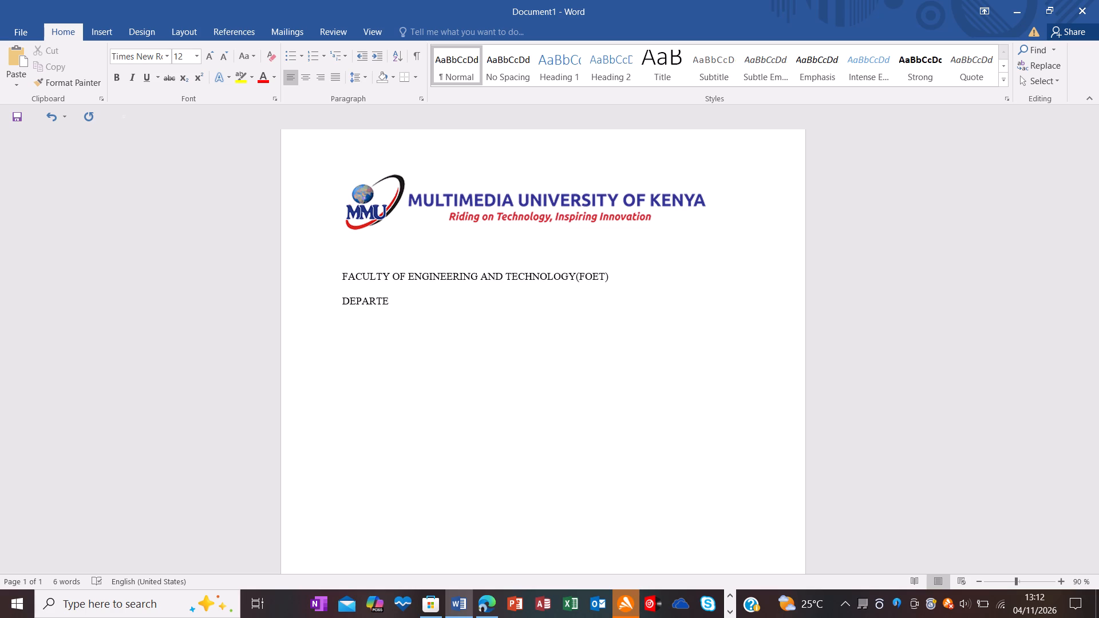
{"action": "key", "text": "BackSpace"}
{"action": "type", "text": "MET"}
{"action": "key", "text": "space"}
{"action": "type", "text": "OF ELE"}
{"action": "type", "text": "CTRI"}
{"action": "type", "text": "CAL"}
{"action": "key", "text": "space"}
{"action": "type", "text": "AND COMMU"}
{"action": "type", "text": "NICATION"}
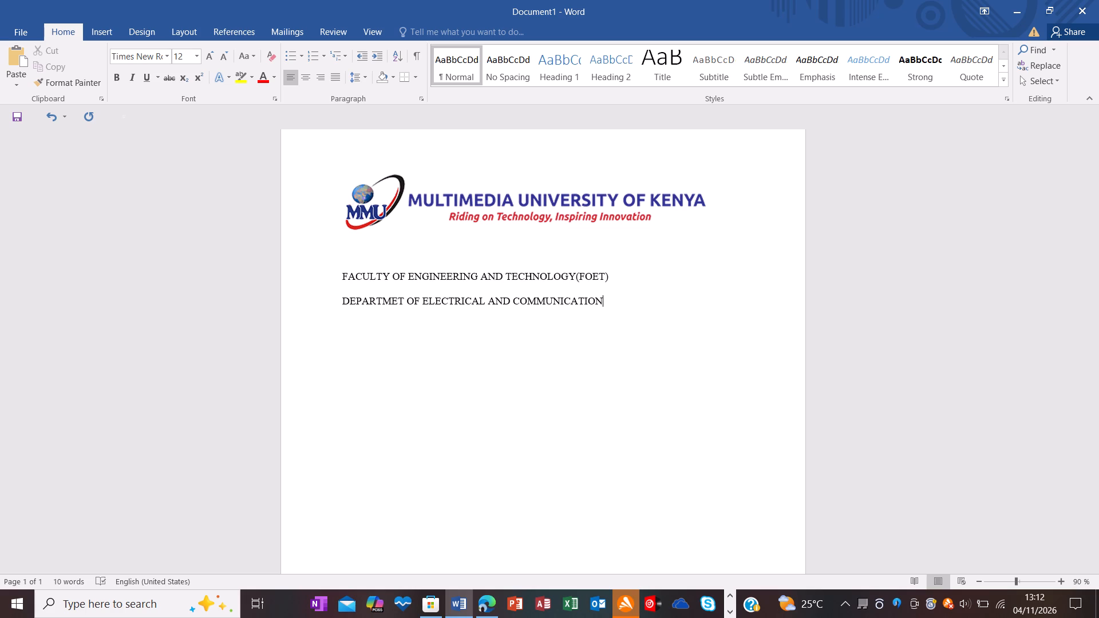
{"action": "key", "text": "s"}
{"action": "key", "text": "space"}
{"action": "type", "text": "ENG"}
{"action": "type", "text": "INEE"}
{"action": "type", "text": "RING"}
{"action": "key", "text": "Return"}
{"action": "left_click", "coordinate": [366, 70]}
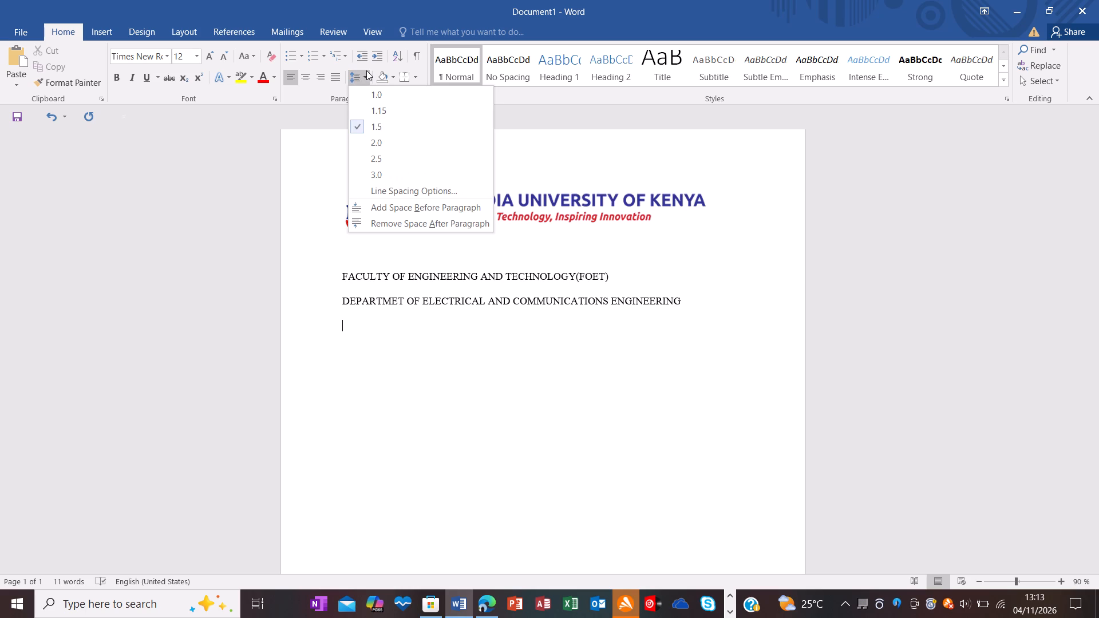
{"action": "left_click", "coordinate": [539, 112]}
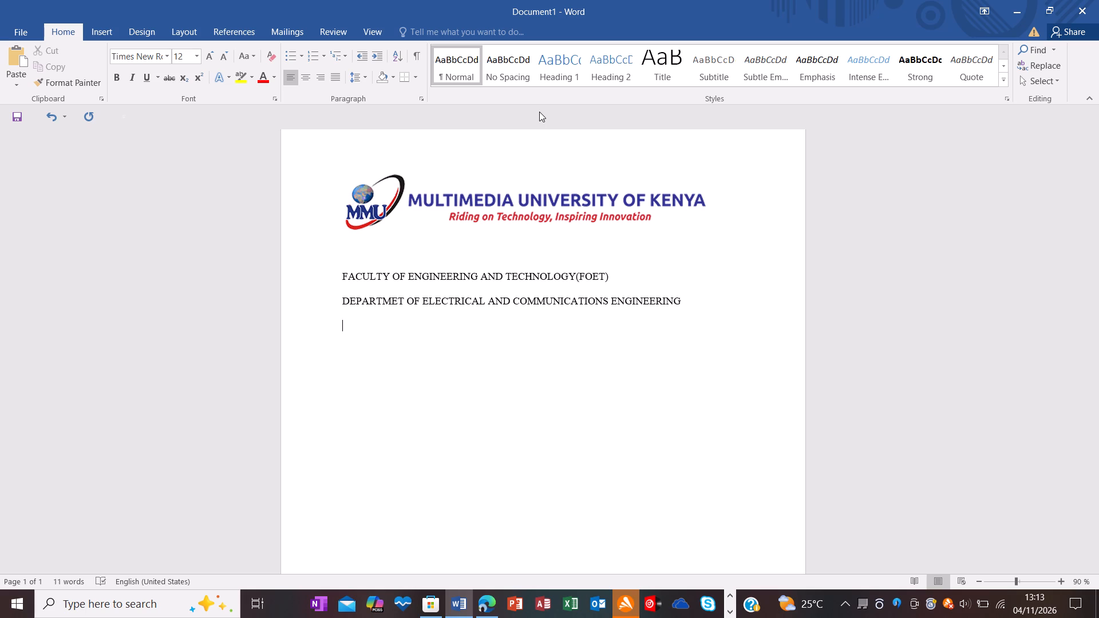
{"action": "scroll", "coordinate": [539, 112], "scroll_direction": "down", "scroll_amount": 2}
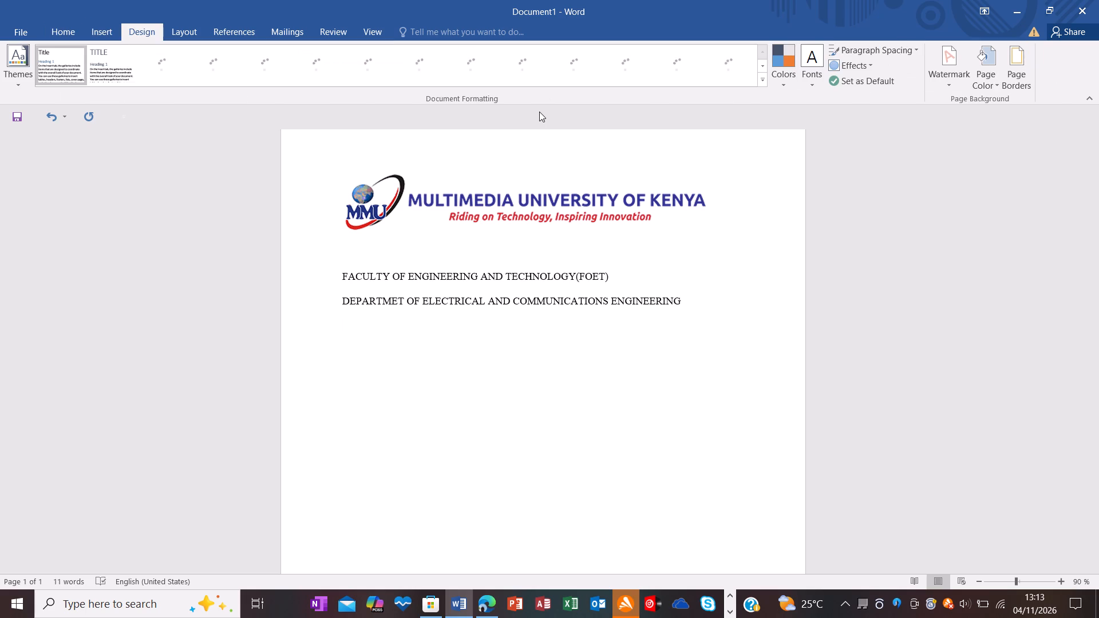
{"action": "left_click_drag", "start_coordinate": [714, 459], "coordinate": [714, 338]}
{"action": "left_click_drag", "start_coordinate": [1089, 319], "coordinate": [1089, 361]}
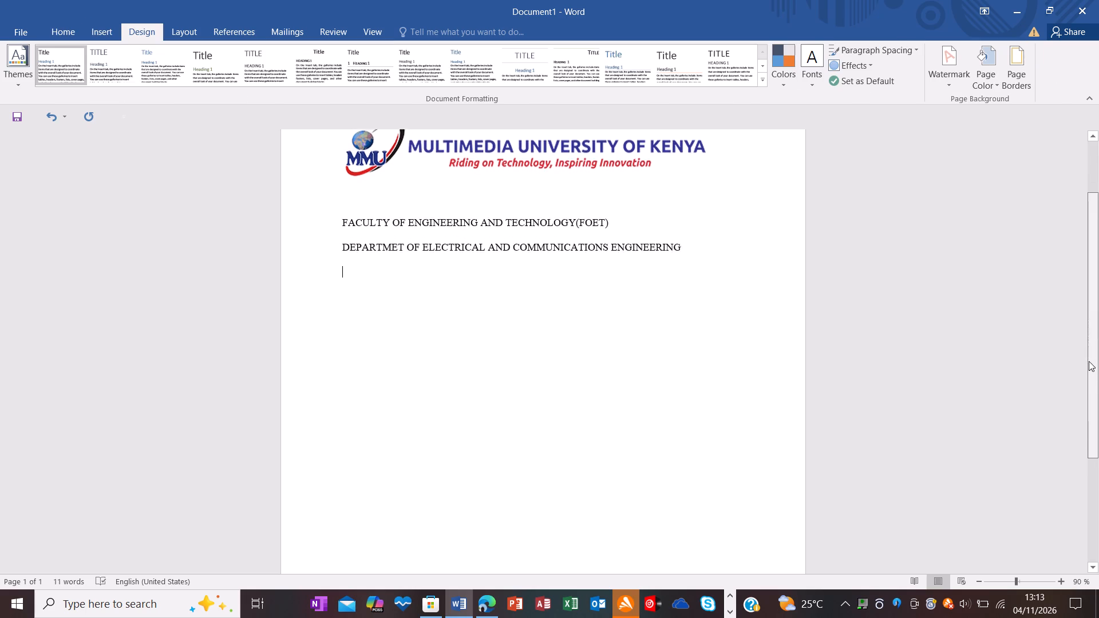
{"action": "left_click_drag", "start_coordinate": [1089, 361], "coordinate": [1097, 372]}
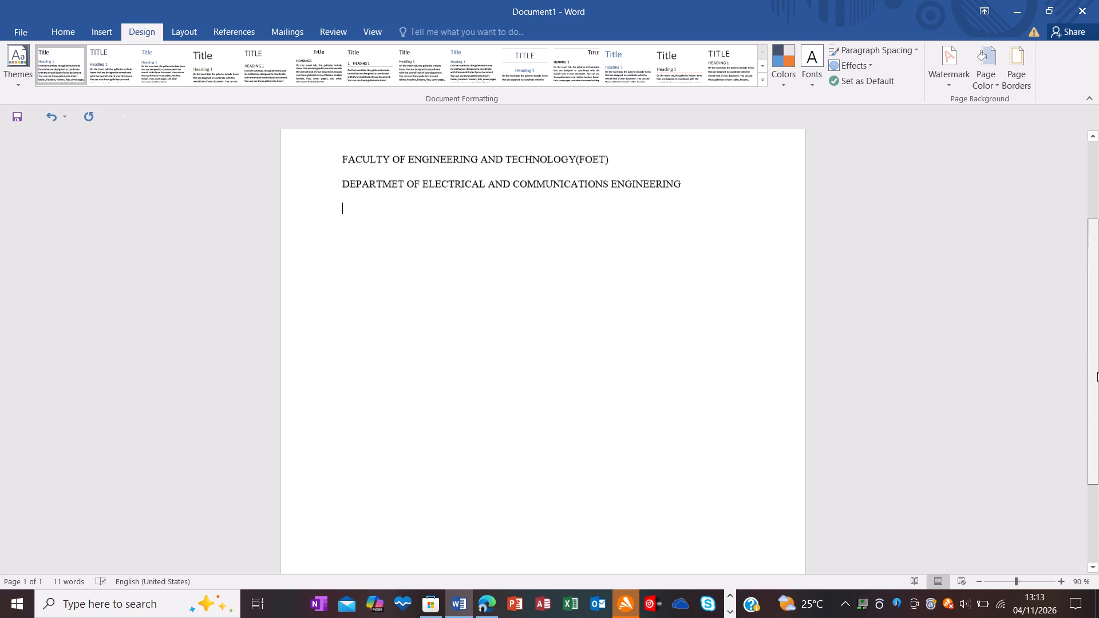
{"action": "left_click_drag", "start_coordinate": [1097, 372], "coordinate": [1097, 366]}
Leave a blank line below the department line and enter the title "INDUSTRIAL ATTACHMENT REPORT", indented with spaces.
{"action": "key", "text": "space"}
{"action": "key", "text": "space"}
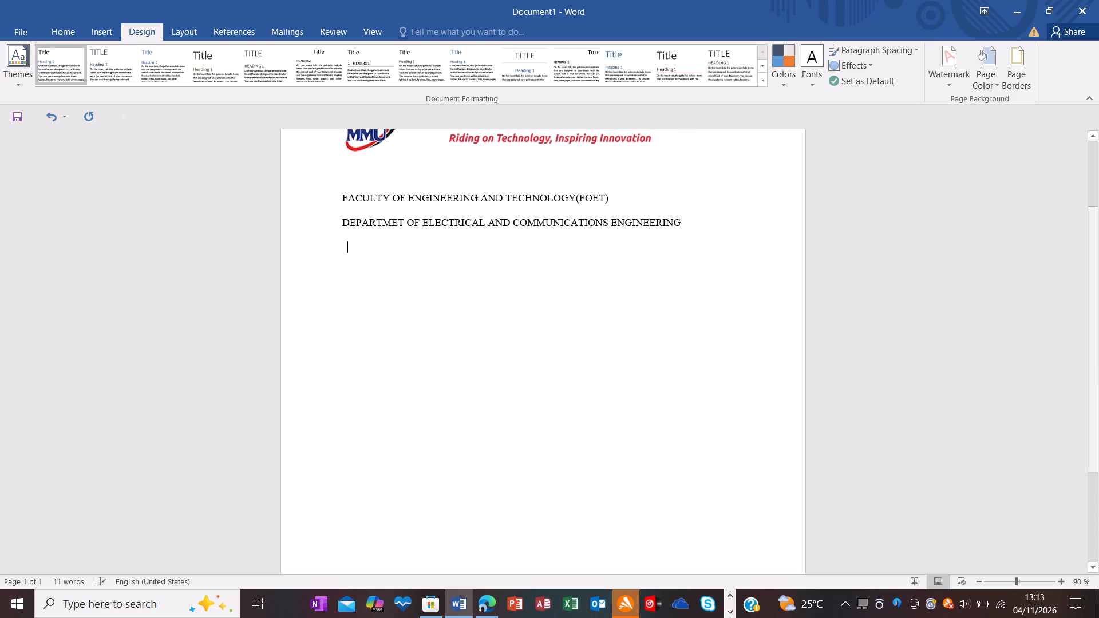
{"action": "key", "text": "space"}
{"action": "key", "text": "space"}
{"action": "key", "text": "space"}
{"action": "key", "text": "Return"}
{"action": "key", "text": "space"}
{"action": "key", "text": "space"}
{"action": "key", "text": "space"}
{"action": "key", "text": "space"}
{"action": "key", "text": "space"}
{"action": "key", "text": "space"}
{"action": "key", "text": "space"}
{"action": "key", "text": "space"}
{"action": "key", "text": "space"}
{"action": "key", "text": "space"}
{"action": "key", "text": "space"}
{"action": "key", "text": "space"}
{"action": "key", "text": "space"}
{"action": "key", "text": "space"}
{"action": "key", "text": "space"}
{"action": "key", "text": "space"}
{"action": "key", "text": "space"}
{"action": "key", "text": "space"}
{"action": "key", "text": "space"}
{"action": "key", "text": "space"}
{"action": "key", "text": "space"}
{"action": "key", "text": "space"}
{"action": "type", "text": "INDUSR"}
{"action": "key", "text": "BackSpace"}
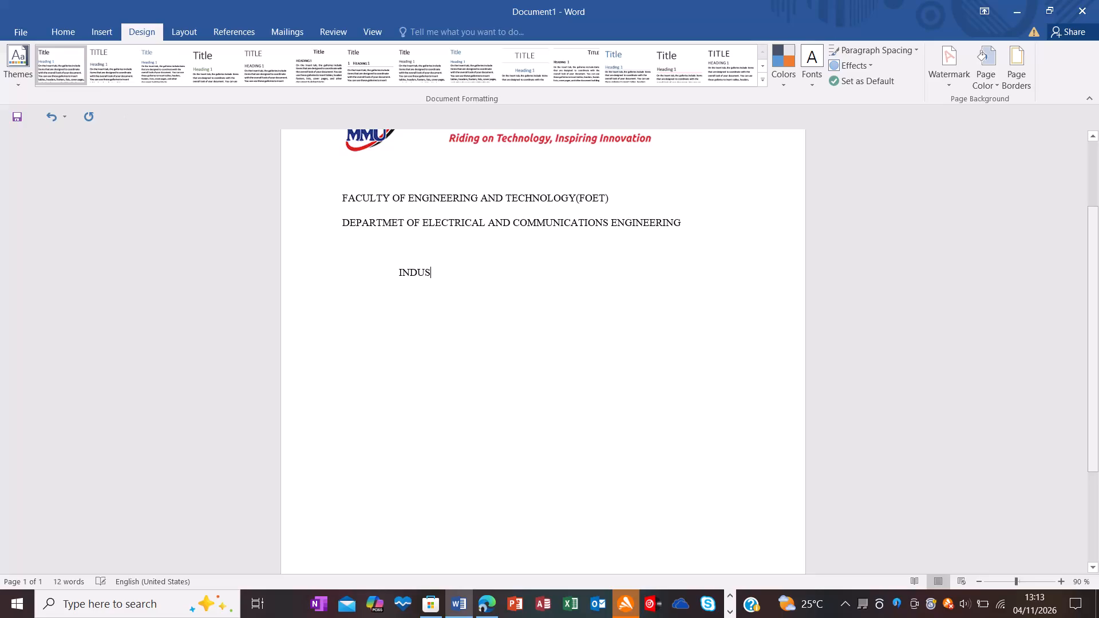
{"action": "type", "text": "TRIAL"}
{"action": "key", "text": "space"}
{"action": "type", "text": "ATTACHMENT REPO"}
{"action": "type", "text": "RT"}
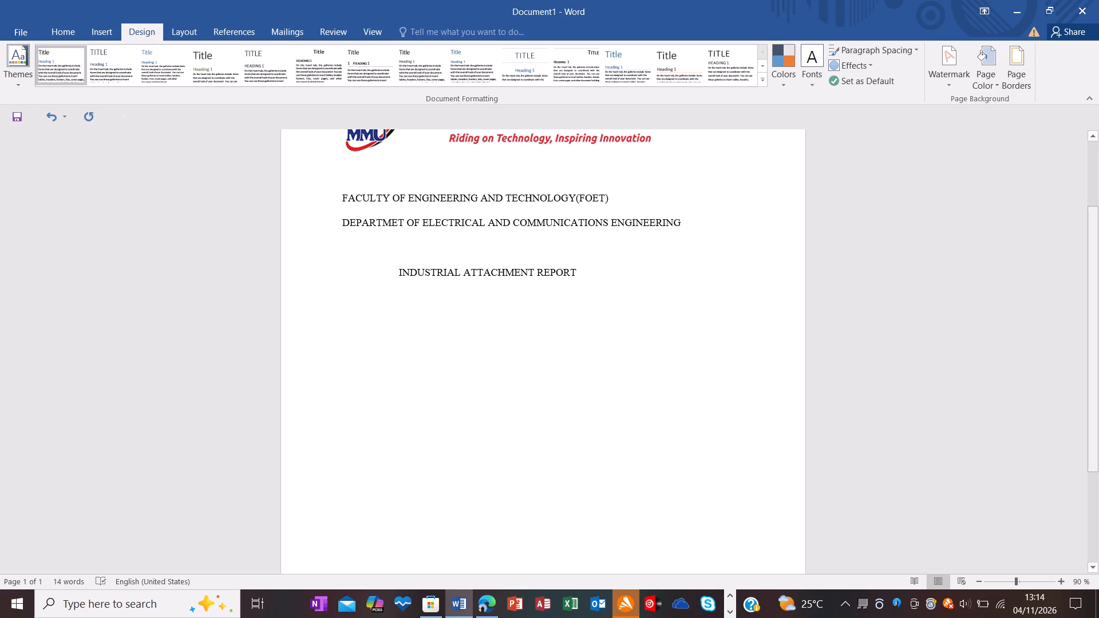
Enter "AT SONY SUGAR" on a new line below the report title, indented slightly with spaces.
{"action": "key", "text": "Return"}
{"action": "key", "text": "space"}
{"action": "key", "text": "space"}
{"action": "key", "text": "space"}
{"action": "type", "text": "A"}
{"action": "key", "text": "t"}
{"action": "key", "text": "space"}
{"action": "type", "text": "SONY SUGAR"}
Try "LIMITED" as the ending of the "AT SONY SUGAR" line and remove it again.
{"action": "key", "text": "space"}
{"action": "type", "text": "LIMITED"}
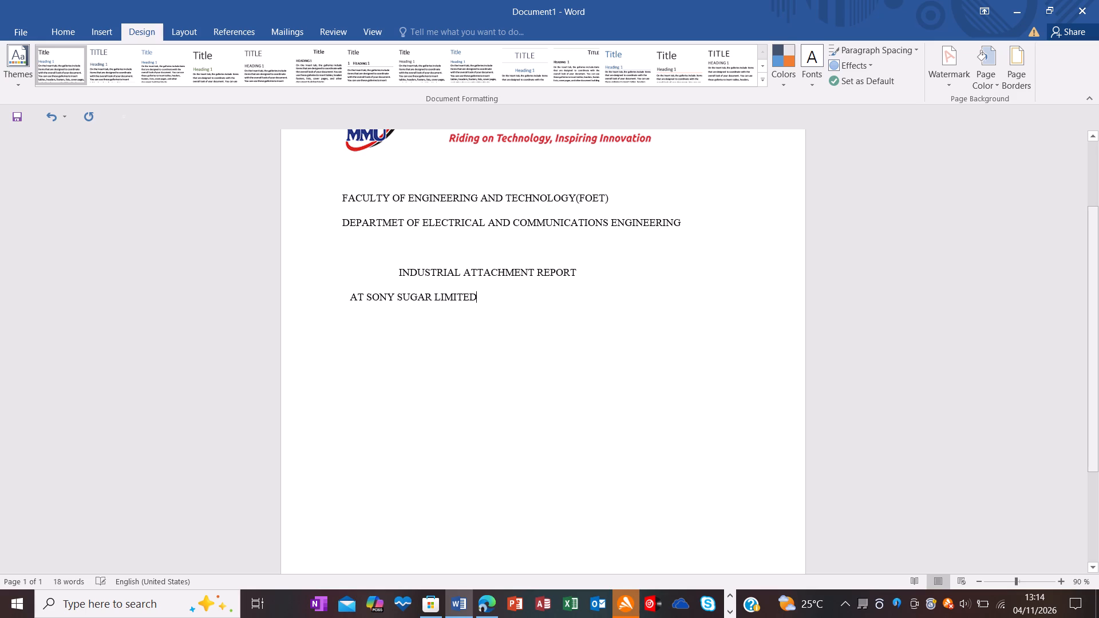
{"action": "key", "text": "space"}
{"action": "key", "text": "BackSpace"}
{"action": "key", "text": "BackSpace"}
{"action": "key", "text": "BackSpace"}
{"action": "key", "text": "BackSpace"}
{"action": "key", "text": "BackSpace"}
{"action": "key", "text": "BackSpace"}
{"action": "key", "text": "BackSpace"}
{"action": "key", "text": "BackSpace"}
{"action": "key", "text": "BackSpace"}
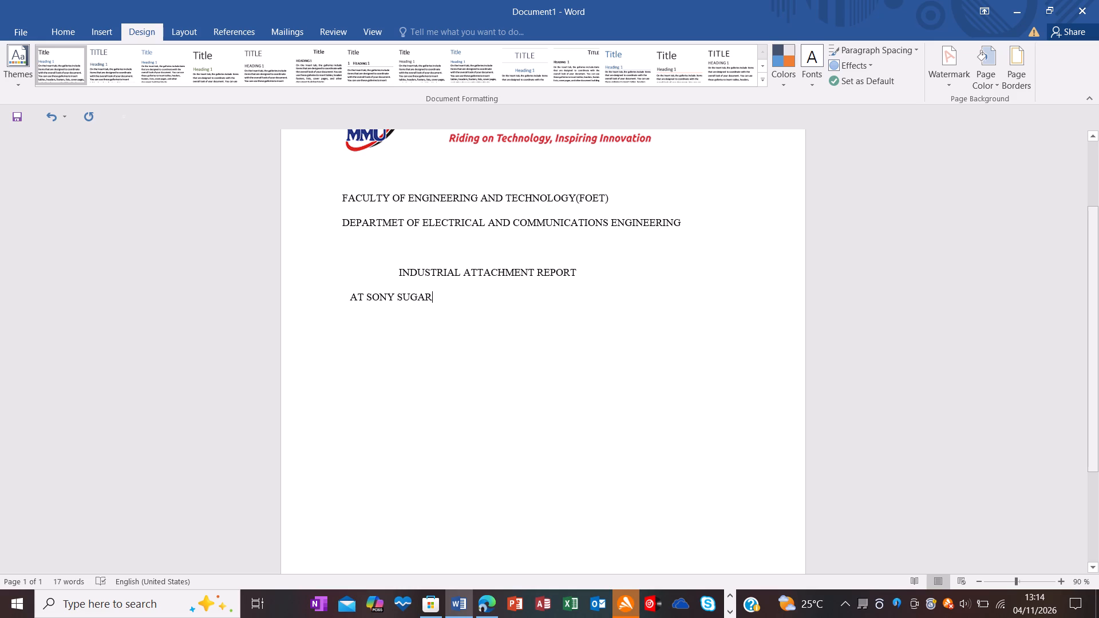
Complete the "AT SONY SUGAR" line with "COMPANY LIMITED".
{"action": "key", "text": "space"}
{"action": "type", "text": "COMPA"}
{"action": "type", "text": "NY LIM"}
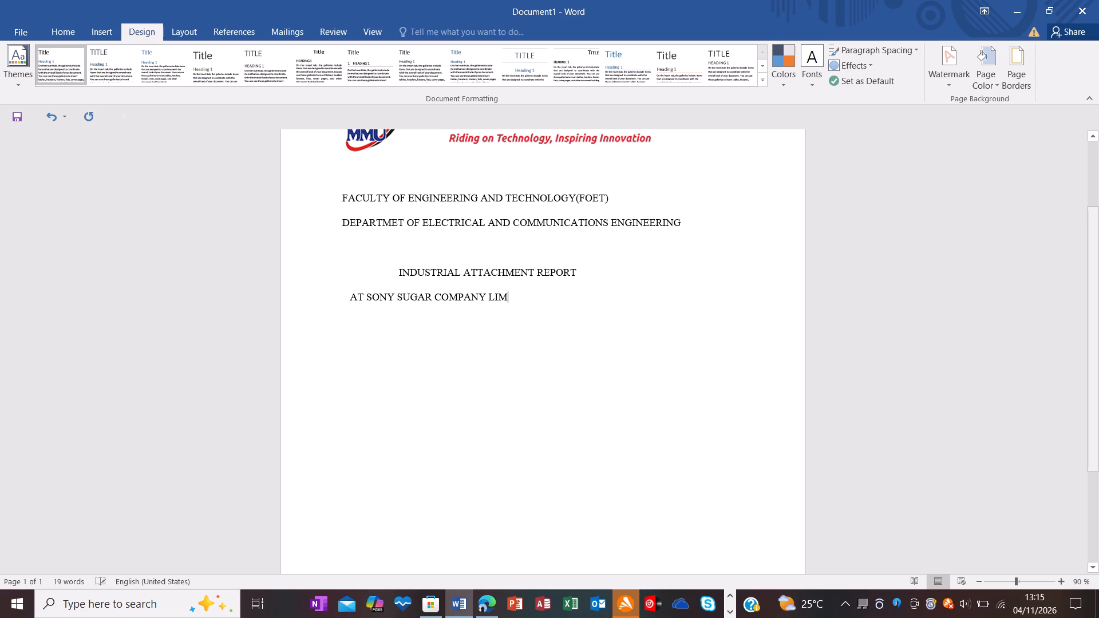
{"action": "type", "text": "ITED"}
Indent the "AT SONY SUGAR COMPANY LIMITED" line further with spaces so it starts roughly under the report title.
{"action": "left_click", "coordinate": [346, 297]}
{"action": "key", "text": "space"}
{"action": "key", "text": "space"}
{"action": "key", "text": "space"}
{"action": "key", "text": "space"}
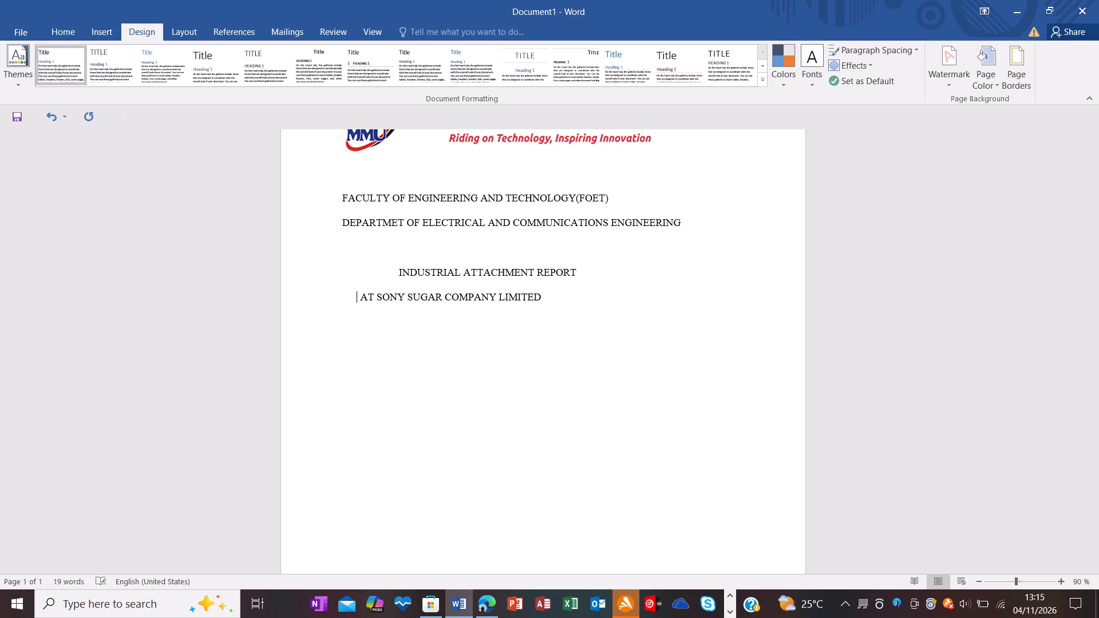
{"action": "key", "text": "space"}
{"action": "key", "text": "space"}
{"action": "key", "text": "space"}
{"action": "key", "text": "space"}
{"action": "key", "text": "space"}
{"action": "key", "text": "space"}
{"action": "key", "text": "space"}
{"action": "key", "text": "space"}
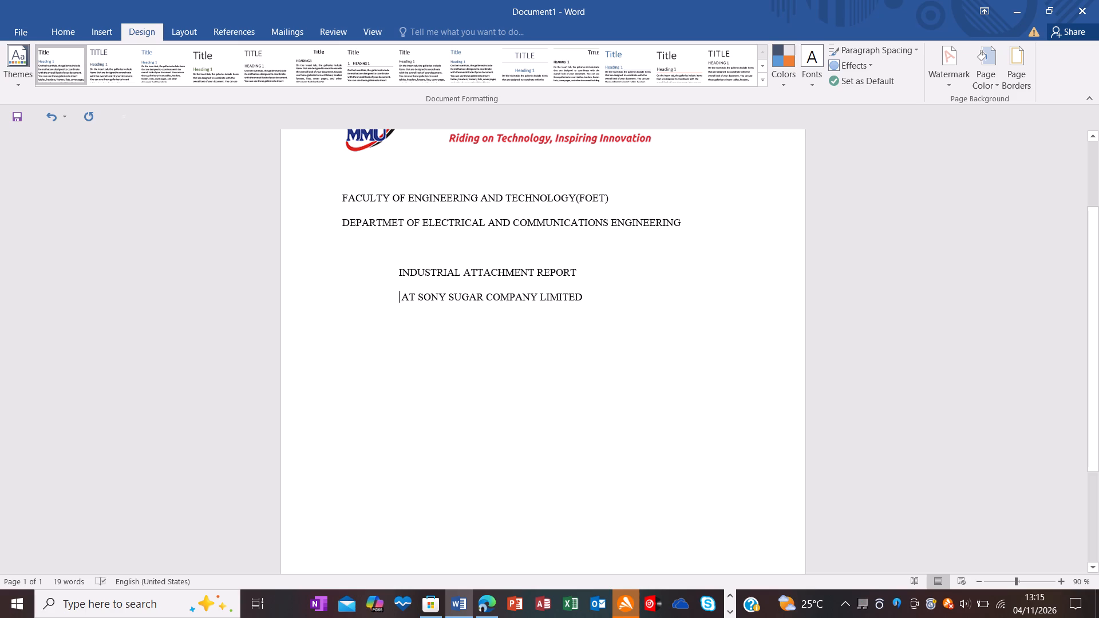
Leave two blank lines below the company line and start a new paragraph after them.
{"action": "left_click", "coordinate": [649, 340]}
{"action": "key", "text": "Return"}
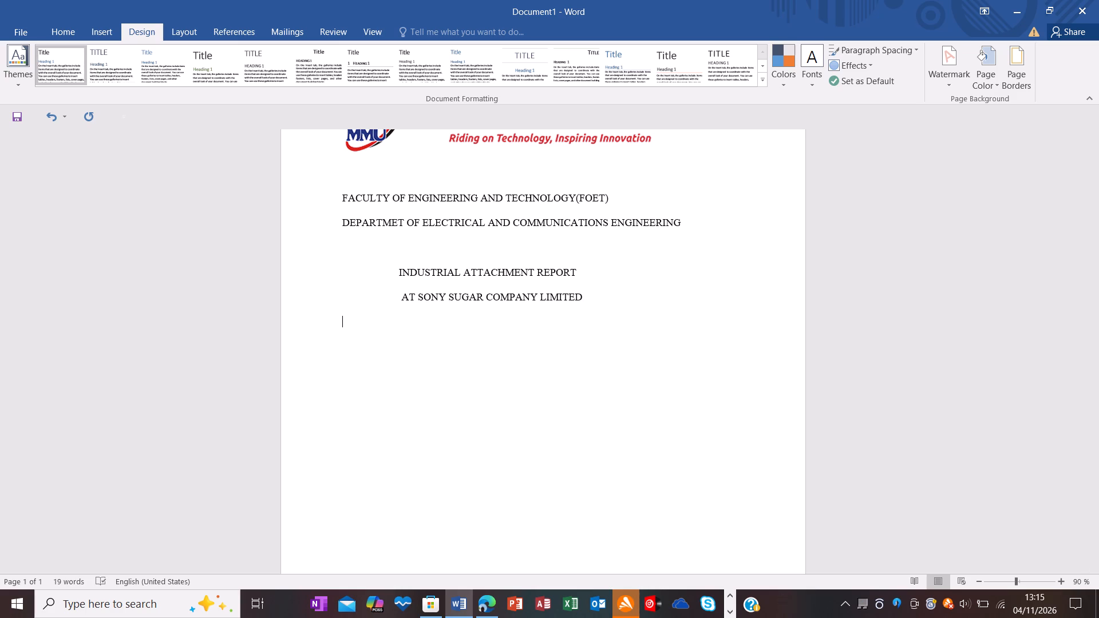
{"action": "key", "text": "Return"}
{"action": "key", "text": "Return"}
{"action": "key", "text": "Return"}
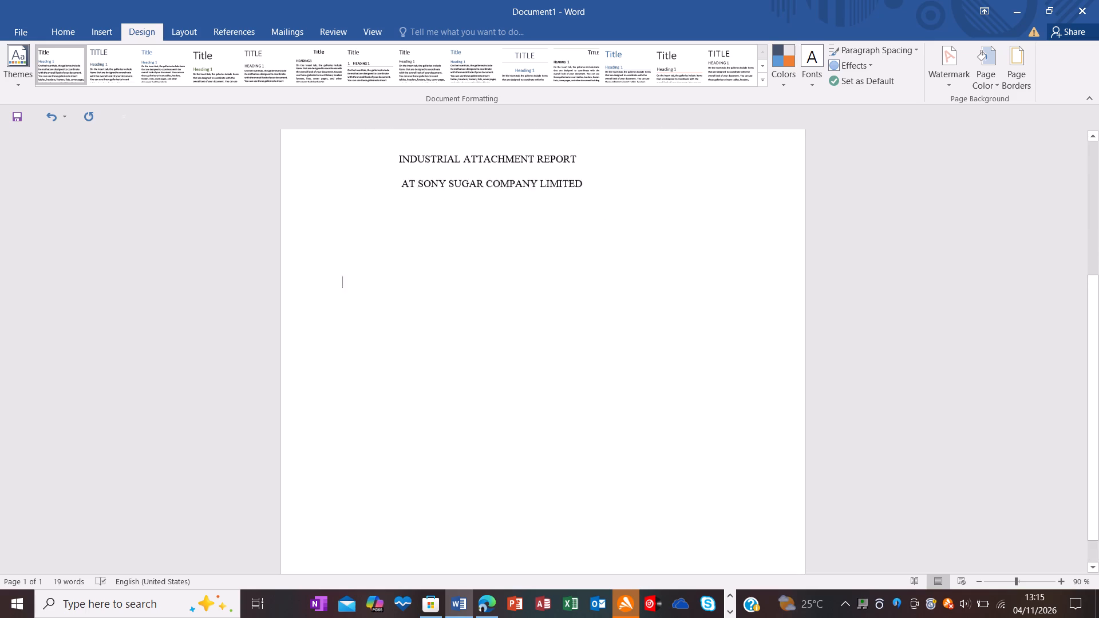
{"action": "scroll", "coordinate": [616, 303], "scroll_direction": "up", "scroll_amount": 1}
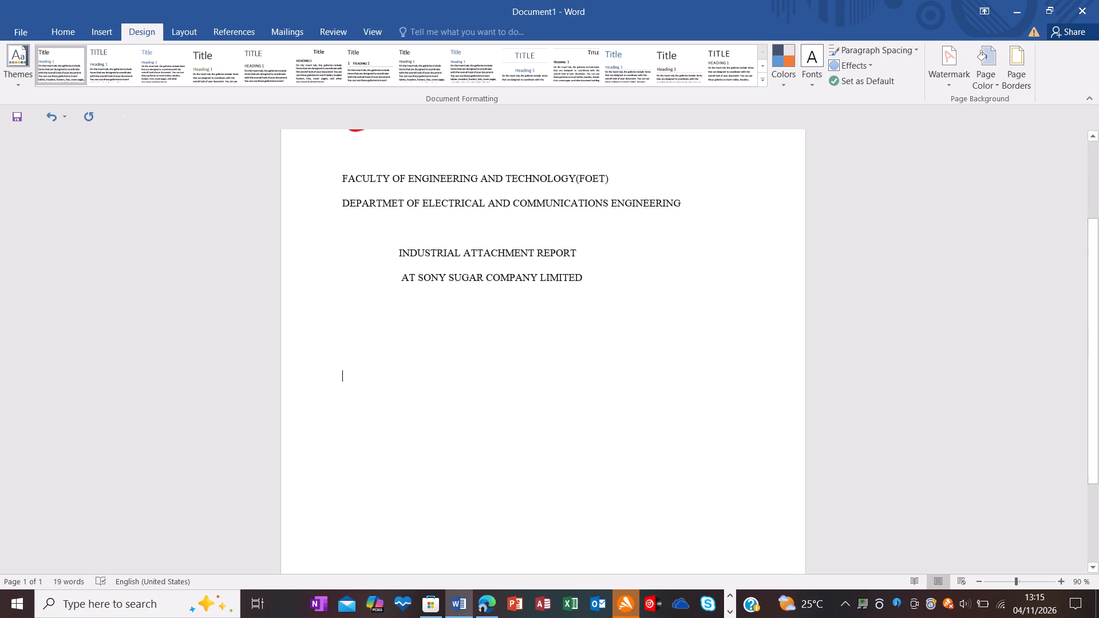
{"action": "scroll", "coordinate": [616, 303], "scroll_direction": "up", "scroll_amount": 1}
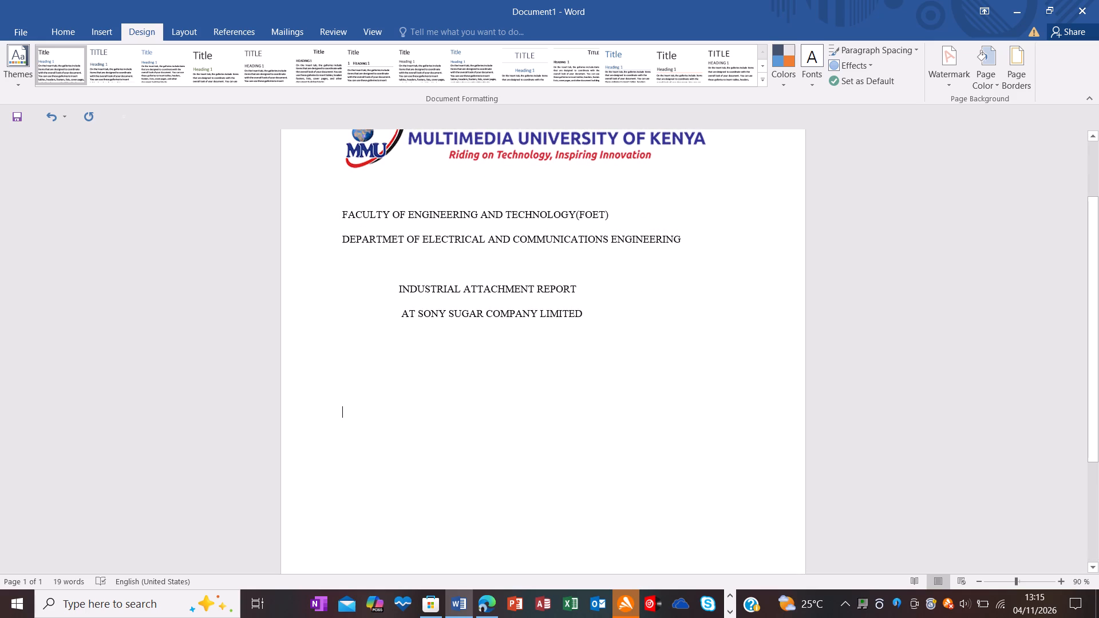
{"action": "scroll", "coordinate": [616, 303], "scroll_direction": "up", "scroll_amount": 1}
{"action": "key", "text": "BackSpace"}
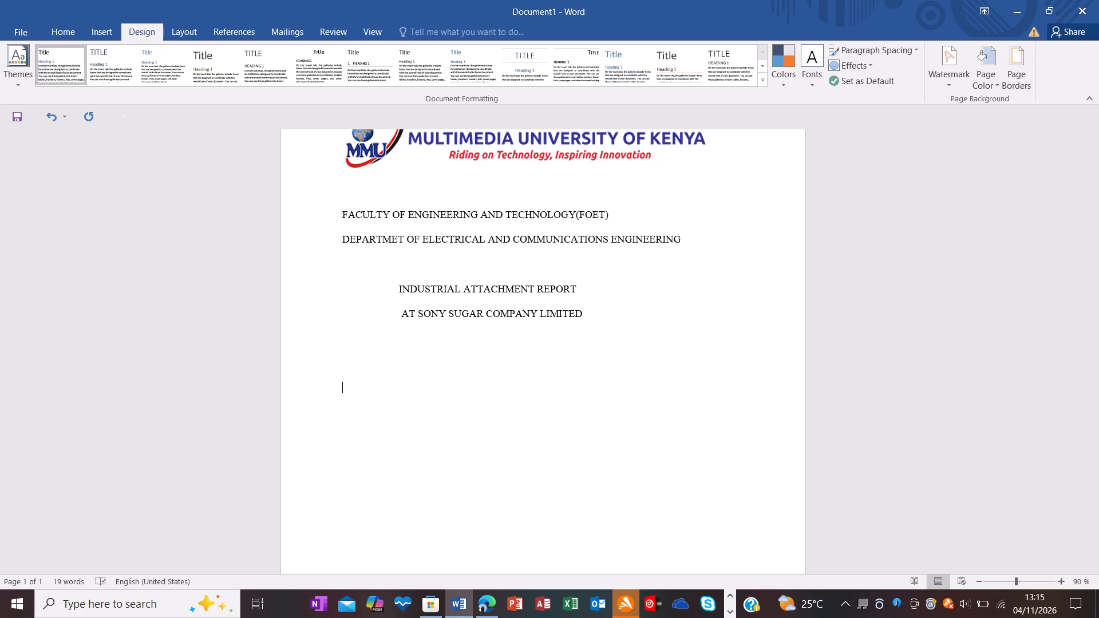
Enter the label "Student name:" followed by a space in the new paragraph.
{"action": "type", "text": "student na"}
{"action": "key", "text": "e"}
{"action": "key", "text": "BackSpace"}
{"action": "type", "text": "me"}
{"action": "left_click", "coordinate": [66, 31]}
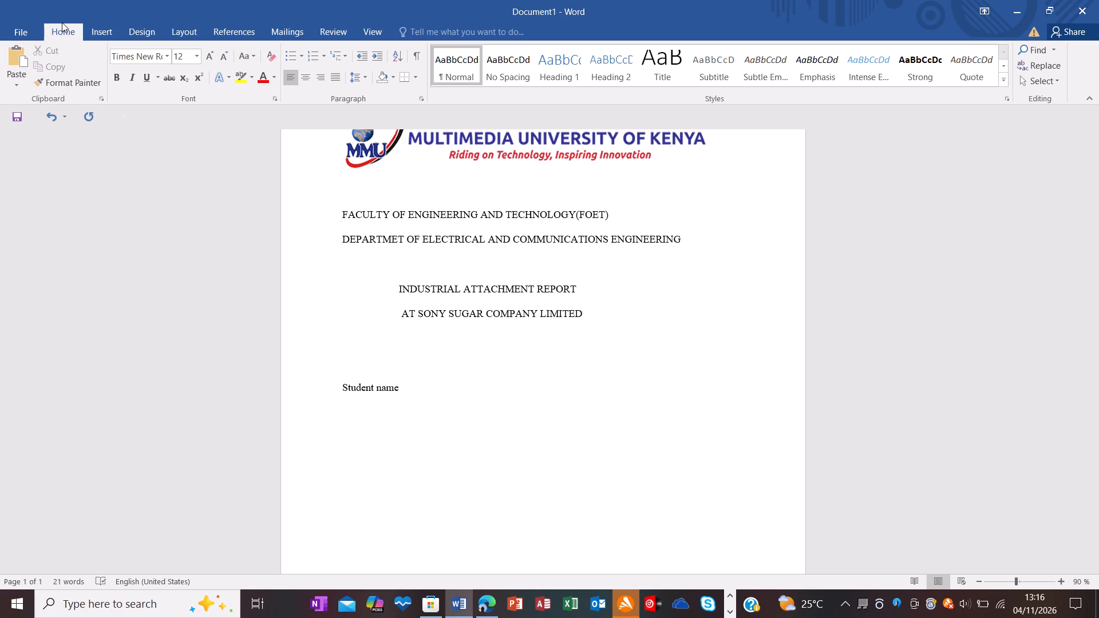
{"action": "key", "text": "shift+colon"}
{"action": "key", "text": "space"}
Enter the student's full name in capital letters after the "Student name:" label.
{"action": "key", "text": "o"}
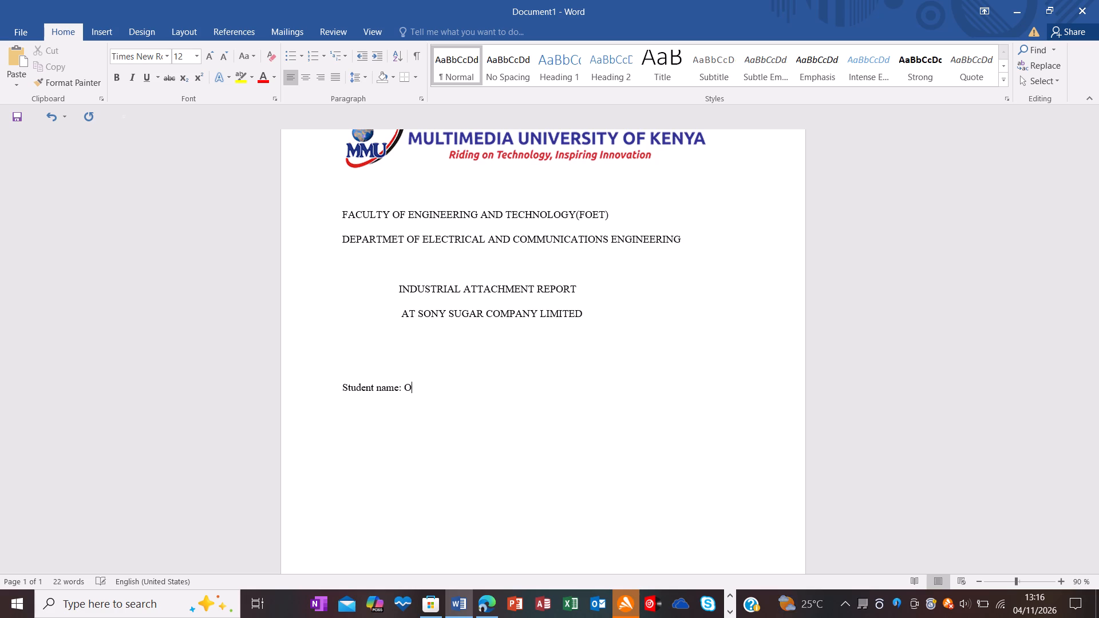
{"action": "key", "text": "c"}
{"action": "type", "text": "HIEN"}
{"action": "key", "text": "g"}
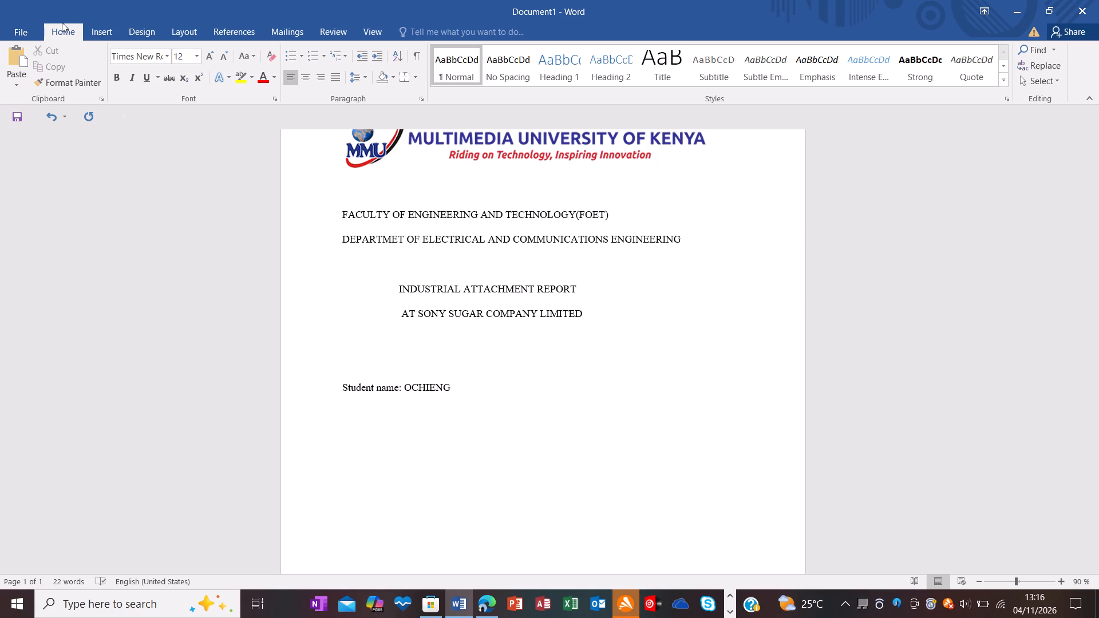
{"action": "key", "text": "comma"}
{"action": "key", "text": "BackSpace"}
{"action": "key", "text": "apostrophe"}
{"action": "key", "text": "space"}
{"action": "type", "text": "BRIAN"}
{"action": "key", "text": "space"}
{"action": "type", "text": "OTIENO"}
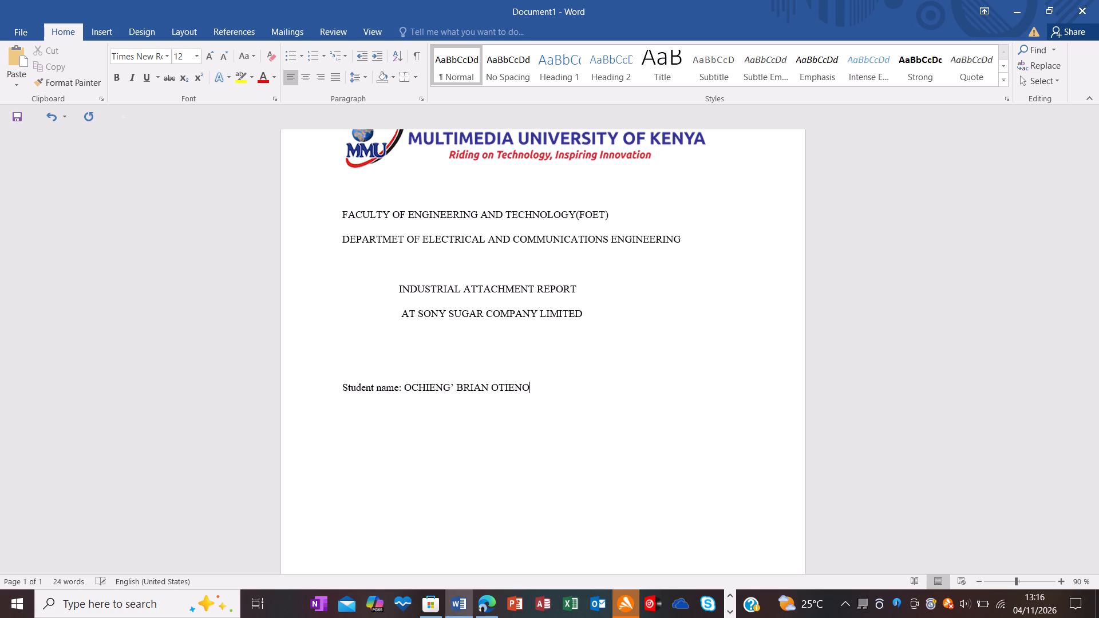
Enter the label "Registration Number" on a new line below the student name, correcting its capitalization and spelling.
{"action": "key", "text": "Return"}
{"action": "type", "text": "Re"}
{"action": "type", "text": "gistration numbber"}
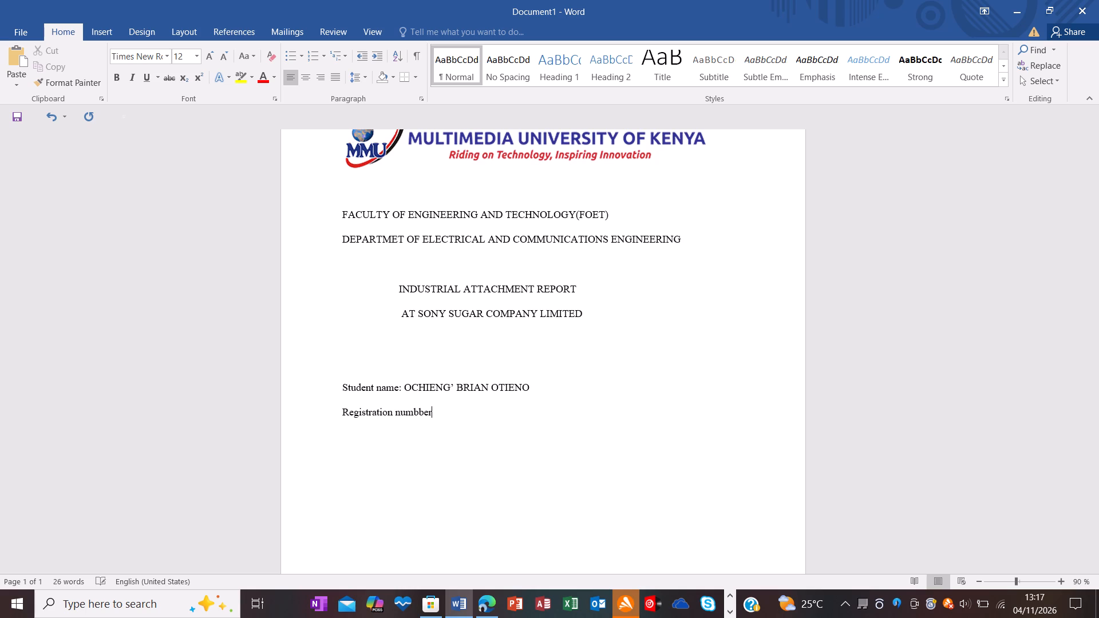
{"action": "left_click", "coordinate": [400, 412]}
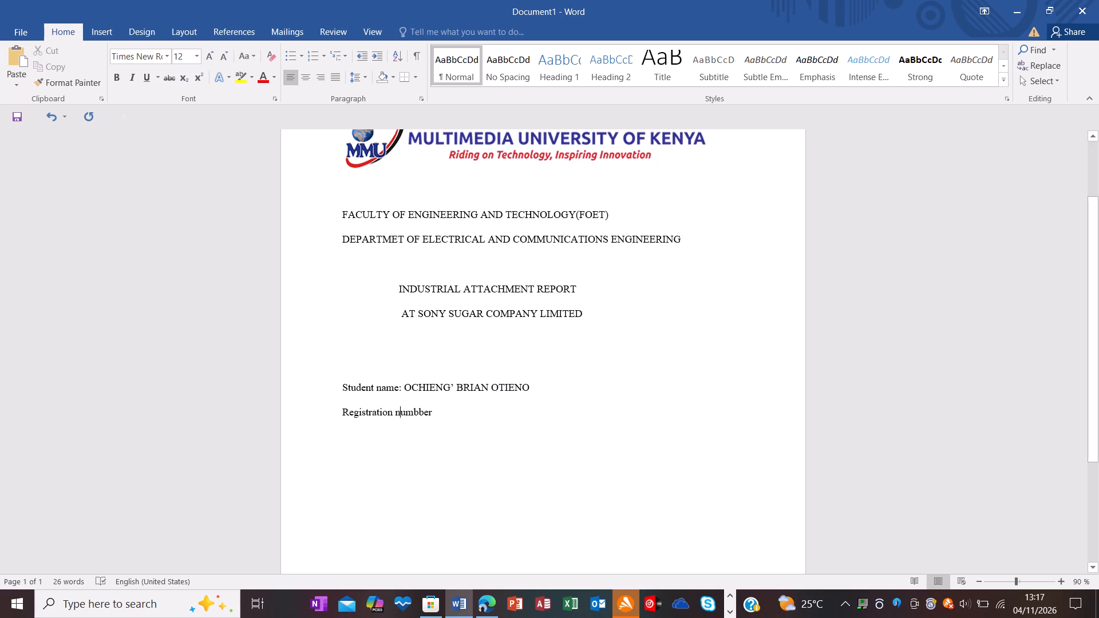
{"action": "key", "text": "BackSpace"}
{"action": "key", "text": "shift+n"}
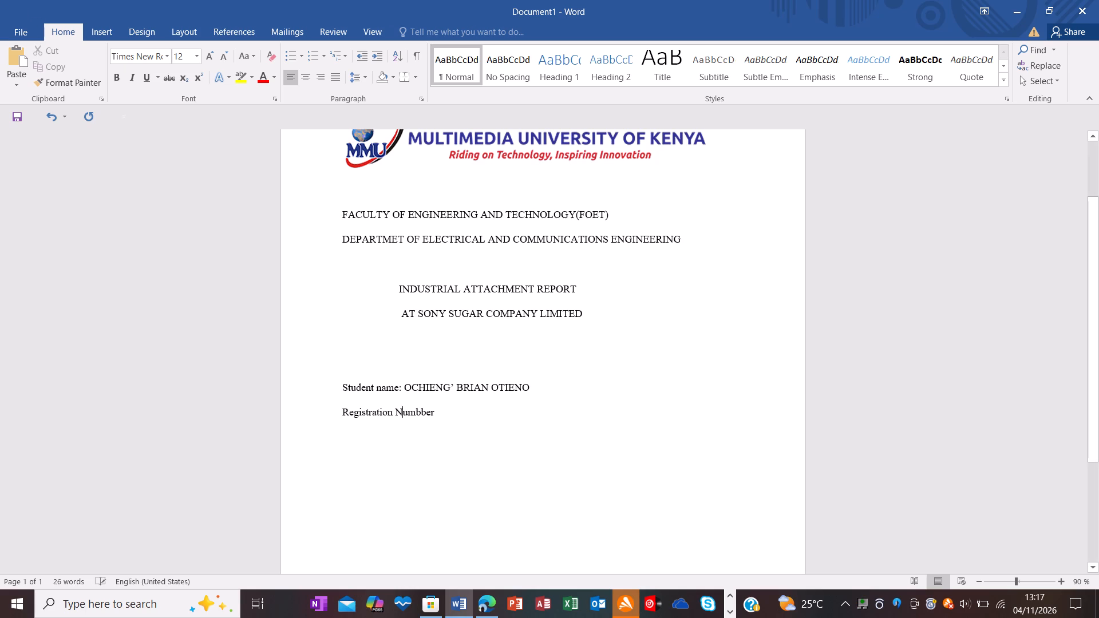
{"action": "left_click", "coordinate": [420, 412]}
{"action": "key", "text": "BackSpace"}
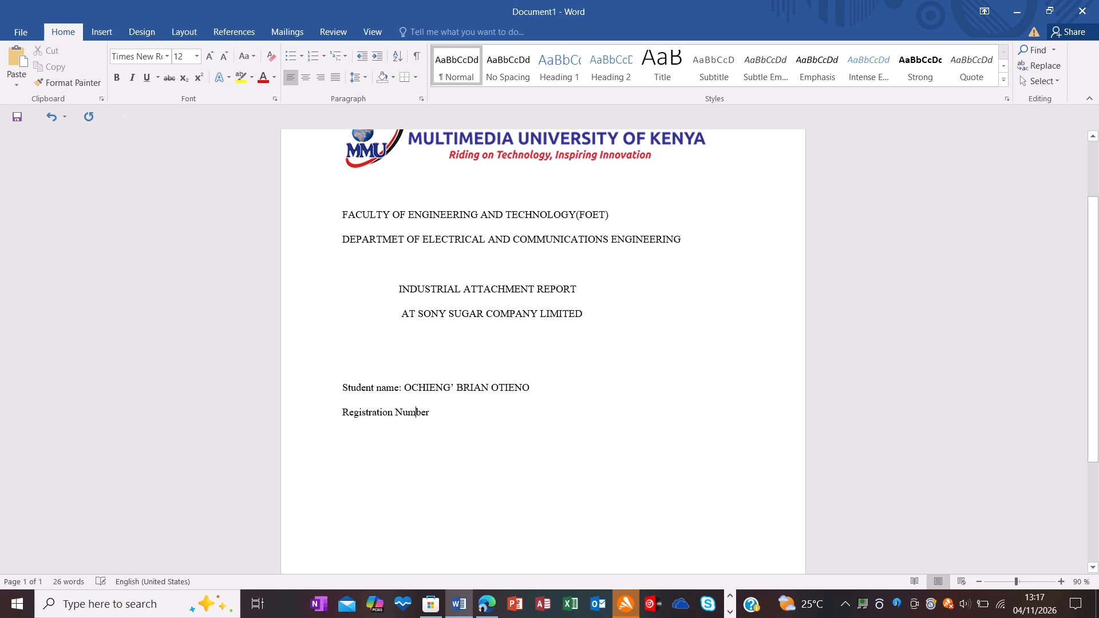
Capitalize the second word of the student label so it reads "Student Name:".
{"action": "left_click", "coordinate": [380, 387]}
{"action": "key", "text": "BackSpace"}
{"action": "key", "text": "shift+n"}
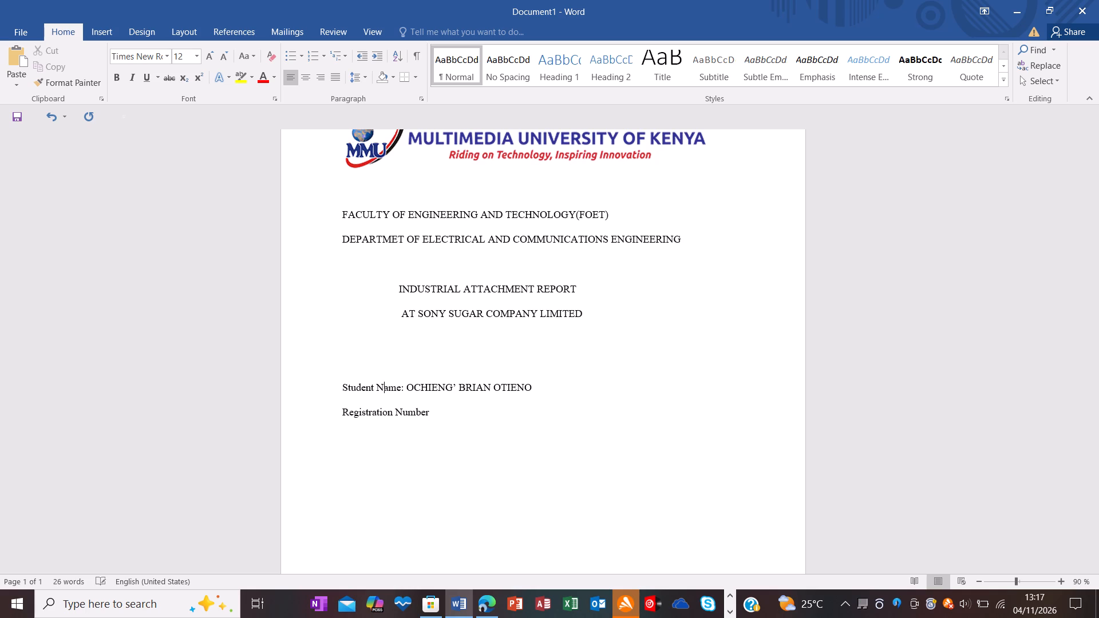
Add a colon and a space after the "Registration Number" label.
{"action": "left_click", "coordinate": [431, 417]}
{"action": "left_click", "coordinate": [431, 417]}
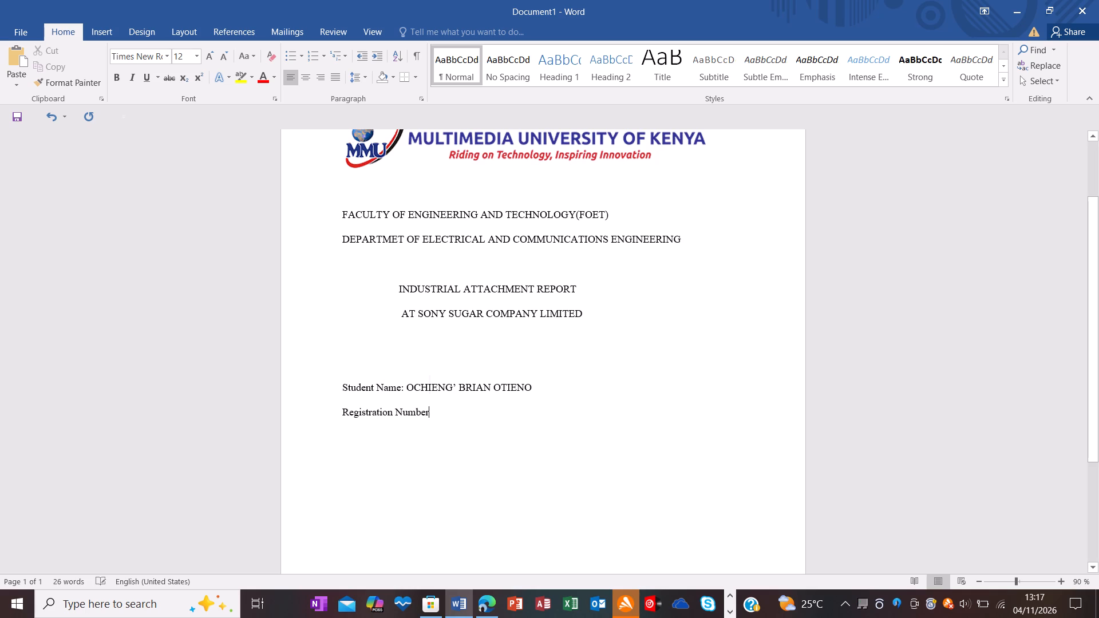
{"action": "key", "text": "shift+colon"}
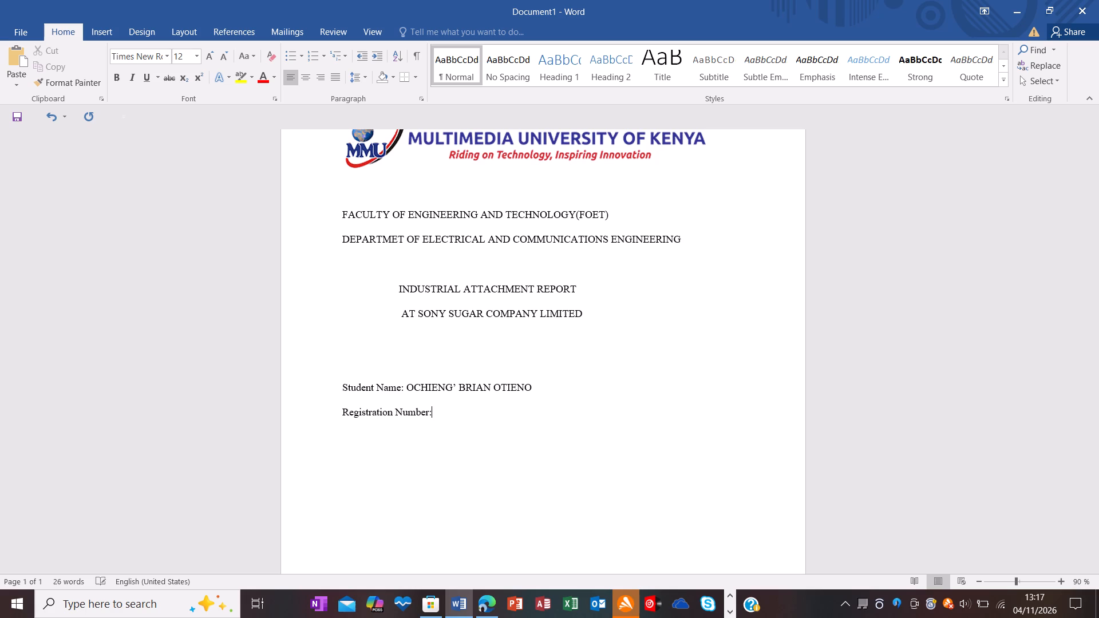
{"action": "key", "text": "BackSpace"}
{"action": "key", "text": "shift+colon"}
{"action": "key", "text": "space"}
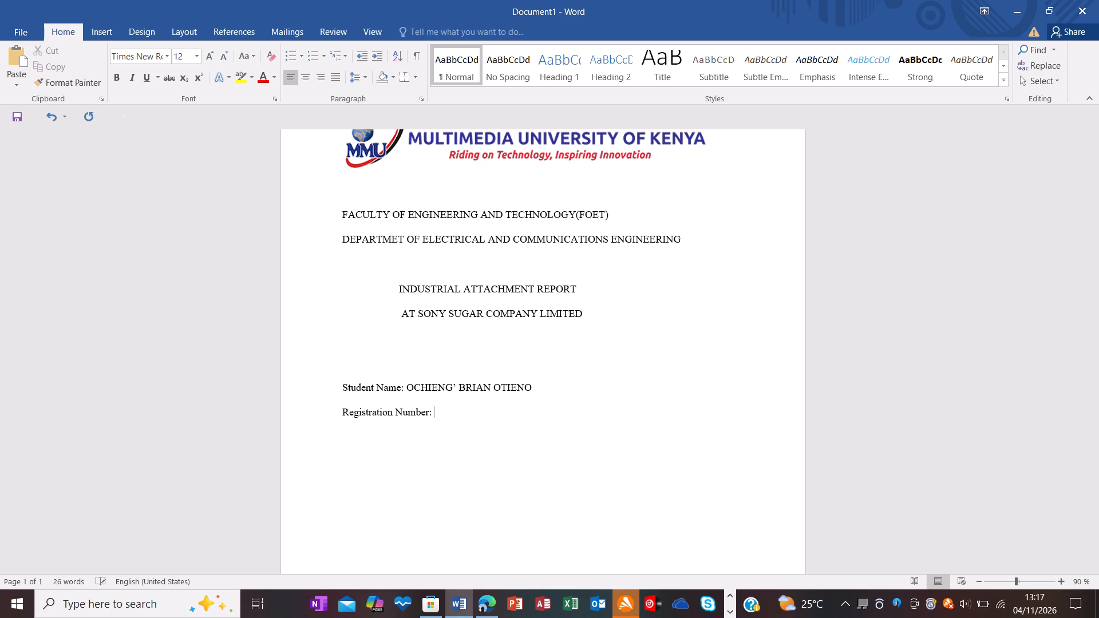
Enter the student's registration number after its label, with the letter prefix in capitals and a hyphen between the prefix and number groups.
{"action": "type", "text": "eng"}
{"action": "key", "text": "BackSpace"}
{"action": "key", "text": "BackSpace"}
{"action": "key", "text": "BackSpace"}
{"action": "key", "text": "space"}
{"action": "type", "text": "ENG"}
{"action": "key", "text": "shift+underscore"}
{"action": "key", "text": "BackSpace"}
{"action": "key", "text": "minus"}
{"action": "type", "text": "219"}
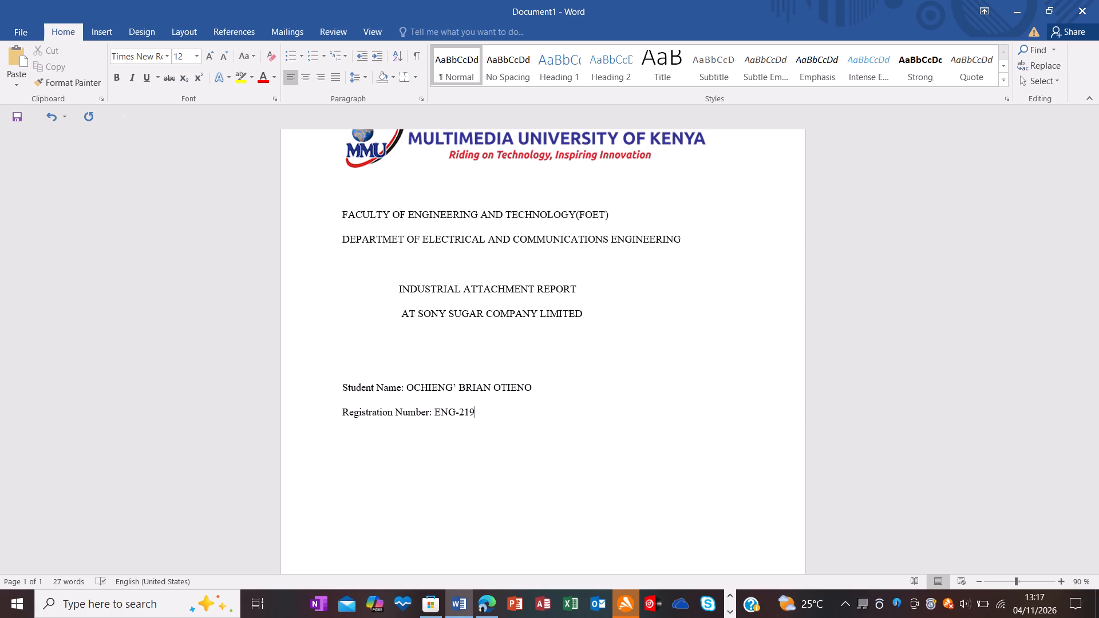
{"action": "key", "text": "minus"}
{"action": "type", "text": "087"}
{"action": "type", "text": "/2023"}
Enter the label "Course of Study:" followed by a space on a new line below the registration number, with "Study" capitalized.
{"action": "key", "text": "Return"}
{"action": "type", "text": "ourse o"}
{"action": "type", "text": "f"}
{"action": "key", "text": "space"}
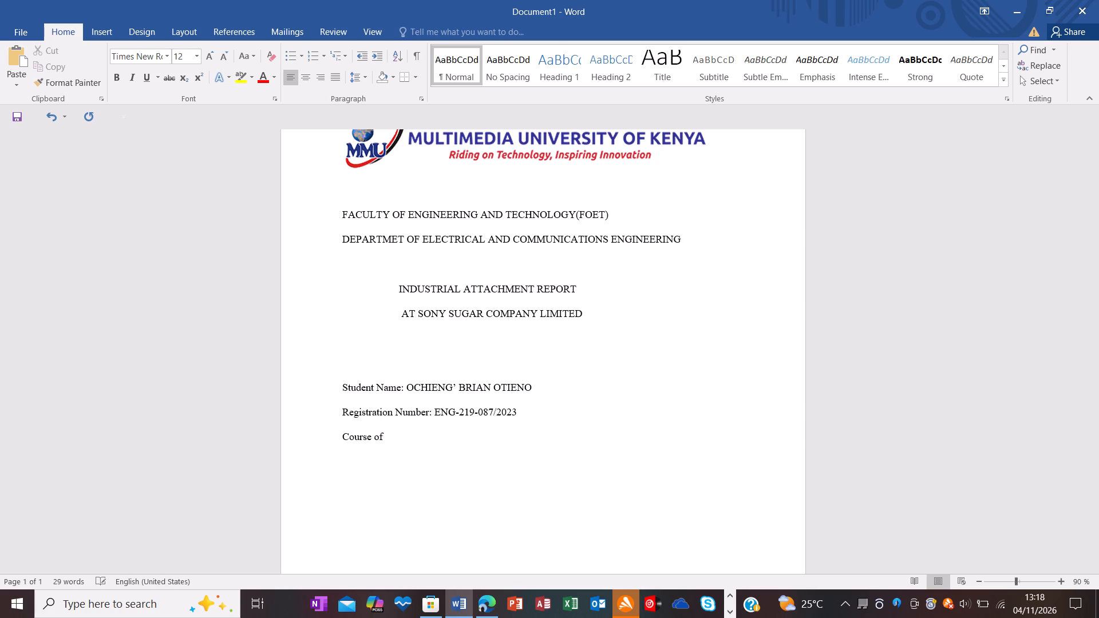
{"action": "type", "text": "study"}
{"action": "left_click", "coordinate": [390, 445]}
{"action": "key", "text": "BackSpace"}
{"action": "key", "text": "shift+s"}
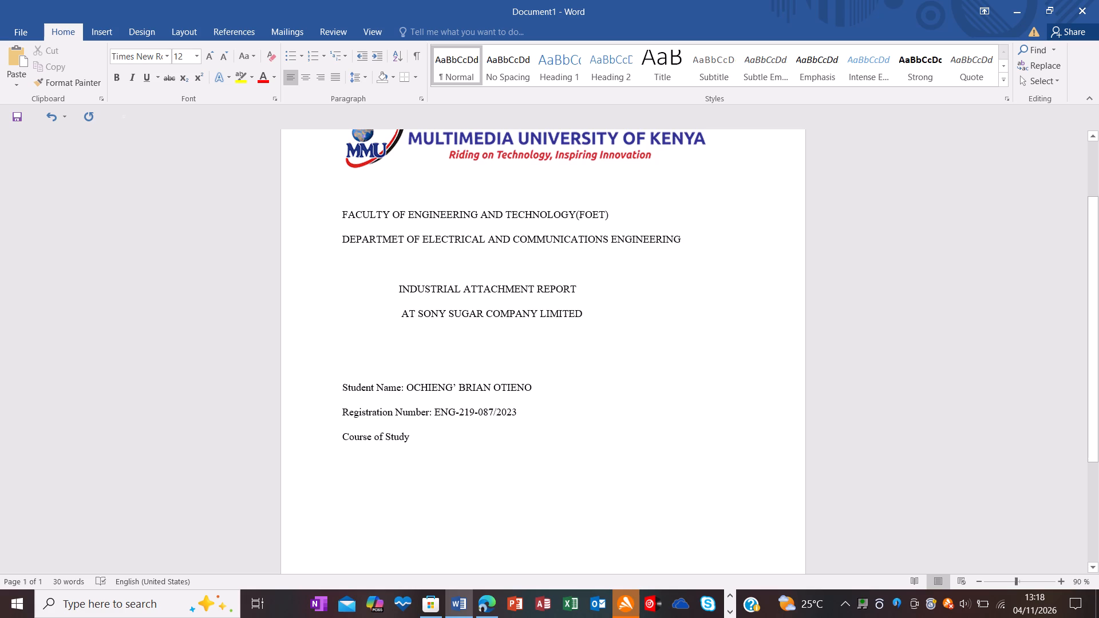
{"action": "left_click", "coordinate": [411, 437]}
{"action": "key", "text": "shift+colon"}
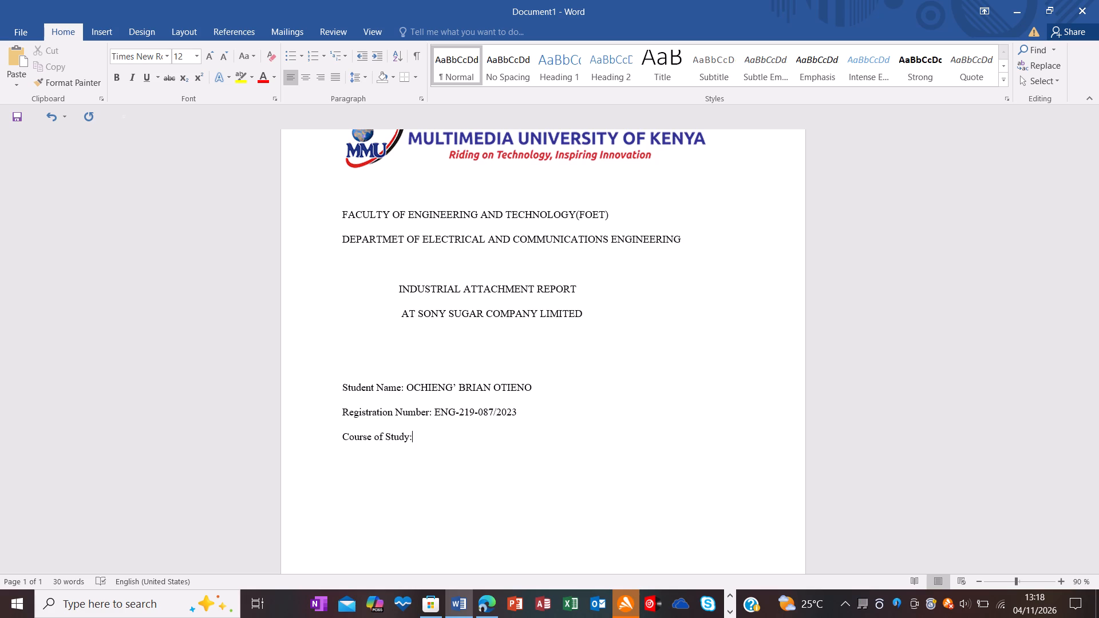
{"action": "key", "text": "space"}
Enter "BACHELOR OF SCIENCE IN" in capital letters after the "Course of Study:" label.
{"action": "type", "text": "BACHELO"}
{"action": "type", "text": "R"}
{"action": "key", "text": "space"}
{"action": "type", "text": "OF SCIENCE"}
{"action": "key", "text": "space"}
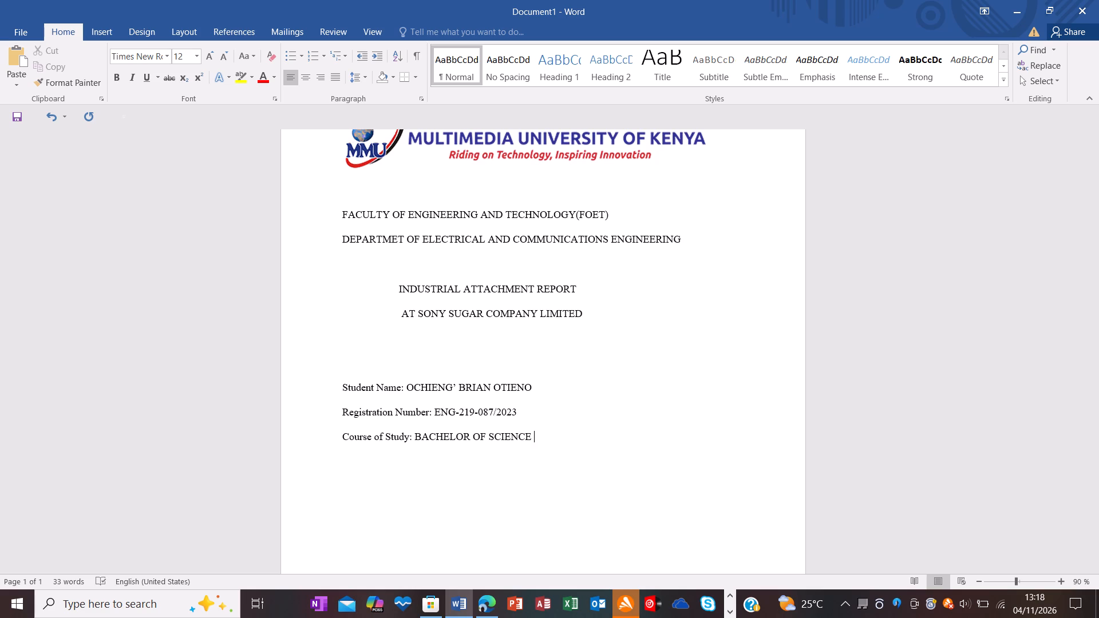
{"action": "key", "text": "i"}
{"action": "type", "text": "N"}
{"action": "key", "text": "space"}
Replace the all-capitals course text with "Bachelor of science in" followed by a space, keeping only the initial B capitalized.
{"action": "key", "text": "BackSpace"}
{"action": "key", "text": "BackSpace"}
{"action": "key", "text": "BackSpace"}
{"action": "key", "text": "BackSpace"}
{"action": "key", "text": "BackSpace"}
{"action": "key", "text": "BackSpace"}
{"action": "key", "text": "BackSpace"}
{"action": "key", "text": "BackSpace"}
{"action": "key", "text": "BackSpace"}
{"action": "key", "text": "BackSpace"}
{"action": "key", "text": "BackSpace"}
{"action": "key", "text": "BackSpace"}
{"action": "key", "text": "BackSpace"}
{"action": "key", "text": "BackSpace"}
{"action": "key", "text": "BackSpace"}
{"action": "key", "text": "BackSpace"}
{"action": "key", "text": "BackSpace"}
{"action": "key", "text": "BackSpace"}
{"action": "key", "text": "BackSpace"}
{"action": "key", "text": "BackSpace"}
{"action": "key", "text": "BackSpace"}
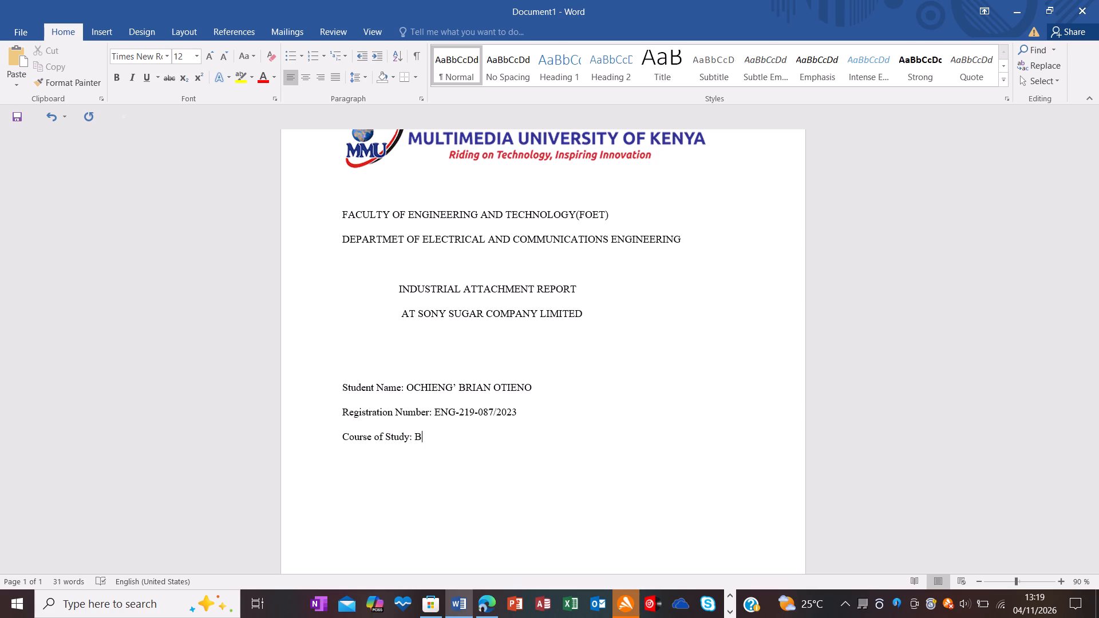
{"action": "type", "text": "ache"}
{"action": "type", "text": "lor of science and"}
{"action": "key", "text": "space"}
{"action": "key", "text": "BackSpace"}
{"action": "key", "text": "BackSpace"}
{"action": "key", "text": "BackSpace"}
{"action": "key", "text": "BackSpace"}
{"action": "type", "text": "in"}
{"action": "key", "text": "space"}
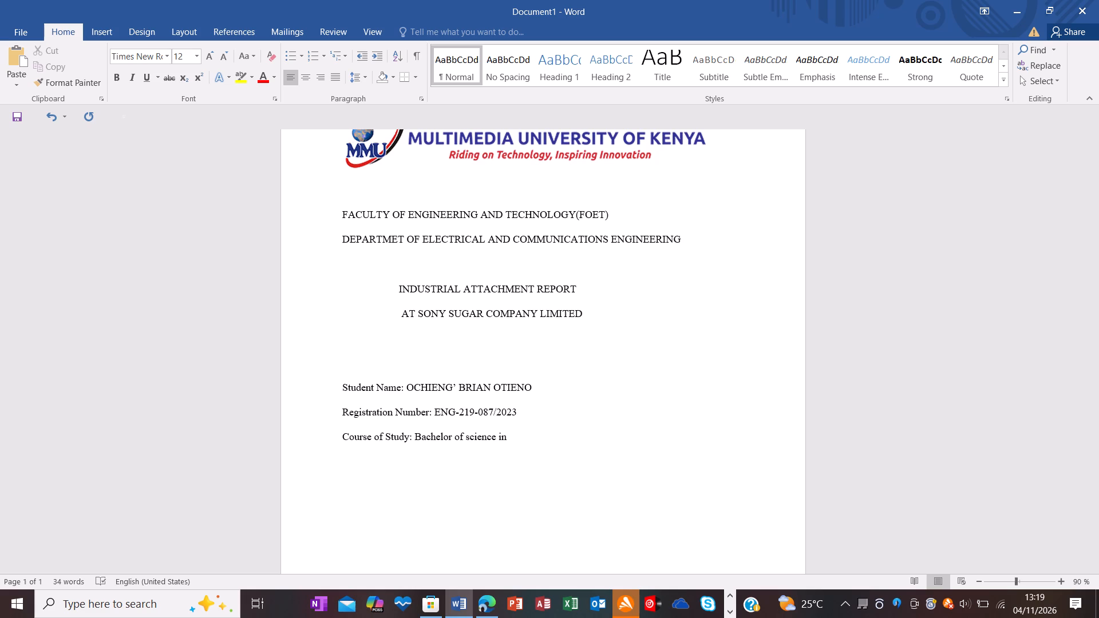
Complete the course name with "electrical &telecommunications engineering" after "Bachelor of science in".
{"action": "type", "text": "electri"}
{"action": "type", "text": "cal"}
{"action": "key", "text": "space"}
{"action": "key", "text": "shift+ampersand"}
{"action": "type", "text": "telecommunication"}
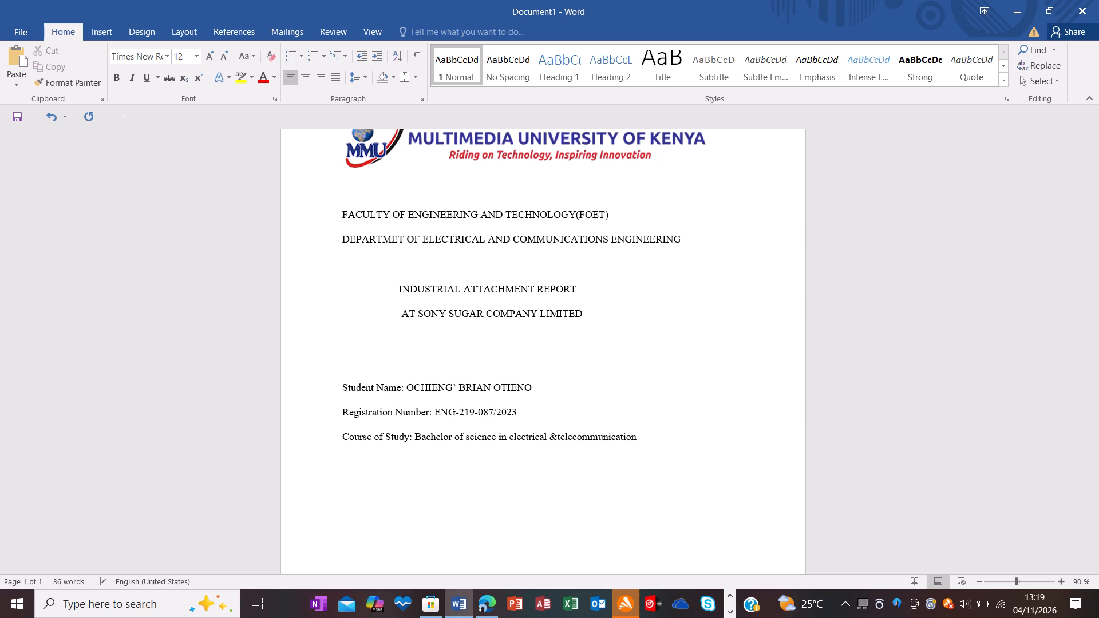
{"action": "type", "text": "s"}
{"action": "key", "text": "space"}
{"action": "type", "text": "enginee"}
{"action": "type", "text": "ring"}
Capitalize the first letters of "Science" and "Electrical" in the course name.
{"action": "left_click", "coordinate": [470, 438]}
{"action": "key", "text": "BackSpace"}
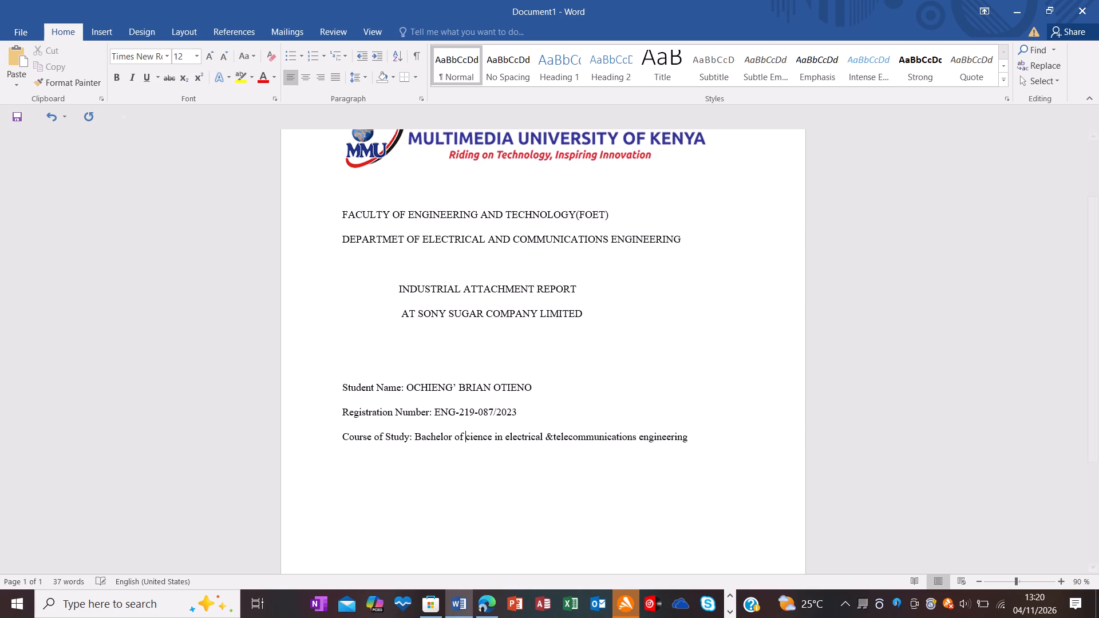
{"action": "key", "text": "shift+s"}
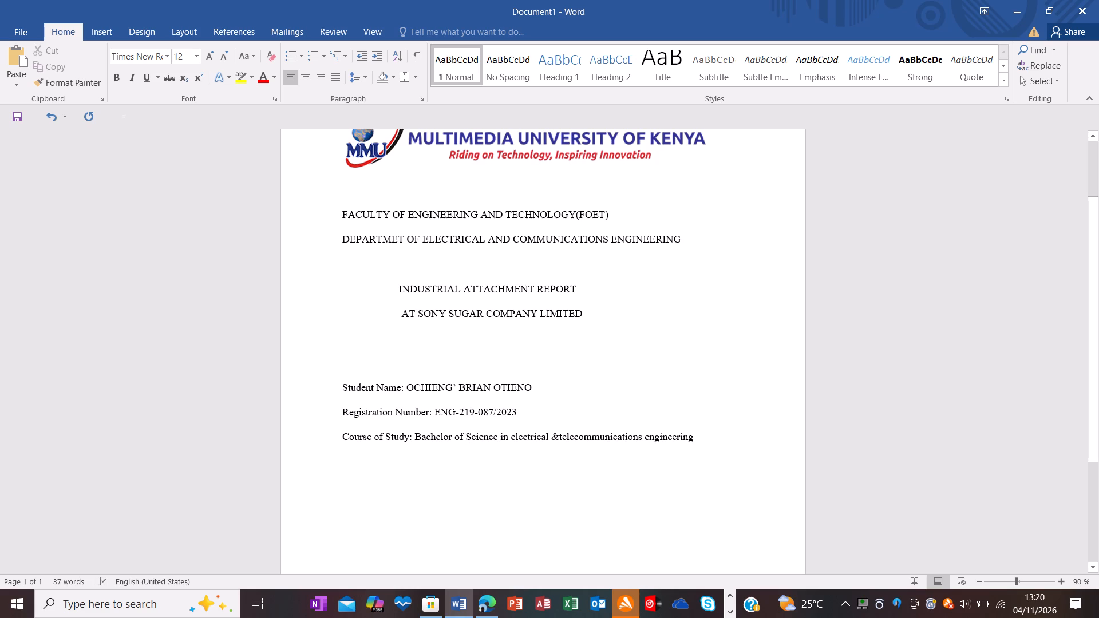
{"action": "left_click", "coordinate": [513, 438]}
{"action": "key", "text": "BackSpace"}
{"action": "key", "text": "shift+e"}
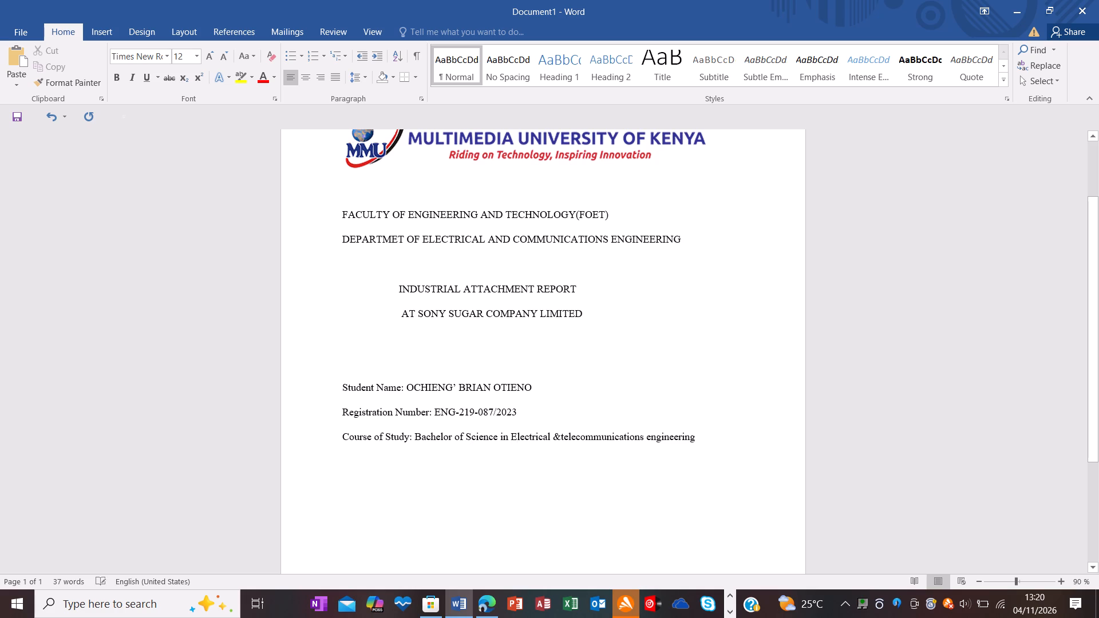
Add a space after the ampersand in the course name and capitalize the first letters of "Telecommunications" and "Engineering".
{"action": "left_click", "coordinate": [560, 435]}
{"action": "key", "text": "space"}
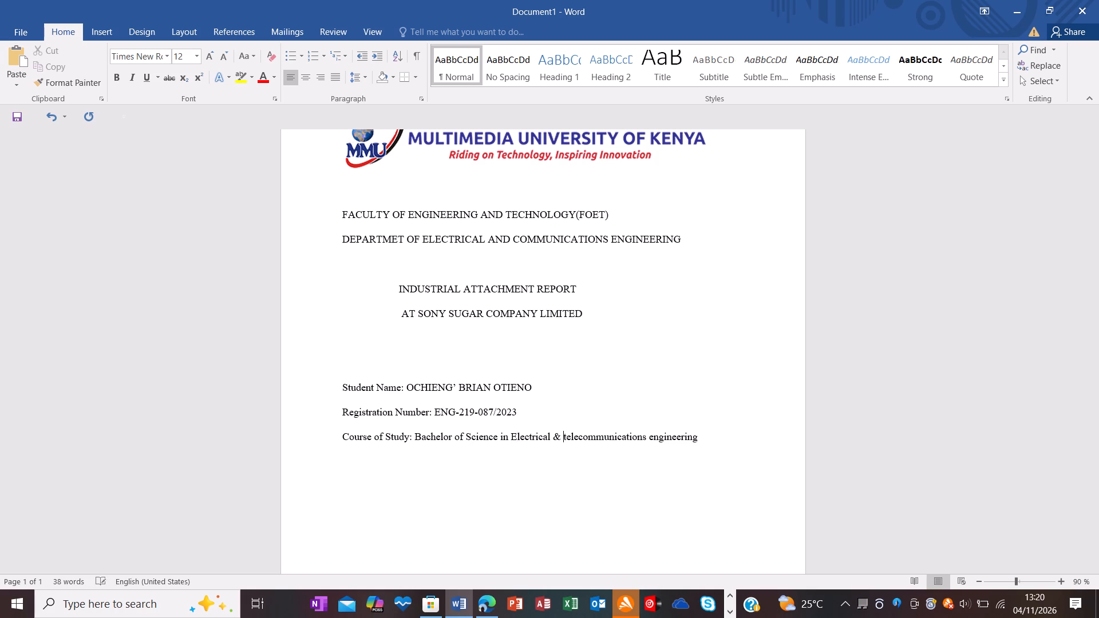
{"action": "left_click", "coordinate": [566, 433]}
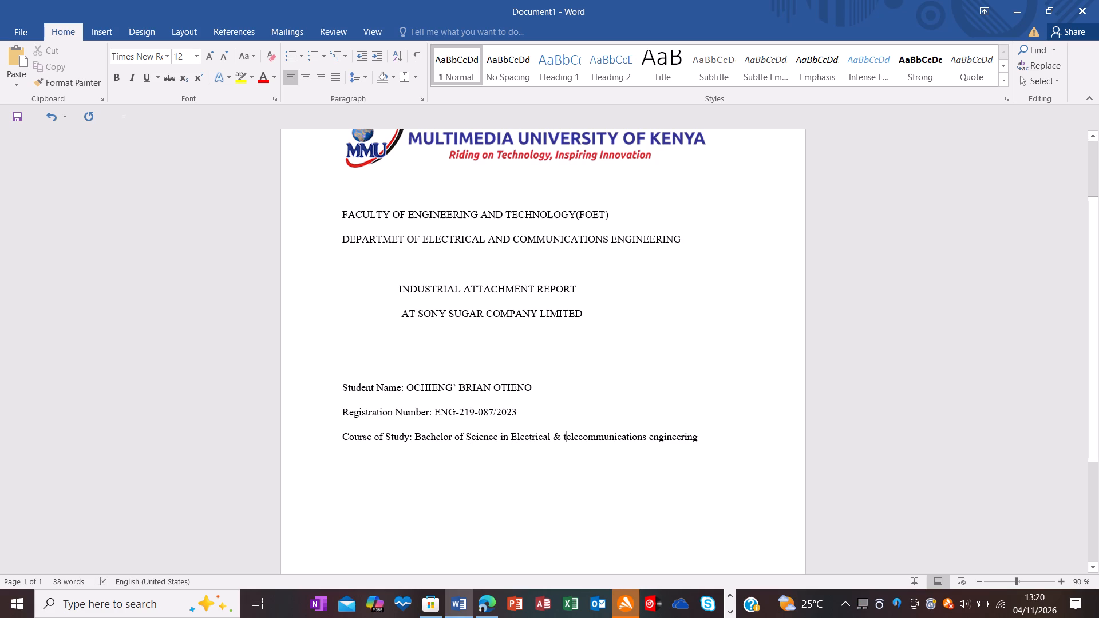
{"action": "key", "text": "BackSpace"}
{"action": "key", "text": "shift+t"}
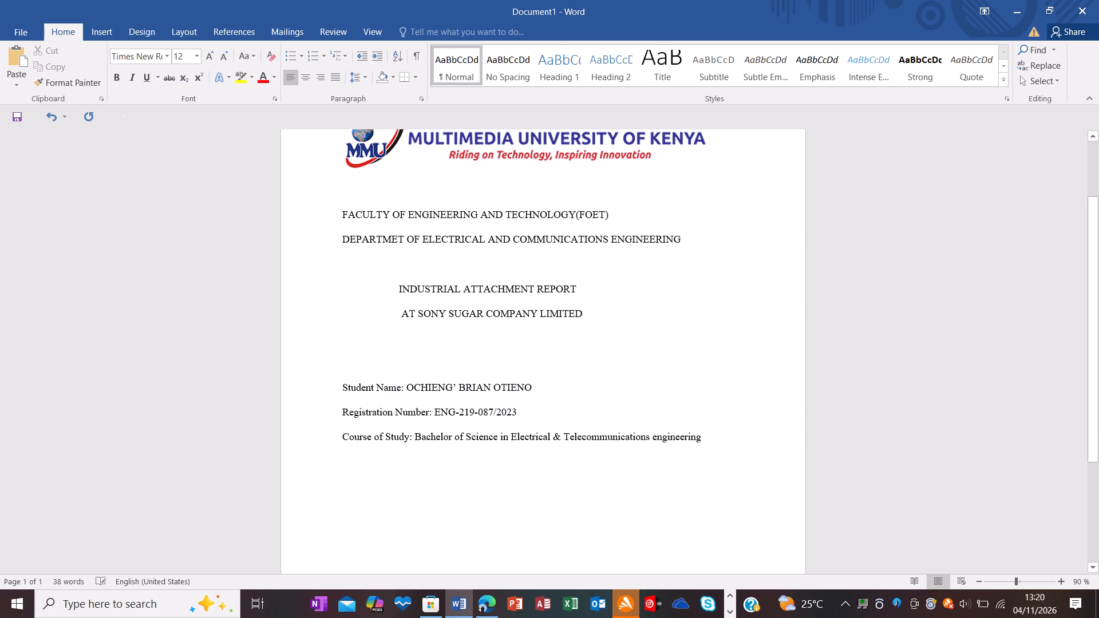
{"action": "left_click", "coordinate": [657, 441]}
{"action": "key", "text": "BackSpace"}
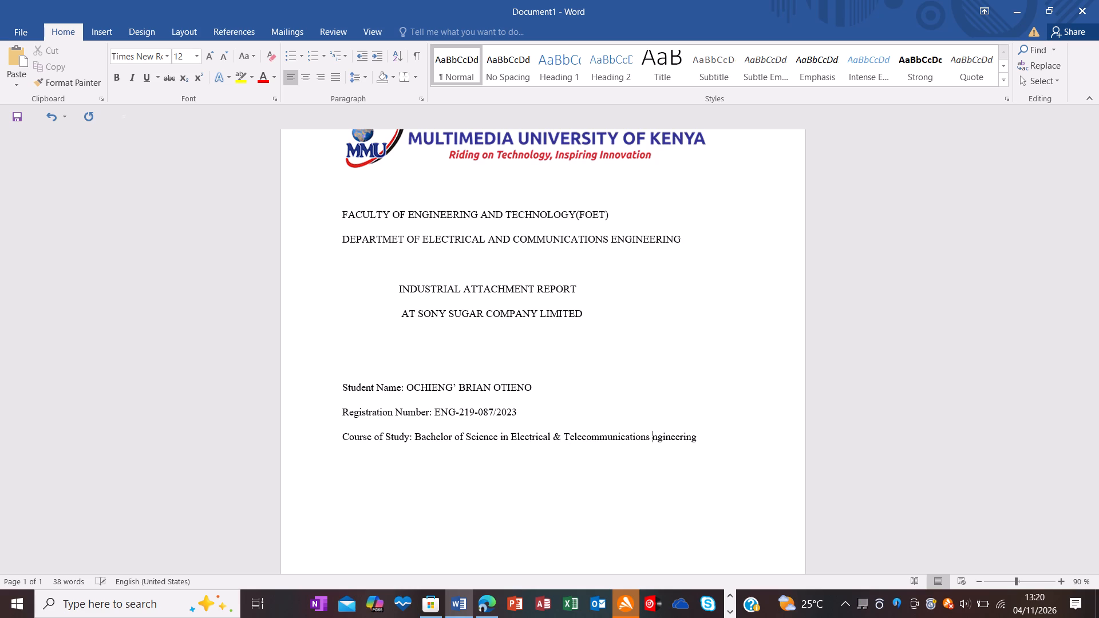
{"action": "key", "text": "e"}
{"action": "key", "text": "BackSpace"}
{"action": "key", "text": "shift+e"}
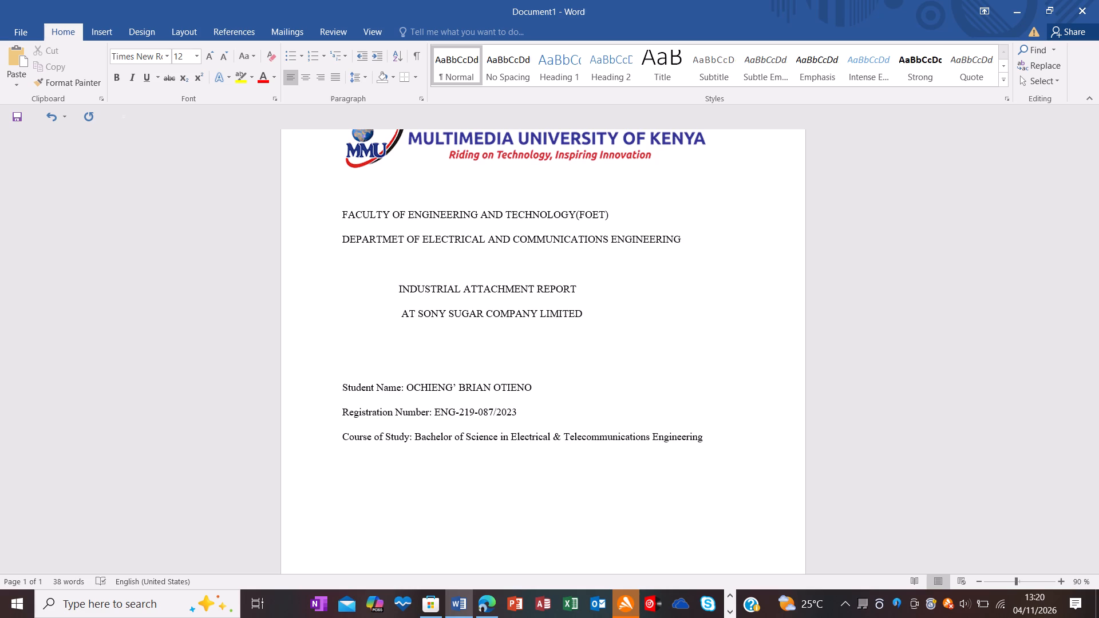
Enter the label "Host Organization:" followed by a space on a new line below the course of study.
{"action": "left_click", "coordinate": [718, 429]}
{"action": "left_click", "coordinate": [715, 436]}
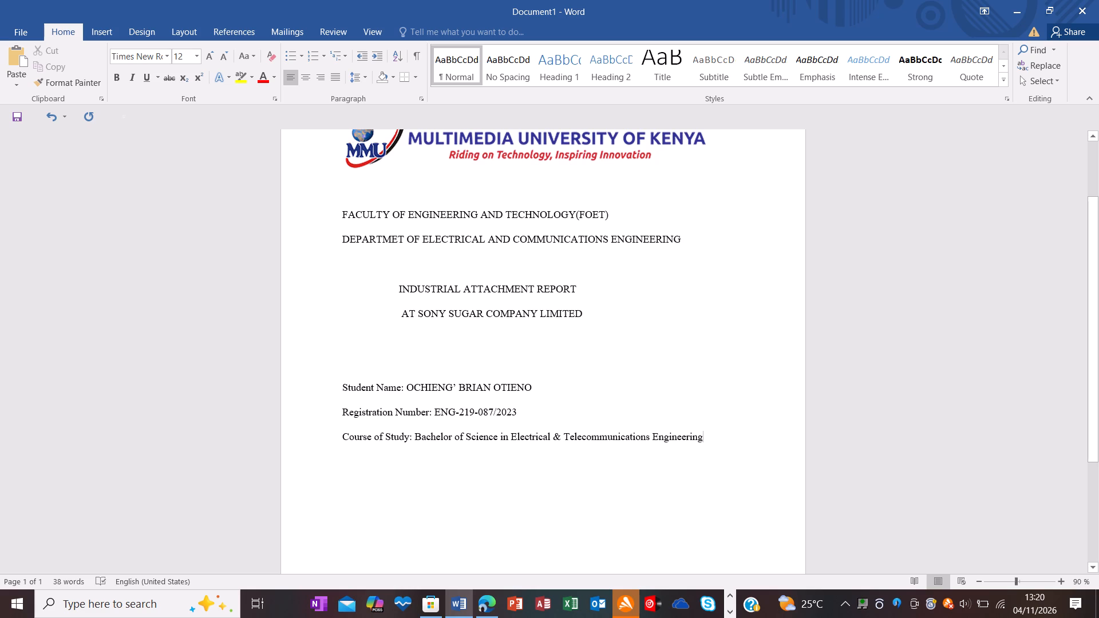
{"action": "key", "text": "Return"}
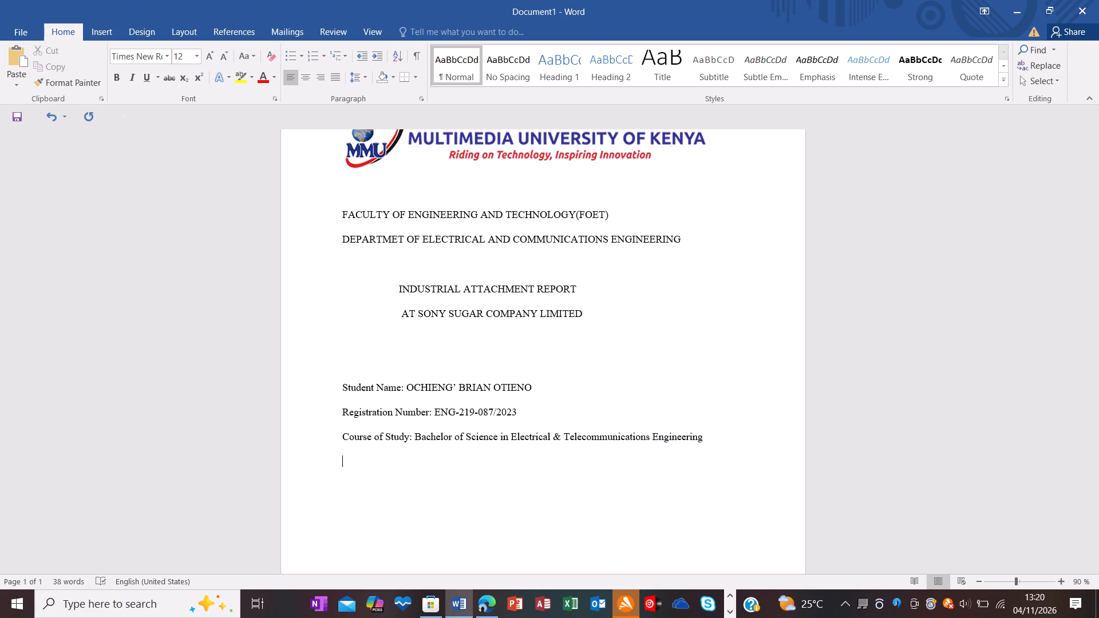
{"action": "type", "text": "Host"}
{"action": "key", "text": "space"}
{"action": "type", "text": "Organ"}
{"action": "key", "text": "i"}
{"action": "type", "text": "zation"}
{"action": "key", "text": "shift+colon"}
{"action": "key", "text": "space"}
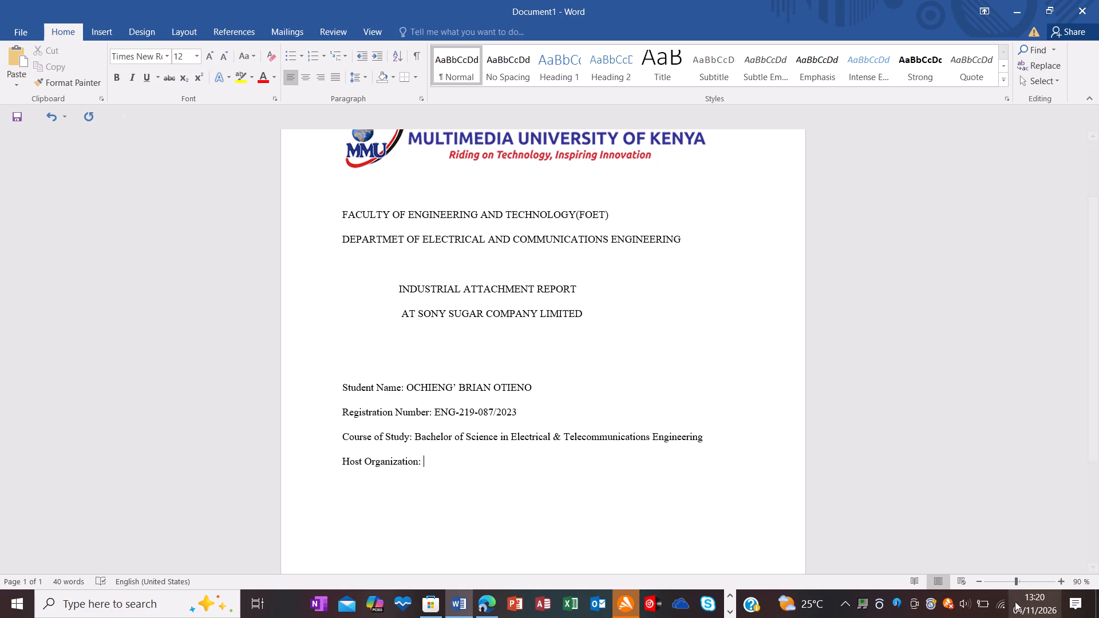
Set the system headphone volume to 37 and return to the document.
{"action": "left_click", "coordinate": [973, 608]}
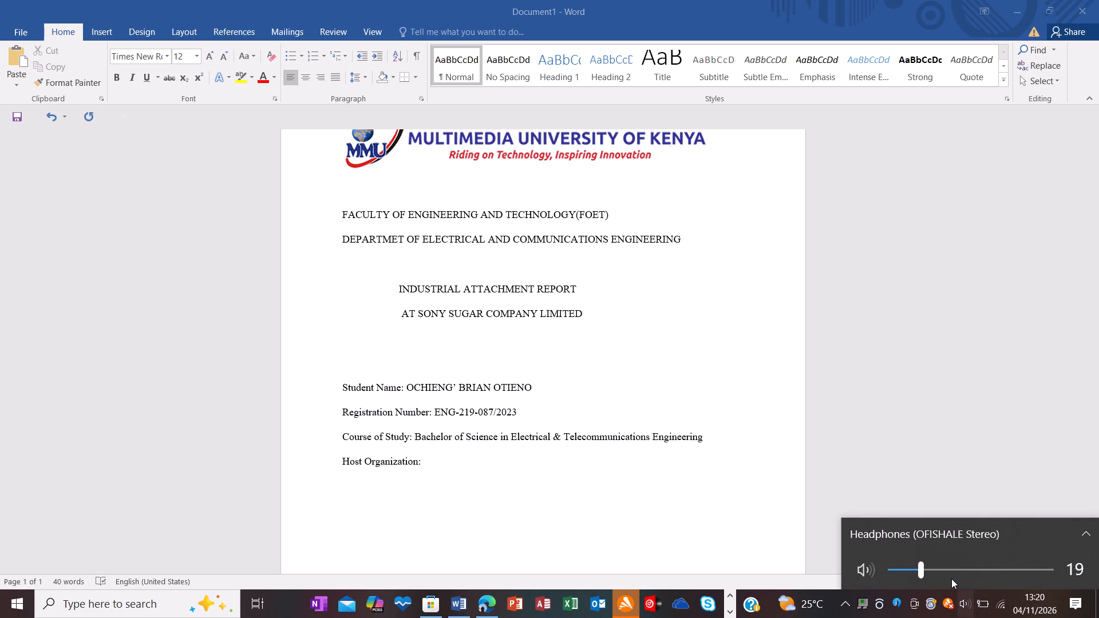
{"action": "left_click", "coordinate": [951, 579]}
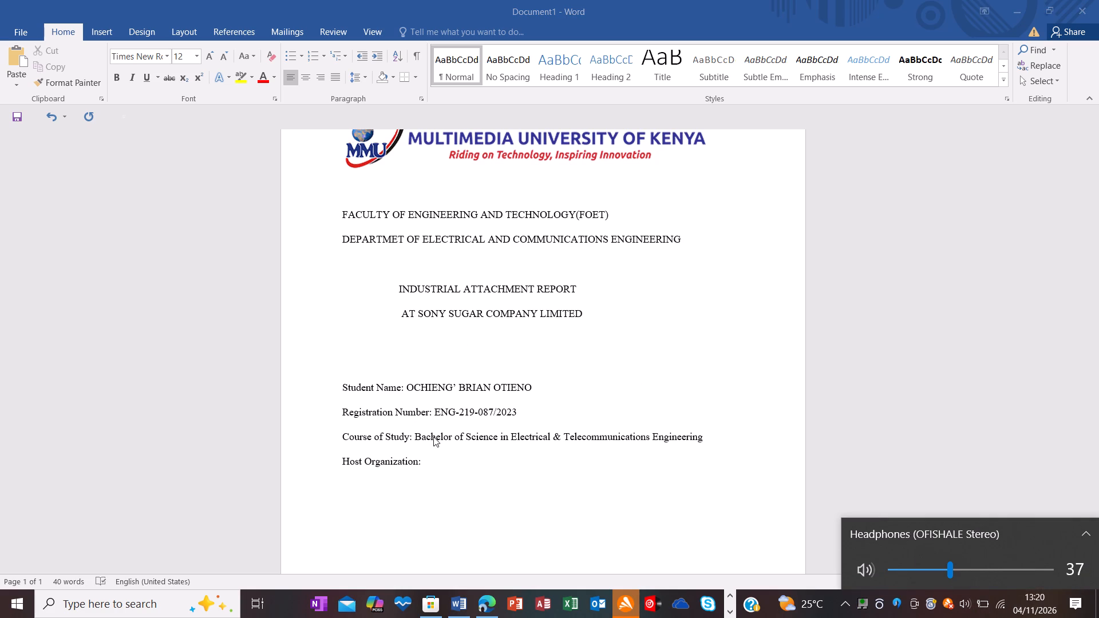
{"action": "left_click", "coordinate": [436, 450]}
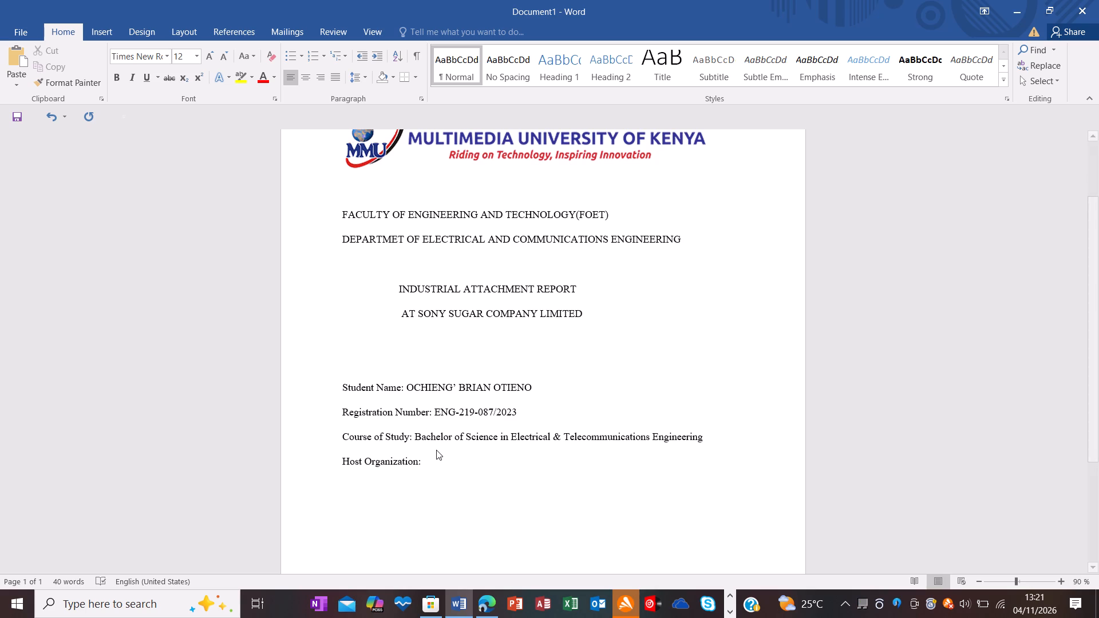
Enter "Sony Sugar Company Limited" after the "Host Organization:" label.
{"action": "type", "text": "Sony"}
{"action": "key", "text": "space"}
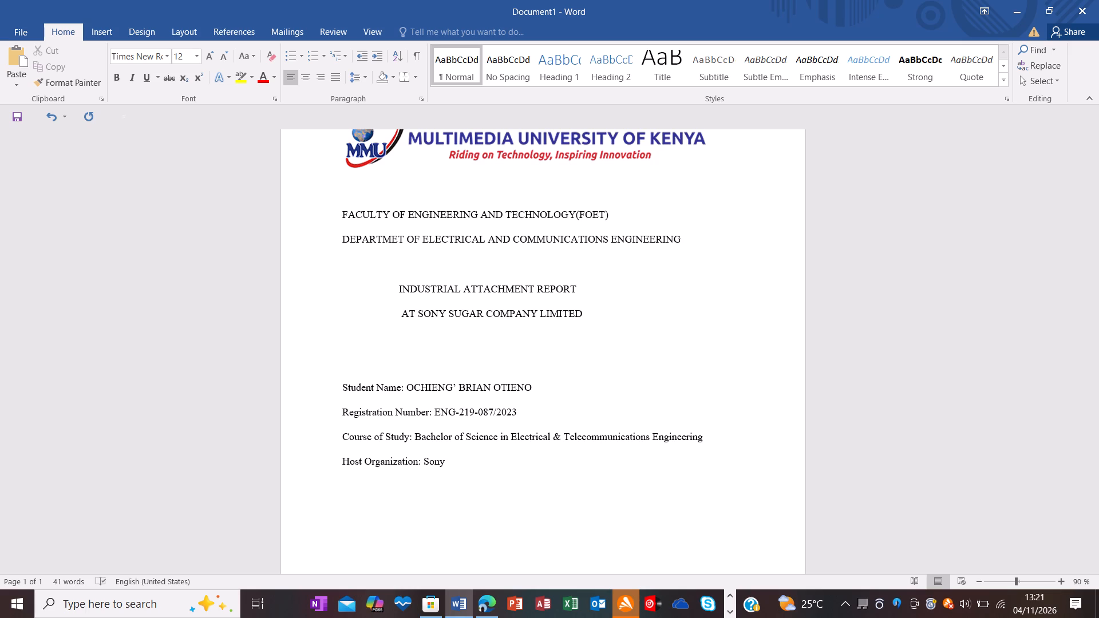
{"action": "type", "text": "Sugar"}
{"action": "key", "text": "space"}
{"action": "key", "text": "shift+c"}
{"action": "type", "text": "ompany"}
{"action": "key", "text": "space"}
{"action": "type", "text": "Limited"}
Enter the label "Headquarters:" followed by a space on a new line below the host organization.
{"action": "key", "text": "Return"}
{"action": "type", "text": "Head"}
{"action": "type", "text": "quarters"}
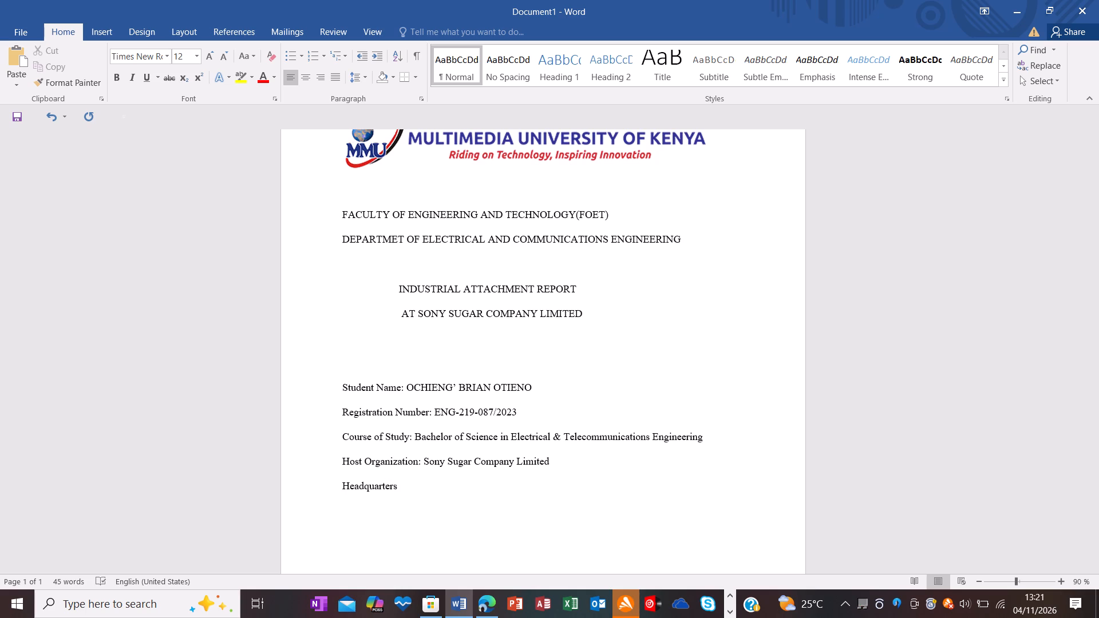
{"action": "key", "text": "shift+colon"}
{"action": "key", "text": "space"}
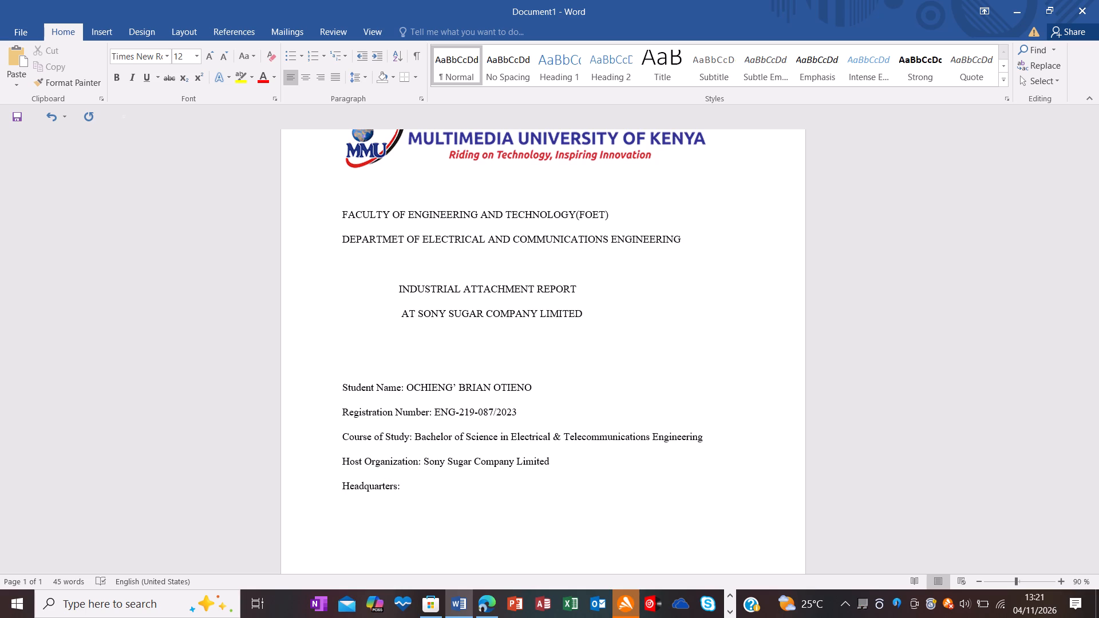
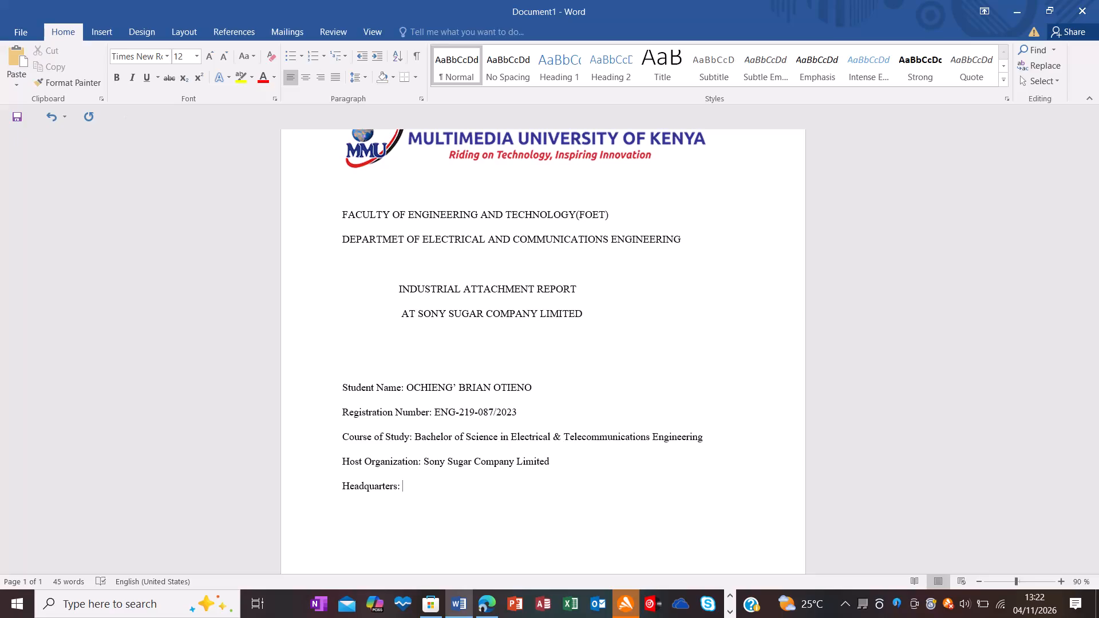
Enter "Sare-Awendo" after the "Headquarters:" label.
{"action": "key", "text": "s"}
{"action": "key", "text": "BackSpace"}
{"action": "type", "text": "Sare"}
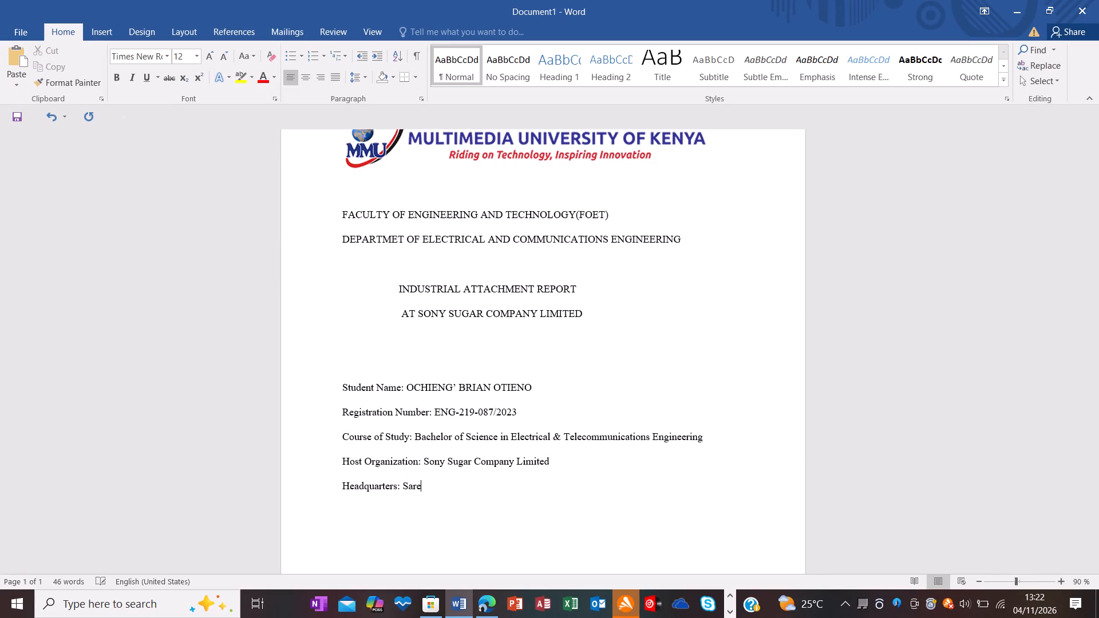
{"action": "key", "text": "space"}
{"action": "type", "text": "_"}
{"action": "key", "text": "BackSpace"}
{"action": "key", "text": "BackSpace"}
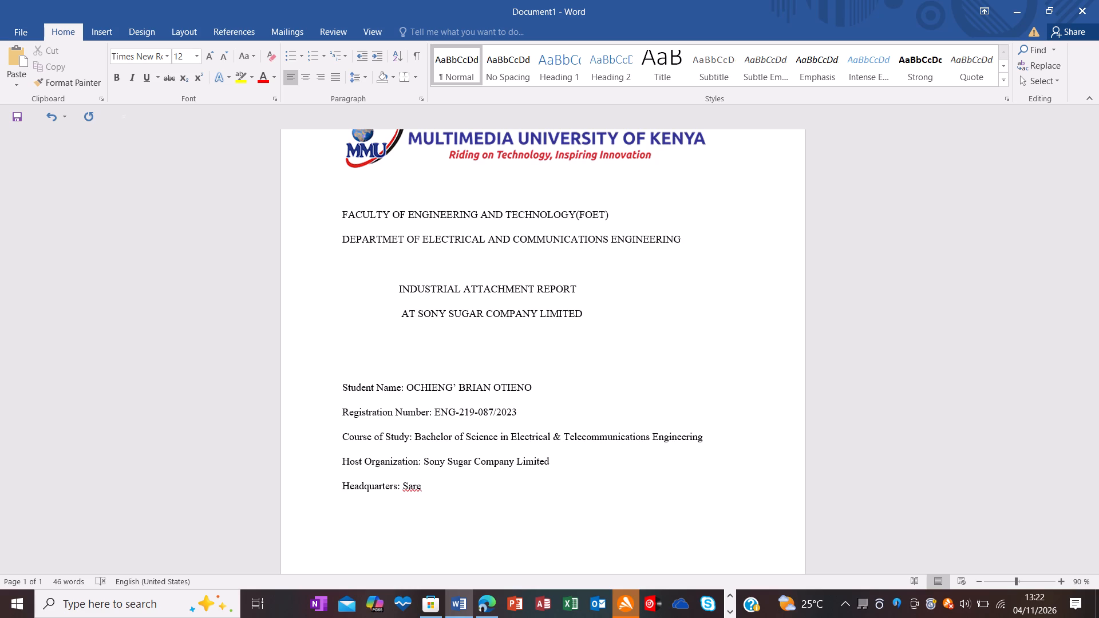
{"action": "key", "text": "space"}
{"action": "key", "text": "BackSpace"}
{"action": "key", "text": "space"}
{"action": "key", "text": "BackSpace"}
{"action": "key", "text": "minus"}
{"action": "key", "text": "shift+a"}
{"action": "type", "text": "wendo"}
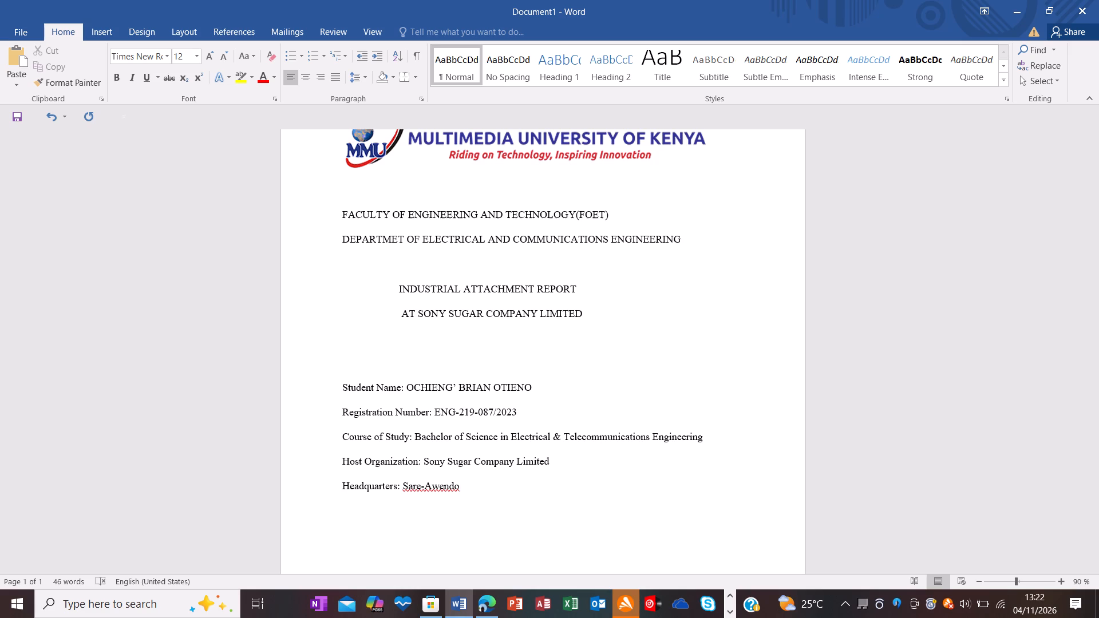
Add the label "P.O Box:" followed by a space on a new line below the headquarters.
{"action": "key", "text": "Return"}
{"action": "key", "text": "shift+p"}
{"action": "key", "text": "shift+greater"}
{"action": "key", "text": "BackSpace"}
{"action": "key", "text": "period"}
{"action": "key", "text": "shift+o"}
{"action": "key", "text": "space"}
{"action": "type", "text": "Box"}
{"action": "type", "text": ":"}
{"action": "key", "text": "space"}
Enter the company's box number and postal code, joined by a hyphen, after the "P.O Box:" label.
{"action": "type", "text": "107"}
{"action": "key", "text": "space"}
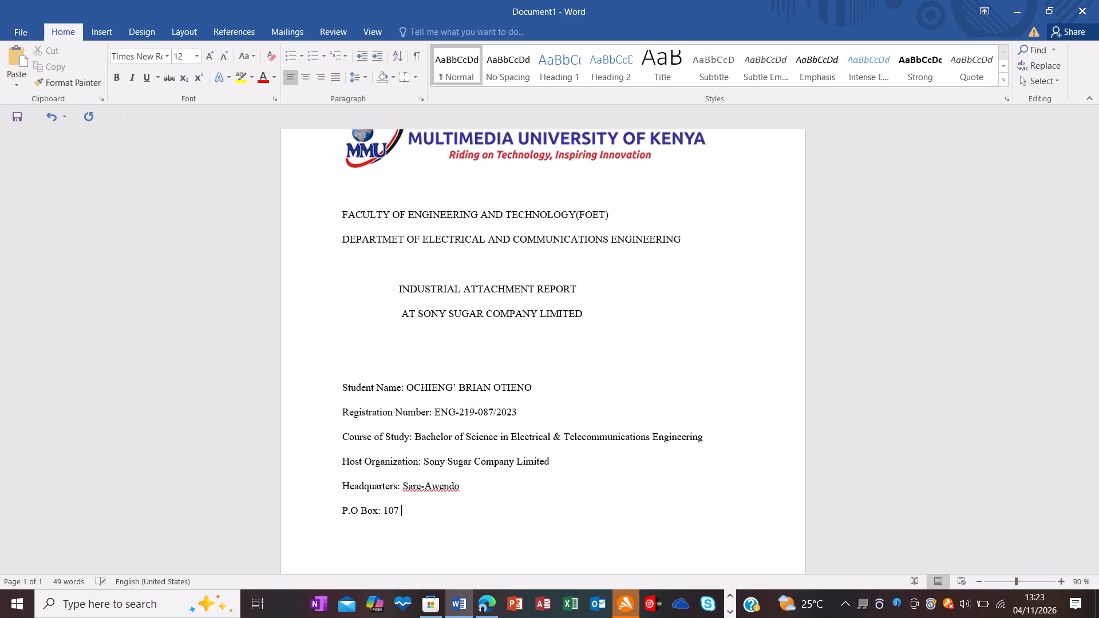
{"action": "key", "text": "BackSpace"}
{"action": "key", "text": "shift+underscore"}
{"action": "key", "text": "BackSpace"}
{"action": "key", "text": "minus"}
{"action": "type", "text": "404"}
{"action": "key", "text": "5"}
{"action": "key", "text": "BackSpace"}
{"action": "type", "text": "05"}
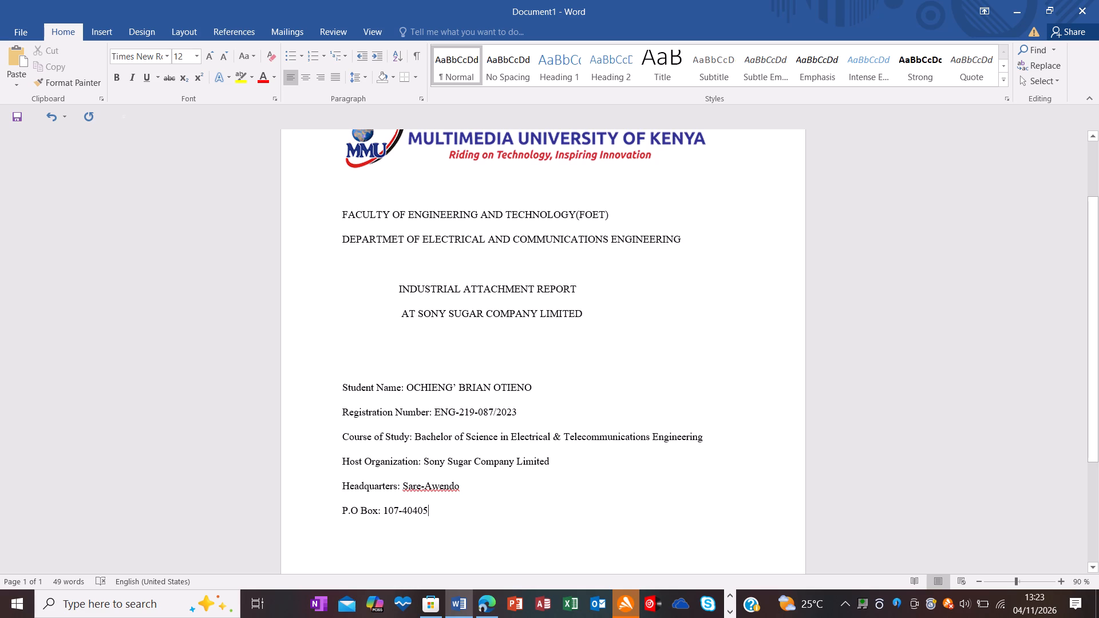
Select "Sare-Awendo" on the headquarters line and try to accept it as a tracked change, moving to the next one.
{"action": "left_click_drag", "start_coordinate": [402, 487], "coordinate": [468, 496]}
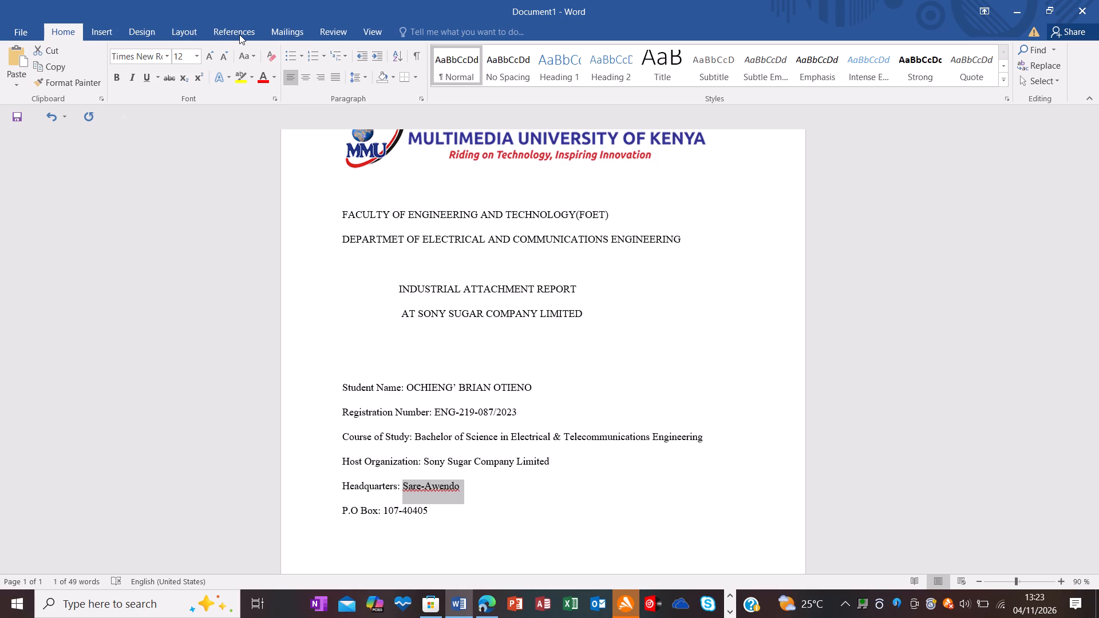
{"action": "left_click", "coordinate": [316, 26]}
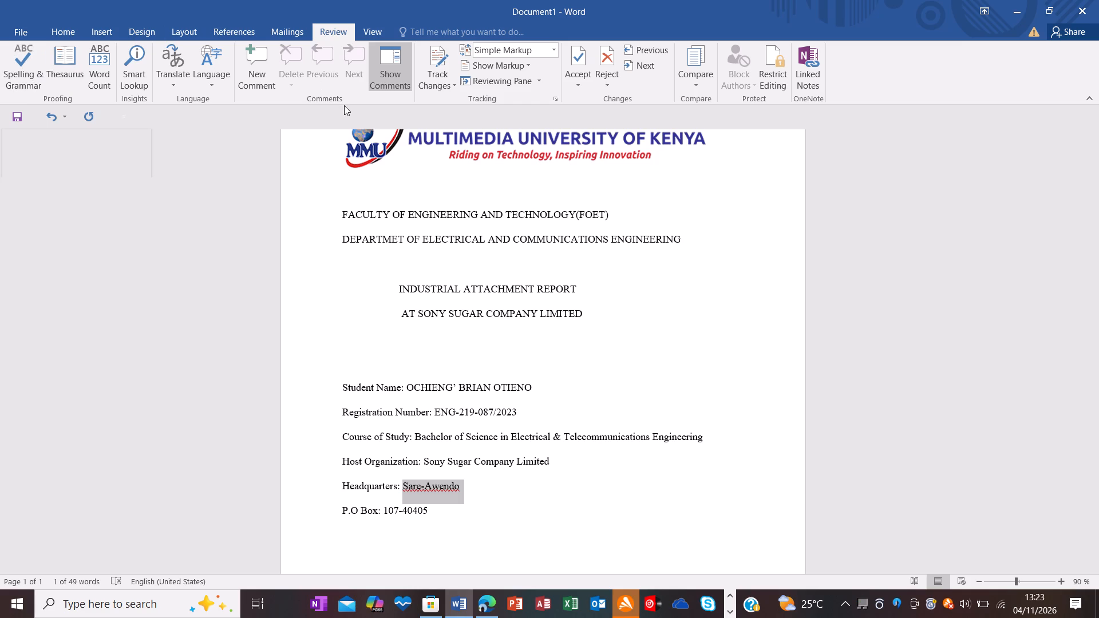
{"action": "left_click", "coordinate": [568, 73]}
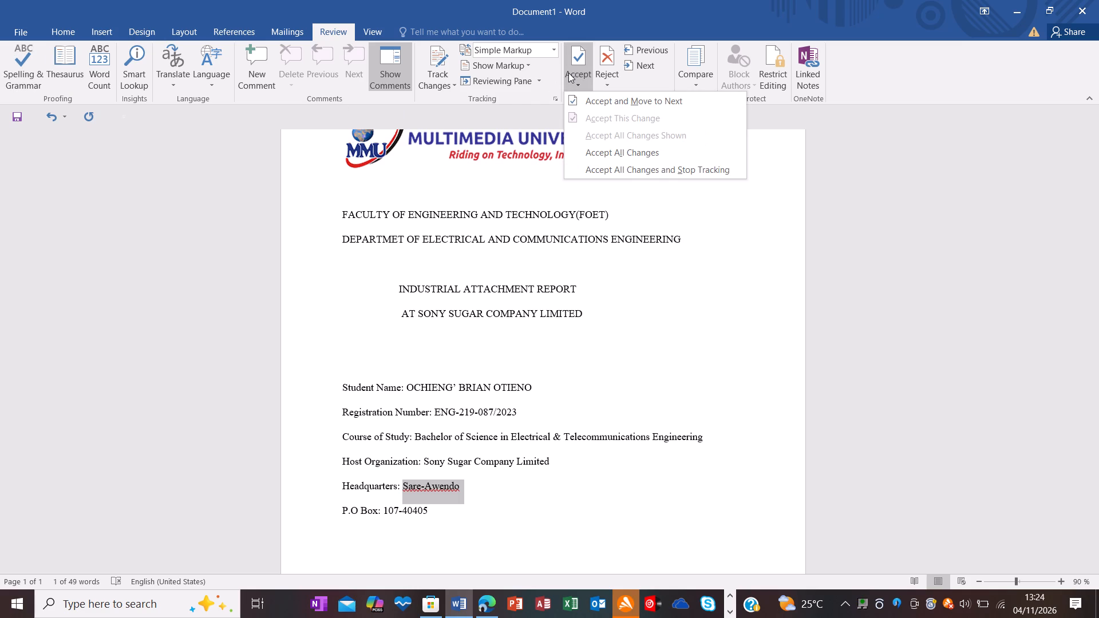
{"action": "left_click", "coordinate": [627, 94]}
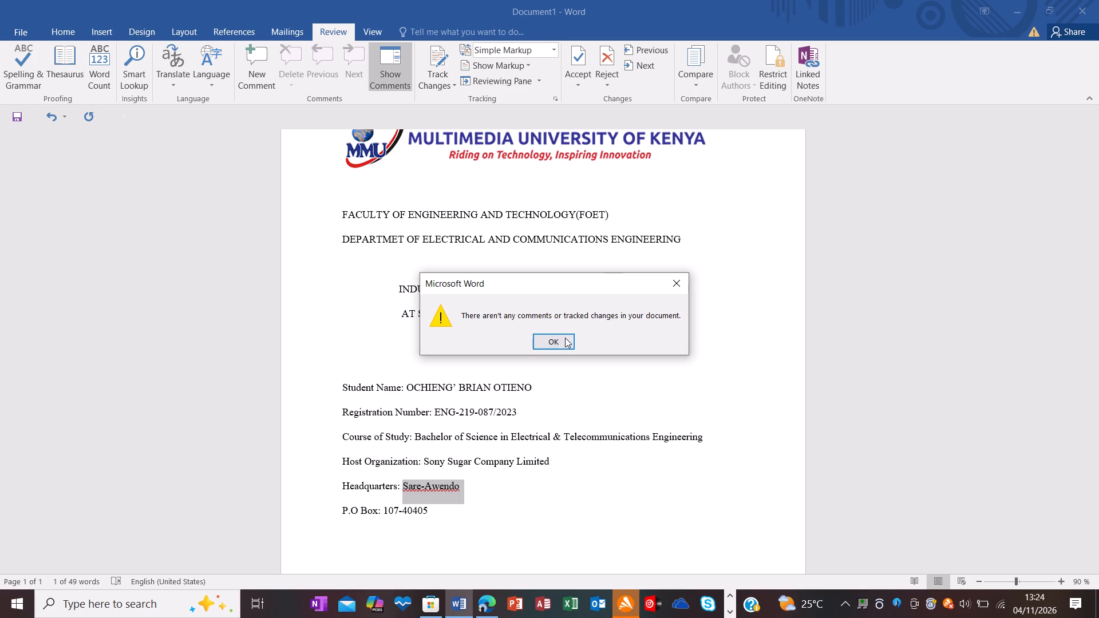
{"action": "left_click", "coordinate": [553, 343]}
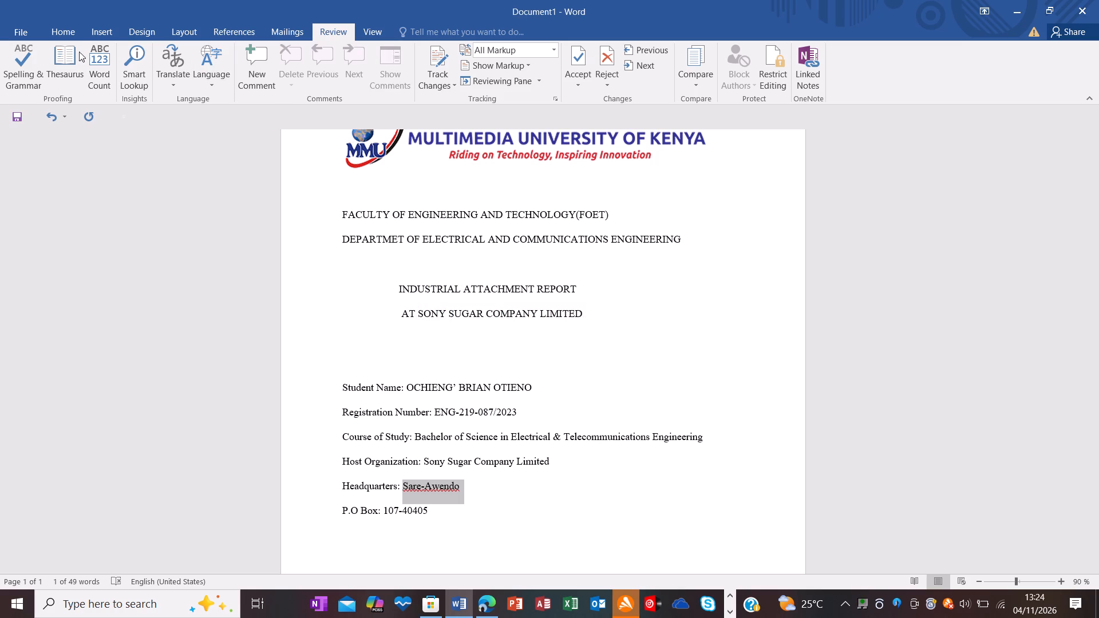
Run the spelling and grammar check on the selected "Sare-Awendo", ignore the flagged word once, and check the rest of the document.
{"action": "left_click", "coordinate": [11, 57]}
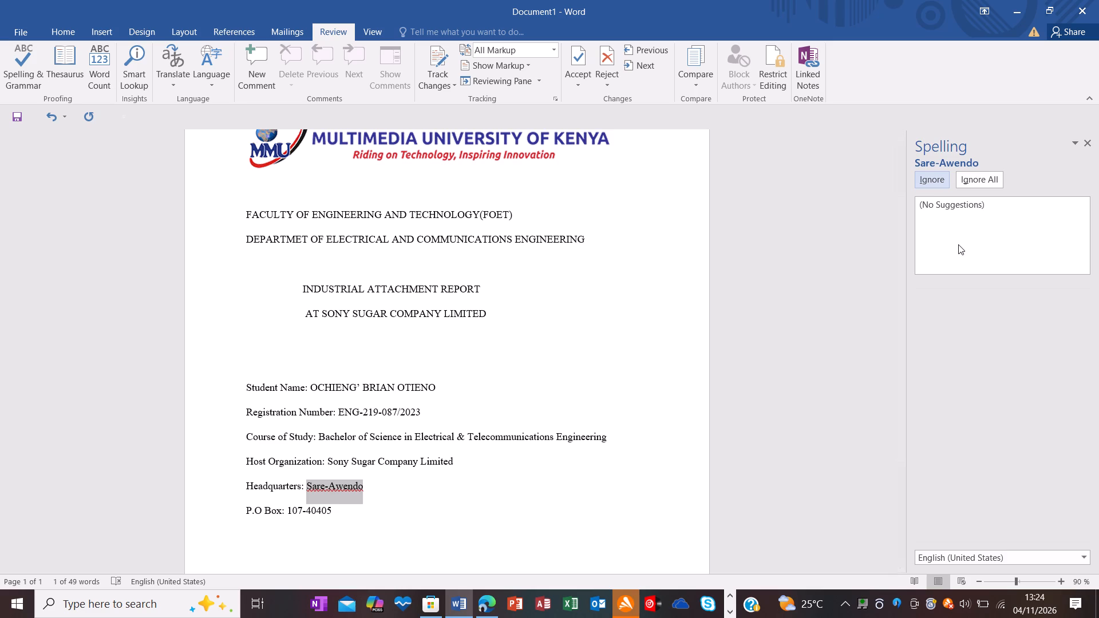
{"action": "left_click", "coordinate": [942, 177]}
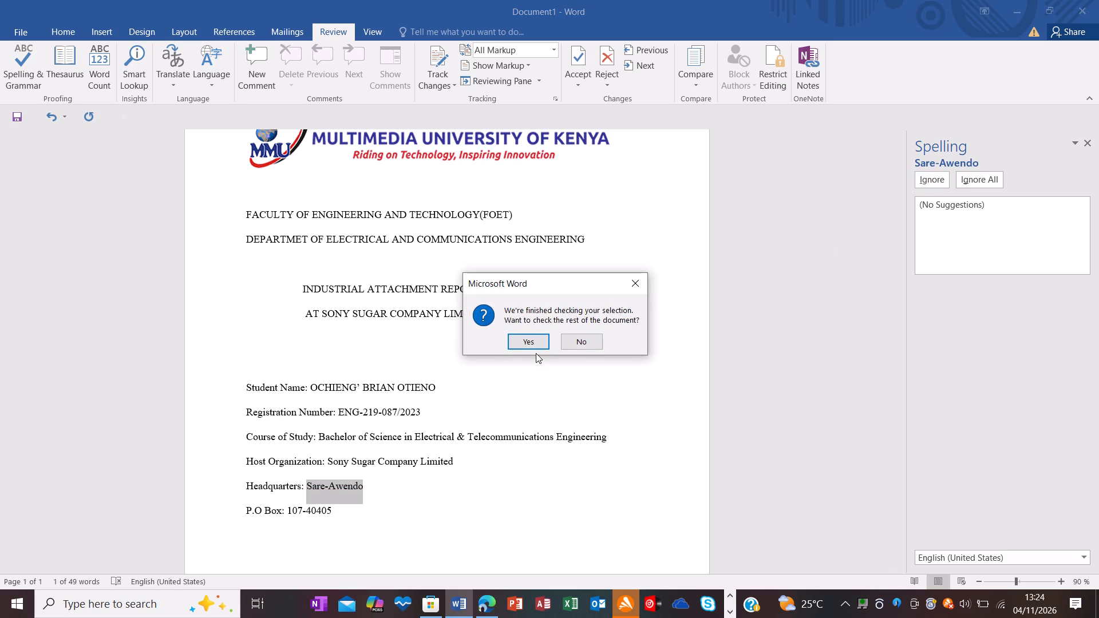
{"action": "left_click", "coordinate": [539, 342]}
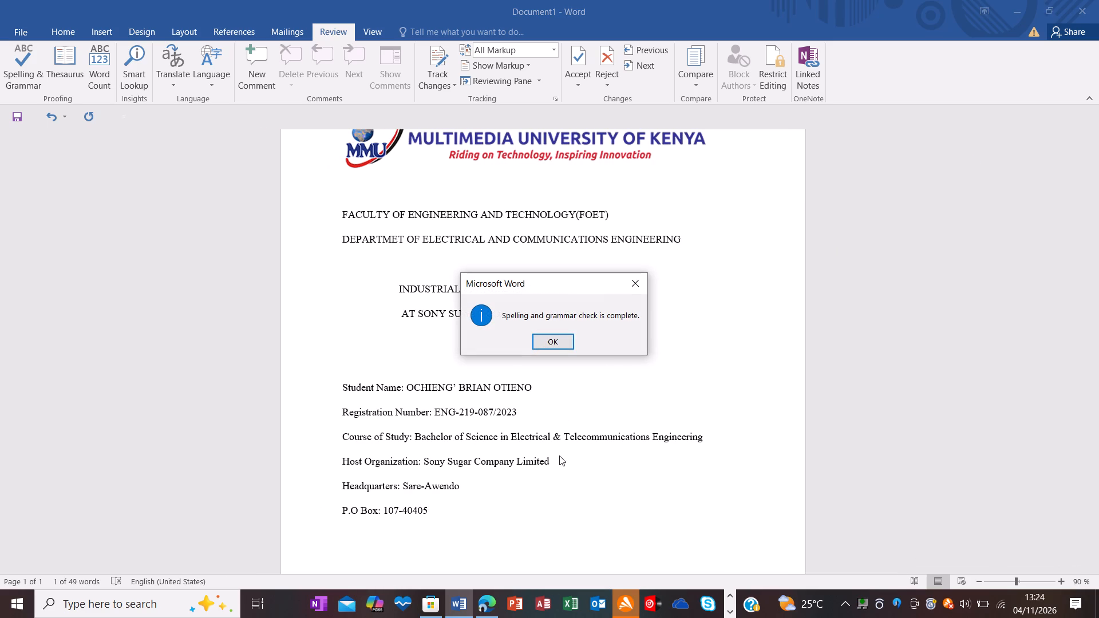
{"action": "left_click", "coordinate": [563, 343]}
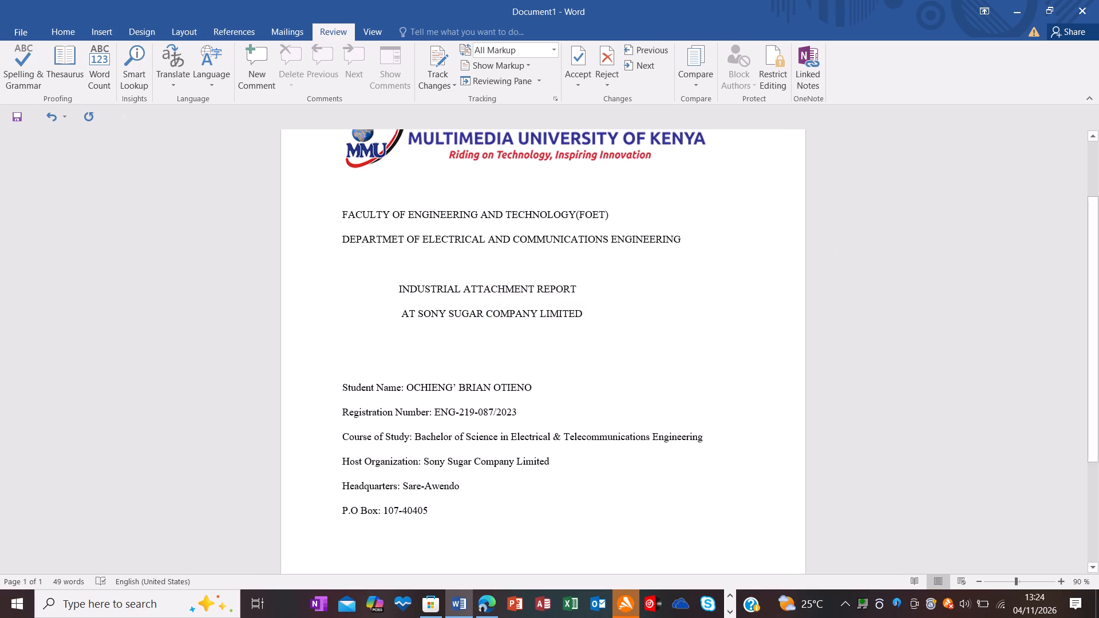
Add the label "Attachment Period:" followed by a space on a new line below the P.O Box line.
{"action": "left_click", "coordinate": [426, 514]}
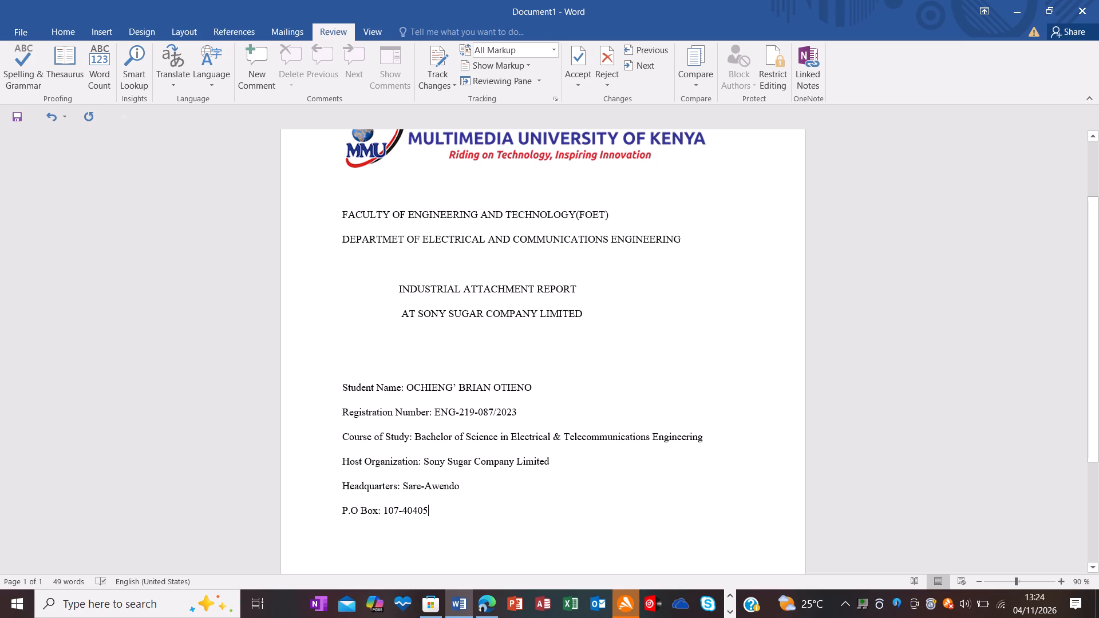
{"action": "left_click", "coordinate": [426, 514]}
{"action": "key", "text": "Return"}
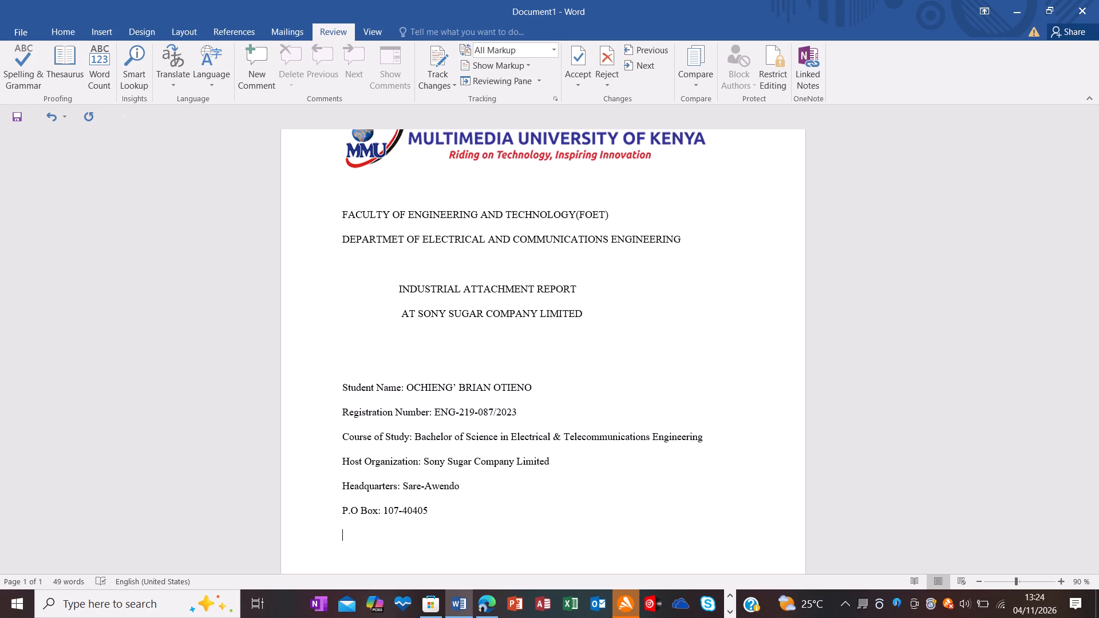
{"action": "type", "text": "Attachment"}
{"action": "key", "text": "space"}
{"action": "type", "text": "pe"}
{"action": "key", "text": "BackSpace"}
{"action": "key", "text": "BackSpace"}
{"action": "type", "text": "Period"}
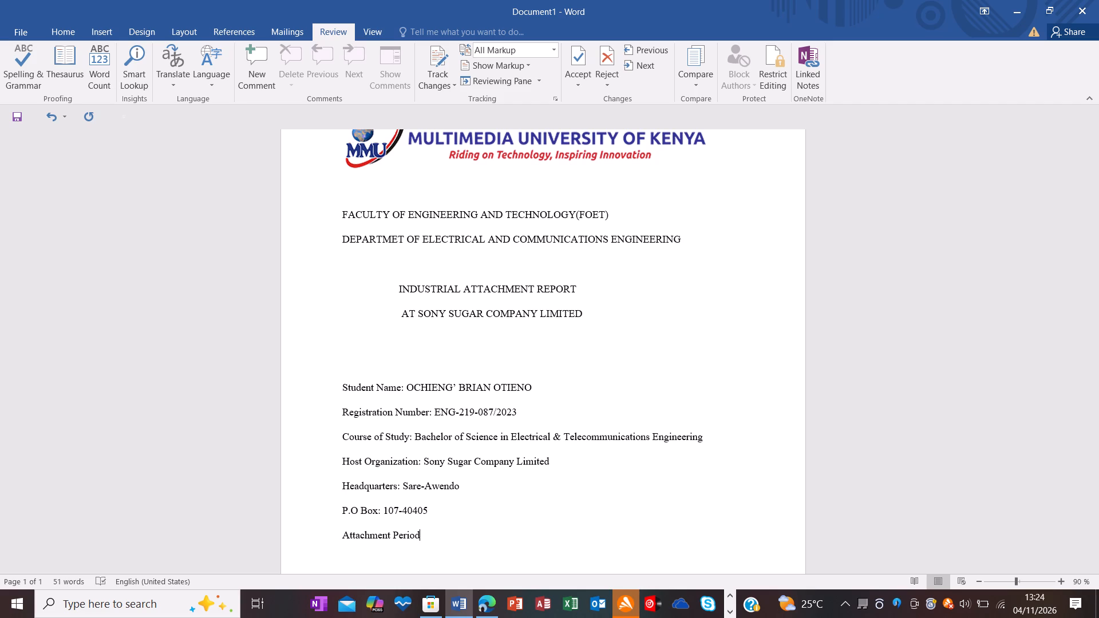
{"action": "key", "text": "shift+colon"}
{"action": "key", "text": "space"}
Enter the start date "6th July 2026" after the "Attachment Period:" label, with the month capitalized.
{"action": "key", "text": "6"}
{"action": "type", "text": "th"}
{"action": "key", "text": "space"}
{"action": "type", "text": "july"}
{"action": "key", "text": "space"}
{"action": "type", "text": "2026"}
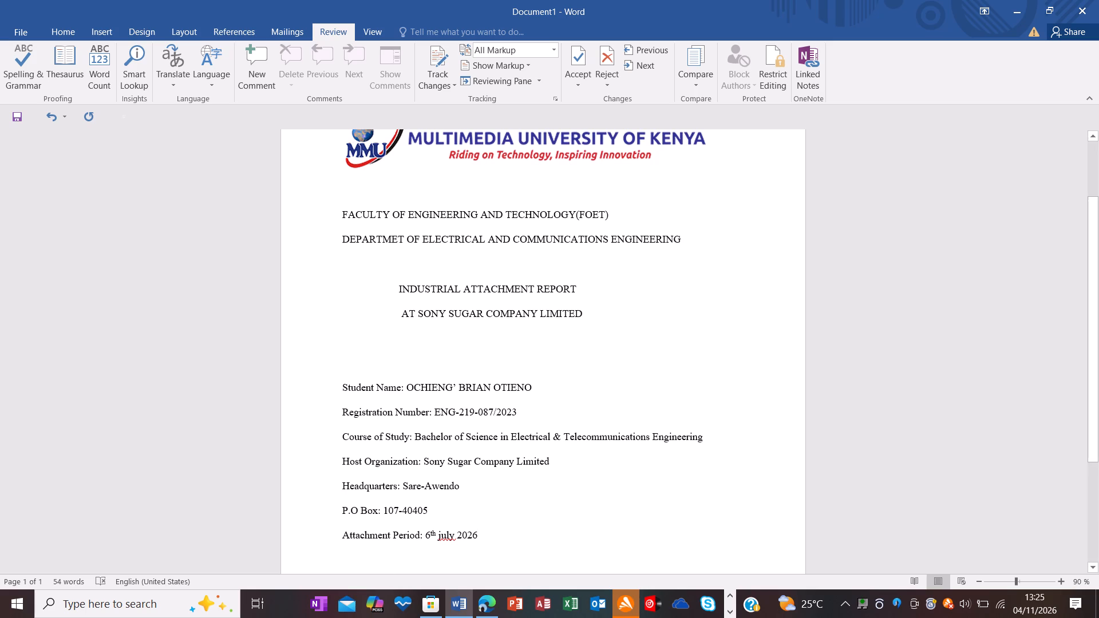
{"action": "left_click", "coordinate": [440, 530]}
{"action": "key", "text": "BackSpace"}
{"action": "key", "text": "shift+j"}
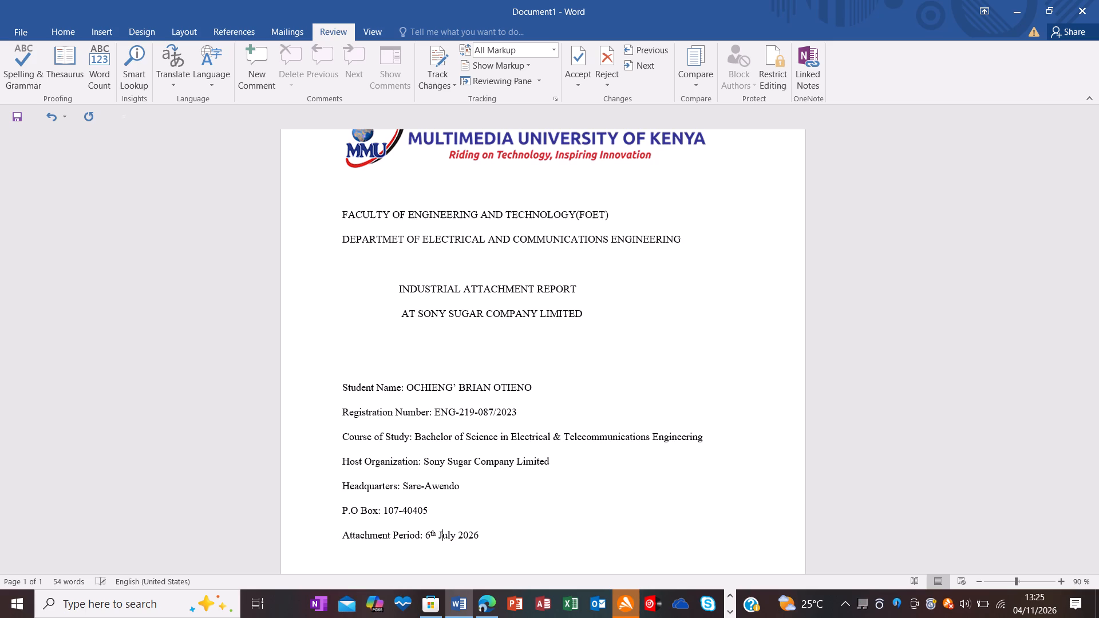
Complete the attachment period with a spaced dash and the end date "28th August 2026", and start a new line below it.
{"action": "left_click", "coordinate": [487, 536]}
{"action": "key", "text": "space"}
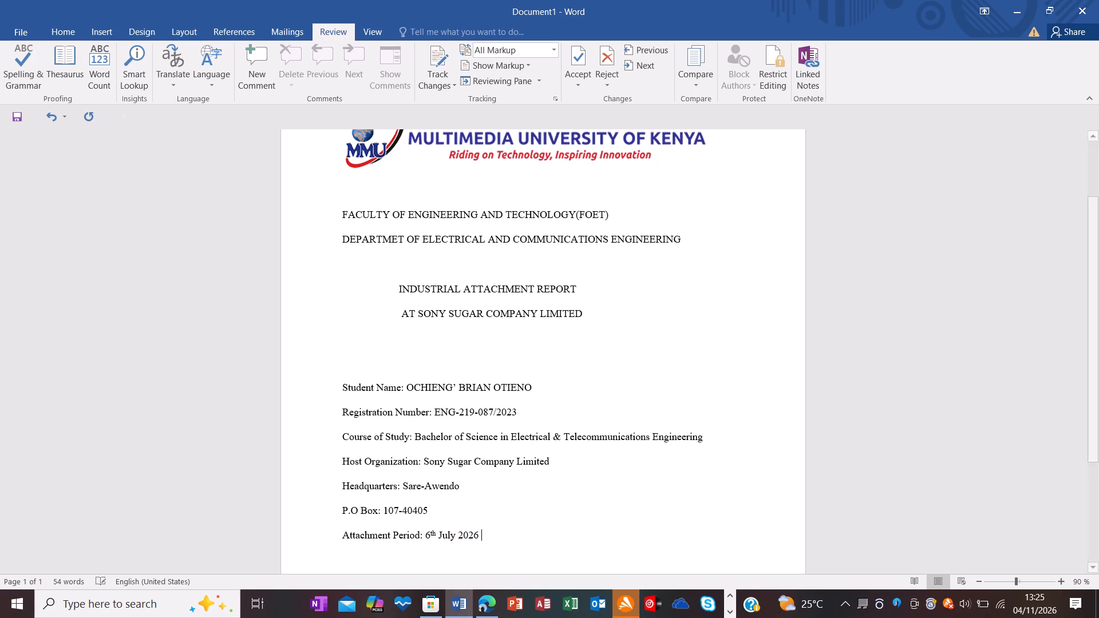
{"action": "key", "text": "BackSpace"}
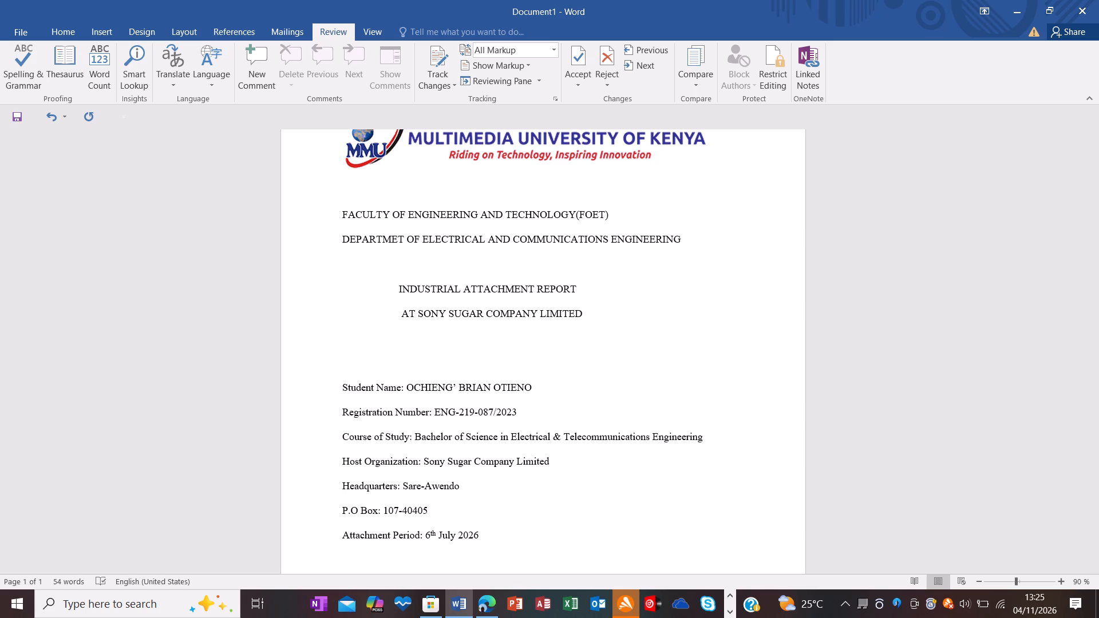
{"action": "key", "text": "space"}
{"action": "type", "text": "-"}
{"action": "key", "text": "space"}
{"action": "type", "text": "28"}
{"action": "type", "text": "th"}
{"action": "key", "text": "space"}
{"action": "type", "text": "Au"}
{"action": "key", "text": "g"}
{"action": "type", "text": "ust"}
{"action": "key", "text": "space"}
{"action": "type", "text": "202"}
{"action": "key", "text": "6"}
{"action": "key", "text": "Return"}
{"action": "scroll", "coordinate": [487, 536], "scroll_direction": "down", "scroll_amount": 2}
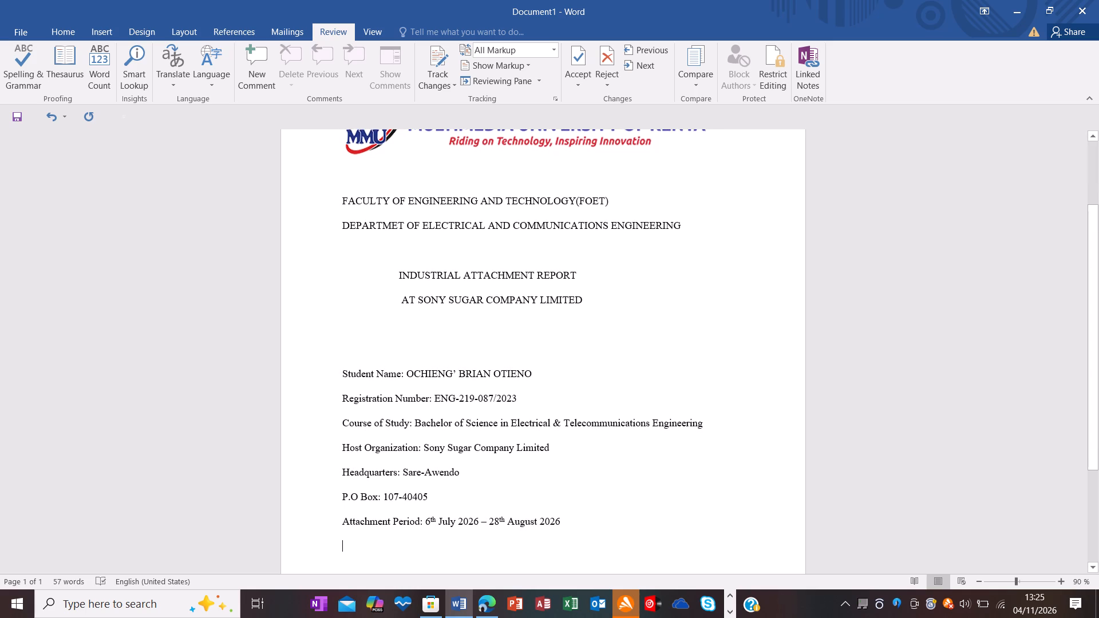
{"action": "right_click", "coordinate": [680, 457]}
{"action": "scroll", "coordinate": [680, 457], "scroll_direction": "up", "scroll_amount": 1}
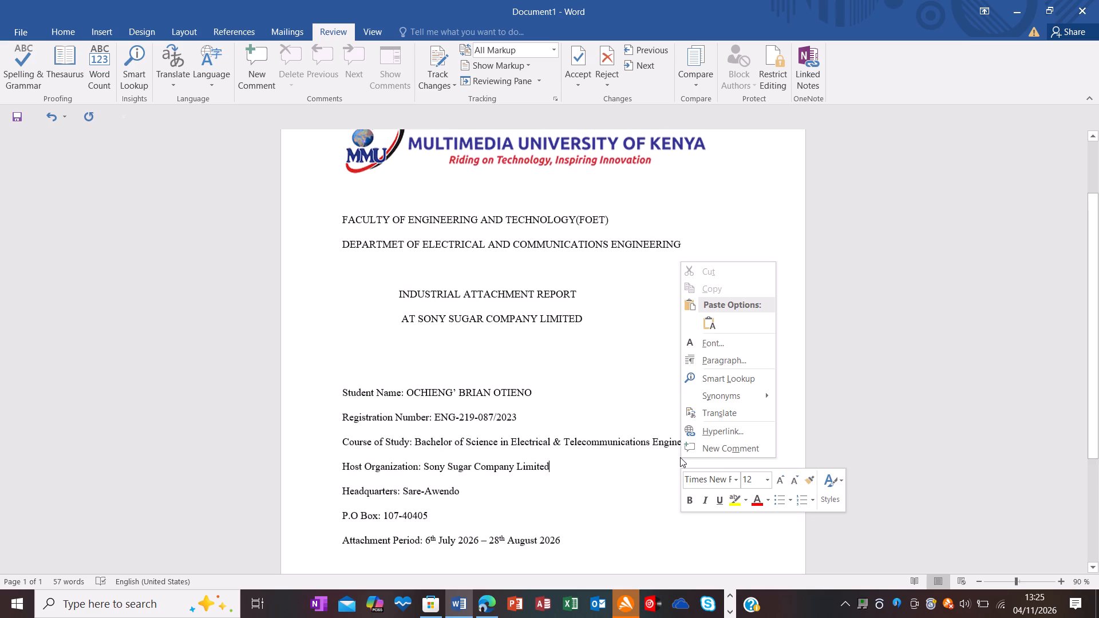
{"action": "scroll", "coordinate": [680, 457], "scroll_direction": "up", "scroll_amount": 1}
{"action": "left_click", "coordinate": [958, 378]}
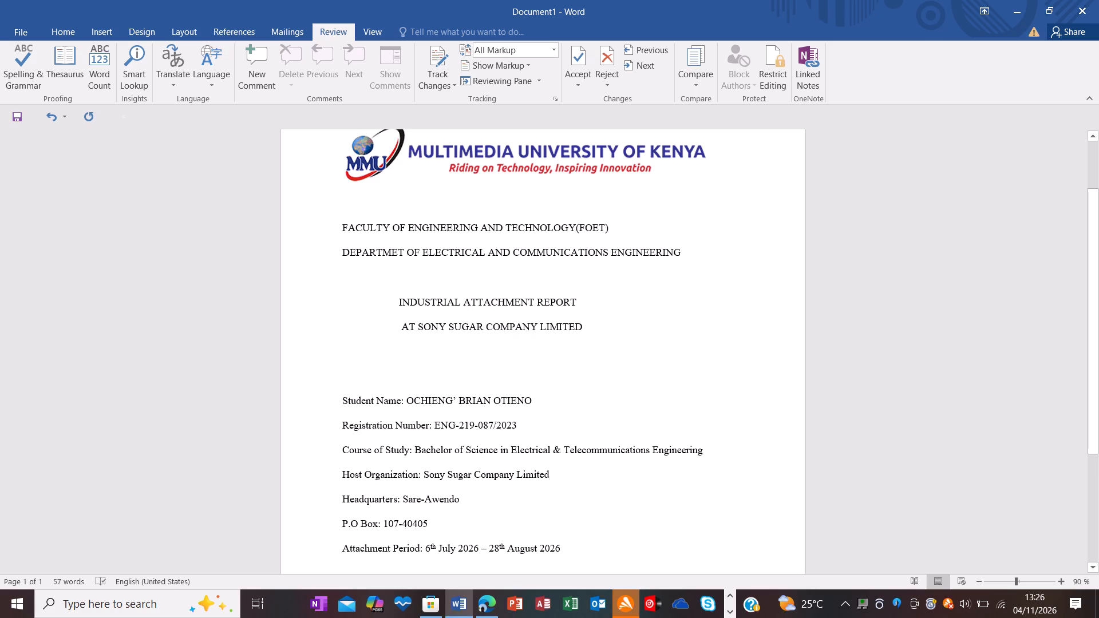
Add the label "Academic Supervisor:" followed by a space on a new line directly below the attachment period.
{"action": "left_click", "coordinate": [570, 545]}
{"action": "key", "text": "Return"}
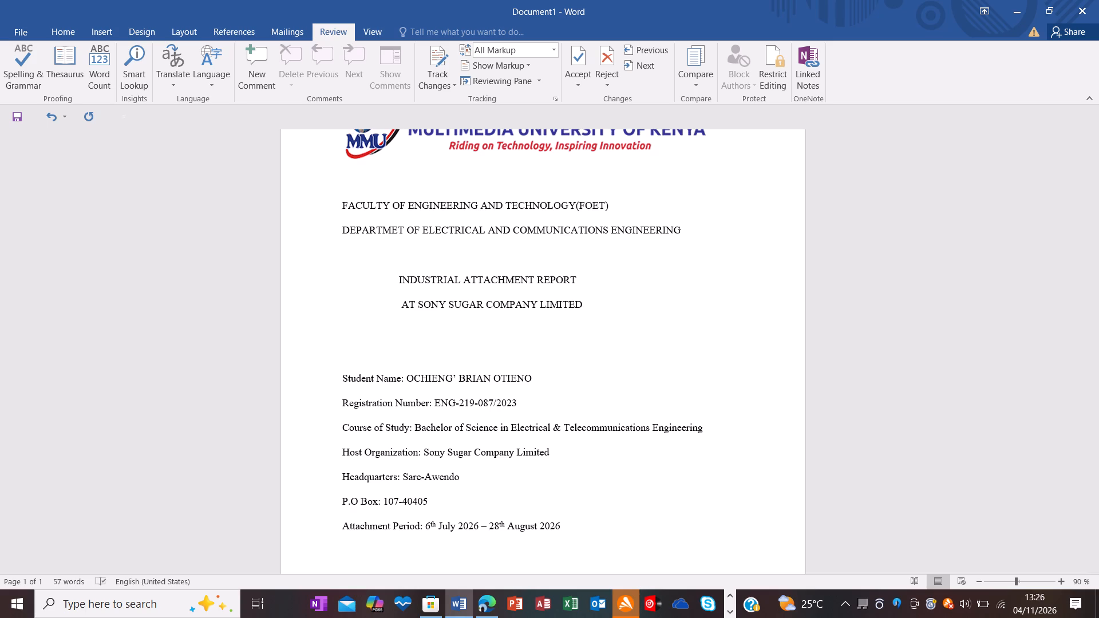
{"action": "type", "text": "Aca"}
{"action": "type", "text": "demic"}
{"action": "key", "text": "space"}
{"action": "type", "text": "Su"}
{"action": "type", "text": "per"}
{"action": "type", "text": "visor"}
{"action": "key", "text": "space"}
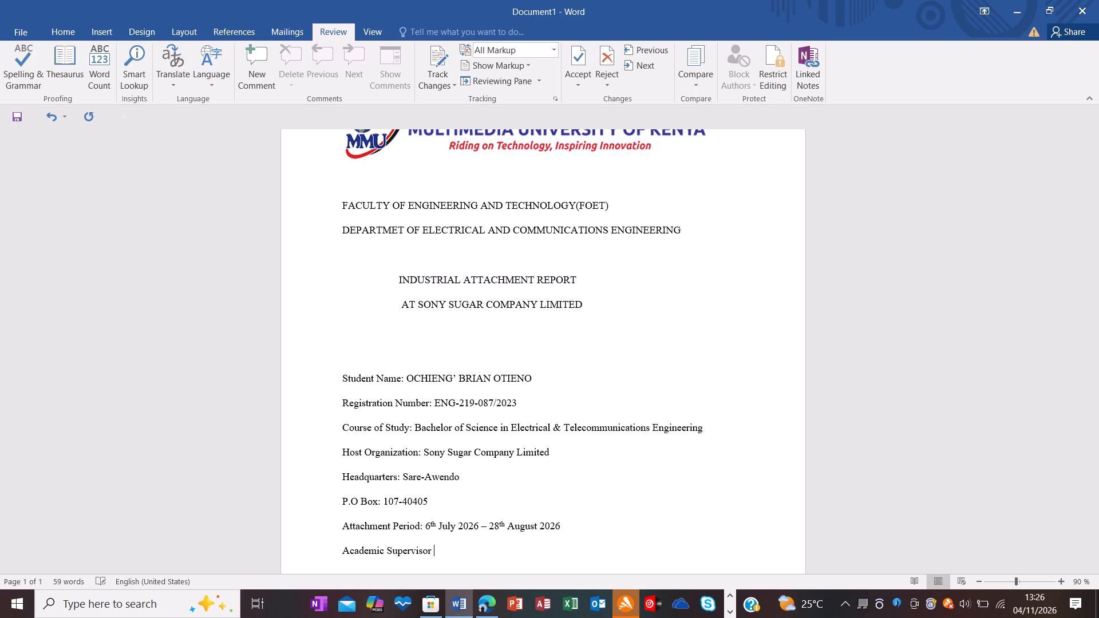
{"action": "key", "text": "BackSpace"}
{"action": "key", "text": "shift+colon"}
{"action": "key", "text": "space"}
Enter the academic supervisor's first initial with a period, followed by the capitalized surname, after the "Academic Supervisor:" label.
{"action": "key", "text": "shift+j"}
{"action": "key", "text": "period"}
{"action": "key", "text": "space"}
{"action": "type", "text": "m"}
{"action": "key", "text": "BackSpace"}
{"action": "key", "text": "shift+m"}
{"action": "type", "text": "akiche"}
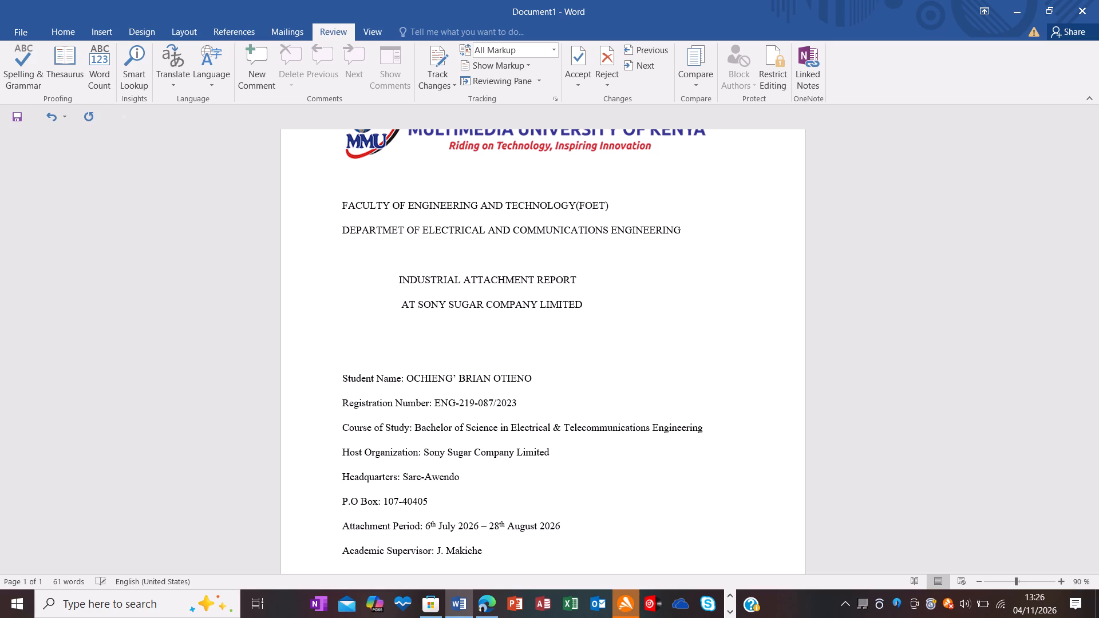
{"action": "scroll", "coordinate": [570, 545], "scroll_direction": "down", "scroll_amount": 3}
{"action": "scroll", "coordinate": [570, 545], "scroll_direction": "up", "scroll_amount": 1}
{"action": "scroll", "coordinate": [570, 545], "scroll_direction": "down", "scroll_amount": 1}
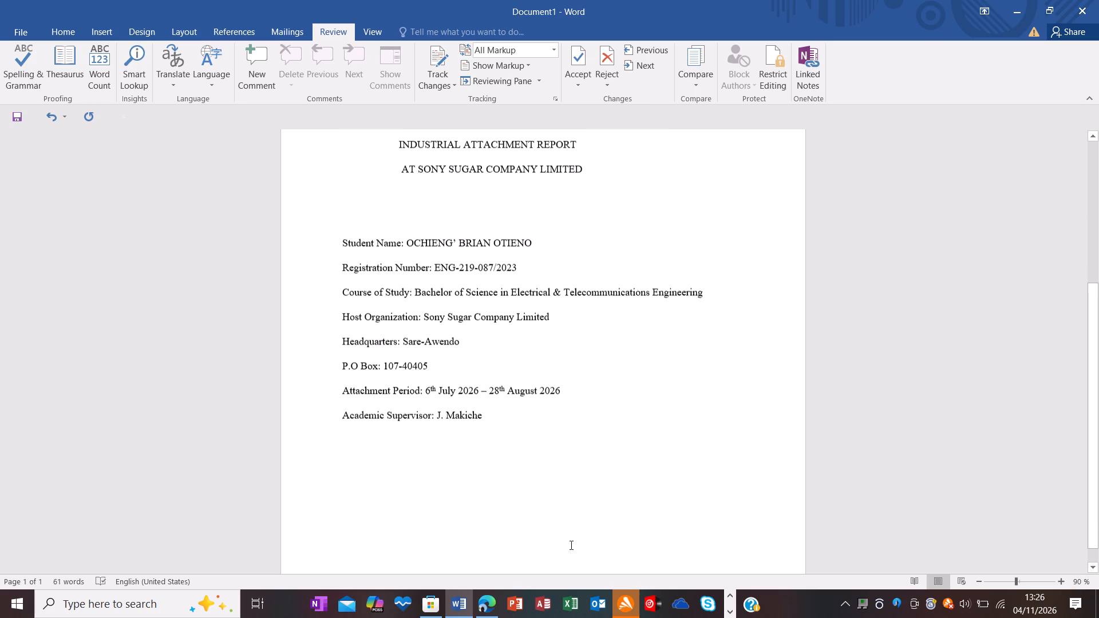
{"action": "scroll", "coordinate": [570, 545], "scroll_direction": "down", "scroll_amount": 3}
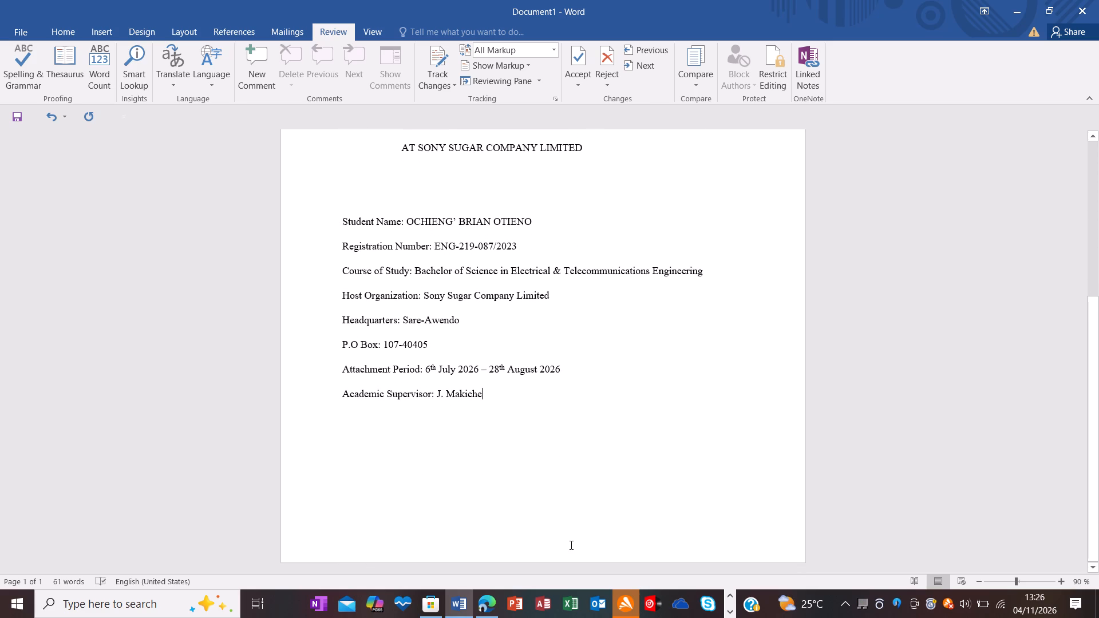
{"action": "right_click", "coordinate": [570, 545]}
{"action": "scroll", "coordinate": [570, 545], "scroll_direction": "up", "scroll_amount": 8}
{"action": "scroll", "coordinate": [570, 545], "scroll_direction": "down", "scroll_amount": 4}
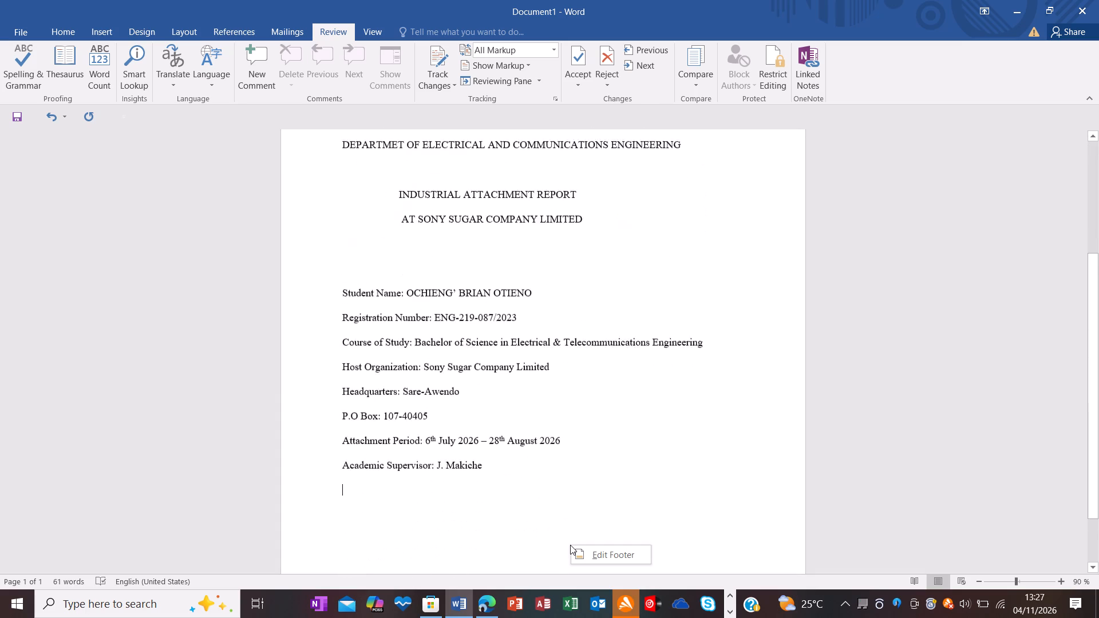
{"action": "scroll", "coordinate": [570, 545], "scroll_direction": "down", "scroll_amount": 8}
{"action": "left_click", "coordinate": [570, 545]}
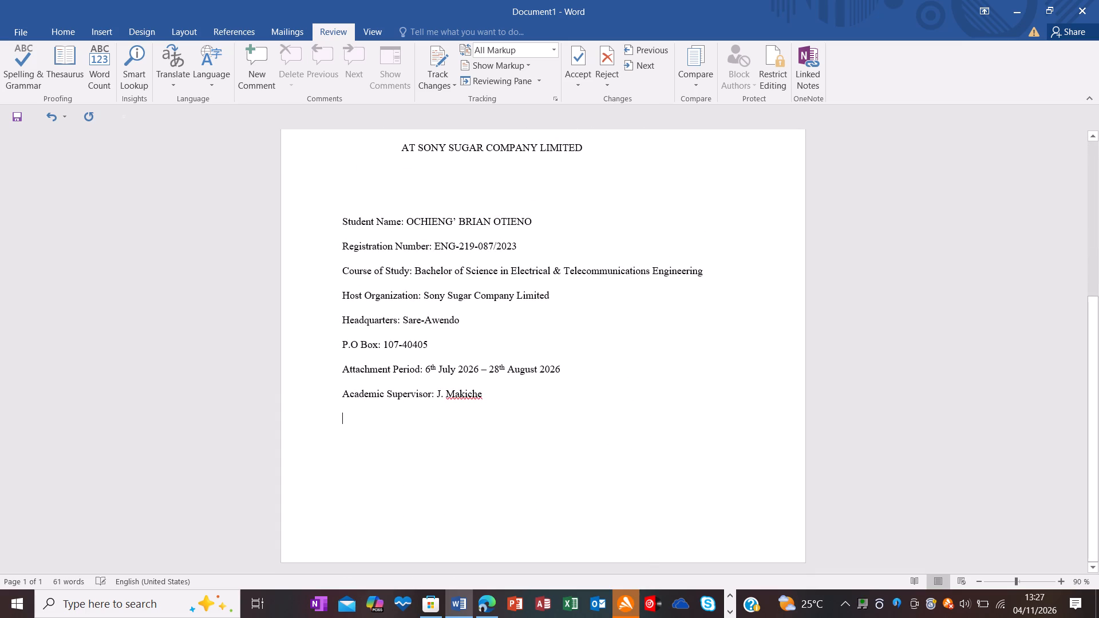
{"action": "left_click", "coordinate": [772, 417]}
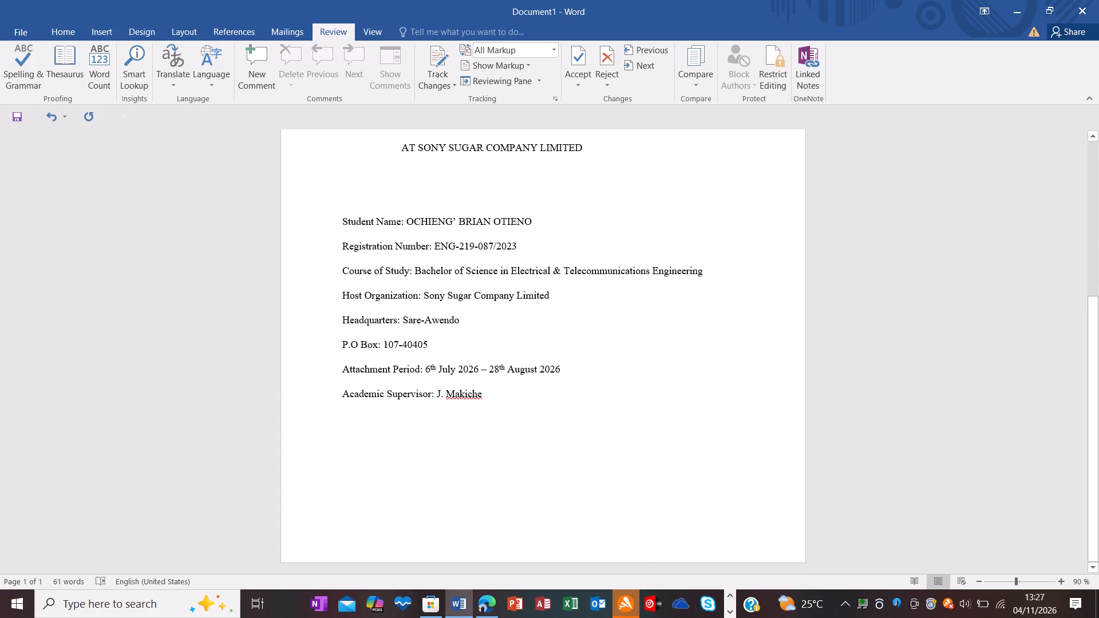
Run the Spelling & Grammar check and ignore this occurrence of the academic supervisor's surname.
{"action": "left_click", "coordinate": [472, 394]}
{"action": "left_click", "coordinate": [472, 393]}
{"action": "left_click", "coordinate": [334, 24]}
{"action": "left_click", "coordinate": [27, 58]}
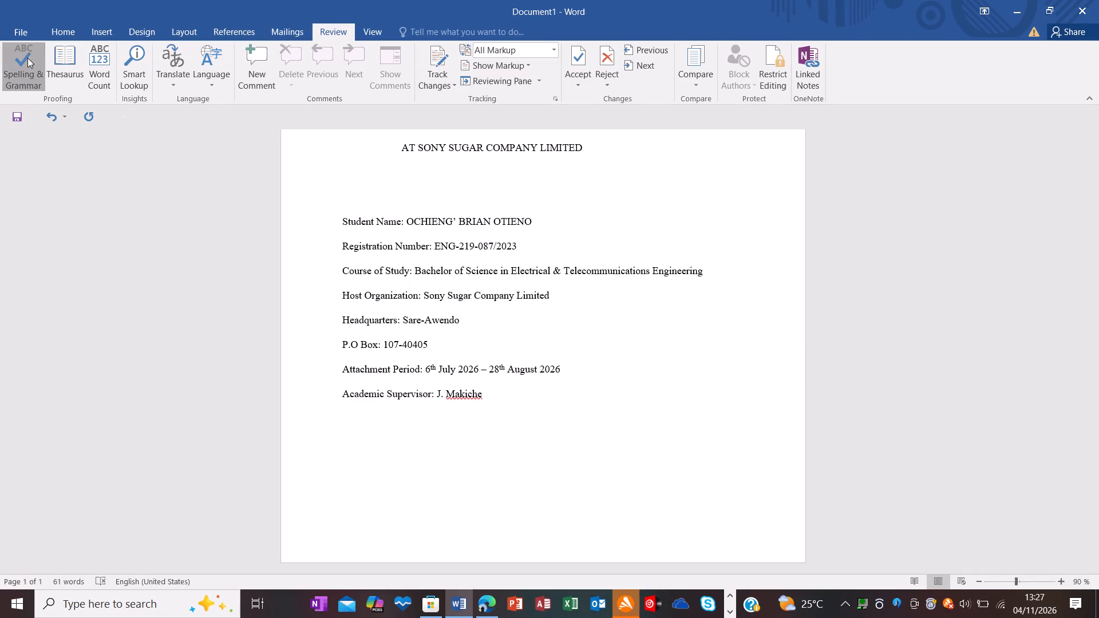
{"action": "left_click", "coordinate": [942, 175]}
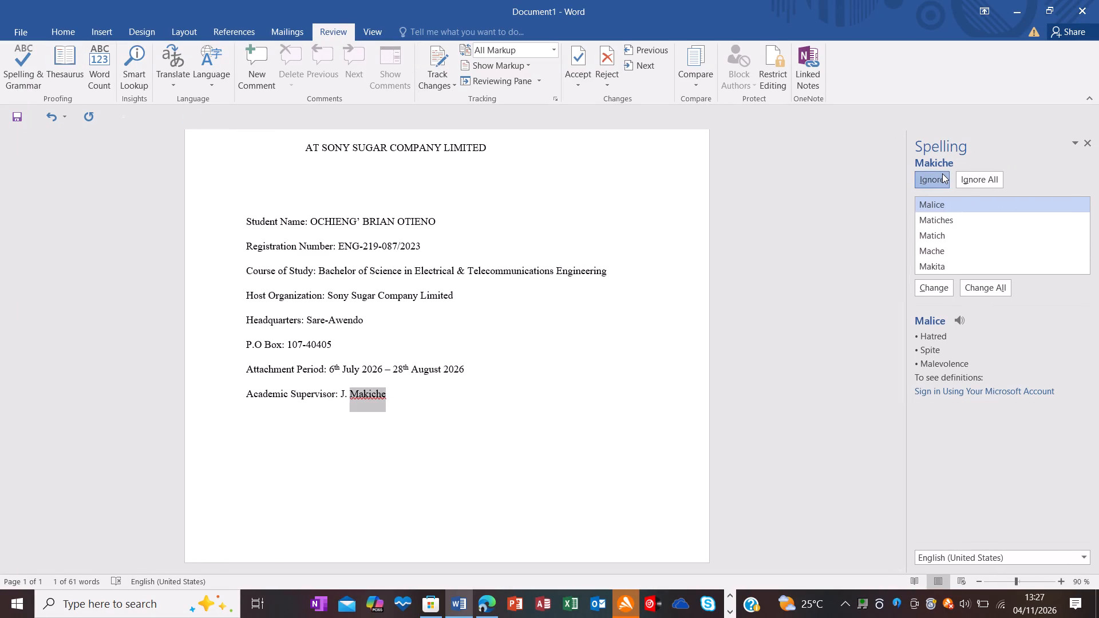
{"action": "left_click", "coordinate": [563, 338]}
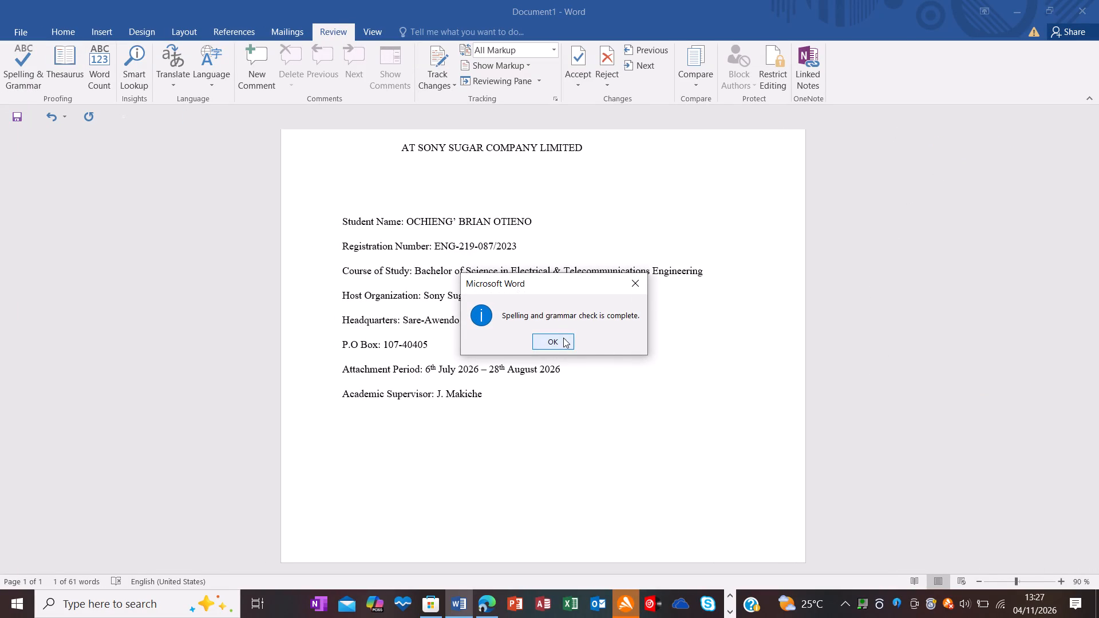
Make the label "Student Name" bold, leaving out its colon and the name that follows.
{"action": "scroll", "coordinate": [681, 357], "scroll_direction": "up", "scroll_amount": 4}
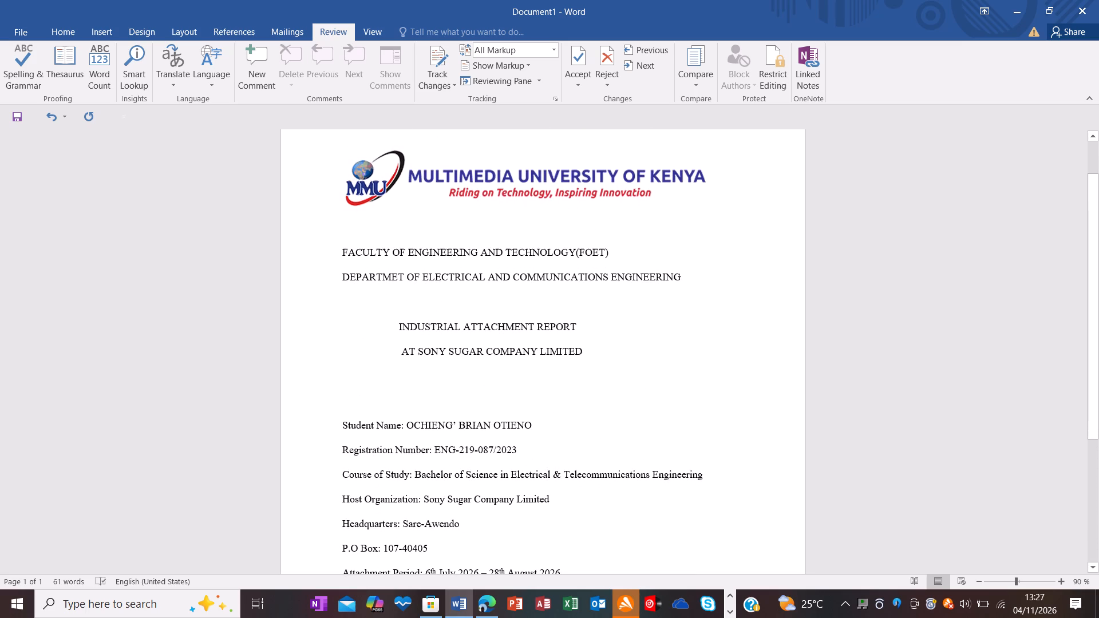
{"action": "scroll", "coordinate": [681, 357], "scroll_direction": "down", "scroll_amount": 1}
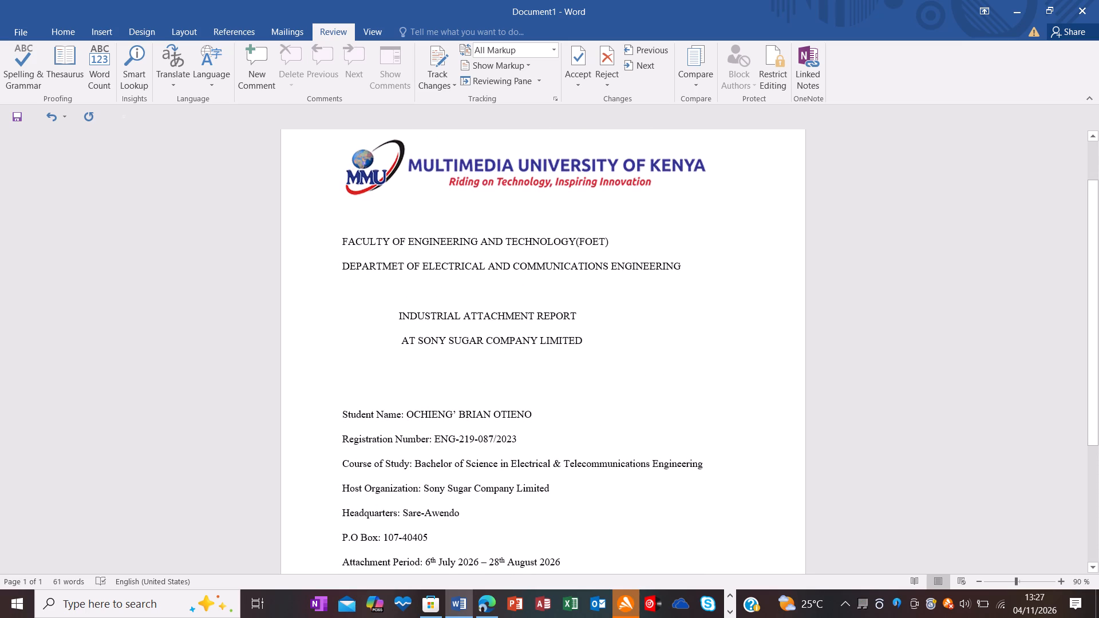
{"action": "scroll", "coordinate": [681, 357], "scroll_direction": "down", "scroll_amount": 1}
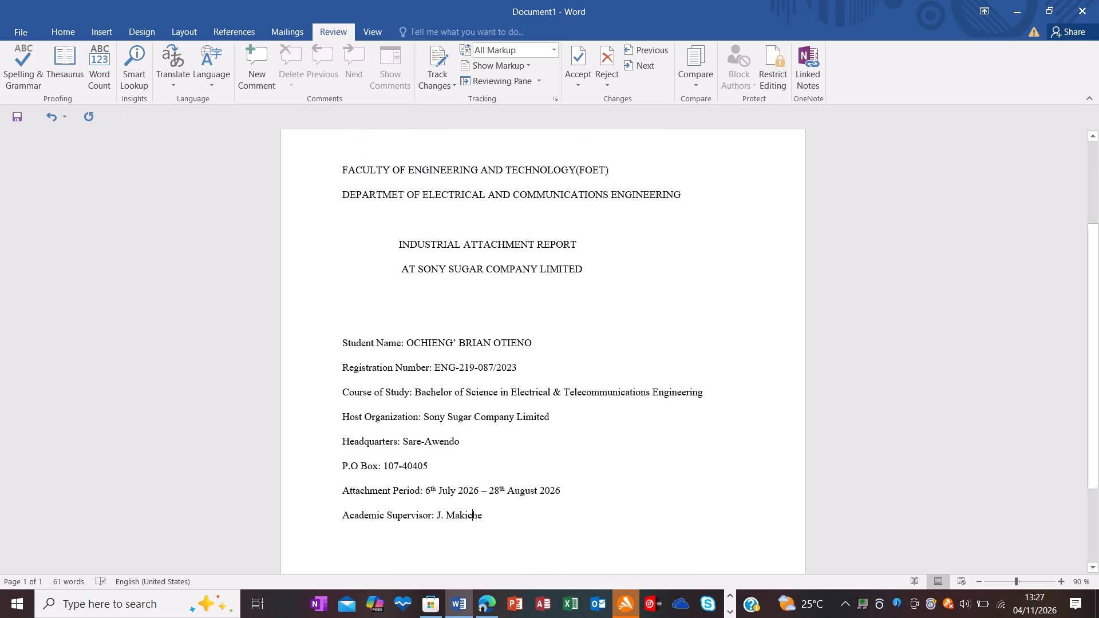
{"action": "scroll", "coordinate": [681, 357], "scroll_direction": "down", "scroll_amount": 3}
{"action": "left_click", "coordinate": [869, 264]}
{"action": "left_click_drag", "start_coordinate": [339, 343], "coordinate": [407, 343]}
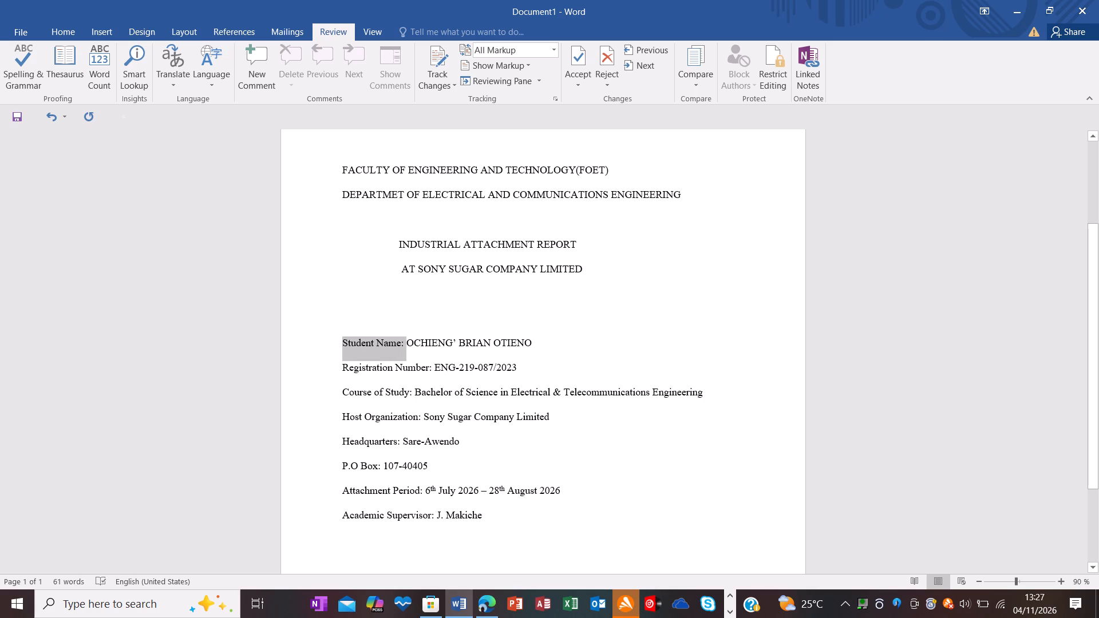
{"action": "left_click_drag", "start_coordinate": [407, 343], "coordinate": [545, 336]}
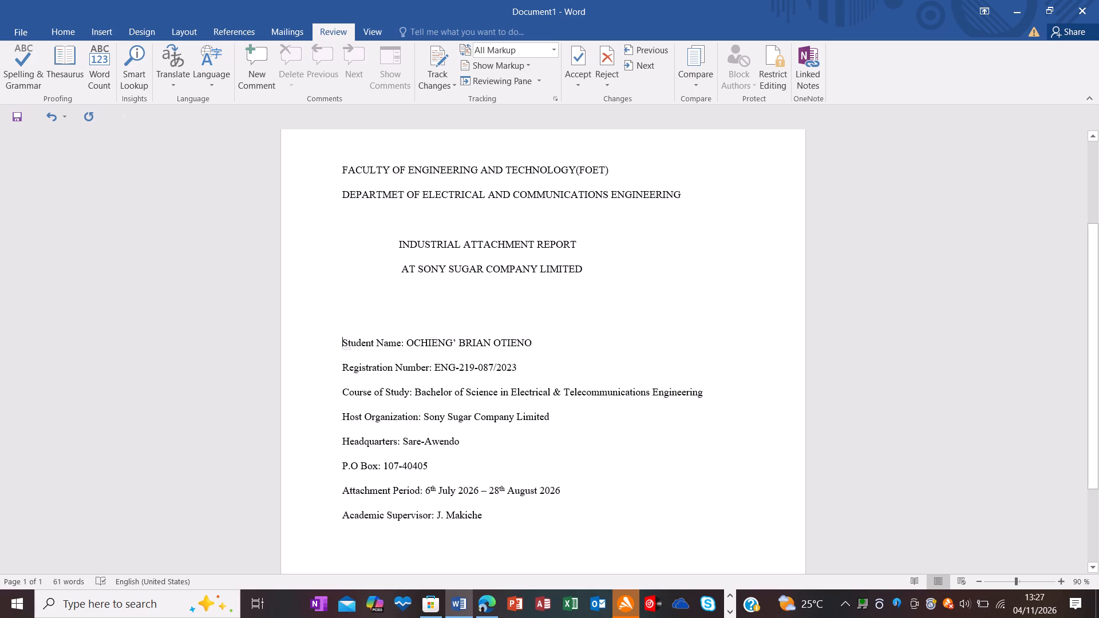
{"action": "left_click_drag", "start_coordinate": [339, 340], "coordinate": [377, 340]}
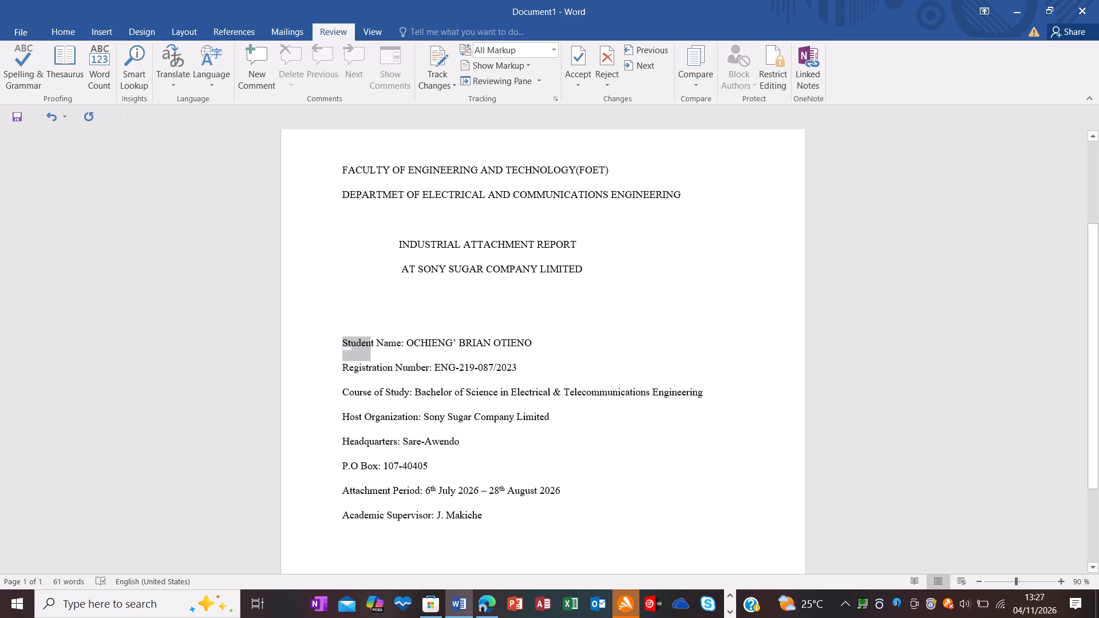
{"action": "left_click_drag", "start_coordinate": [377, 340], "coordinate": [400, 342]}
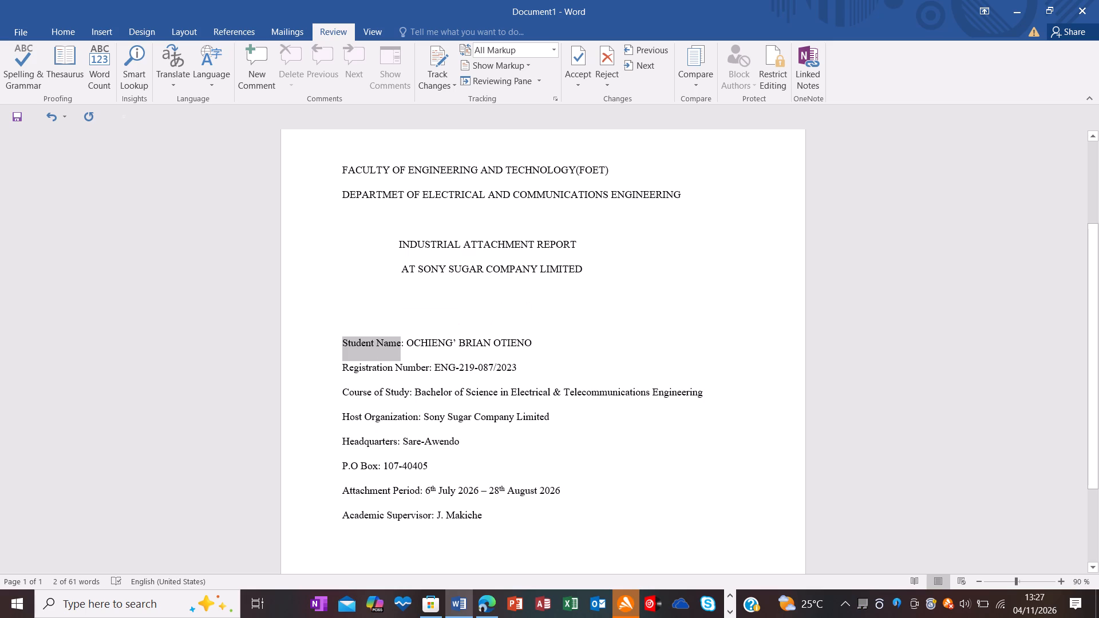
{"action": "left_click", "coordinate": [85, 28]}
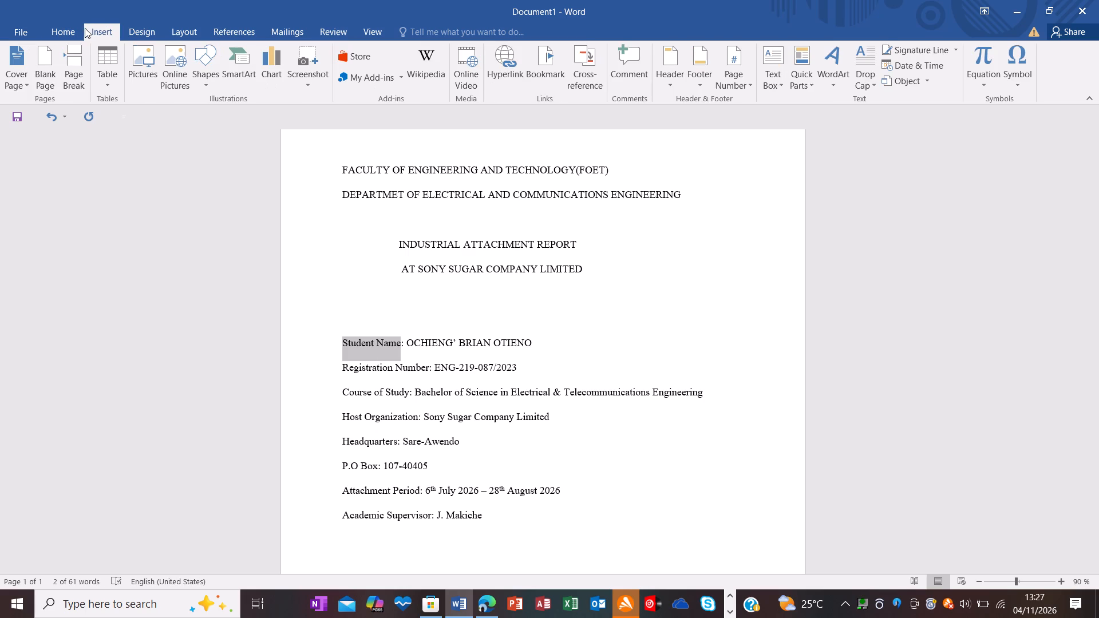
{"action": "left_click", "coordinate": [68, 30]}
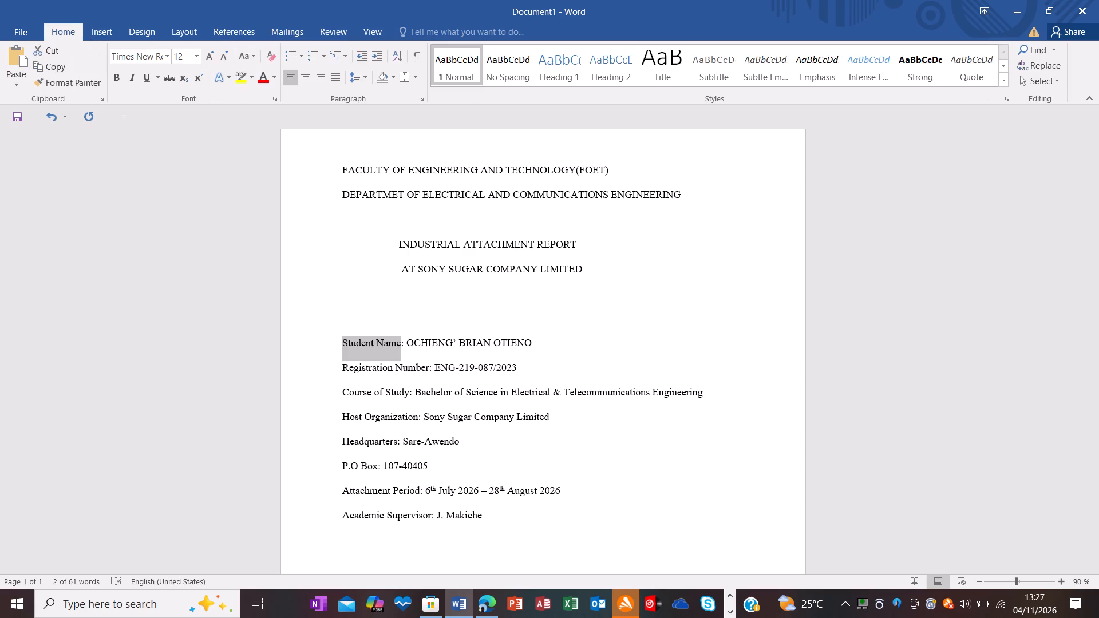
{"action": "left_click", "coordinate": [121, 73]}
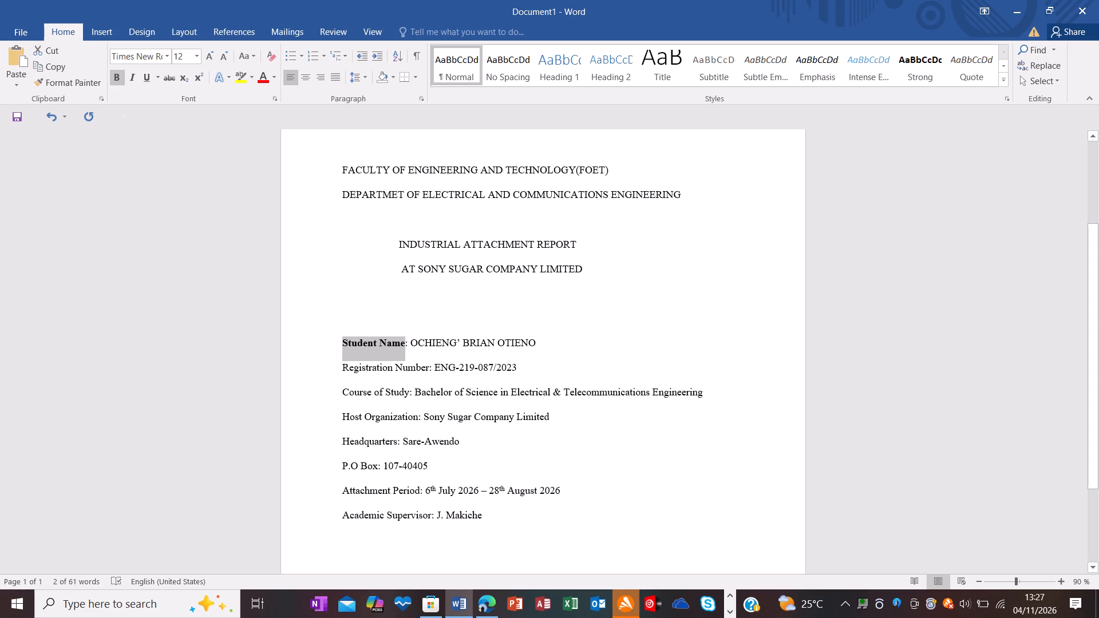
Make the label "Registration Number" bold, leaving out its colon and the number that follows.
{"action": "left_click_drag", "start_coordinate": [343, 366], "coordinate": [421, 374]}
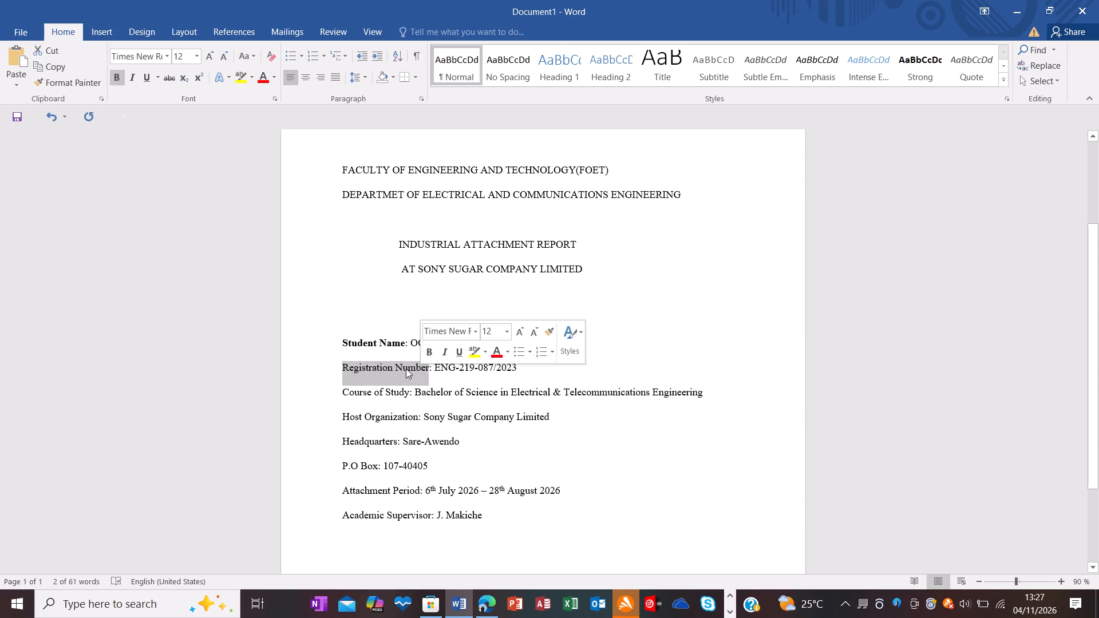
{"action": "left_click", "coordinate": [114, 75]}
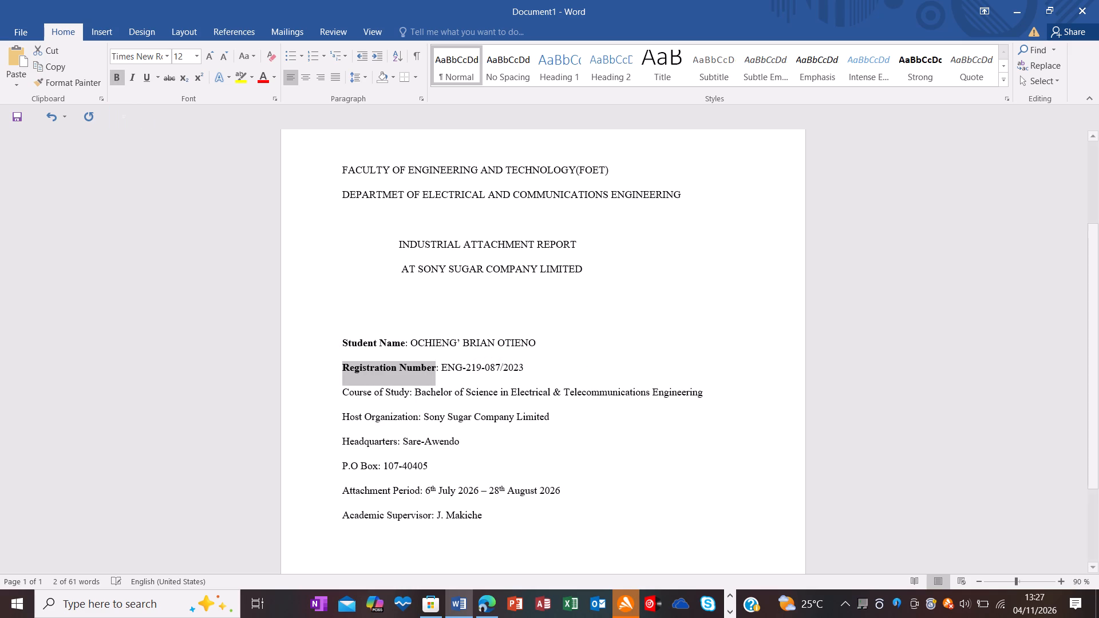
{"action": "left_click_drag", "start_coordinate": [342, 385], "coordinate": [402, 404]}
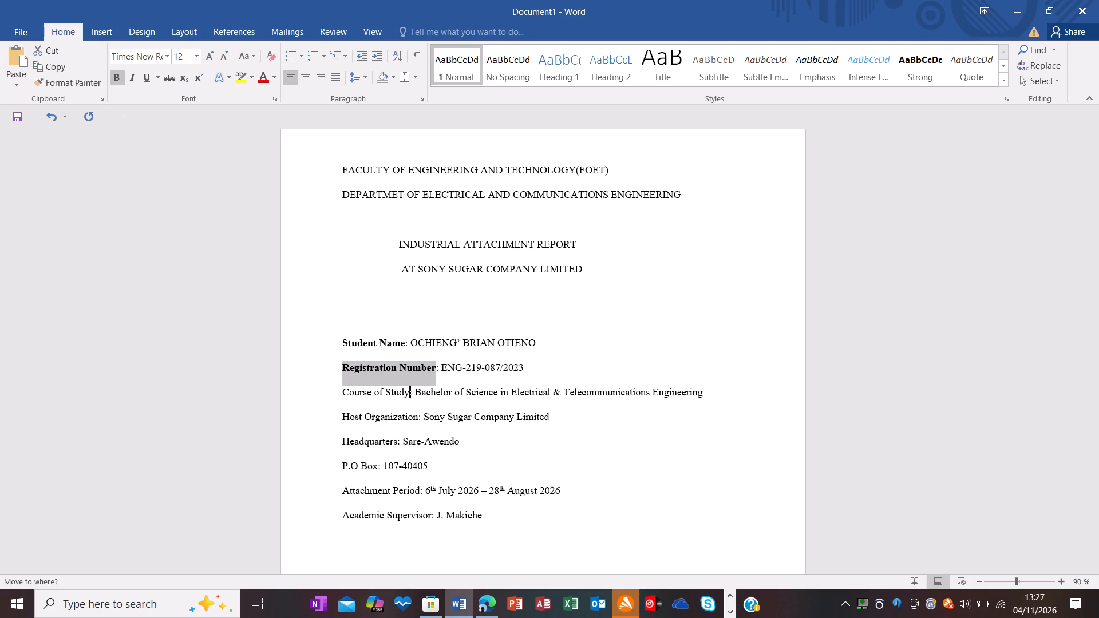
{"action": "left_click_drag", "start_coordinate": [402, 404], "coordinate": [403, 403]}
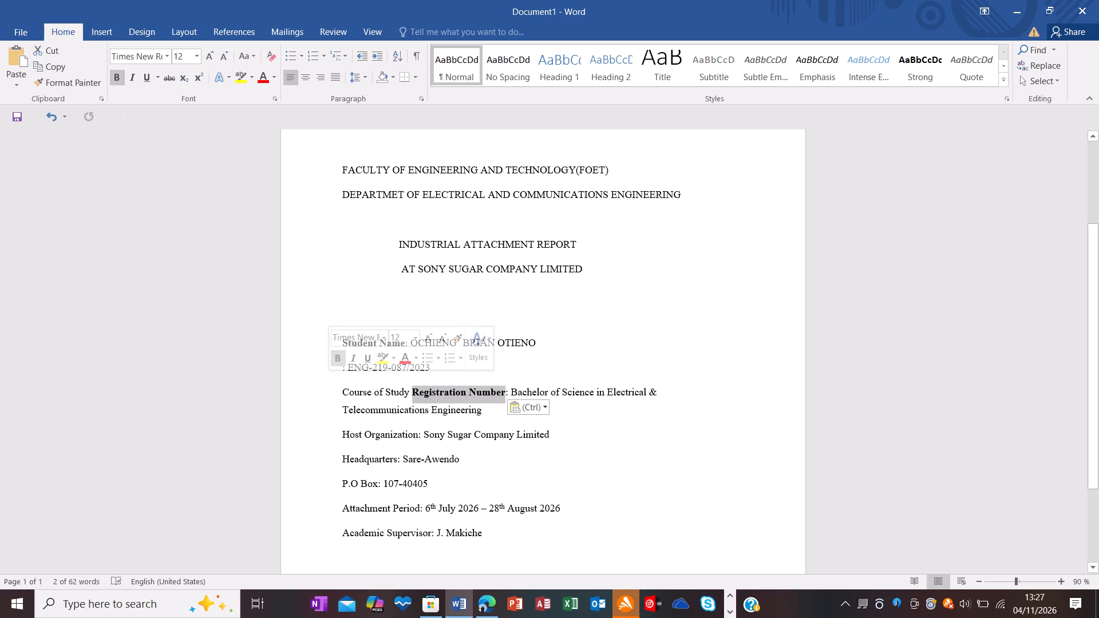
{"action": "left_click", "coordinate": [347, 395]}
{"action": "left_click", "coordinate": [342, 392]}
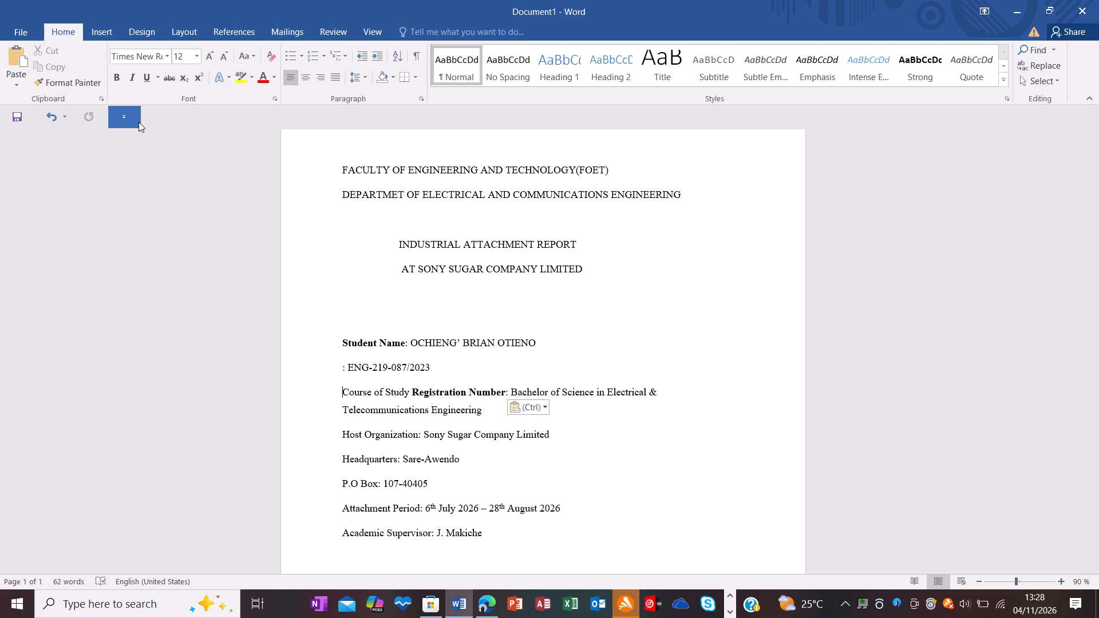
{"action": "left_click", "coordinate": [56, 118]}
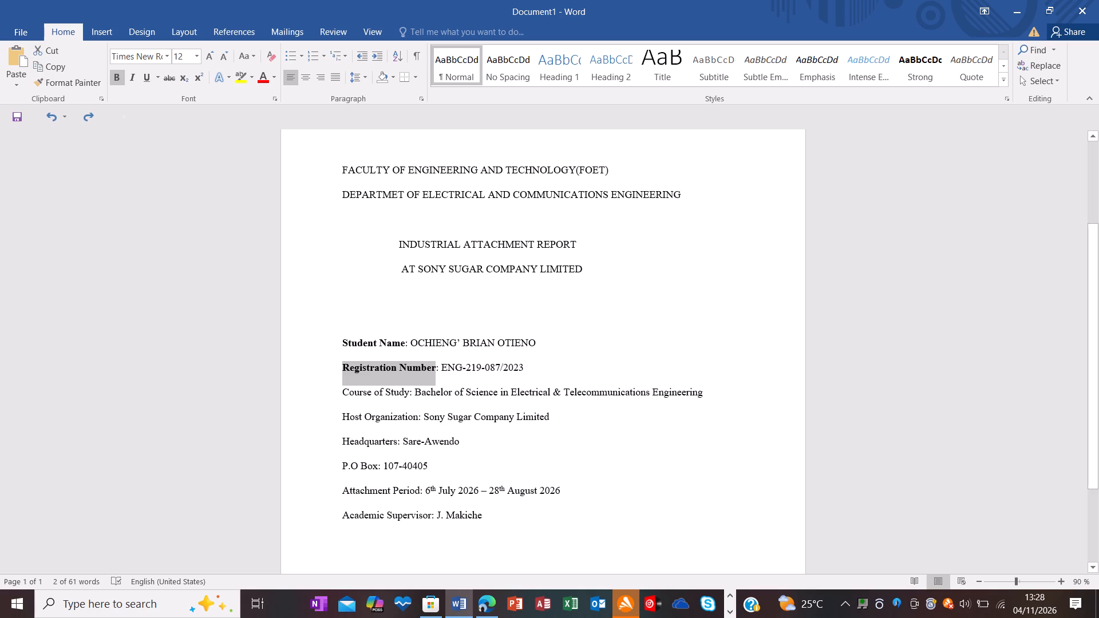
Make the label "Course of Study:" bold, including its colon.
{"action": "left_click", "coordinate": [847, 319]}
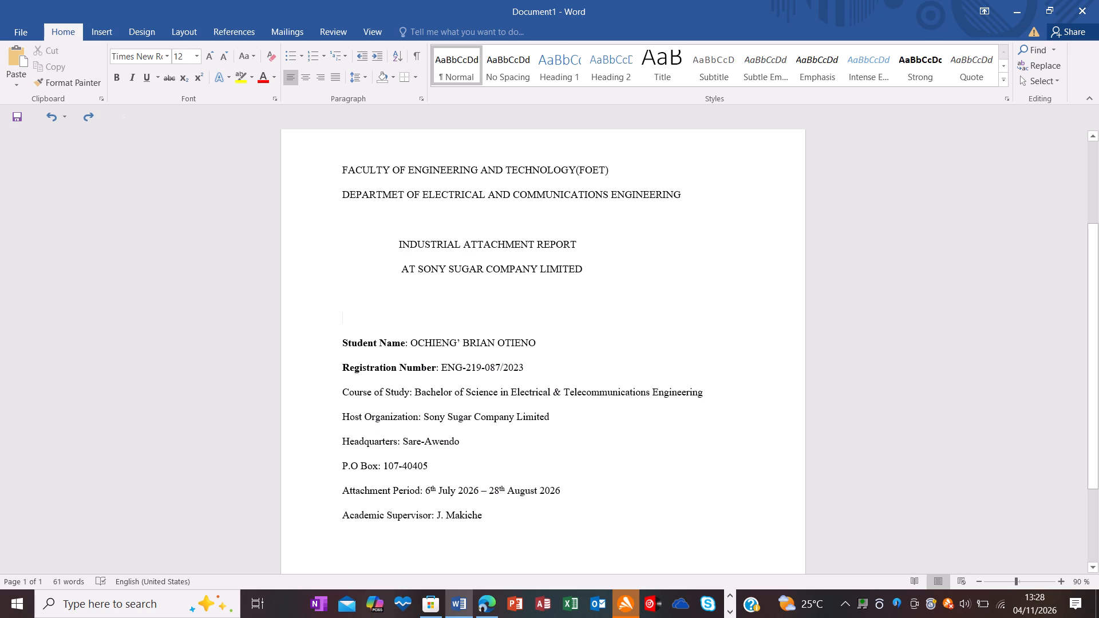
{"action": "left_click_drag", "start_coordinate": [341, 391], "coordinate": [415, 394]}
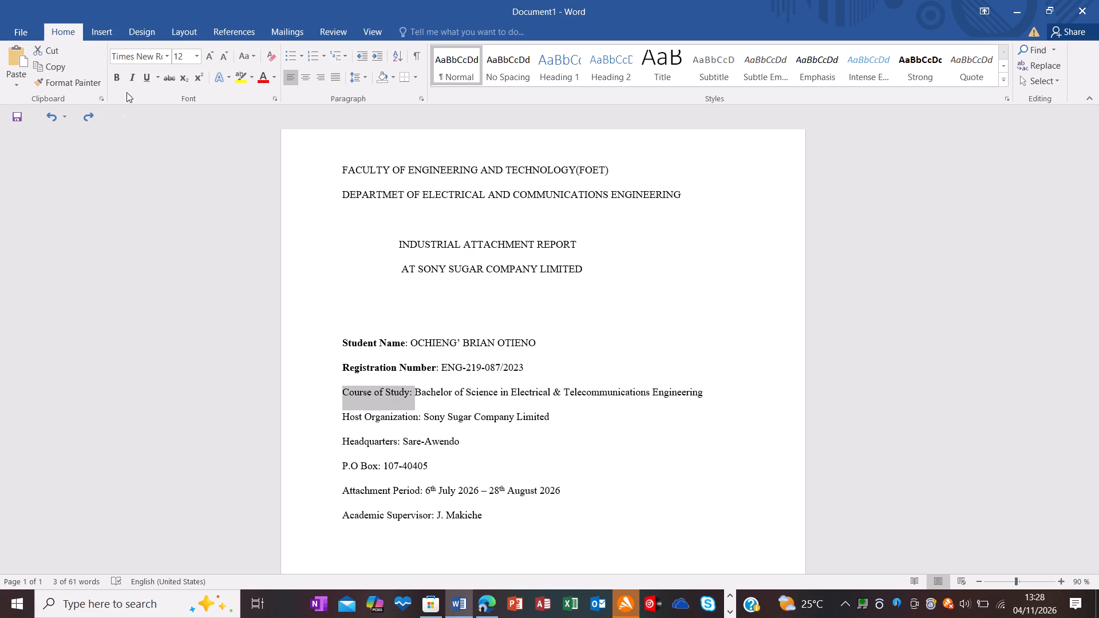
{"action": "left_click", "coordinate": [118, 75]}
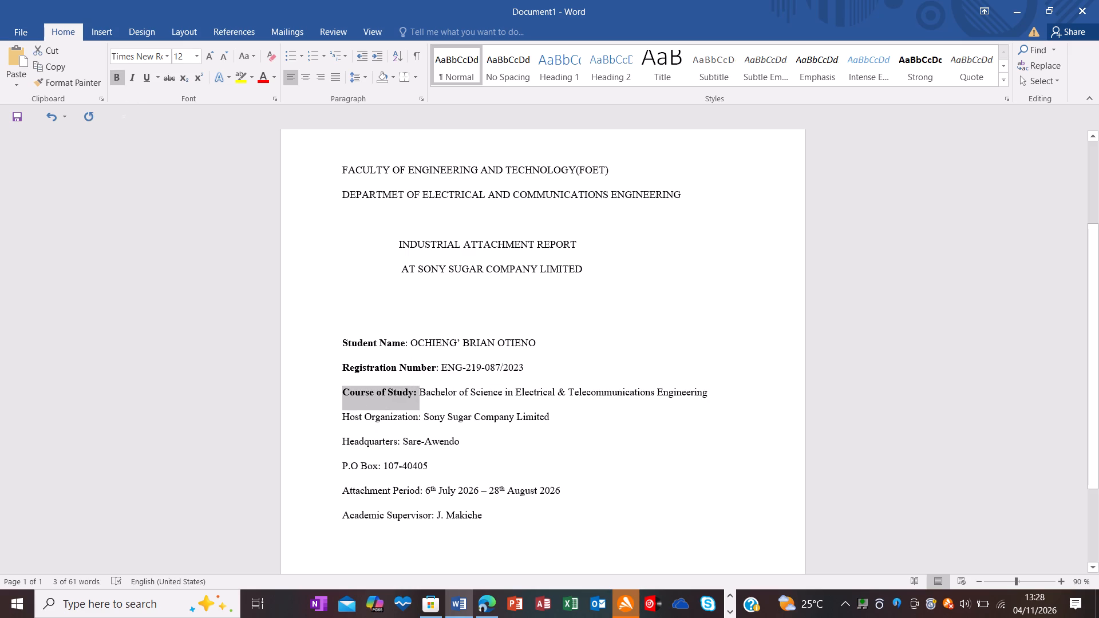
Make the label "Host Organization" bold, leaving out its colon and the company name that follows.
{"action": "left_click_drag", "start_coordinate": [339, 422], "coordinate": [412, 418]}
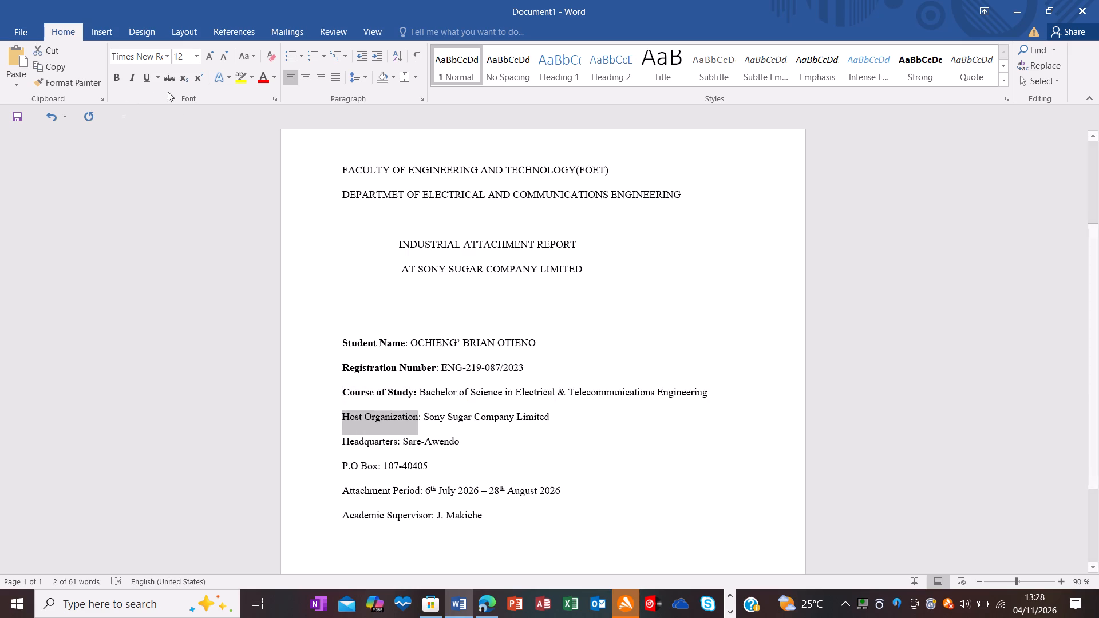
{"action": "left_click", "coordinate": [118, 74]}
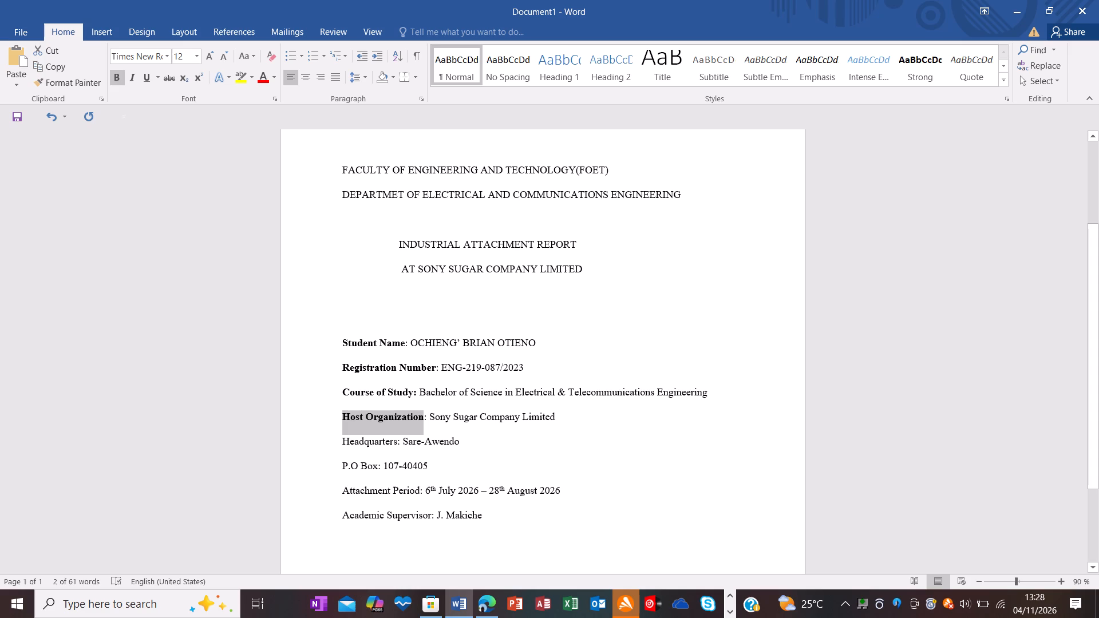
Make the labels "Headquarters:" and "P.O Box:" bold, including their colons but not the values that follow.
{"action": "left_click_drag", "start_coordinate": [334, 446], "coordinate": [399, 441]}
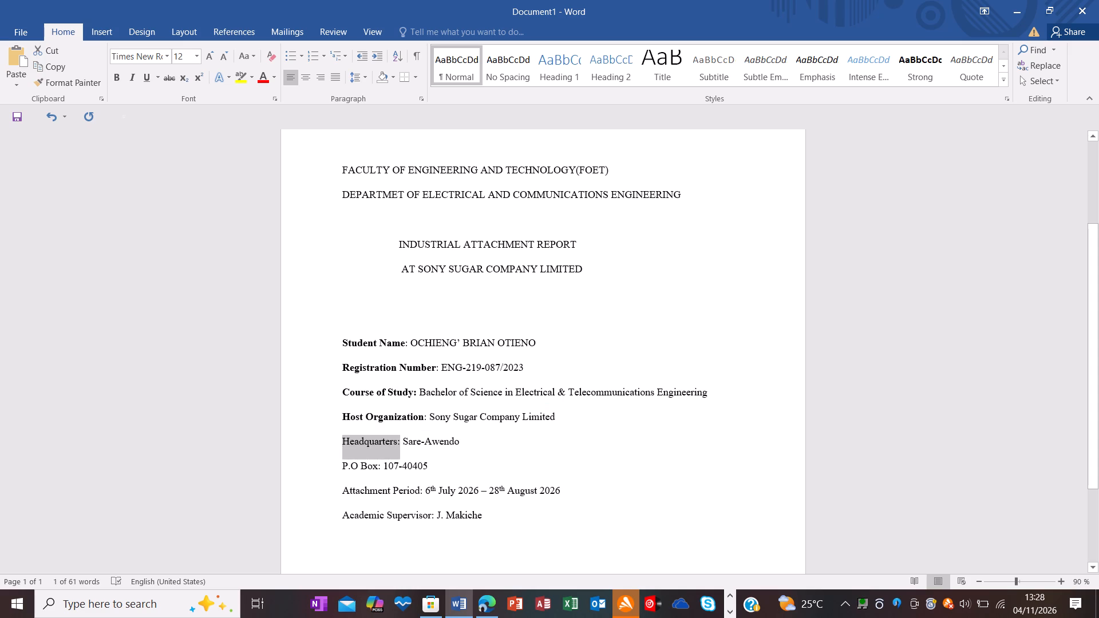
{"action": "left_click", "coordinate": [117, 85]}
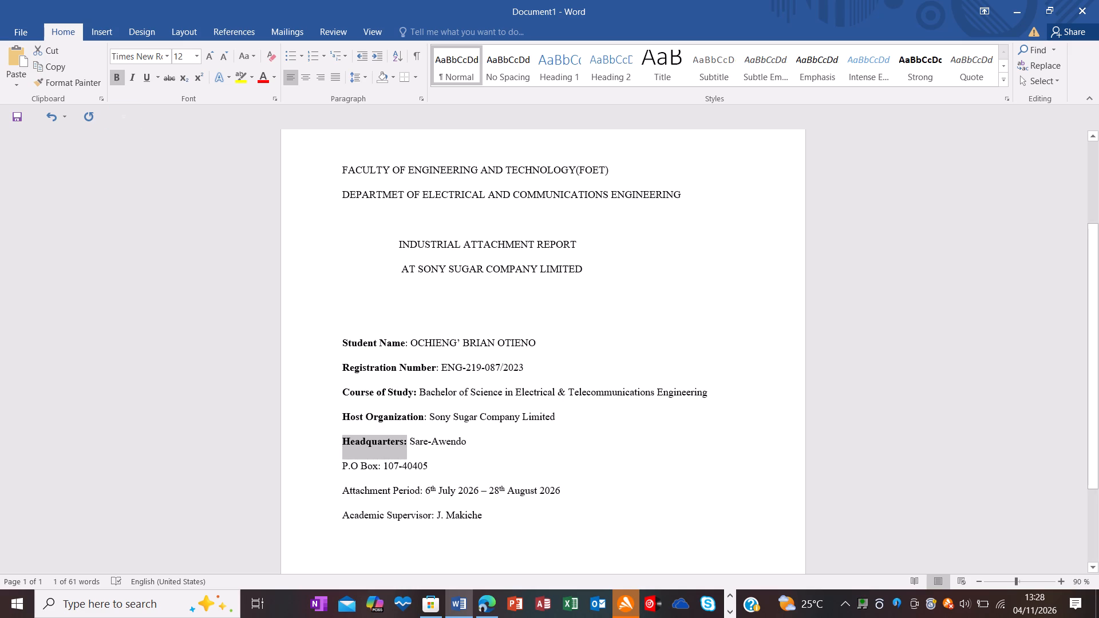
{"action": "left_click_drag", "start_coordinate": [338, 463], "coordinate": [382, 472]}
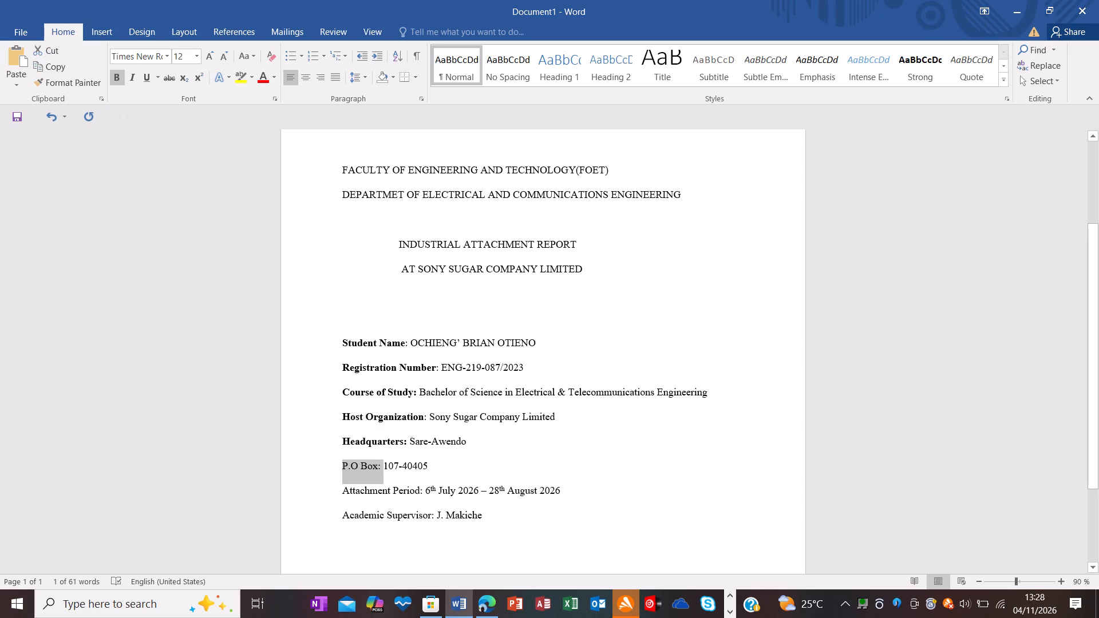
{"action": "left_click", "coordinate": [116, 73]}
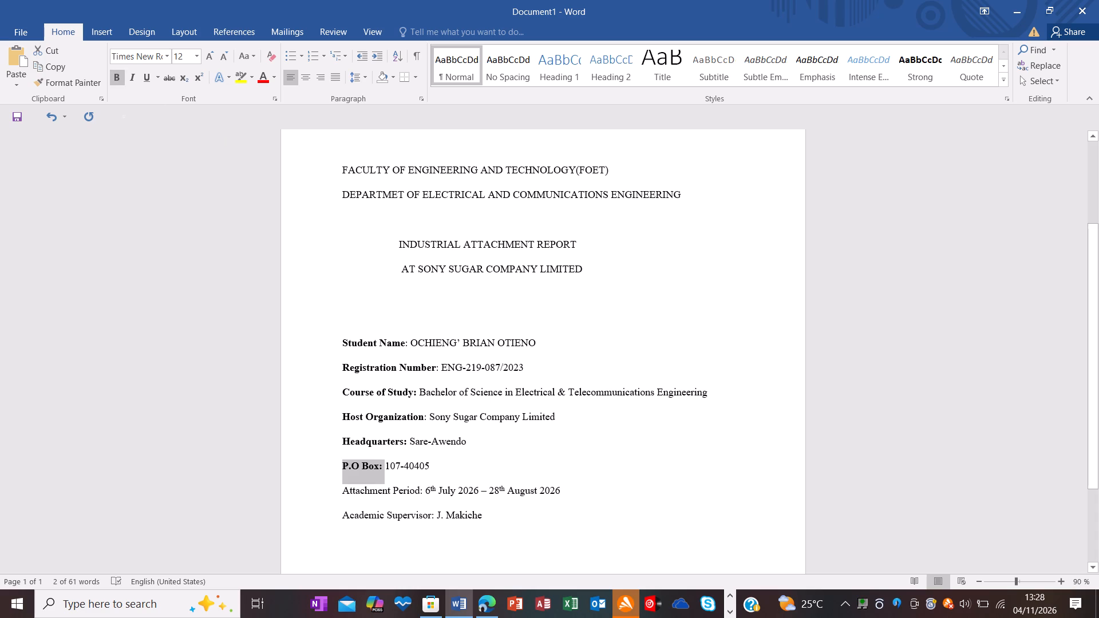
{"action": "left_click", "coordinate": [630, 457]}
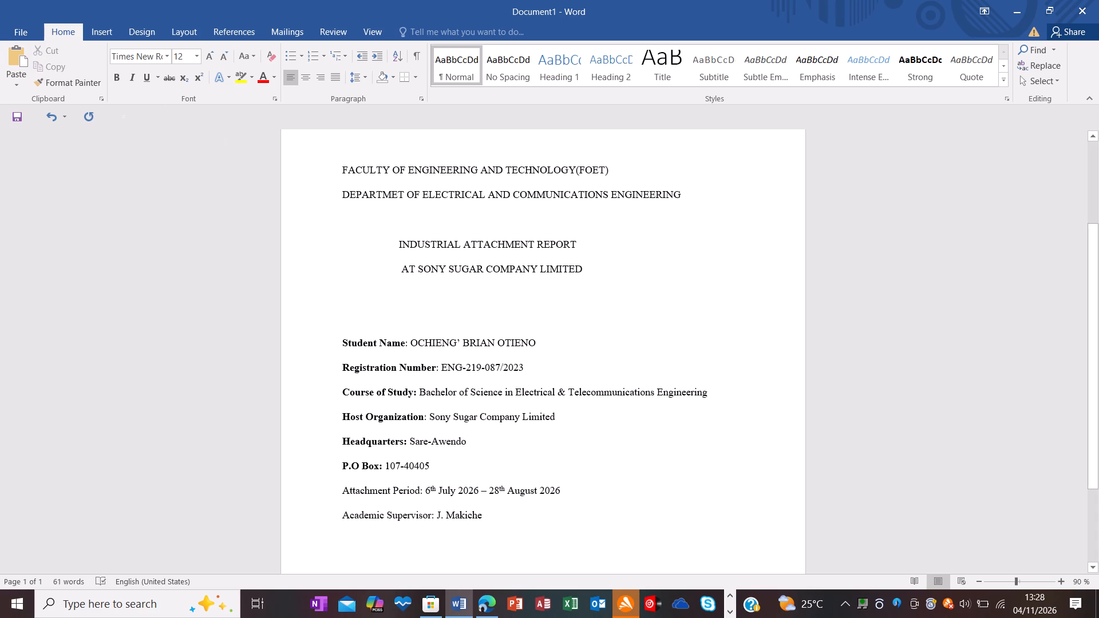
Make the labels "Attachment Period" and "Academic Supervisor" bold, leaving out their colons and the details that follow.
{"action": "left_click_drag", "start_coordinate": [343, 490], "coordinate": [418, 495]}
{"action": "left_click", "coordinate": [119, 72]}
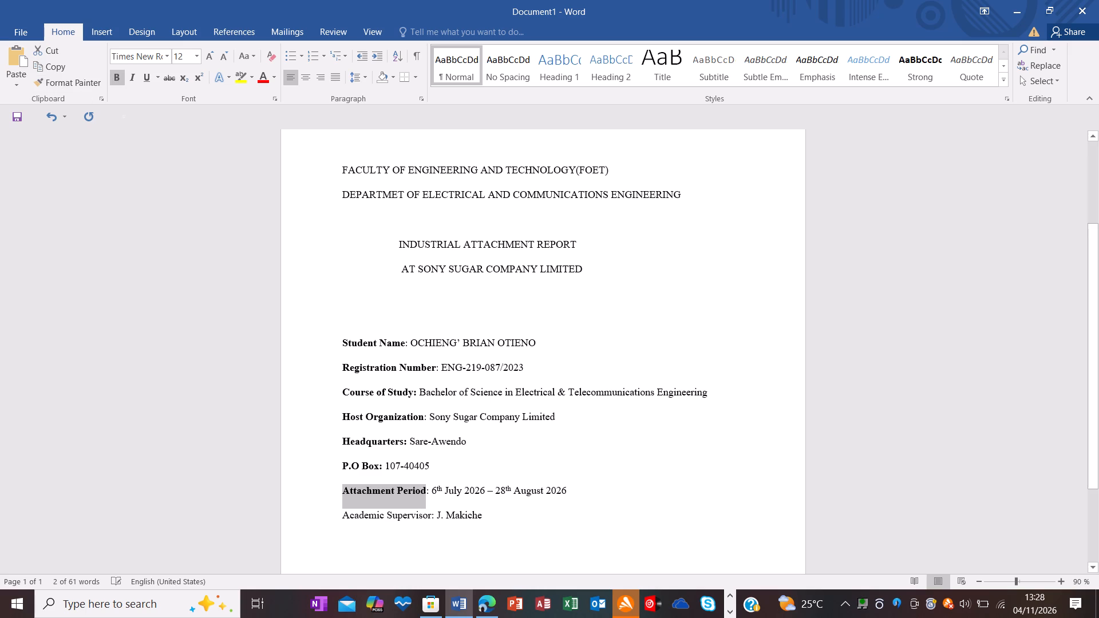
{"action": "left_click_drag", "start_coordinate": [342, 526], "coordinate": [420, 522]}
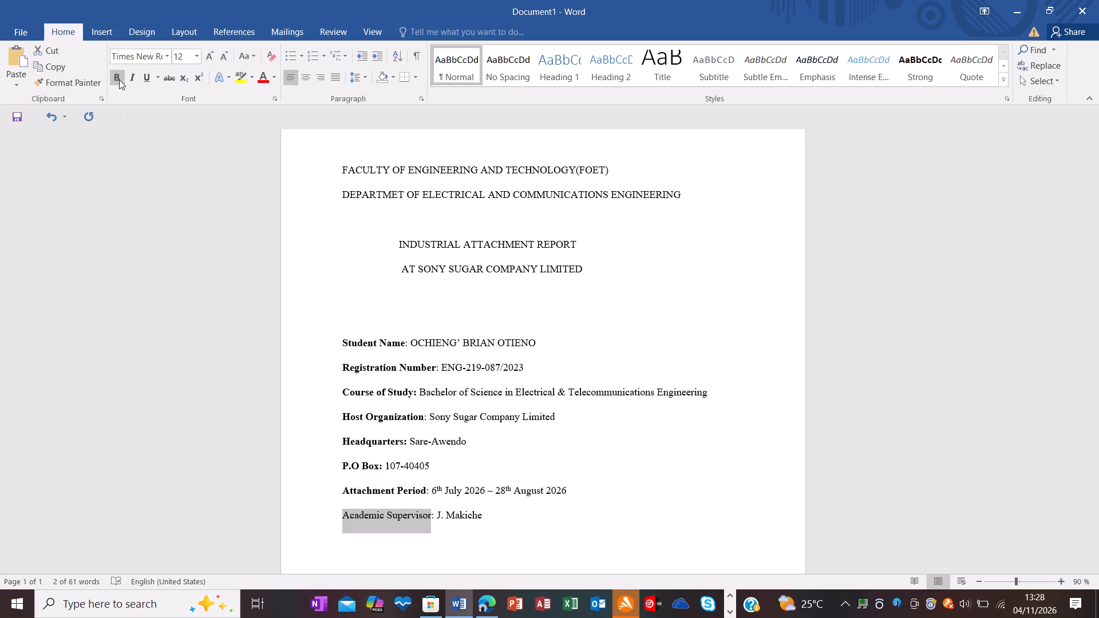
{"action": "left_click", "coordinate": [119, 80]}
{"action": "left_click", "coordinate": [873, 476]}
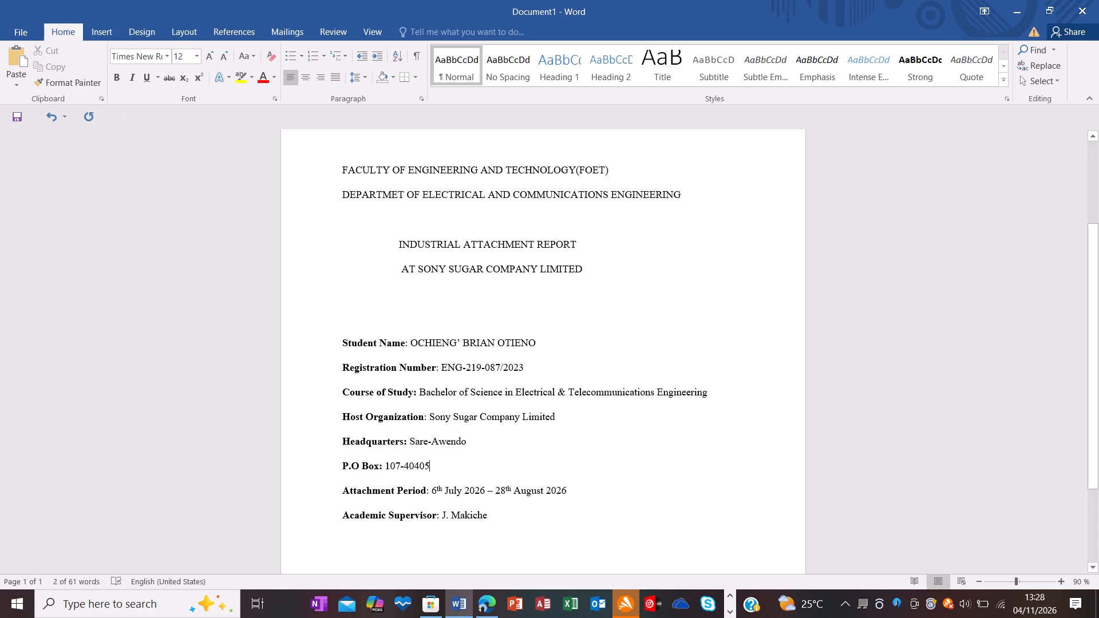
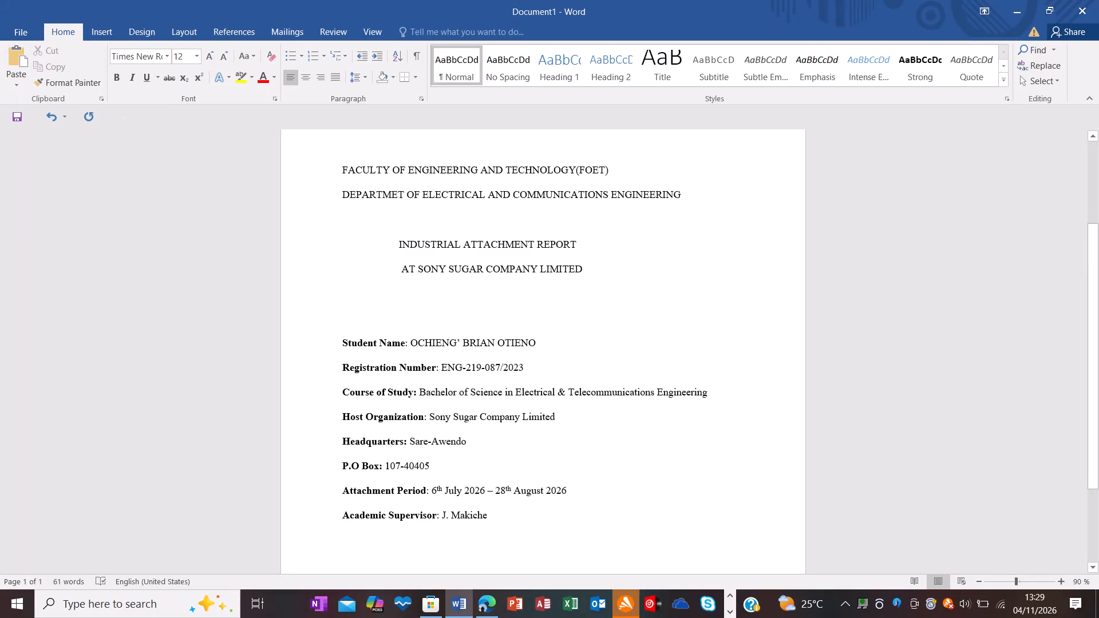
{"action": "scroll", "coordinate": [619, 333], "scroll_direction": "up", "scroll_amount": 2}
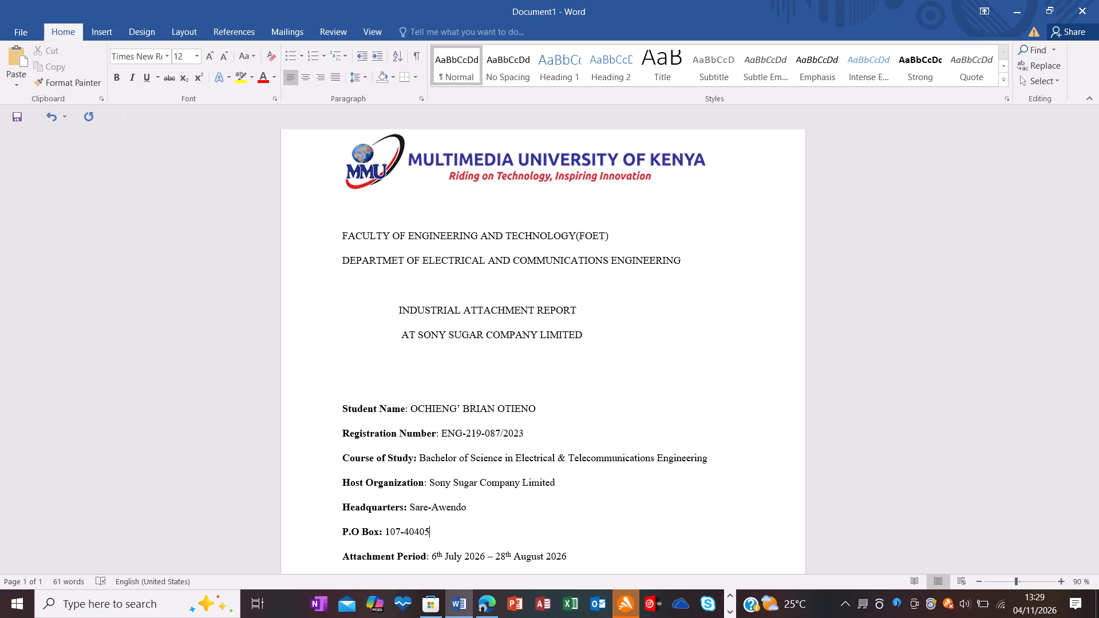
Set the system's headphone volume to 21.
{"action": "left_click", "coordinate": [968, 605]}
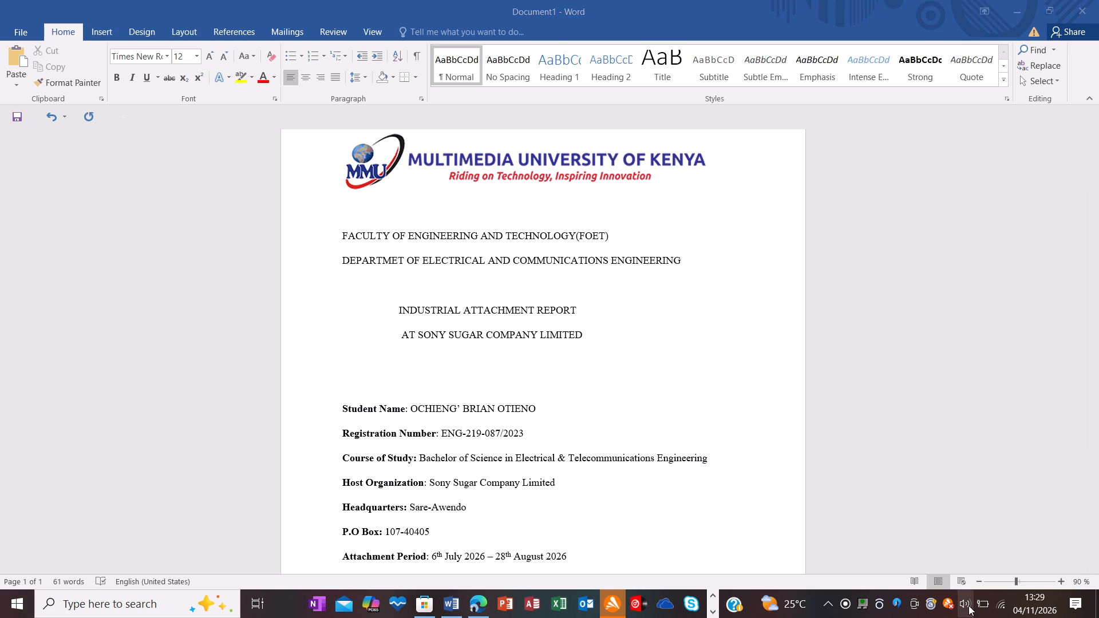
{"action": "left_click", "coordinate": [924, 573]}
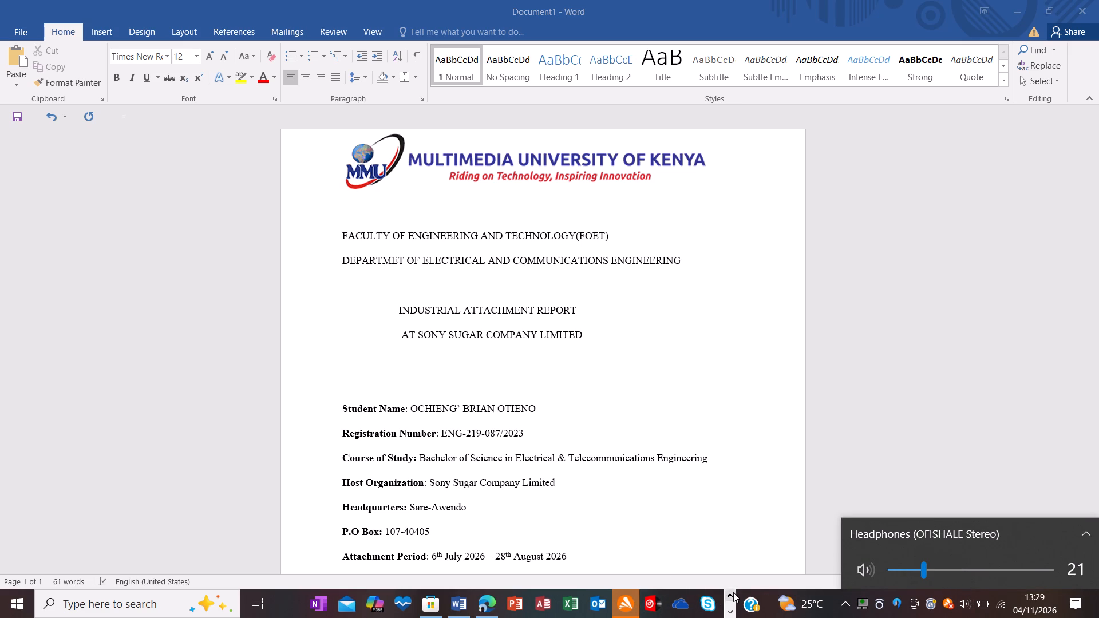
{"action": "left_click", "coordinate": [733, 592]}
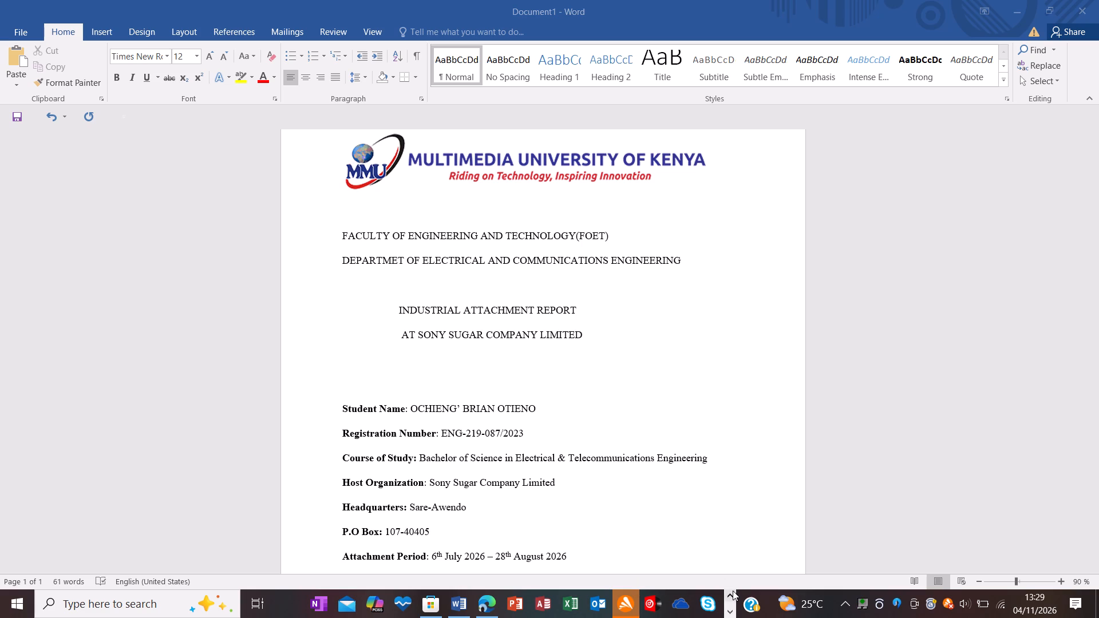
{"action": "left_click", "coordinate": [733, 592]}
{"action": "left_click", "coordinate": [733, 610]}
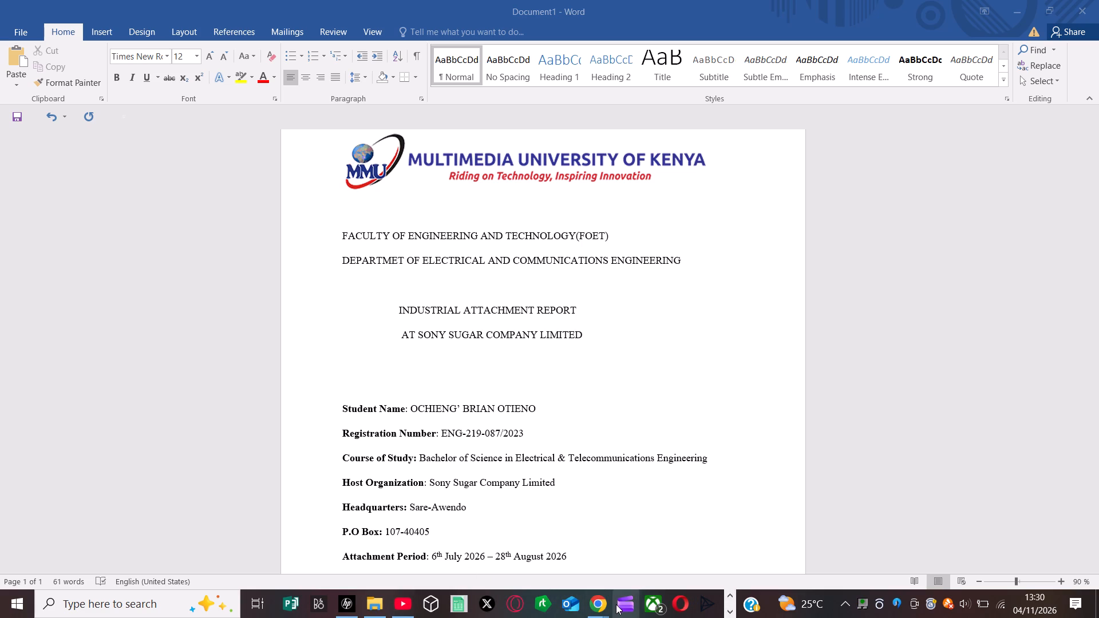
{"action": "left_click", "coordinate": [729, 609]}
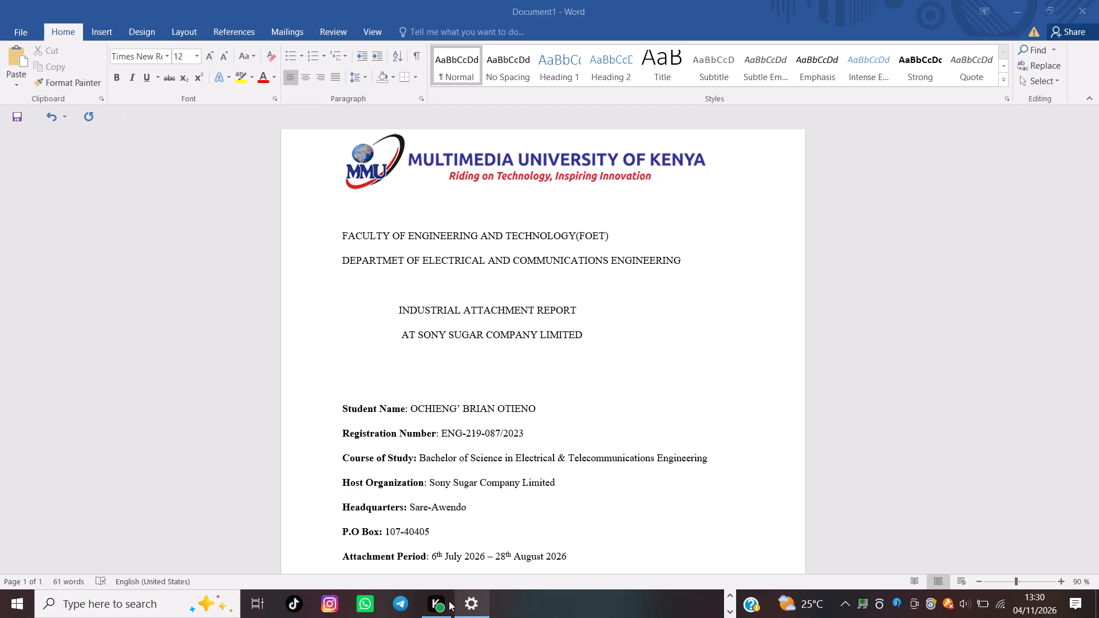
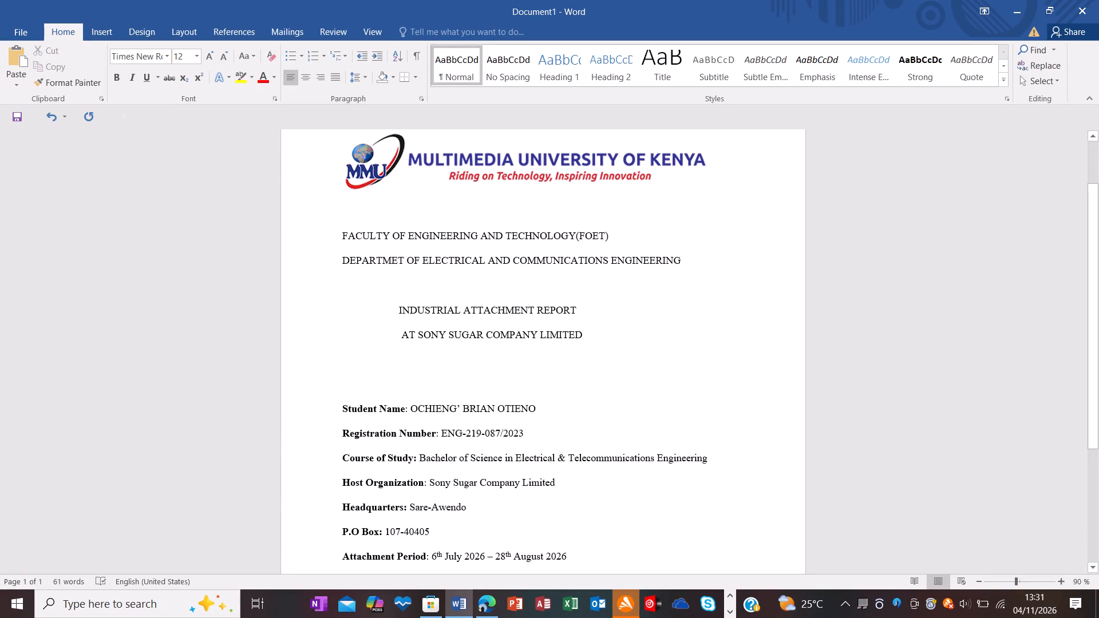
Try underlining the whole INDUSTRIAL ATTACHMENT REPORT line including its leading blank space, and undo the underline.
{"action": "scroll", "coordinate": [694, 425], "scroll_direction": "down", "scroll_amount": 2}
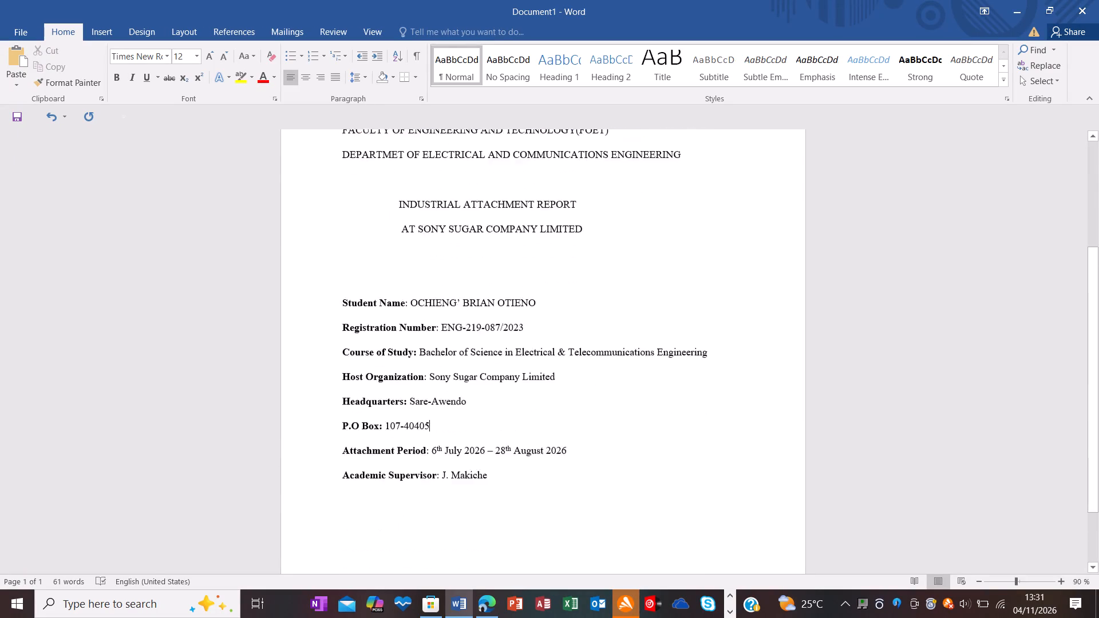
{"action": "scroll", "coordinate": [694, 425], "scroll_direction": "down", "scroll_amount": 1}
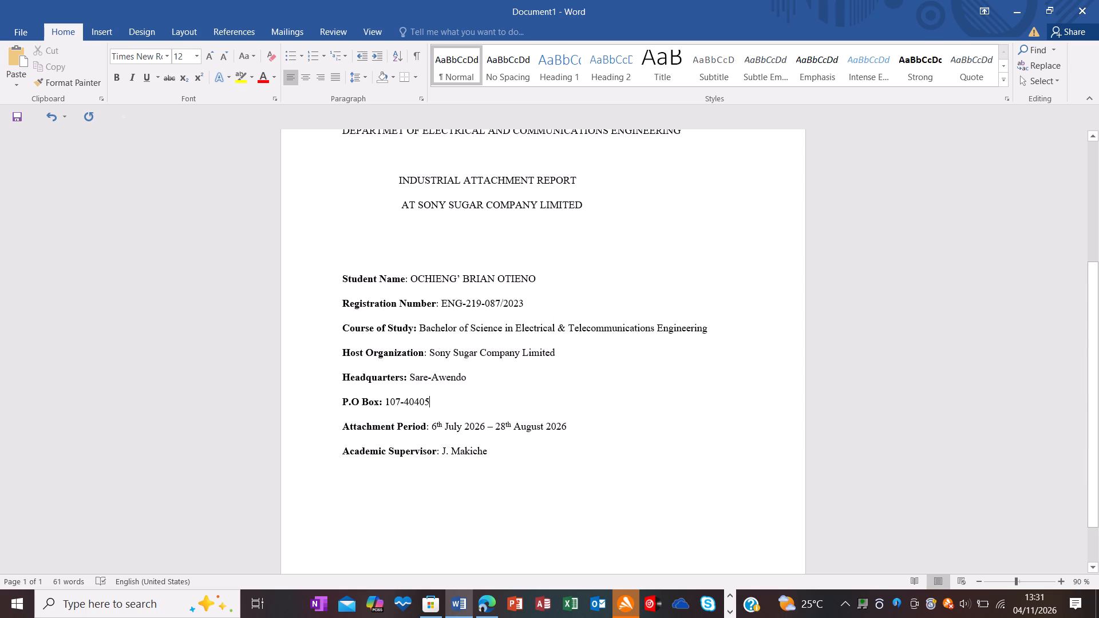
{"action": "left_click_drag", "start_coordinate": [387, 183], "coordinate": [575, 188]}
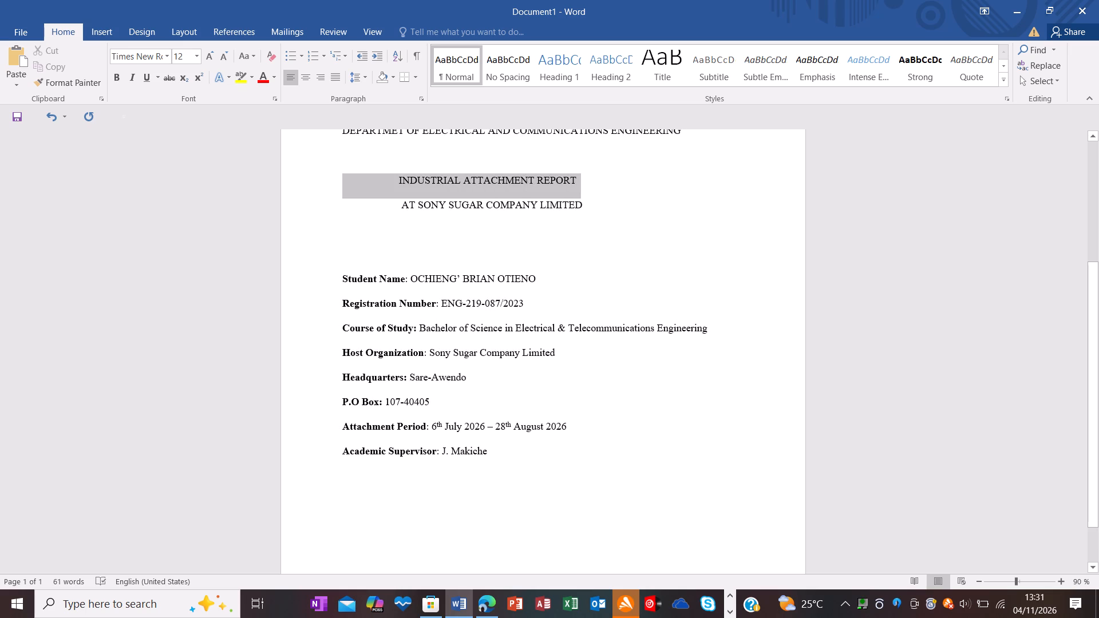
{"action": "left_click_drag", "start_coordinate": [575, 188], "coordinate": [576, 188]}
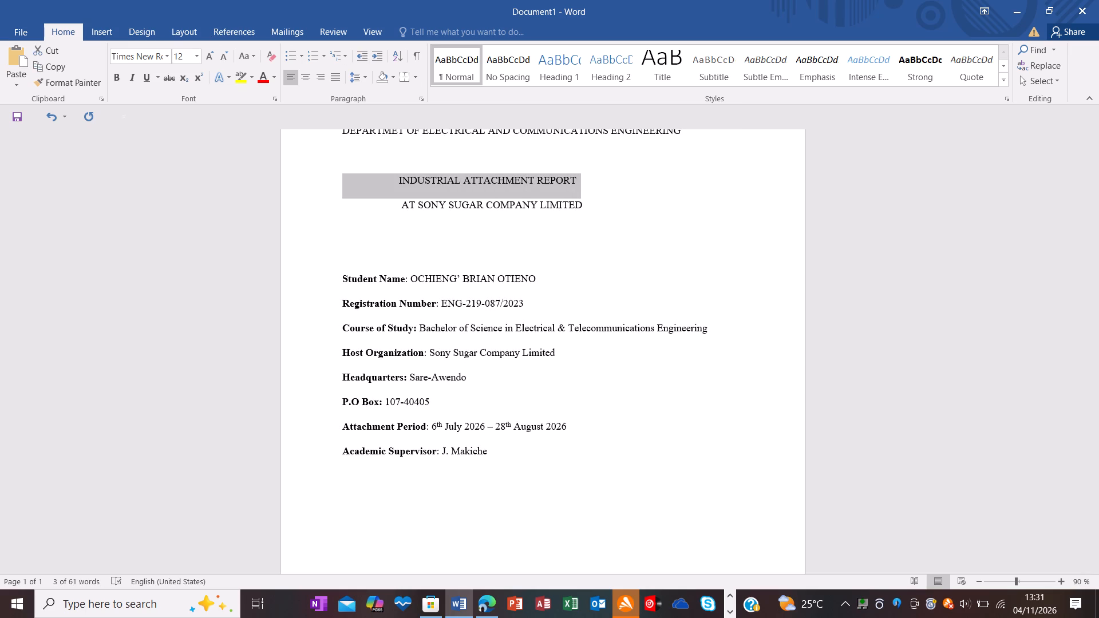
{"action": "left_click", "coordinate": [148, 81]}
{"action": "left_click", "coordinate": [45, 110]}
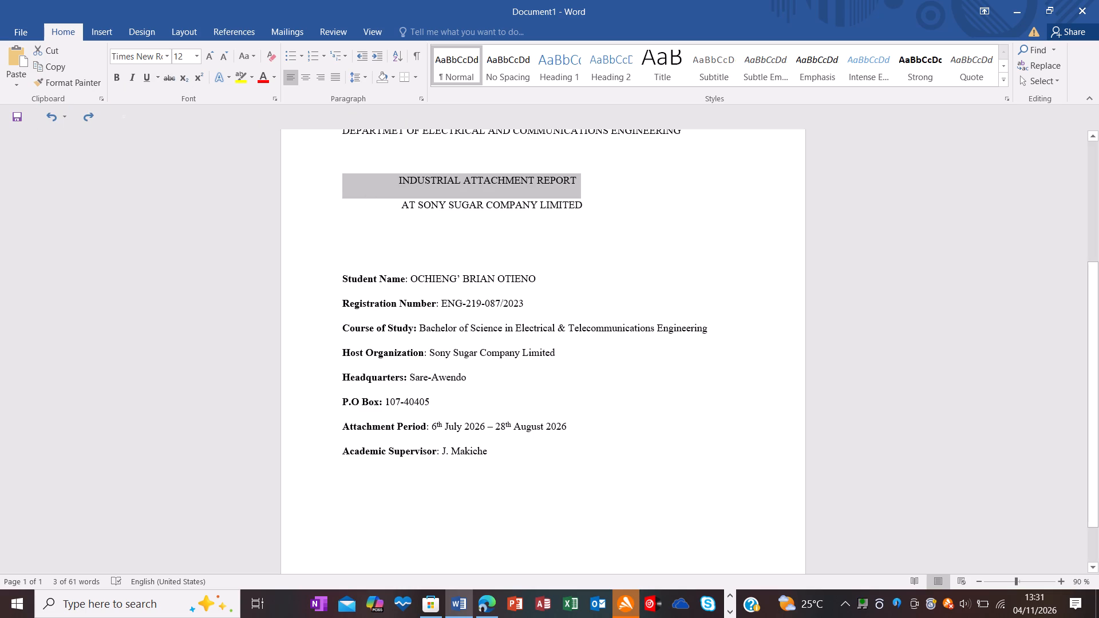
Underline only the words INDUSTRIAL ATTACHMENT REPORT in the title, leaving out the blank space before them.
{"action": "left_click", "coordinate": [373, 222]}
{"action": "left_click", "coordinate": [400, 184]}
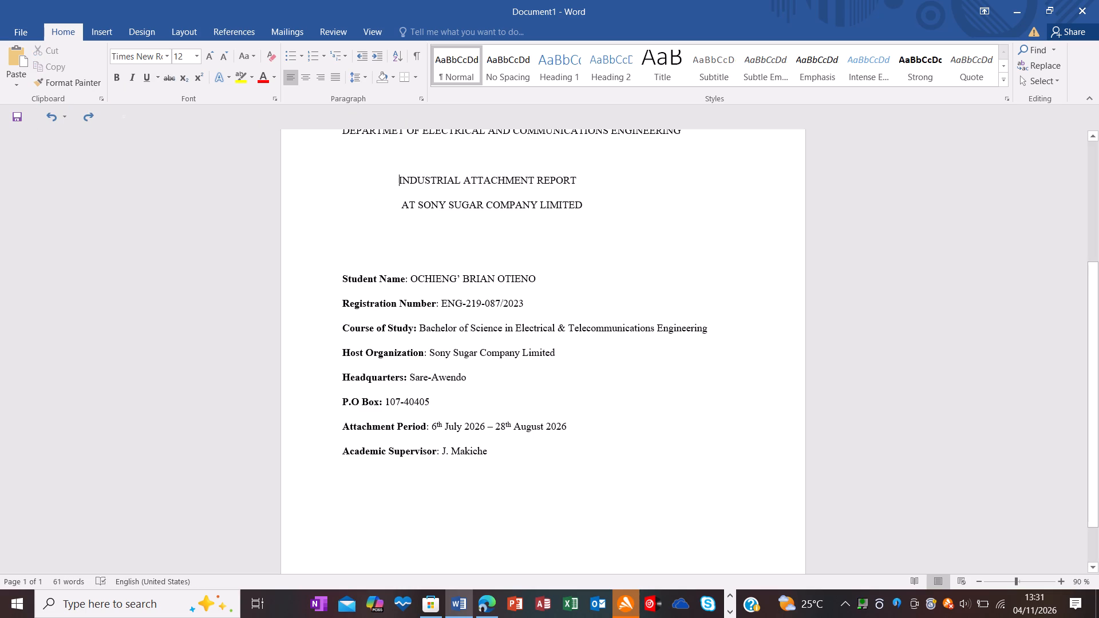
{"action": "left_click_drag", "start_coordinate": [400, 181], "coordinate": [590, 185]}
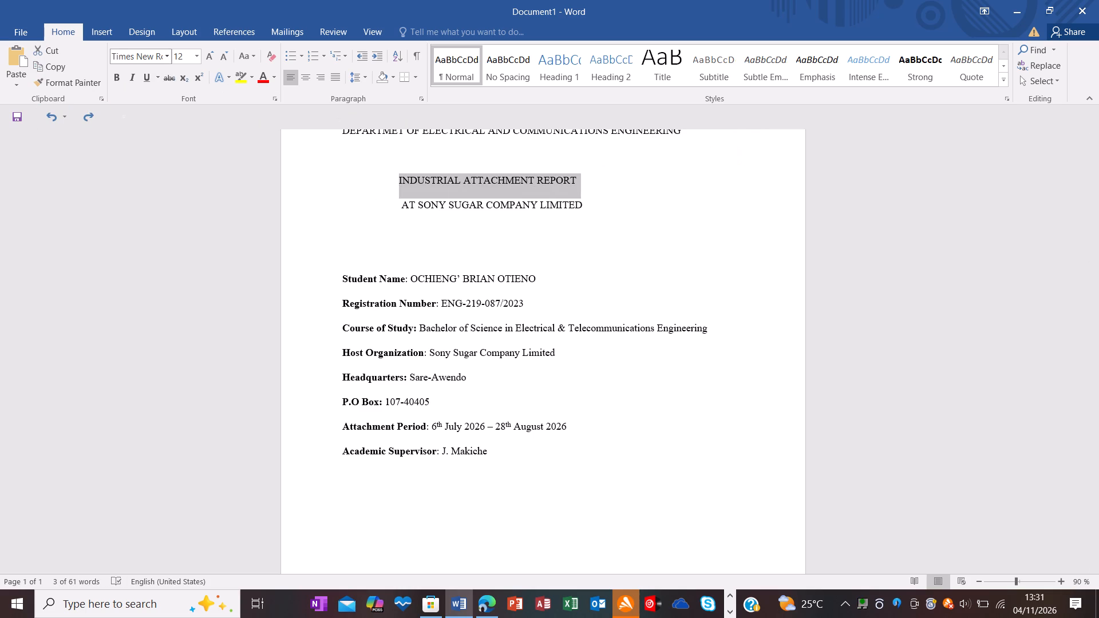
{"action": "left_click", "coordinate": [144, 74]}
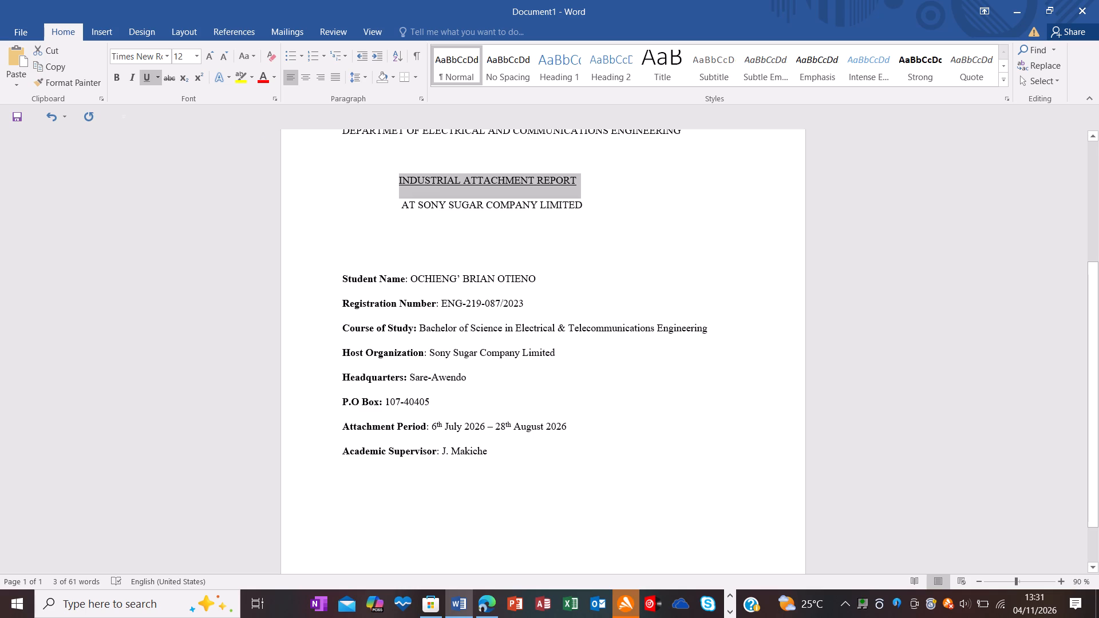
{"action": "left_click", "coordinate": [706, 295]}
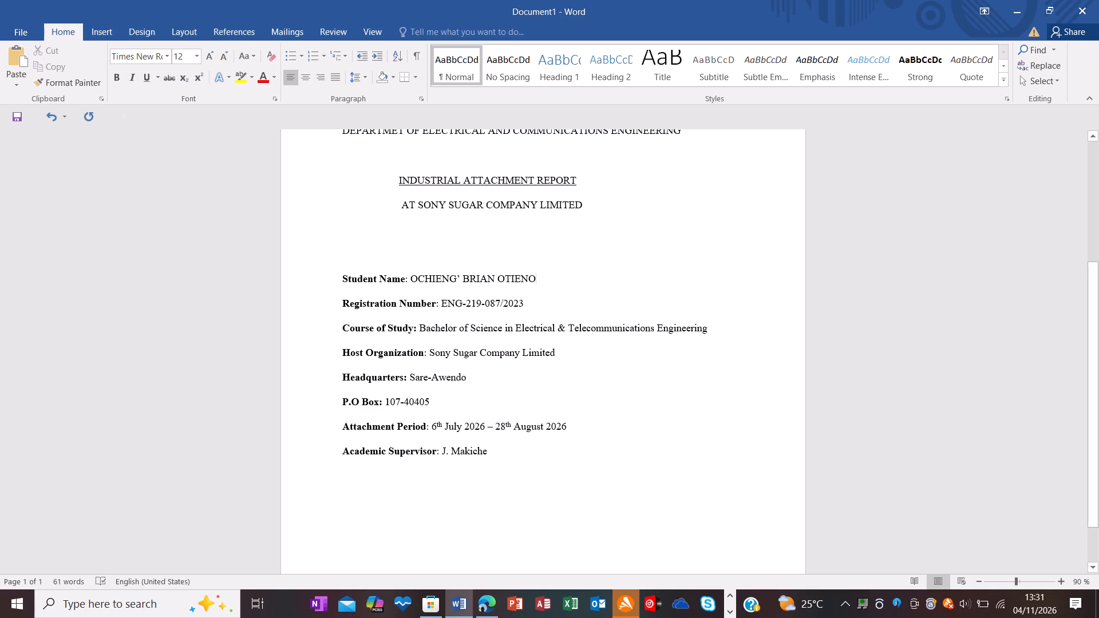
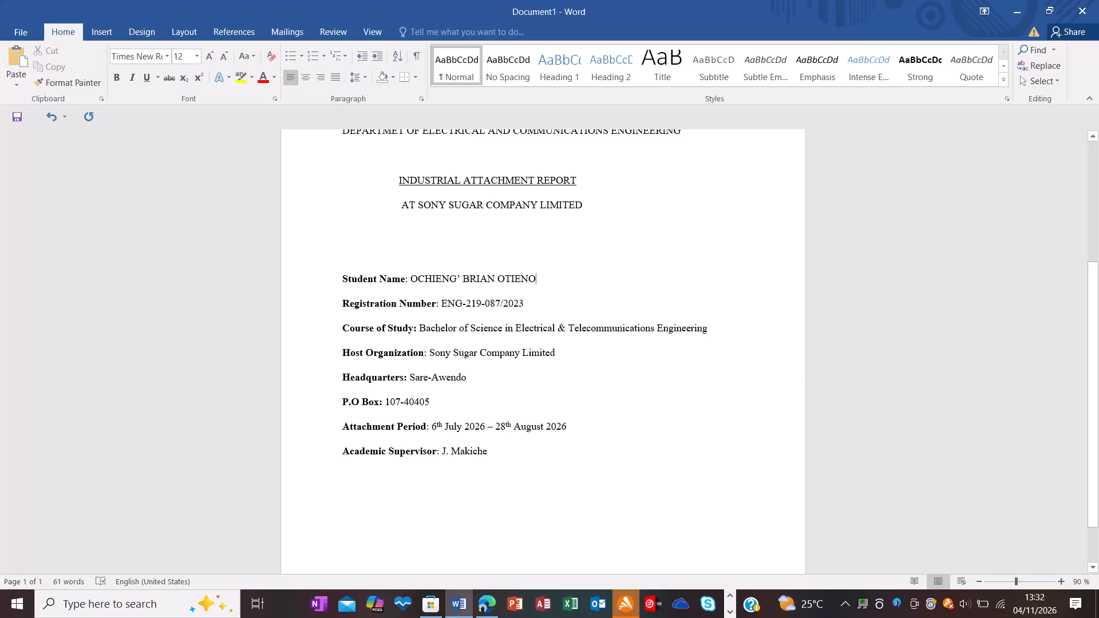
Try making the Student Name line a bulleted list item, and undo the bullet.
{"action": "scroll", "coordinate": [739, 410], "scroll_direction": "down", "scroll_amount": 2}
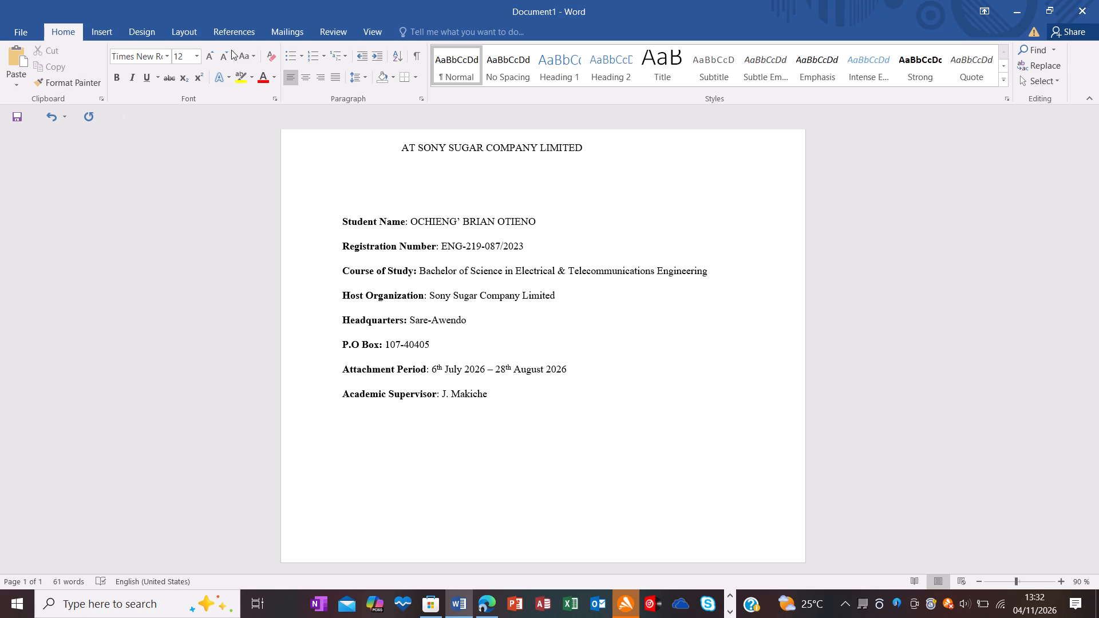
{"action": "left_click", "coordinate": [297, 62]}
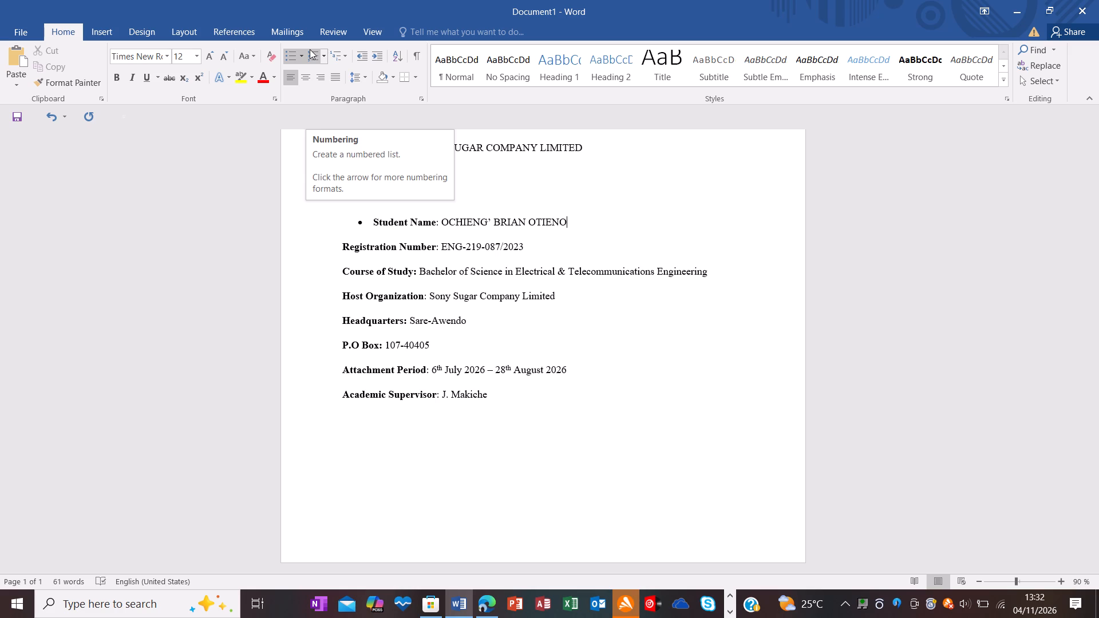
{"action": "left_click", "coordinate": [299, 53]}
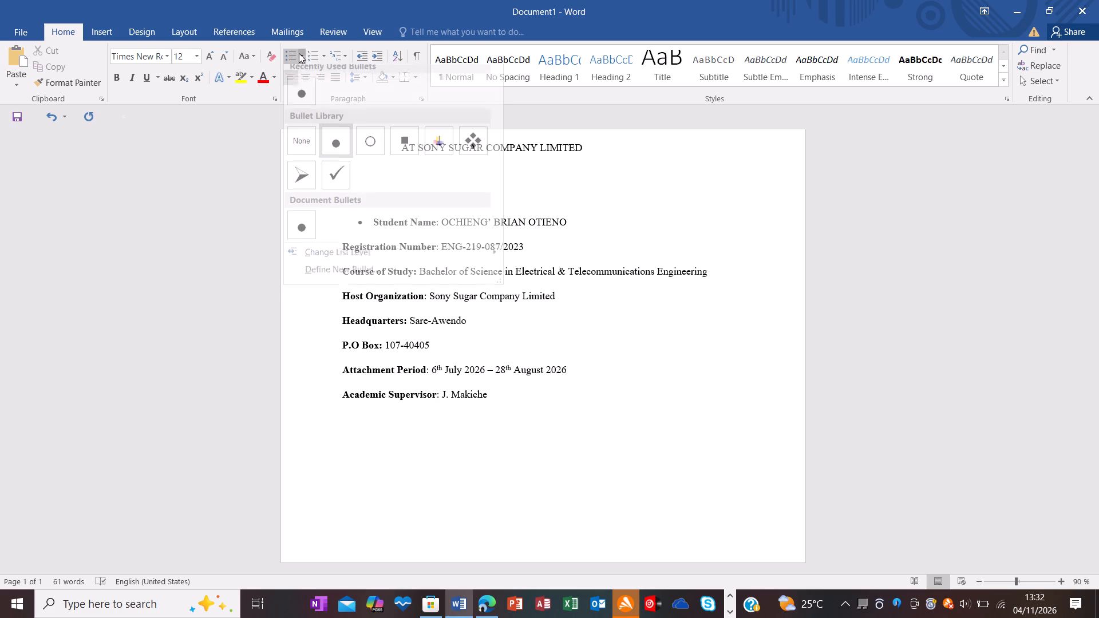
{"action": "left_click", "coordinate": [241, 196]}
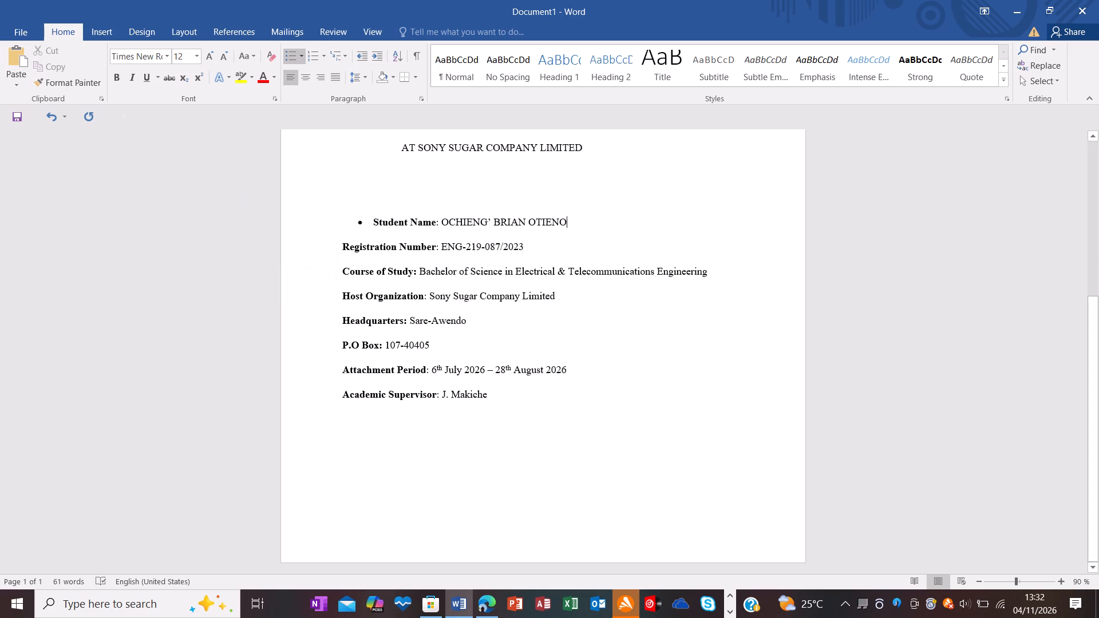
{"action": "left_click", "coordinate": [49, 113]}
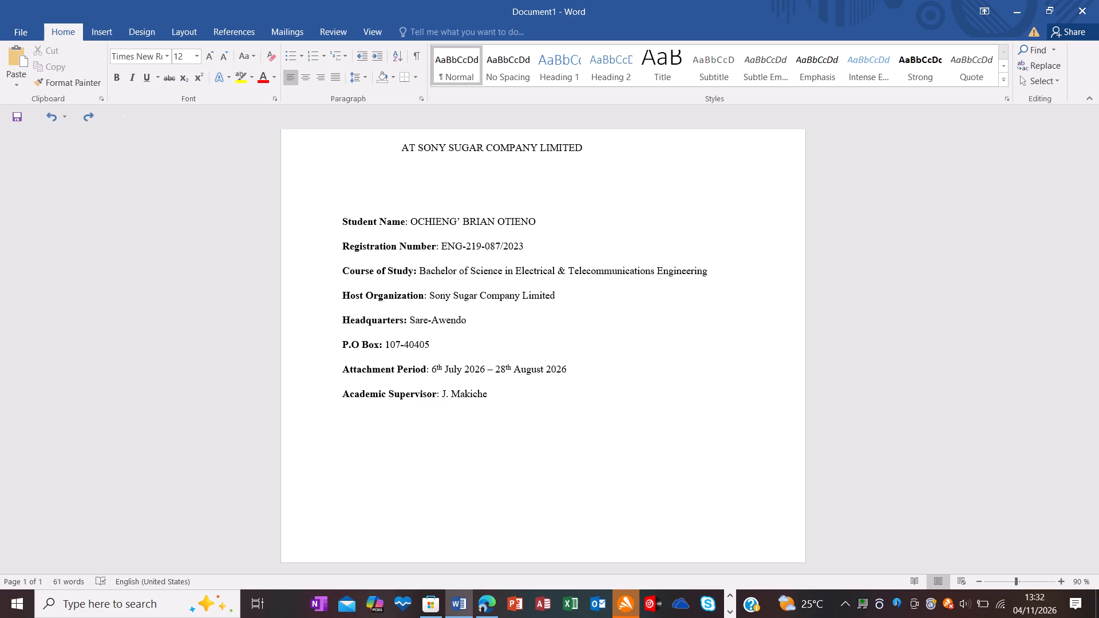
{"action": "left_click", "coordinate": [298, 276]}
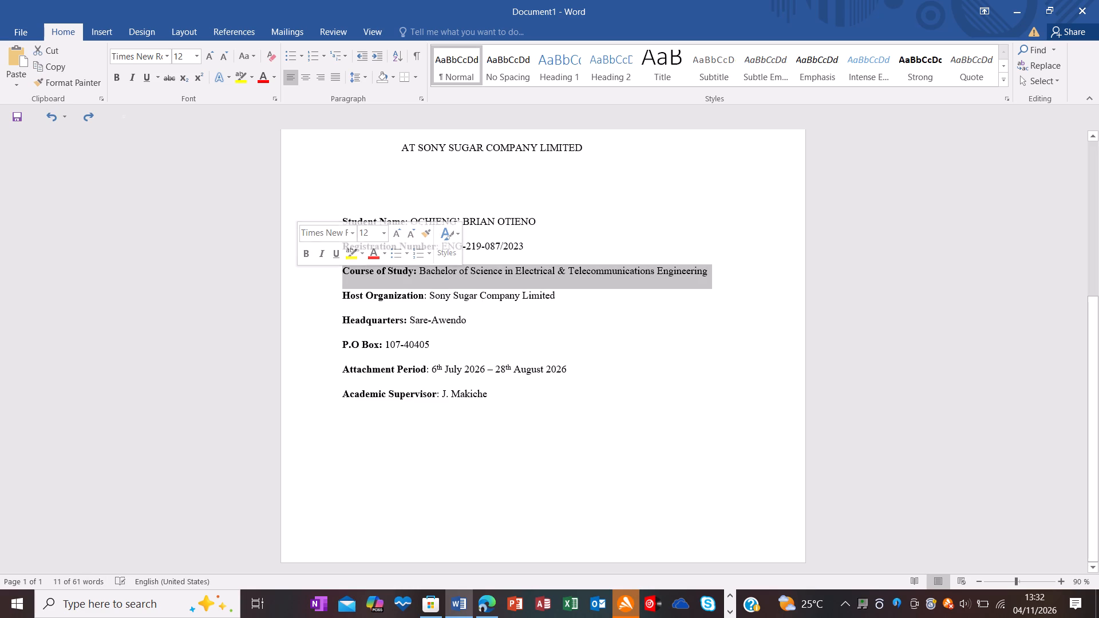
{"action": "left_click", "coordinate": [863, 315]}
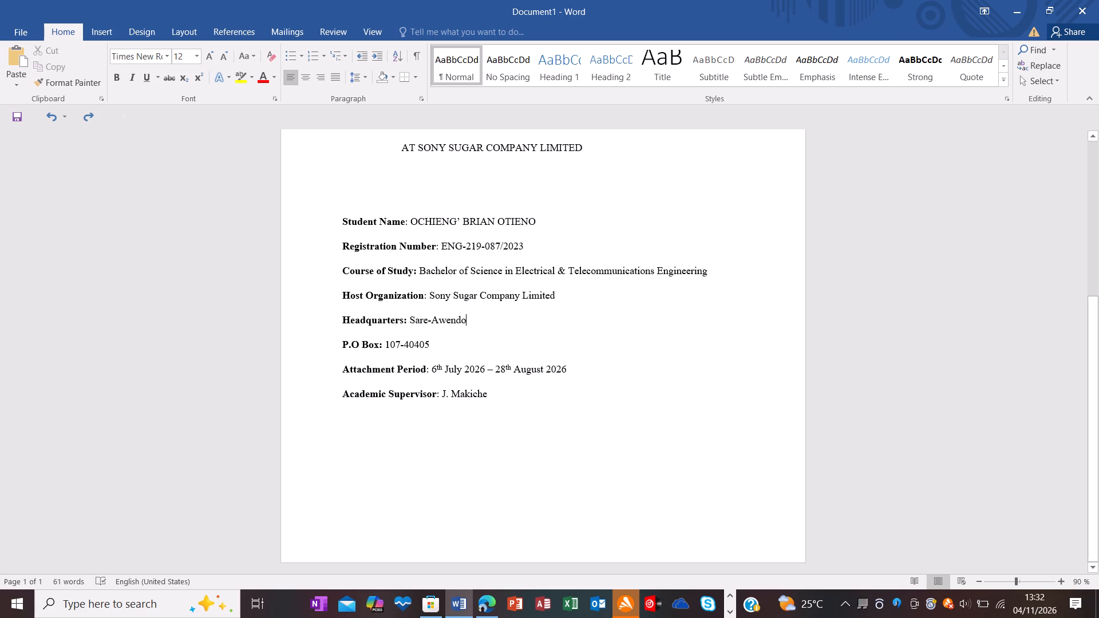
Insert a page number at the bottom of the page in the Accent Bar 1 style.
{"action": "left_click", "coordinate": [109, 25]}
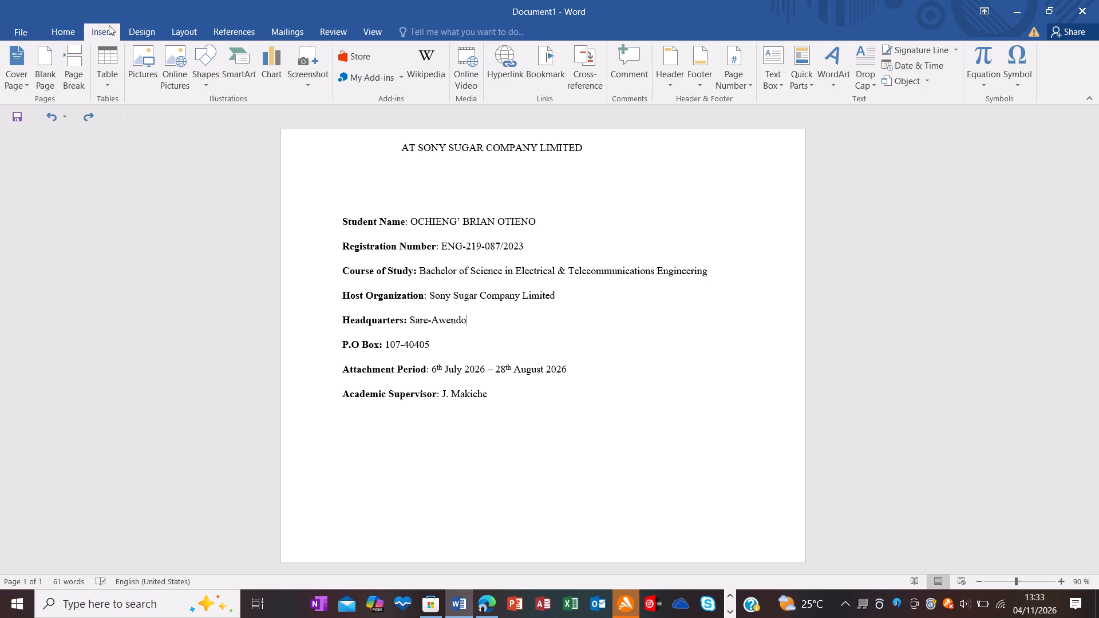
{"action": "left_click", "coordinate": [109, 25]}
{"action": "left_click", "coordinate": [730, 67]}
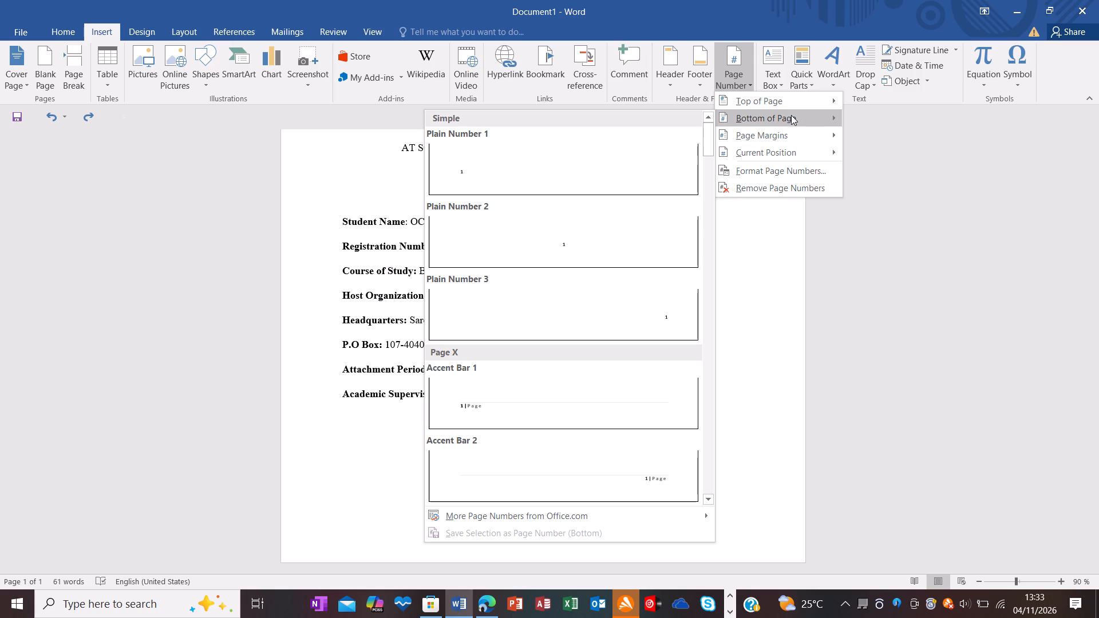
{"action": "left_click", "coordinate": [958, 237]}
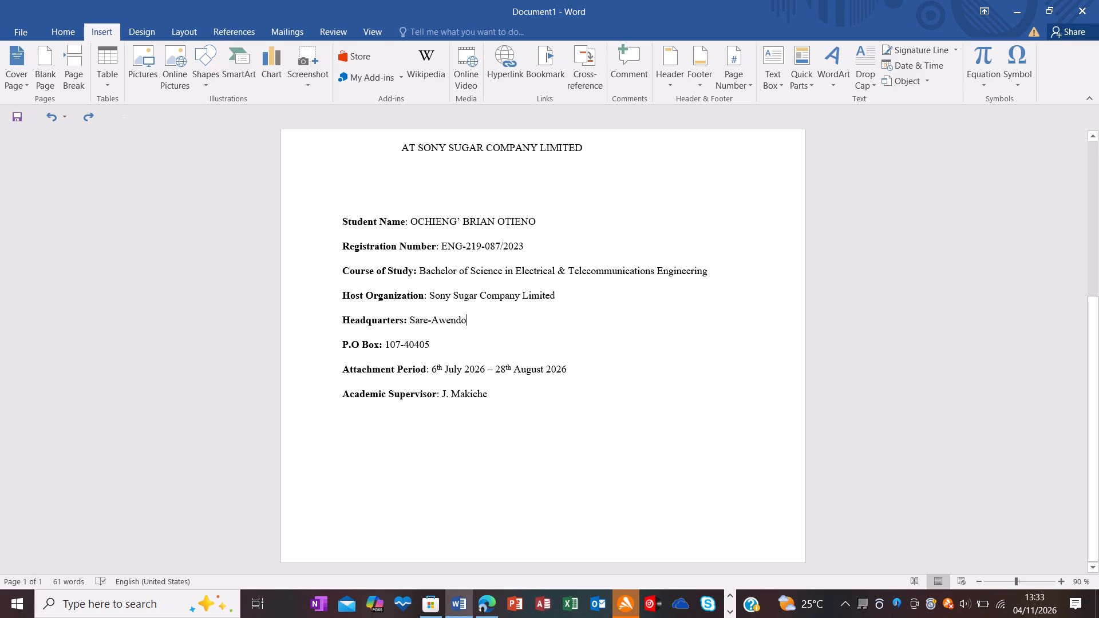
{"action": "scroll", "coordinate": [690, 326], "scroll_direction": "down", "scroll_amount": 2}
{"action": "scroll", "coordinate": [651, 498], "scroll_direction": "down", "scroll_amount": 2}
{"action": "left_click_drag", "start_coordinate": [1093, 451], "coordinate": [1092, 494]}
{"action": "left_click_drag", "start_coordinate": [1092, 494], "coordinate": [1092, 498]}
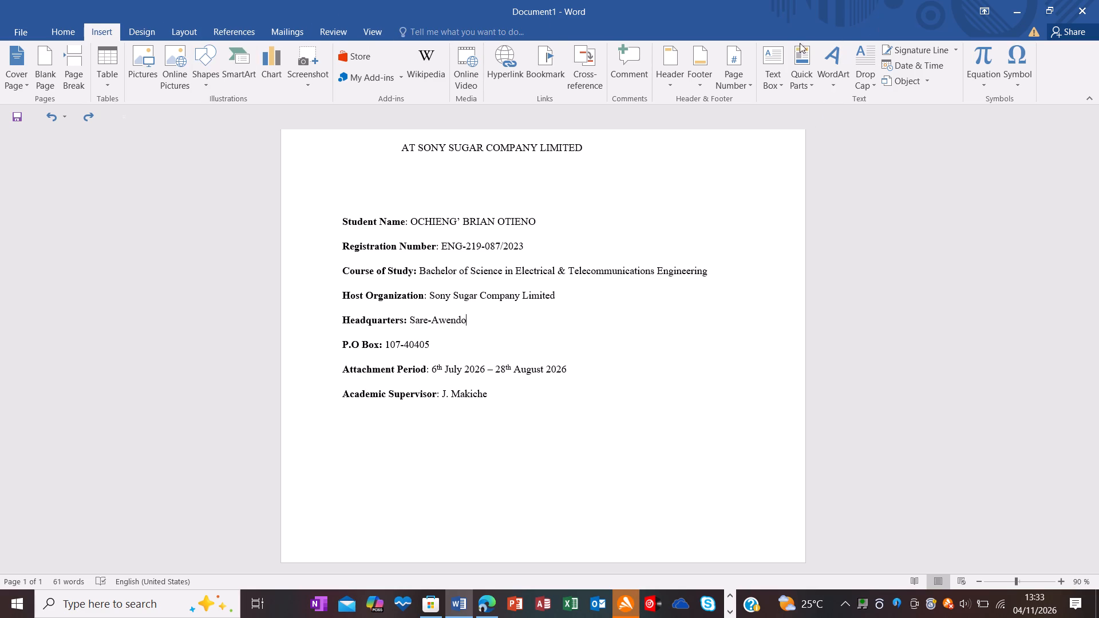
{"action": "left_click", "coordinate": [744, 60]}
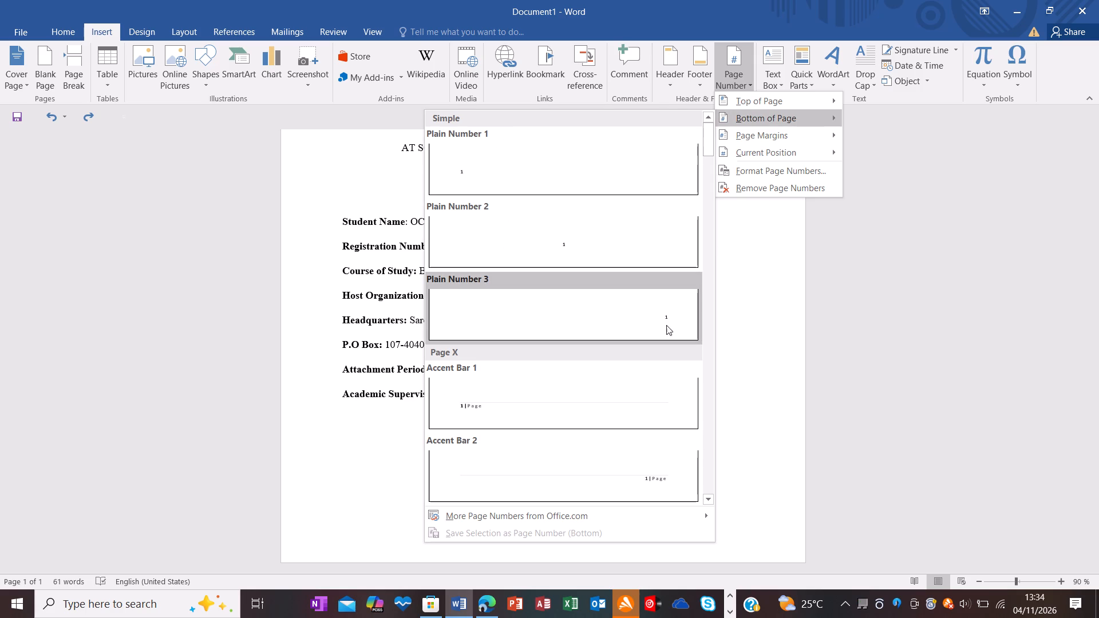
{"action": "left_click", "coordinate": [650, 384]}
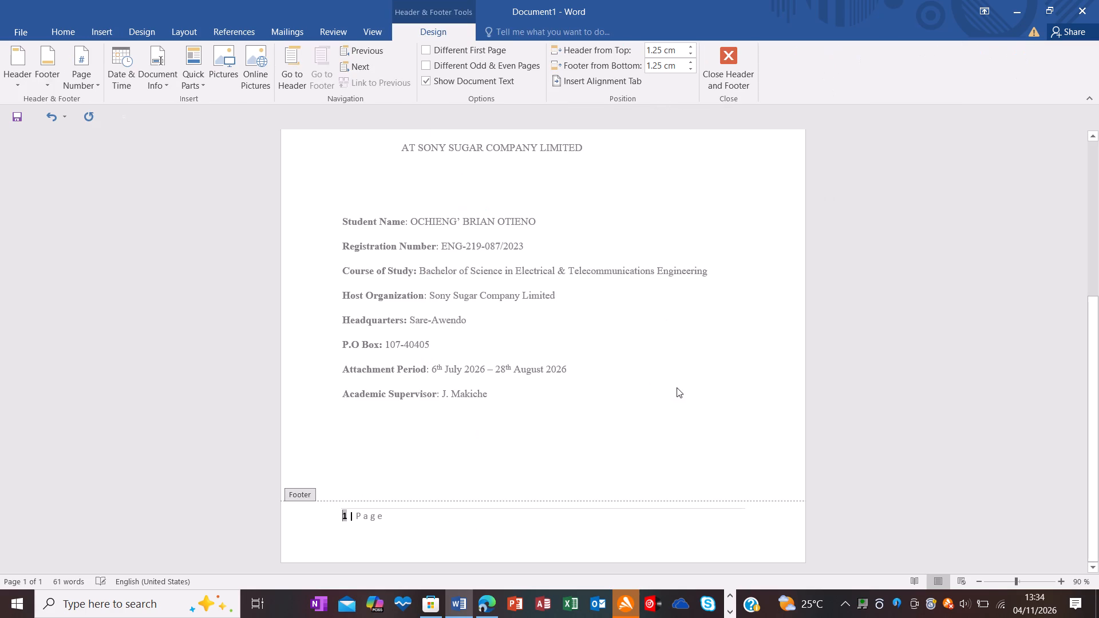
Leave footer editing and return to the cover page's body text, at the FACULTY OF ENGINEERING AND TECHNOLOGY(FOET) line.
{"action": "left_click_drag", "start_coordinate": [761, 391], "coordinate": [822, 402]}
{"action": "left_click", "coordinate": [866, 430]}
{"action": "scroll", "coordinate": [761, 444], "scroll_direction": "down", "scroll_amount": 3}
{"action": "scroll", "coordinate": [729, 336], "scroll_direction": "down", "scroll_amount": 1}
{"action": "left_click", "coordinate": [758, 436]}
{"action": "left_click_drag", "start_coordinate": [735, 429], "coordinate": [728, 425]}
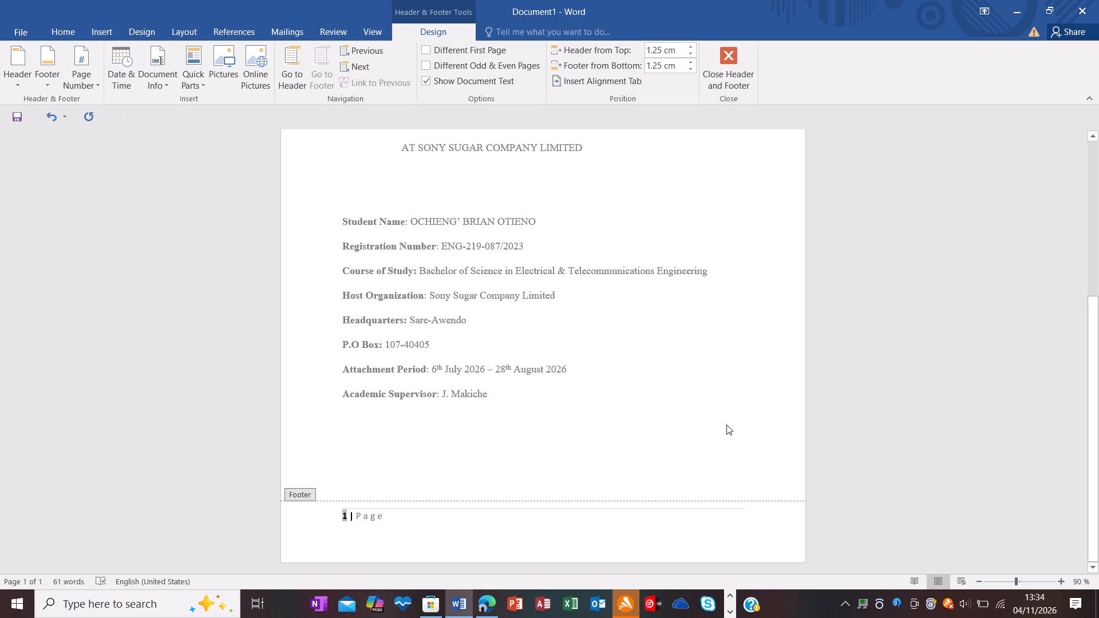
{"action": "left_click", "coordinate": [726, 425]}
{"action": "scroll", "coordinate": [697, 323], "scroll_direction": "up", "scroll_amount": 5}
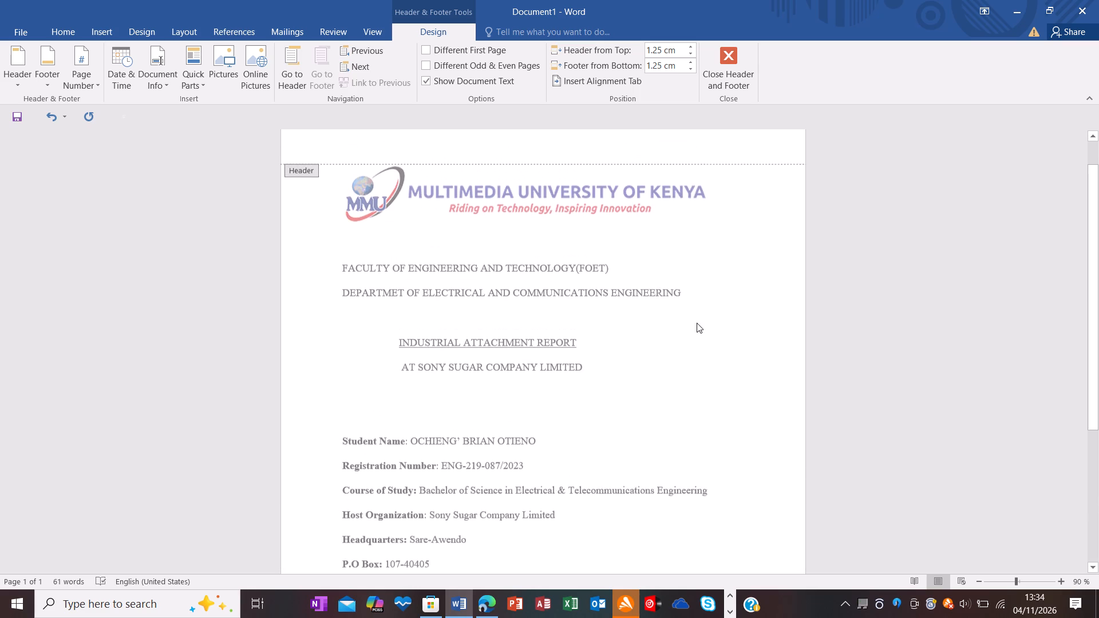
{"action": "scroll", "coordinate": [697, 323], "scroll_direction": "up", "scroll_amount": 2}
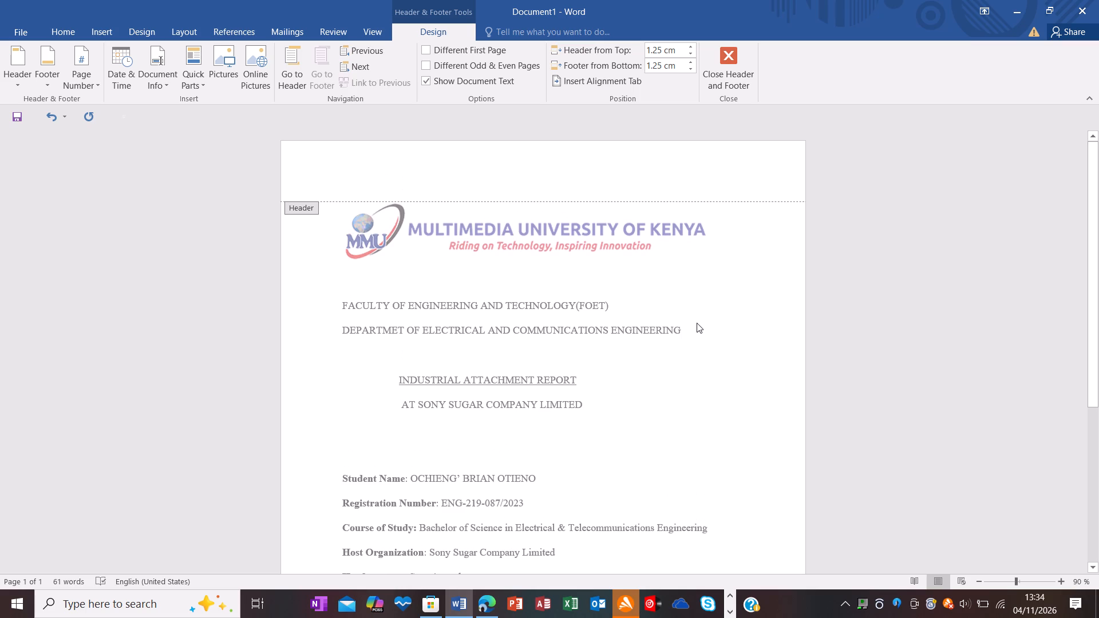
{"action": "scroll", "coordinate": [697, 323], "scroll_direction": "up", "scroll_amount": 1}
{"action": "double_click", "coordinate": [697, 321]}
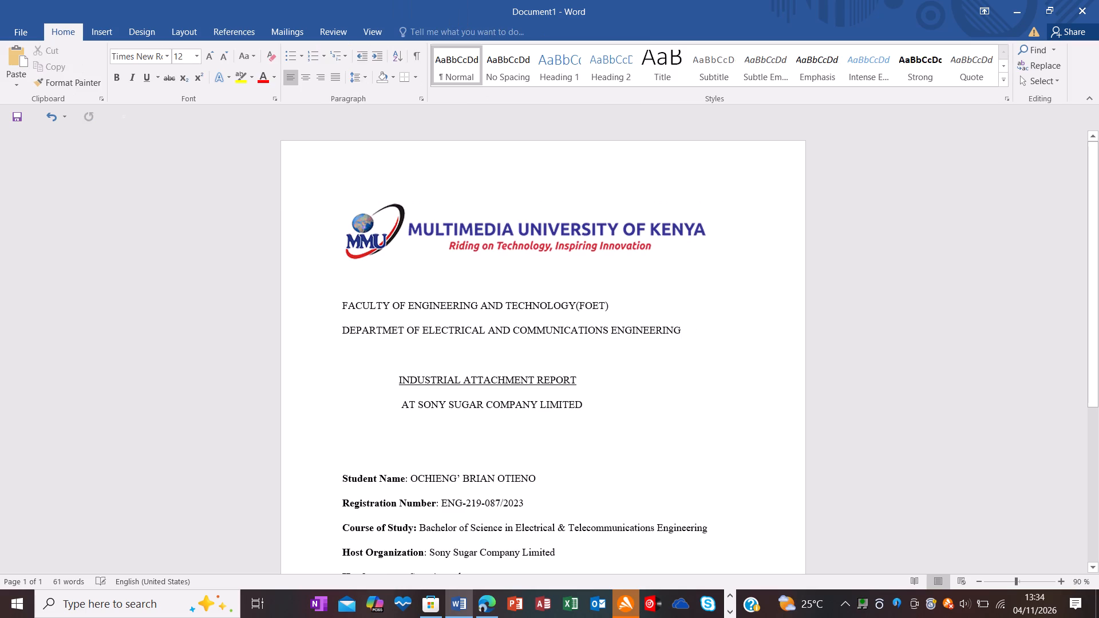
Insert a blank page after the FACULTY OF ENGINEERING AND TECHNOLOGY(FOET) line.
{"action": "scroll", "coordinate": [697, 319], "scroll_direction": "down", "scroll_amount": 7}
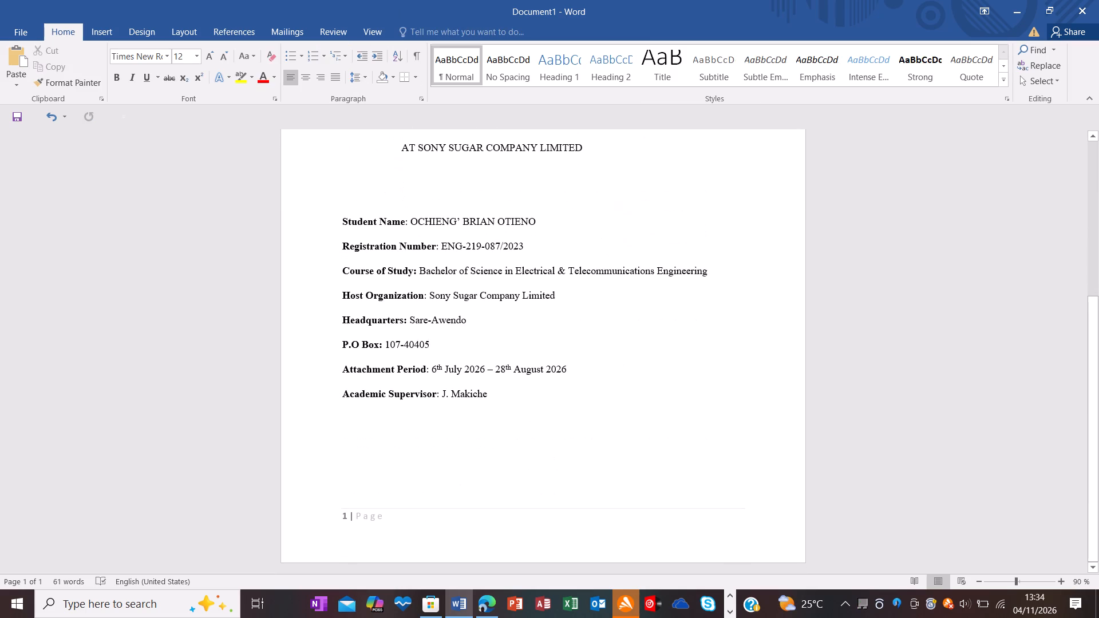
{"action": "scroll", "coordinate": [697, 319], "scroll_direction": "down", "scroll_amount": 1}
{"action": "scroll", "coordinate": [697, 319], "scroll_direction": "up", "scroll_amount": 1}
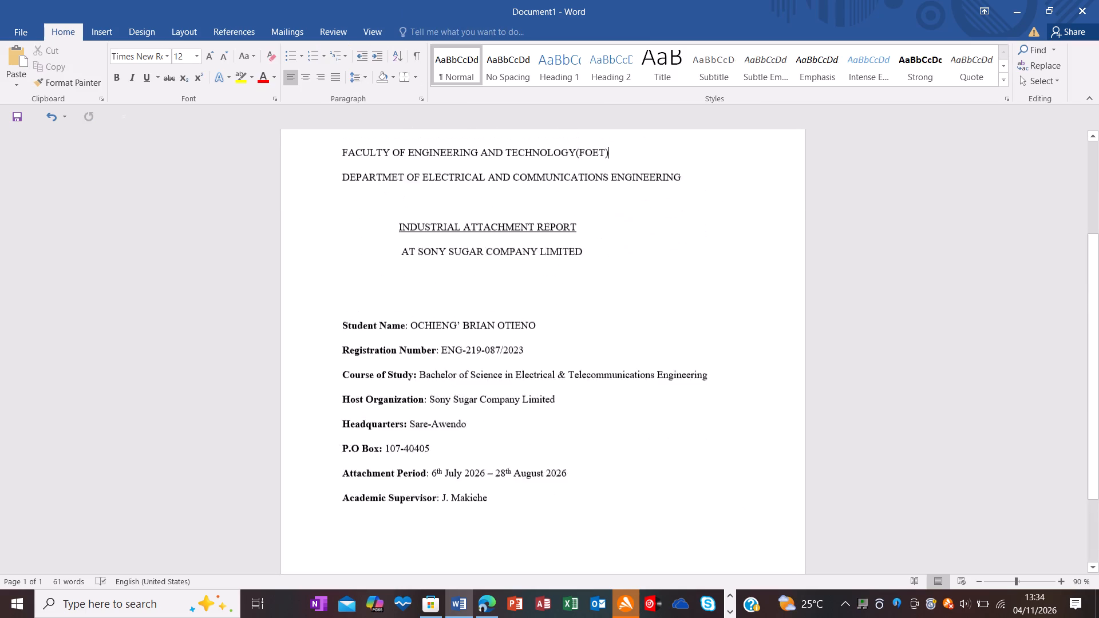
{"action": "scroll", "coordinate": [697, 319], "scroll_direction": "up", "scroll_amount": 1}
{"action": "scroll", "coordinate": [697, 320], "scroll_direction": "down", "scroll_amount": 3}
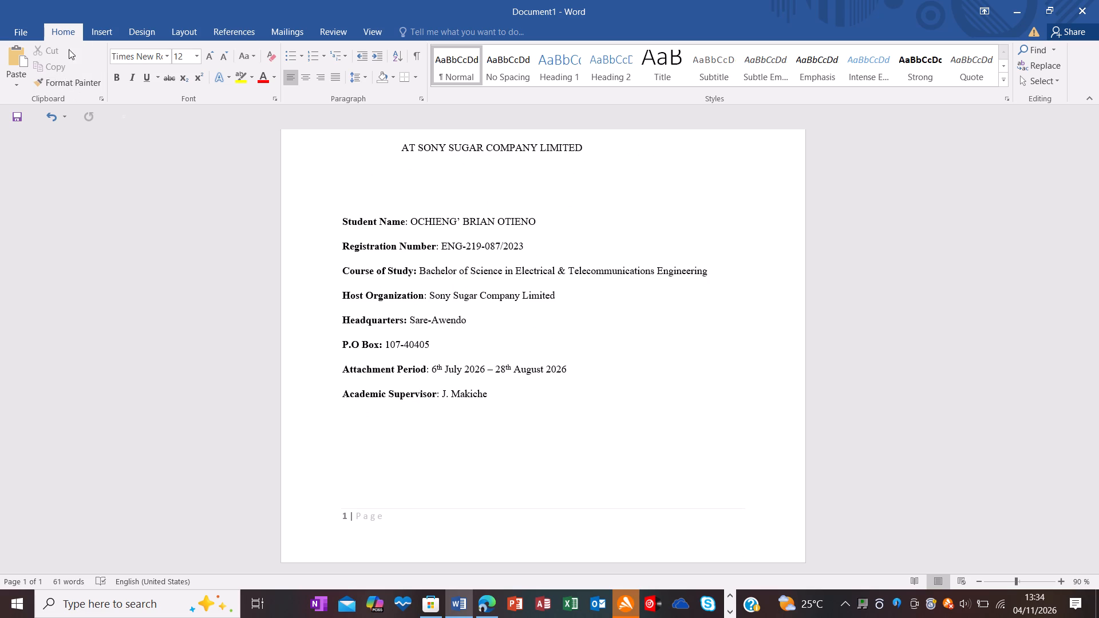
{"action": "left_click", "coordinate": [92, 34]}
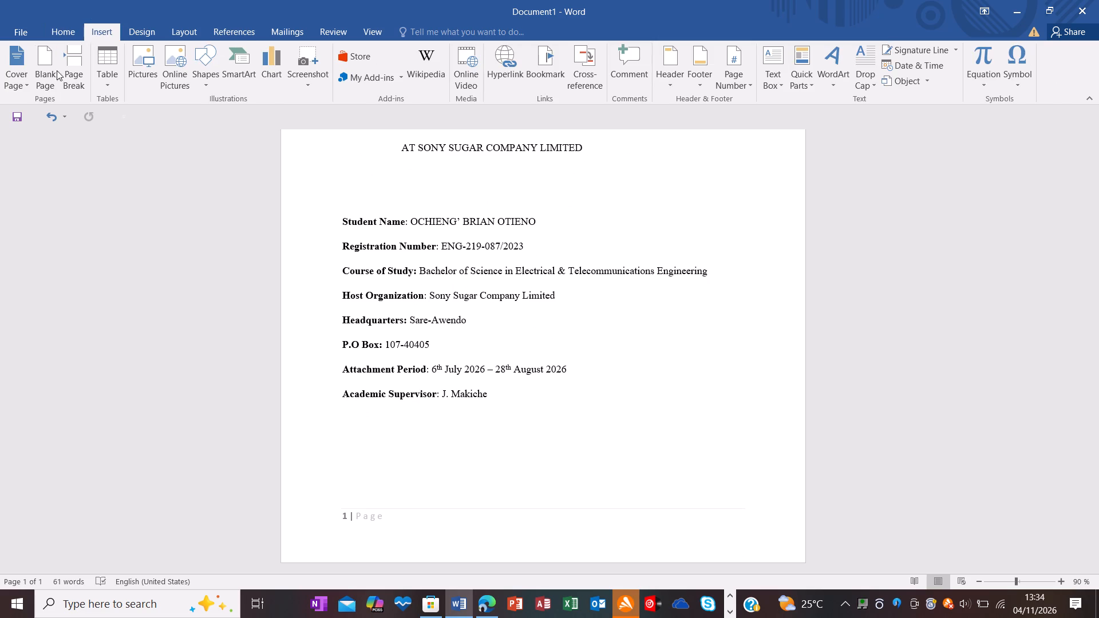
{"action": "left_click", "coordinate": [52, 74]}
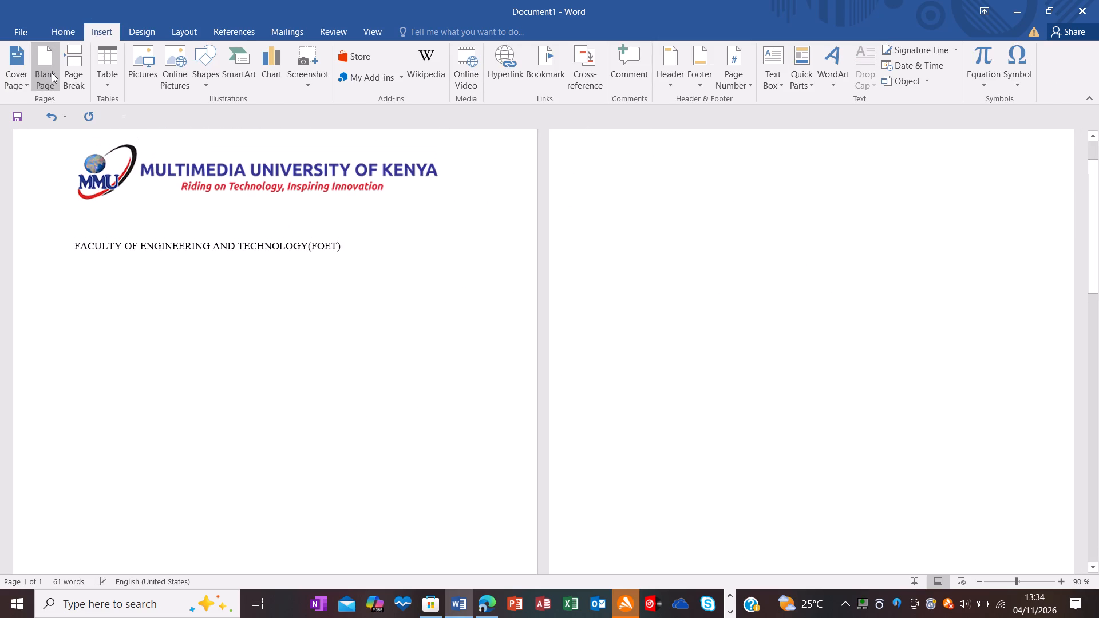
Look through all the pages to check where the blank page went and how the cover text and page numbers are laid out.
{"action": "scroll", "coordinate": [233, 322], "scroll_direction": "down", "scroll_amount": 12}
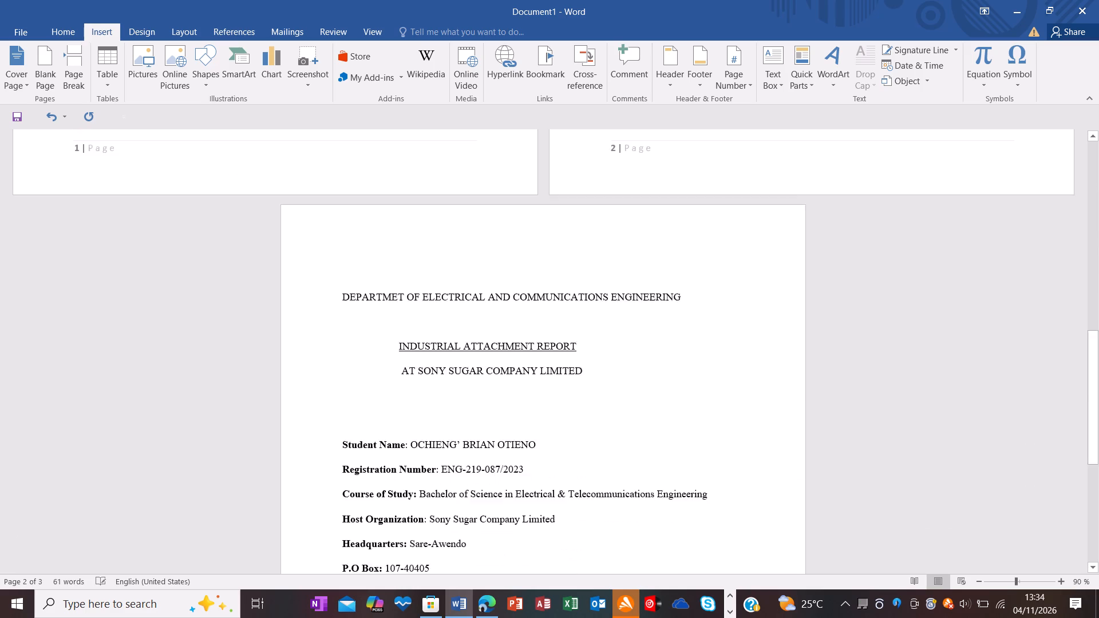
{"action": "scroll", "coordinate": [233, 322], "scroll_direction": "down", "scroll_amount": 5}
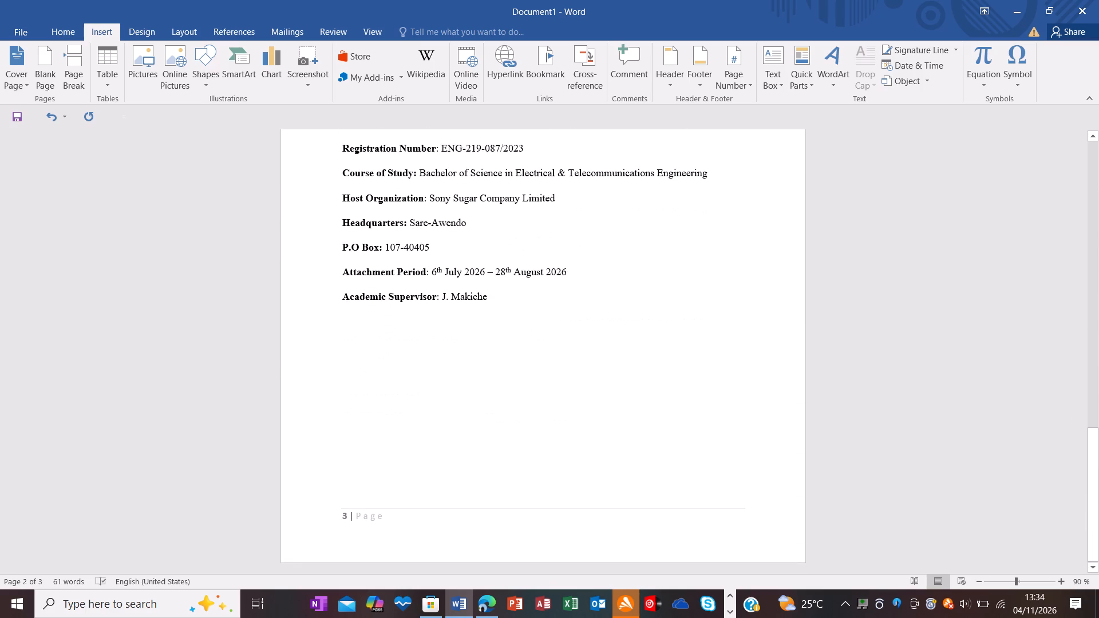
{"action": "scroll", "coordinate": [233, 322], "scroll_direction": "down", "scroll_amount": 1}
{"action": "scroll", "coordinate": [233, 322], "scroll_direction": "up", "scroll_amount": 3}
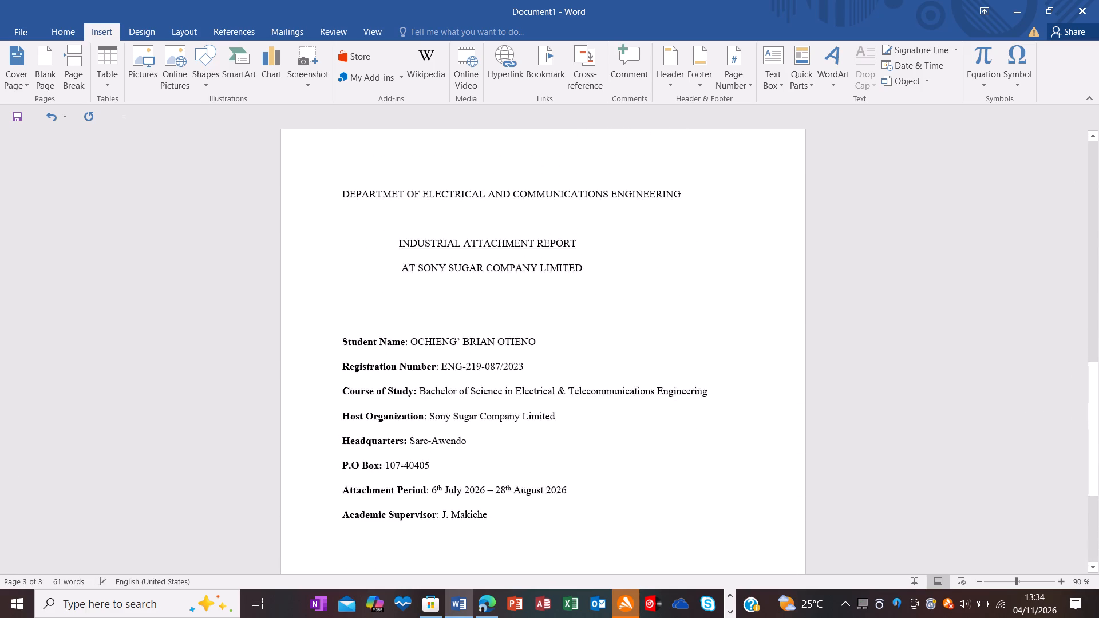
{"action": "scroll", "coordinate": [233, 324], "scroll_direction": "up", "scroll_amount": 13}
{"action": "scroll", "coordinate": [233, 324], "scroll_direction": "down", "scroll_amount": 5}
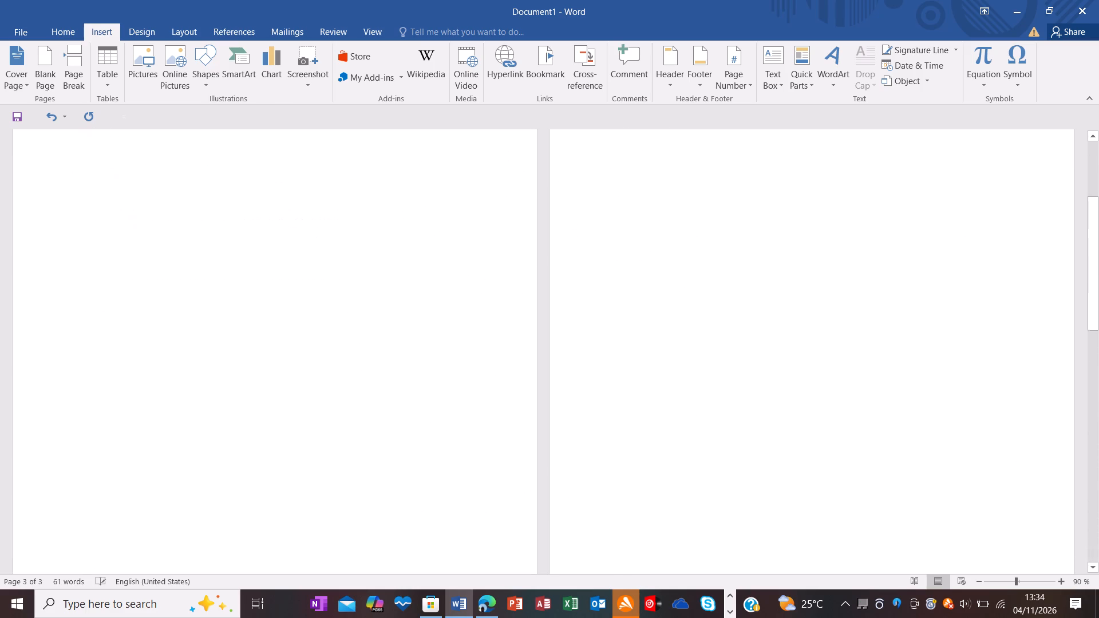
{"action": "scroll", "coordinate": [233, 324], "scroll_direction": "down", "scroll_amount": 3}
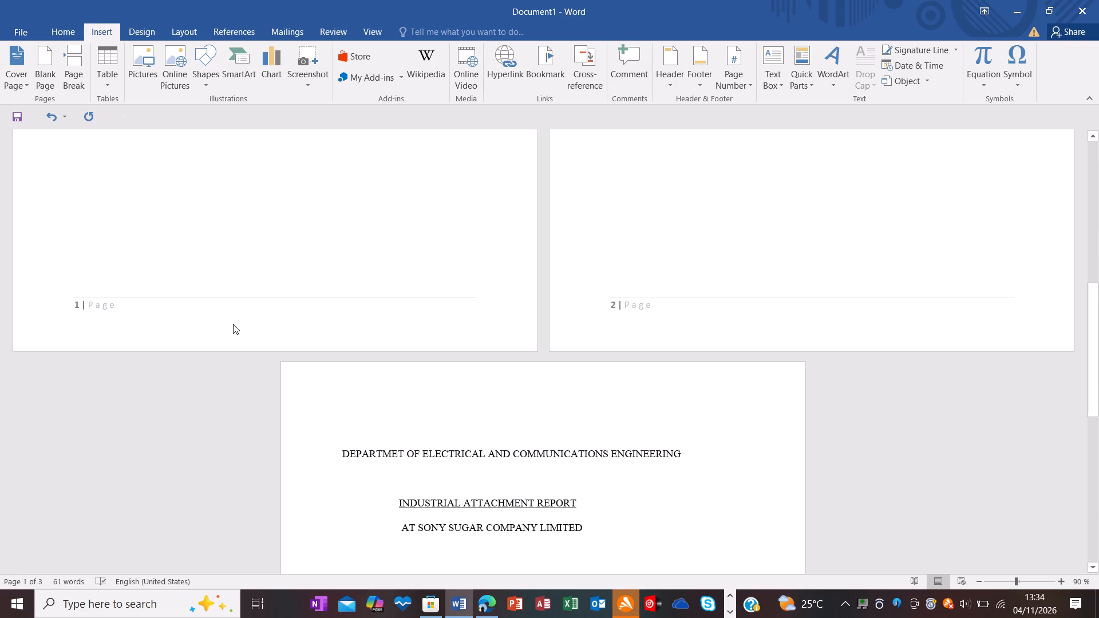
Undo the insertion of the blank page after the FACULTY OF ENGINEERING AND TECHNOLOGY(FOET) line.
{"action": "scroll", "coordinate": [233, 324], "scroll_direction": "down", "scroll_amount": 4}
{"action": "left_click", "coordinate": [56, 122]}
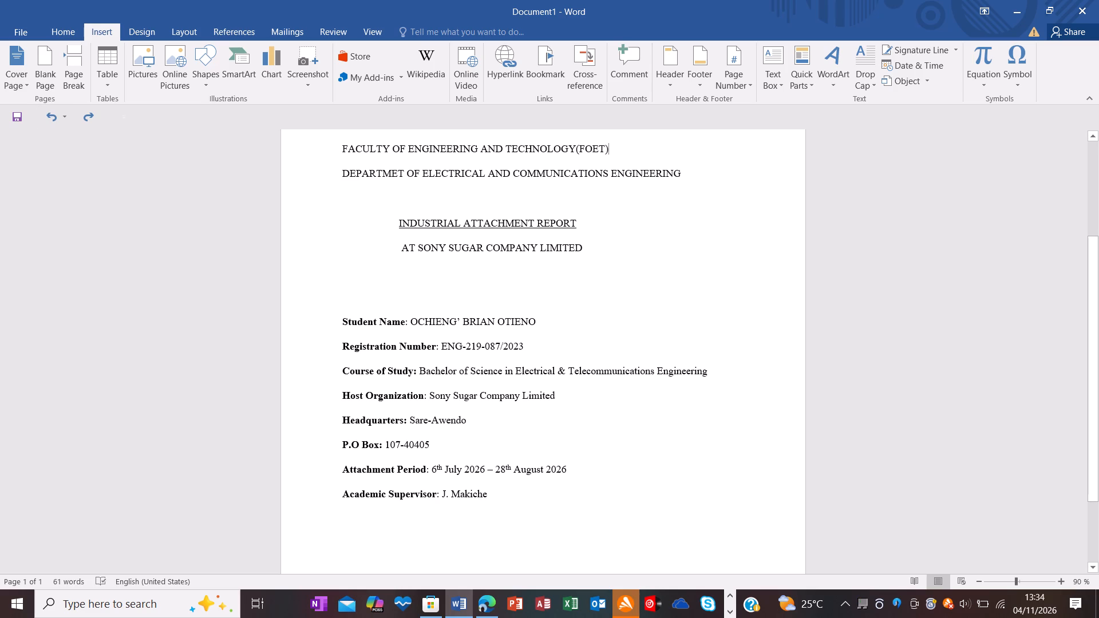
Insert a page break on the empty line below the Academic Supervisor line at the end of the cover page.
{"action": "scroll", "coordinate": [482, 335], "scroll_direction": "up", "scroll_amount": 6}
{"action": "scroll", "coordinate": [482, 318], "scroll_direction": "down", "scroll_amount": 3}
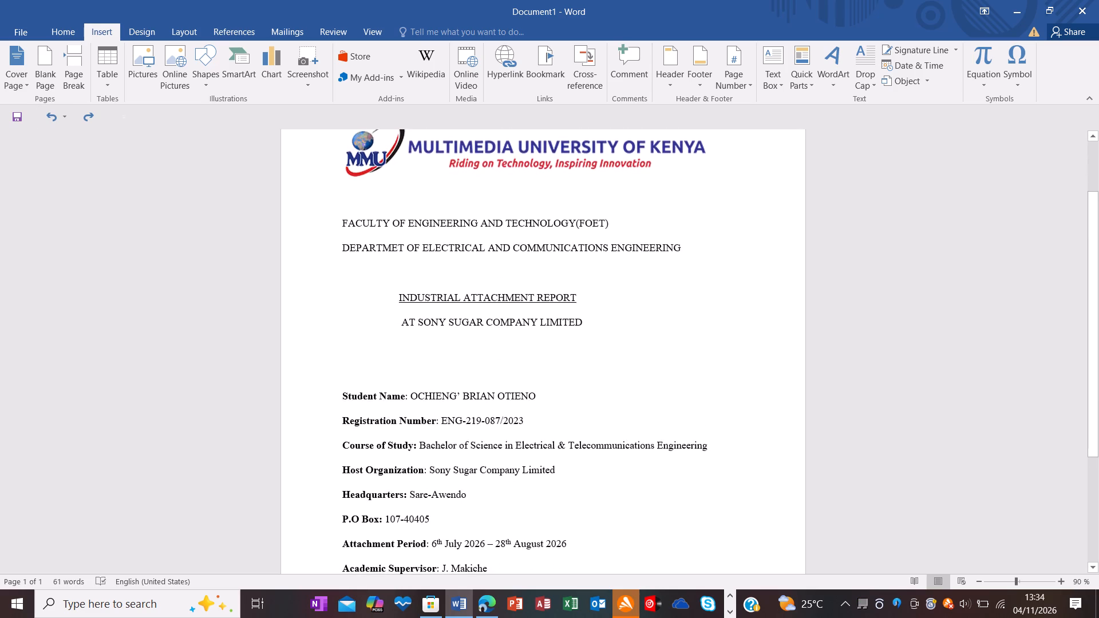
{"action": "scroll", "coordinate": [482, 318], "scroll_direction": "down", "scroll_amount": 6}
{"action": "scroll", "coordinate": [482, 318], "scroll_direction": "right", "scroll_amount": 1}
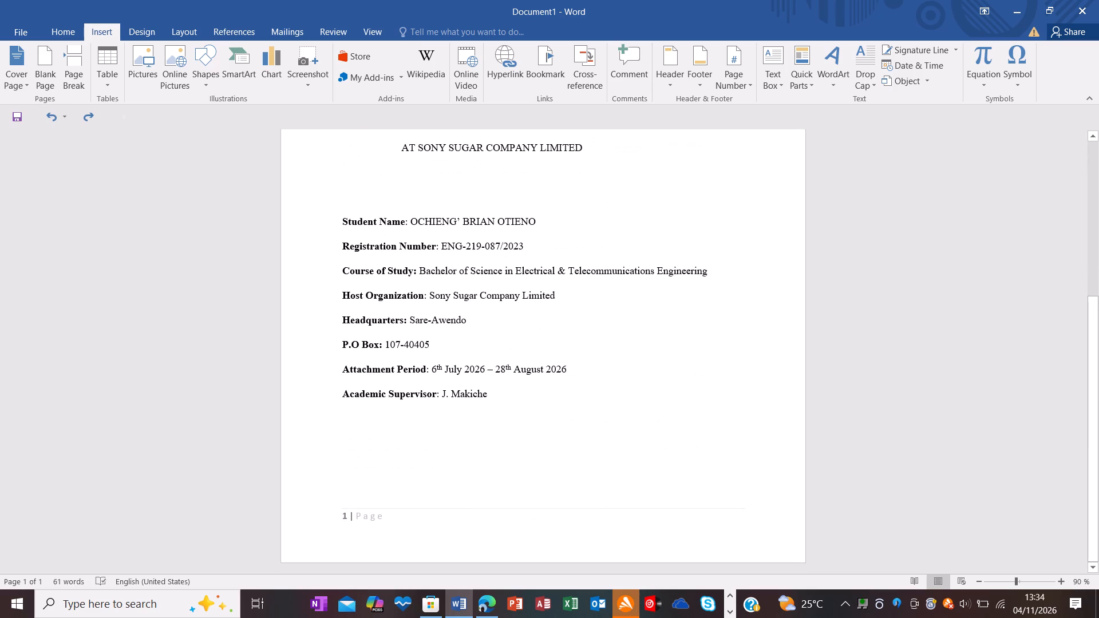
{"action": "scroll", "coordinate": [482, 318], "scroll_direction": "right", "scroll_amount": 1}
{"action": "right_click", "coordinate": [588, 509]}
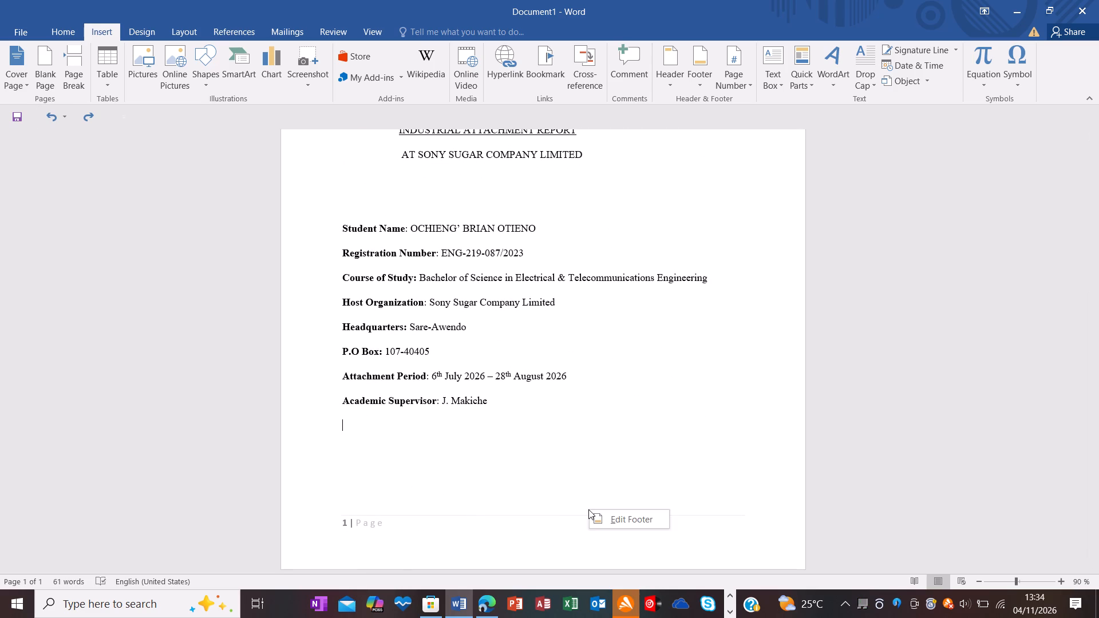
{"action": "left_click", "coordinate": [867, 502]}
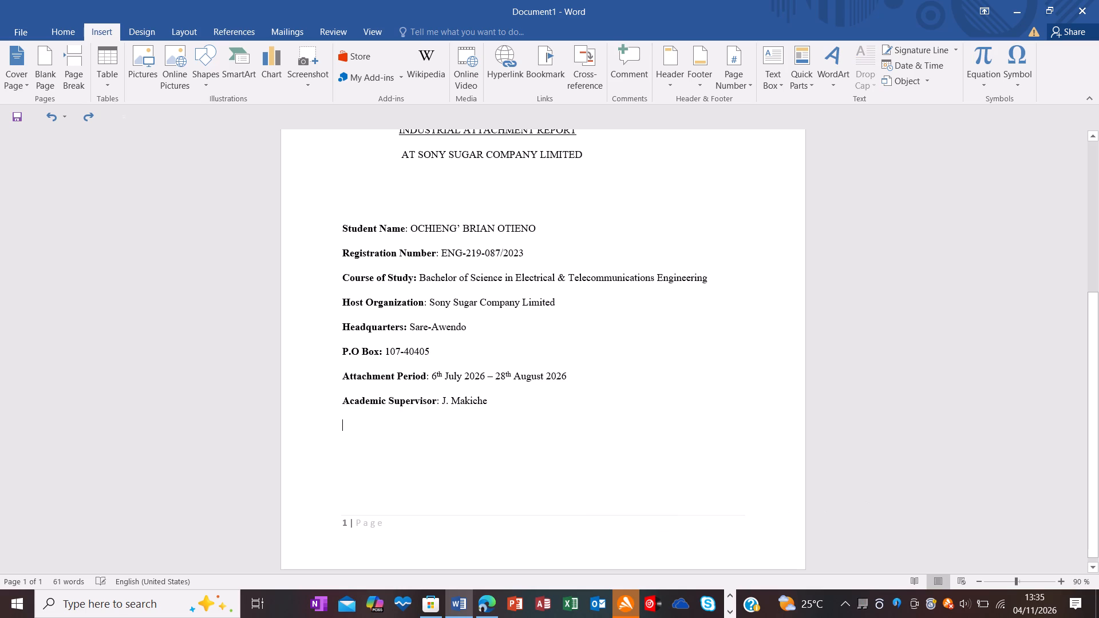
{"action": "scroll", "coordinate": [868, 171], "scroll_direction": "down", "scroll_amount": 4}
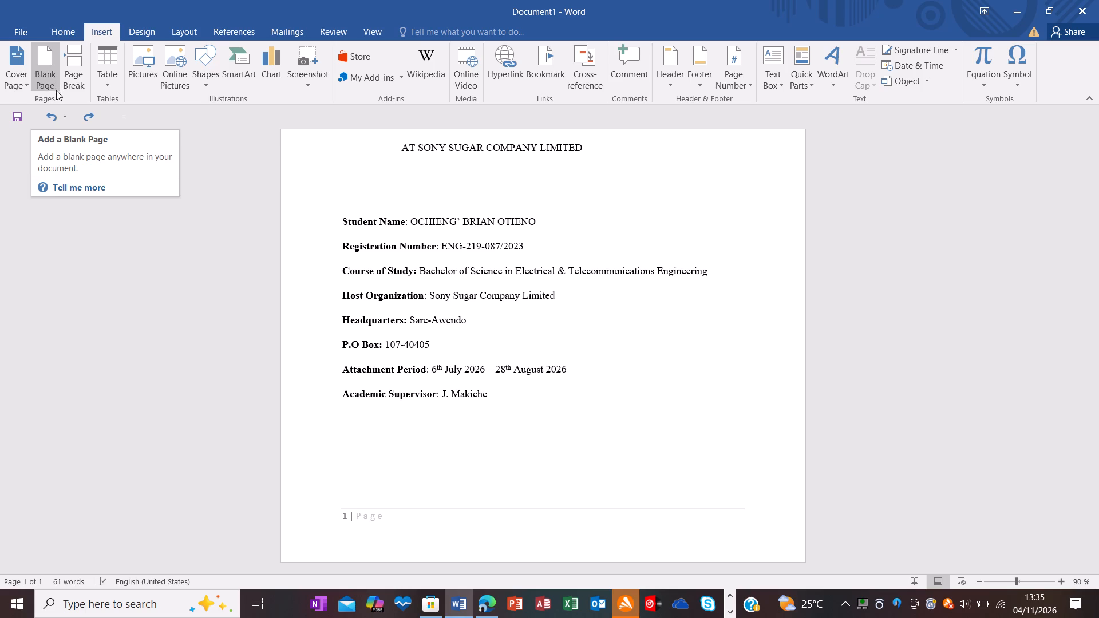
{"action": "left_click", "coordinate": [74, 69]}
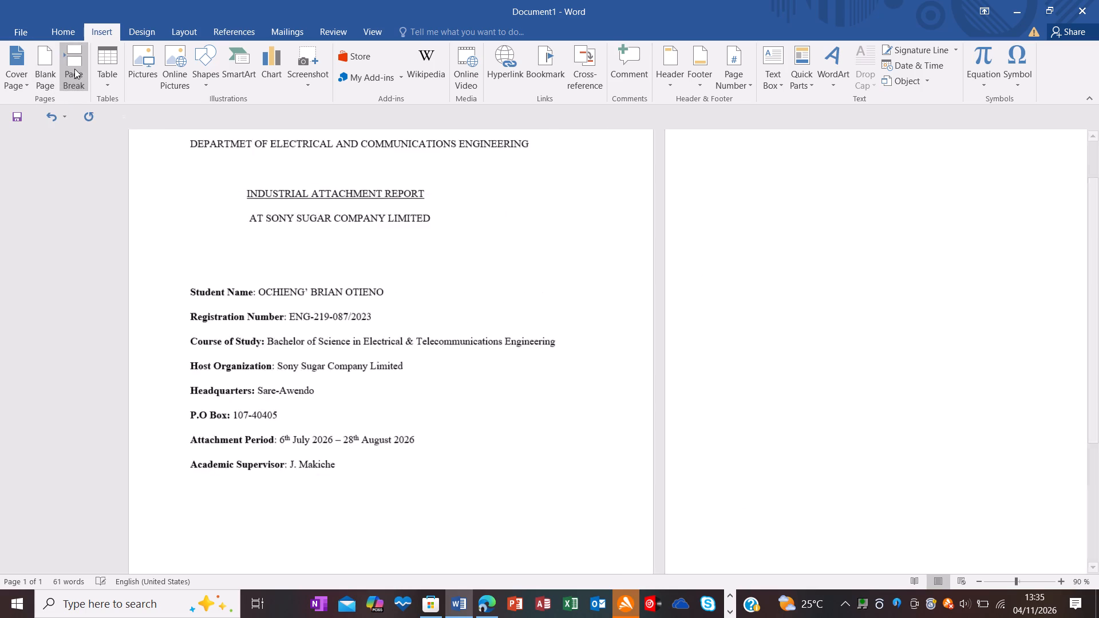
Look through both pages to check the cover page layout, the new page's position and the footer page numbers.
{"action": "scroll", "coordinate": [541, 394], "scroll_direction": "down", "scroll_amount": 2}
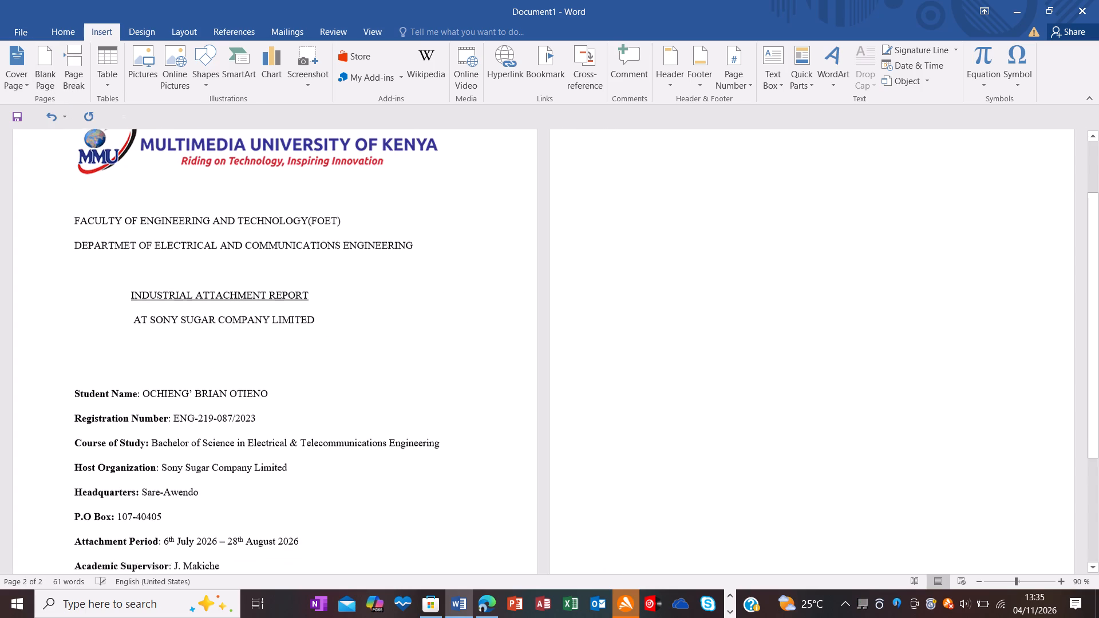
{"action": "scroll", "coordinate": [541, 394], "scroll_direction": "down", "scroll_amount": 7}
{"action": "scroll", "coordinate": [541, 394], "scroll_direction": "up", "scroll_amount": 4}
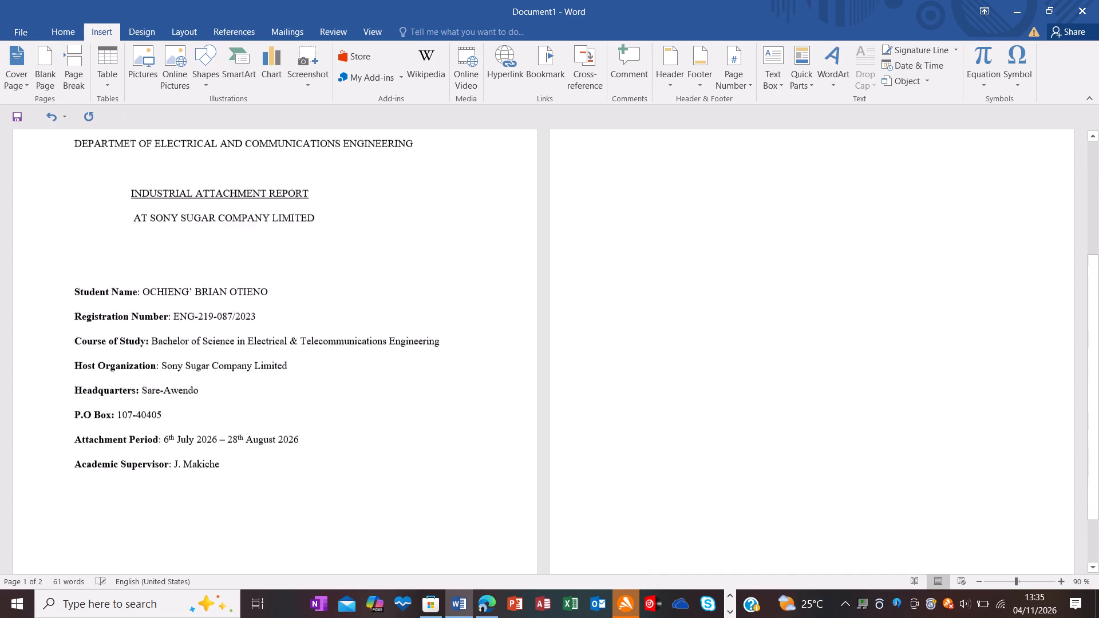
{"action": "scroll", "coordinate": [541, 394], "scroll_direction": "up", "scroll_amount": 3}
{"action": "scroll", "coordinate": [541, 394], "scroll_direction": "down", "scroll_amount": 1}
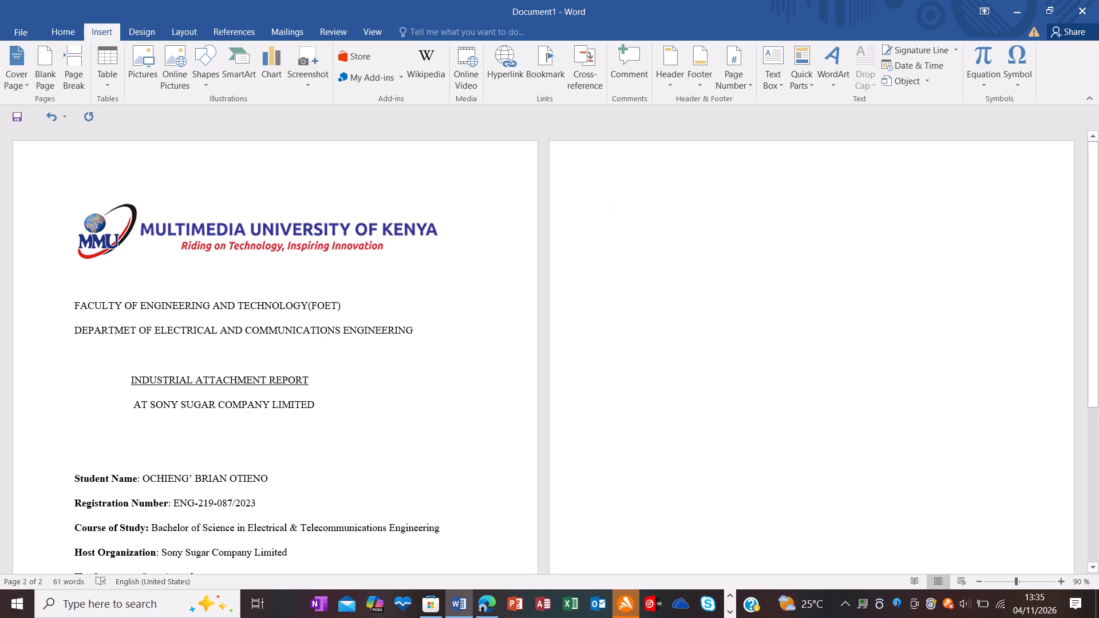
{"action": "scroll", "coordinate": [541, 394], "scroll_direction": "down", "scroll_amount": 3}
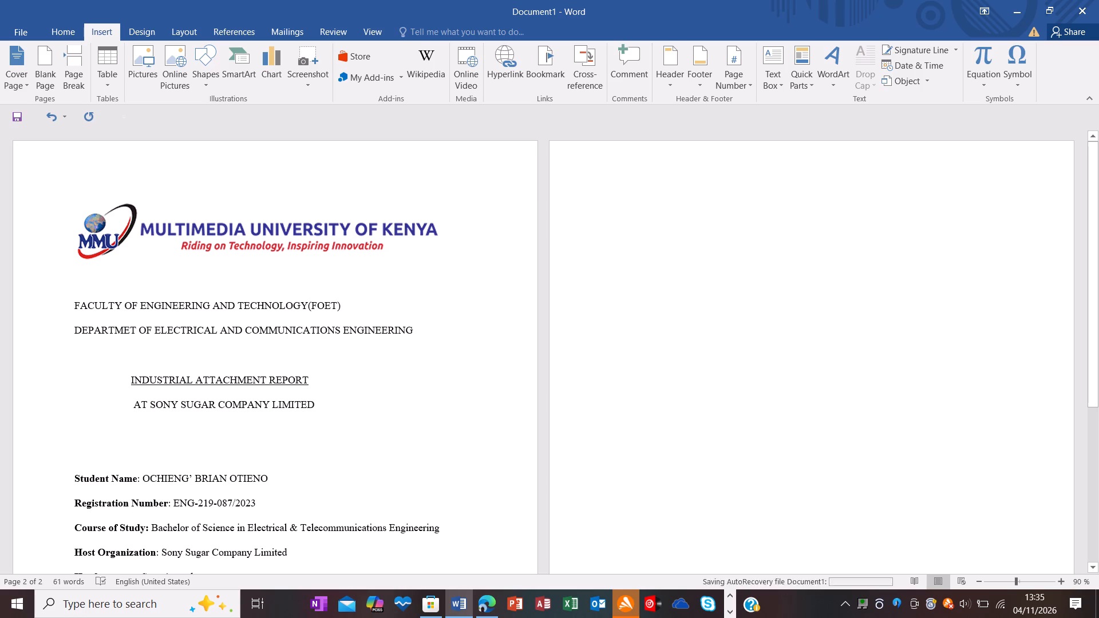
{"action": "scroll", "coordinate": [541, 394], "scroll_direction": "down", "scroll_amount": 6}
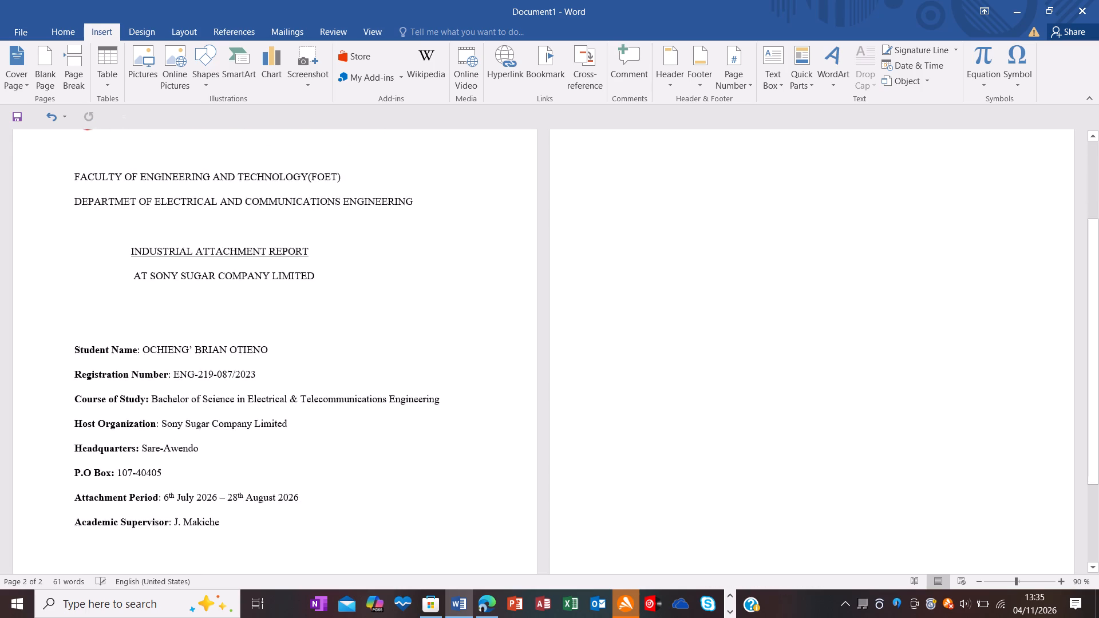
{"action": "scroll", "coordinate": [541, 394], "scroll_direction": "down", "scroll_amount": 1}
{"action": "left_click", "coordinate": [541, 394]}
{"action": "scroll", "coordinate": [541, 394], "scroll_direction": "down", "scroll_amount": 1}
{"action": "right_click", "coordinate": [541, 394]}
{"action": "scroll", "coordinate": [541, 394], "scroll_direction": "up", "scroll_amount": 1}
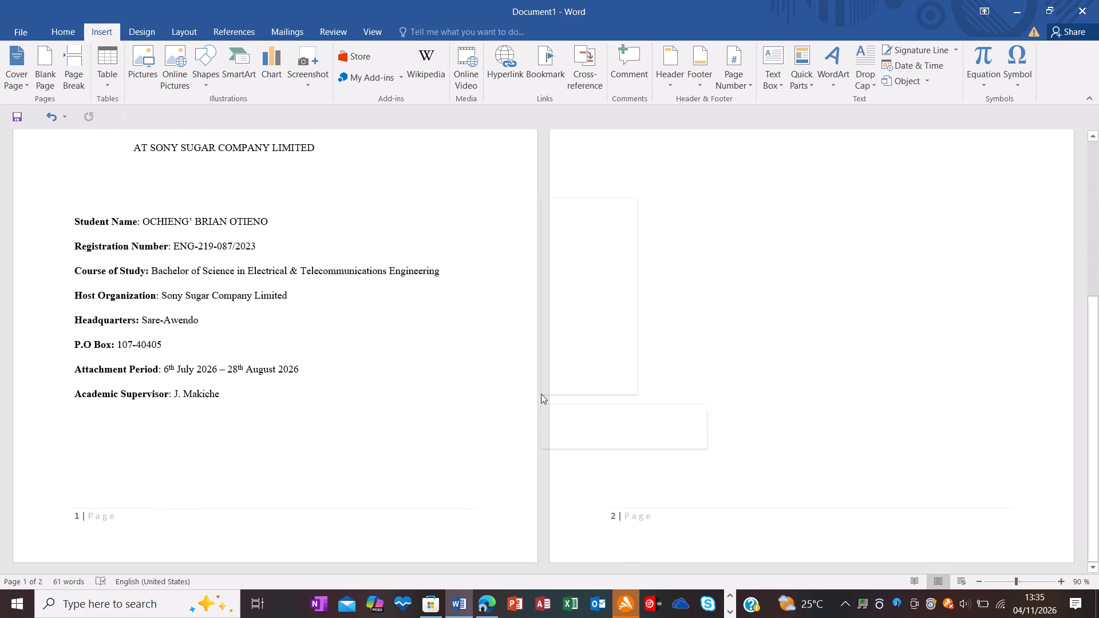
{"action": "scroll", "coordinate": [541, 394], "scroll_direction": "up", "scroll_amount": 1}
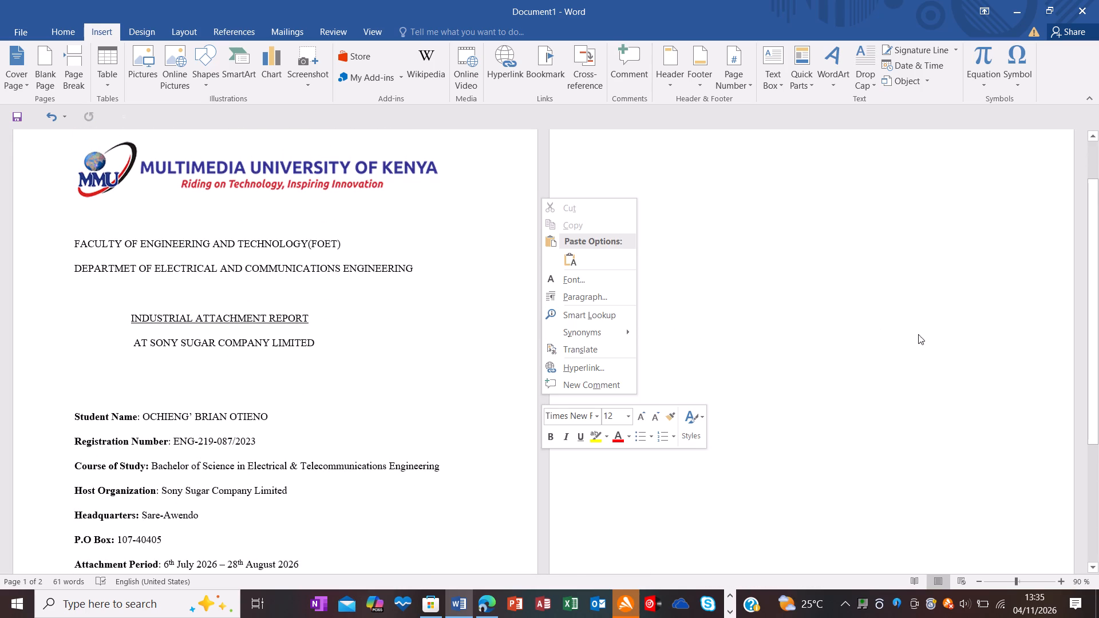
{"action": "left_click", "coordinate": [986, 301]}
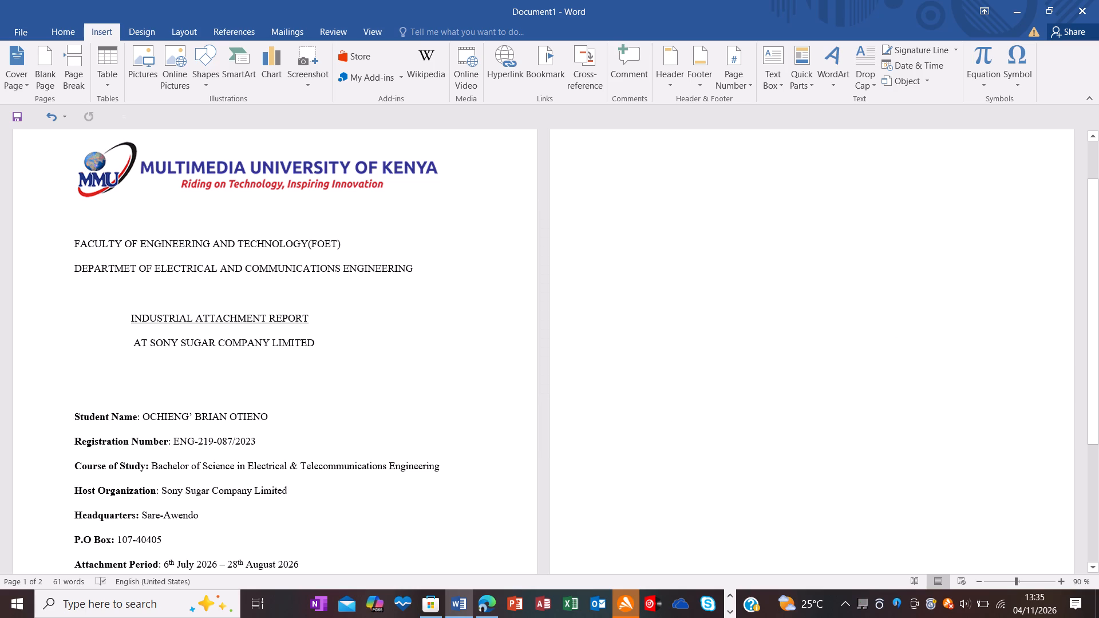
{"action": "scroll", "coordinate": [658, 361], "scroll_direction": "down", "scroll_amount": 8}
{"action": "scroll", "coordinate": [658, 361], "scroll_direction": "up", "scroll_amount": 2}
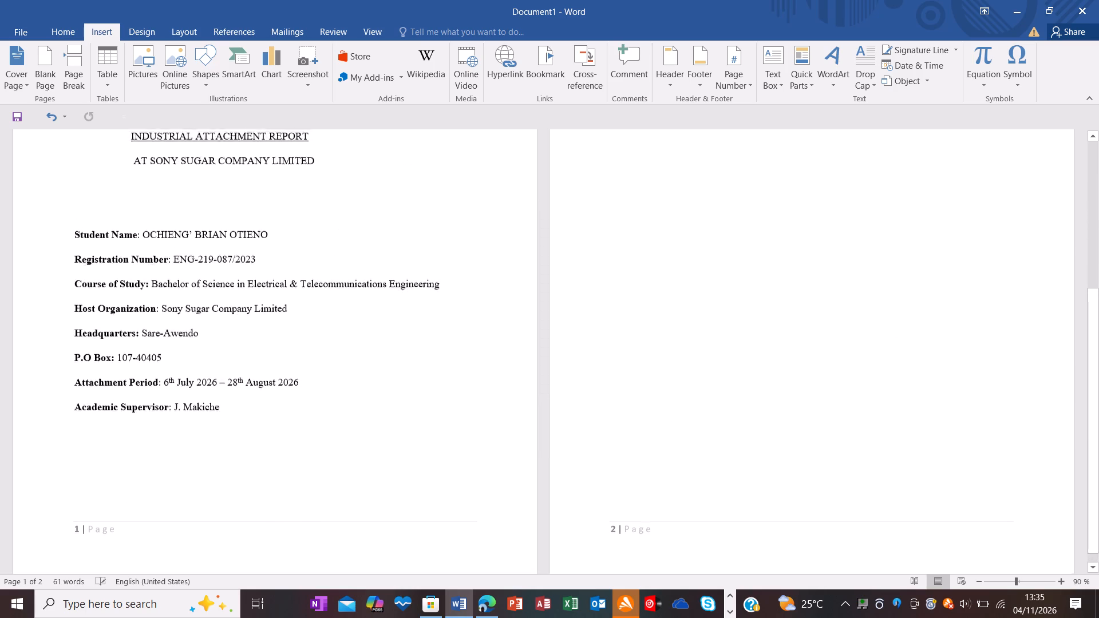
{"action": "scroll", "coordinate": [658, 361], "scroll_direction": "up", "scroll_amount": 7}
Enter the heading TABLE OF CONTENTS at the top of the second page.
{"action": "left_click", "coordinate": [665, 220]}
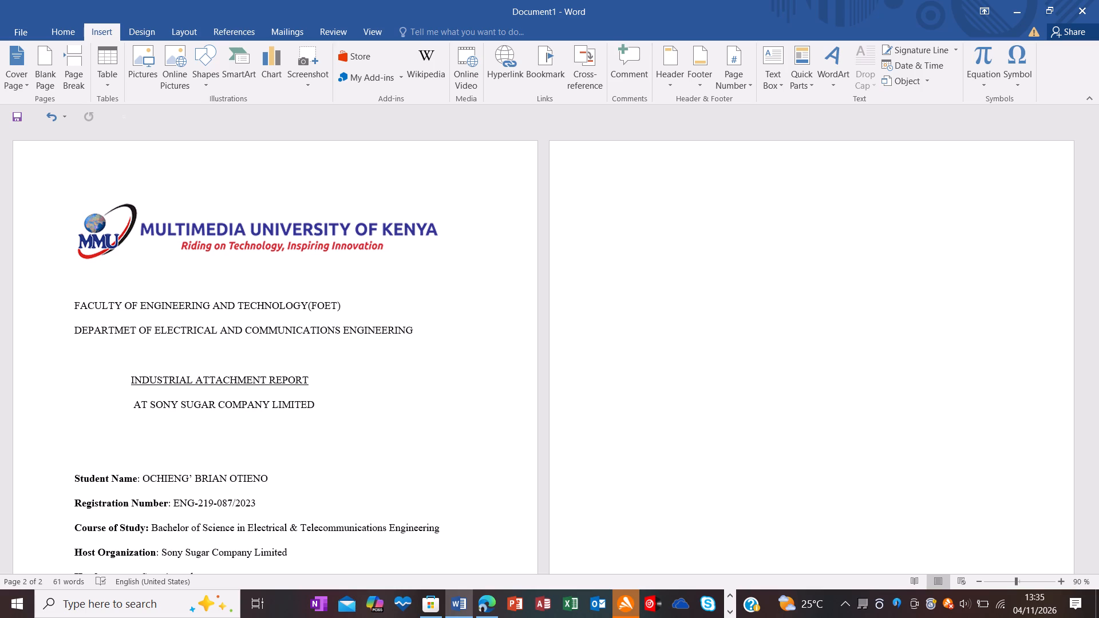
{"action": "left_click", "coordinate": [665, 220]}
{"action": "type", "text": "TABLE"}
{"action": "key", "text": "space"}
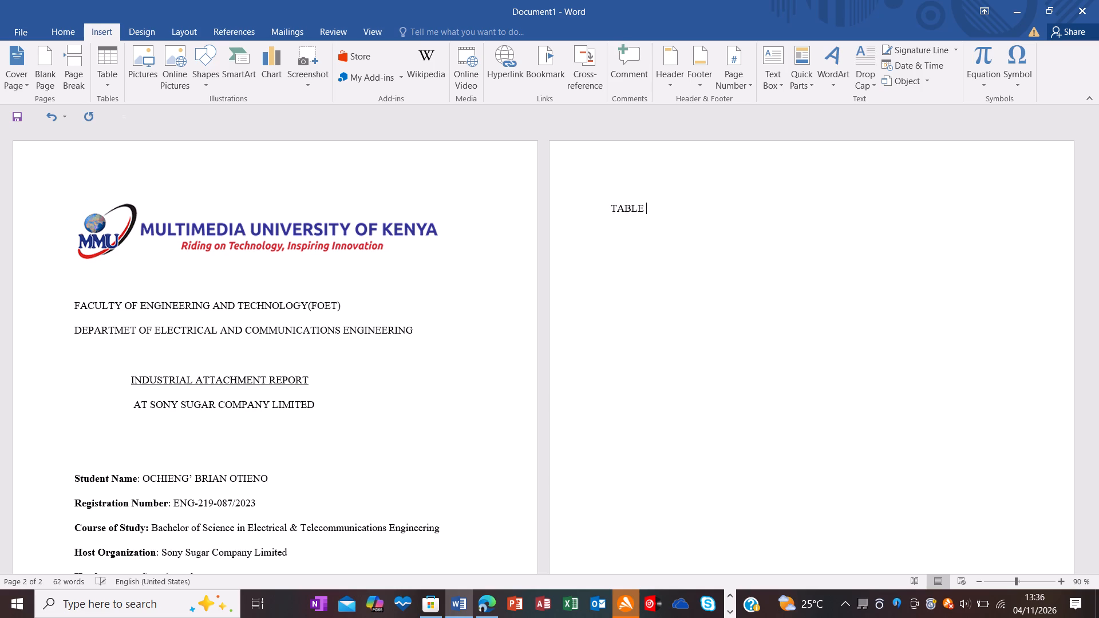
{"action": "left_click", "coordinate": [68, 22]}
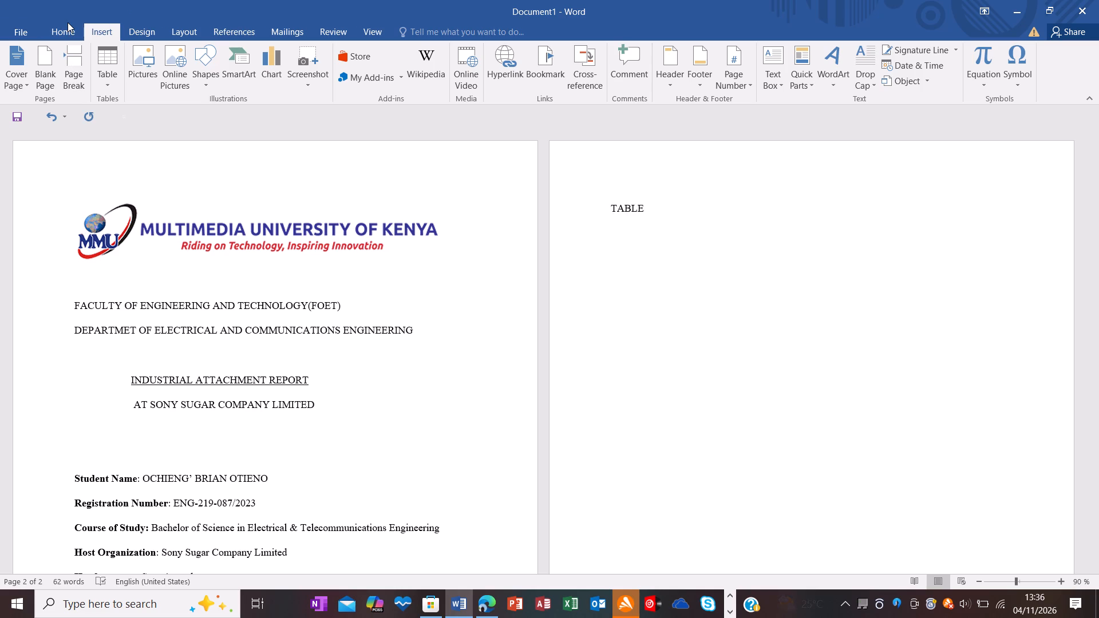
{"action": "left_click", "coordinate": [68, 25]}
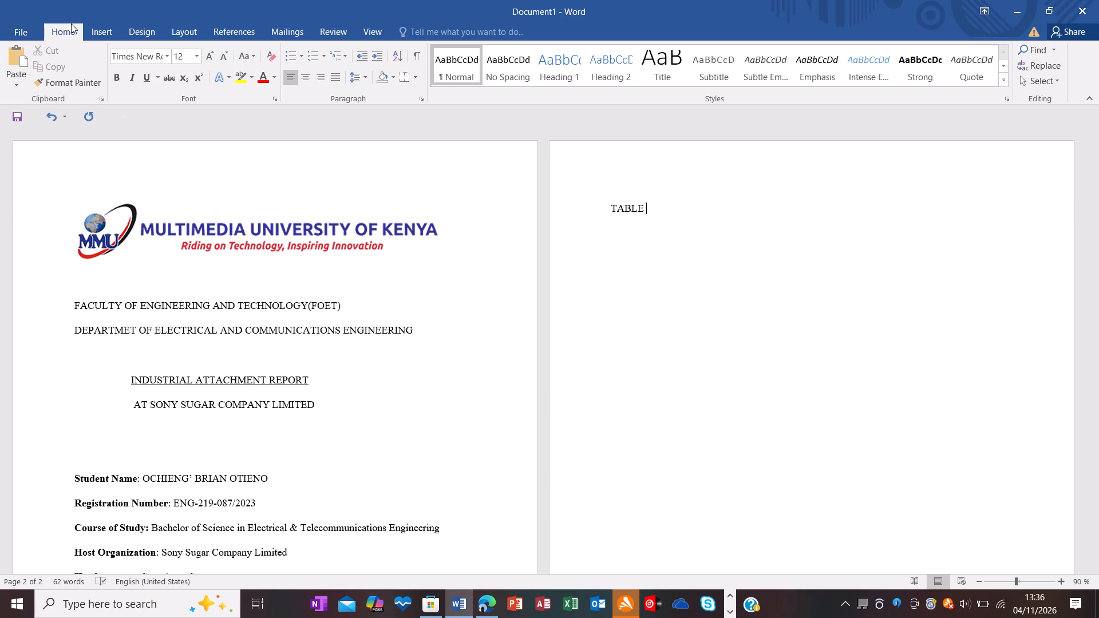
{"action": "key", "text": "o"}
{"action": "type", "text": "F CONTENTS"}
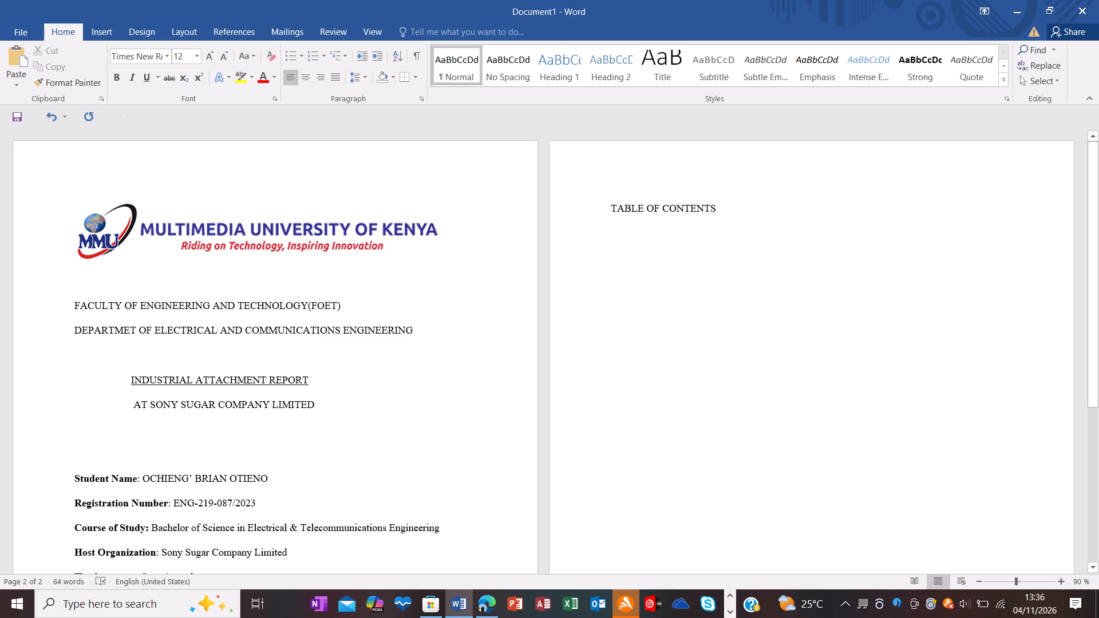
Make the TABLE OF CONTENTS heading bold.
{"action": "left_click_drag", "start_coordinate": [604, 206], "coordinate": [732, 205]}
{"action": "left_click", "coordinate": [122, 72]}
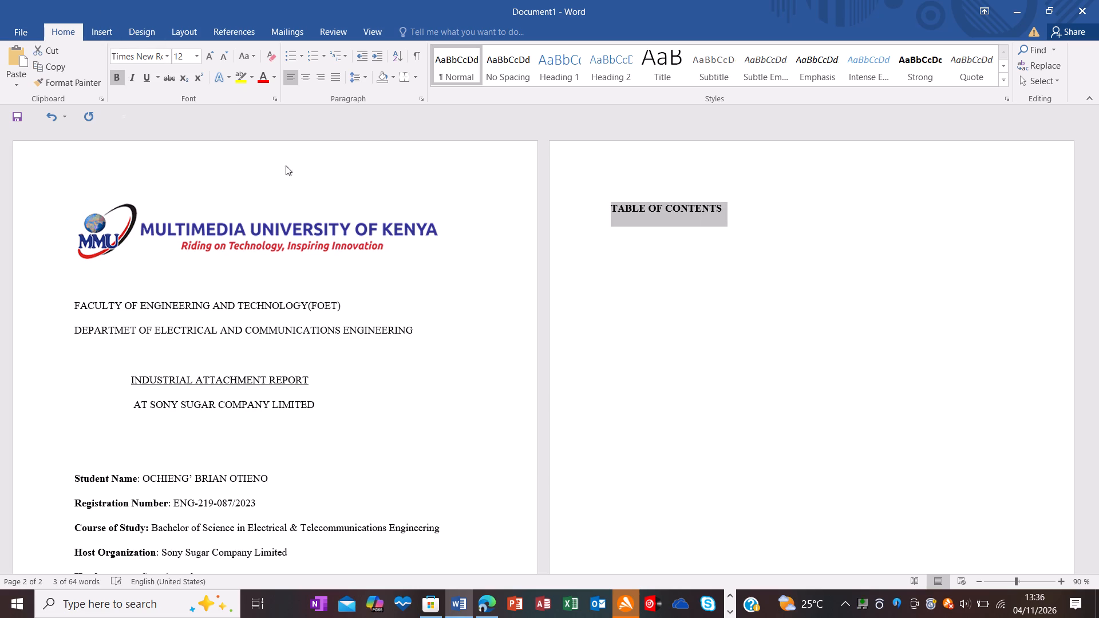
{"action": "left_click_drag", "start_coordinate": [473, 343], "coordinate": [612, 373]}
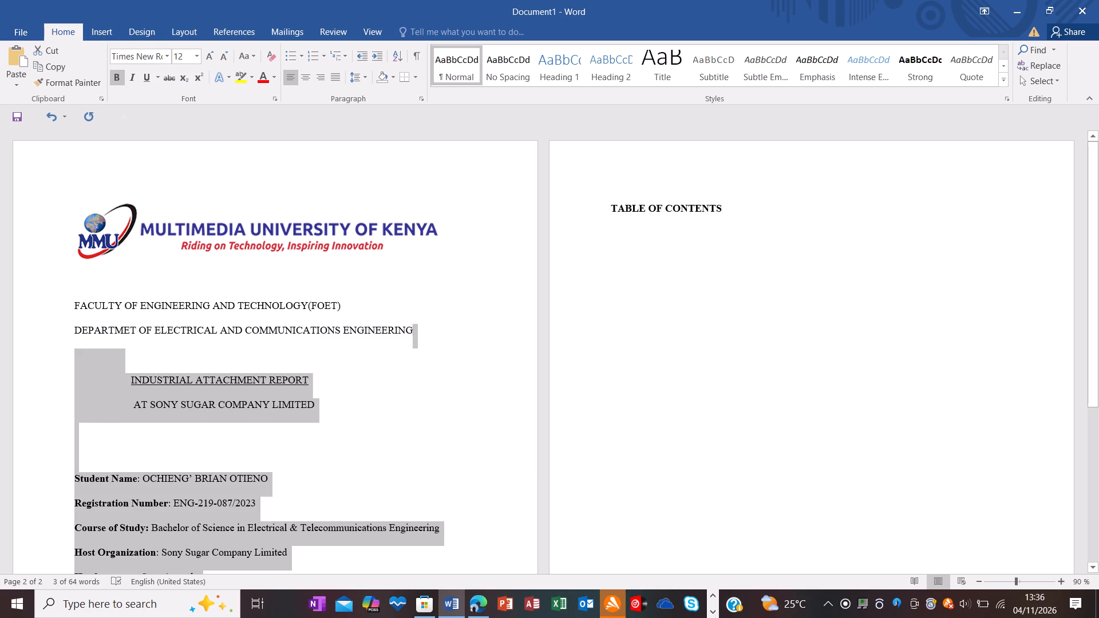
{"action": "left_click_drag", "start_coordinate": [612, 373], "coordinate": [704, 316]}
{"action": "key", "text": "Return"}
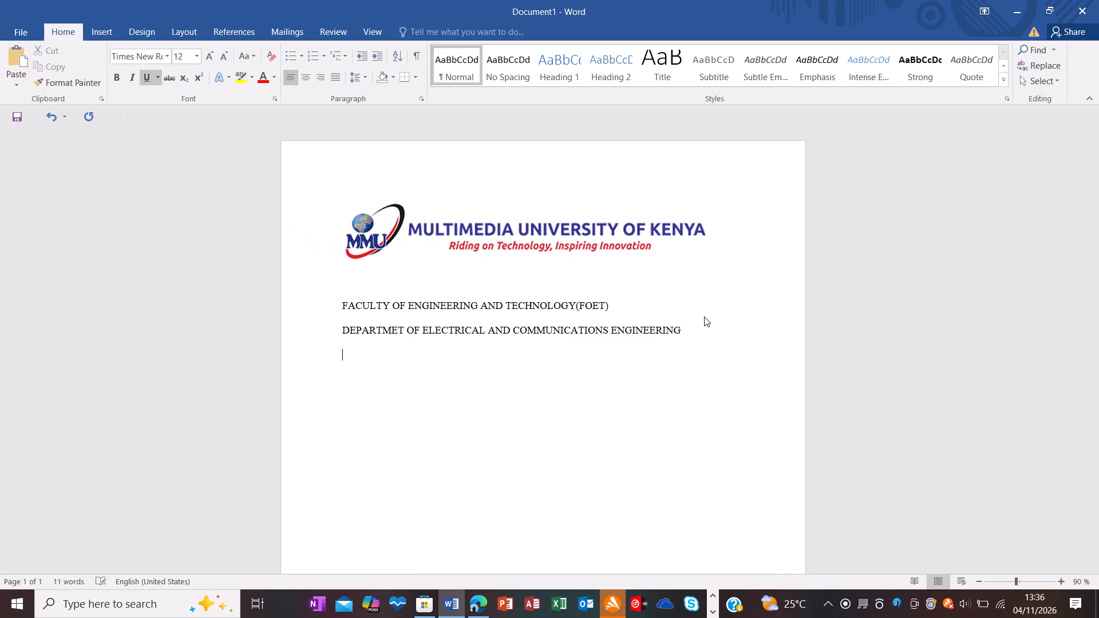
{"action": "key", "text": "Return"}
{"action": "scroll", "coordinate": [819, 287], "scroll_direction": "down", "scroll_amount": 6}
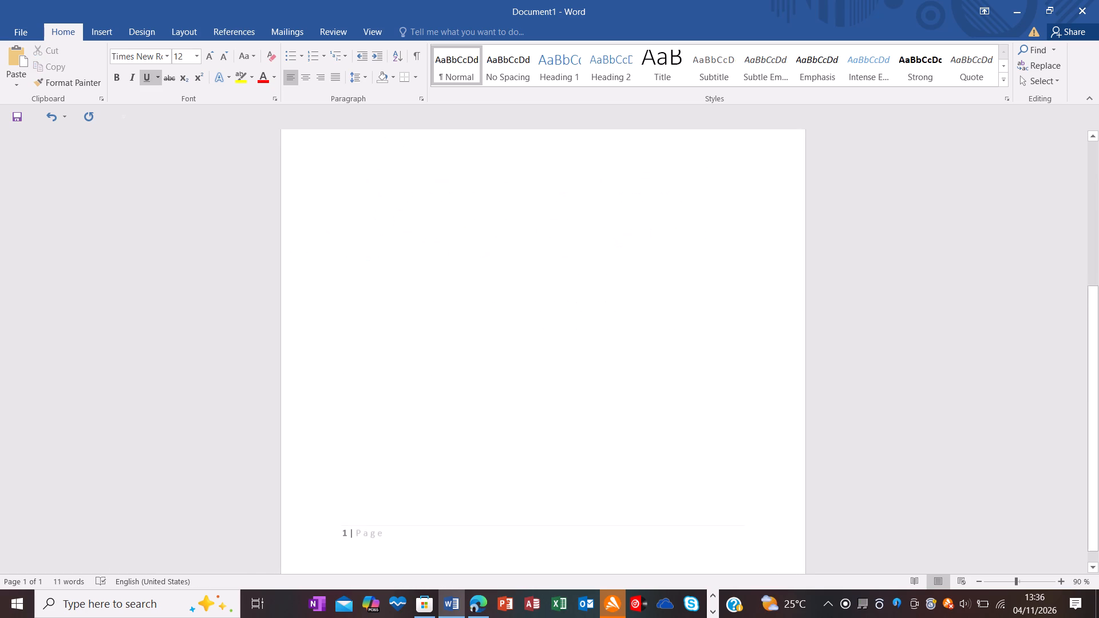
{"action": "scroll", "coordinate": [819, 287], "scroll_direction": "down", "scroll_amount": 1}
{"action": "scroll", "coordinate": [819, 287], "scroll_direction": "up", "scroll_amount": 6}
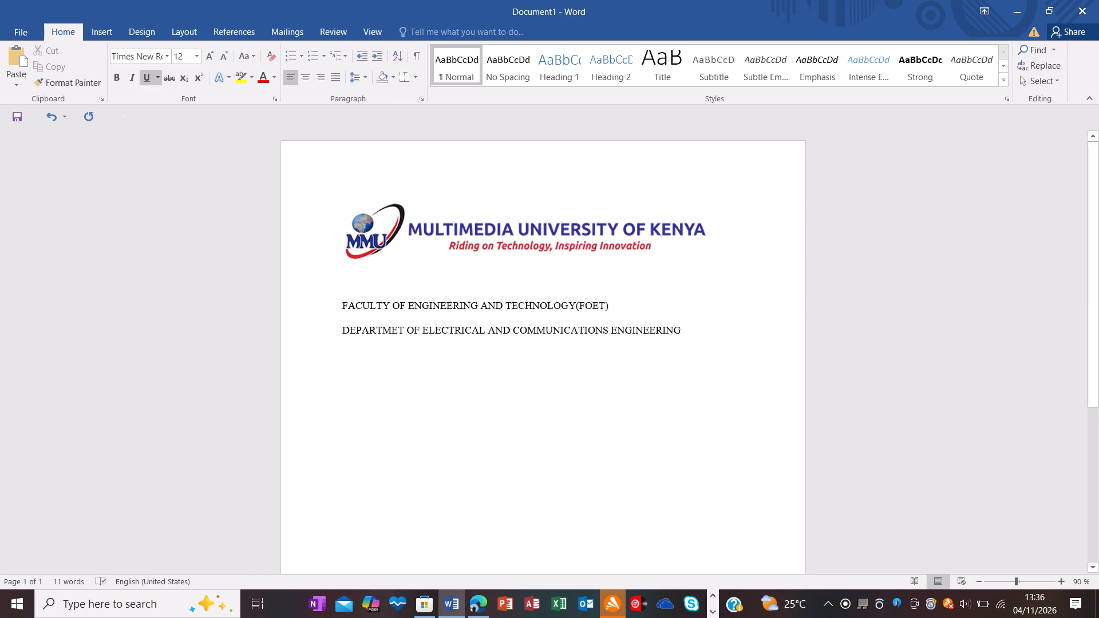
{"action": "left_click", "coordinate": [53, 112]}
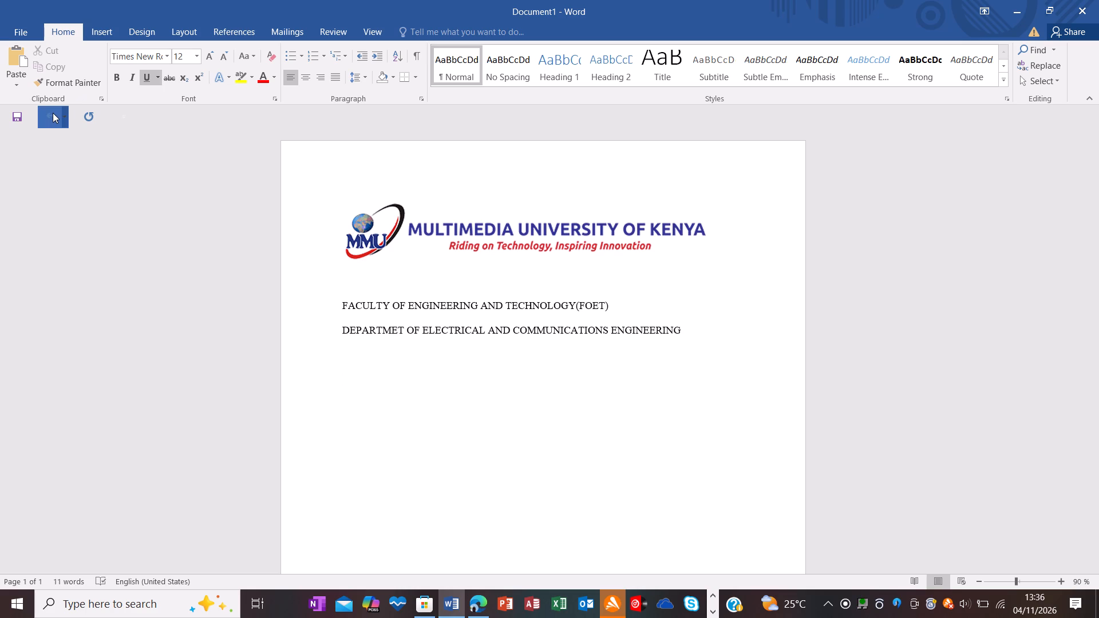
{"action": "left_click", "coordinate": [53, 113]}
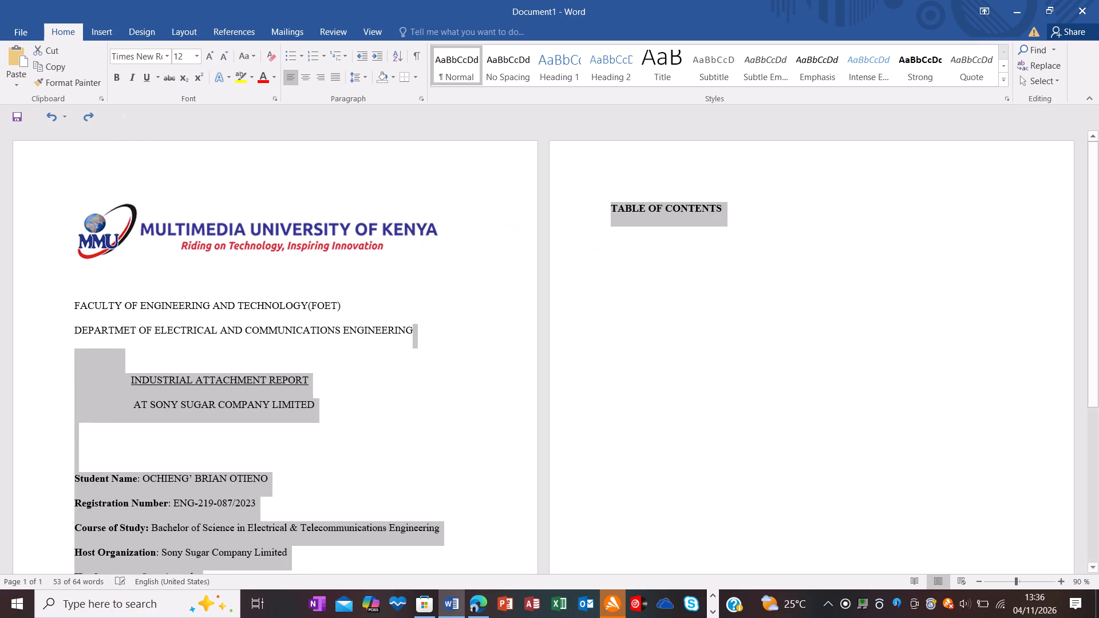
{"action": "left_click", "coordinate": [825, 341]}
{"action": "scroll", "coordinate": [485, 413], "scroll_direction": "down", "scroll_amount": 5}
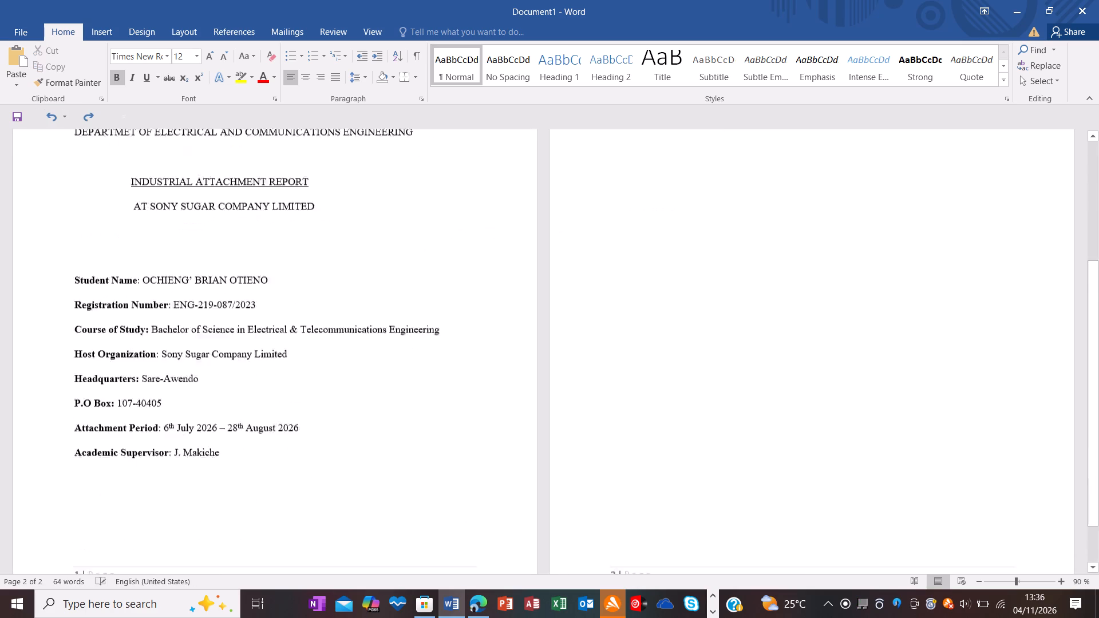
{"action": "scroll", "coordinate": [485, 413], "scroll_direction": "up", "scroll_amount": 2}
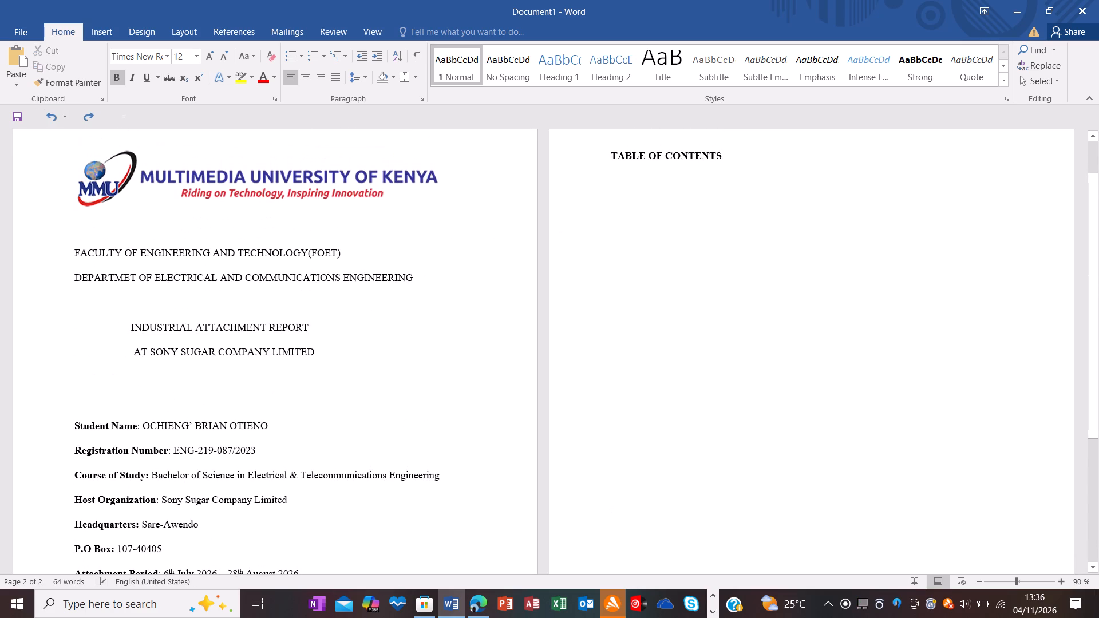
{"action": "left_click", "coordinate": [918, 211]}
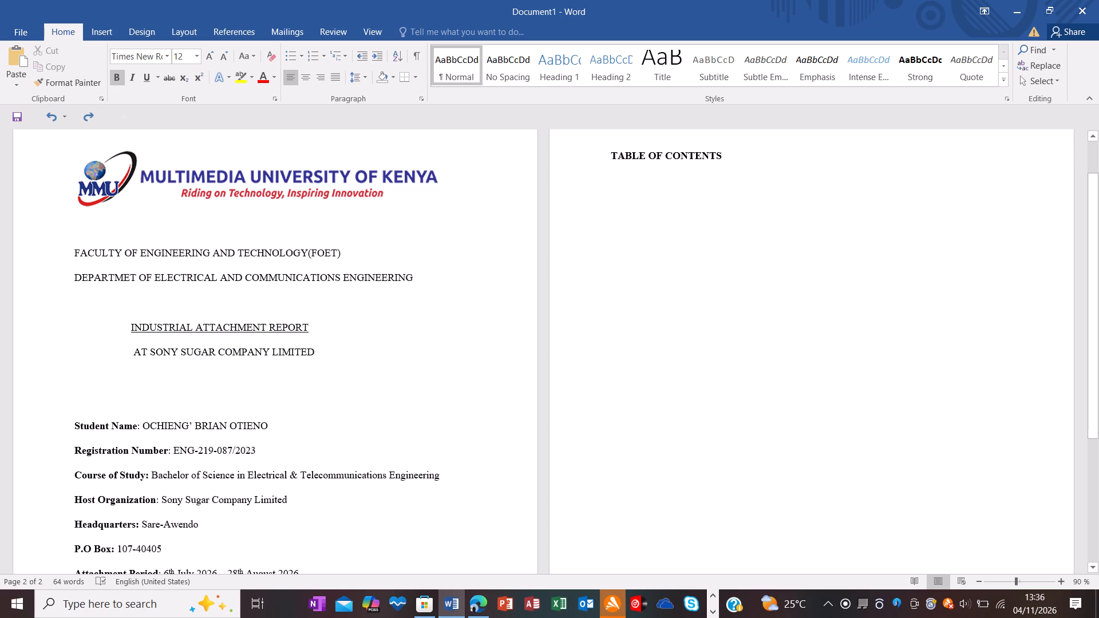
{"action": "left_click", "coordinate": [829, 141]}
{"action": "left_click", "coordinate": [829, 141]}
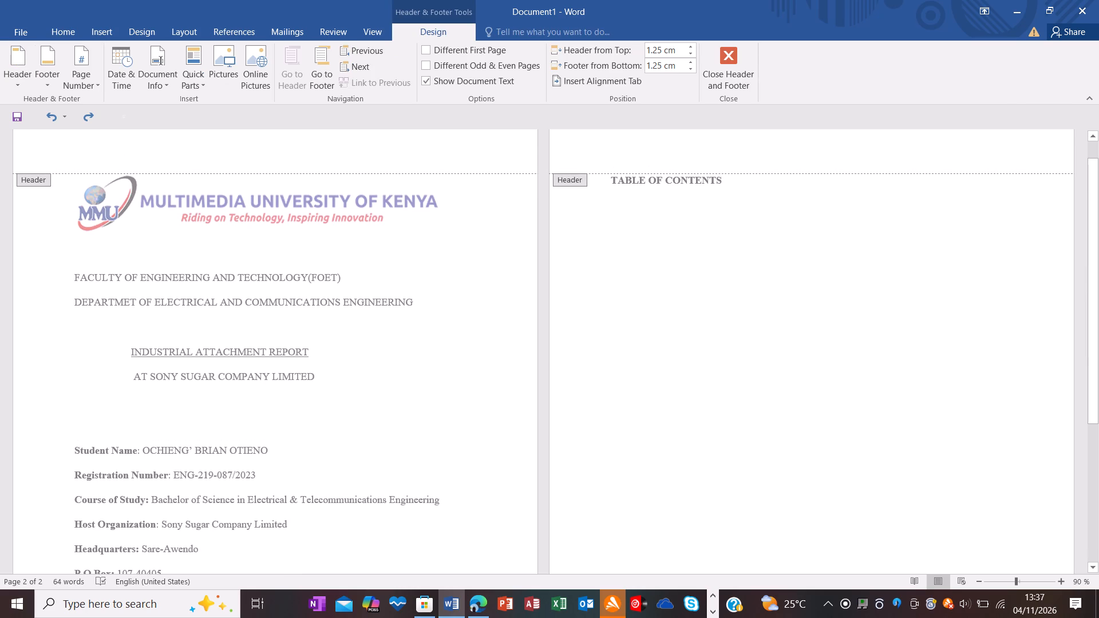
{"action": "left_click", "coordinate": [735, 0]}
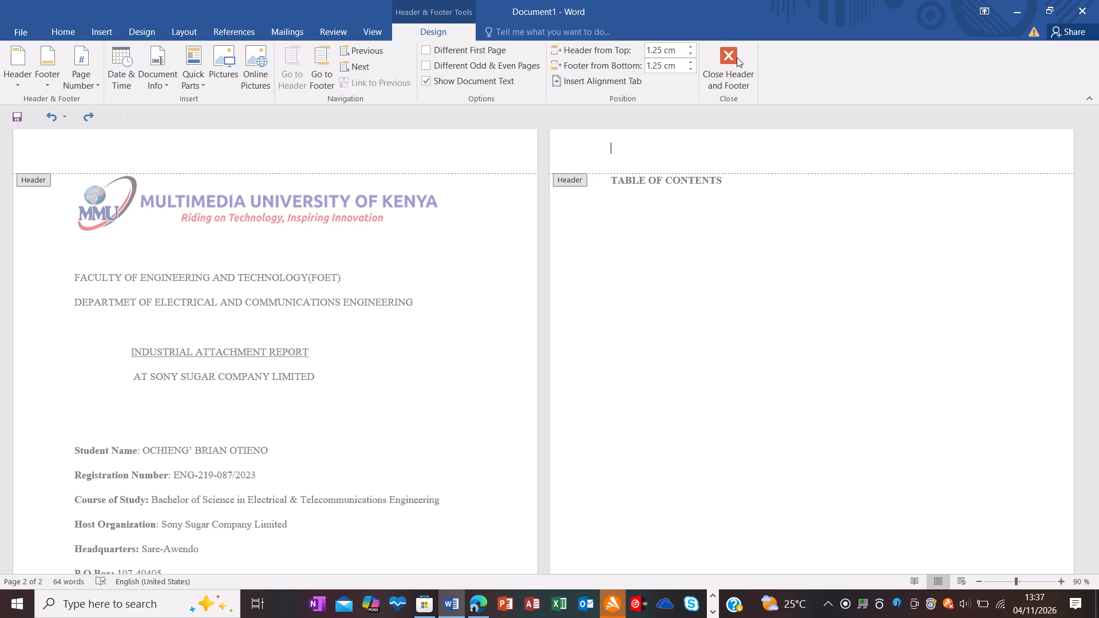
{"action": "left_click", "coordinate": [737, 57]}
Start a new line below the TABLE OF CONTENTS heading.
{"action": "key", "text": "Return"}
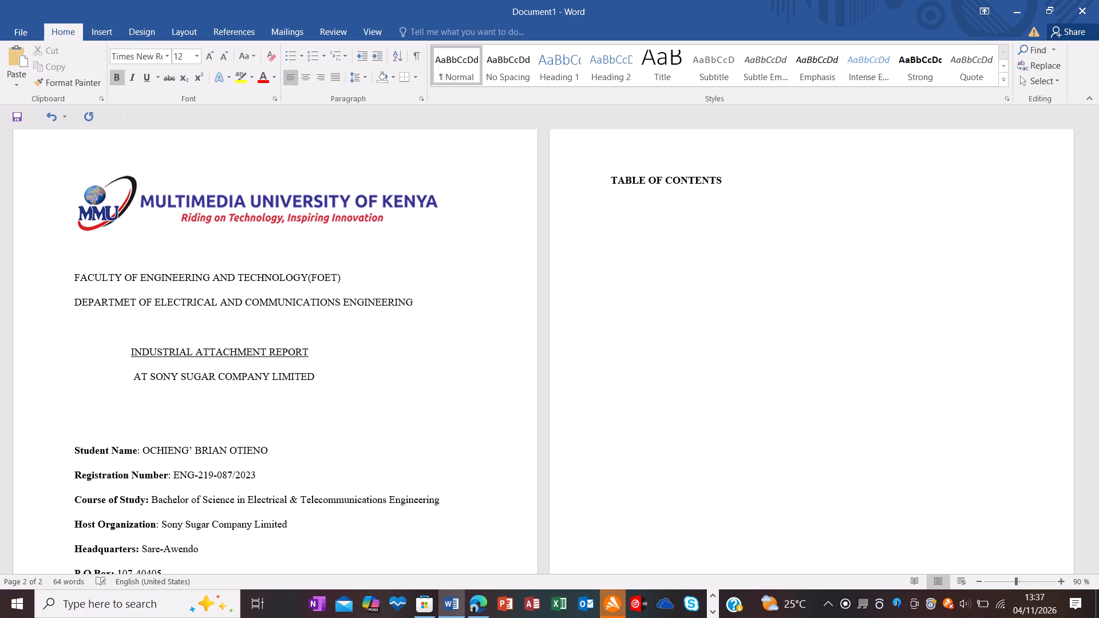
{"action": "left_click_drag", "start_coordinate": [794, 215], "coordinate": [1017, 244]}
{"action": "left_click_drag", "start_coordinate": [777, 221], "coordinate": [773, 221]}
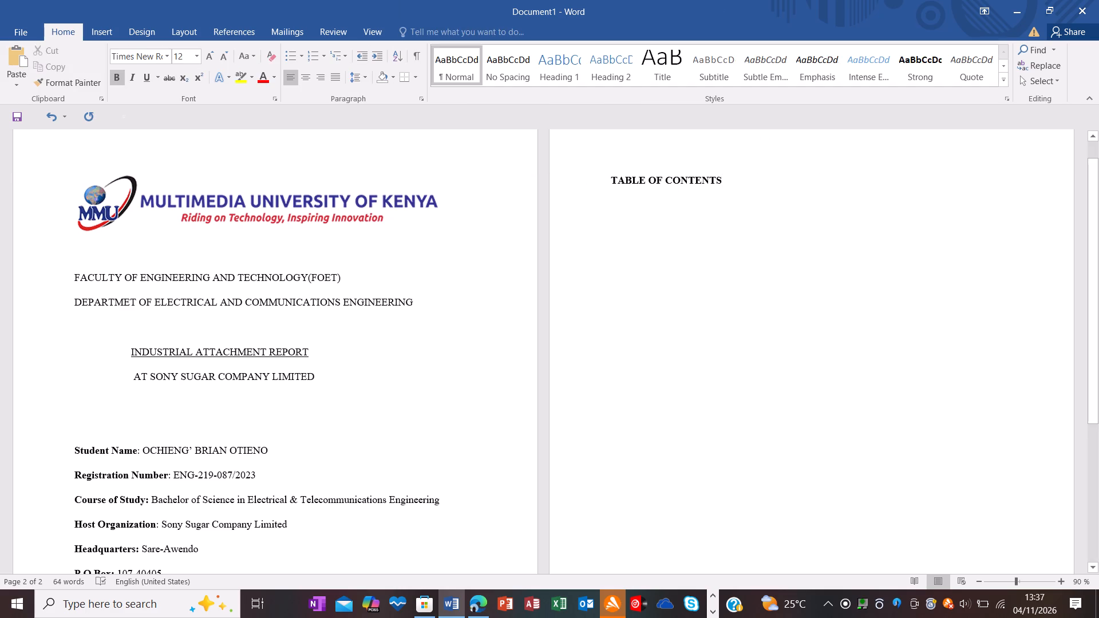
{"action": "left_click_drag", "start_coordinate": [773, 221], "coordinate": [929, 216]}
{"action": "left_click_drag", "start_coordinate": [616, 204], "coordinate": [839, 204]}
{"action": "left_click_drag", "start_coordinate": [839, 204], "coordinate": [1003, 200]}
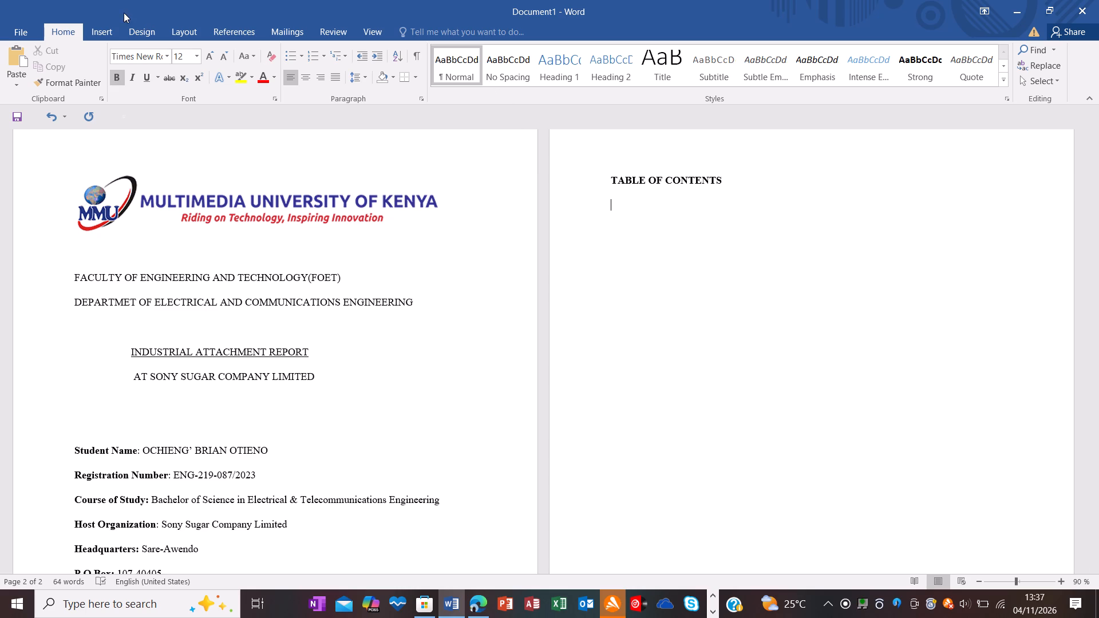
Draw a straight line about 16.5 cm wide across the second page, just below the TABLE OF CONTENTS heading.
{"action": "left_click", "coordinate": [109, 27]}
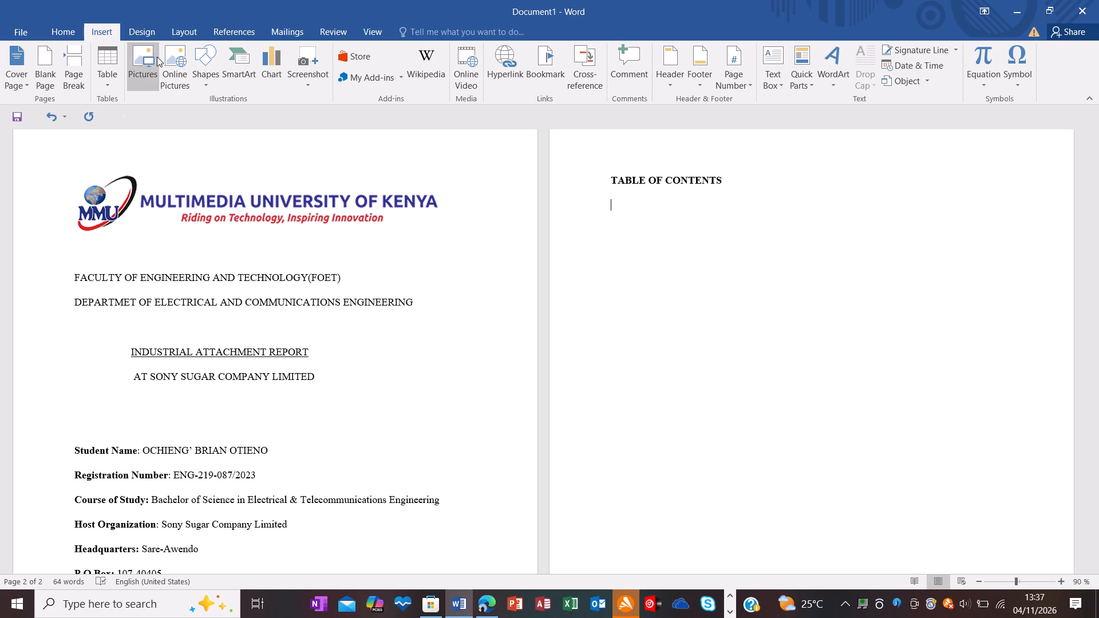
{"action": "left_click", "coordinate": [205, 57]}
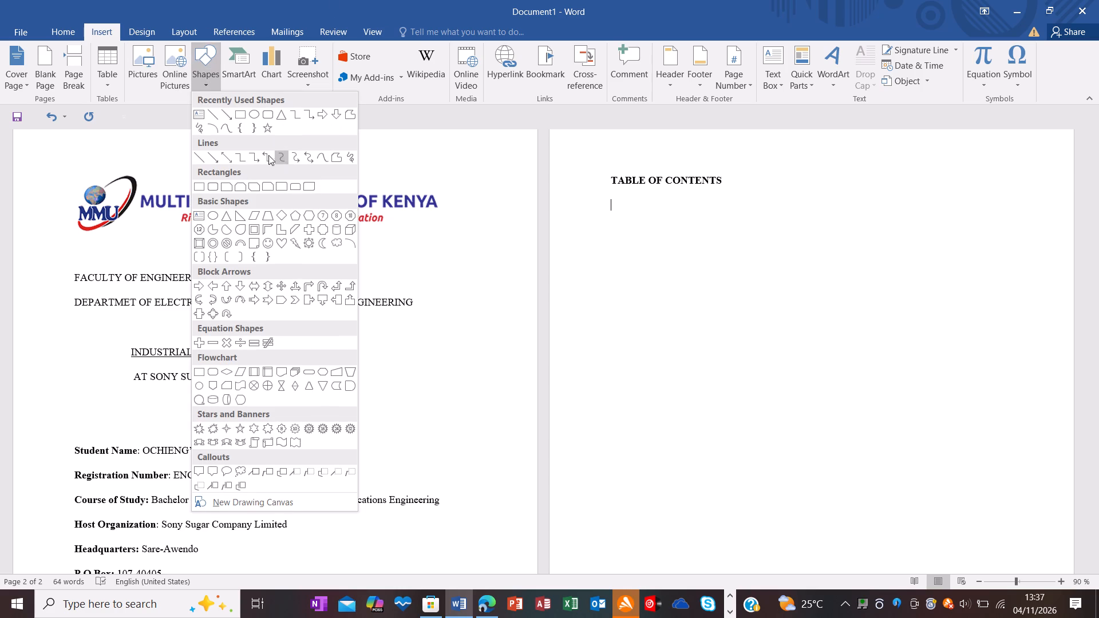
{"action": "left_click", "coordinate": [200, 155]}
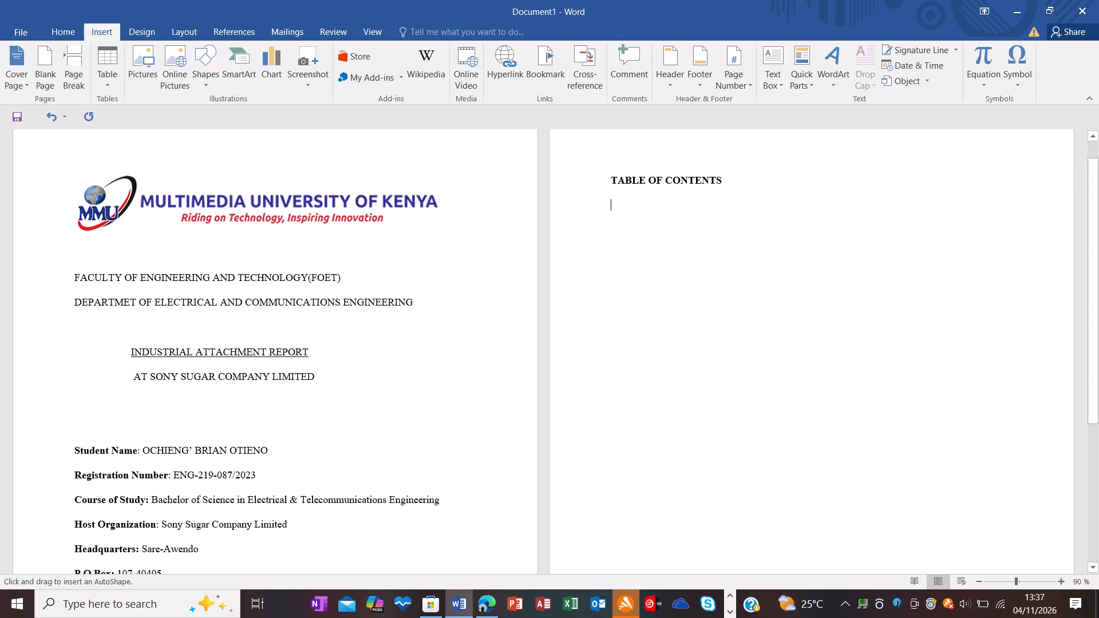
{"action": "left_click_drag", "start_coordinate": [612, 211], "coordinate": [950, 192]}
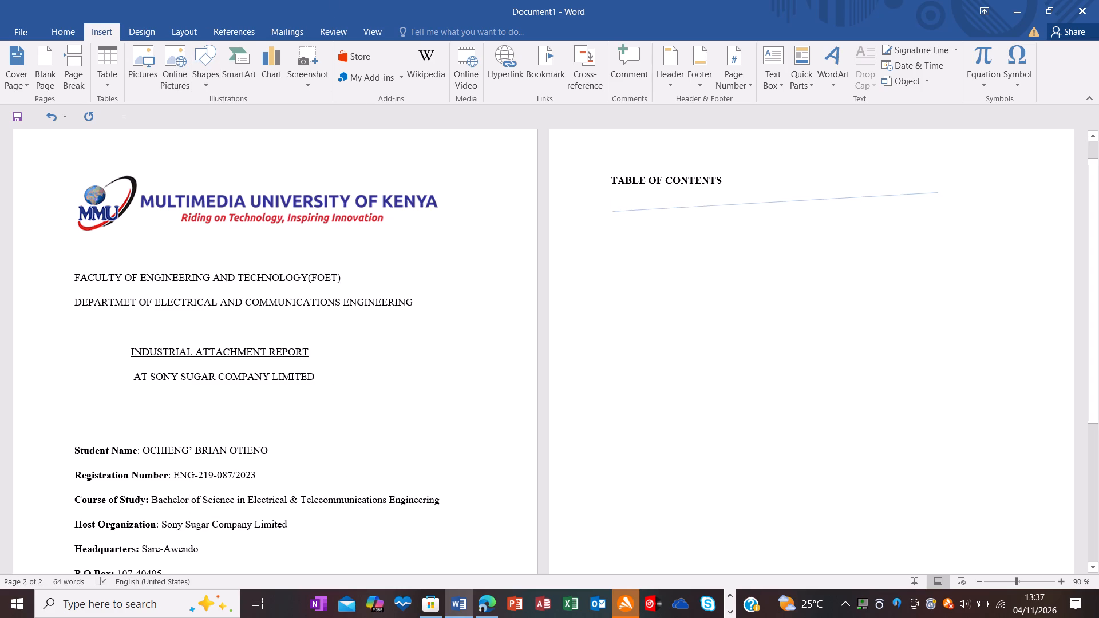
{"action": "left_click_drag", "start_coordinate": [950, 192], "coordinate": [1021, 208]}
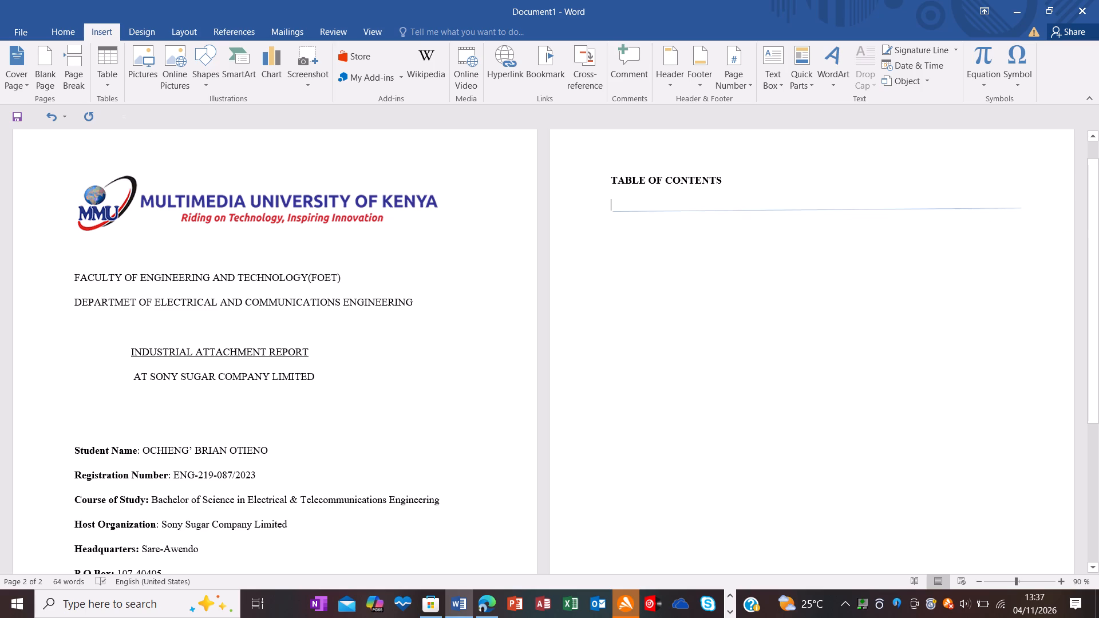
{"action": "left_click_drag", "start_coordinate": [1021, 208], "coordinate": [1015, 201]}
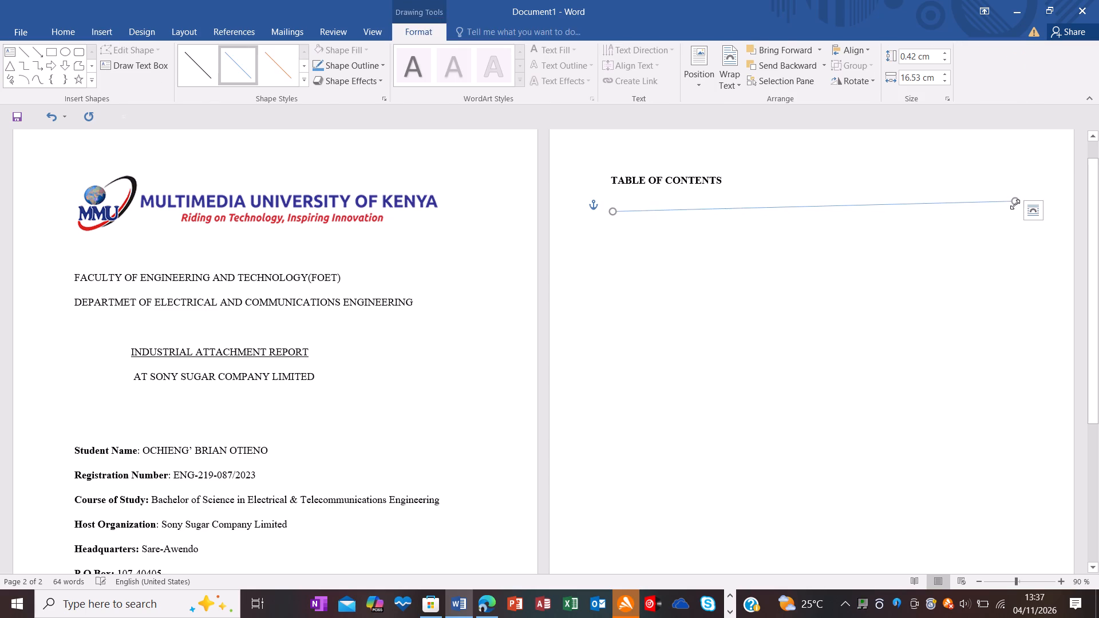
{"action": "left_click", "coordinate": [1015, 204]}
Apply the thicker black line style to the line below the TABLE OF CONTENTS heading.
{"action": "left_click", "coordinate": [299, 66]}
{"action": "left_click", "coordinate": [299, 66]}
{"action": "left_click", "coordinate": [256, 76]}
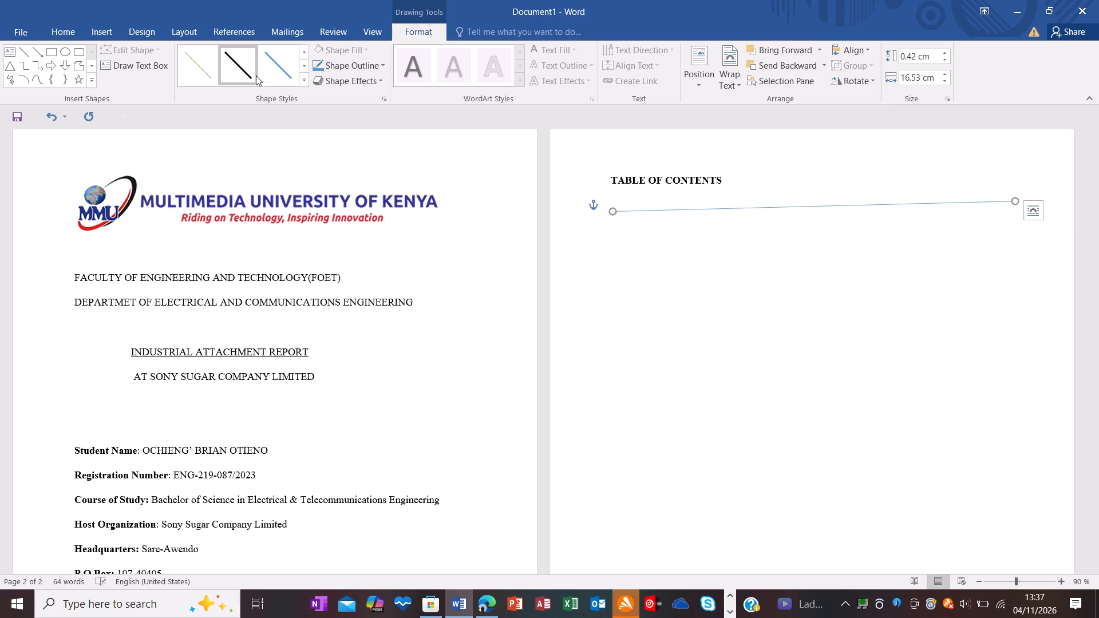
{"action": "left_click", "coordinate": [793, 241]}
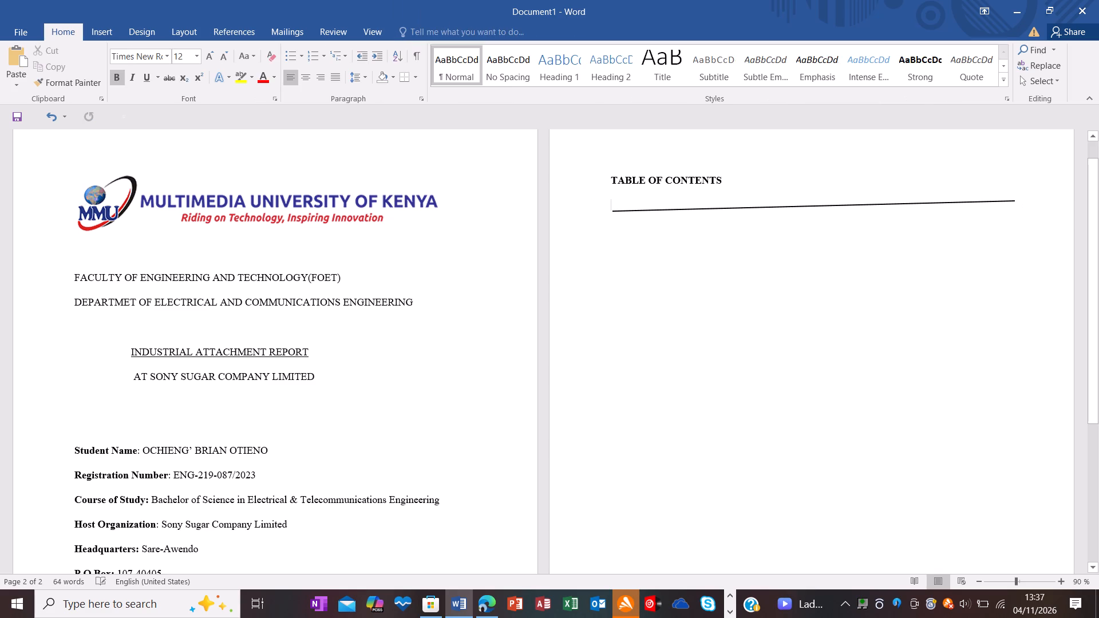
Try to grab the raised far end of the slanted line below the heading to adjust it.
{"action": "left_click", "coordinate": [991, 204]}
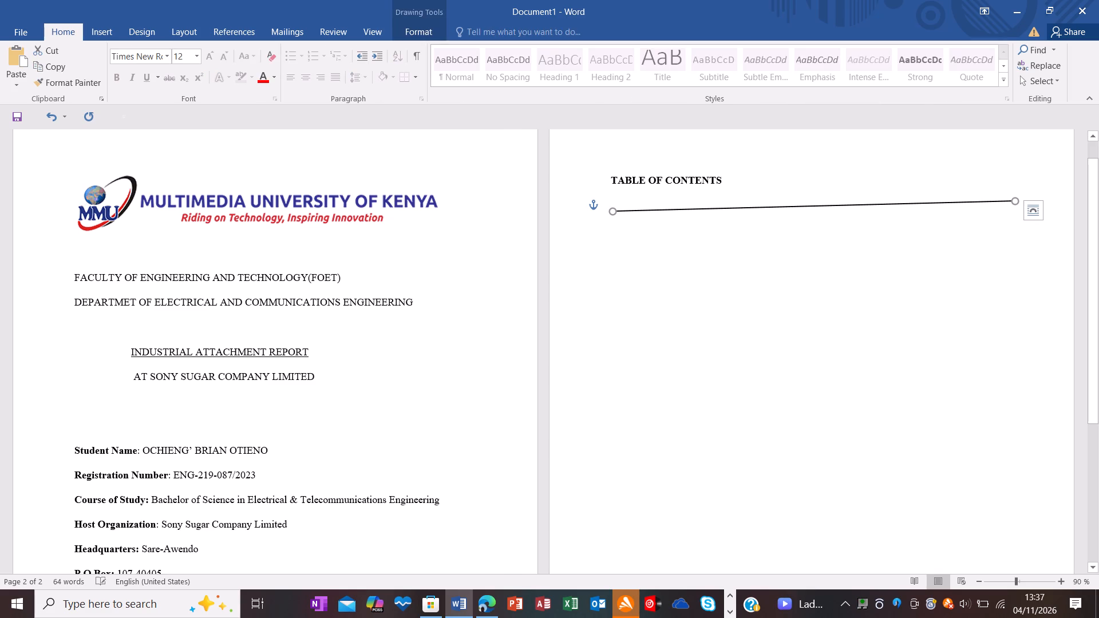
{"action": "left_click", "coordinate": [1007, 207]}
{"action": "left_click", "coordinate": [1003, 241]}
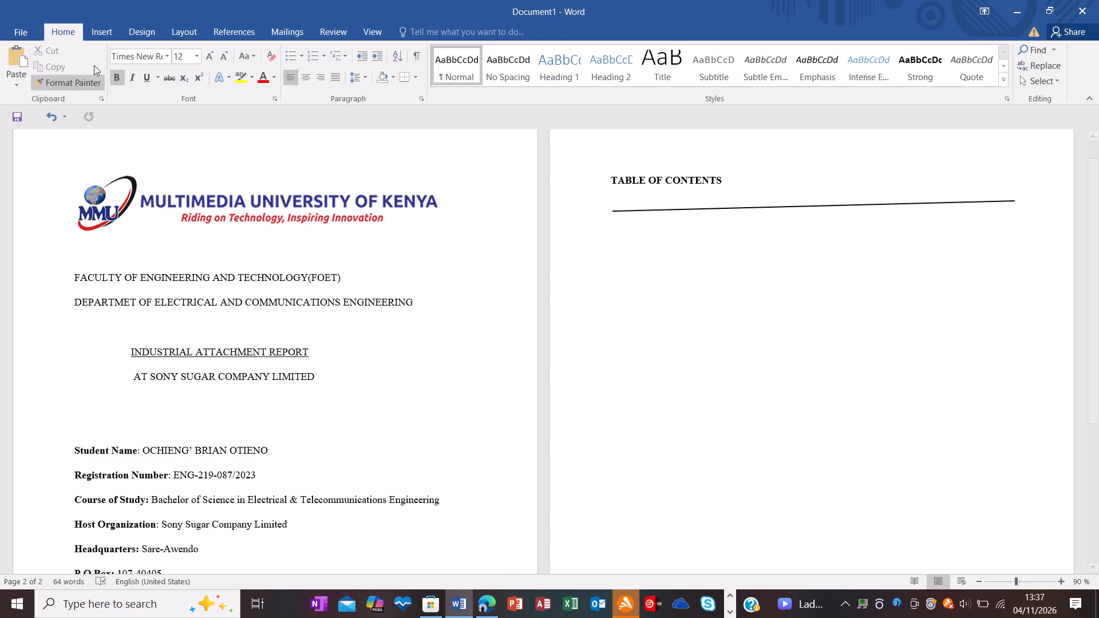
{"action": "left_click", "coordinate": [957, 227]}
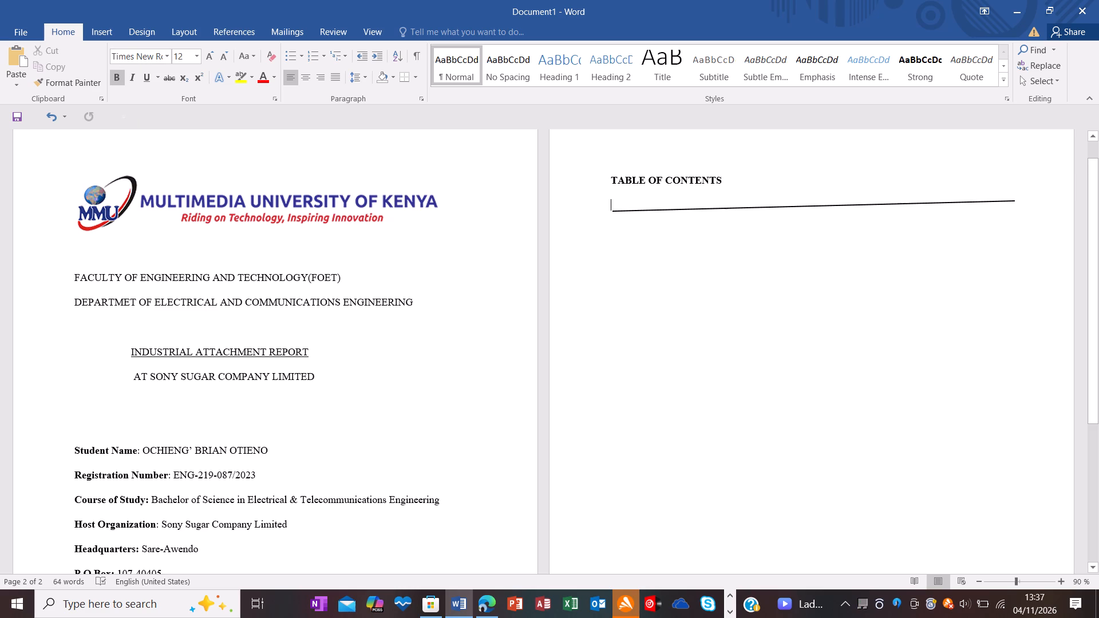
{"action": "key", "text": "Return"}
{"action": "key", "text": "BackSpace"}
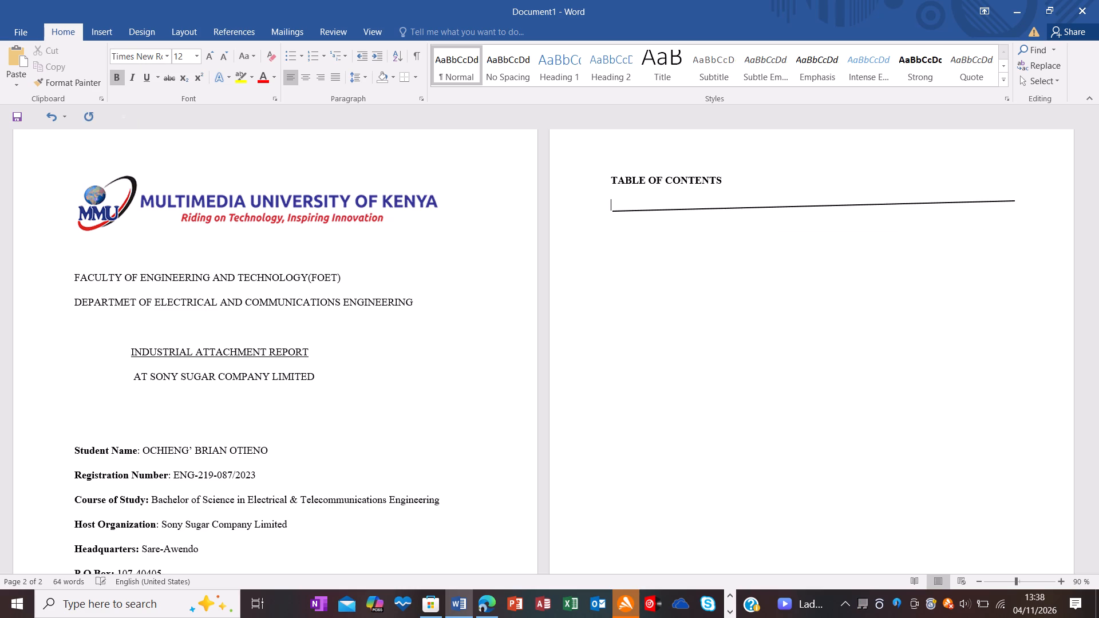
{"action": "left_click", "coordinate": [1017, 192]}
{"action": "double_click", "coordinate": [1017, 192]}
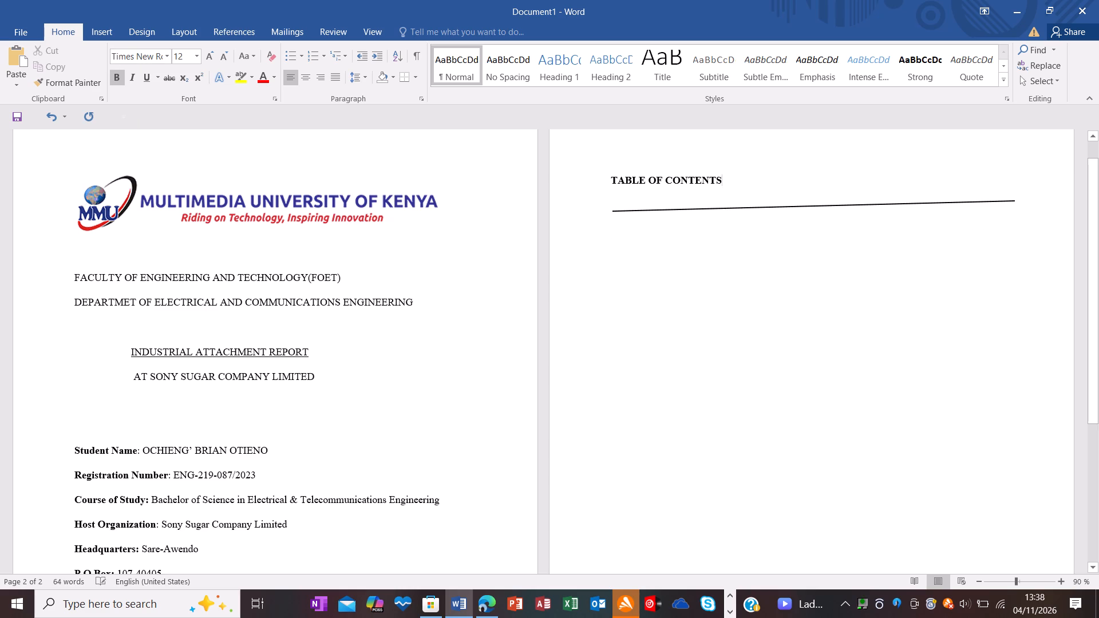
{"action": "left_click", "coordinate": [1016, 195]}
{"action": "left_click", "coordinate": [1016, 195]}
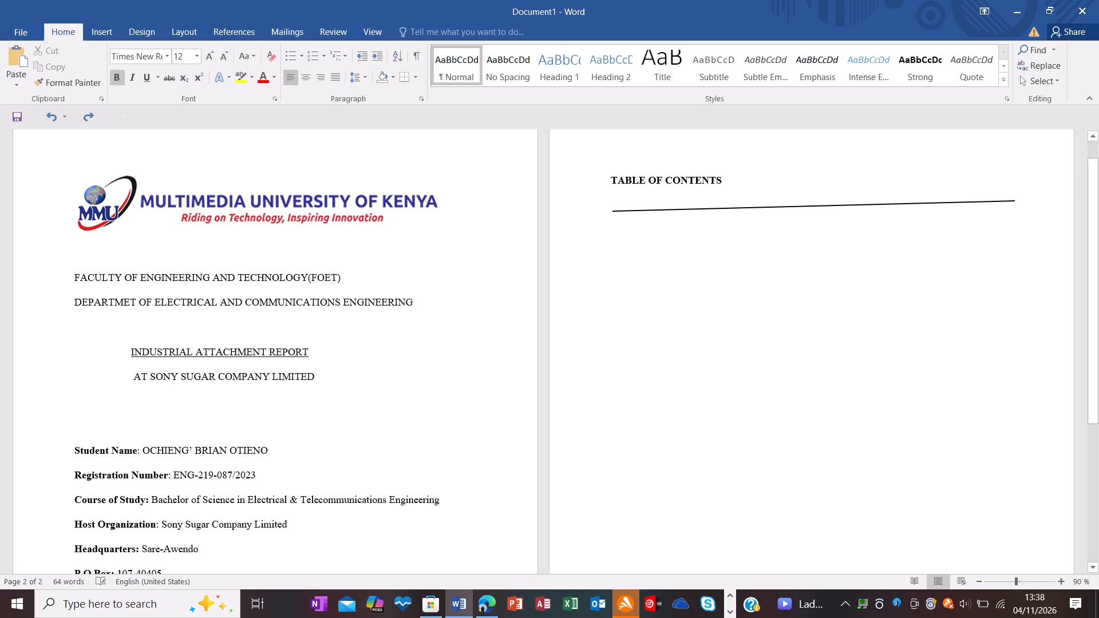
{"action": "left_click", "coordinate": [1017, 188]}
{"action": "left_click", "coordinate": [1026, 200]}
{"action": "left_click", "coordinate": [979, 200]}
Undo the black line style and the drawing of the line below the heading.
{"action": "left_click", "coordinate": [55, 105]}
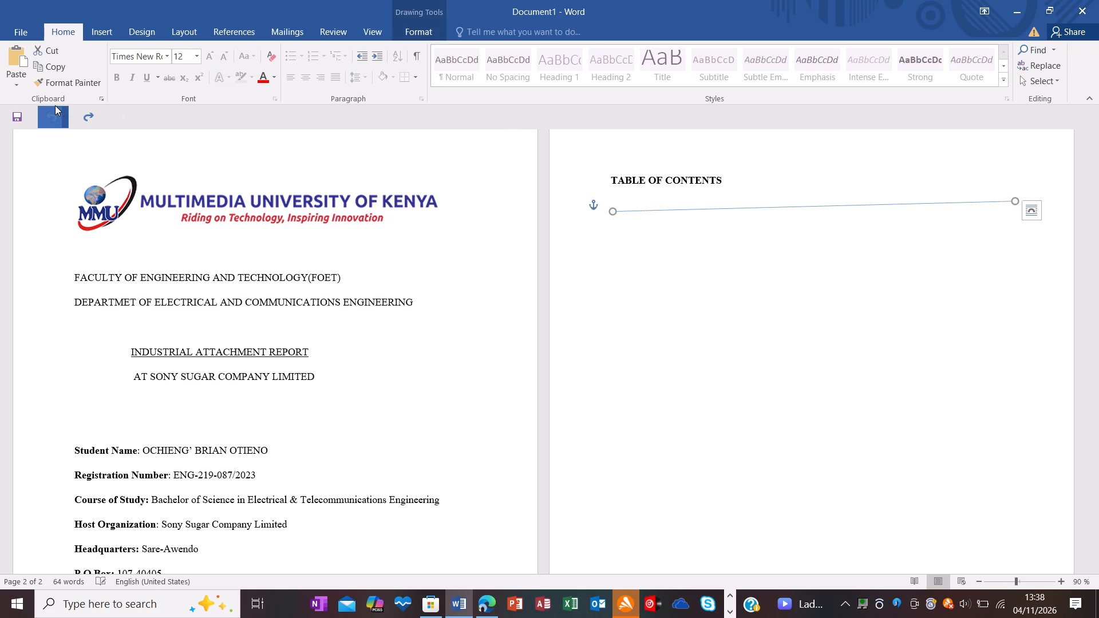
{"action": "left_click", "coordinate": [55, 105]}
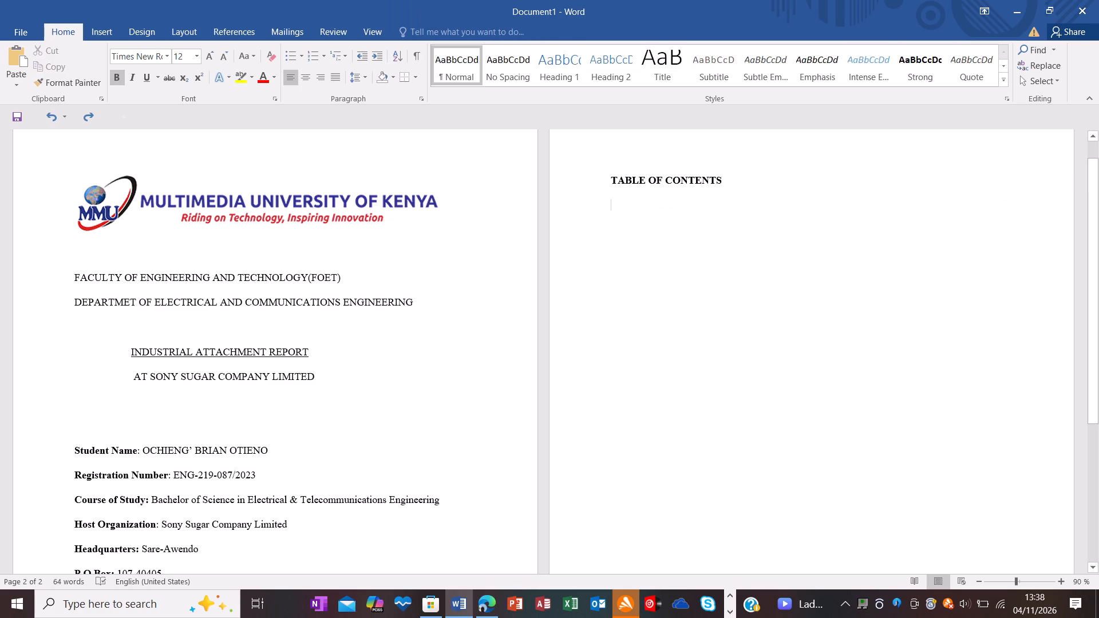
Enter the text Contents below the TABLE OF CONTENTS heading, leaving one empty line between them.
{"action": "left_click", "coordinate": [839, 268]}
{"action": "key", "text": "Return"}
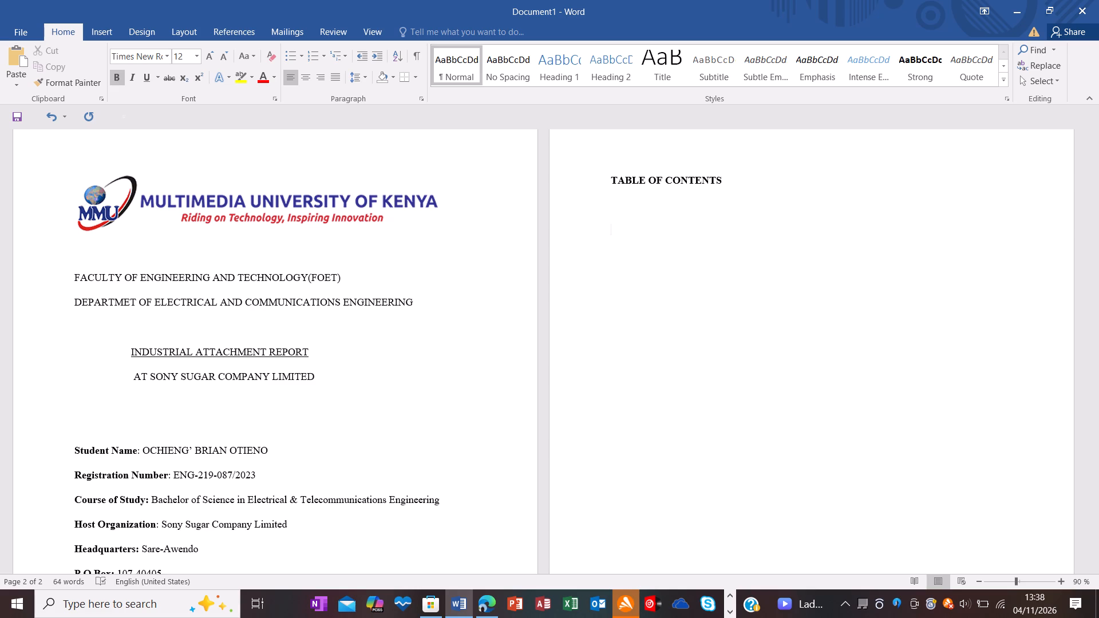
{"action": "key", "text": "BackSpace"}
{"action": "type", "text": "Contents"}
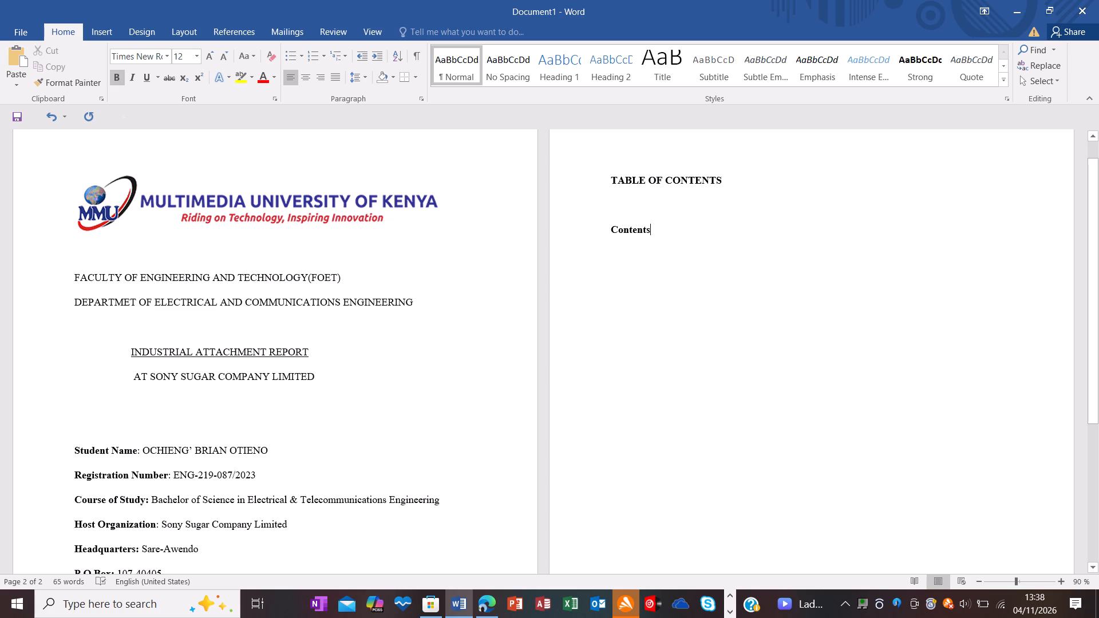
Turn off bold at the insertion point after the word Contents.
{"action": "left_click", "coordinate": [121, 78]}
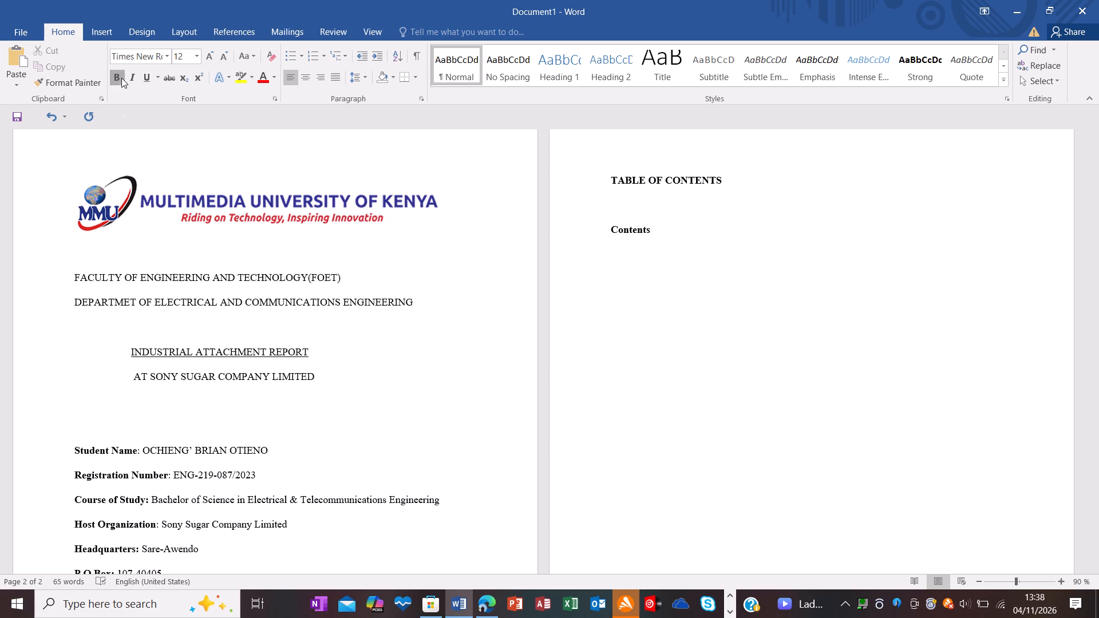
{"action": "left_click", "coordinate": [218, 75]}
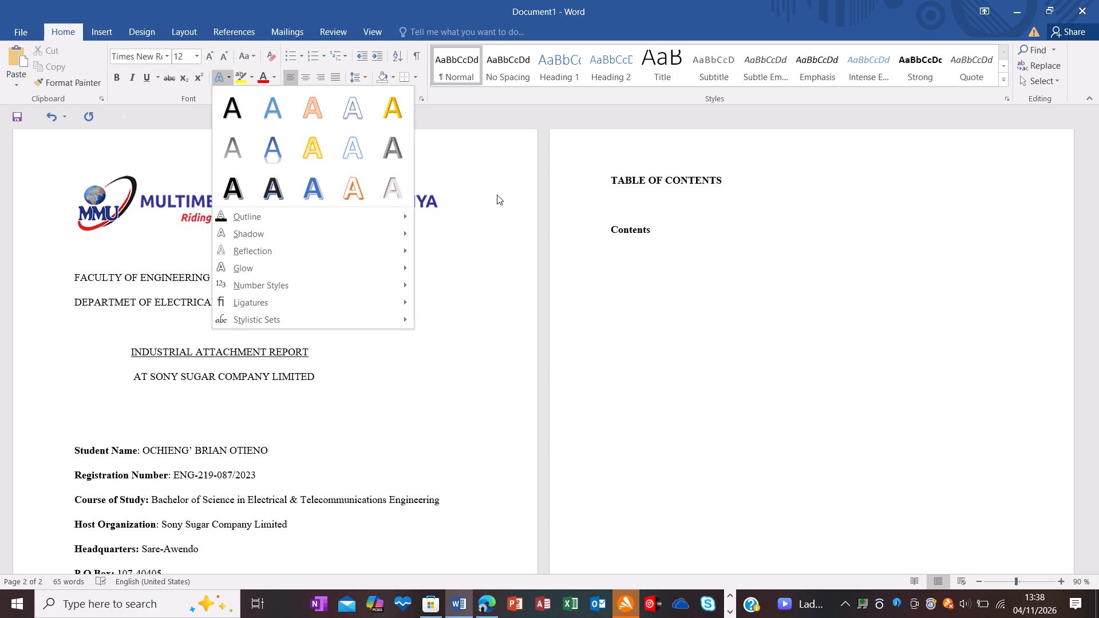
{"action": "left_click", "coordinate": [622, 230]}
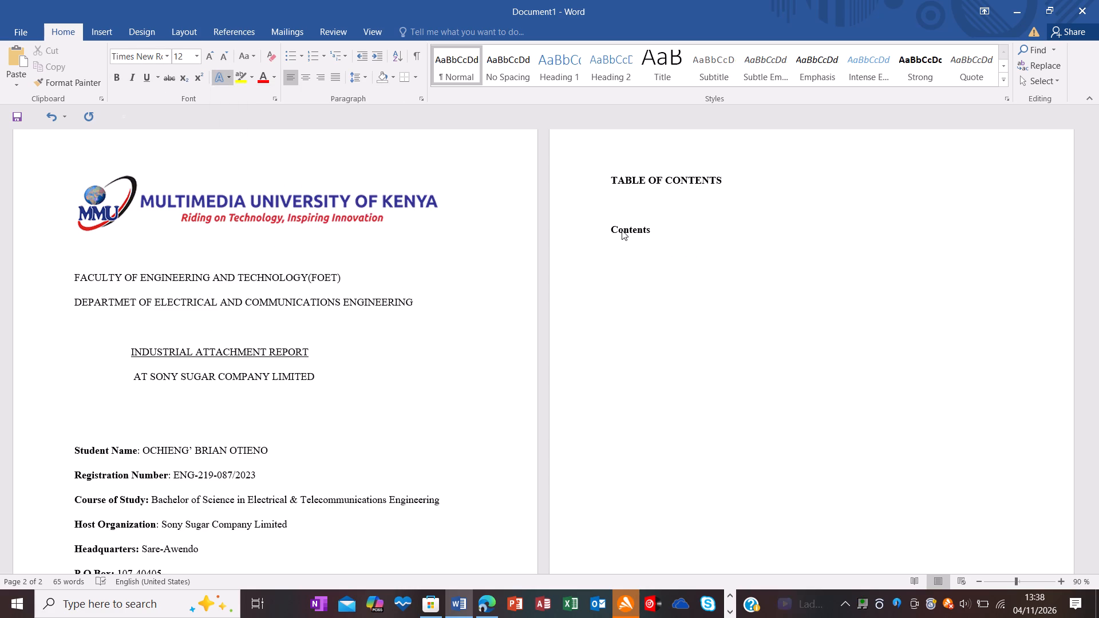
Remove the bold formatting from the word Contents below the TABLE OF CONTENTS heading.
{"action": "left_click_drag", "start_coordinate": [608, 230], "coordinate": [653, 230]}
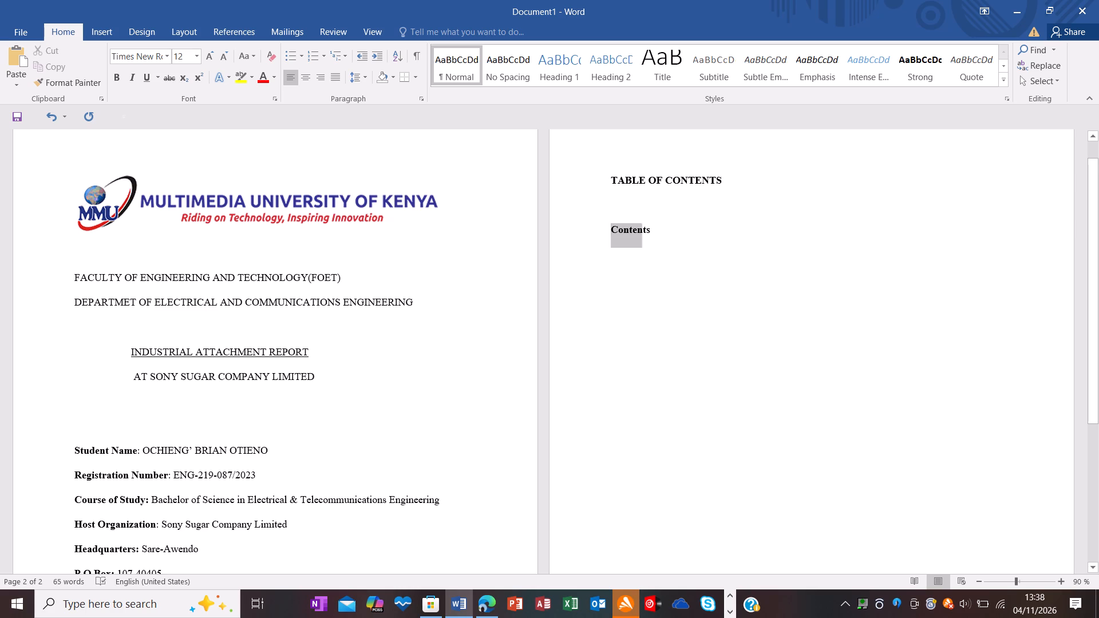
{"action": "left_click_drag", "start_coordinate": [653, 230], "coordinate": [662, 230]}
{"action": "left_click", "coordinate": [121, 78]}
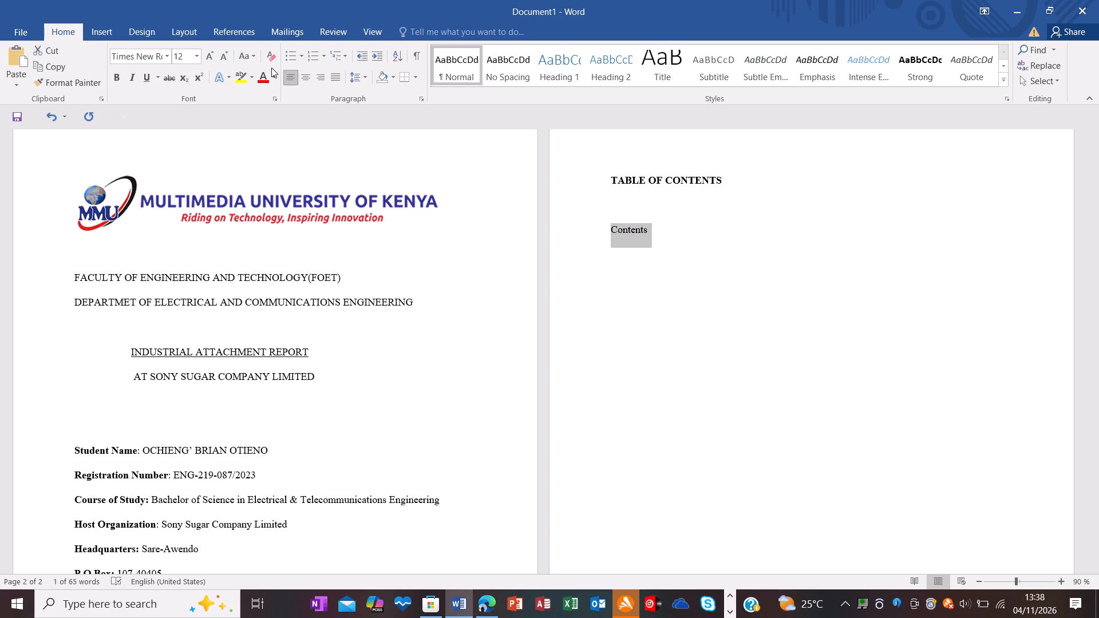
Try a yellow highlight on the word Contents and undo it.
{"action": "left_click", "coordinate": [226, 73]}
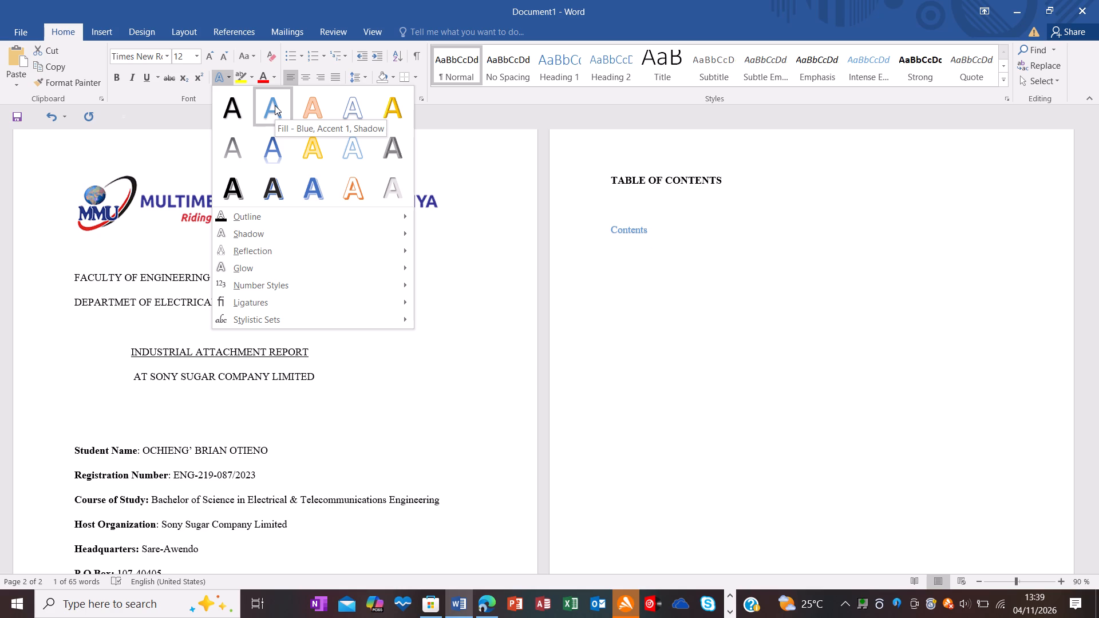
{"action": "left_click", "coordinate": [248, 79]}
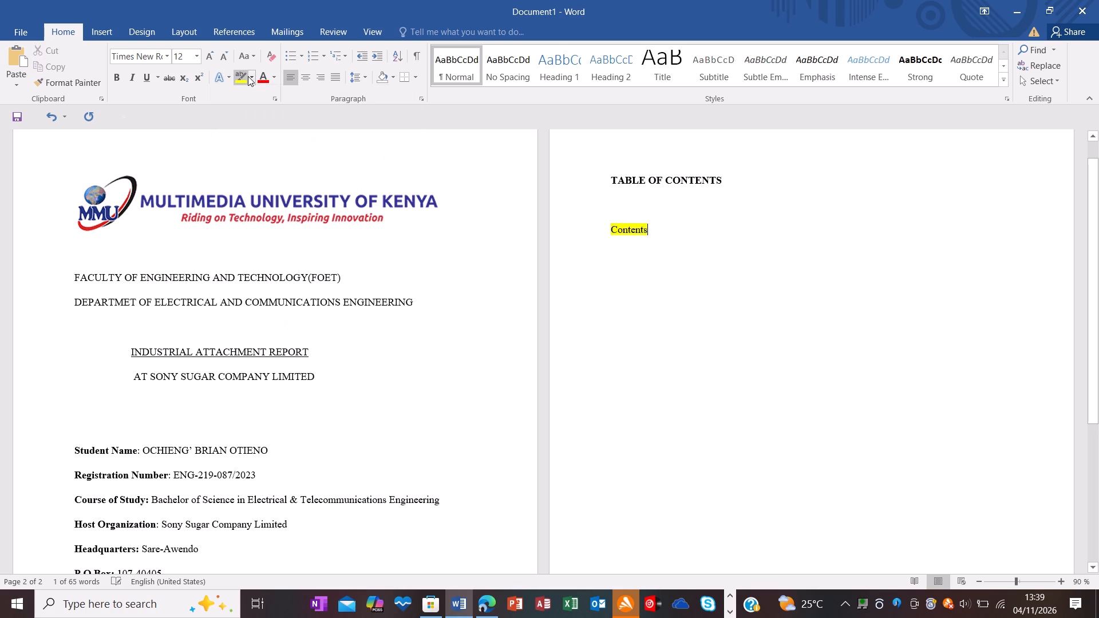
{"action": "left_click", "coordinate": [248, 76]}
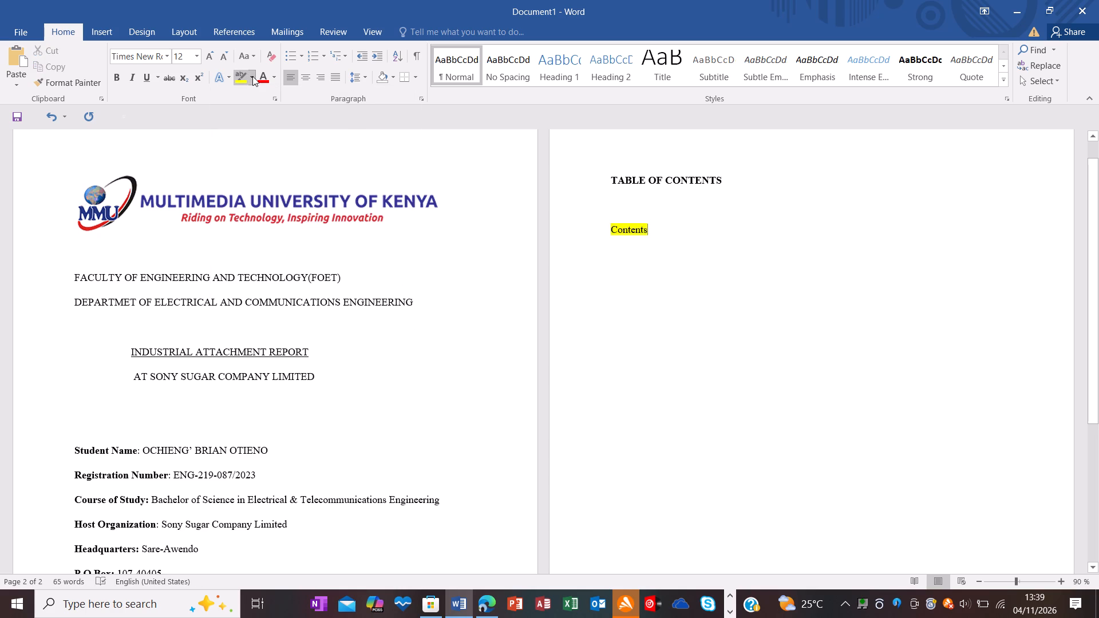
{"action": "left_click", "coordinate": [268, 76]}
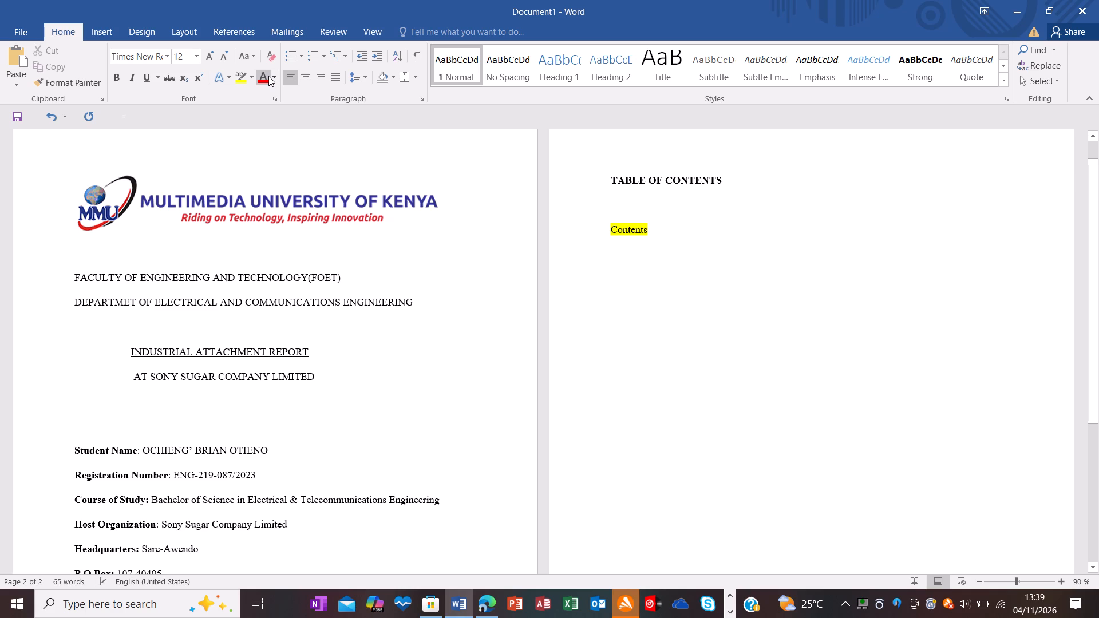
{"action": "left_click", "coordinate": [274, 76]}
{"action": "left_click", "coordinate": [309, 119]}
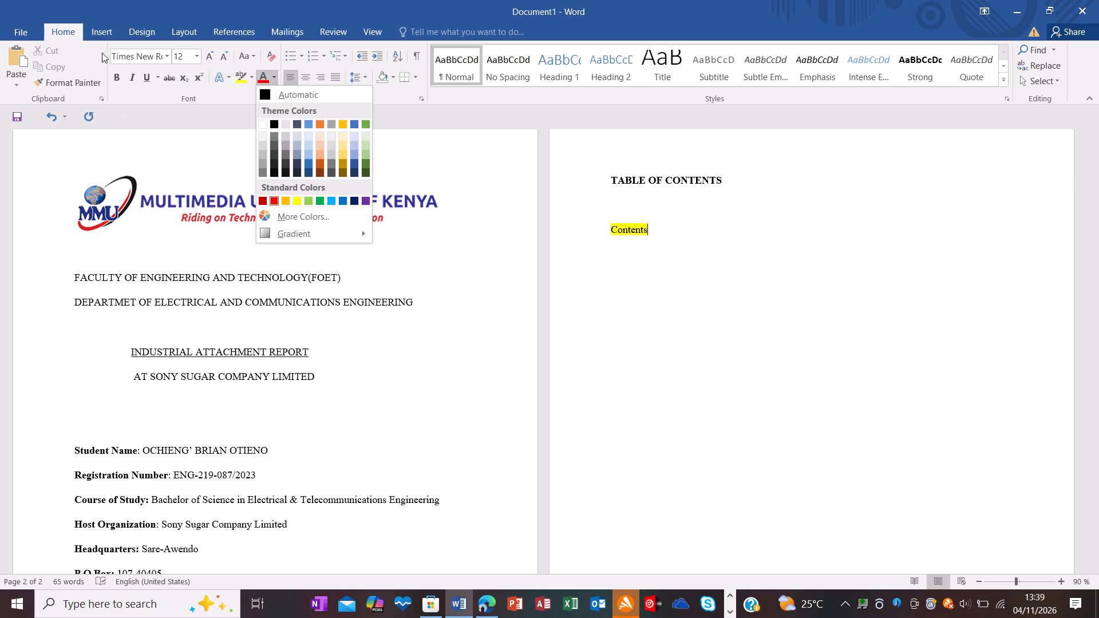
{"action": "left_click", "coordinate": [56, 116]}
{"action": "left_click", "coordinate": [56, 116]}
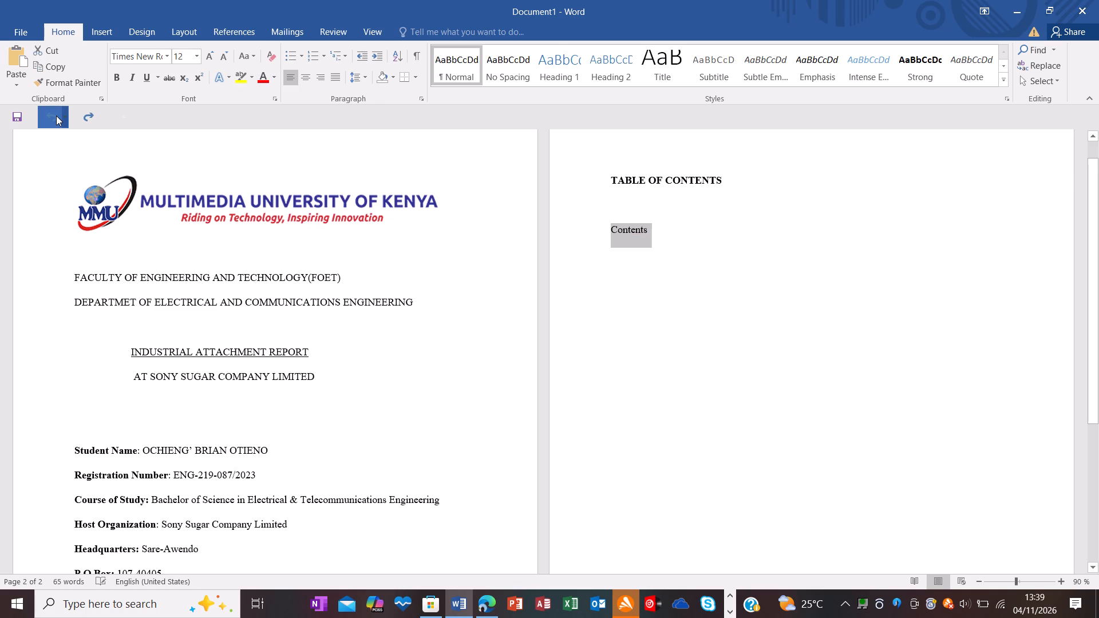
Change the font colour of the word Contents to the light blue theme colour.
{"action": "left_click", "coordinate": [270, 74]}
{"action": "left_click", "coordinate": [270, 74]}
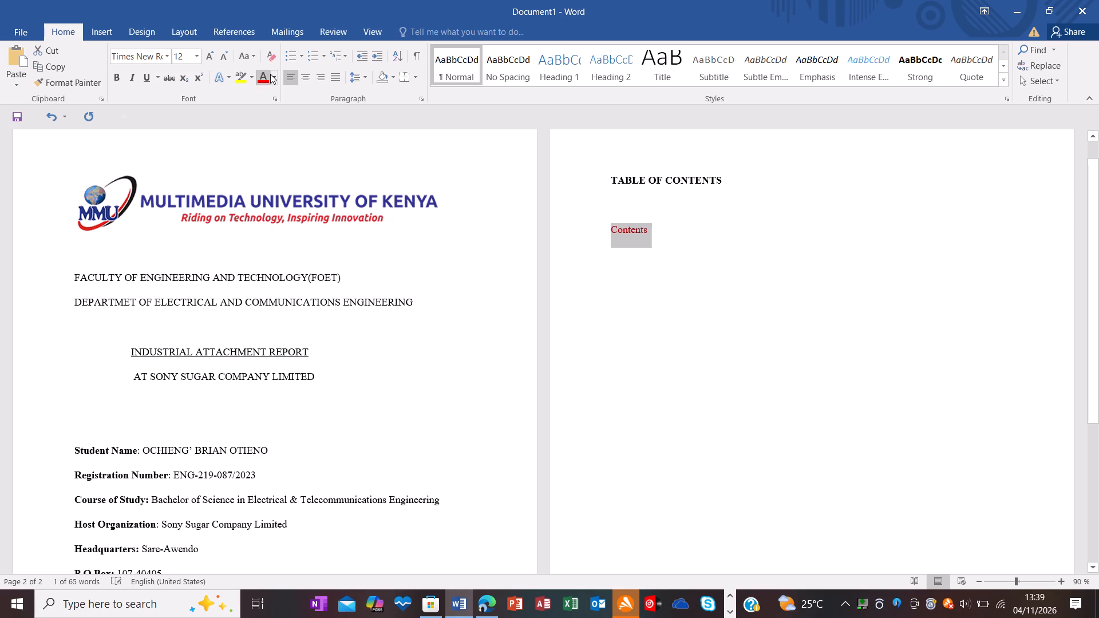
{"action": "left_click", "coordinate": [272, 74]}
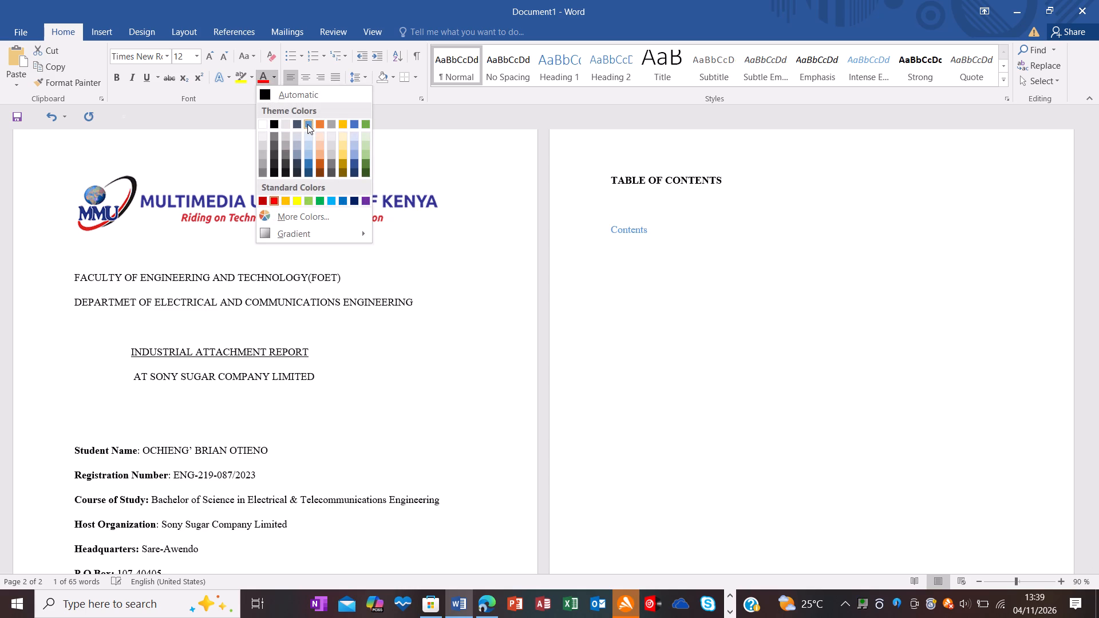
{"action": "left_click", "coordinate": [307, 124]}
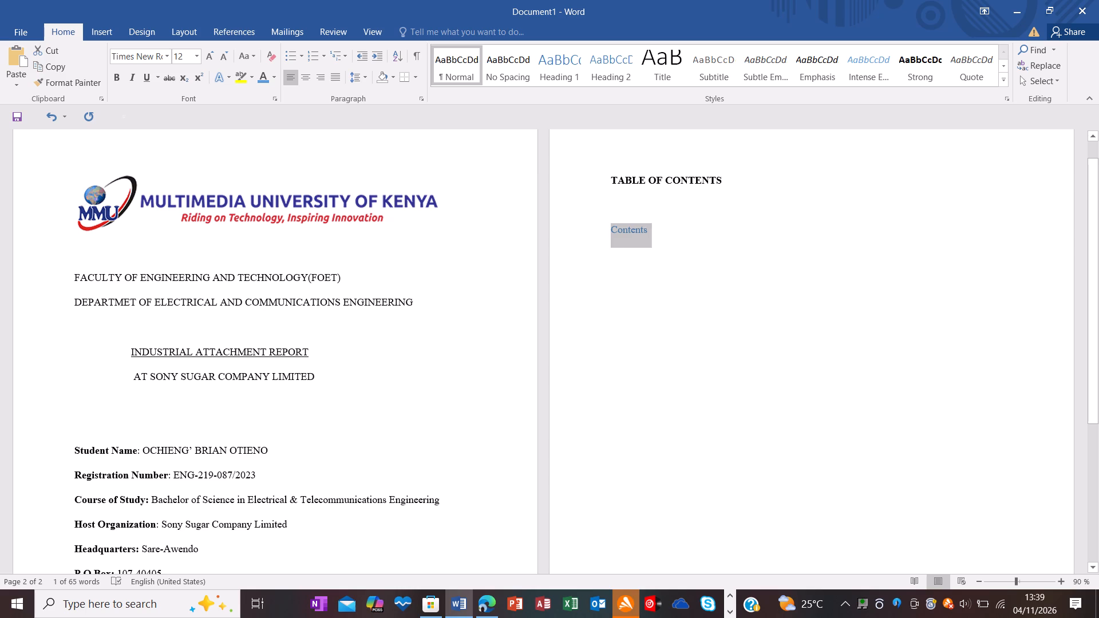
{"action": "left_click", "coordinate": [813, 348]}
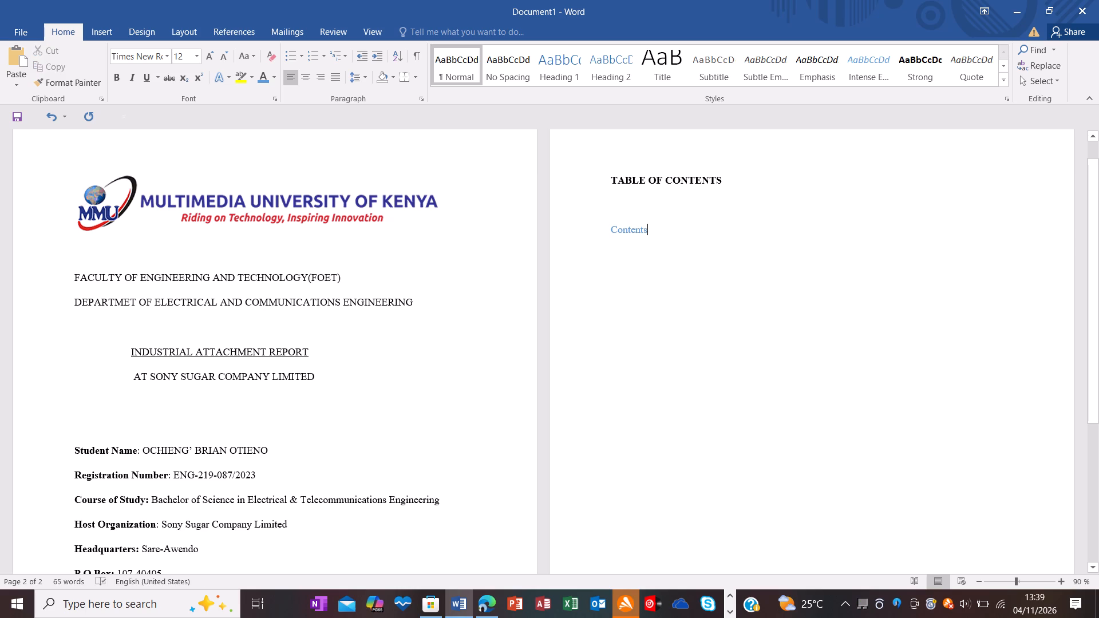
Delete the empty line between the TABLE OF CONTENTS heading and the word Contents.
{"action": "left_click", "coordinate": [606, 226]}
{"action": "key", "text": "BackSpace"}
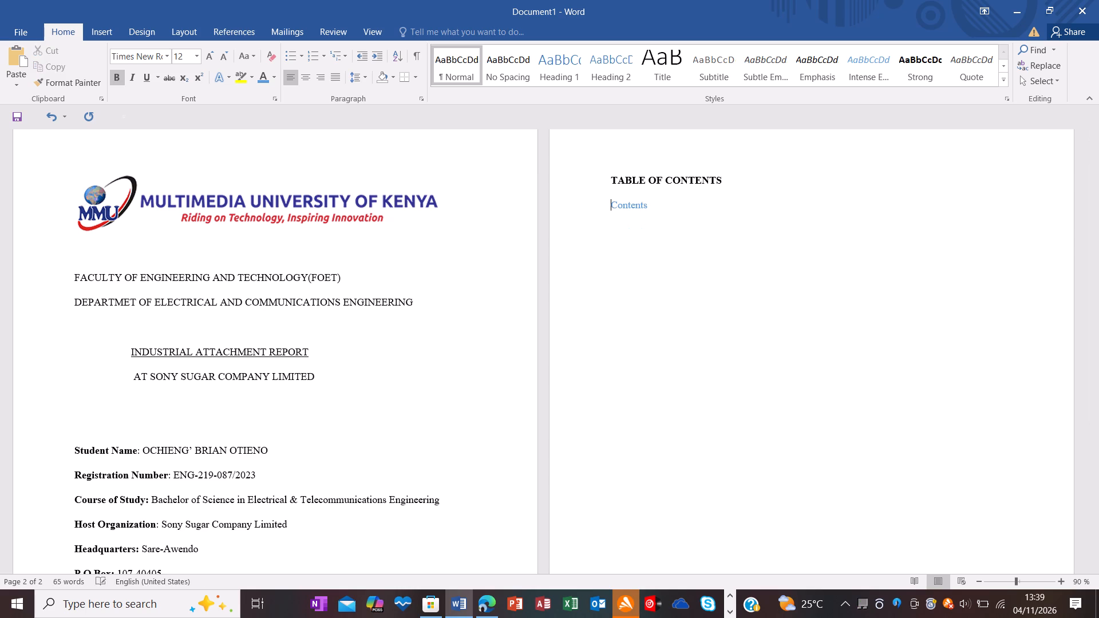
Start a new line below the word Contents.
{"action": "left_click", "coordinate": [660, 208]}
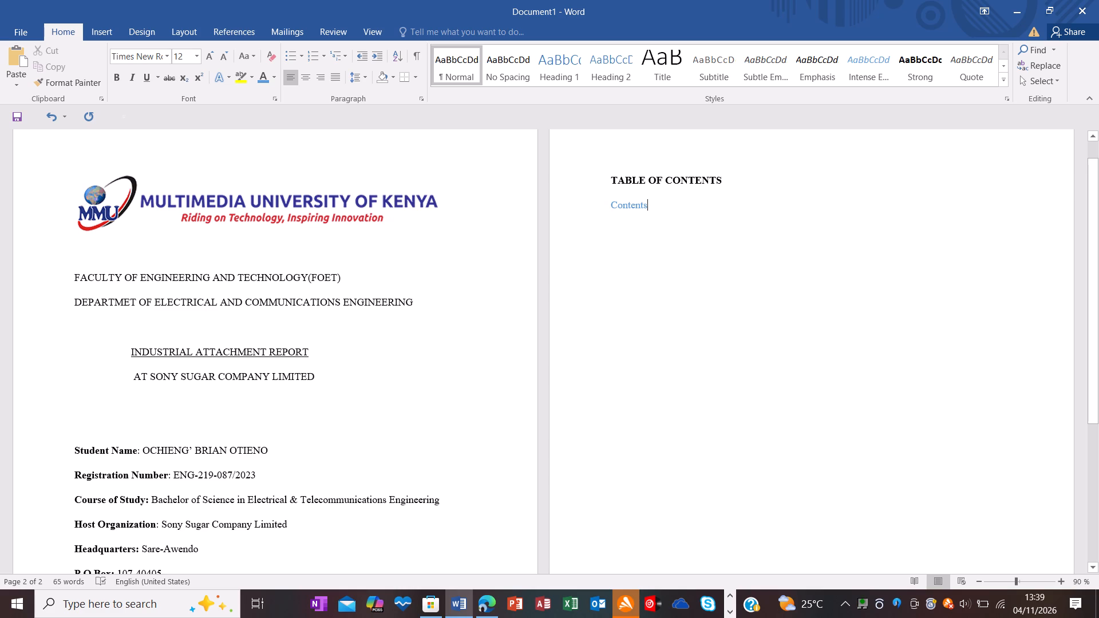
{"action": "key", "text": "Return"}
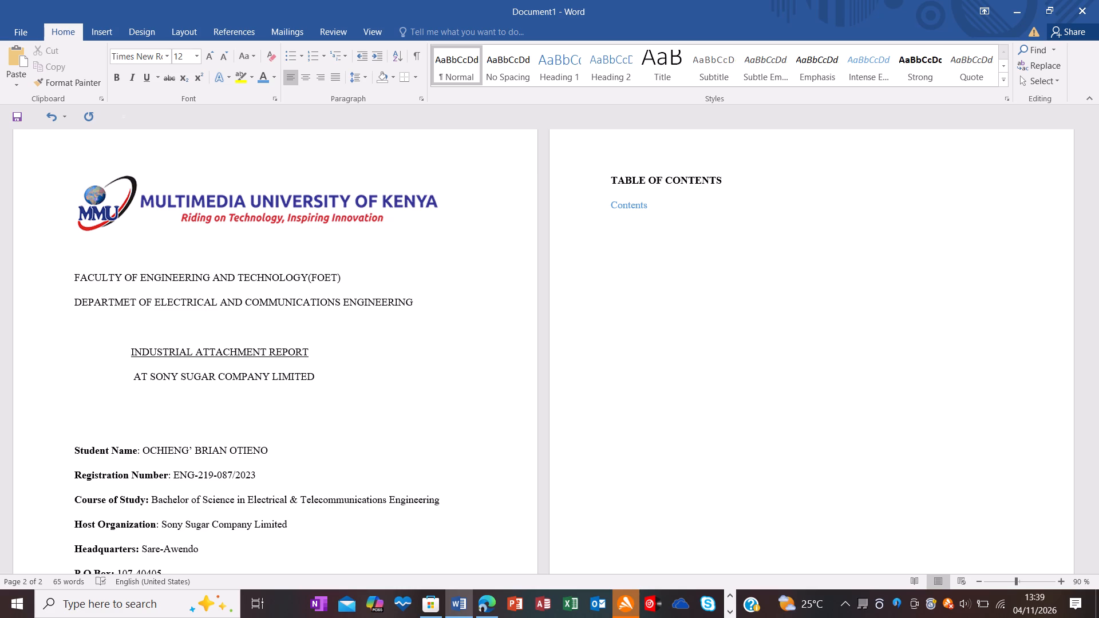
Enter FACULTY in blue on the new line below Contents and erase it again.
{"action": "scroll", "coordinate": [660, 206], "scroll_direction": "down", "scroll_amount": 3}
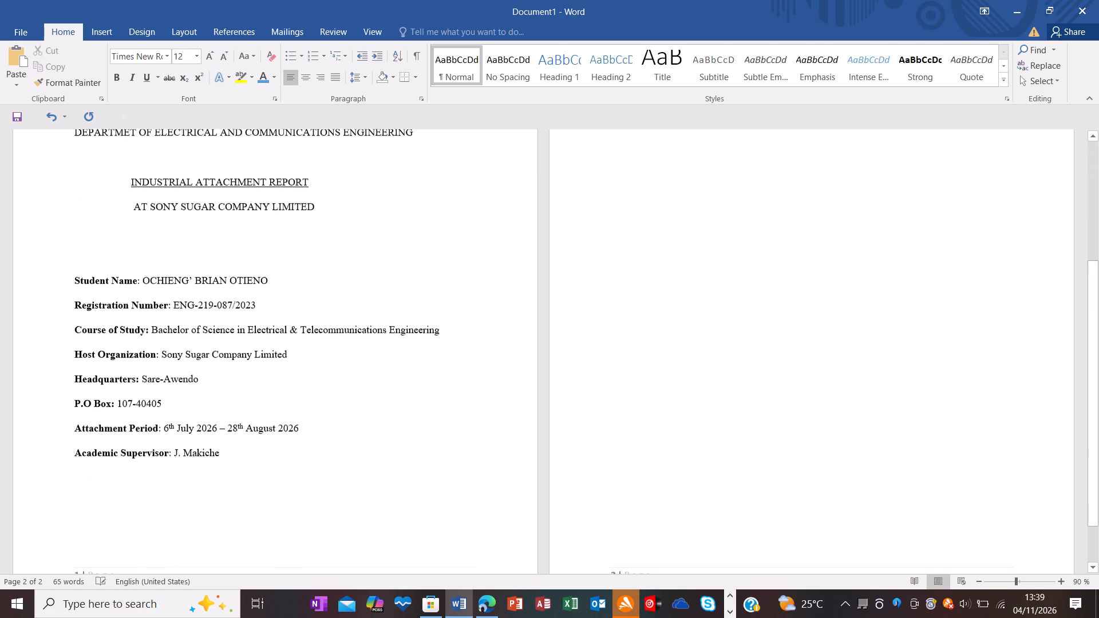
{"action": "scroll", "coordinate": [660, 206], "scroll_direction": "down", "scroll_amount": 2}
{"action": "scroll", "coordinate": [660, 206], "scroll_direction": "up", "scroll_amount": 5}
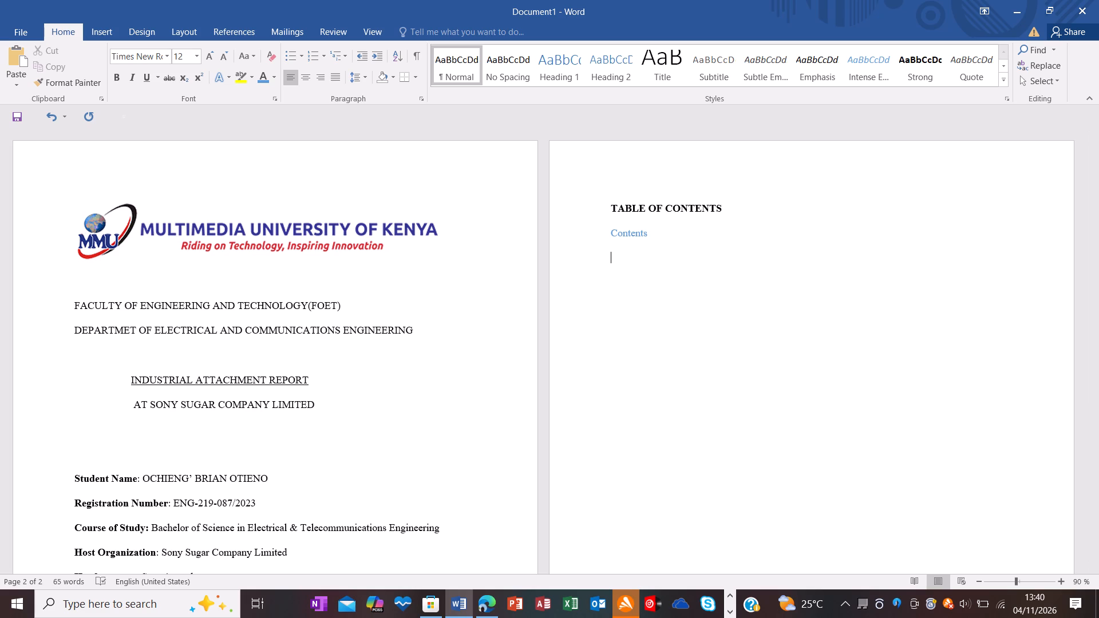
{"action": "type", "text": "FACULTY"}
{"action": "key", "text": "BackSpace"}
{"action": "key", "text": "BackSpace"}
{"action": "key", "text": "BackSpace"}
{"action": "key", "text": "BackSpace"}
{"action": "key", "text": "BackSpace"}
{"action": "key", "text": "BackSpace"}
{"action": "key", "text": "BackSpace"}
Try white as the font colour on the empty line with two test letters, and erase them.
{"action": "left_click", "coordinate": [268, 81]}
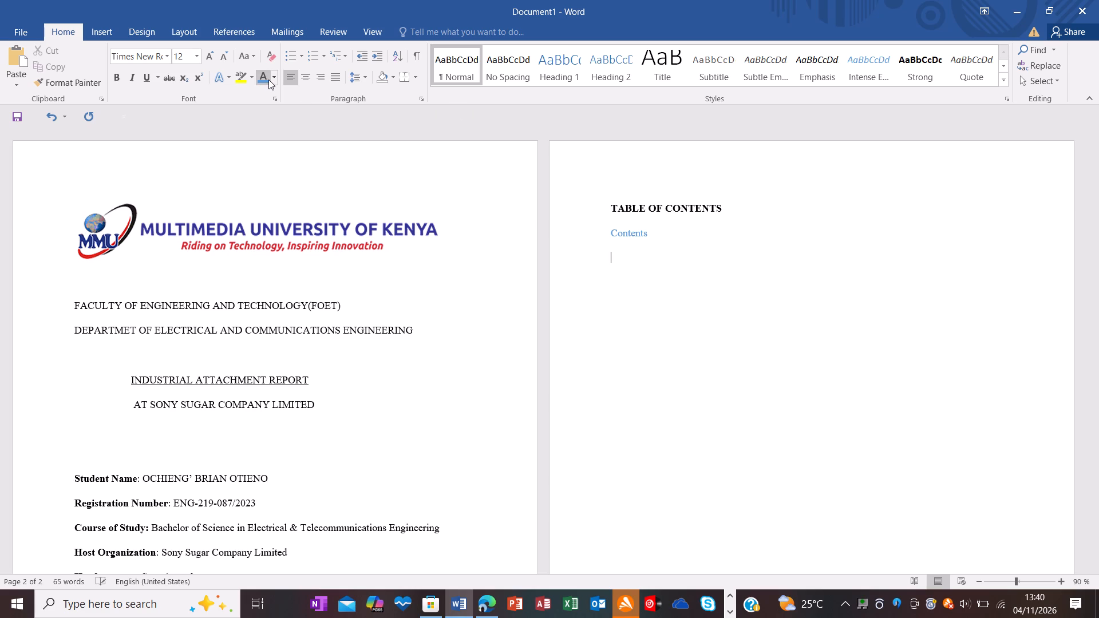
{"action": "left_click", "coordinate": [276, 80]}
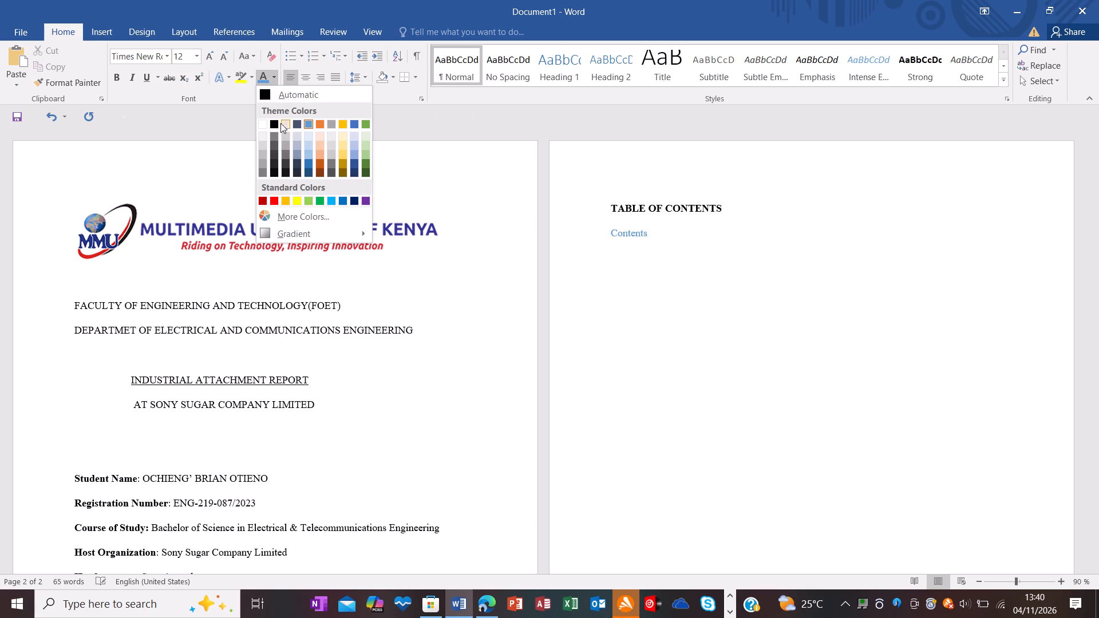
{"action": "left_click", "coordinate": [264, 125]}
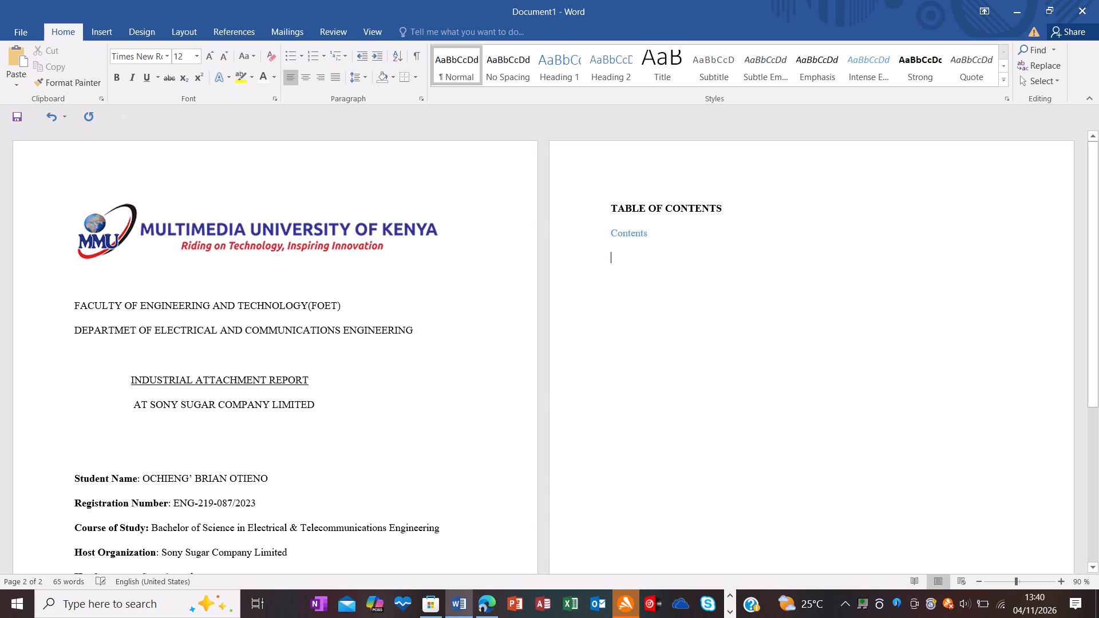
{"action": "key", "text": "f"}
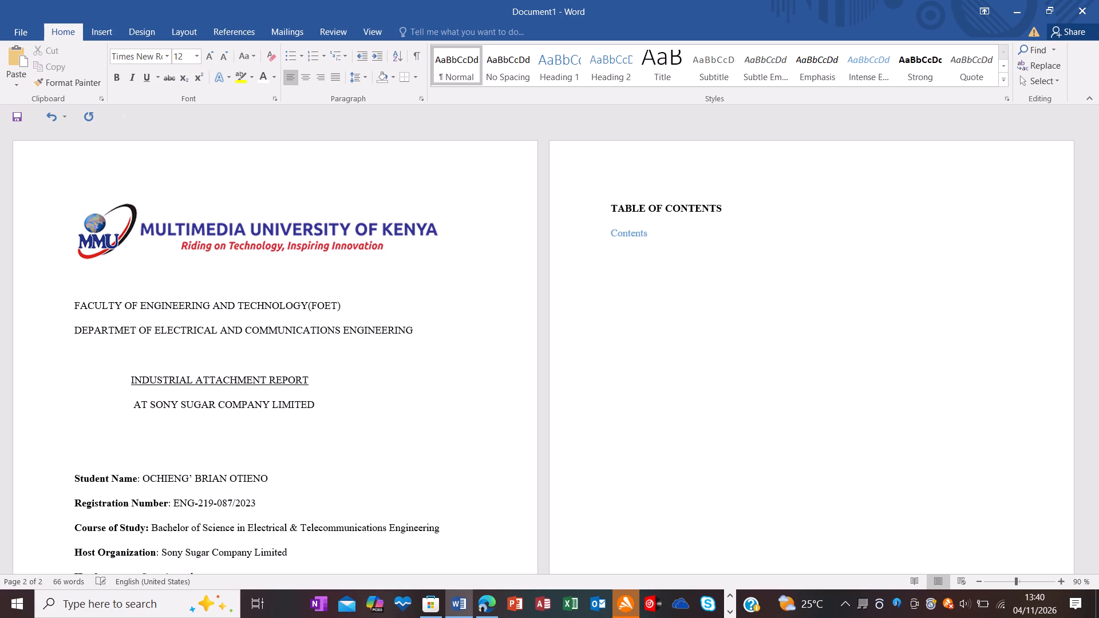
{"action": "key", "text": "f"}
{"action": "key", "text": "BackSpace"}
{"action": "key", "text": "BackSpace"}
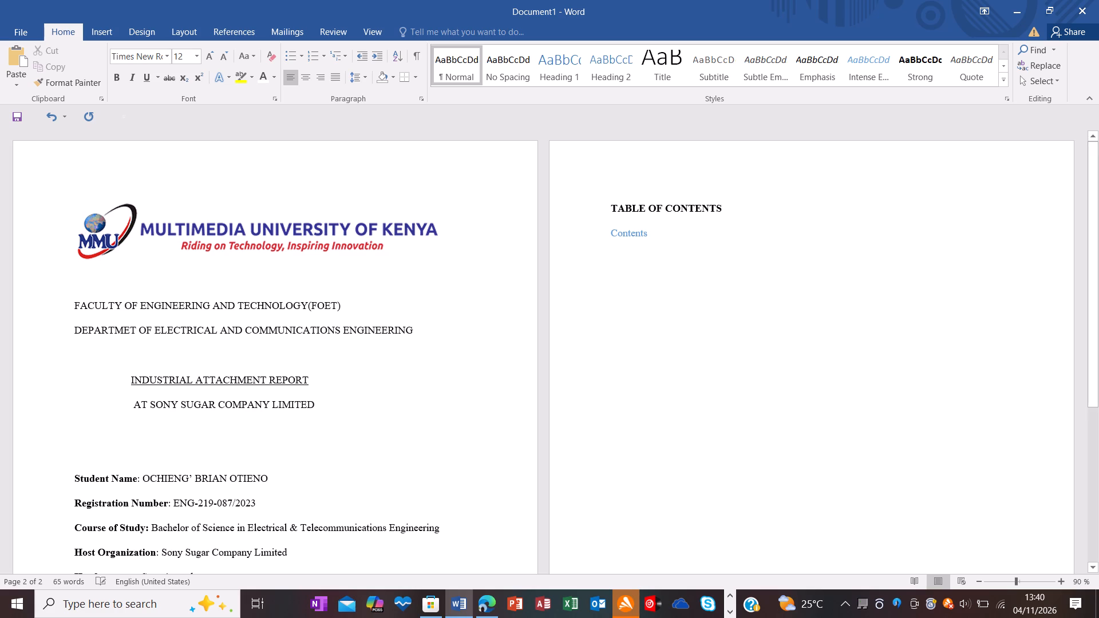
Set the font colour to black and enter FACULTY OF ENGINEEERING AND TECHNOLOGY (FOET) on the line below Contents.
{"action": "left_click", "coordinate": [274, 76]}
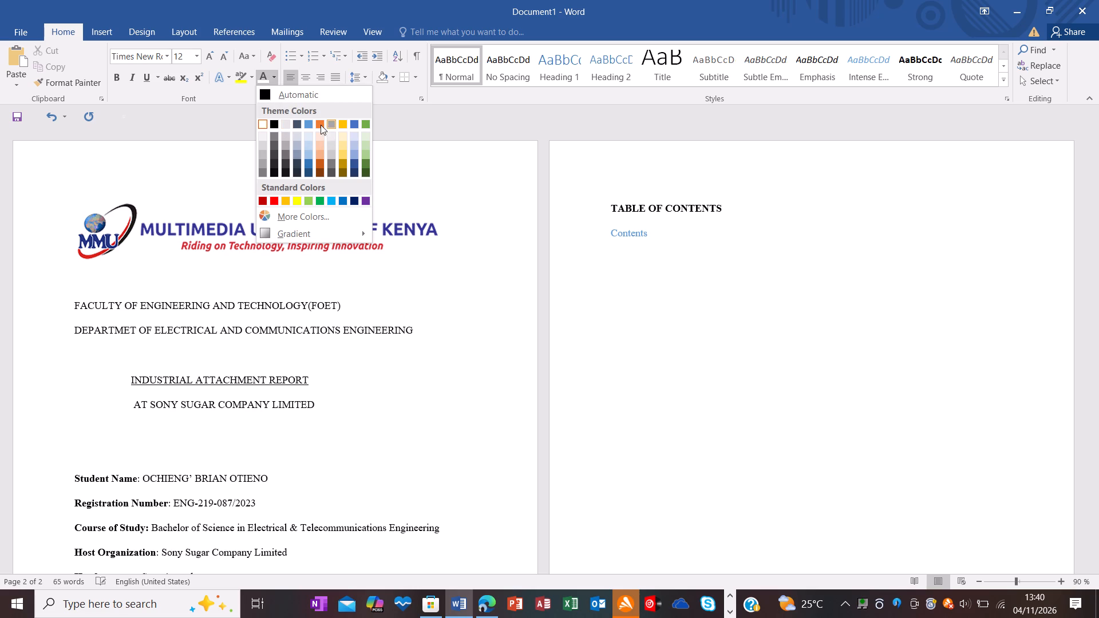
{"action": "left_click", "coordinate": [278, 121]}
{"action": "type", "text": "FA"}
{"action": "type", "text": "CUL"}
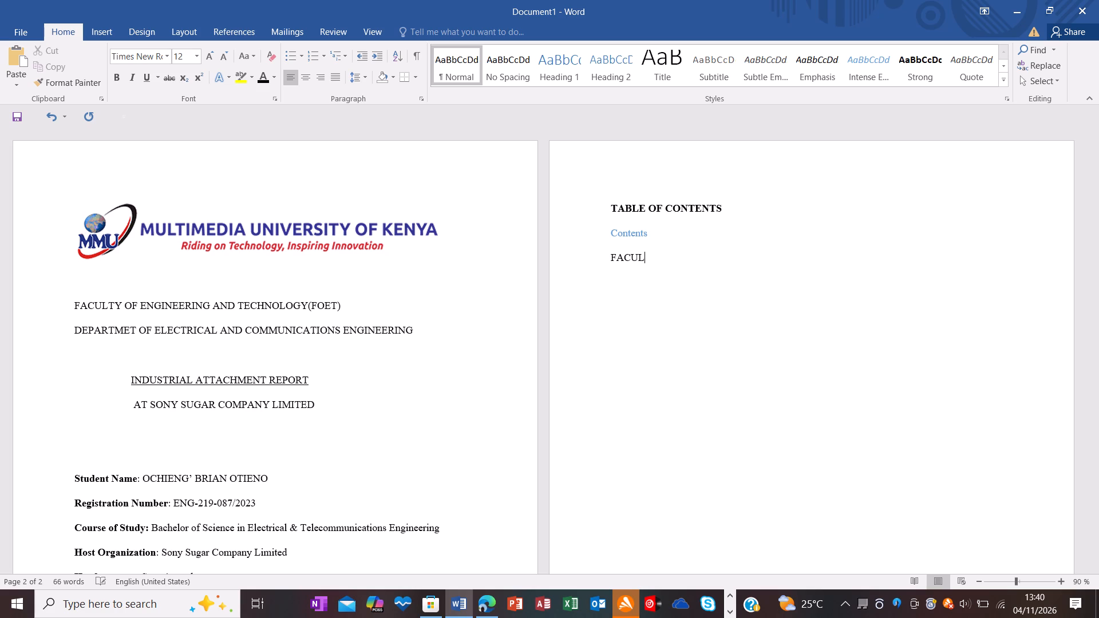
{"action": "type", "text": "TY"}
{"action": "key", "text": "space"}
{"action": "type", "text": "OF ENGINEEERING"}
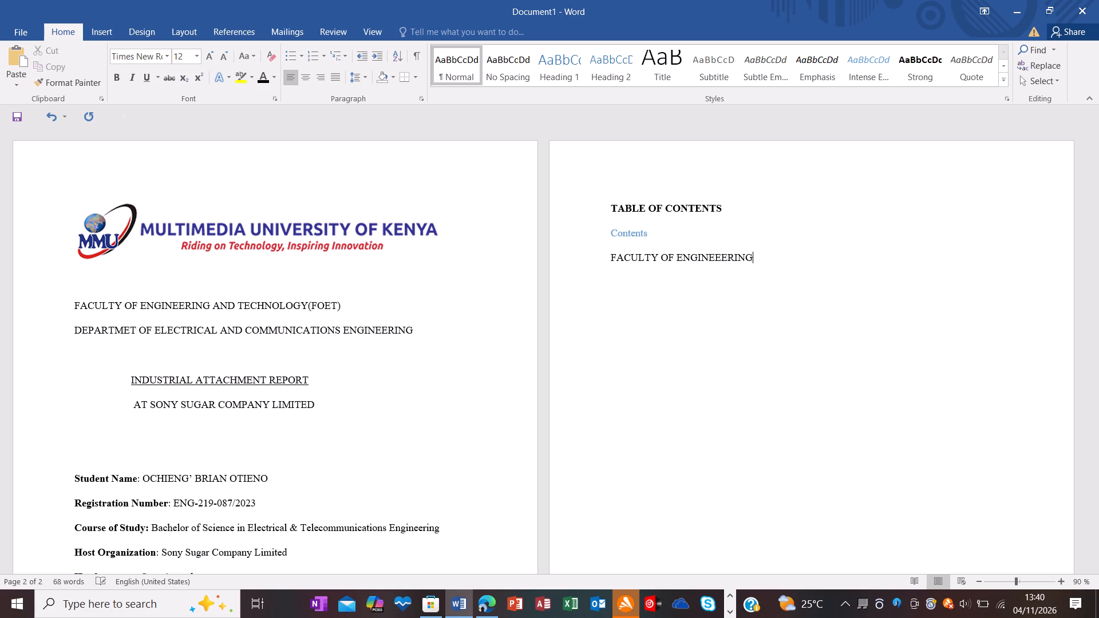
{"action": "key", "text": "space"}
{"action": "type", "text": "AND"}
{"action": "key", "text": "space"}
{"action": "type", "text": "TECHNOLOGY"}
{"action": "key", "text": "space"}
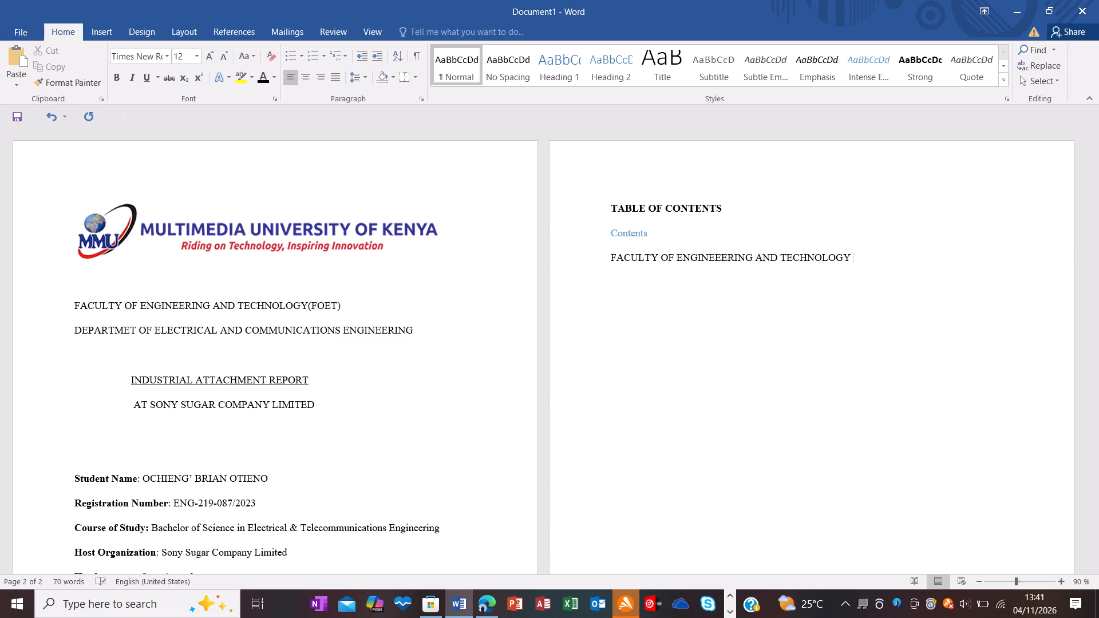
{"action": "key", "text": "shift+parenleft"}
{"action": "key", "text": "f"}
{"action": "key", "text": "o"}
{"action": "type", "text": "ET"}
{"action": "key", "text": "shift+parenright"}
Continue the faculty line below Contents with the words DEPARTMENT OF ELECTRICAL.
{"action": "key", "text": "space"}
{"action": "type", "text": "DE"}
{"action": "type", "text": "PARTNE"}
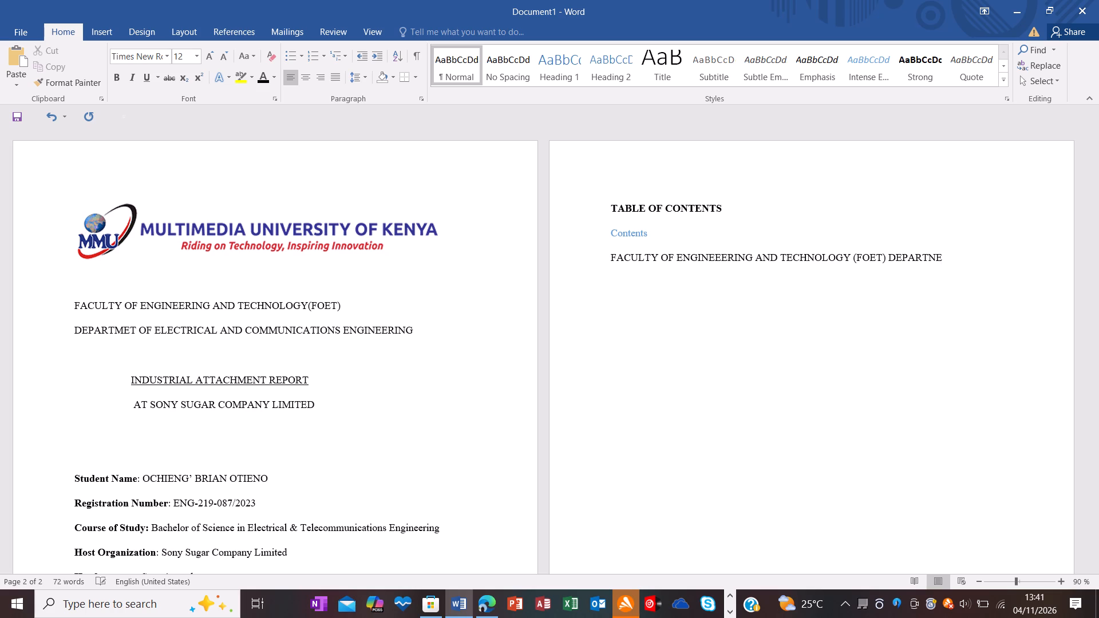
{"action": "key", "text": "BackSpace"}
{"action": "key", "text": "m"}
{"action": "key", "text": "BackSpace"}
{"action": "key", "text": "BackSpace"}
{"action": "type", "text": "MENT"}
{"action": "key", "text": "space"}
{"action": "type", "text": "OF ELECT"}
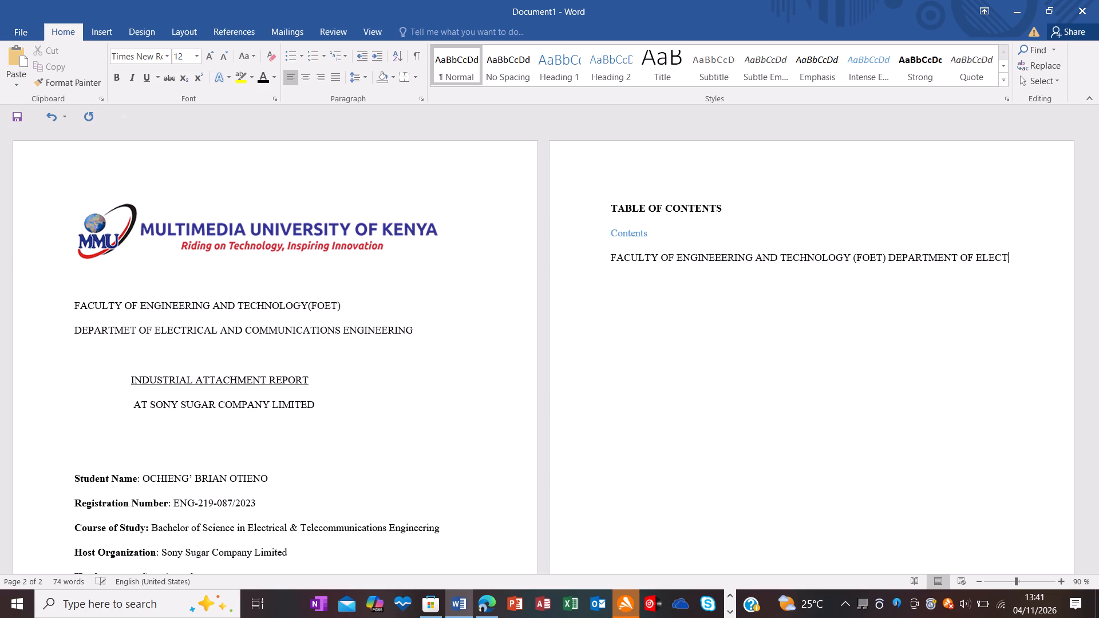
{"action": "key", "text": "r"}
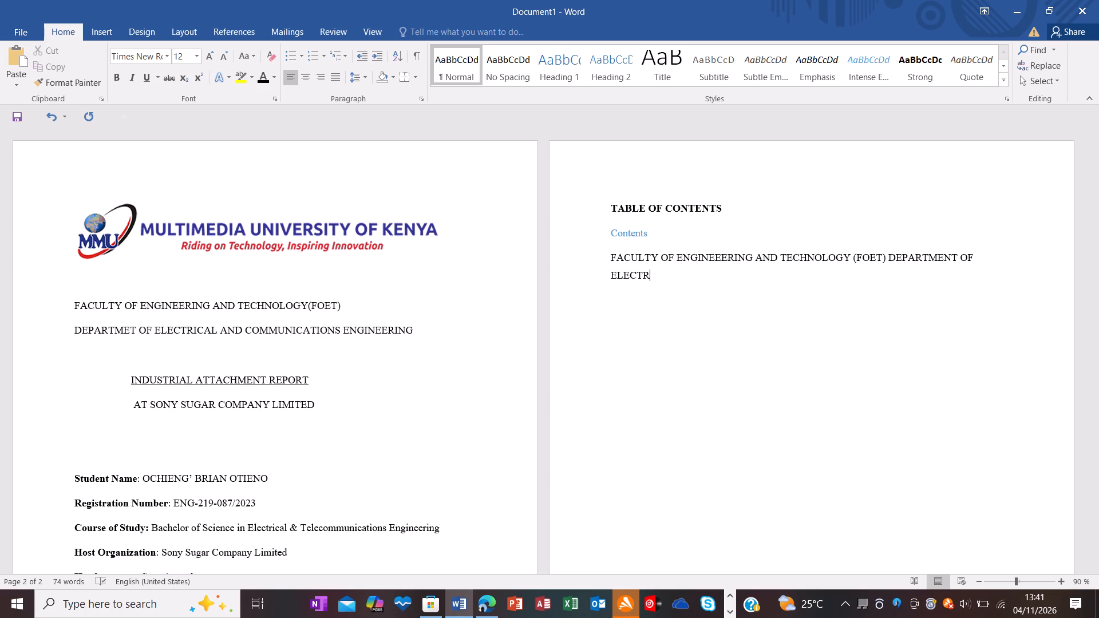
{"action": "type", "text": "ICL"}
{"action": "key", "text": "BackSpace"}
{"action": "type", "text": "AL"}
Complete the department name below Contents with AND COMMUNICATION ENGINEERING, correcting the spelling of the last word.
{"action": "key", "text": "space"}
{"action": "type", "text": "AND CI"}
{"action": "key", "text": "BackSpace"}
{"action": "type", "text": "OMMUNICATION"}
{"action": "key", "text": "space"}
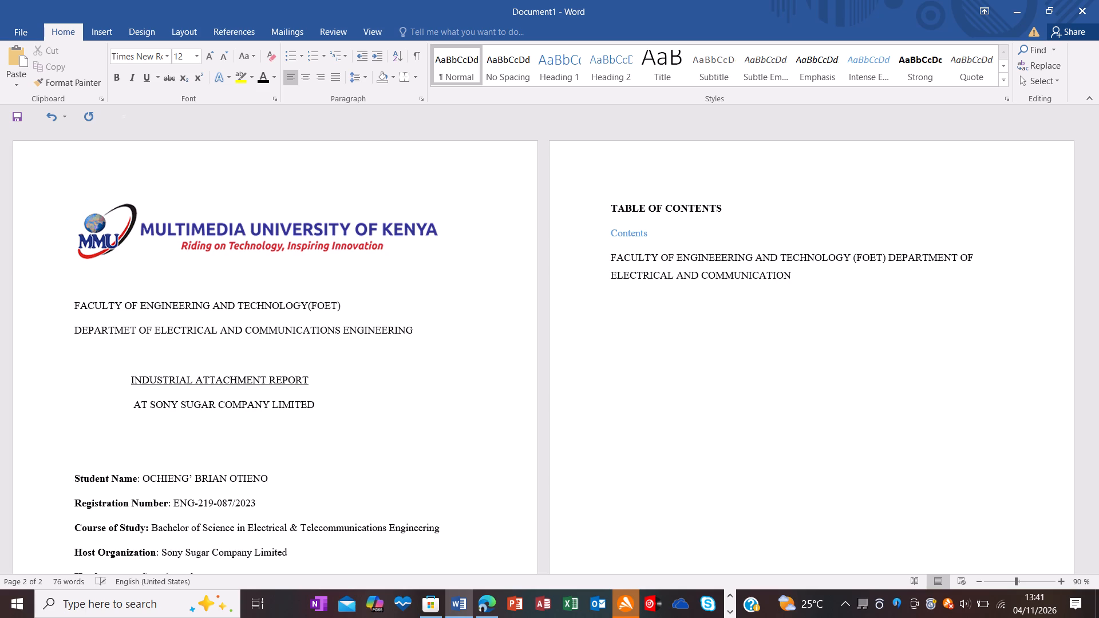
{"action": "type", "text": "ENGINEERI"}
{"action": "key", "text": "BackSpace"}
{"action": "type", "text": "NH"}
{"action": "key", "text": "BackSpace"}
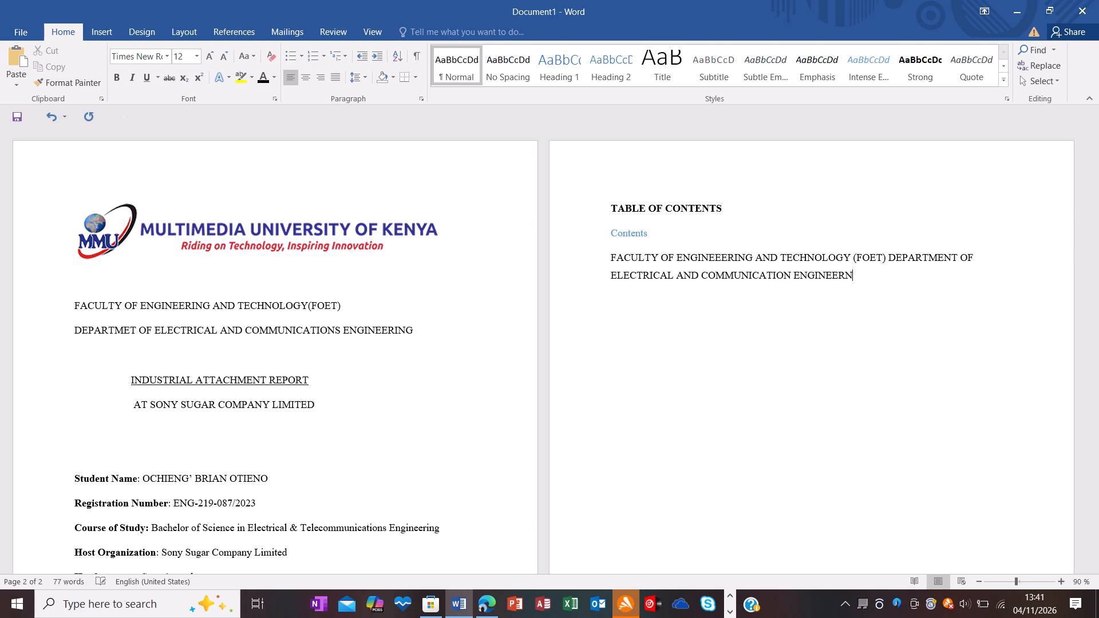
{"action": "key", "text": "g"}
{"action": "left_click", "coordinate": [841, 276]}
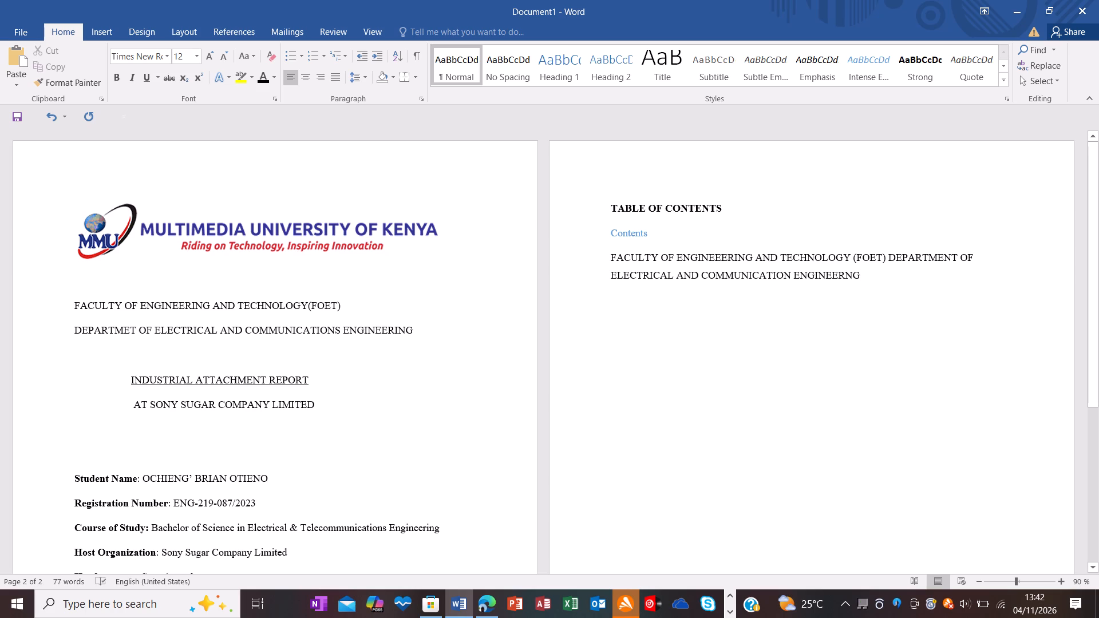
{"action": "key", "text": "i"}
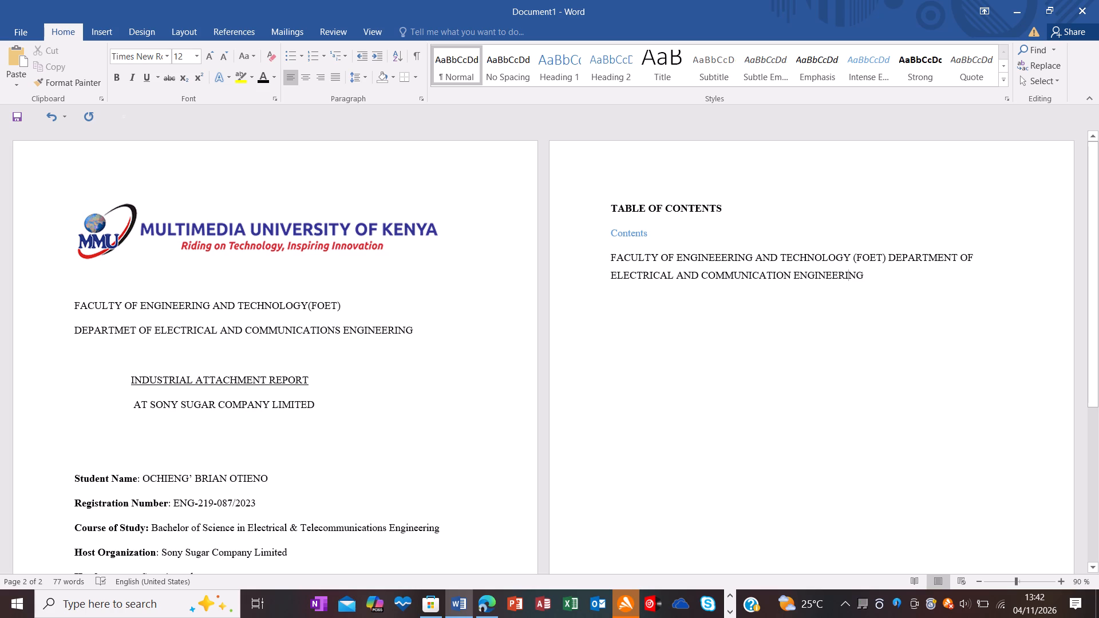
{"action": "left_click", "coordinate": [861, 275]}
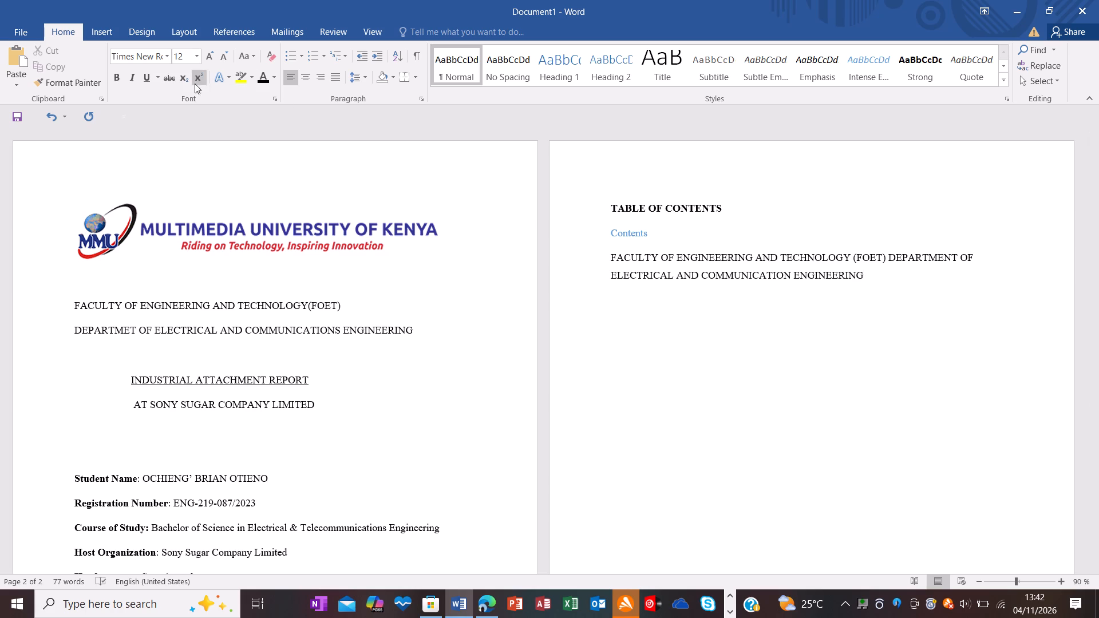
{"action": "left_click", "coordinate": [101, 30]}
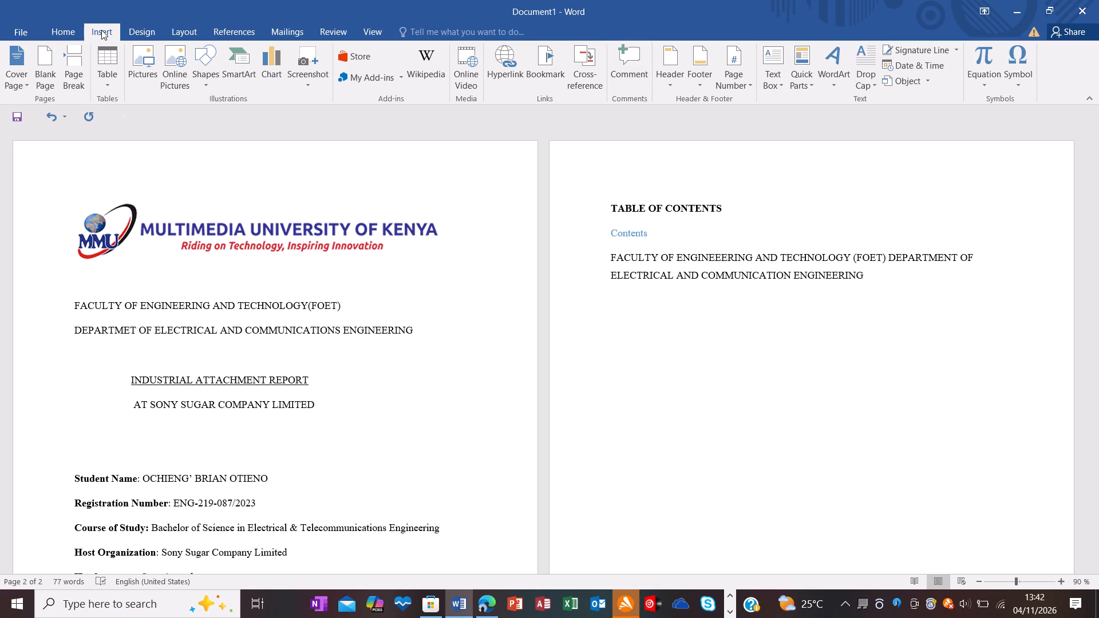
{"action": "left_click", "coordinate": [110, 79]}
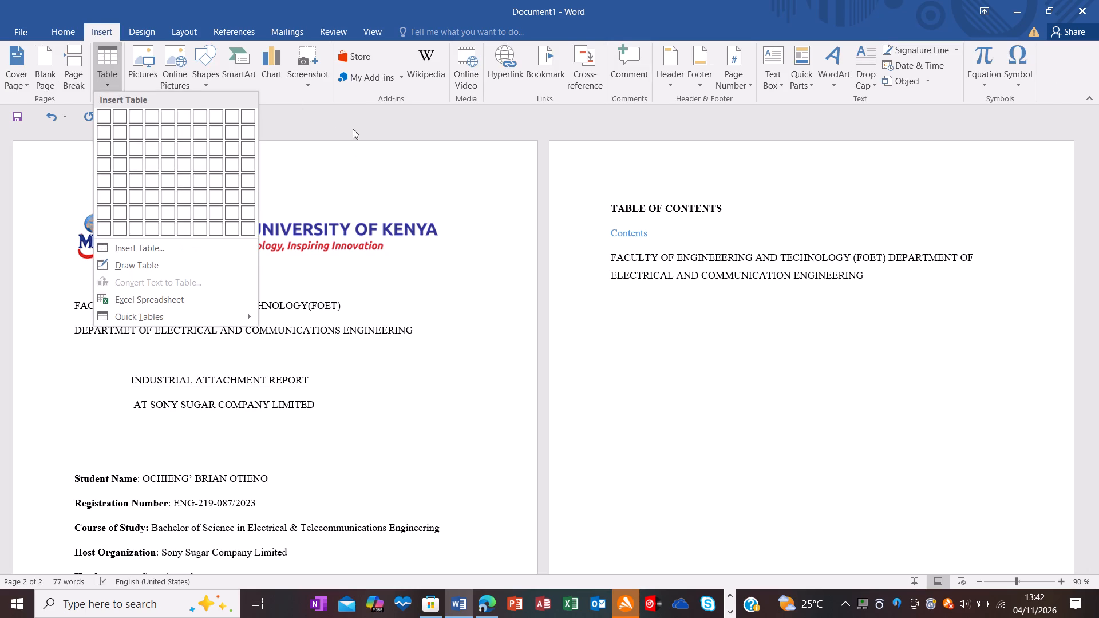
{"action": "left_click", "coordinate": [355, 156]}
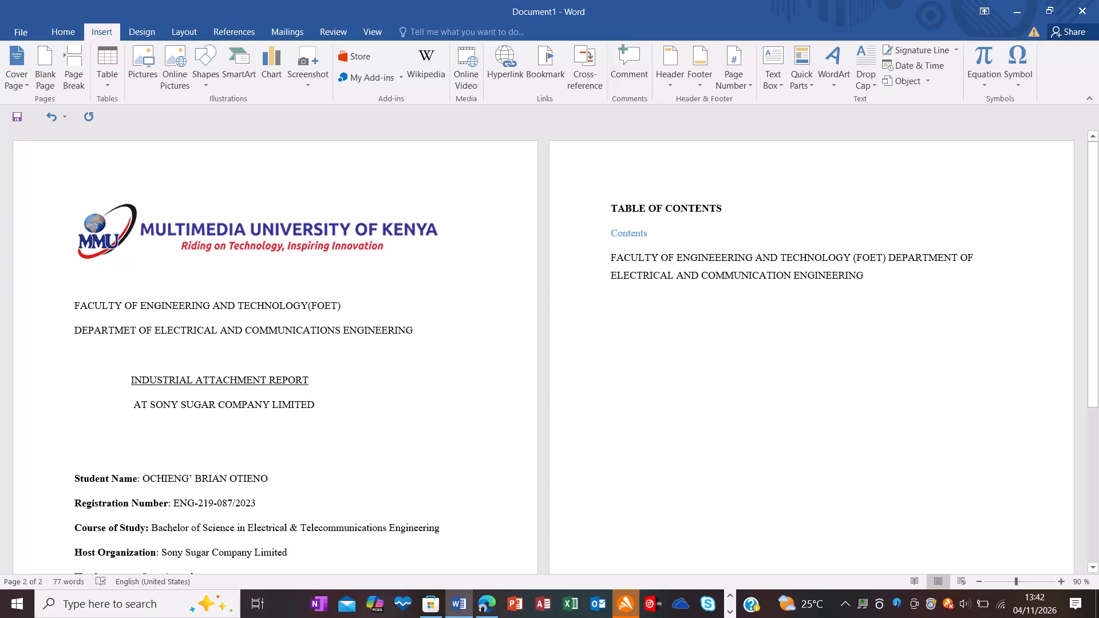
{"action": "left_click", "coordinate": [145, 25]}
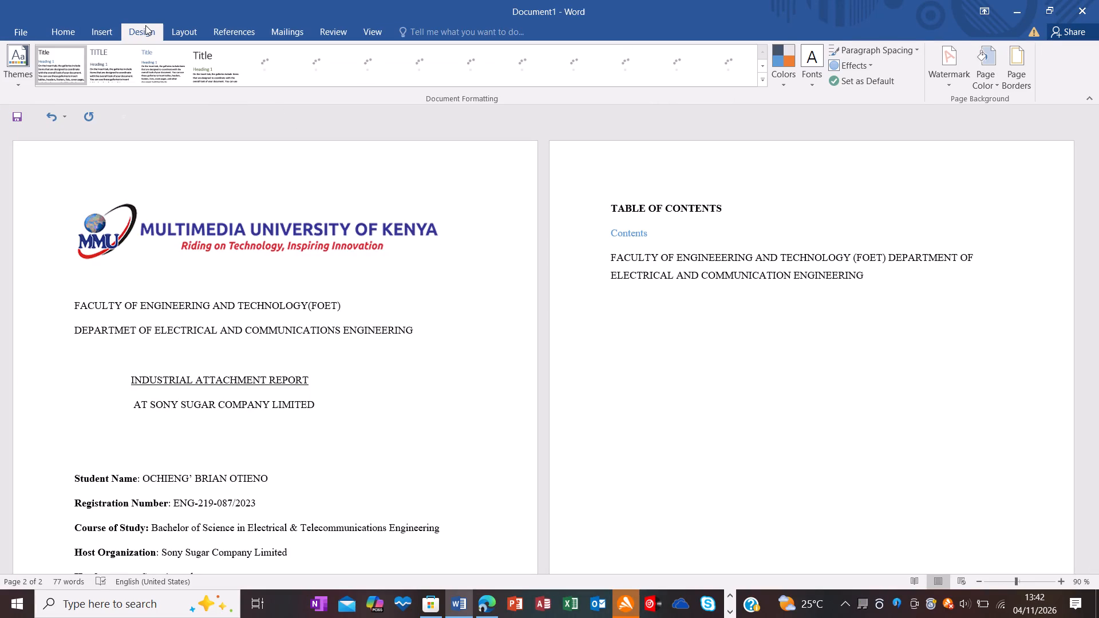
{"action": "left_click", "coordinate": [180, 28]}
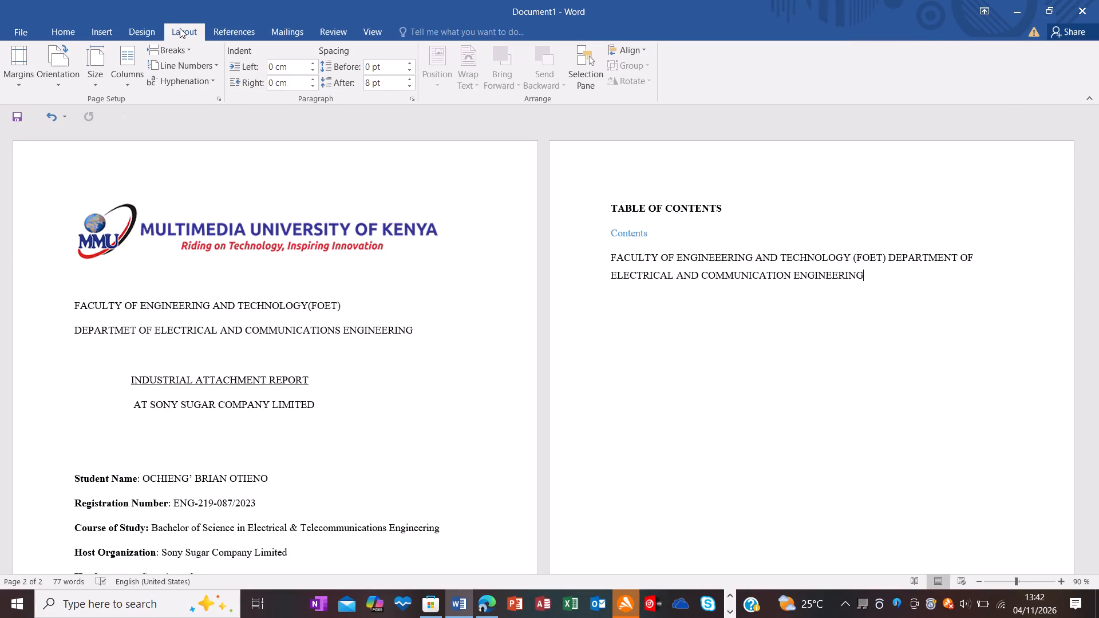
Insert the built-in Manual Table of contents below the faculty and department text on the second page.
{"action": "left_click", "coordinate": [243, 29]}
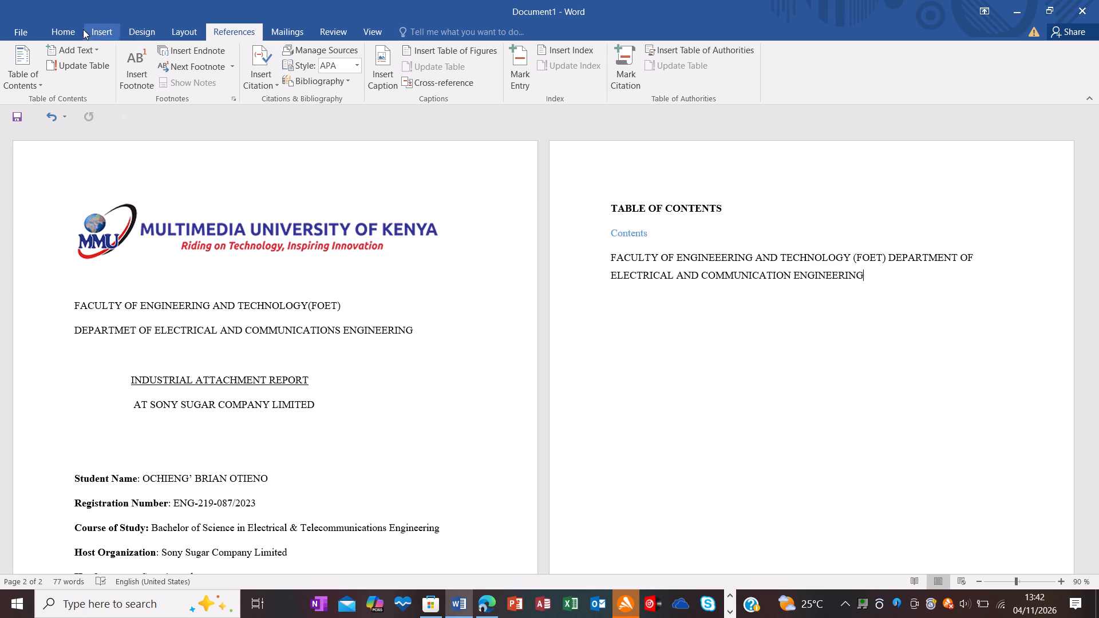
{"action": "left_click", "coordinate": [31, 60]}
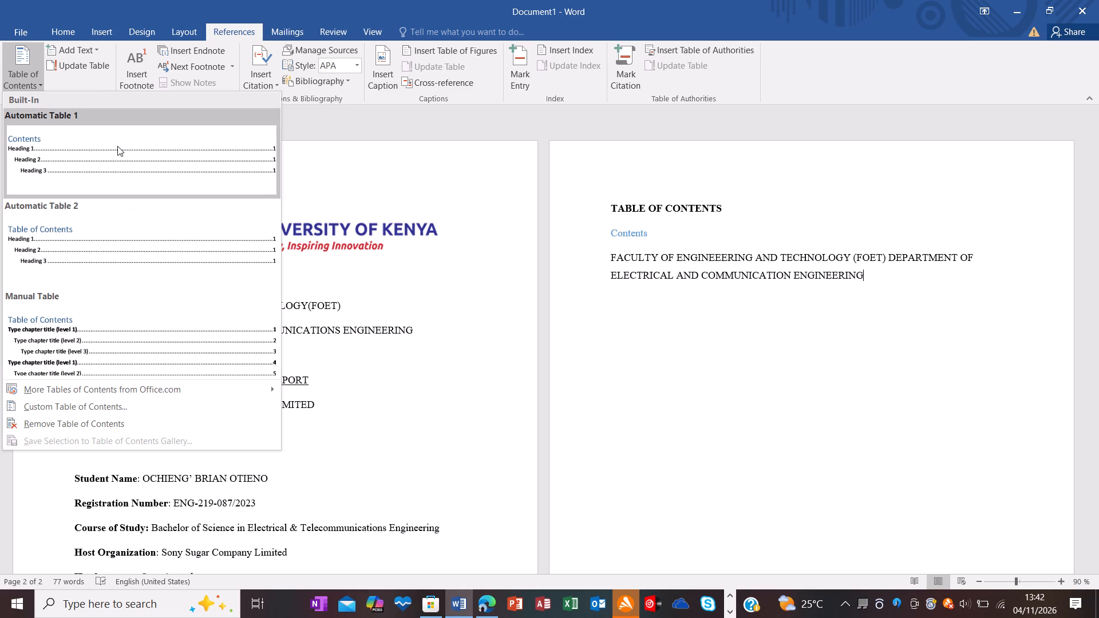
{"action": "scroll", "coordinate": [117, 146], "scroll_direction": "down", "scroll_amount": 1}
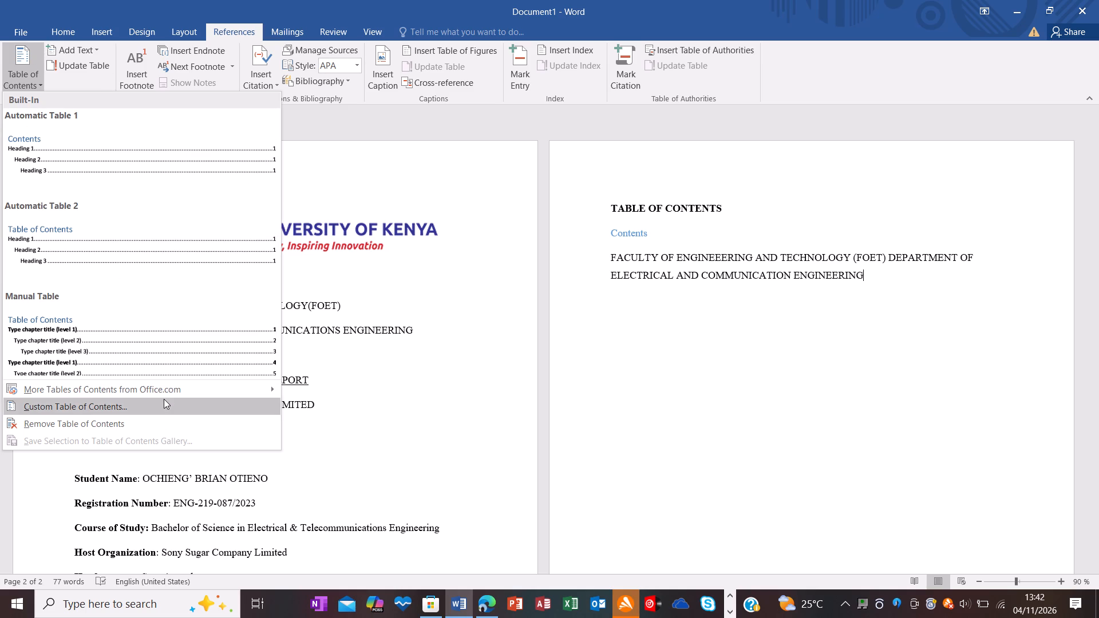
{"action": "left_click", "coordinate": [180, 385]}
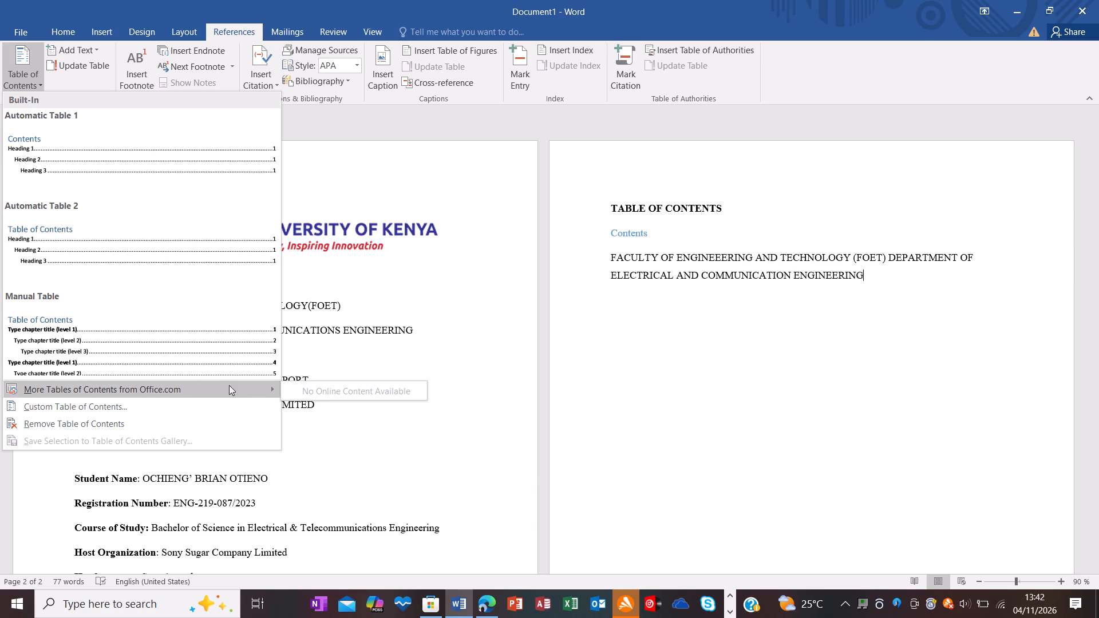
{"action": "left_click", "coordinate": [275, 389]}
{"action": "left_click", "coordinate": [275, 389]}
{"action": "left_click", "coordinate": [221, 377]}
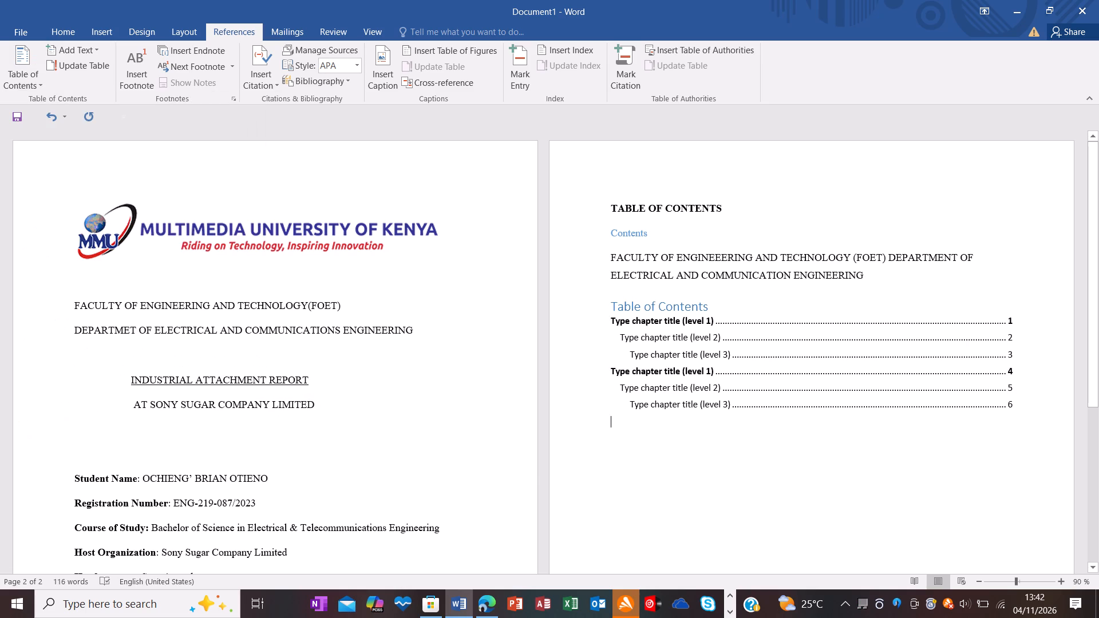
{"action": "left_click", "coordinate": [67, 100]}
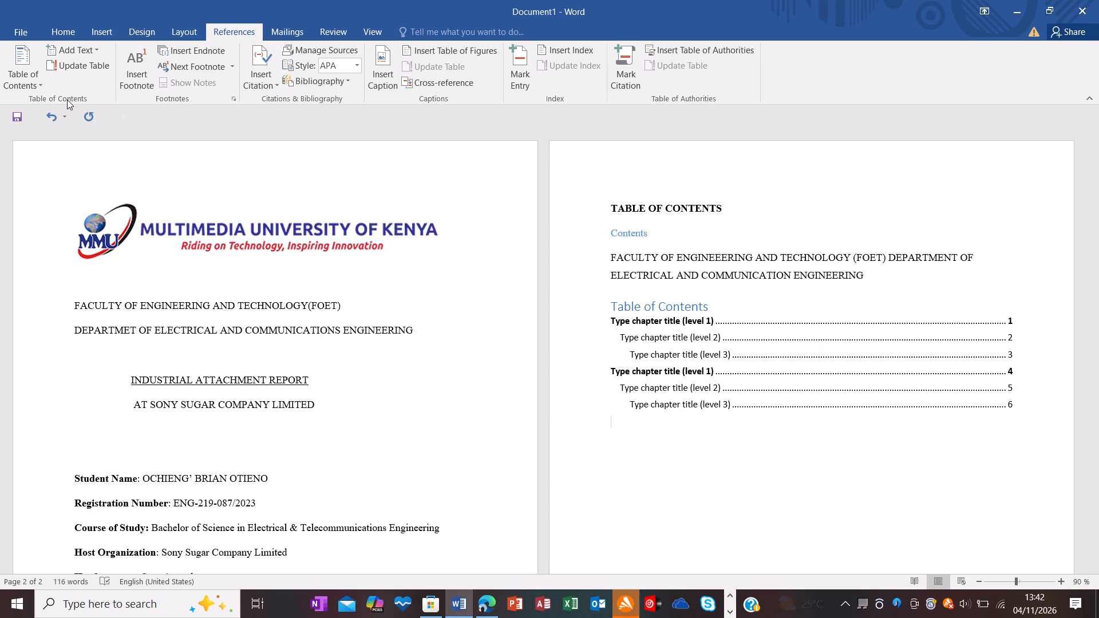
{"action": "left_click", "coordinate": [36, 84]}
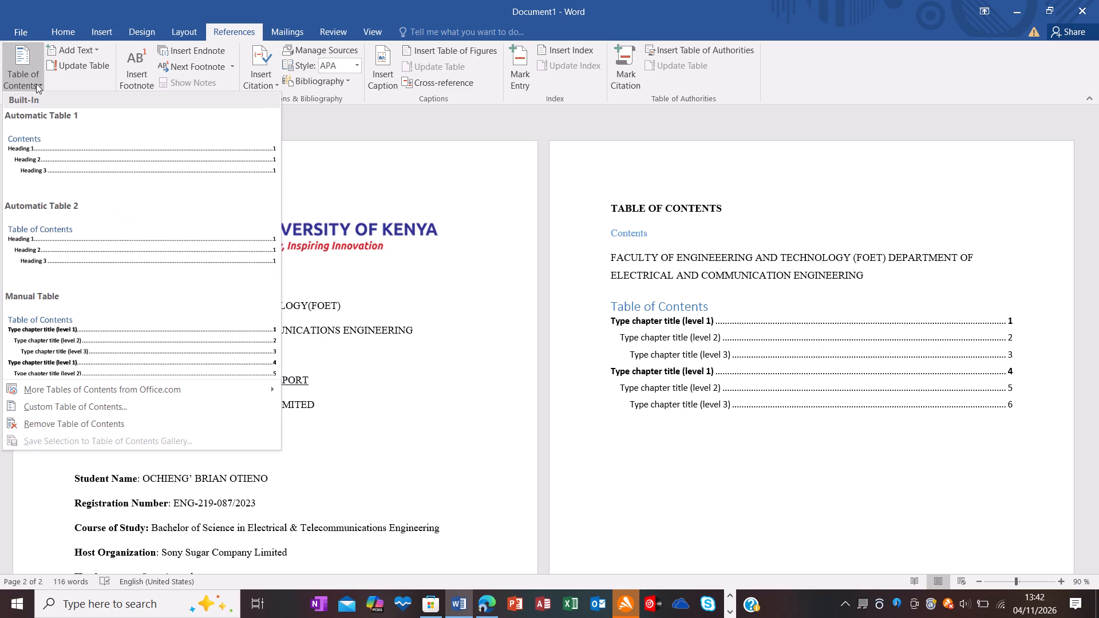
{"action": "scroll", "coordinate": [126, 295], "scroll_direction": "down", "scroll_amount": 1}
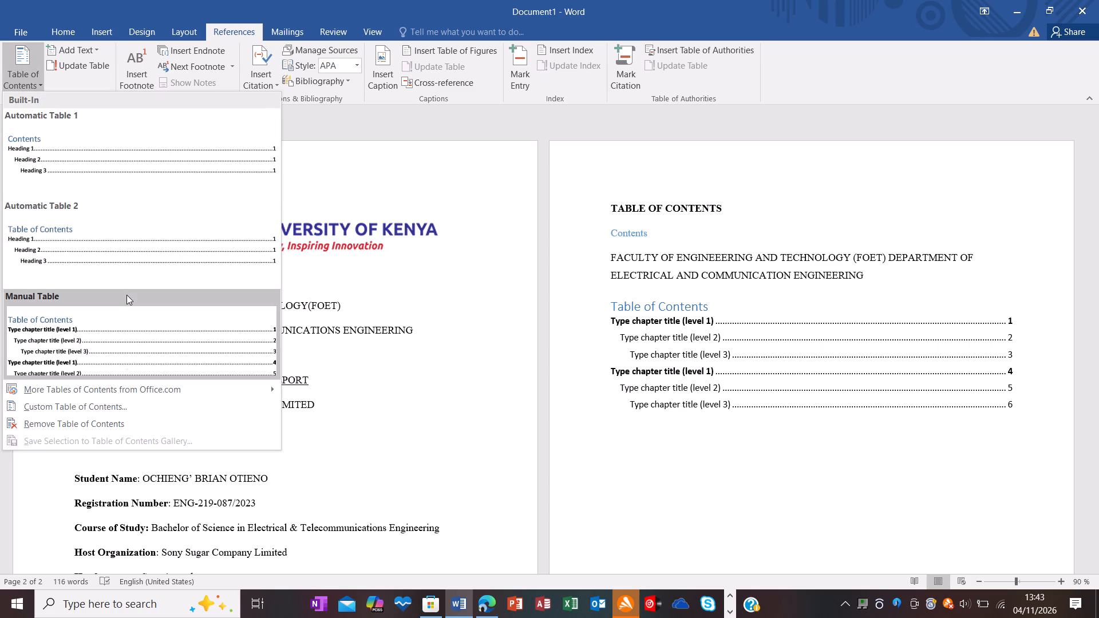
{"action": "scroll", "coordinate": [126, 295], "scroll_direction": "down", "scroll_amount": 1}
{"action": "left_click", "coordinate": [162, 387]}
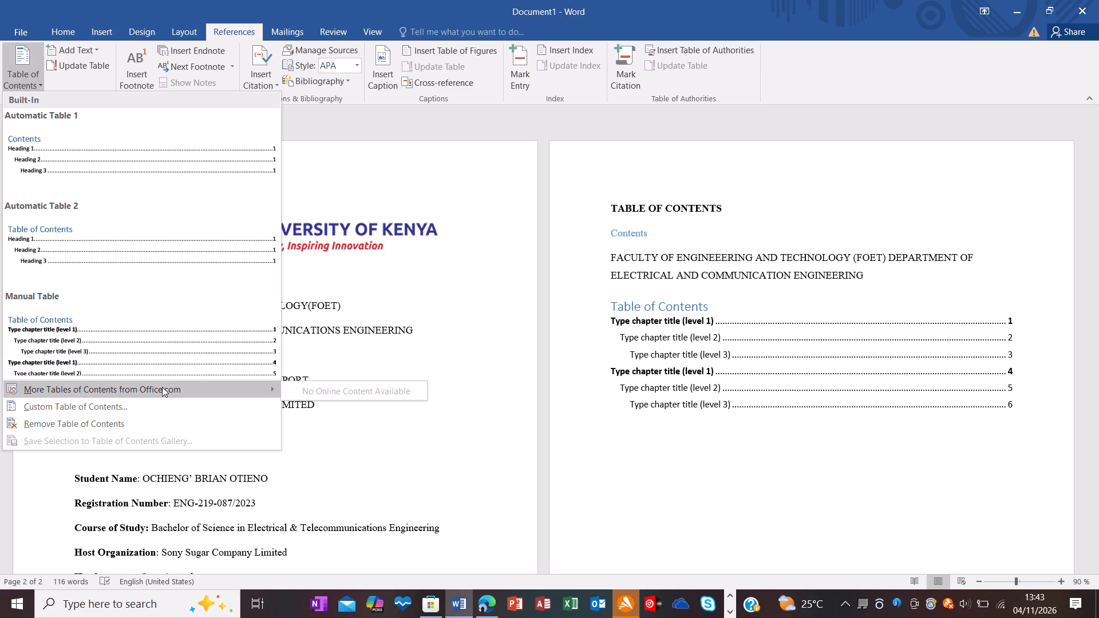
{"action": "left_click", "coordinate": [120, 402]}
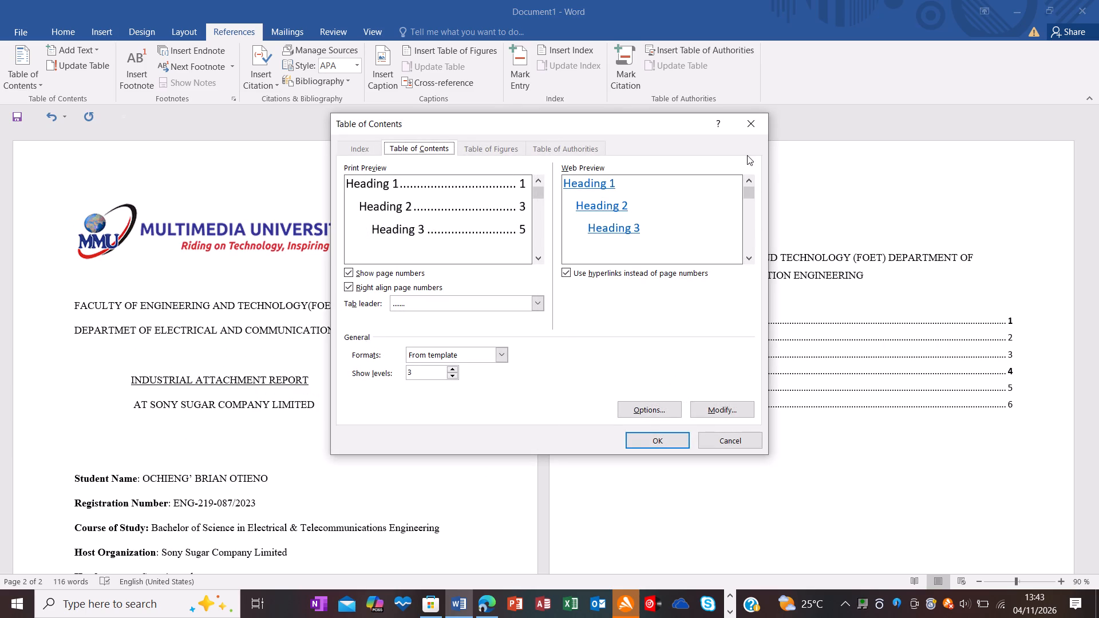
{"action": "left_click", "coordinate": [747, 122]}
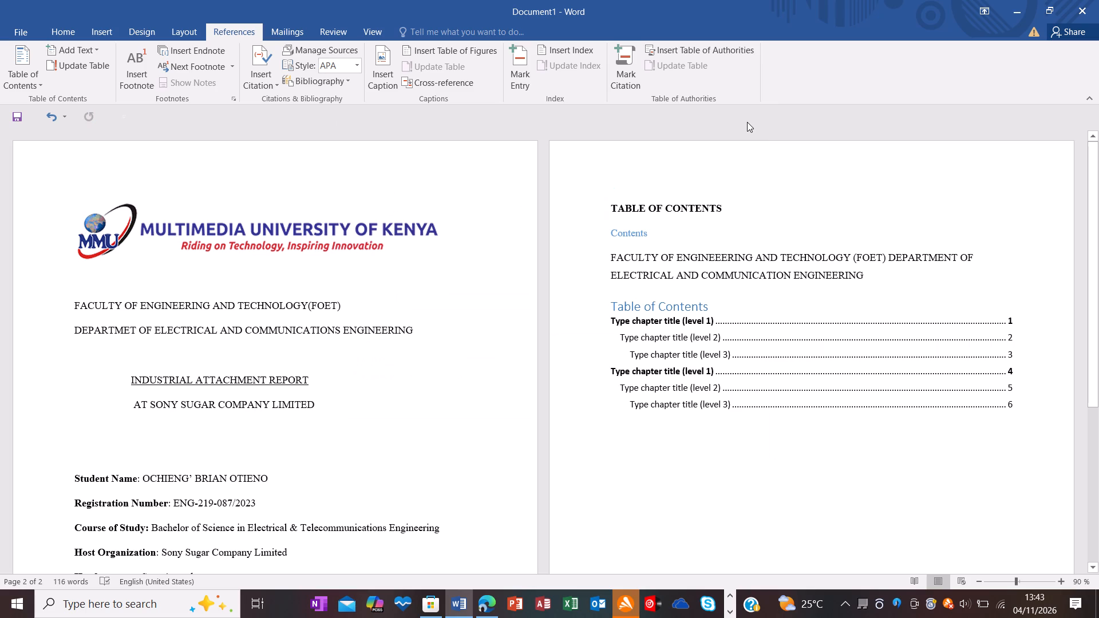
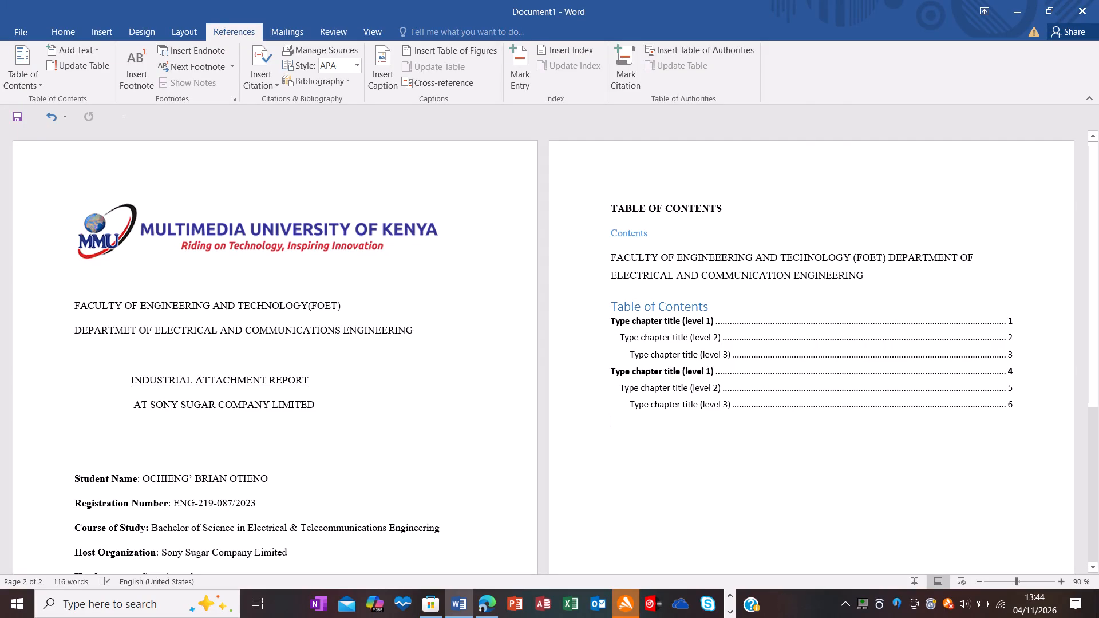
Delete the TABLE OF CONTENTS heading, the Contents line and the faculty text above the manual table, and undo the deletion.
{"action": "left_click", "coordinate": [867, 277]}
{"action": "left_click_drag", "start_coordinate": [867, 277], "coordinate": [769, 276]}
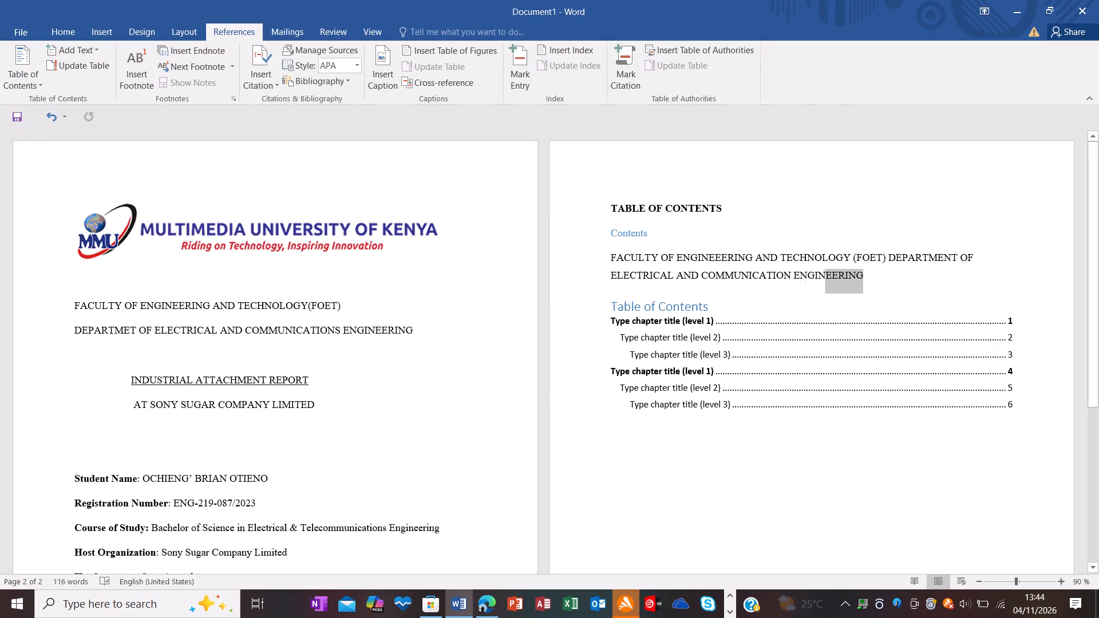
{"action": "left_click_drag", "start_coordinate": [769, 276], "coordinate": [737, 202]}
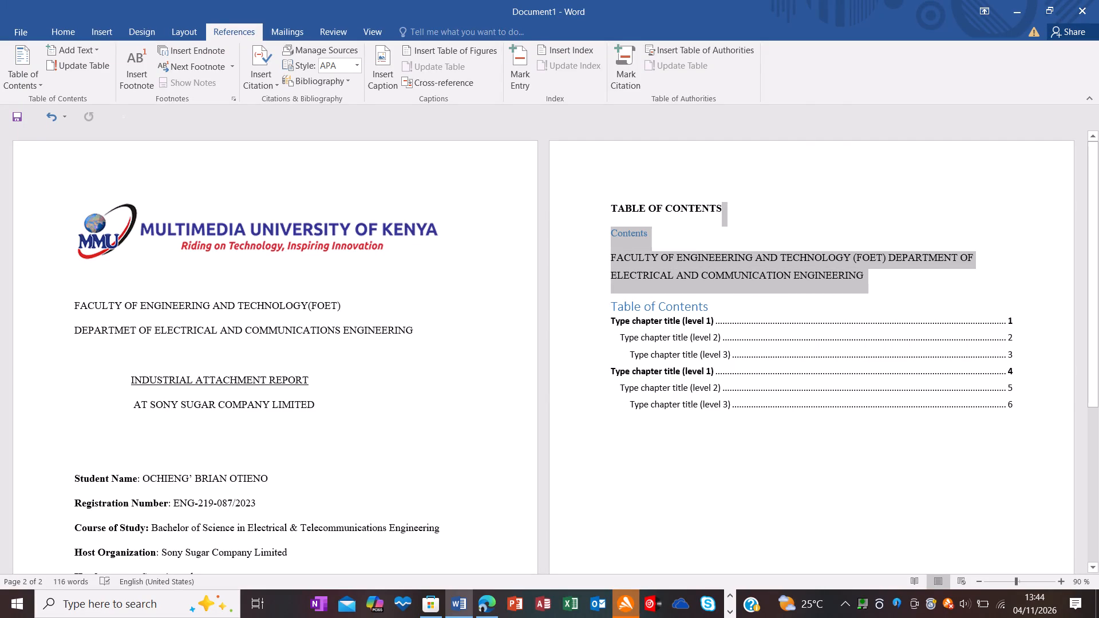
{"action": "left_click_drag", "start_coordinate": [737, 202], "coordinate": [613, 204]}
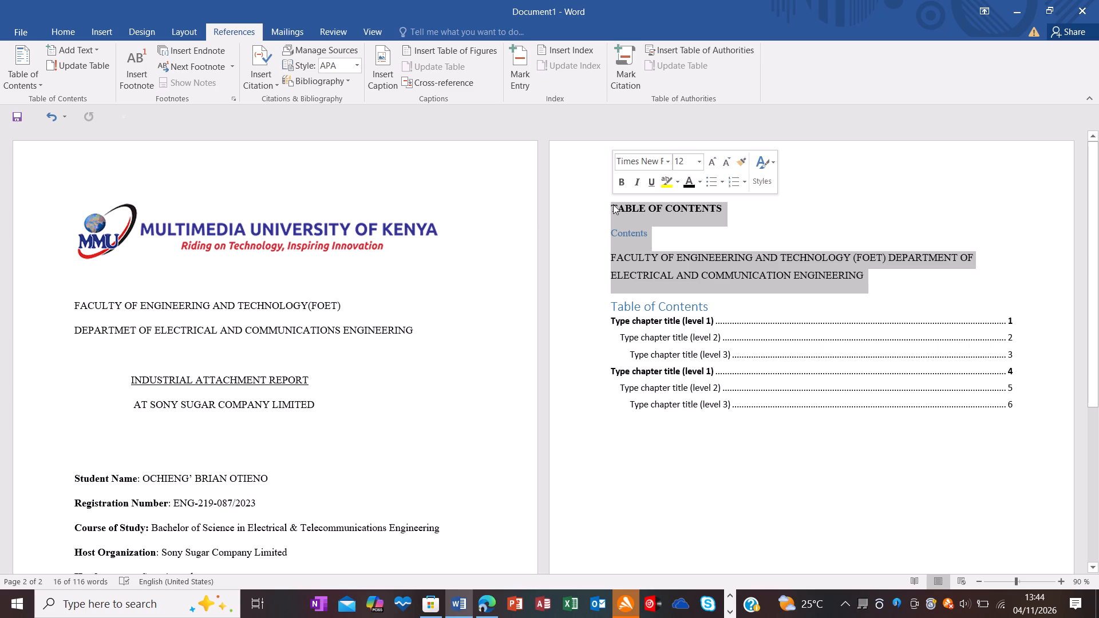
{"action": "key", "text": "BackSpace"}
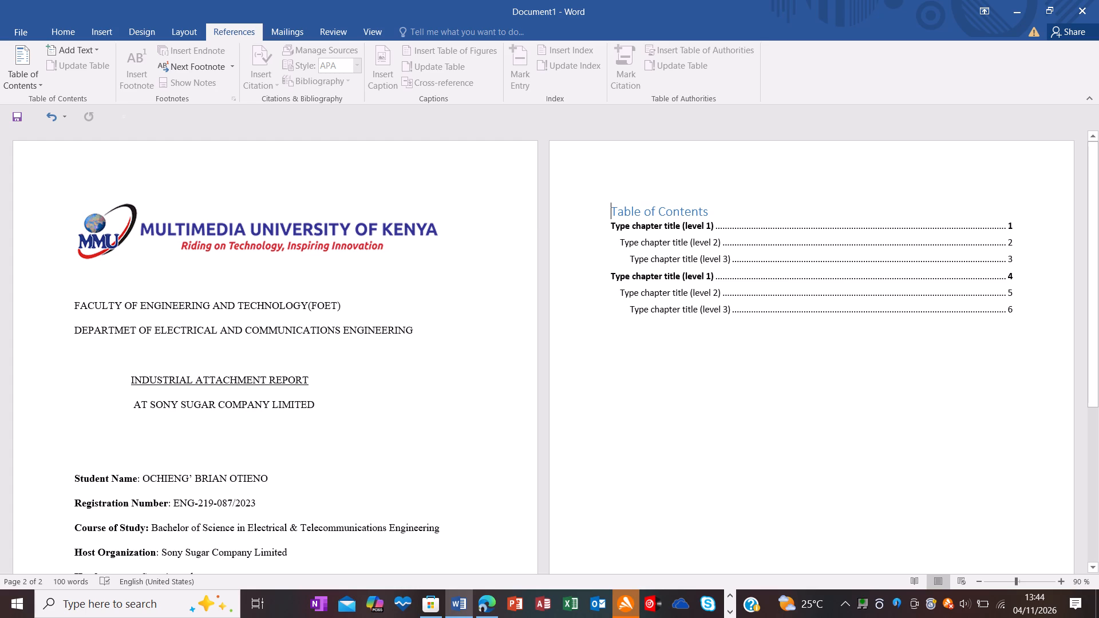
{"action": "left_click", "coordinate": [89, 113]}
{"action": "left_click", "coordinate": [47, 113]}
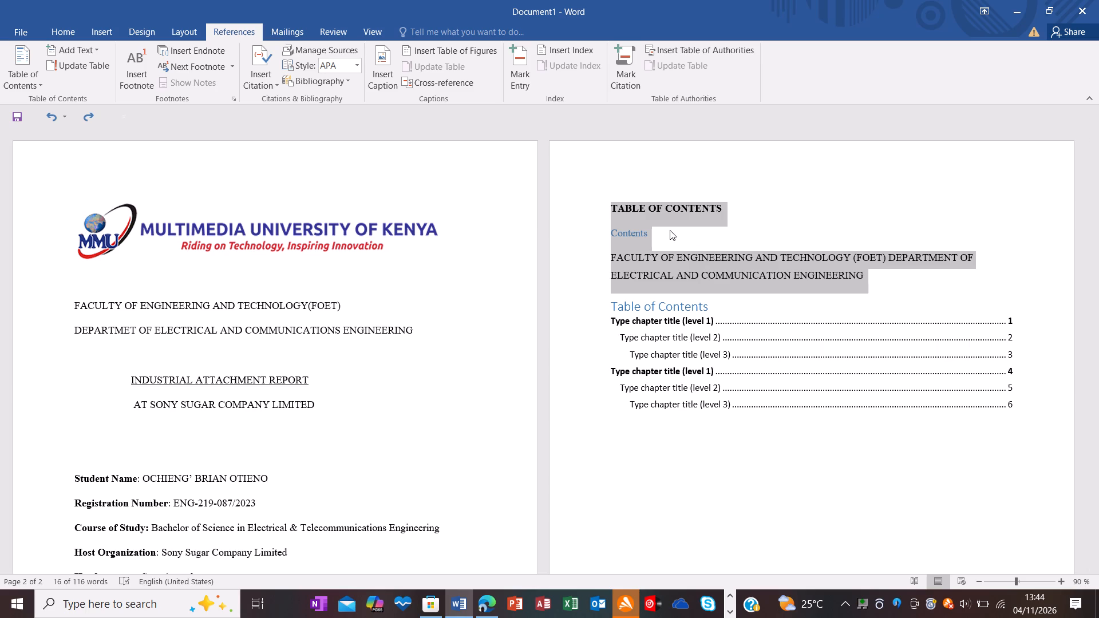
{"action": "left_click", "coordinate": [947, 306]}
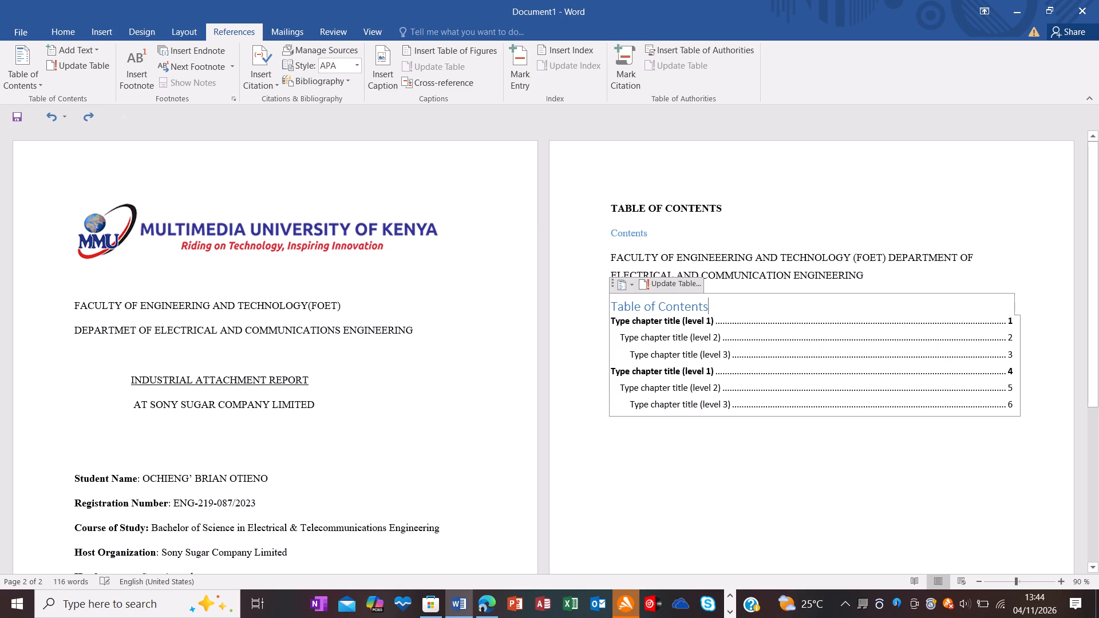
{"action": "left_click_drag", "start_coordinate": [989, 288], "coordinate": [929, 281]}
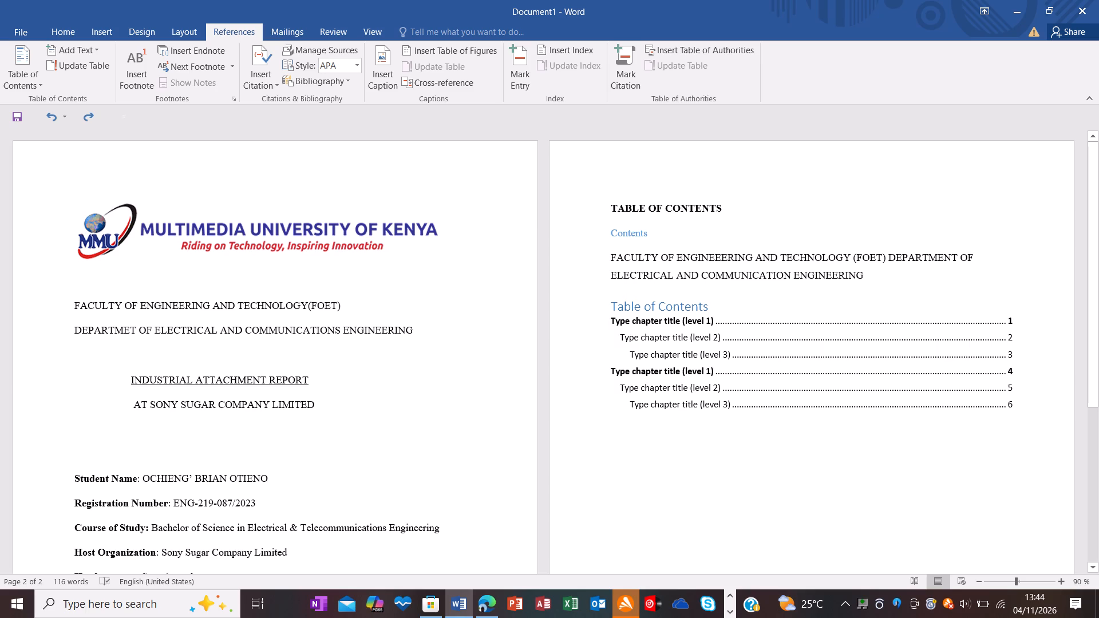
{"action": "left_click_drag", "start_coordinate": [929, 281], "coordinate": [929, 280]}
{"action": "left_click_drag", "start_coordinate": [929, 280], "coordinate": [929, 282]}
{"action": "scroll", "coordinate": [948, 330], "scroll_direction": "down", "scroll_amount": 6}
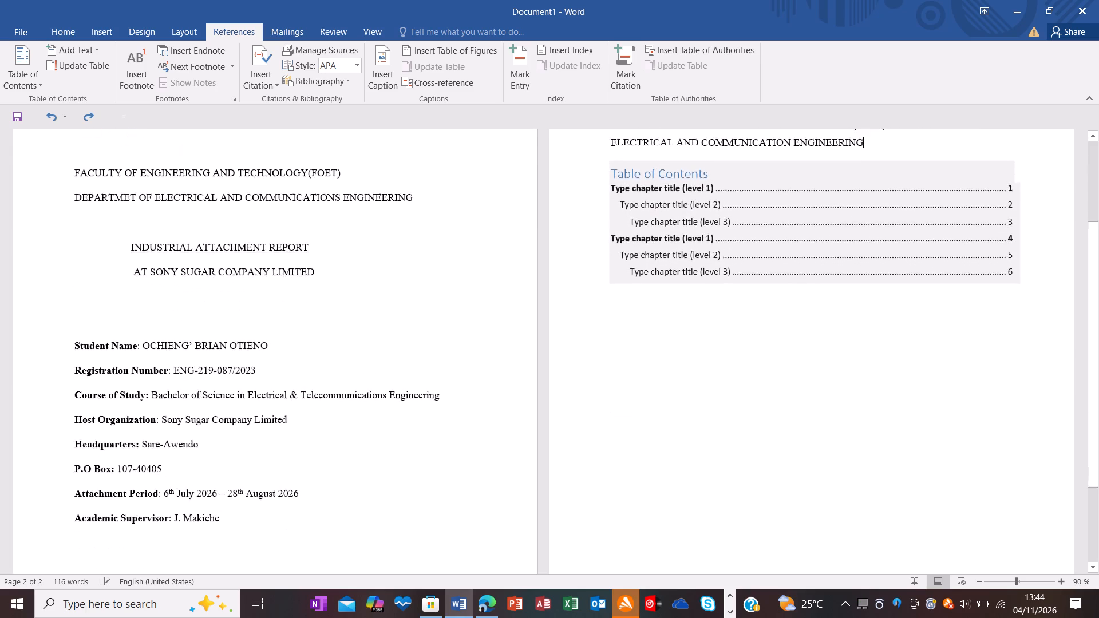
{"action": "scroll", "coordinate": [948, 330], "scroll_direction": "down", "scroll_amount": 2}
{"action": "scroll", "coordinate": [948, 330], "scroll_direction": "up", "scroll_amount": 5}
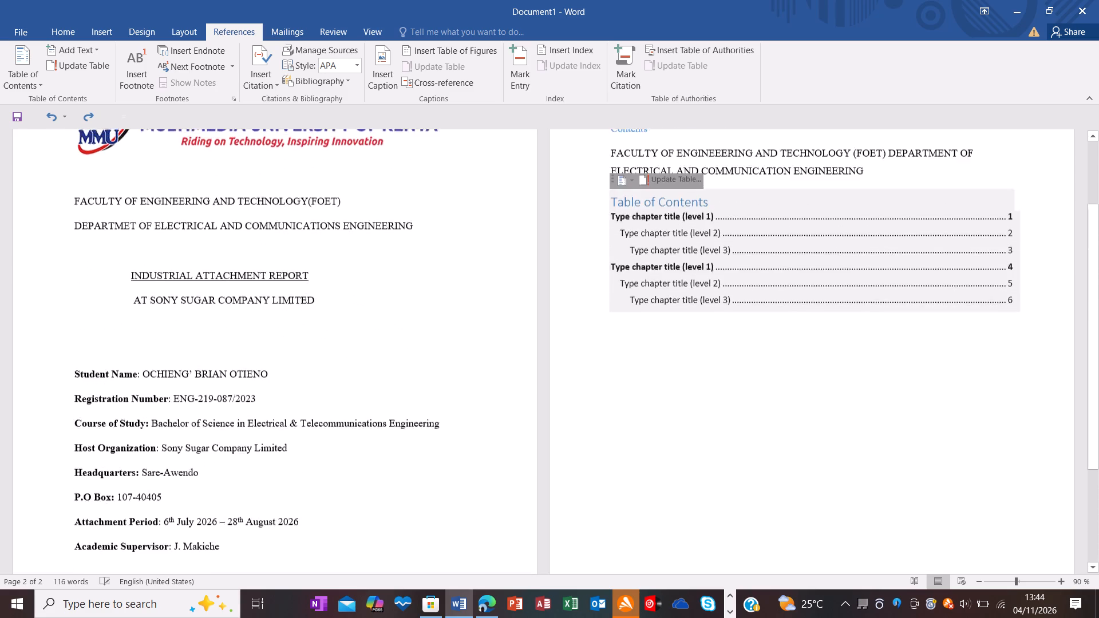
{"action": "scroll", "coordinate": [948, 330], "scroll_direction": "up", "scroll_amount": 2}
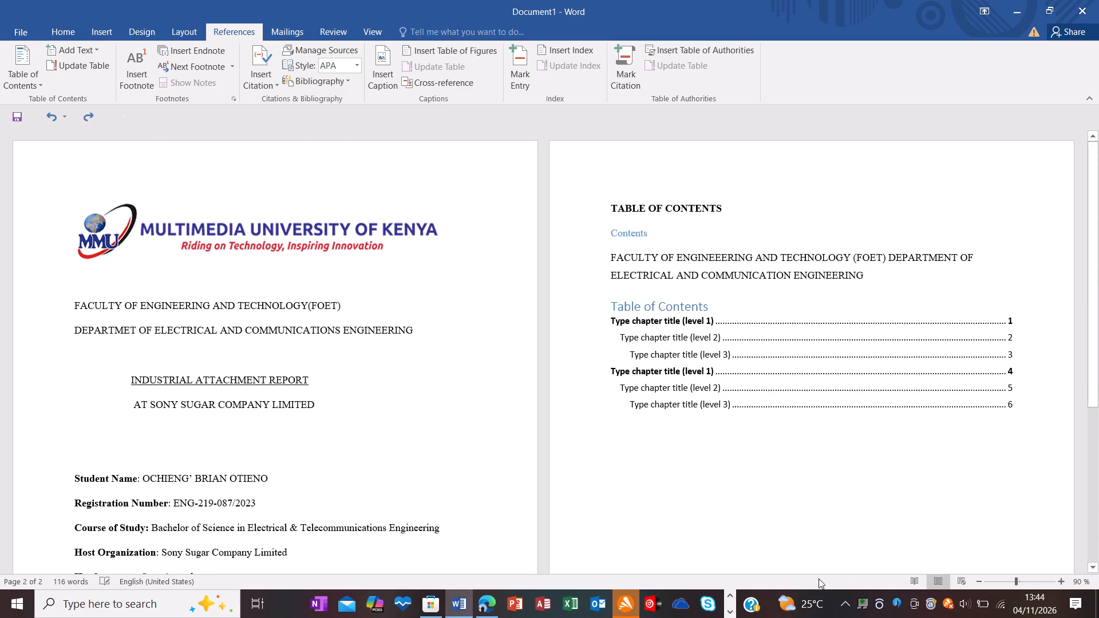
Switch to YouTube and resume the paused Arrow Bwoy - Uko Nami video.
{"action": "left_click", "coordinate": [735, 609]}
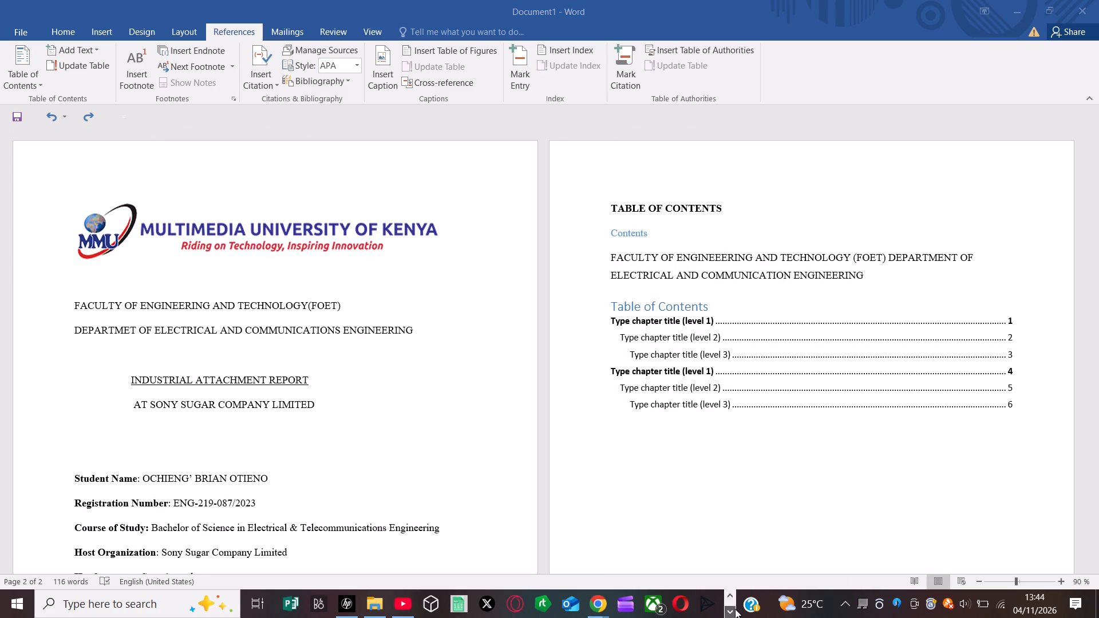
{"action": "left_click", "coordinate": [402, 609]}
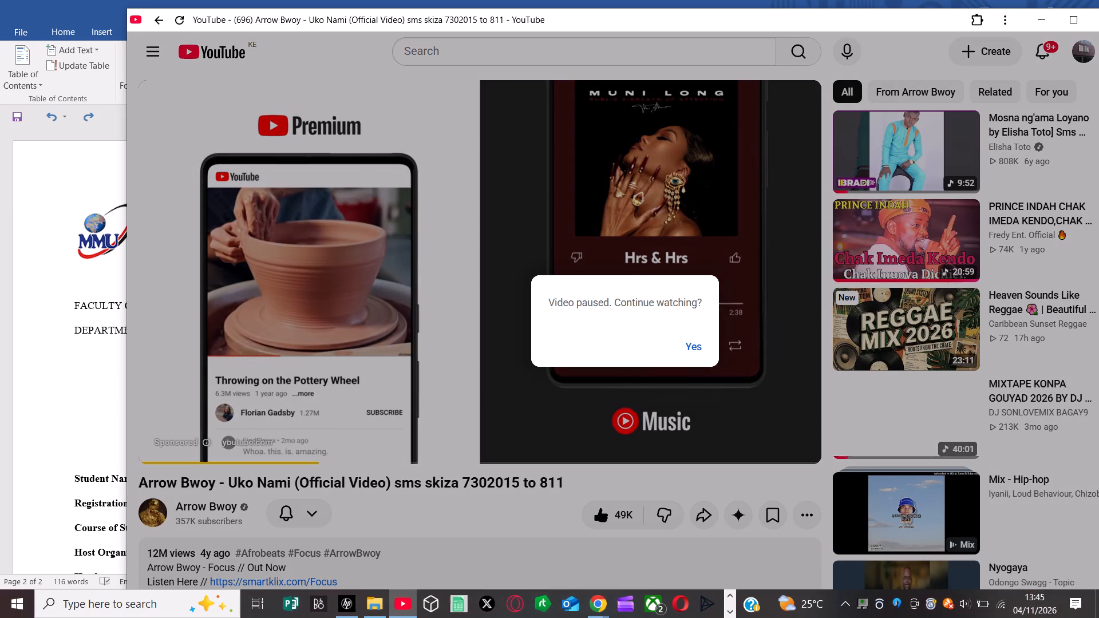
{"action": "left_click", "coordinate": [702, 352]}
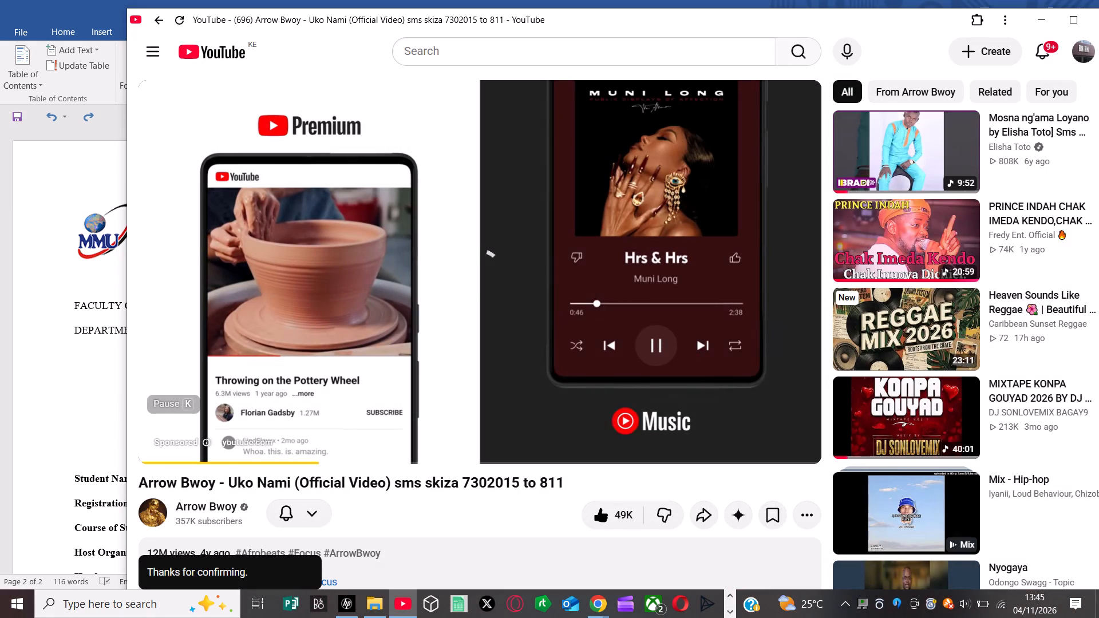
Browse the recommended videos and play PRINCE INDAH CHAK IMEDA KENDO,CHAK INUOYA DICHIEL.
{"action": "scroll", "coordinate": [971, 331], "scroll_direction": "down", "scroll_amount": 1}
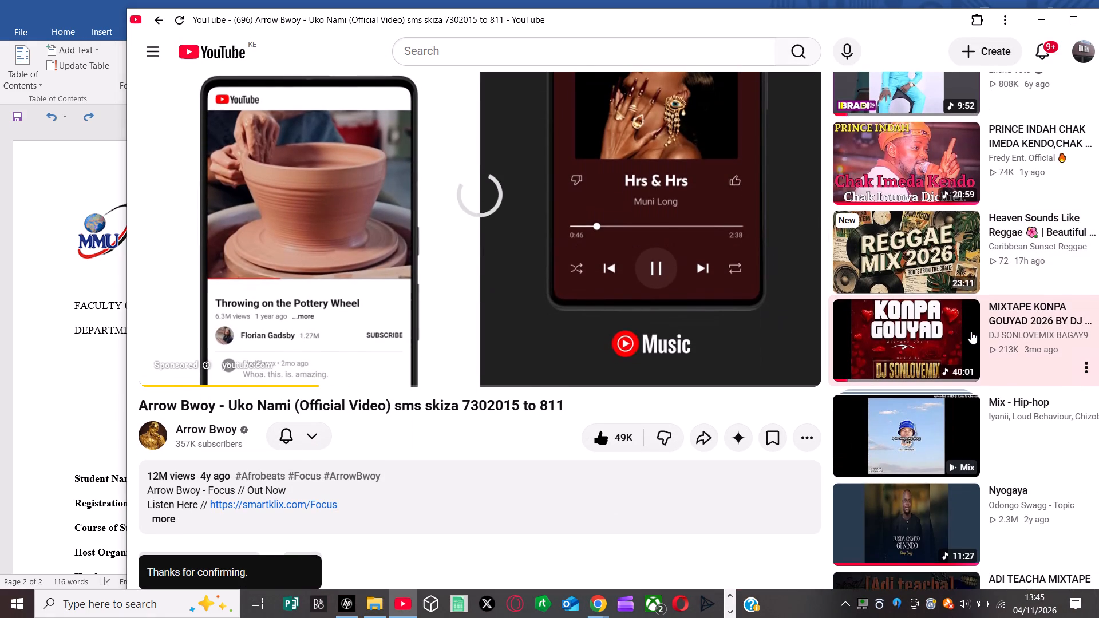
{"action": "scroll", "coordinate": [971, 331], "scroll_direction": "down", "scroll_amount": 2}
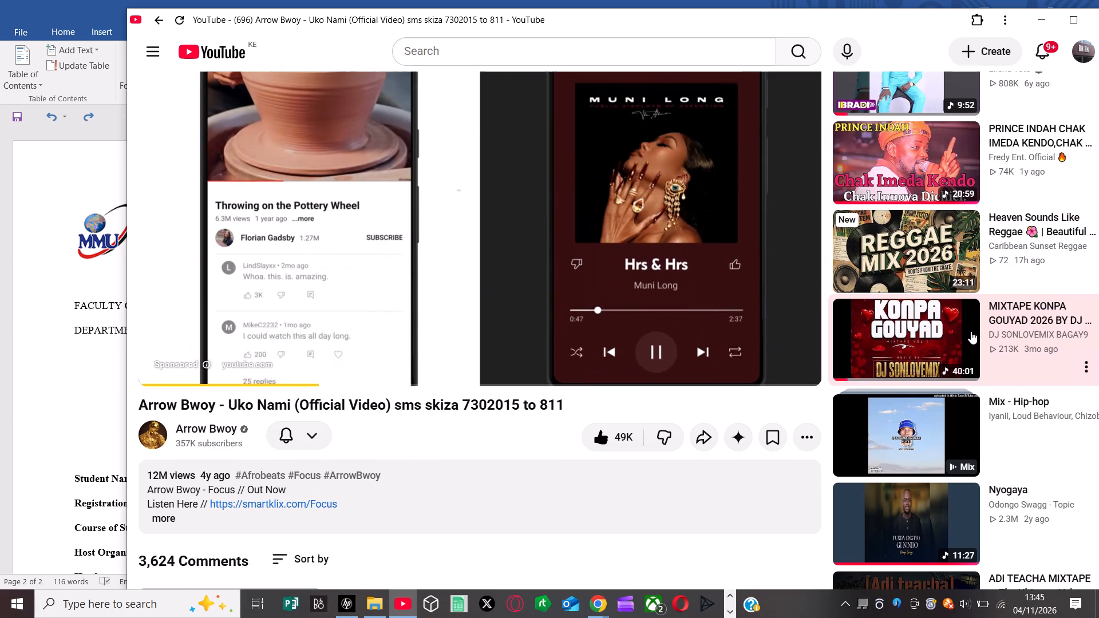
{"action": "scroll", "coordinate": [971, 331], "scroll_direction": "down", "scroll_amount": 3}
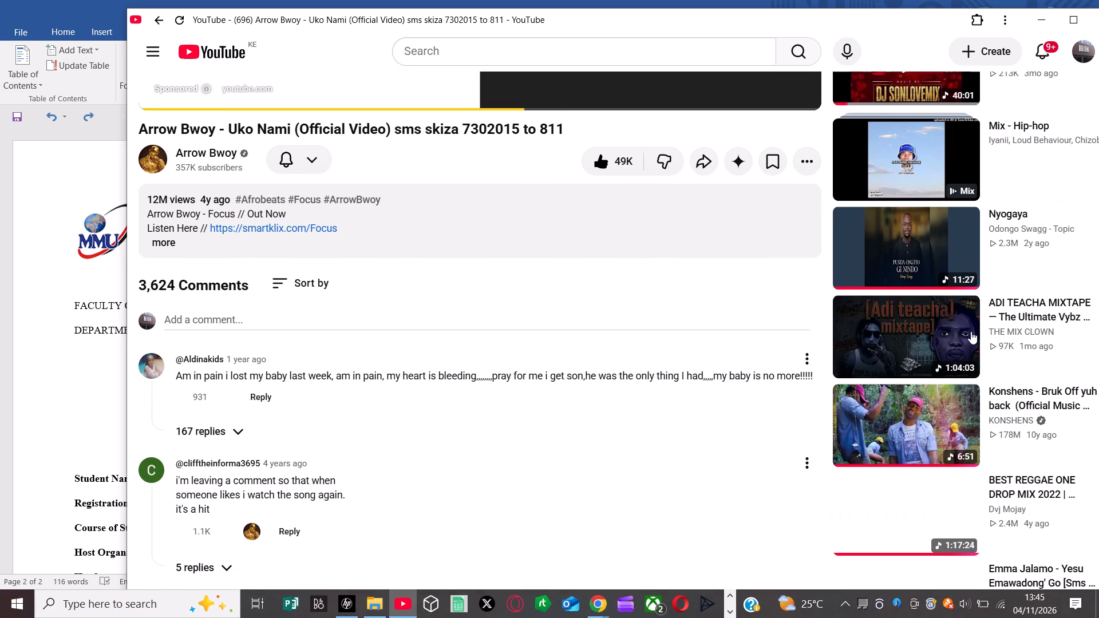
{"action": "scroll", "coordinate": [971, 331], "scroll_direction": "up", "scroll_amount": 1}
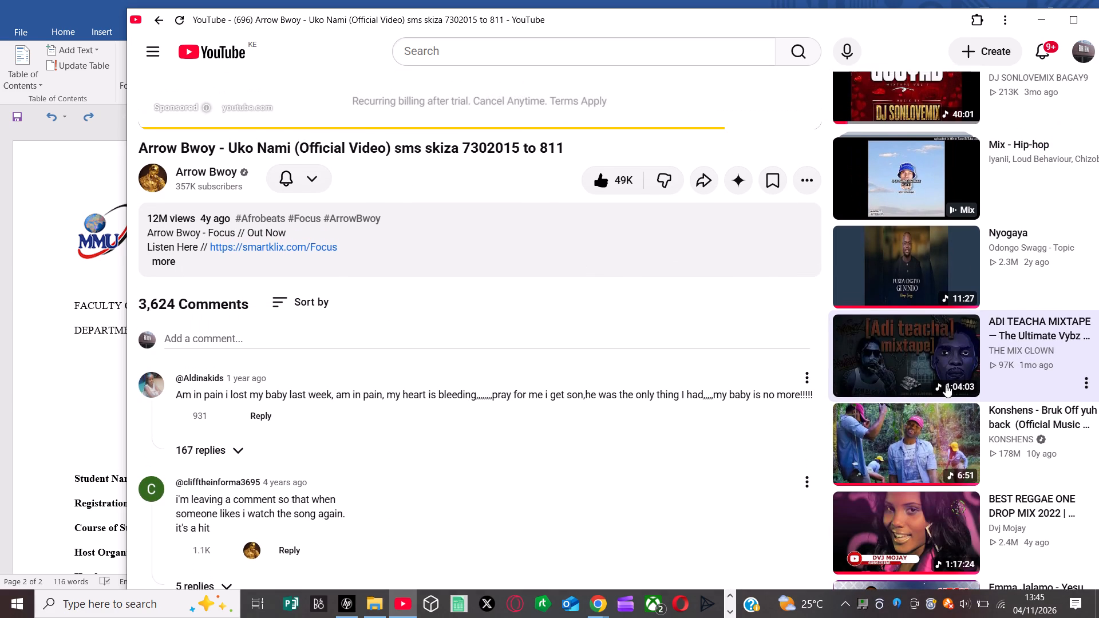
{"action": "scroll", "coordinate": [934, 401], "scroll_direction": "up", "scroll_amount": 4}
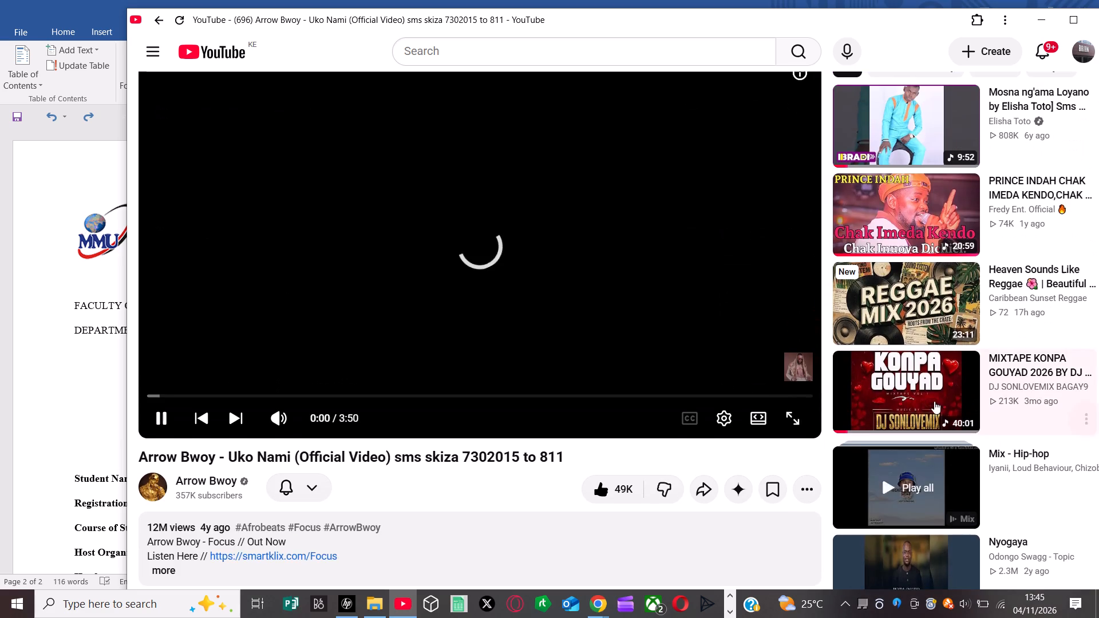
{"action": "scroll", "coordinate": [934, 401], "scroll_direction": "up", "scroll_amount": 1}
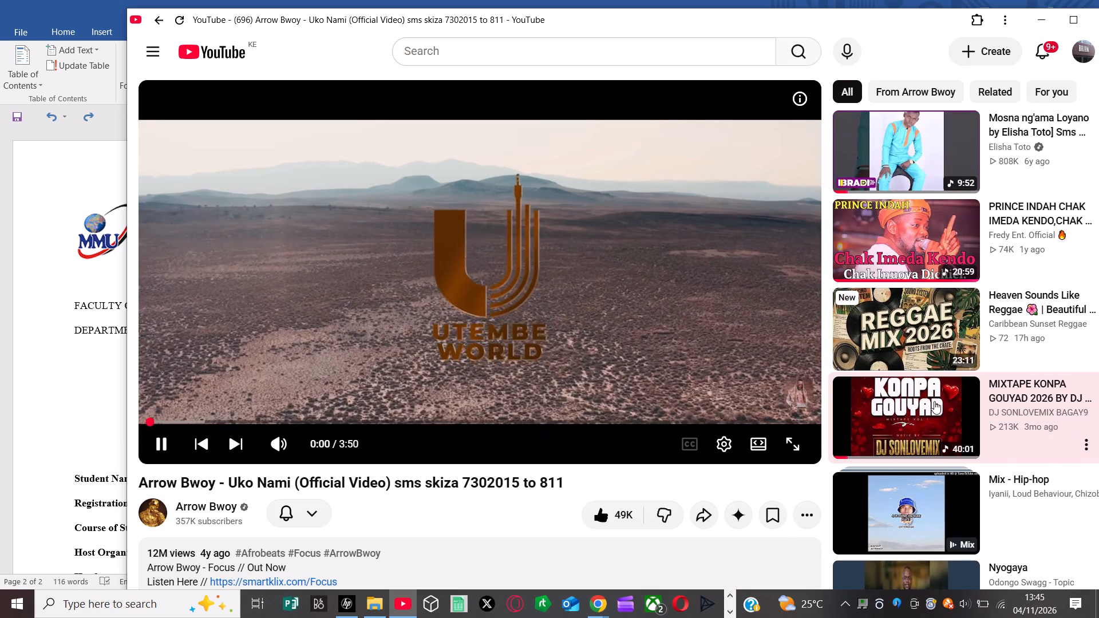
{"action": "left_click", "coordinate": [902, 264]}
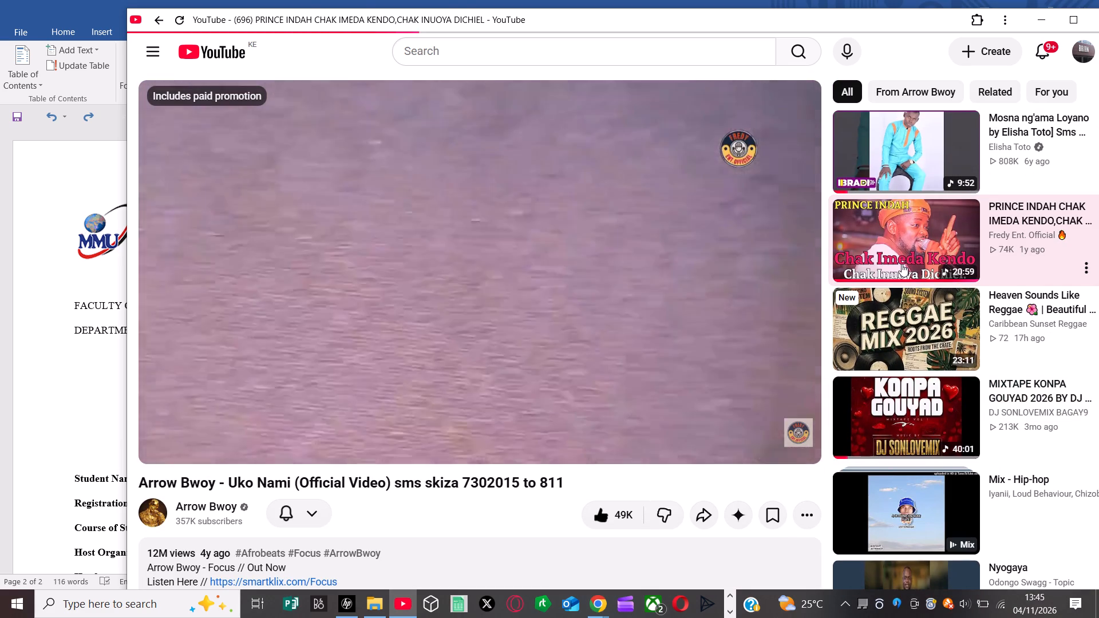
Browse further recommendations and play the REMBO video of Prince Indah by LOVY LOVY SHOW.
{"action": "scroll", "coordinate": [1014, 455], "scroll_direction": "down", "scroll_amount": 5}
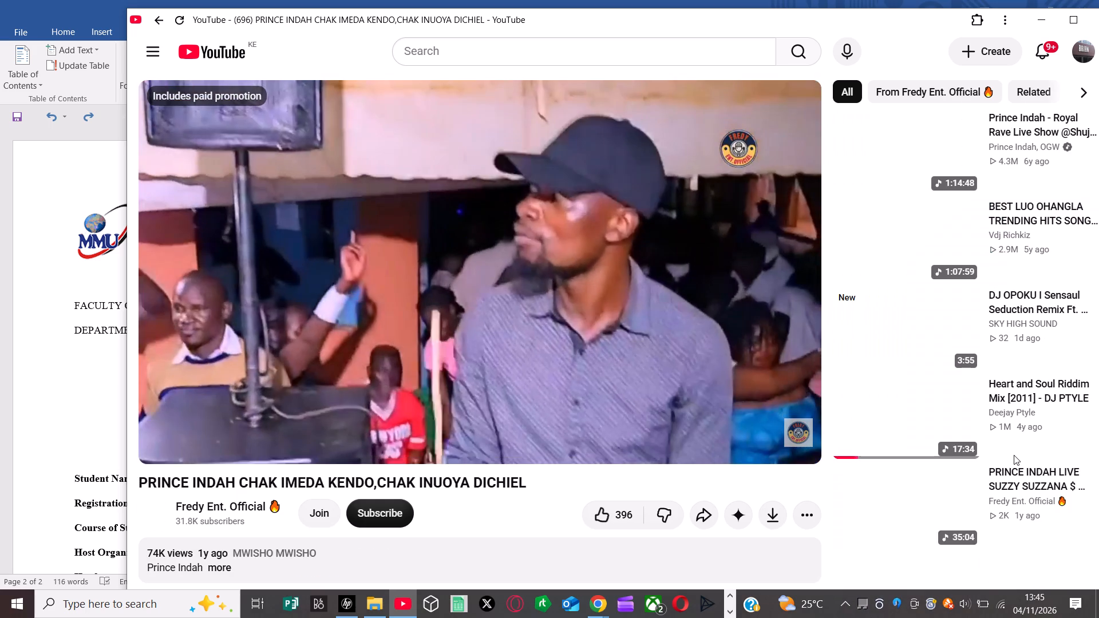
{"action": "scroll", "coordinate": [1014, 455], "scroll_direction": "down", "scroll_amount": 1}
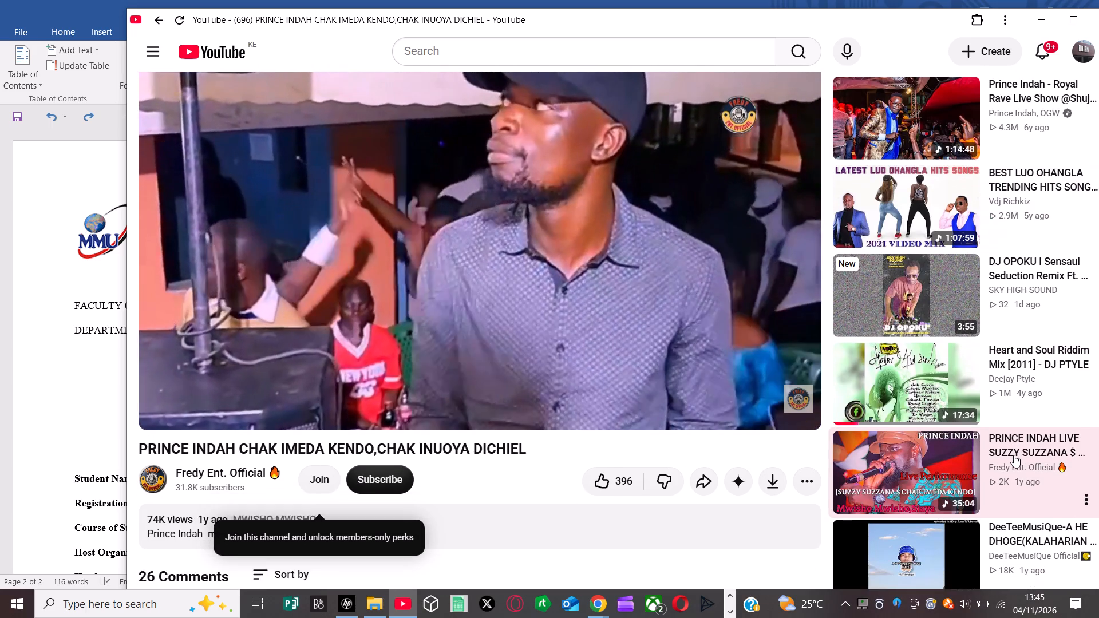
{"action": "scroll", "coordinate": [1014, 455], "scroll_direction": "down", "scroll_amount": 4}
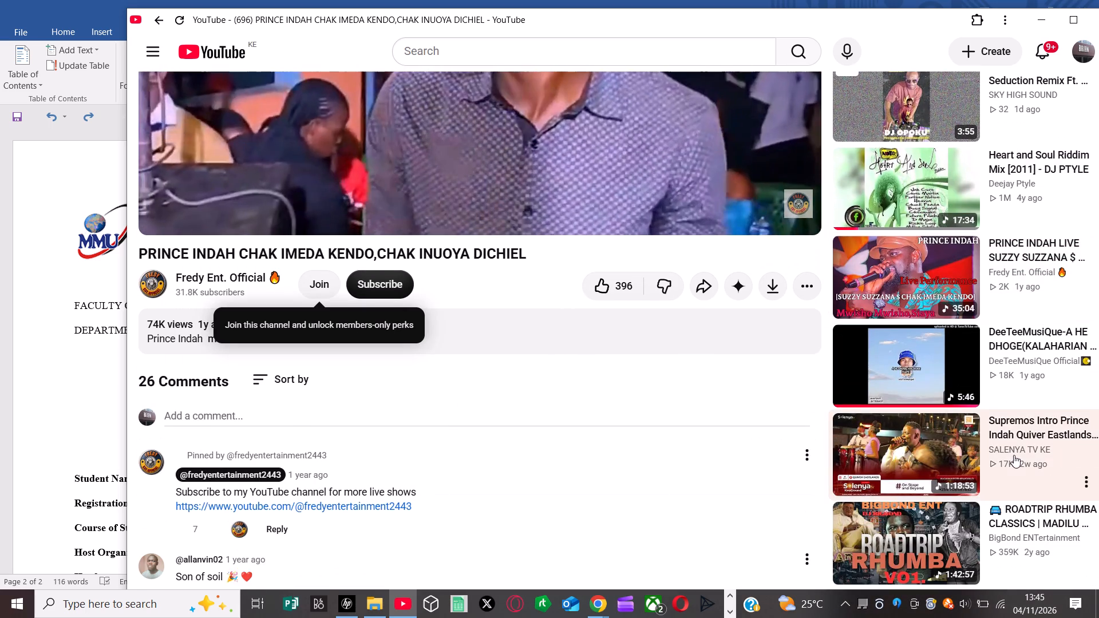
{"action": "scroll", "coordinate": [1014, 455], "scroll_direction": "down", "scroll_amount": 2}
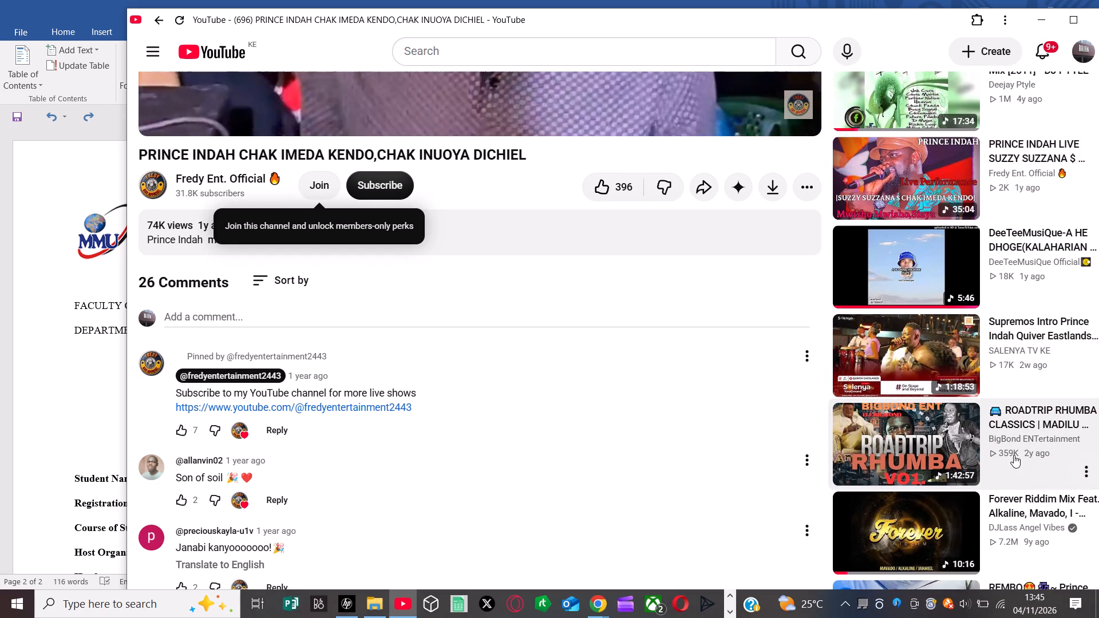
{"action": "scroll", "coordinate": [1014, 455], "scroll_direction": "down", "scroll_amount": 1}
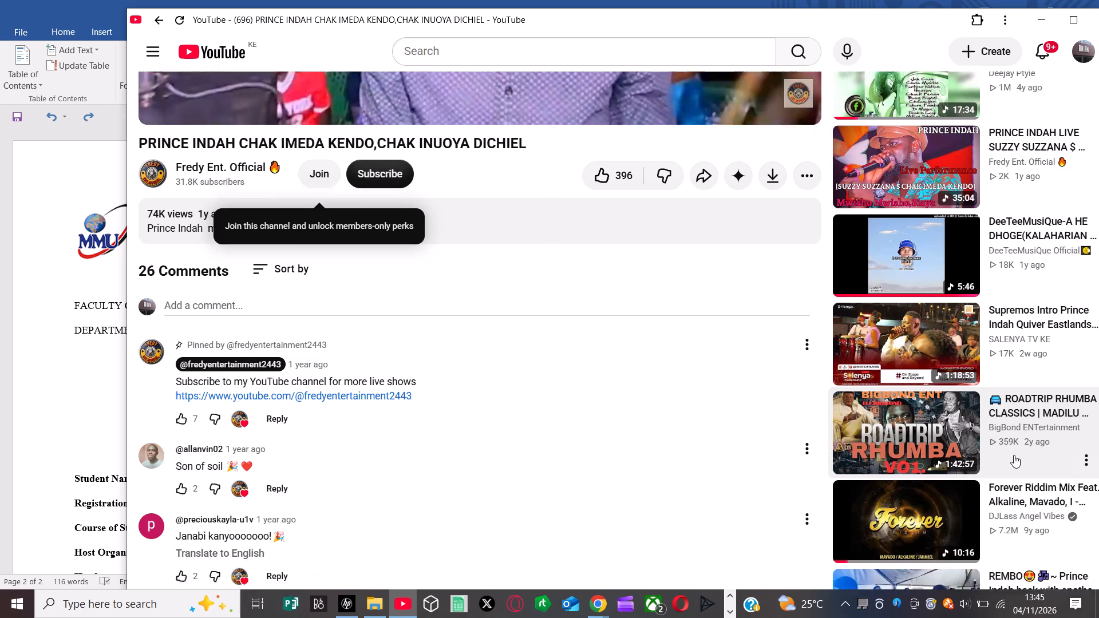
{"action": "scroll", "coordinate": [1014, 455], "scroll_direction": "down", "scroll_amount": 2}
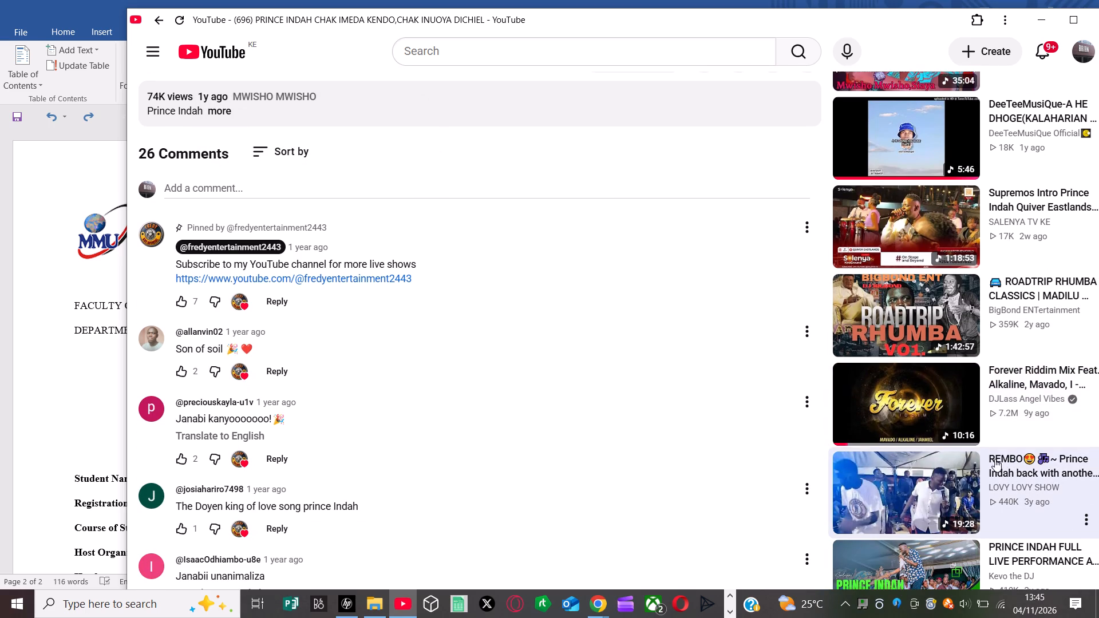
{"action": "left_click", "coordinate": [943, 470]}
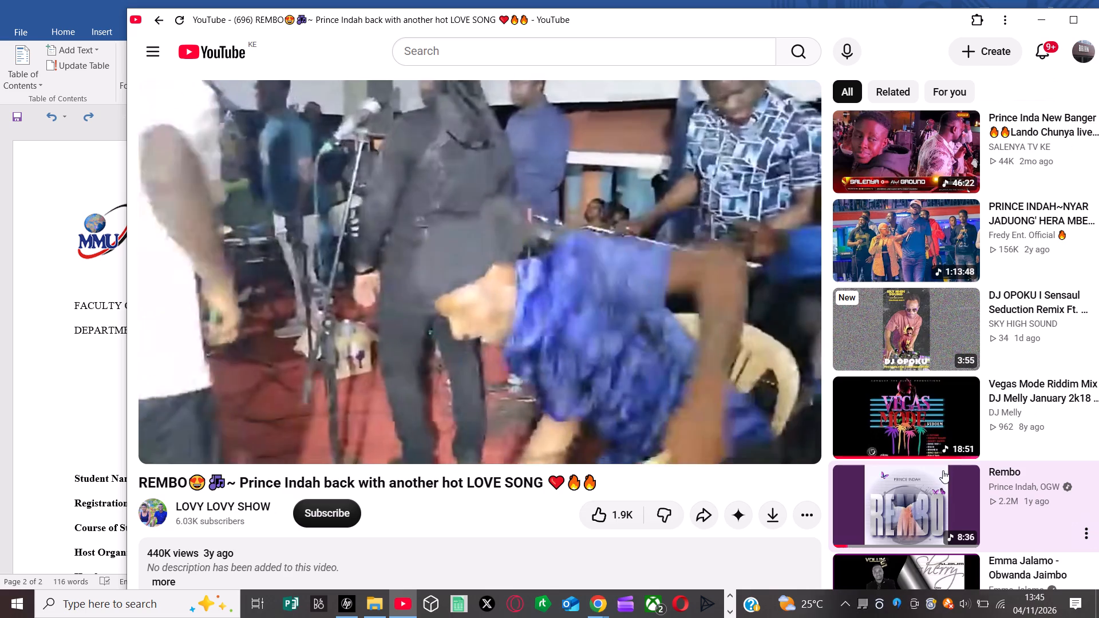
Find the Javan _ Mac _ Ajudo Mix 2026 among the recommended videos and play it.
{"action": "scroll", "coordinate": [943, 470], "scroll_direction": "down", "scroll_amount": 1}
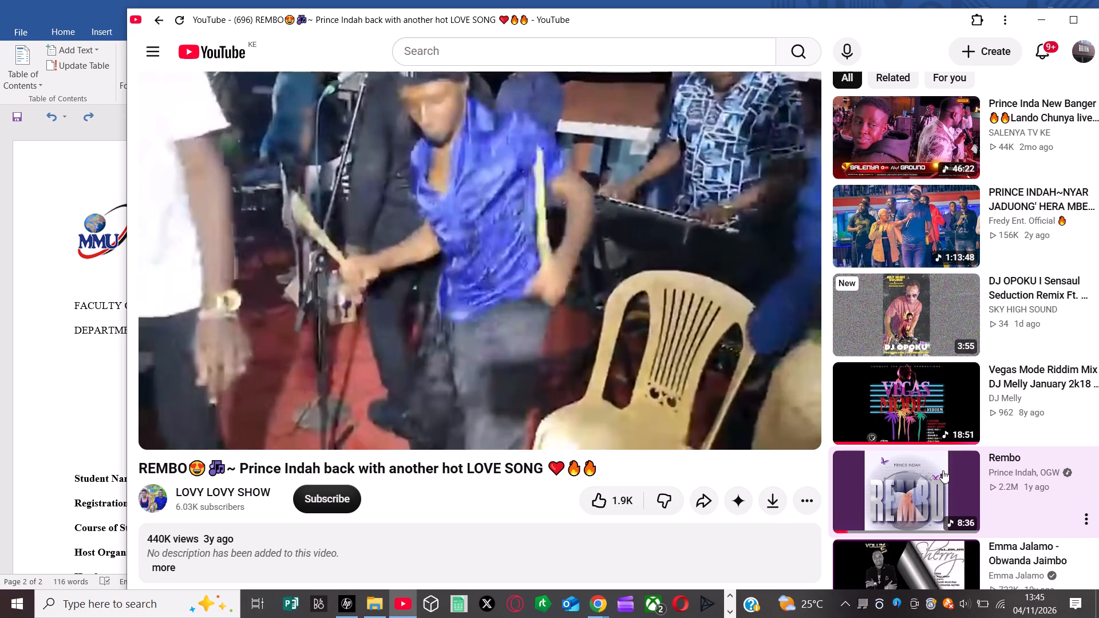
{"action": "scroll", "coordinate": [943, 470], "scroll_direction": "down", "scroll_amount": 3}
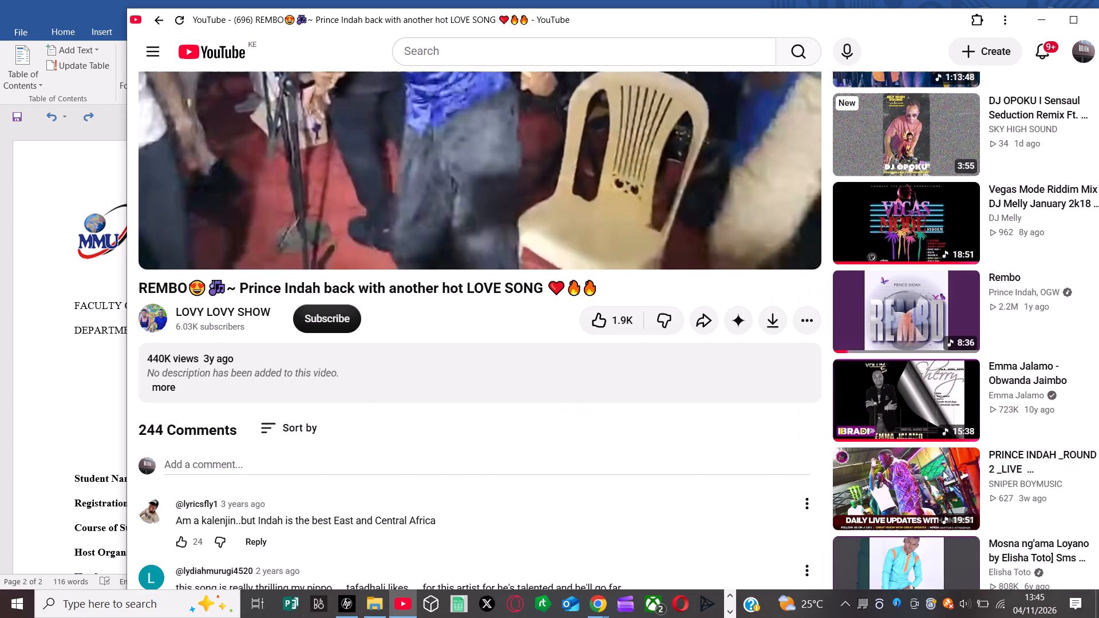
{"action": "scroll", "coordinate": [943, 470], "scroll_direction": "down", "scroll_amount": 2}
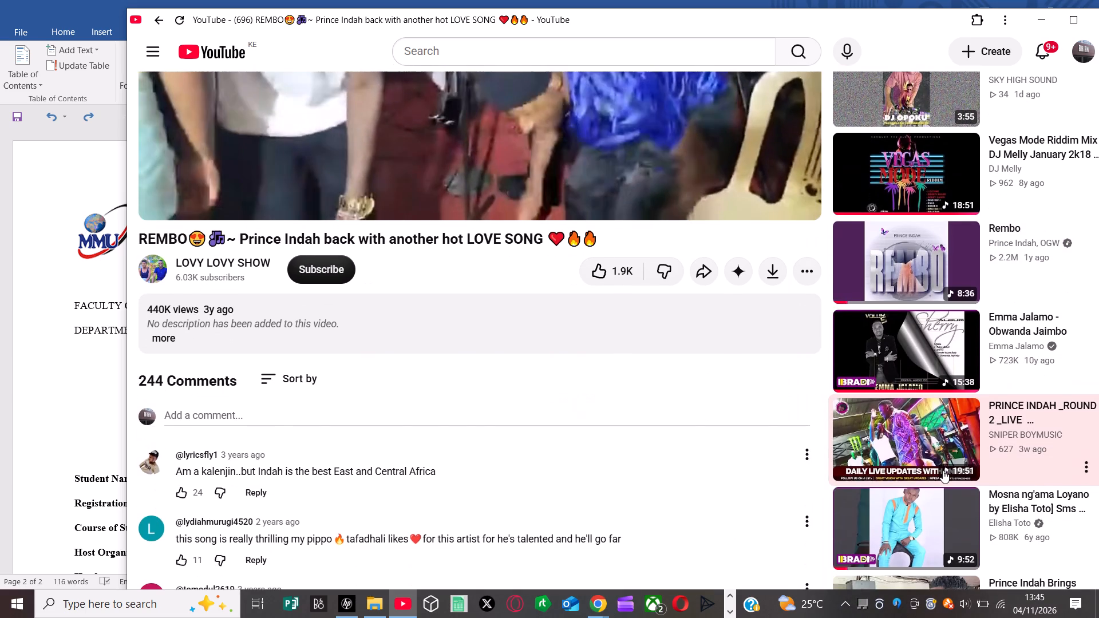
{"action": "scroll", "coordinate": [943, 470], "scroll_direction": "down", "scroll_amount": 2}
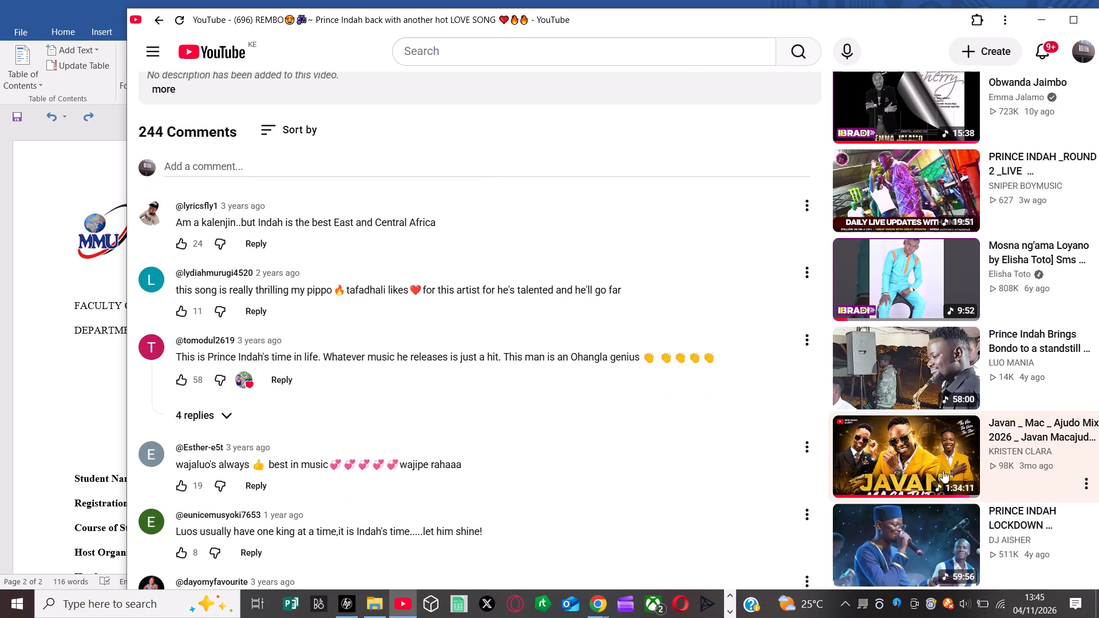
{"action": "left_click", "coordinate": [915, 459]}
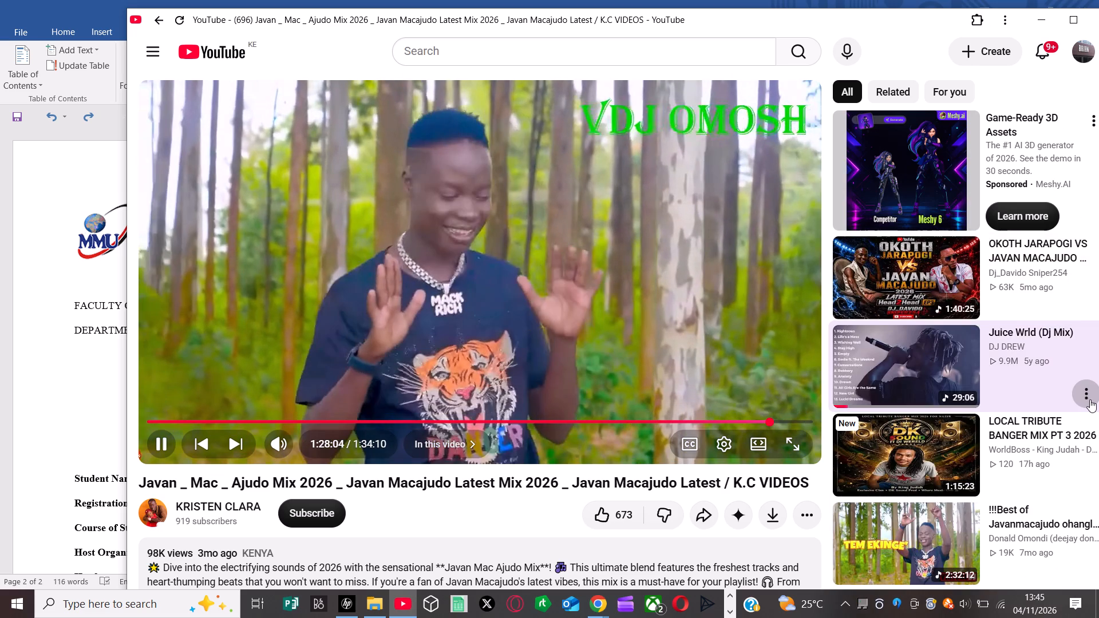
Find the SUMMER WAVE RIDDIM MIX (MAY 2012) among the recommended videos and play it.
{"action": "scroll", "coordinate": [1032, 432], "scroll_direction": "down", "scroll_amount": 4}
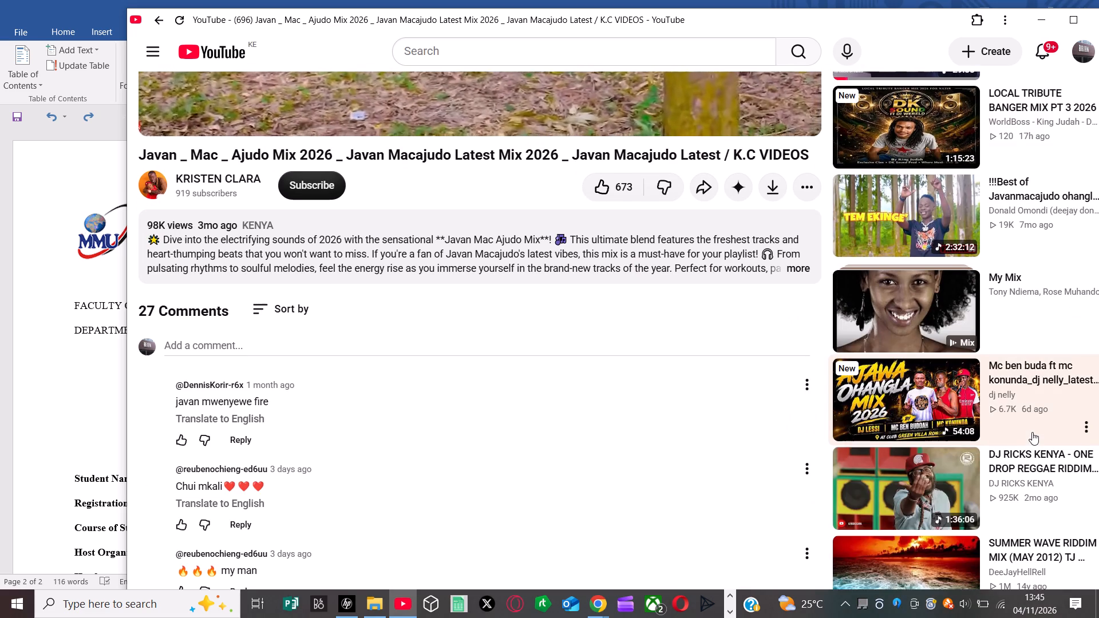
{"action": "scroll", "coordinate": [1032, 432], "scroll_direction": "down", "scroll_amount": 2}
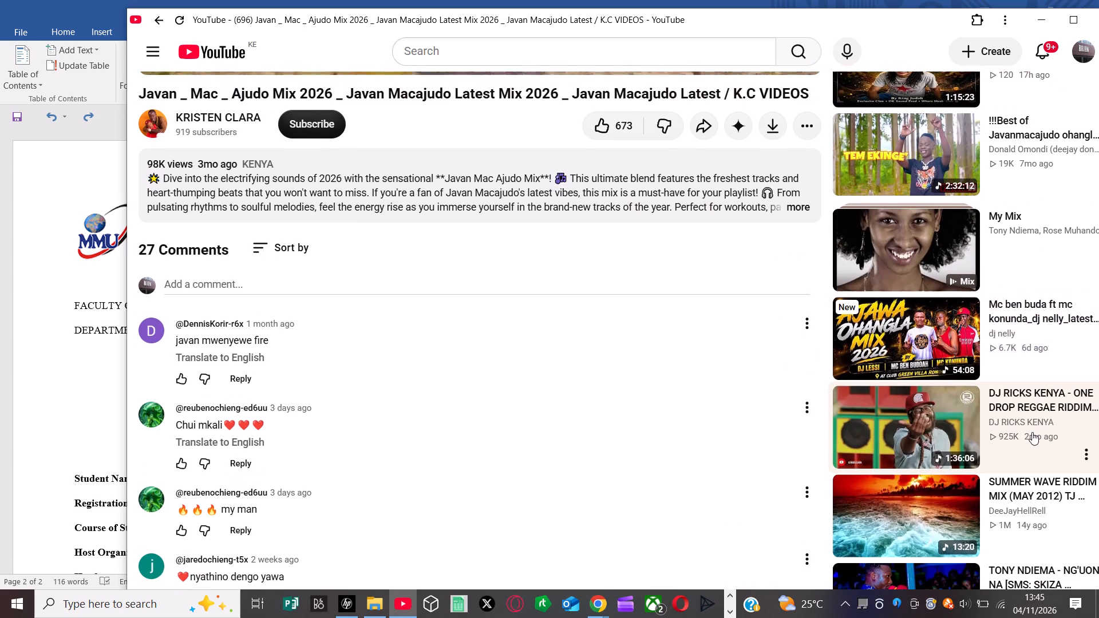
{"action": "left_click", "coordinate": [952, 502]}
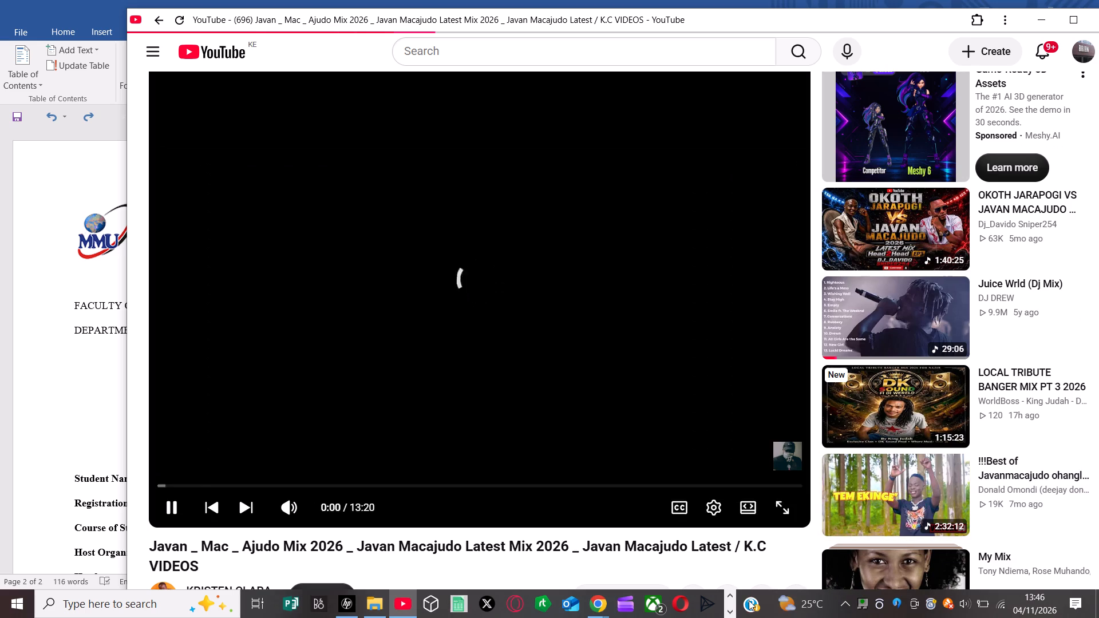
Bring another row of running and pinned apps into view for switching away from the video.
{"action": "left_click", "coordinate": [734, 614]}
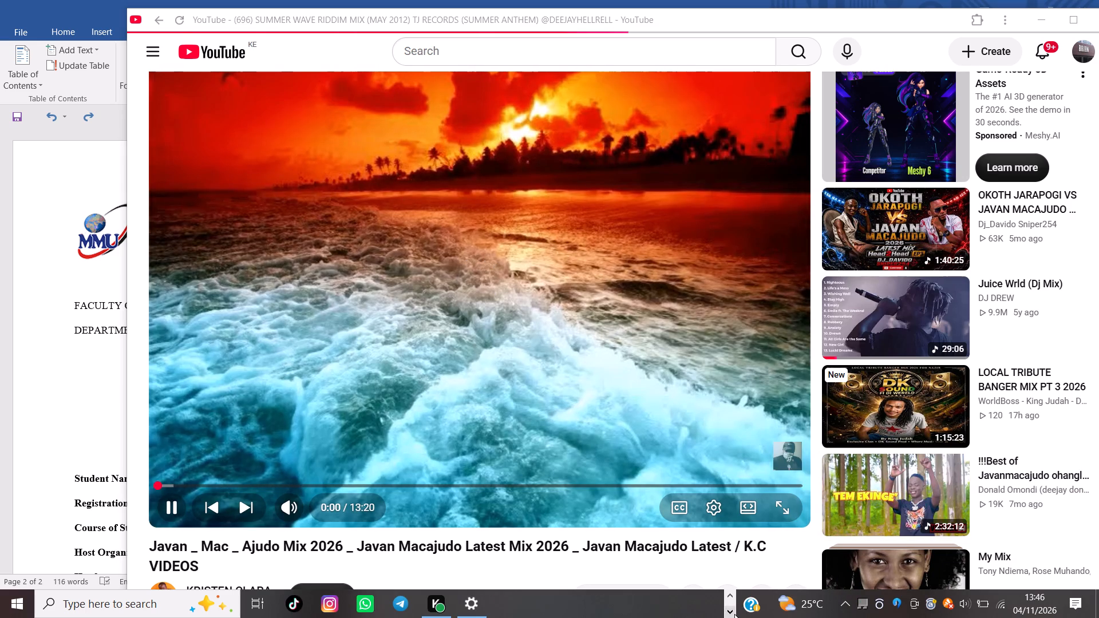
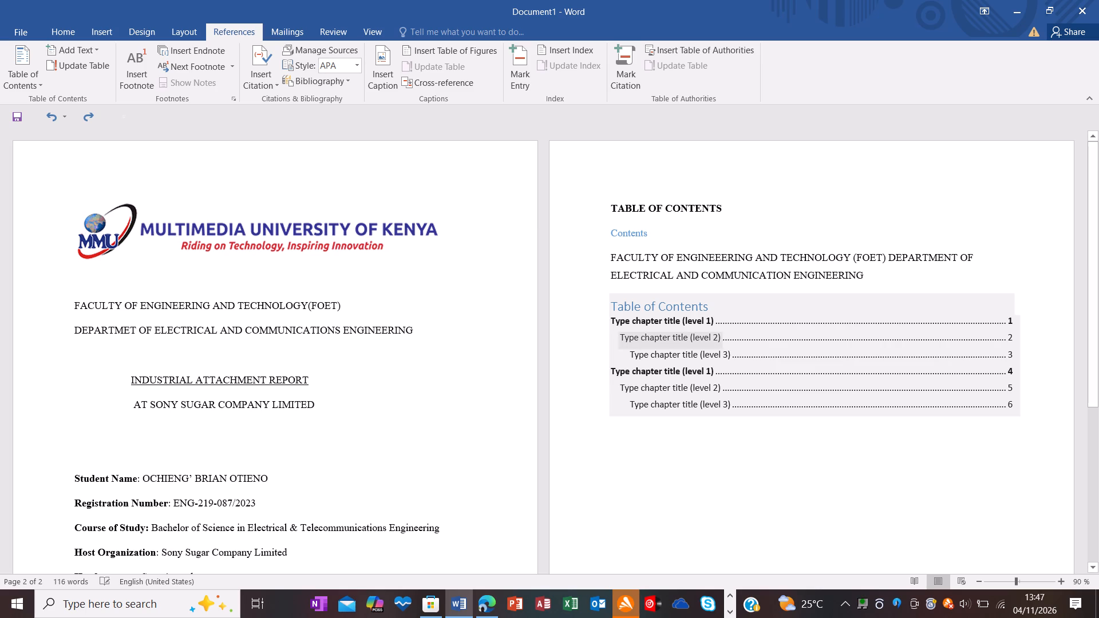
Replace the first level 1 placeholder in the table of contents with "E" and set its font to Times New Roman.
{"action": "left_click", "coordinate": [670, 322]}
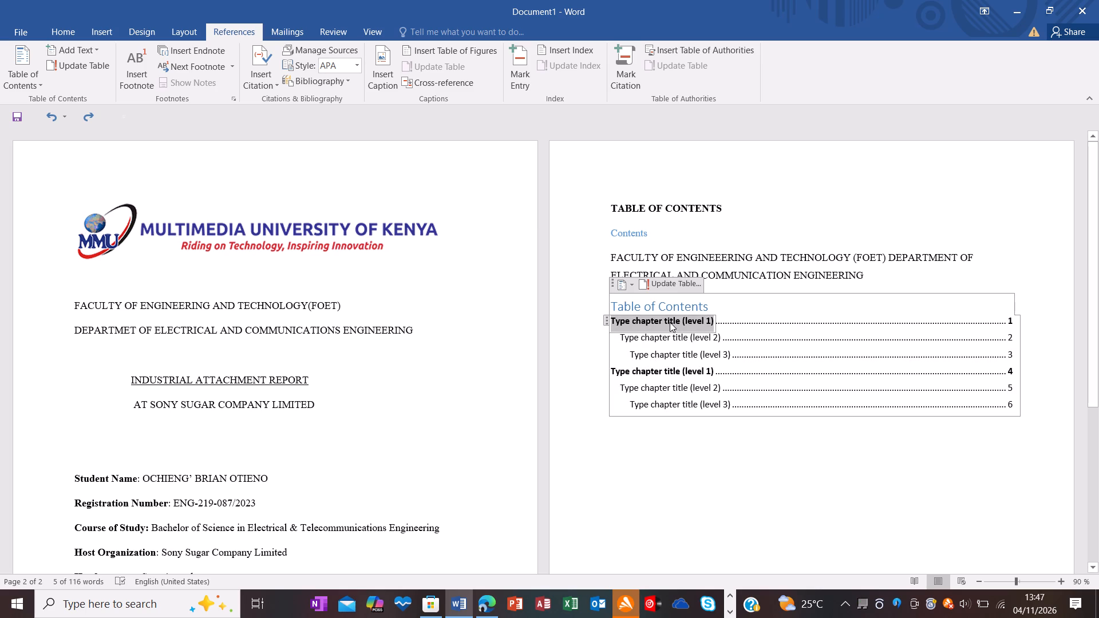
{"action": "key", "text": "e"}
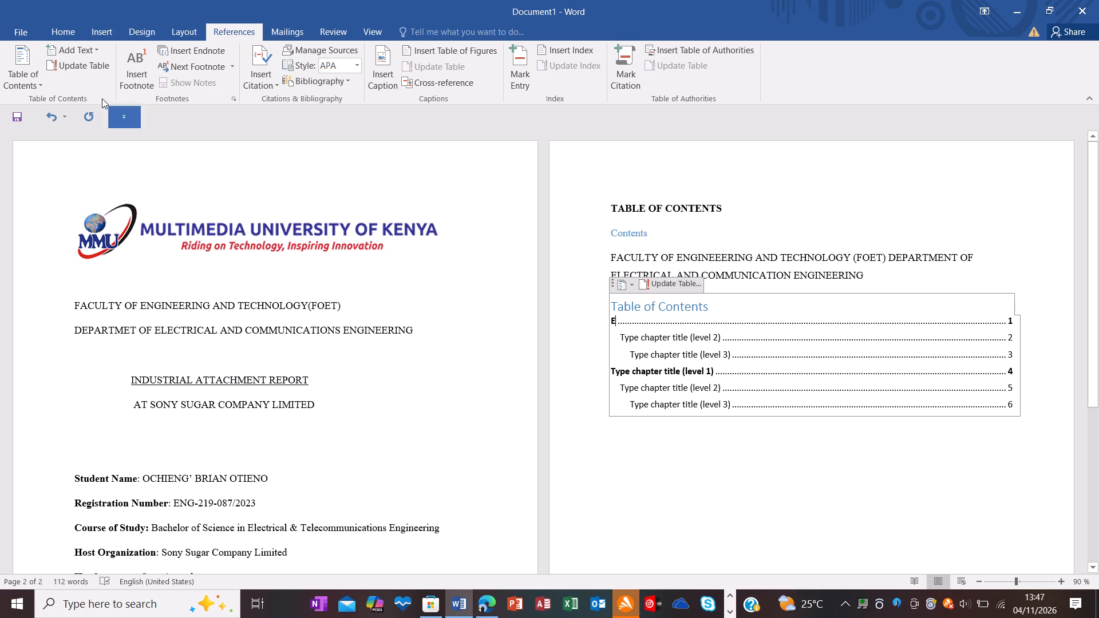
{"action": "left_click", "coordinate": [73, 39]}
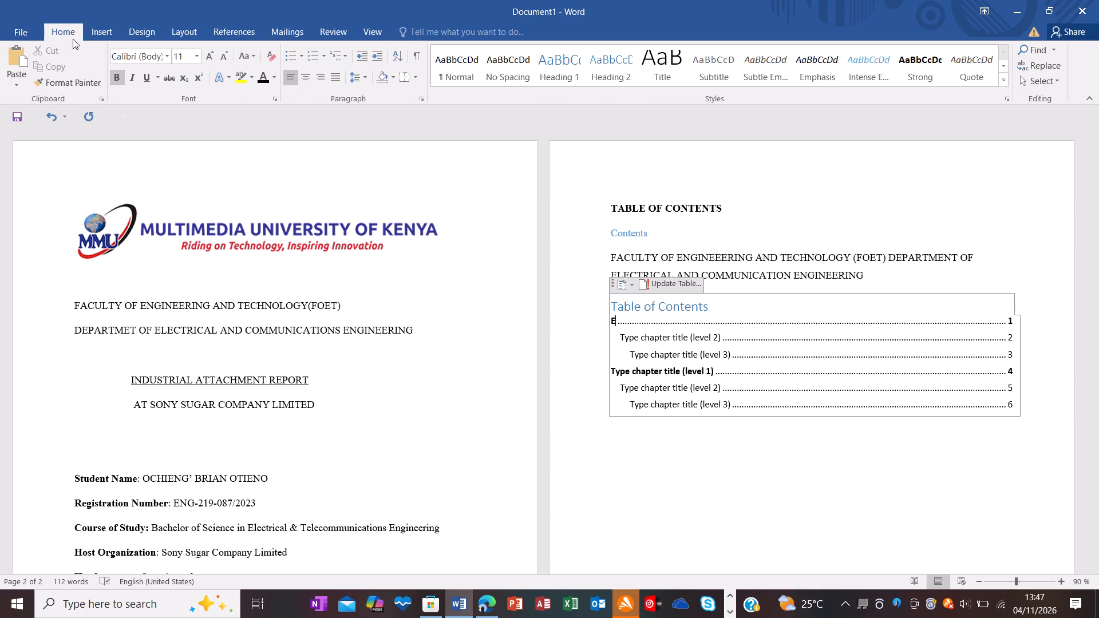
{"action": "left_click", "coordinate": [165, 59]}
{"action": "left_click", "coordinate": [185, 131]}
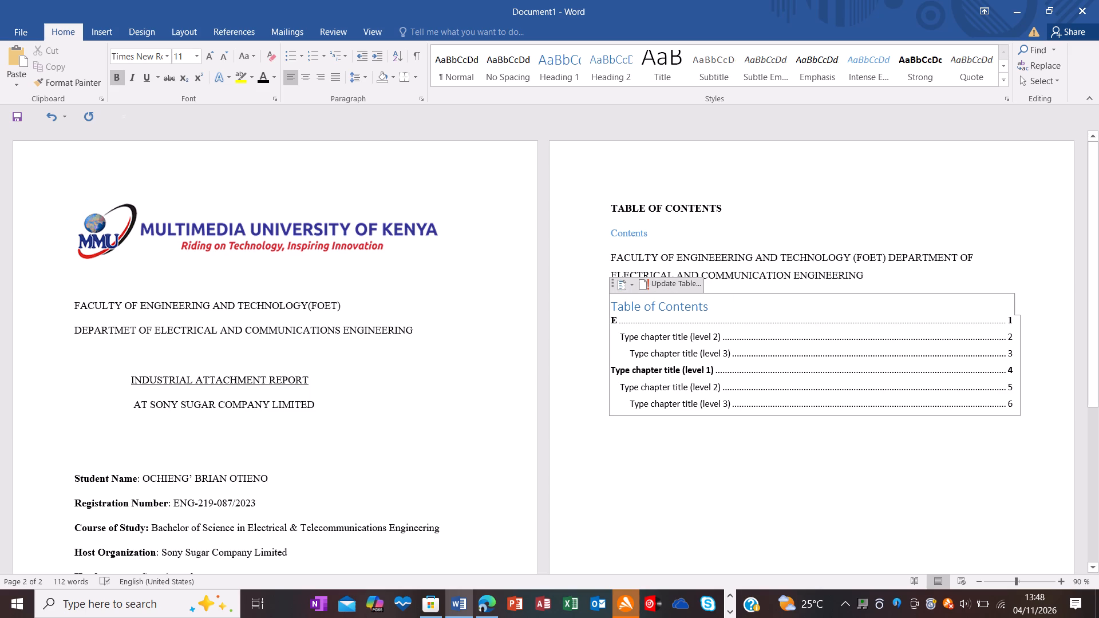
Set the font of the "Table of Contents" heading above the entries to Times New Roman.
{"action": "left_click", "coordinate": [665, 315]}
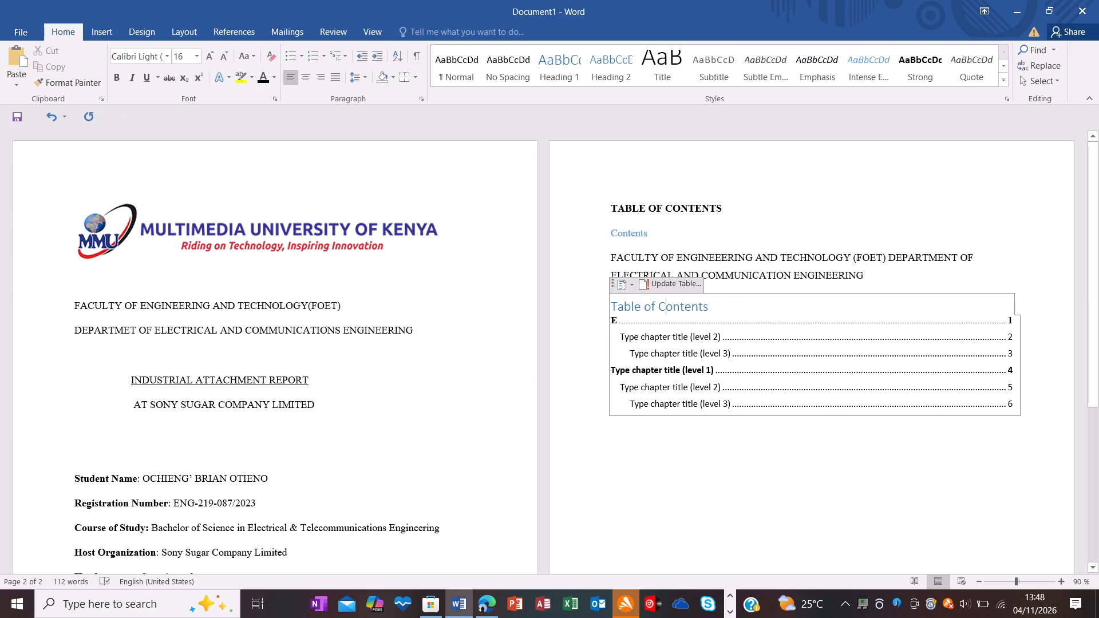
{"action": "left_click_drag", "start_coordinate": [611, 307], "coordinate": [724, 304]}
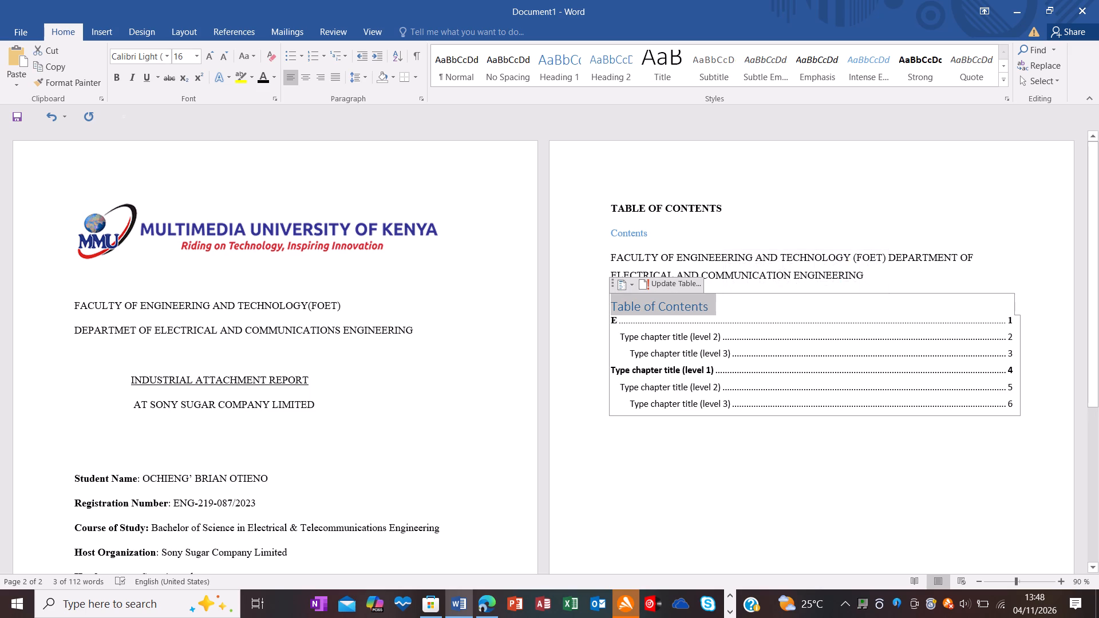
{"action": "left_click", "coordinate": [169, 56]}
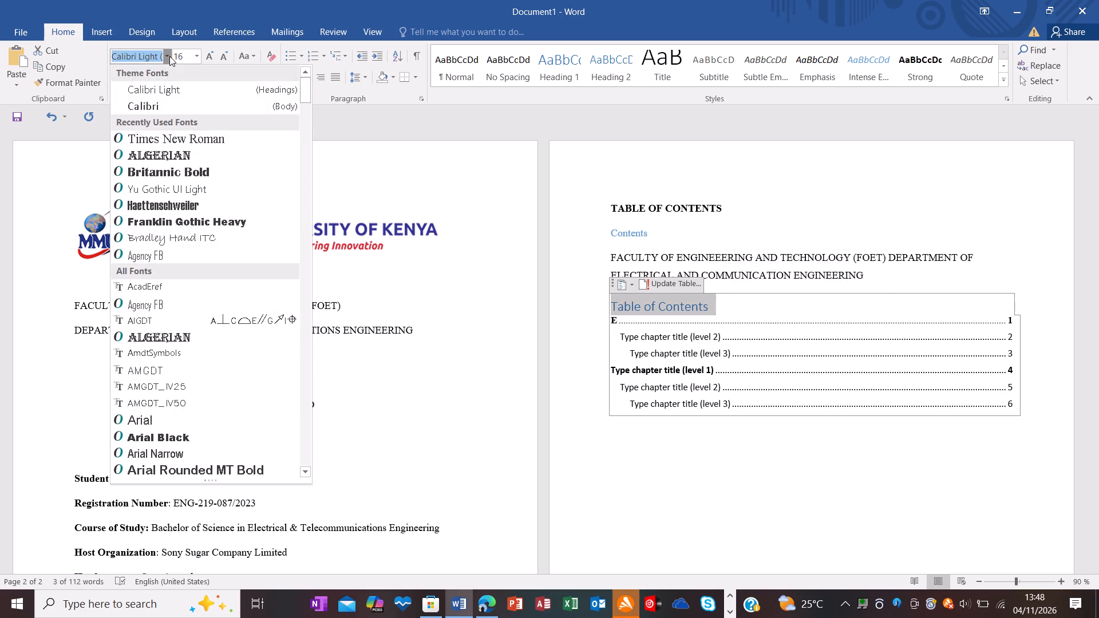
{"action": "left_click", "coordinate": [183, 142]}
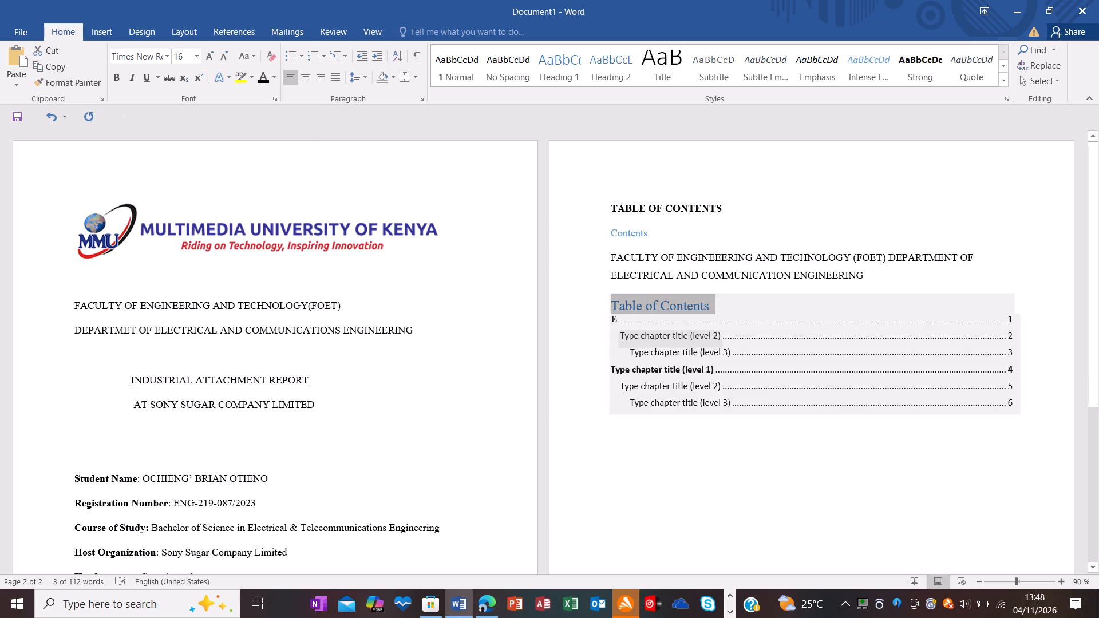
Set the first level 1 entry to size 12 and complete its title as "EXECUTIVE SUMMARY".
{"action": "left_click", "coordinate": [650, 323]}
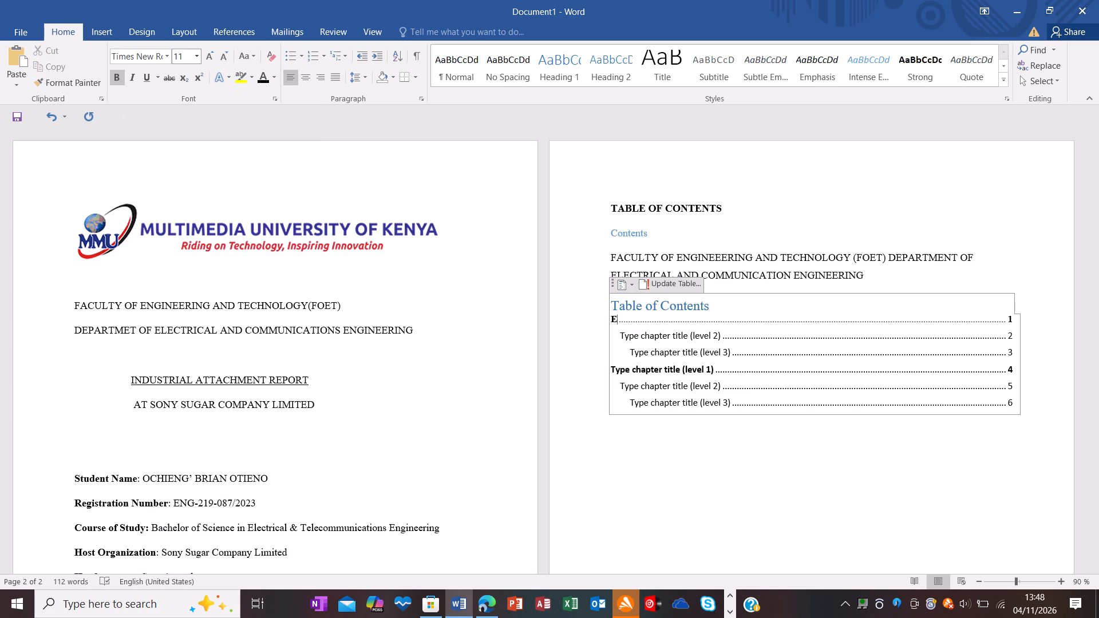
{"action": "left_click", "coordinate": [197, 56]}
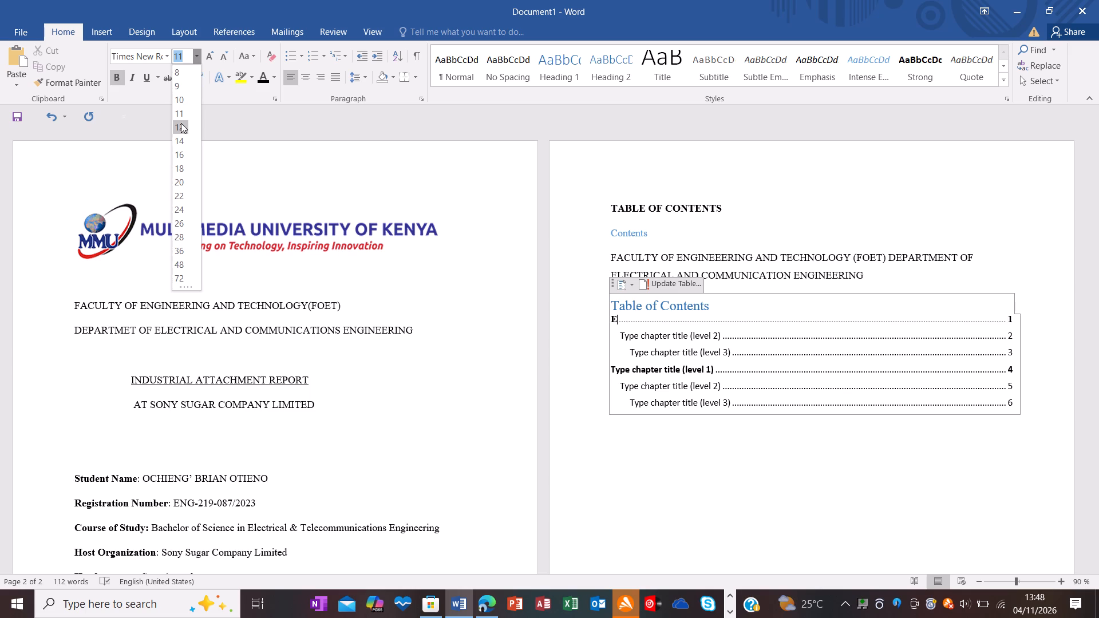
{"action": "left_click", "coordinate": [181, 124]}
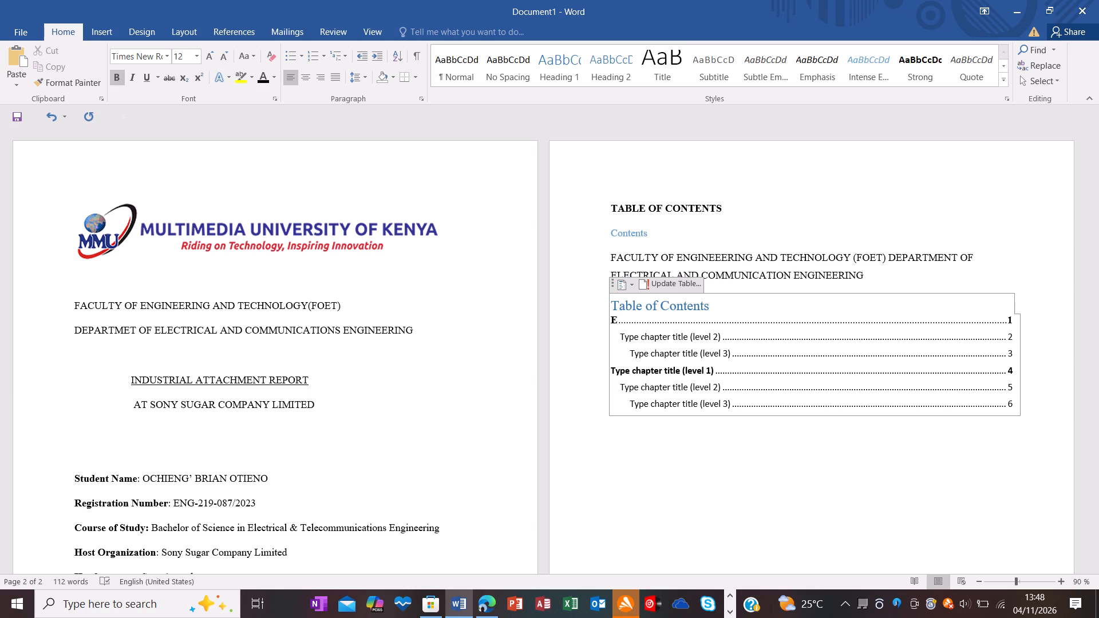
{"action": "type", "text": "XECUTIVE SUMMARY"}
{"action": "key", "text": "Return"}
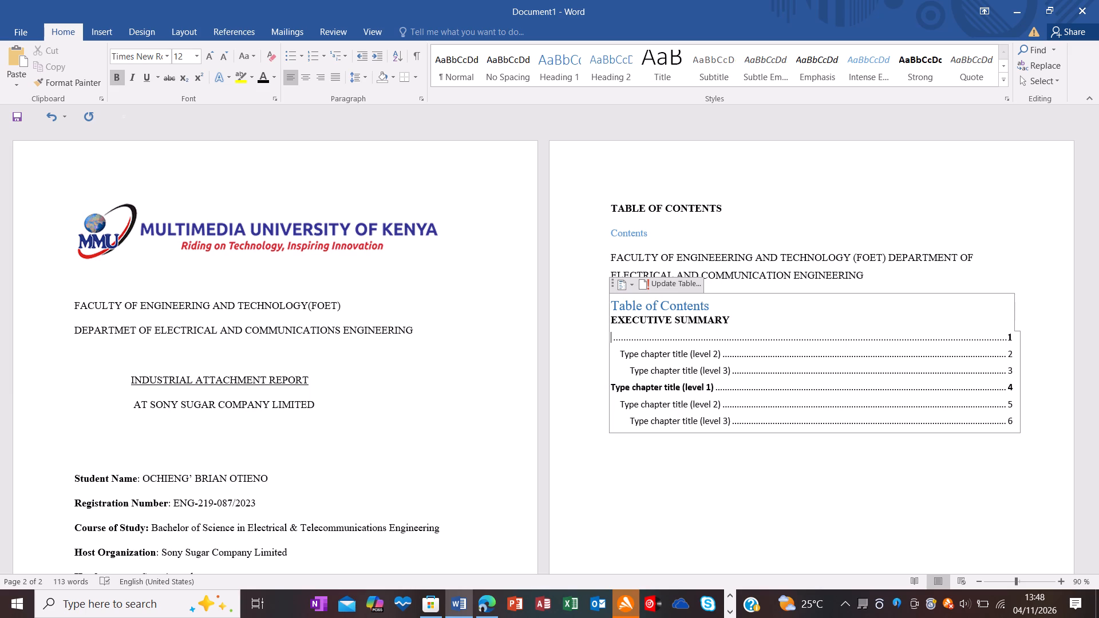
{"action": "key", "text": "BackSpace"}
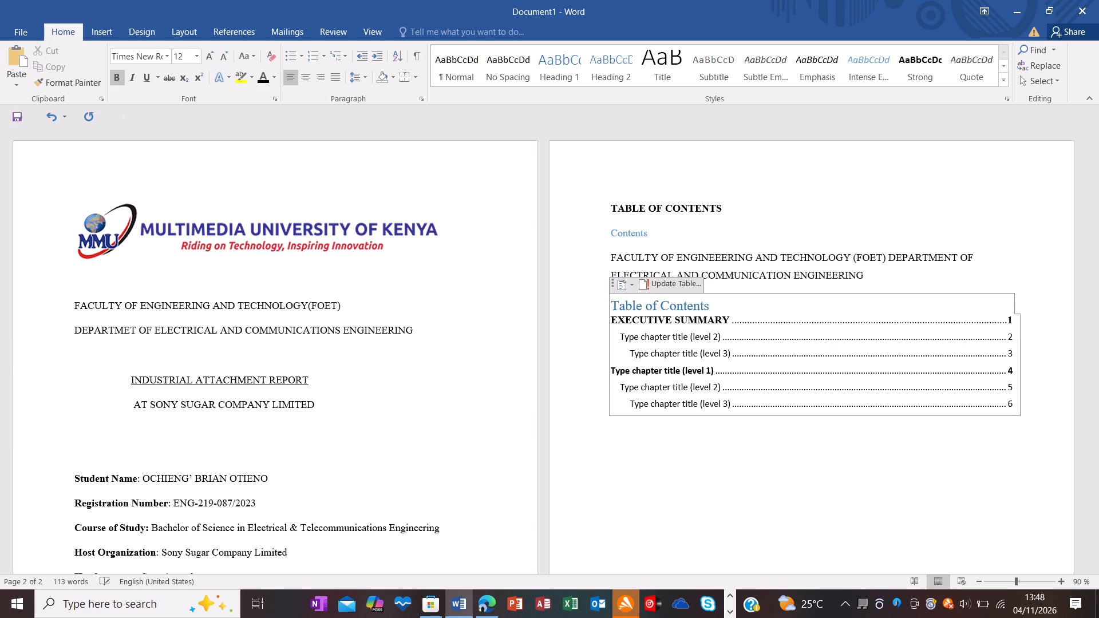
Clear the placeholder title from the first level 2 entry beneath EXECUTIVE SUMMARY.
{"action": "left_click", "coordinate": [711, 337]}
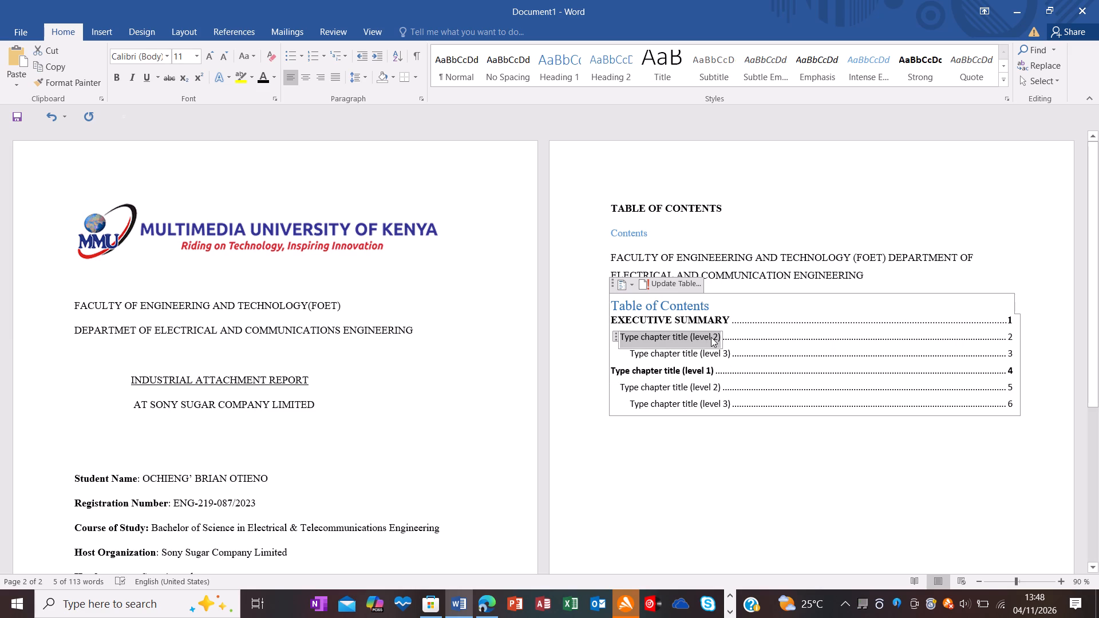
{"action": "key", "text": "o"}
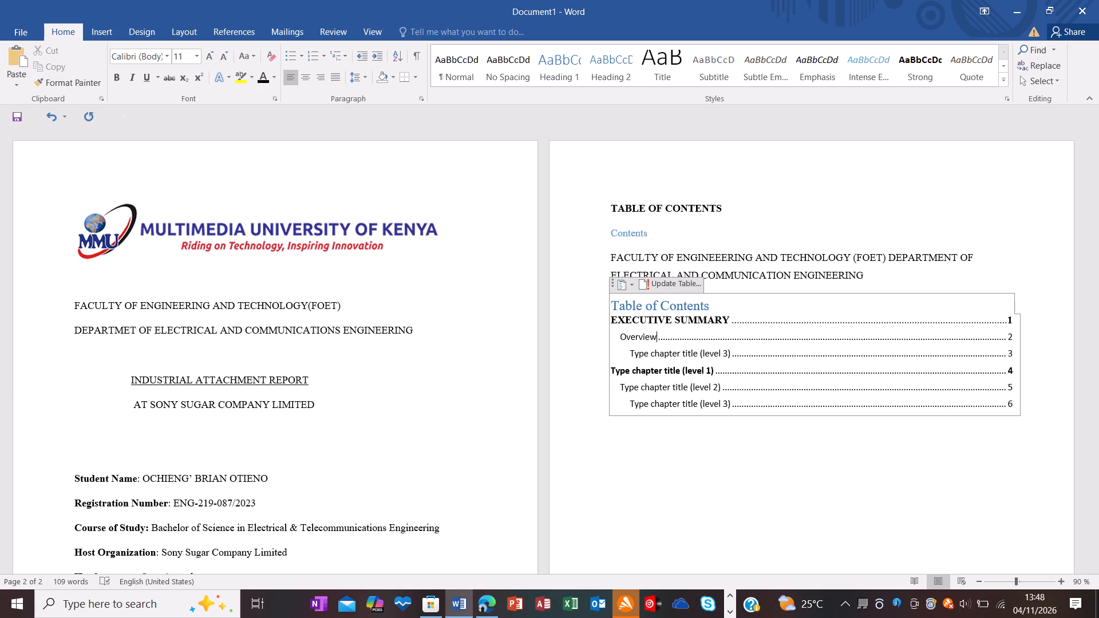
{"action": "key", "text": "space"}
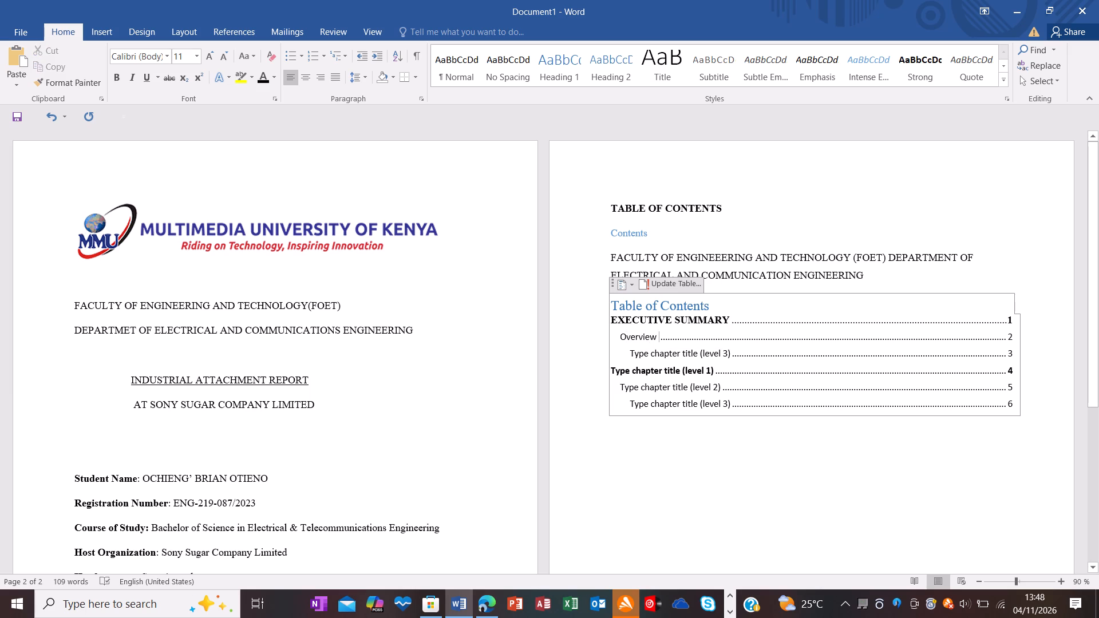
{"action": "key", "text": "BackSpace"}
{"action": "key", "text": "BackSpace"}
{"action": "key", "text": "BackSpace"}
{"action": "key", "text": "BackSpace"}
{"action": "key", "text": "BackSpace"}
{"action": "key", "text": "BackSpace"}
{"action": "key", "text": "BackSpace"}
{"action": "key", "text": "BackSpace"}
{"action": "key", "text": "BackSpace"}
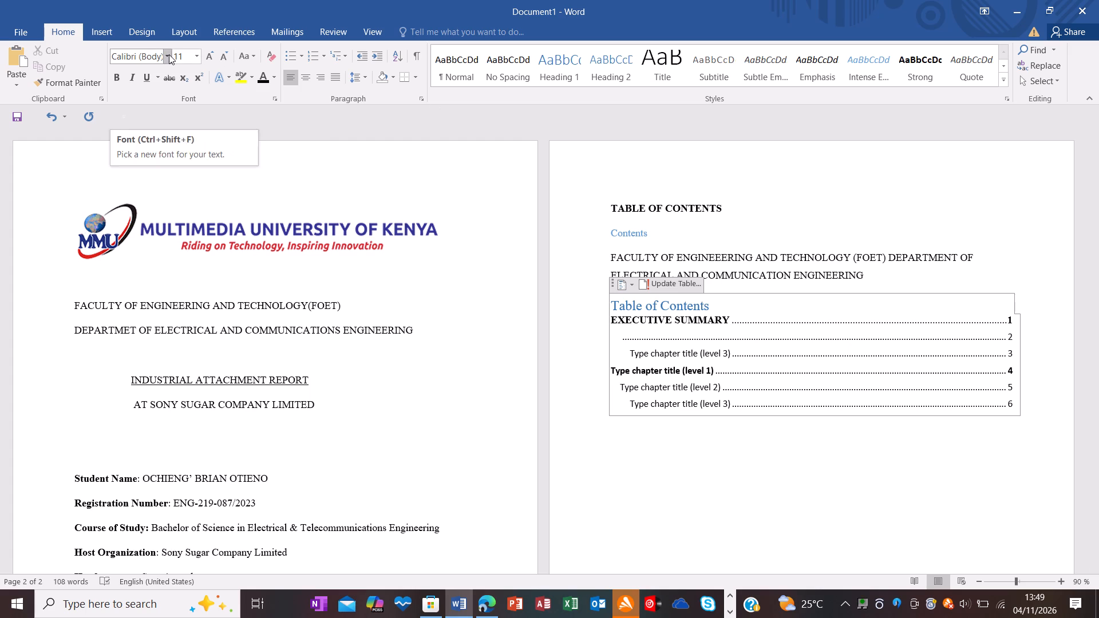
Enter "Overview of the Host Organization" in Times New Roman as the level 2 title beneath EXECUTIVE SUMMARY.
{"action": "left_click", "coordinate": [169, 54]}
{"action": "left_click", "coordinate": [186, 136]}
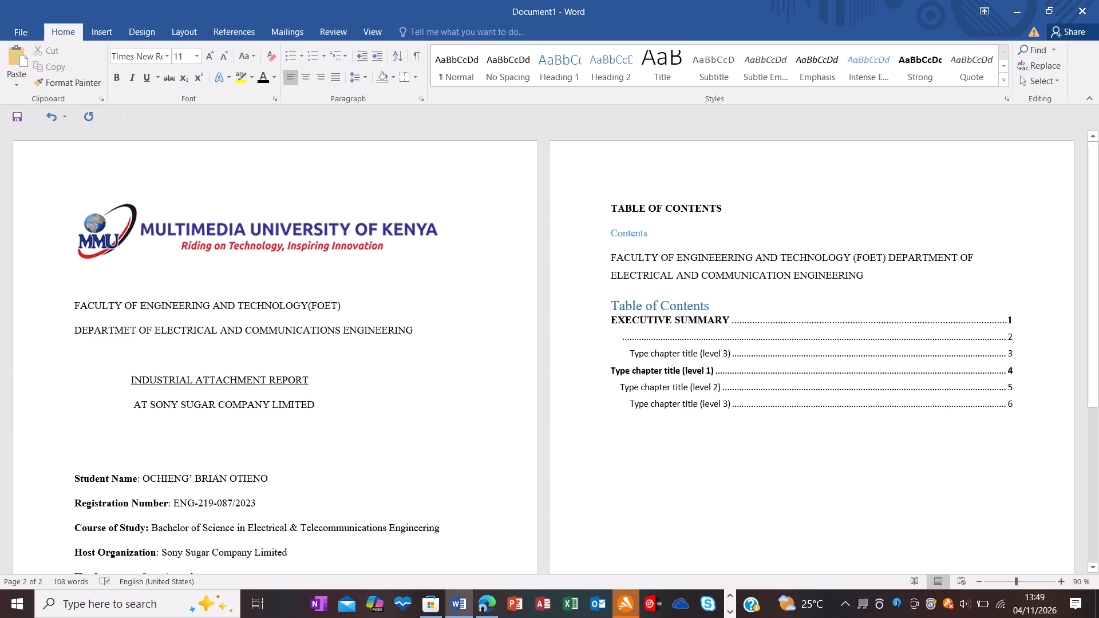
{"action": "key", "text": "shift+o"}
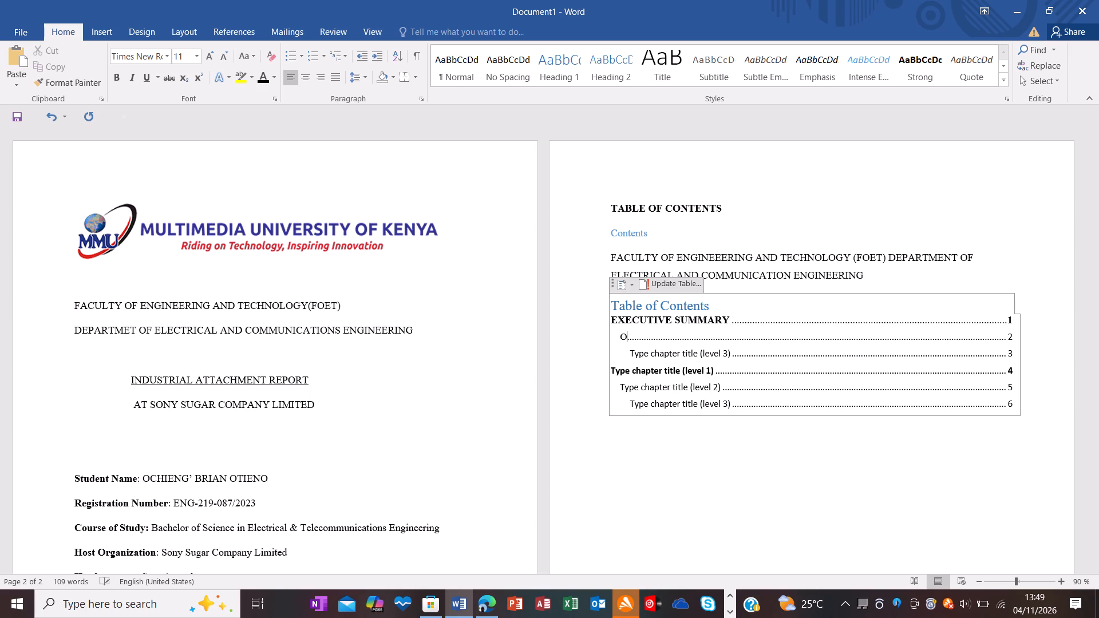
{"action": "type", "text": "vervie"}
{"action": "key", "text": "w"}
{"action": "key", "text": "space"}
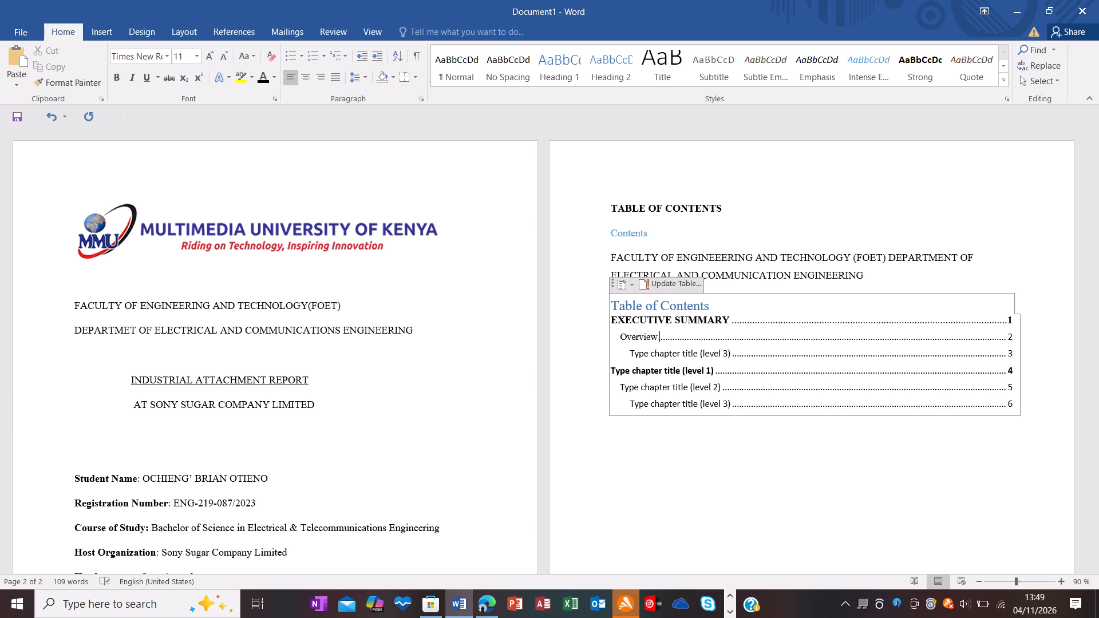
{"action": "key", "text": "o"}
{"action": "type", "text": "f the"}
{"action": "key", "text": "space"}
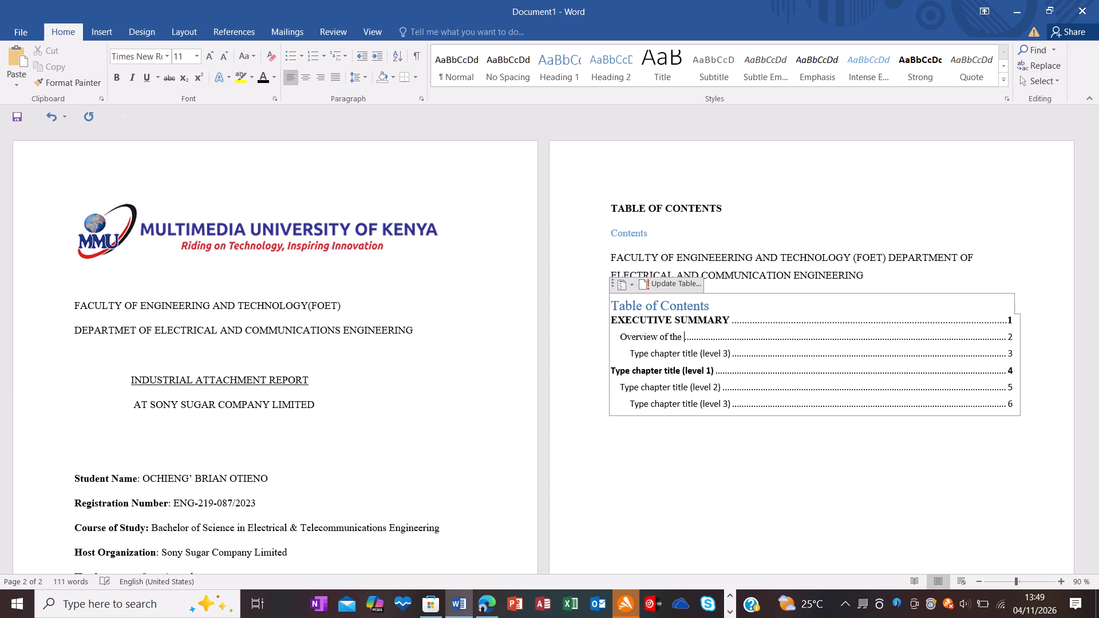
{"action": "type", "text": "Host"}
{"action": "key", "text": "space"}
{"action": "type", "text": "Organi"}
{"action": "type", "text": "zation"}
Clear the first level 3 placeholder title and bring the blank entry back in line with Overview of the Host Organization.
{"action": "left_click", "coordinate": [643, 349]}
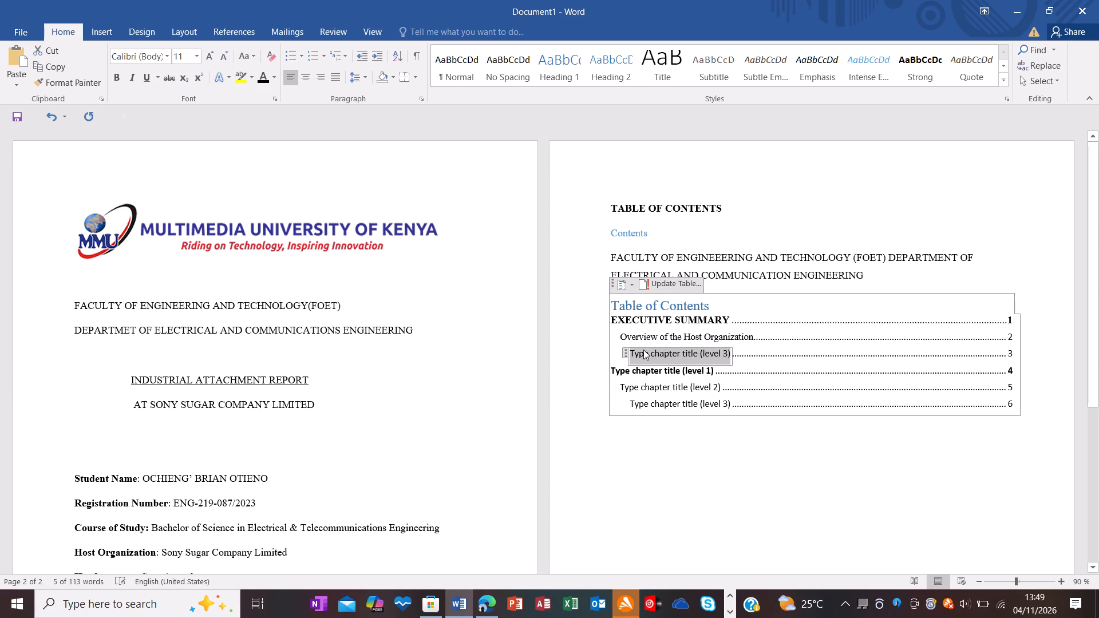
{"action": "key", "text": "BackSpace"}
{"action": "key", "text": "BackSpace"}
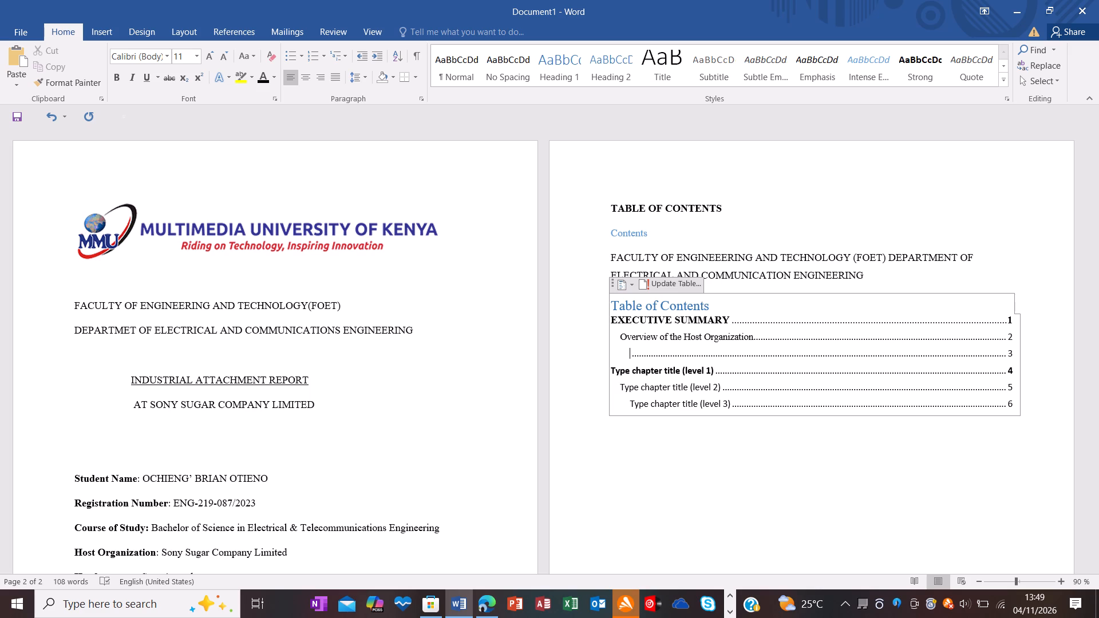
{"action": "type", "text": "Se"}
{"action": "type", "text": "lect"}
{"action": "key", "text": "BackSpace"}
{"action": "key", "text": "BackSpace"}
{"action": "key", "text": "BackSpace"}
{"action": "key", "text": "BackSpace"}
{"action": "key", "text": "BackSpace"}
{"action": "key", "text": "BackSpace"}
{"action": "key", "text": "BackSpace"}
{"action": "key", "text": "BackSpace"}
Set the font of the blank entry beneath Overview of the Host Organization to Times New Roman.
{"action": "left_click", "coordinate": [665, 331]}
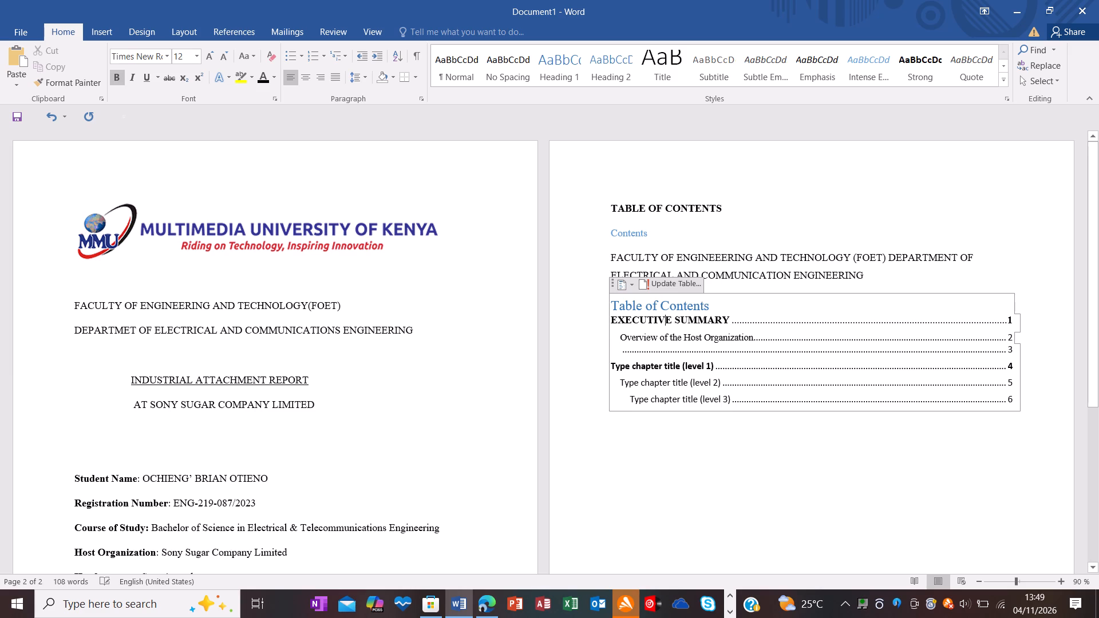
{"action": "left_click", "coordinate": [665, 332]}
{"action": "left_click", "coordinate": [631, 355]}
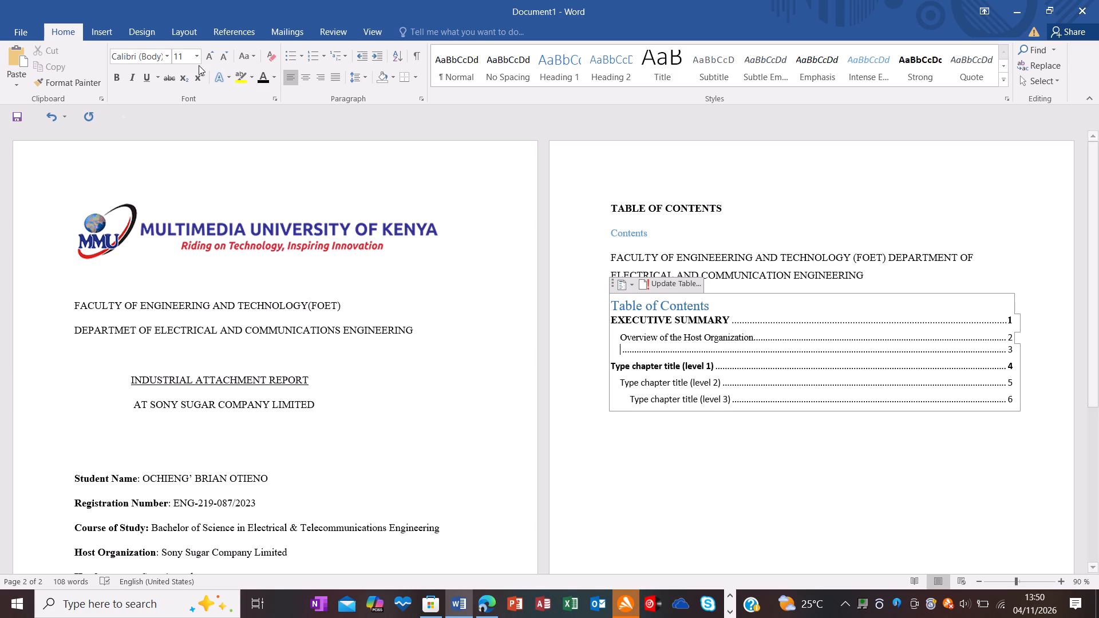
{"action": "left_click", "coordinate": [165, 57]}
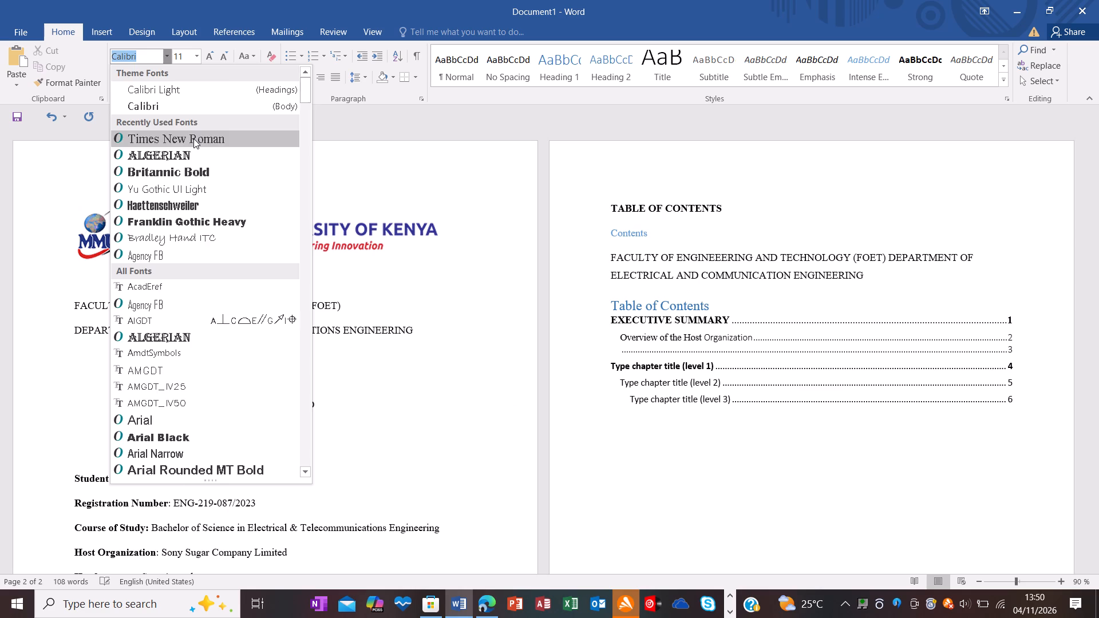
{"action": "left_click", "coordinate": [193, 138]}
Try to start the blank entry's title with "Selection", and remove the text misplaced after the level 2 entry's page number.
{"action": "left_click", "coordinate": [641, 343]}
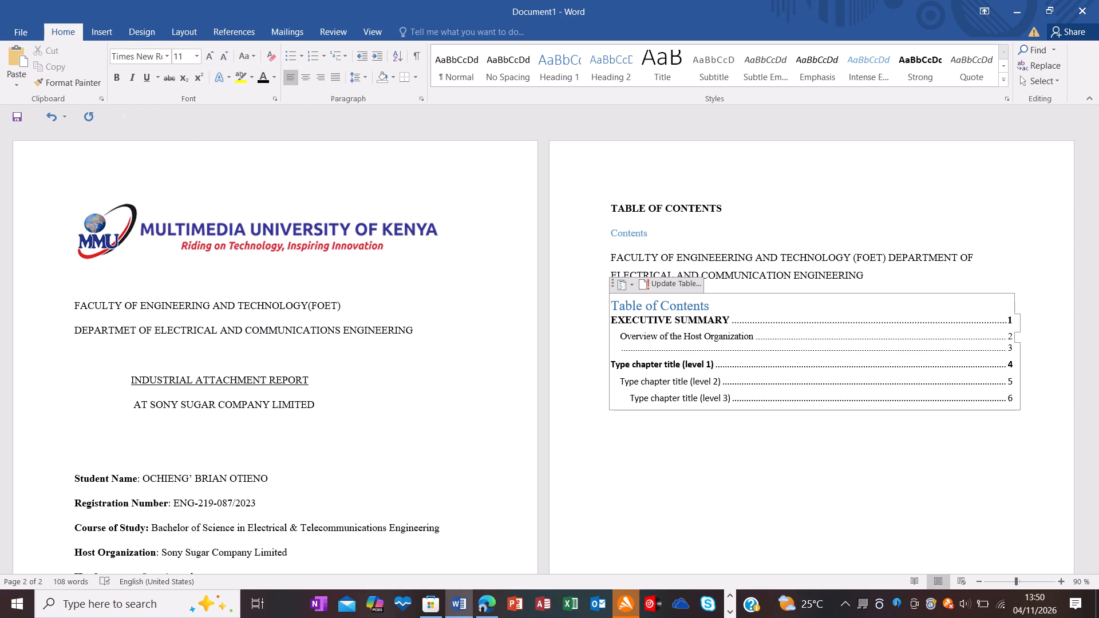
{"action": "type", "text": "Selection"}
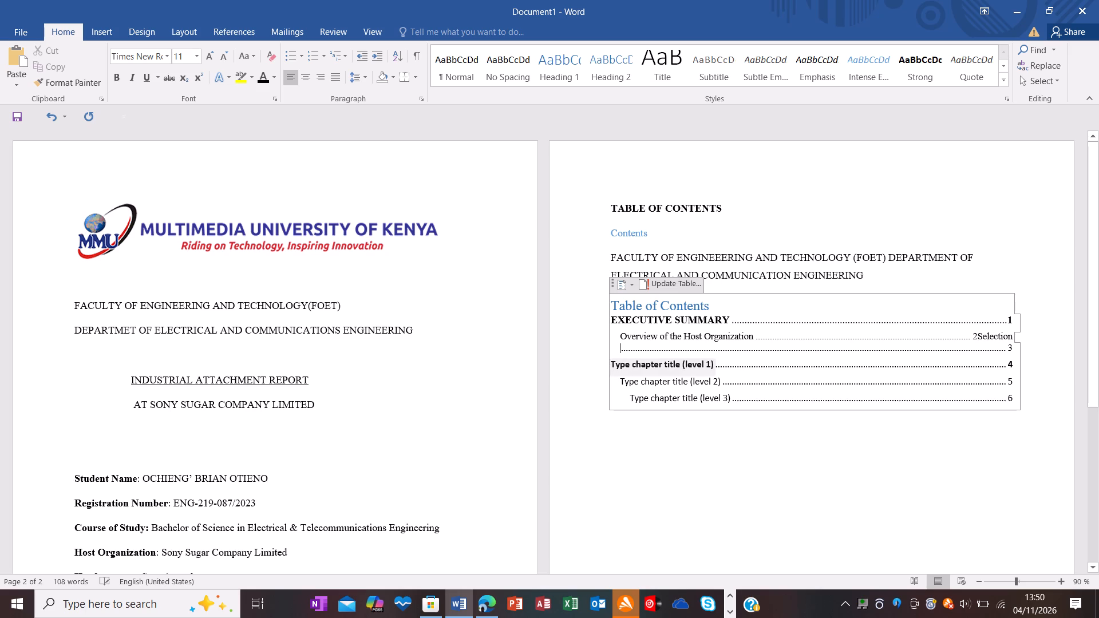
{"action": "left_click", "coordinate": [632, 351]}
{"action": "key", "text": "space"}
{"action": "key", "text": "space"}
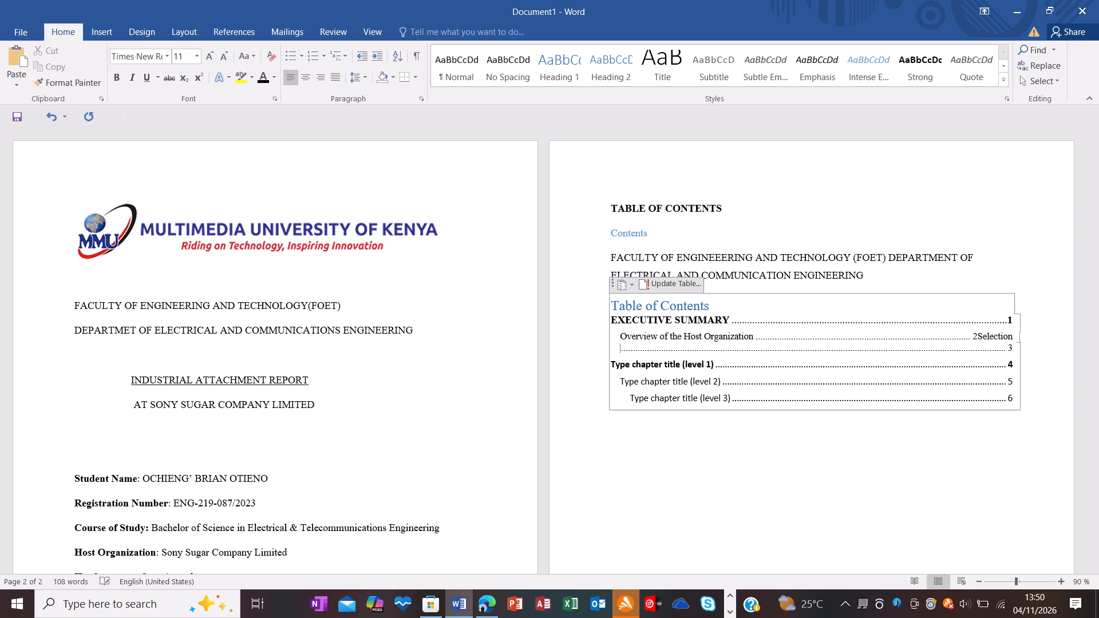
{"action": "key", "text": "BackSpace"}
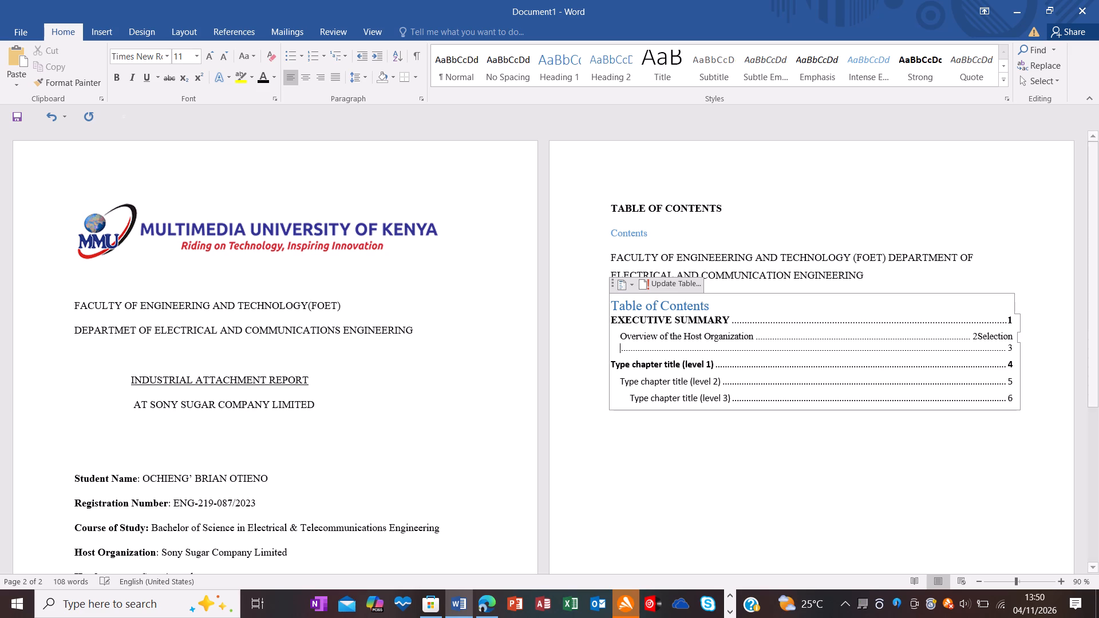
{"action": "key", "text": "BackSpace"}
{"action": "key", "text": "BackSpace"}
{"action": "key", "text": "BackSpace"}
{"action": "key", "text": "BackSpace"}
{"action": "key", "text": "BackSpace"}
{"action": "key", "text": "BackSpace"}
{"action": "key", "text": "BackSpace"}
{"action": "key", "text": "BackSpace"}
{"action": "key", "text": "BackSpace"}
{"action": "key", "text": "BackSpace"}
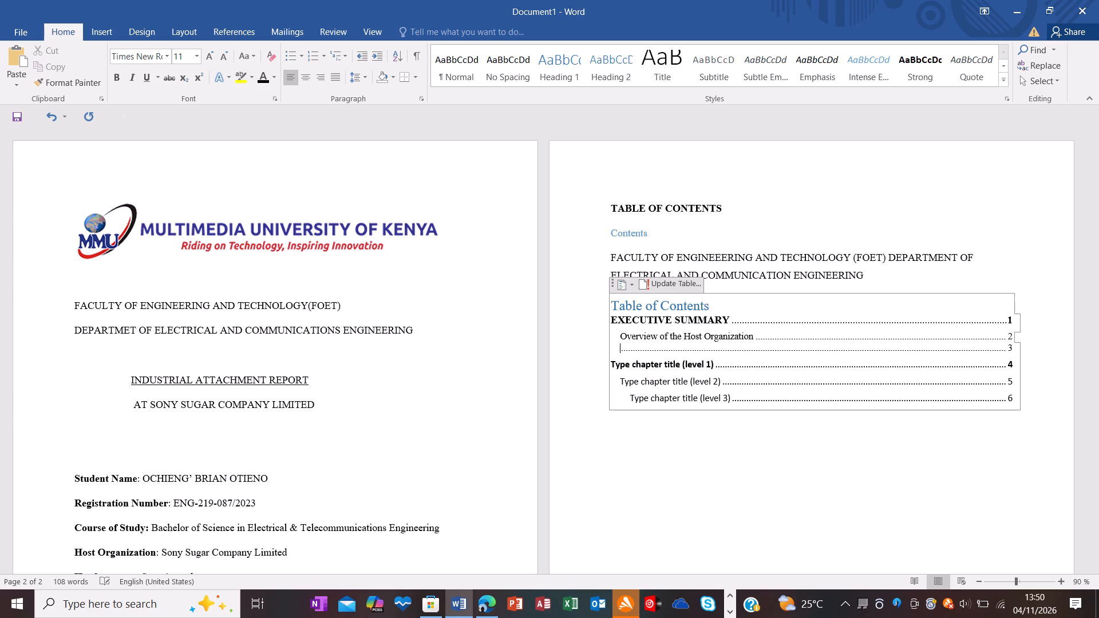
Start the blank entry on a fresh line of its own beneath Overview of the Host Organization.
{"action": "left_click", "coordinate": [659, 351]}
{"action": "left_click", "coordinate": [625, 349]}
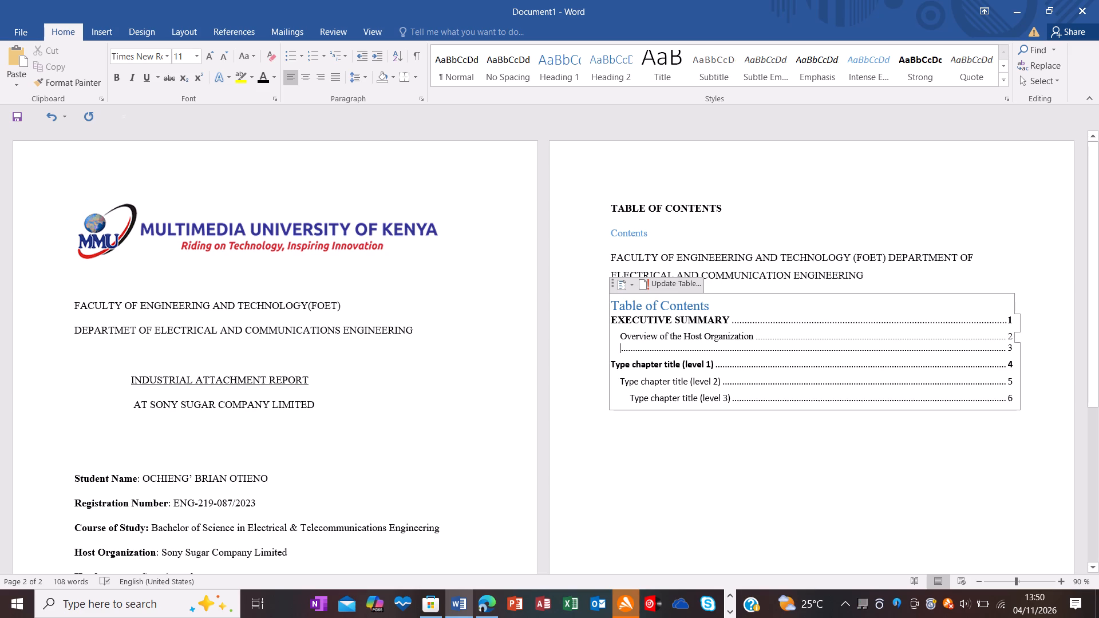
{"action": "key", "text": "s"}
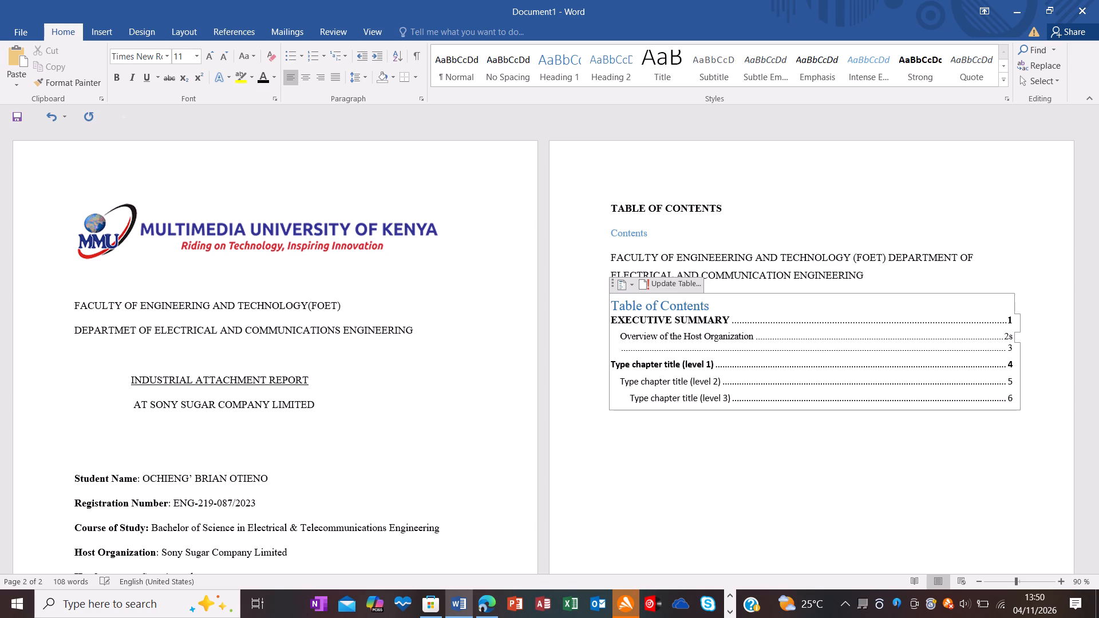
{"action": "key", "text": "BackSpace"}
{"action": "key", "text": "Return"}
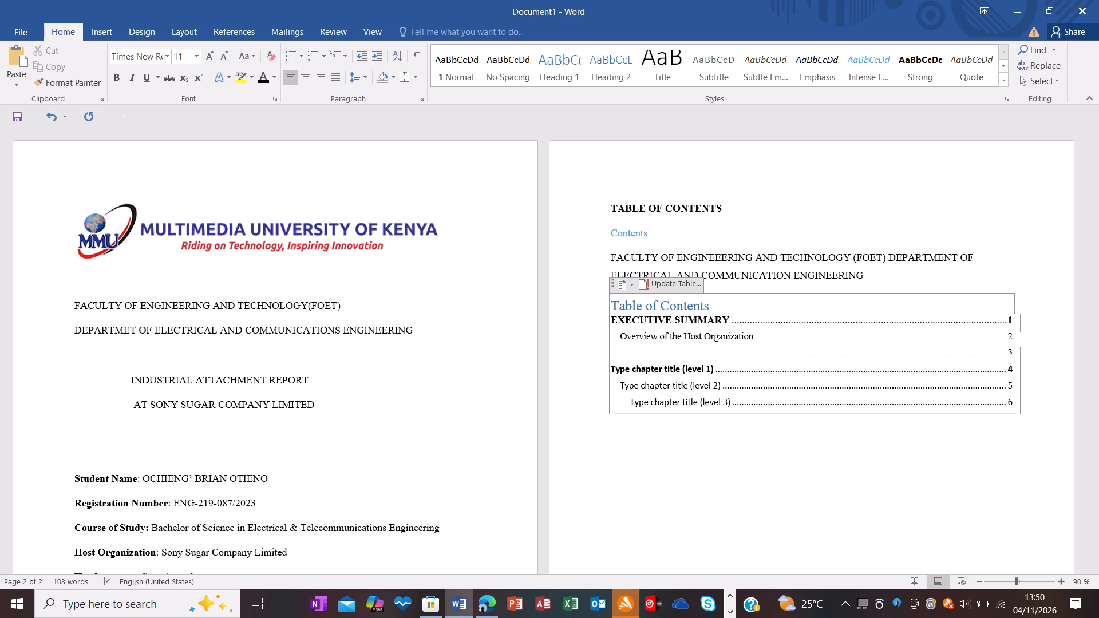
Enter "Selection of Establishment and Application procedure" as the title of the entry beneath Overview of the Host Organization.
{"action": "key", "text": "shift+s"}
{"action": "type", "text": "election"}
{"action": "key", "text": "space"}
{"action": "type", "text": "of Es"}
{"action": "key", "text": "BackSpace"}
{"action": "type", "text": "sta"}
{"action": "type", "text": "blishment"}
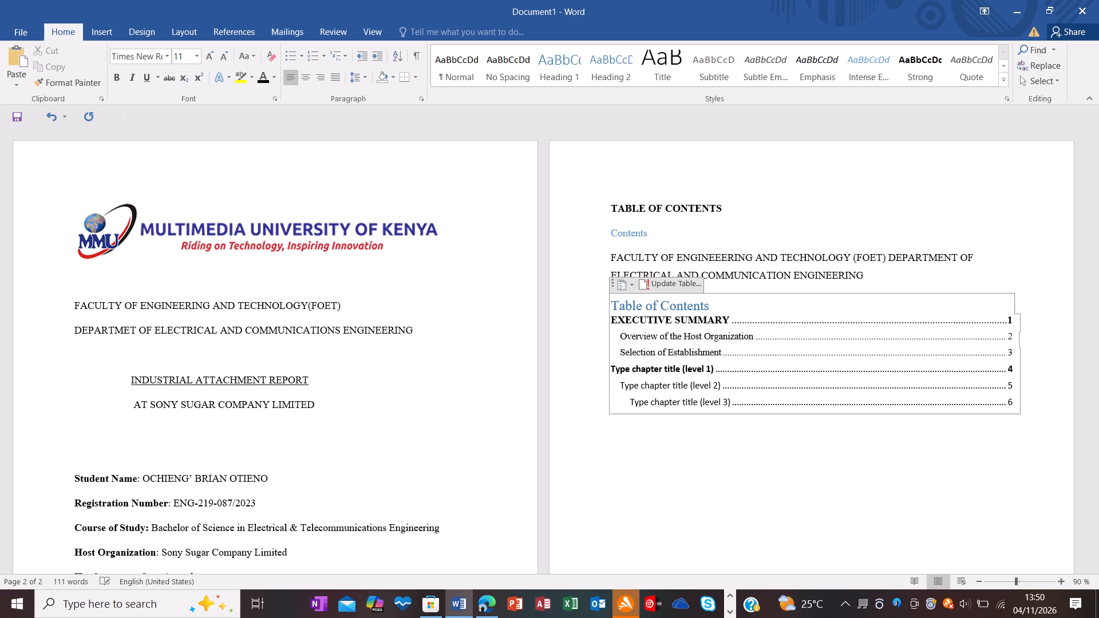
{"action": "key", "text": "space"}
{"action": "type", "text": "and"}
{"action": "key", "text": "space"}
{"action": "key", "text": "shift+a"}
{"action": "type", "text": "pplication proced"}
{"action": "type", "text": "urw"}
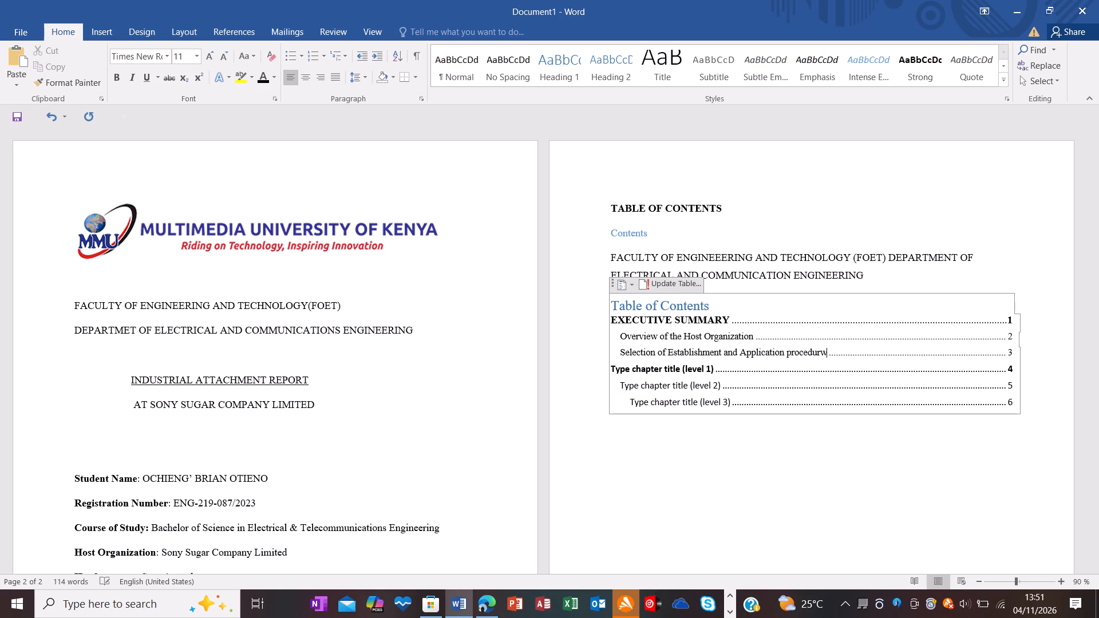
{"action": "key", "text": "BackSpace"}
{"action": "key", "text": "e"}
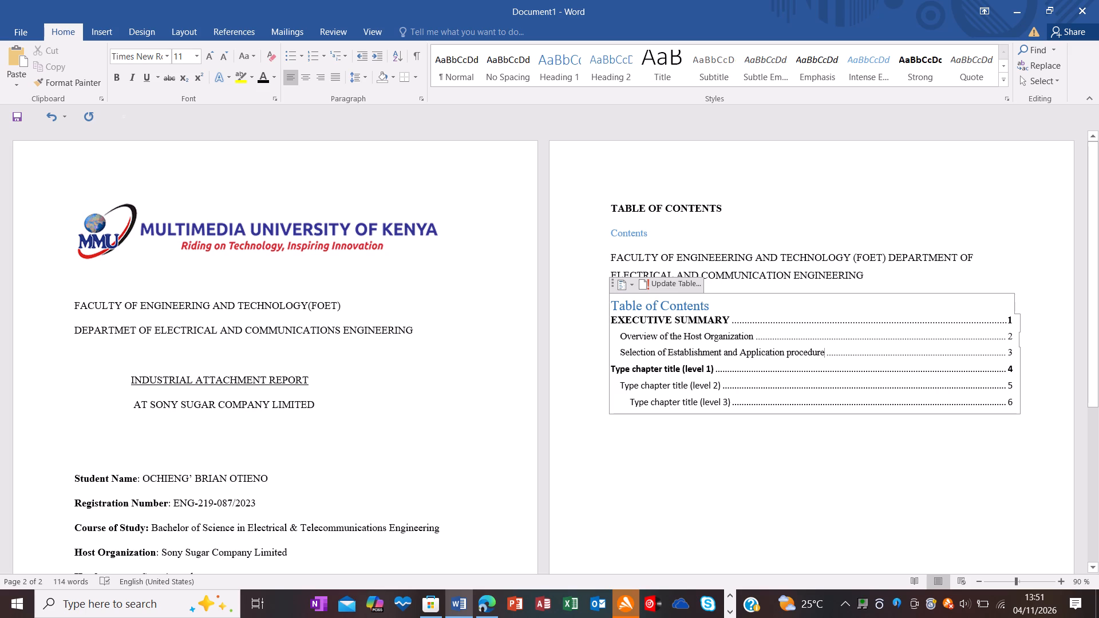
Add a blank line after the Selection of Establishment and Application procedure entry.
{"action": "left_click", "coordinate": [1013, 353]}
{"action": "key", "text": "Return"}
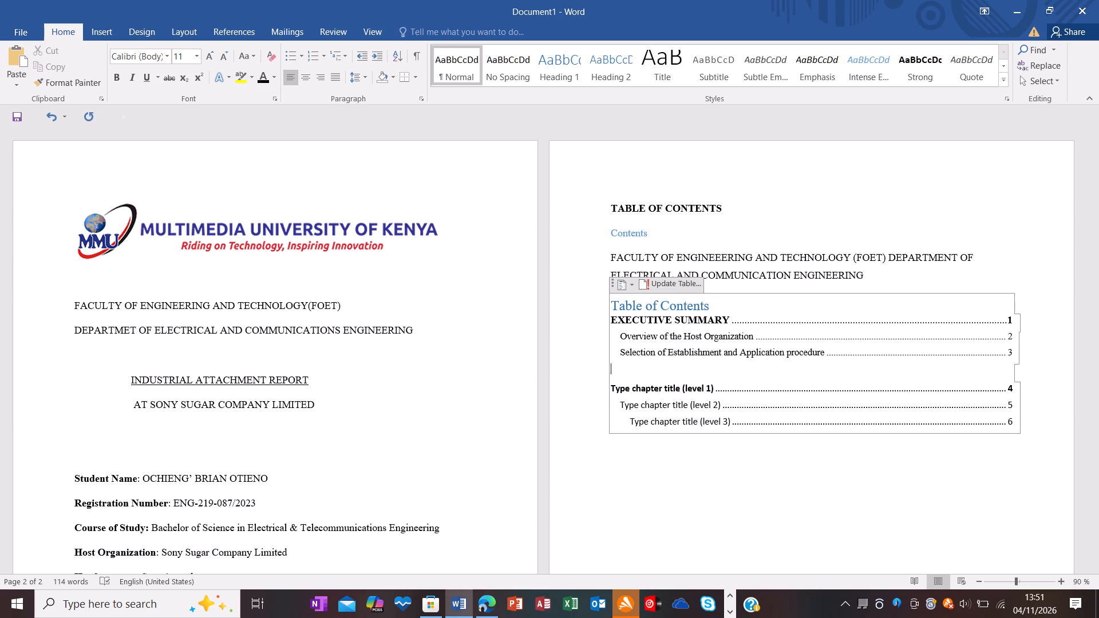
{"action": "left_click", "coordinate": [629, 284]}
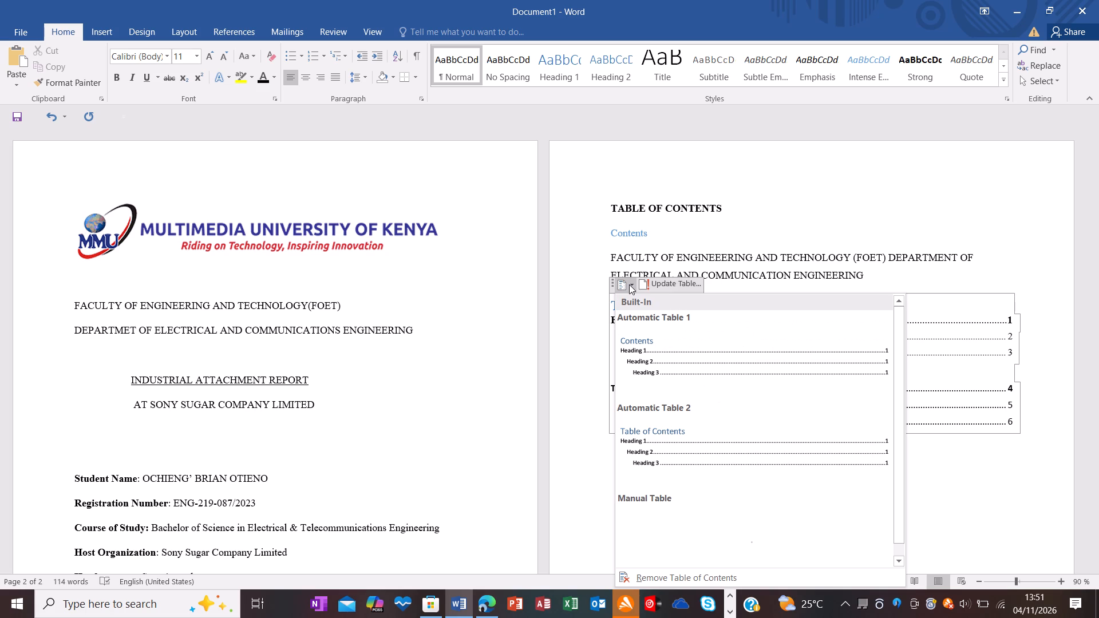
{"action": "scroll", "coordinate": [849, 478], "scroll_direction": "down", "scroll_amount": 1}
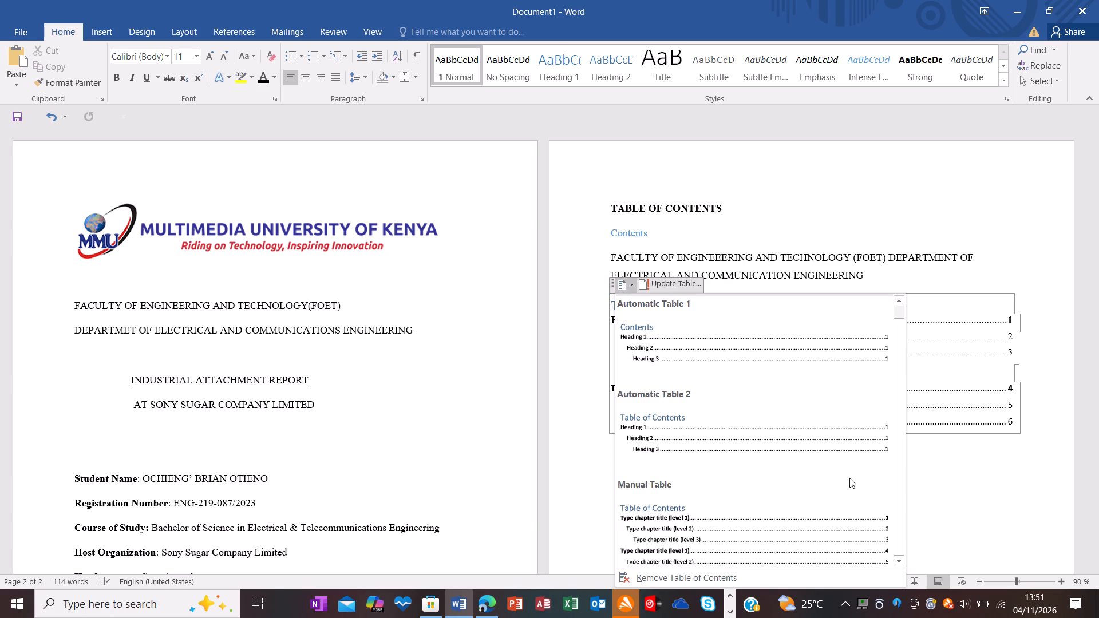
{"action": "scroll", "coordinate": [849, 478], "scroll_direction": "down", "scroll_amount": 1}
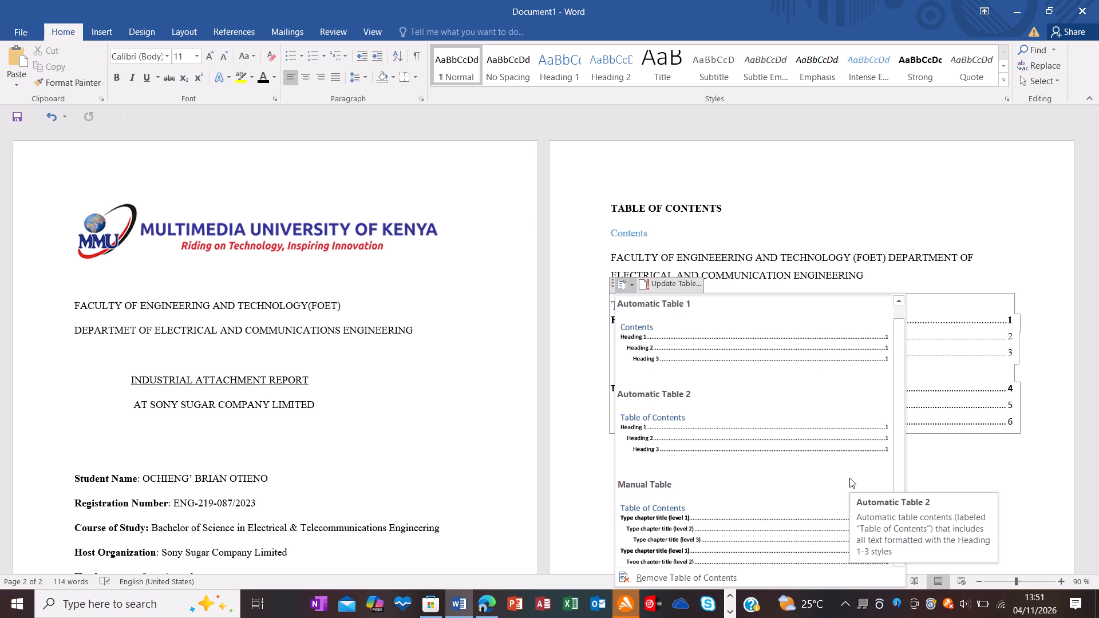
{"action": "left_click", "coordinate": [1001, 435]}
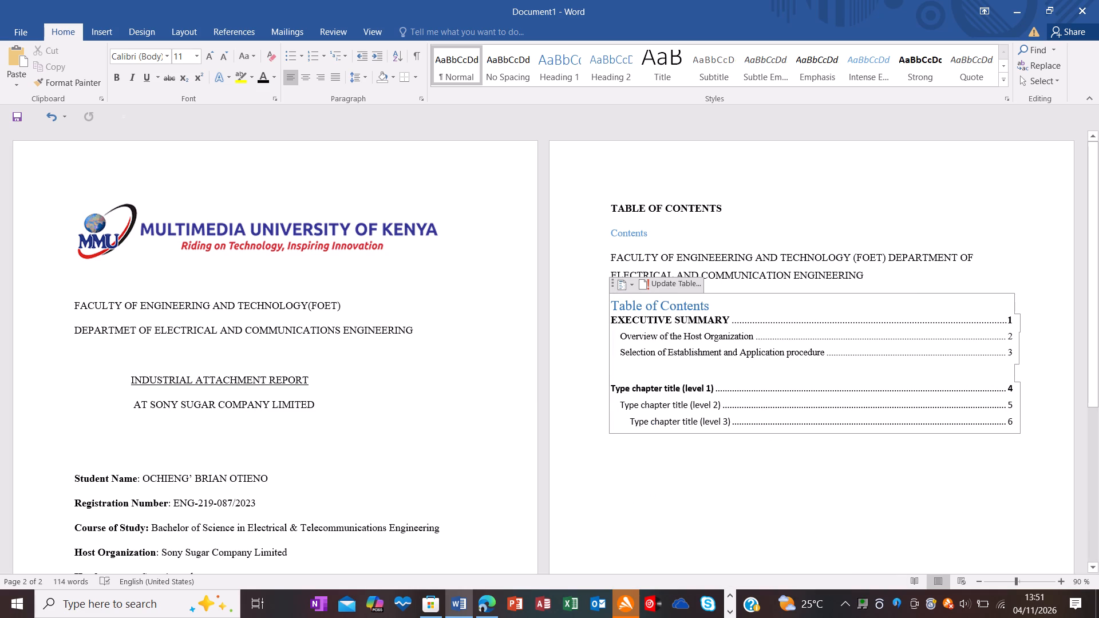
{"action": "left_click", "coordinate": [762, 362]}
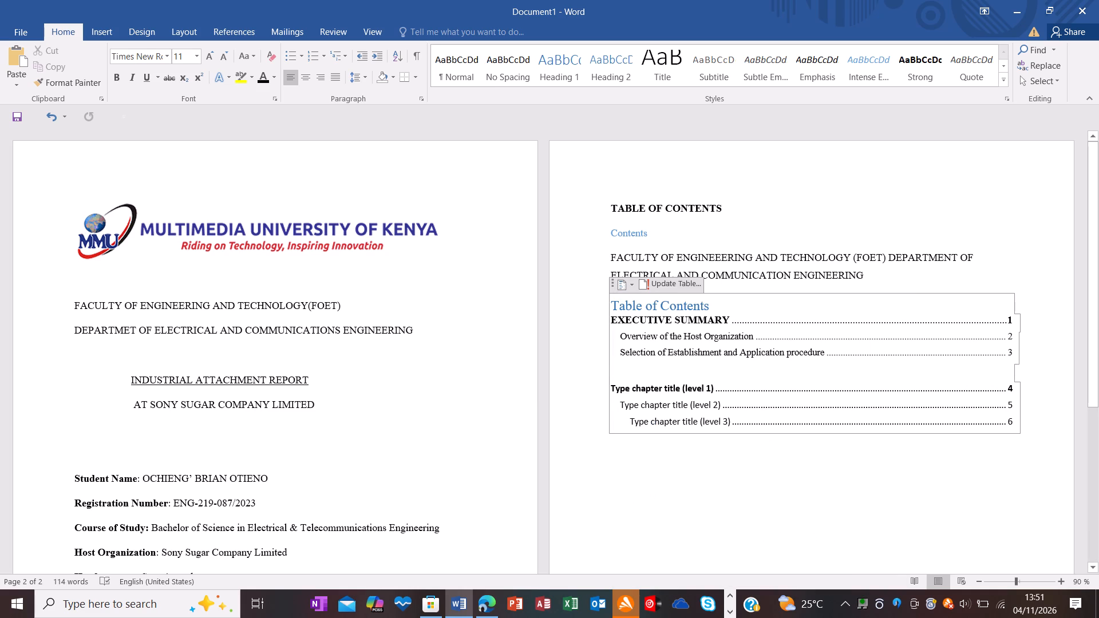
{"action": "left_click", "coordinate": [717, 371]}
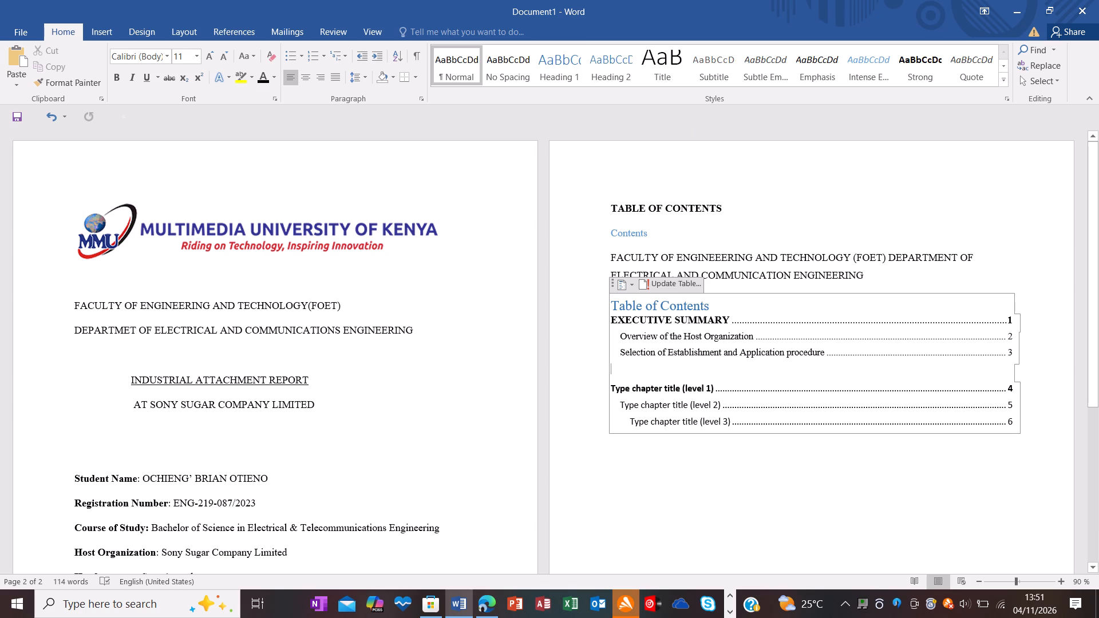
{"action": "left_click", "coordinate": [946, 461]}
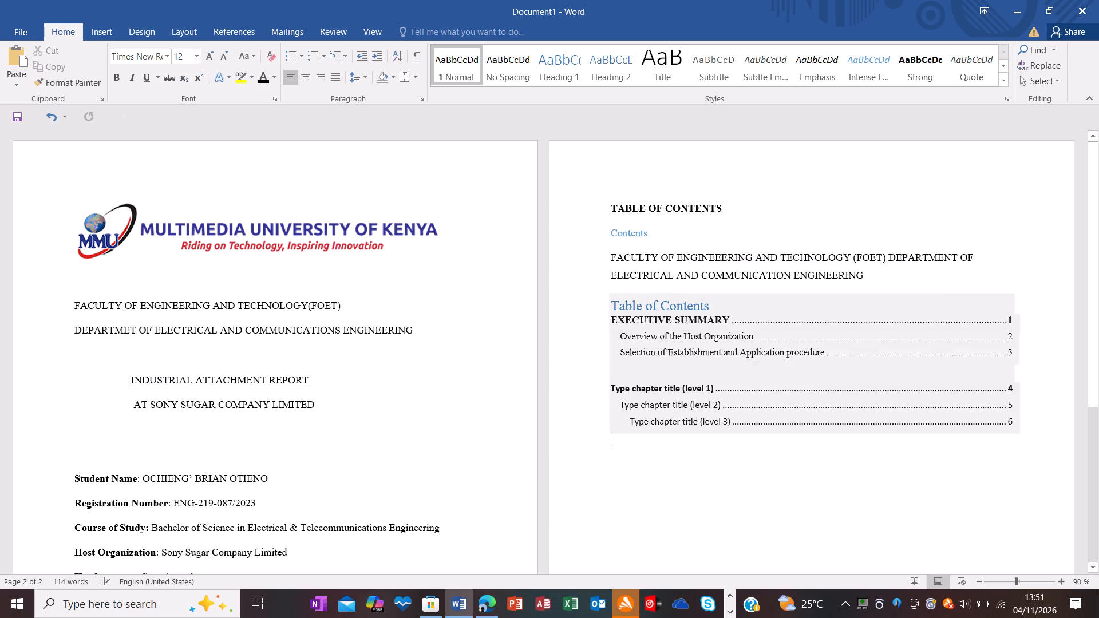
Delete all content on the second page, from the TABLE OF CONTENTS heading through the manual table of contents.
{"action": "left_click_drag", "start_coordinate": [607, 206], "coordinate": [1070, 587]}
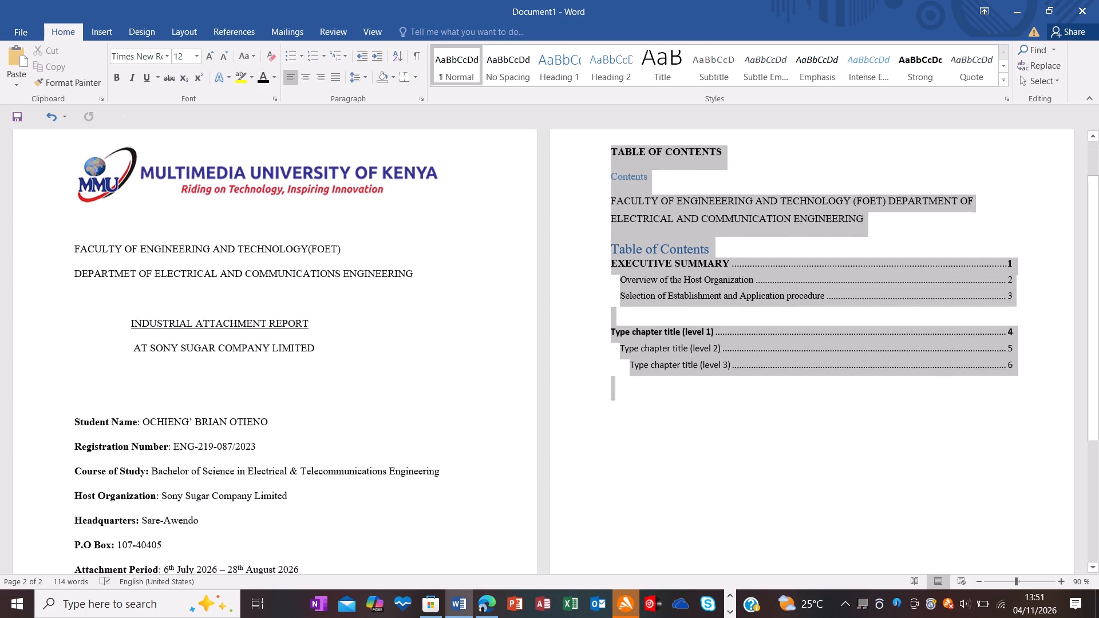
{"action": "key", "text": "BackSpace"}
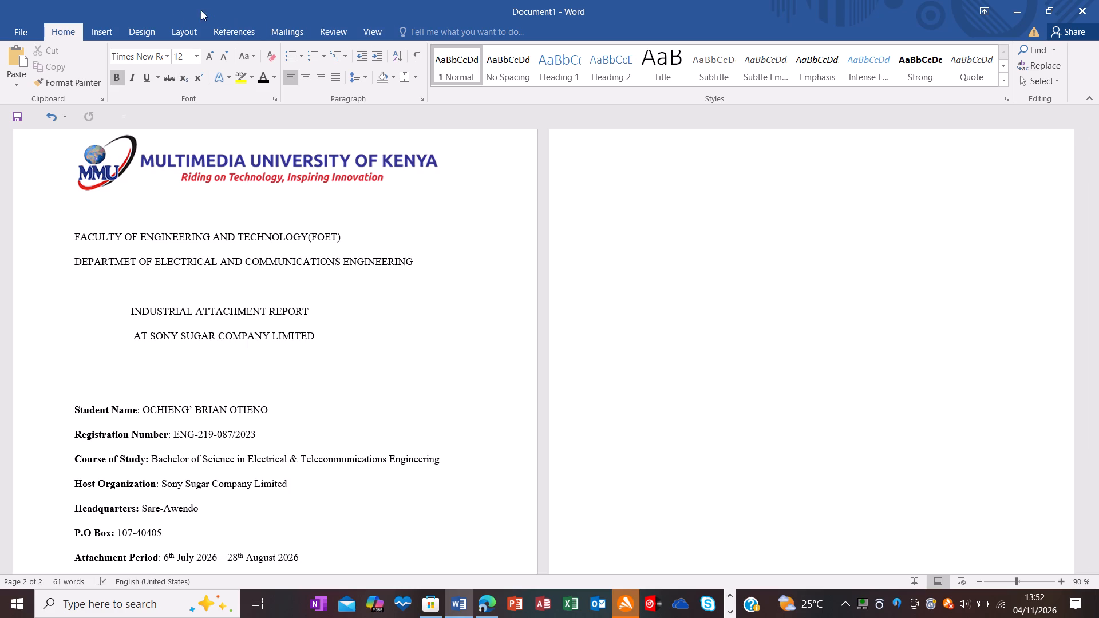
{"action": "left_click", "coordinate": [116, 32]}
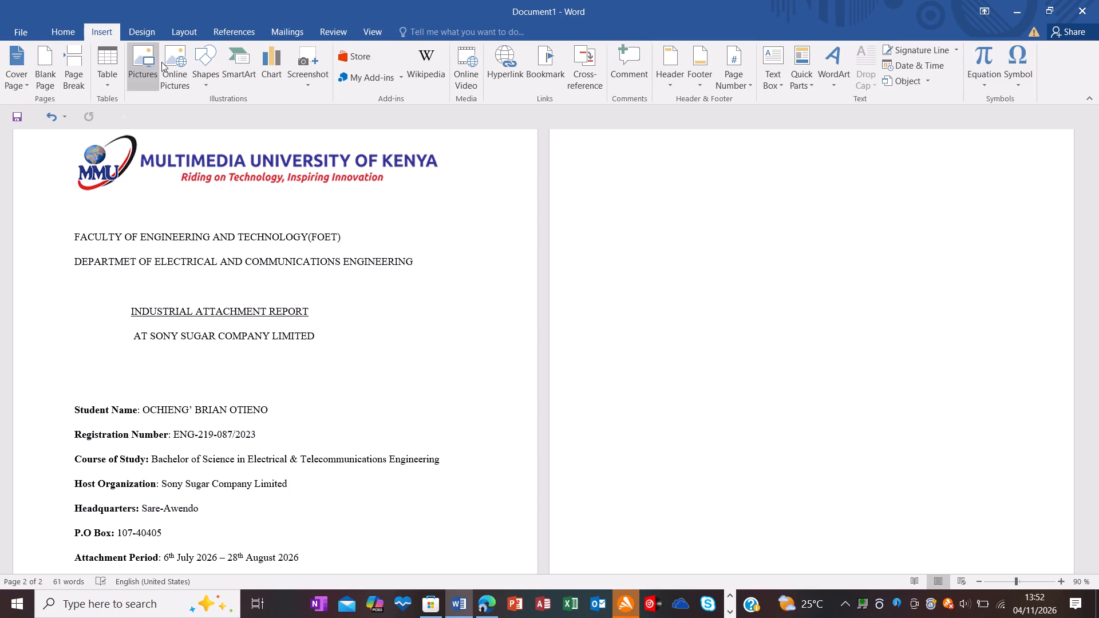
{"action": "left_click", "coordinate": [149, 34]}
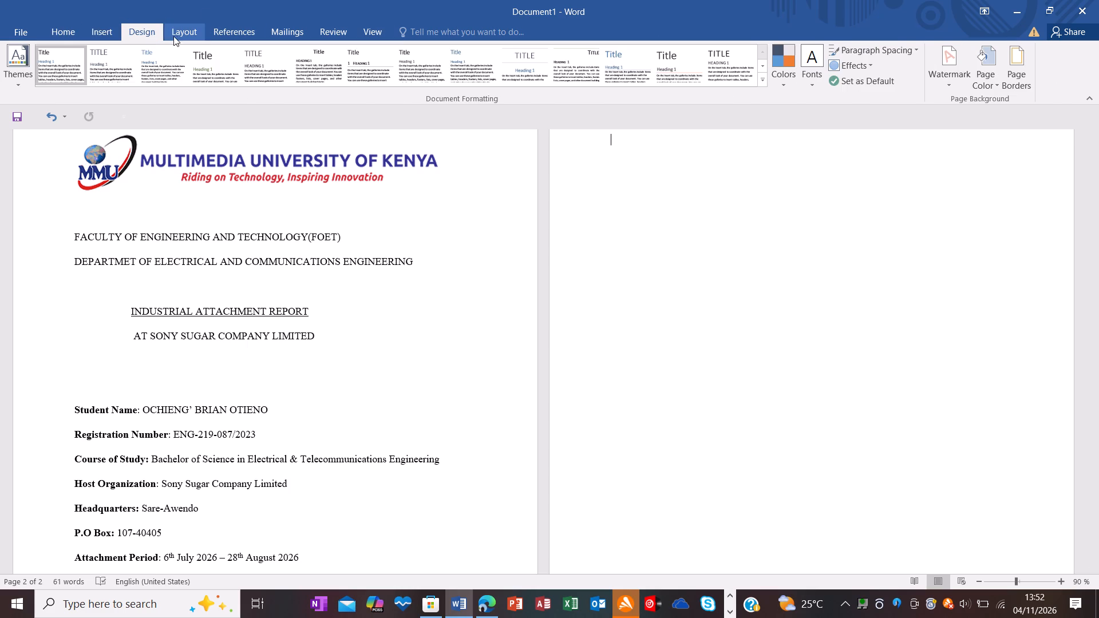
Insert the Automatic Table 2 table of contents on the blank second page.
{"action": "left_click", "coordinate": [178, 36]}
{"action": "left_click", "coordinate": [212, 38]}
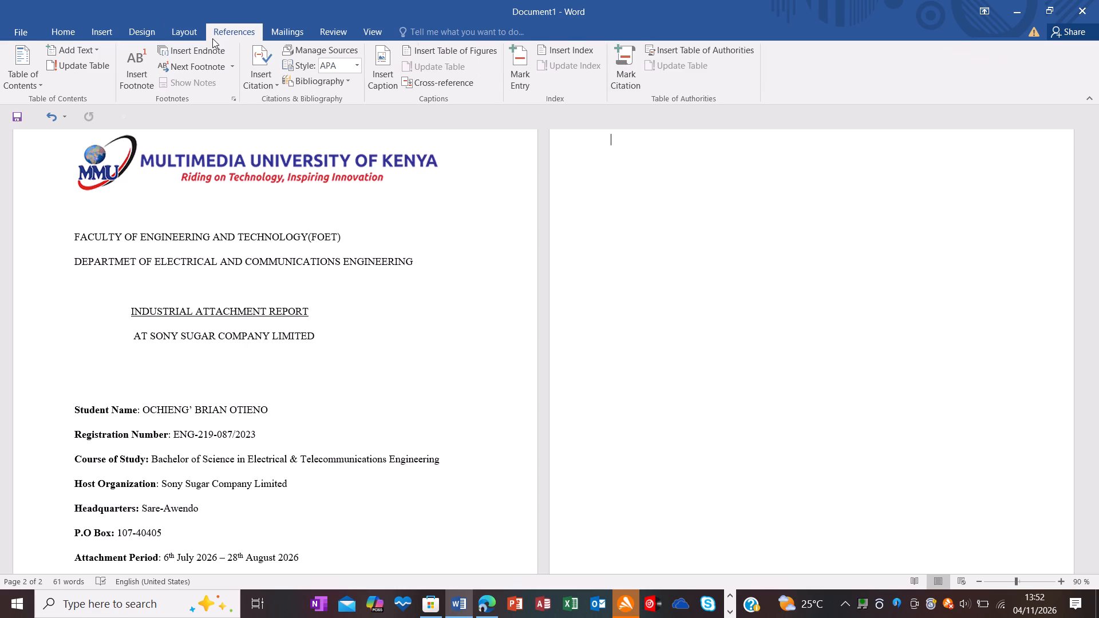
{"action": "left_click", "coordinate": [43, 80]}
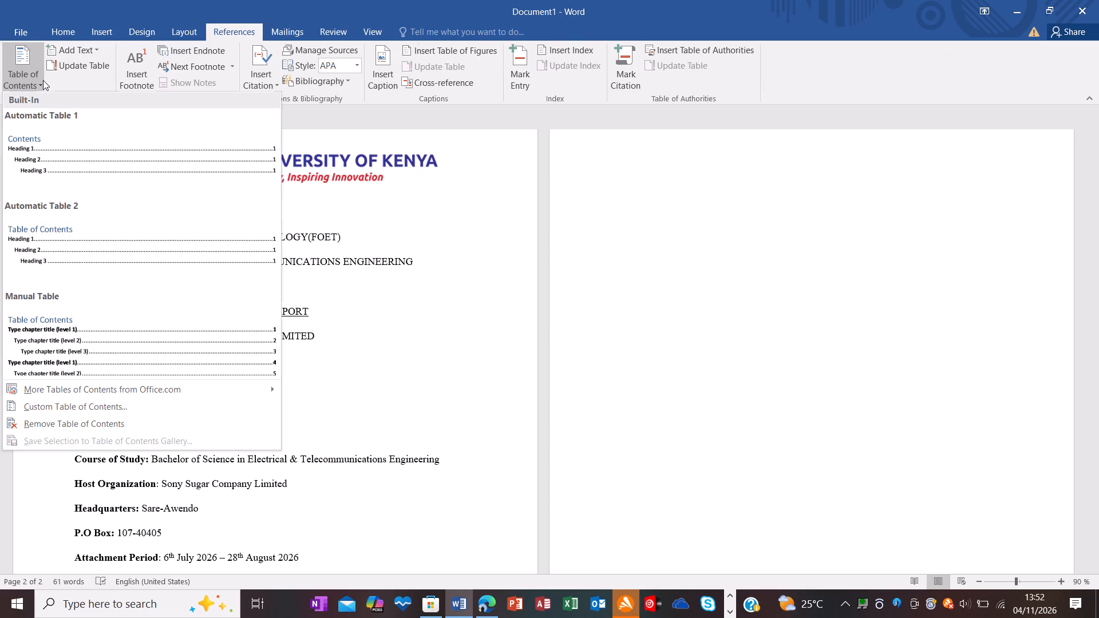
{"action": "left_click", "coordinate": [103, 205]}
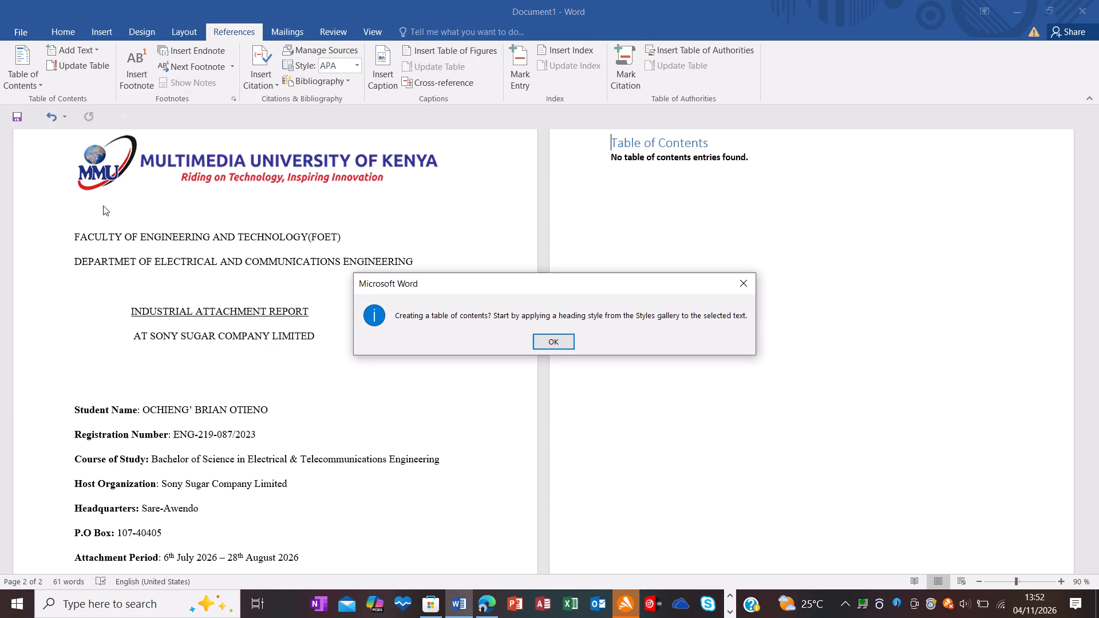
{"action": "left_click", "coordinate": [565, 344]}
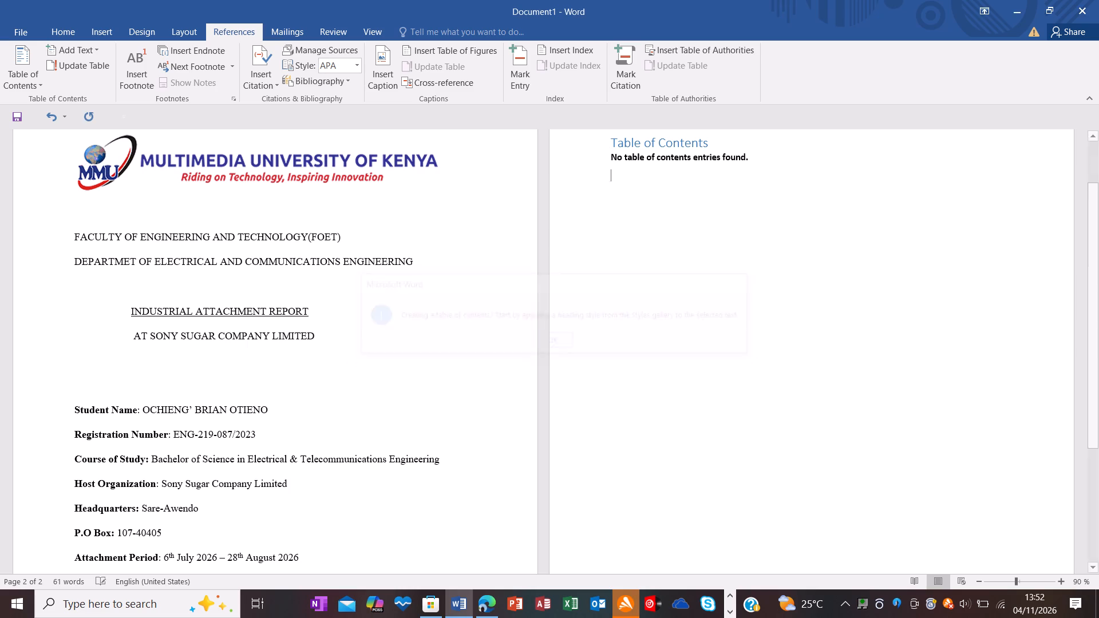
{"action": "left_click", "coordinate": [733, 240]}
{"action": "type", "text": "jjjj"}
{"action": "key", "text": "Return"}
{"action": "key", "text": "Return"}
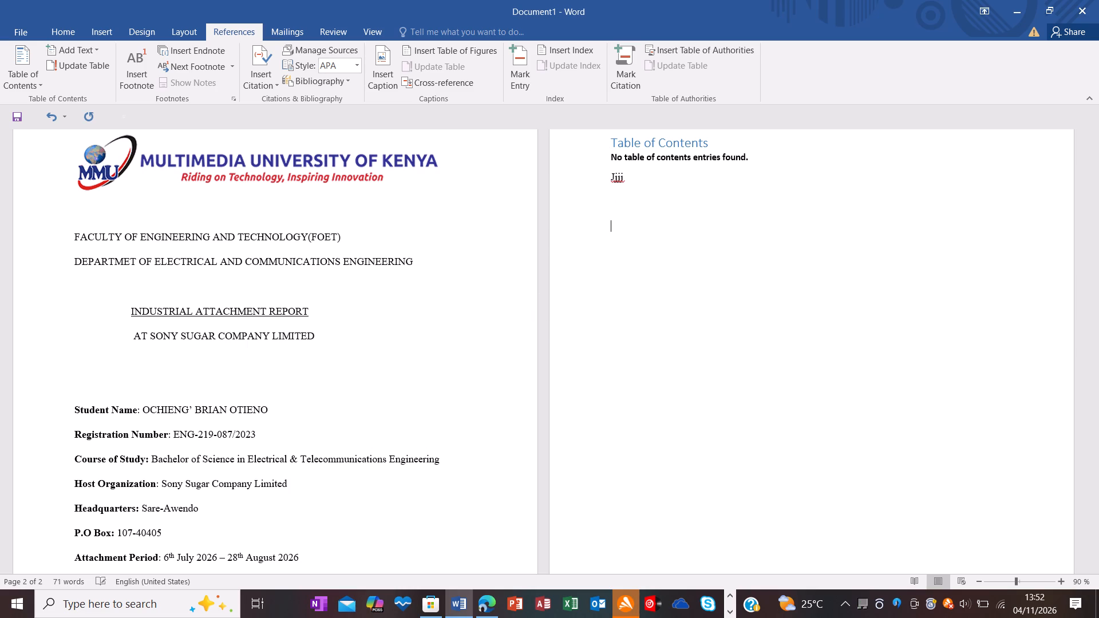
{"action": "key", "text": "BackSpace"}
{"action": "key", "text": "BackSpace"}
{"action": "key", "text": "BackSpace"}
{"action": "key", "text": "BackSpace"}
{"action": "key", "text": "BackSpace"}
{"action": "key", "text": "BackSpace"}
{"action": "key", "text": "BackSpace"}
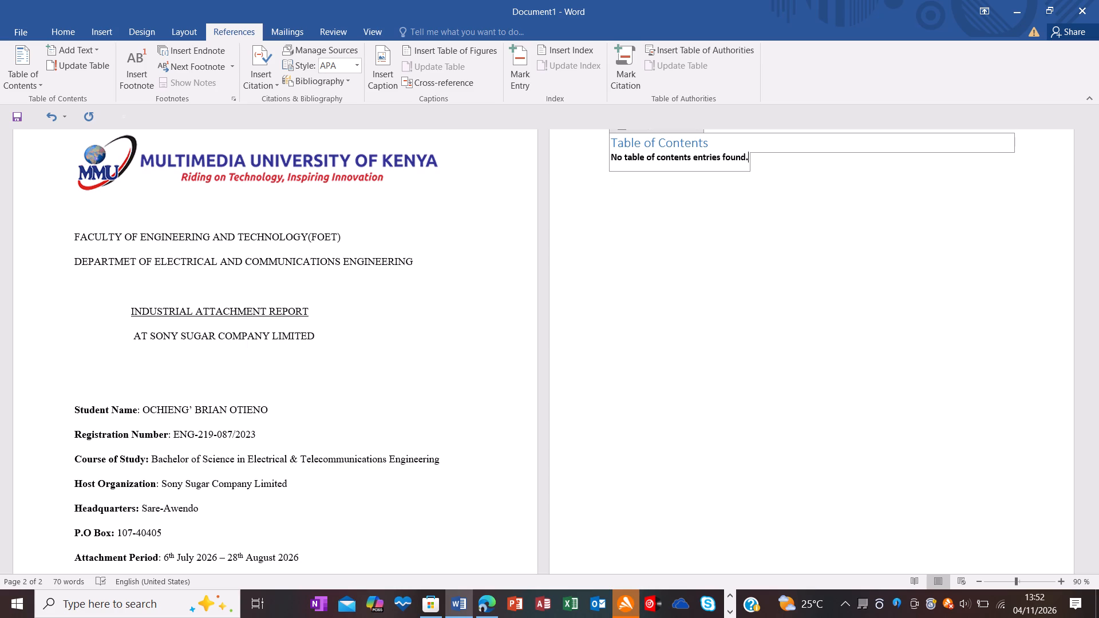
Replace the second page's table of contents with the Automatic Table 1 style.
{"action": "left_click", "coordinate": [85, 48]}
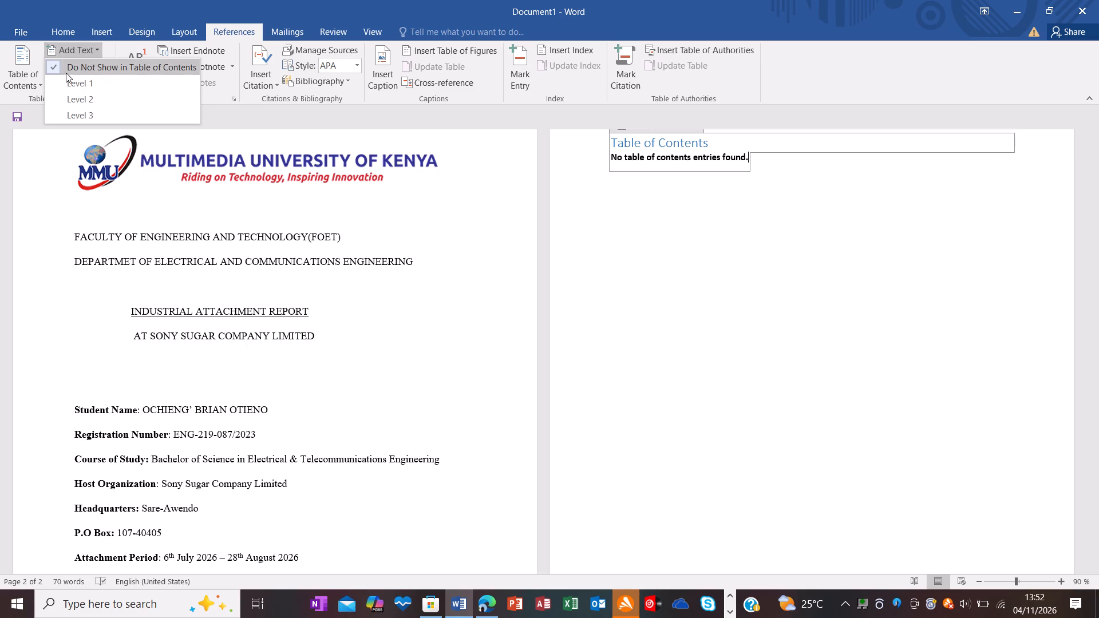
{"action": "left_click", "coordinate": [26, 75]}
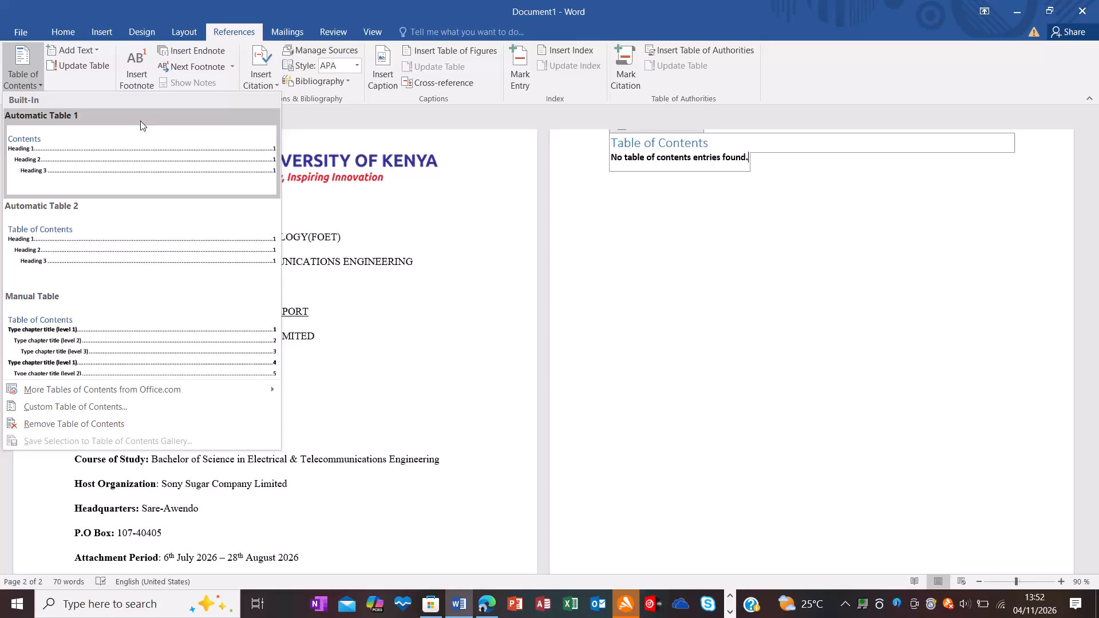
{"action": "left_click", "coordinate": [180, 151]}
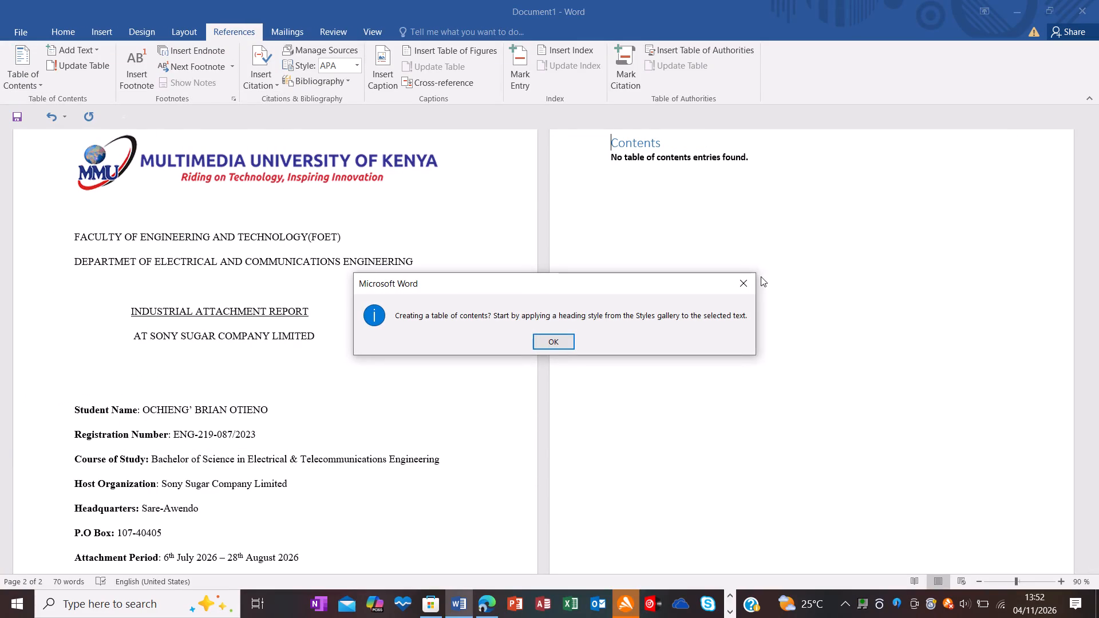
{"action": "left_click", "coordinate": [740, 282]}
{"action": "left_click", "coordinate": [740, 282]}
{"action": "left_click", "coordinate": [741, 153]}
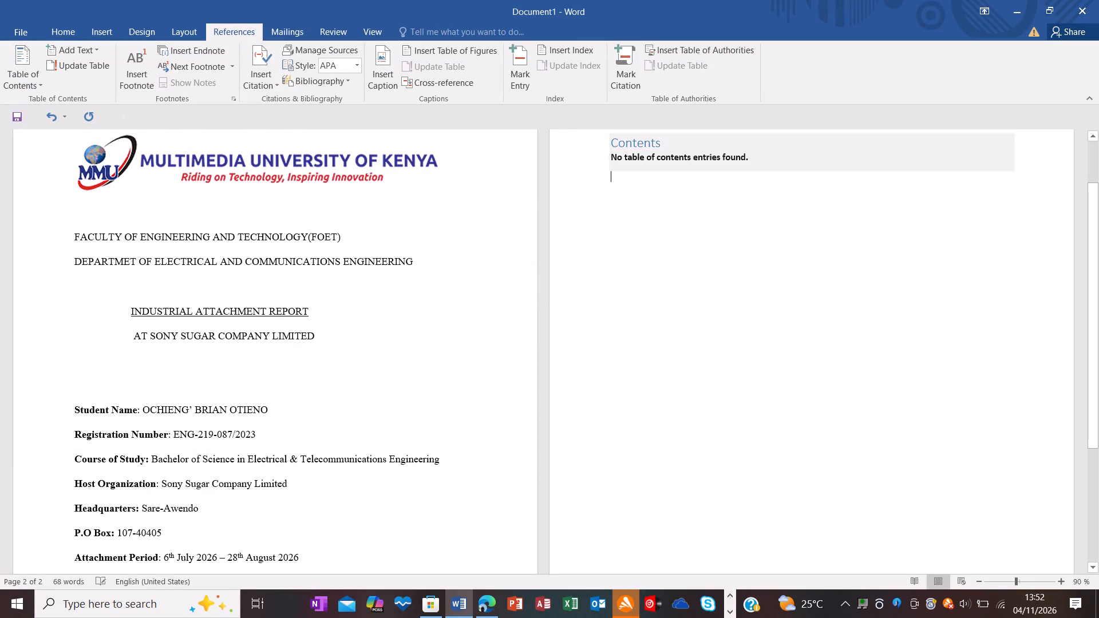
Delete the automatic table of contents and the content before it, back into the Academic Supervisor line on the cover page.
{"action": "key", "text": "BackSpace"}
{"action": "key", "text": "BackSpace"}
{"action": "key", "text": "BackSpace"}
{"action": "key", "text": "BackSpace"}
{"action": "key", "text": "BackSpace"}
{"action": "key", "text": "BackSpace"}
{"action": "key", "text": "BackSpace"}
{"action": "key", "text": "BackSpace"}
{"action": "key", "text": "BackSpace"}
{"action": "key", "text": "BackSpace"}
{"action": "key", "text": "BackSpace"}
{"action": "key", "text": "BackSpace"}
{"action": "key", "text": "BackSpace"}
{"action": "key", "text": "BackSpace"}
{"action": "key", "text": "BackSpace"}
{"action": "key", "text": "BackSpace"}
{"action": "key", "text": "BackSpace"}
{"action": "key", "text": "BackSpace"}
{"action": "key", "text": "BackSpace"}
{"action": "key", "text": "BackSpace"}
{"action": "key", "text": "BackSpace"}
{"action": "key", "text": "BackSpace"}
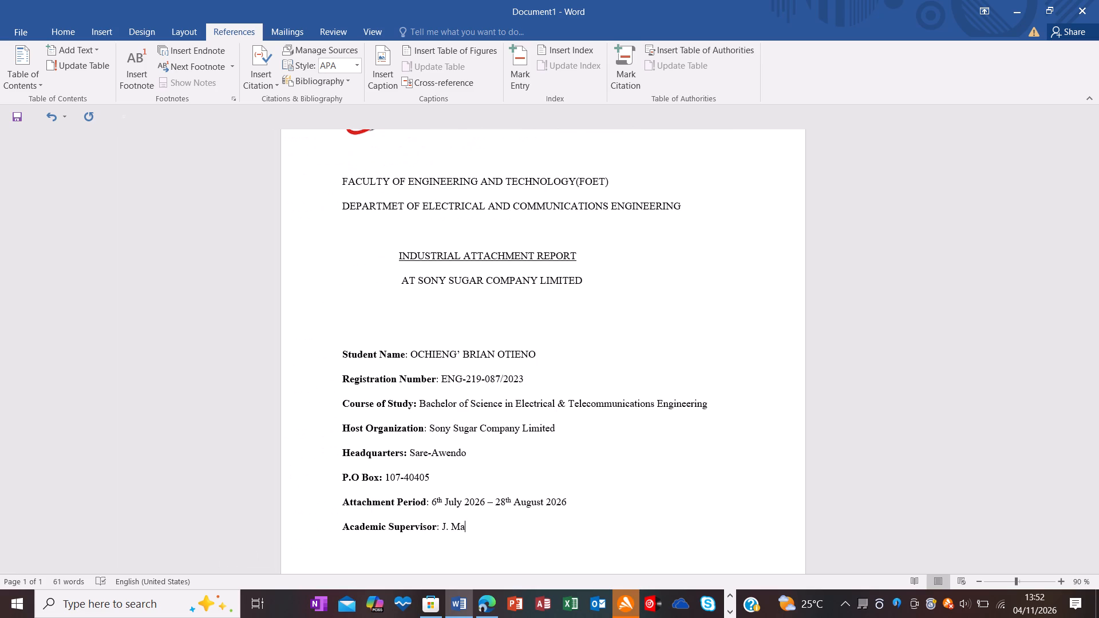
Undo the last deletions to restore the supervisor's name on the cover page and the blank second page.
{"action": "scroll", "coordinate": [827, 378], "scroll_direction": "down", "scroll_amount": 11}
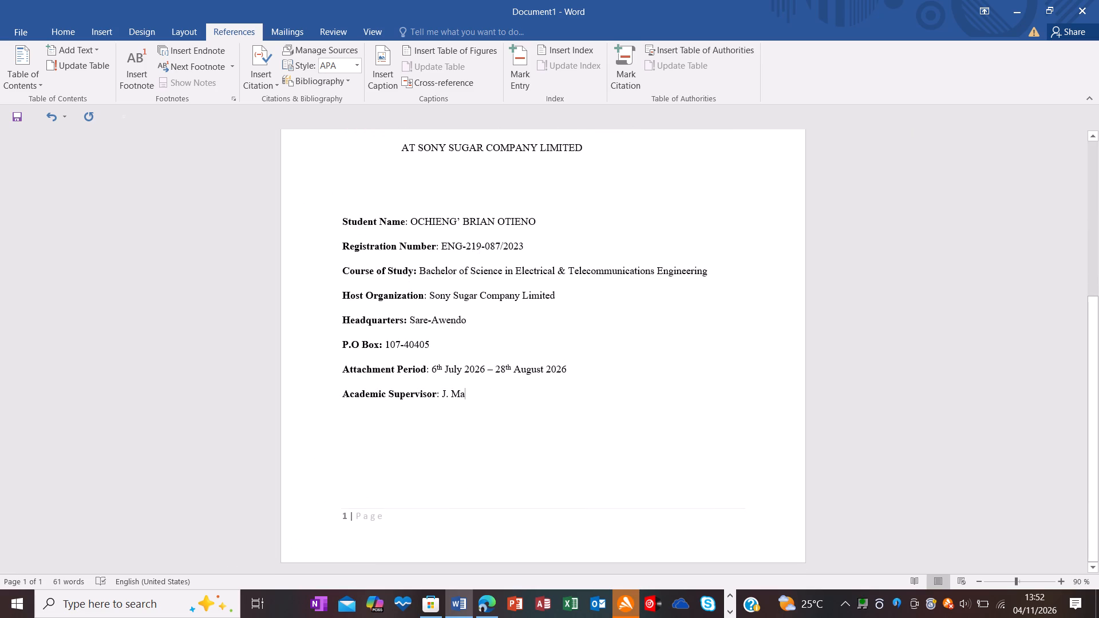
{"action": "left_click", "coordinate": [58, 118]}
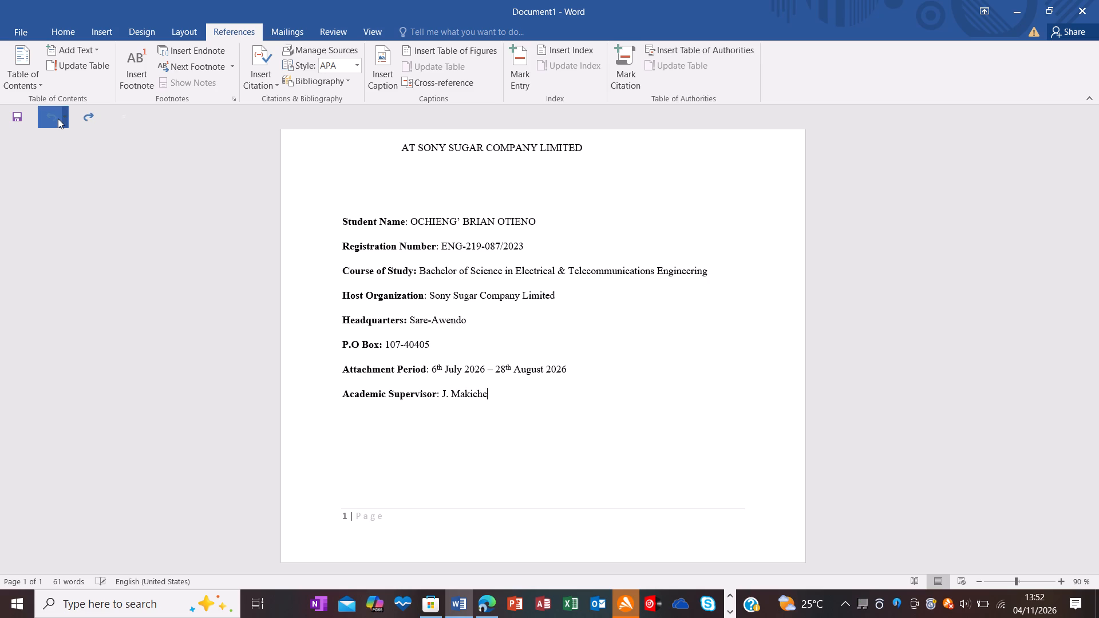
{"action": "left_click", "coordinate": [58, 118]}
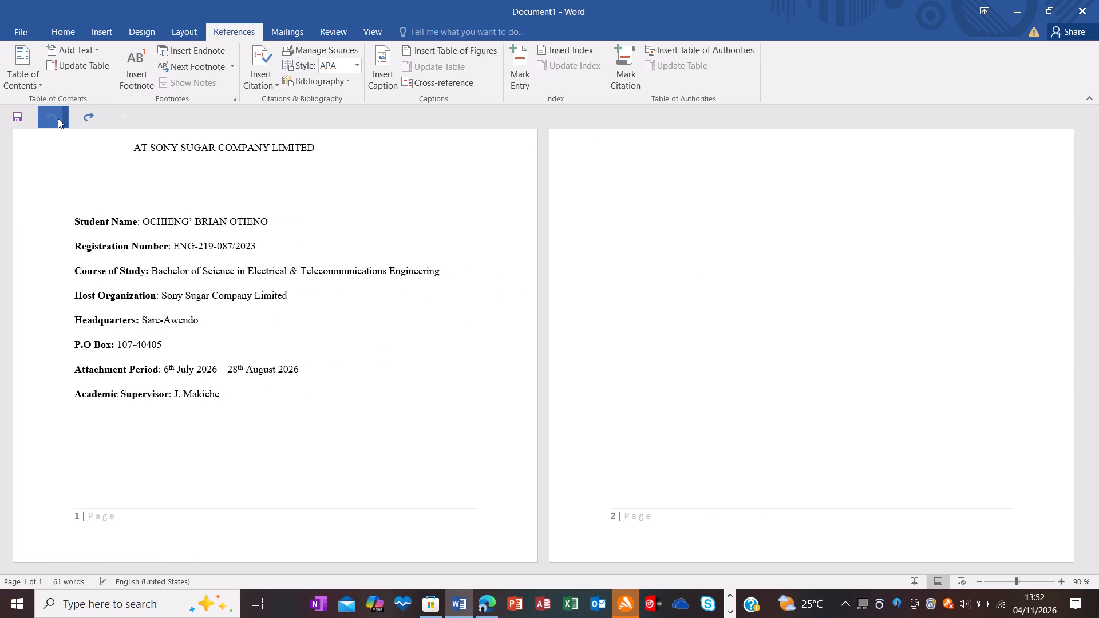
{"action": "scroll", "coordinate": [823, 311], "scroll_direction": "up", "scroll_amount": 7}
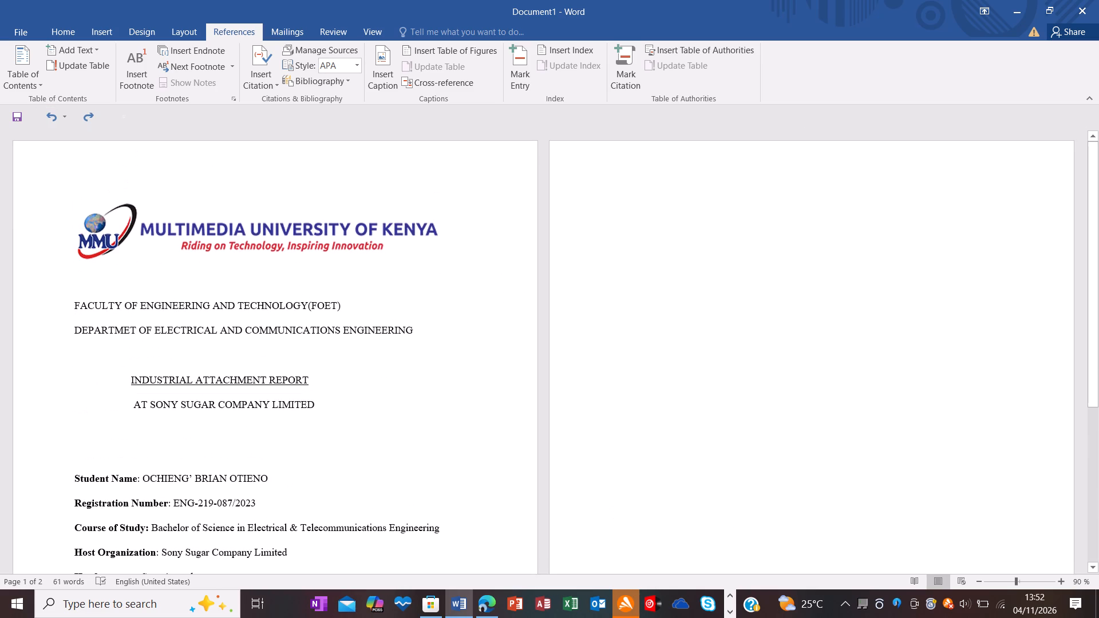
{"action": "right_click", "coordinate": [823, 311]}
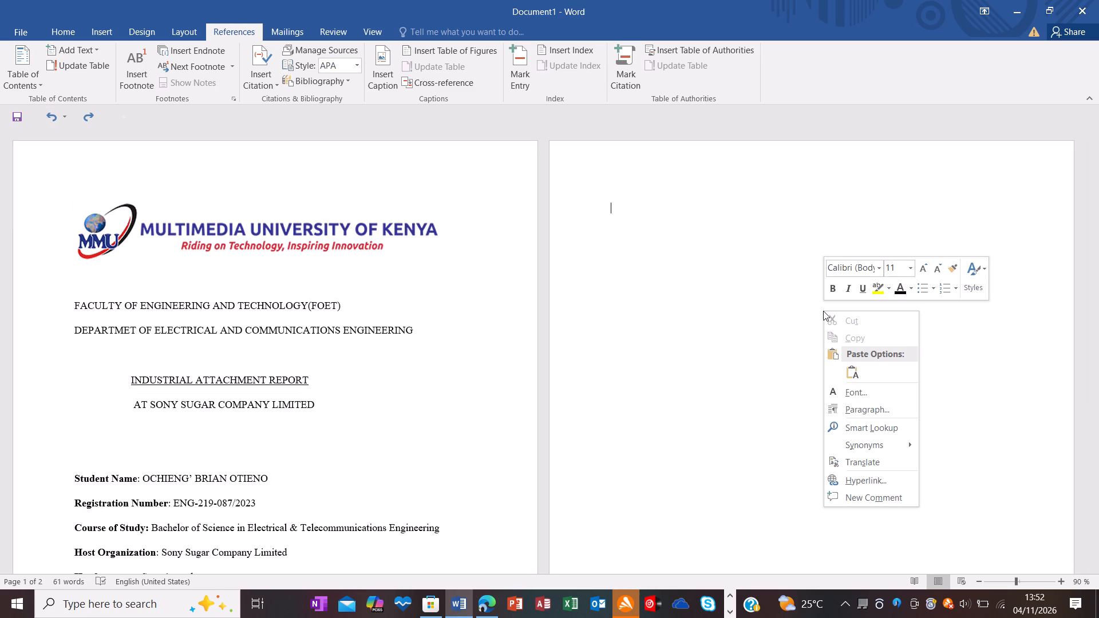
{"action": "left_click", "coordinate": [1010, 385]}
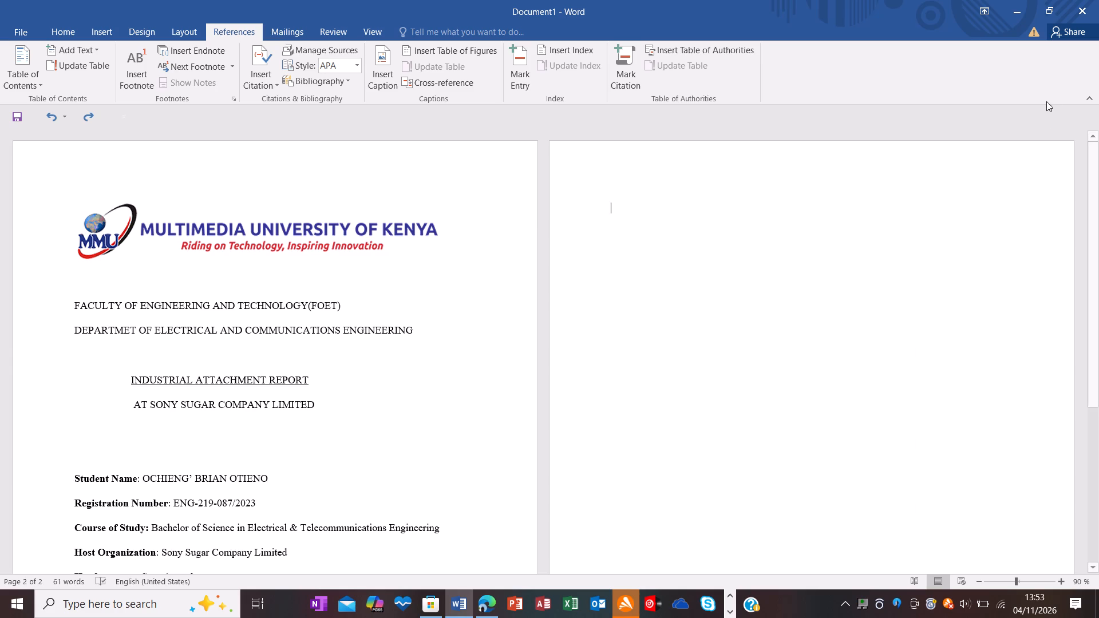
Close the document, saving it as a Word Document named FACULTY OF ENGINEERING AND TECHNOLOGY in the Documents folder.
{"action": "double_click", "coordinate": [1078, 11]}
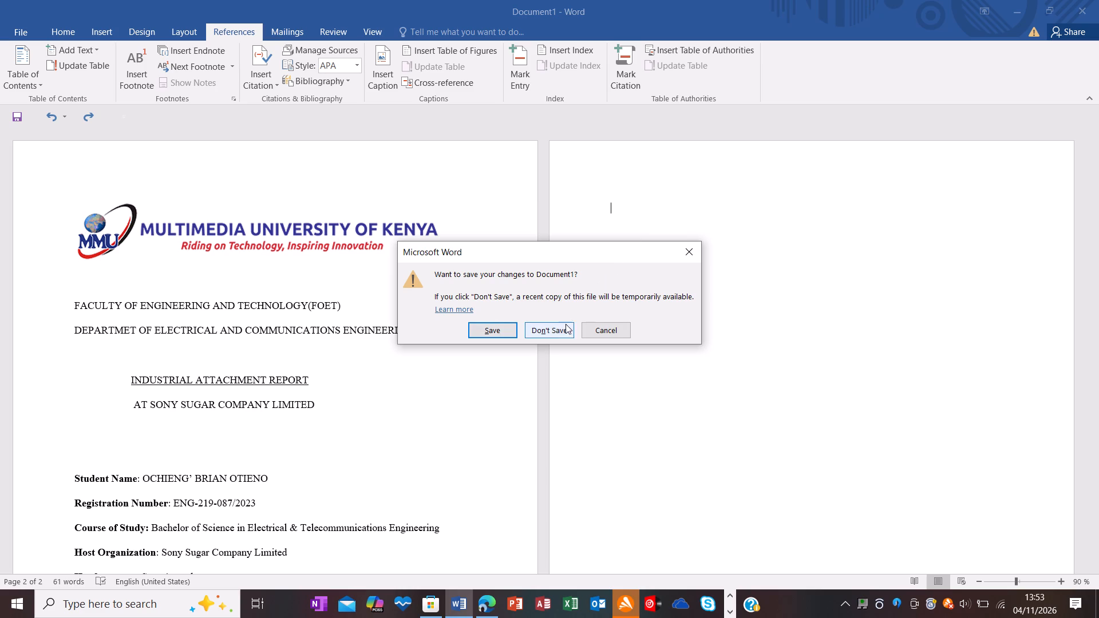
{"action": "left_click", "coordinate": [487, 337]}
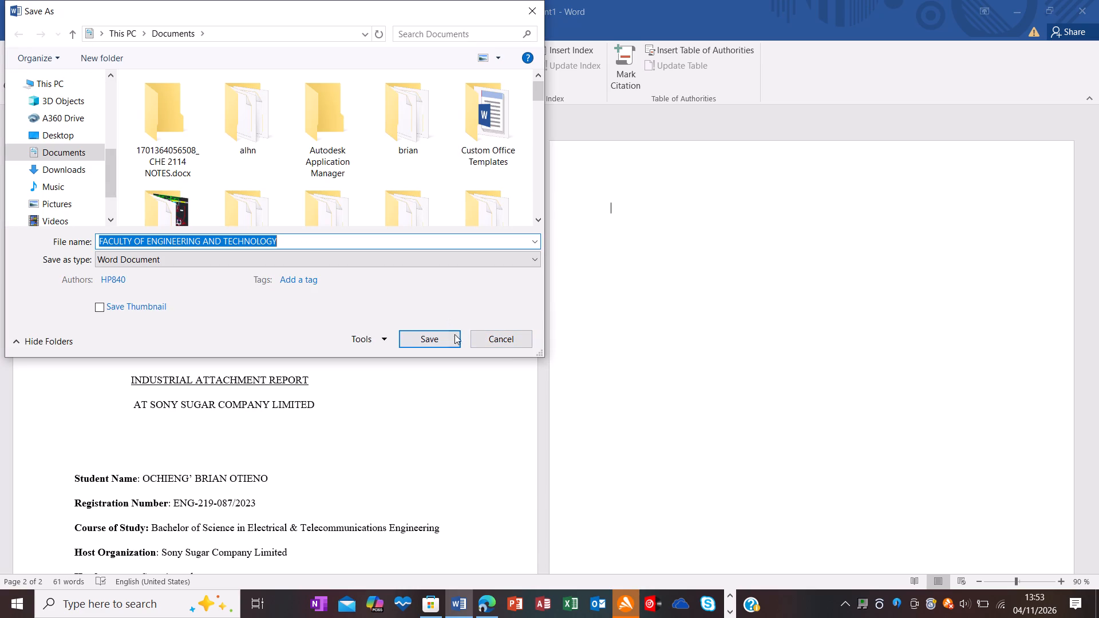
{"action": "left_click", "coordinate": [442, 335]}
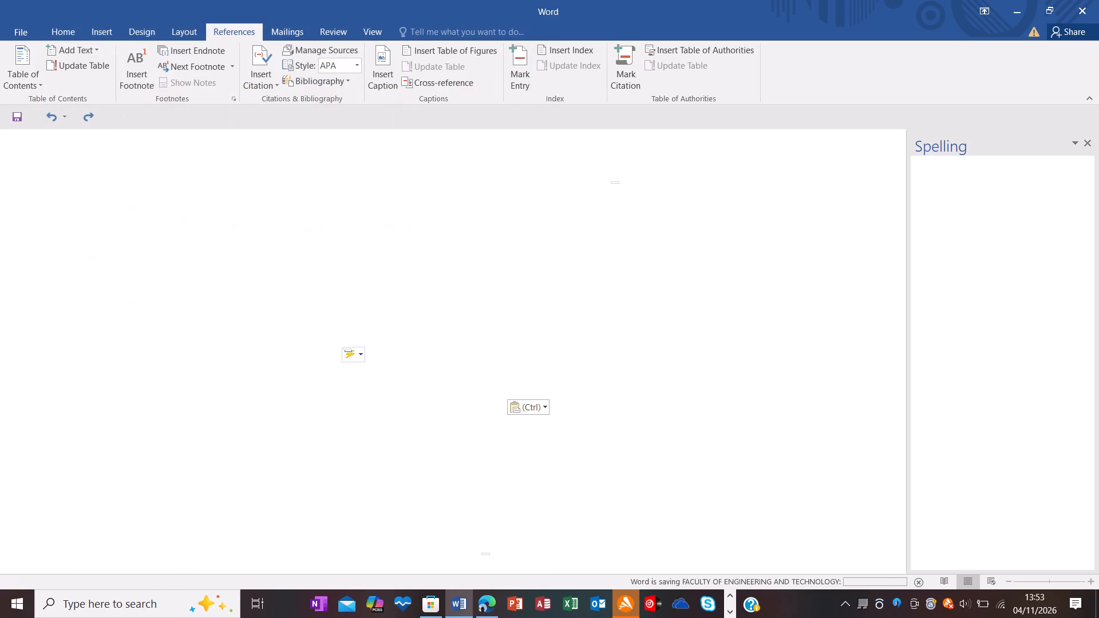
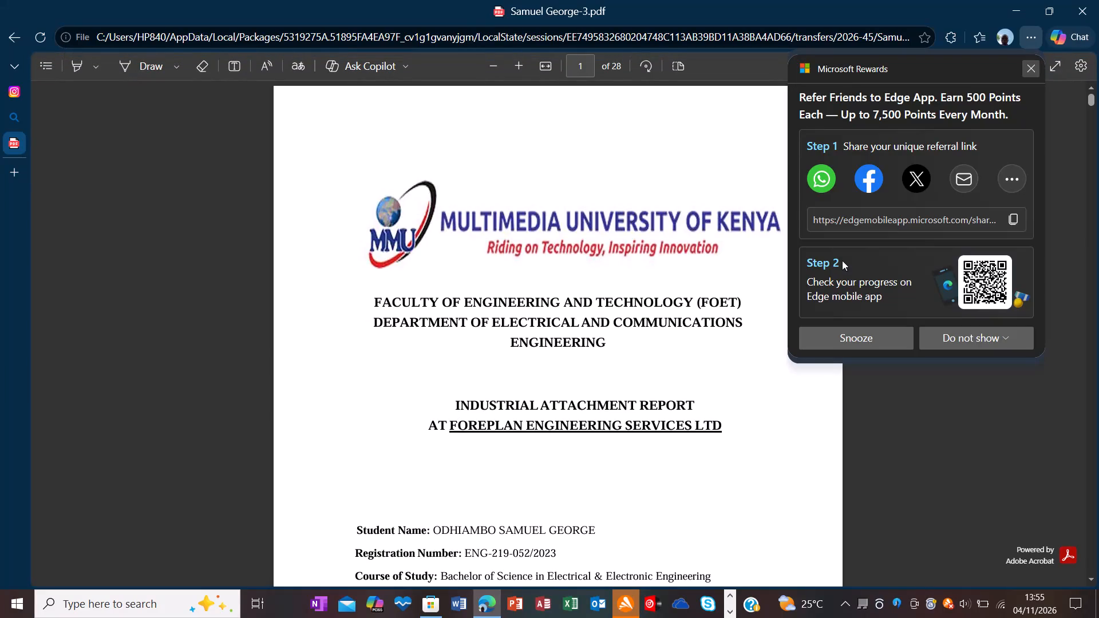
Dismiss the Microsoft Rewards referral pop-up covering the industrial attachment report PDF.
{"action": "left_click", "coordinate": [1025, 66]}
Examine the table of contents on pages 2 and 3 of the sample attachment report PDF.
{"action": "scroll", "coordinate": [748, 354], "scroll_direction": "down", "scroll_amount": 9}
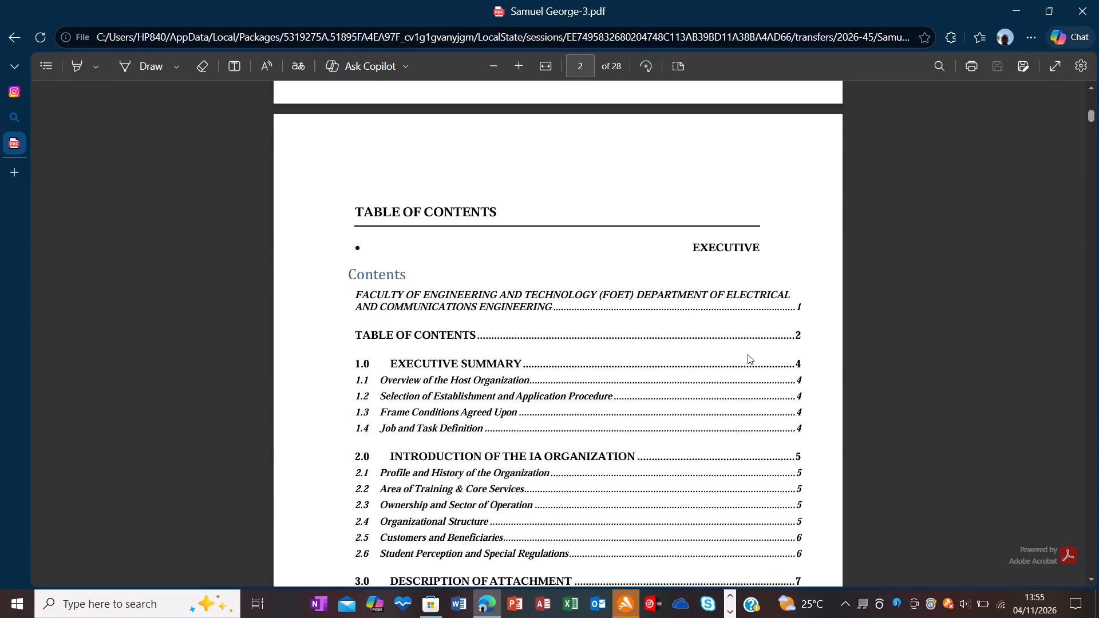
{"action": "scroll", "coordinate": [748, 354], "scroll_direction": "down", "scroll_amount": 3}
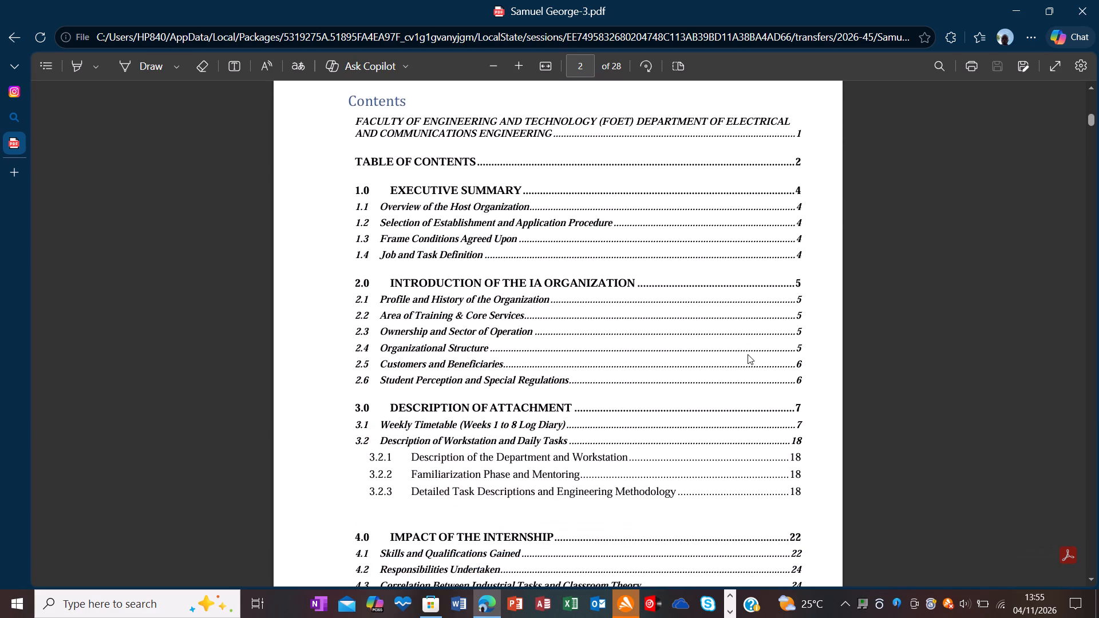
{"action": "scroll", "coordinate": [748, 354], "scroll_direction": "down", "scroll_amount": 1}
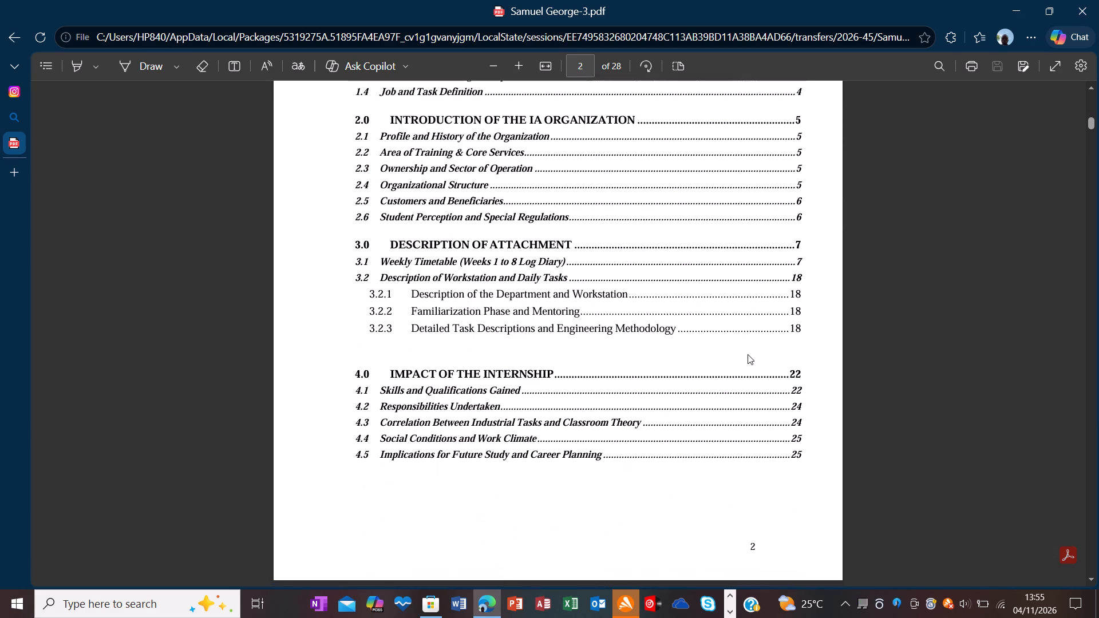
{"action": "scroll", "coordinate": [748, 354], "scroll_direction": "down", "scroll_amount": 4}
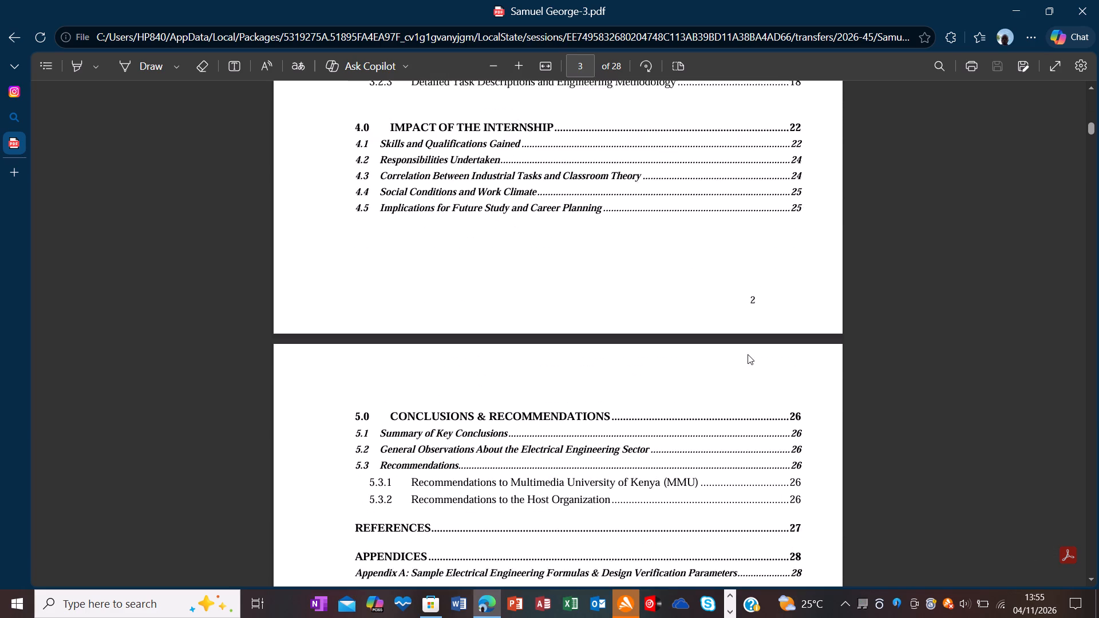
{"action": "scroll", "coordinate": [748, 354], "scroll_direction": "up", "scroll_amount": 7}
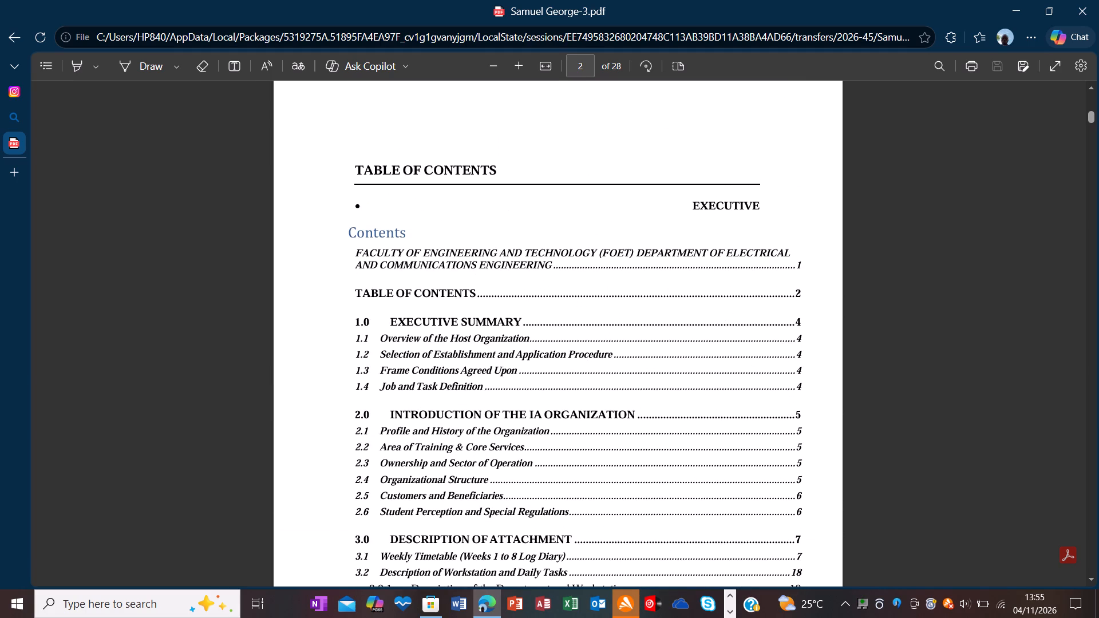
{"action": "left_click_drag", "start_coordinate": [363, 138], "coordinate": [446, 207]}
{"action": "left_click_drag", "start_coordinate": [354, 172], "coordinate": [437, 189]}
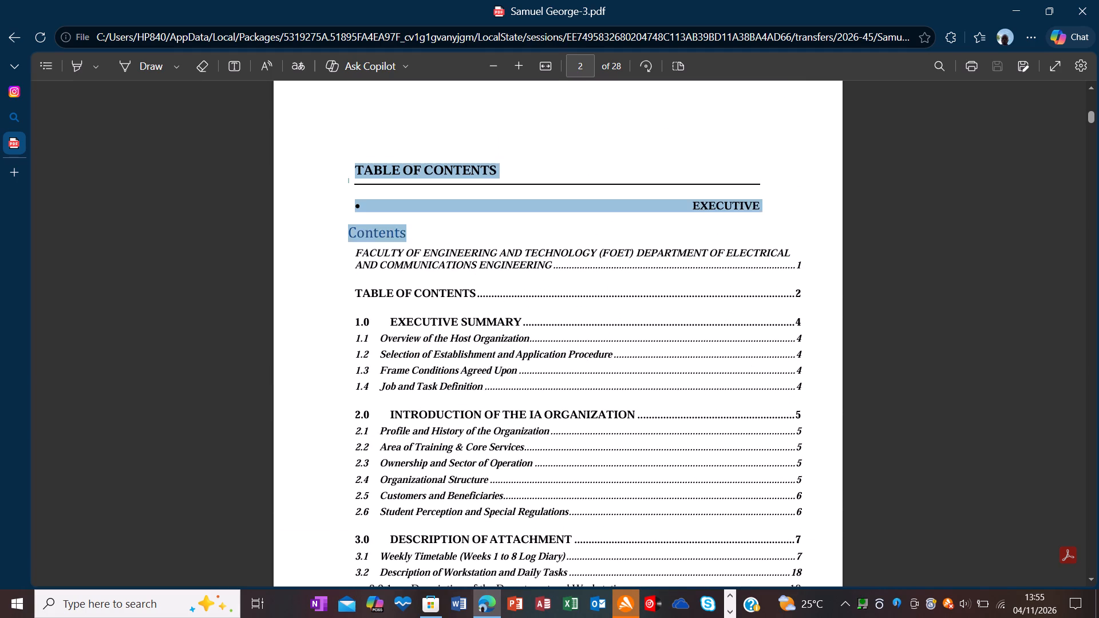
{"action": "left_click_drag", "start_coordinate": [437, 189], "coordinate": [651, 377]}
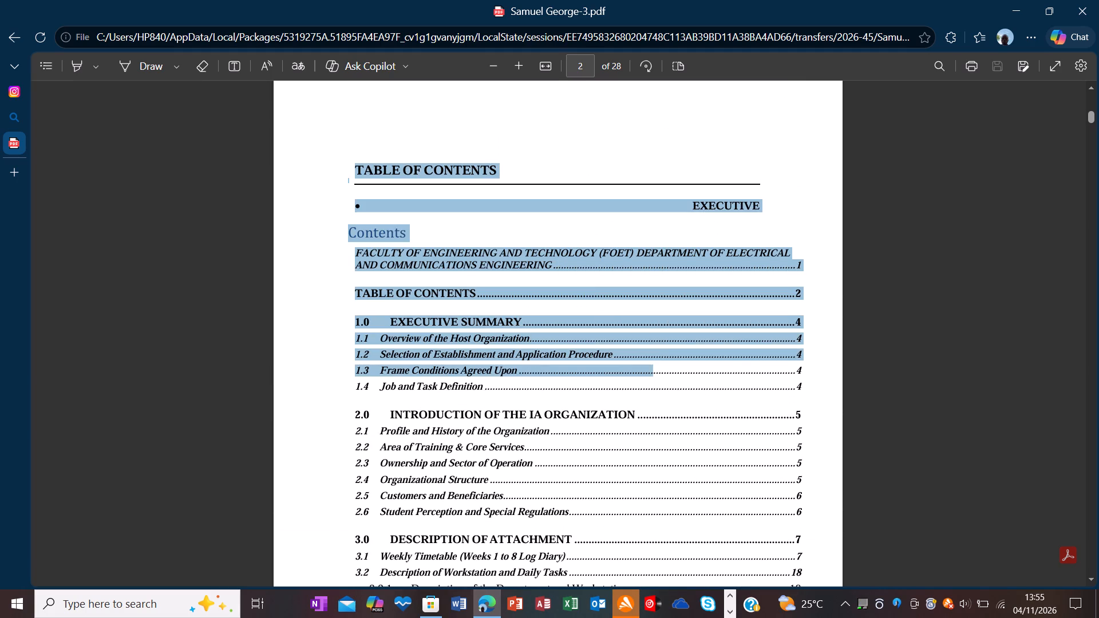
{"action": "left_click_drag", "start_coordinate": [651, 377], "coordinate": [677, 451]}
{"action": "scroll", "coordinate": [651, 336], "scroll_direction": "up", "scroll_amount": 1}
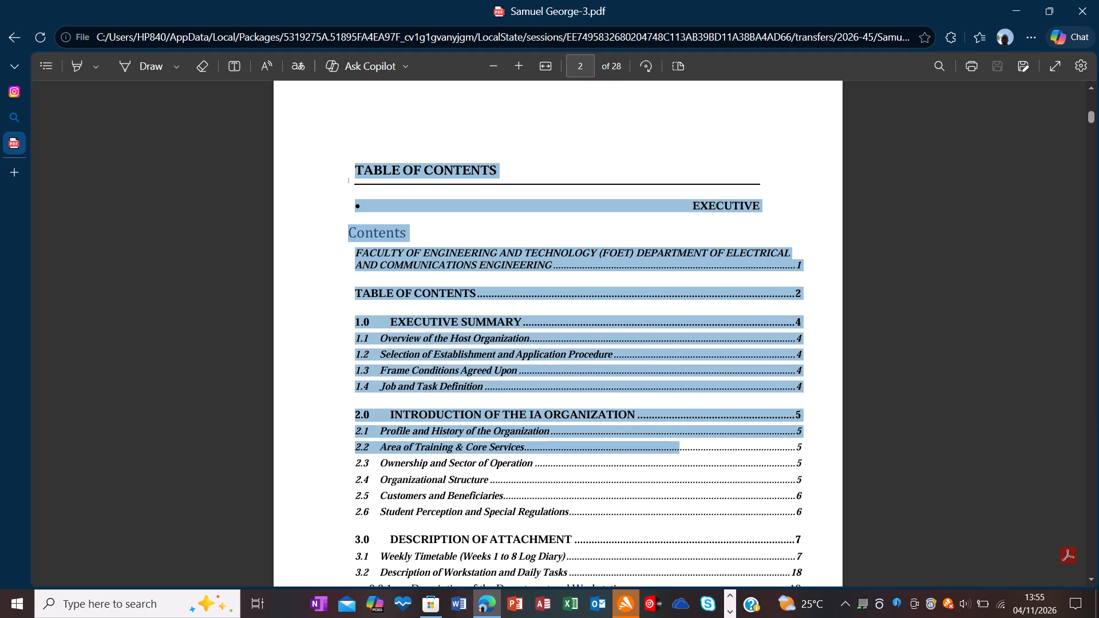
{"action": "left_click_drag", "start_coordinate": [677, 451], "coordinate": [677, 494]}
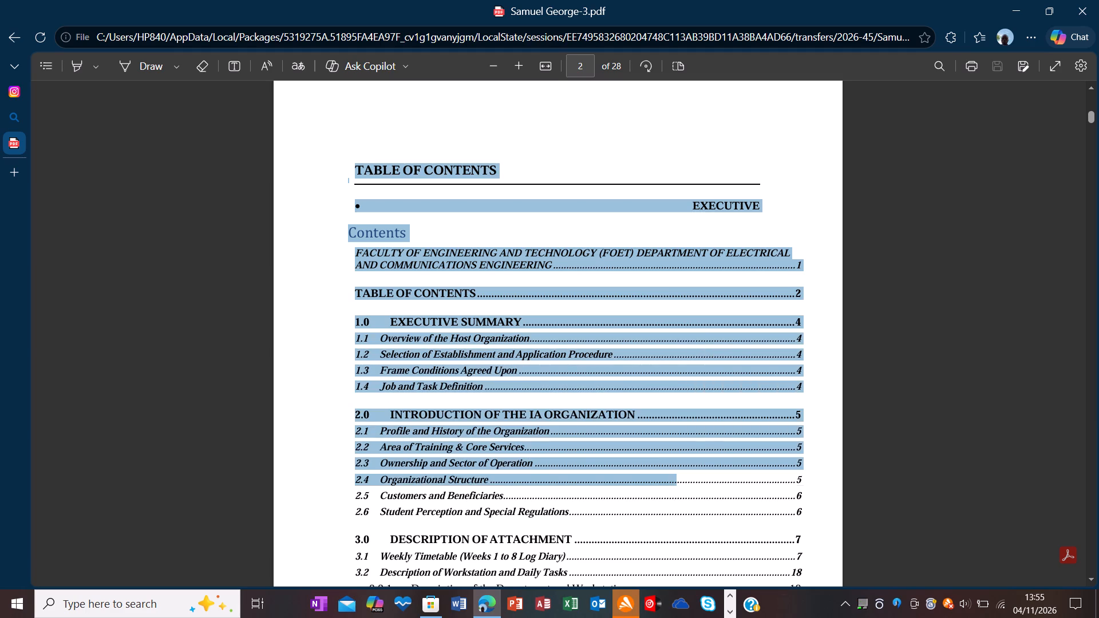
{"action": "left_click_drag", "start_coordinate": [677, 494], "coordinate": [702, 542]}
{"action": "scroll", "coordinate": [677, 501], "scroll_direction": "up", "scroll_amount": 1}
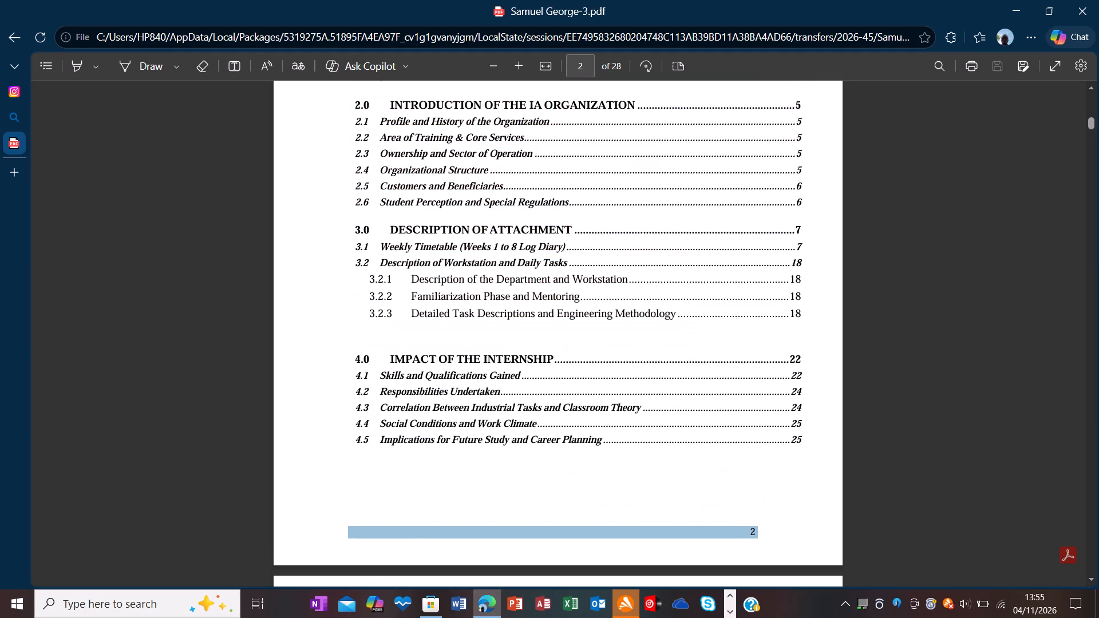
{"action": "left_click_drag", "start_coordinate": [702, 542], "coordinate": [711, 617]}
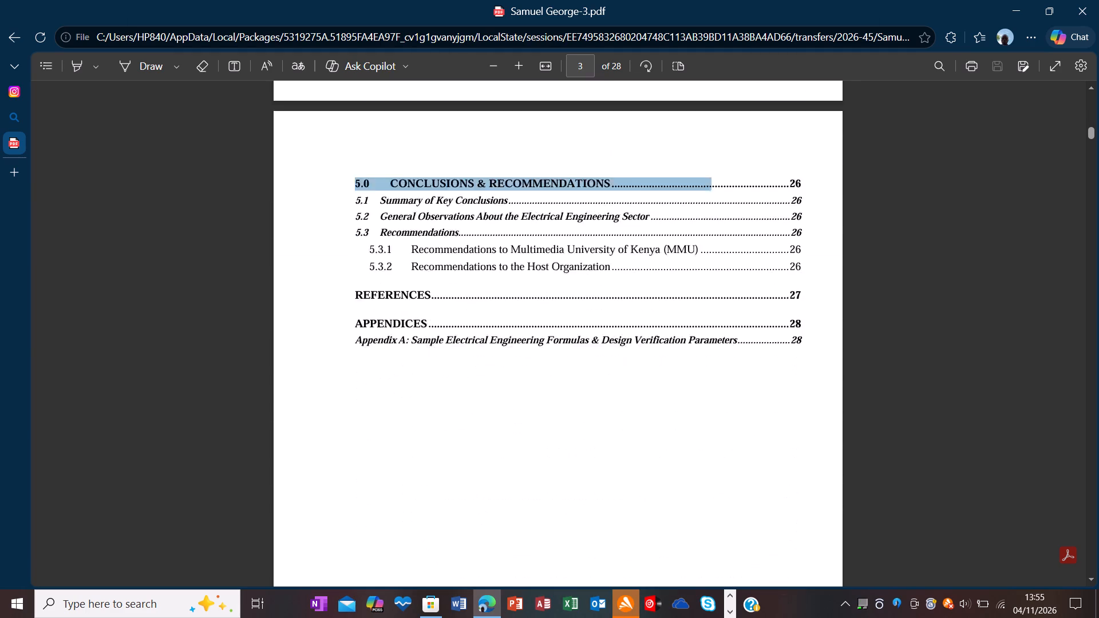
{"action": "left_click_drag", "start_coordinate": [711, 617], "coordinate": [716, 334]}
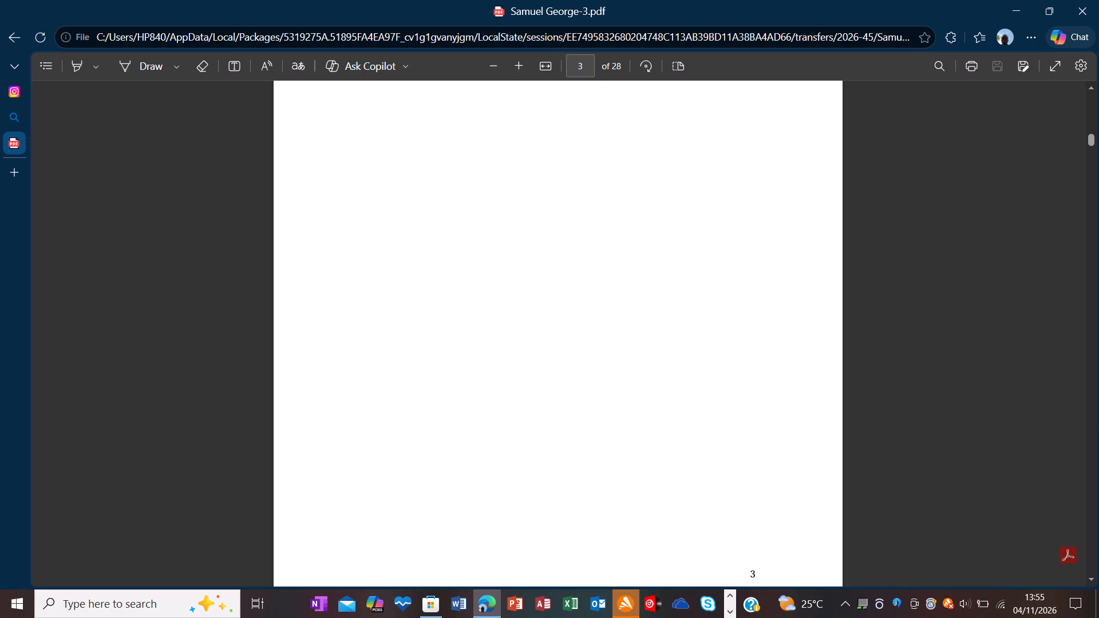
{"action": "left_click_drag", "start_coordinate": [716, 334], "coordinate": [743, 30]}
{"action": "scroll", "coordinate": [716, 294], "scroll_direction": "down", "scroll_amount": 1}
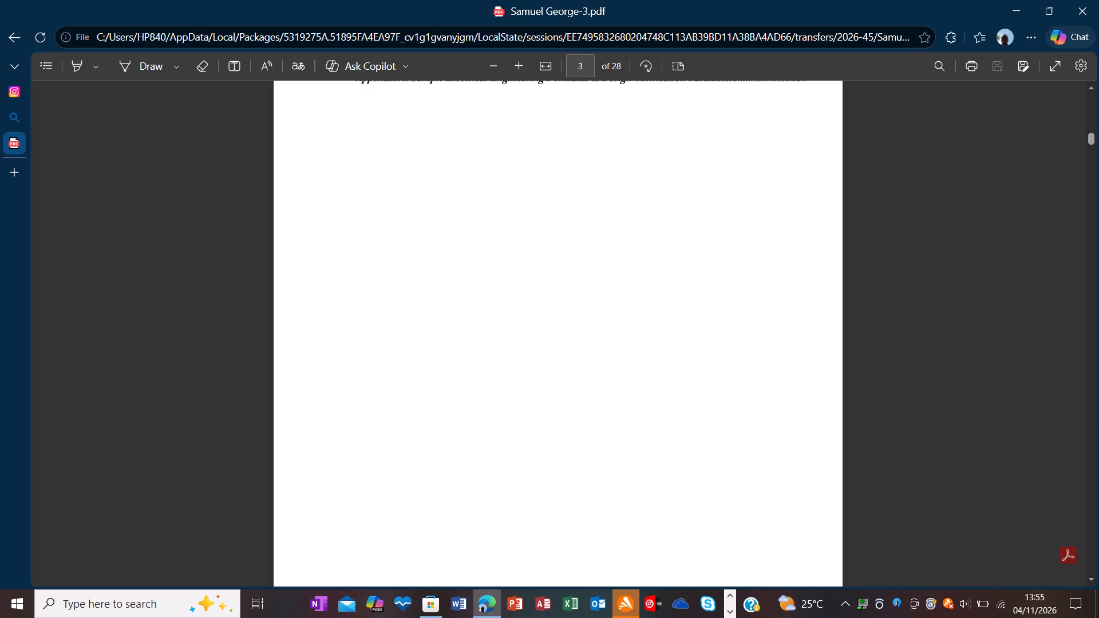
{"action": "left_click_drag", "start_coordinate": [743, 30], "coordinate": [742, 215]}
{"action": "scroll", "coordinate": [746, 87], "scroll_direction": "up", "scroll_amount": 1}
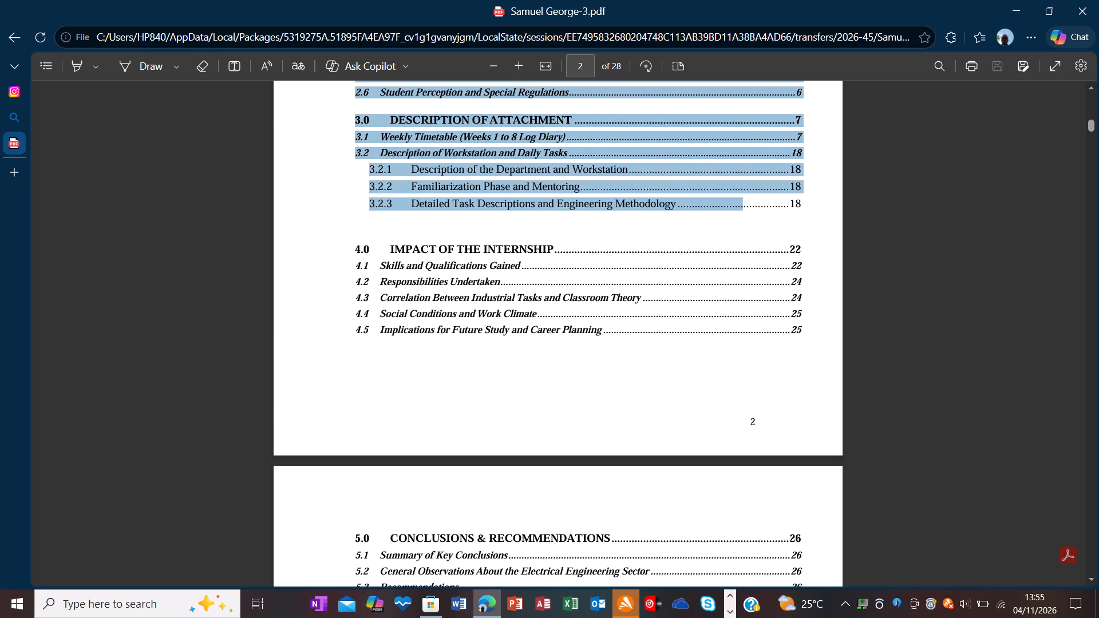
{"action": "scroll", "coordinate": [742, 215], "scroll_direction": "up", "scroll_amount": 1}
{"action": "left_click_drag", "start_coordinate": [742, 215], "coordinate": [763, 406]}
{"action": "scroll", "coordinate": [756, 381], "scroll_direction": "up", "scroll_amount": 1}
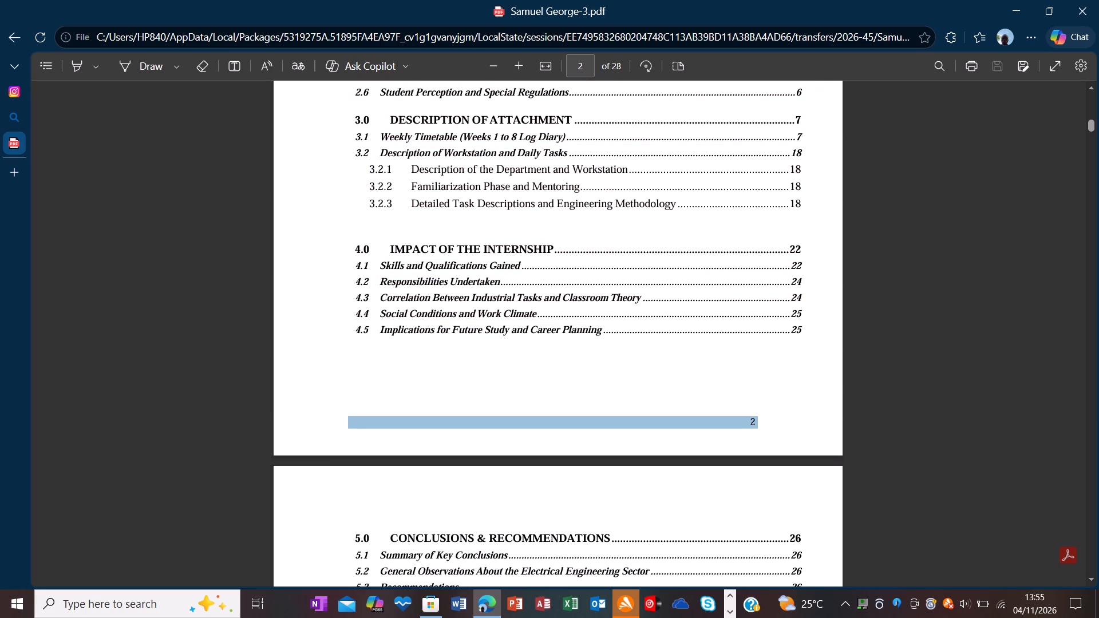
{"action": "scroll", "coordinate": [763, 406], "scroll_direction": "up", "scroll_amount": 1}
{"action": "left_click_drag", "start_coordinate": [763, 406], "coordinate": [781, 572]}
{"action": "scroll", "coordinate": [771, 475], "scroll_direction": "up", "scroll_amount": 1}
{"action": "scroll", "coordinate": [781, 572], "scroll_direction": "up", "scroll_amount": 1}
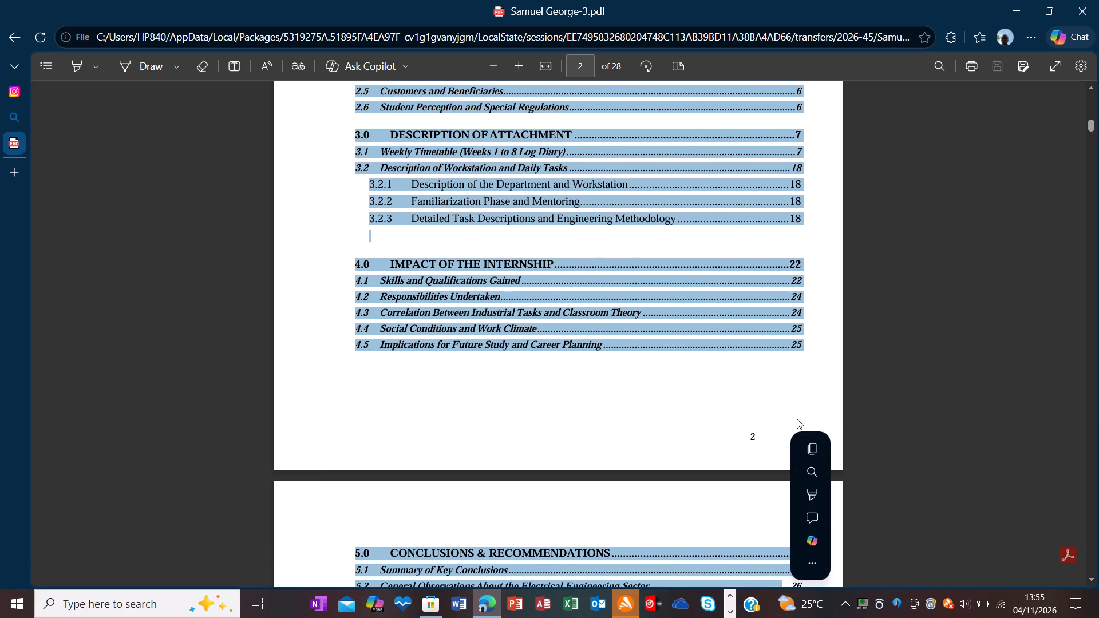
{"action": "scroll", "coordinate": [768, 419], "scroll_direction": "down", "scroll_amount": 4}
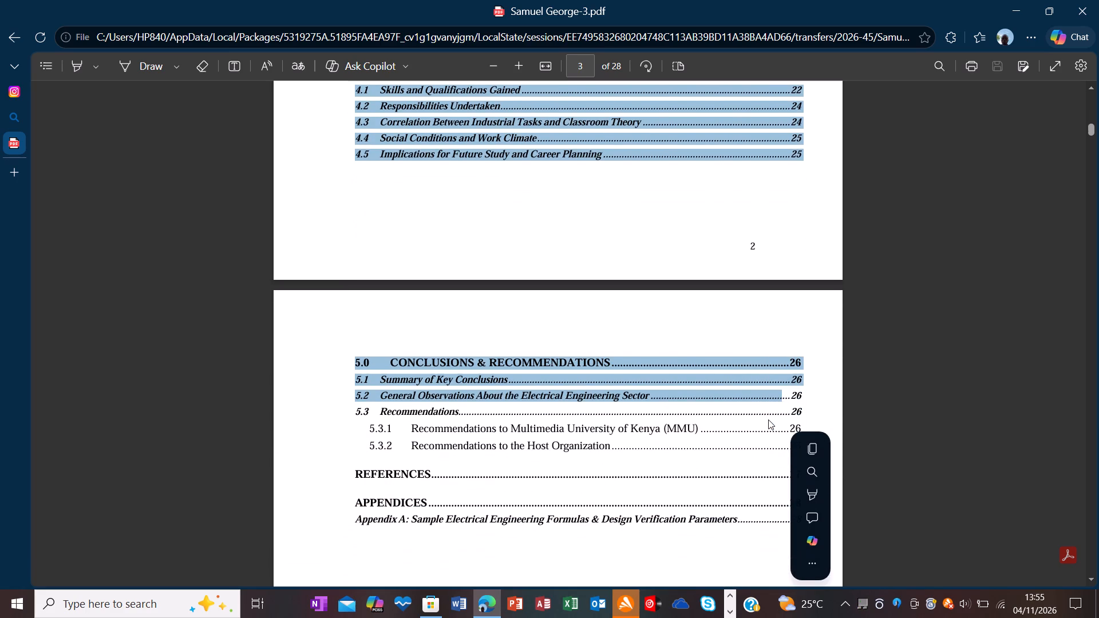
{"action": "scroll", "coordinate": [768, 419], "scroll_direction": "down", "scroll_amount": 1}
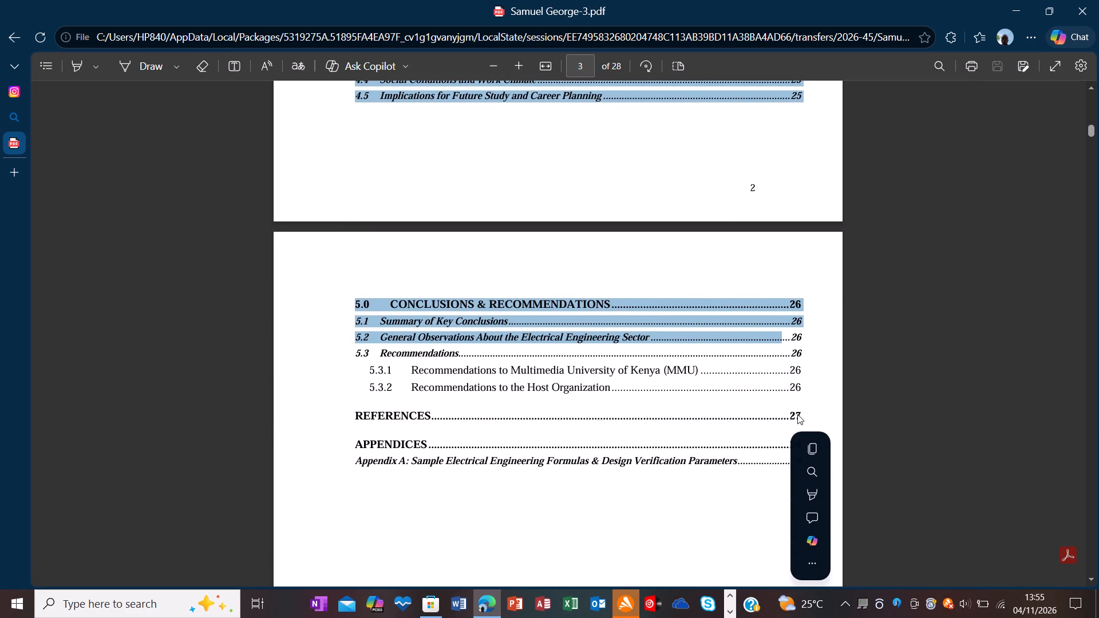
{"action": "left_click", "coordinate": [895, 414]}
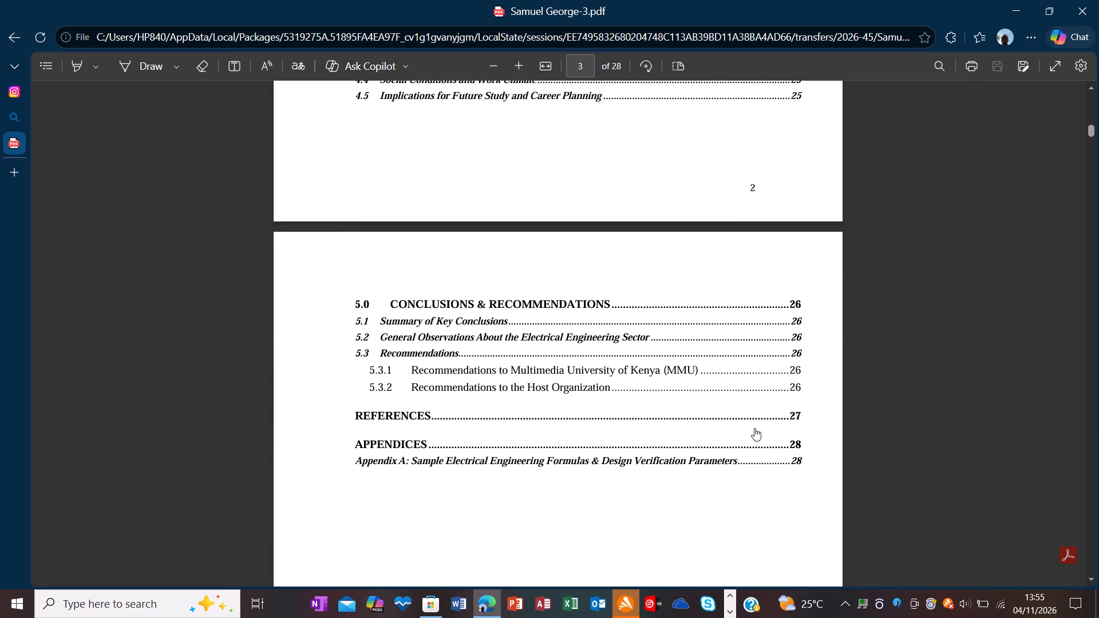
Copy the sample report's whole table of contents, from the TABLE OF CONTENTS heading through the Appendix A entry.
{"action": "left_click_drag", "start_coordinate": [797, 471], "coordinate": [781, 440]}
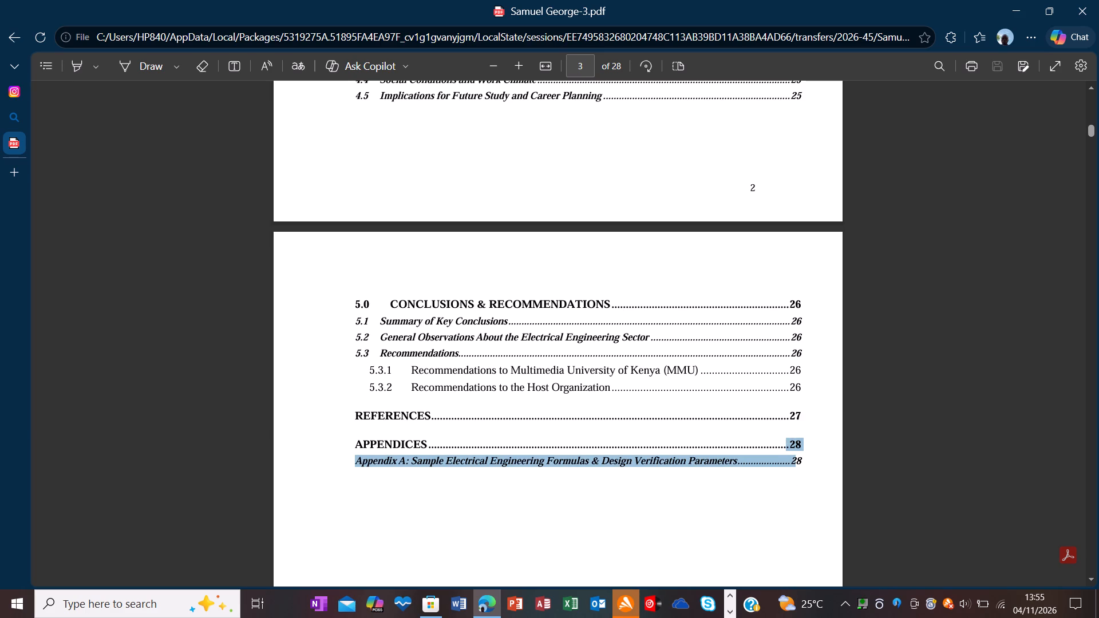
{"action": "left_click_drag", "start_coordinate": [781, 440], "coordinate": [585, 107]}
{"action": "scroll", "coordinate": [583, 206], "scroll_direction": "down", "scroll_amount": 1}
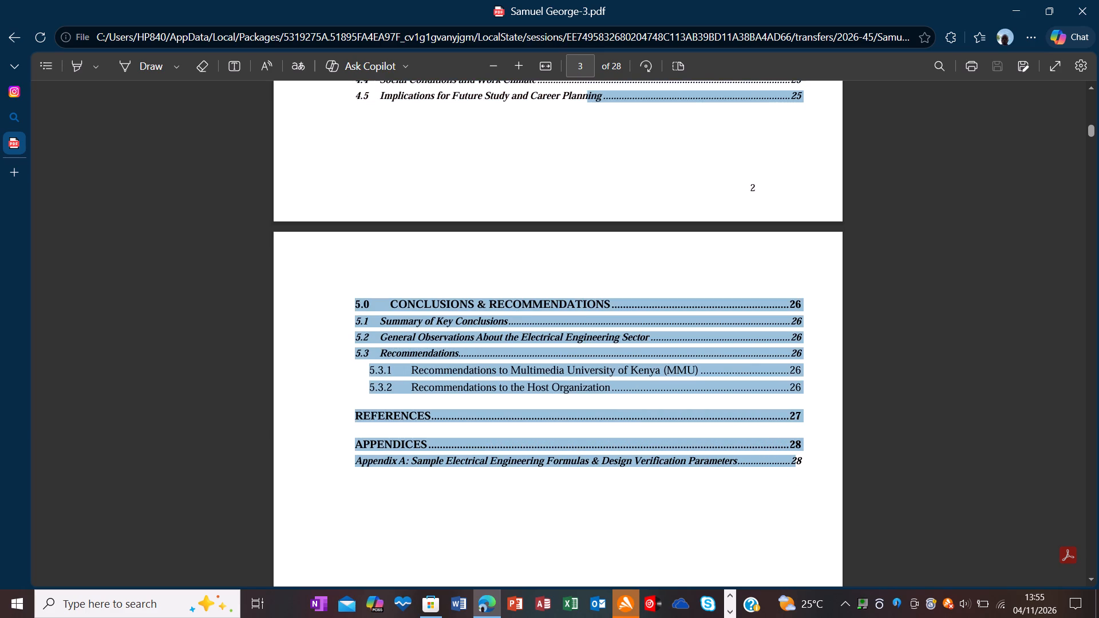
{"action": "scroll", "coordinate": [585, 107], "scroll_direction": "down", "scroll_amount": 1}
{"action": "left_click_drag", "start_coordinate": [585, 107], "coordinate": [589, 2]}
{"action": "scroll", "coordinate": [582, 80], "scroll_direction": "down", "scroll_amount": 1}
{"action": "scroll", "coordinate": [589, 1], "scroll_direction": "down", "scroll_amount": 1}
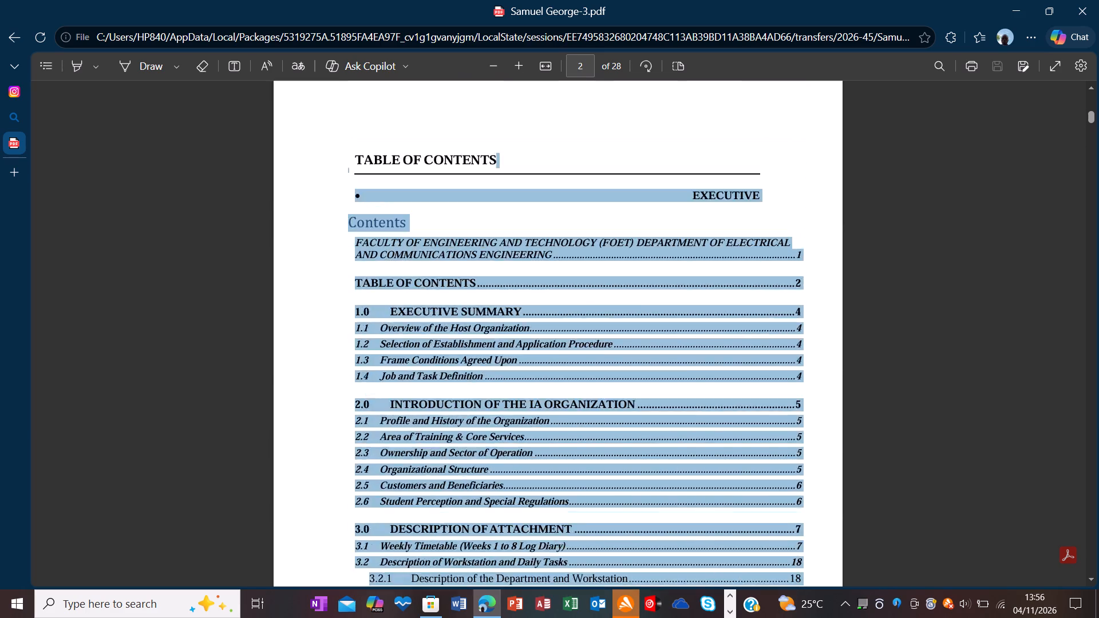
{"action": "left_click_drag", "start_coordinate": [589, 2], "coordinate": [582, 346]}
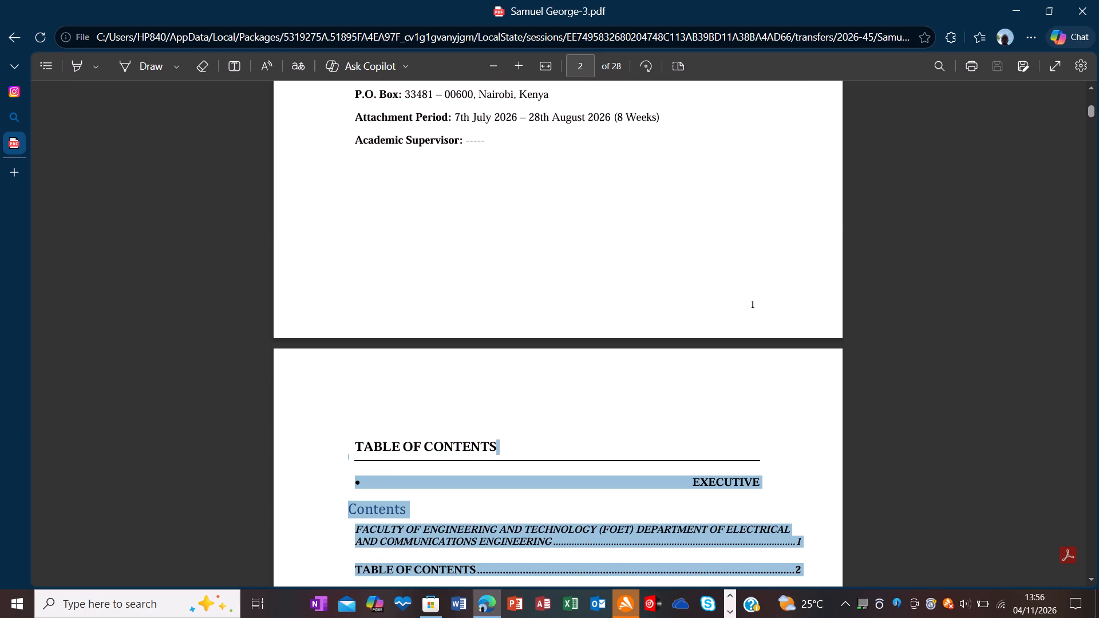
{"action": "left_click_drag", "start_coordinate": [582, 346], "coordinate": [334, 410]}
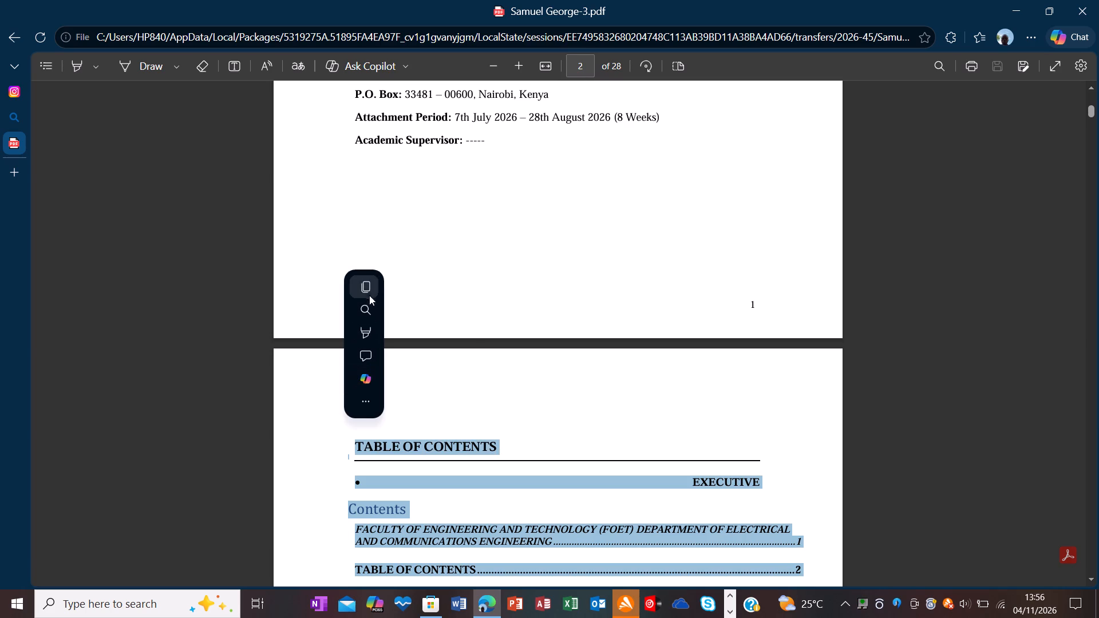
{"action": "left_click", "coordinate": [369, 289]}
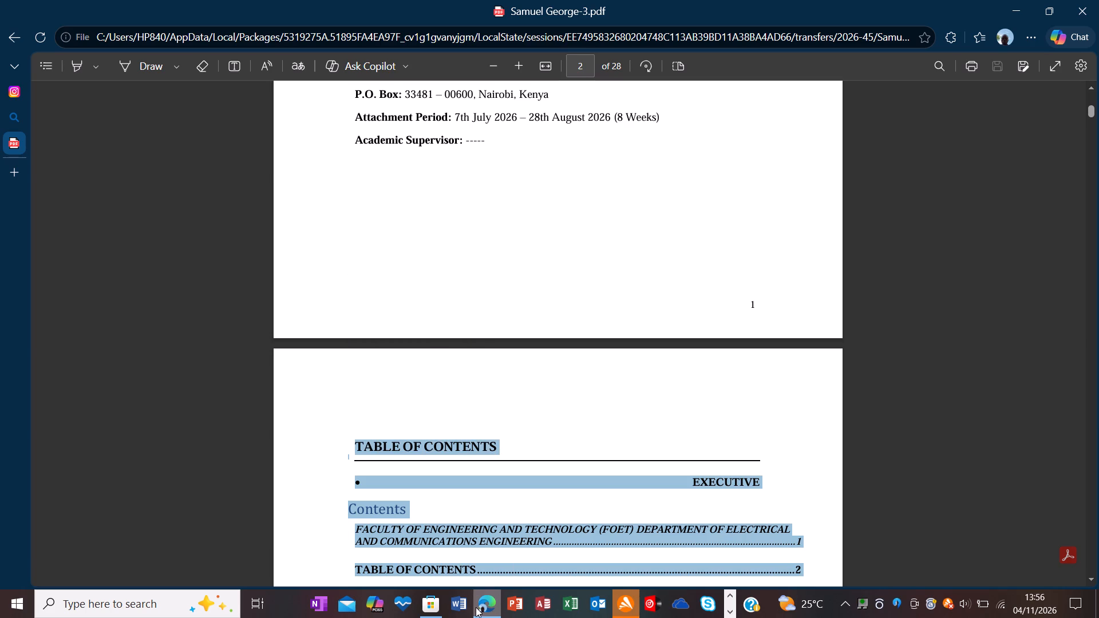
Open Word and remove the first four recent documents, from THE IMPACT OF TAX POLICIES through FINAL, from the recent list.
{"action": "left_click", "coordinate": [462, 612]}
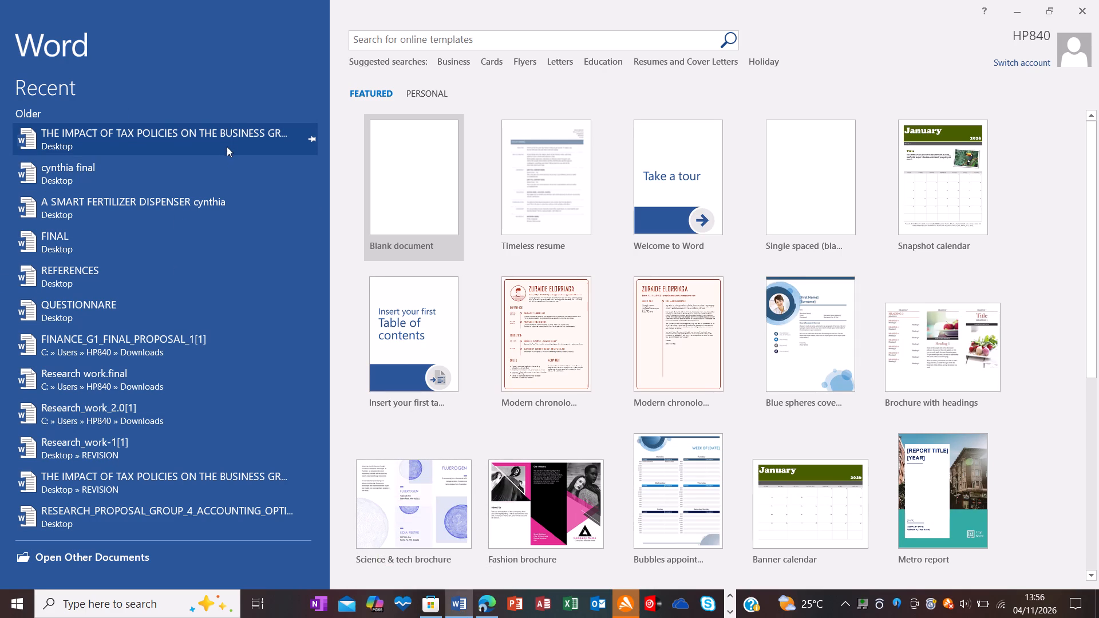
{"action": "left_click_drag", "start_coordinate": [237, 126], "coordinate": [222, 238]}
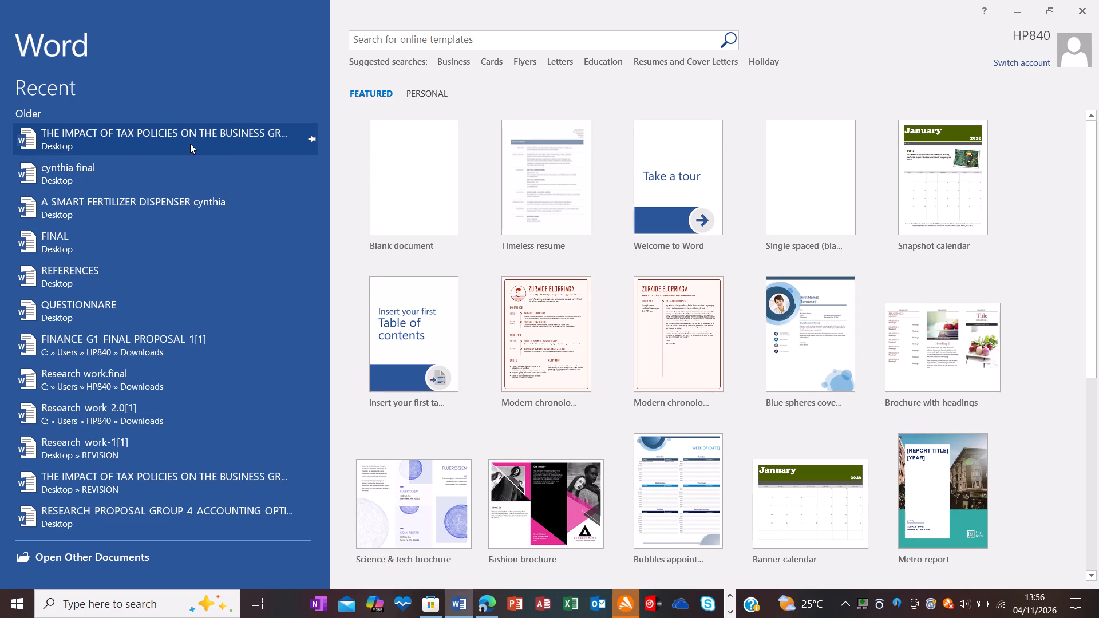
{"action": "right_click", "coordinate": [192, 144]}
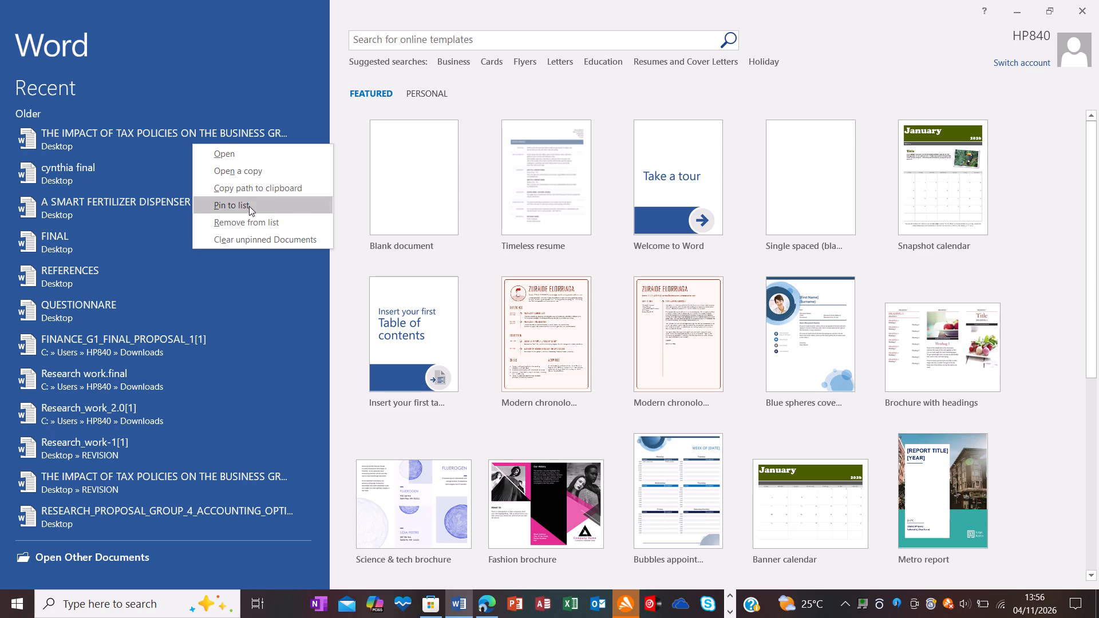
{"action": "left_click", "coordinate": [283, 224]}
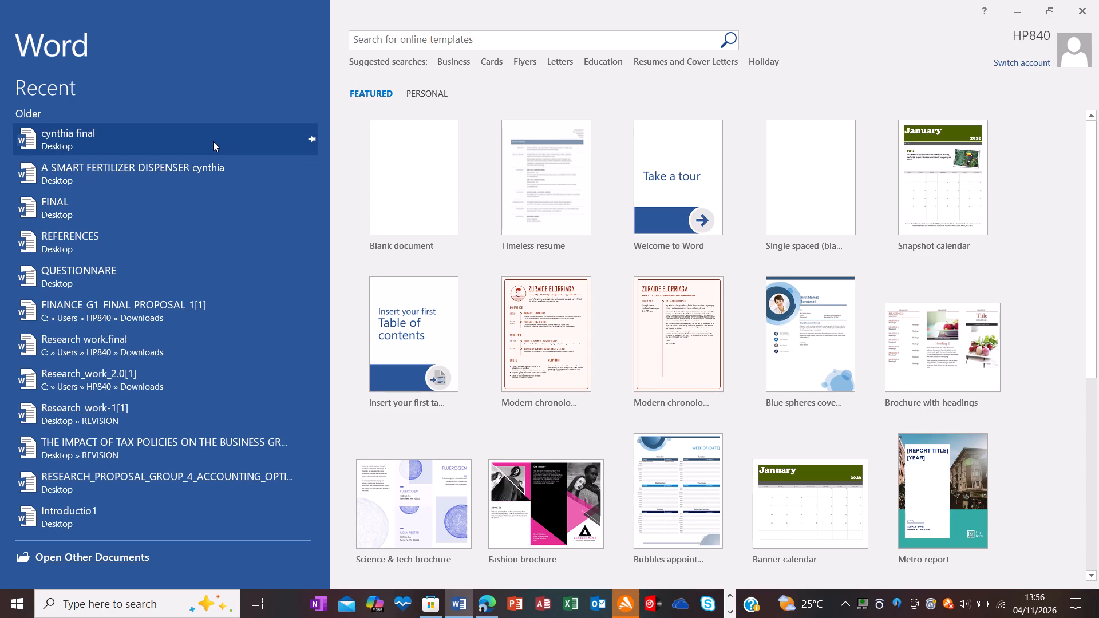
{"action": "right_click", "coordinate": [213, 141]}
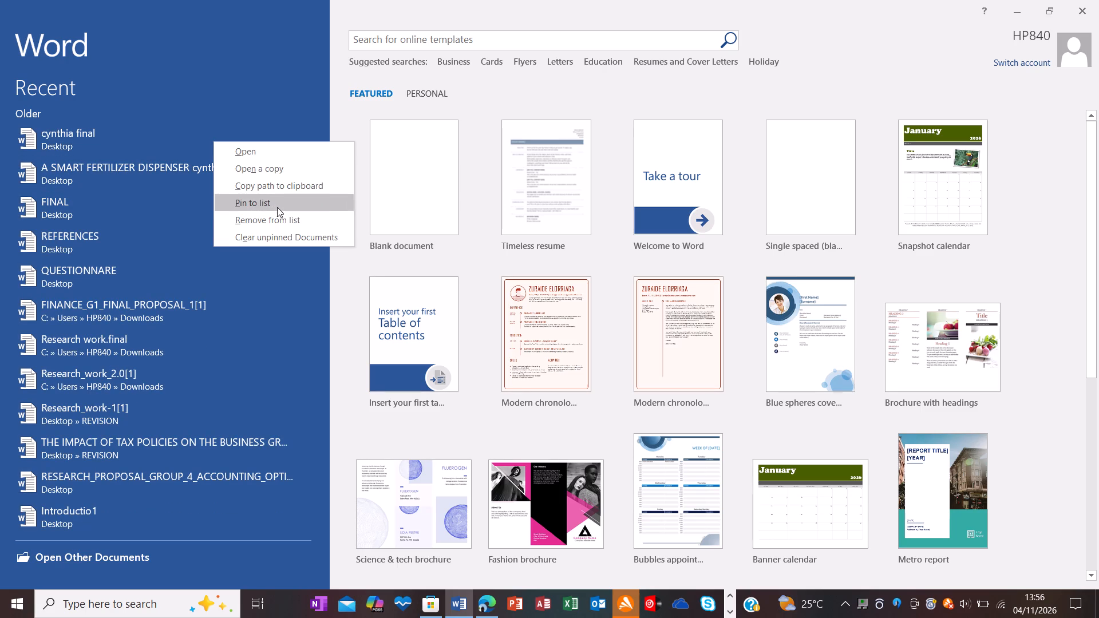
{"action": "left_click", "coordinate": [281, 215]}
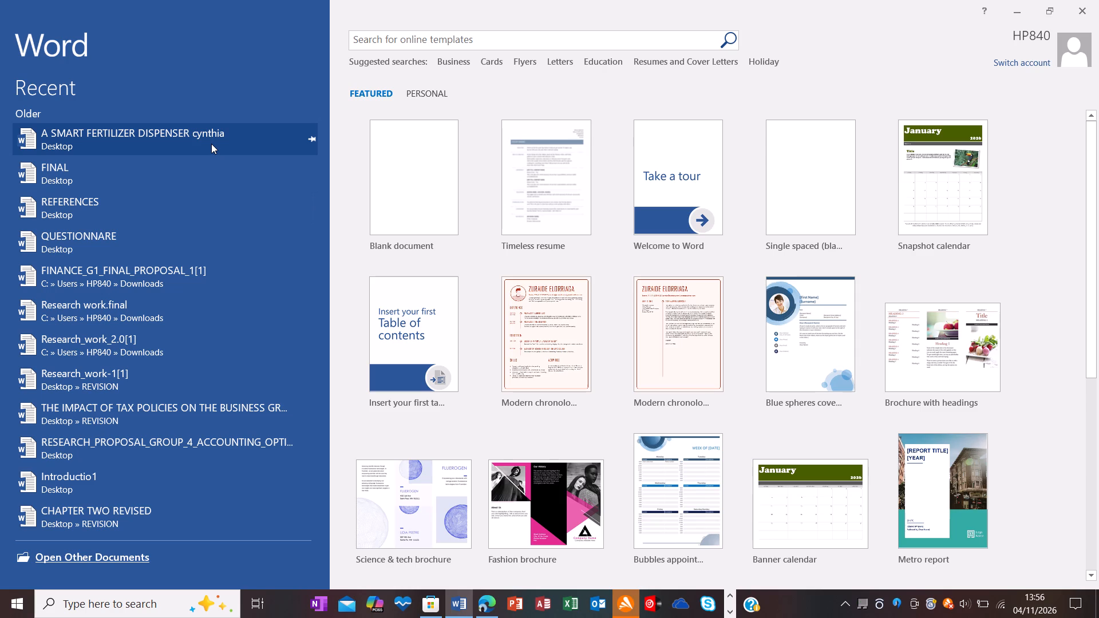
{"action": "right_click", "coordinate": [211, 144]}
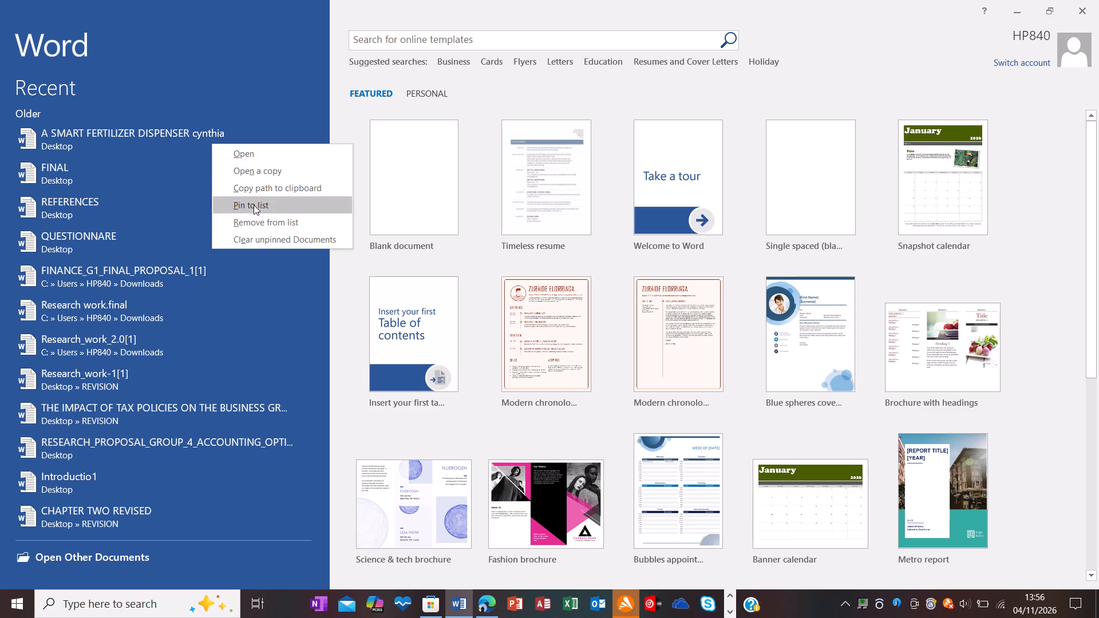
{"action": "left_click", "coordinate": [262, 217]}
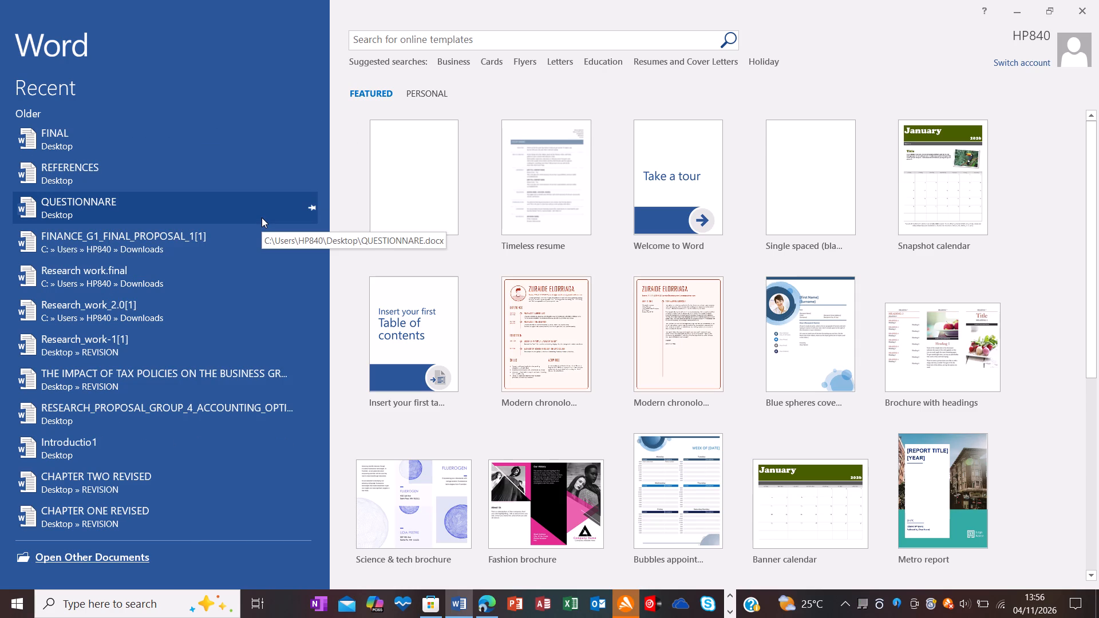
{"action": "right_click", "coordinate": [190, 133]}
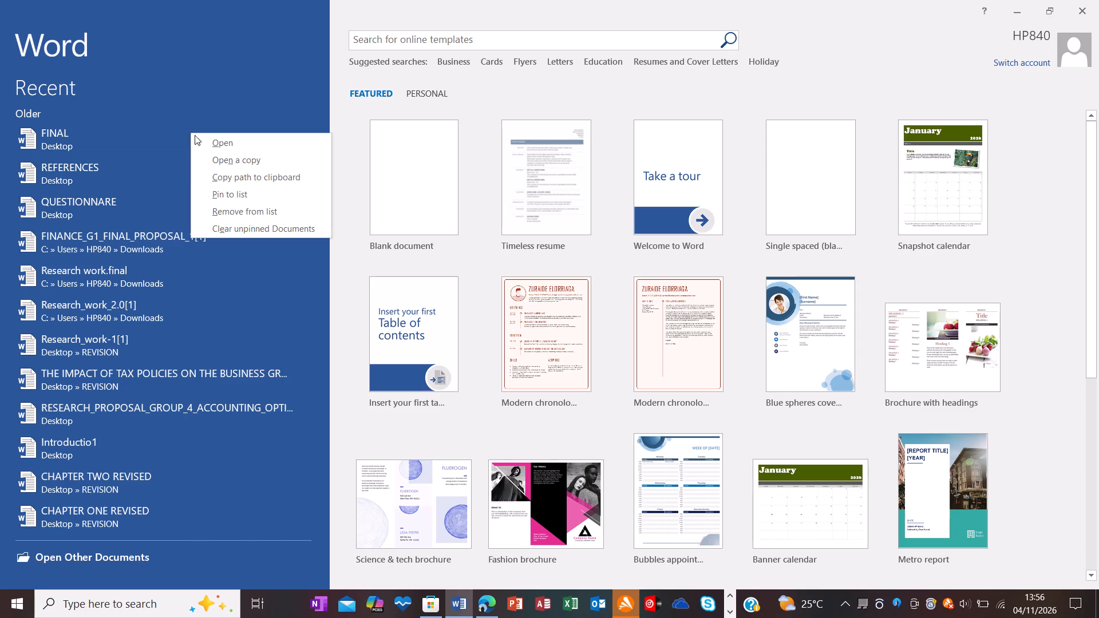
{"action": "left_click", "coordinate": [245, 207]}
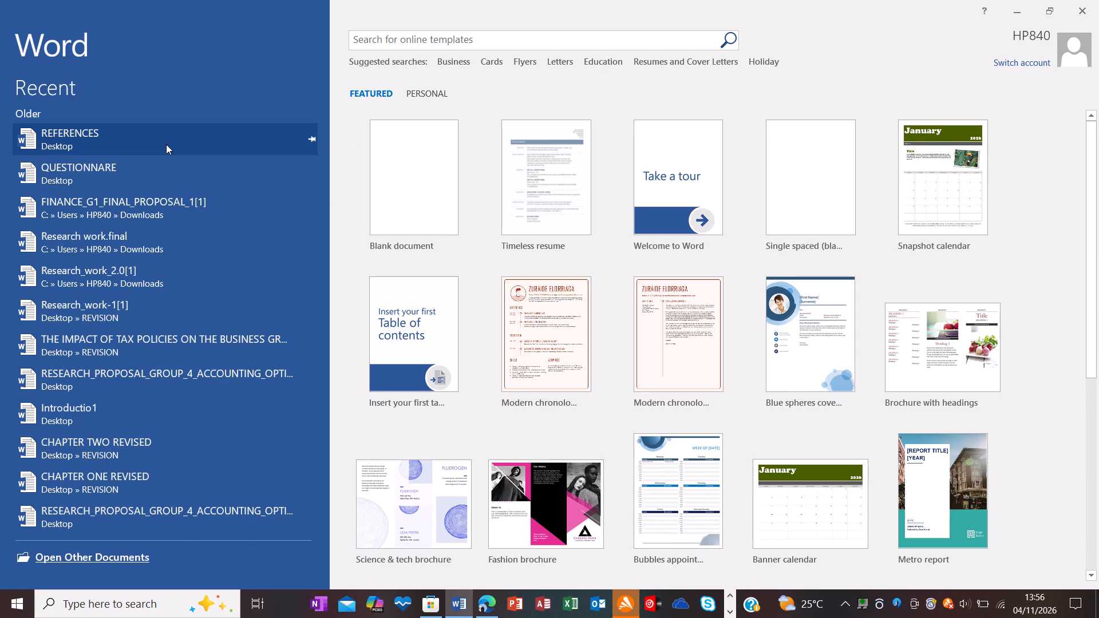
Remove REFERENCES and QUESTIONNARE from the recent documents list.
{"action": "right_click", "coordinate": [166, 144]}
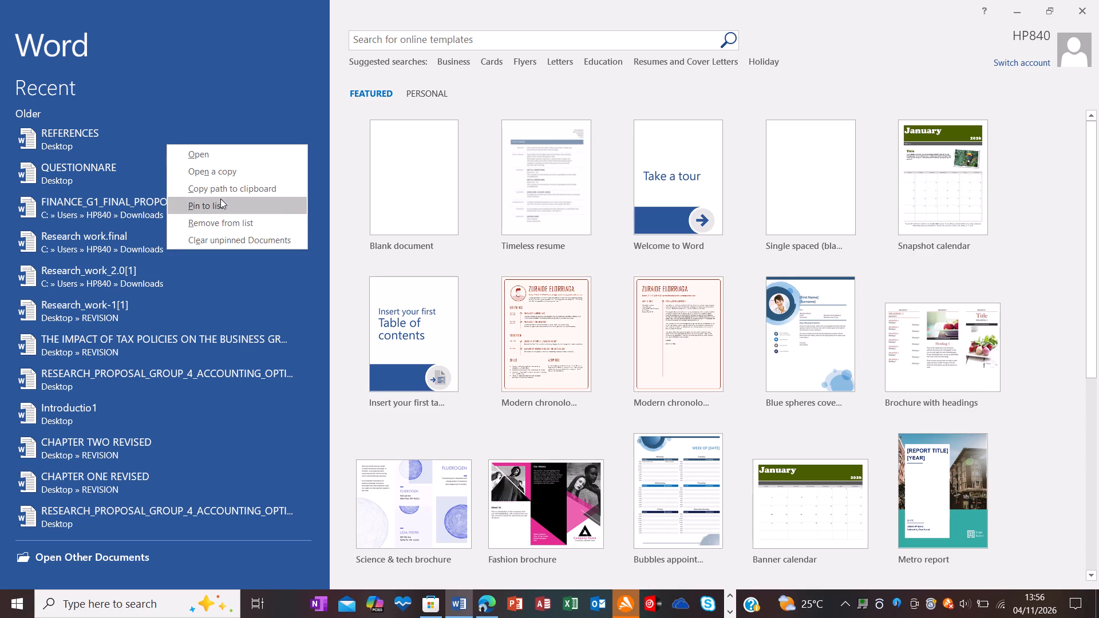
{"action": "left_click", "coordinate": [227, 219]}
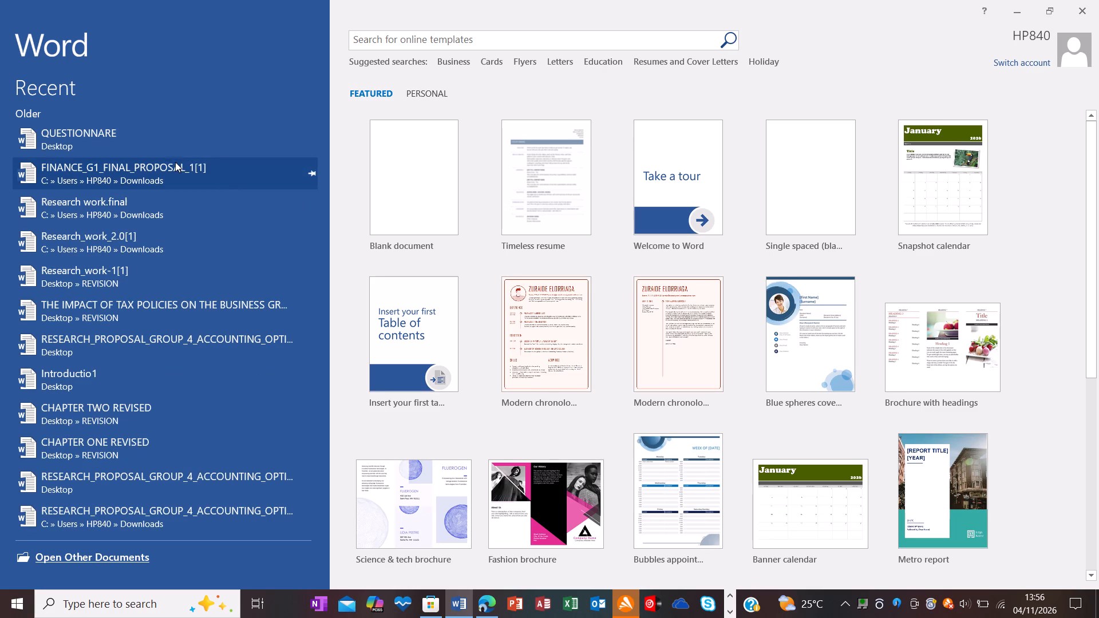
{"action": "right_click", "coordinate": [157, 137]}
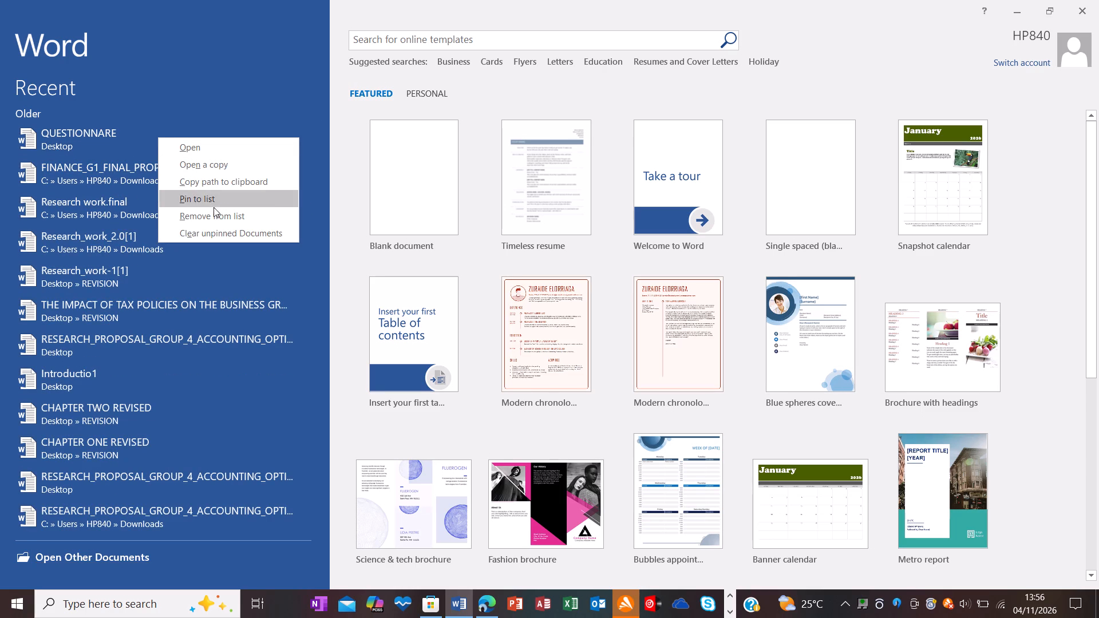
{"action": "left_click", "coordinate": [215, 209]}
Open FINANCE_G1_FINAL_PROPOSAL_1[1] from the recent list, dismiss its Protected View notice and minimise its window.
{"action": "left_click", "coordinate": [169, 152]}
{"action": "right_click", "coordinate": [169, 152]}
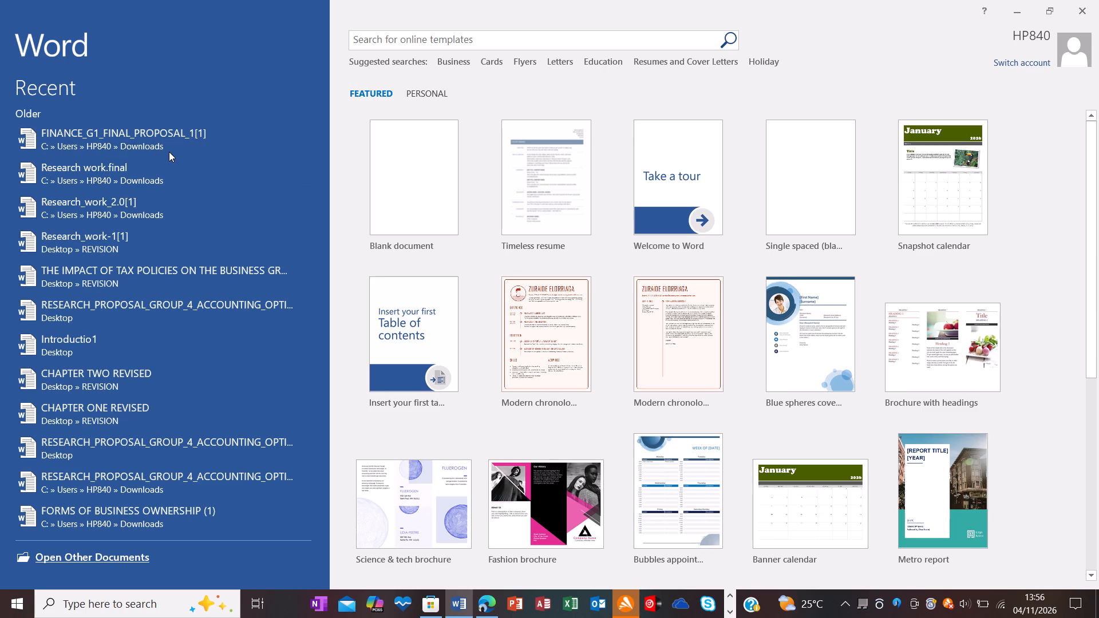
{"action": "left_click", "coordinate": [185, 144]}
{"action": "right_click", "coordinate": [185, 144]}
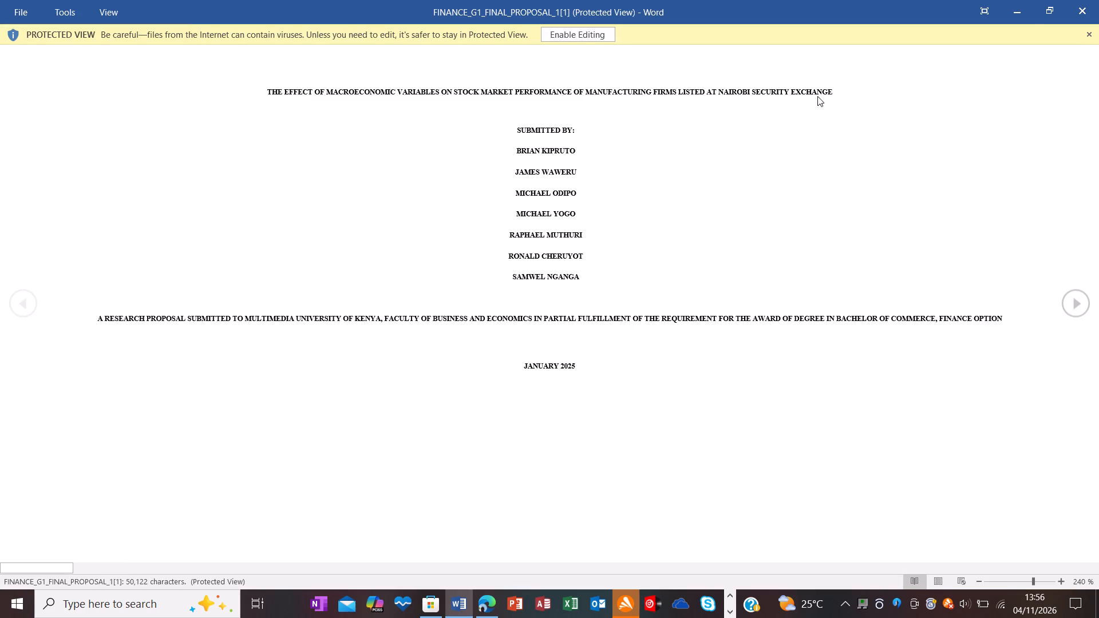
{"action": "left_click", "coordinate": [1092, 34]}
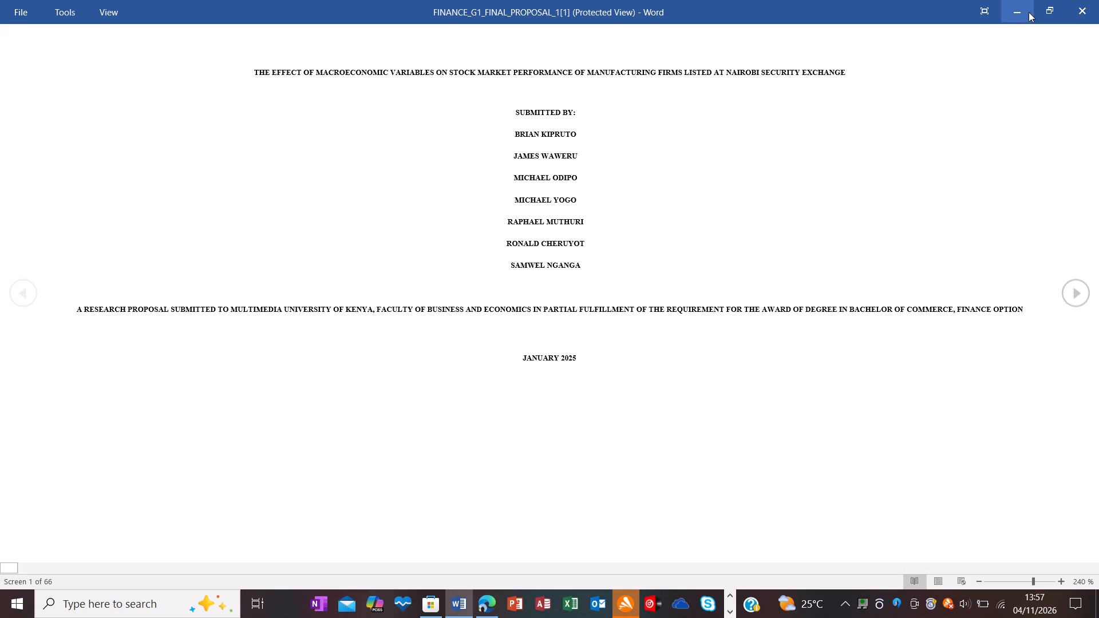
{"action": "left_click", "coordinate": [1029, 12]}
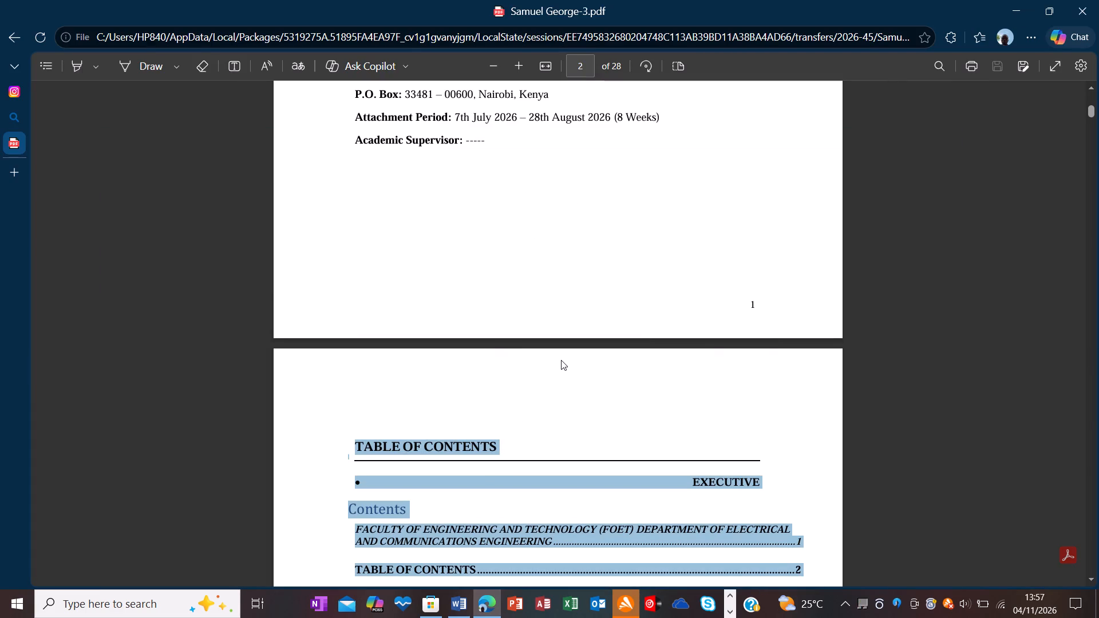
Return to Word and look through the full list of recent documents for the saved attachment report.
{"action": "left_click", "coordinate": [455, 606]}
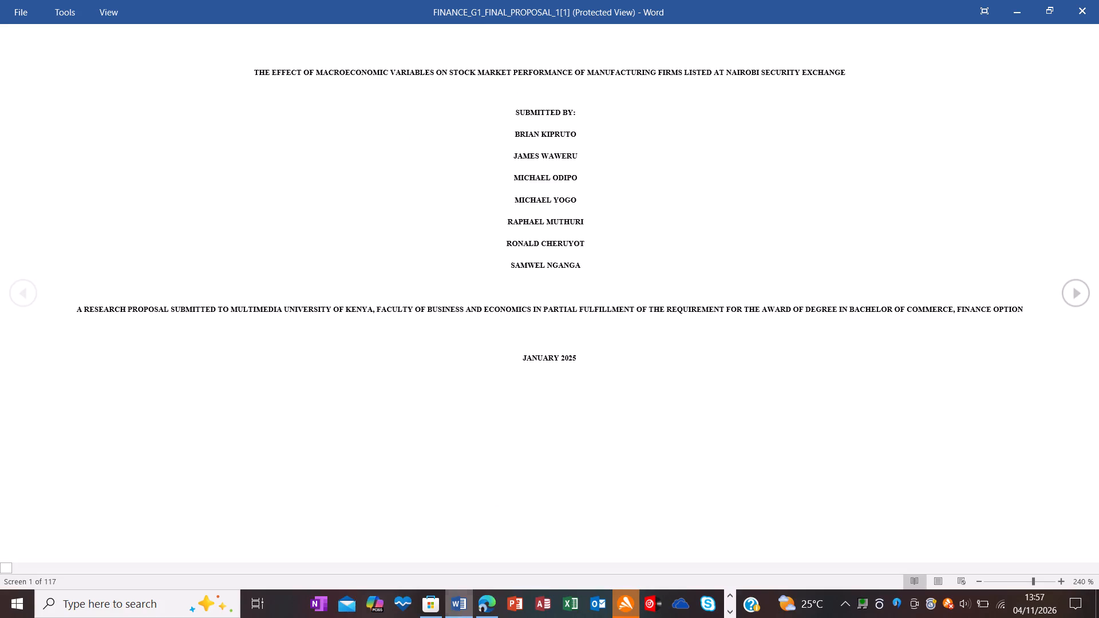
{"action": "left_click", "coordinate": [33, 13]}
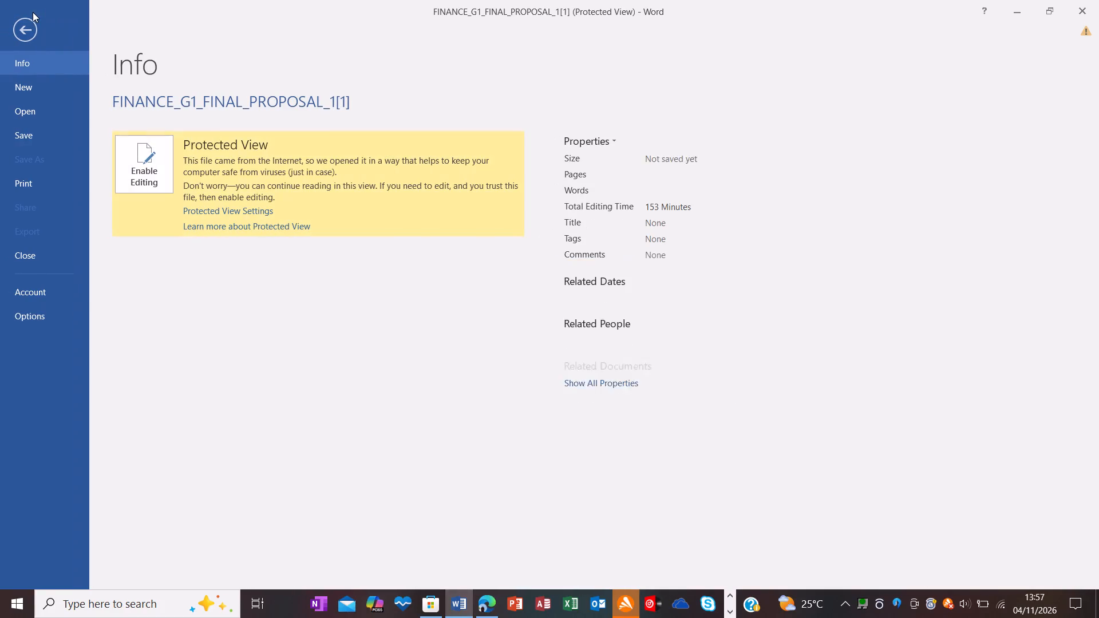
{"action": "left_click", "coordinate": [62, 110]}
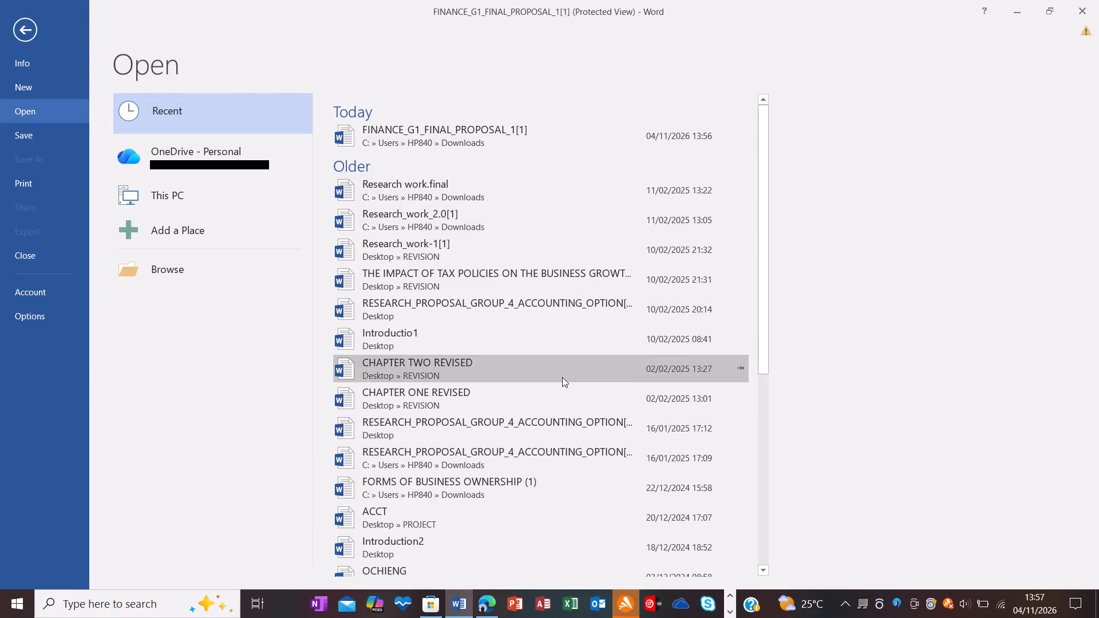
{"action": "scroll", "coordinate": [562, 377], "scroll_direction": "down", "scroll_amount": 13}
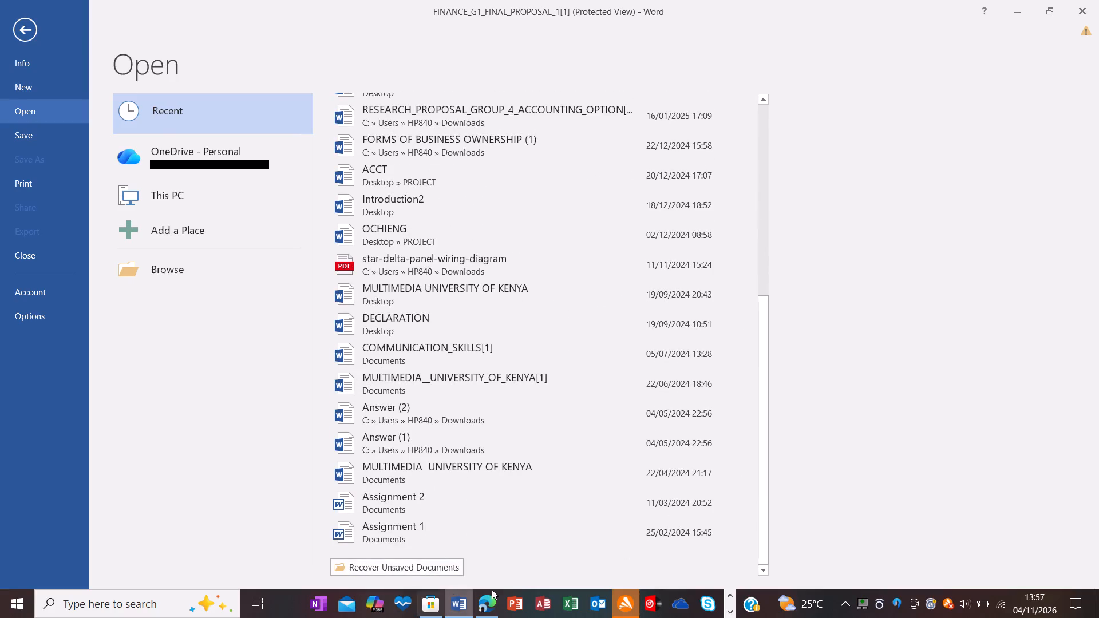
Switch to File Explorer and look through the frequent folders and recent files in Quick access for the saved report.
{"action": "left_click", "coordinate": [733, 592]}
{"action": "left_click", "coordinate": [733, 592]}
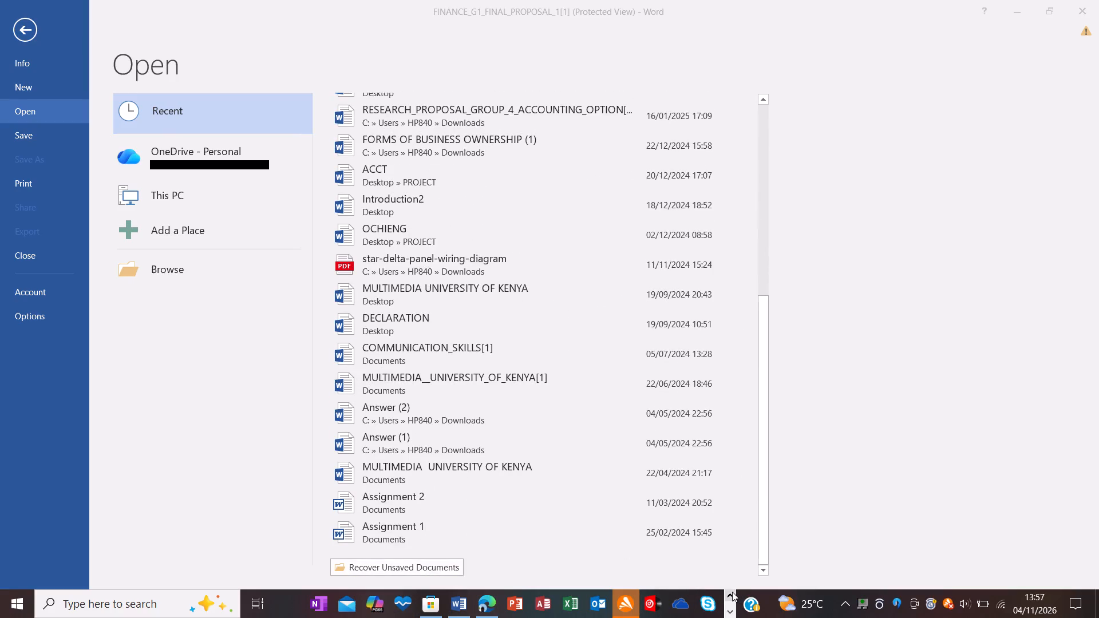
{"action": "left_click", "coordinate": [732, 609]}
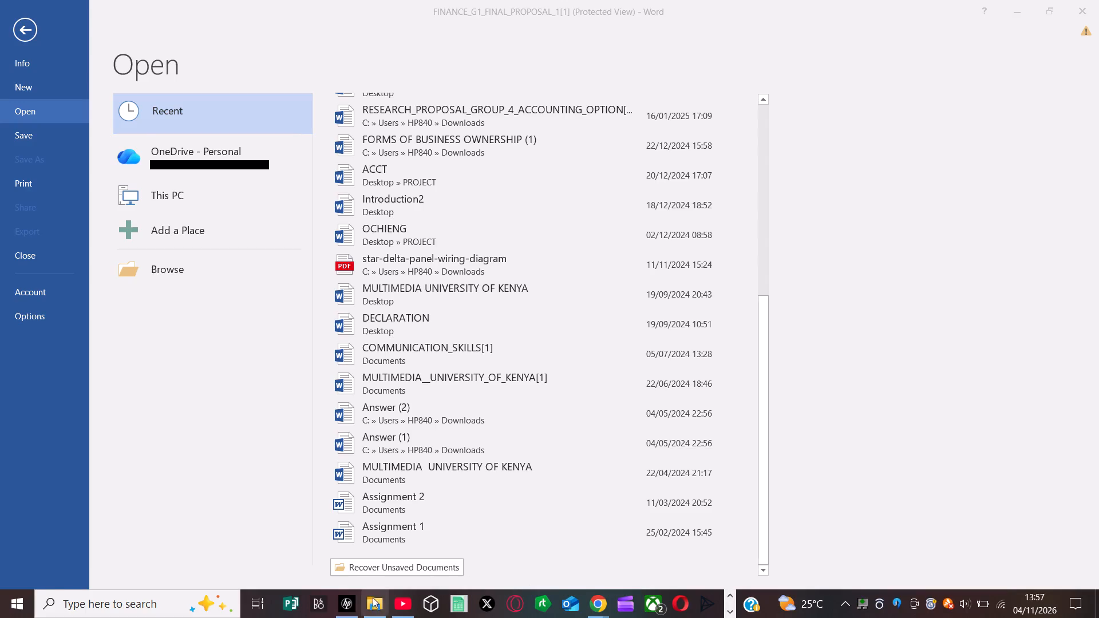
{"action": "left_click", "coordinate": [374, 607]}
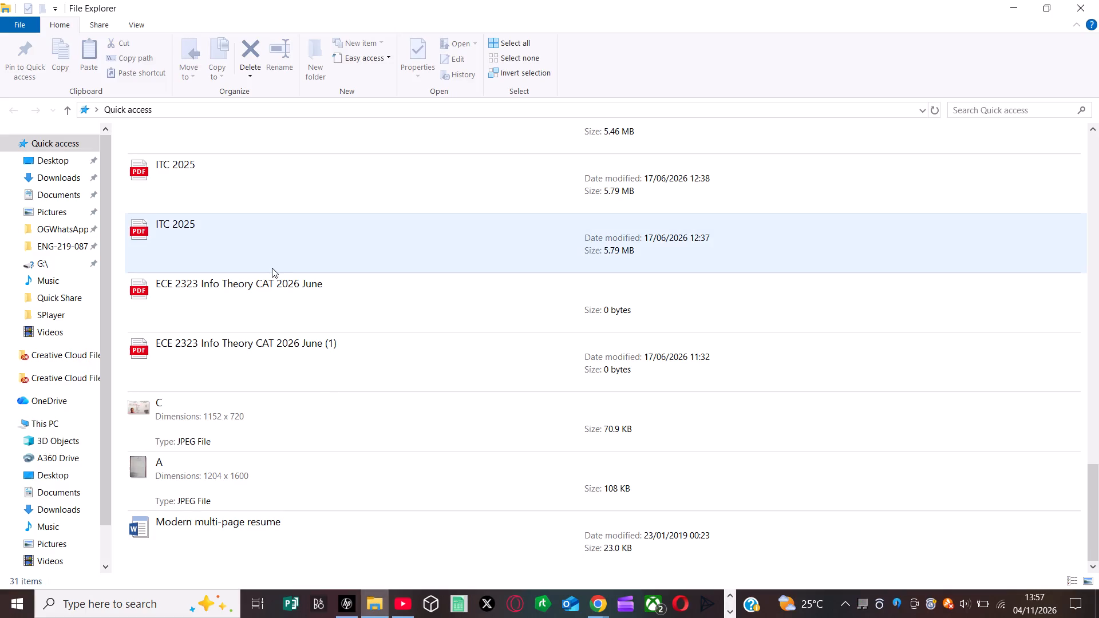
{"action": "scroll", "coordinate": [272, 268], "scroll_direction": "up", "scroll_amount": 13}
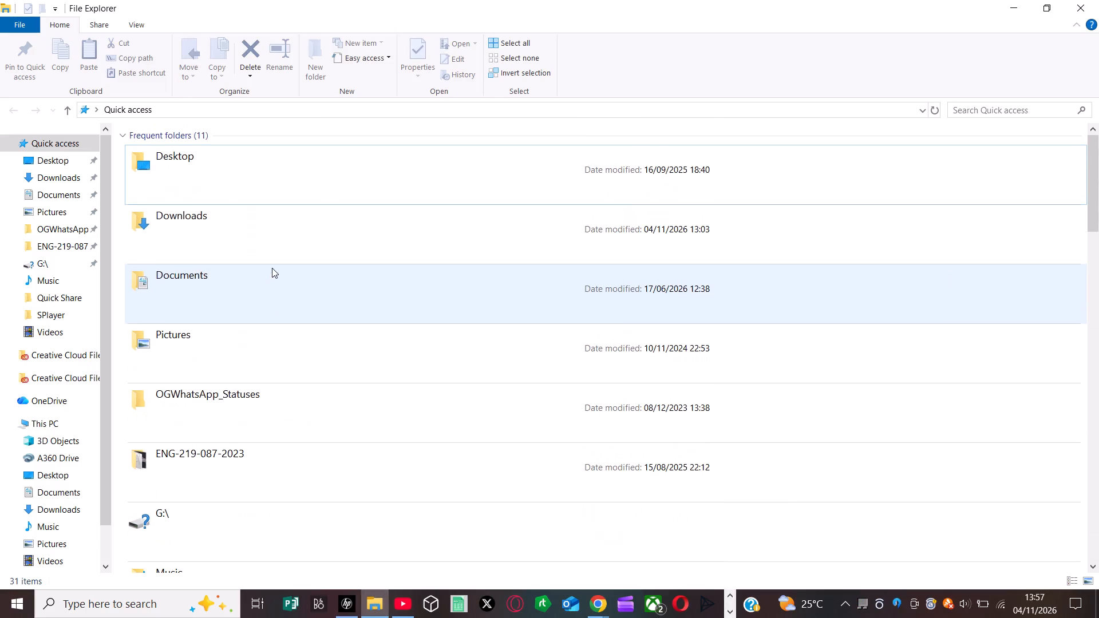
{"action": "scroll", "coordinate": [280, 308], "scroll_direction": "down", "scroll_amount": 6}
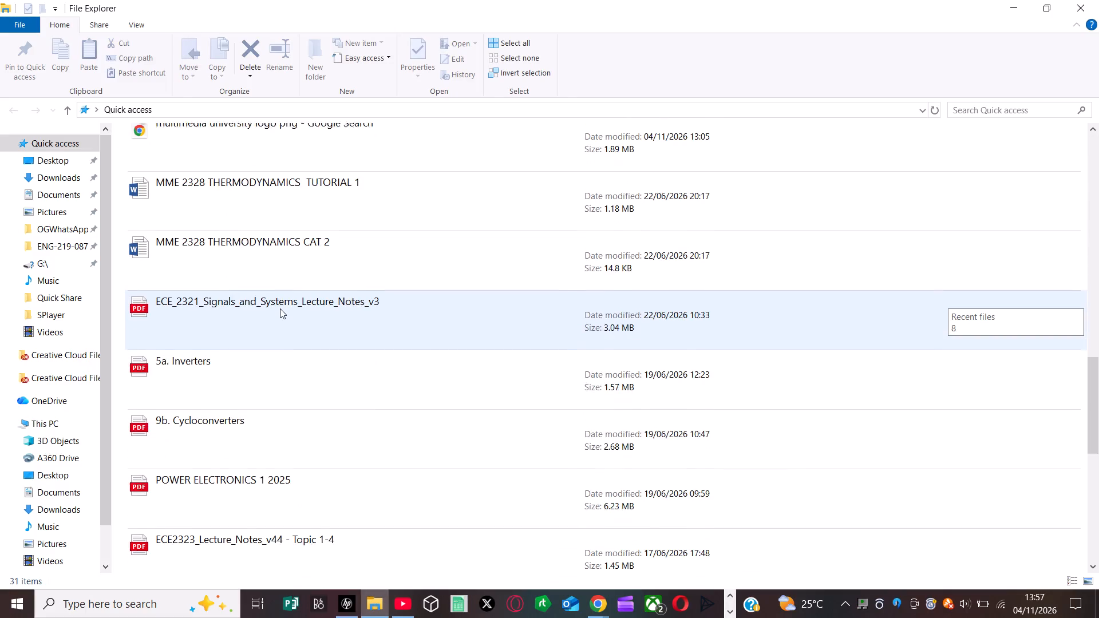
{"action": "scroll", "coordinate": [280, 308], "scroll_direction": "down", "scroll_amount": 9}
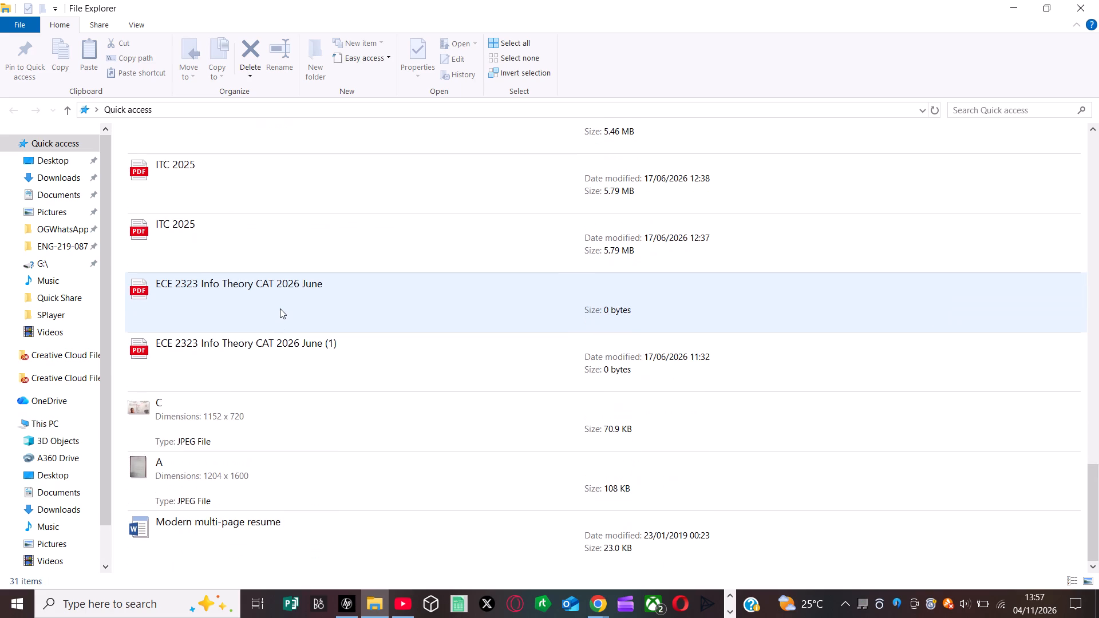
{"action": "scroll", "coordinate": [300, 414], "scroll_direction": "up", "scroll_amount": 3}
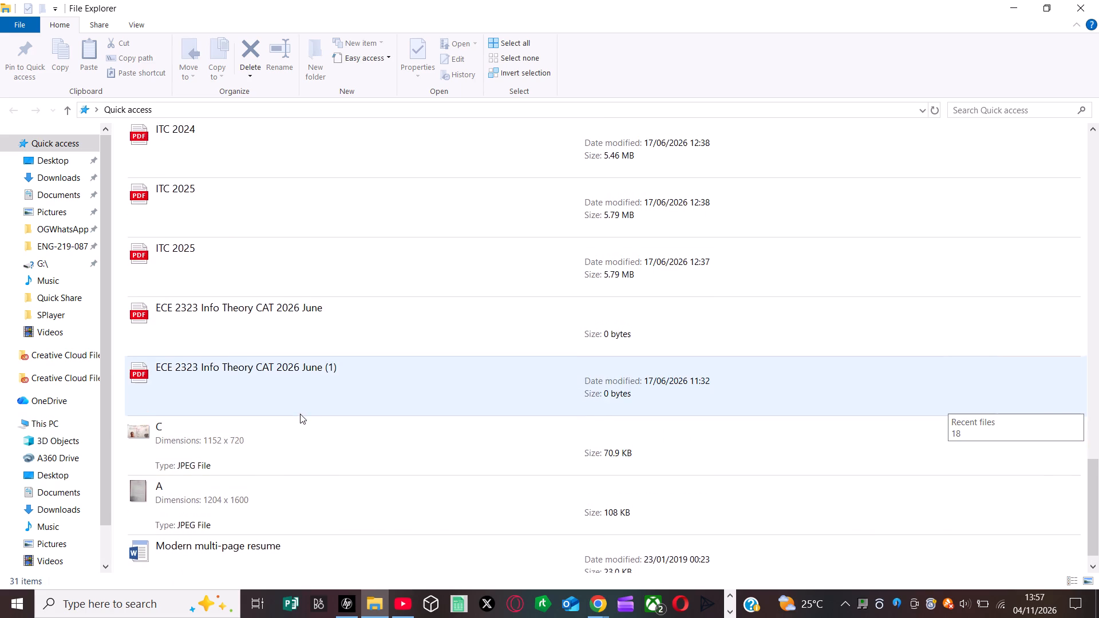
{"action": "scroll", "coordinate": [300, 414], "scroll_direction": "up", "scroll_amount": 5}
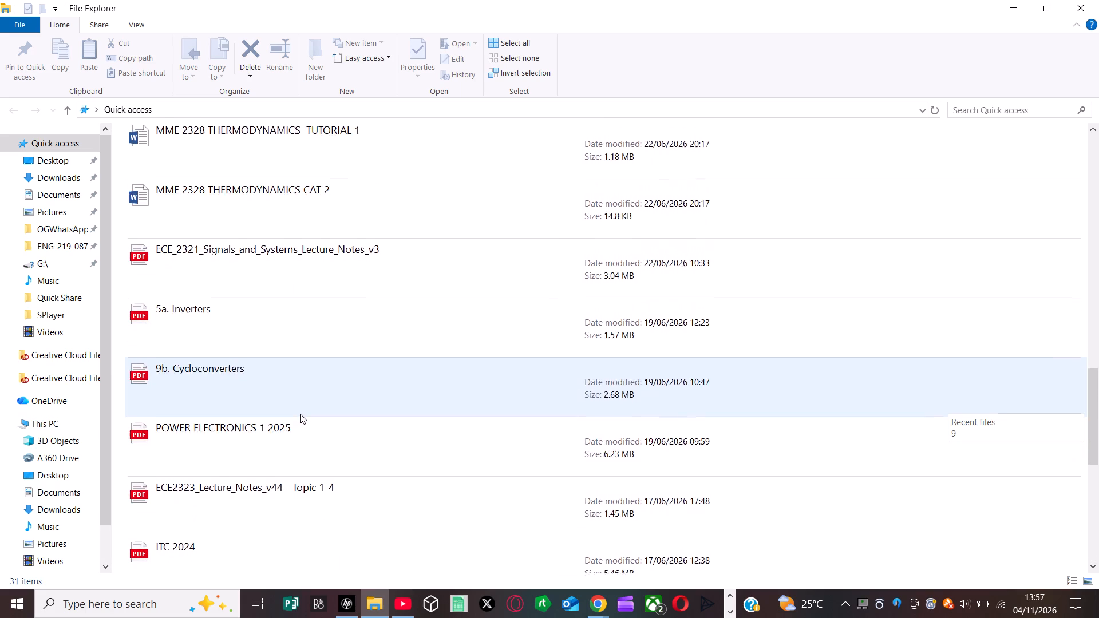
{"action": "scroll", "coordinate": [300, 414], "scroll_direction": "up", "scroll_amount": 7}
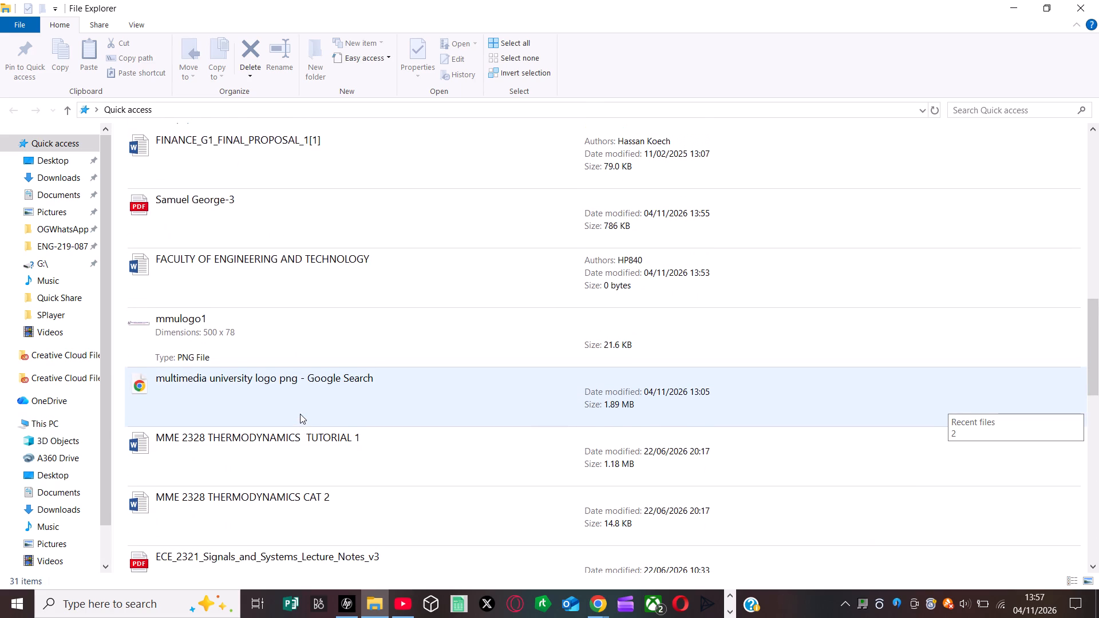
{"action": "scroll", "coordinate": [300, 414], "scroll_direction": "up", "scroll_amount": 3}
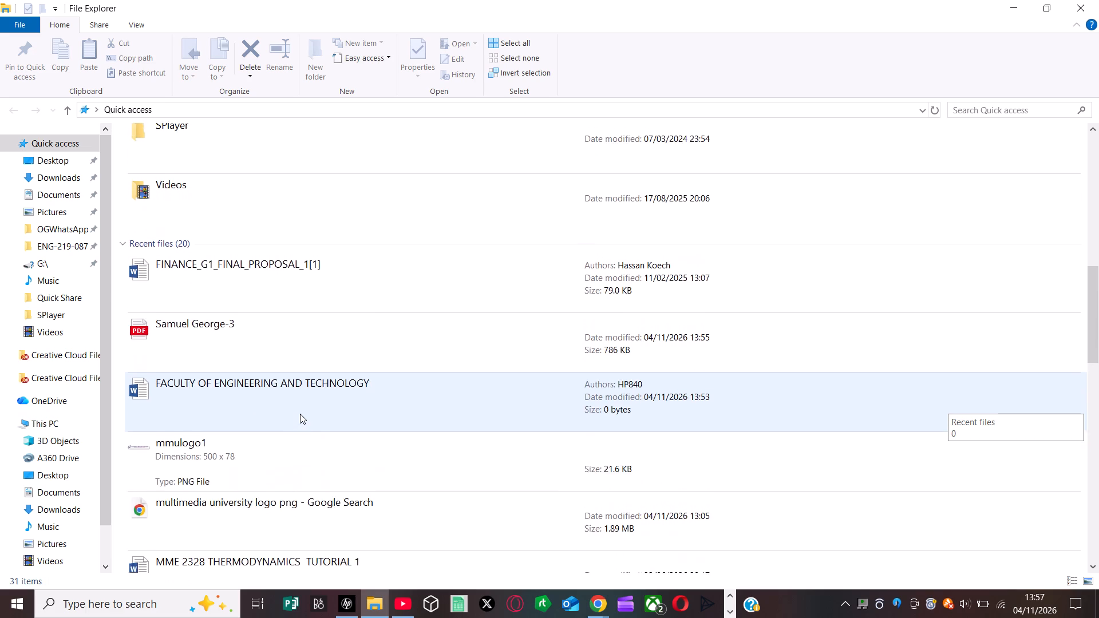
{"action": "scroll", "coordinate": [300, 414], "scroll_direction": "up", "scroll_amount": 7}
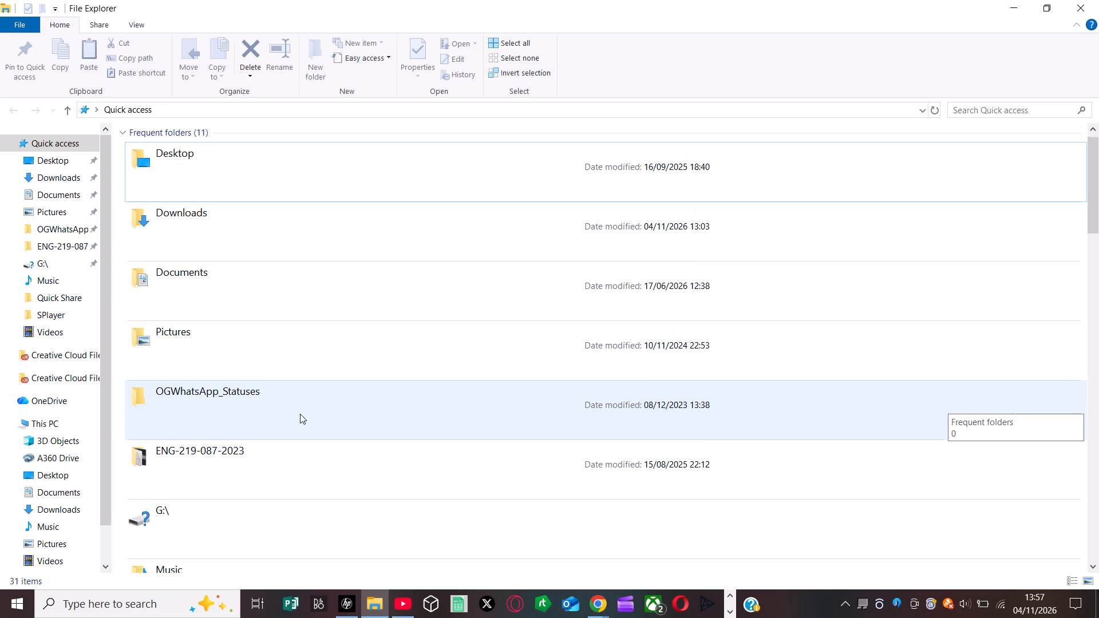
{"action": "scroll", "coordinate": [300, 414], "scroll_direction": "up", "scroll_amount": 3}
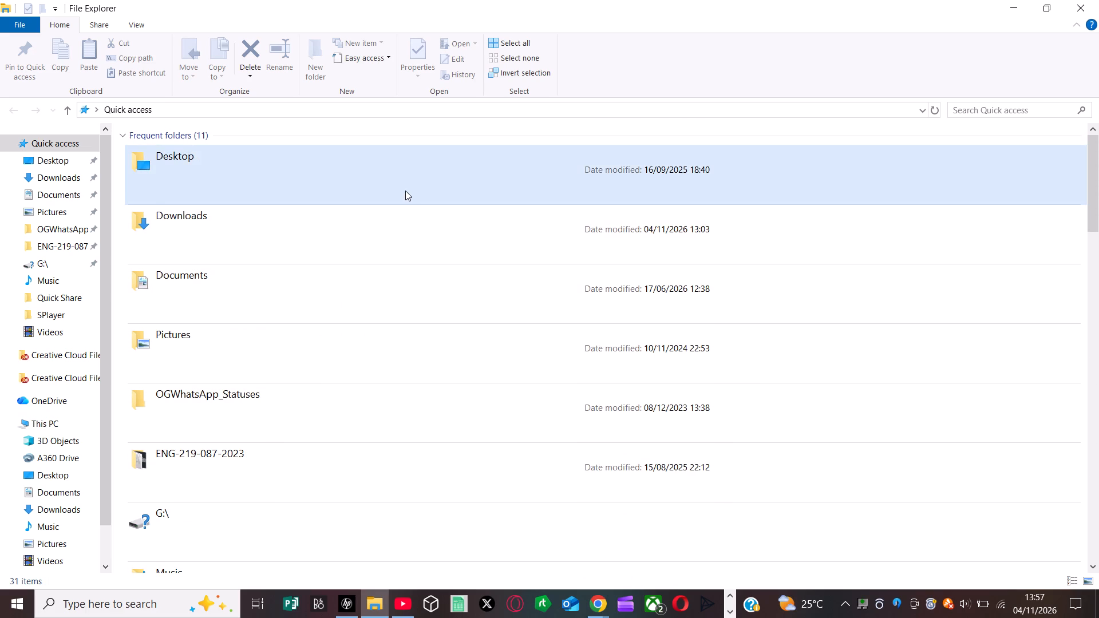
Open the Downloads folder and look through its files for the saved report.
{"action": "left_click", "coordinate": [405, 227]}
{"action": "right_click", "coordinate": [405, 229]}
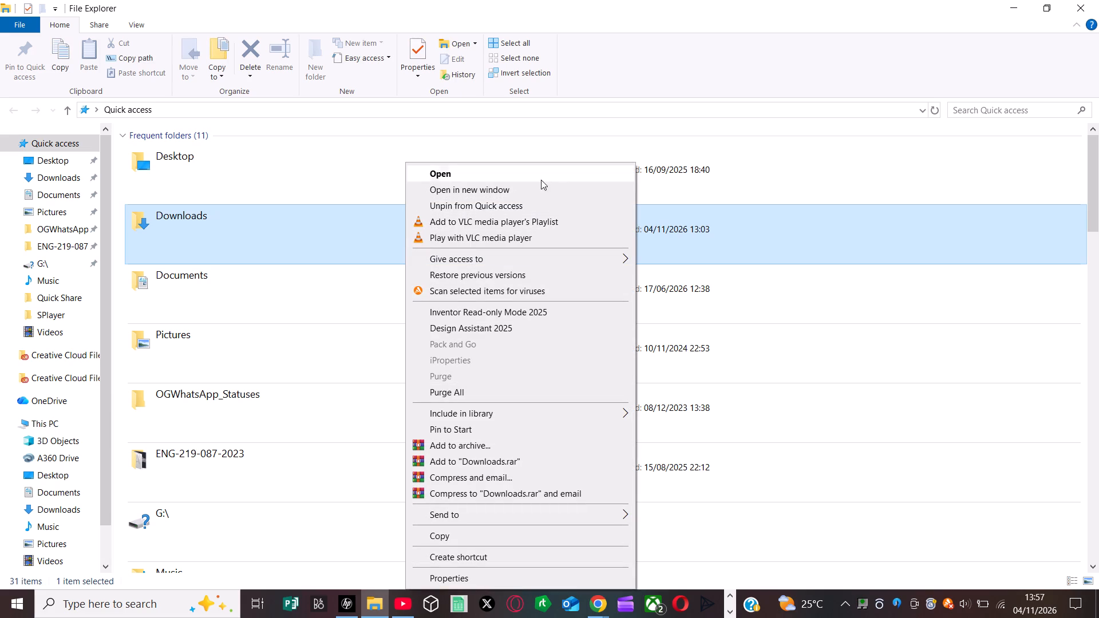
{"action": "left_click", "coordinate": [558, 174]}
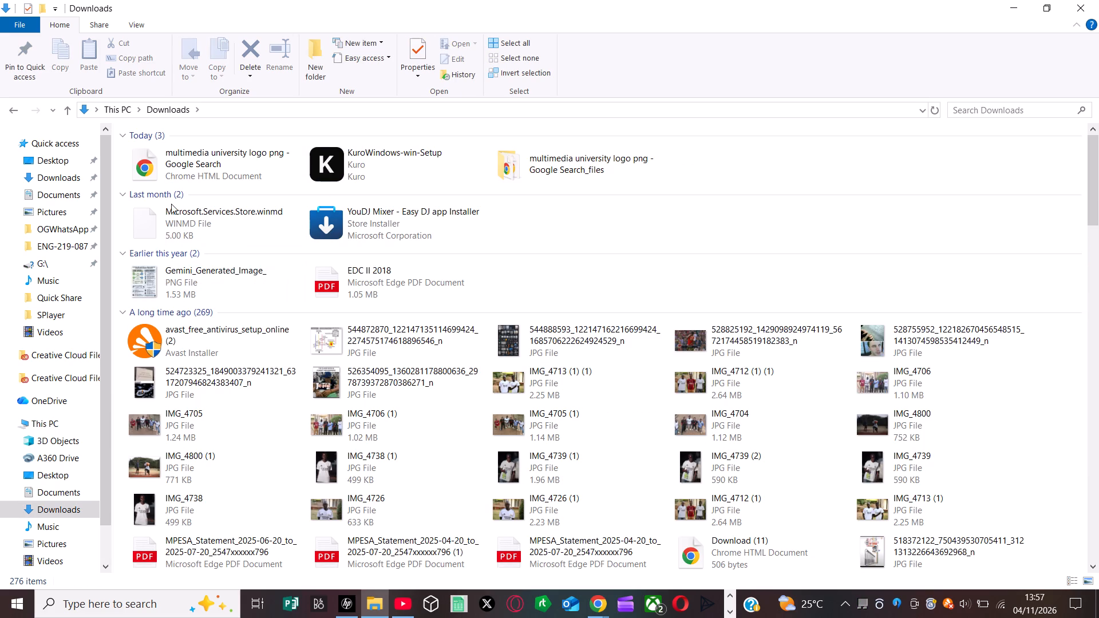
{"action": "left_click", "coordinate": [69, 141]}
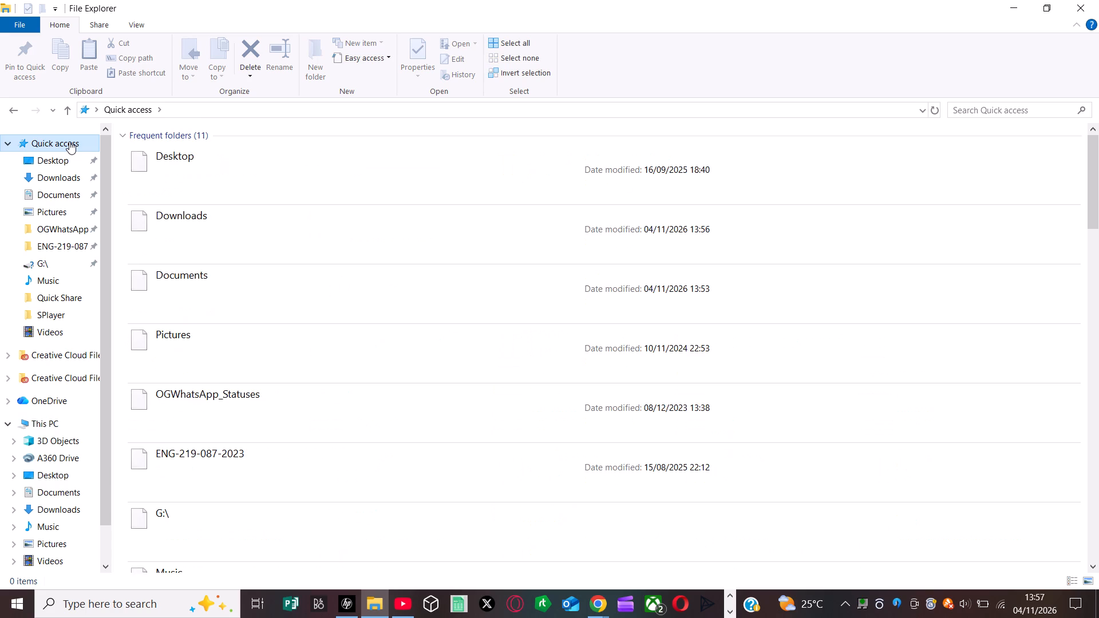
{"action": "right_click", "coordinate": [313, 387]}
{"action": "right_click", "coordinate": [313, 387]}
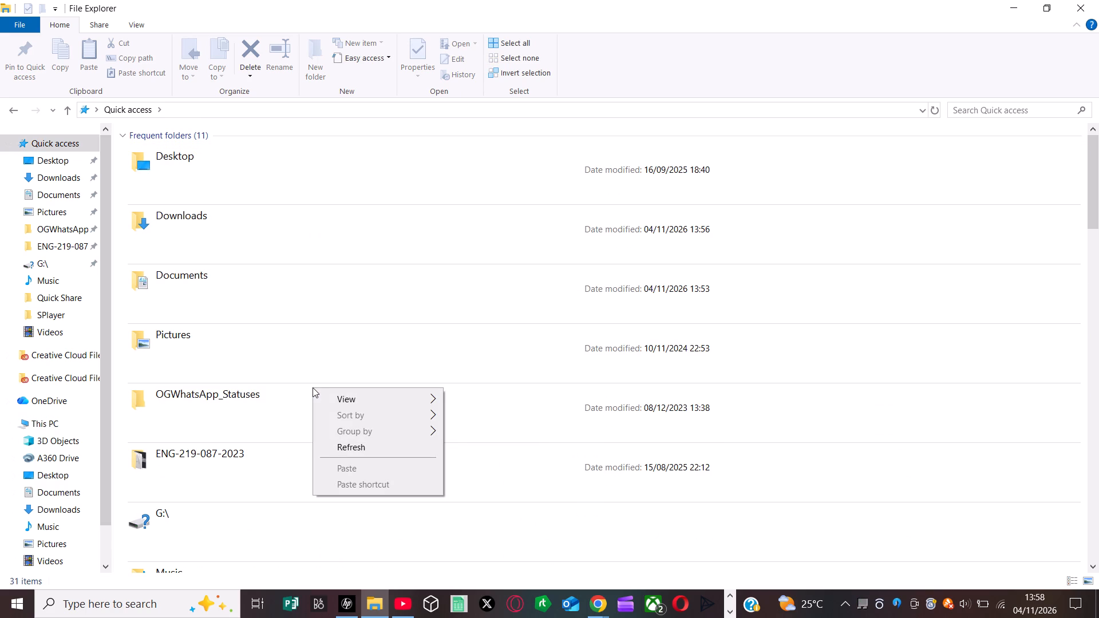
{"action": "left_click", "coordinate": [226, 267]}
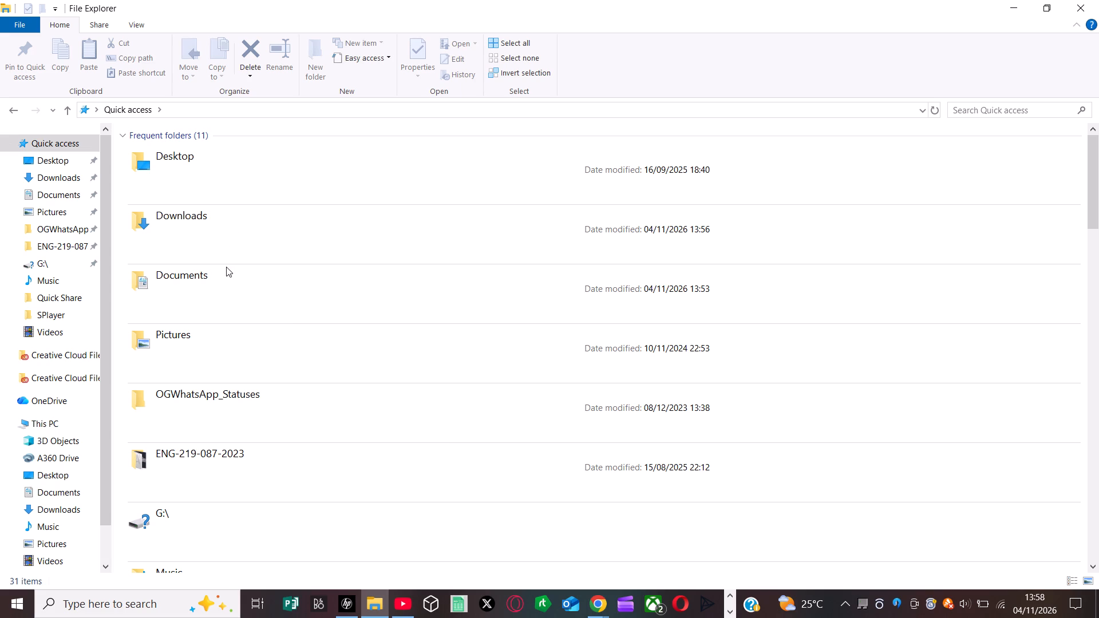
{"action": "left_click", "coordinate": [266, 227]}
{"action": "right_click", "coordinate": [266, 227]}
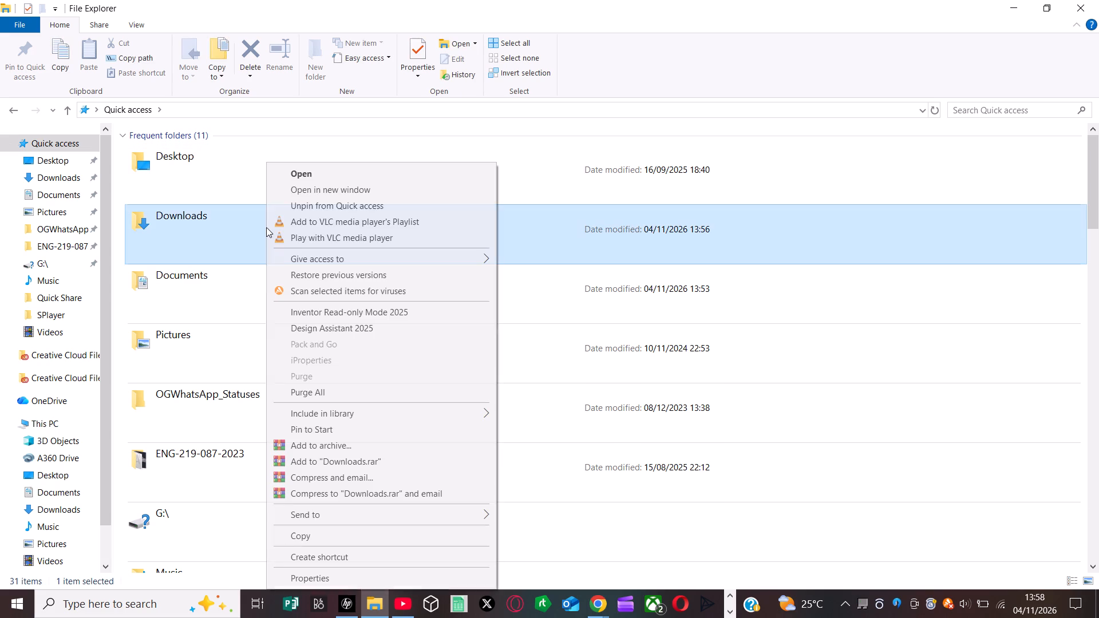
{"action": "left_click", "coordinate": [371, 177]}
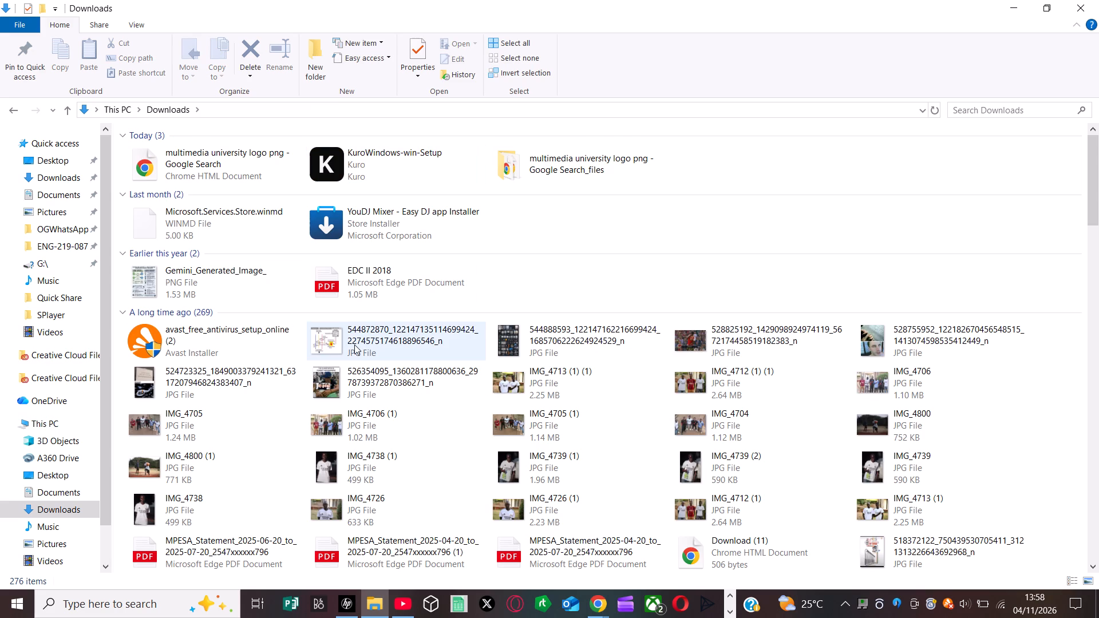
{"action": "scroll", "coordinate": [354, 344], "scroll_direction": "down", "scroll_amount": 1}
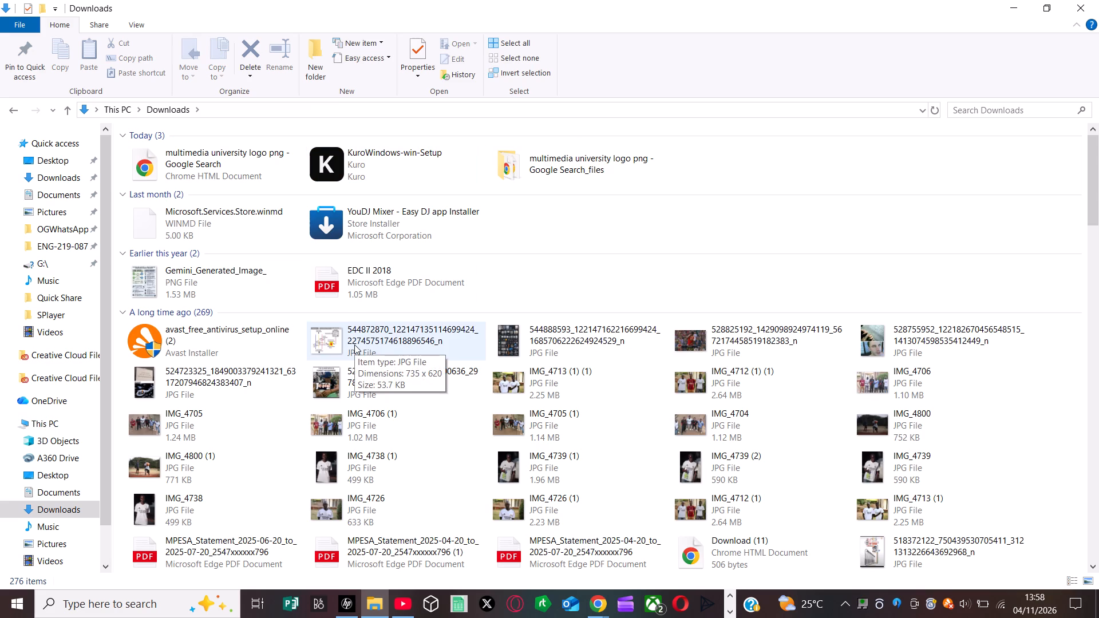
{"action": "scroll", "coordinate": [354, 344], "scroll_direction": "down", "scroll_amount": 1}
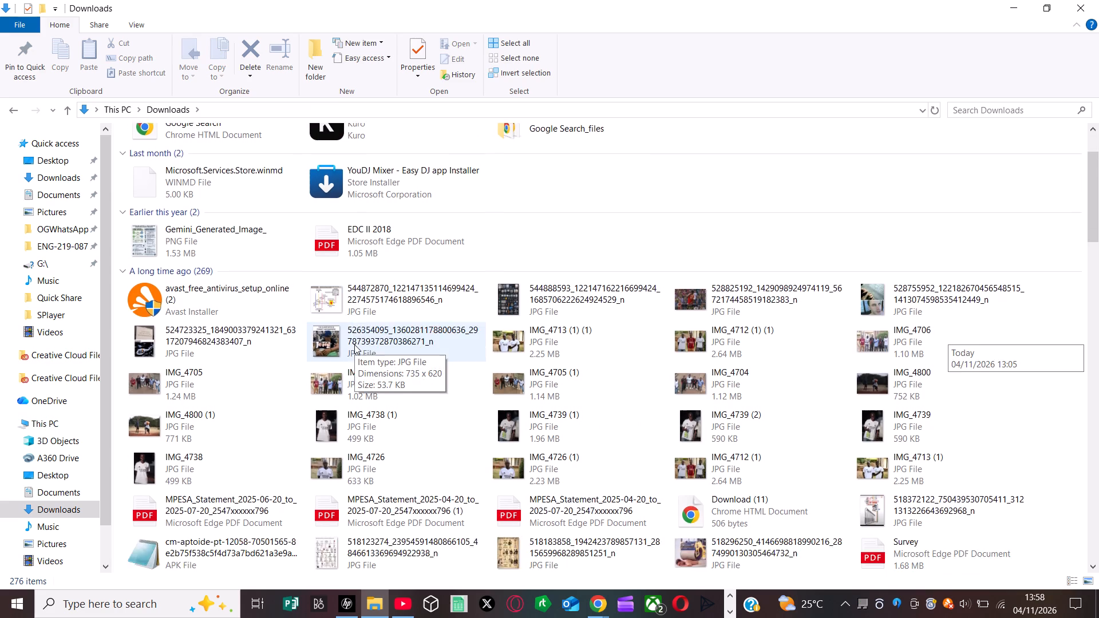
{"action": "scroll", "coordinate": [354, 344], "scroll_direction": "down", "scroll_amount": 3}
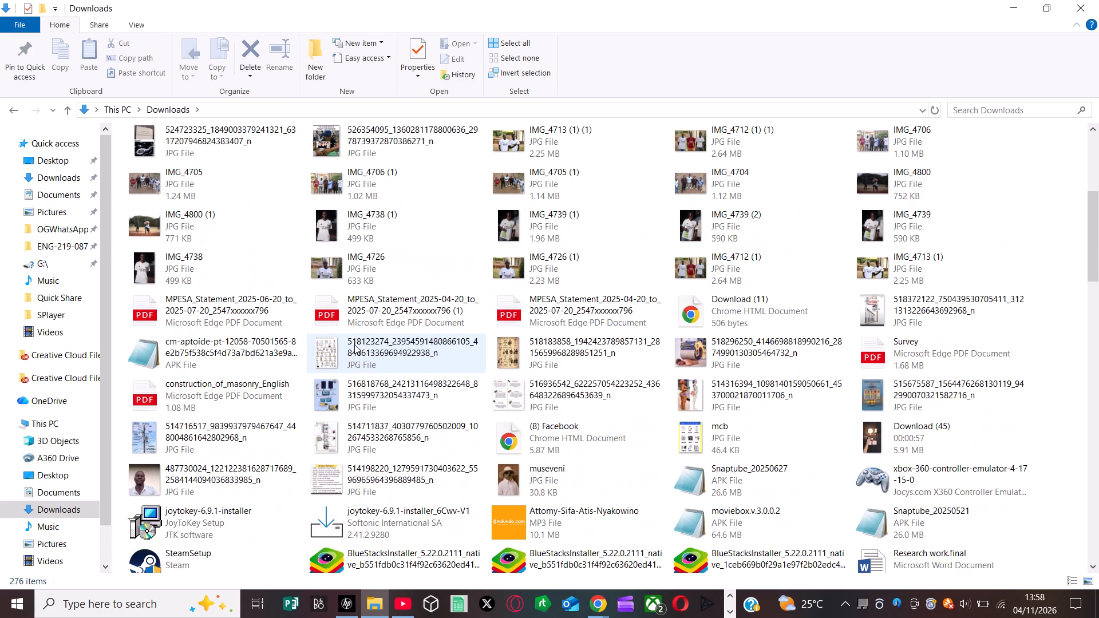
{"action": "scroll", "coordinate": [354, 344], "scroll_direction": "up", "scroll_amount": 3}
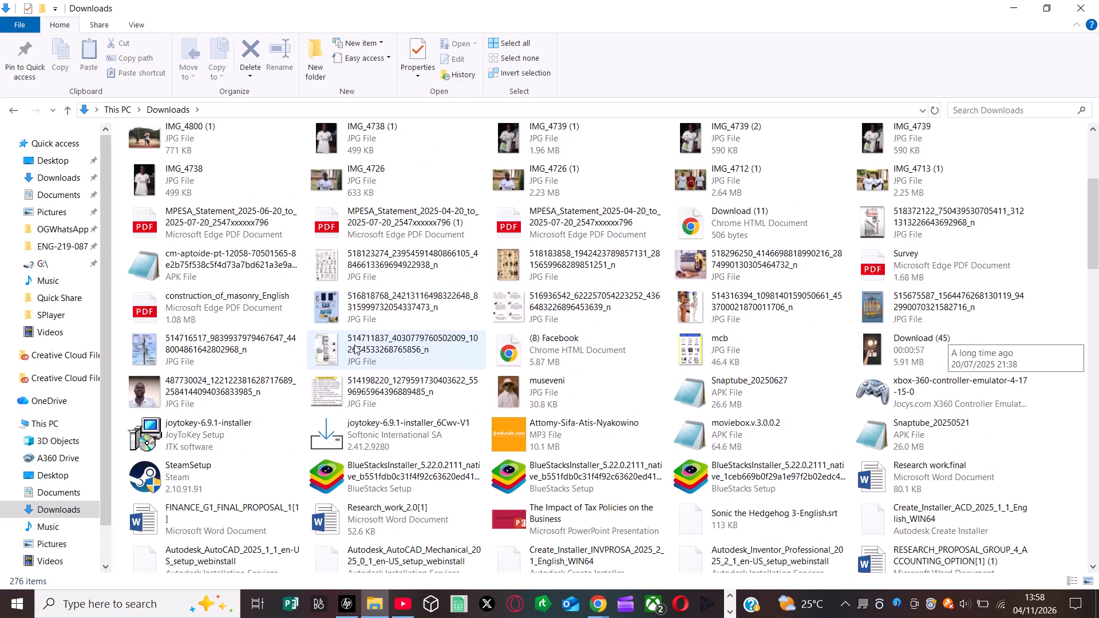
Check the Desktop, Downloads and Documents folders for the saved attachment report.
{"action": "left_click", "coordinate": [66, 167]}
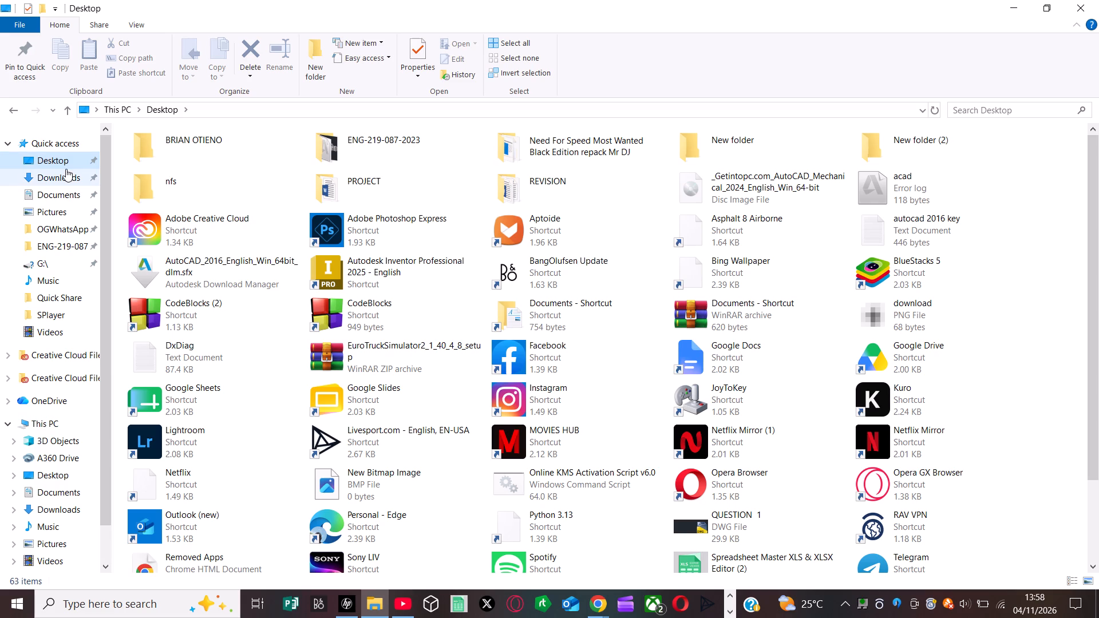
{"action": "left_click", "coordinate": [66, 175]}
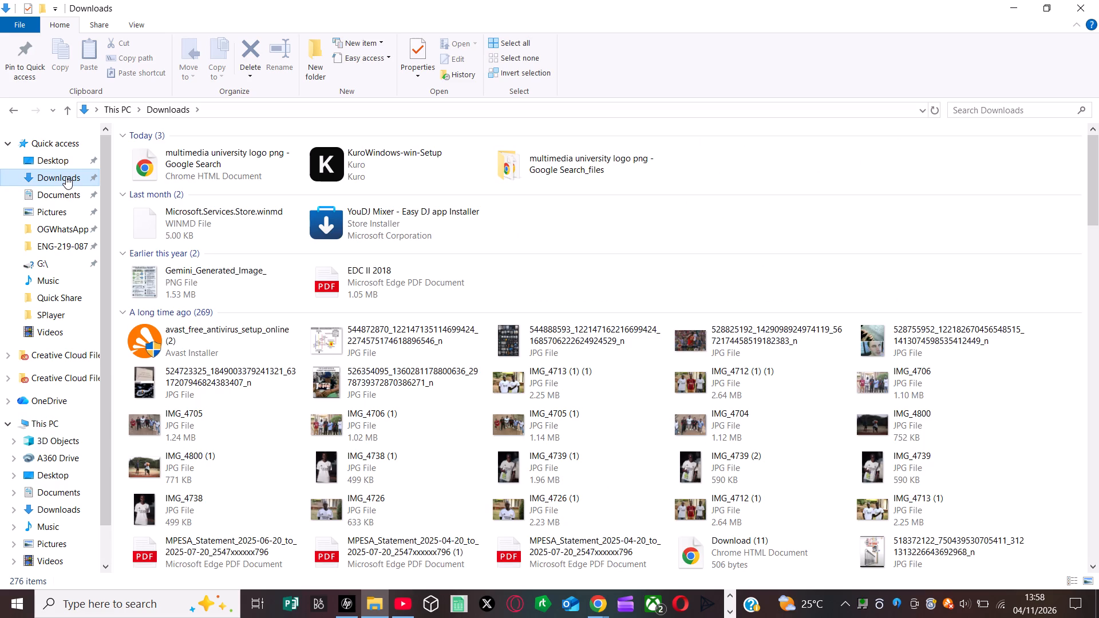
{"action": "left_click_drag", "start_coordinate": [66, 177], "coordinate": [67, 182]}
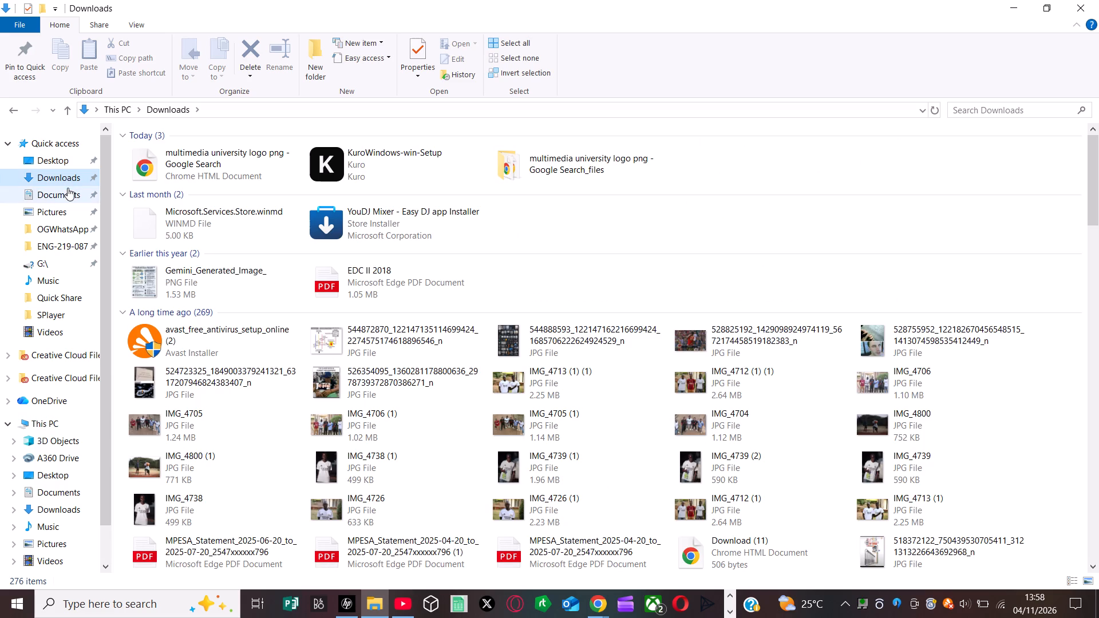
{"action": "left_click", "coordinate": [69, 188]}
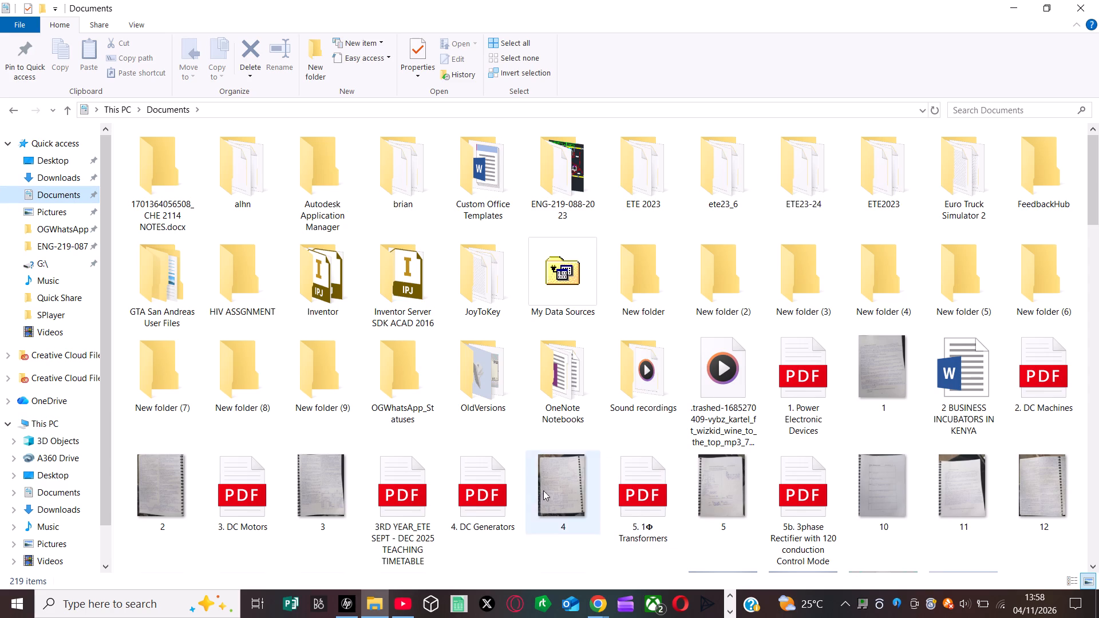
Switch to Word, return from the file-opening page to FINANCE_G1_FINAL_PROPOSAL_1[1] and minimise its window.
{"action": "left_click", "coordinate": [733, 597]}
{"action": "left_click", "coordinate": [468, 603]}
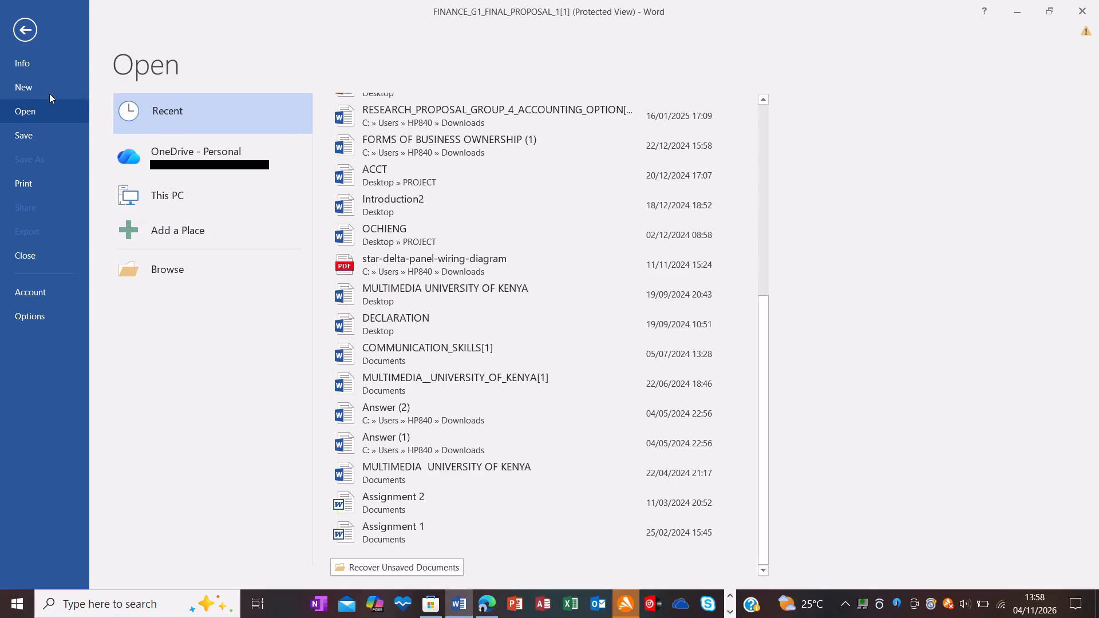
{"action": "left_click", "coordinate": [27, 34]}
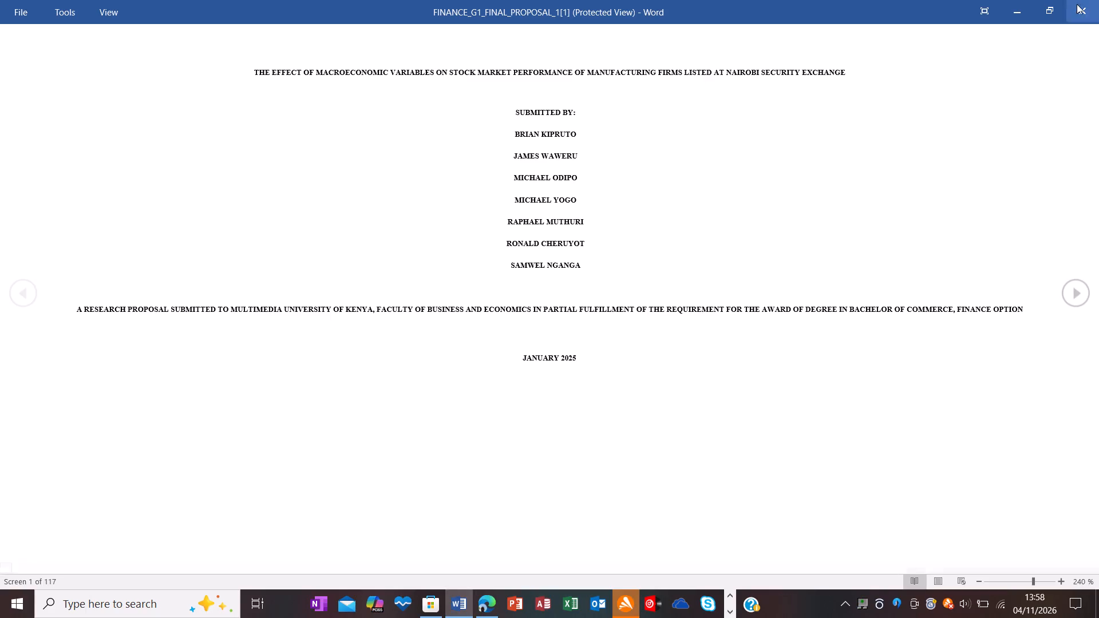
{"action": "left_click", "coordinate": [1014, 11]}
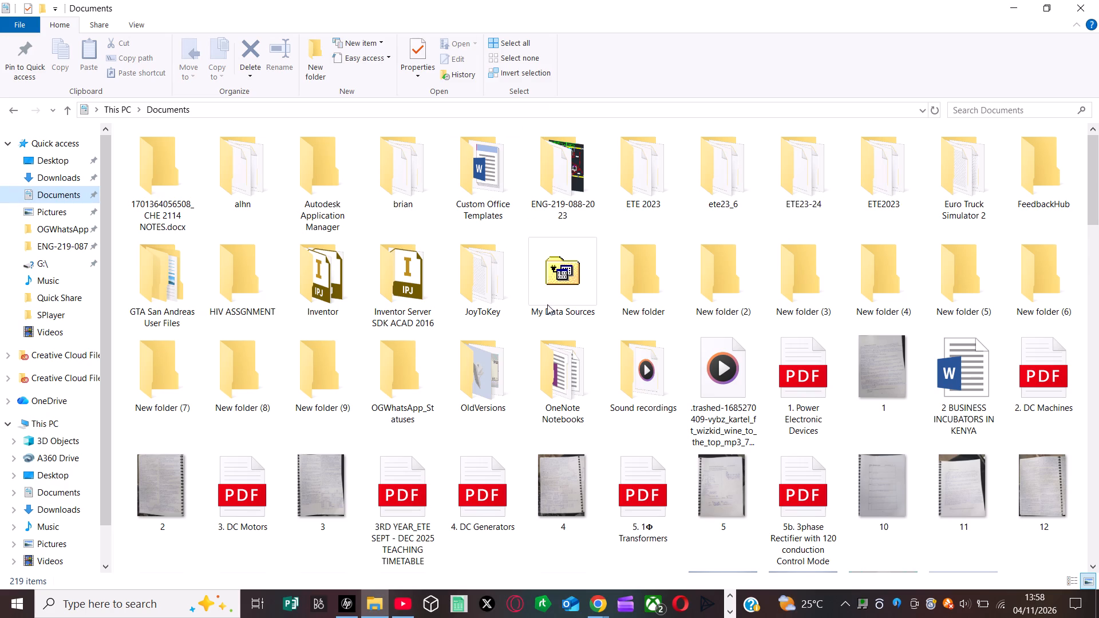
Switch back to Word and look through the whole list of recent documents again for the saved report.
{"action": "left_click", "coordinate": [733, 599]}
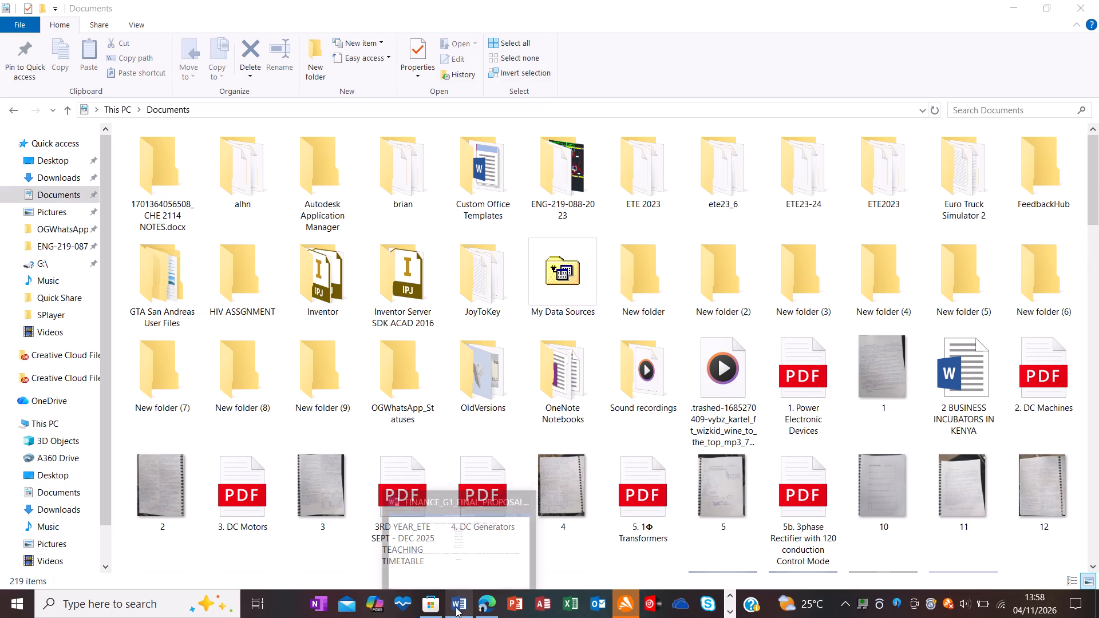
{"action": "left_click", "coordinate": [456, 607]}
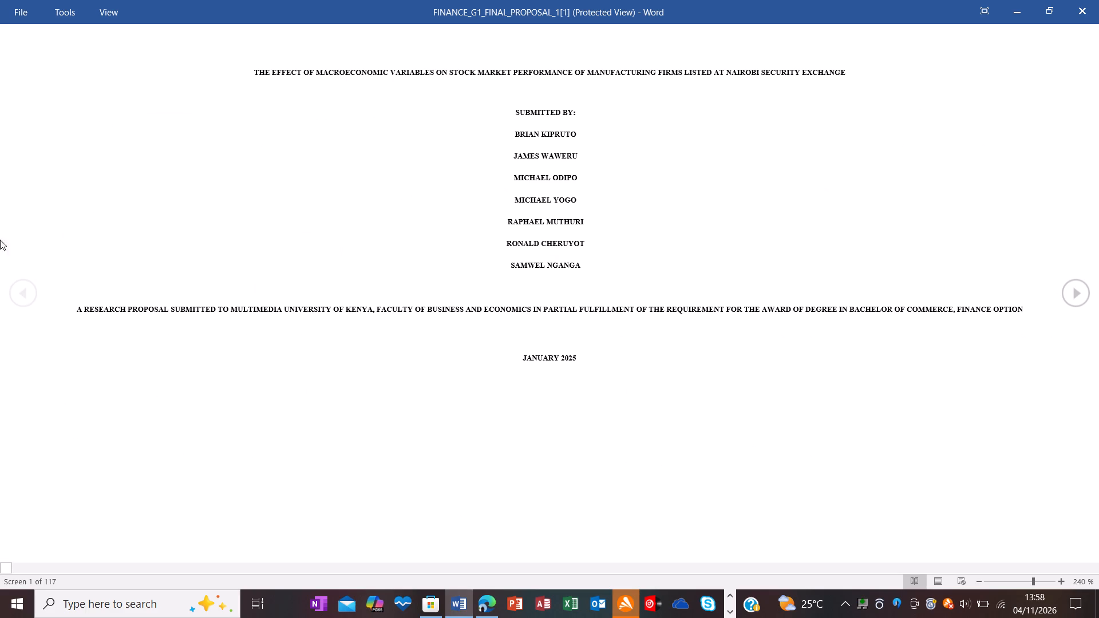
{"action": "left_click", "coordinate": [19, 9]}
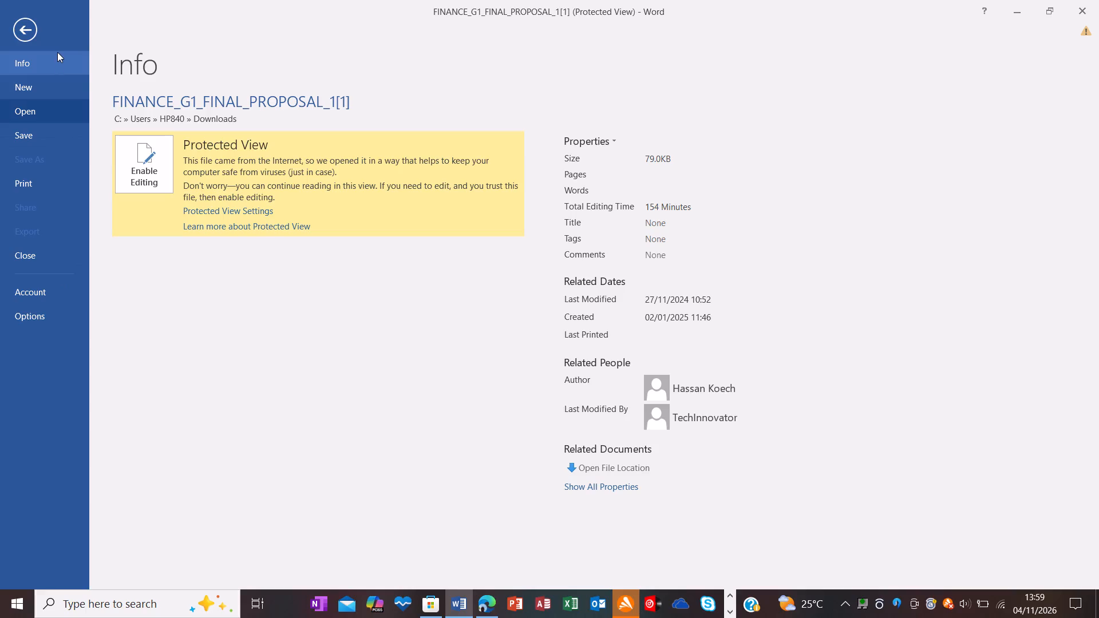
{"action": "left_click", "coordinate": [57, 82]}
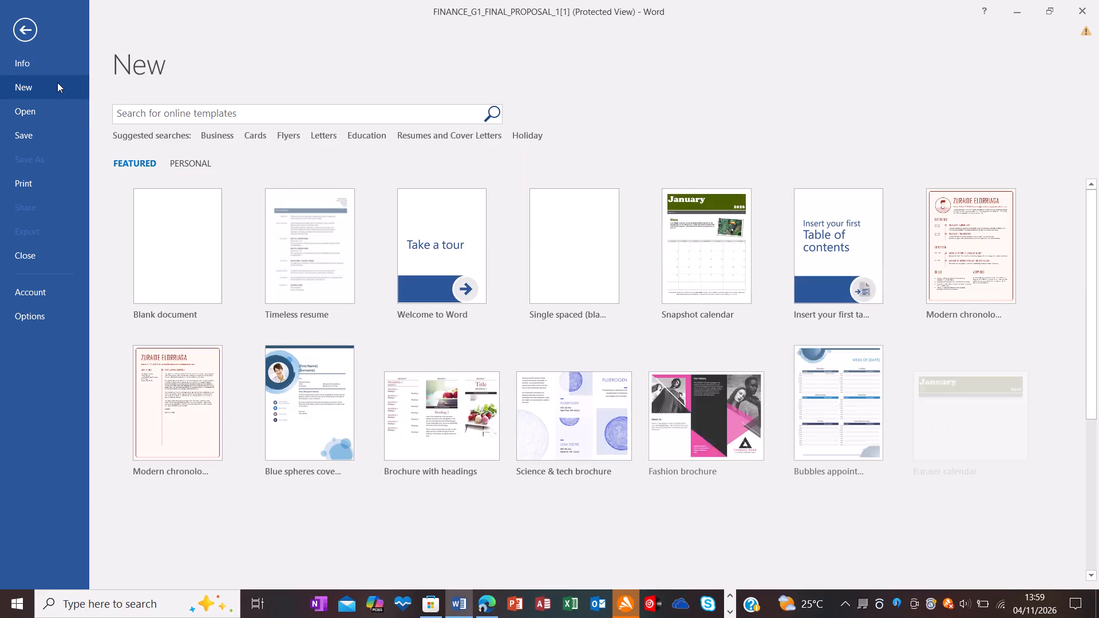
{"action": "left_click", "coordinate": [57, 106]}
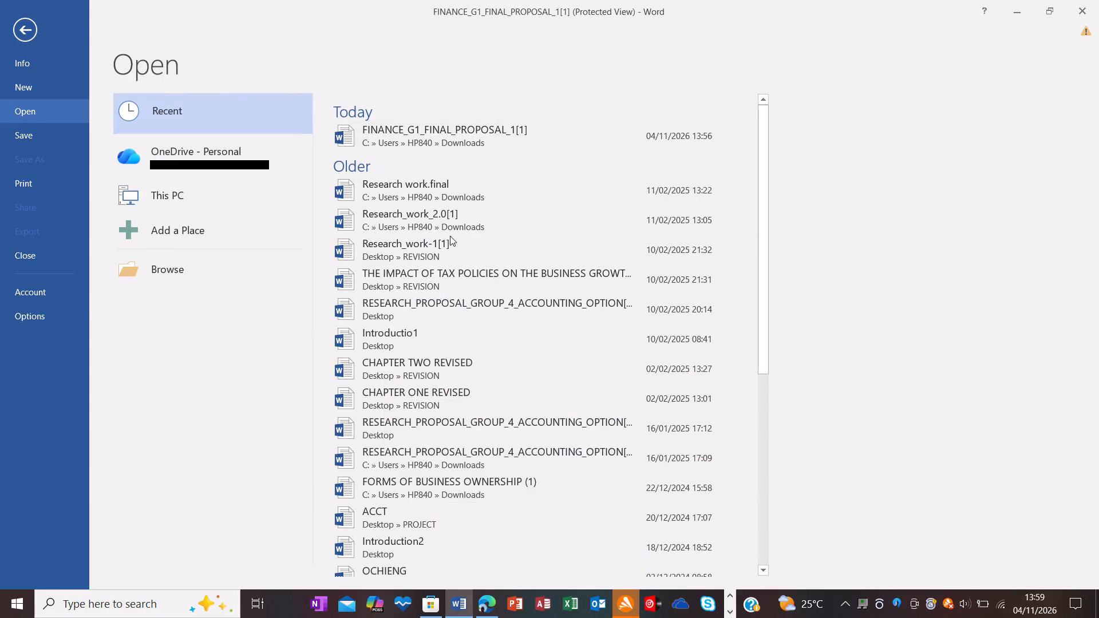
{"action": "scroll", "coordinate": [450, 236], "scroll_direction": "down", "scroll_amount": 5}
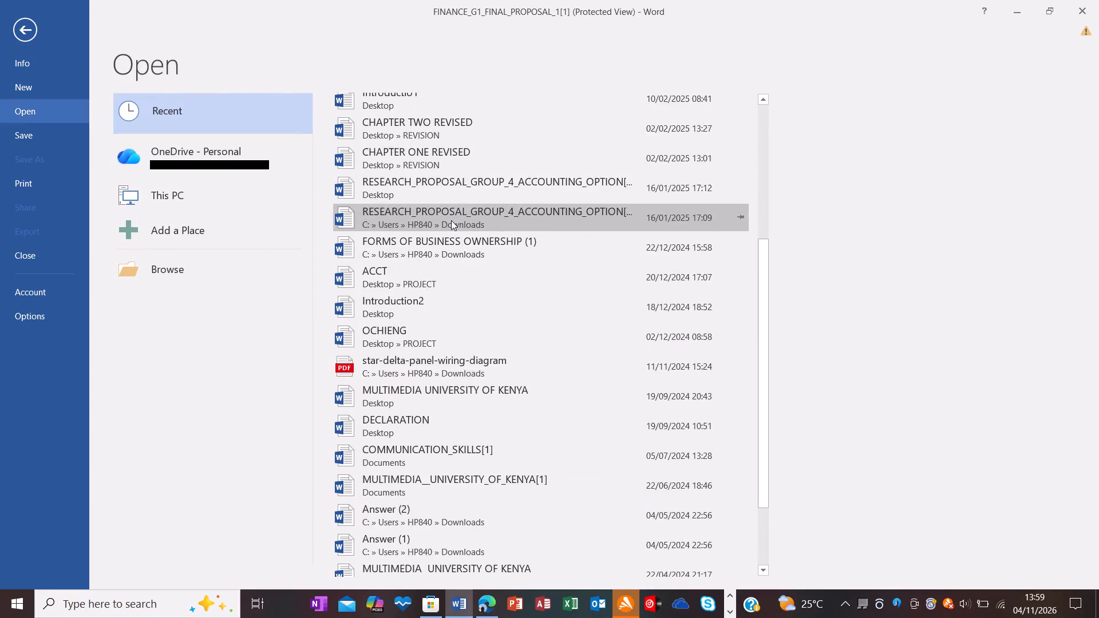
{"action": "scroll", "coordinate": [451, 220], "scroll_direction": "down", "scroll_amount": 2}
{"action": "right_click", "coordinate": [451, 220]}
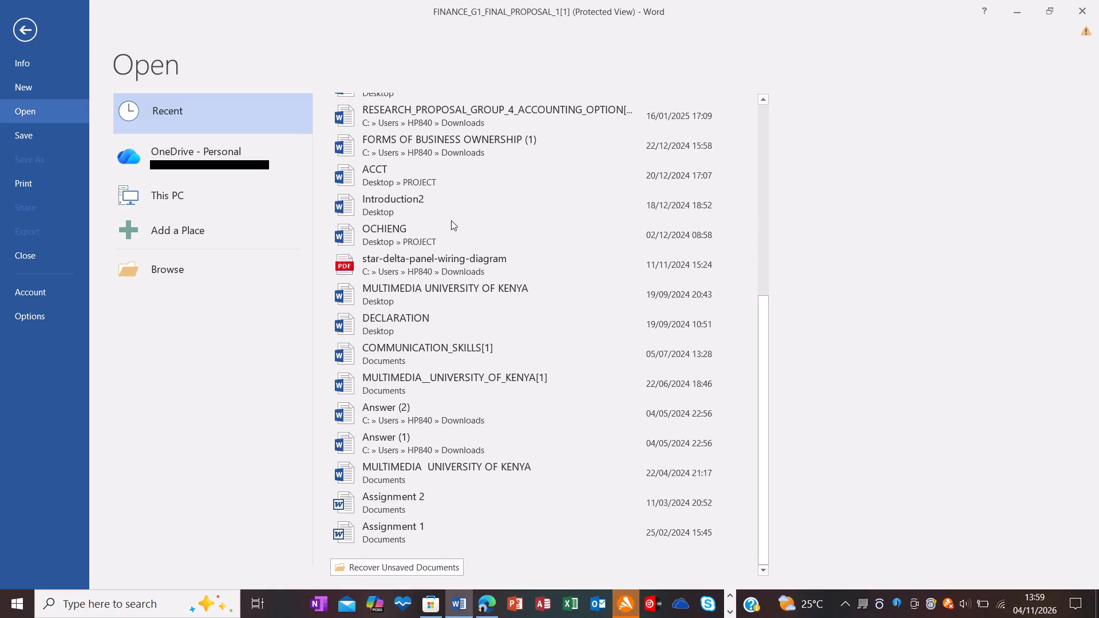
{"action": "scroll", "coordinate": [451, 220], "scroll_direction": "up", "scroll_amount": 1}
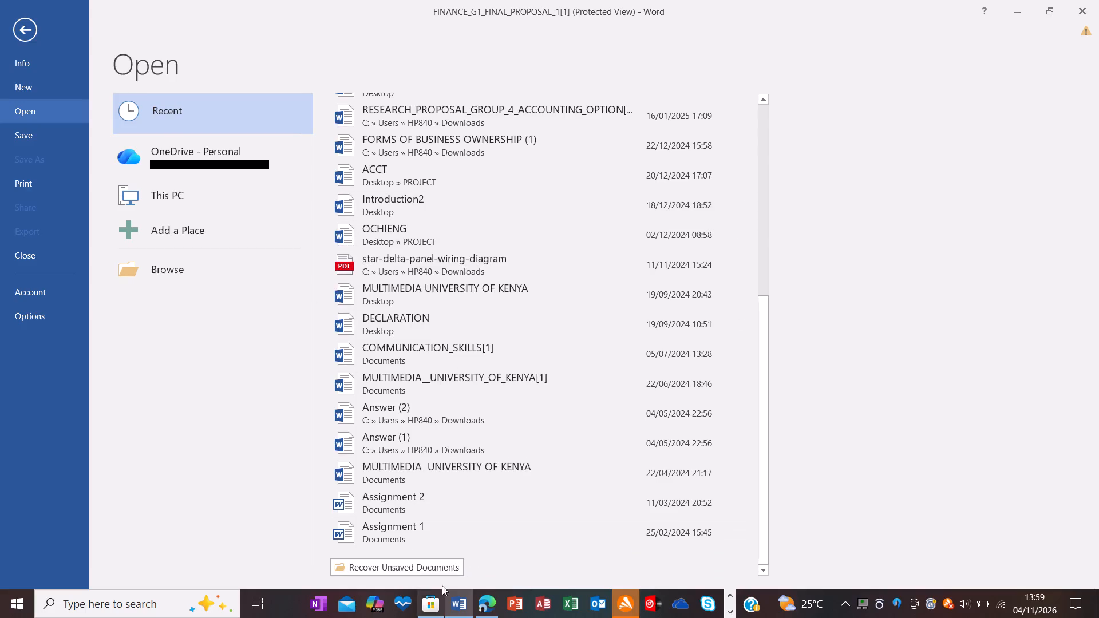
Look through the other pinned and running apps for one to switch to from Word.
{"action": "left_click", "coordinate": [729, 595]}
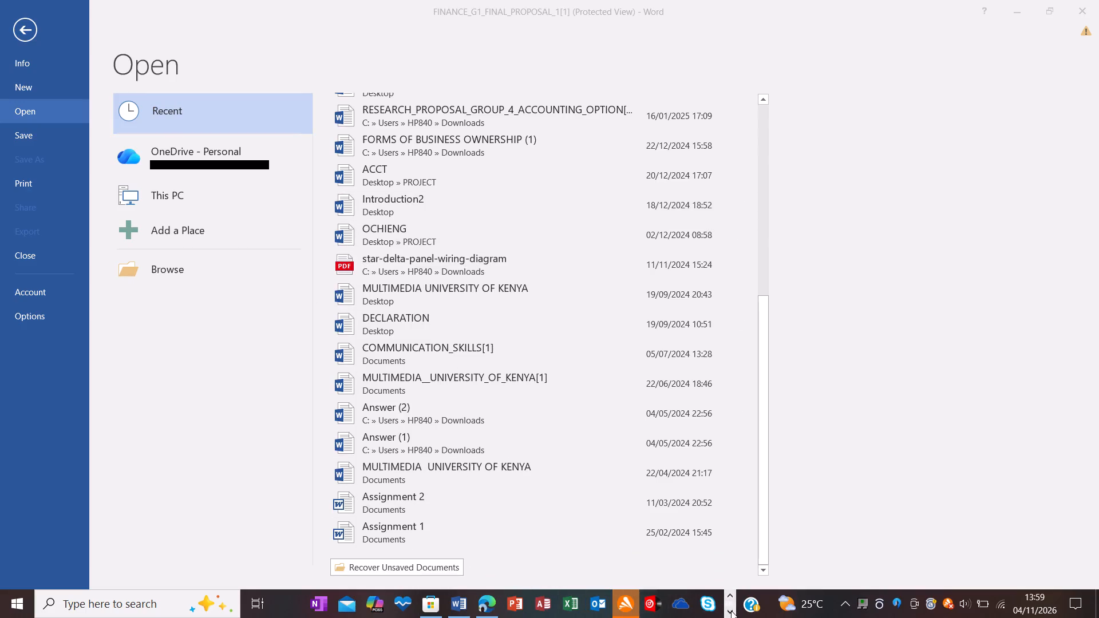
{"action": "left_click", "coordinate": [731, 612]}
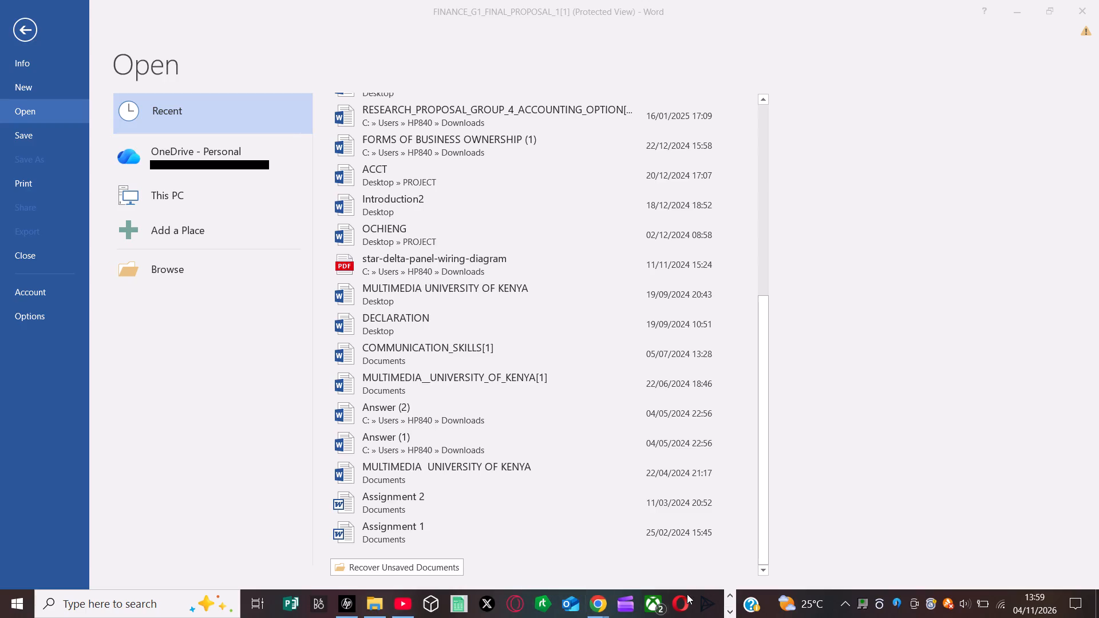
{"action": "left_click", "coordinate": [734, 614]}
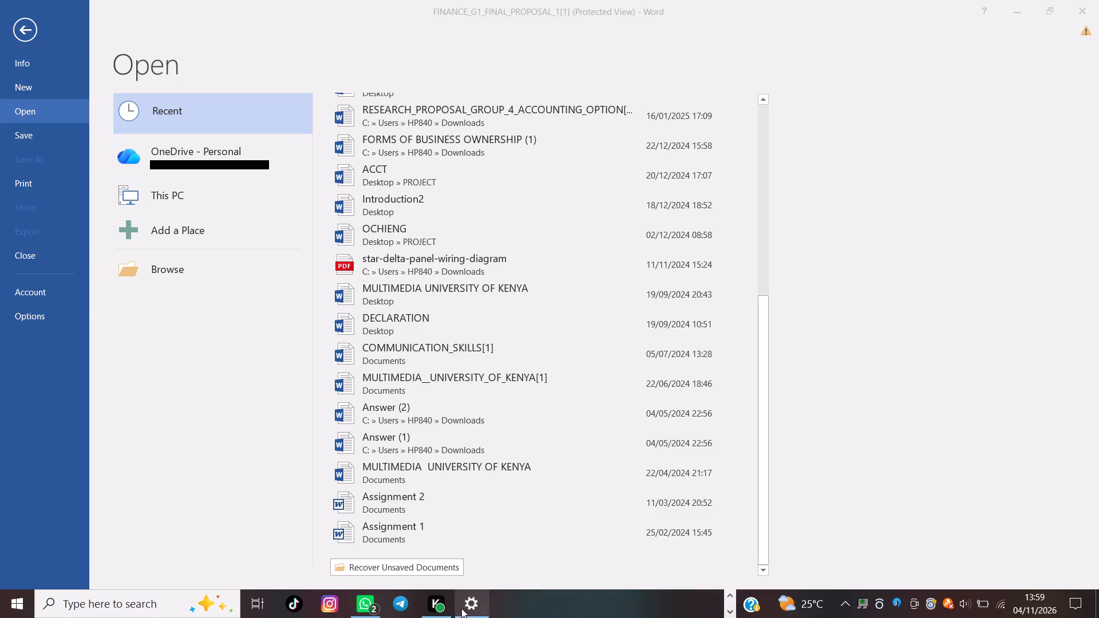
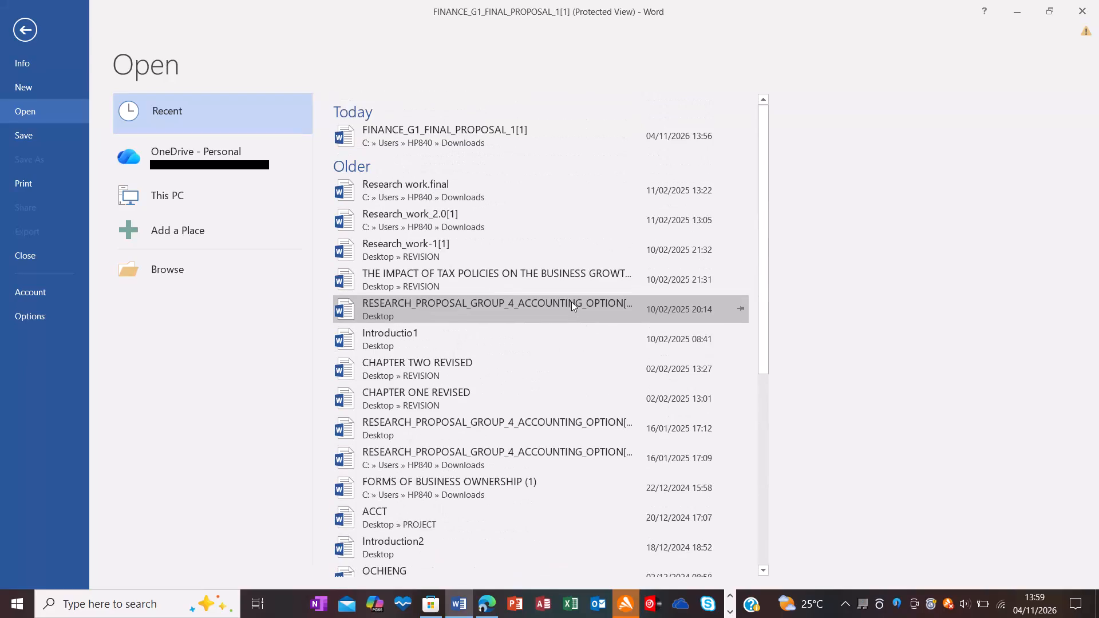
Switch to File Explorer and open the FACULTY OF ENGINEERING AND TECHNOLOGY document from the recent files in Quick access.
{"action": "left_click", "coordinate": [732, 598]}
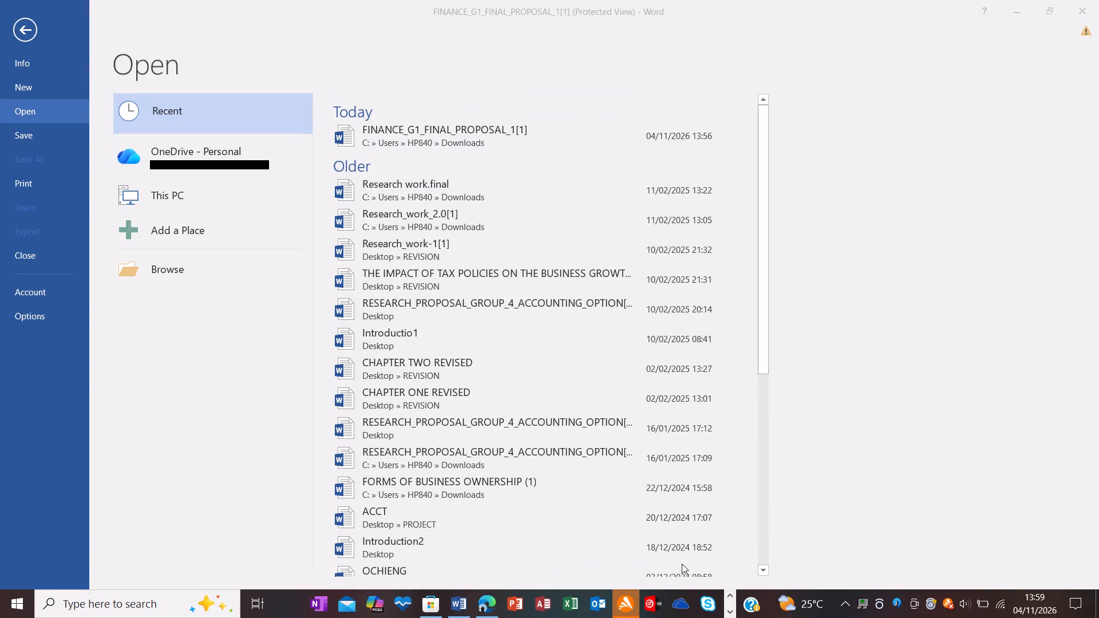
{"action": "left_click", "coordinate": [729, 590]}
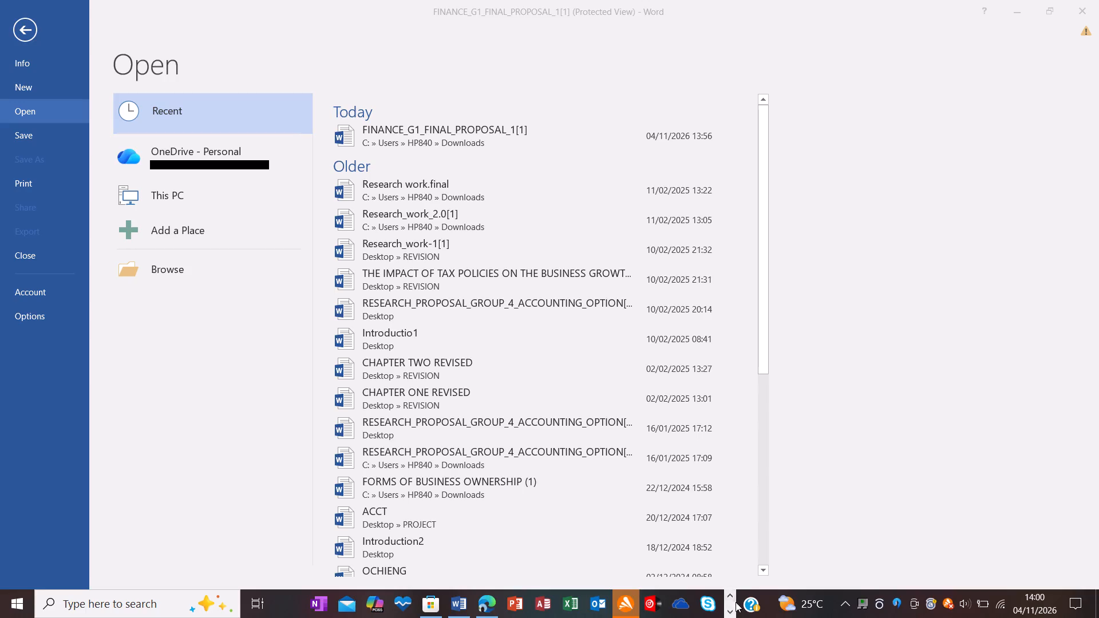
{"action": "left_click", "coordinate": [729, 616]}
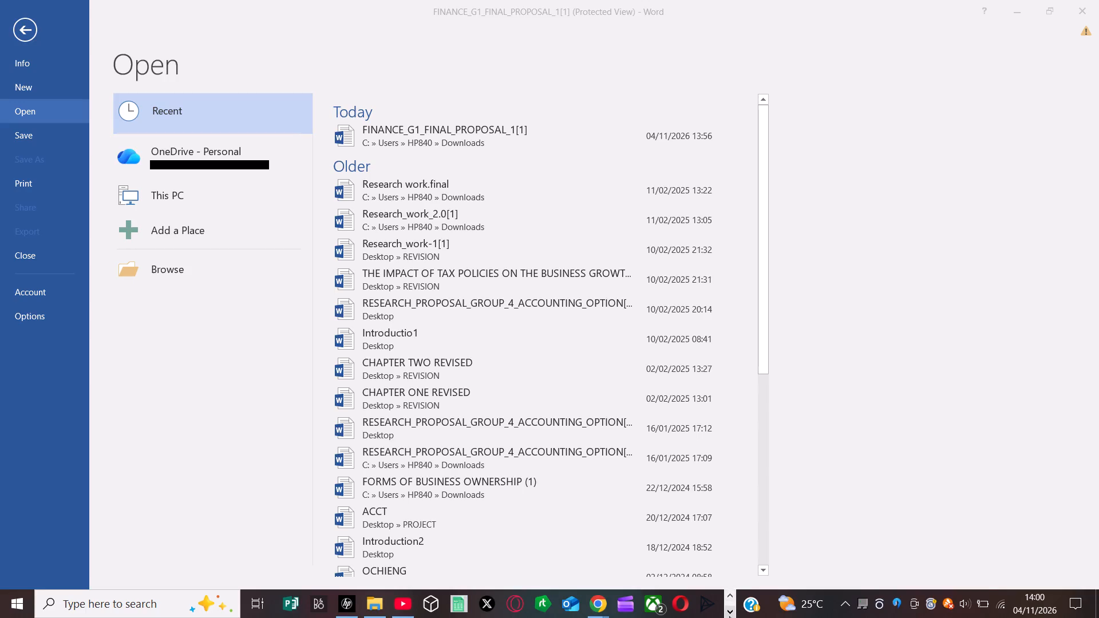
{"action": "left_click", "coordinate": [369, 600]}
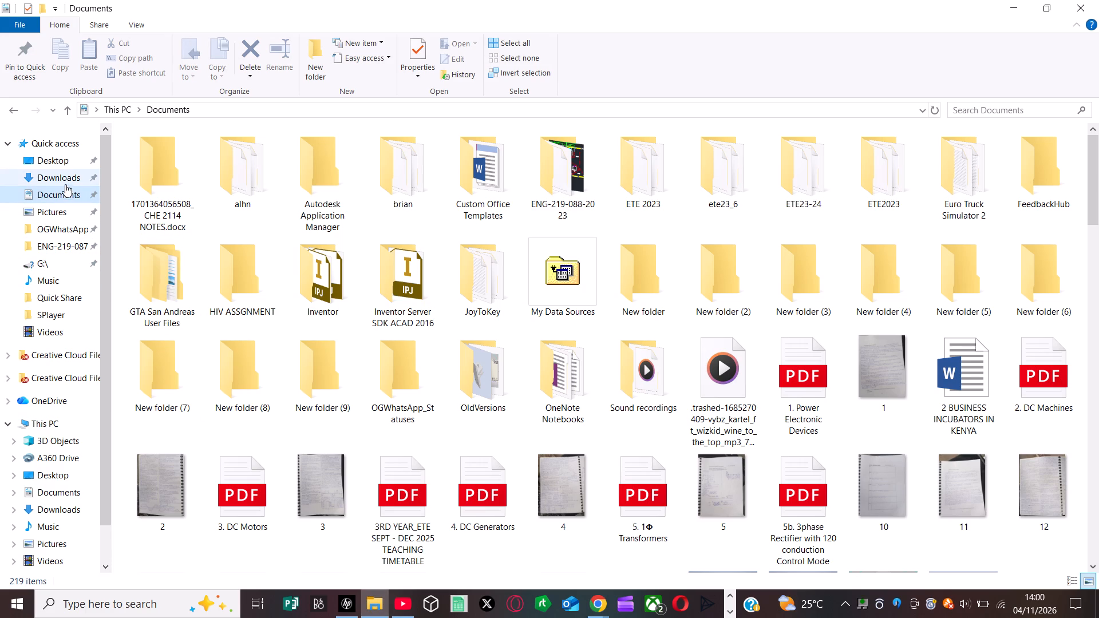
{"action": "left_click", "coordinate": [75, 147]}
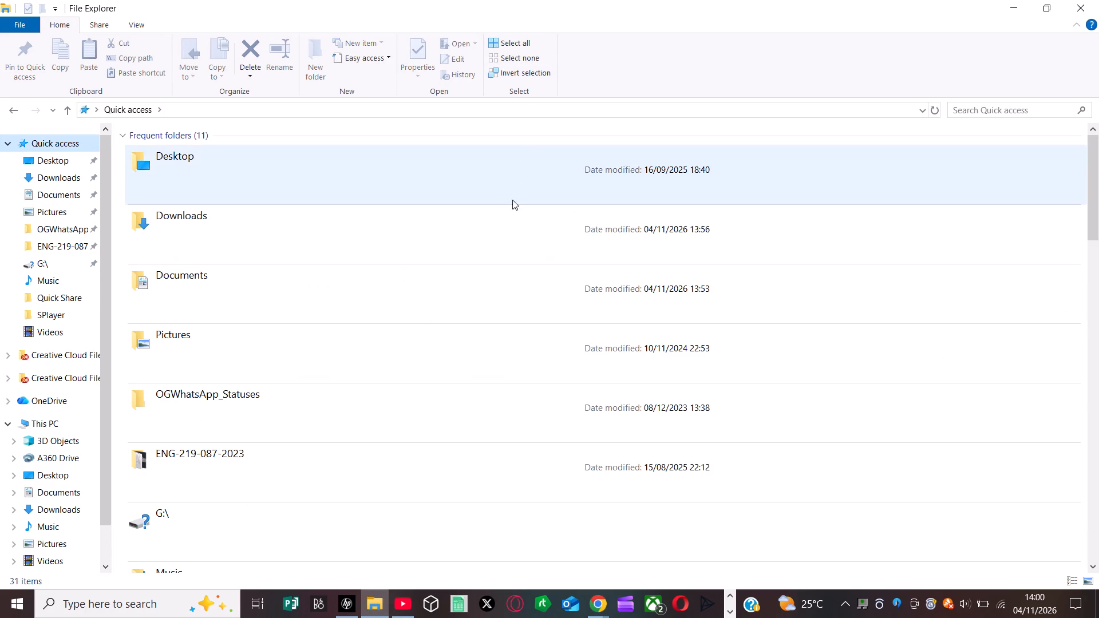
{"action": "scroll", "coordinate": [416, 403], "scroll_direction": "down", "scroll_amount": 5}
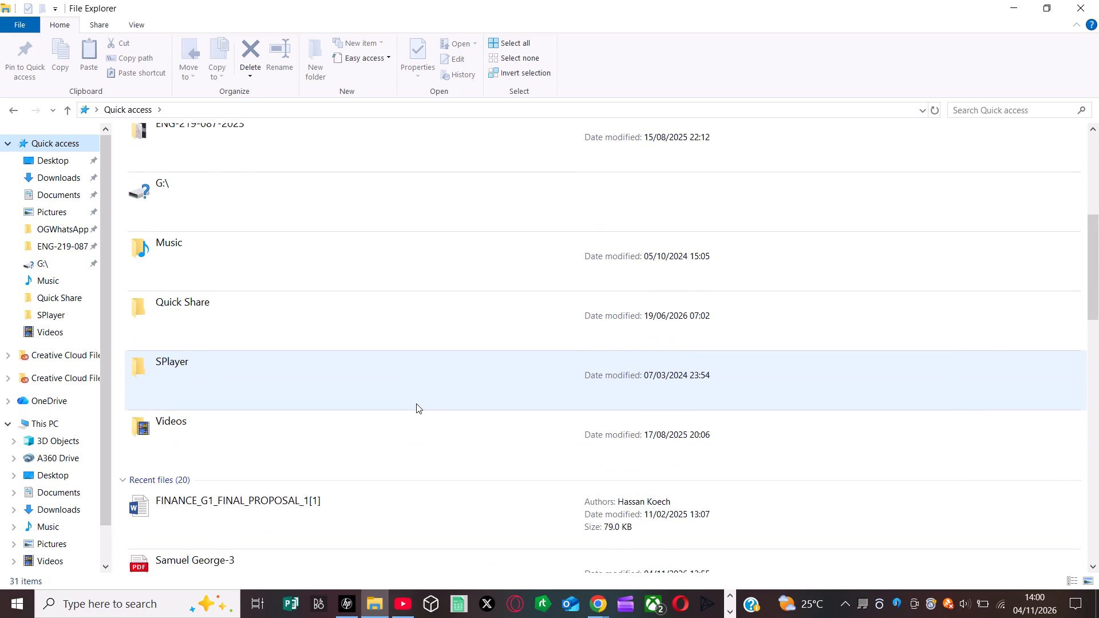
{"action": "scroll", "coordinate": [416, 403], "scroll_direction": "down", "scroll_amount": 2}
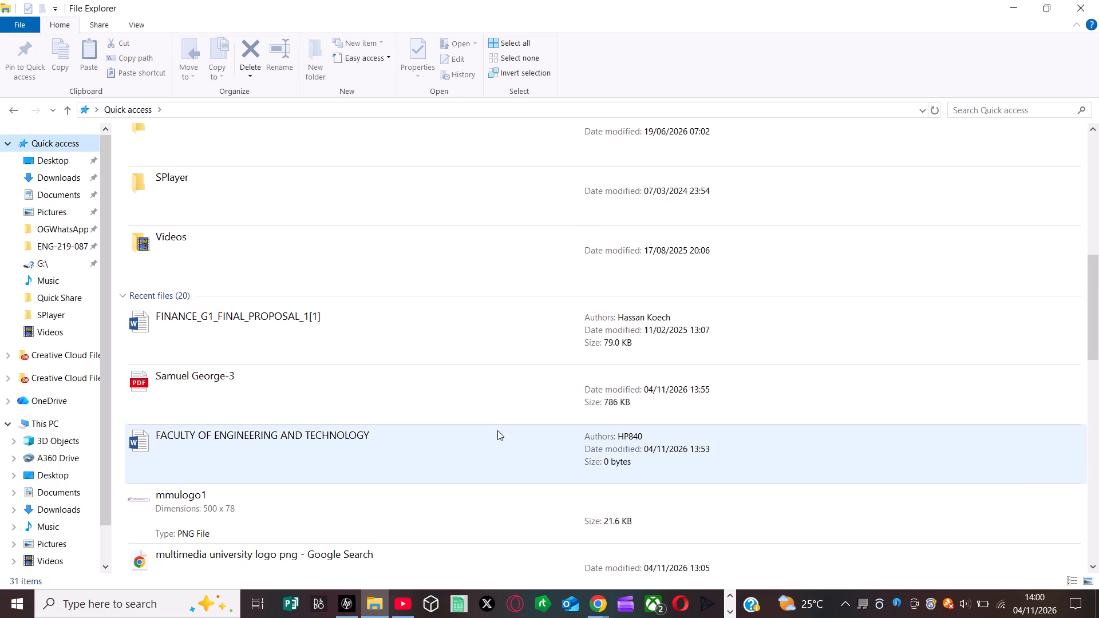
{"action": "right_click", "coordinate": [500, 437]}
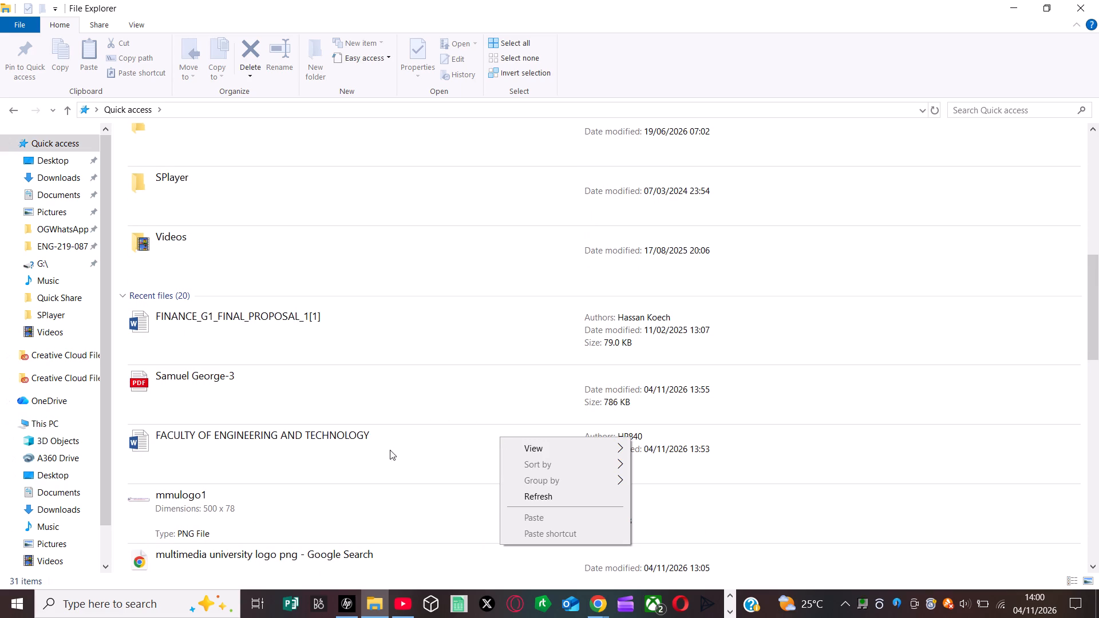
{"action": "left_click", "coordinate": [388, 454]}
{"action": "right_click", "coordinate": [388, 454]}
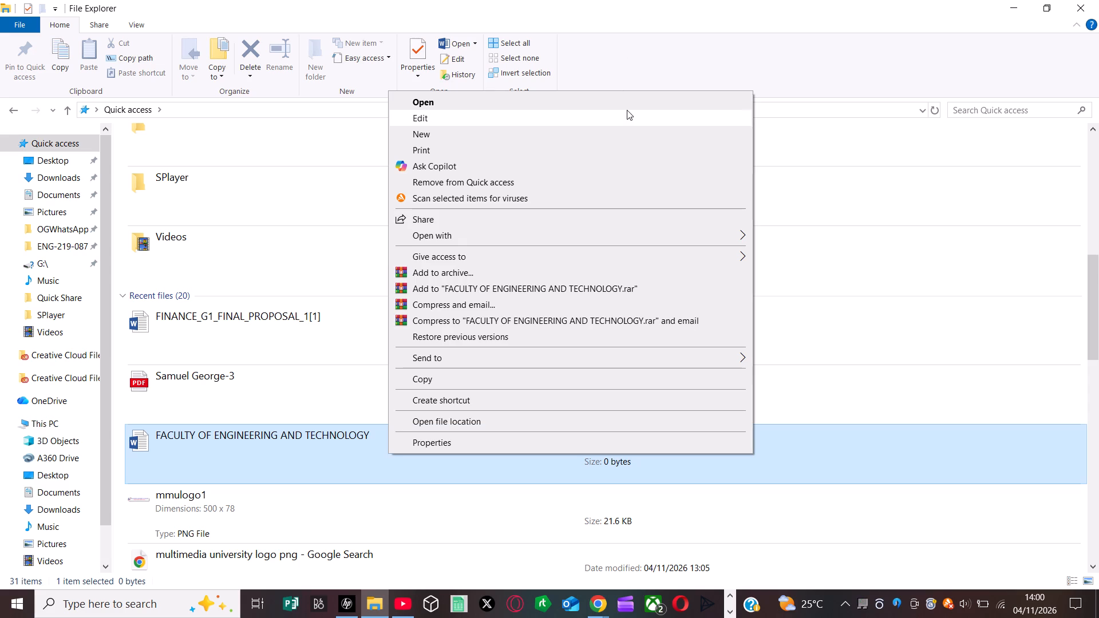
{"action": "left_click", "coordinate": [643, 93]}
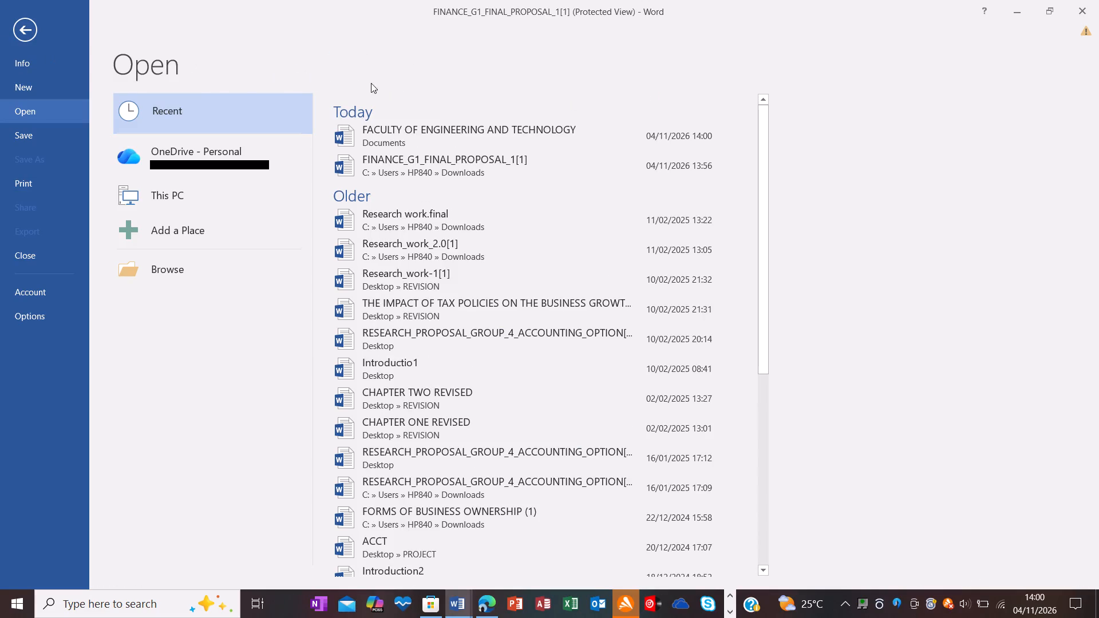
Close the FINANCE_G1_FINAL_PROPOSAL_1[1] window and bring the FACULTY OF ENGINEERING AND TECHNOLOGY report to the front.
{"action": "left_click", "coordinate": [449, 129]}
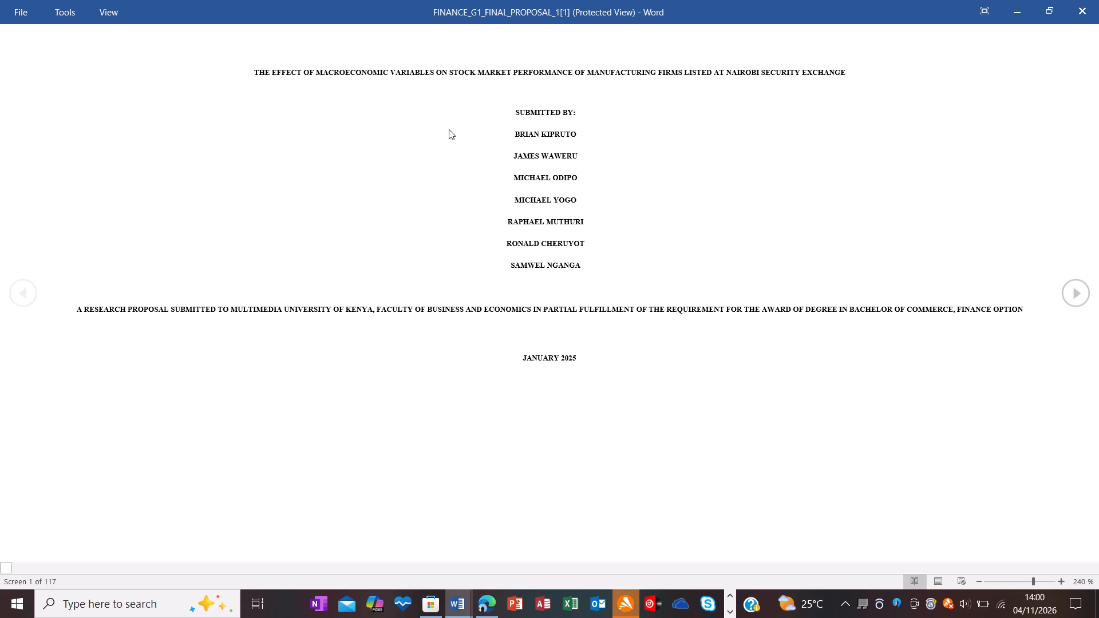
{"action": "left_click", "coordinate": [15, 11]}
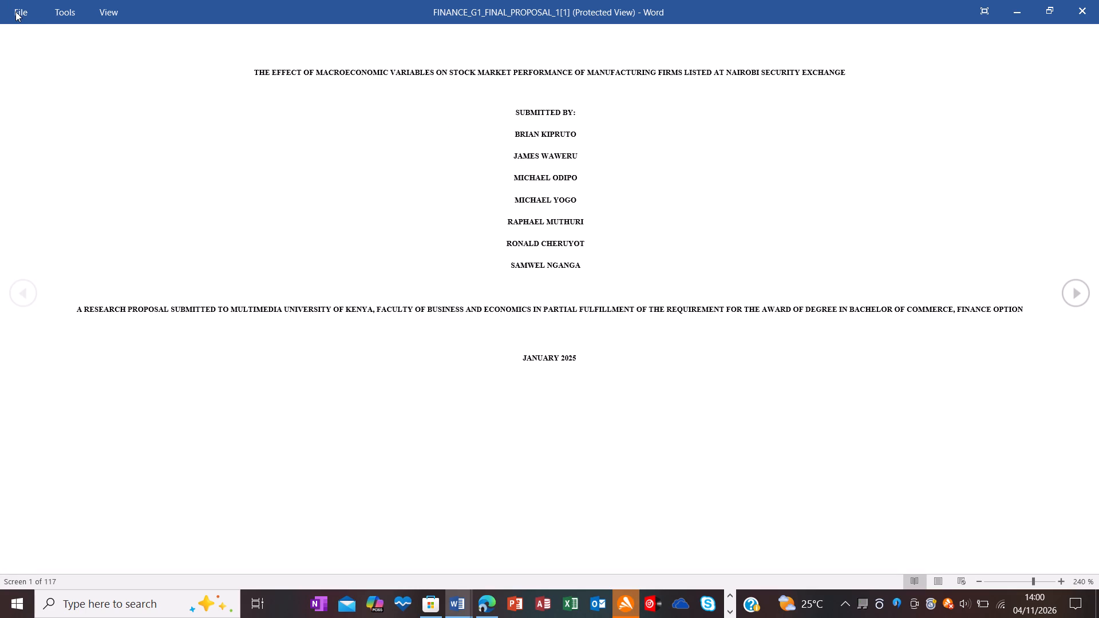
{"action": "left_click", "coordinate": [15, 11]}
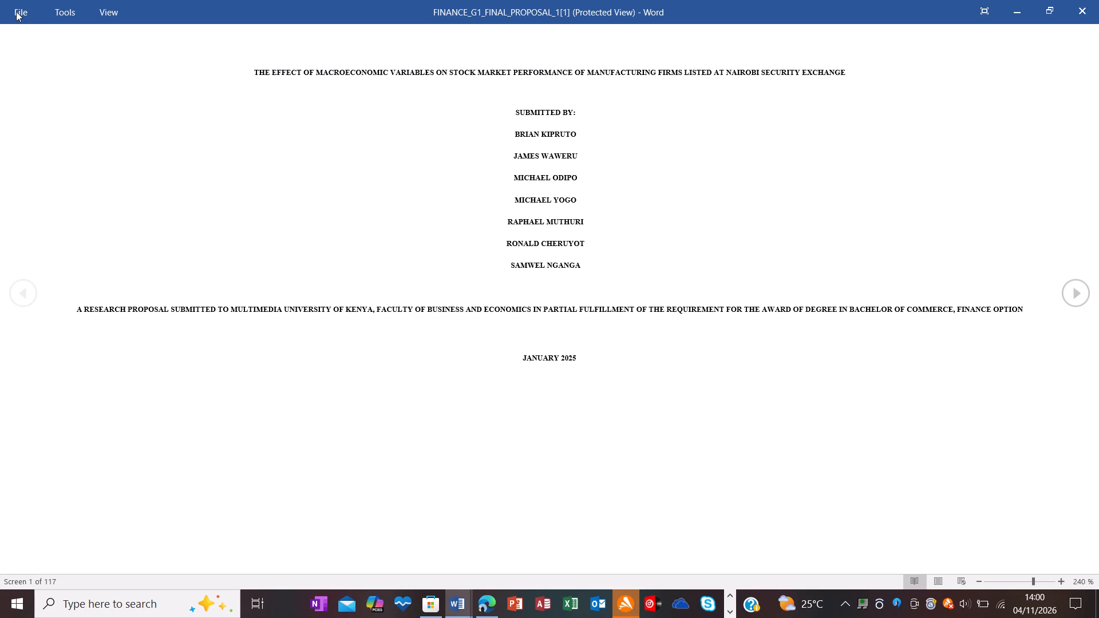
{"action": "left_click", "coordinate": [27, 13]}
{"action": "double_click", "coordinate": [27, 13]}
{"action": "left_click", "coordinate": [1015, 8]}
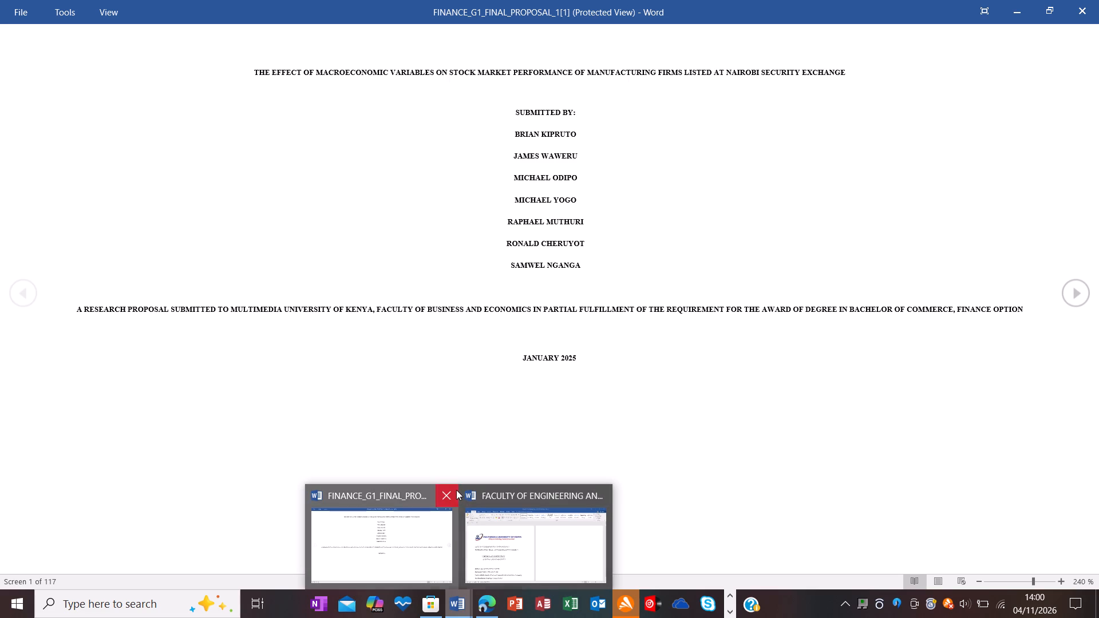
{"action": "left_click", "coordinate": [454, 488]}
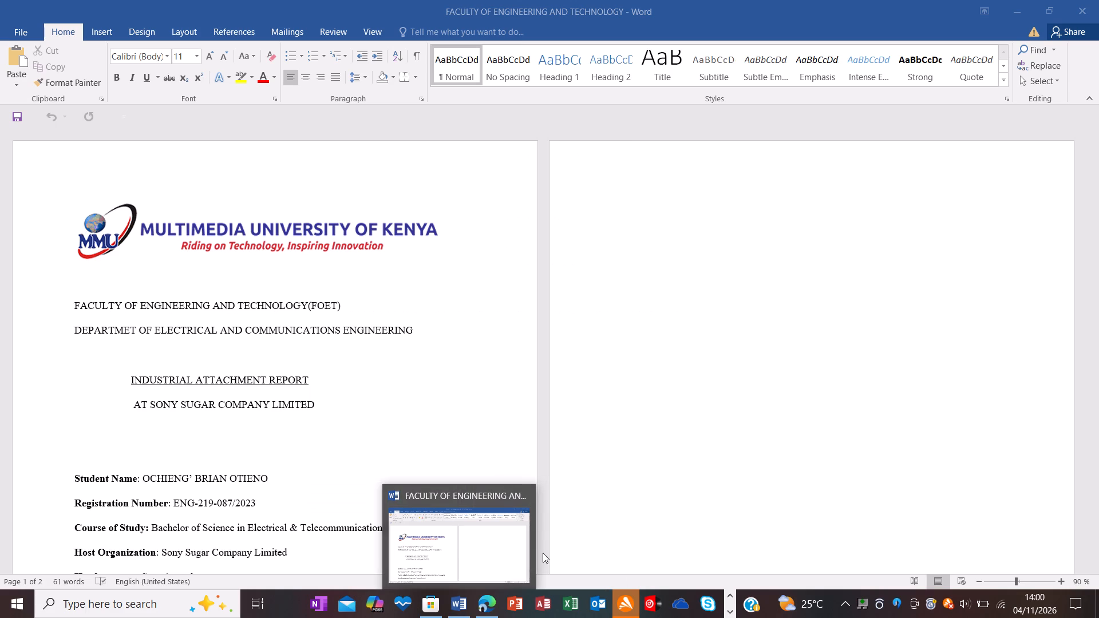
{"action": "left_click", "coordinate": [732, 382]}
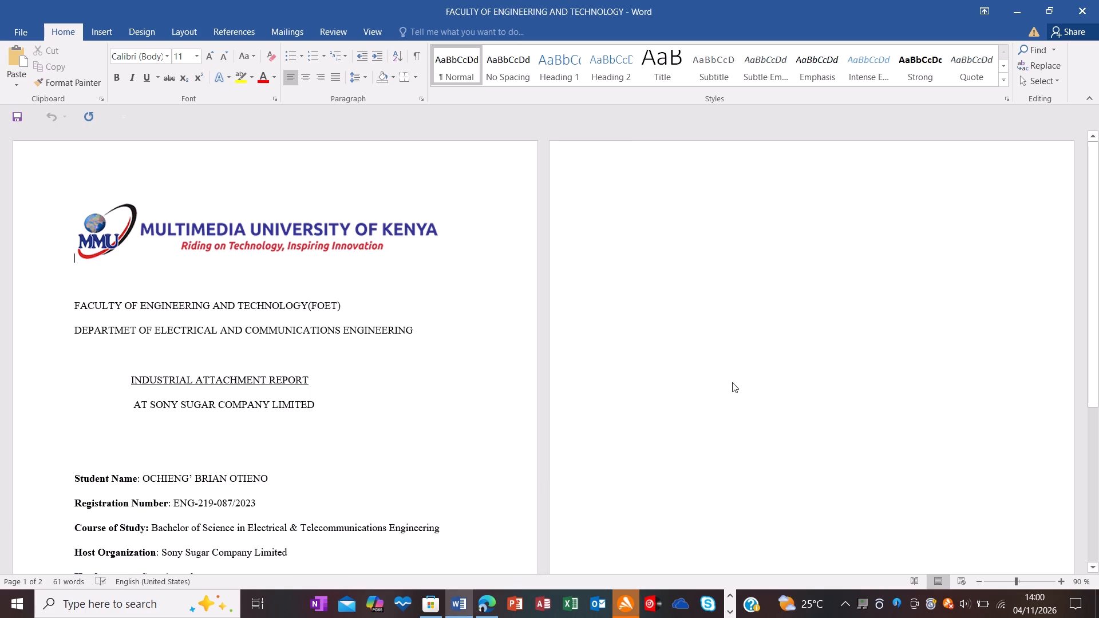
Paste the copied table of contents at the start of the report's blank second page.
{"action": "left_click", "coordinate": [665, 215]}
{"action": "left_click", "coordinate": [665, 215]}
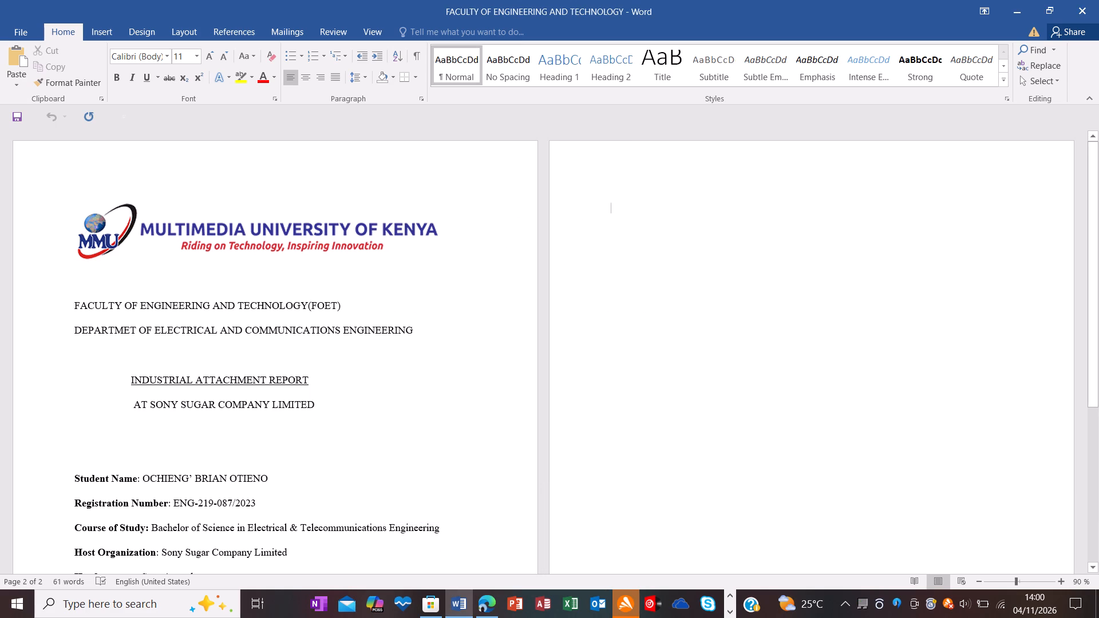
{"action": "key", "text": "ctrl+v"}
{"action": "left_click", "coordinate": [665, 215], "text": "ctrl"}
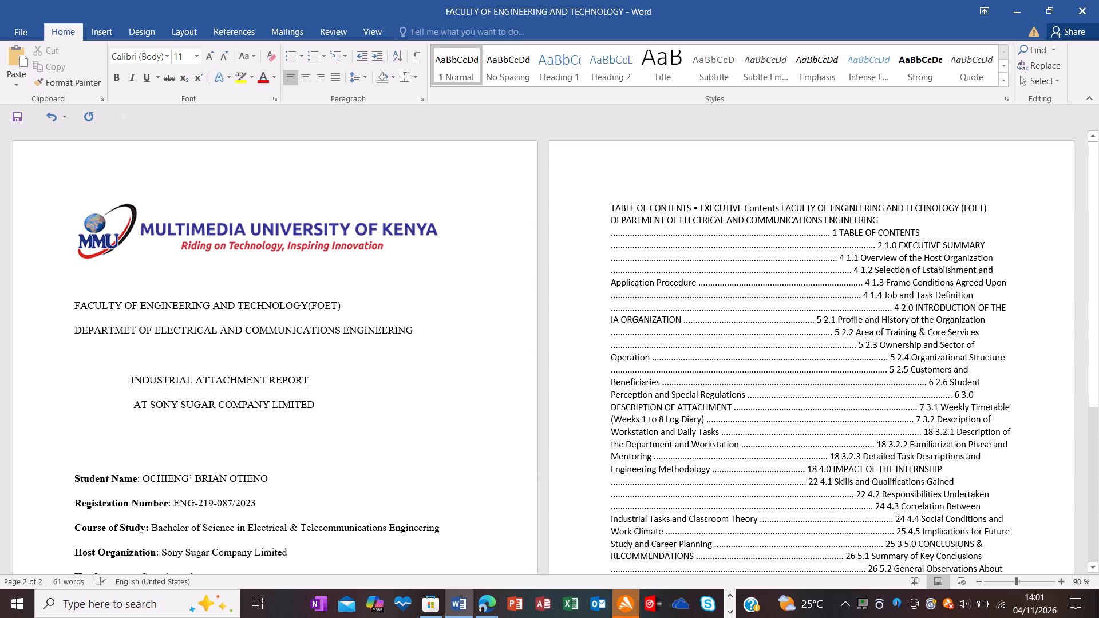
Look through the pasted table of contents on the second page from beginning to end.
{"action": "scroll", "coordinate": [852, 296], "scroll_direction": "down", "scroll_amount": 4}
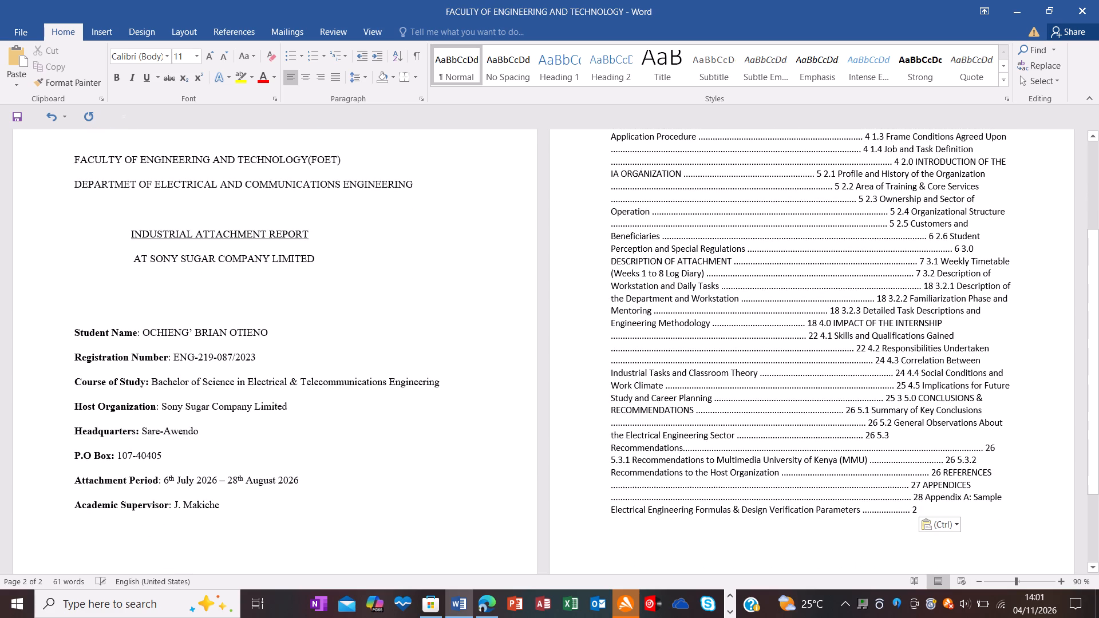
{"action": "scroll", "coordinate": [852, 296], "scroll_direction": "down", "scroll_amount": 6}
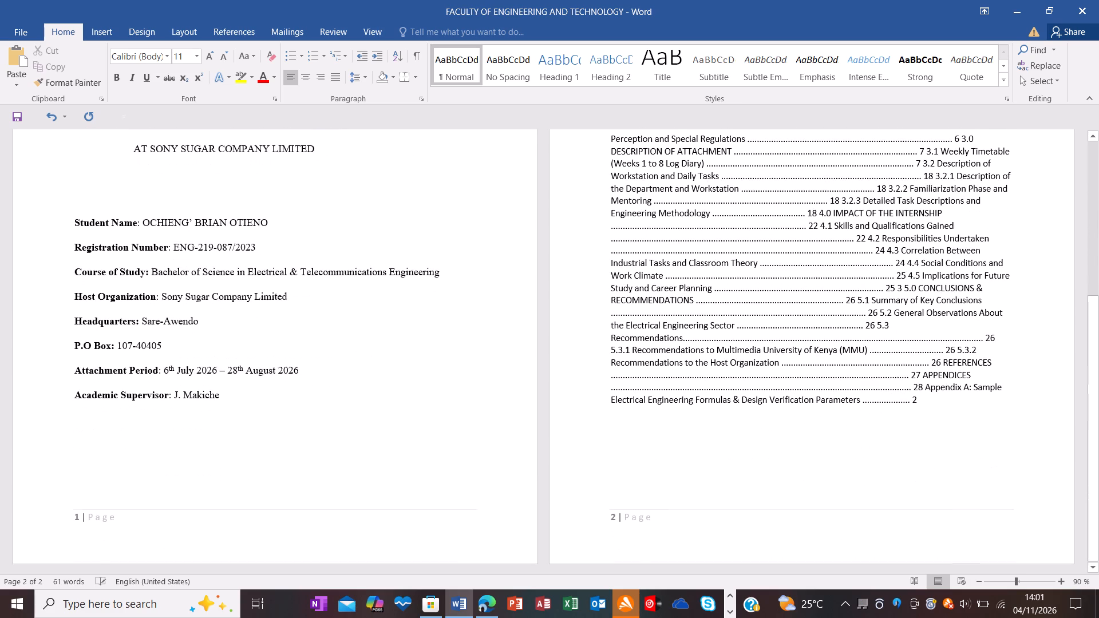
{"action": "scroll", "coordinate": [852, 296], "scroll_direction": "down", "scroll_amount": 1}
{"action": "scroll", "coordinate": [852, 296], "scroll_direction": "up", "scroll_amount": 2}
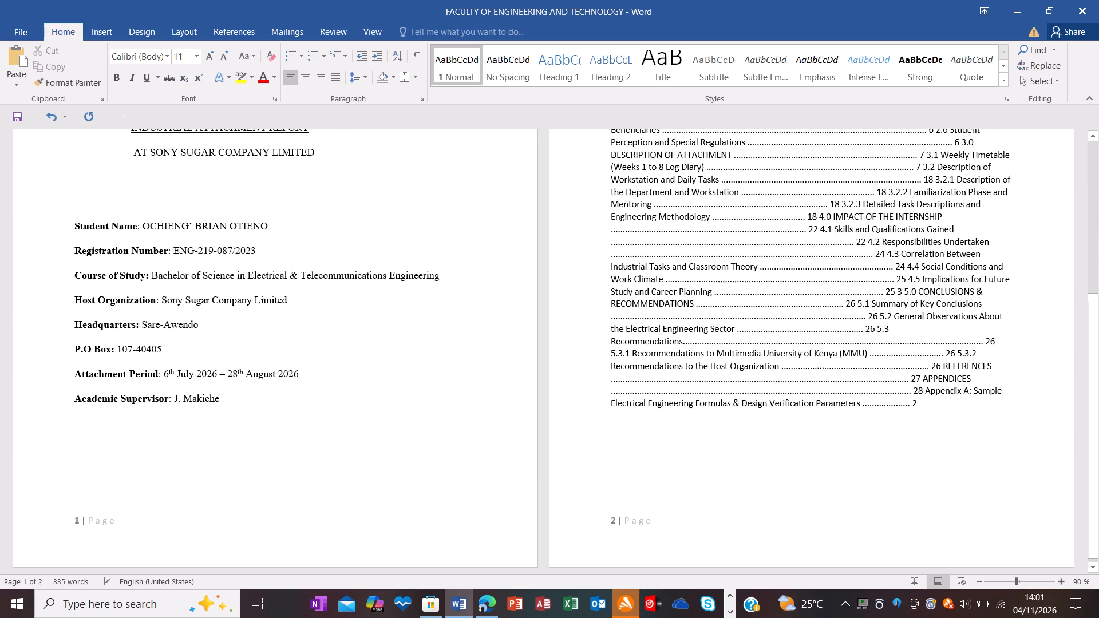
{"action": "scroll", "coordinate": [852, 296], "scroll_direction": "up", "scroll_amount": 3}
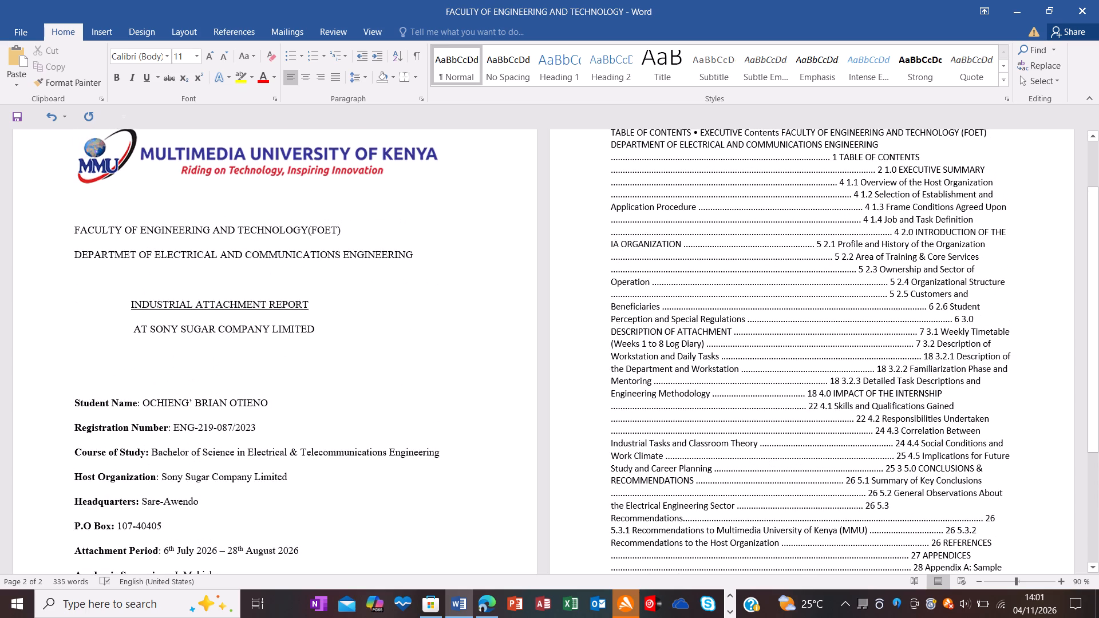
{"action": "scroll", "coordinate": [852, 296], "scroll_direction": "up", "scroll_amount": 1}
Format the entire pasted table of contents in Times New Roman, size 12.
{"action": "left_click_drag", "start_coordinate": [608, 185], "coordinate": [764, 224]}
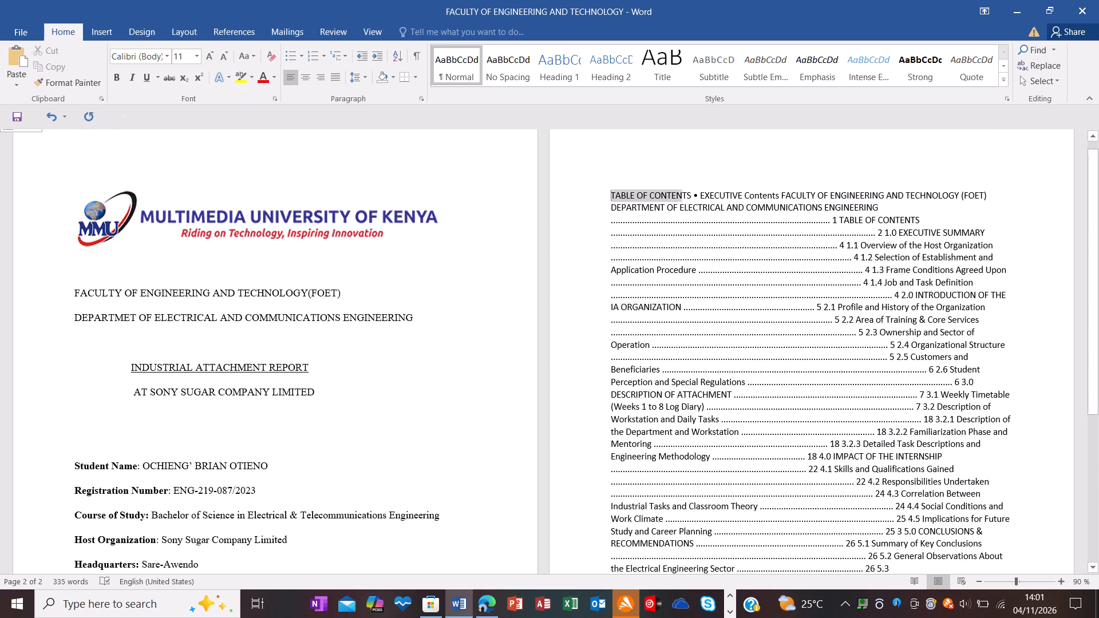
{"action": "left_click_drag", "start_coordinate": [764, 224], "coordinate": [968, 190]}
{"action": "scroll", "coordinate": [1015, 560], "scroll_direction": "down", "scroll_amount": 2}
{"action": "scroll", "coordinate": [951, 100], "scroll_direction": "up", "scroll_amount": 1}
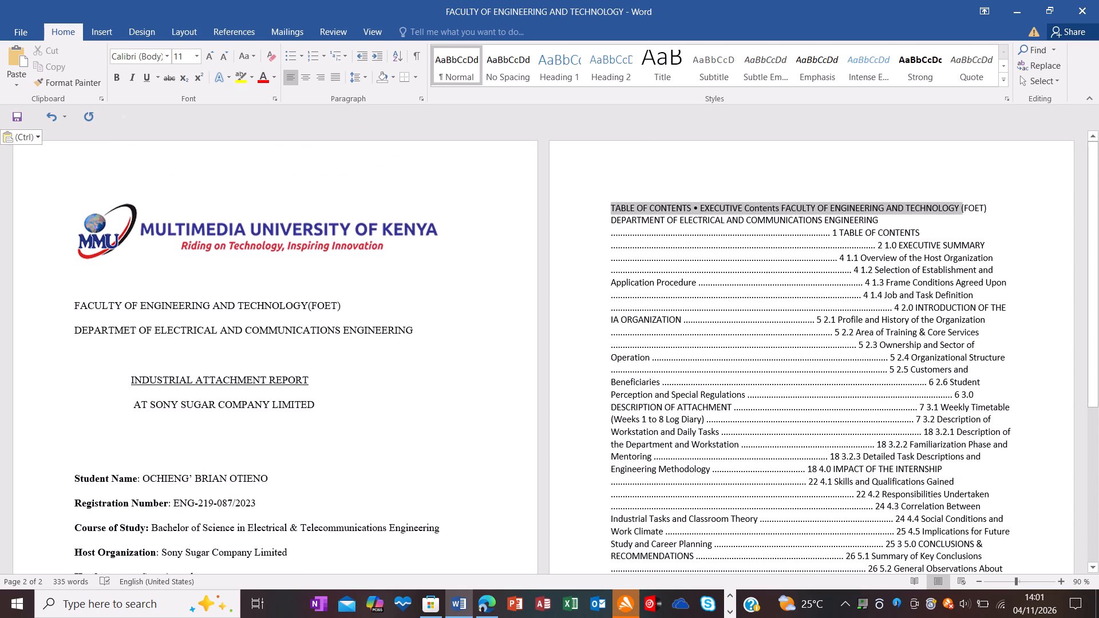
{"action": "scroll", "coordinate": [968, 190], "scroll_direction": "up", "scroll_amount": 1}
{"action": "left_click_drag", "start_coordinate": [968, 190], "coordinate": [1019, 560]}
{"action": "scroll", "coordinate": [1011, 472], "scroll_direction": "up", "scroll_amount": 1}
{"action": "scroll", "coordinate": [1019, 555], "scroll_direction": "up", "scroll_amount": 1}
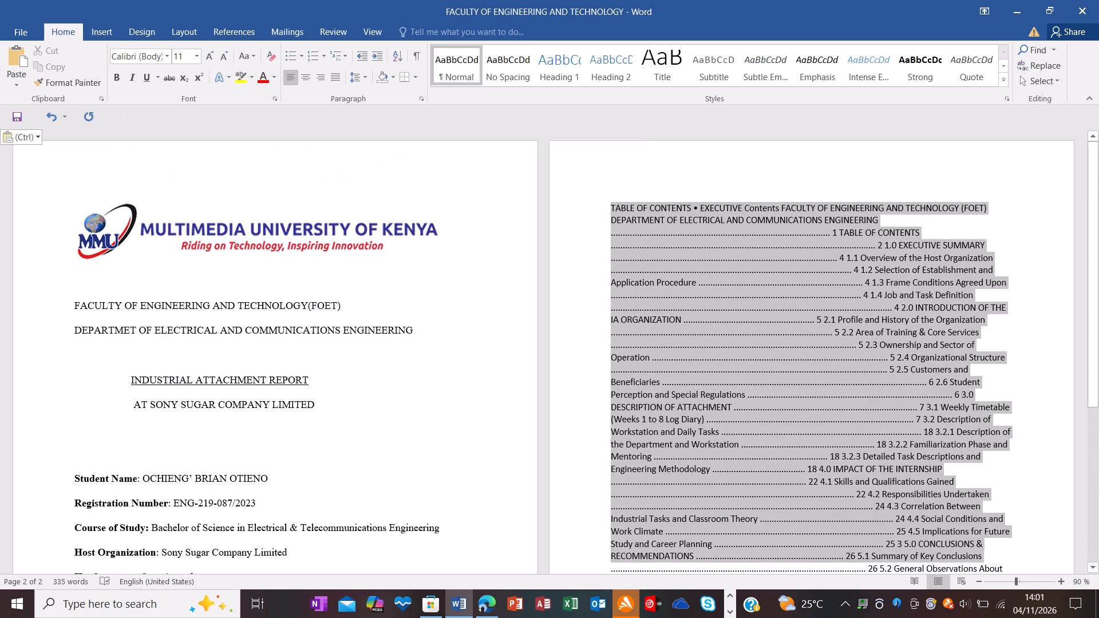
{"action": "scroll", "coordinate": [1019, 560], "scroll_direction": "up", "scroll_amount": 1}
{"action": "left_click_drag", "start_coordinate": [1019, 560], "coordinate": [1019, 576]}
{"action": "scroll", "coordinate": [1019, 576], "scroll_direction": "up", "scroll_amount": 1}
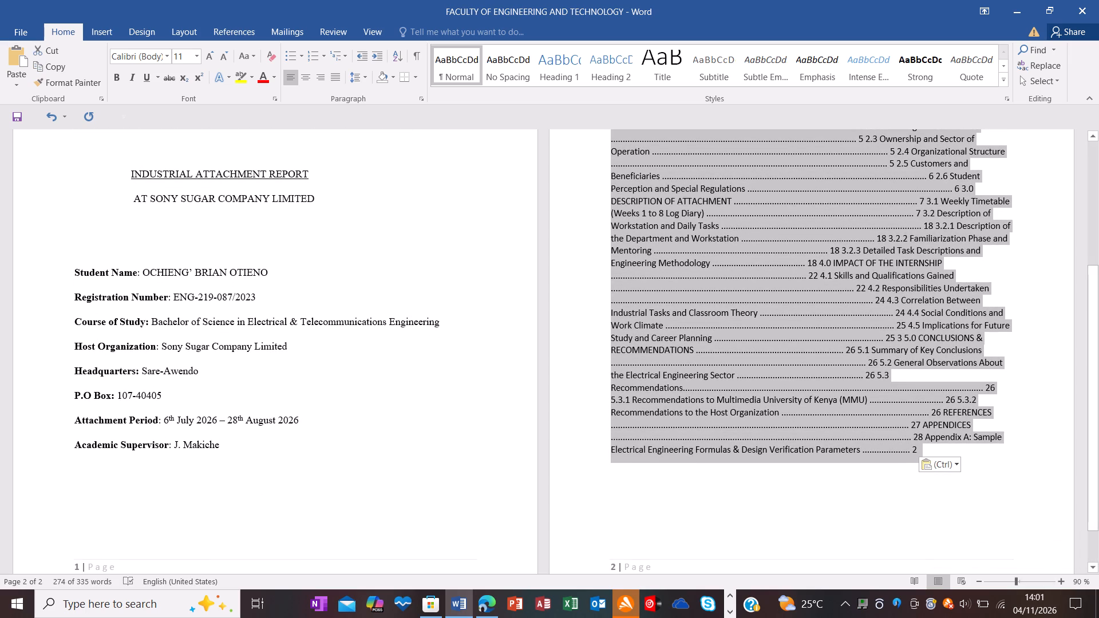
{"action": "left_click", "coordinate": [168, 53]}
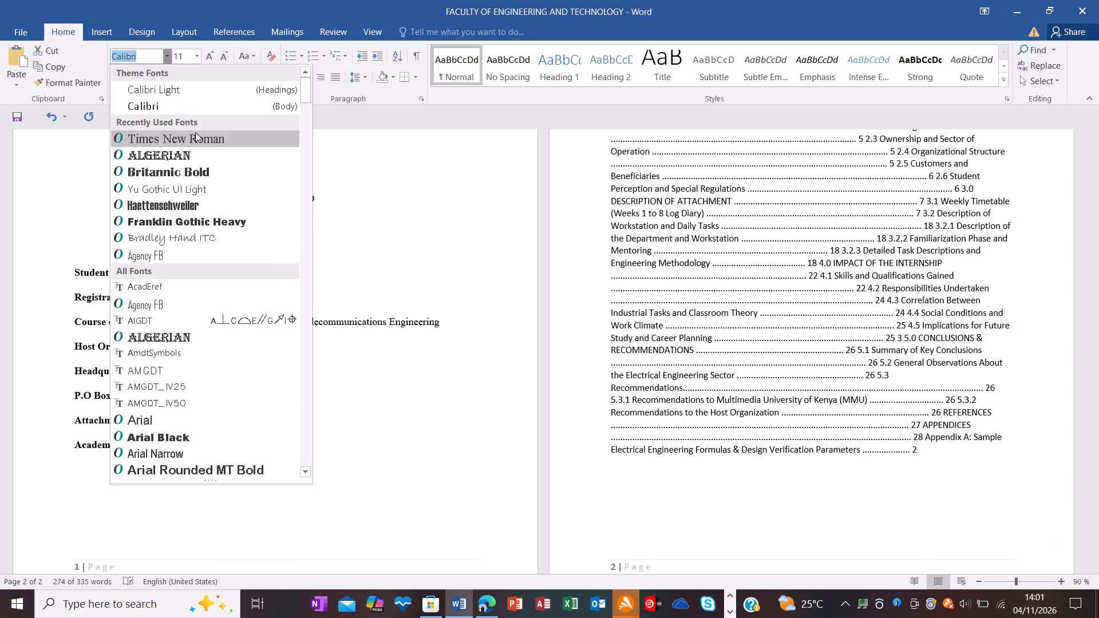
{"action": "left_click", "coordinate": [195, 132]}
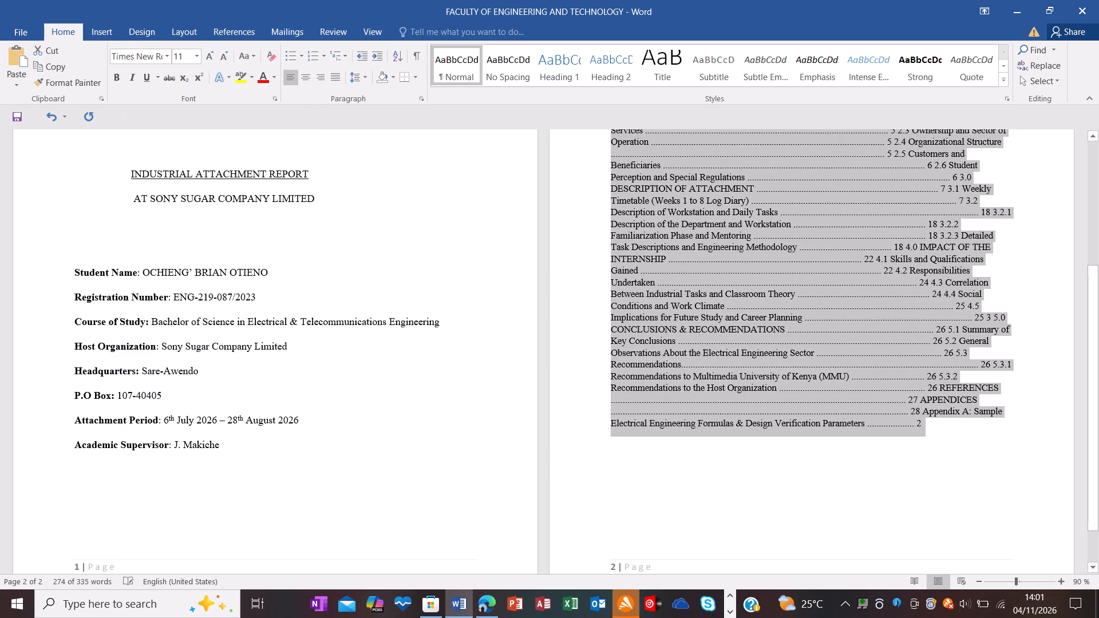
{"action": "left_click", "coordinate": [193, 62]}
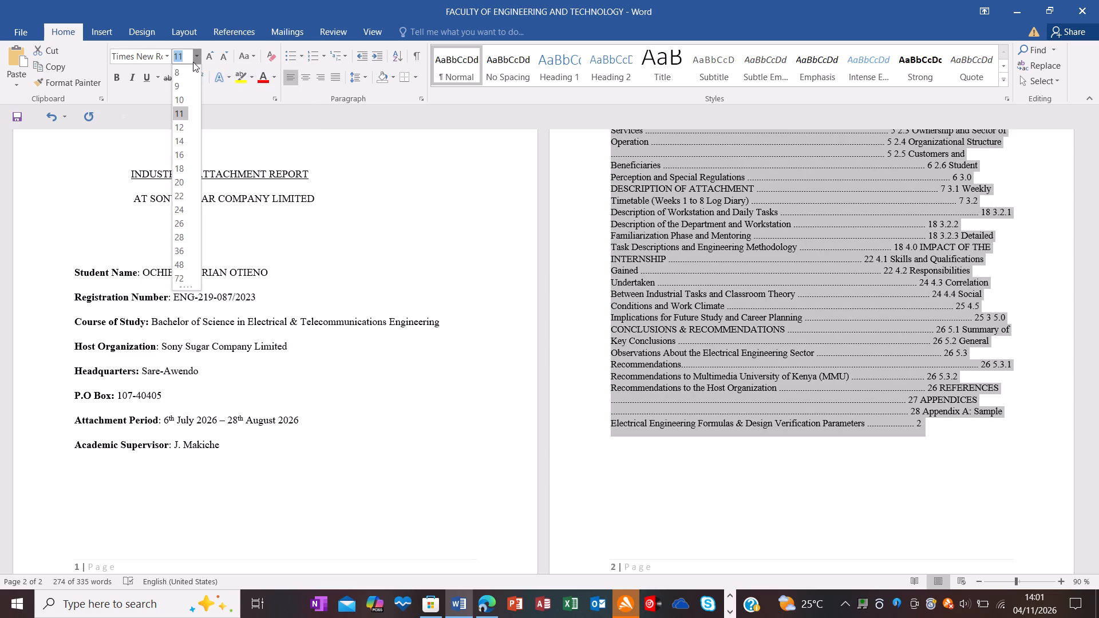
{"action": "left_click", "coordinate": [183, 121]}
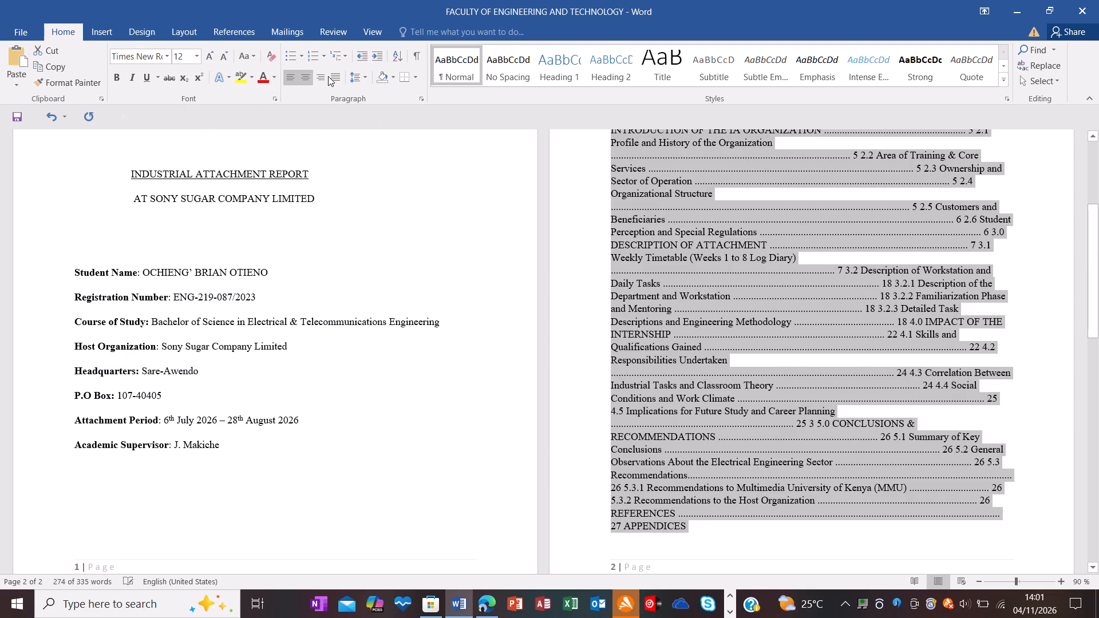
Set the line spacing of the whole pasted table of contents to 1.5.
{"action": "left_click", "coordinate": [354, 76]}
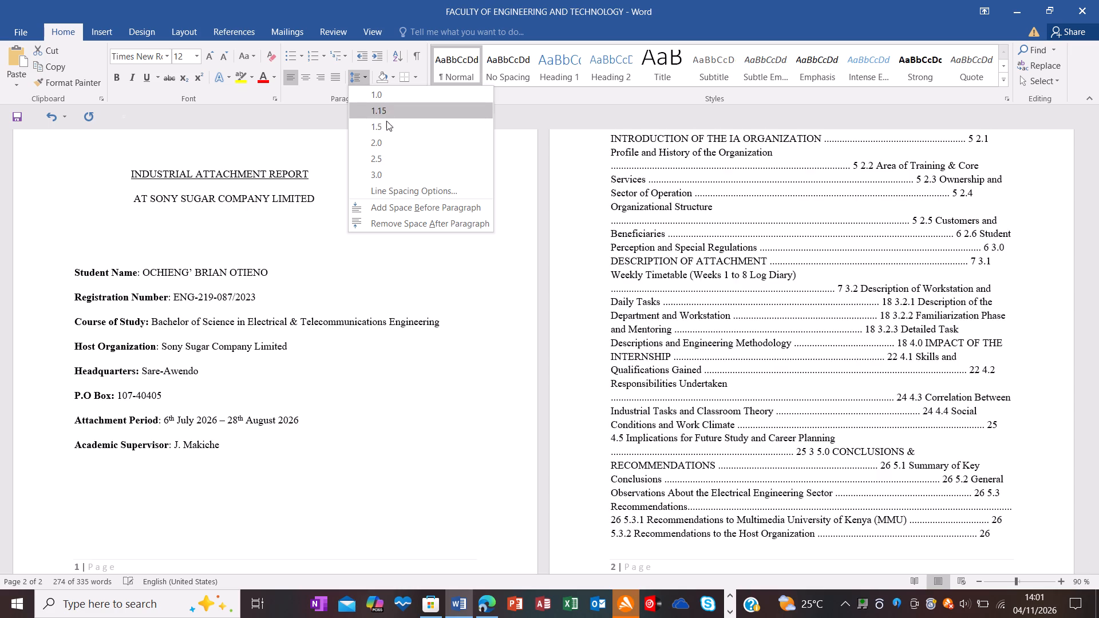
{"action": "left_click", "coordinate": [387, 122]}
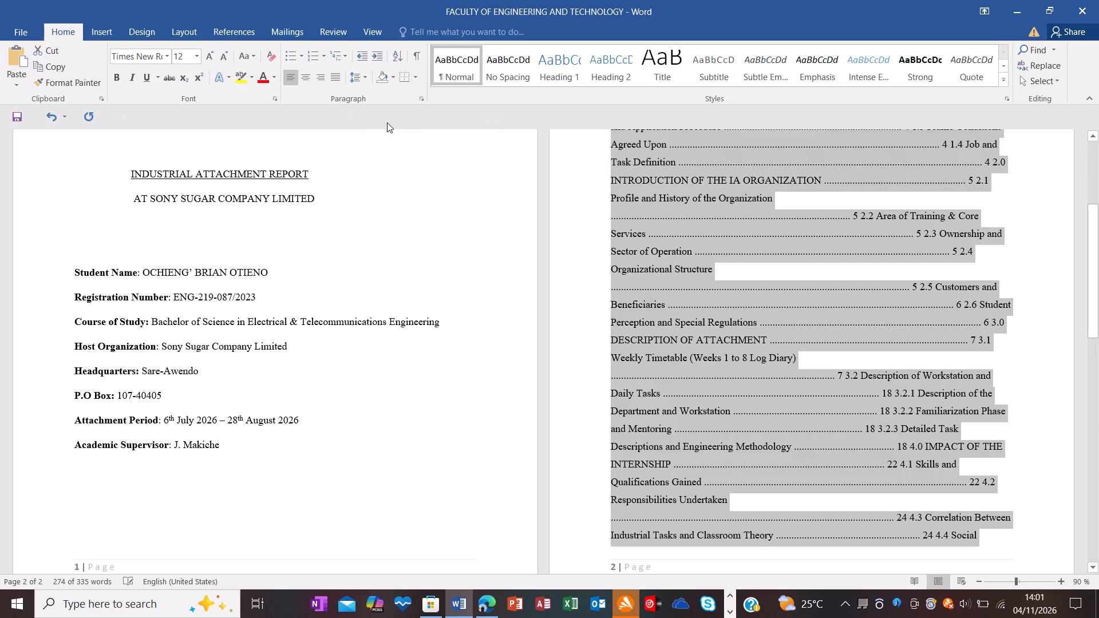
{"action": "left_click", "coordinate": [574, 317]}
{"action": "scroll", "coordinate": [574, 317], "scroll_direction": "right", "scroll_amount": 1}
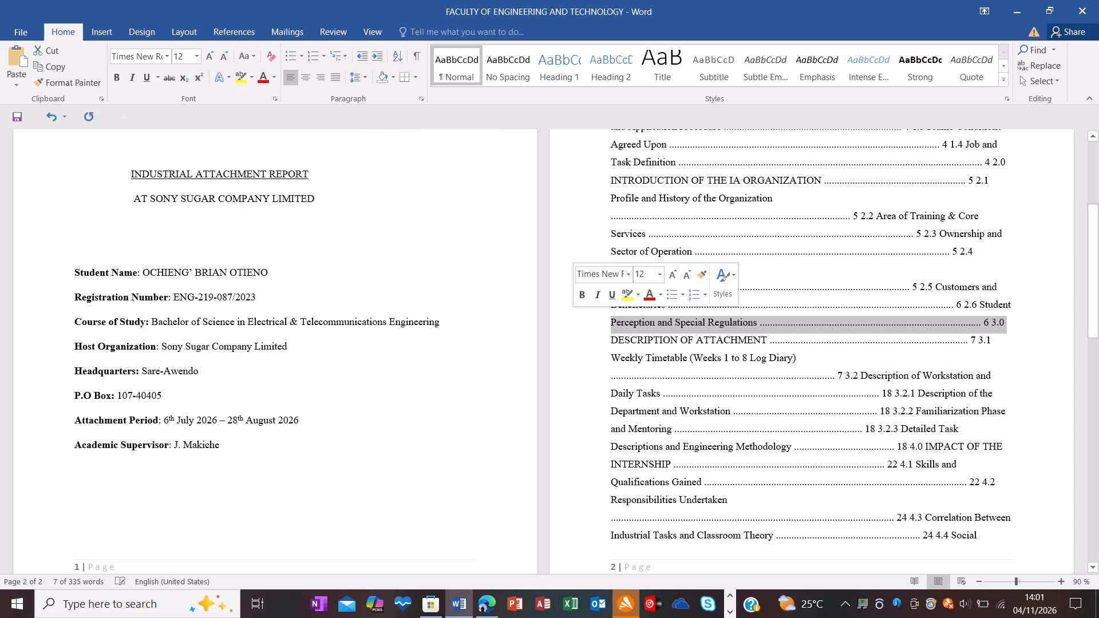
{"action": "scroll", "coordinate": [574, 317], "scroll_direction": "right", "scroll_amount": 1}
{"action": "scroll", "coordinate": [785, 213], "scroll_direction": "up", "scroll_amount": 6}
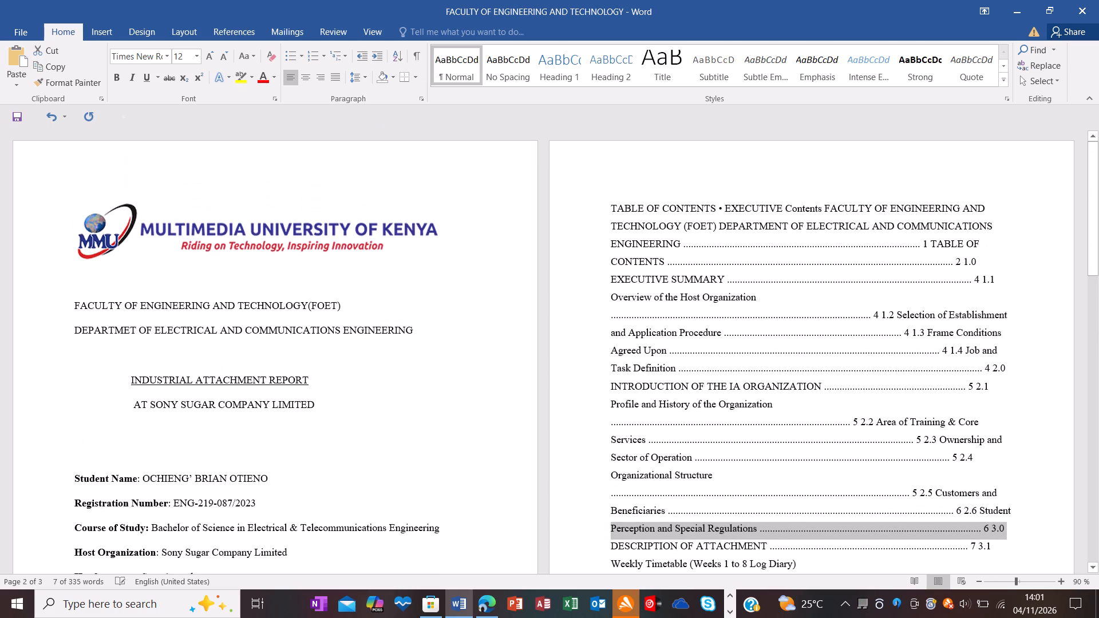
Review the formatted table of contents across the second and third pages, checking its layout and line breaks.
{"action": "scroll", "coordinate": [785, 213], "scroll_direction": "down", "scroll_amount": 5}
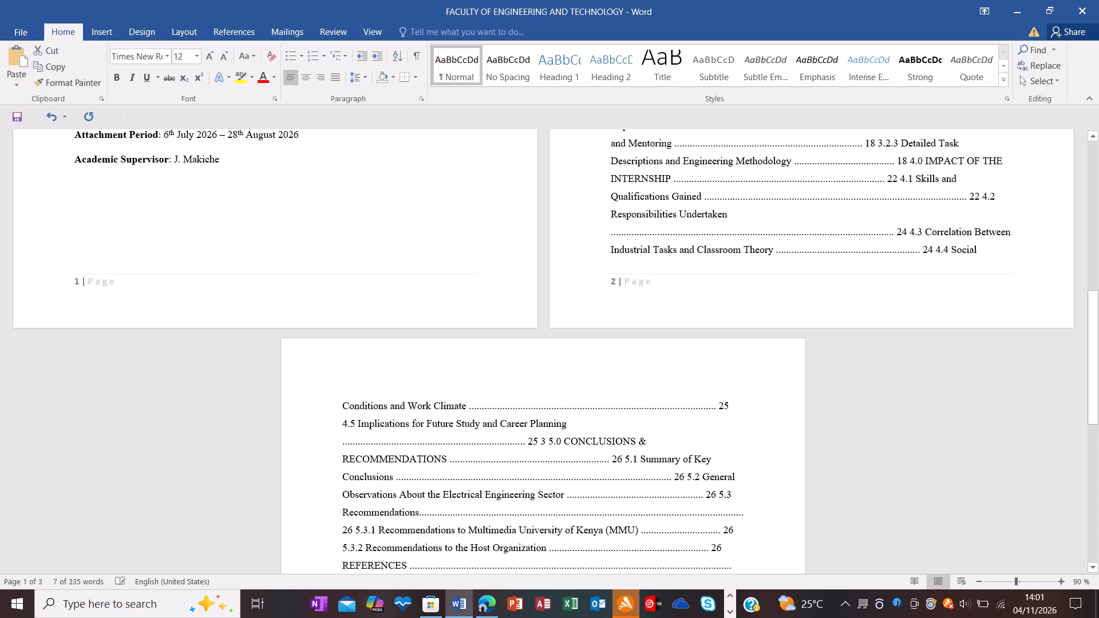
{"action": "scroll", "coordinate": [785, 213], "scroll_direction": "down", "scroll_amount": 5}
{"action": "scroll", "coordinate": [785, 213], "scroll_direction": "up", "scroll_amount": 3}
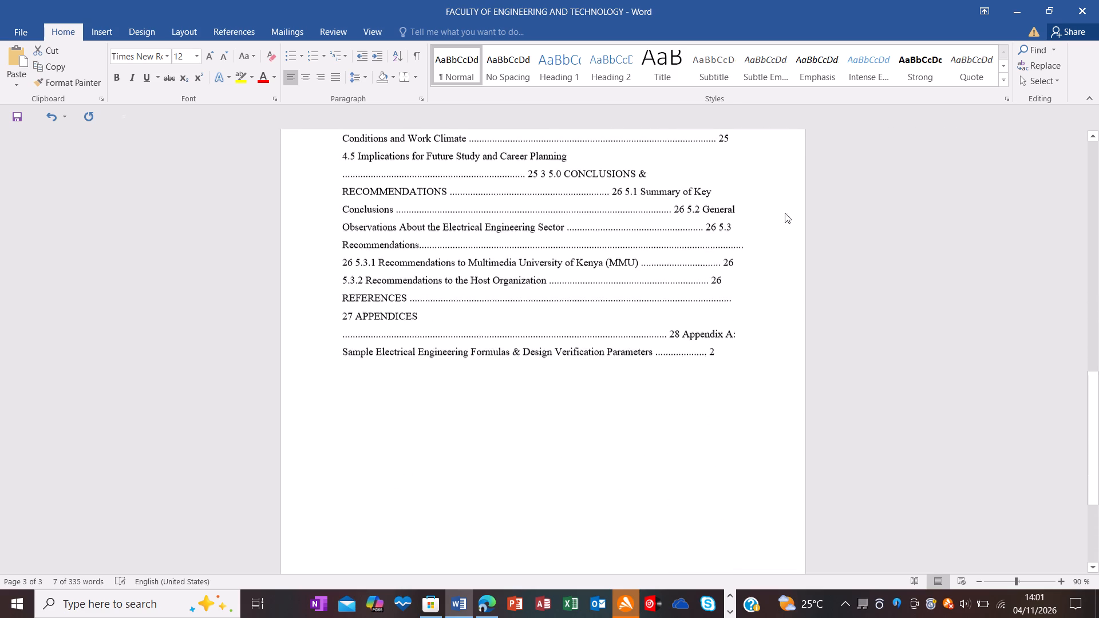
{"action": "scroll", "coordinate": [785, 213], "scroll_direction": "up", "scroll_amount": 6}
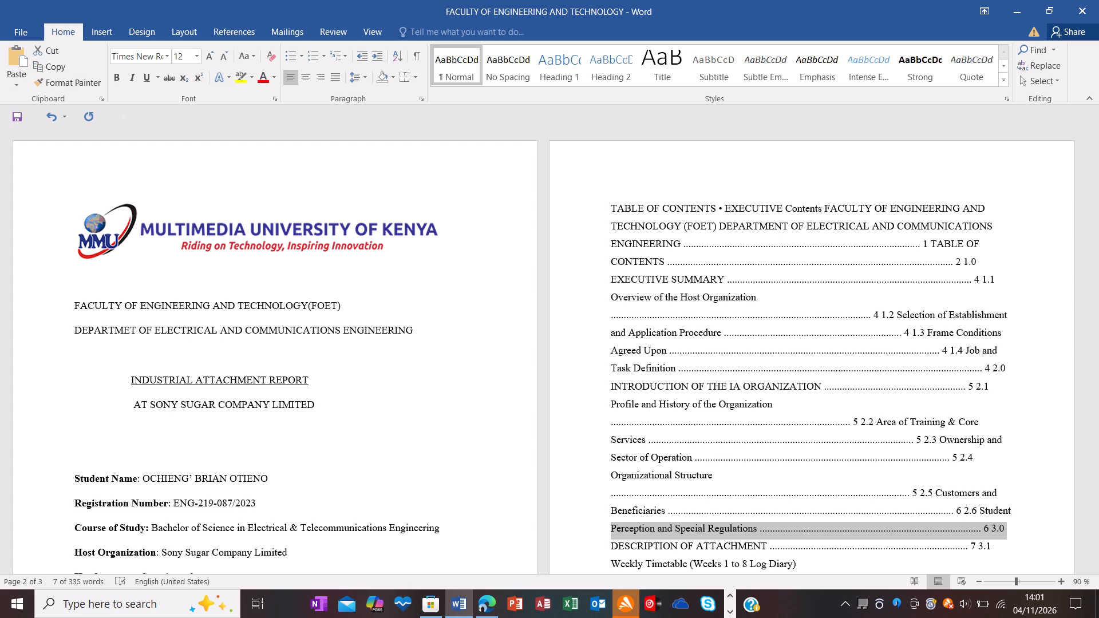
{"action": "scroll", "coordinate": [785, 213], "scroll_direction": "down", "scroll_amount": 3}
{"action": "scroll", "coordinate": [785, 213], "scroll_direction": "up", "scroll_amount": 2}
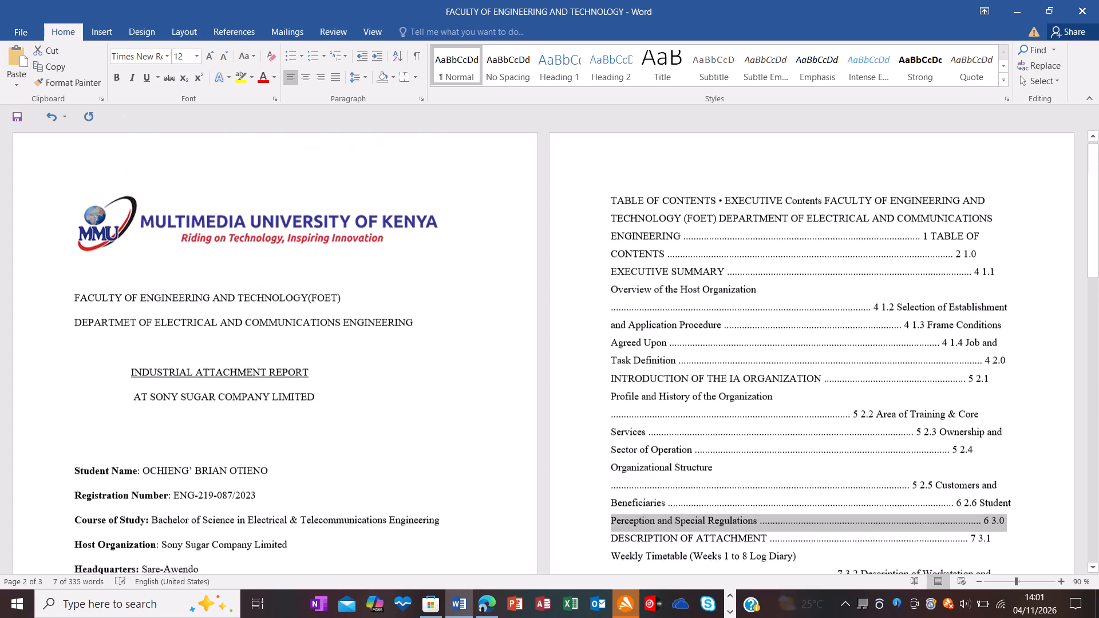
{"action": "scroll", "coordinate": [785, 213], "scroll_direction": "up", "scroll_amount": 1}
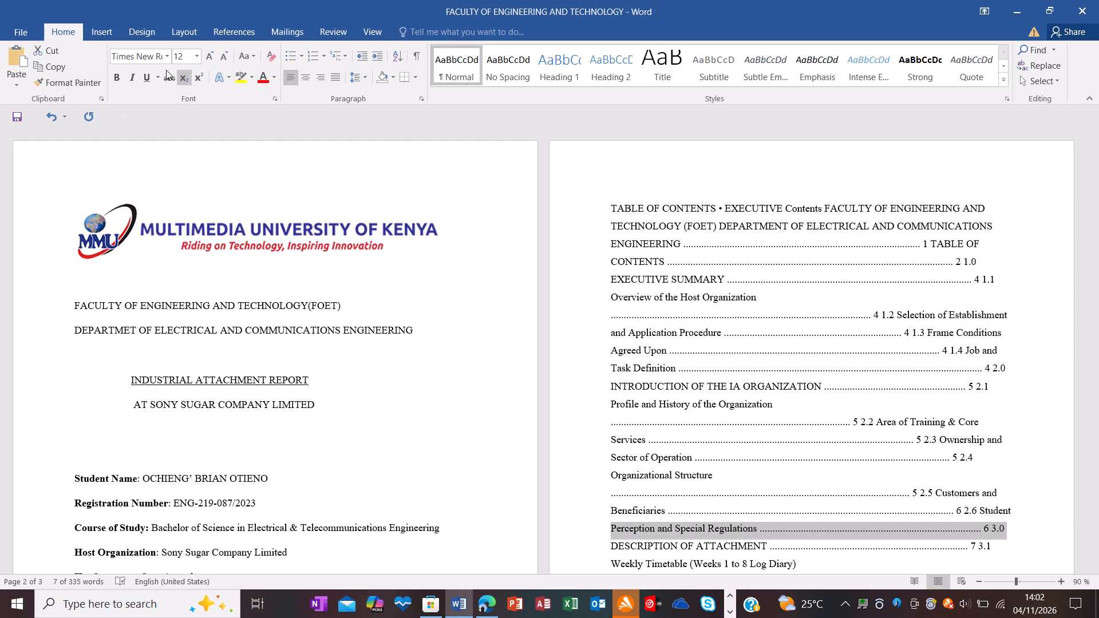
Undo the line spacing, the font formatting and the pasting of the table of contents on the second page.
{"action": "left_click", "coordinate": [59, 114]}
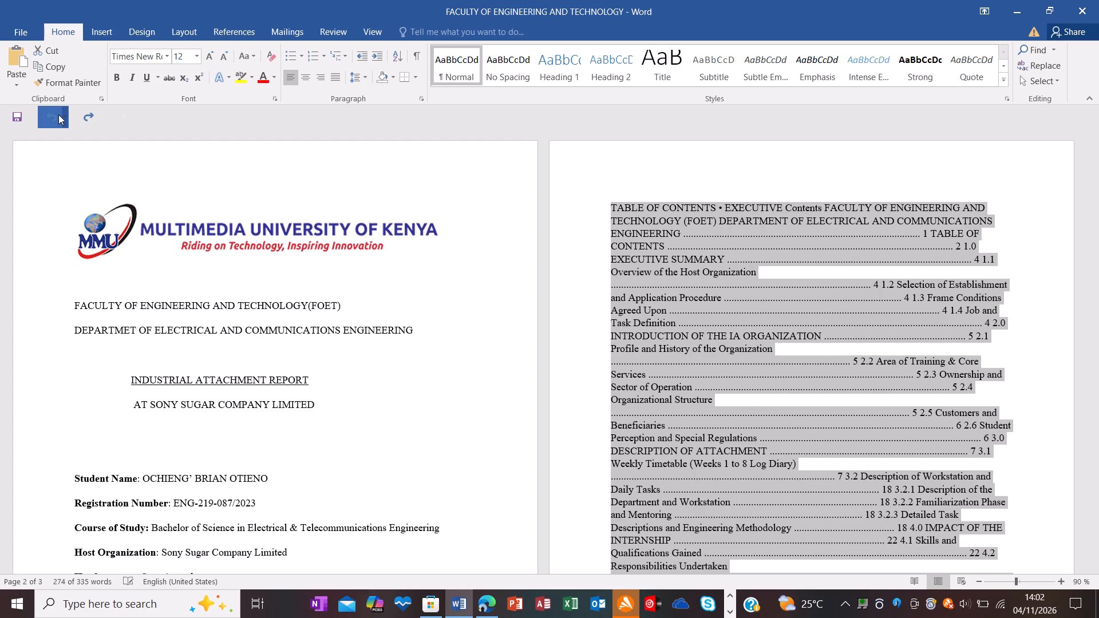
{"action": "left_click", "coordinate": [58, 114]}
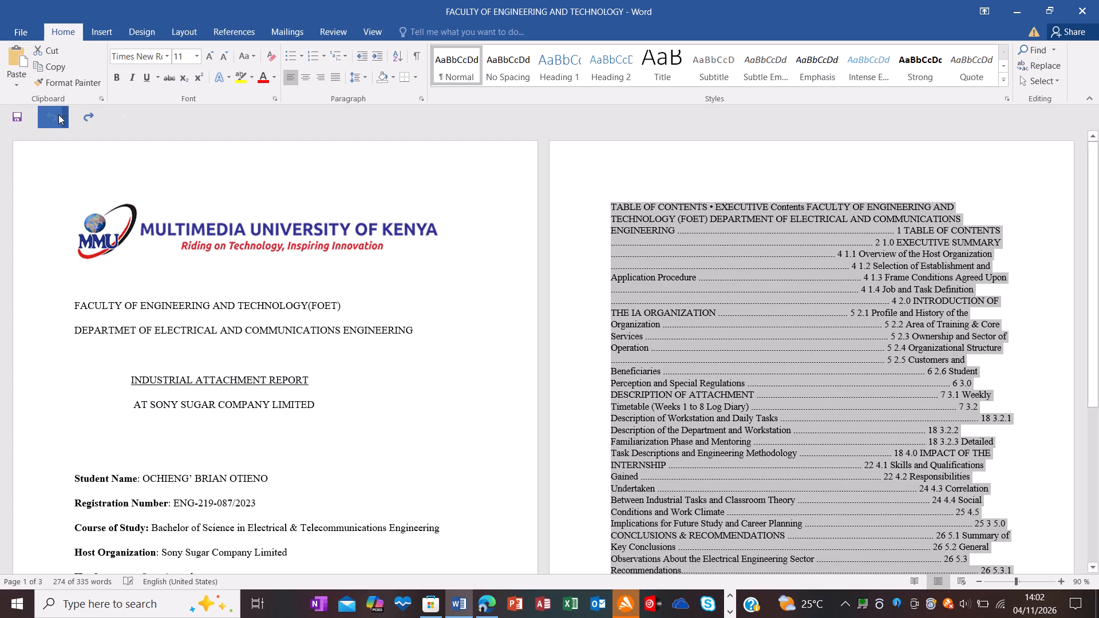
{"action": "left_click", "coordinate": [58, 114]}
{"action": "left_click", "coordinate": [58, 114]}
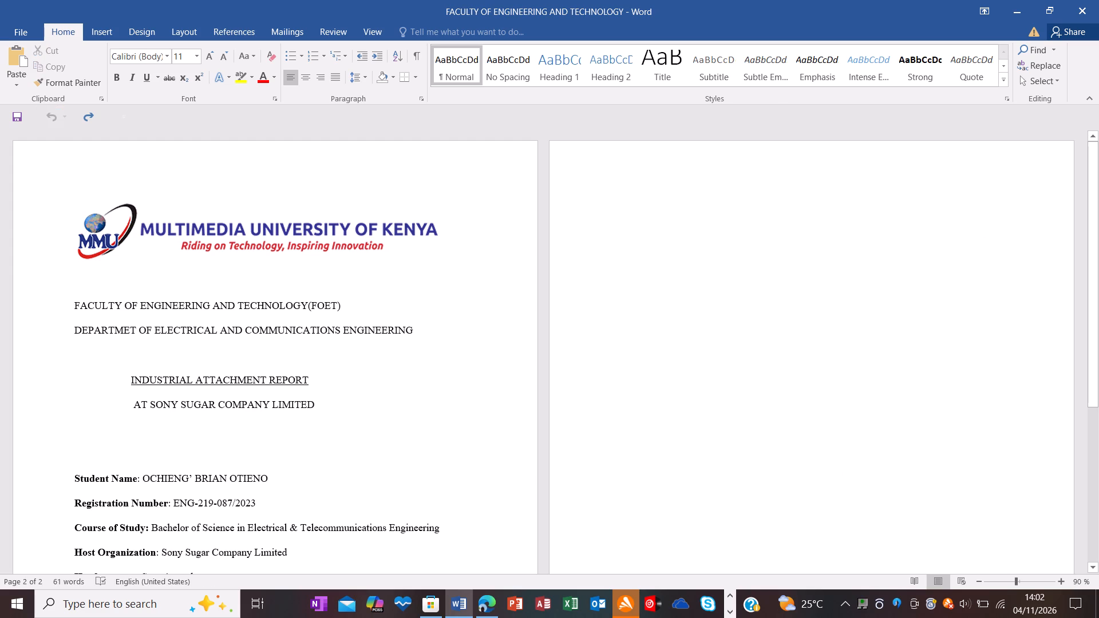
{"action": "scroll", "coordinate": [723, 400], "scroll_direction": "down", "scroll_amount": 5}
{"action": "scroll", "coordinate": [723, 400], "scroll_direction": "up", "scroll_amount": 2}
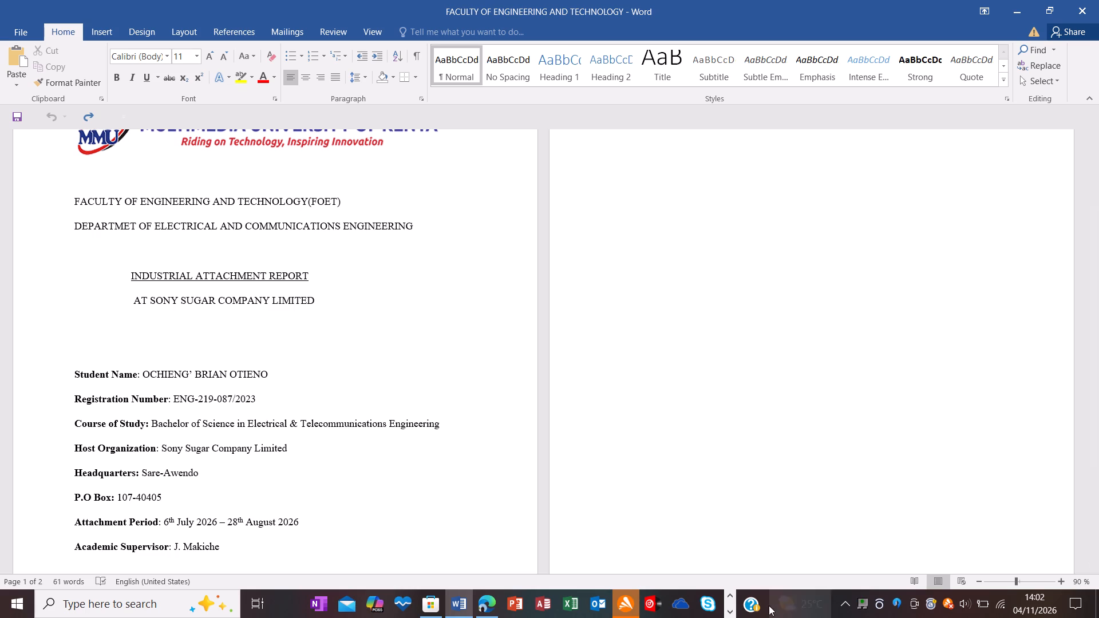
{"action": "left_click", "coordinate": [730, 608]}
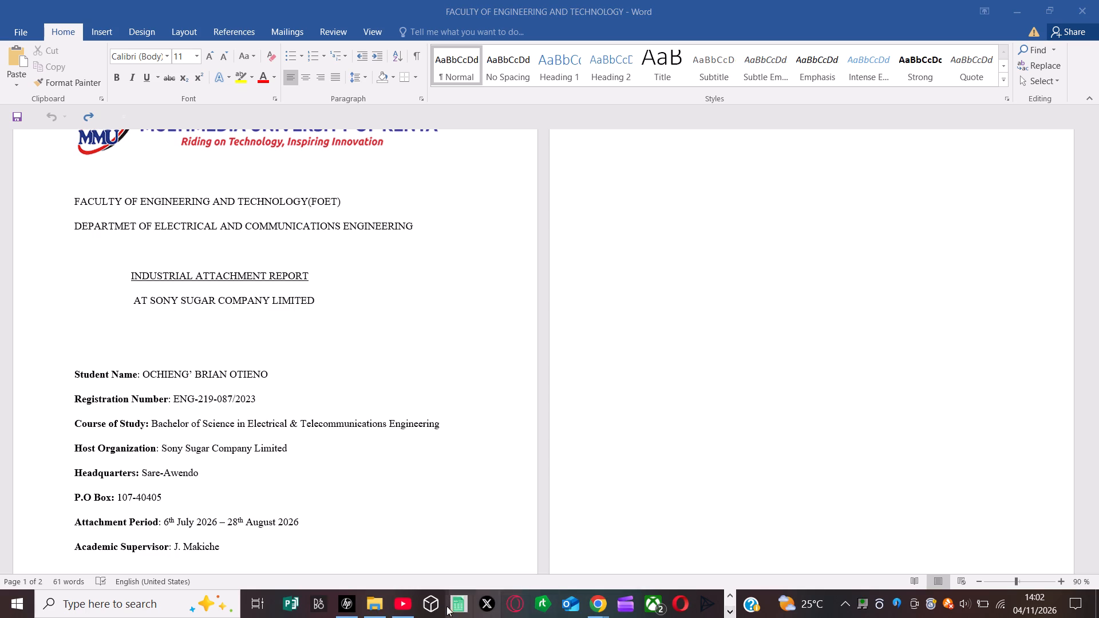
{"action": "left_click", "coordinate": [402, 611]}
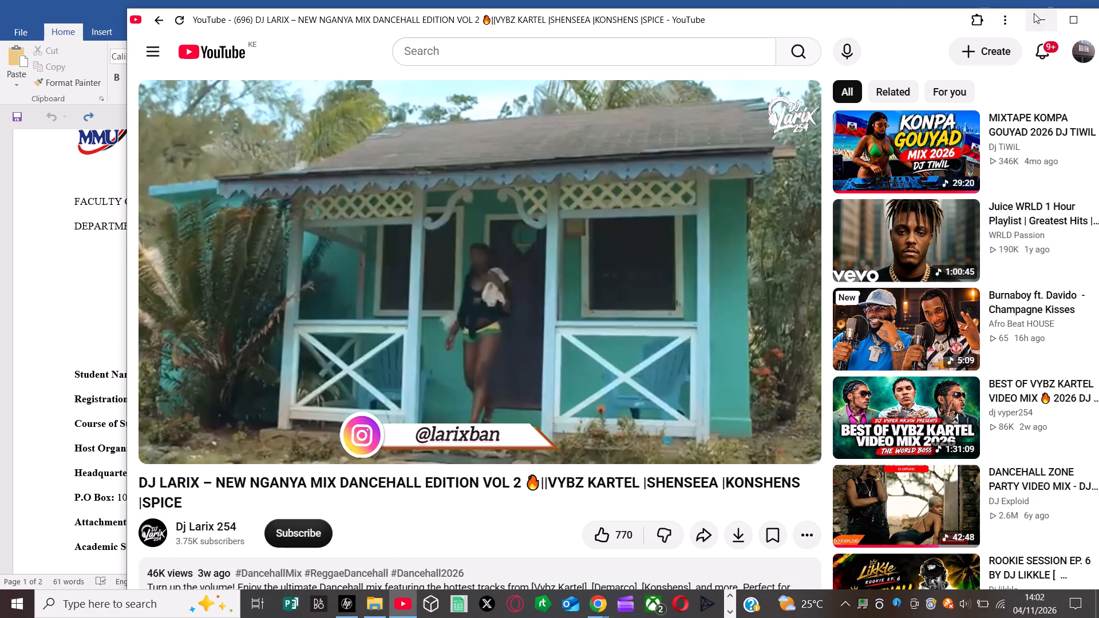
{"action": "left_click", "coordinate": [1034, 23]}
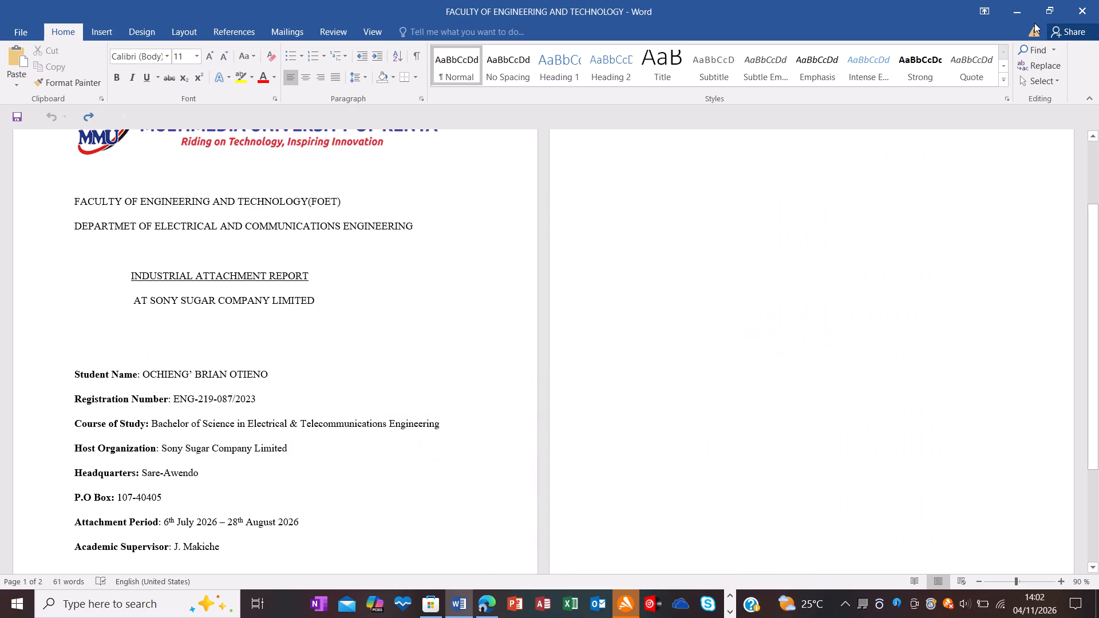
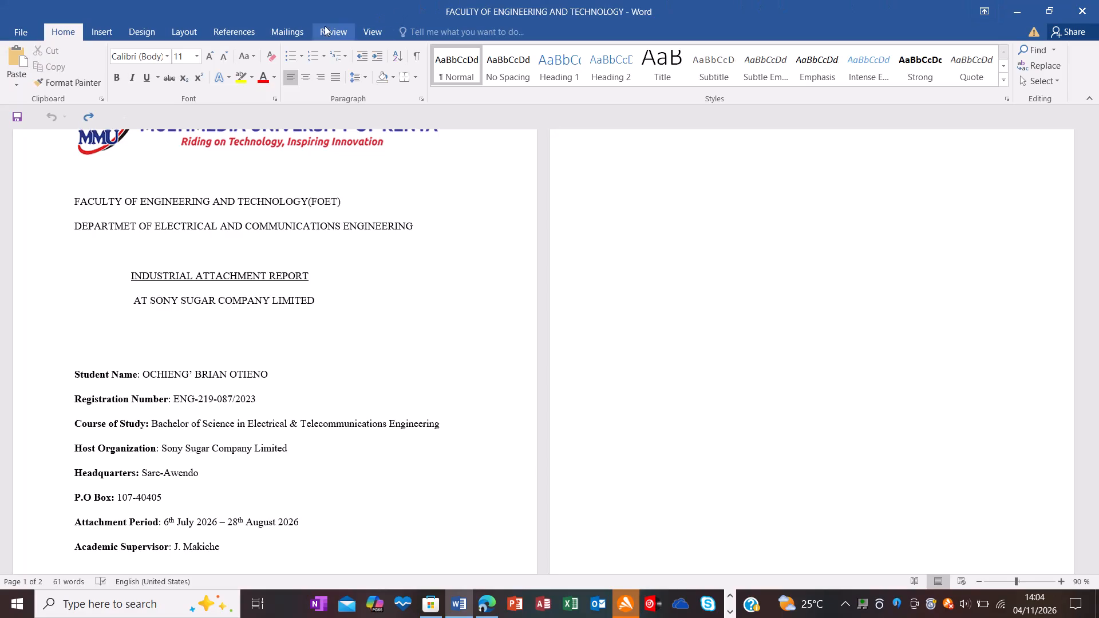
Examine the built-in table of contents designs and the custom table of contents settings, including the print and web previews and available formats.
{"action": "left_click", "coordinate": [238, 34]}
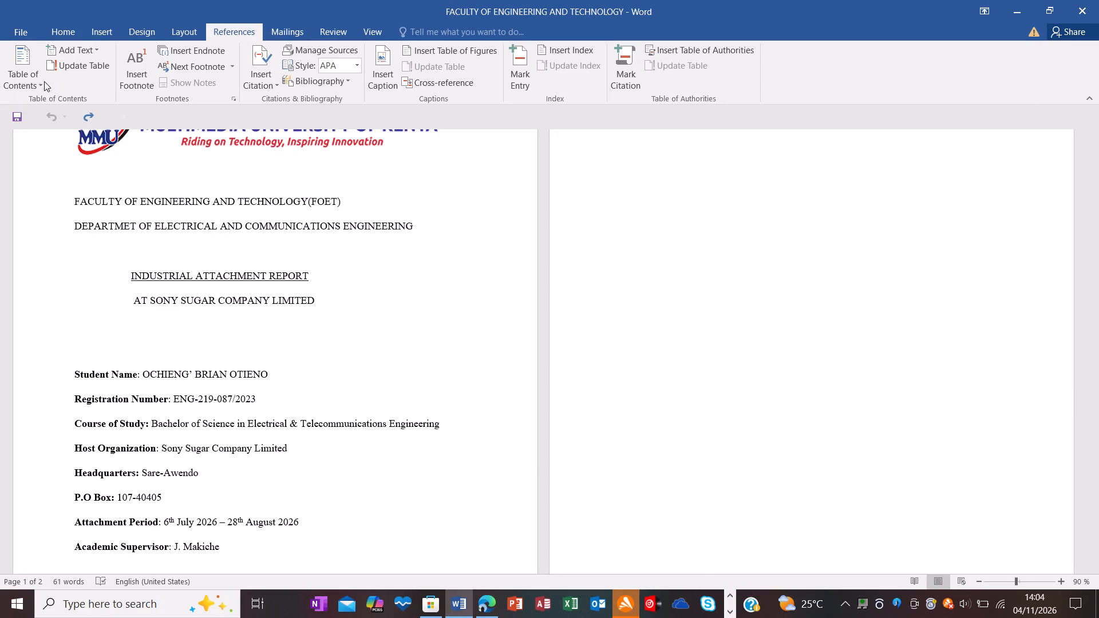
{"action": "left_click", "coordinate": [37, 88]}
{"action": "left_click", "coordinate": [37, 88]}
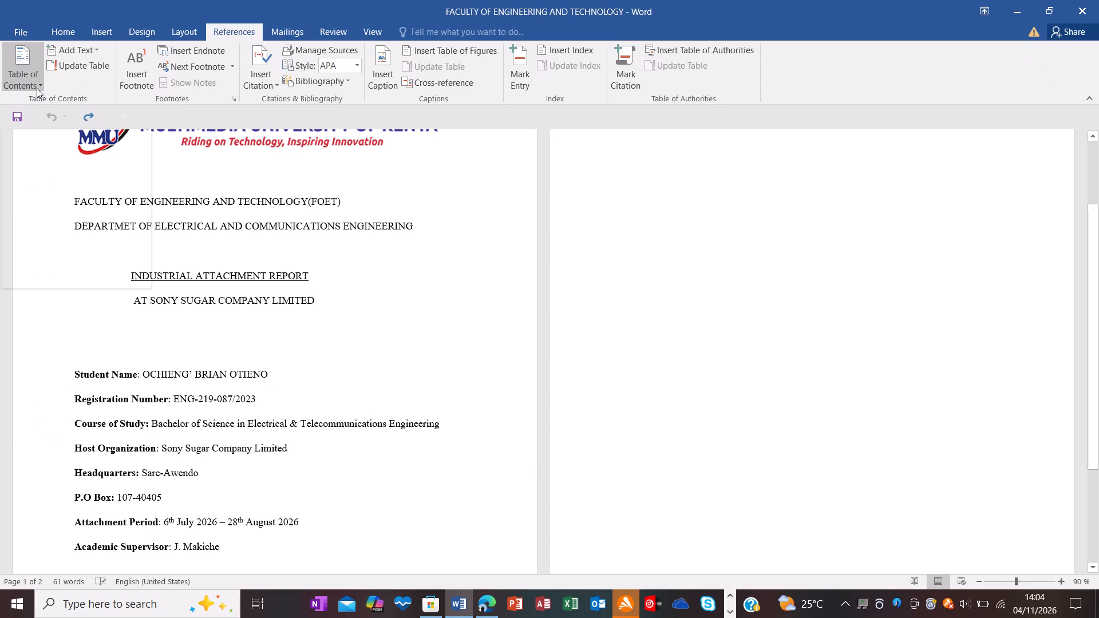
{"action": "left_click", "coordinate": [41, 84]}
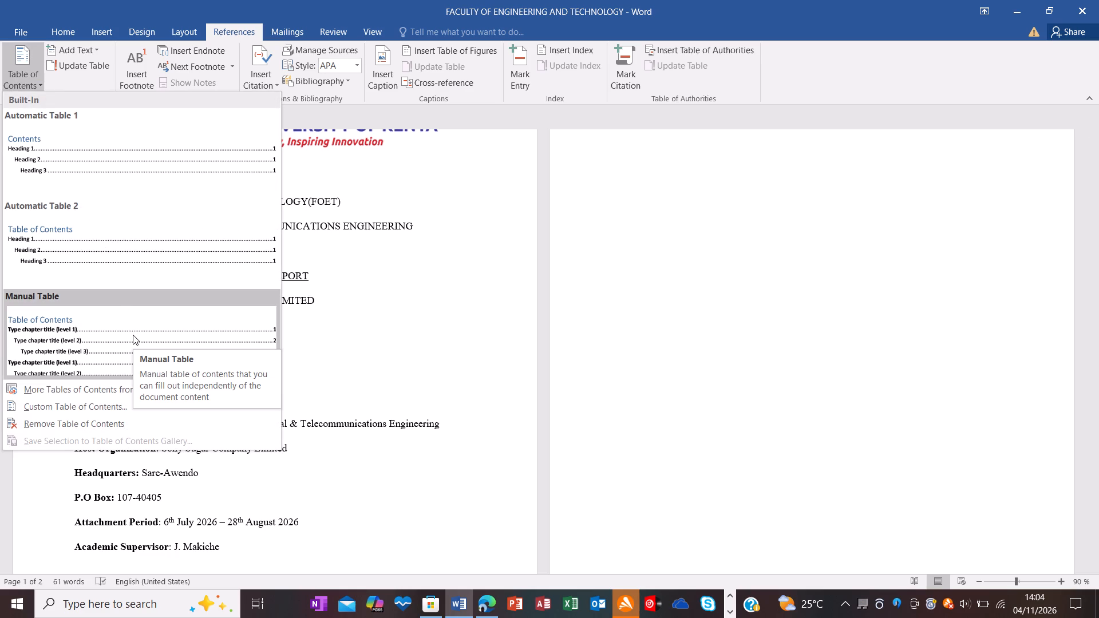
{"action": "scroll", "coordinate": [133, 335], "scroll_direction": "down", "scroll_amount": 3}
{"action": "scroll", "coordinate": [133, 335], "scroll_direction": "up", "scroll_amount": 2}
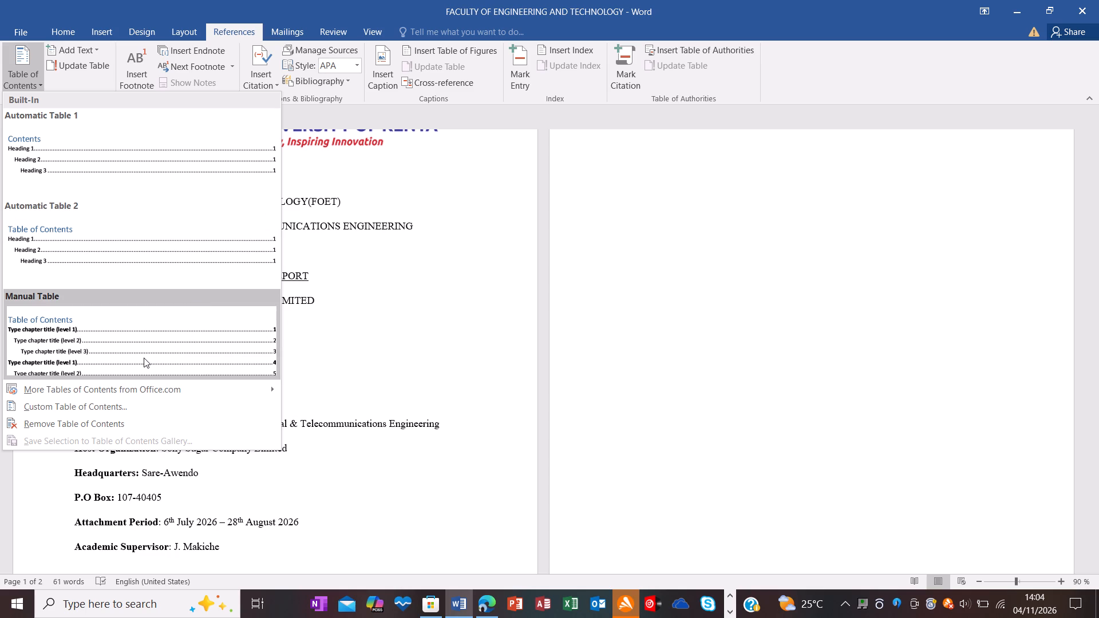
{"action": "left_click", "coordinate": [102, 401]}
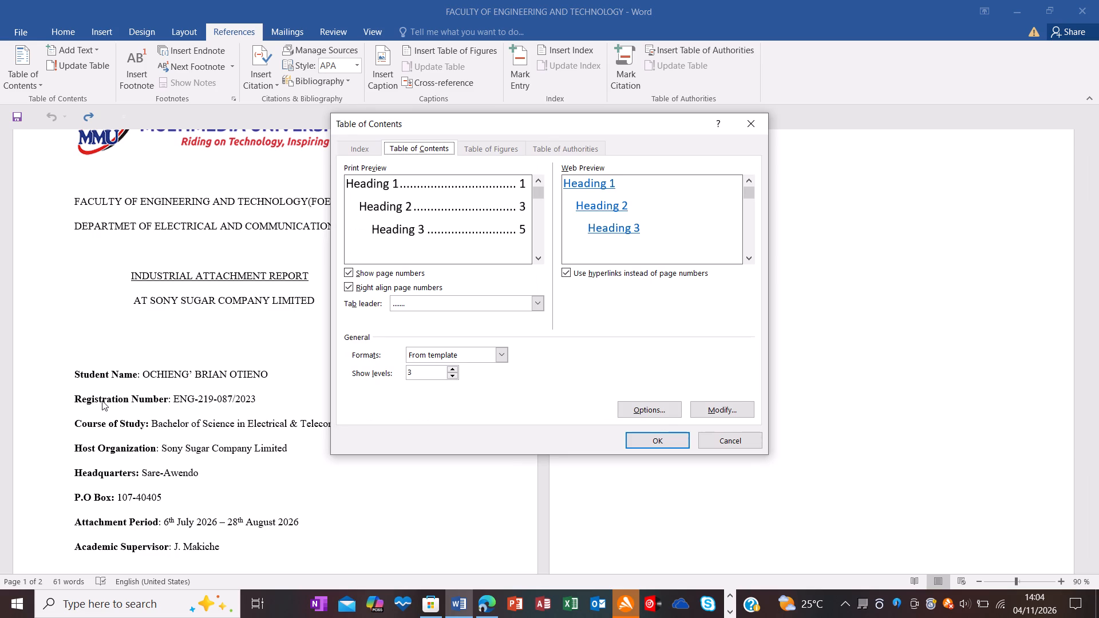
{"action": "left_click", "coordinate": [504, 146]}
{"action": "left_click", "coordinate": [504, 146]}
{"action": "left_click", "coordinate": [419, 203]}
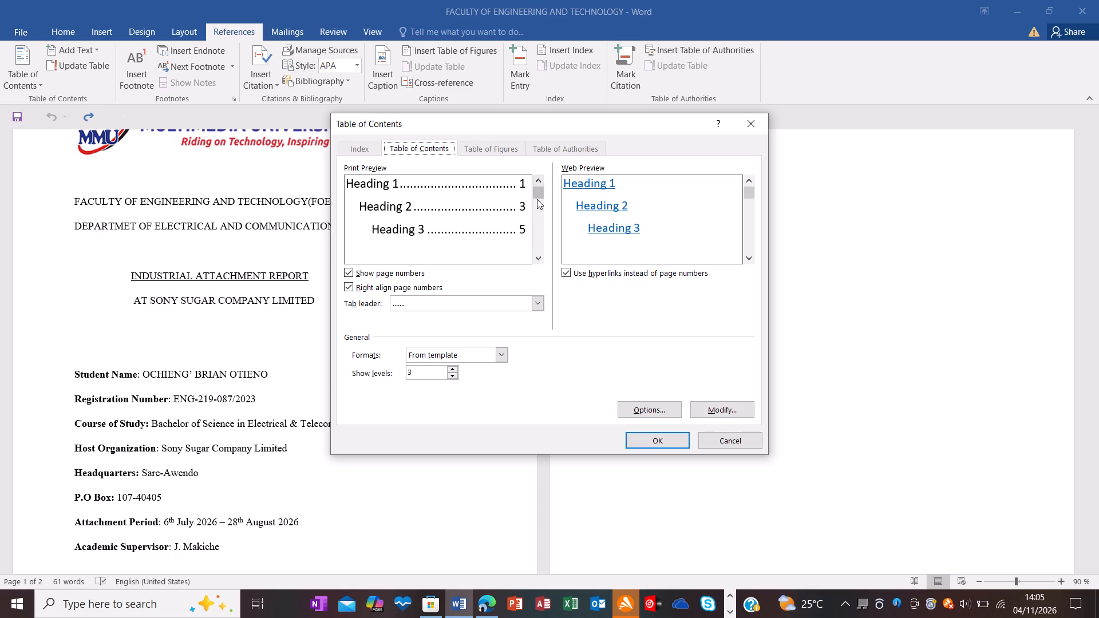
{"action": "left_click_drag", "start_coordinate": [537, 199], "coordinate": [538, 216]}
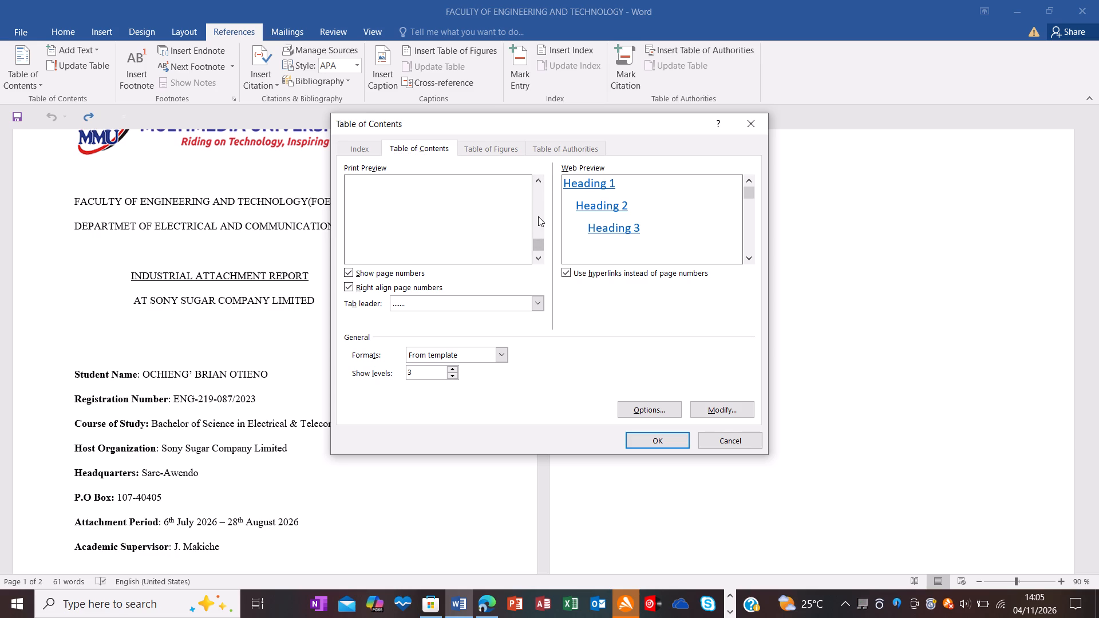
{"action": "scroll", "coordinate": [485, 231], "scroll_direction": "up", "scroll_amount": 2}
{"action": "scroll", "coordinate": [485, 231], "scroll_direction": "down", "scroll_amount": 3}
{"action": "scroll", "coordinate": [485, 231], "scroll_direction": "up", "scroll_amount": 8}
{"action": "scroll", "coordinate": [485, 231], "scroll_direction": "down", "scroll_amount": 1}
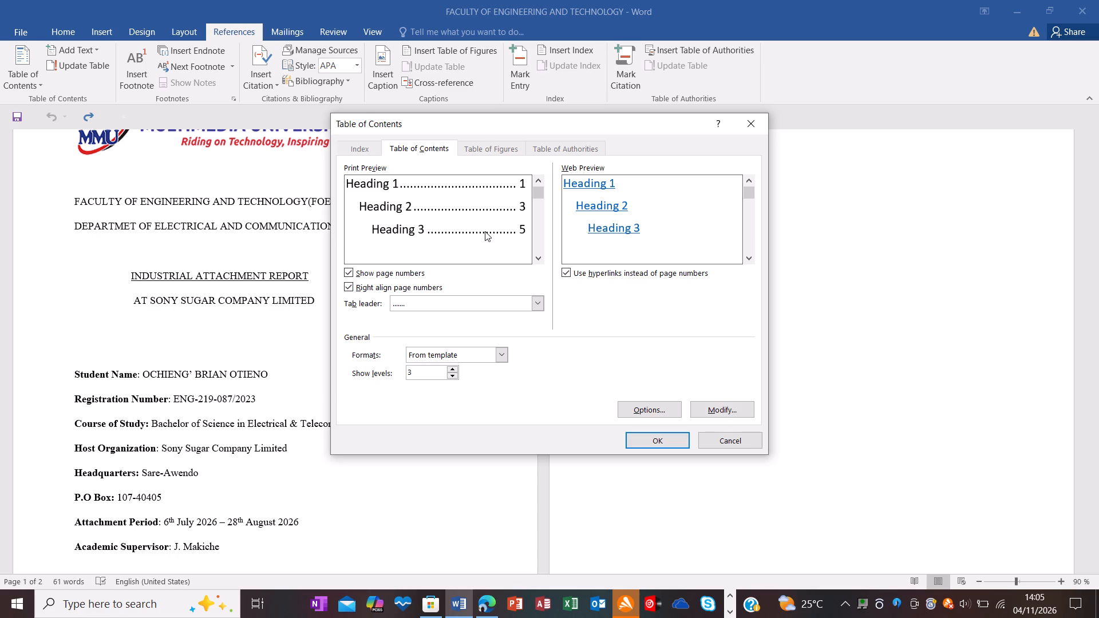
{"action": "scroll", "coordinate": [485, 231], "scroll_direction": "down", "scroll_amount": 3}
{"action": "left_click", "coordinate": [507, 353]}
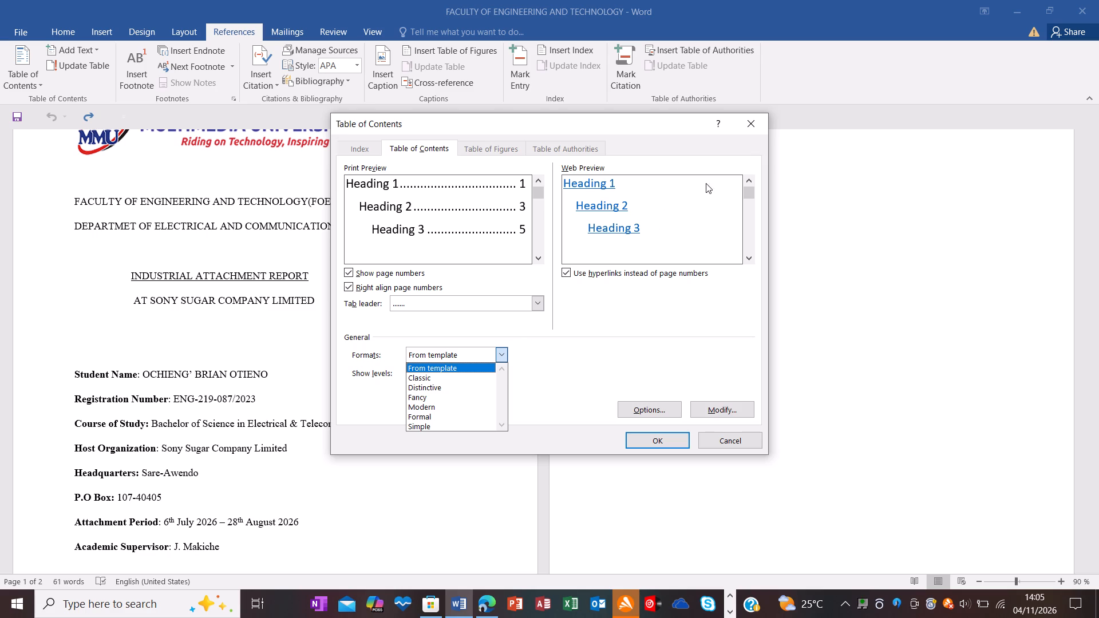
{"action": "left_click", "coordinate": [750, 223]}
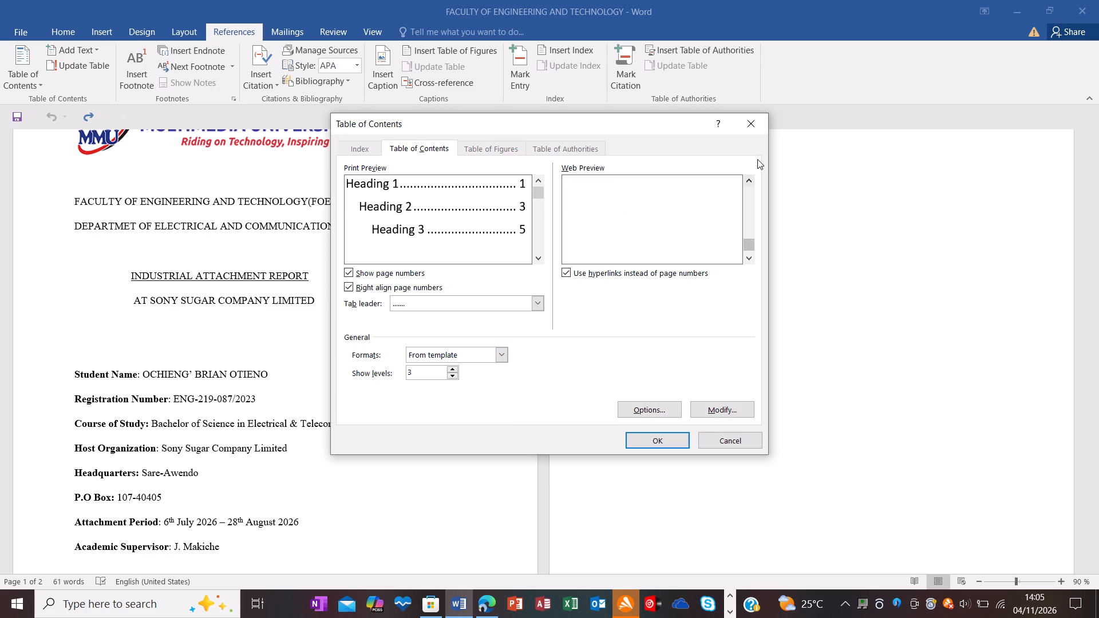
{"action": "left_click", "coordinate": [761, 125]}
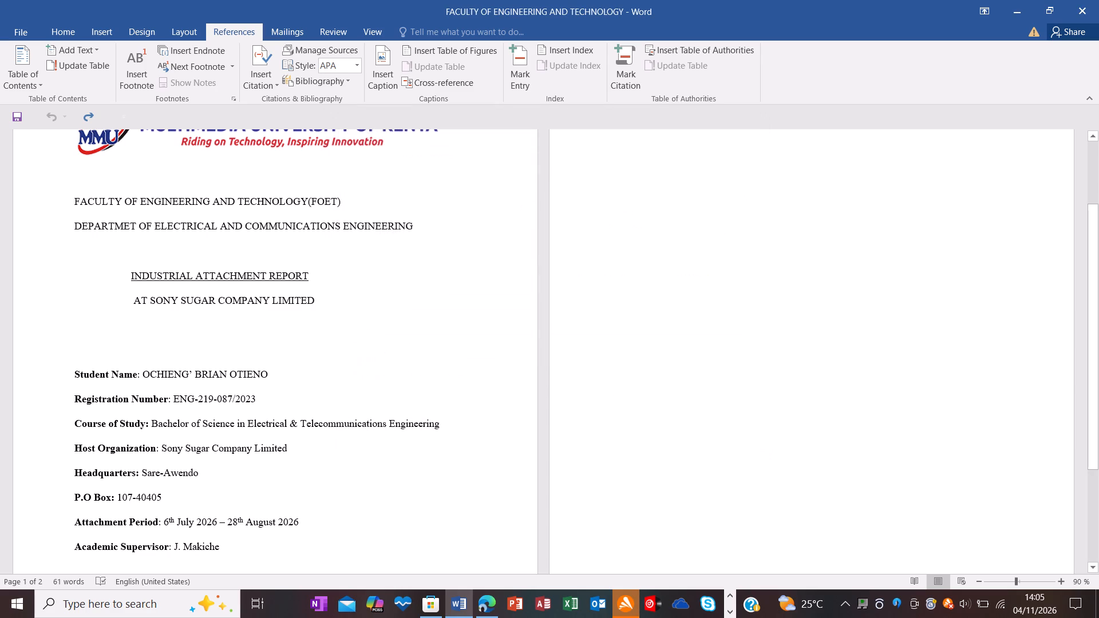
{"action": "scroll", "coordinate": [458, 343], "scroll_direction": "down", "scroll_amount": 4}
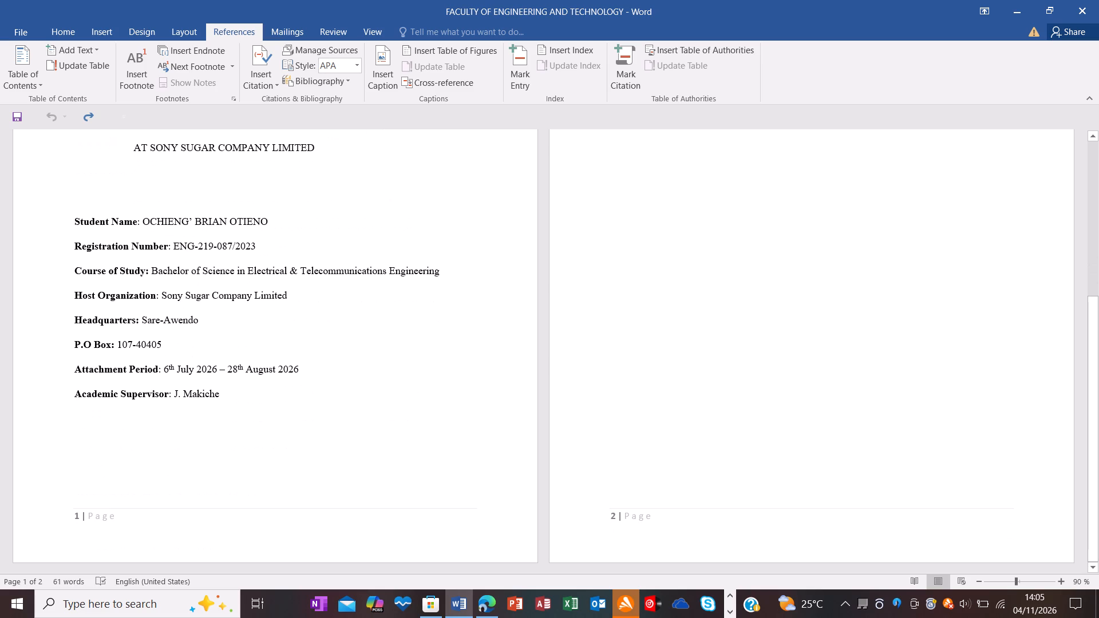
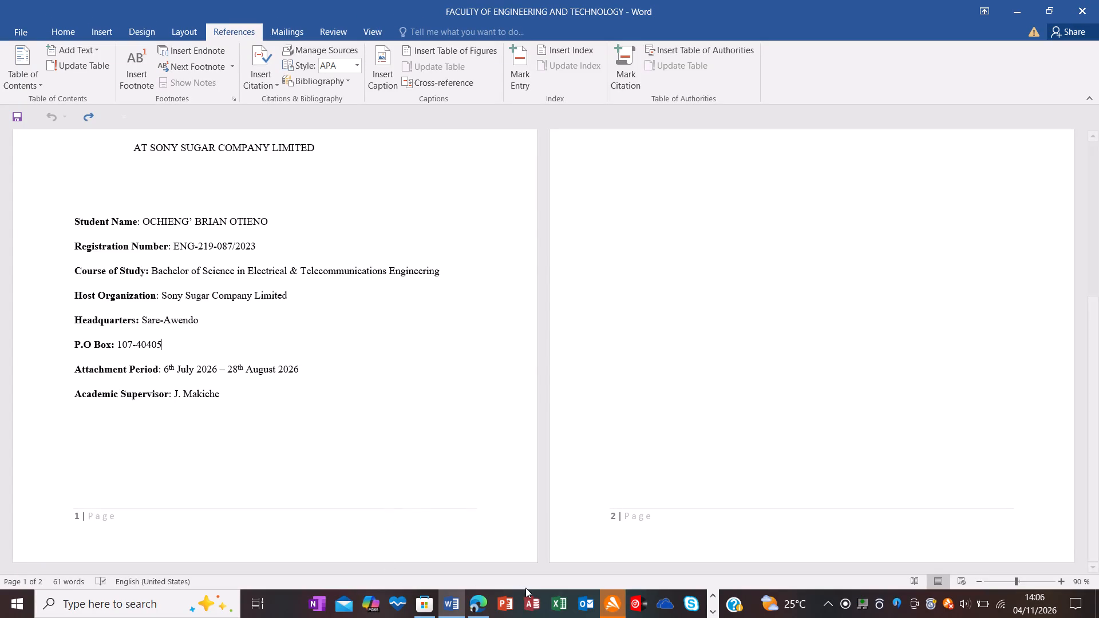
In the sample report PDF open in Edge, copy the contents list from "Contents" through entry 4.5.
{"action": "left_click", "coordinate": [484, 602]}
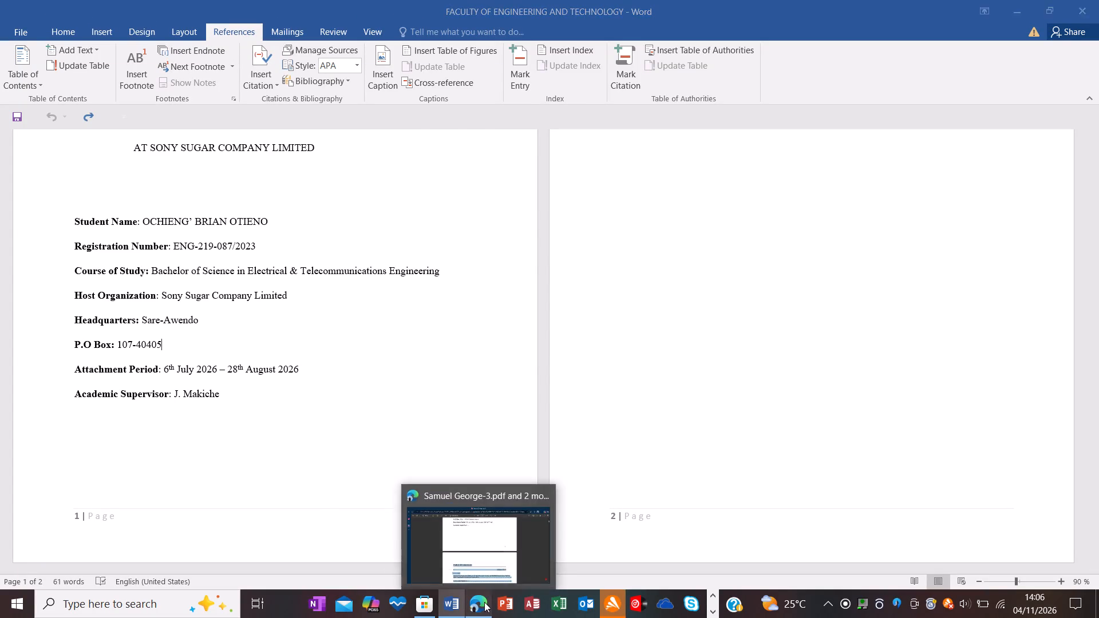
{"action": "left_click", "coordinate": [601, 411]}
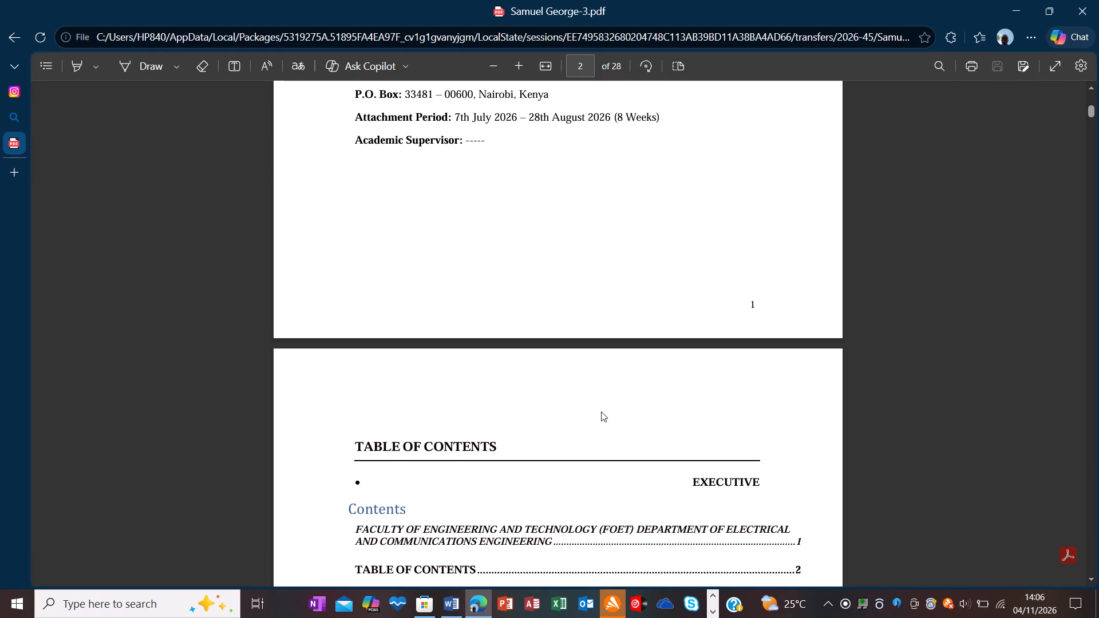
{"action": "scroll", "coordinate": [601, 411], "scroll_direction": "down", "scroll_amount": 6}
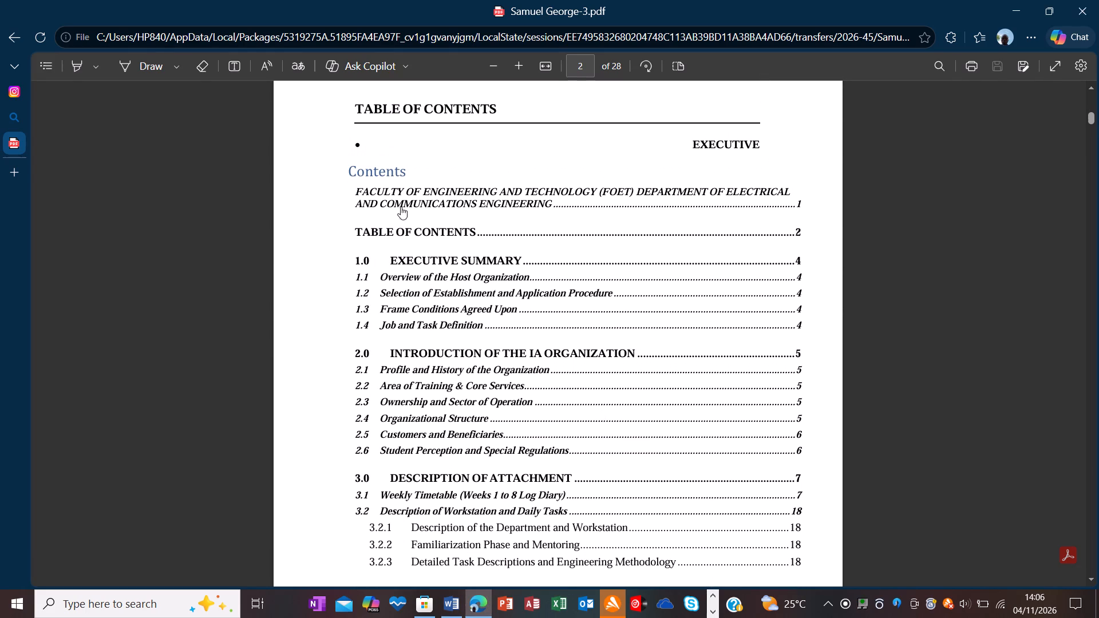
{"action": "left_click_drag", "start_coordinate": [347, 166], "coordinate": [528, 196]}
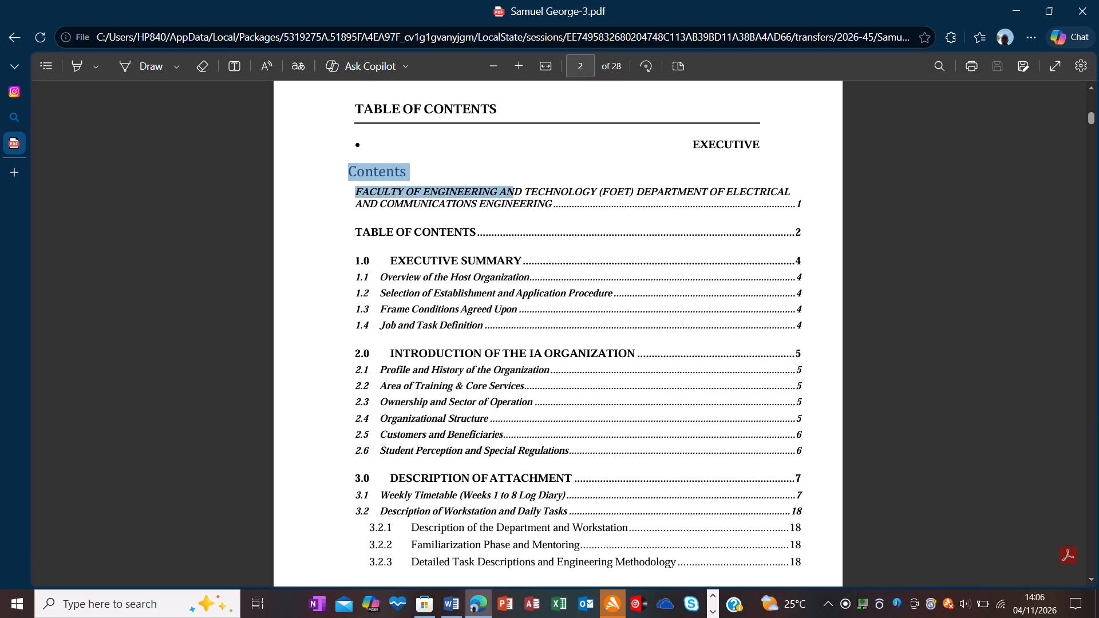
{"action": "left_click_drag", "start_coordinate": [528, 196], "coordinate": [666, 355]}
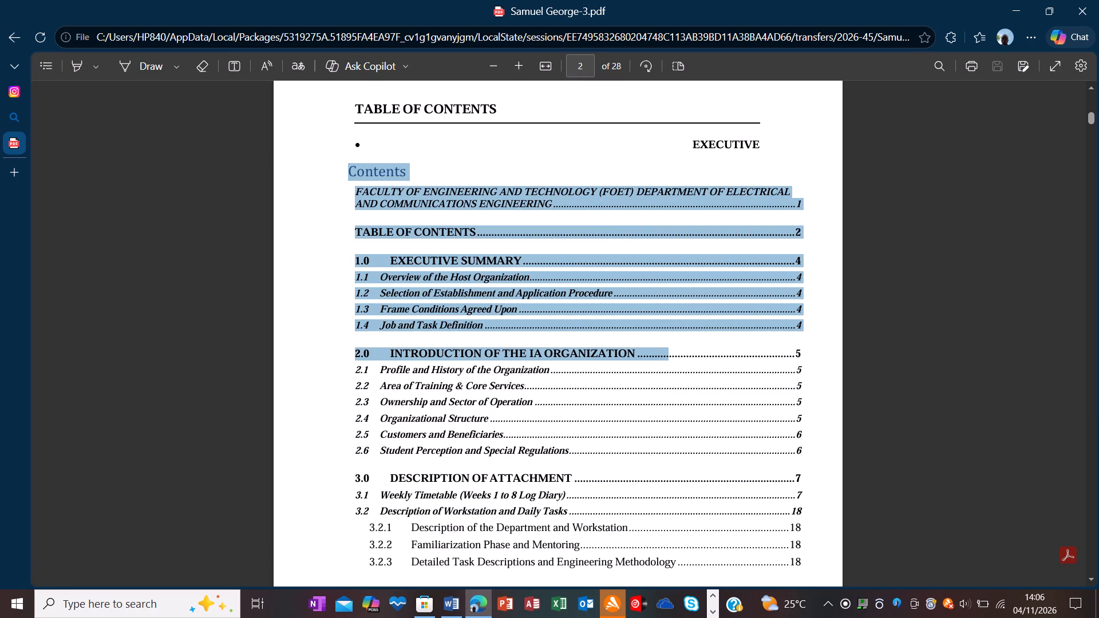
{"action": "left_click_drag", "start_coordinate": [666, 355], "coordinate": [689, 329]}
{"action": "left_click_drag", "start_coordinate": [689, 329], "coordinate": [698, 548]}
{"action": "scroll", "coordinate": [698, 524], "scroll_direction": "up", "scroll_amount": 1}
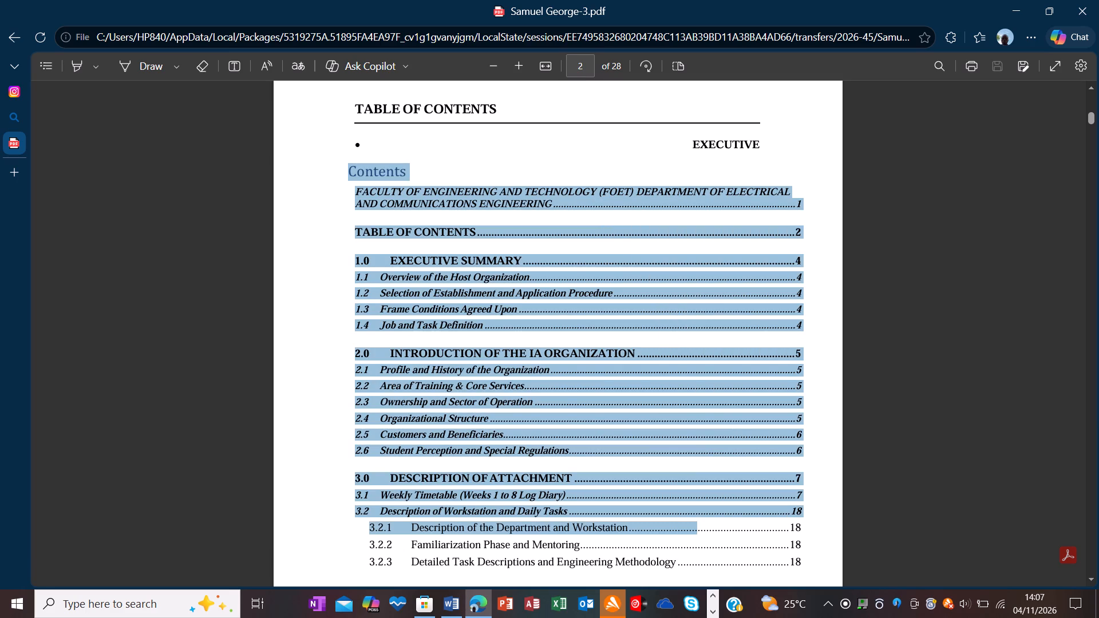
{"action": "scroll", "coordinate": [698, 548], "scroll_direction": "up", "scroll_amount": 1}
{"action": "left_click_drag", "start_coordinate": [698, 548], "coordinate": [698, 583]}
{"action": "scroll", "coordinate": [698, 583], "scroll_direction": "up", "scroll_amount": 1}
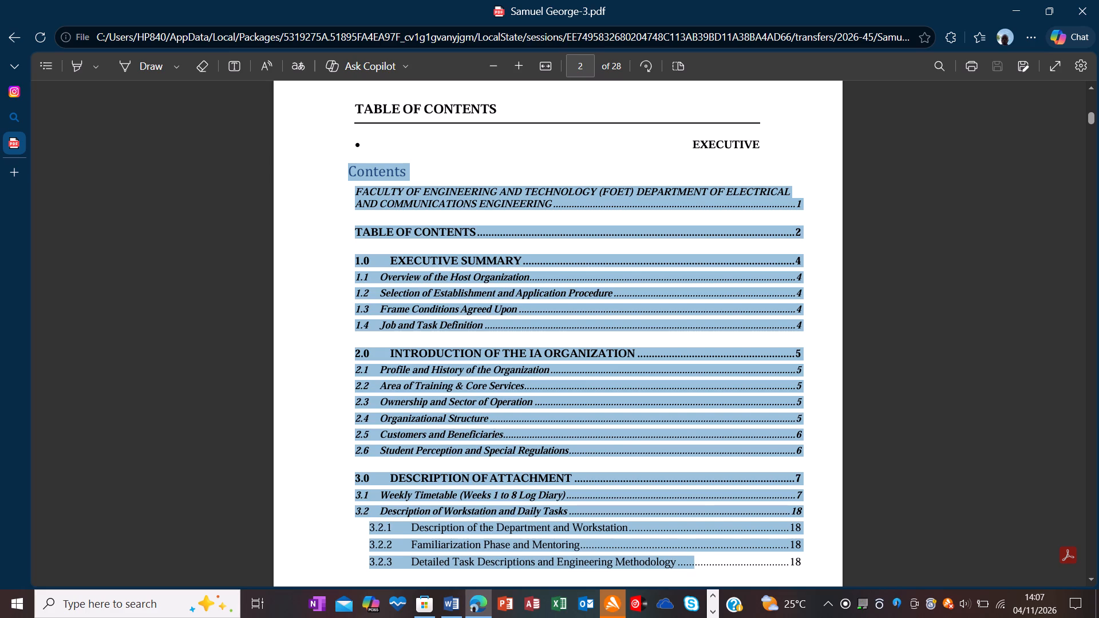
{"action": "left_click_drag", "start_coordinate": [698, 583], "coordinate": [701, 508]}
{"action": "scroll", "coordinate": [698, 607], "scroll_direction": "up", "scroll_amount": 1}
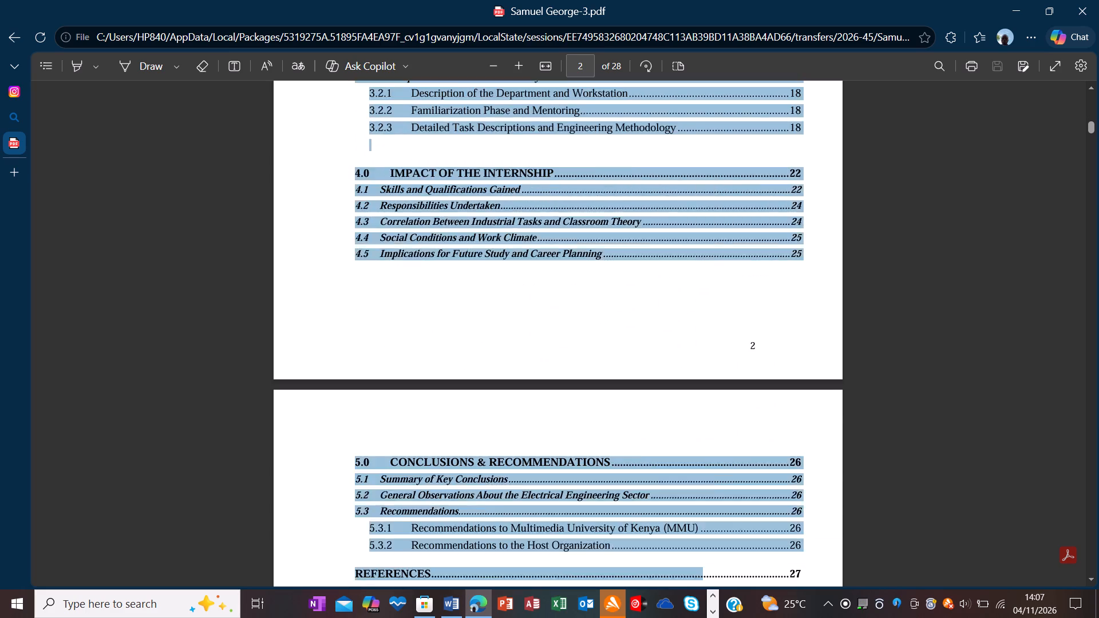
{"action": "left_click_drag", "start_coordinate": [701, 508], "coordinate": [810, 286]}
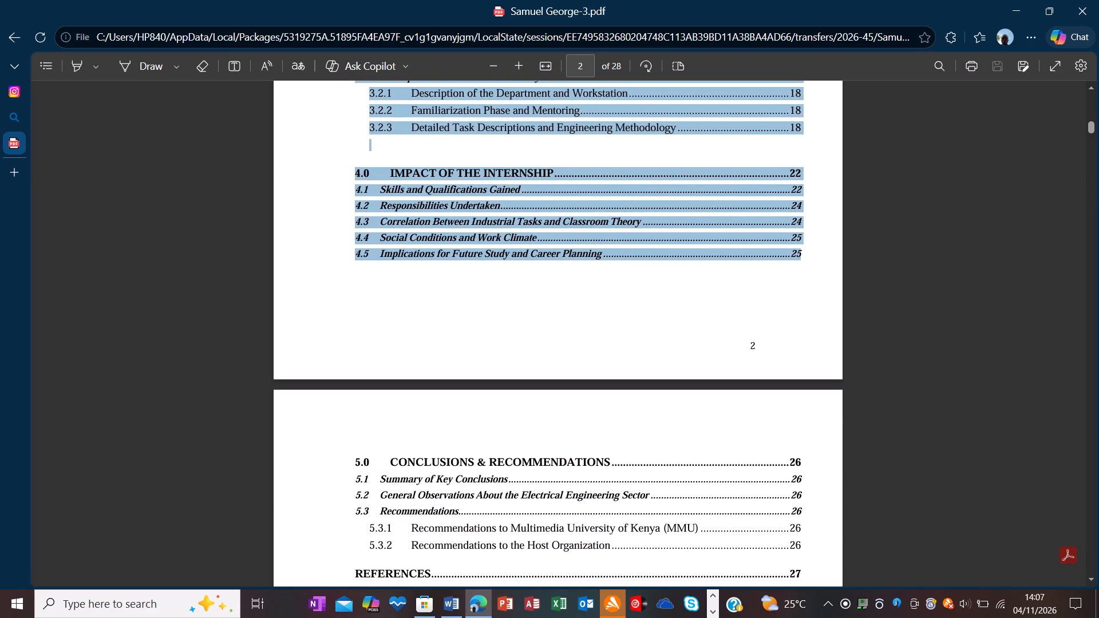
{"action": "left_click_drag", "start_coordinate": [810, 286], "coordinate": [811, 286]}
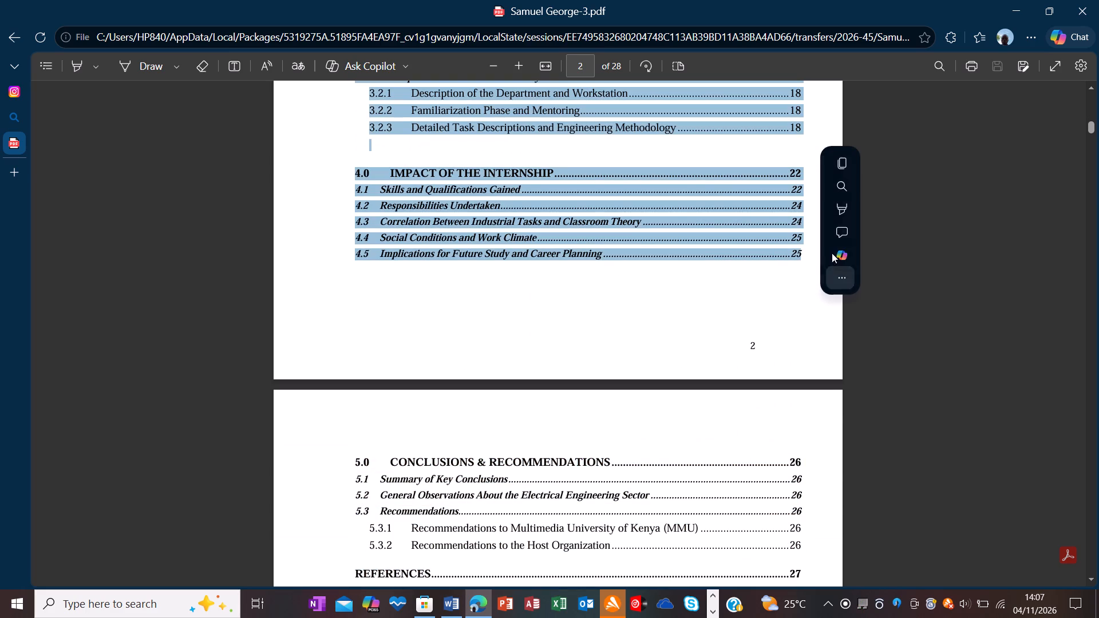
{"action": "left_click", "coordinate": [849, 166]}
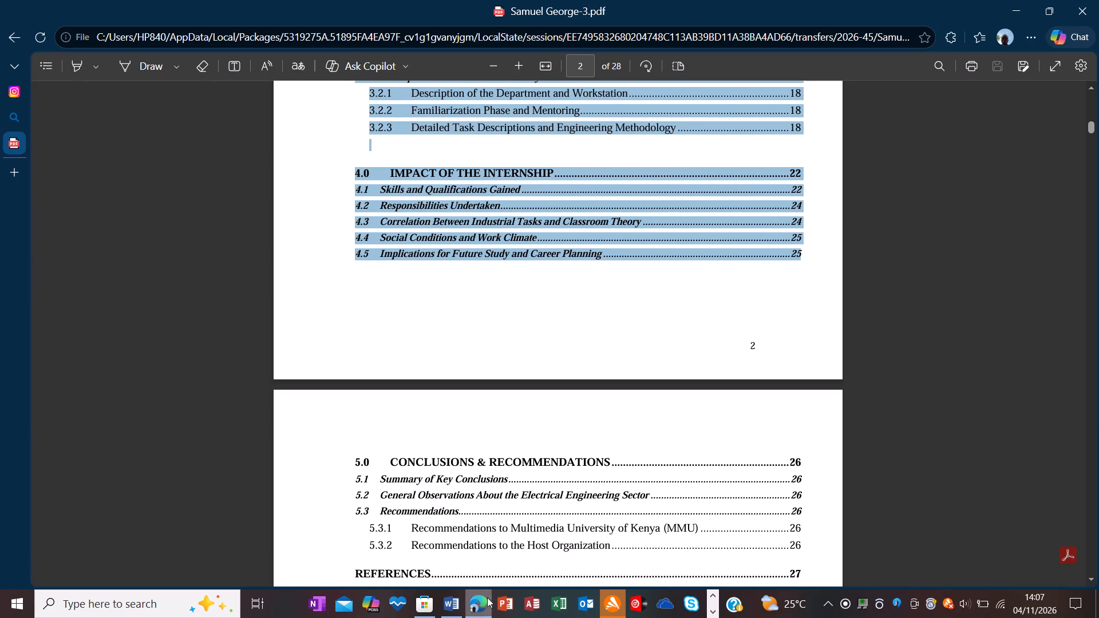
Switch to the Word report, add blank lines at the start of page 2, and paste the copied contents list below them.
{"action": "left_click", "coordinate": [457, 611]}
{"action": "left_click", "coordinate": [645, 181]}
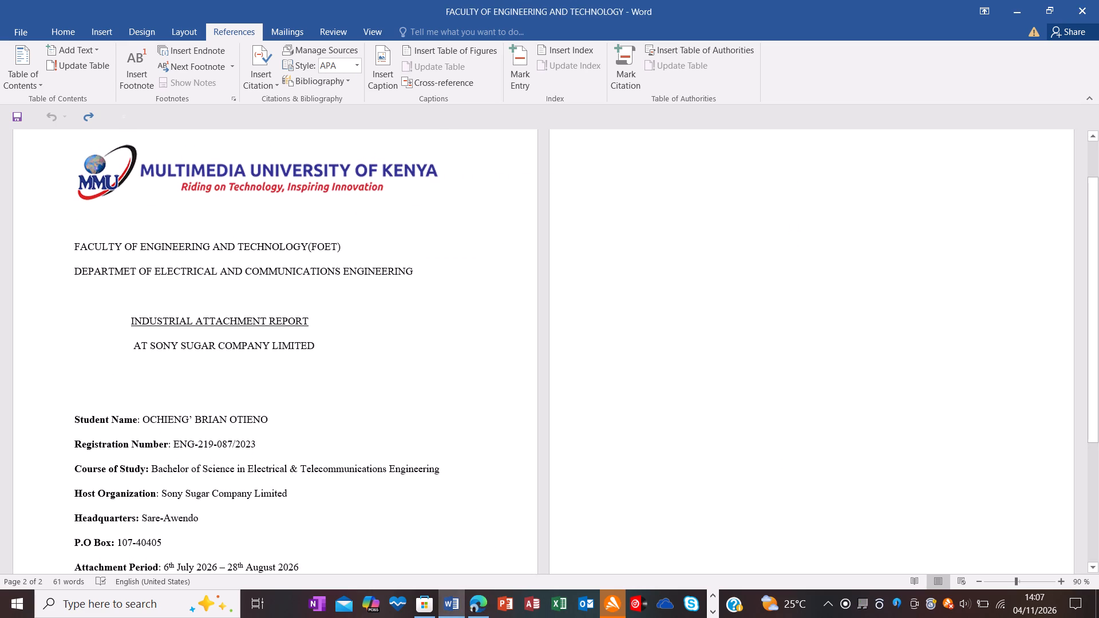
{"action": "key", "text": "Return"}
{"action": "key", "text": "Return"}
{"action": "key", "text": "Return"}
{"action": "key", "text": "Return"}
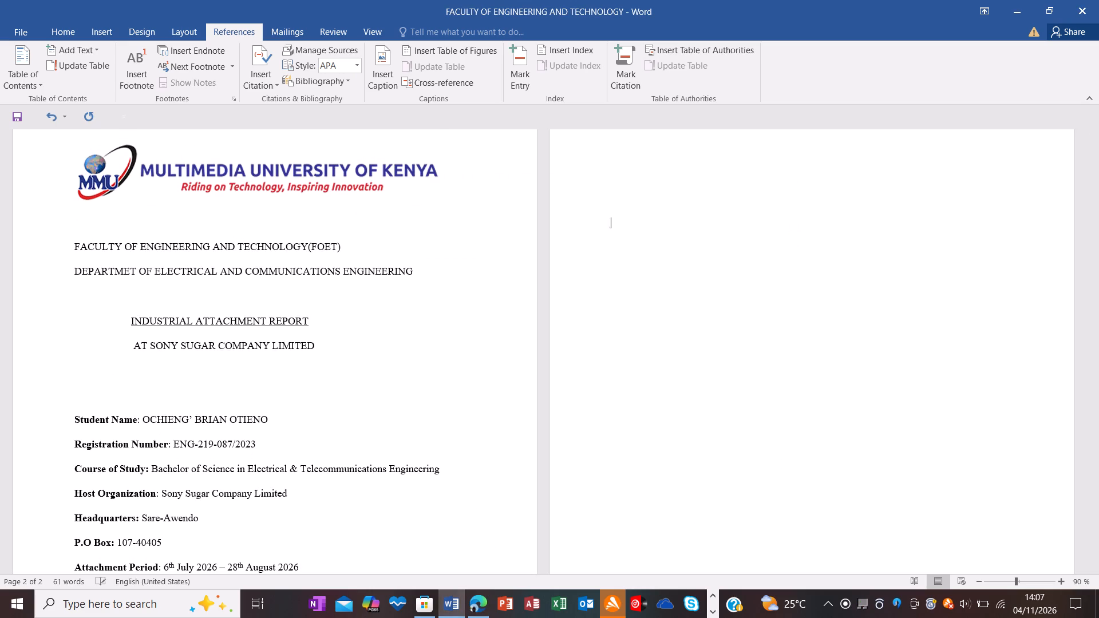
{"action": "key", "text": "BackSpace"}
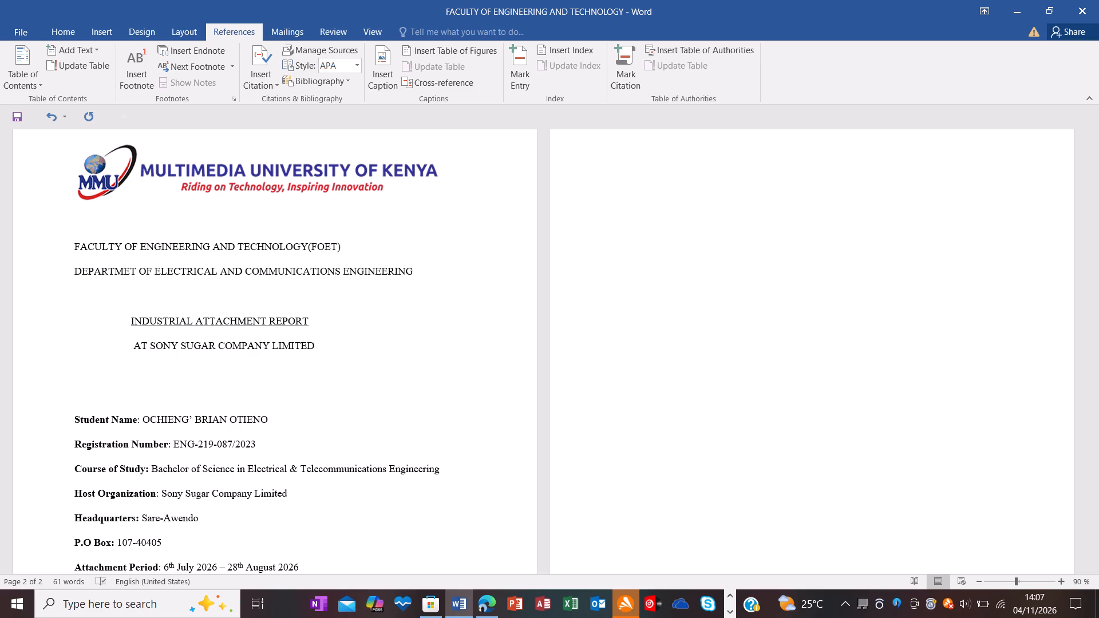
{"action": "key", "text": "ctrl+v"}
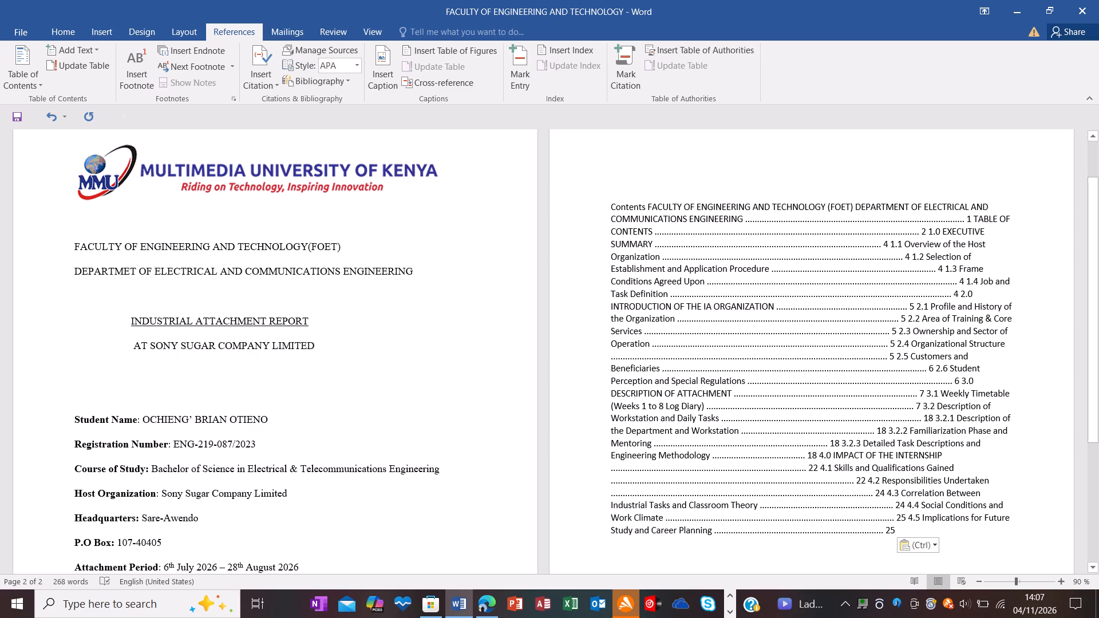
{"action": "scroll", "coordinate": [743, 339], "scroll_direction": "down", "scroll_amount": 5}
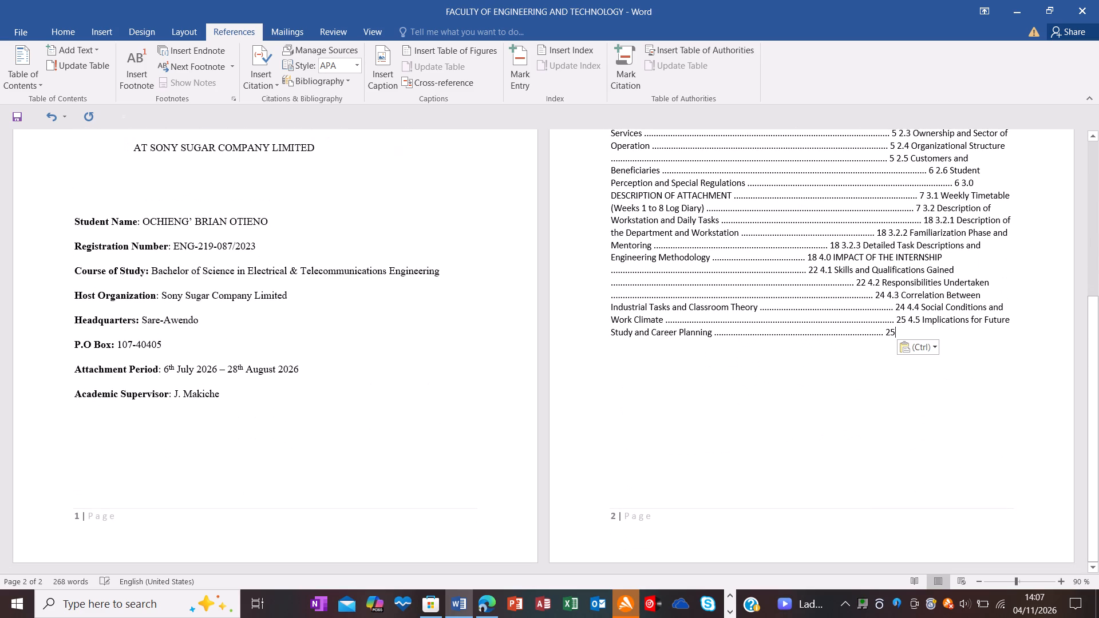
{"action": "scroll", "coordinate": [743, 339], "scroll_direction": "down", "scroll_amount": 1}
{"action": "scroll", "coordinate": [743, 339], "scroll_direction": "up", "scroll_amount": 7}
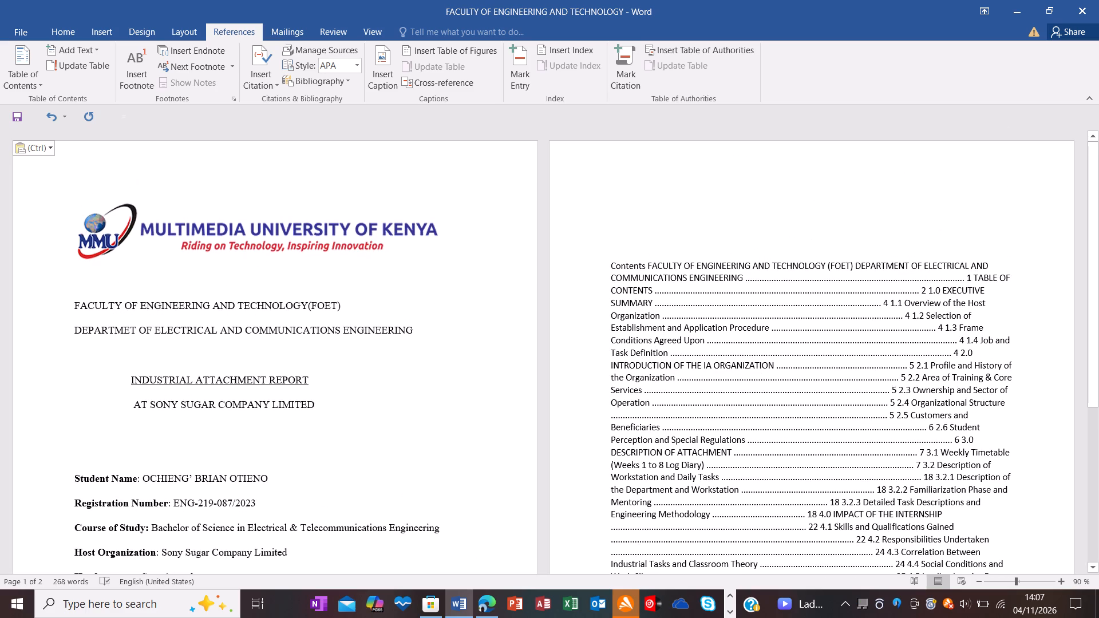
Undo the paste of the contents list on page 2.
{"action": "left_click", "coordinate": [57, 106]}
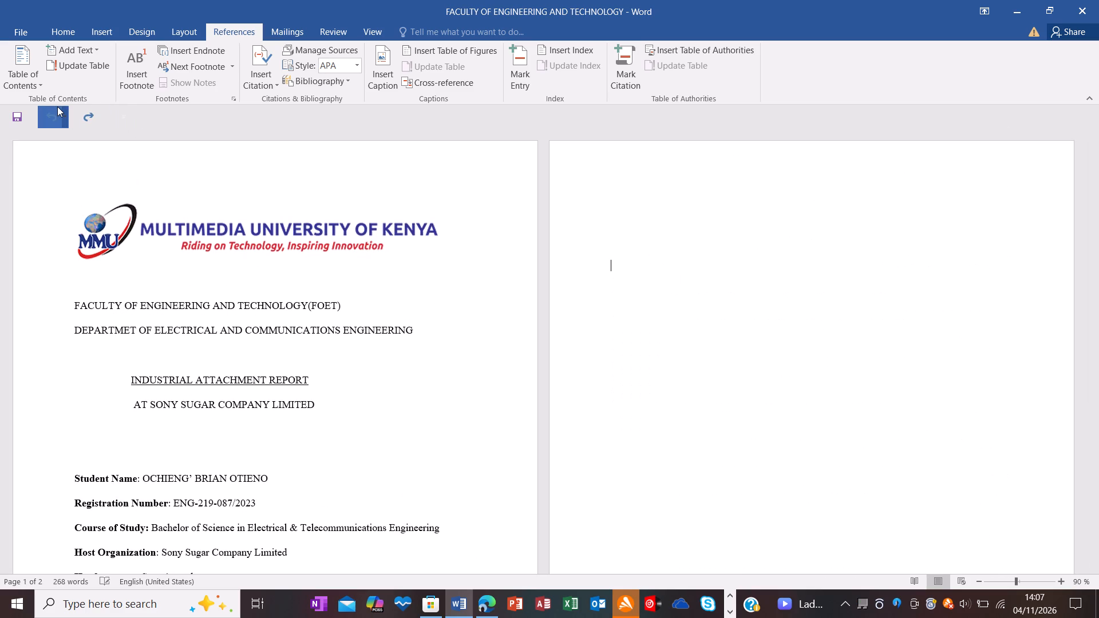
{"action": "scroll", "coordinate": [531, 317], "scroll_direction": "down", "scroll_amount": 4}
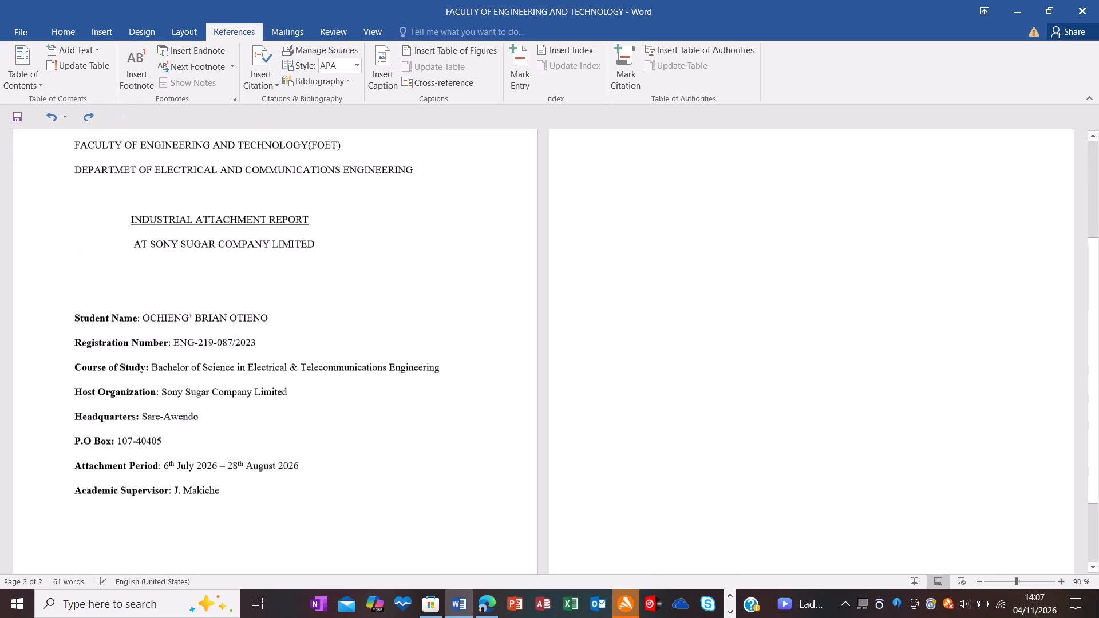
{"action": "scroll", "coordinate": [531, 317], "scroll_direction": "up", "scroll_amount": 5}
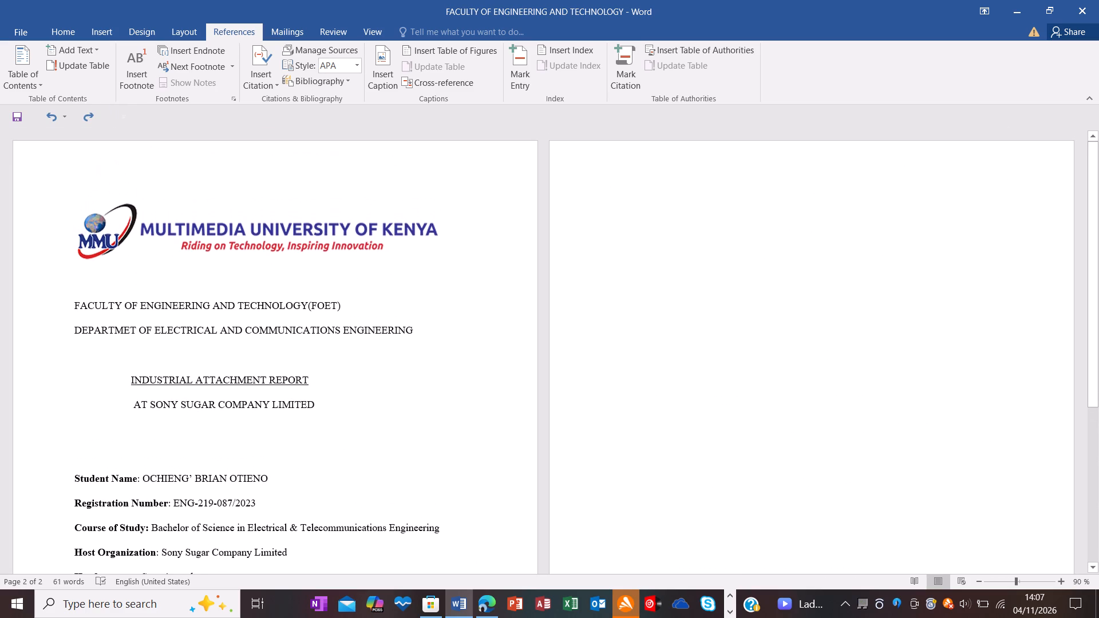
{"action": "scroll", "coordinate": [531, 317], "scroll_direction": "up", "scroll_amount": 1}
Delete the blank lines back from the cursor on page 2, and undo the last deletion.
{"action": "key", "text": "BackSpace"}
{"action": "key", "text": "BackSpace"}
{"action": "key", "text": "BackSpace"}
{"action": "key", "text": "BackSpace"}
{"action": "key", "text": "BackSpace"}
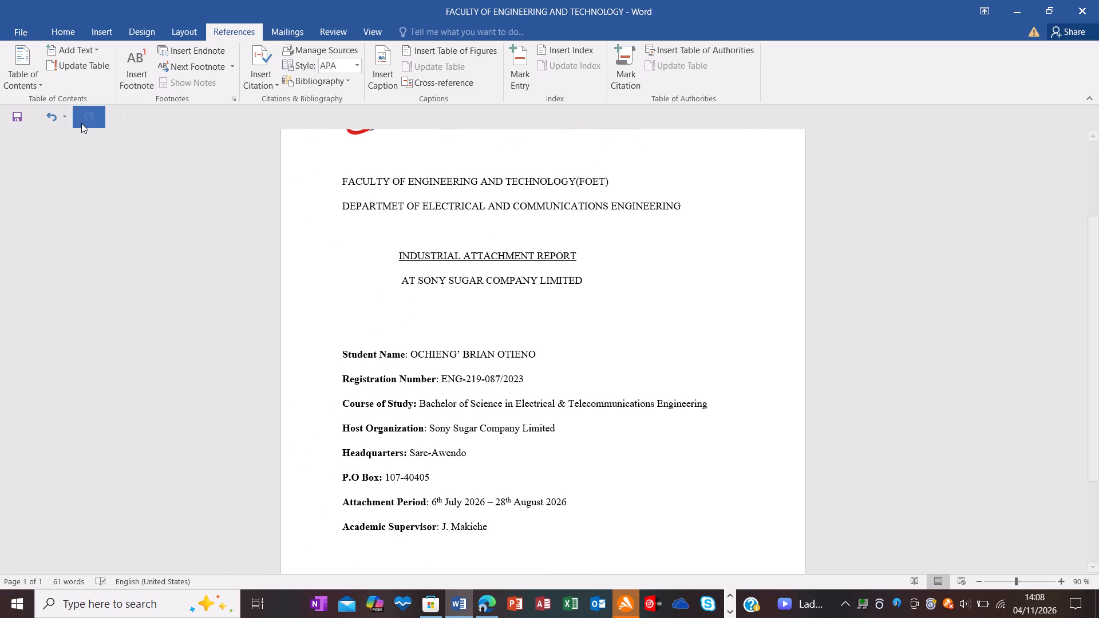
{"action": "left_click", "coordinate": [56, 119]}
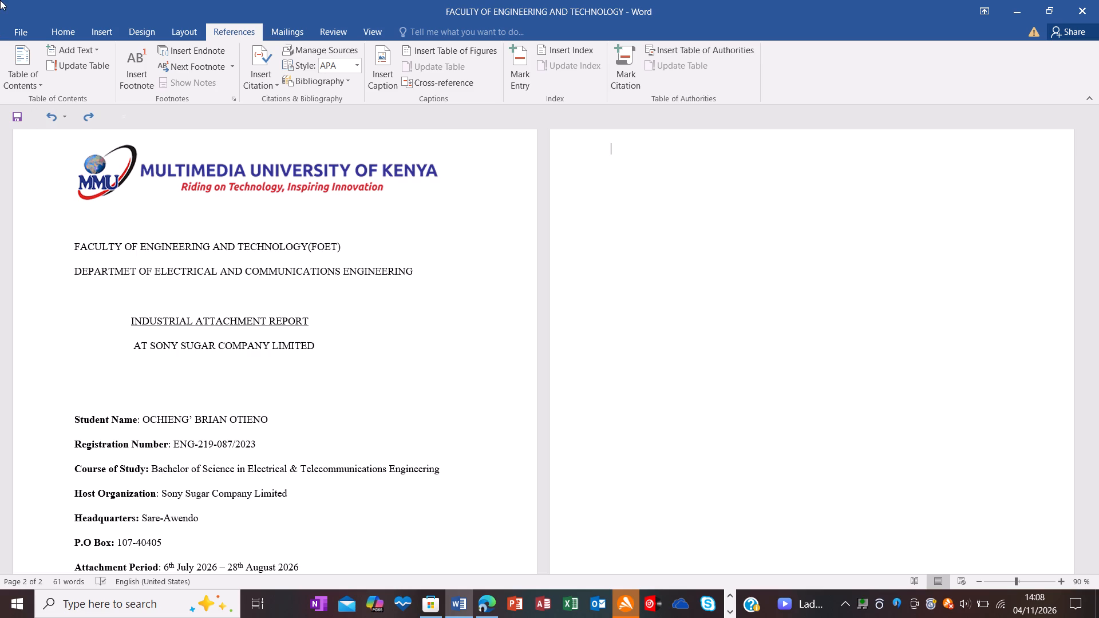
Enter the bold heading "TABLES OF CONTENTS" at the top of page 2.
{"action": "left_click", "coordinate": [56, 27]}
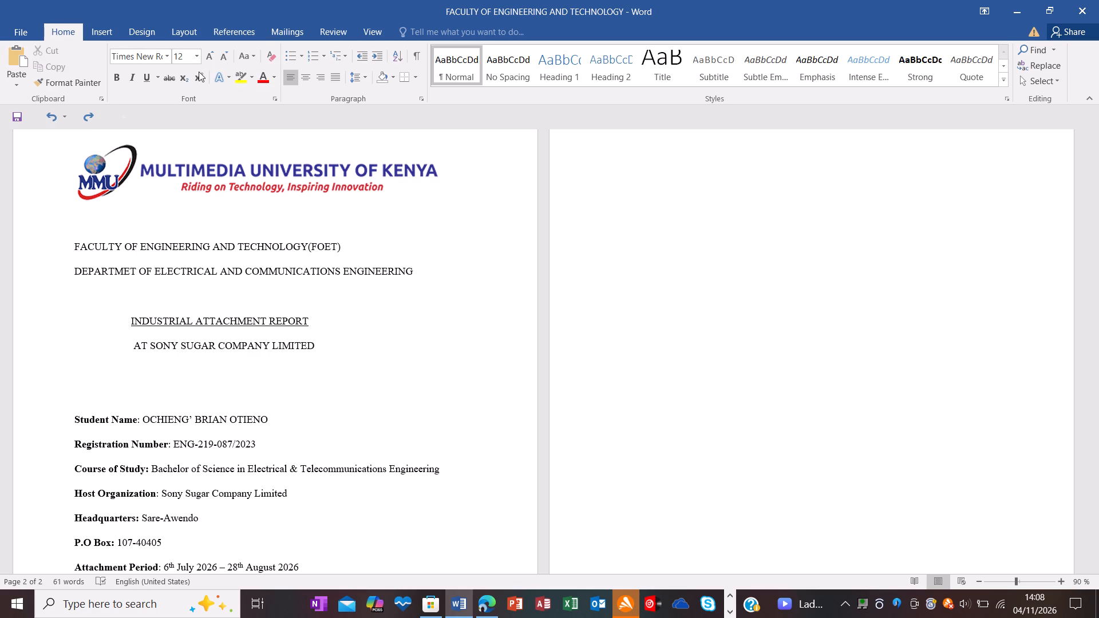
{"action": "left_click", "coordinate": [121, 80]}
{"action": "key", "text": "t"}
{"action": "key", "text": "BackSpace"}
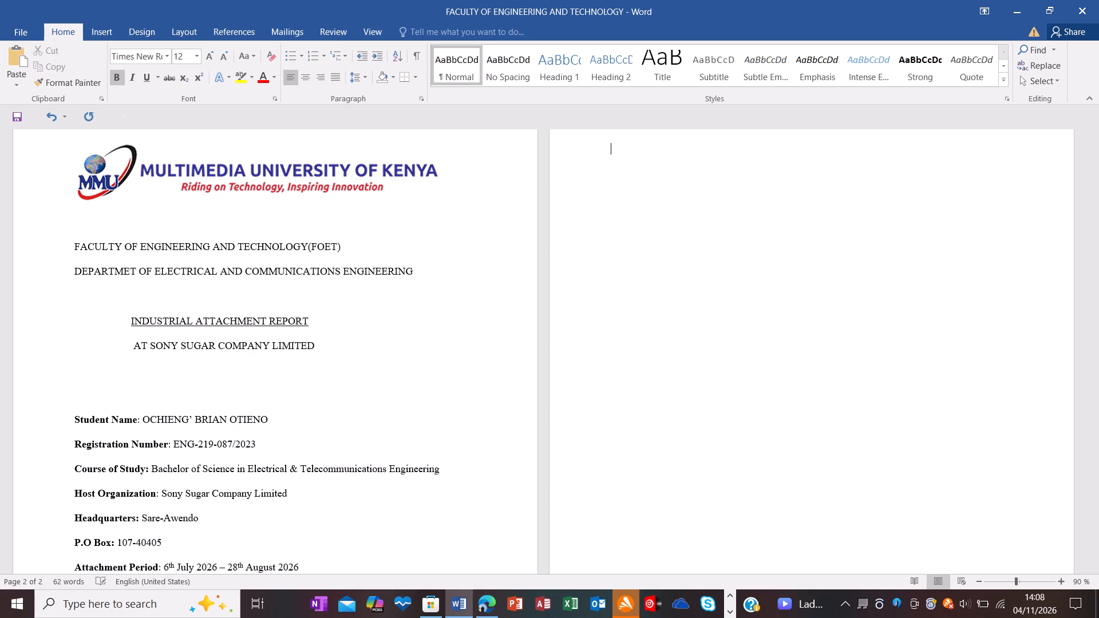
{"action": "type", "text": "TAB"}
{"action": "type", "text": "LES OF CONTENTS"}
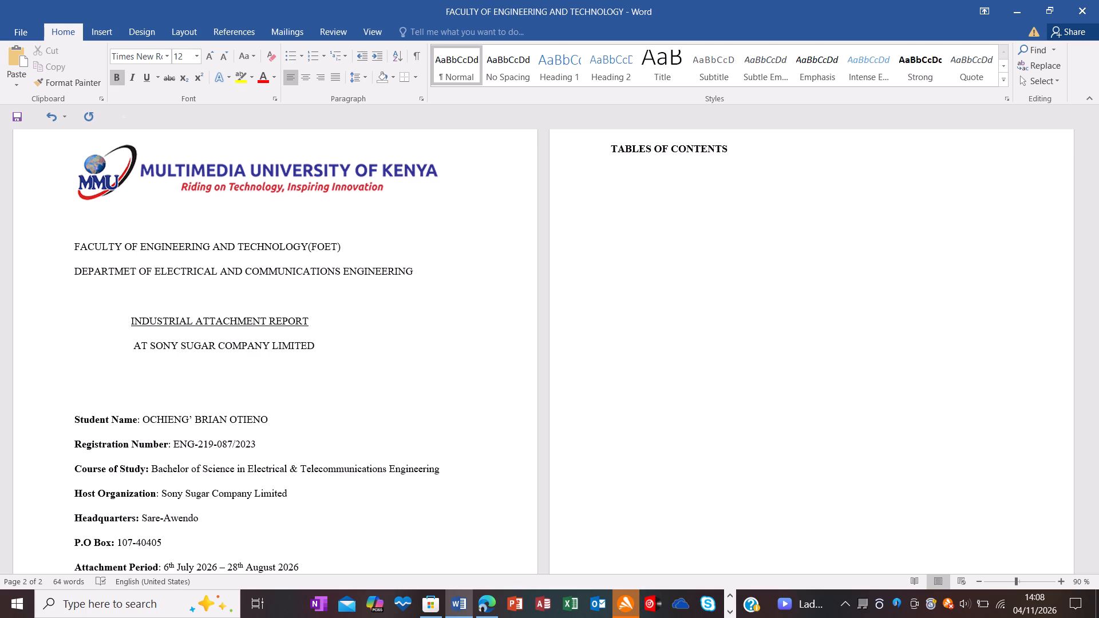
Add a "Contents" line two lines below the heading and remove its bold formatting.
{"action": "key", "text": "Return"}
{"action": "key", "text": "Return"}
{"action": "type", "text": "Contents"}
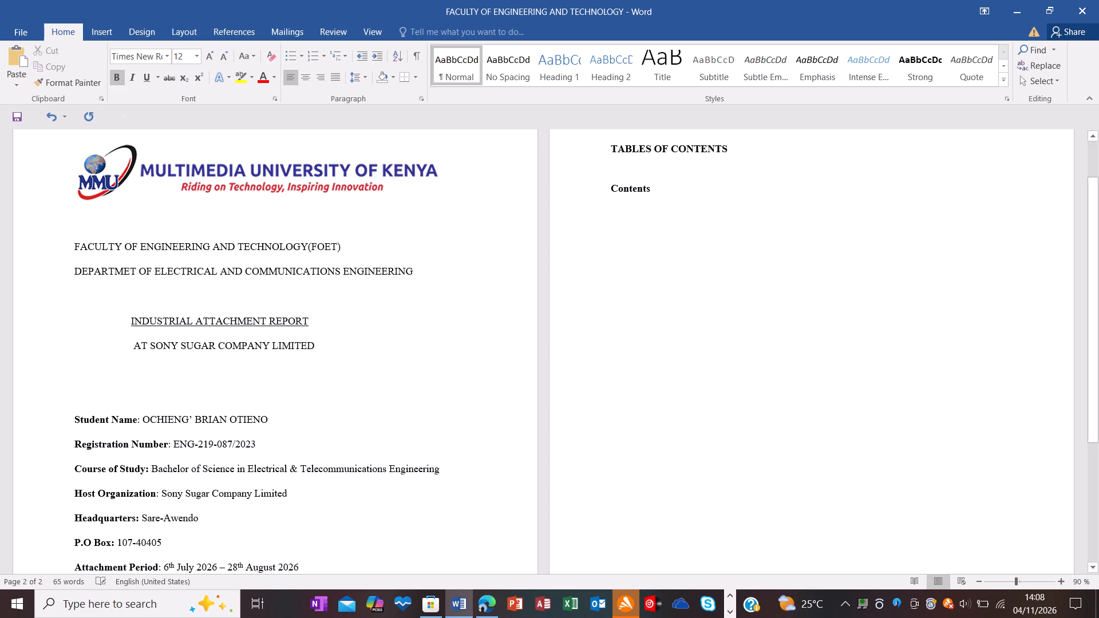
{"action": "left_click_drag", "start_coordinate": [603, 170], "coordinate": [670, 196]}
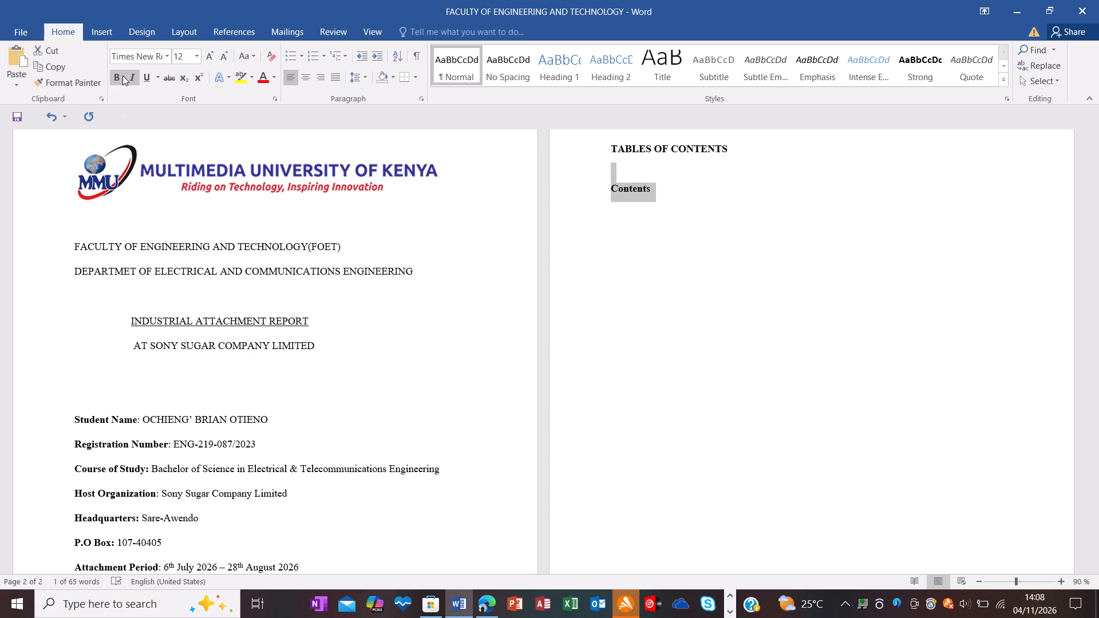
{"action": "left_click", "coordinate": [114, 76]}
{"action": "left_click", "coordinate": [703, 241]}
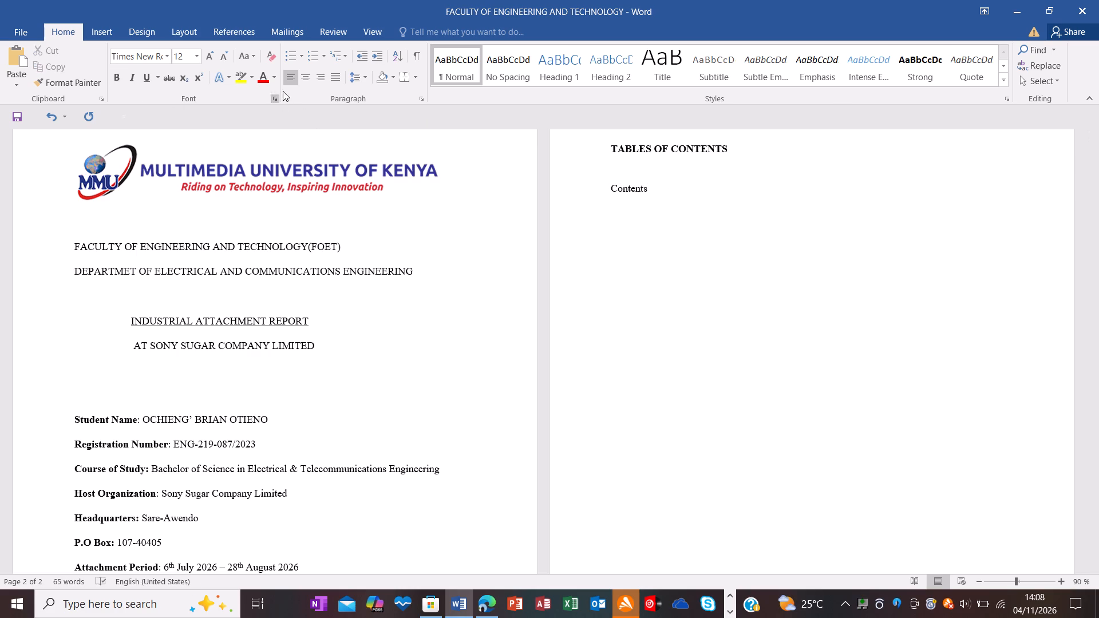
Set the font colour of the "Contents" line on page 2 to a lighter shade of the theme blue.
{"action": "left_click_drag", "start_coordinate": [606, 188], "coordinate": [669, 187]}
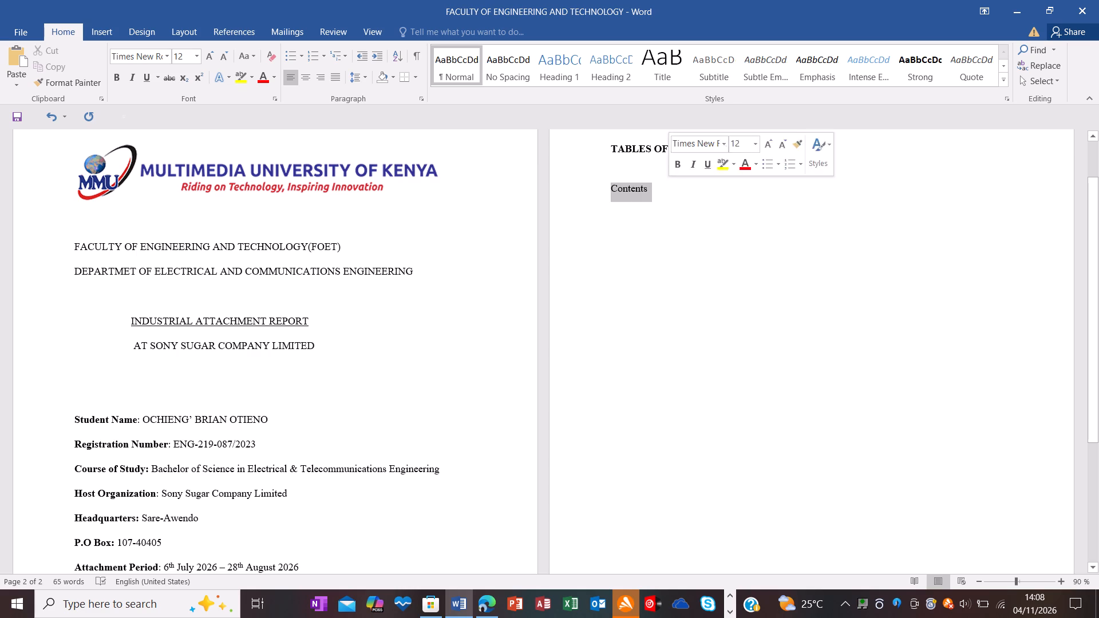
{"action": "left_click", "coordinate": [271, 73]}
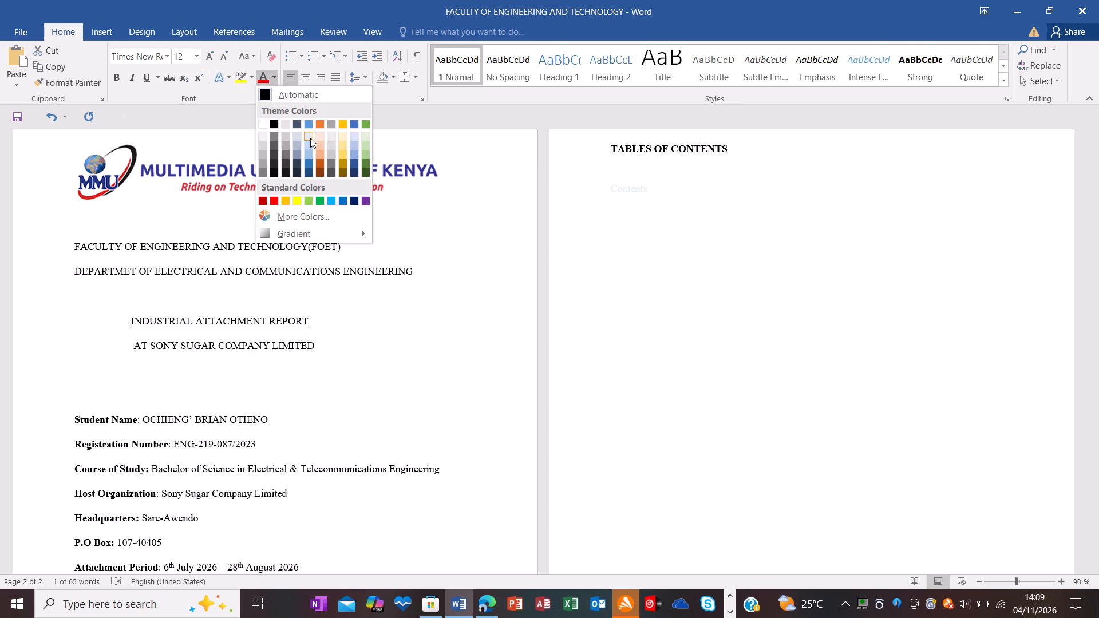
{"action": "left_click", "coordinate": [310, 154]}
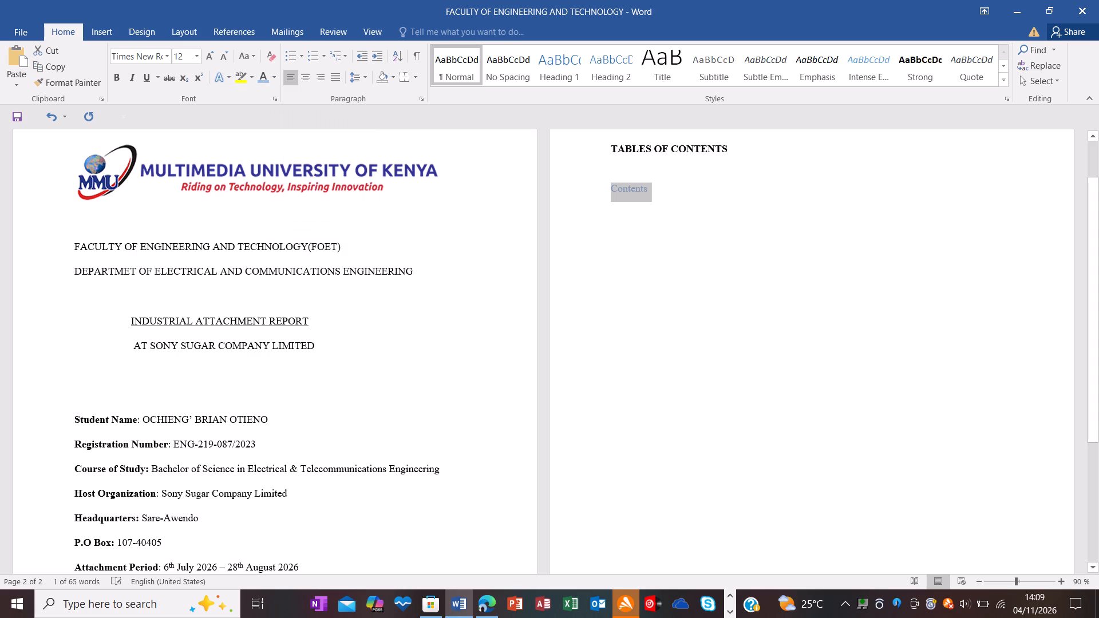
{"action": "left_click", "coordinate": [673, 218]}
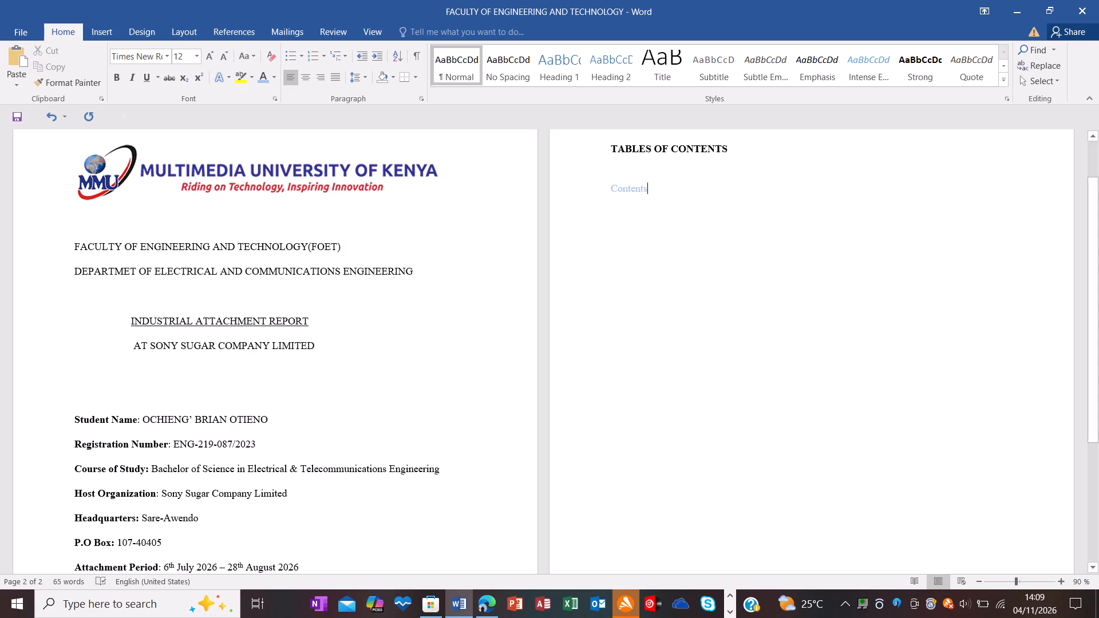
Change the font colour of the "Contents" line to the base theme blue.
{"action": "left_click", "coordinate": [278, 73]}
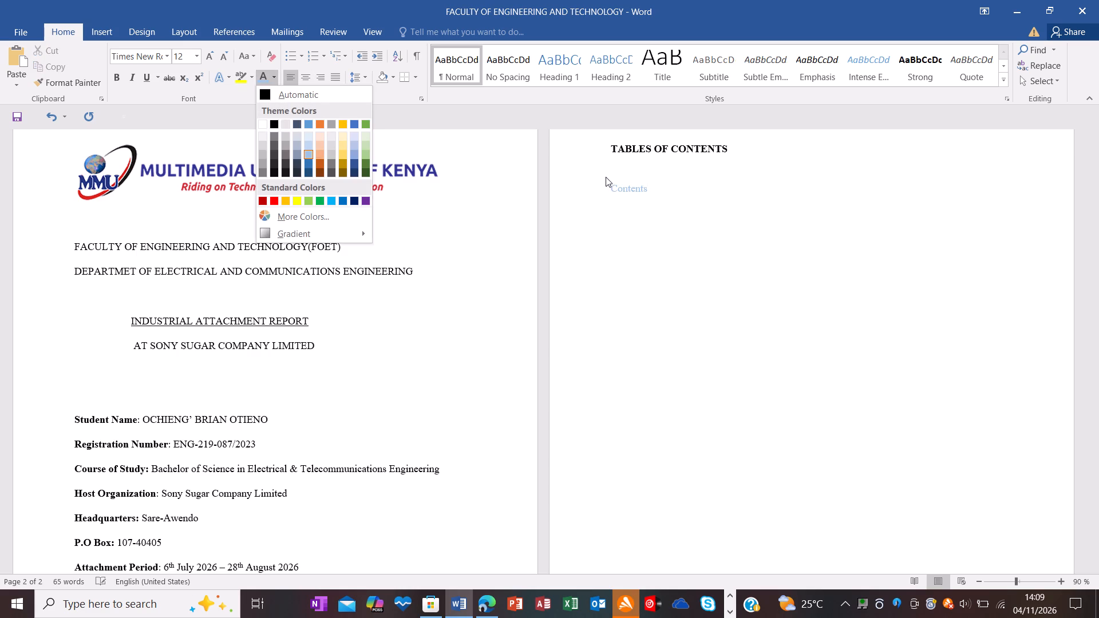
{"action": "left_click_drag", "start_coordinate": [607, 177], "coordinate": [660, 185]}
{"action": "left_click_drag", "start_coordinate": [605, 189], "coordinate": [670, 183]}
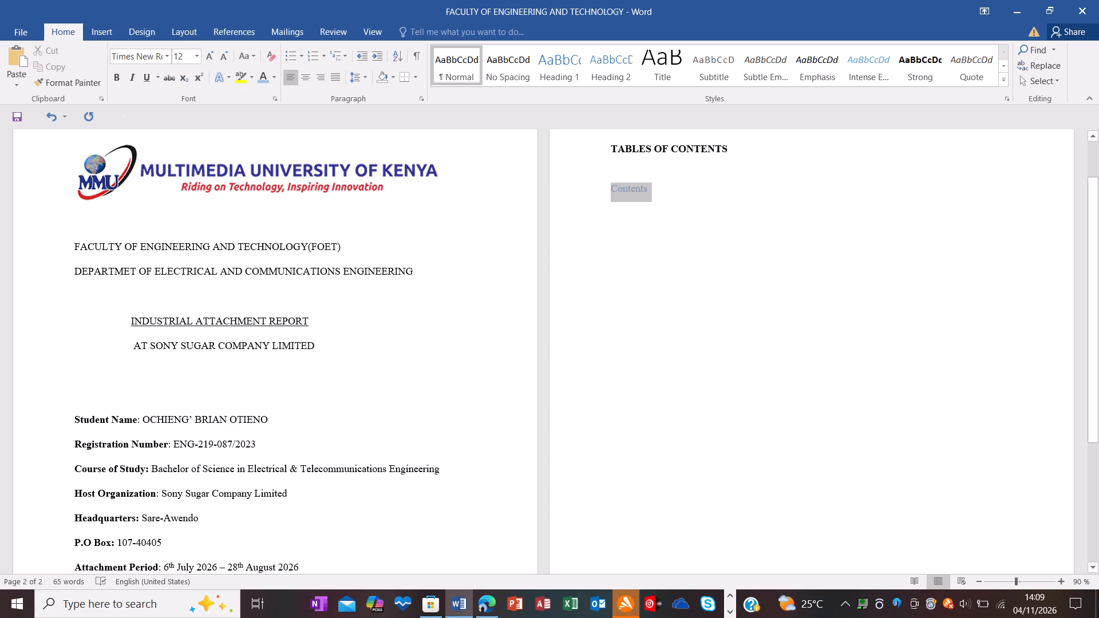
{"action": "left_click_drag", "start_coordinate": [670, 183], "coordinate": [671, 183]}
{"action": "left_click", "coordinate": [275, 71]}
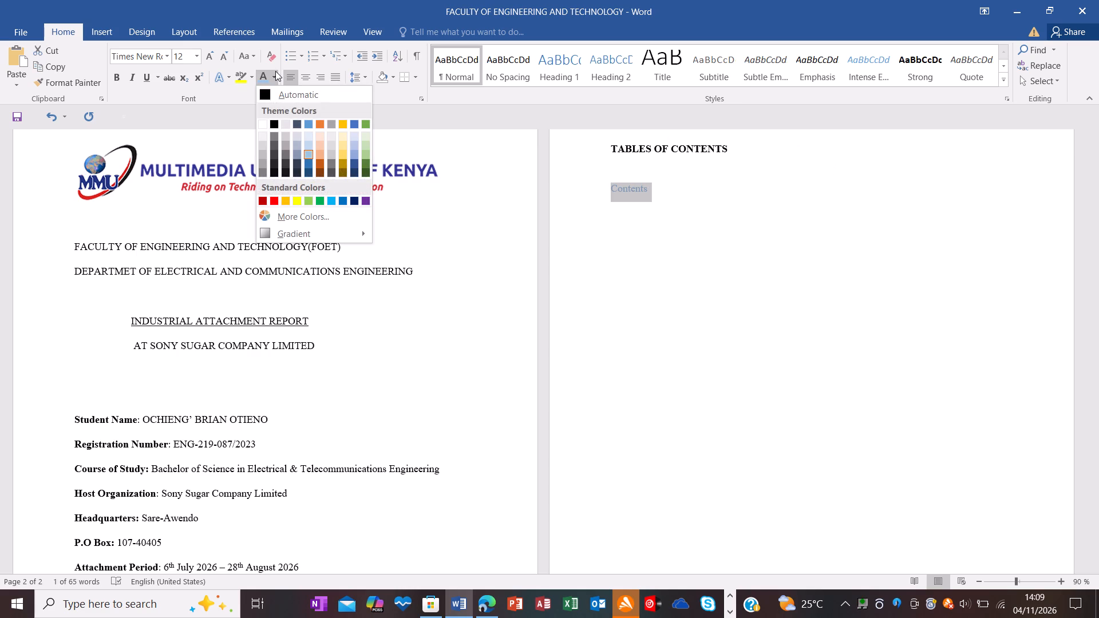
{"action": "left_click", "coordinate": [313, 123]}
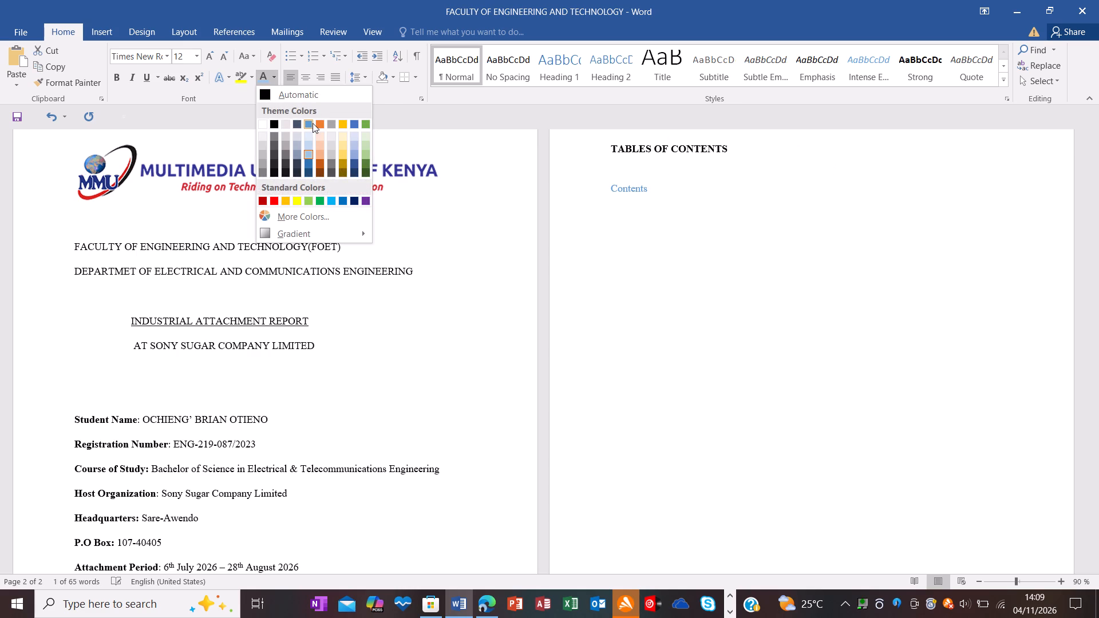
{"action": "left_click", "coordinate": [721, 221]}
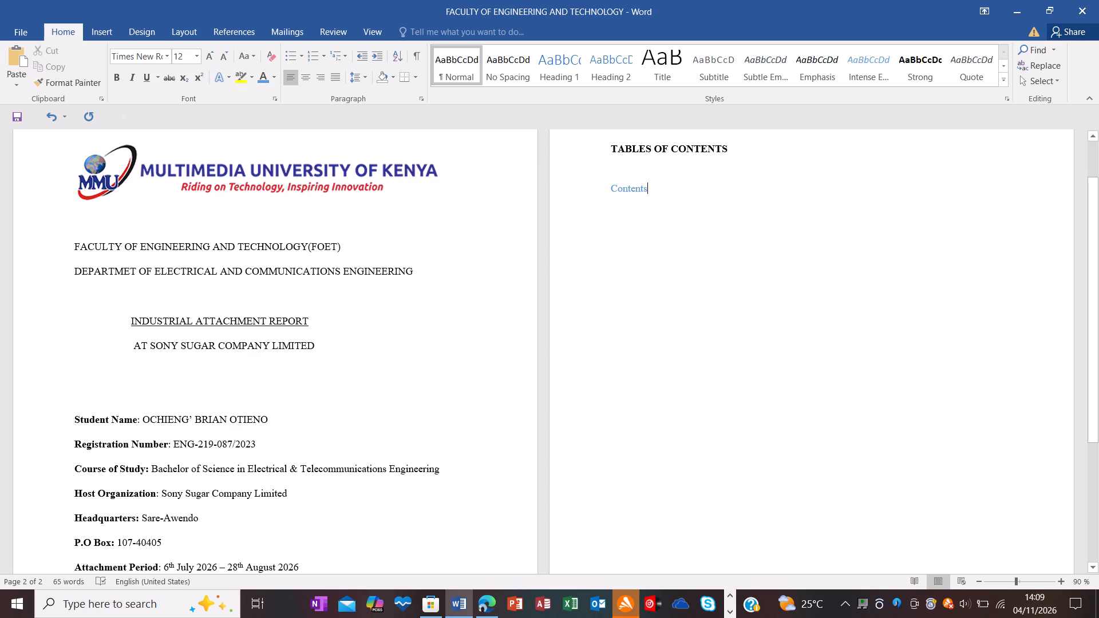
Switch the text colour to black and start a new line below "Contents" with a leading space.
{"action": "left_click", "coordinate": [274, 80]}
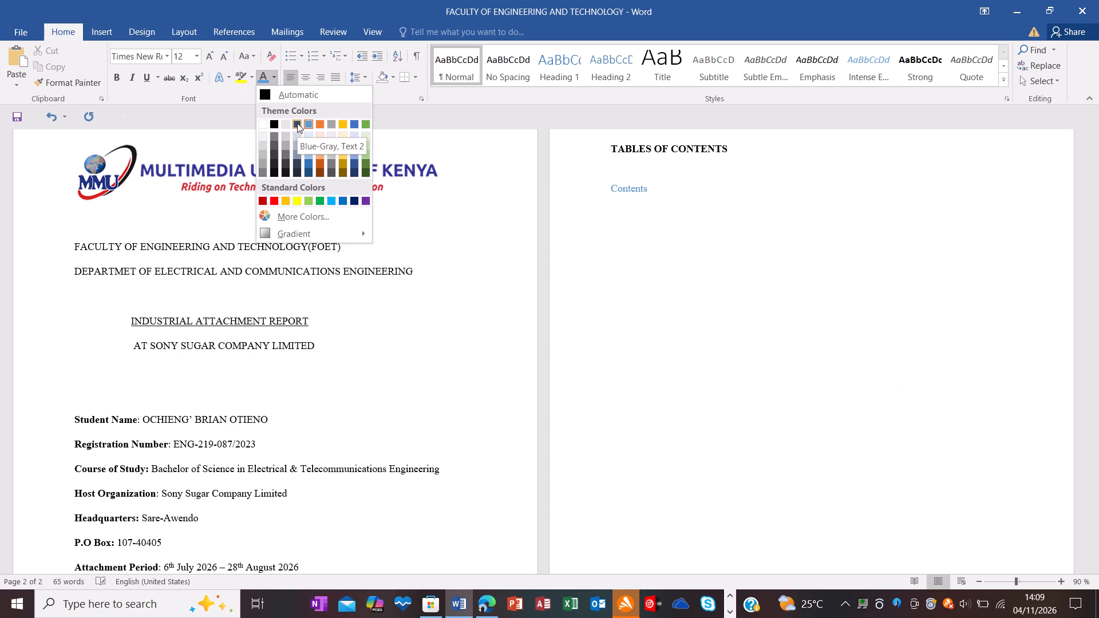
{"action": "left_click", "coordinate": [271, 122]}
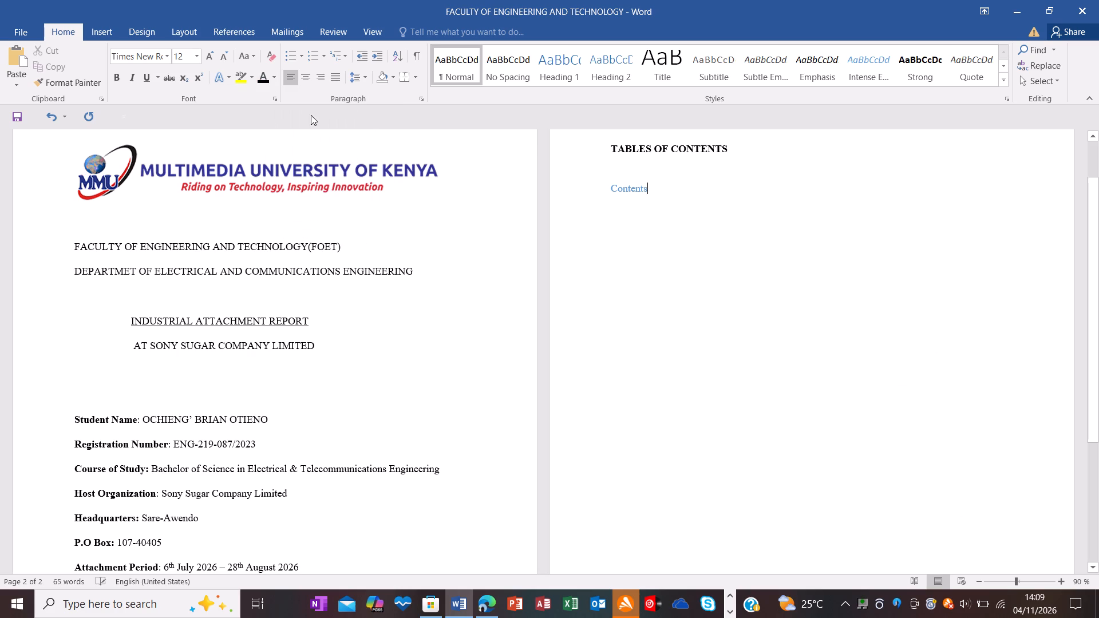
{"action": "key", "text": "Return"}
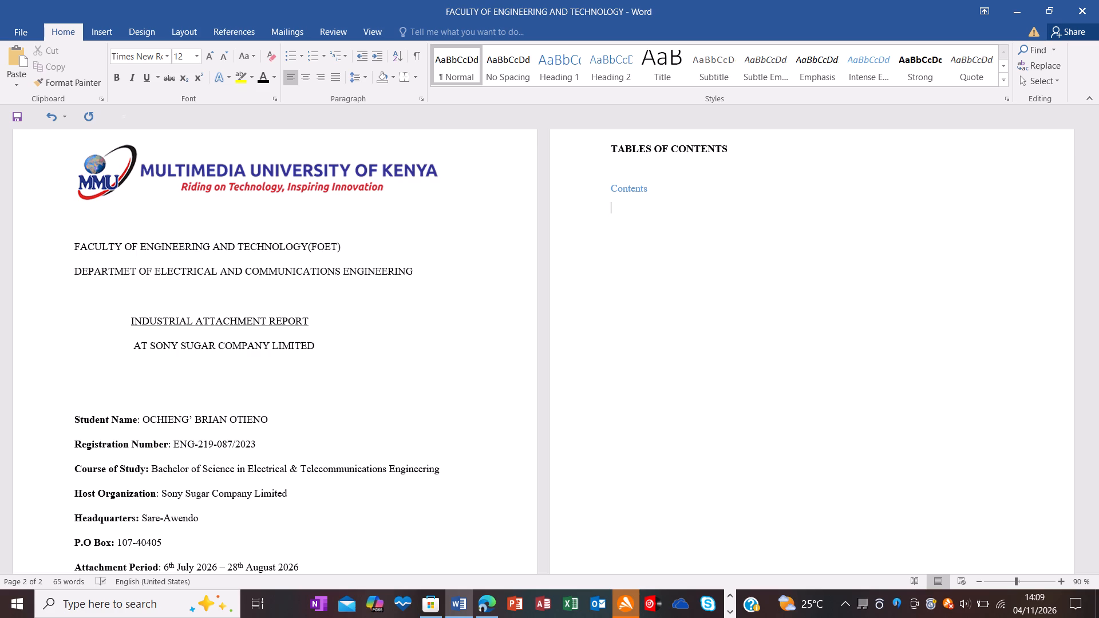
{"action": "key", "text": "space"}
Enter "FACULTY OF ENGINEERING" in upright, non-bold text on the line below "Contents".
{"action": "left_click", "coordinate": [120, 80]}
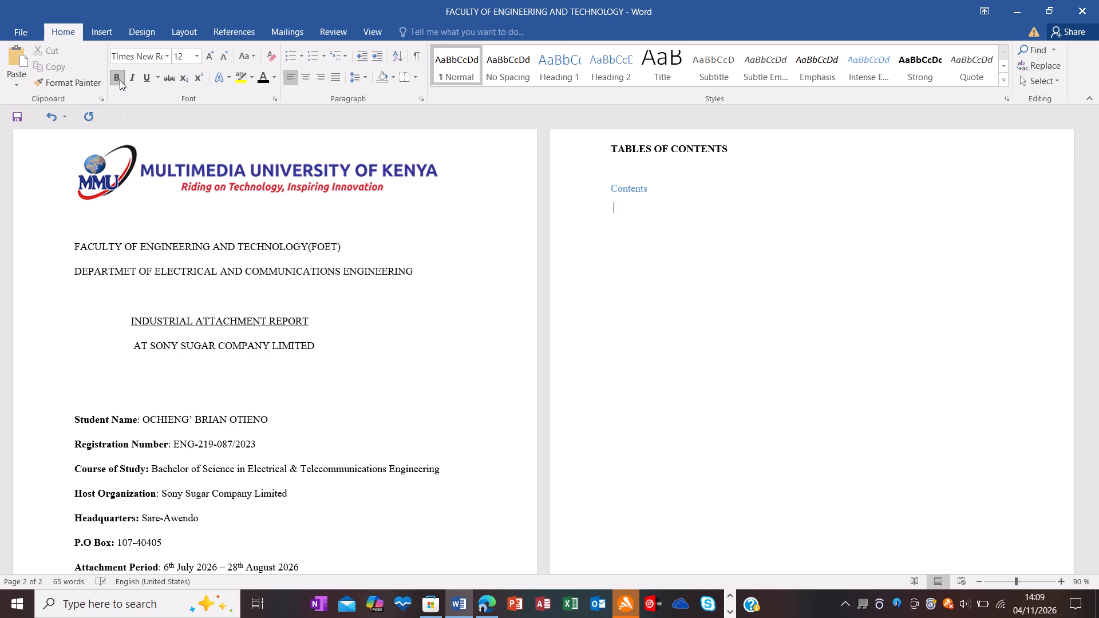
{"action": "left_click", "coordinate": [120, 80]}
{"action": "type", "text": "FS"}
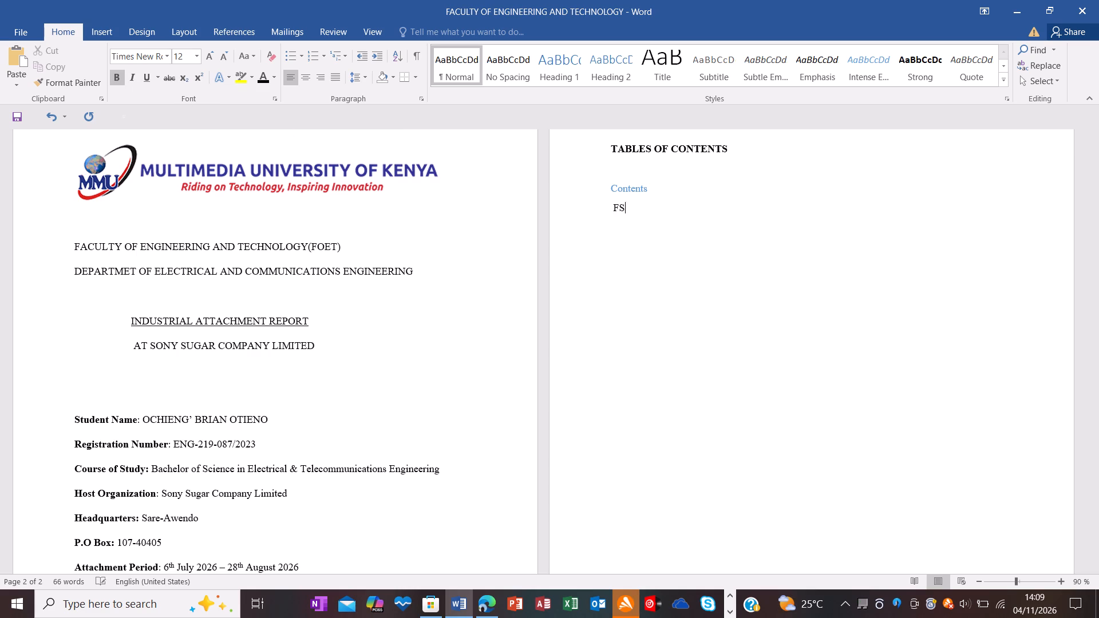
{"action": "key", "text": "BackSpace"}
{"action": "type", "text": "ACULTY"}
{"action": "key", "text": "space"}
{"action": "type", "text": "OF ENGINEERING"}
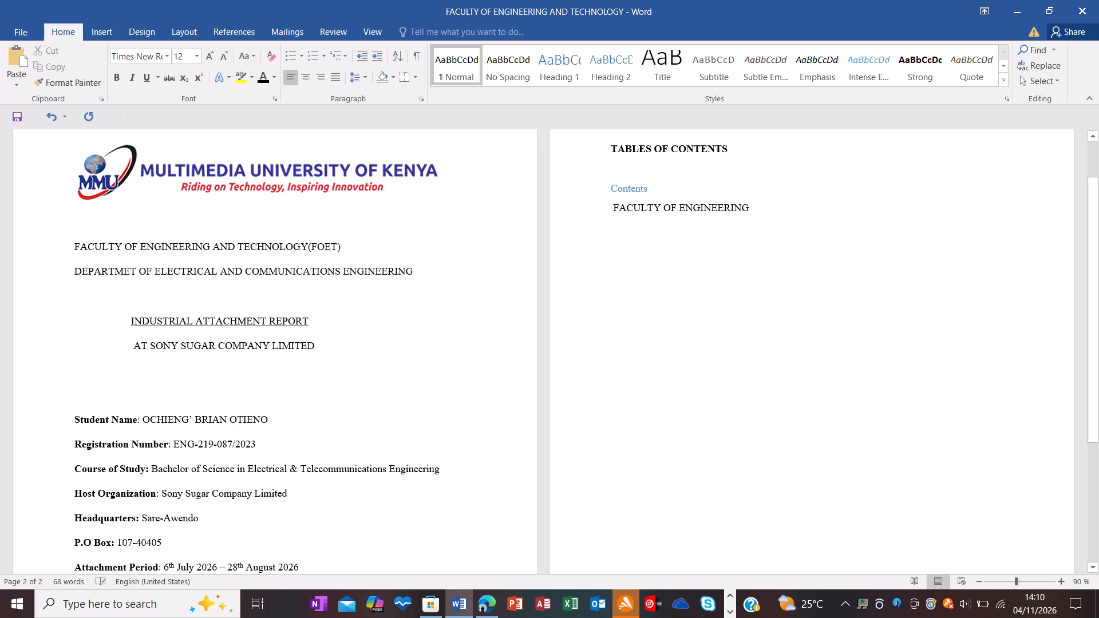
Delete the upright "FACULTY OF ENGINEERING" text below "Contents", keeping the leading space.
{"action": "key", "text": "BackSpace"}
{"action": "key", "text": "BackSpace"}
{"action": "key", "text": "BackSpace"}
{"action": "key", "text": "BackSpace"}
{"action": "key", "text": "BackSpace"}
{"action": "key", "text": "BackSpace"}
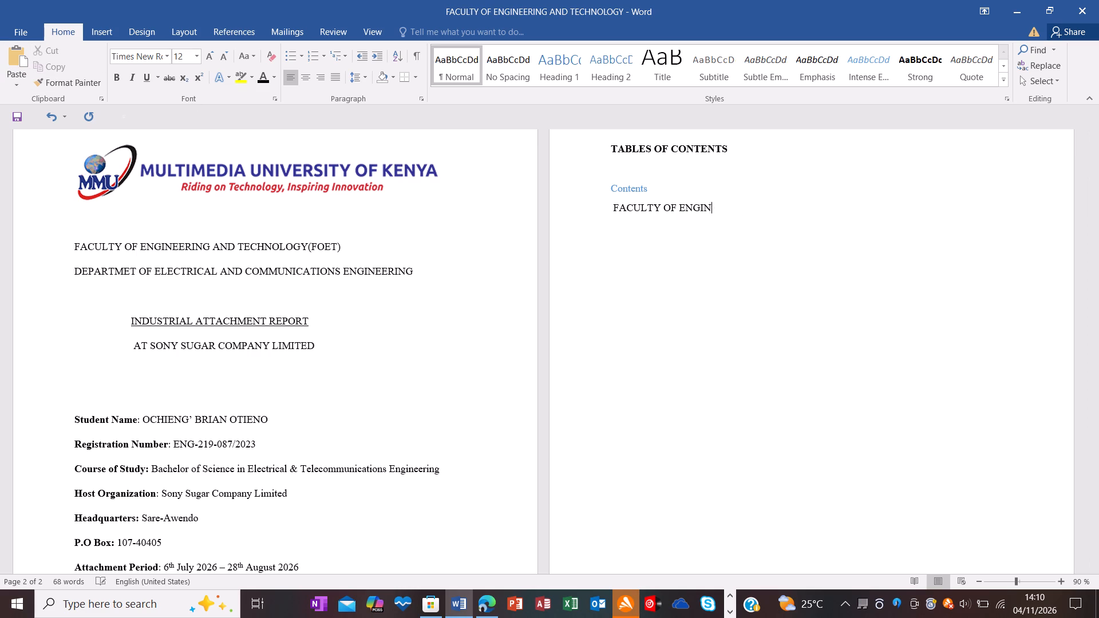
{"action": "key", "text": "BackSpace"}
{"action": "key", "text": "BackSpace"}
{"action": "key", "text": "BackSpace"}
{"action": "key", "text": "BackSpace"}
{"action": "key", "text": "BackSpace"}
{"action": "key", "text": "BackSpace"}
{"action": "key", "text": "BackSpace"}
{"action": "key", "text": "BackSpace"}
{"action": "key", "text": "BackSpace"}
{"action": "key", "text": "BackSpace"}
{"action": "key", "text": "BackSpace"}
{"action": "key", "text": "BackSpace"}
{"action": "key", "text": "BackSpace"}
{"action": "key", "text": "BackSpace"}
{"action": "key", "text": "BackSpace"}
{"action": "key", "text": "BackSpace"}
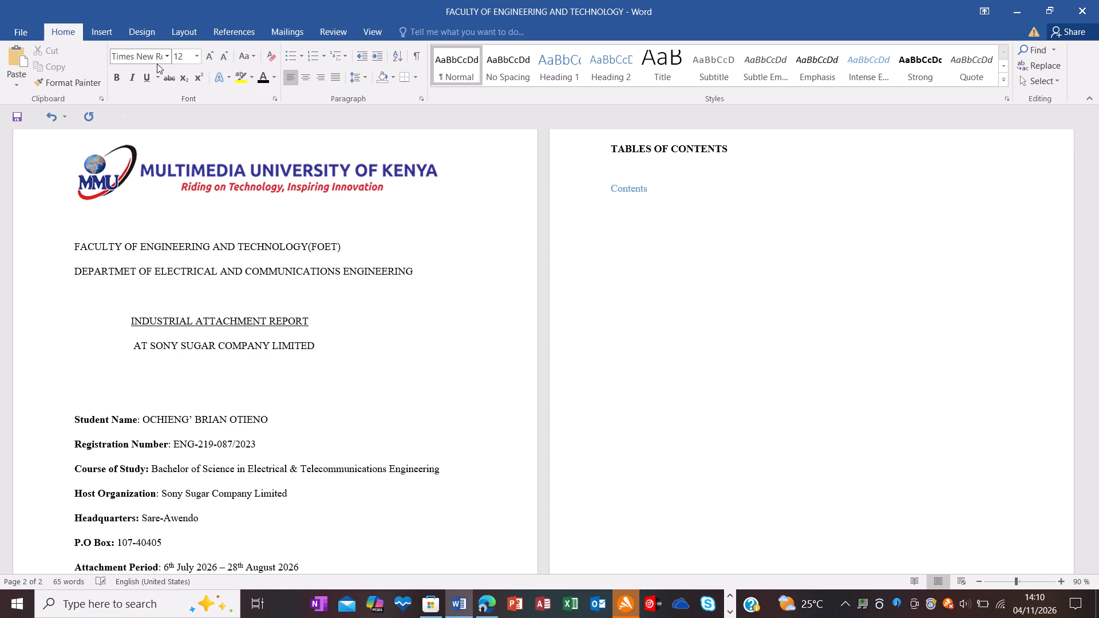
Enter "FACULTY OF ENGINEERING AND TECHNOLOGY(FOET)" in italics on the line below "Contents".
{"action": "left_click", "coordinate": [132, 76]}
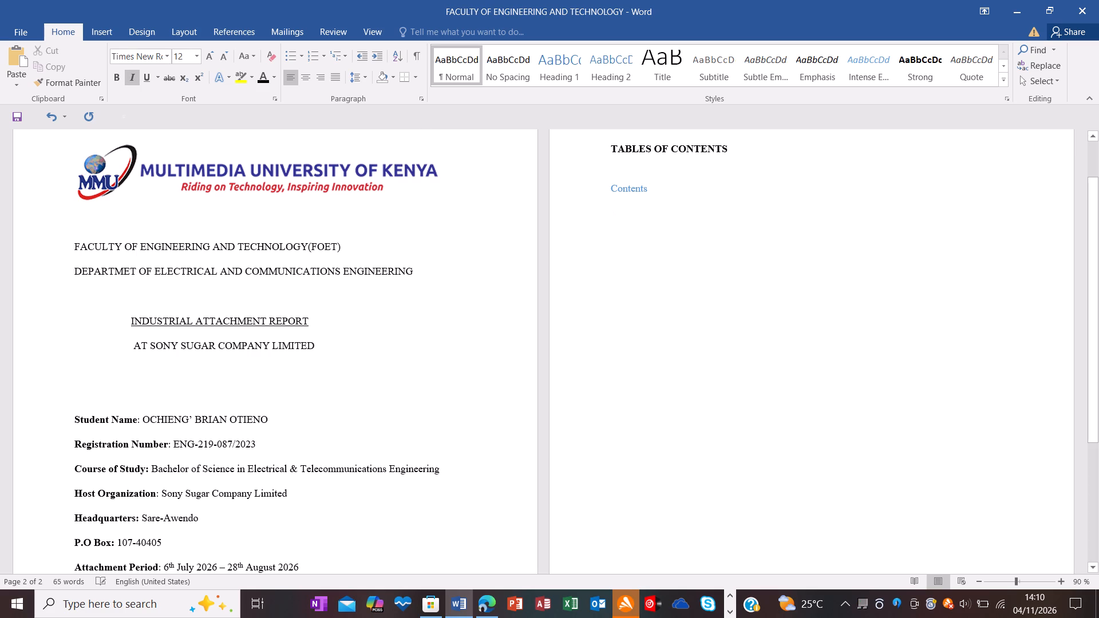
{"action": "type", "text": "FAC"}
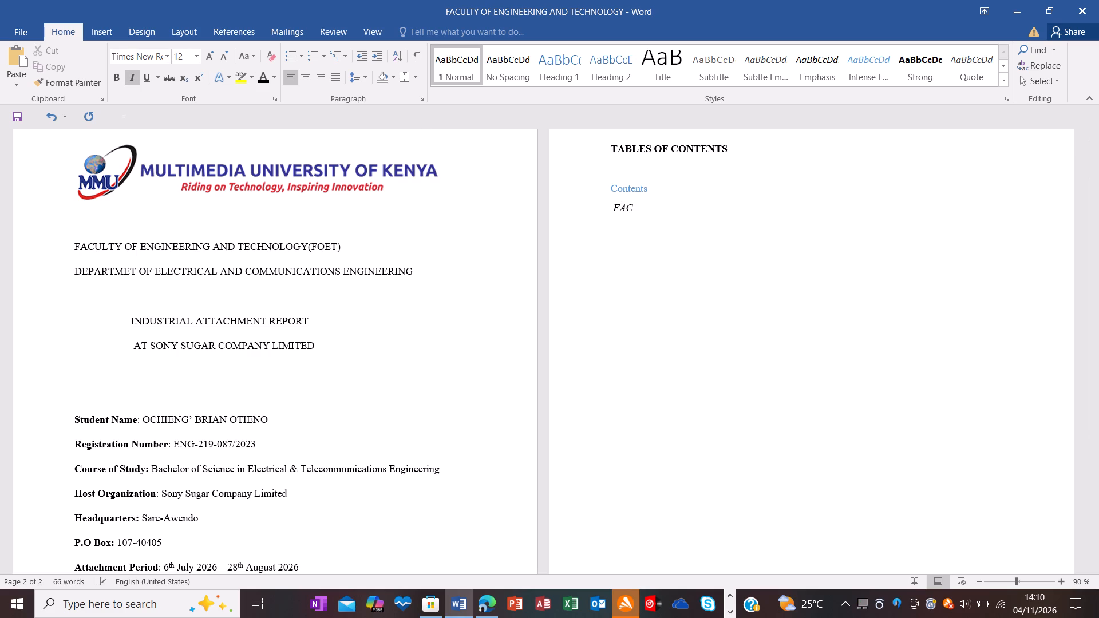
{"action": "type", "text": "ULTY OF EN"}
{"action": "type", "text": "GINEERING"}
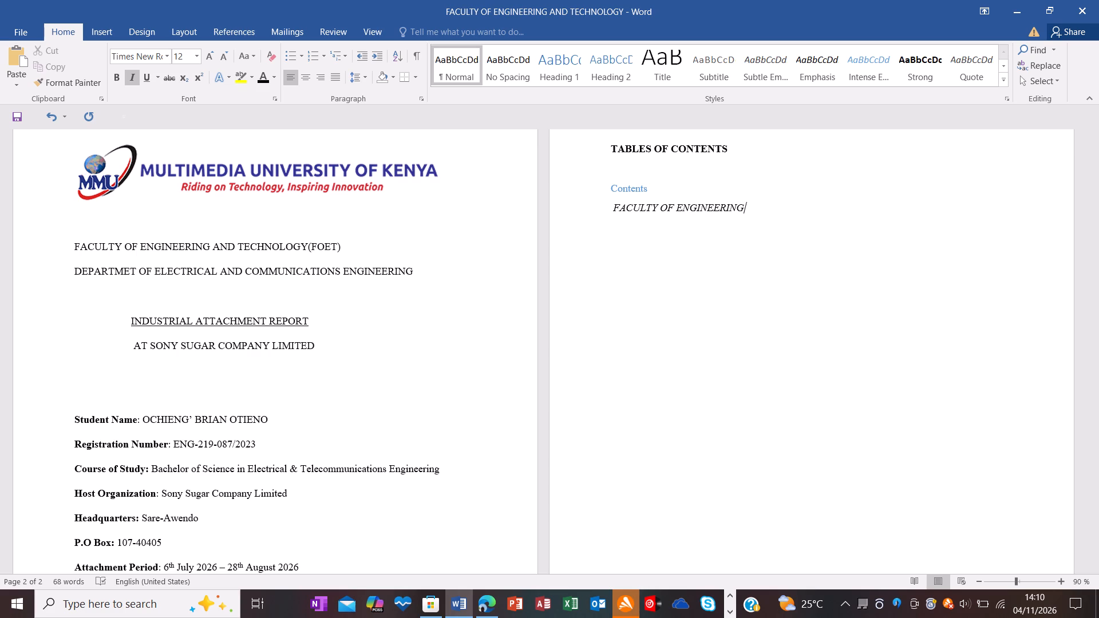
{"action": "key", "text": "space"}
{"action": "type", "text": "AND"}
{"action": "key", "text": "space"}
{"action": "type", "text": "TECHNOLOGY"}
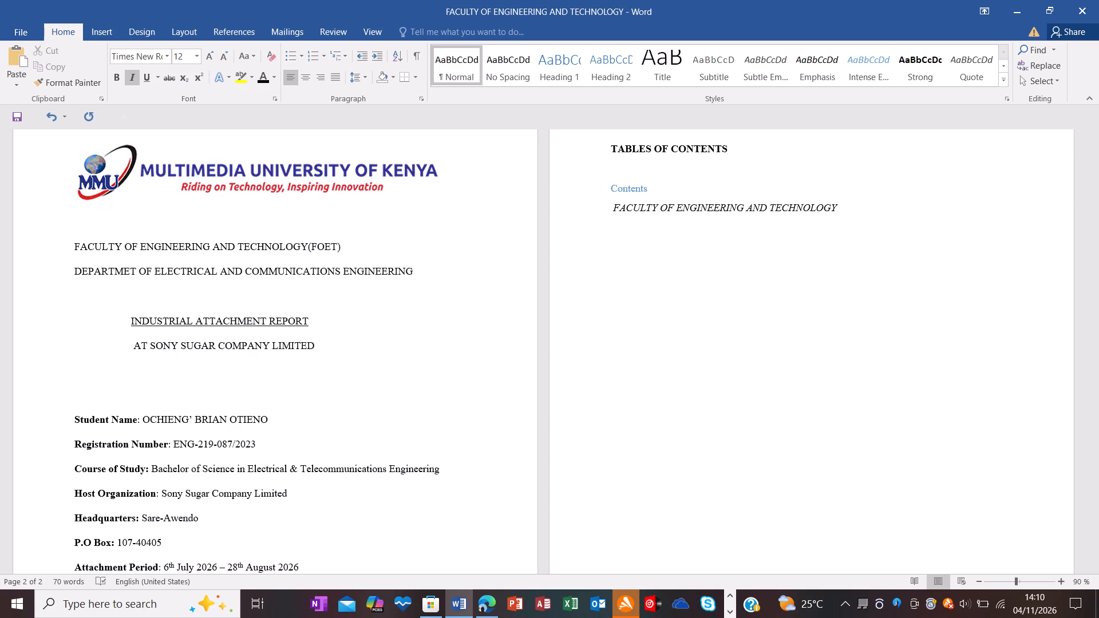
{"action": "type", "text": "(FOET"}
{"action": "key", "text": "shift+parenright"}
Continue the italic entry with "DEPARTMENT OF EECTRICAL AND TELECOMMUNICATIONS ENGINEERING" after "(FOET)".
{"action": "key", "text": "space"}
{"action": "type", "text": "DEPARTMENT"}
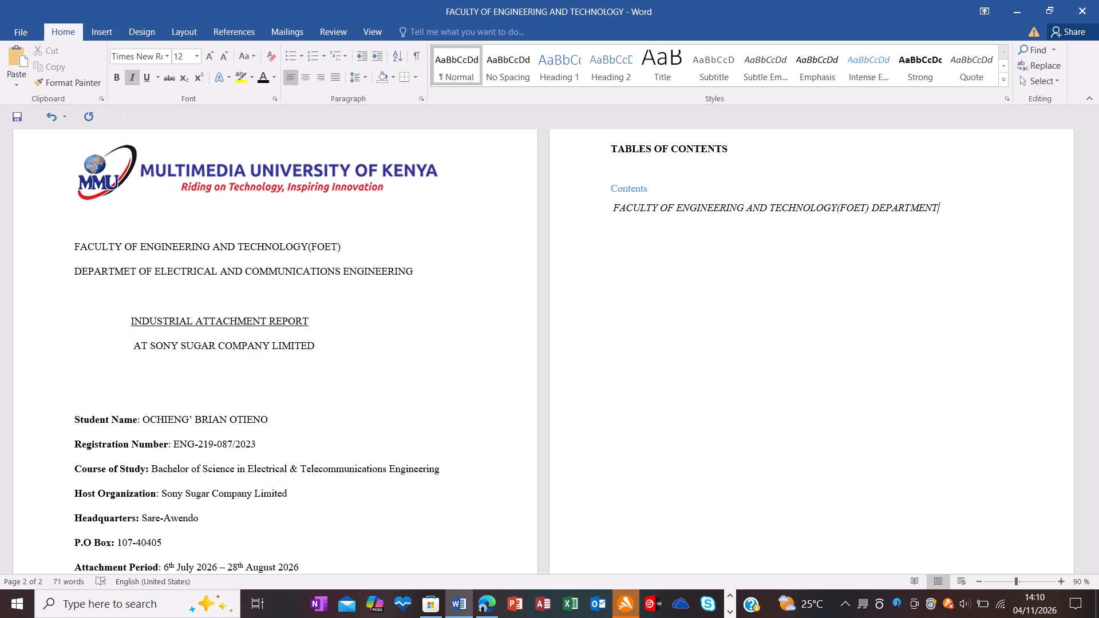
{"action": "key", "text": "space"}
{"action": "type", "text": "OF EECTRICAL"}
{"action": "key", "text": "space"}
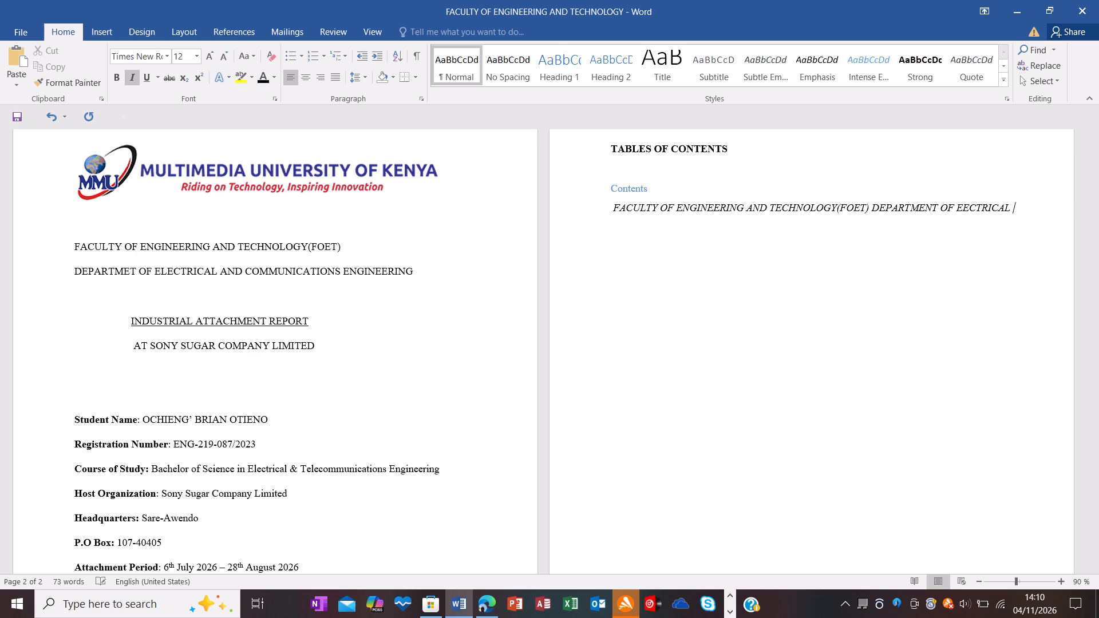
{"action": "type", "text": "AND TELE"}
{"action": "type", "text": "COMMUNICATIO"}
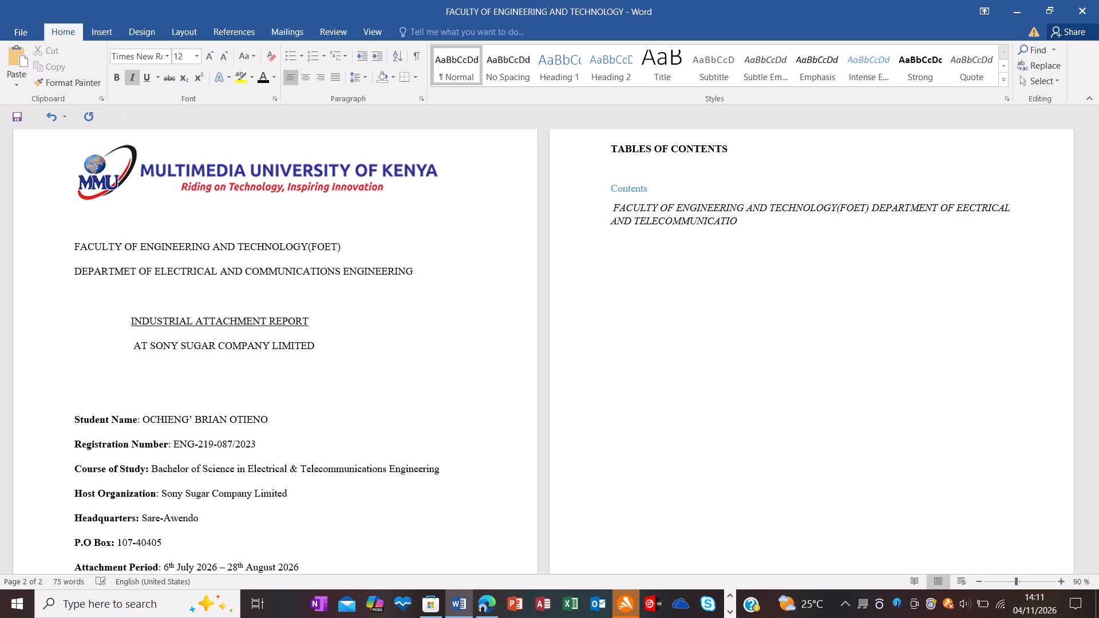
{"action": "type", "text": "NS"}
{"action": "key", "text": "space"}
{"action": "type", "text": "ENGIN"}
{"action": "type", "text": "EERING"}
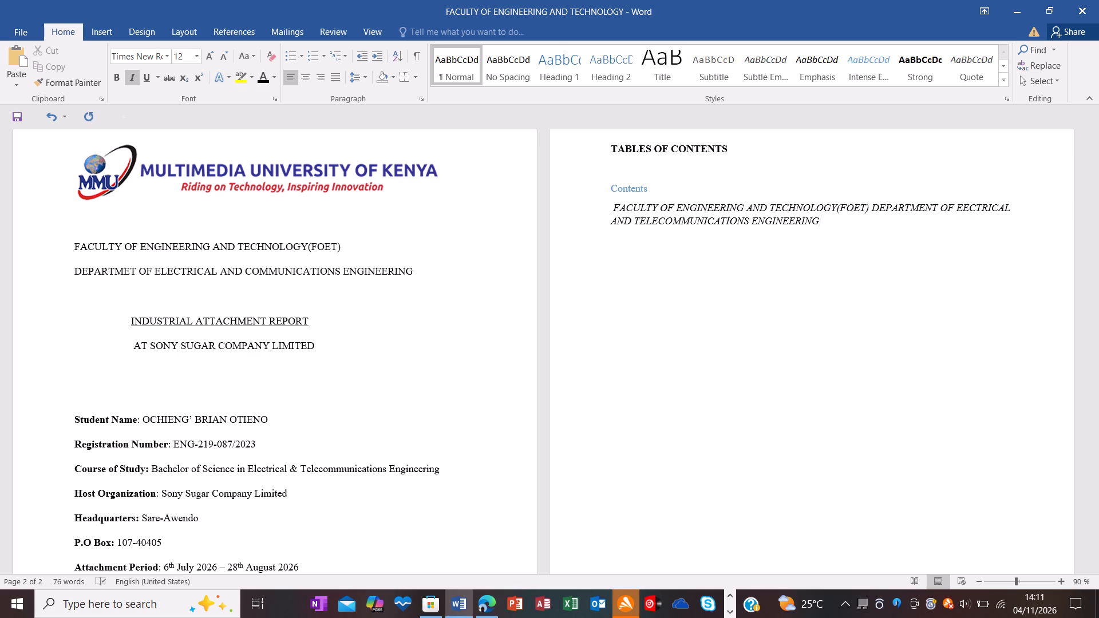
Complete the italic faculty and department entry with a dot leader running to the line's end and page number 1.
{"action": "type", "text": "...."}
{"action": "type", "text": "............"}
{"action": "type", "text": "................."}
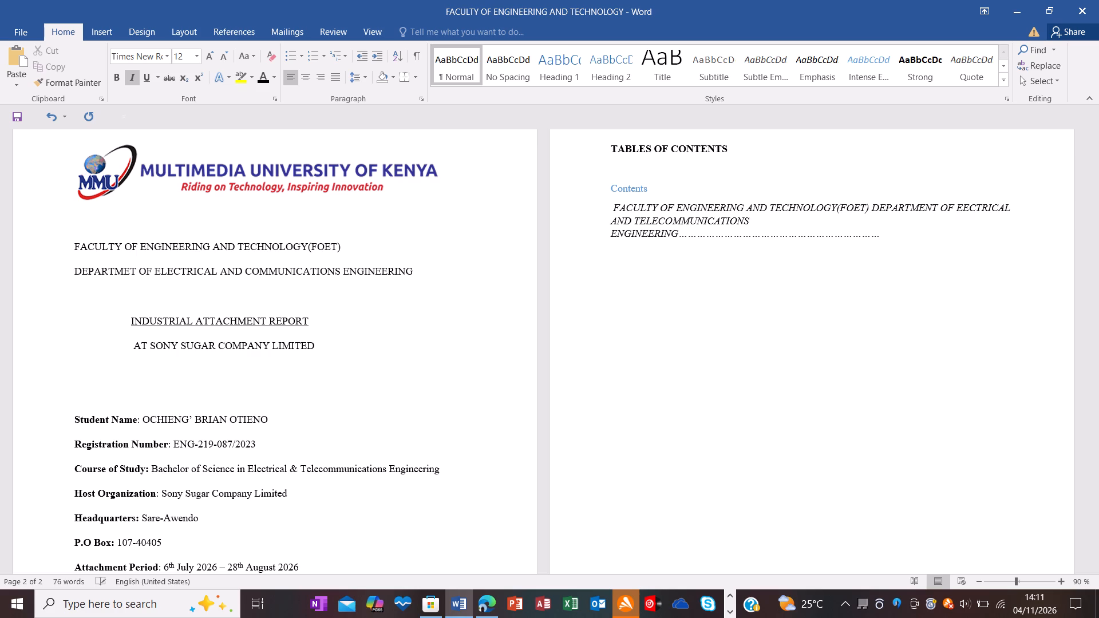
{"action": "key", "text": "BackSpace"}
{"action": "key", "text": "BackSpace"}
{"action": "key", "text": "BackSpace"}
{"action": "key", "text": "BackSpace"}
{"action": "key", "text": "BackSpace"}
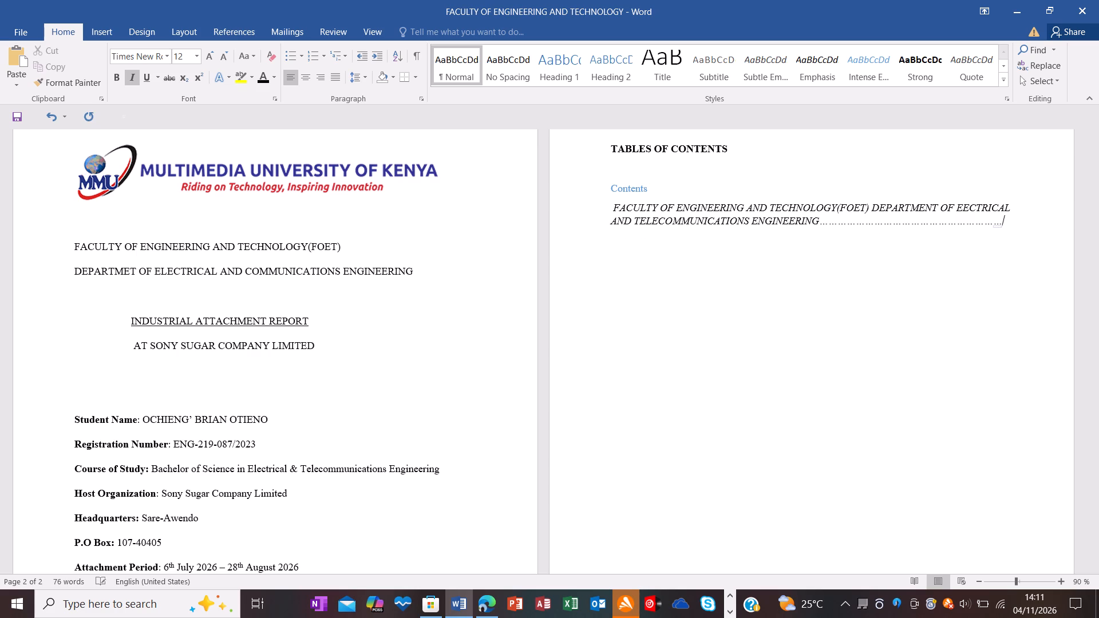
{"action": "key", "text": "1"}
Enter "TABLE OF COTENTS" in bold, upright text on a new line below the faculty and department entry.
{"action": "key", "text": "Return"}
{"action": "left_click", "coordinate": [134, 73]}
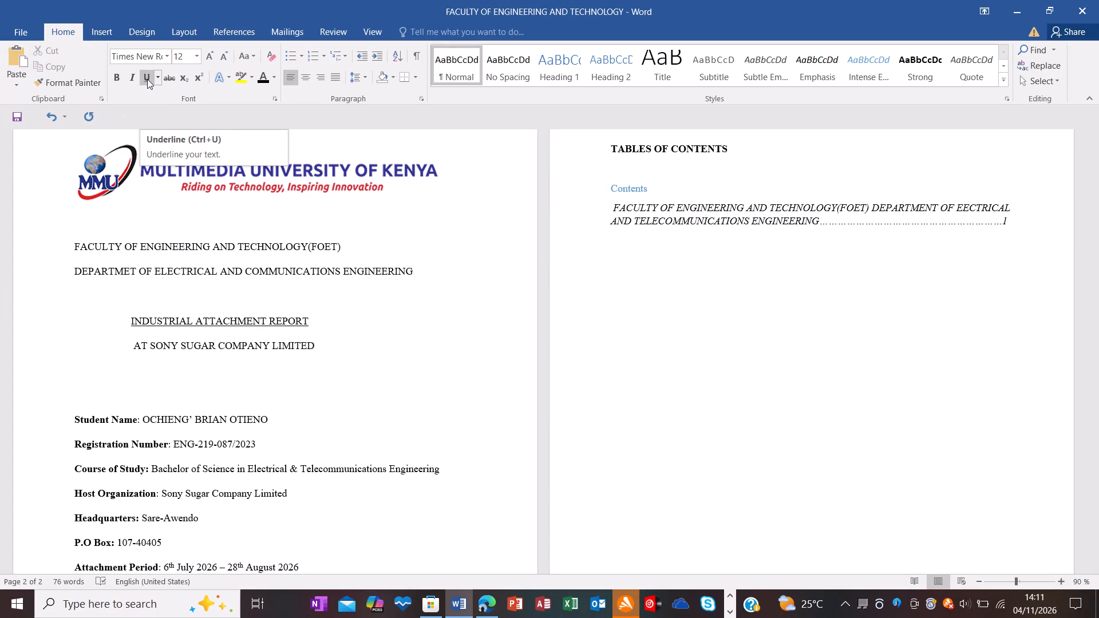
{"action": "left_click", "coordinate": [114, 72]}
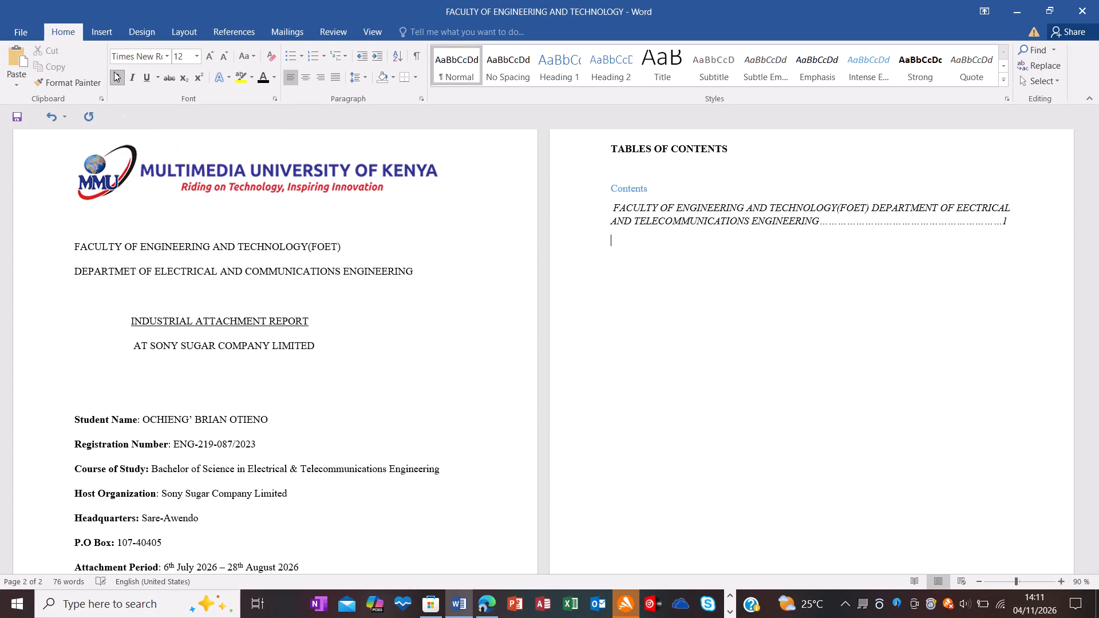
{"action": "type", "text": "TABLE OF"}
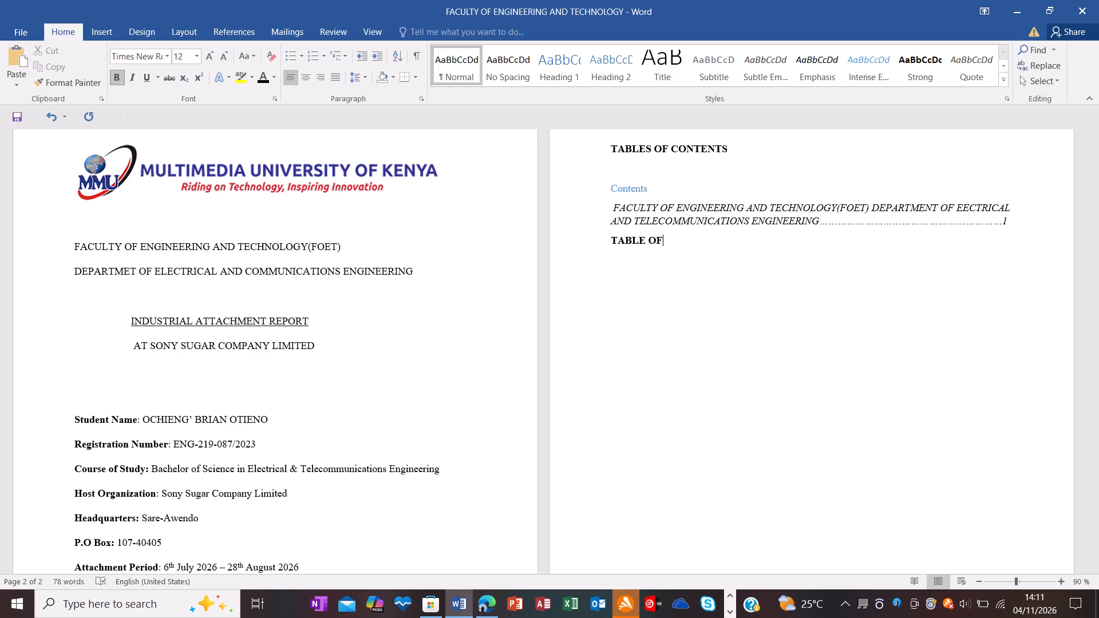
{"action": "key", "text": "space"}
{"action": "type", "text": "CO"}
{"action": "type", "text": "TEB"}
{"action": "key", "text": "BackSpace"}
{"action": "type", "text": "NTS"}
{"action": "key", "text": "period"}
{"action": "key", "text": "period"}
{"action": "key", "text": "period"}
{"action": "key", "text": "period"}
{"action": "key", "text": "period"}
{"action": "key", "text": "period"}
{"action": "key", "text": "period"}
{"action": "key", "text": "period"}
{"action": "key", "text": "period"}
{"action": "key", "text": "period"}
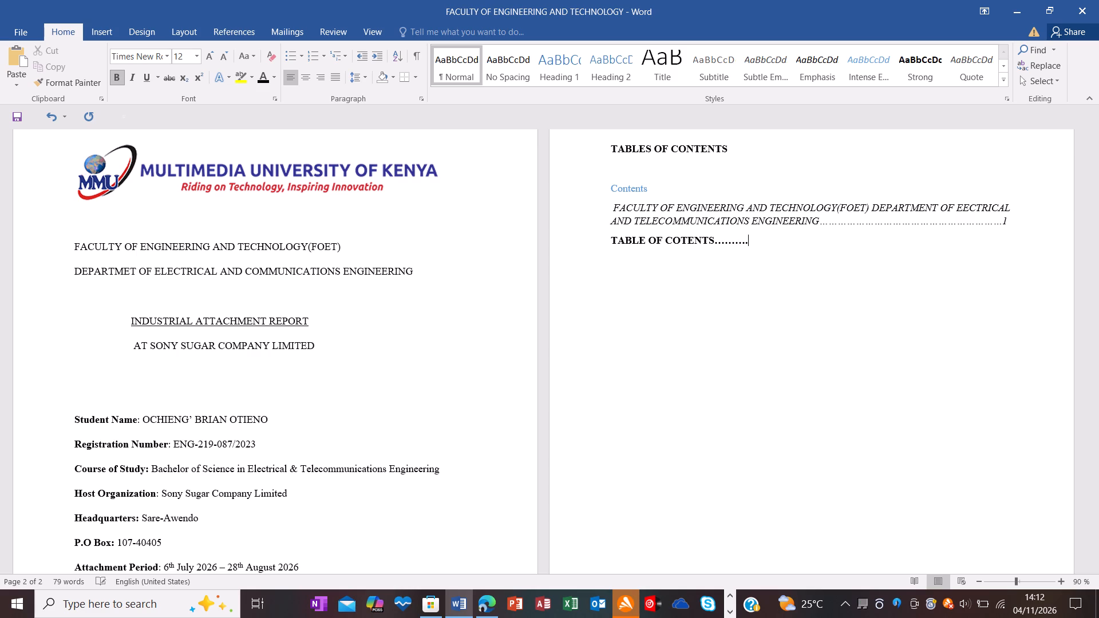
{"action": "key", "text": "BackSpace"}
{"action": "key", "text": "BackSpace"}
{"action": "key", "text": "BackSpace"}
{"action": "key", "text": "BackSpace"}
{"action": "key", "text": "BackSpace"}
Correct the bold "TABLE OF COTENT" entry to read "TABLE OF CONTENTS".
{"action": "left_click", "coordinate": [680, 239]}
{"action": "key", "text": "n"}
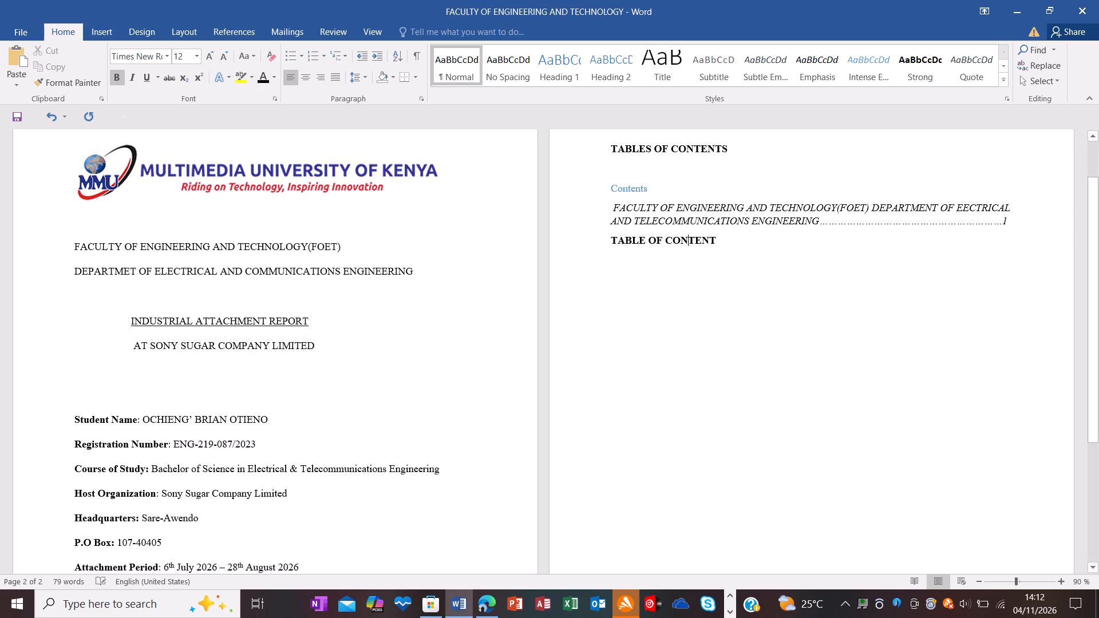
{"action": "left_click", "coordinate": [724, 241]}
{"action": "key", "text": "s"}
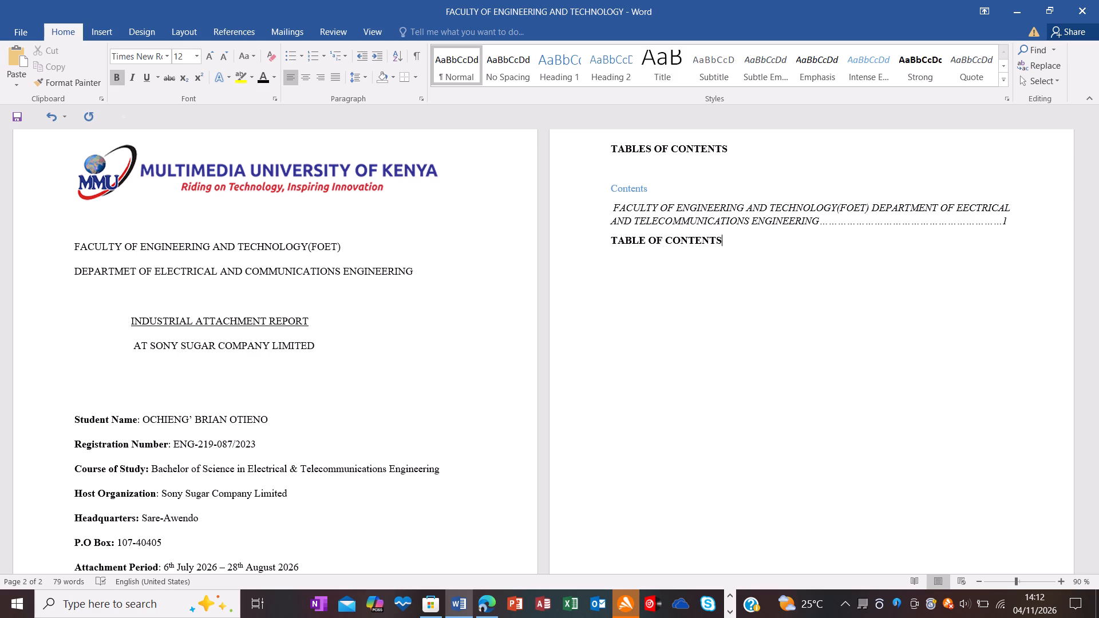
Complete the "TABLE OF CONTENTS" entry with a non-bold dot leader to the line's end and page number 2.
{"action": "left_click", "coordinate": [121, 78]}
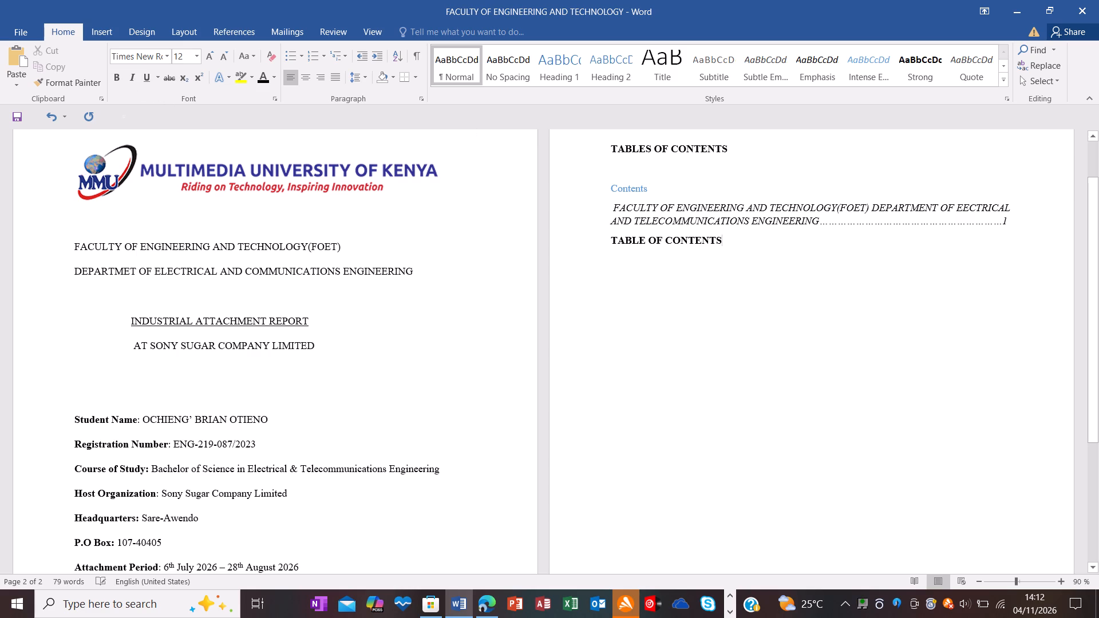
{"action": "left_click_drag", "start_coordinate": [768, 257], "coordinate": [757, 256]}
{"action": "key", "text": "period"}
{"action": "key", "text": "period"}
{"action": "key", "text": "period"}
{"action": "key", "text": "period"}
{"action": "key", "text": "period"}
{"action": "key", "text": "period"}
{"action": "key", "text": "period"}
{"action": "key", "text": "period"}
{"action": "key", "text": "period"}
{"action": "key", "text": "period"}
{"action": "key", "text": "period"}
{"action": "key", "text": "period"}
{"action": "key", "text": "period"}
{"action": "key", "text": "period"}
{"action": "key", "text": "period"}
{"action": "key", "text": "period"}
{"action": "key", "text": "period"}
{"action": "key", "text": "period"}
{"action": "key", "text": "period"}
{"action": "key", "text": "period"}
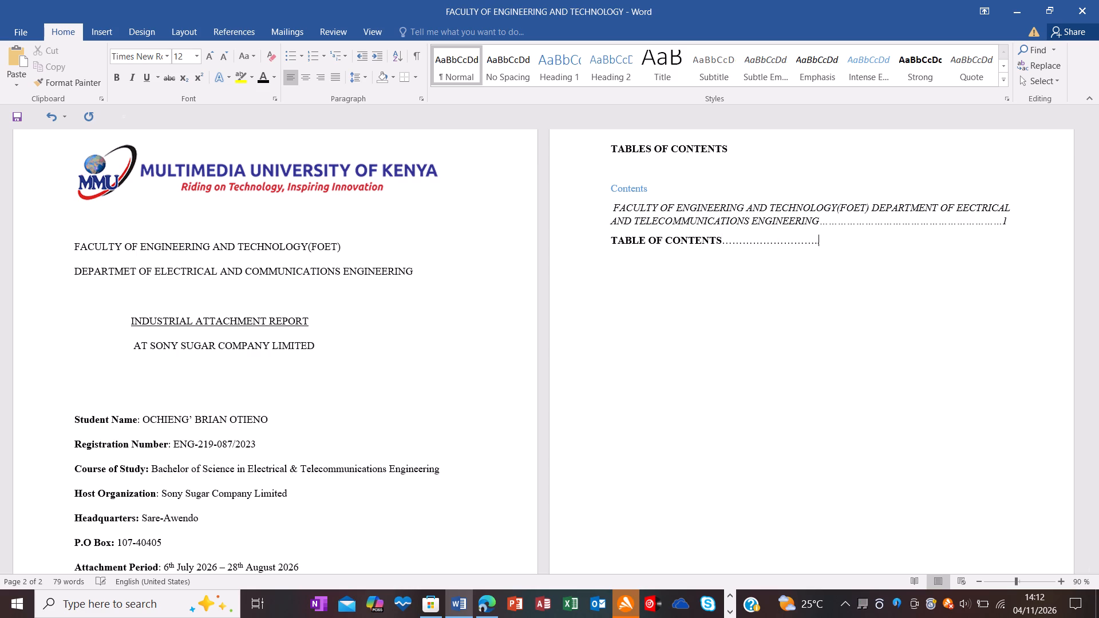
{"action": "type", "text": "...."}
{"action": "type", "text": "........."}
{"action": "key", "text": "2"}
Enter "1.0 EXECUTIVE SUMMARY" in non-bold text on a new line below the "TABLE OF CONTENTS" entry.
{"action": "key", "text": "Return"}
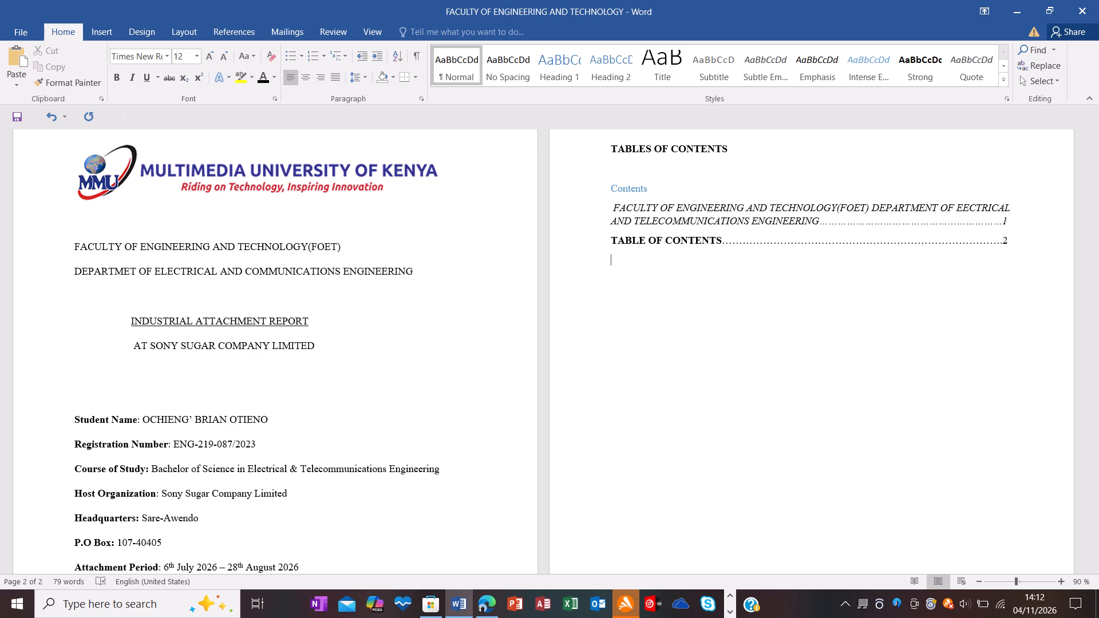
{"action": "key", "text": "1"}
{"action": "key", "text": "period"}
{"action": "key", "text": "0"}
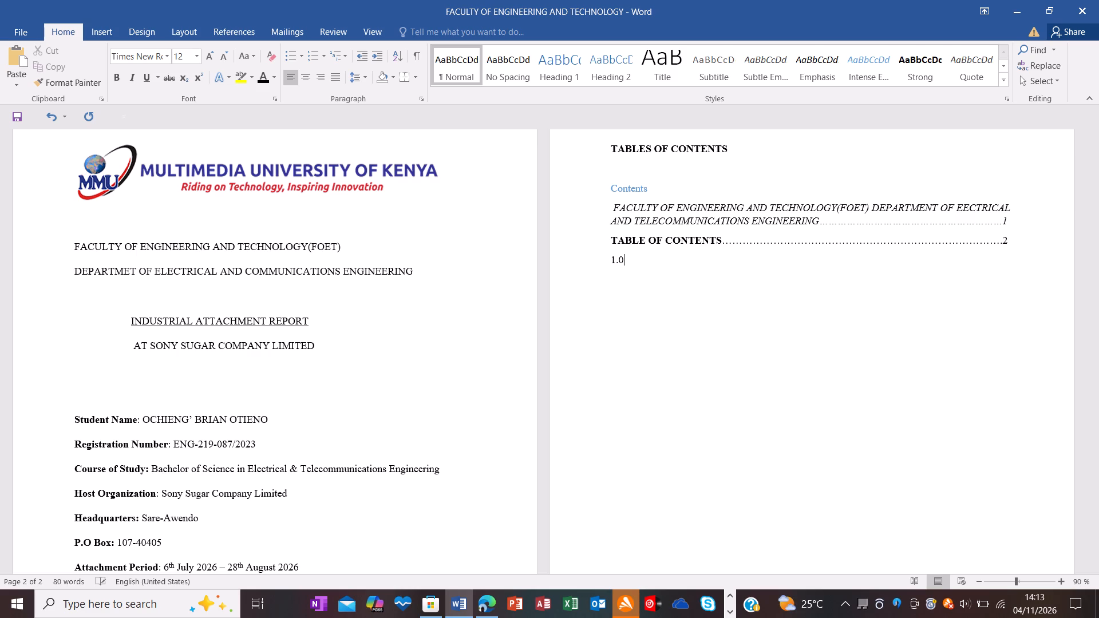
{"action": "key", "text": "space"}
{"action": "key", "text": "space"}
{"action": "type", "text": "EXECUTIVE SUMMMSRY"}
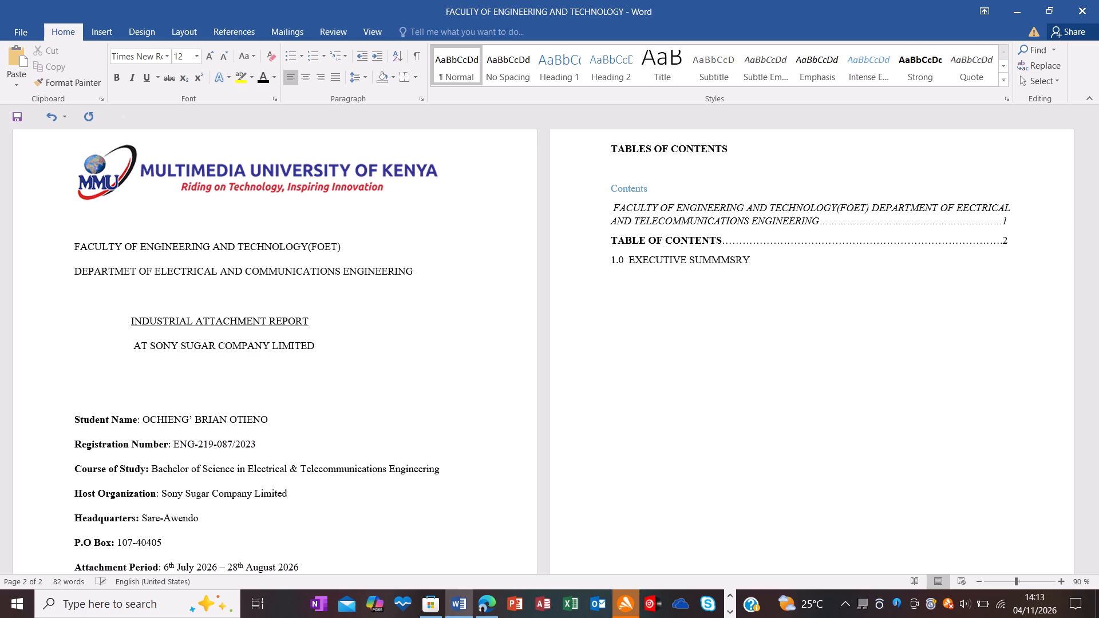
{"action": "key", "text": "BackSpace"}
{"action": "key", "text": "BackSpace"}
{"action": "key", "text": "BackSpace"}
{"action": "key", "text": "BackSpace"}
{"action": "type", "text": "ARY"}
Complete the "1.0 EXECUTIVE SUMMARY" entry with a dot leader to the line's end and page number 4.
{"action": "key", "text": "period"}
{"action": "key", "text": "period"}
{"action": "key", "text": "period"}
{"action": "key", "text": "period"}
{"action": "key", "text": "period"}
{"action": "key", "text": "period"}
{"action": "key", "text": "period"}
{"action": "key", "text": "period"}
{"action": "key", "text": "period"}
{"action": "key", "text": "period"}
{"action": "key", "text": "period"}
{"action": "key", "text": "period"}
{"action": "key", "text": "period"}
{"action": "key", "text": "period"}
{"action": "key", "text": "period"}
{"action": "key", "text": "period"}
{"action": "key", "text": "period"}
{"action": "key", "text": "period"}
{"action": "key", "text": "period"}
{"action": "key", "text": "period"}
{"action": "type", "text": ".."}
{"action": "key", "text": "4"}
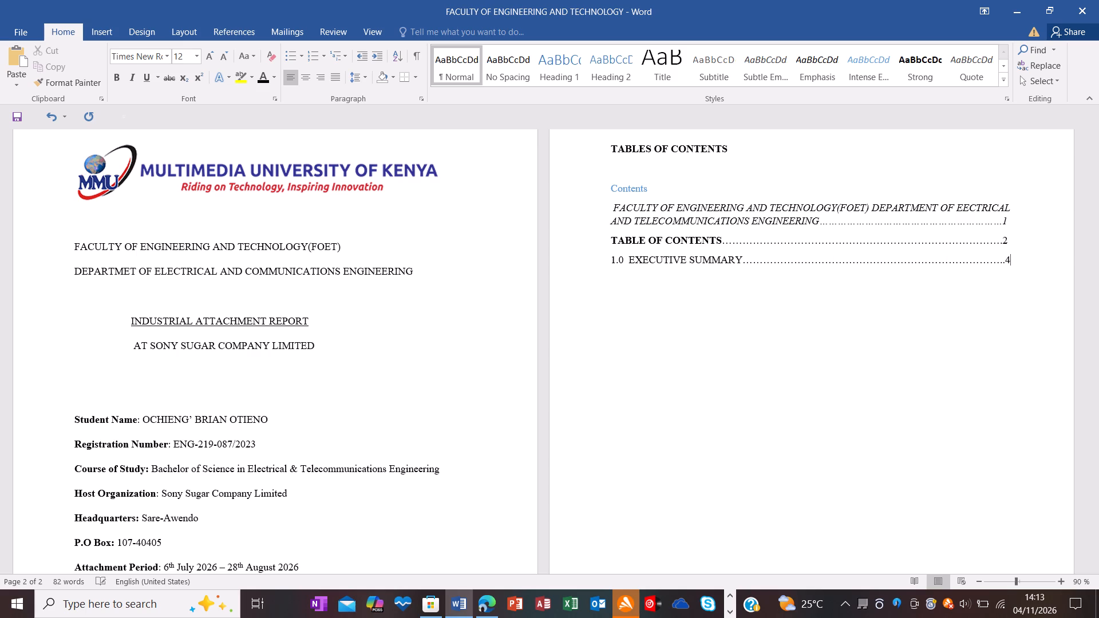
Shorten the dot leader of the "1.0 EXECUTIVE SUMMARY" entry by one character and re-enter page number 4.
{"action": "key", "text": "Return"}
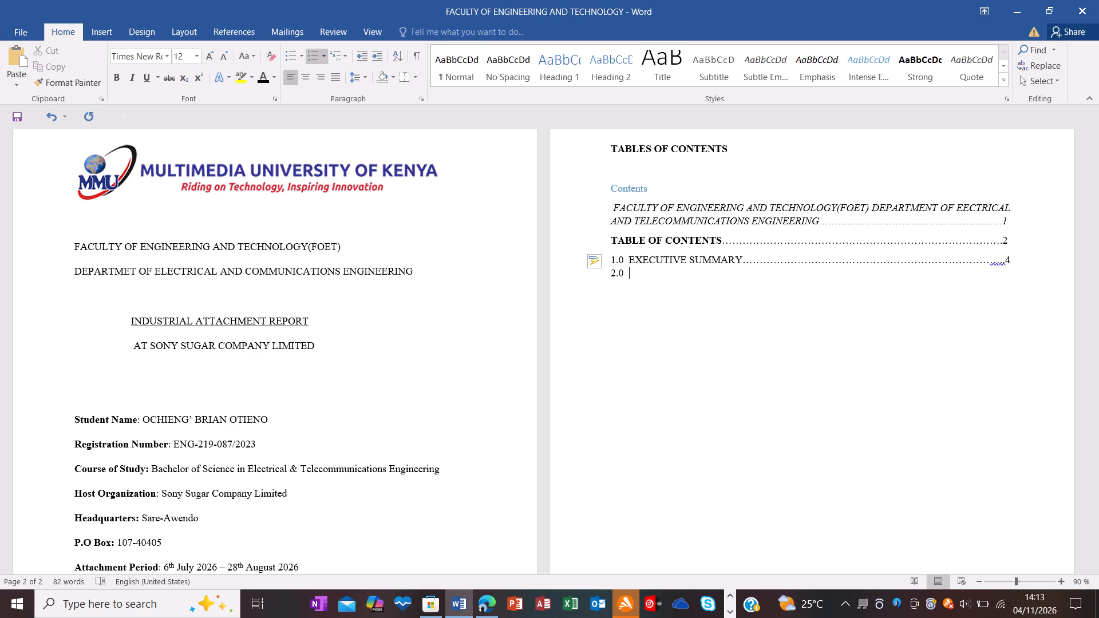
{"action": "key", "text": "BackSpace"}
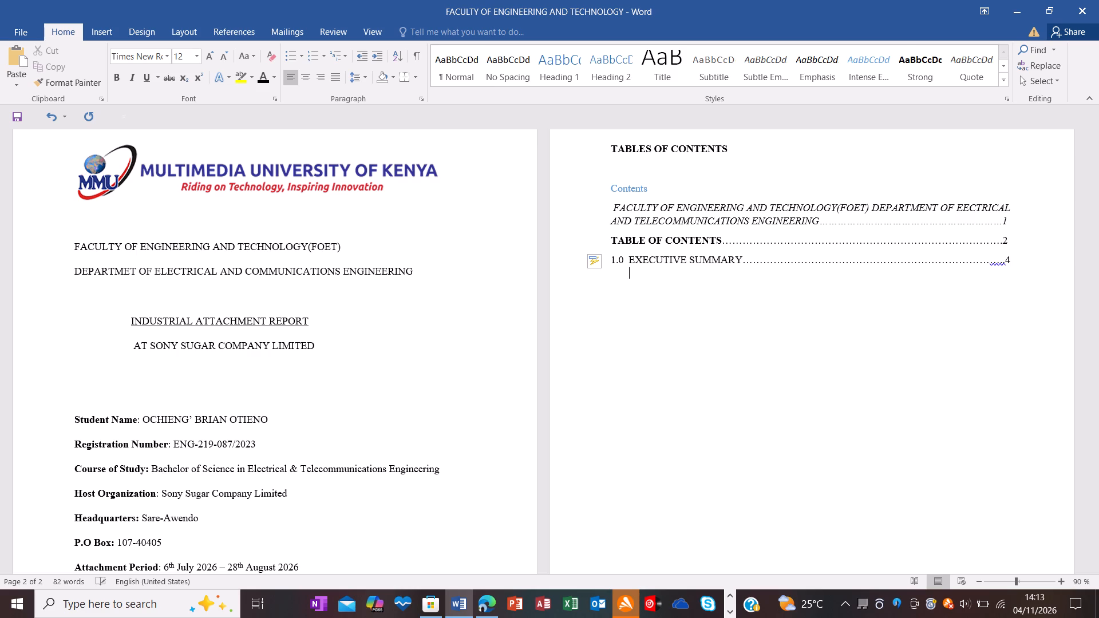
{"action": "key", "text": "BackSpace"}
{"action": "key", "text": "BackSpace"}
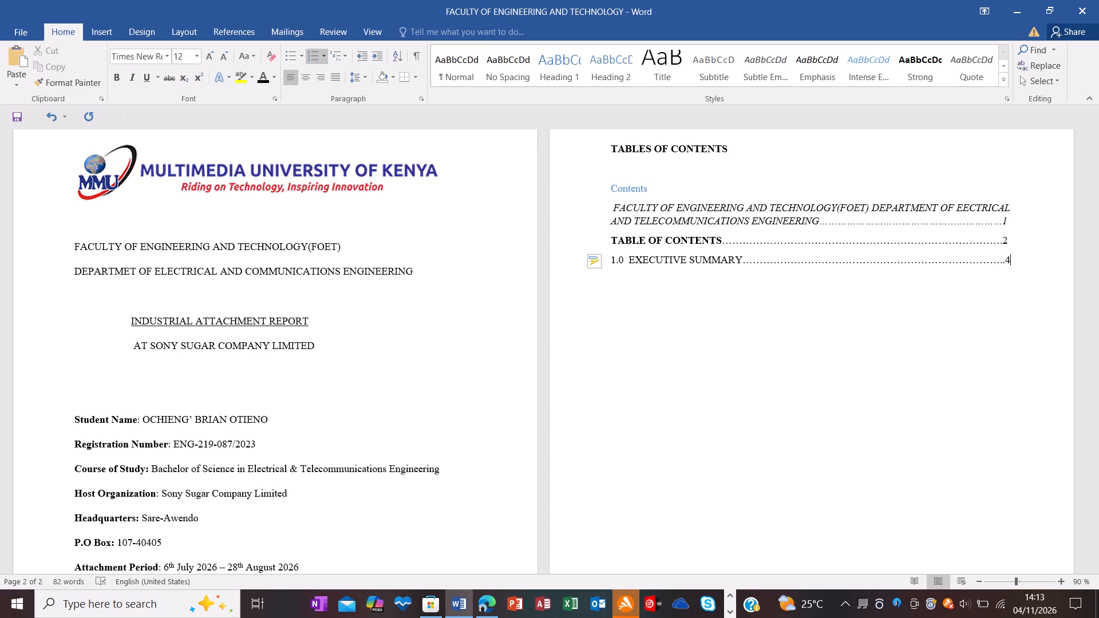
{"action": "key", "text": "BackSpace"}
{"action": "key", "text": "BackSpace"}
{"action": "key", "text": "4"}
Enter "1.1 Overview of Establishment and Application Procedure" on a new line below the executive summary entry, replacing the automatic number.
{"action": "key", "text": "Return"}
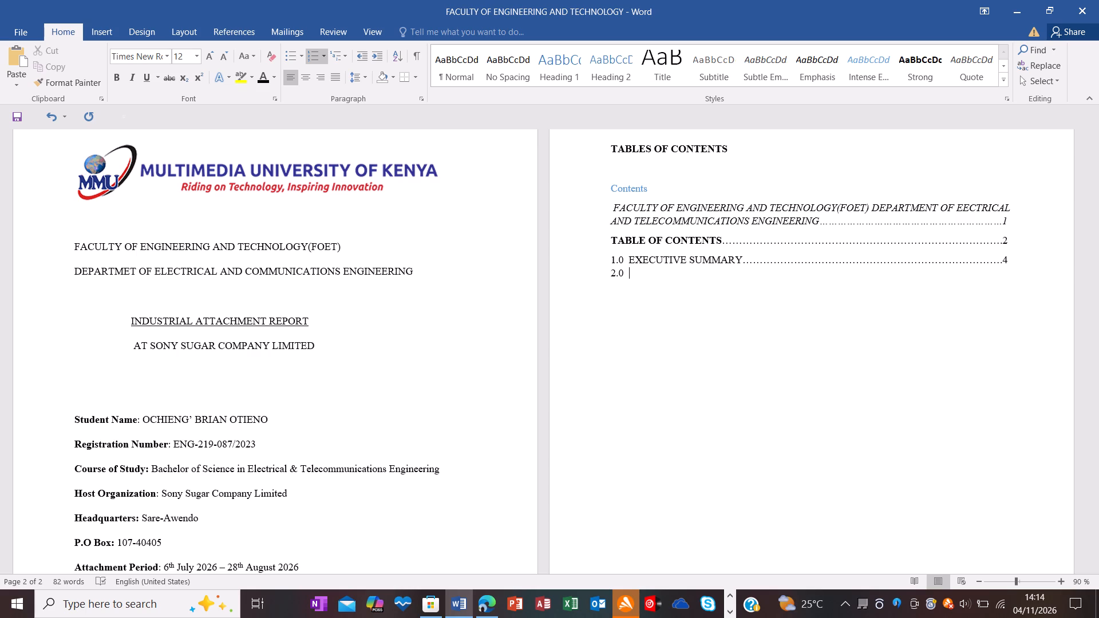
{"action": "key", "text": "BackSpace"}
{"action": "key", "text": "BackSpace"}
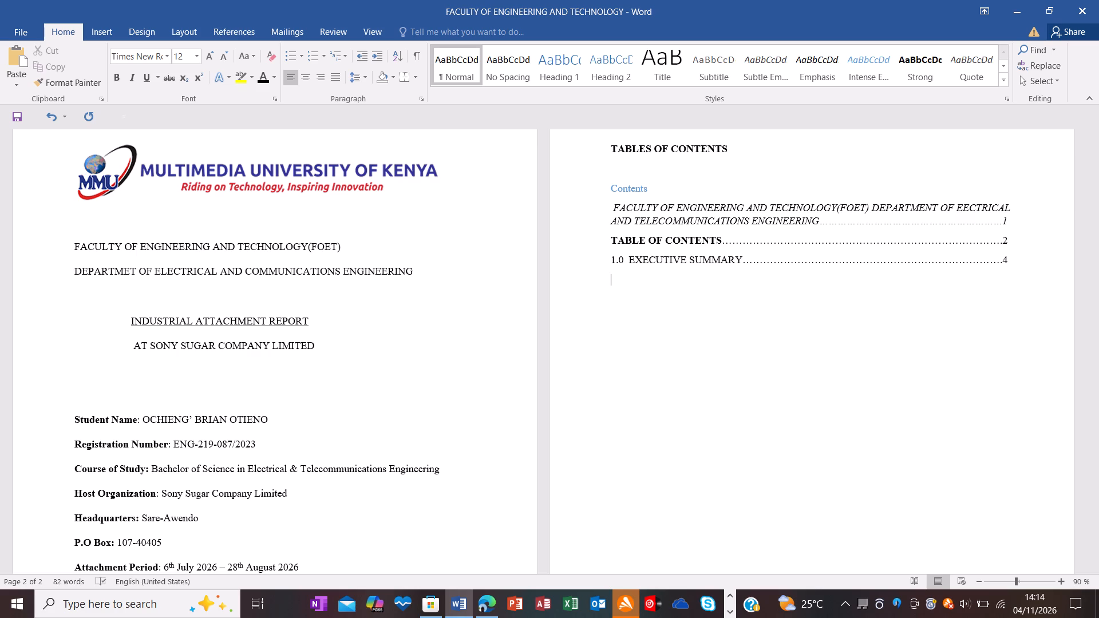
{"action": "type", "text": "1.1"}
{"action": "key", "text": "space"}
{"action": "type", "text": "Overview"}
{"action": "key", "text": "space"}
{"action": "type", "text": "of"}
{"action": "key", "text": "space"}
{"action": "type", "text": "Establishment"}
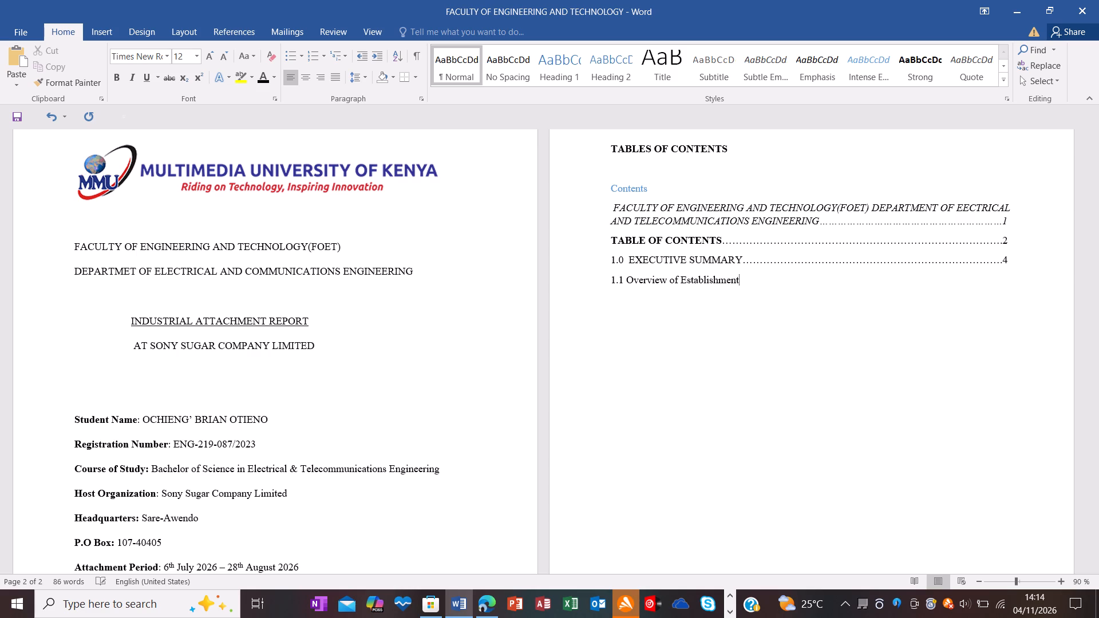
{"action": "key", "text": "space"}
{"action": "key", "text": "a"}
{"action": "key", "text": "a"}
{"action": "key", "text": "a"}
{"action": "key", "text": "a"}
{"action": "key", "text": "a"}
{"action": "key", "text": "a"}
{"action": "key", "text": "a"}
{"action": "key", "text": "a"}
{"action": "key", "text": "a"}
{"action": "key", "text": "a"}
{"action": "key", "text": "a"}
{"action": "key", "text": "a"}
{"action": "key", "text": "a"}
{"action": "key", "text": "a"}
{"action": "key", "text": "a"}
{"action": "key", "text": "a"}
{"action": "key", "text": "a"}
{"action": "key", "text": "a"}
{"action": "key", "text": "a"}
{"action": "key", "text": "a"}
{"action": "key", "text": "BackSpace"}
{"action": "key", "text": "BackSpace"}
{"action": "key", "text": "BackSpace"}
{"action": "key", "text": "BackSpace"}
{"action": "key", "text": "BackSpace"}
{"action": "key", "text": "BackSpace"}
{"action": "key", "text": "BackSpace"}
{"action": "key", "text": "BackSpace"}
{"action": "key", "text": "BackSpace"}
{"action": "key", "text": "BackSpace"}
{"action": "key", "text": "BackSpace"}
{"action": "key", "text": "BackSpace"}
{"action": "key", "text": "BackSpace"}
{"action": "key", "text": "BackSpace"}
{"action": "key", "text": "BackSpace"}
{"action": "key", "text": "BackSpace"}
{"action": "key", "text": "BackSpace"}
{"action": "key", "text": "BackSpace"}
{"action": "key", "text": "BackSpace"}
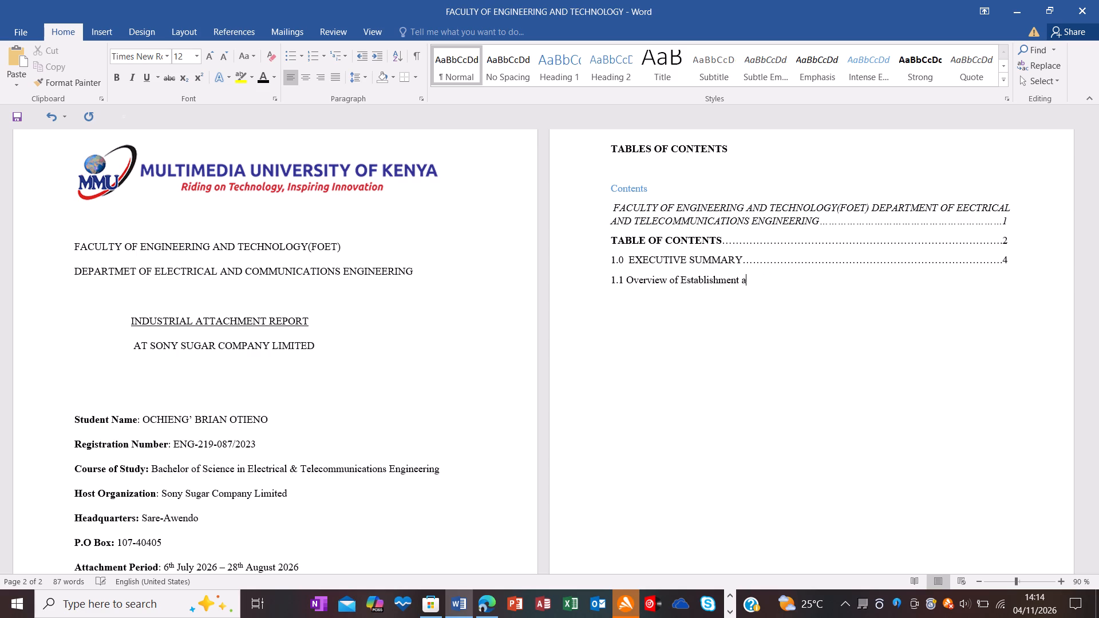
{"action": "type", "text": "nd"}
{"action": "key", "text": "space"}
{"action": "type", "text": "Application"}
{"action": "key", "text": "space"}
{"action": "type", "text": "Procedure"}
Complete the "1.1 Overview of Establishment and Application Procedure" entry with a dot leader and page number 4.
{"action": "type", "text": "........................"}
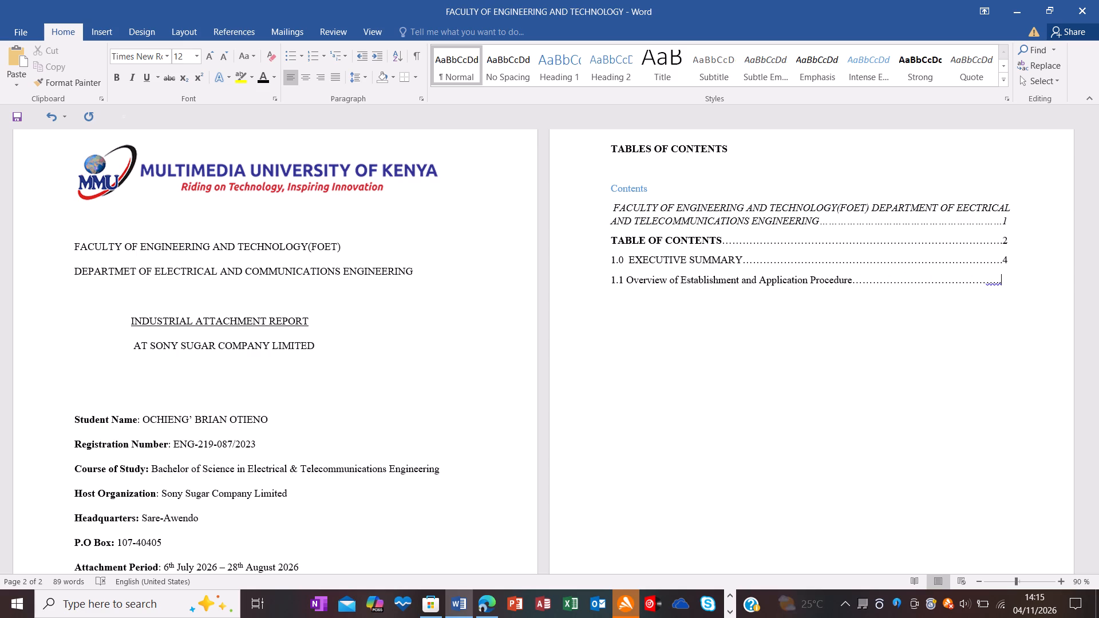
Shorten the dot leader of the "1.1 Overview of Establishment and Application Procedure" entry by one character and end it with page number 4.
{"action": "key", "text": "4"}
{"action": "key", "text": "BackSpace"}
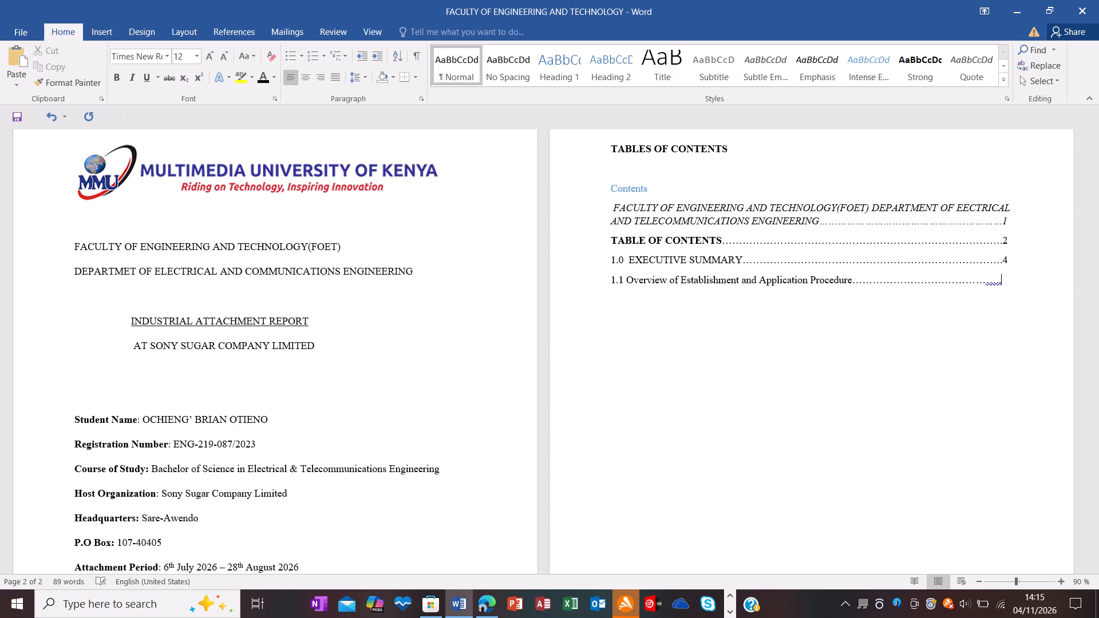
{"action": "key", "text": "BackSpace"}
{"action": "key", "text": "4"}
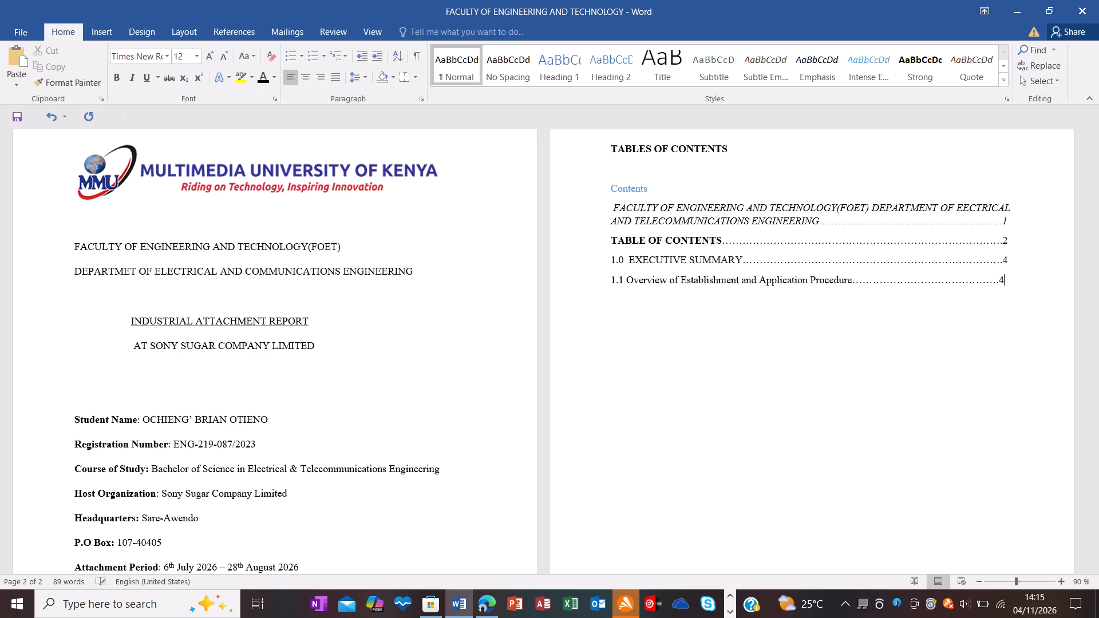
Begin a new contents entry on the line below the 1.1 entry with the text "selesction".
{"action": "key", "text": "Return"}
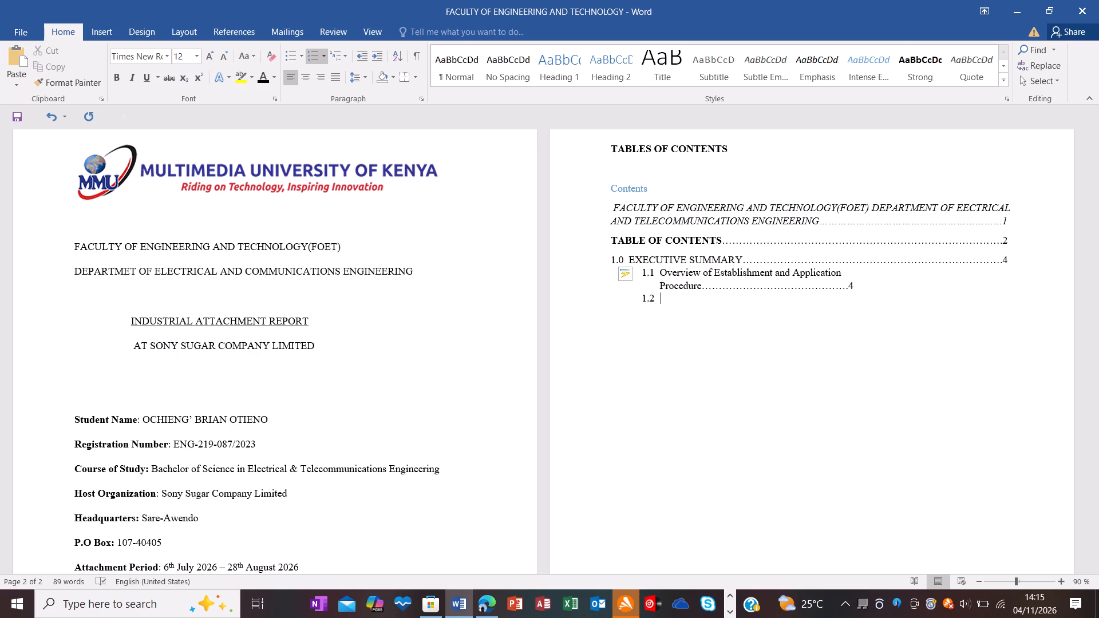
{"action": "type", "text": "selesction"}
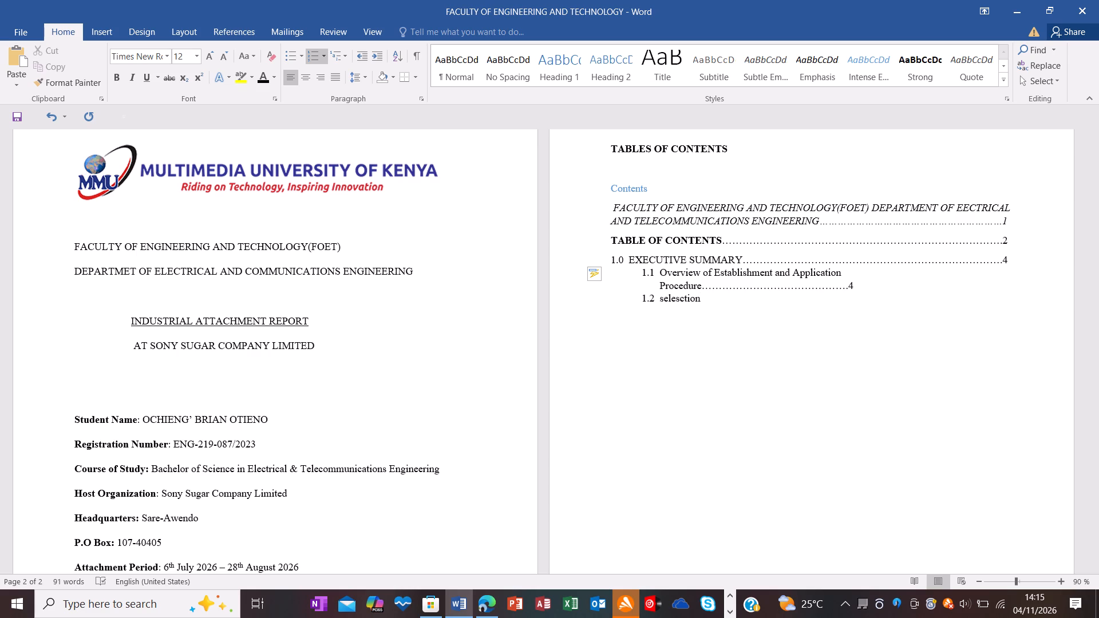
Correct the misspelled "selesction" in the 1.2 entry to read "selection".
{"action": "key", "text": "BackSpace"}
{"action": "key", "text": "BackSpace"}
{"action": "key", "text": "BackSpace"}
{"action": "key", "text": "BackSpace"}
{"action": "key", "text": "BackSpace"}
{"action": "key", "text": "BackSpace"}
{"action": "type", "text": "ction"}
{"action": "key", "text": "space"}
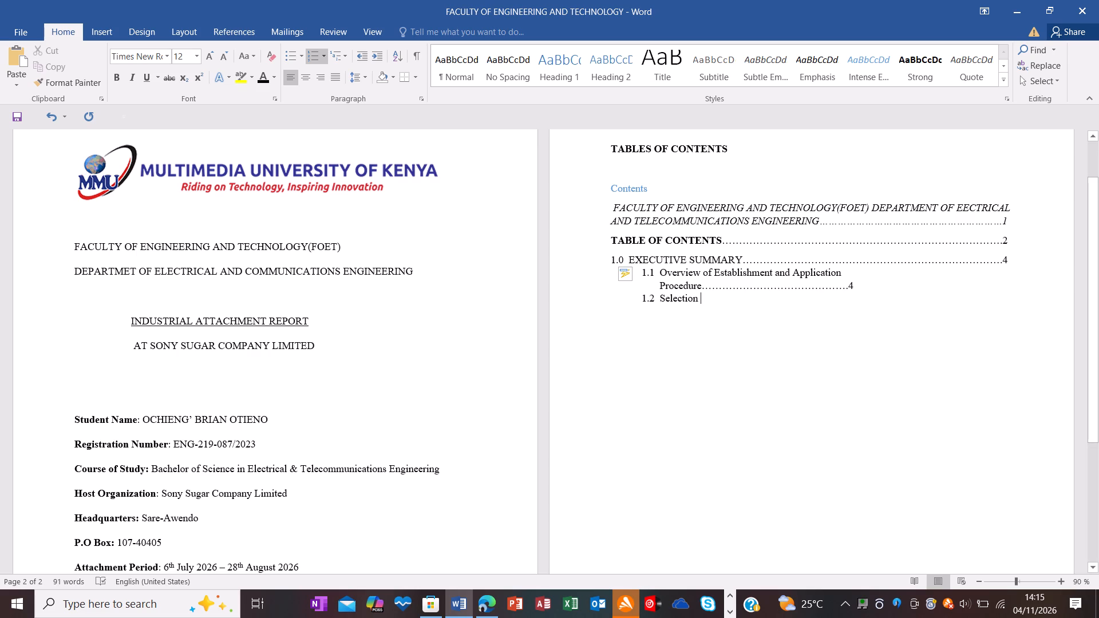
Undo the automatic capitalization of "Selection" in the 1.2 entry.
{"action": "left_click_drag", "start_coordinate": [702, 272], "coordinate": [837, 272]}
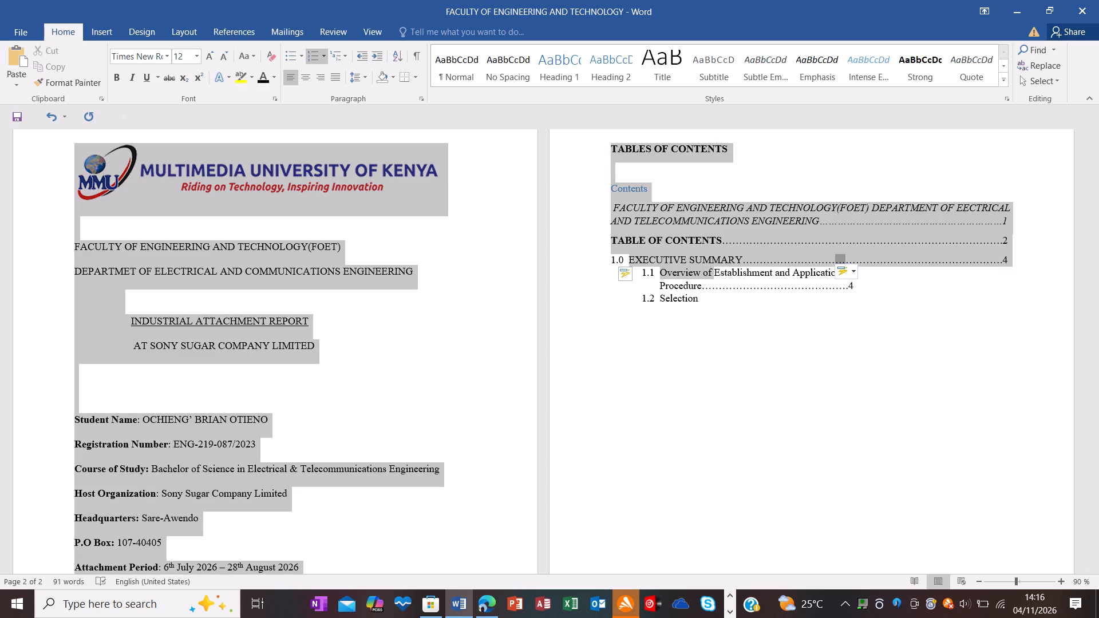
{"action": "left_click_drag", "start_coordinate": [837, 272], "coordinate": [840, 282]}
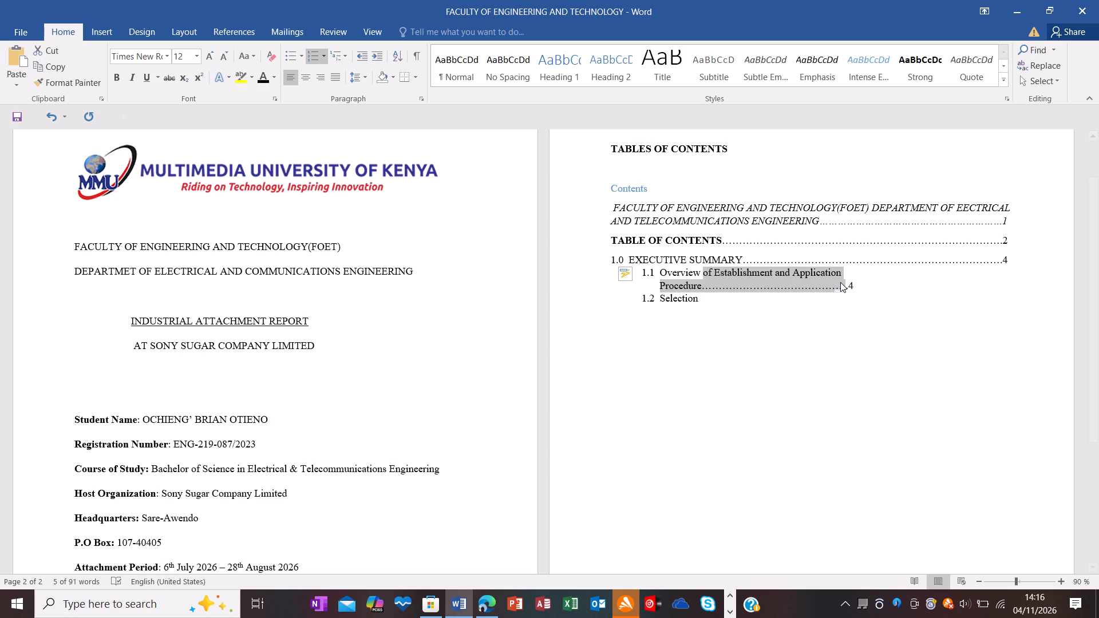
{"action": "key", "text": "ctrl+z"}
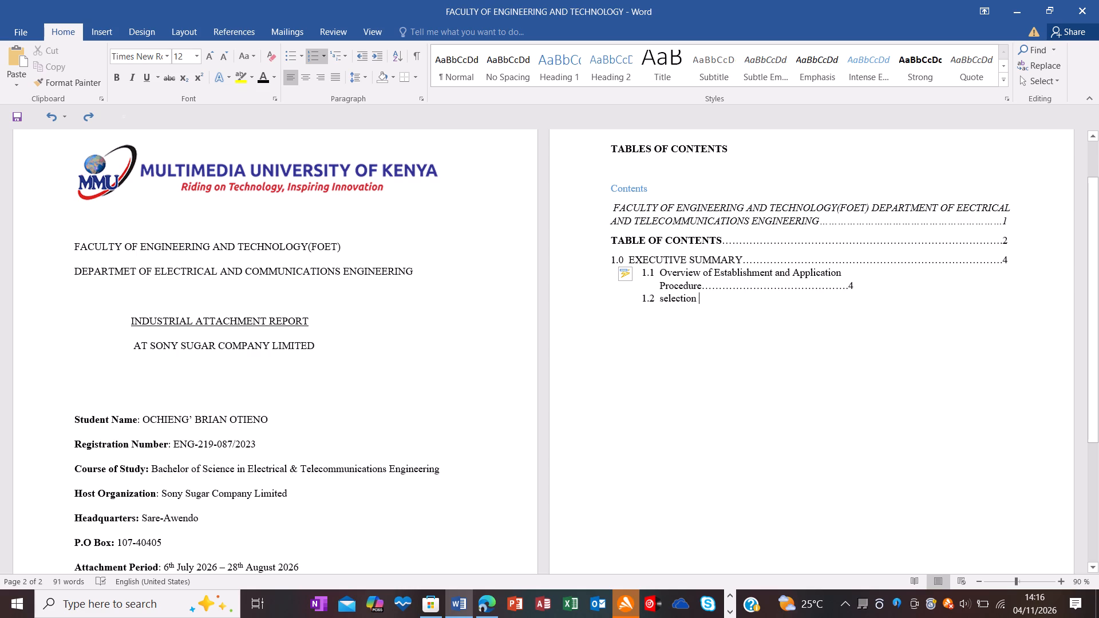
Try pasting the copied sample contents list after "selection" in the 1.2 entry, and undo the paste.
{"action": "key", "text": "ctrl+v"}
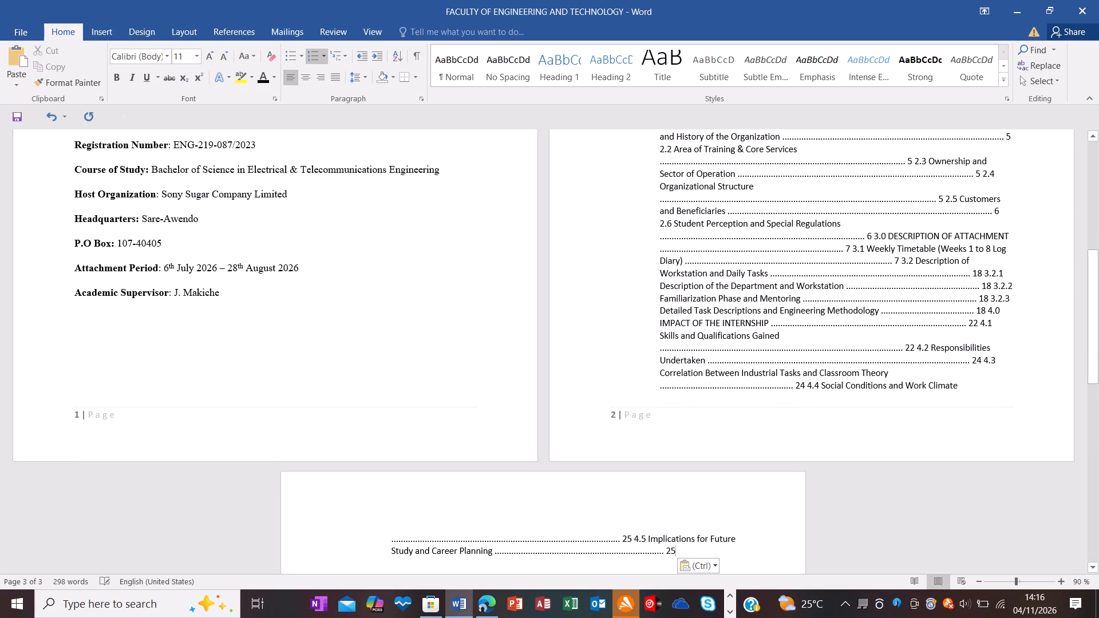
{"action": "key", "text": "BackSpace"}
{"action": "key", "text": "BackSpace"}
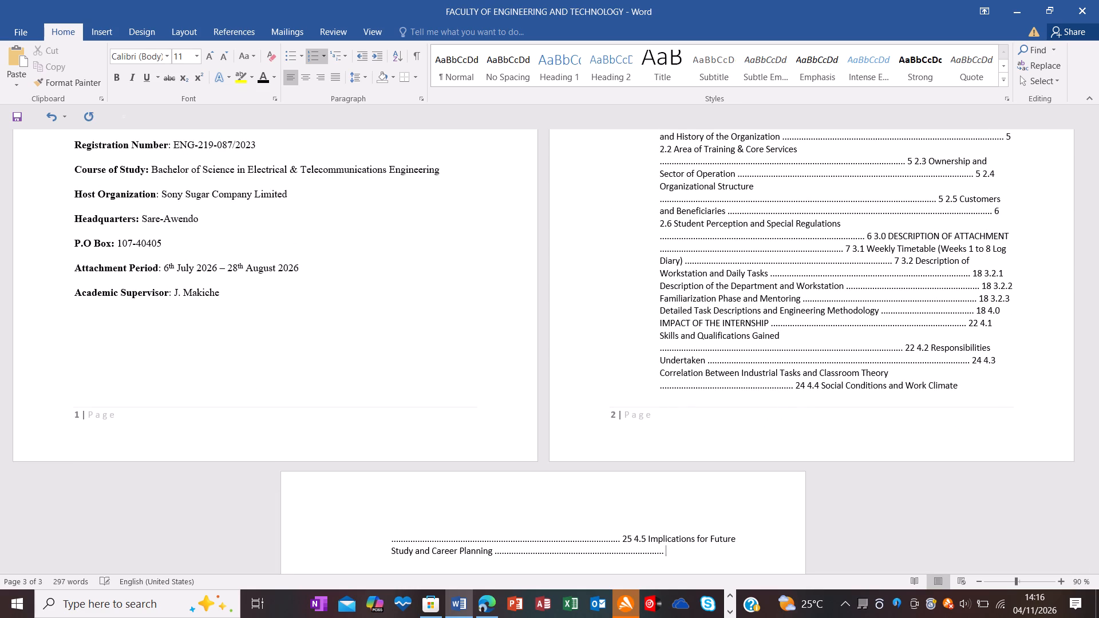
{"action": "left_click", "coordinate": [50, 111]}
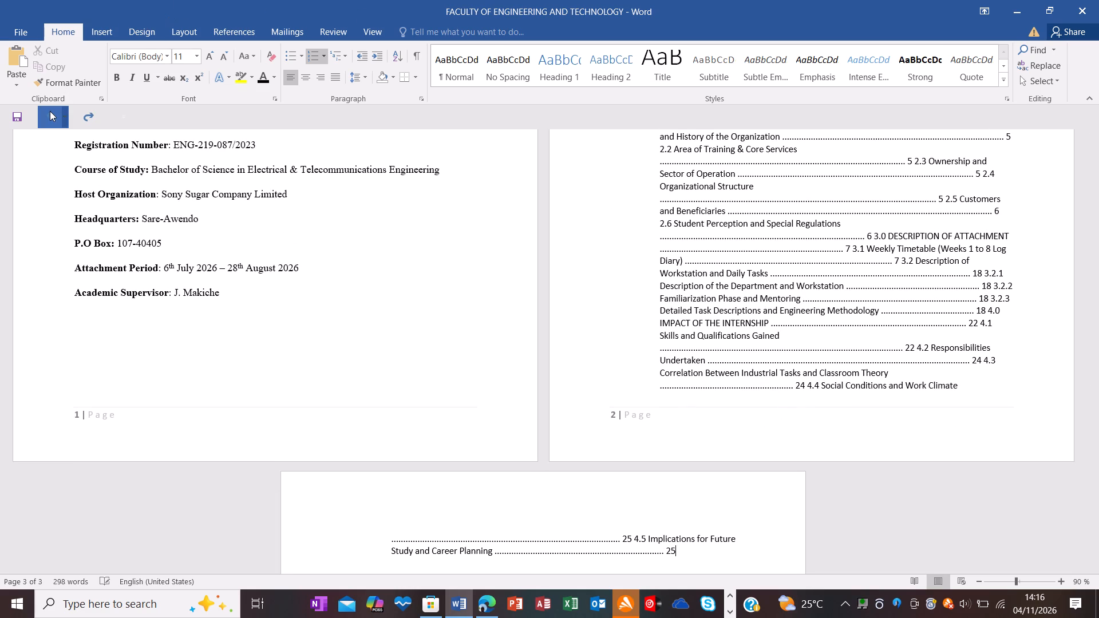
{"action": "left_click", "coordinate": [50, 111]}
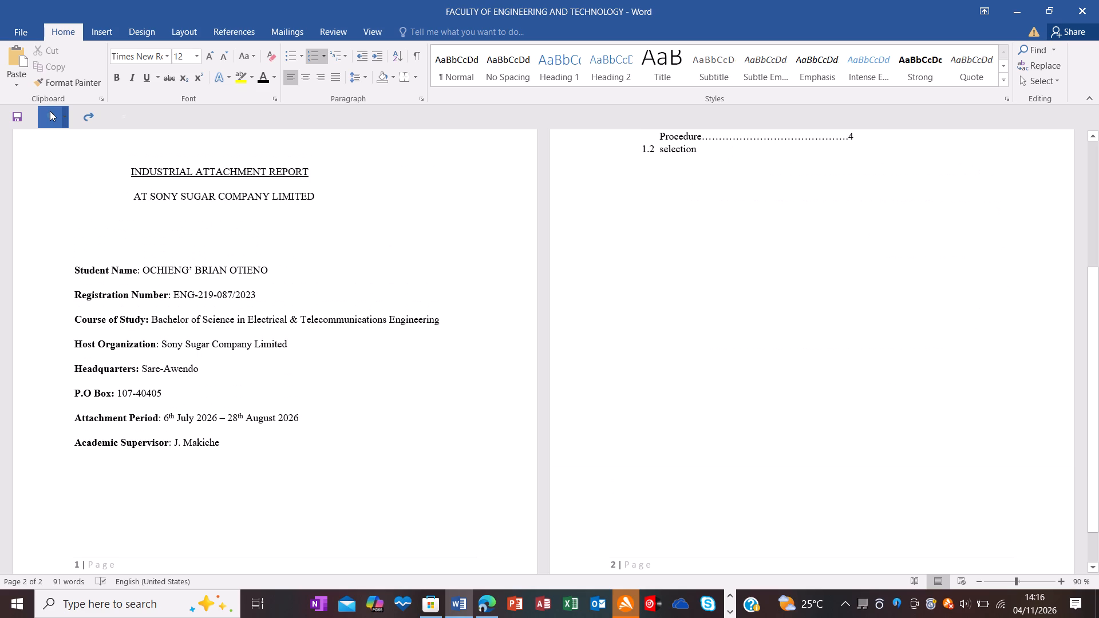
Copy "of Establishment and Application Procedure" with its dot leader and page number 4 from the 1.1 entry and paste it after "selection" in 1.2.
{"action": "scroll", "coordinate": [765, 397], "scroll_direction": "up", "scroll_amount": 3}
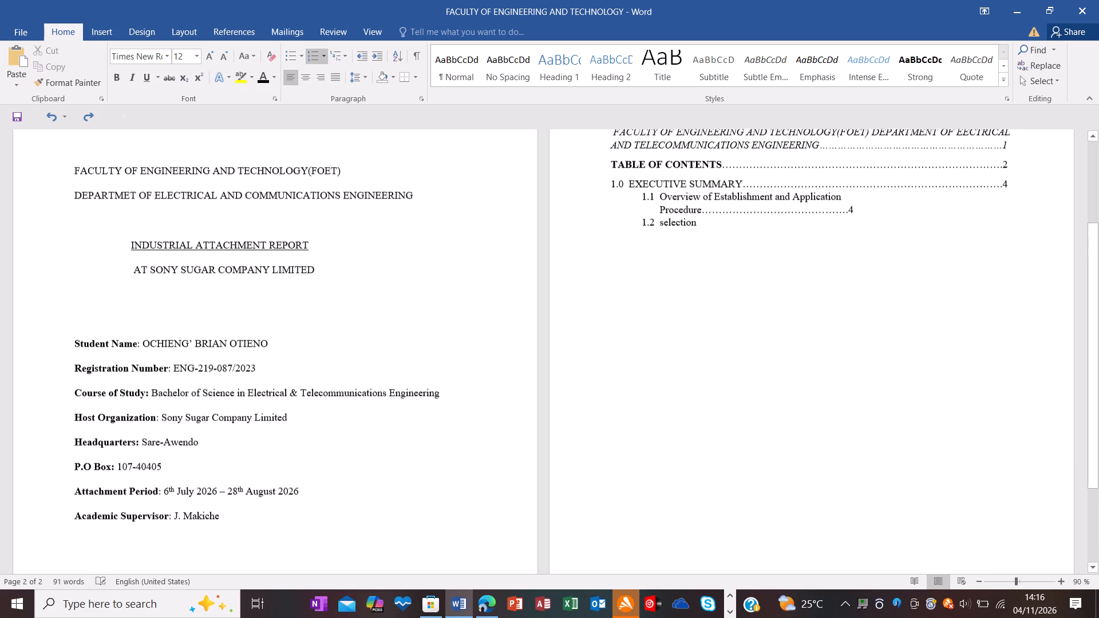
{"action": "scroll", "coordinate": [765, 397], "scroll_direction": "up", "scroll_amount": 2}
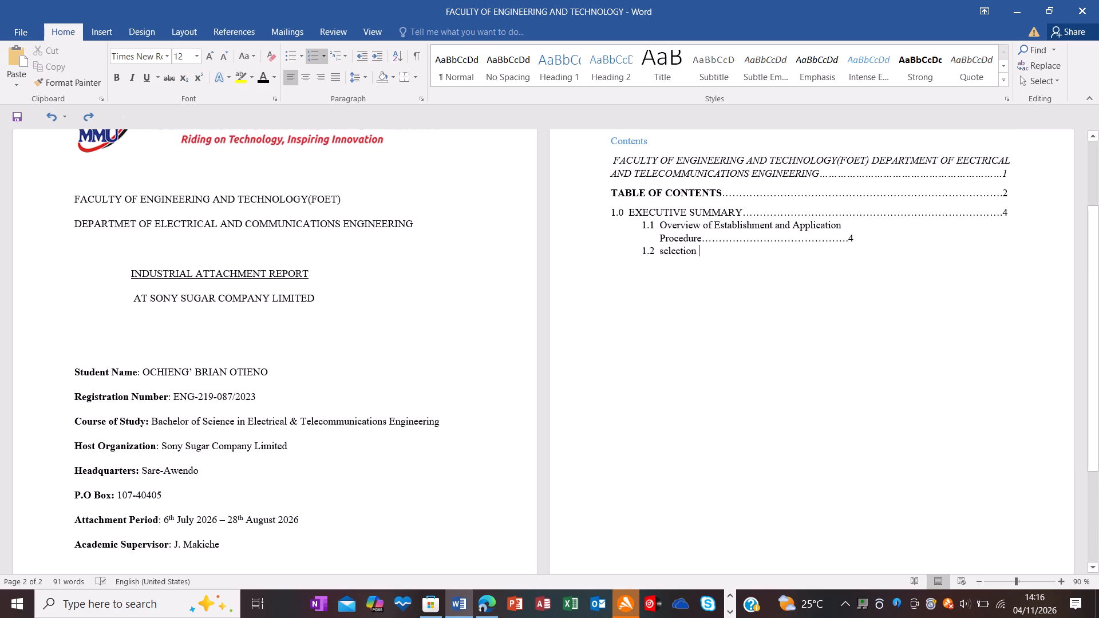
{"action": "left_click_drag", "start_coordinate": [703, 225], "coordinate": [750, 223]}
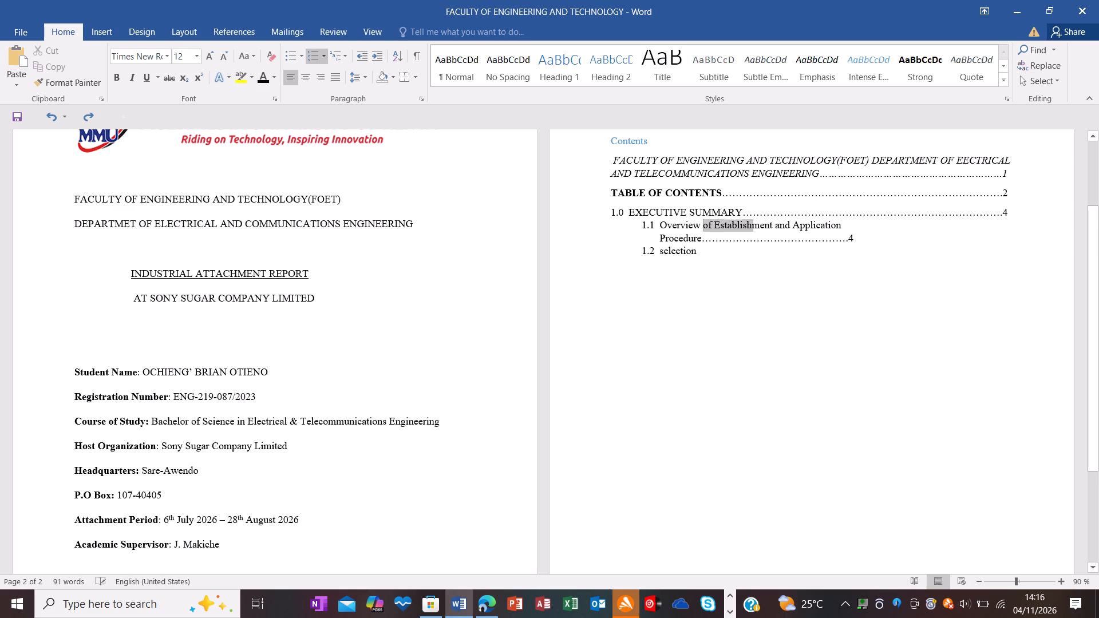
{"action": "left_click_drag", "start_coordinate": [750, 223], "coordinate": [845, 243]}
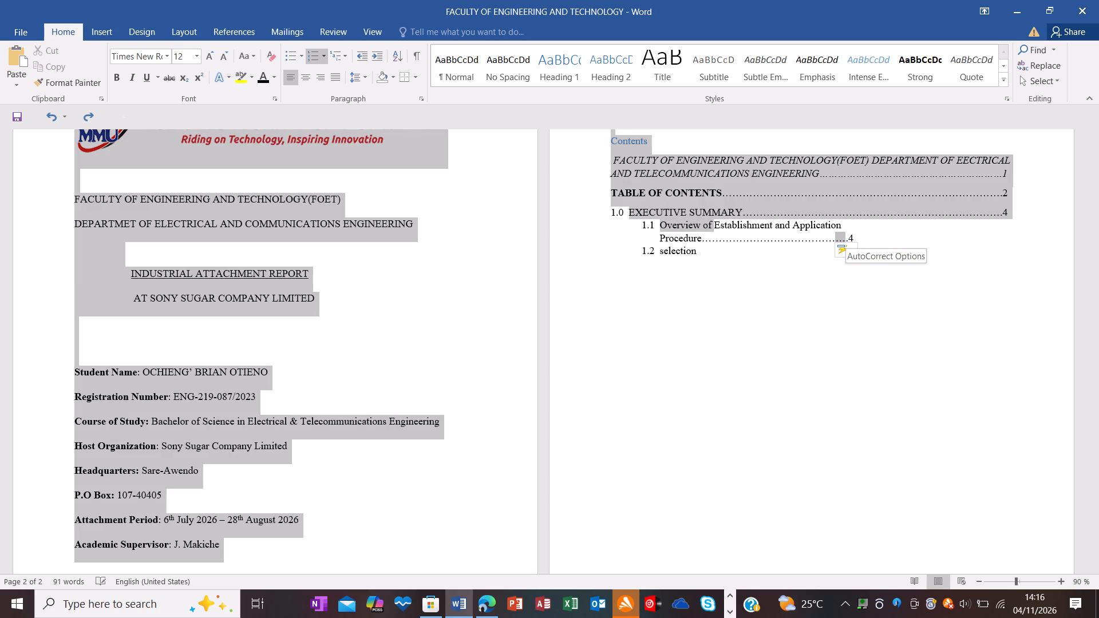
{"action": "left_click_drag", "start_coordinate": [845, 243], "coordinate": [852, 273]}
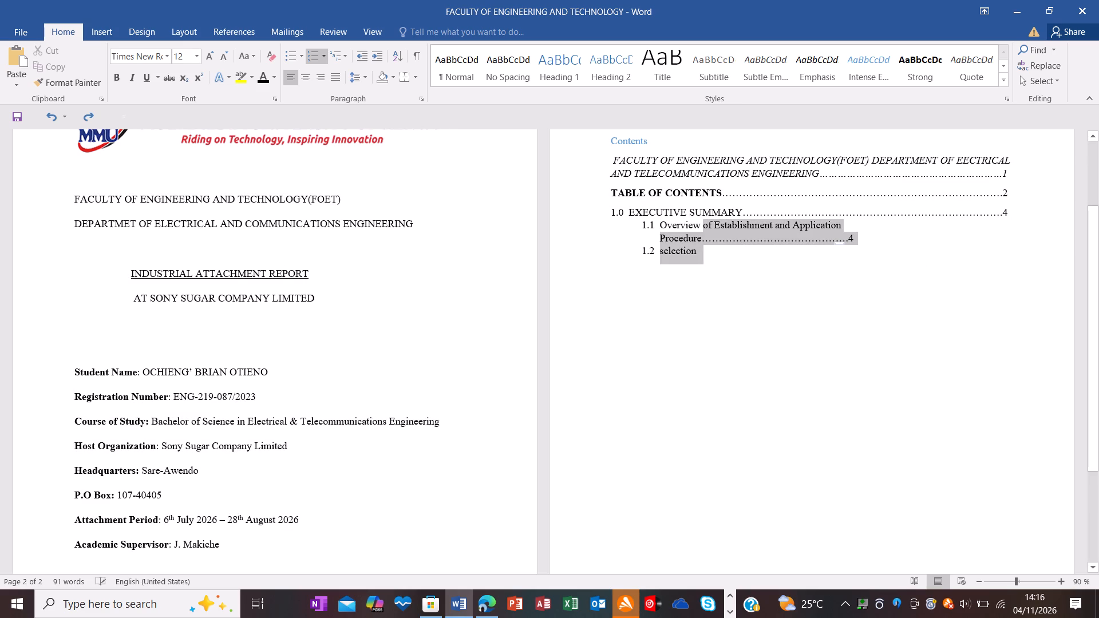
{"action": "left_click_drag", "start_coordinate": [852, 273], "coordinate": [836, 233]}
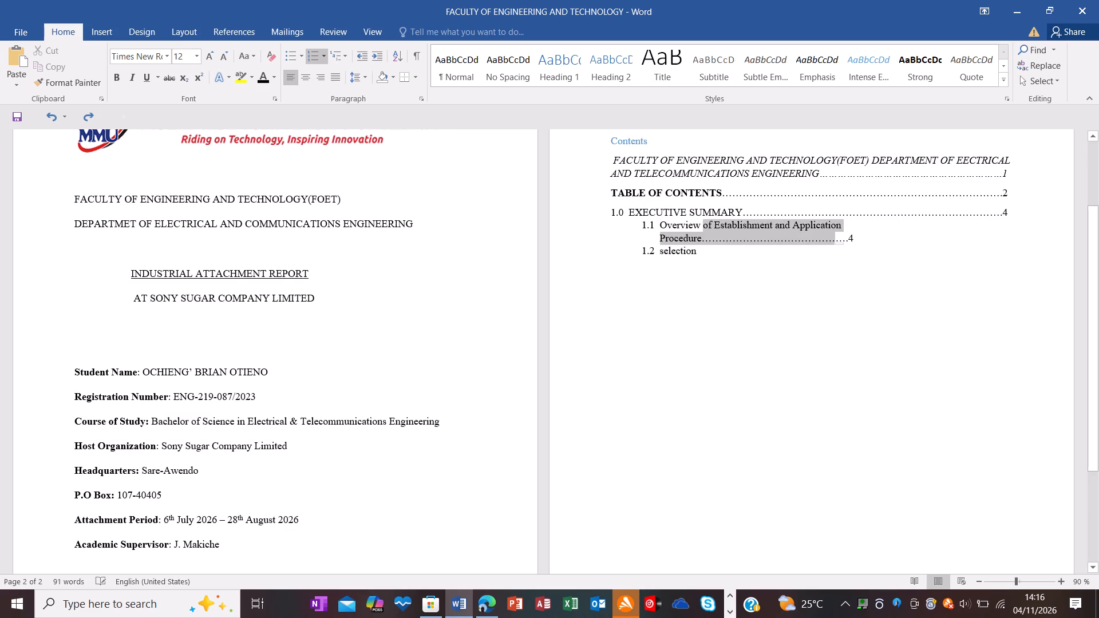
{"action": "left_click_drag", "start_coordinate": [836, 233], "coordinate": [853, 233]}
{"action": "right_click", "coordinate": [853, 233]}
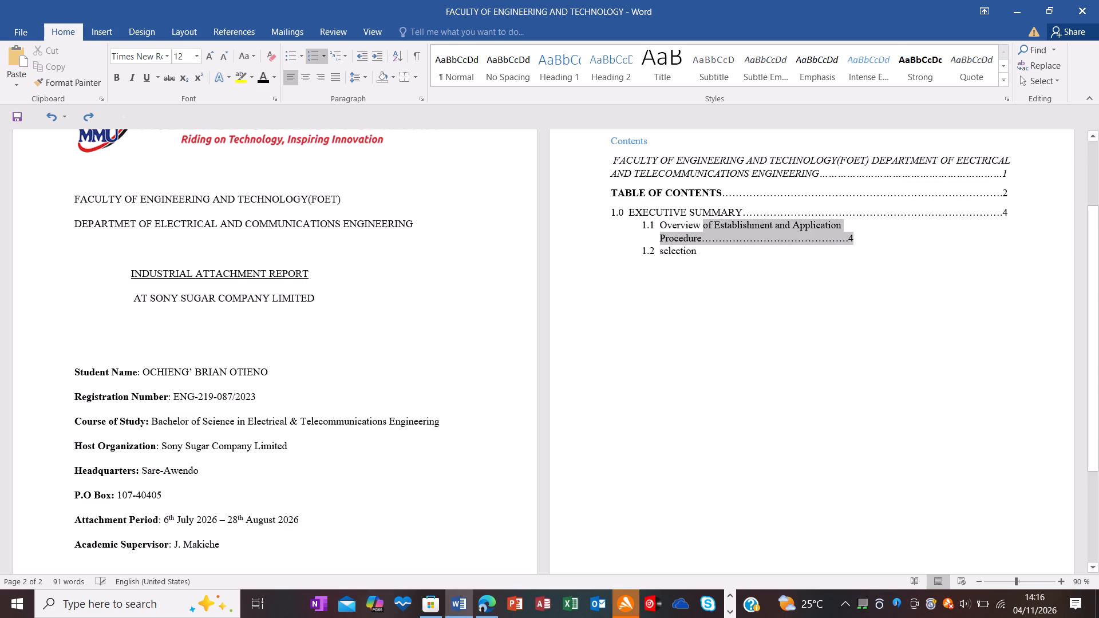
{"action": "left_click", "coordinate": [853, 233]}
{"action": "left_click_drag", "start_coordinate": [853, 233], "coordinate": [808, 240]}
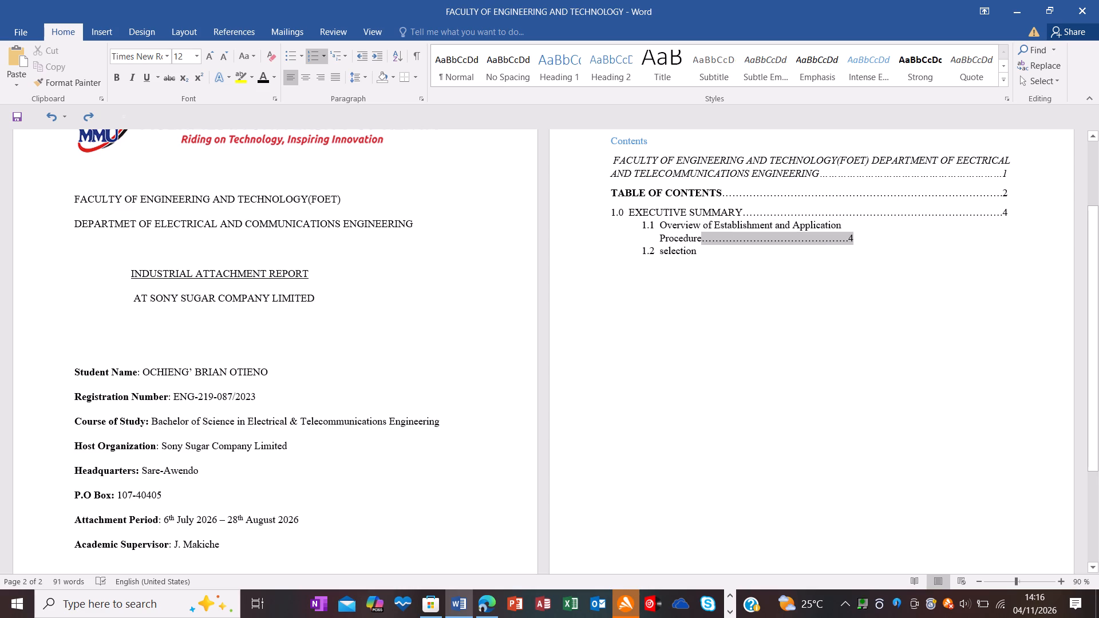
{"action": "left_click_drag", "start_coordinate": [808, 240], "coordinate": [702, 224]}
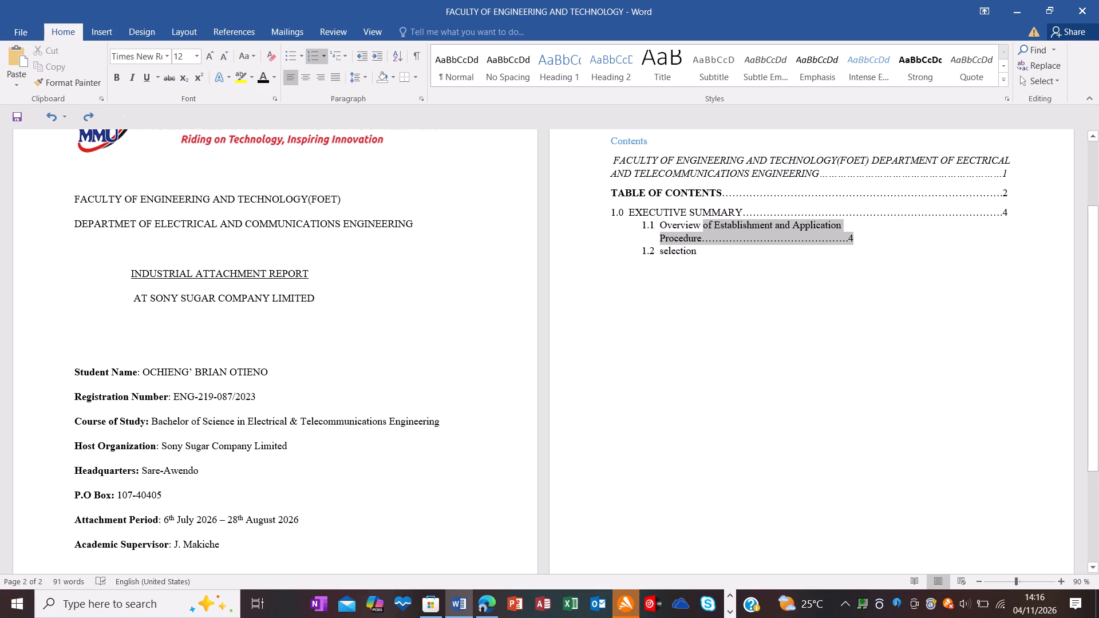
{"action": "left_click_drag", "start_coordinate": [702, 224], "coordinate": [703, 224]}
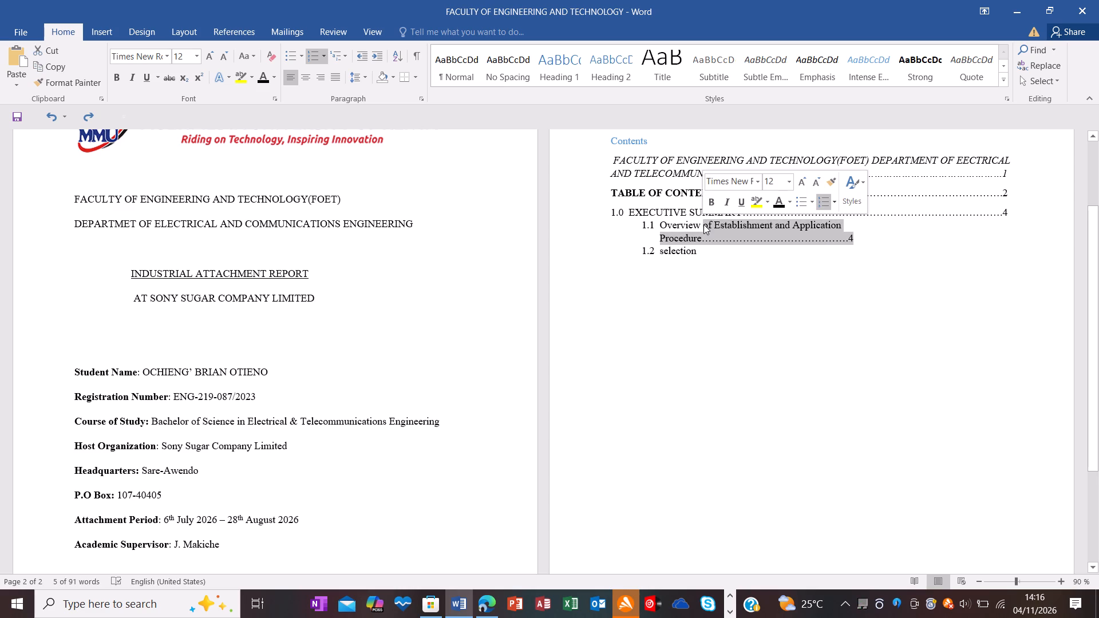
{"action": "right_click", "coordinate": [703, 224]}
{"action": "left_click", "coordinate": [743, 246]}
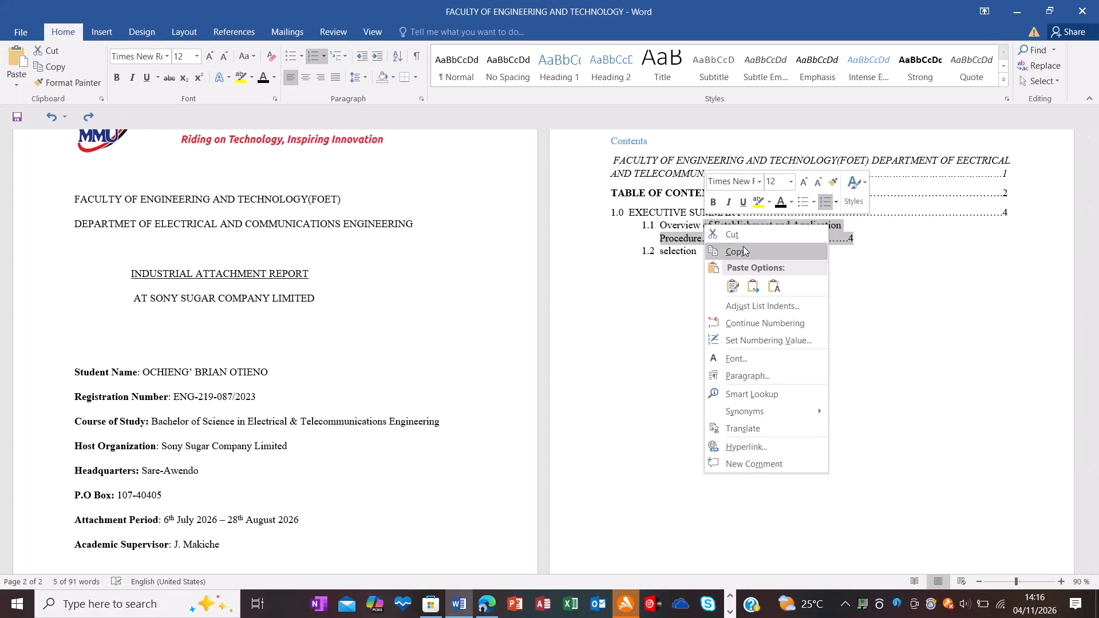
{"action": "left_click", "coordinate": [719, 249]}
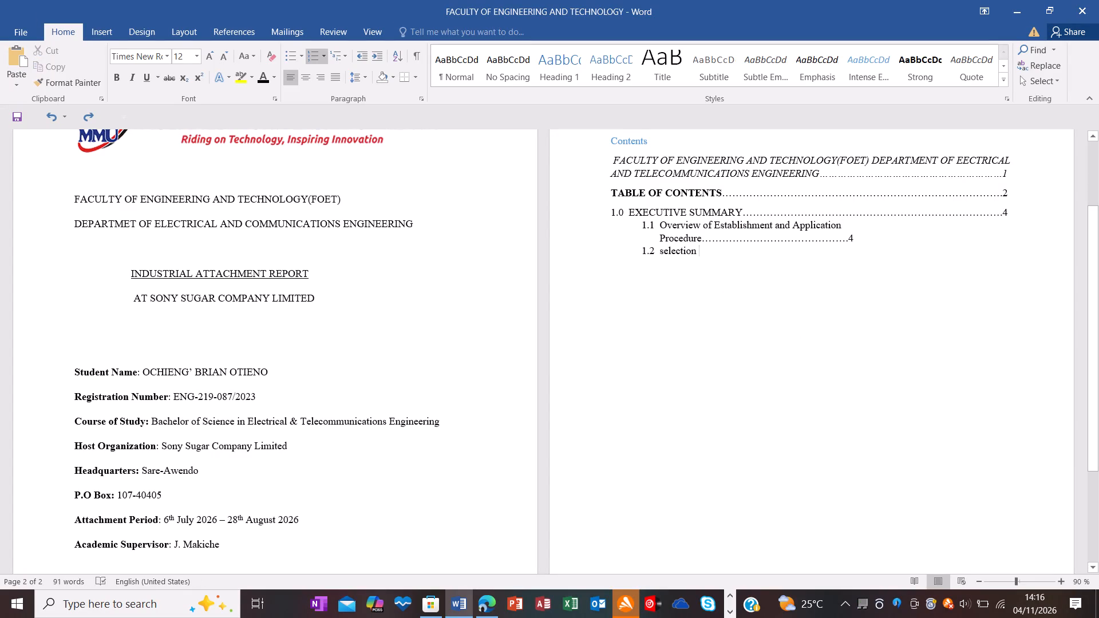
{"action": "key", "text": "ctrl+v"}
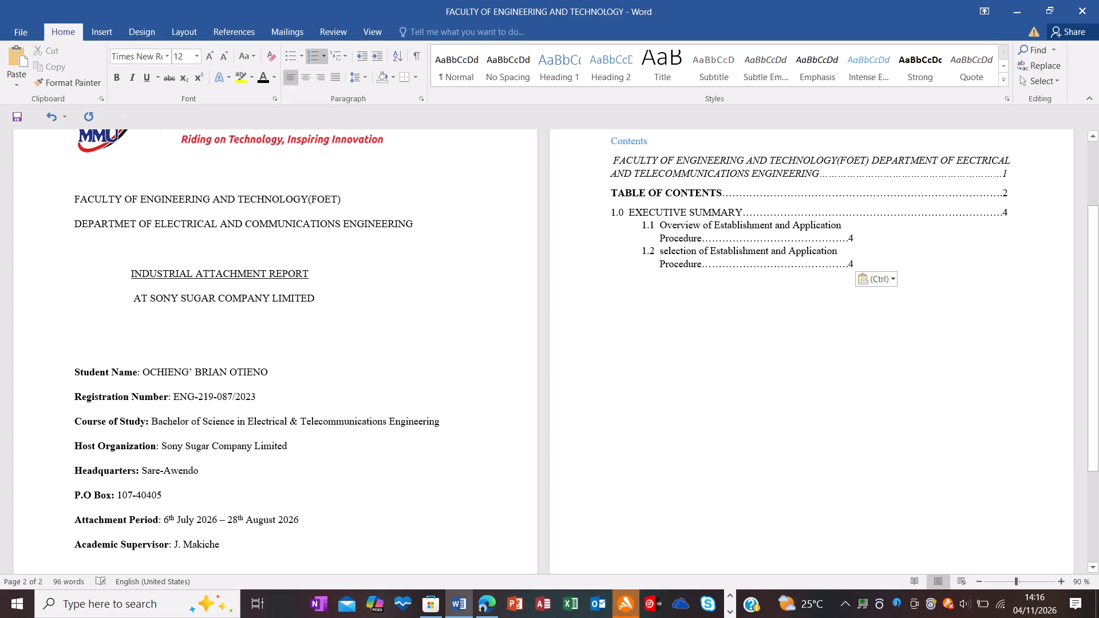
Replace "of Establishment and Application Procedure" in the 1.1 entry with "of the Host Organization", keeping the dot leader and page number.
{"action": "left_click", "coordinate": [703, 242]}
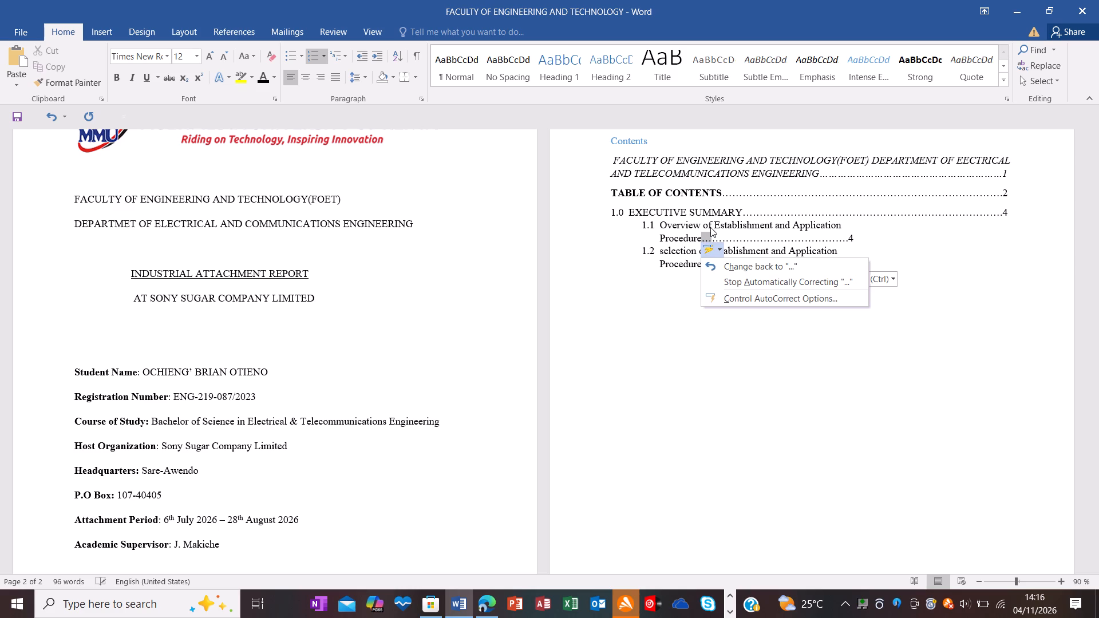
{"action": "left_click", "coordinate": [710, 227]}
{"action": "left_click", "coordinate": [699, 240]}
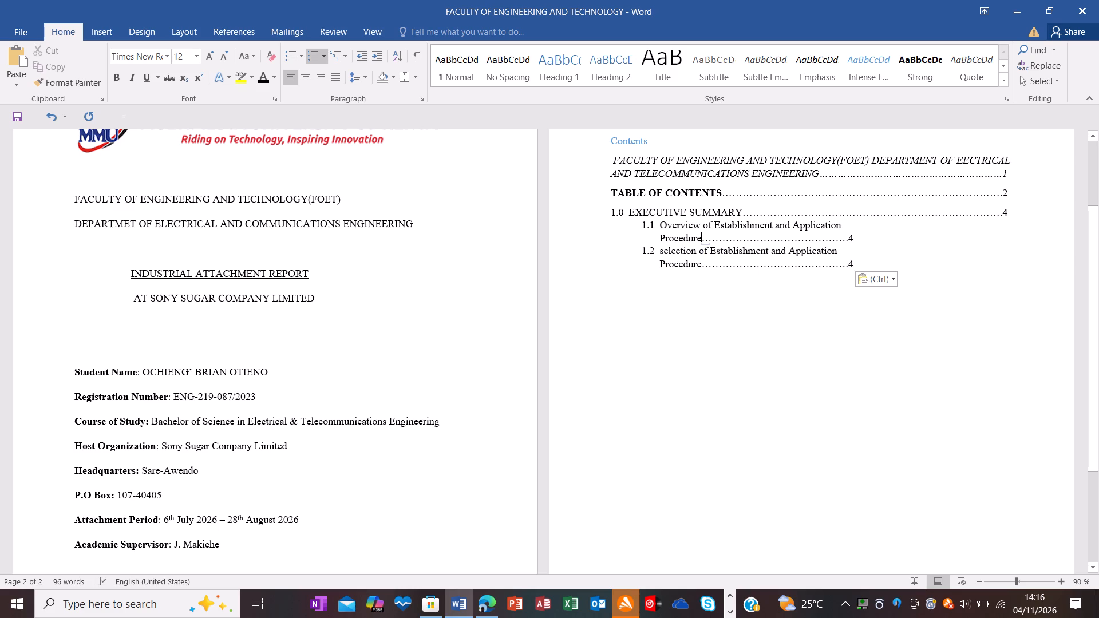
{"action": "left_click_drag", "start_coordinate": [702, 227], "coordinate": [797, 222]}
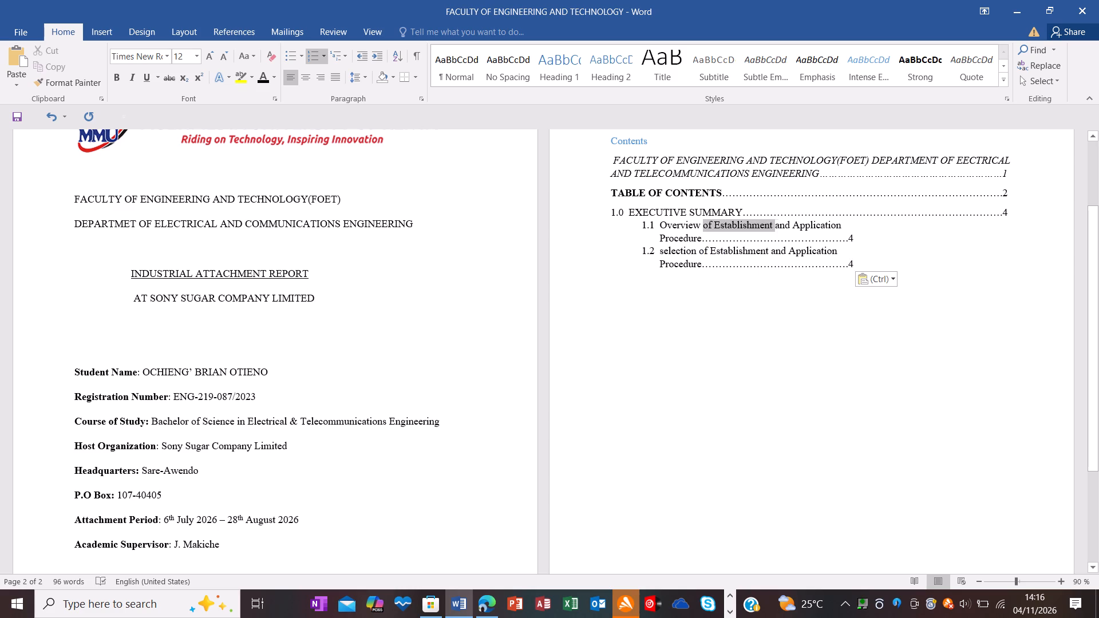
{"action": "left_click_drag", "start_coordinate": [797, 222], "coordinate": [792, 239]}
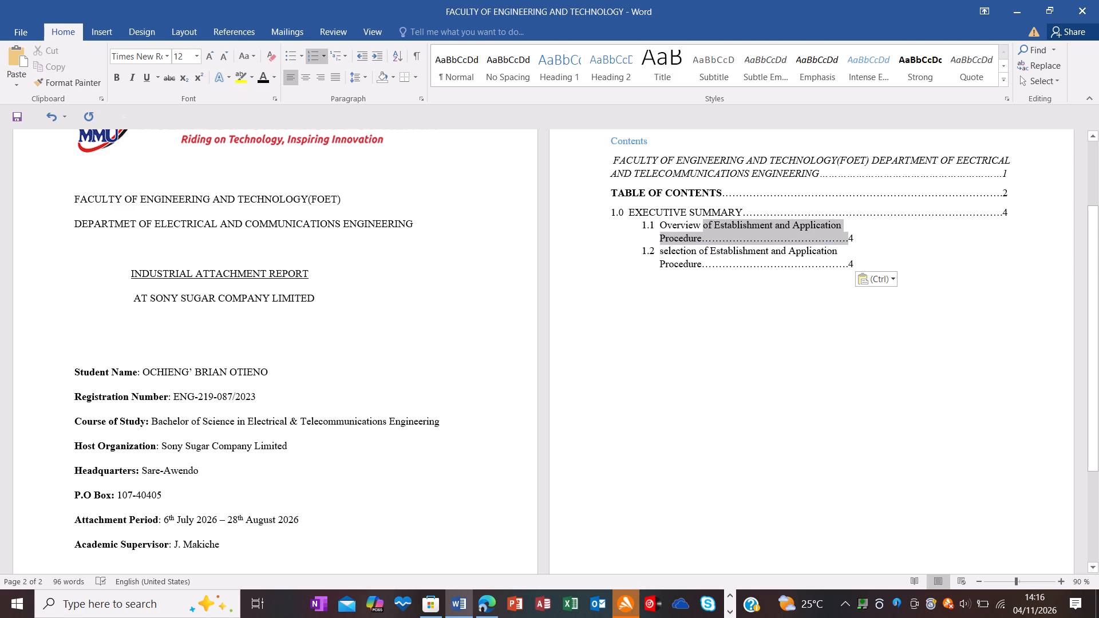
{"action": "left_click_drag", "start_coordinate": [792, 239], "coordinate": [701, 241]}
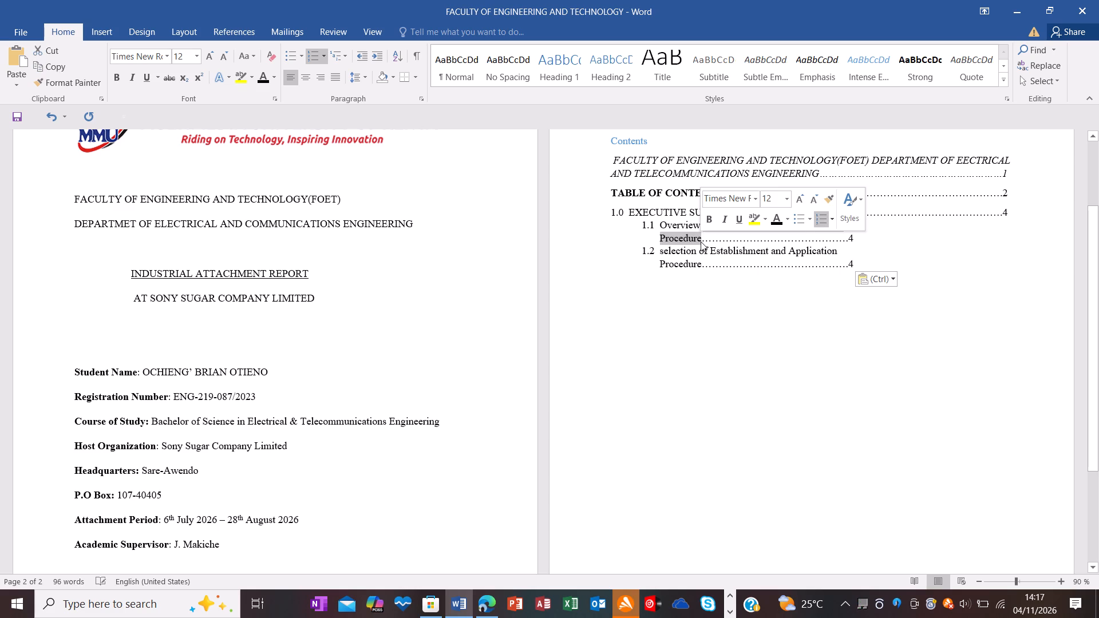
{"action": "key", "text": "BackSpace"}
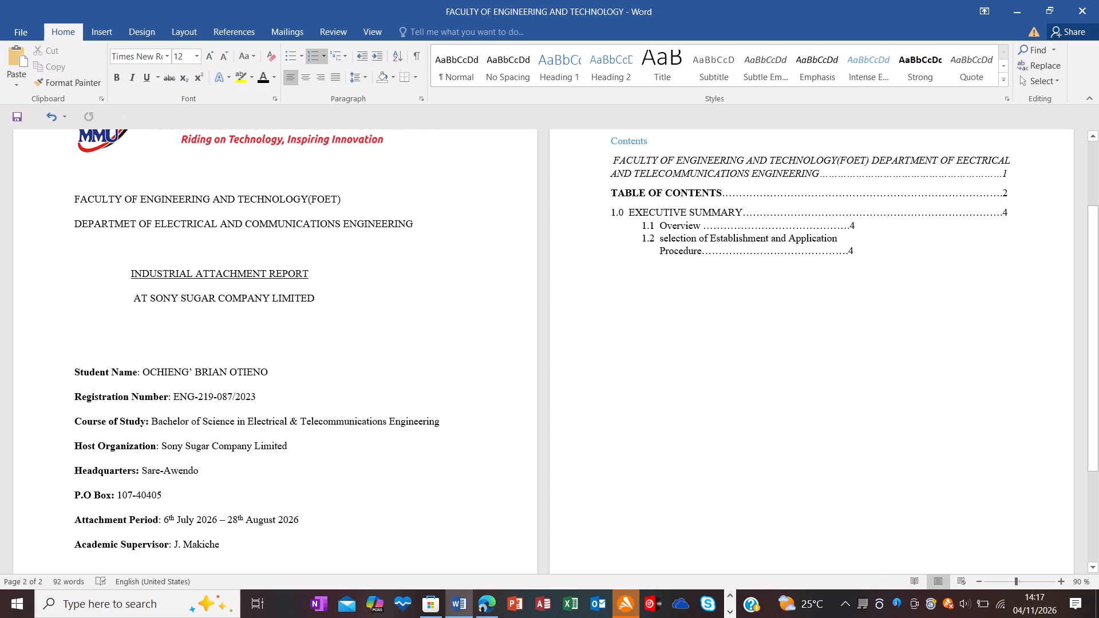
{"action": "key", "text": "space"}
{"action": "type", "text": "of then"}
{"action": "key", "text": "BackSpace"}
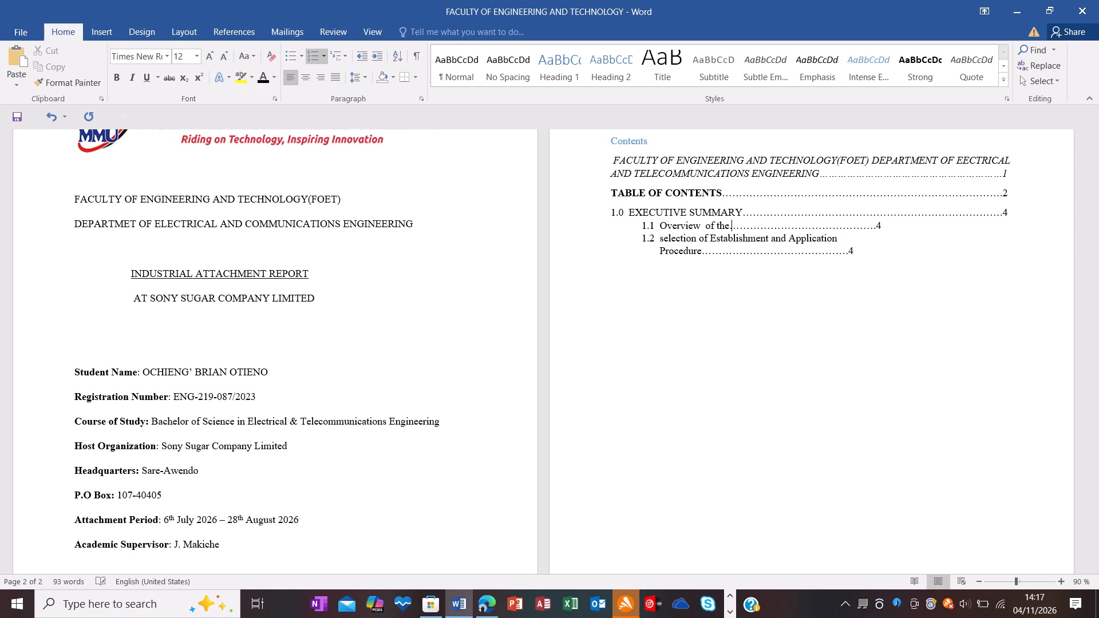
{"action": "key", "text": "space"}
{"action": "type", "text": "Host"}
{"action": "key", "text": "space"}
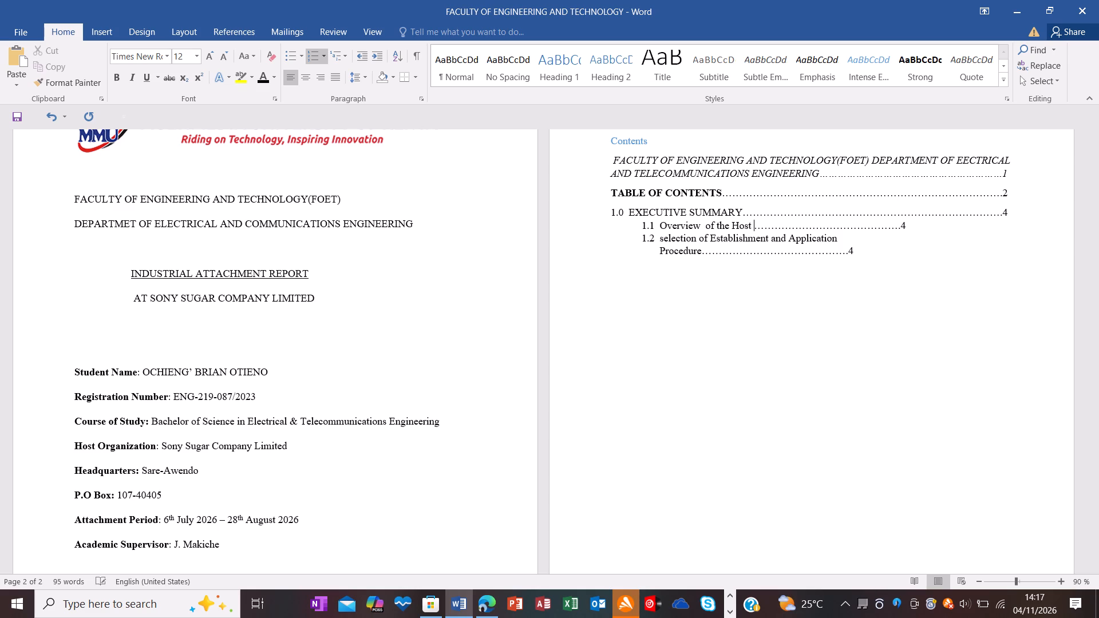
{"action": "type", "text": "Organizatiom"}
{"action": "key", "text": "BackSpace"}
{"action": "key", "text": "n"}
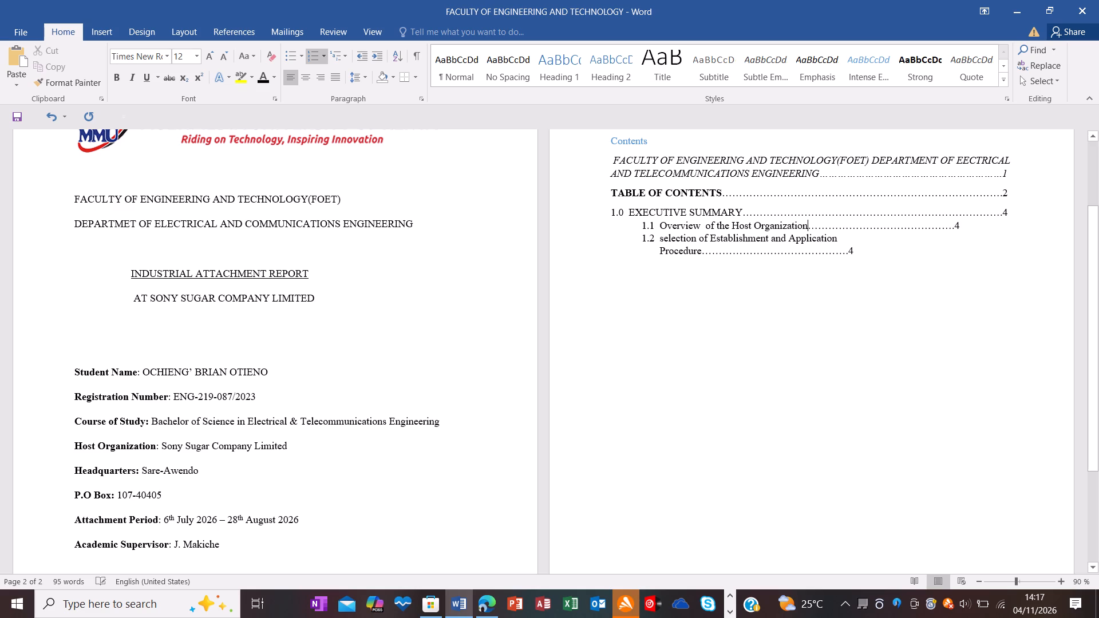
Remove the extra space between "Overview" and "of" in the 1.1 entry.
{"action": "left_click", "coordinate": [858, 265]}
{"action": "left_click", "coordinate": [707, 224]}
{"action": "key", "text": "BackSpace"}
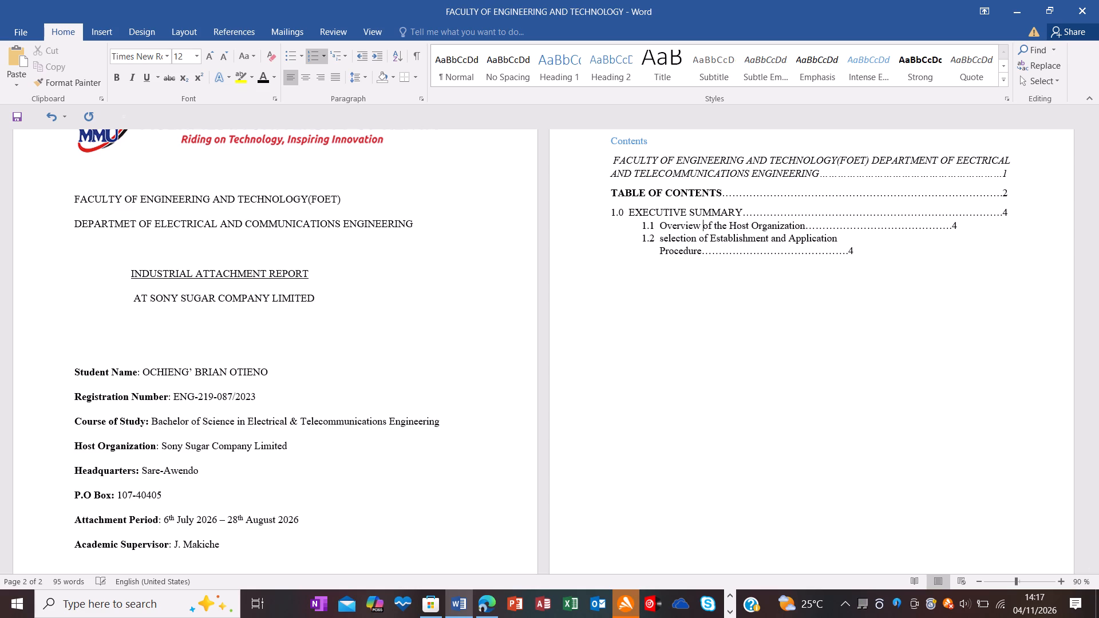
{"action": "left_click", "coordinate": [871, 259]}
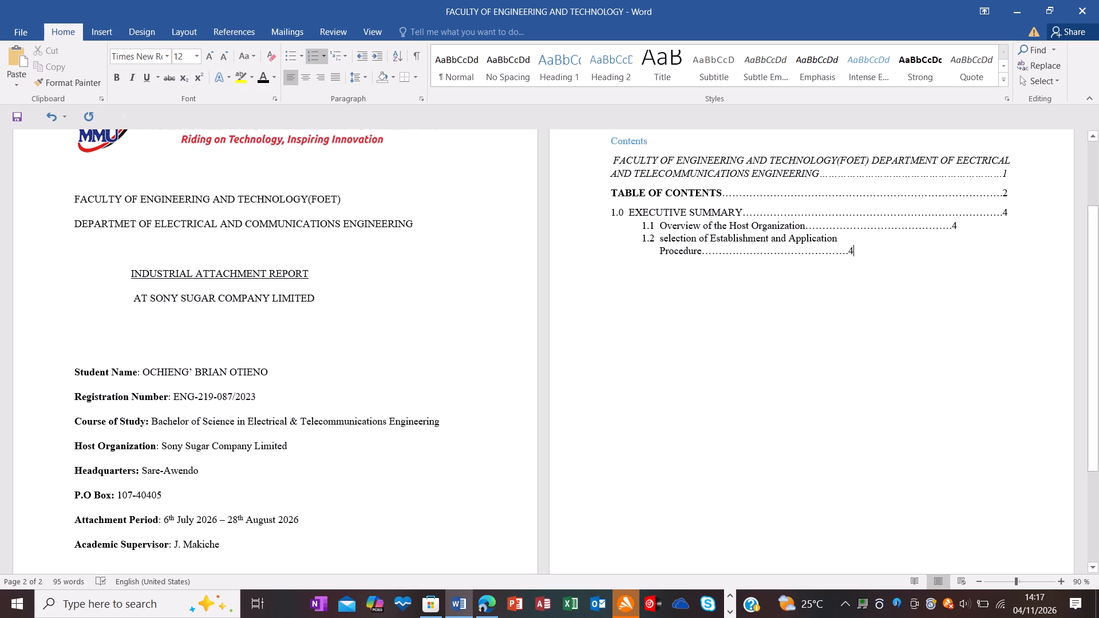
Extend the dot leader of the 1.1 entry so its page number lines up with the entries above.
{"action": "left_click", "coordinate": [949, 224]}
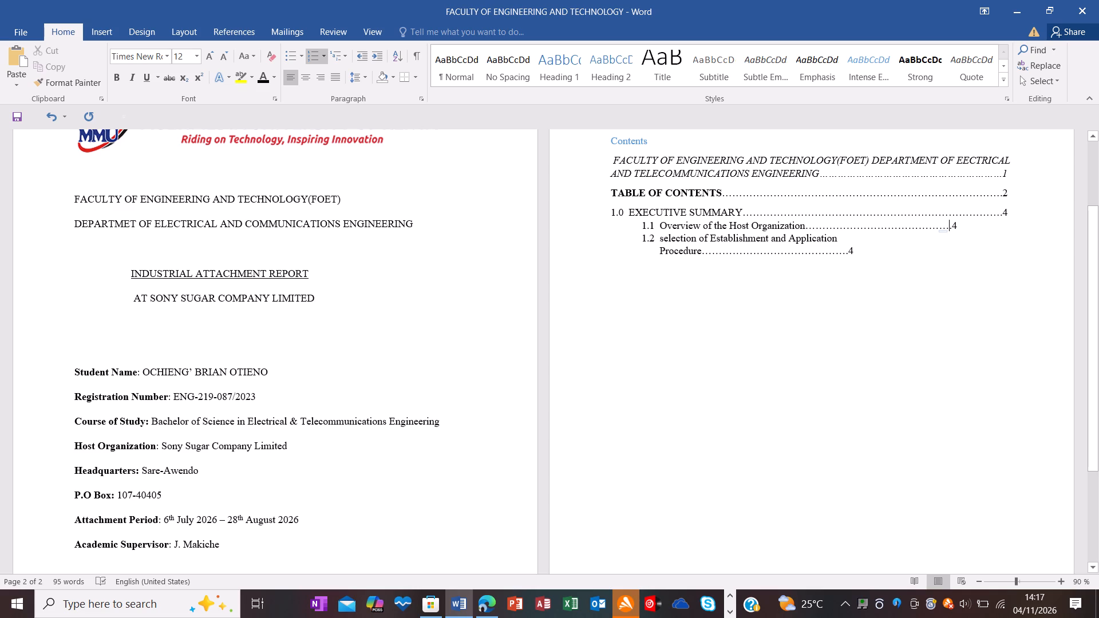
{"action": "left_click", "coordinate": [951, 224]}
{"action": "key", "text": "period"}
{"action": "key", "text": "period"}
{"action": "key", "text": "period"}
{"action": "key", "text": "period"}
{"action": "key", "text": "period"}
{"action": "key", "text": "period"}
{"action": "key", "text": "period"}
{"action": "key", "text": "period"}
{"action": "key", "text": "period"}
{"action": "key", "text": "period"}
{"action": "key", "text": "period"}
{"action": "key", "text": "period"}
{"action": "key", "text": "period"}
{"action": "key", "text": "period"}
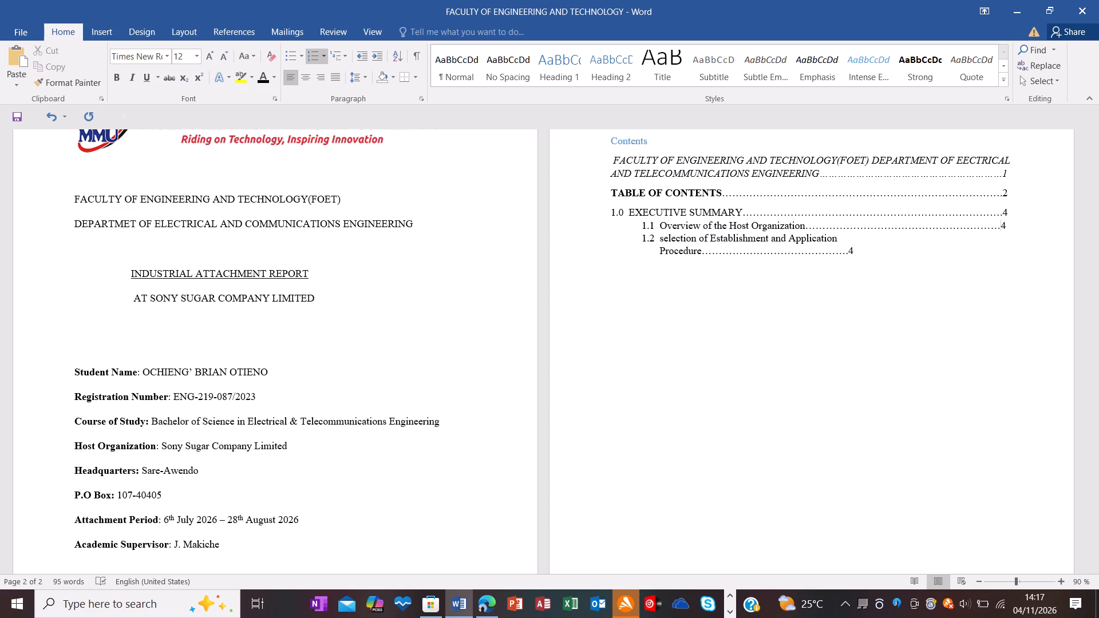
{"action": "key", "text": "period"}
Extend the dot leader of the 1.2 entry so its page number sits near the right margin on the same line.
{"action": "left_click", "coordinate": [849, 249]}
{"action": "key", "text": "period"}
{"action": "key", "text": "period"}
{"action": "key", "text": "period"}
{"action": "key", "text": "period"}
{"action": "key", "text": "period"}
{"action": "key", "text": "period"}
{"action": "key", "text": "period"}
{"action": "key", "text": "period"}
{"action": "key", "text": "period"}
{"action": "key", "text": "period"}
{"action": "key", "text": "period"}
{"action": "key", "text": "period"}
{"action": "key", "text": "period"}
{"action": "key", "text": "period"}
{"action": "key", "text": "period"}
{"action": "key", "text": "period"}
{"action": "key", "text": "period"}
{"action": "key", "text": "period"}
{"action": "key", "text": "period"}
{"action": "key", "text": "period"}
{"action": "key", "text": "BackSpace"}
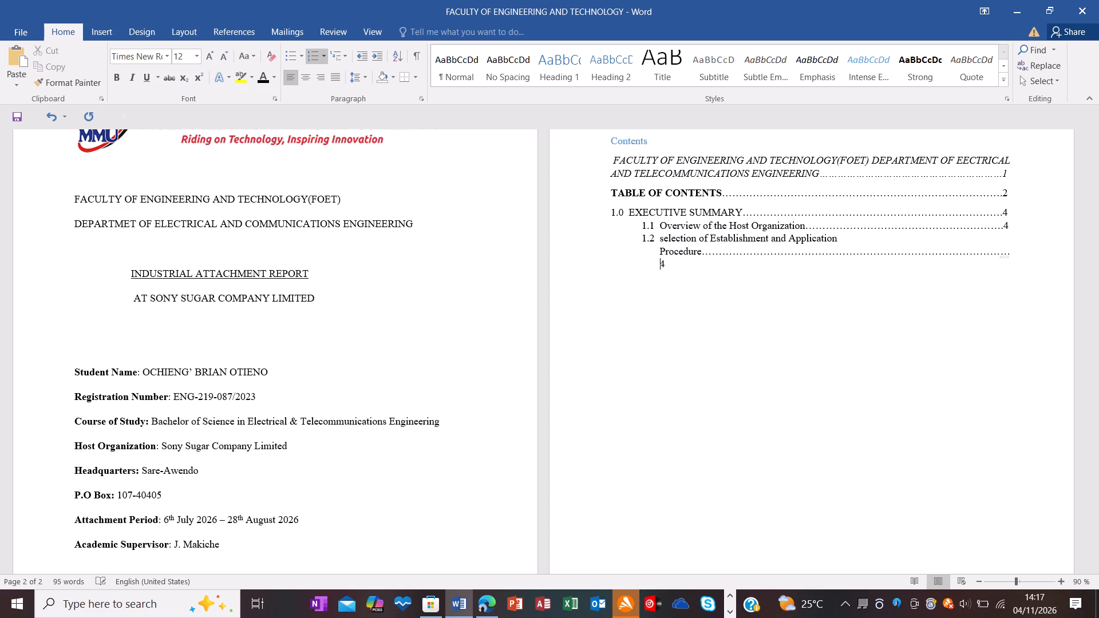
{"action": "key", "text": "BackSpace"}
Add a 1.3 entry reading "Frame Condition Agreed Upon" below the 1.2 entry.
{"action": "left_click", "coordinate": [1020, 256]}
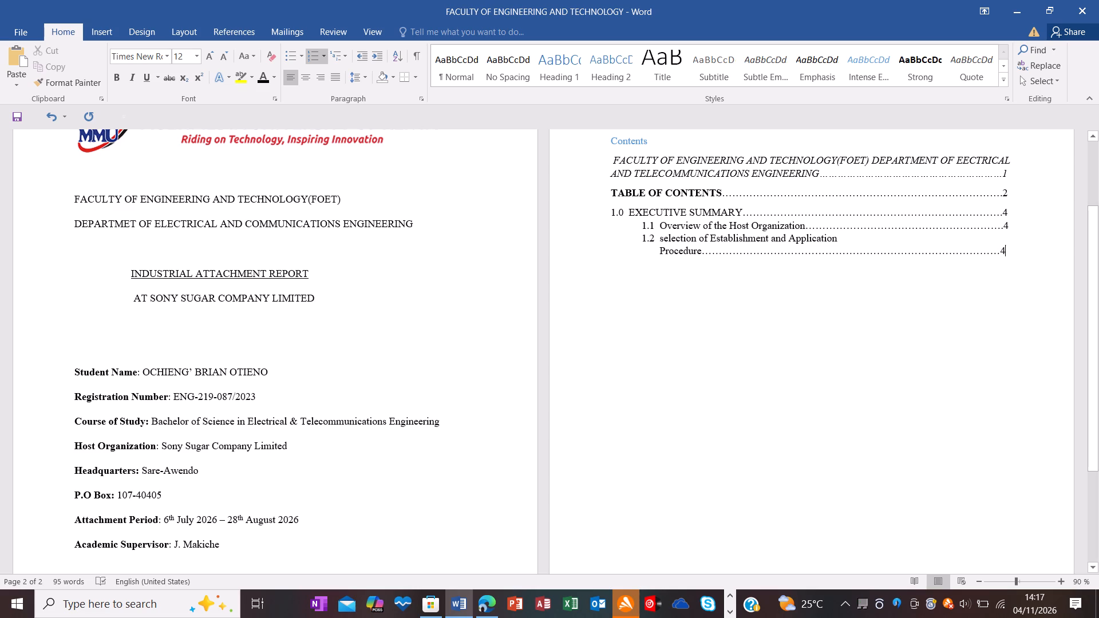
{"action": "key", "text": "Return"}
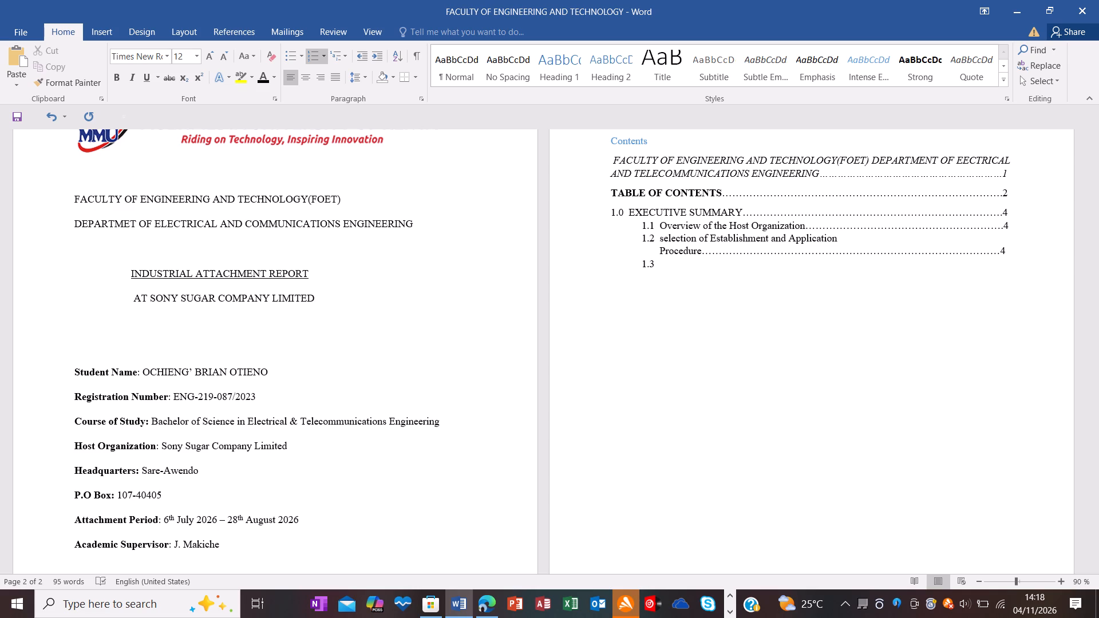
{"action": "type", "text": "Fra"}
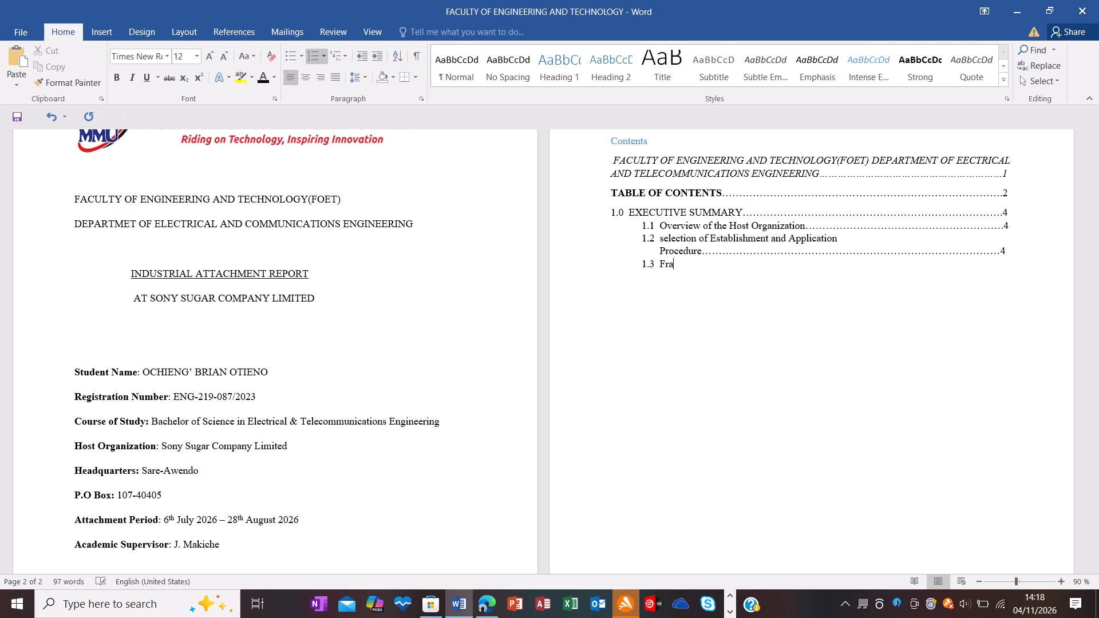
{"action": "type", "text": "me"}
{"action": "key", "text": "space"}
{"action": "type", "text": "Co"}
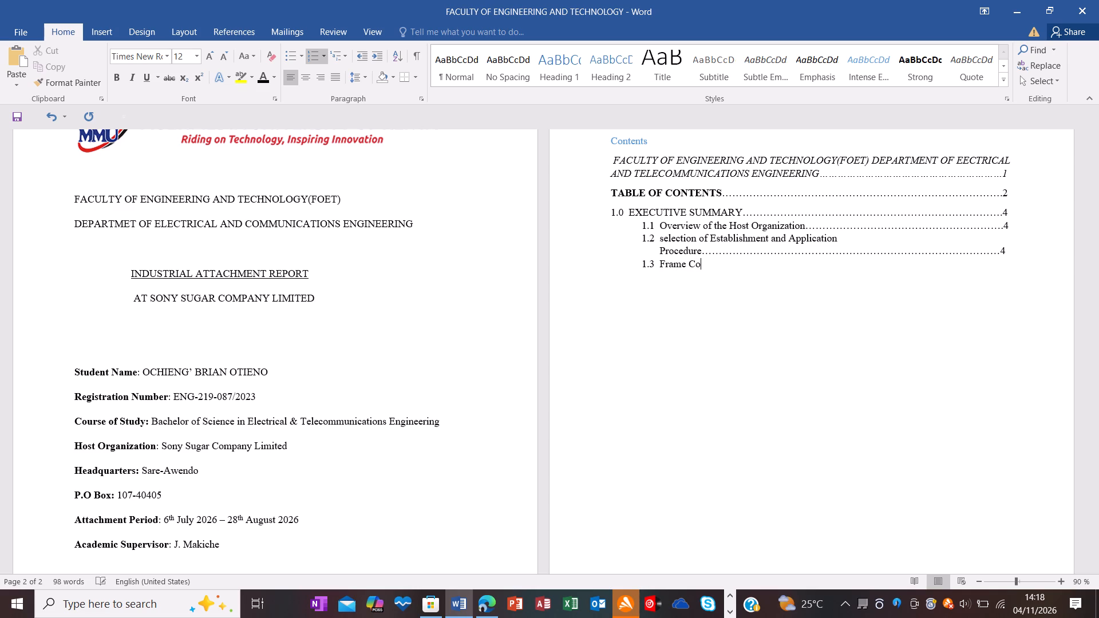
{"action": "type", "text": "ndition"}
{"action": "key", "text": "space"}
{"action": "type", "text": "Agreed"}
{"action": "key", "text": "space"}
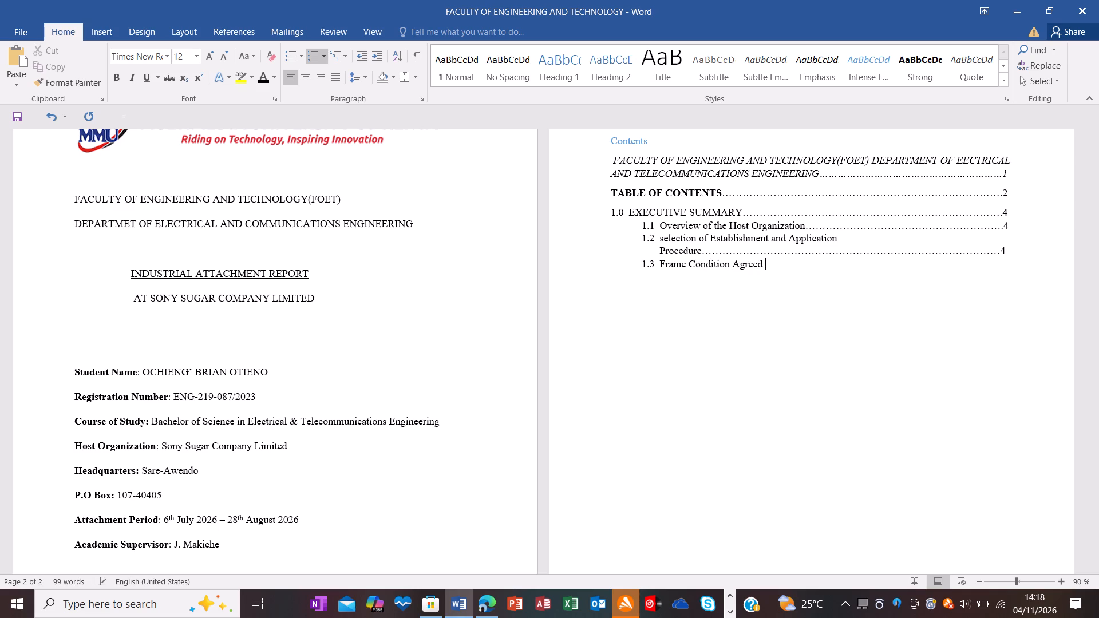
{"action": "key", "text": "u"}
{"action": "key", "text": "BackSpace"}
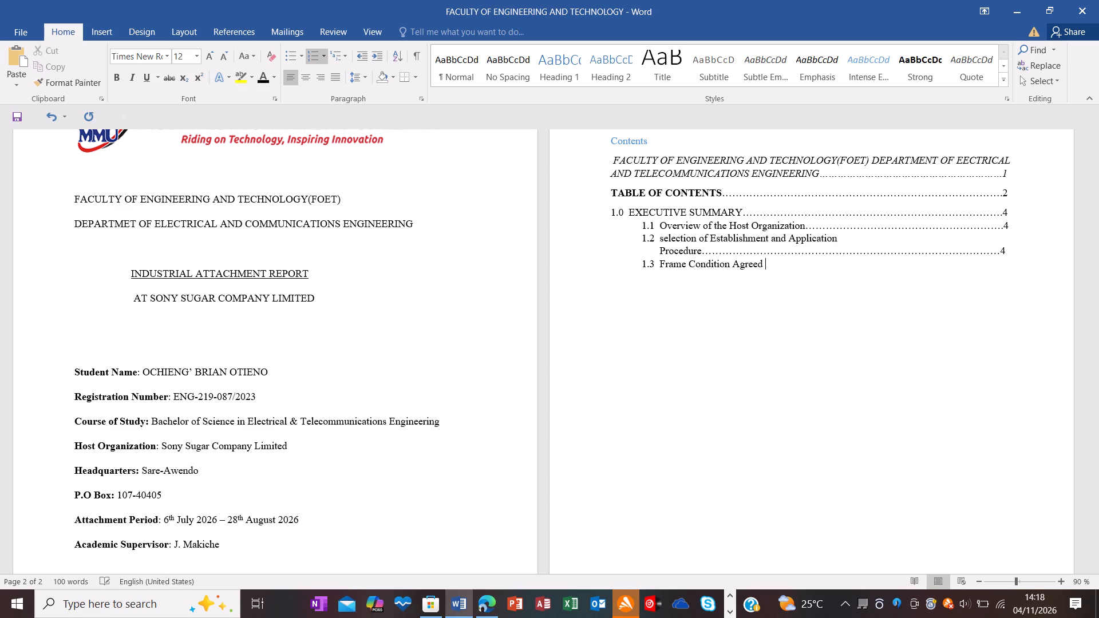
{"action": "type", "text": "Upon"}
Add a dot leader to the 1.3 entry reaching near the right margin and end it with page number 4.
{"action": "key", "text": "period"}
{"action": "key", "text": "period"}
{"action": "key", "text": "period"}
{"action": "key", "text": "period"}
{"action": "key", "text": "period"}
{"action": "key", "text": "period"}
{"action": "key", "text": "period"}
{"action": "key", "text": "period"}
{"action": "key", "text": "period"}
{"action": "key", "text": "period"}
{"action": "key", "text": "period"}
{"action": "key", "text": "period"}
{"action": "key", "text": "period"}
{"action": "key", "text": "period"}
{"action": "key", "text": "period"}
{"action": "key", "text": "period"}
{"action": "key", "text": "period"}
{"action": "key", "text": "period"}
{"action": "key", "text": "period"}
{"action": "key", "text": "period"}
{"action": "key", "text": "period"}
{"action": "key", "text": "4"}
Start an empty 1.4 entry below the 1.3 entry.
{"action": "key", "text": "Return"}
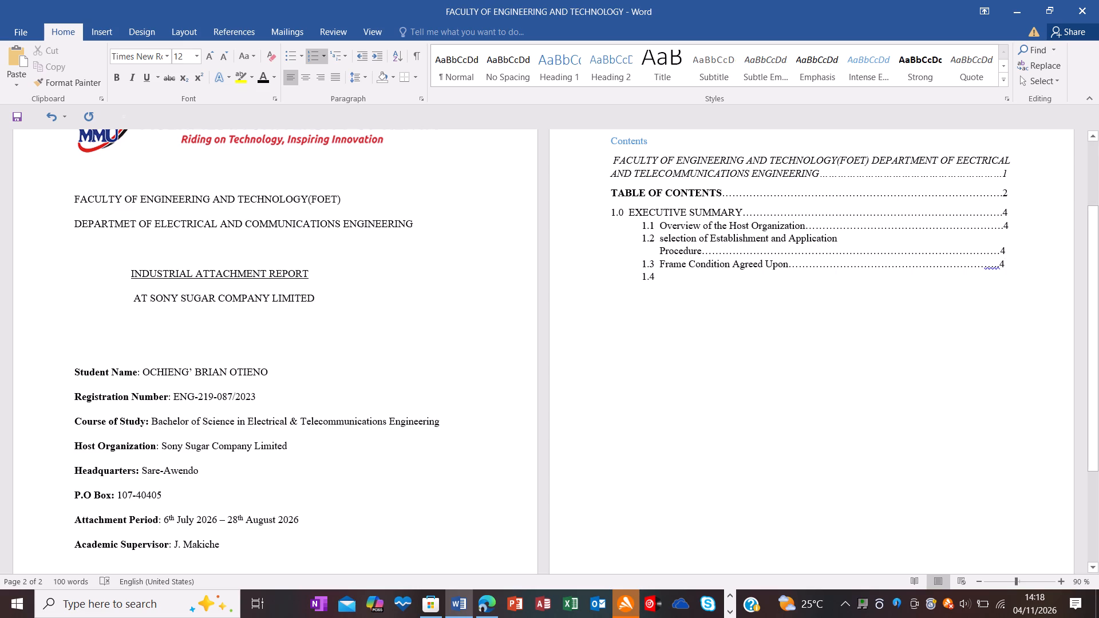
Lengthen the dot leader of the 1.3 entry by one dot and return to the empty 1.4 entry.
{"action": "left_click", "coordinate": [999, 261]}
{"action": "key", "text": "period"}
{"action": "left_click", "coordinate": [722, 286]}
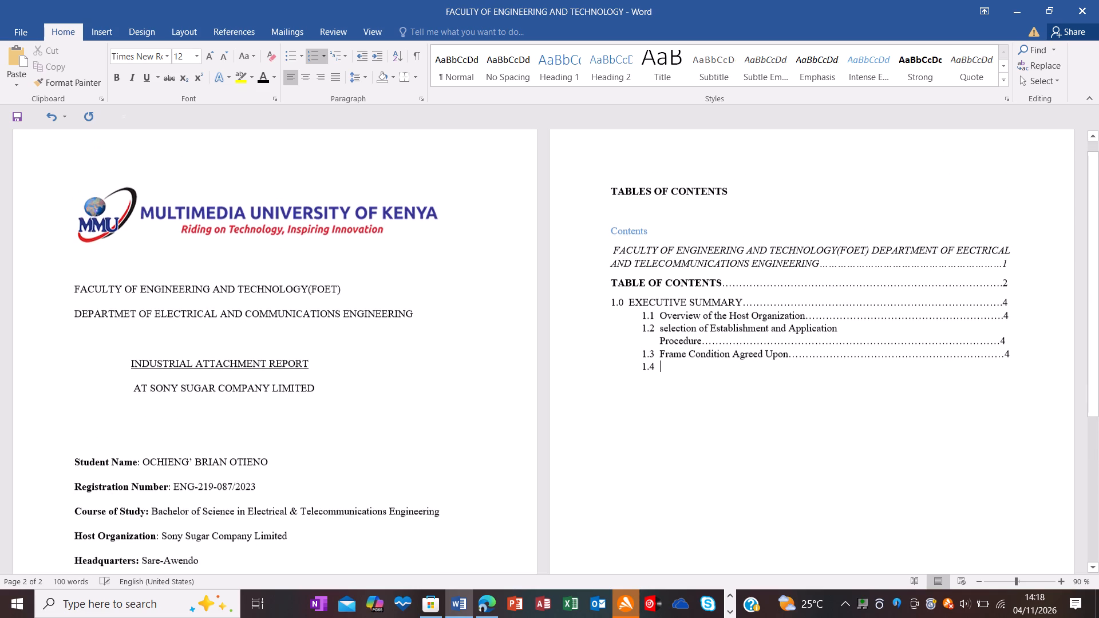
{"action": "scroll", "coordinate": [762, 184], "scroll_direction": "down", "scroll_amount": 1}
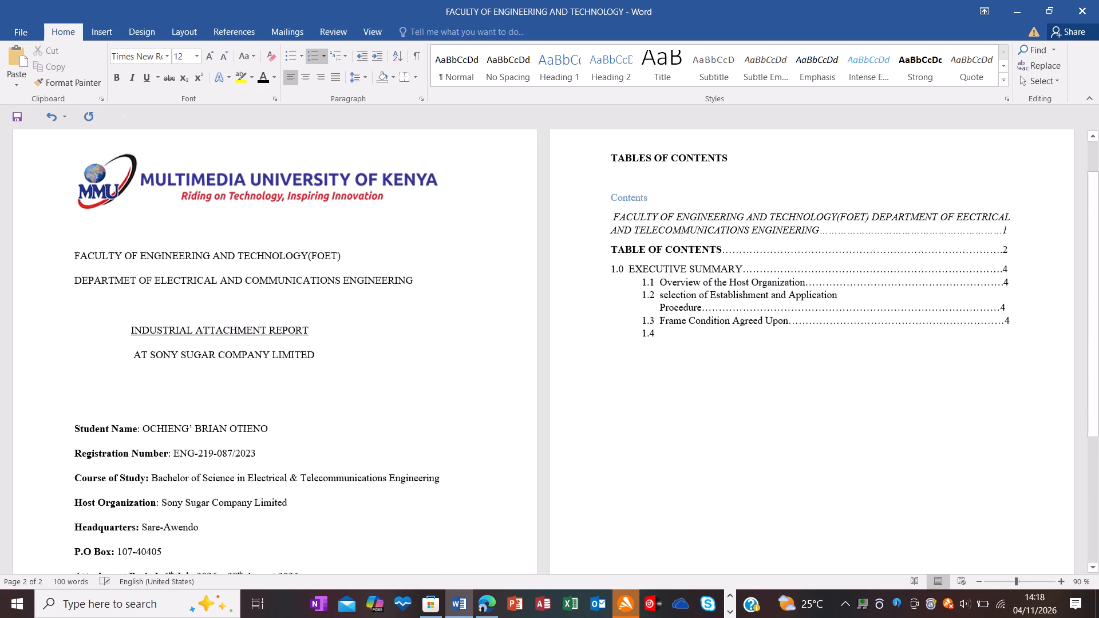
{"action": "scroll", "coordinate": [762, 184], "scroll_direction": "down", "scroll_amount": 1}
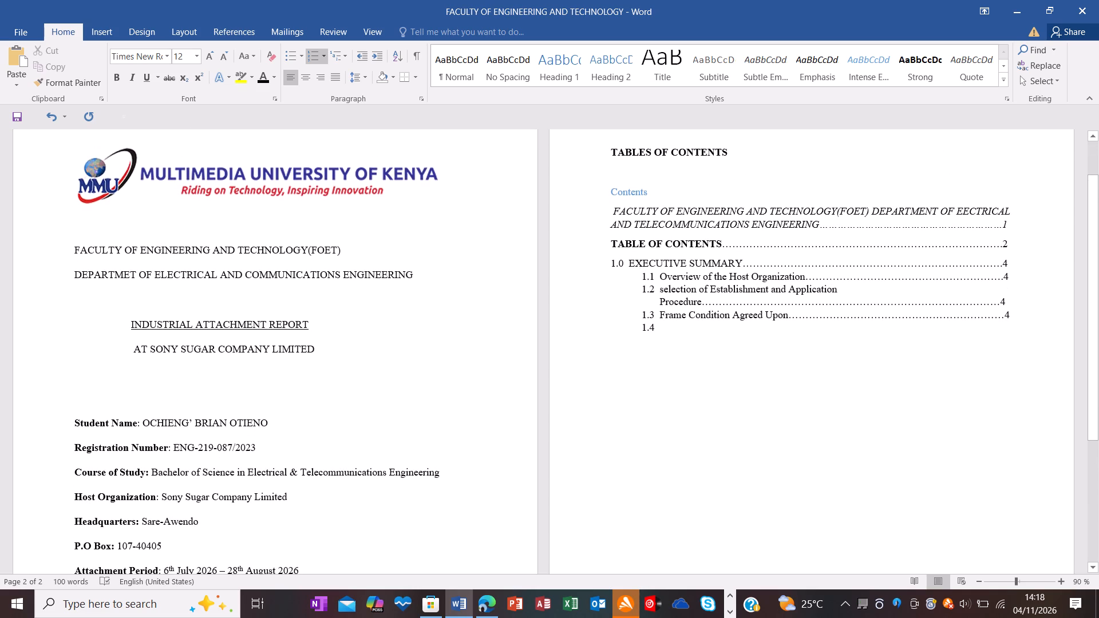
Set the headphone volume to 29.
{"action": "left_click", "coordinate": [966, 606]}
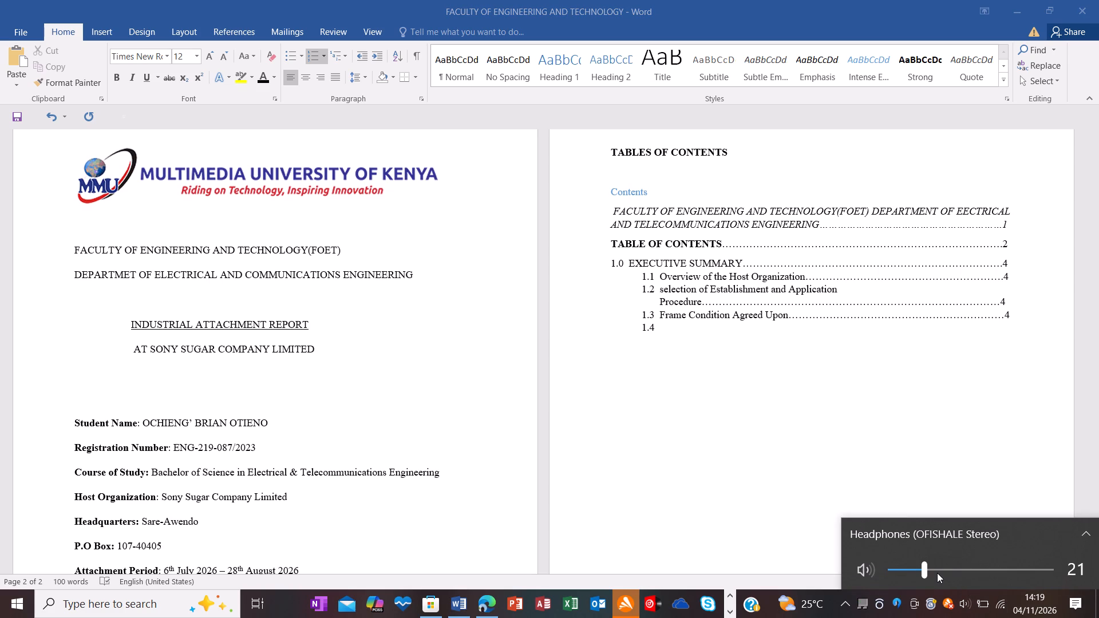
{"action": "left_click", "coordinate": [937, 573]}
Browse to the last row of taskbar apps to switch away from the document.
{"action": "left_click", "coordinate": [732, 612]}
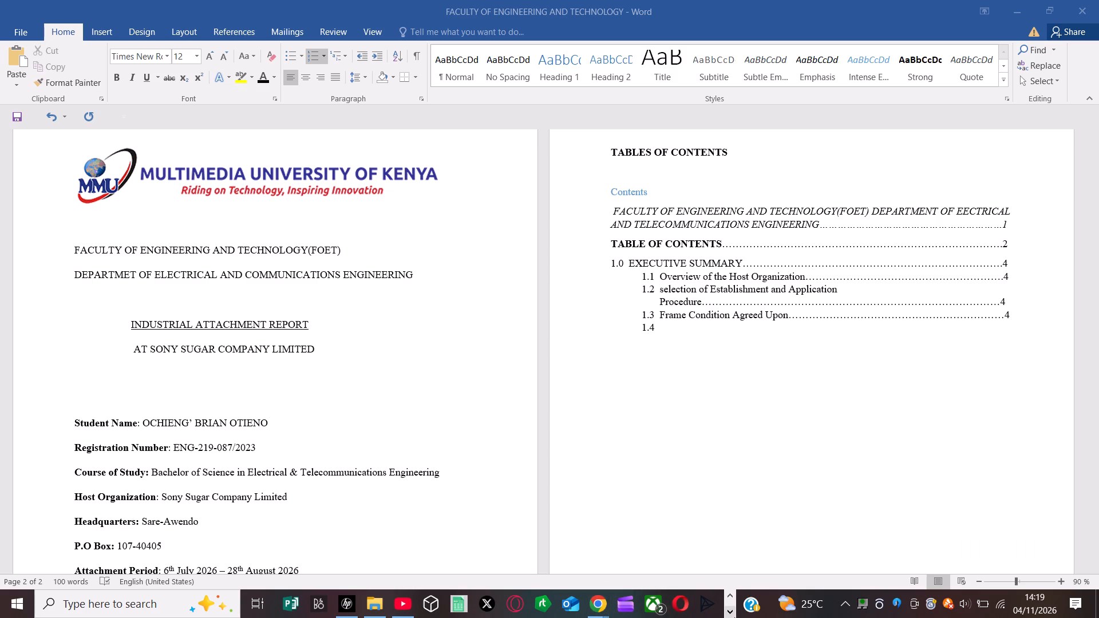
{"action": "left_click", "coordinate": [734, 617]}
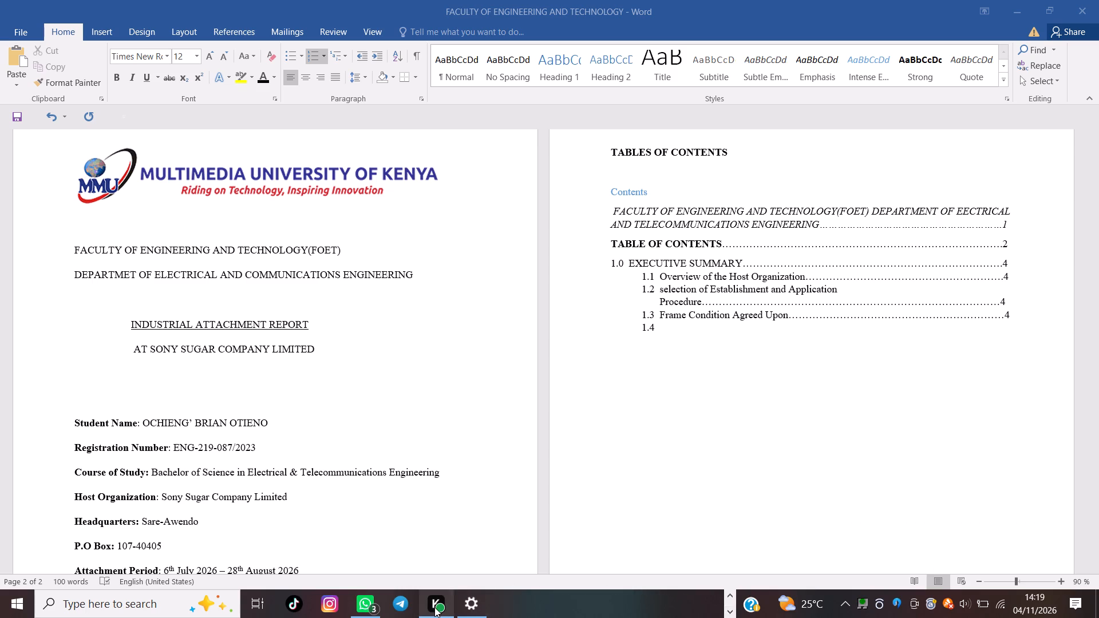
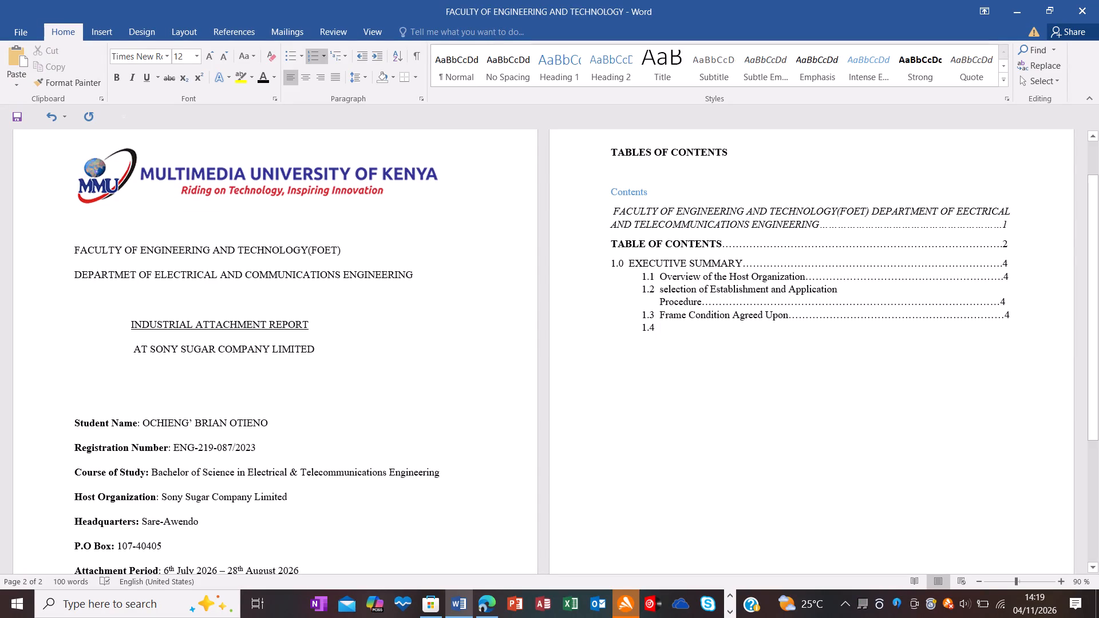
Enter the title "Job and Task Definition" for the 1.4 entry.
{"action": "type", "text": "Jp"}
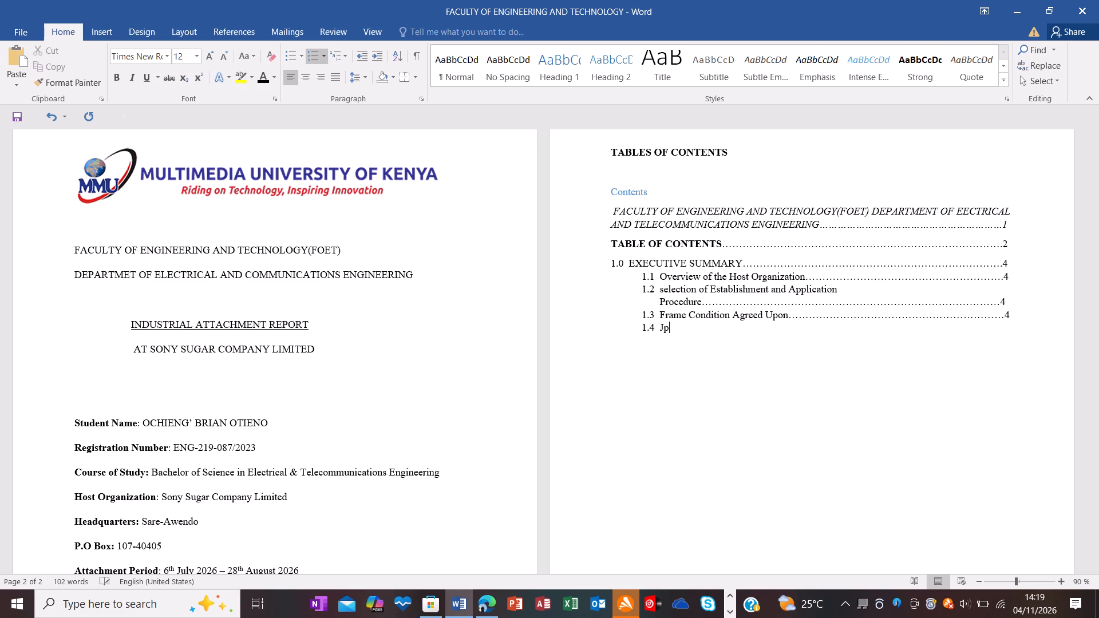
{"action": "key", "text": "BackSpace"}
{"action": "type", "text": "ob and tasl"}
{"action": "key", "text": "BackSpace"}
{"action": "key", "text": "k"}
{"action": "left_click", "coordinate": [695, 324]}
{"action": "left_click", "coordinate": [696, 324]}
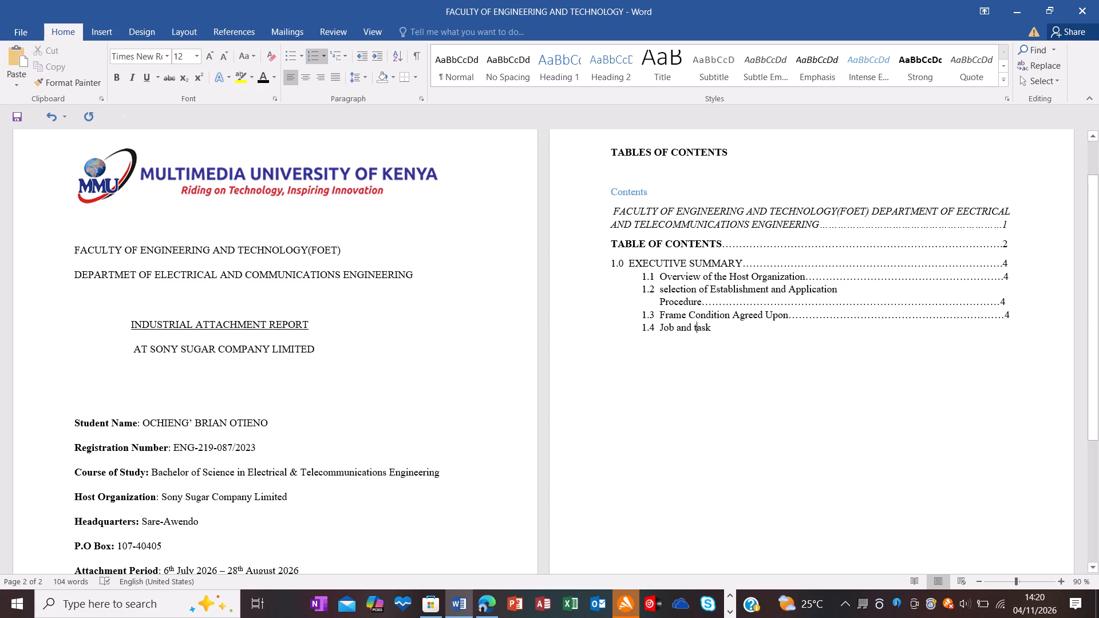
{"action": "key", "text": "BackSpace"}
{"action": "key", "text": "shift+t"}
{"action": "left_click_drag", "start_coordinate": [740, 334], "coordinate": [734, 334]}
{"action": "key", "text": "space"}
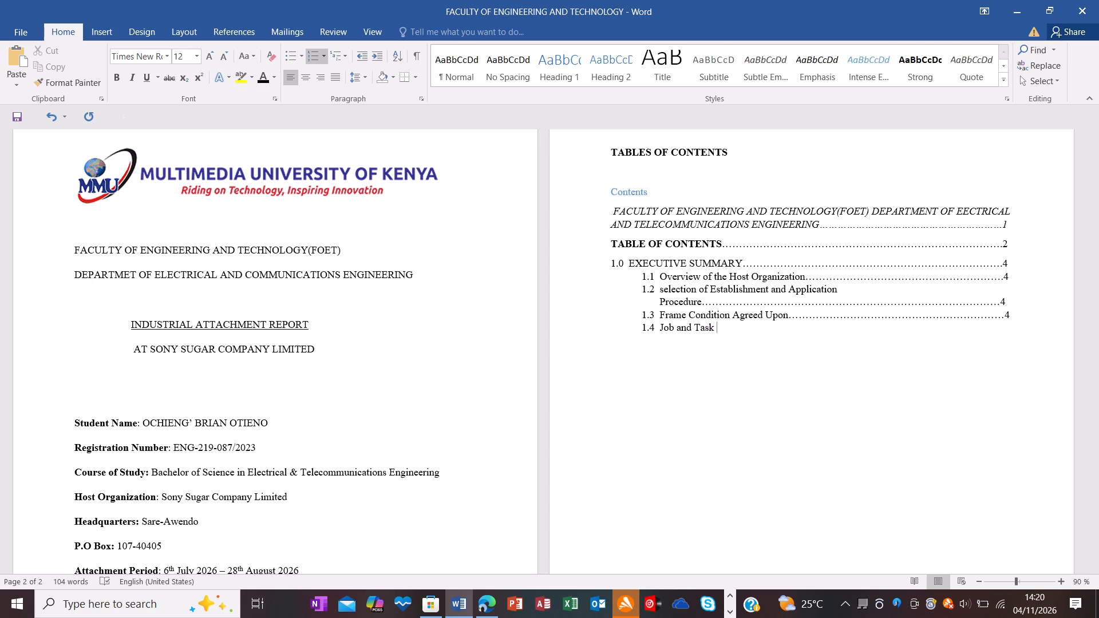
{"action": "type", "text": "Definition"}
Add a dot leader and page number 4 to the 1.4 entry, aligned with the entries above on a single line.
{"action": "key", "text": "period"}
{"action": "key", "text": "period"}
{"action": "key", "text": "period"}
{"action": "key", "text": "period"}
{"action": "key", "text": "period"}
{"action": "key", "text": "period"}
{"action": "key", "text": "period"}
{"action": "key", "text": "period"}
{"action": "key", "text": "period"}
{"action": "key", "text": "period"}
{"action": "key", "text": "period"}
{"action": "key", "text": "period"}
{"action": "key", "text": "period"}
{"action": "key", "text": "period"}
{"action": "key", "text": "period"}
{"action": "key", "text": "period"}
{"action": "key", "text": "period"}
{"action": "key", "text": "period"}
{"action": "key", "text": "period"}
{"action": "key", "text": "period"}
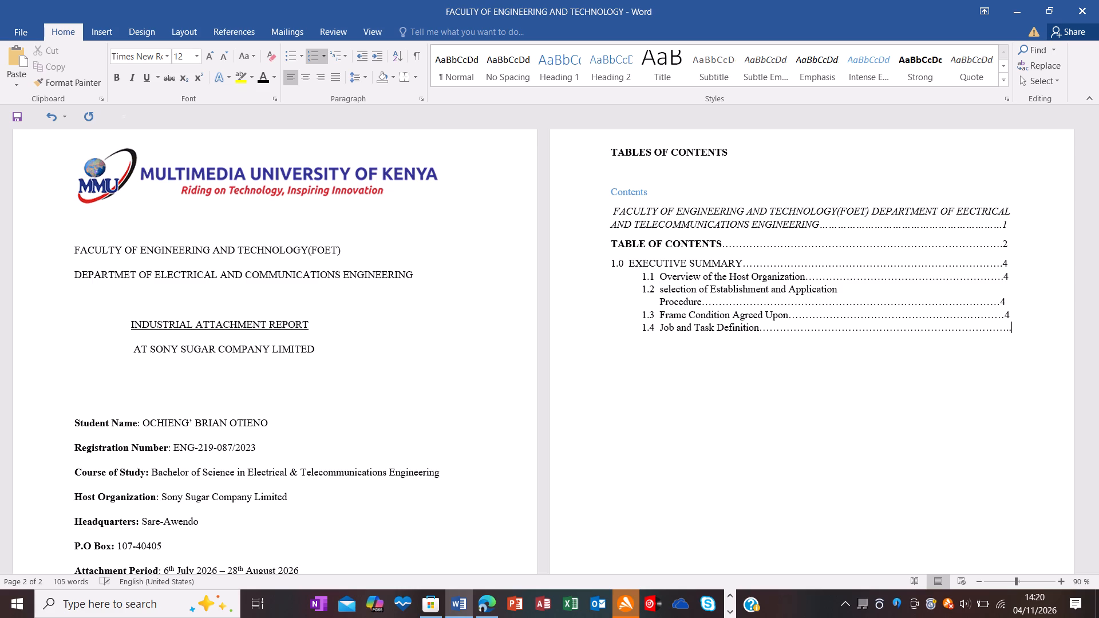
{"action": "key", "text": "BackSpace"}
{"action": "key", "text": "4"}
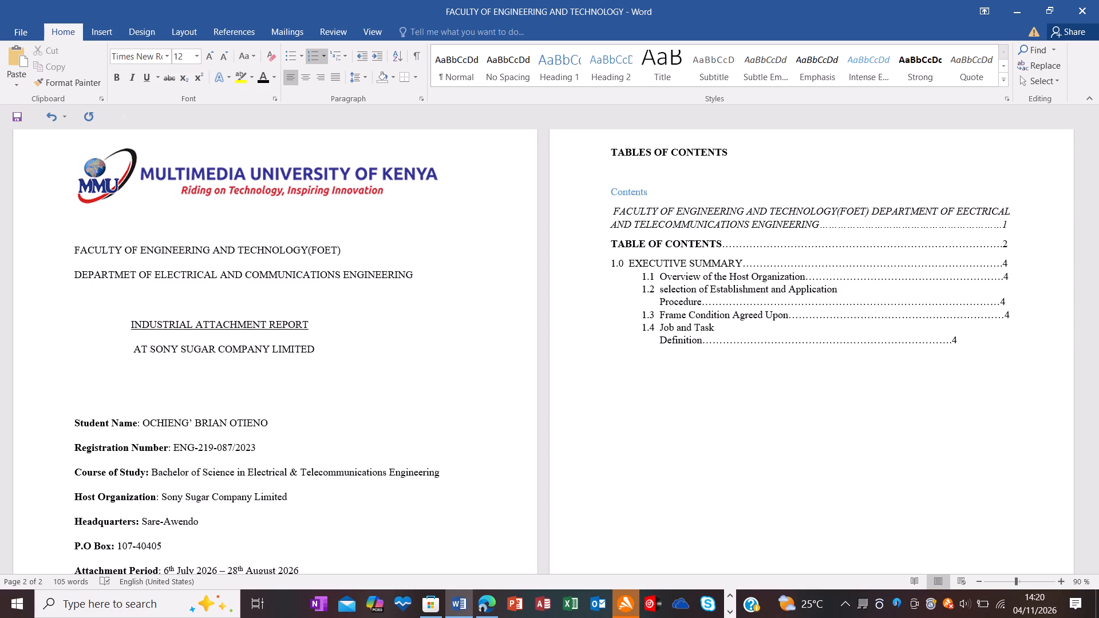
{"action": "key", "text": "BackSpace"}
{"action": "key", "text": "BackSpace"}
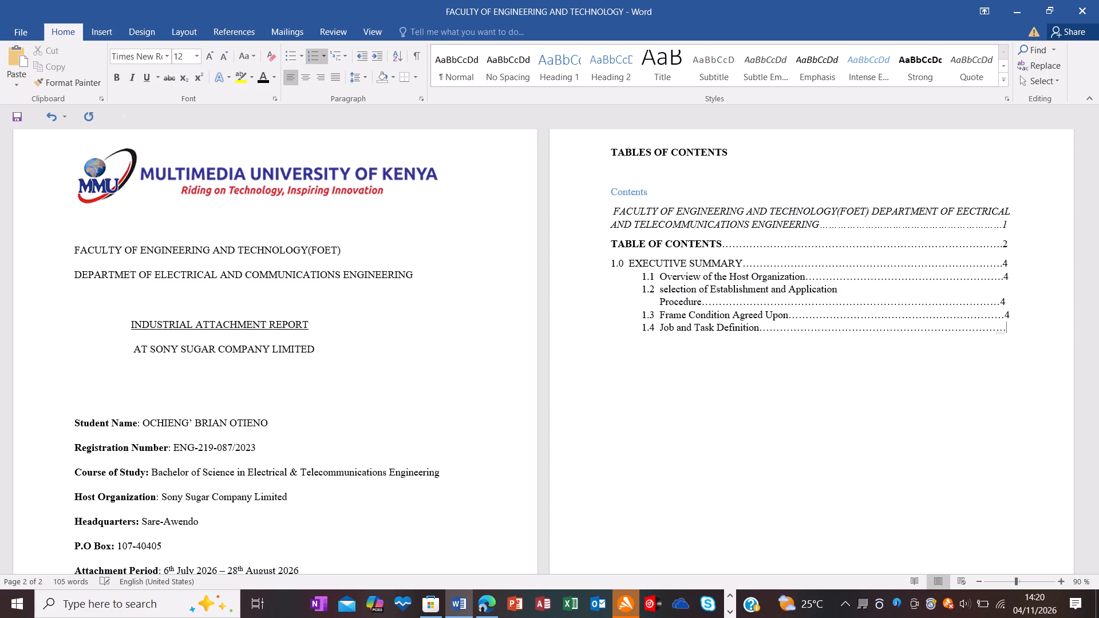
{"action": "key", "text": "4"}
Below the 1.4 entry, start an unindented line without automatic numbering and enter the heading "2.0 INTRODUCTION OF THE IA ORGANIZATION".
{"action": "key", "text": "Return"}
{"action": "key", "text": "BackSpace"}
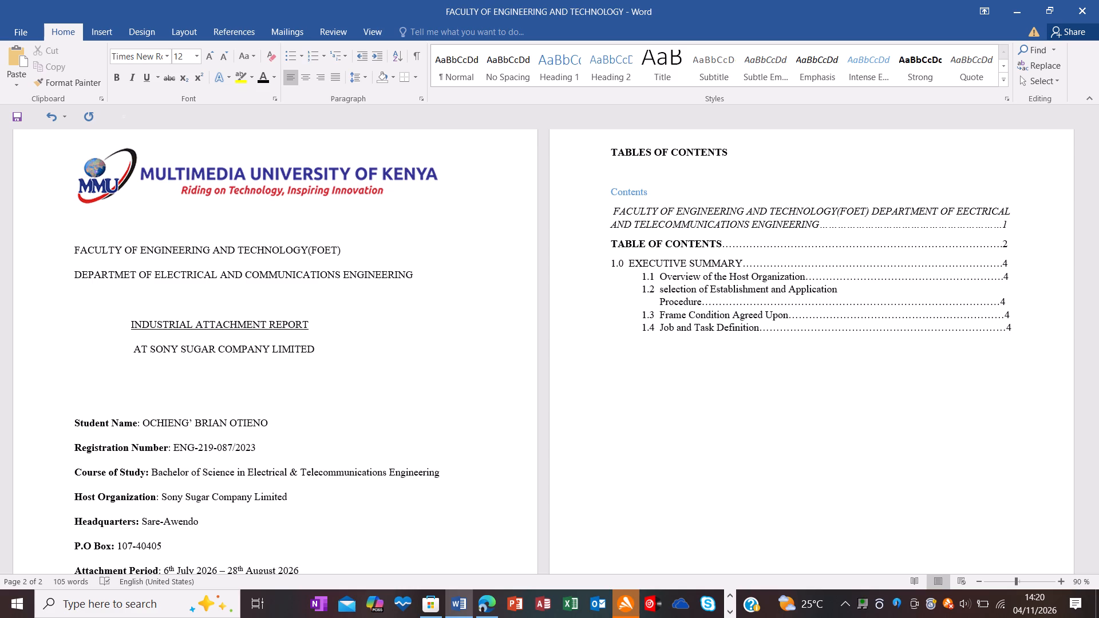
{"action": "key", "text": "BackSpace"}
{"action": "key", "text": "BackSpace"}
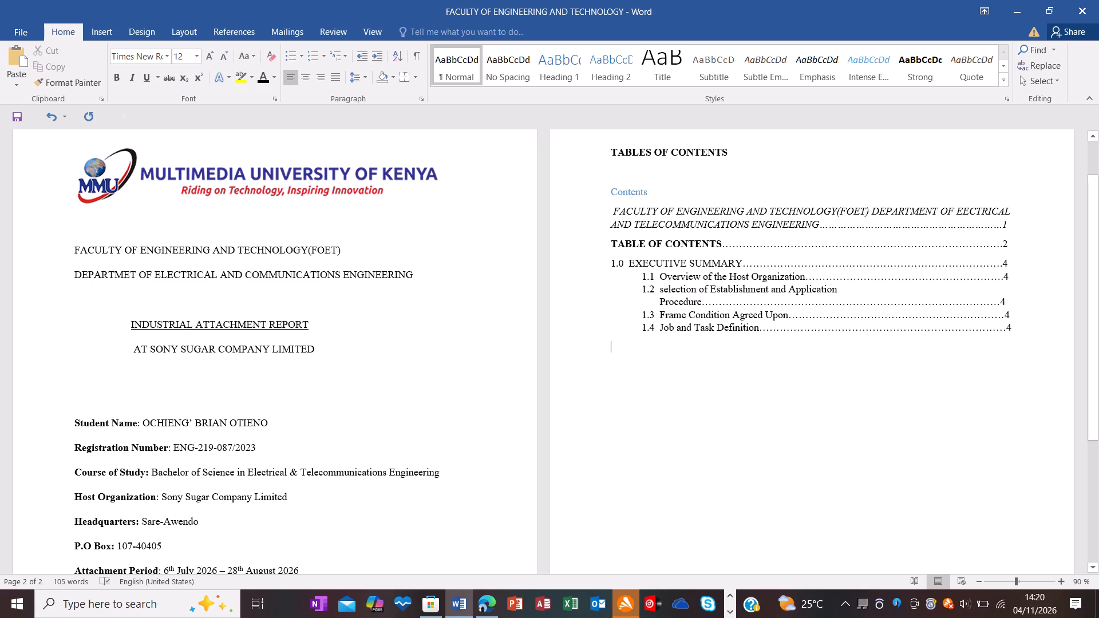
{"action": "key", "text": "2"}
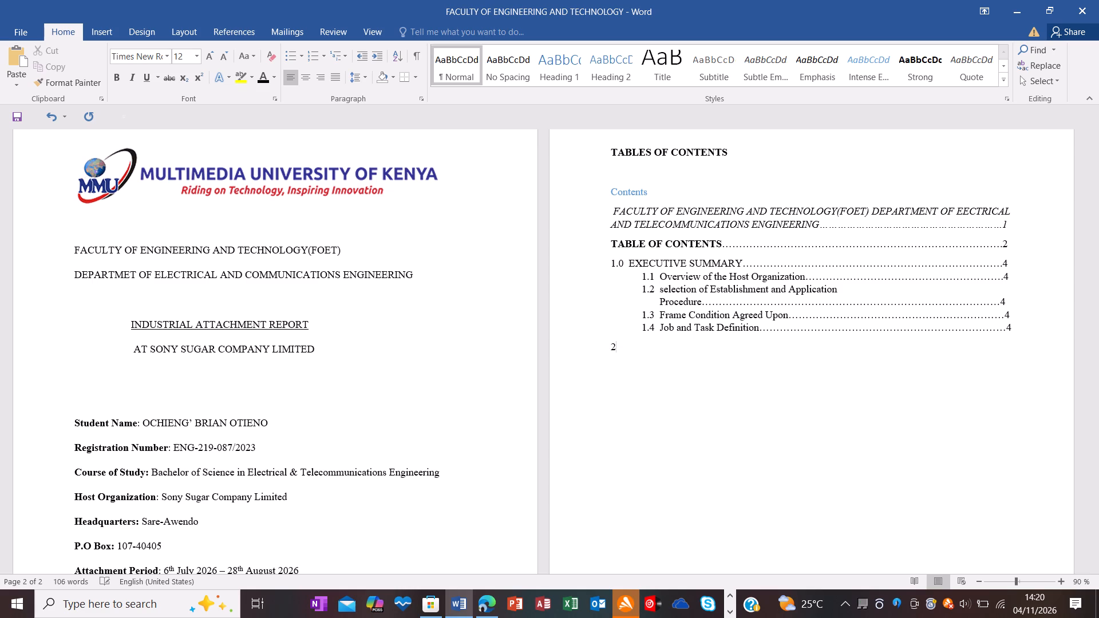
{"action": "key", "text": "period"}
{"action": "key", "text": "0"}
{"action": "key", "text": "space"}
{"action": "type", "text": "INTRODUCTIO"}
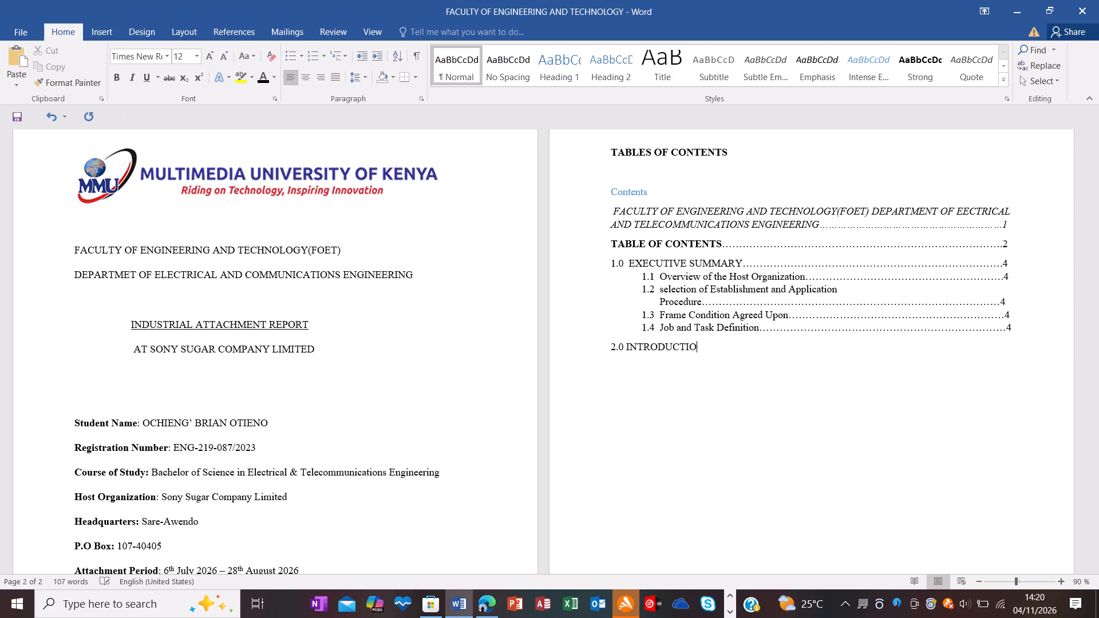
{"action": "type", "text": "N"}
{"action": "key", "text": "space"}
{"action": "type", "text": "OF"}
{"action": "key", "text": "space"}
{"action": "type", "text": "THE IA ORGANIZATION"}
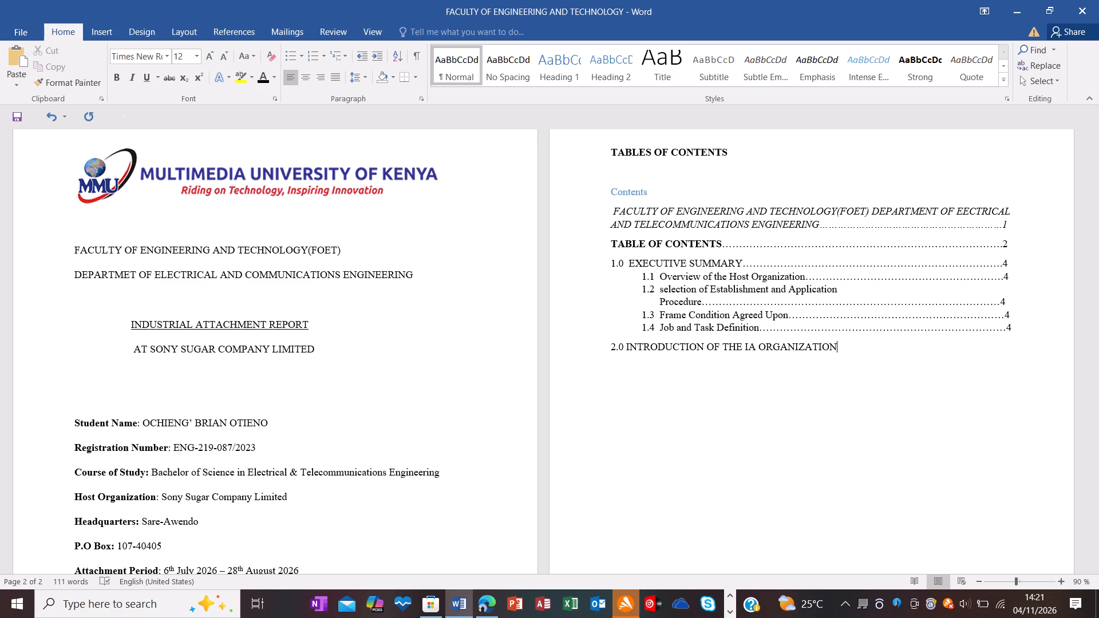
Add a dot leader and page number 5 to the 2.0 heading, reaching the same edge as the entries above.
{"action": "type", "text": ".............."}
{"action": "key", "text": "period"}
{"action": "key", "text": "period"}
{"action": "key", "text": "period"}
{"action": "key", "text": "period"}
{"action": "key", "text": "period"}
{"action": "key", "text": "period"}
{"action": "key", "text": "period"}
{"action": "key", "text": "period"}
{"action": "key", "text": "period"}
{"action": "key", "text": "period"}
{"action": "key", "text": "period"}
{"action": "key", "text": "period"}
{"action": "key", "text": "BackSpace"}
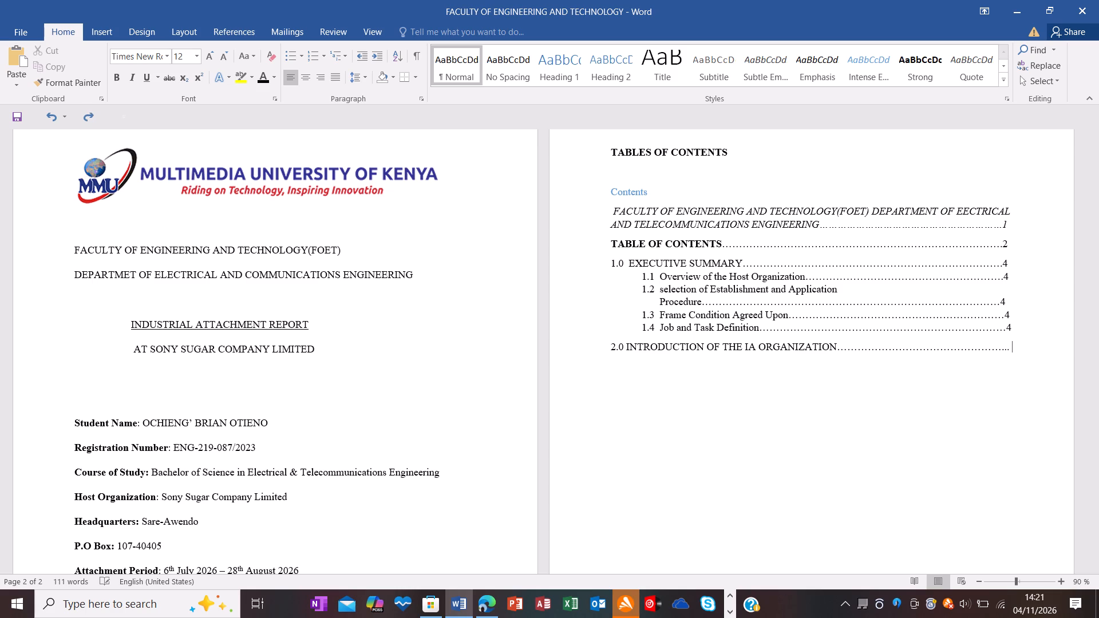
{"action": "key", "text": "5"}
{"action": "key", "text": "BackSpace"}
{"action": "key", "text": "BackSpace"}
{"action": "key", "text": "5"}
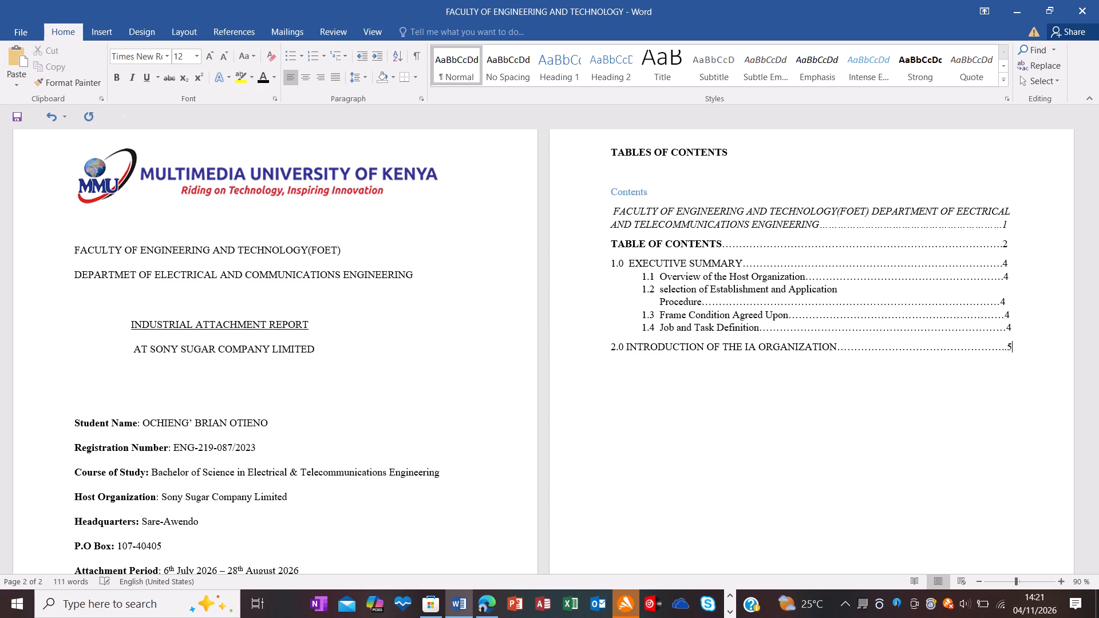
Turn the 2.0 heading into an automatically numbered entry and shorten its dot leader so page number 5 fits on the same line.
{"action": "key", "text": "Return"}
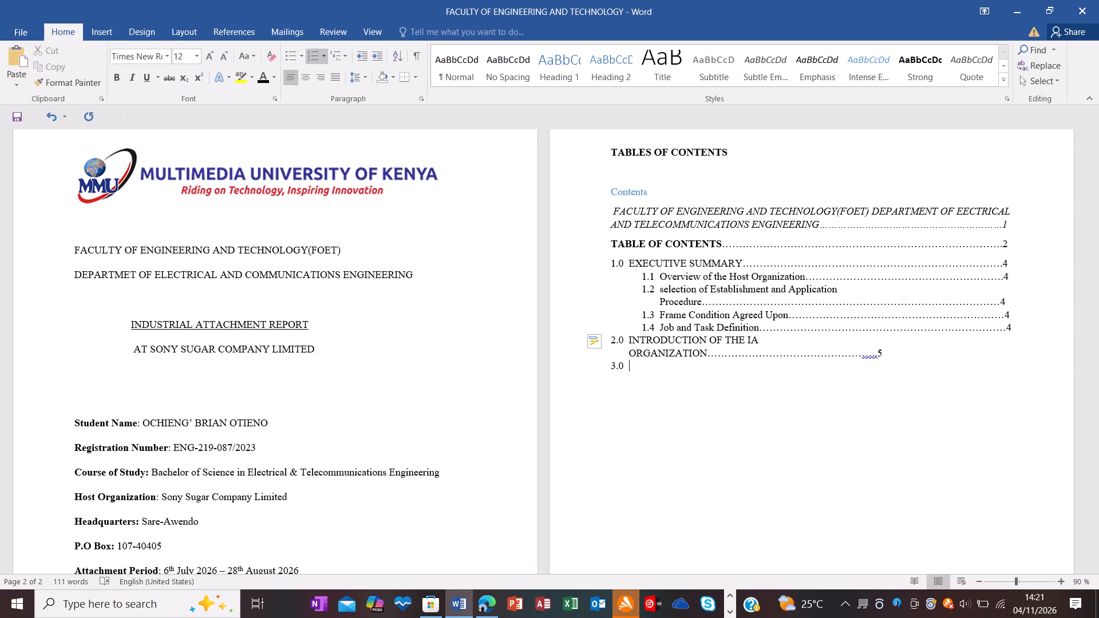
{"action": "key", "text": "Return"}
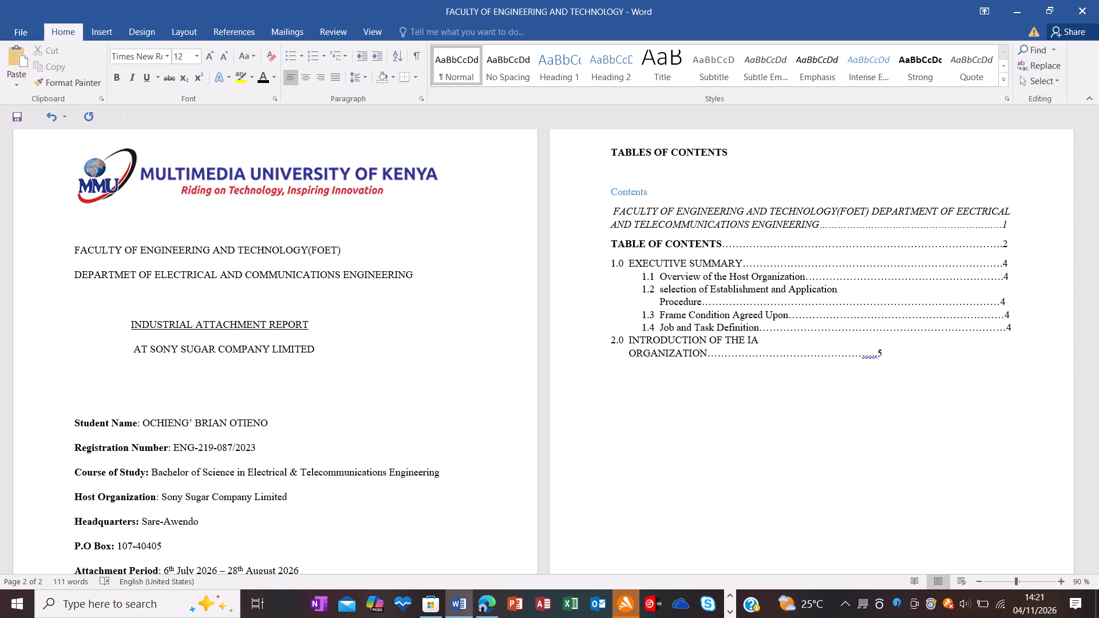
{"action": "key", "text": "BackSpace"}
{"action": "key", "text": "BackSpace"}
{"action": "key", "text": "BackSpace"}
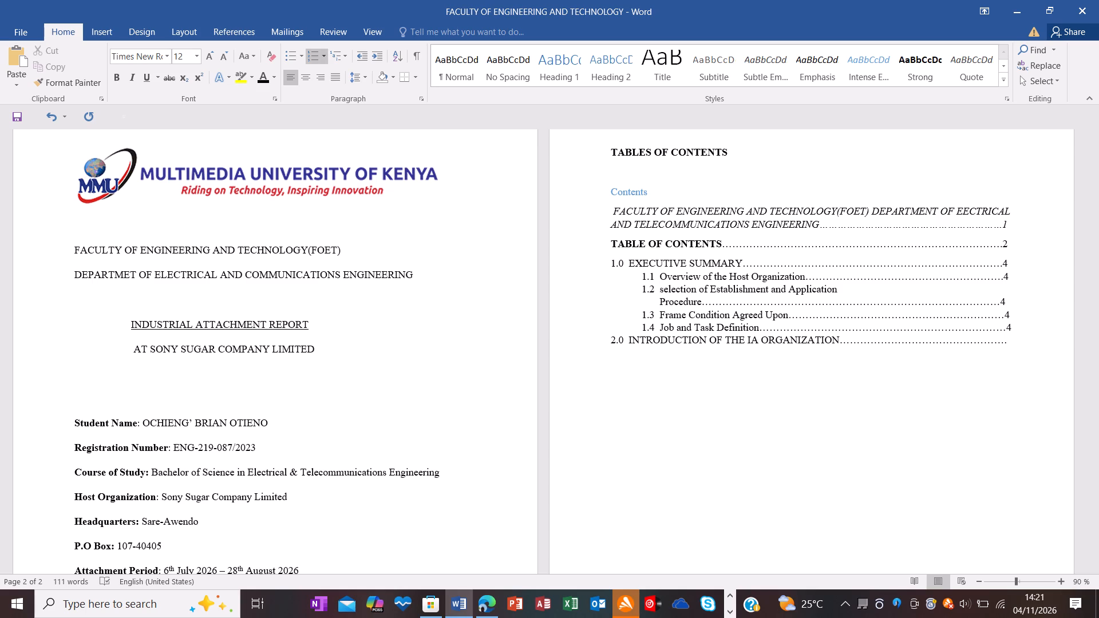
{"action": "key", "text": "5"}
Below the 2.0 entry, add an indented line without automatic numbering and enter "2.1 Profile and History".
{"action": "key", "text": "Return"}
{"action": "key", "text": "BackSpace"}
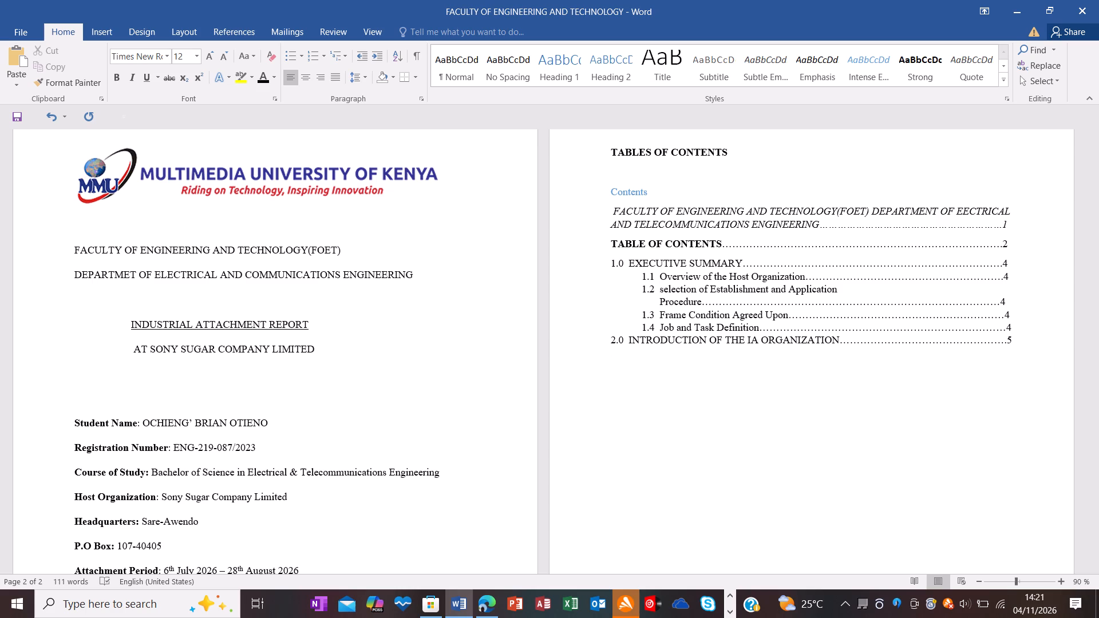
{"action": "type", "text": "2.1"}
{"action": "key", "text": "space"}
{"action": "type", "text": "Profile and"}
{"action": "key", "text": "space"}
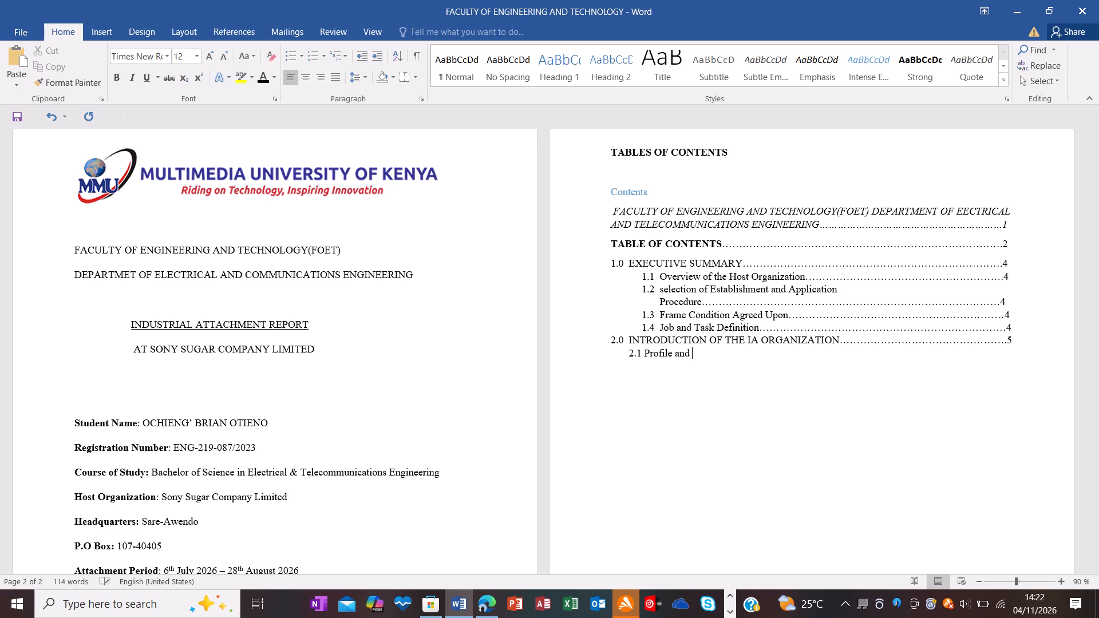
{"action": "type", "text": "Histor"}
{"action": "type", "text": "y"}
Extend the 2.1 entry's title so it reads "Profile and History of the Organization".
{"action": "key", "text": "space"}
{"action": "type", "text": "of the Organization"}
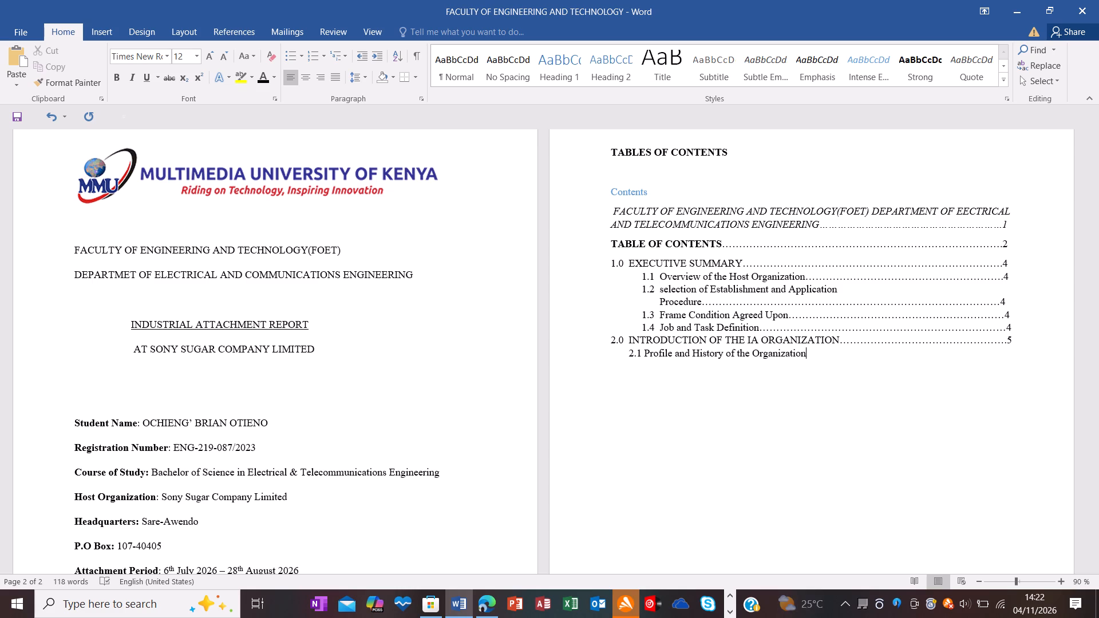
Add a dot leader and page number 5 to the 2.1 entry, and start the next automatically numbered line.
{"action": "key", "text": "period"}
{"action": "key", "text": "period"}
{"action": "key", "text": "period"}
{"action": "key", "text": "period"}
{"action": "key", "text": "period"}
{"action": "key", "text": "period"}
{"action": "key", "text": "period"}
{"action": "key", "text": "period"}
{"action": "key", "text": "period"}
{"action": "key", "text": "period"}
{"action": "key", "text": "period"}
{"action": "key", "text": "period"}
{"action": "key", "text": "period"}
{"action": "key", "text": "period"}
{"action": "key", "text": "period"}
{"action": "key", "text": "period"}
{"action": "key", "text": "period"}
{"action": "key", "text": "period"}
{"action": "key", "text": "period"}
{"action": "key", "text": "period"}
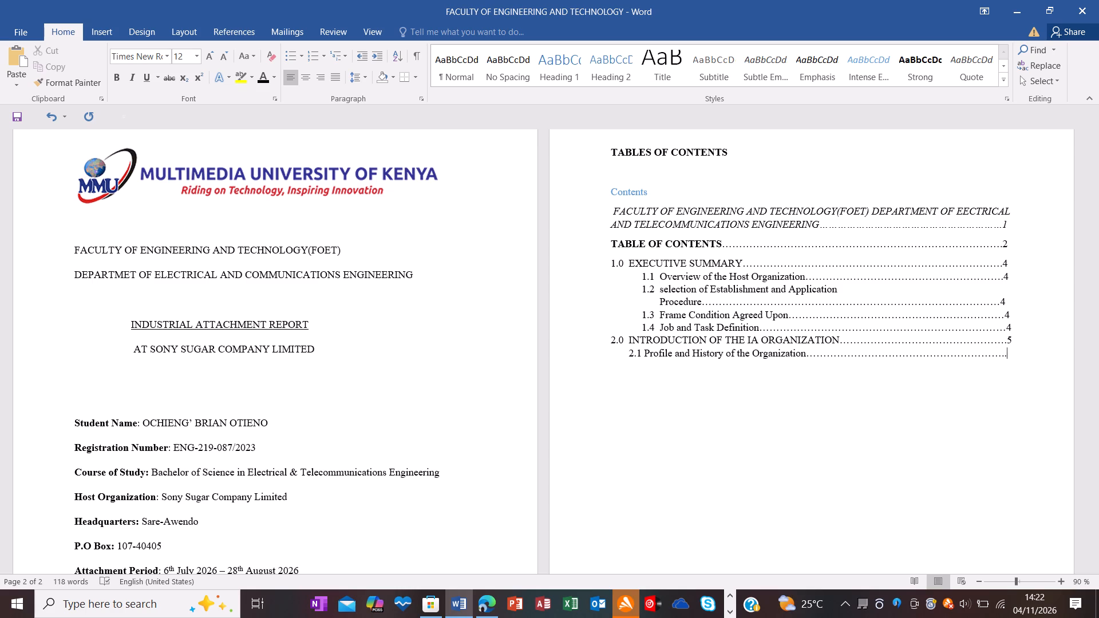
{"action": "key", "text": "5"}
{"action": "key", "text": "Return"}
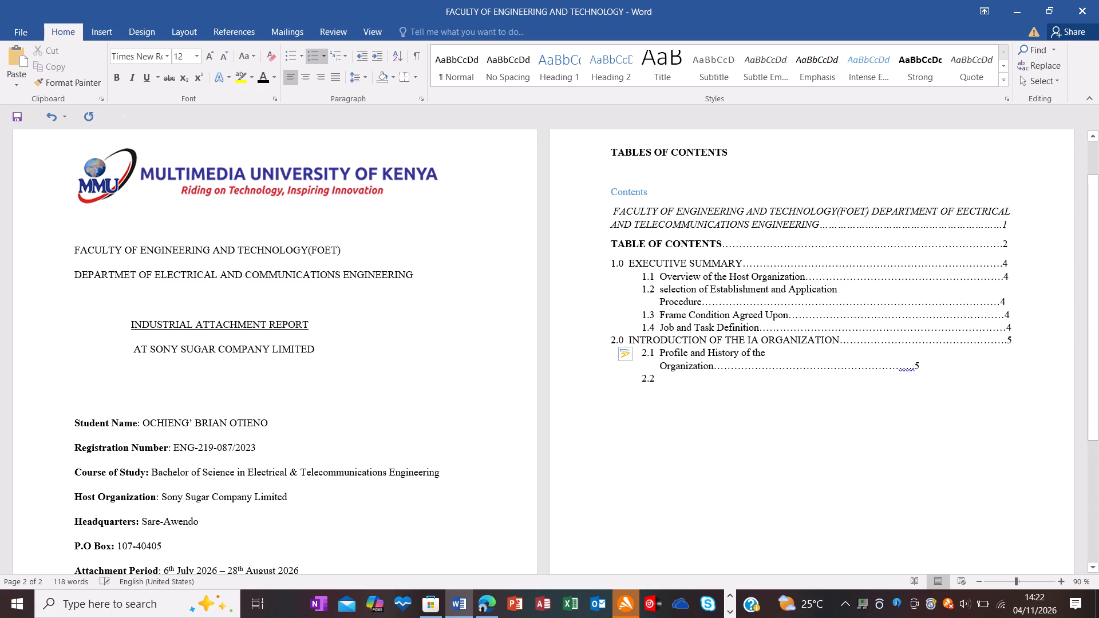
Shorten the 2.1 entry's dot leader so the title, leader and page number 5 fit on one line, aligned with the 2.0 entry.
{"action": "left_click", "coordinate": [922, 362]}
{"action": "key", "text": "BackSpace"}
{"action": "key", "text": "BackSpace"}
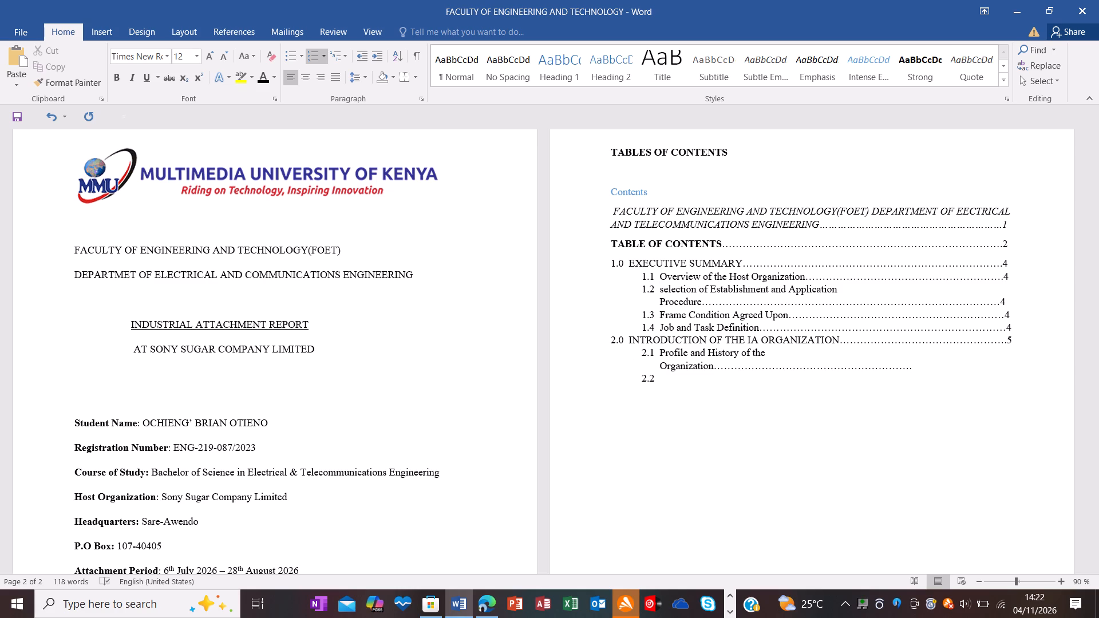
{"action": "key", "text": "space"}
{"action": "key", "text": "space"}
{"action": "key", "text": "space"}
{"action": "key", "text": "space"}
{"action": "key", "text": "space"}
{"action": "key", "text": "space"}
{"action": "key", "text": "space"}
{"action": "key", "text": "space"}
{"action": "key", "text": "space"}
{"action": "key", "text": "space"}
{"action": "key", "text": "space"}
{"action": "key", "text": "space"}
{"action": "key", "text": "space"}
{"action": "key", "text": "space"}
{"action": "key", "text": "space"}
{"action": "key", "text": "space"}
{"action": "key", "text": "space"}
{"action": "key", "text": "space"}
{"action": "key", "text": "space"}
{"action": "key", "text": "space"}
{"action": "key", "text": "BackSpace"}
{"action": "key", "text": "BackSpace"}
{"action": "key", "text": "BackSpace"}
{"action": "key", "text": "BackSpace"}
{"action": "key", "text": "BackSpace"}
{"action": "key", "text": "BackSpace"}
{"action": "key", "text": "BackSpace"}
{"action": "key", "text": "BackSpace"}
{"action": "key", "text": "BackSpace"}
{"action": "key", "text": "BackSpace"}
{"action": "key", "text": "BackSpace"}
{"action": "key", "text": "BackSpace"}
{"action": "key", "text": "BackSpace"}
{"action": "key", "text": "BackSpace"}
{"action": "key", "text": "BackSpace"}
{"action": "key", "text": "BackSpace"}
{"action": "key", "text": "BackSpace"}
{"action": "key", "text": "BackSpace"}
{"action": "key", "text": "BackSpace"}
{"action": "key", "text": "BackSpace"}
{"action": "key", "text": "BackSpace"}
{"action": "key", "text": "BackSpace"}
{"action": "key", "text": "BackSpace"}
{"action": "key", "text": "BackSpace"}
{"action": "key", "text": "BackSpace"}
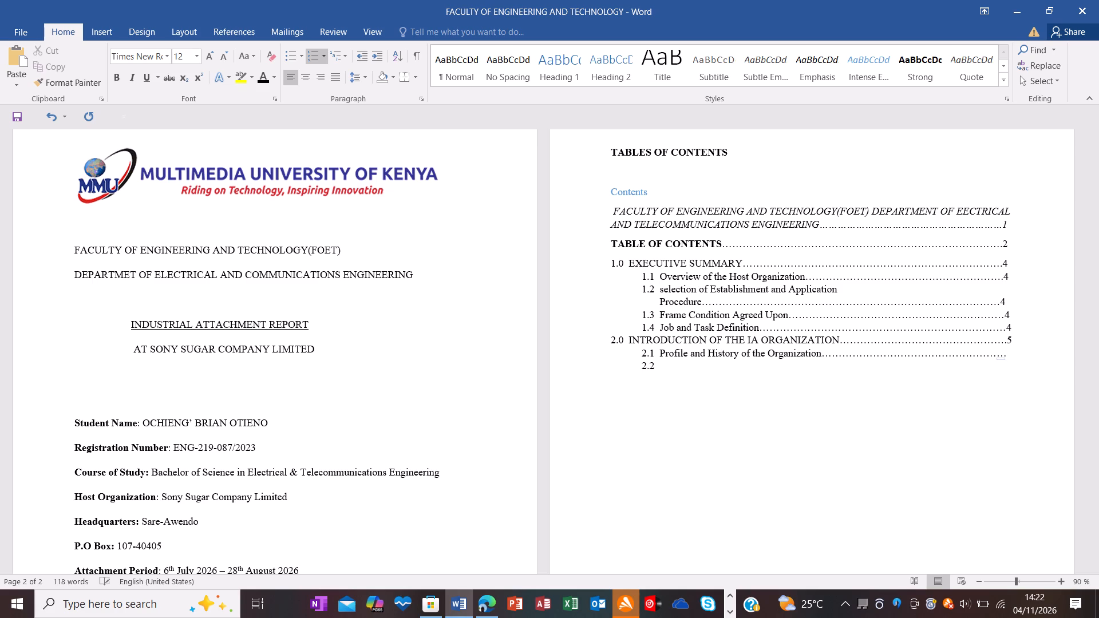
{"action": "key", "text": "5"}
Enter "Area of Training and Core services" as the title of entry 2.2.
{"action": "left_click_drag", "start_coordinate": [666, 348], "coordinate": [665, 364]}
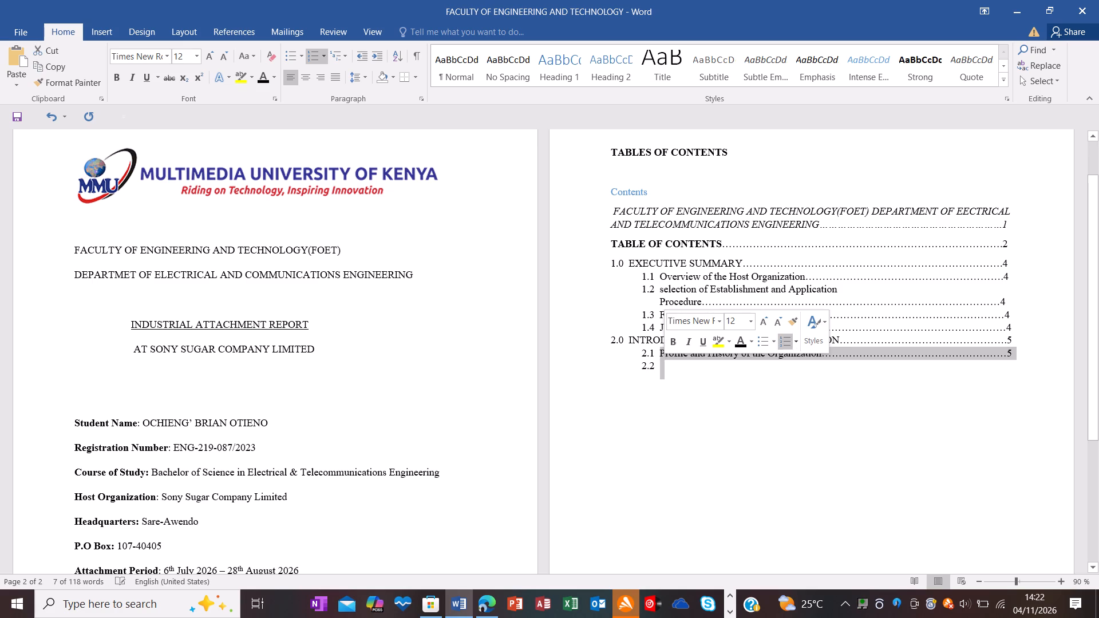
{"action": "left_click", "coordinate": [665, 365]}
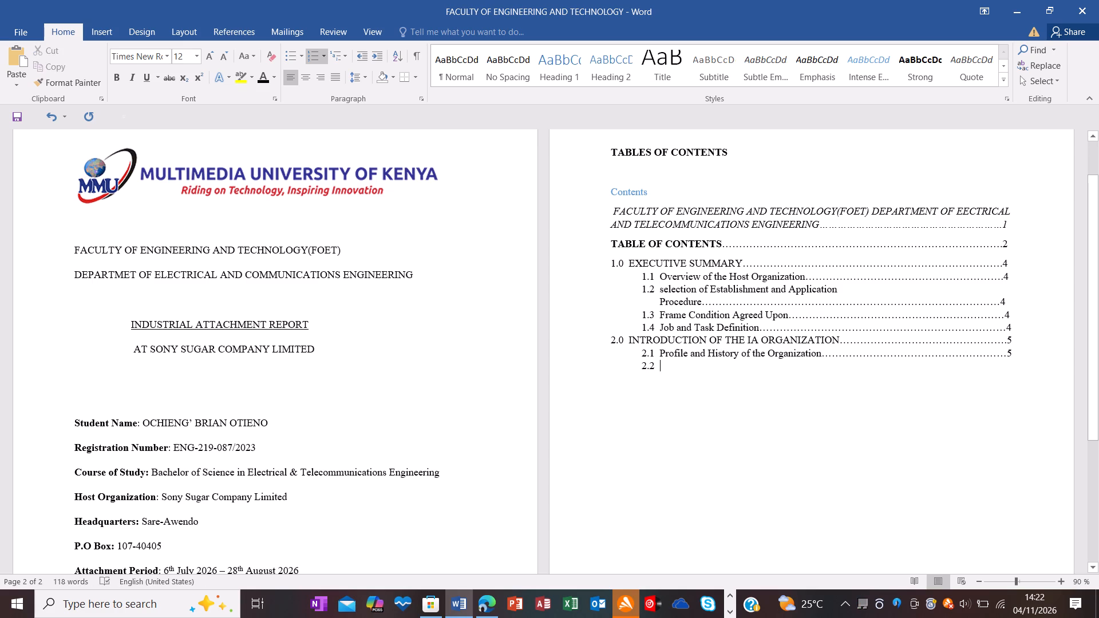
{"action": "key", "text": "shift+a"}
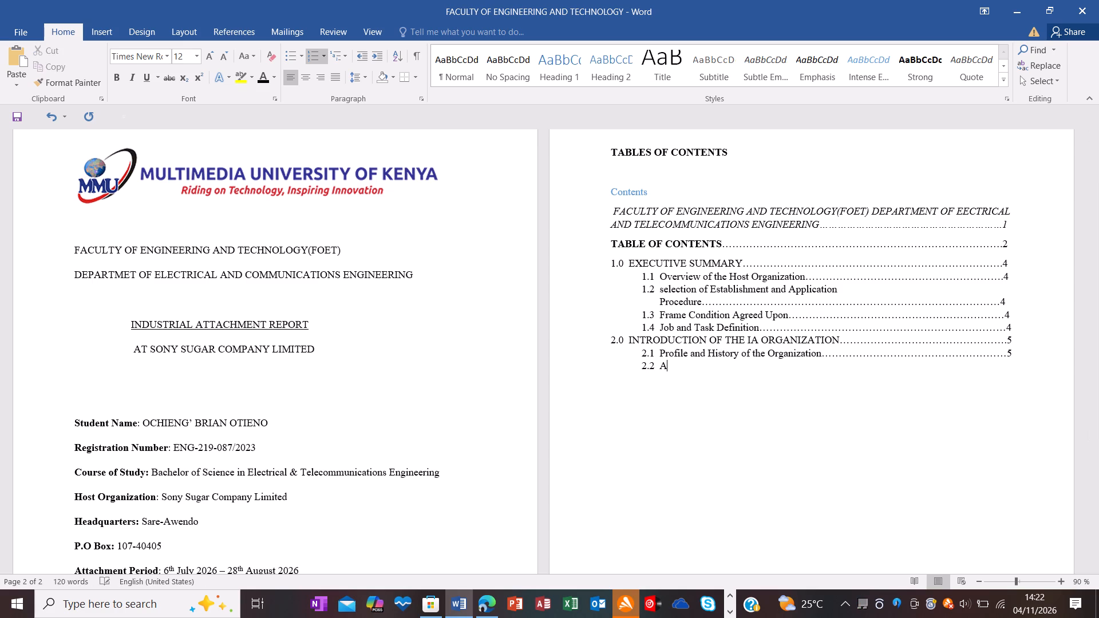
{"action": "key", "text": "e"}
{"action": "key", "text": "BackSpace"}
{"action": "type", "text": "rea of tra"}
{"action": "type", "text": "ining and"}
{"action": "key", "text": "space"}
{"action": "type", "text": "Core ser"}
{"action": "type", "text": "vices"}
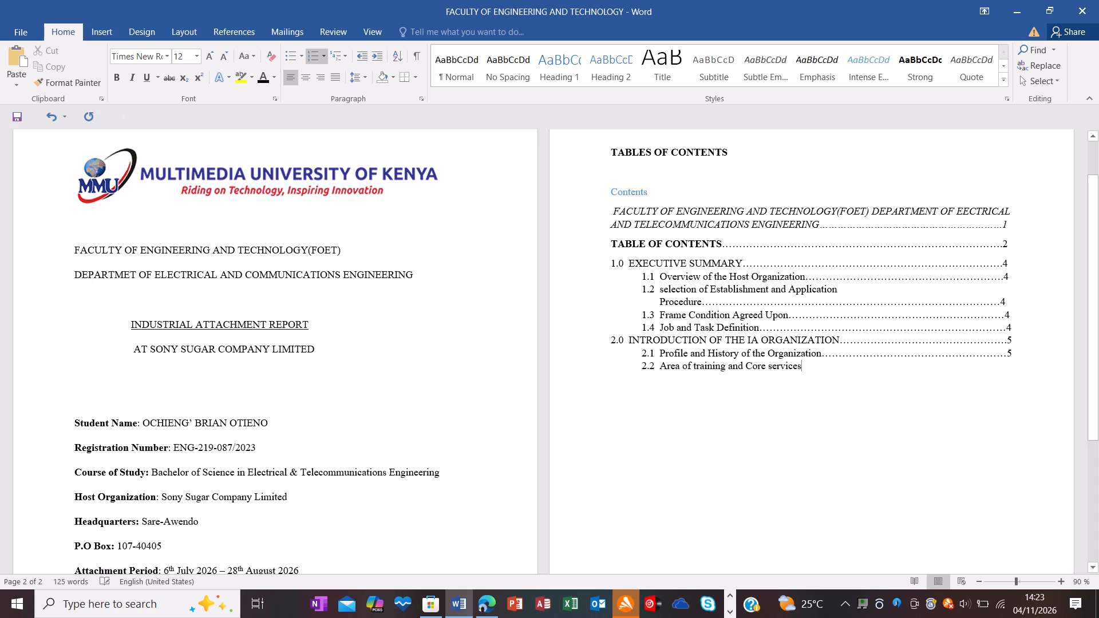
{"action": "left_click", "coordinate": [696, 365]}
{"action": "key", "text": "BackSpace"}
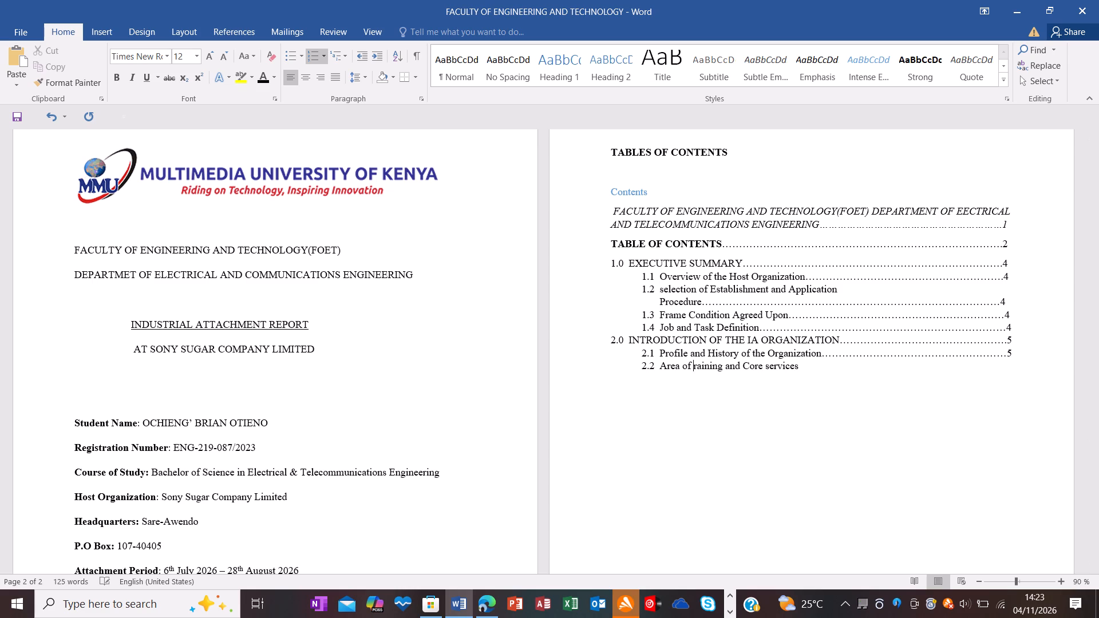
{"action": "key", "text": "shift+t"}
Add a dot leader and page number 5 to the 2.2 entry, keeping it on one line, and start numbered line 2.3.
{"action": "left_click", "coordinate": [836, 378]}
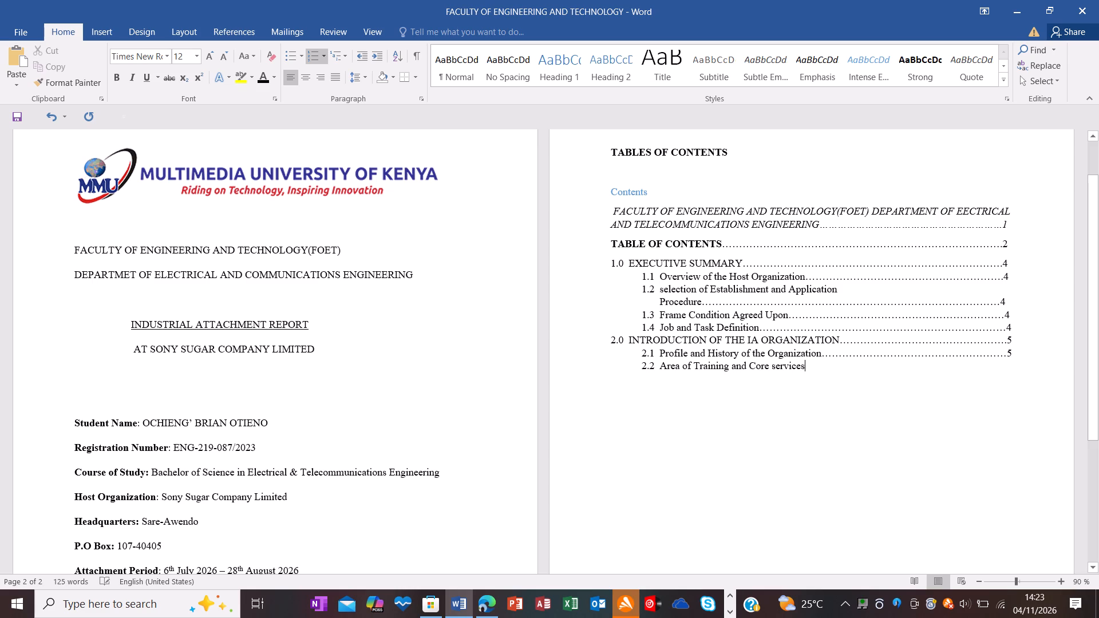
{"action": "type", "text": "......"}
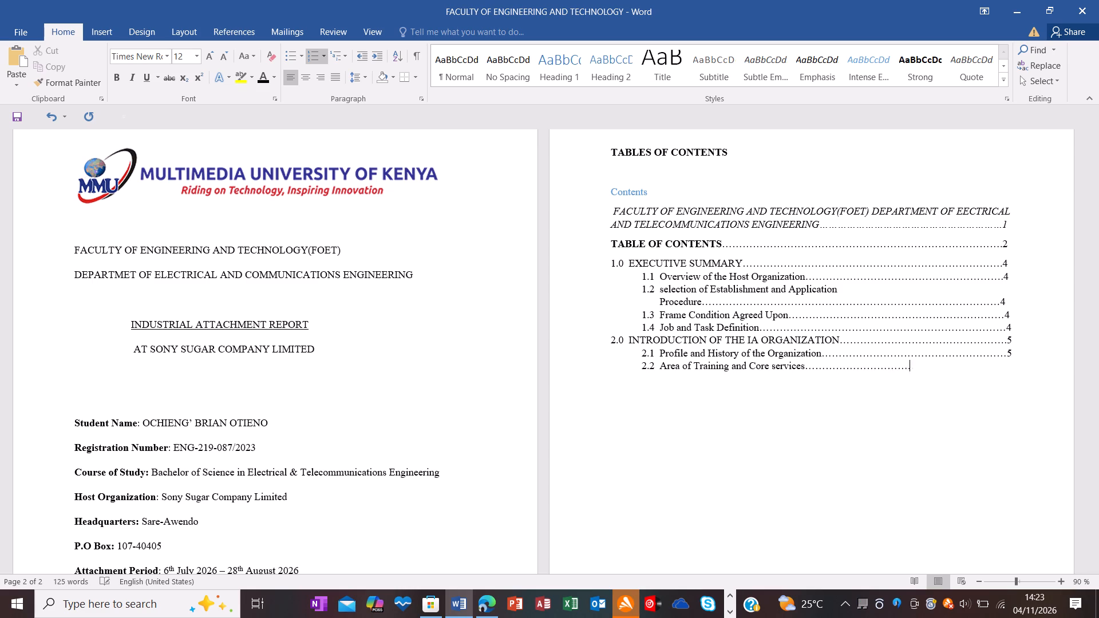
{"action": "type", "text": "..."}
{"action": "key", "text": "BackSpace"}
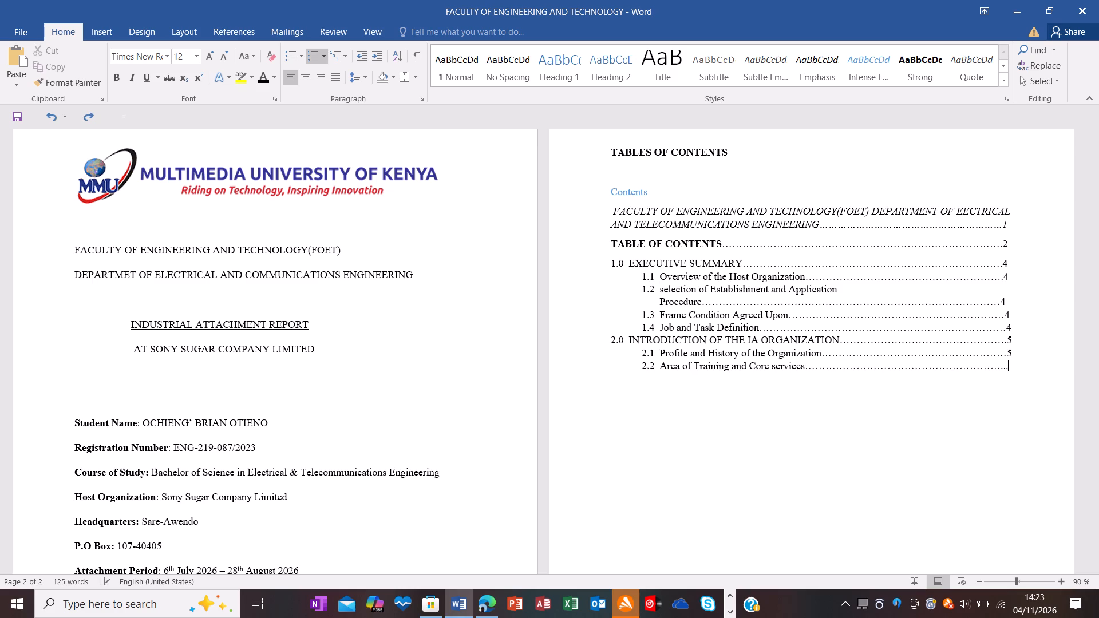
{"action": "key", "text": "5"}
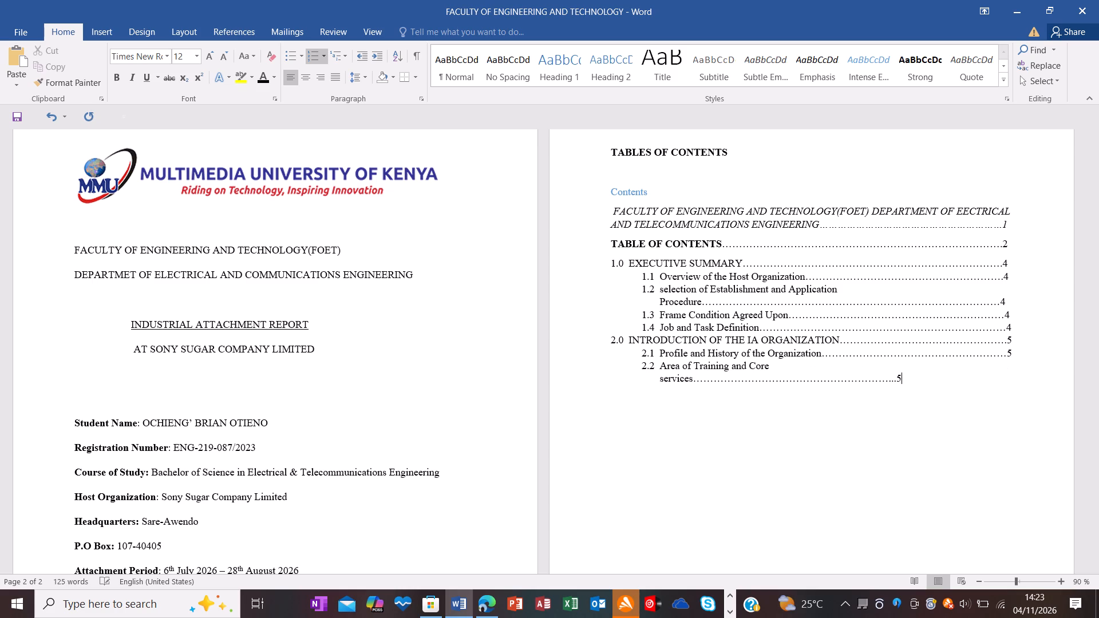
{"action": "key", "text": "BackSpace"}
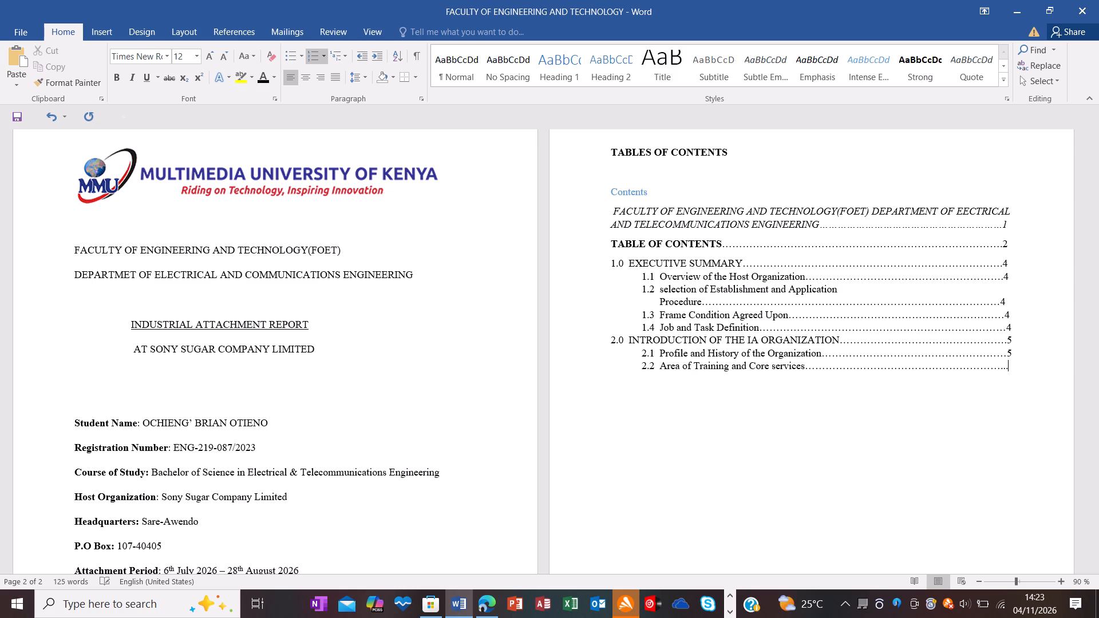
{"action": "key", "text": "BackSpace"}
{"action": "key", "text": "5"}
{"action": "key", "text": "Return"}
In the 2.2 entry, replace the last leader dot before page number 5 with a space.
{"action": "left_click", "coordinate": [1005, 368]}
{"action": "key", "text": "BackSpace"}
{"action": "key", "text": "space"}
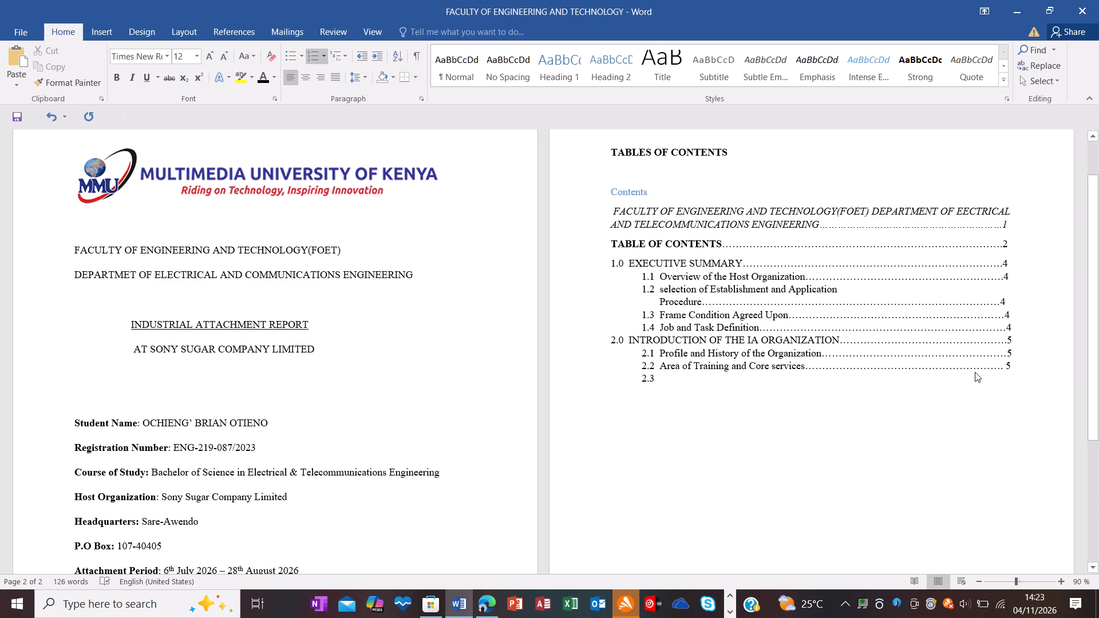
Enter "Ownership and sector of Organization" as the title of entry 2.3.
{"action": "left_click", "coordinate": [700, 387]}
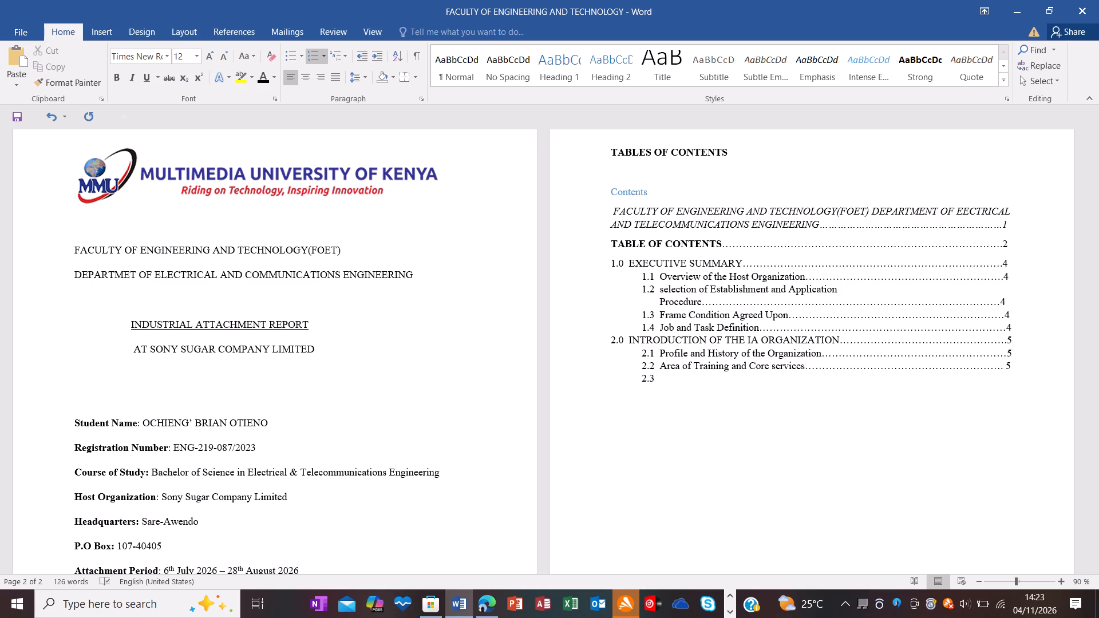
{"action": "type", "text": "Ownership and sector of organix"}
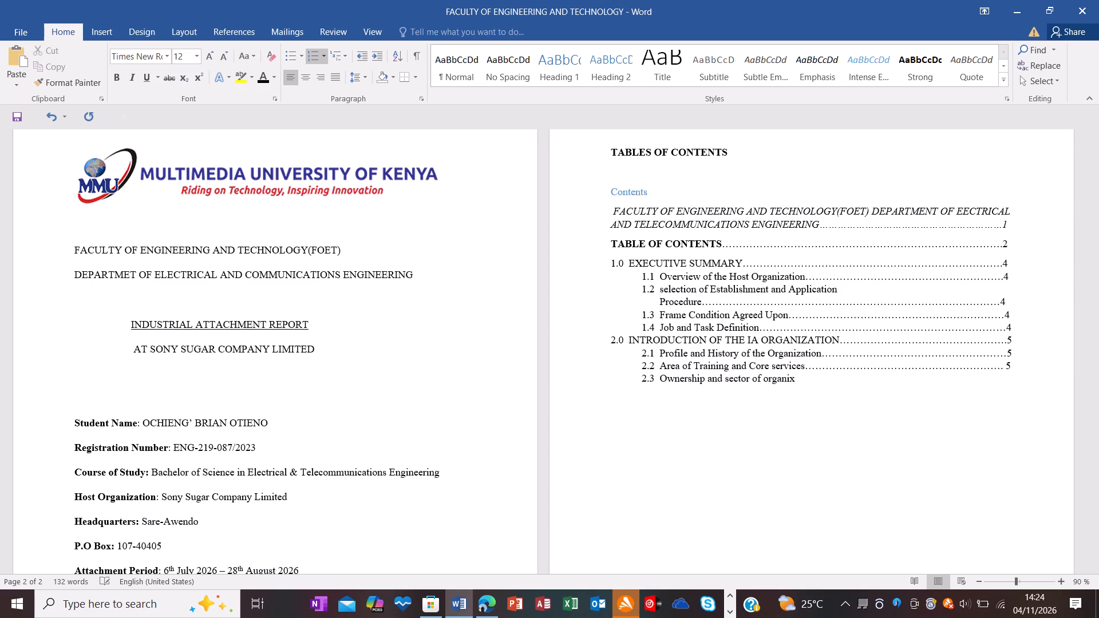
{"action": "key", "text": "BackSpace"}
{"action": "type", "text": "zation"}
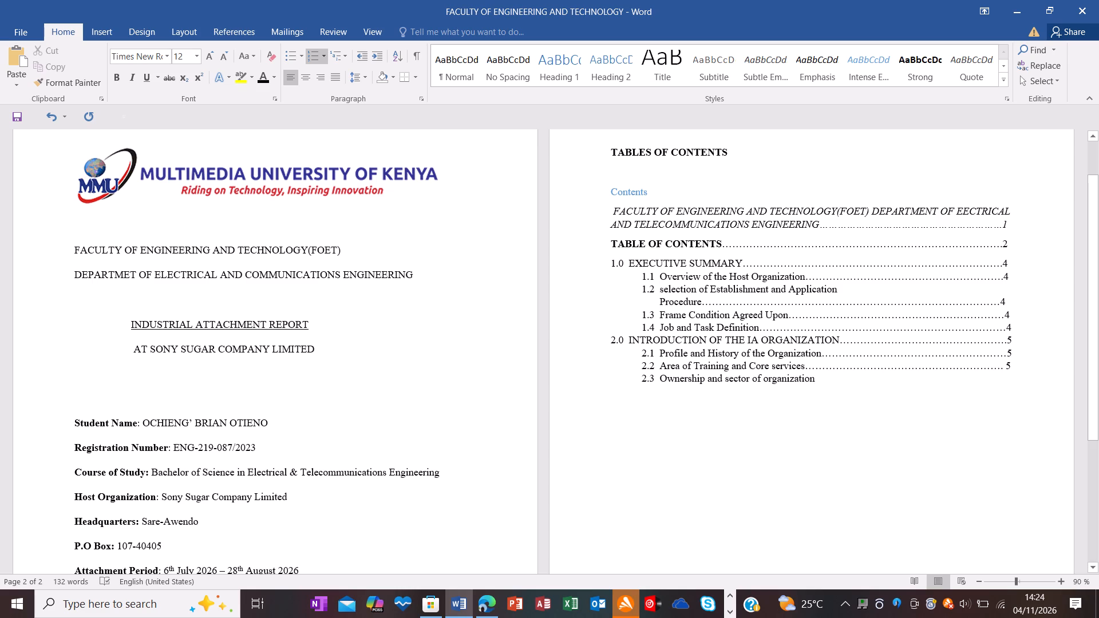
{"action": "left_click", "coordinate": [766, 378]}
{"action": "key", "text": "BackSpace"}
{"action": "key", "text": "o"}
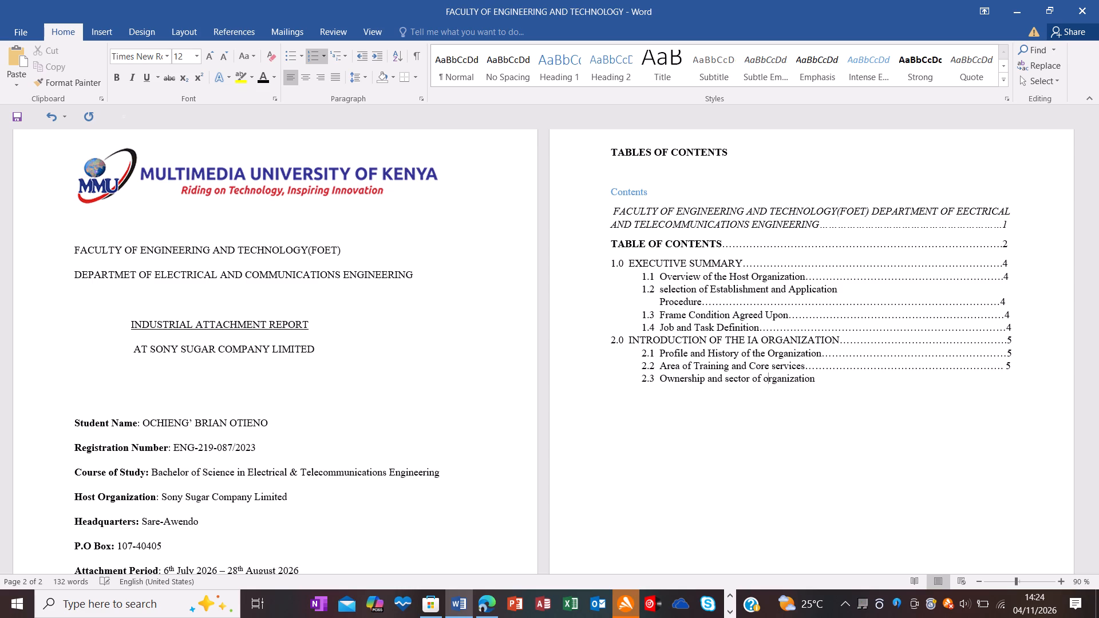
{"action": "key", "text": "BackSpace"}
{"action": "key", "text": "shift+o"}
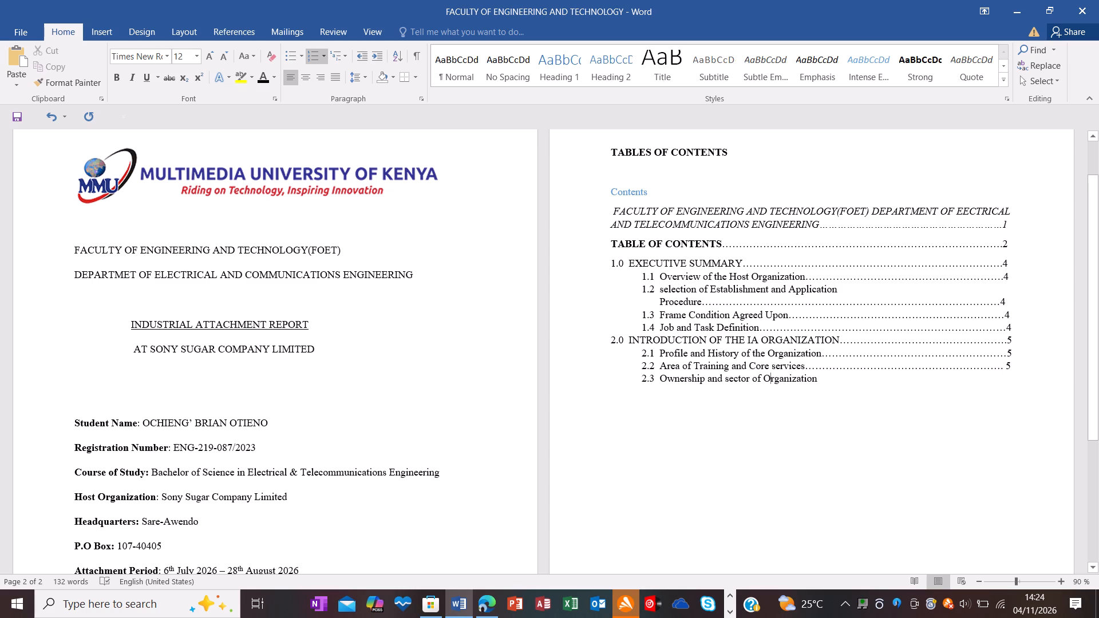
Add a dot leader and page number 5 to the 2.3 entry, aligned with the entries above, and start numbered line 2.4.
{"action": "left_click", "coordinate": [819, 381]}
{"action": "type", "text": "......"}
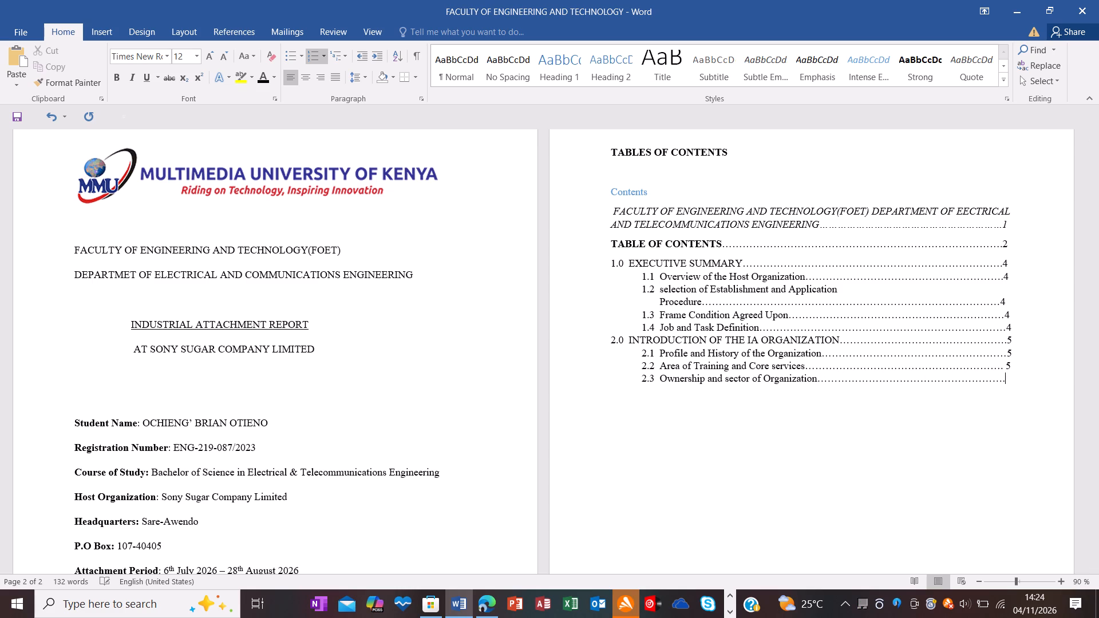
{"action": "key", "text": "5"}
{"action": "key", "text": "Return"}
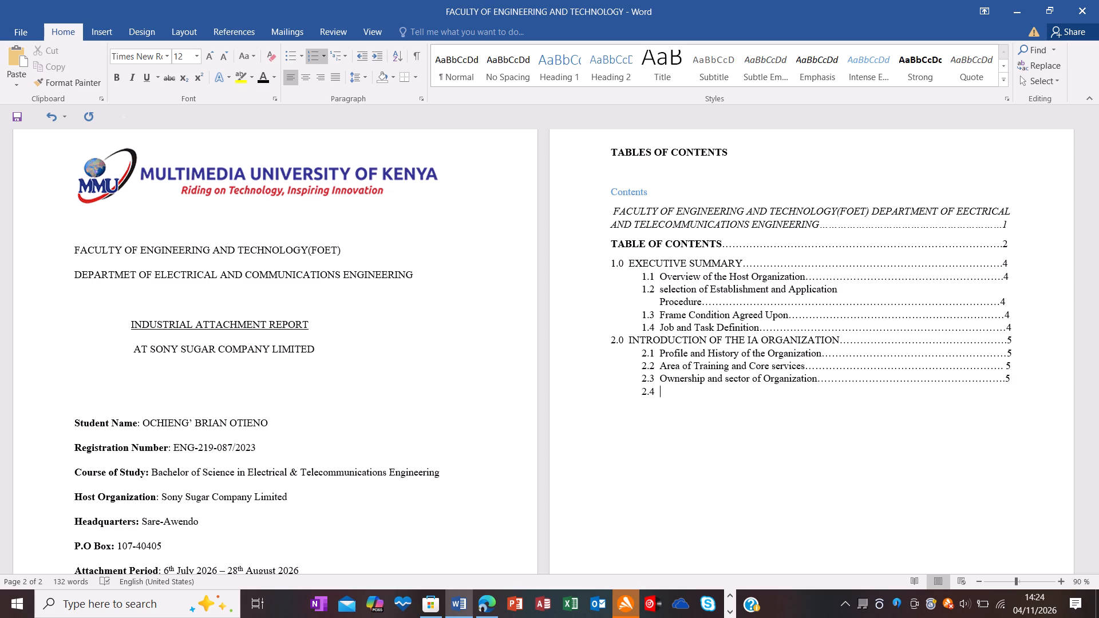
Enter "Organizational Structure" as the title of entry 2.4.
{"action": "key", "text": "shift+p"}
{"action": "key", "text": "shift+BackSpace"}
{"action": "type", "text": "Organizationa"}
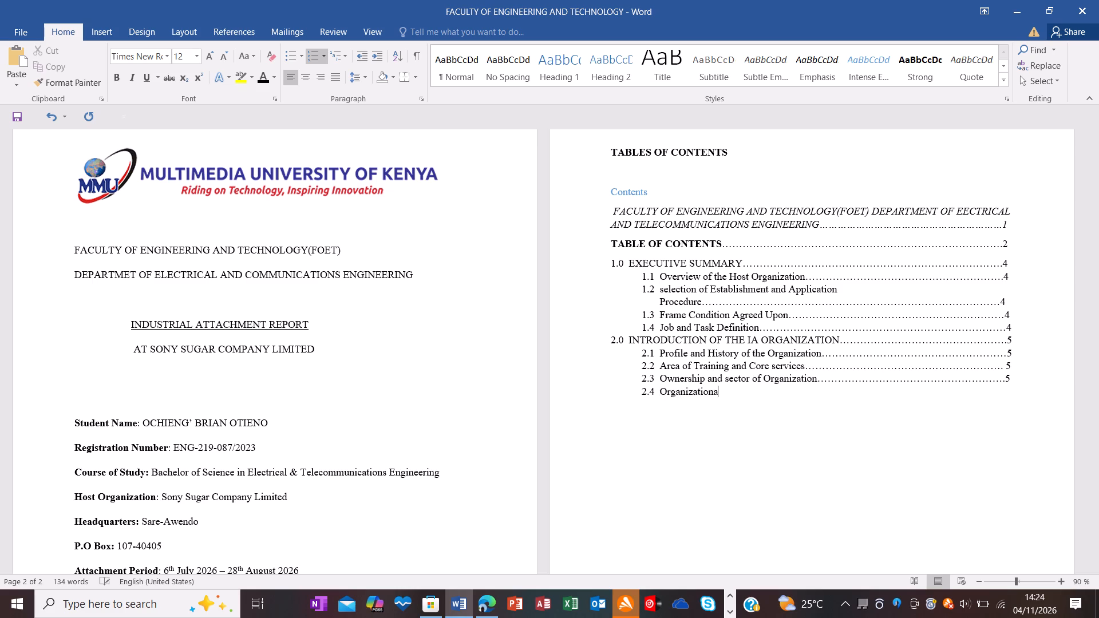
{"action": "type", "text": "l"}
{"action": "key", "text": "space"}
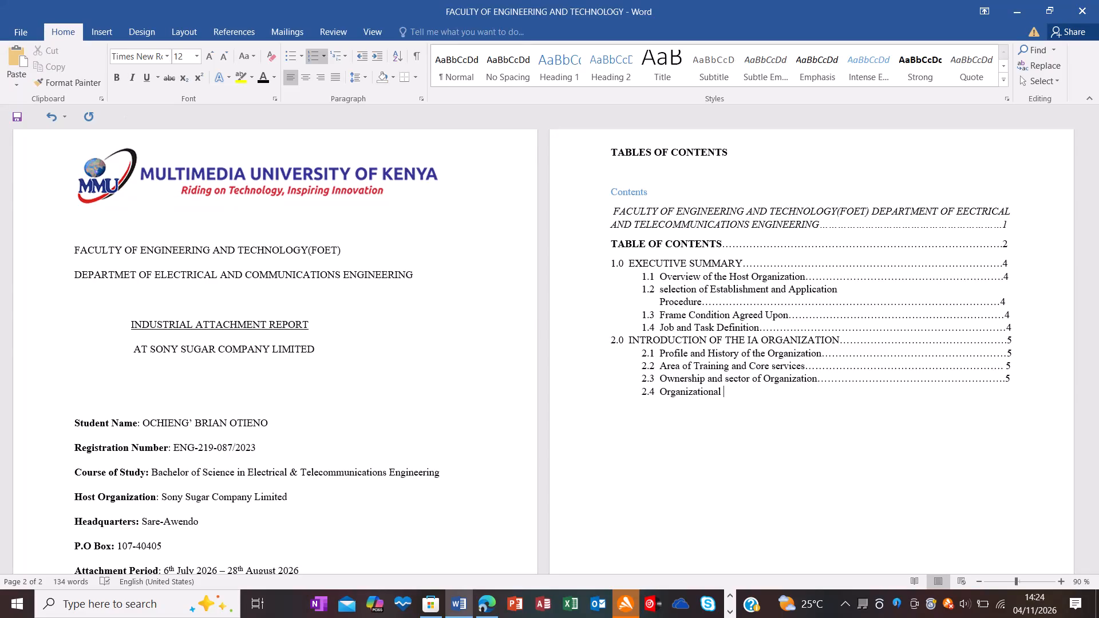
{"action": "type", "text": "Structure"}
Add a dot leader and page number 5 to the 2.4 entry, keeping it on one line, and start numbered line 2.5.
{"action": "key", "text": "period"}
{"action": "key", "text": "period"}
{"action": "key", "text": "period"}
{"action": "key", "text": "period"}
{"action": "key", "text": "period"}
{"action": "key", "text": "period"}
{"action": "key", "text": "period"}
{"action": "key", "text": "period"}
{"action": "key", "text": "period"}
{"action": "key", "text": "period"}
{"action": "key", "text": "period"}
{"action": "key", "text": "period"}
{"action": "key", "text": "period"}
{"action": "key", "text": "period"}
{"action": "key", "text": "period"}
{"action": "key", "text": "period"}
{"action": "key", "text": "period"}
{"action": "key", "text": "period"}
{"action": "key", "text": "period"}
{"action": "key", "text": "period"}
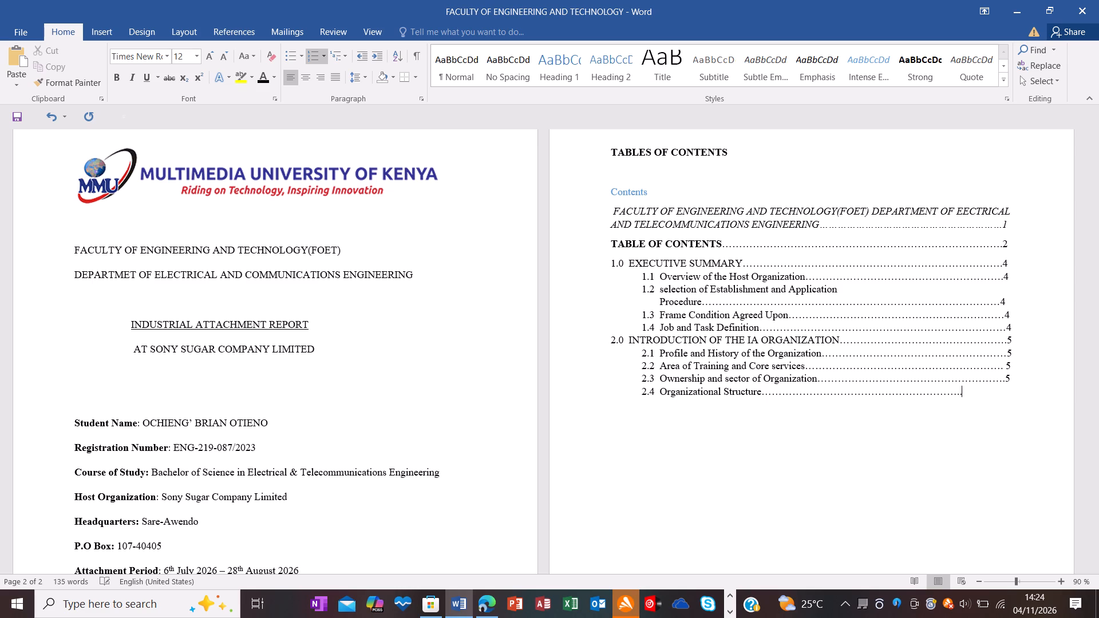
{"action": "type", "text": ".."}
{"action": "key", "text": "5"}
{"action": "key", "text": "BackSpace"}
{"action": "key", "text": "BackSpace"}
{"action": "key", "text": "5"}
{"action": "left_click", "coordinate": [996, 388]}
{"action": "key", "text": "period"}
{"action": "key", "text": "period"}
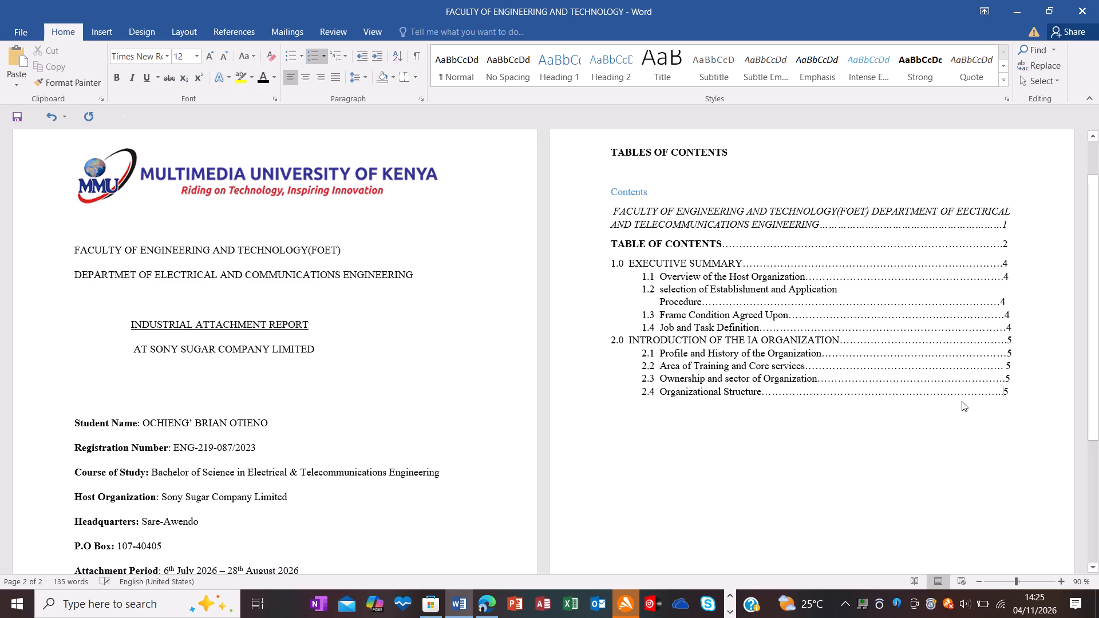
{"action": "left_click", "coordinate": [1015, 395]}
{"action": "key", "text": "Return"}
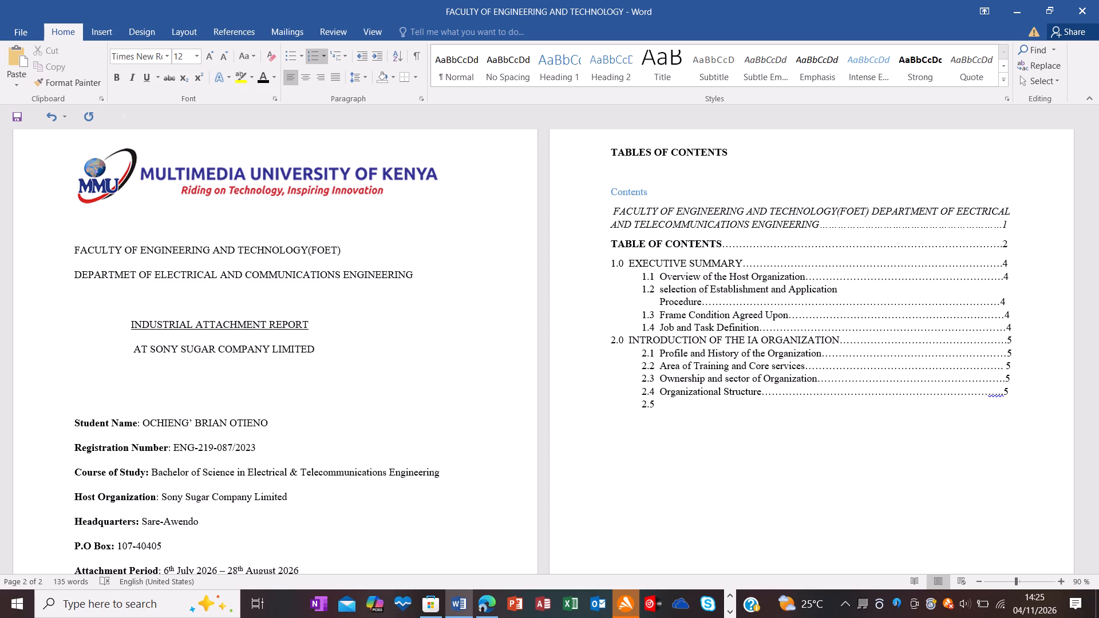
Enter "Customers and Beneficiaries" as the title of entry 2.5.
{"action": "type", "text": "Cu"}
{"action": "type", "text": "stomers and V"}
{"action": "key", "text": "shift+BackSpace"}
{"action": "type", "text": "Beneficiria"}
{"action": "key", "text": "r"}
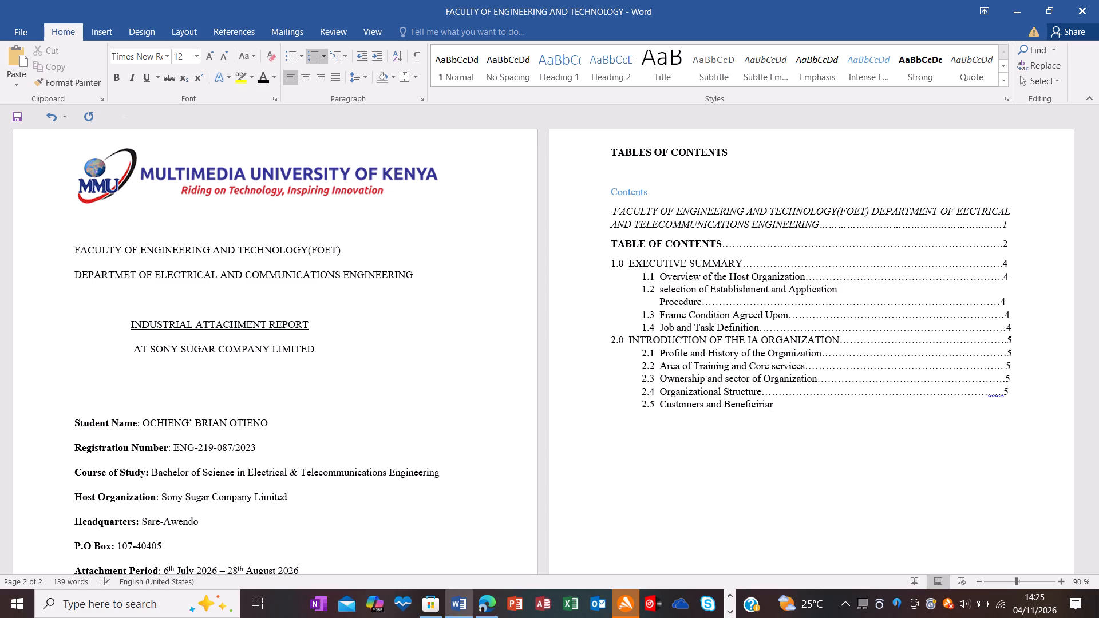
{"action": "key", "text": "BackSpace"}
{"action": "key", "text": "BackSpace"}
{"action": "key", "text": "BackSpace"}
{"action": "key", "text": "BackSpace"}
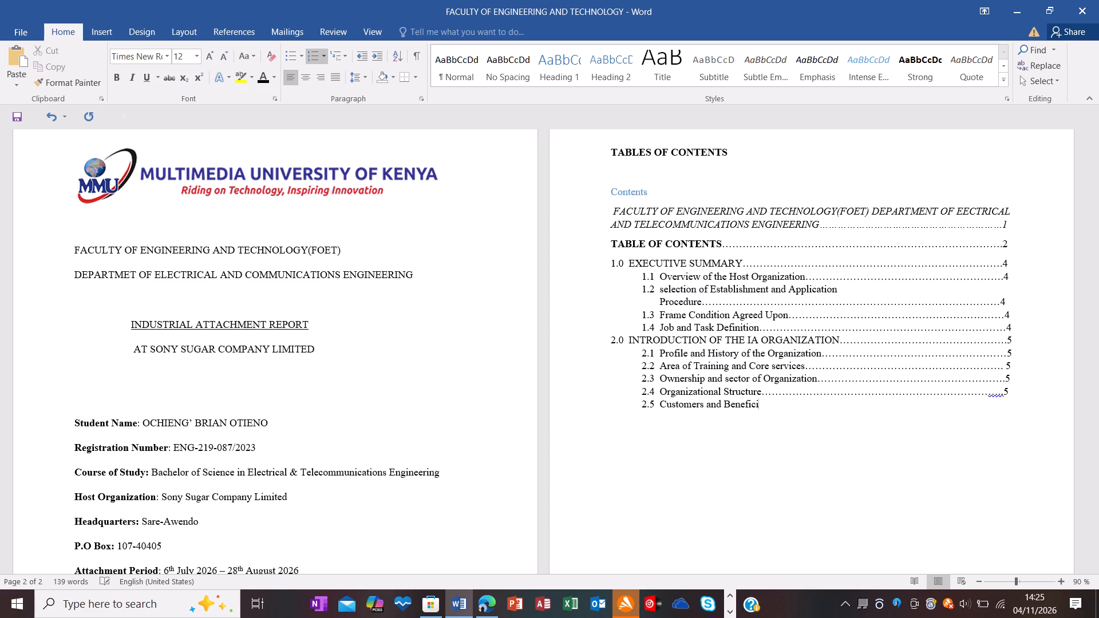
{"action": "type", "text": "aries"}
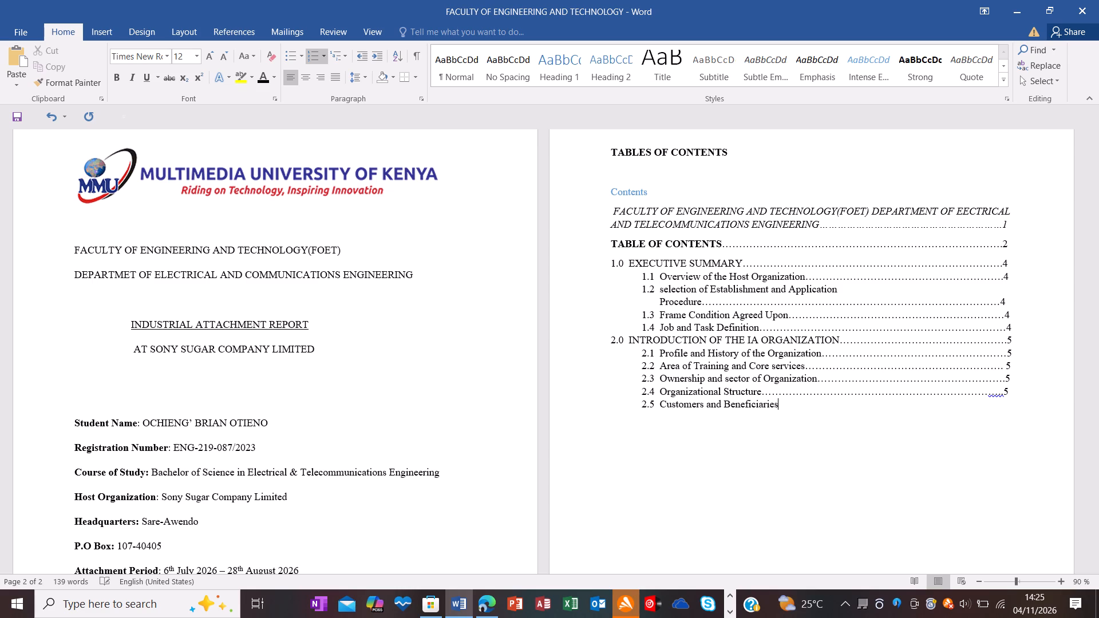
Add a dot leader and page number 5 to the 2.5 entry, aligned with the entries above.
{"action": "key", "text": "period"}
{"action": "key", "text": "period"}
{"action": "key", "text": "period"}
{"action": "key", "text": "period"}
{"action": "key", "text": "period"}
{"action": "key", "text": "period"}
{"action": "key", "text": "period"}
{"action": "key", "text": "period"}
{"action": "key", "text": "period"}
{"action": "key", "text": "period"}
{"action": "key", "text": "period"}
{"action": "key", "text": "period"}
{"action": "key", "text": "period"}
{"action": "key", "text": "period"}
{"action": "key", "text": "period"}
{"action": "key", "text": "period"}
{"action": "key", "text": "period"}
{"action": "key", "text": "period"}
{"action": "key", "text": "period"}
{"action": "key", "text": "period"}
{"action": "key", "text": "5"}
Adjust the last leader dots of the 2.4 entry so its page number 5 lines up with the neighbouring entries.
{"action": "left_click", "coordinate": [999, 387]}
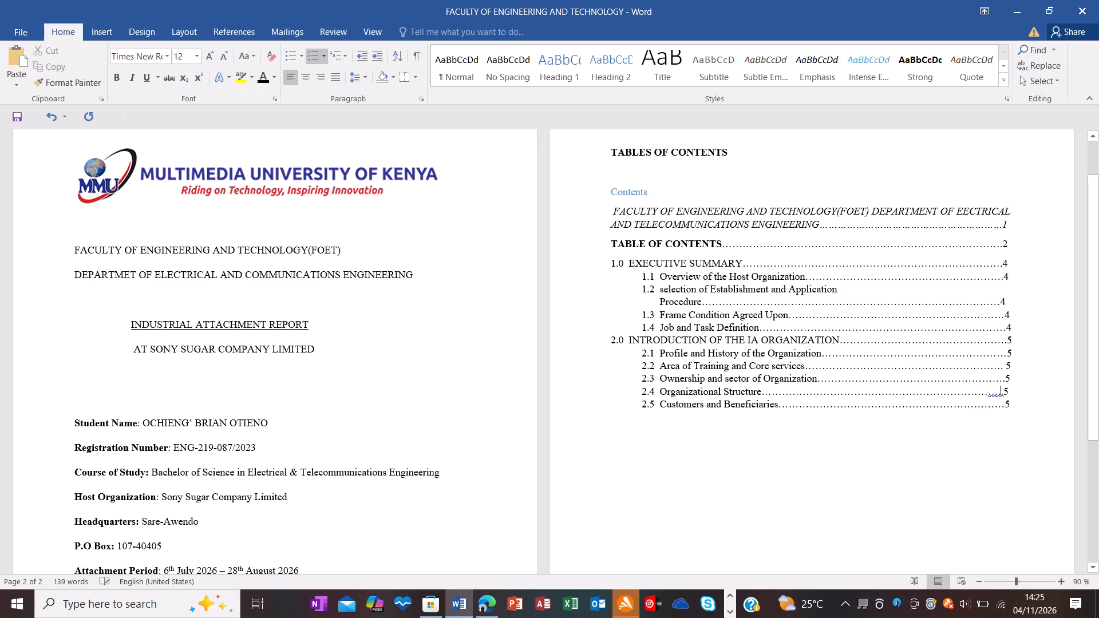
{"action": "left_click", "coordinate": [999, 387]}
{"action": "left_click", "coordinate": [999, 387]}
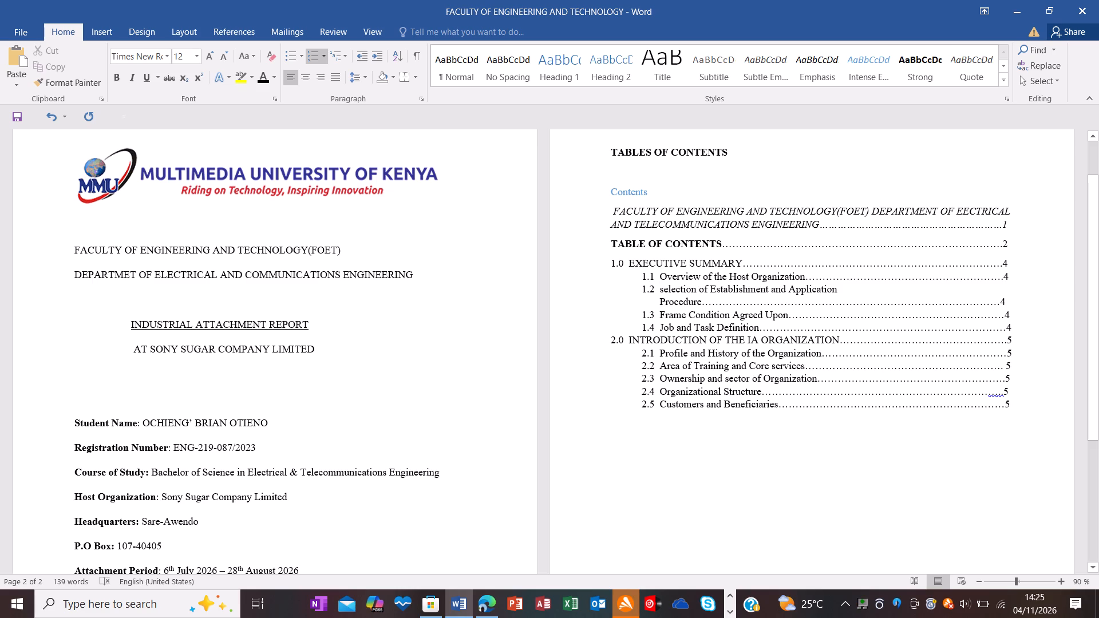
{"action": "left_click", "coordinate": [999, 389]}
{"action": "left_click", "coordinate": [999, 397]}
{"action": "key", "text": "BackSpace"}
{"action": "key", "text": "period"}
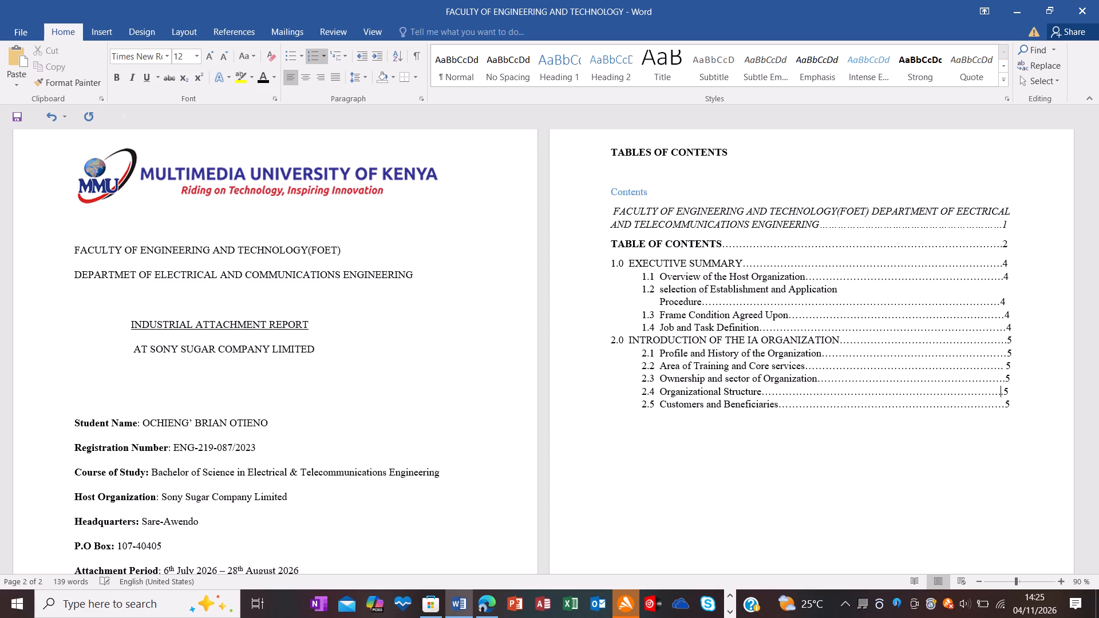
{"action": "key", "text": "period"}
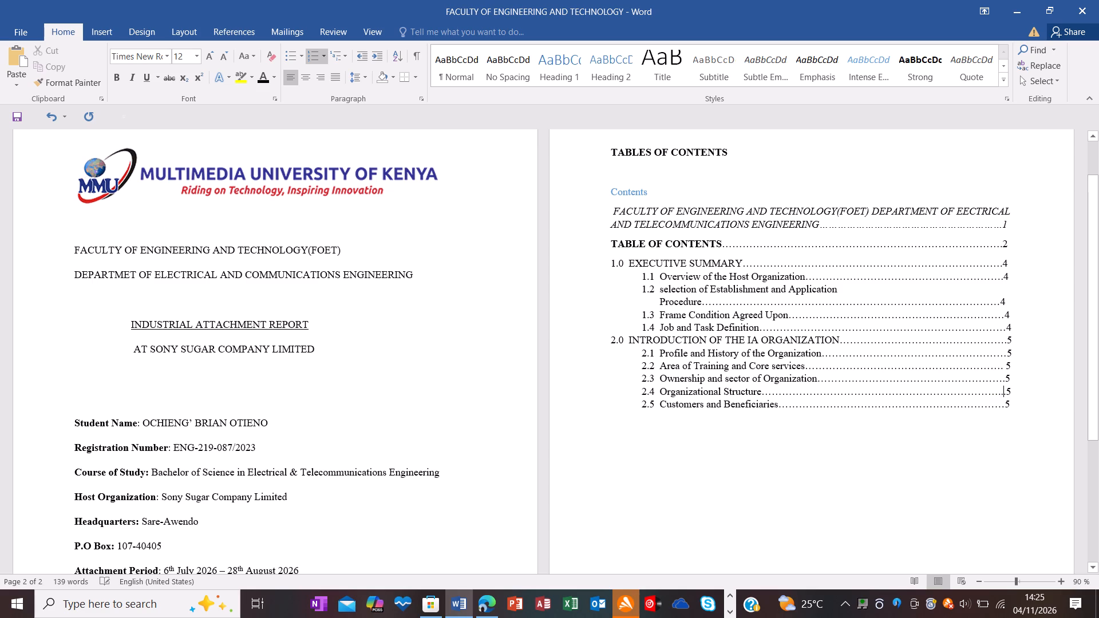
Start numbered line 2.6 below the 2.5 entry and title it "Student Perception and special Regulation".
{"action": "left_click", "coordinate": [1015, 403]}
{"action": "key", "text": "Return"}
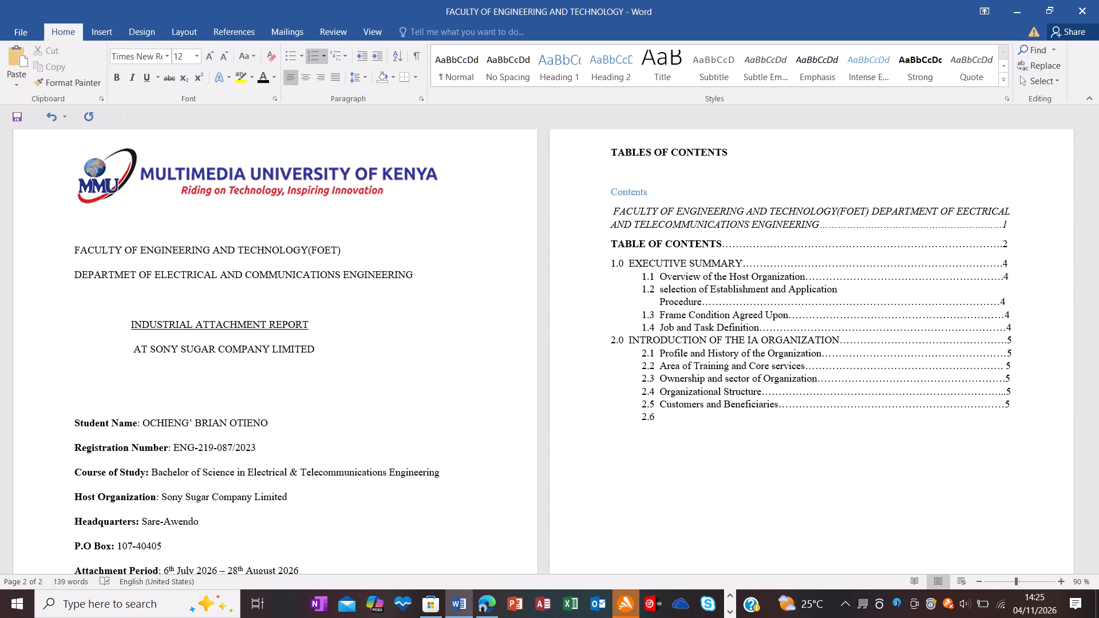
{"action": "type", "text": "Student"}
{"action": "key", "text": "space"}
{"action": "type", "text": "Perx"}
{"action": "key", "text": "BackSpace"}
{"action": "type", "text": "ce"}
{"action": "type", "text": "ption"}
{"action": "key", "text": "space"}
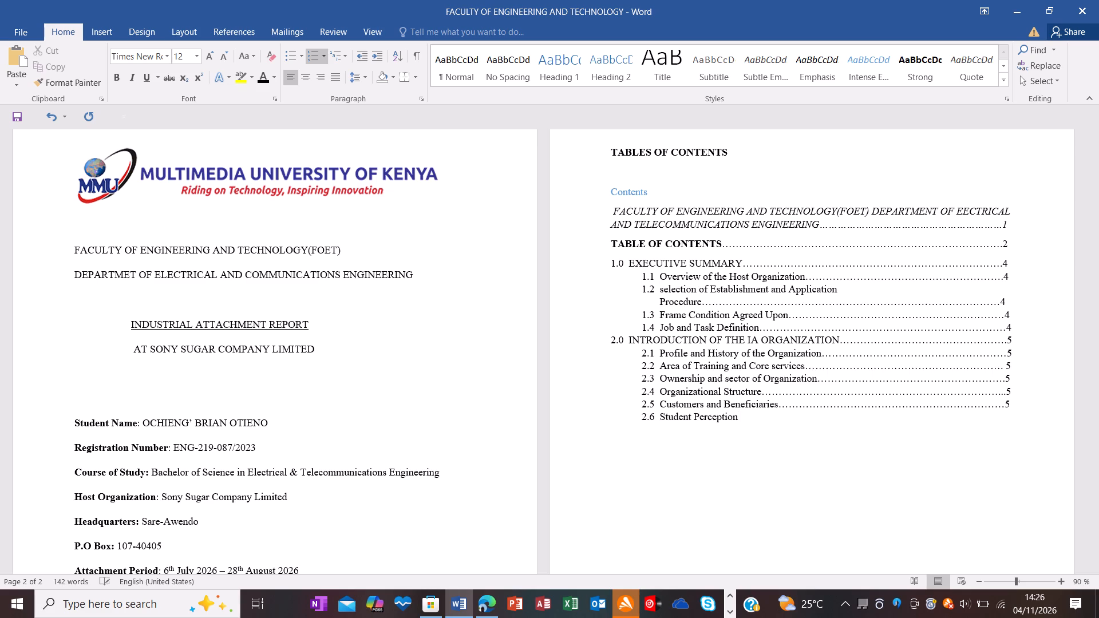
{"action": "type", "text": "and special"}
{"action": "key", "text": "space"}
{"action": "type", "text": "Re"}
{"action": "type", "text": "gulay"}
{"action": "key", "text": "BackSpace"}
{"action": "type", "text": "tion"}
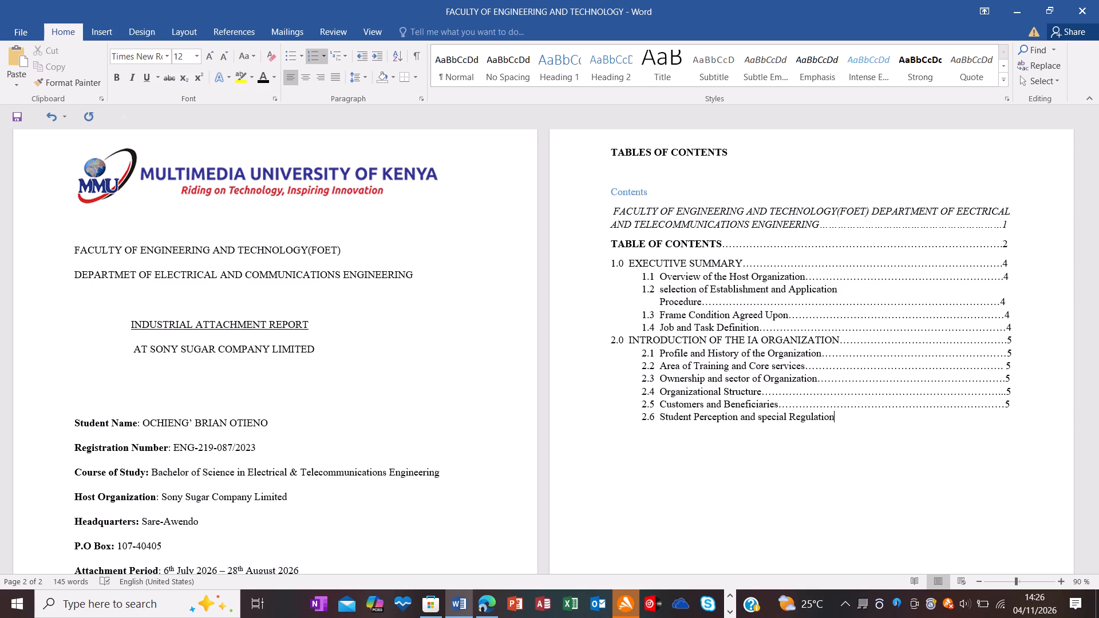
Add a dot leader and page number 5 to the 2.6 entry, trimming the dots to keep it on one line.
{"action": "key", "text": "period"}
{"action": "key", "text": "period"}
{"action": "key", "text": "period"}
{"action": "key", "text": "period"}
{"action": "key", "text": "period"}
{"action": "key", "text": "period"}
{"action": "key", "text": "period"}
{"action": "key", "text": "period"}
{"action": "key", "text": "period"}
{"action": "key", "text": "period"}
{"action": "key", "text": "period"}
{"action": "key", "text": "period"}
{"action": "key", "text": "period"}
{"action": "key", "text": "period"}
{"action": "key", "text": "period"}
{"action": "key", "text": "period"}
{"action": "key", "text": "period"}
{"action": "key", "text": "period"}
{"action": "key", "text": "period"}
{"action": "key", "text": "period"}
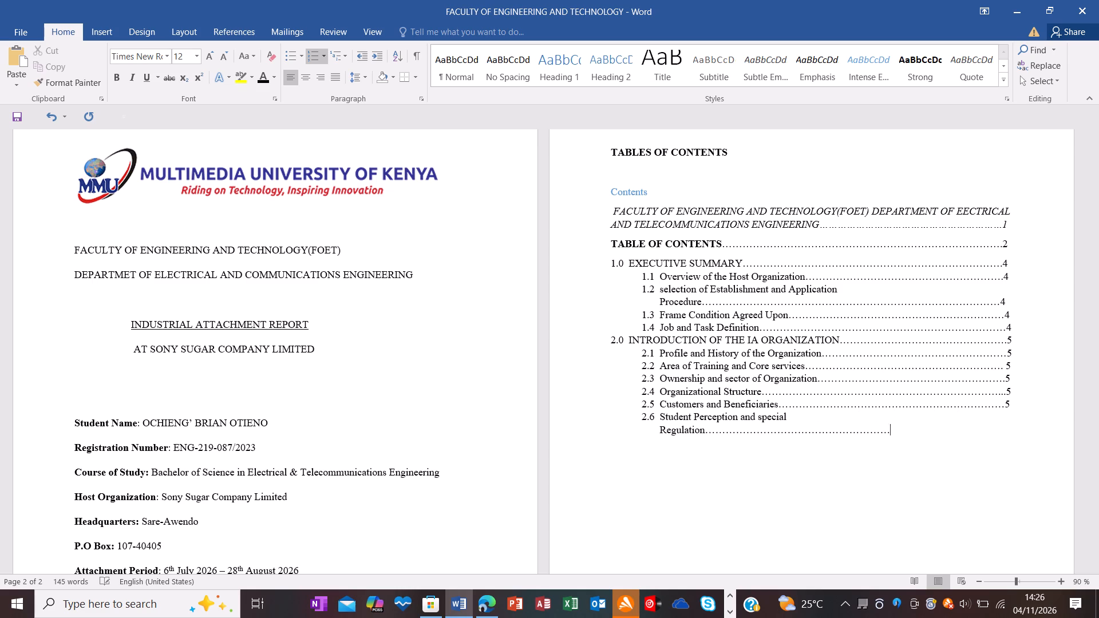
{"action": "key", "text": "BackSpace"}
{"action": "key", "text": "BackSpace"}
{"action": "key", "text": "BackSpace"}
{"action": "key", "text": "BackSpace"}
{"action": "key", "text": "BackSpace"}
{"action": "key", "text": "BackSpace"}
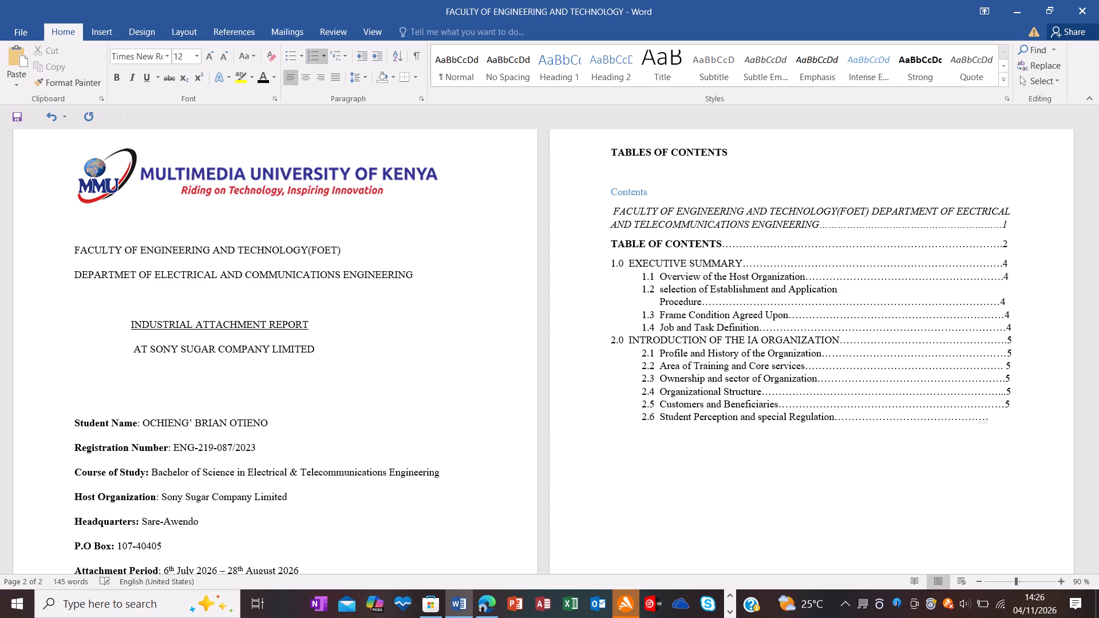
{"action": "type", "text": "......."}
{"action": "key", "text": "BackSpace"}
{"action": "key", "text": "5"}
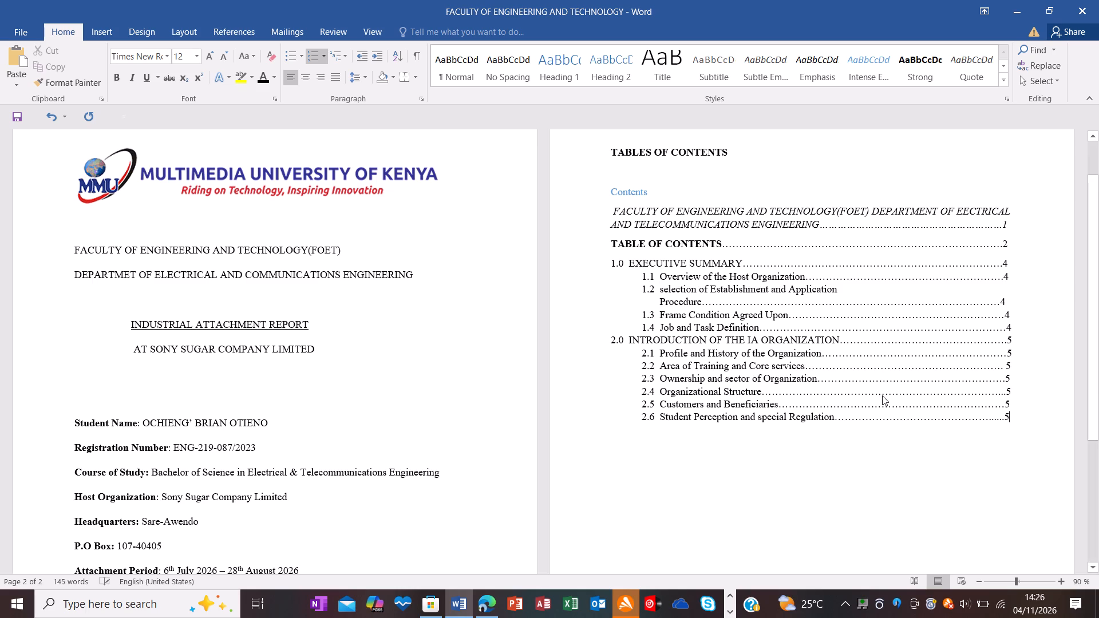
Start a new top-level numbered line 3.0 below the 2.6 entry.
{"action": "left_click", "coordinate": [634, 447]}
{"action": "left_click", "coordinate": [626, 439]}
{"action": "left_click", "coordinate": [1020, 419]}
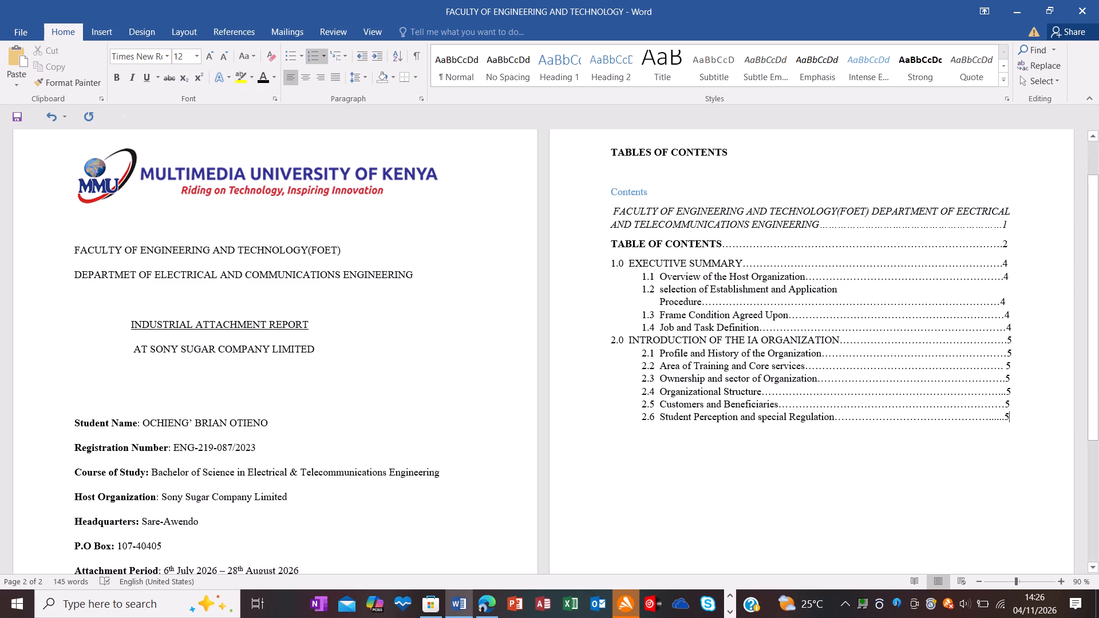
{"action": "left_click", "coordinate": [1020, 419]}
{"action": "key", "text": "Return"}
{"action": "key", "text": "Return"}
Set the line spacing of the whole contents page, from the TABLES OF CONTENTS heading through line 3.0, to 1.5.
{"action": "left_click", "coordinate": [360, 78]}
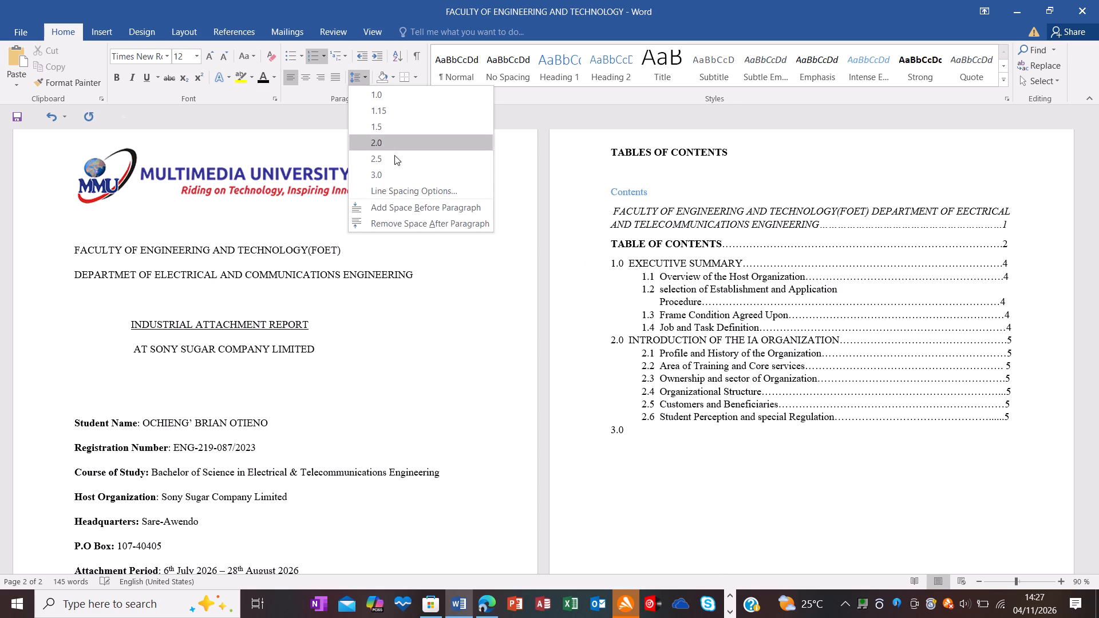
{"action": "left_click", "coordinate": [405, 128]}
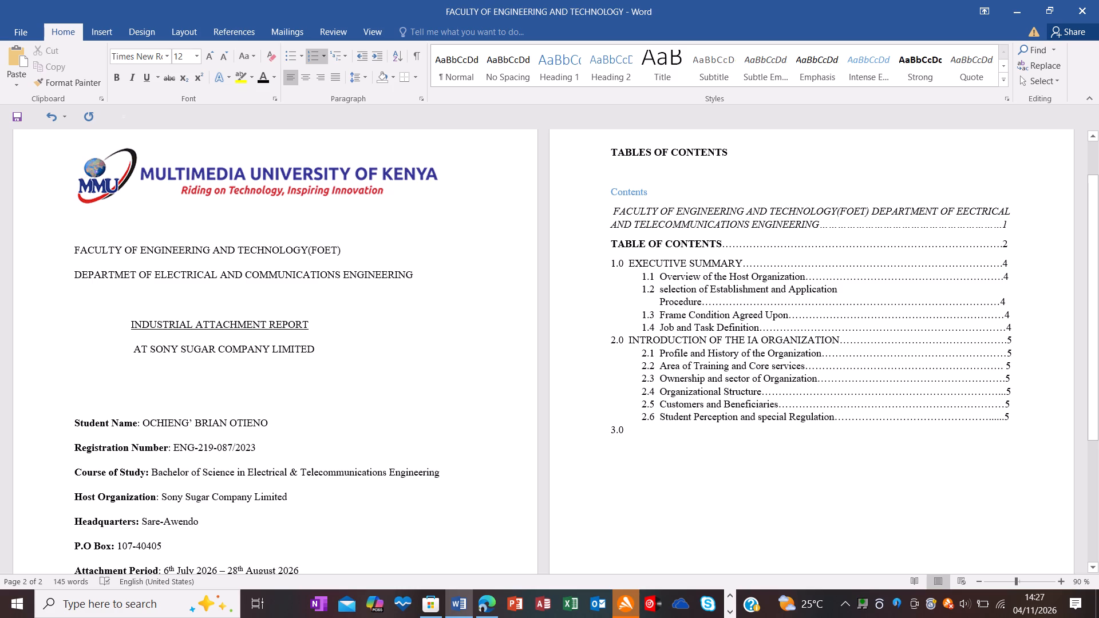
{"action": "left_click_drag", "start_coordinate": [595, 144], "coordinate": [661, 434]}
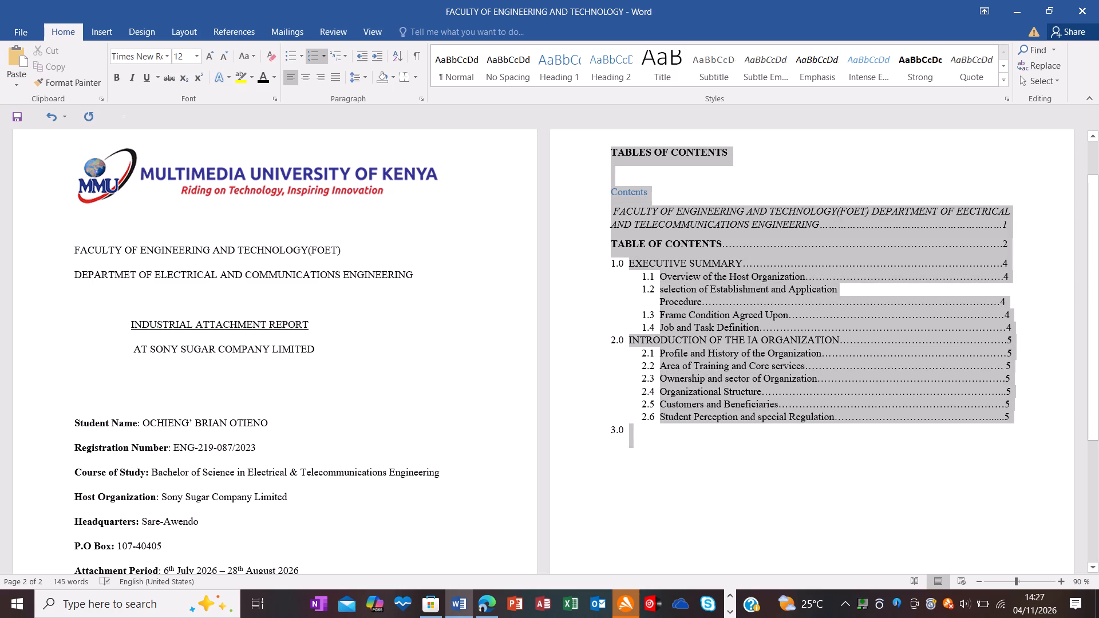
{"action": "left_click_drag", "start_coordinate": [661, 434], "coordinate": [658, 443]}
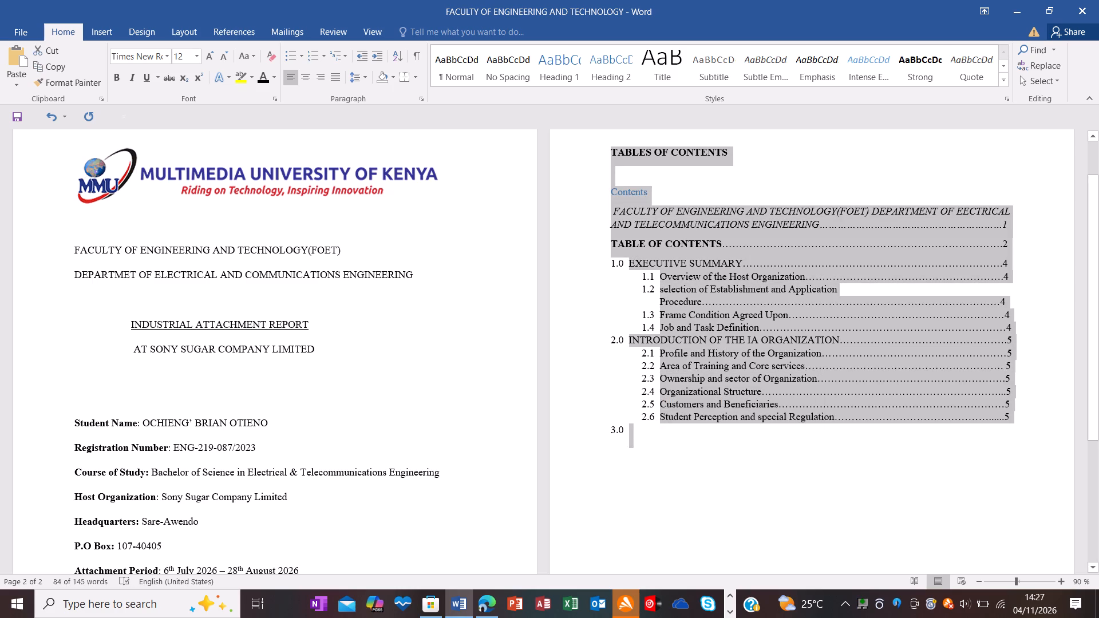
{"action": "left_click", "coordinate": [358, 70]}
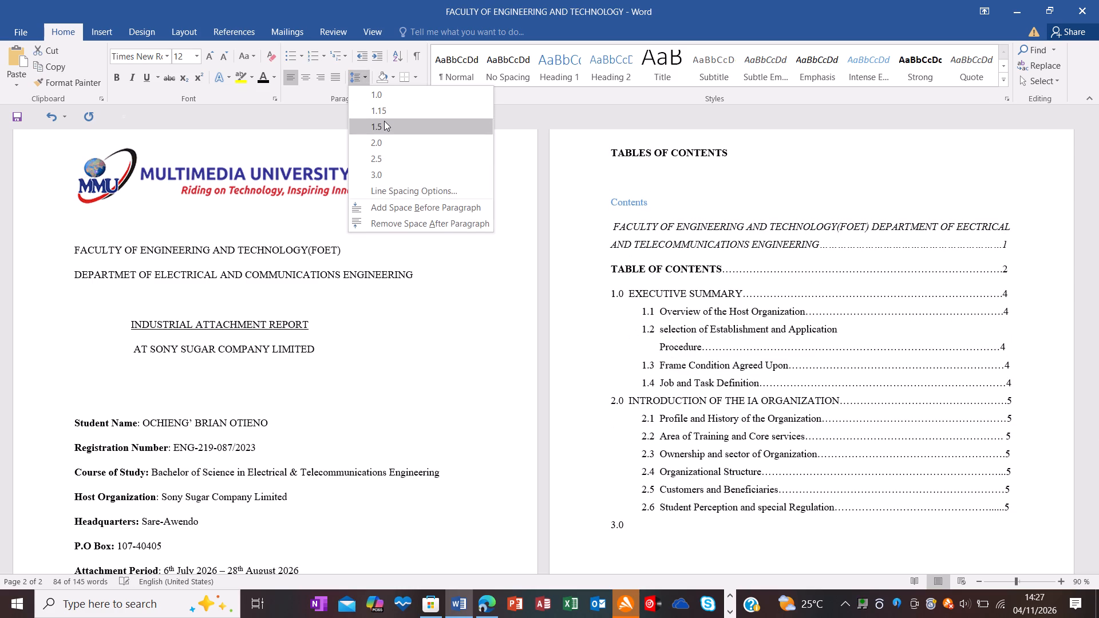
{"action": "left_click", "coordinate": [384, 121]}
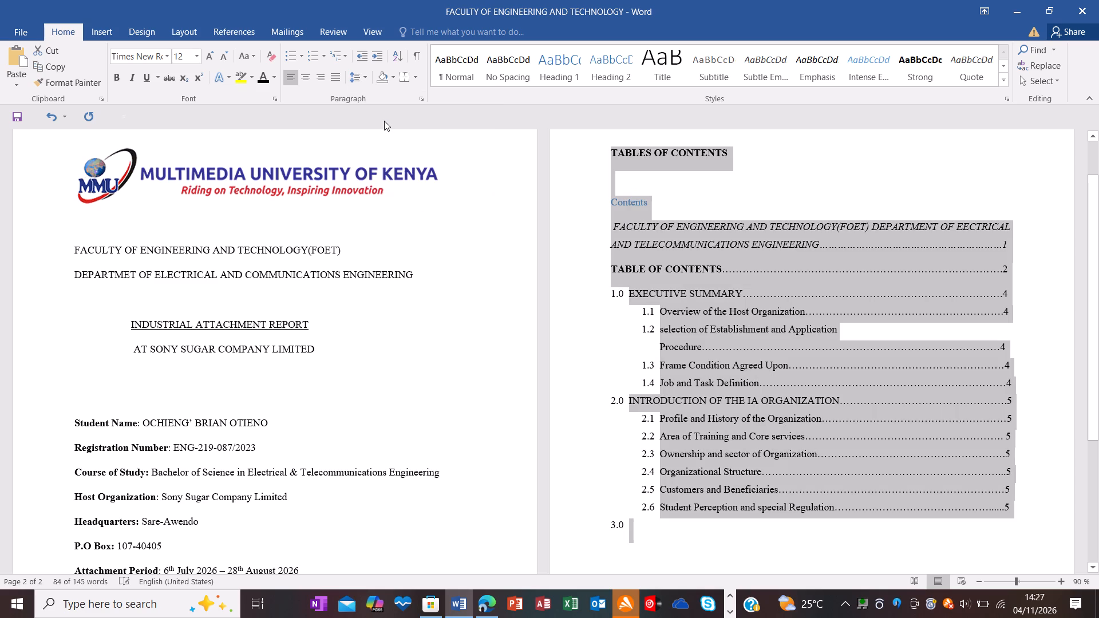
{"action": "left_click", "coordinate": [567, 246]}
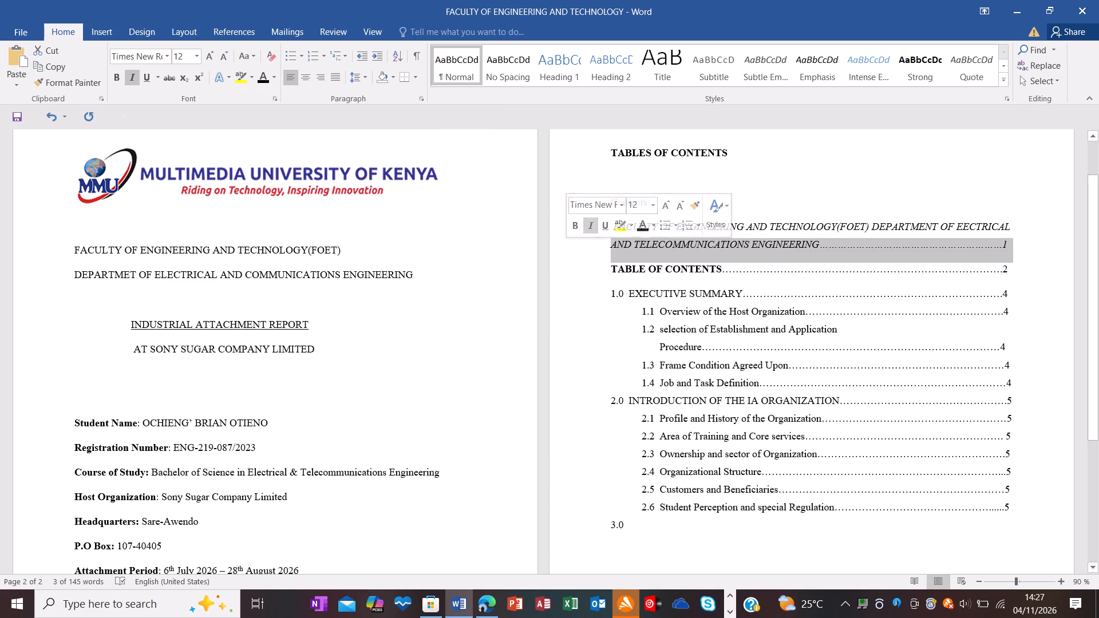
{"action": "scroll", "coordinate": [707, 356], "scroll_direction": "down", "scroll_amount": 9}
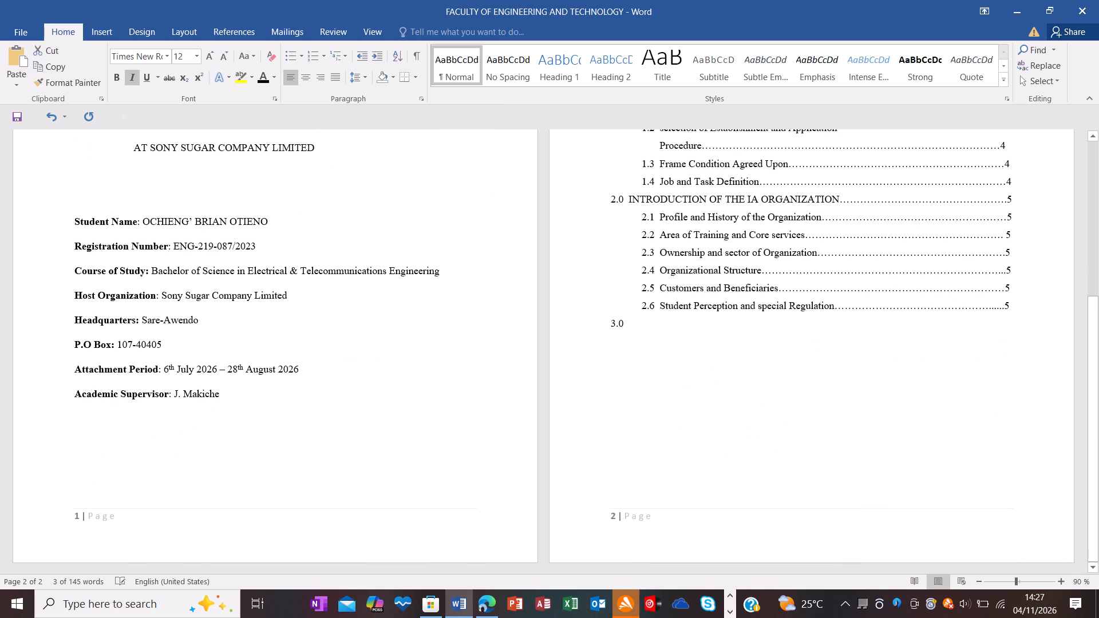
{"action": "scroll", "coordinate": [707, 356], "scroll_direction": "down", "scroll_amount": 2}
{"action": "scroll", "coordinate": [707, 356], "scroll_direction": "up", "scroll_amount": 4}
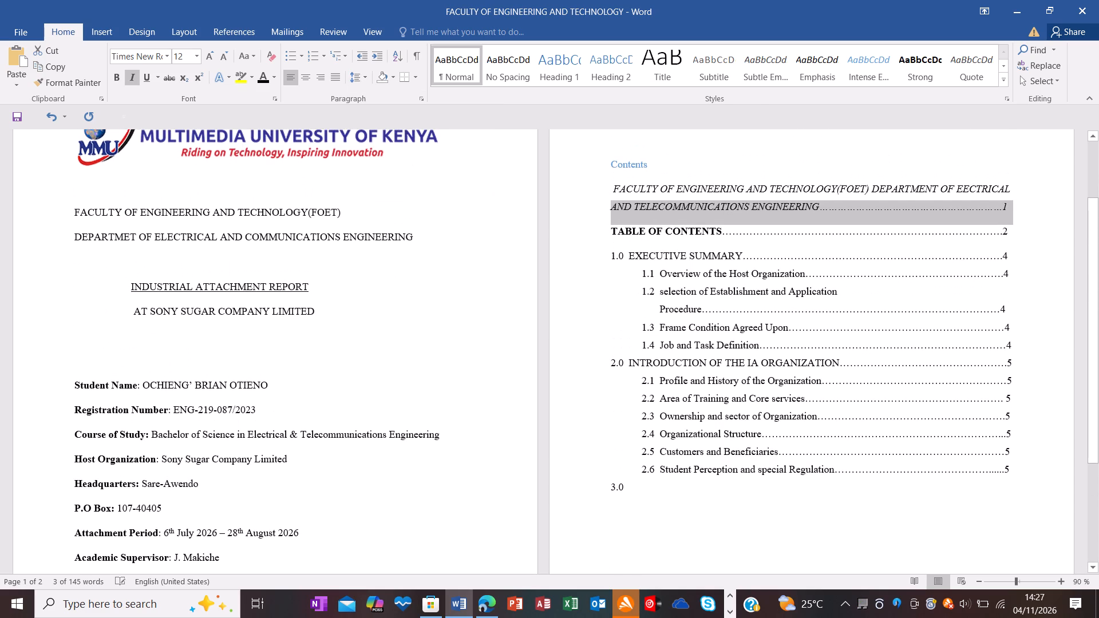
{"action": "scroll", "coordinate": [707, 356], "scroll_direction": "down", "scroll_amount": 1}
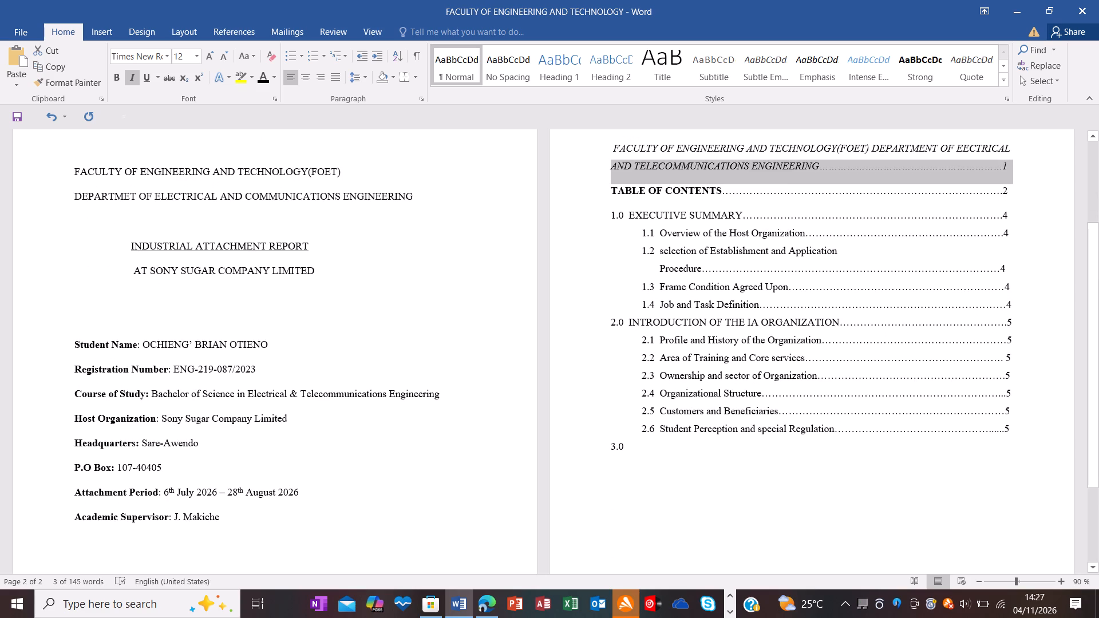
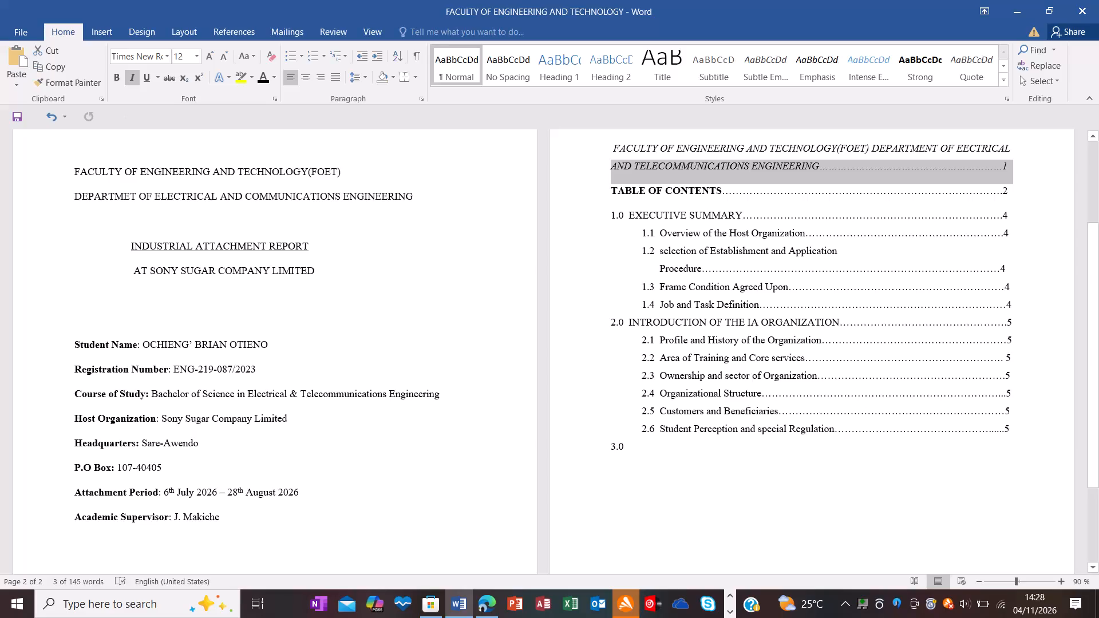
Title the 3.0 entry "DESCRIPTION OF ATTACHMENT" and add a dot leader with page number 7.
{"action": "left_click", "coordinate": [359, 76]}
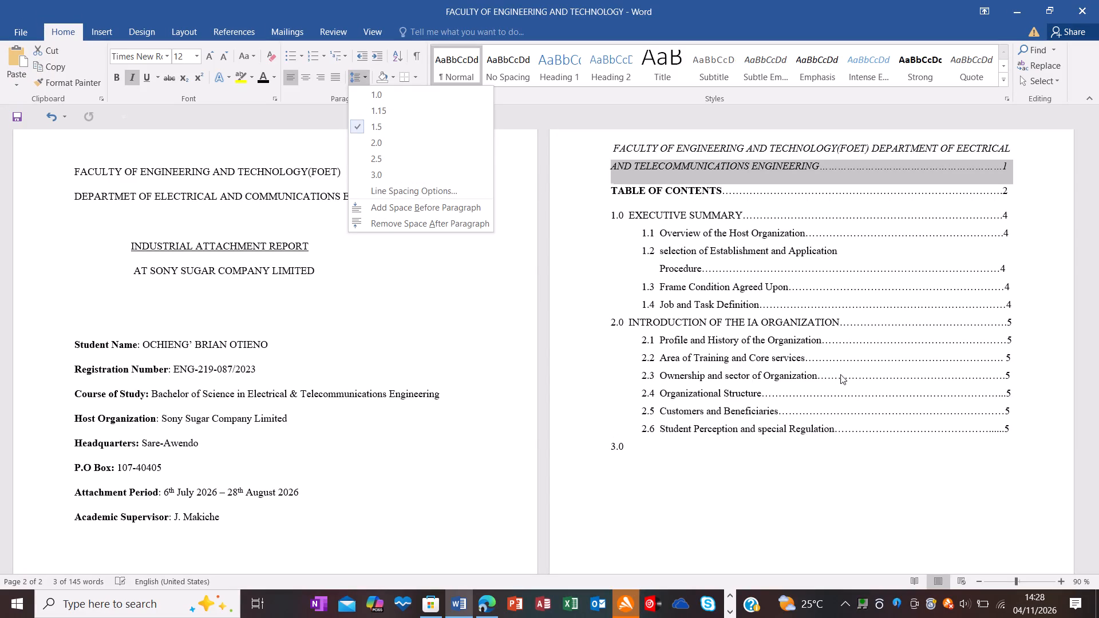
{"action": "left_click", "coordinate": [678, 458]}
{"action": "left_click", "coordinate": [632, 443]}
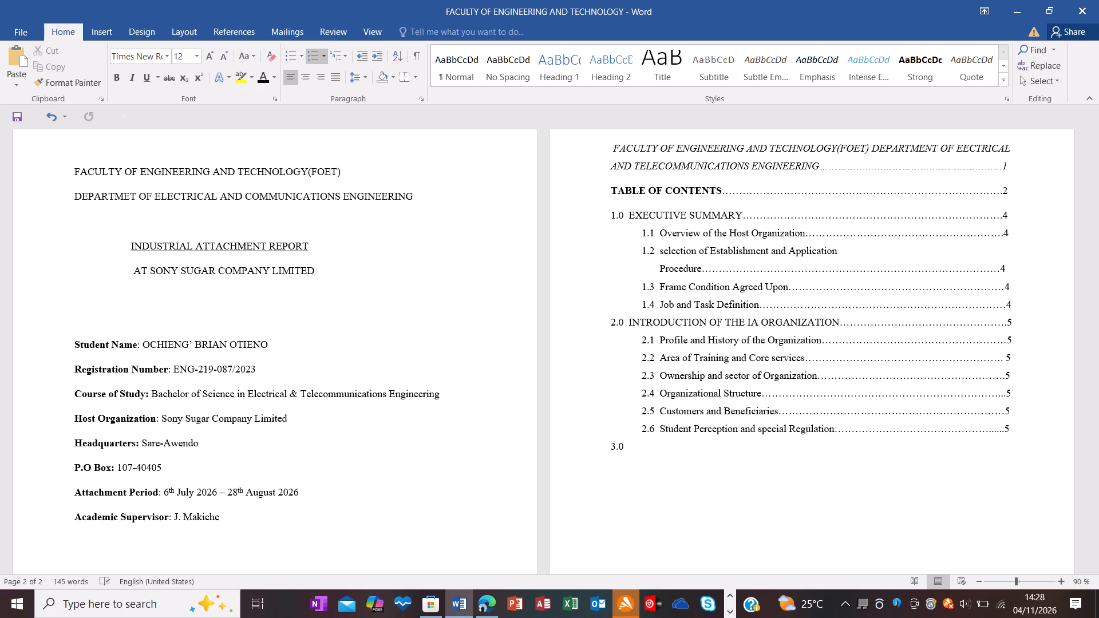
{"action": "type", "text": "DESCRIP"}
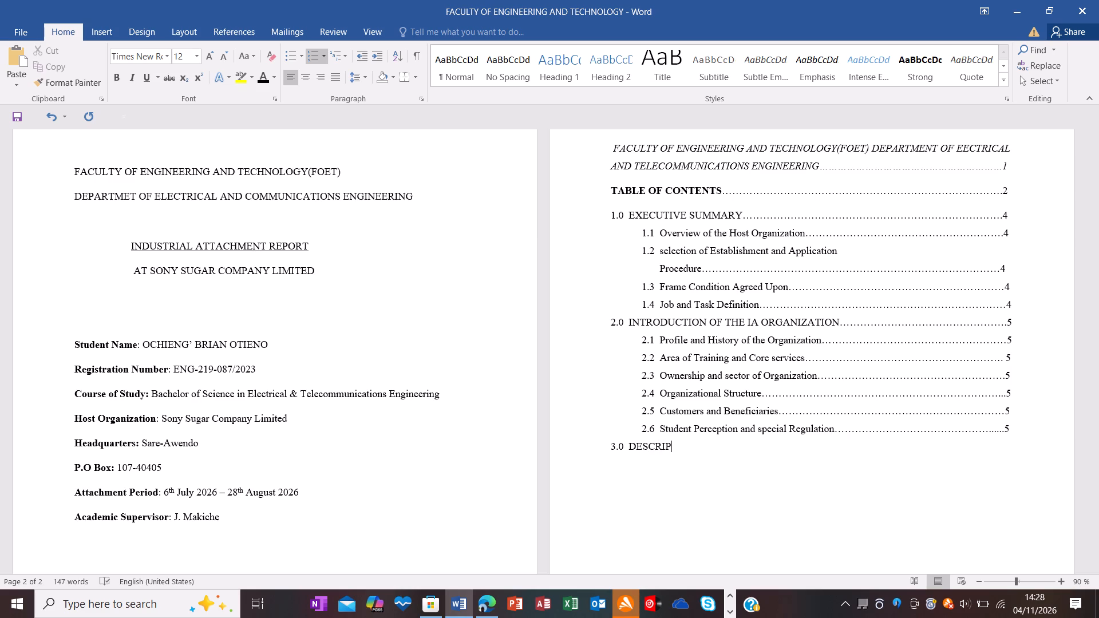
{"action": "key", "text": "t"}
{"action": "type", "text": "ION OF AAT"}
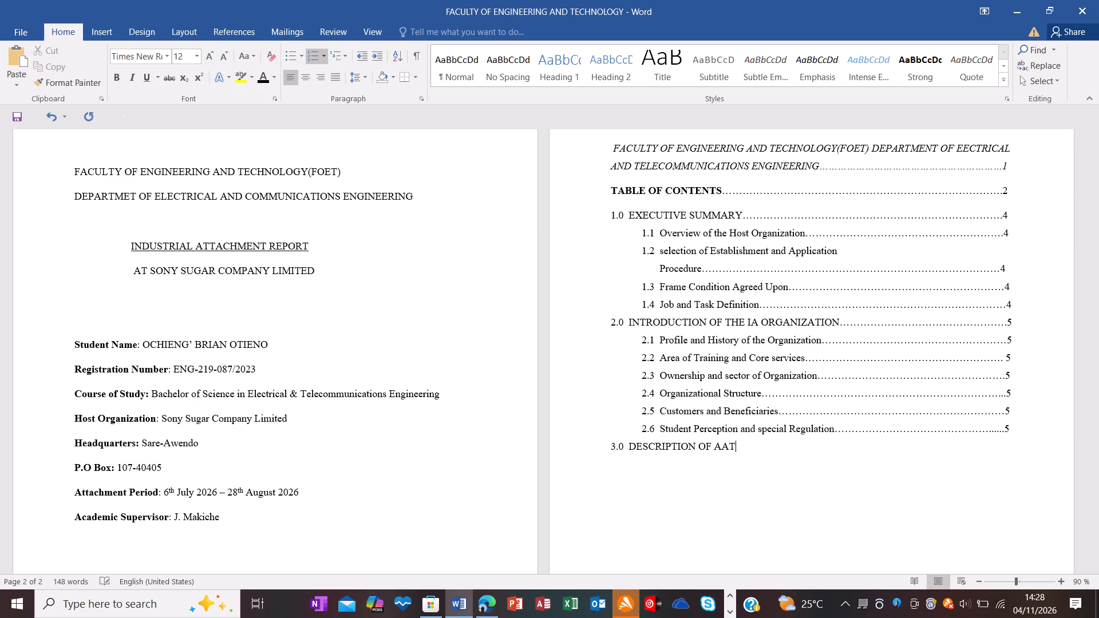
{"action": "key", "text": "BackSpace"}
{"action": "key", "text": "BackSpace"}
{"action": "key", "text": "BackSpace"}
{"action": "type", "text": "ATTACHMENT"}
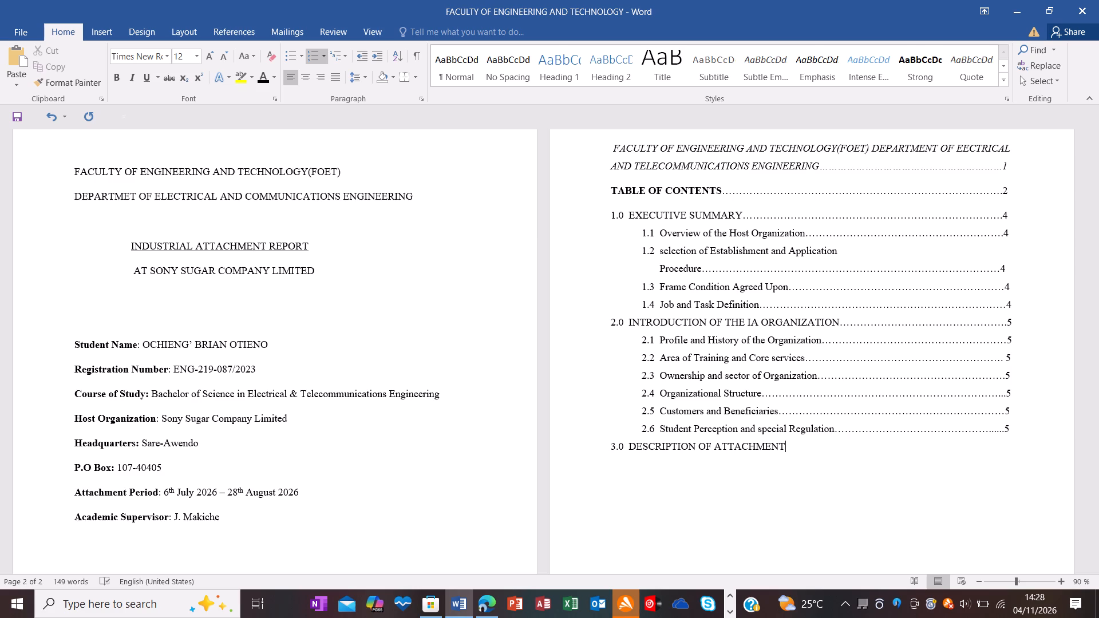
{"action": "type", "text": "....."}
{"action": "key", "text": "7"}
Start a new line below the 3.0 entry and number it 3.1 by hand instead of the automatic top-level number.
{"action": "key", "text": "Return"}
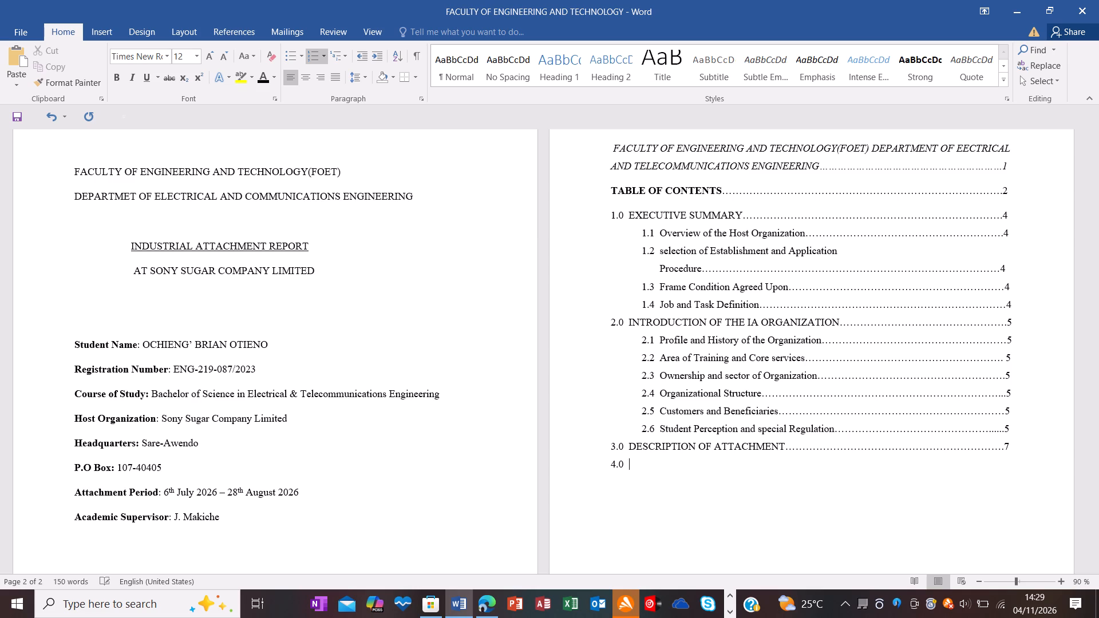
{"action": "key", "text": "BackSpace"}
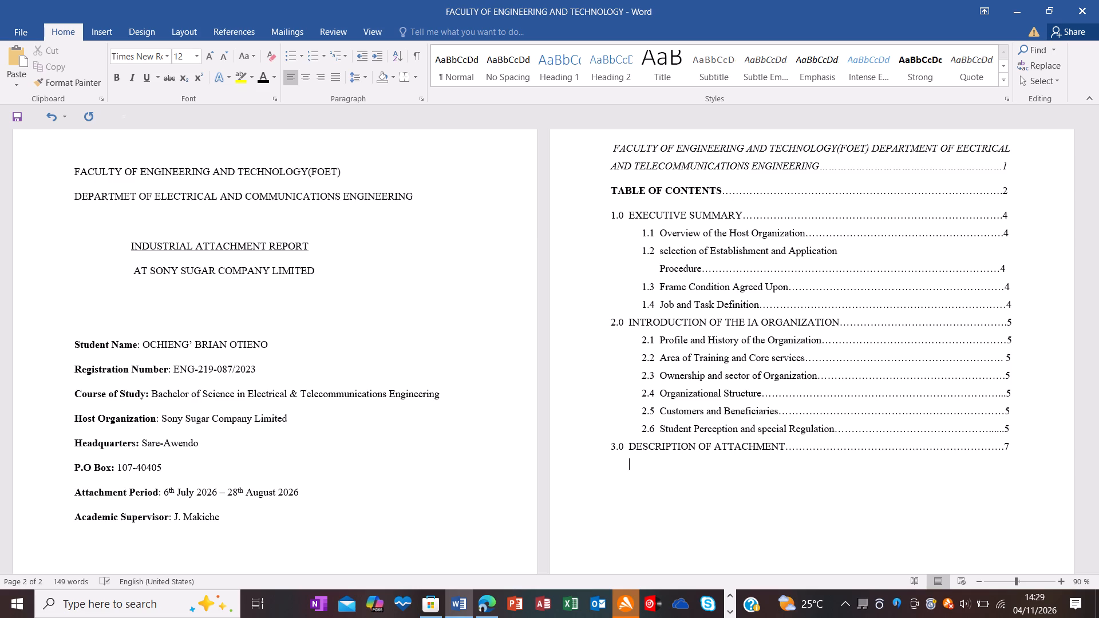
{"action": "key", "text": "3"}
{"action": "type", "text": ".1"}
{"action": "key", "text": "space"}
Enter "Weekly Timetable (Weeks 1 to 8" as the beginning of the 3.1 title.
{"action": "key", "text": "w"}
{"action": "type", "text": "ee"}
{"action": "type", "text": "kly T"}
{"action": "key", "text": "i"}
{"action": "type", "text": "metable"}
{"action": "key", "text": "space"}
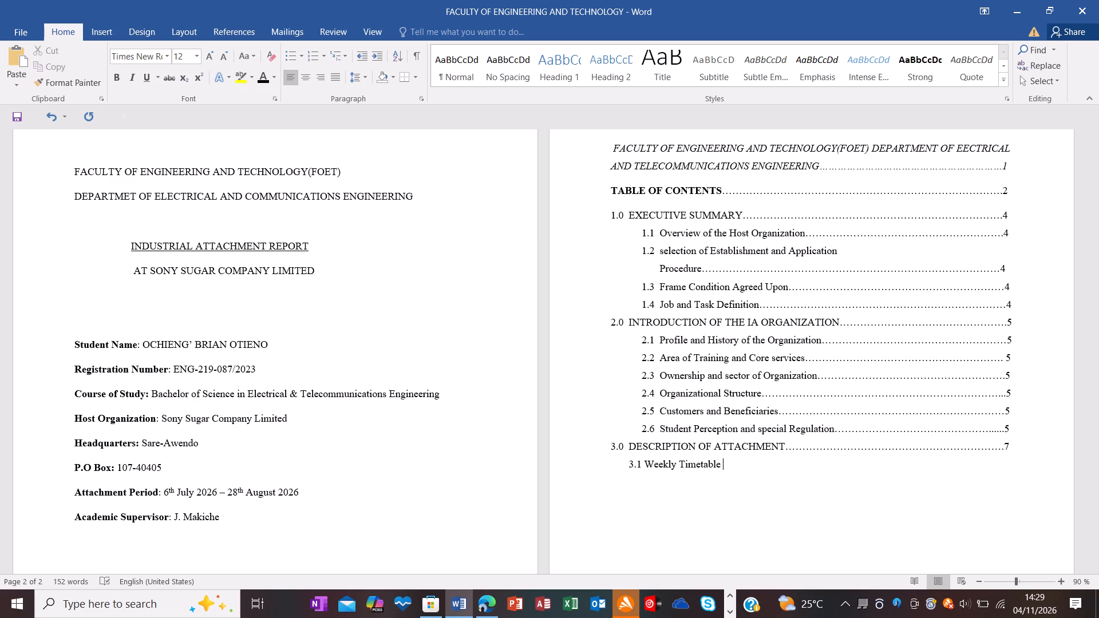
{"action": "key", "text": "shift+parenleft"}
{"action": "key", "text": "shift+w"}
{"action": "type", "text": "eeks 1"}
{"action": "type", "text": "to 8"}
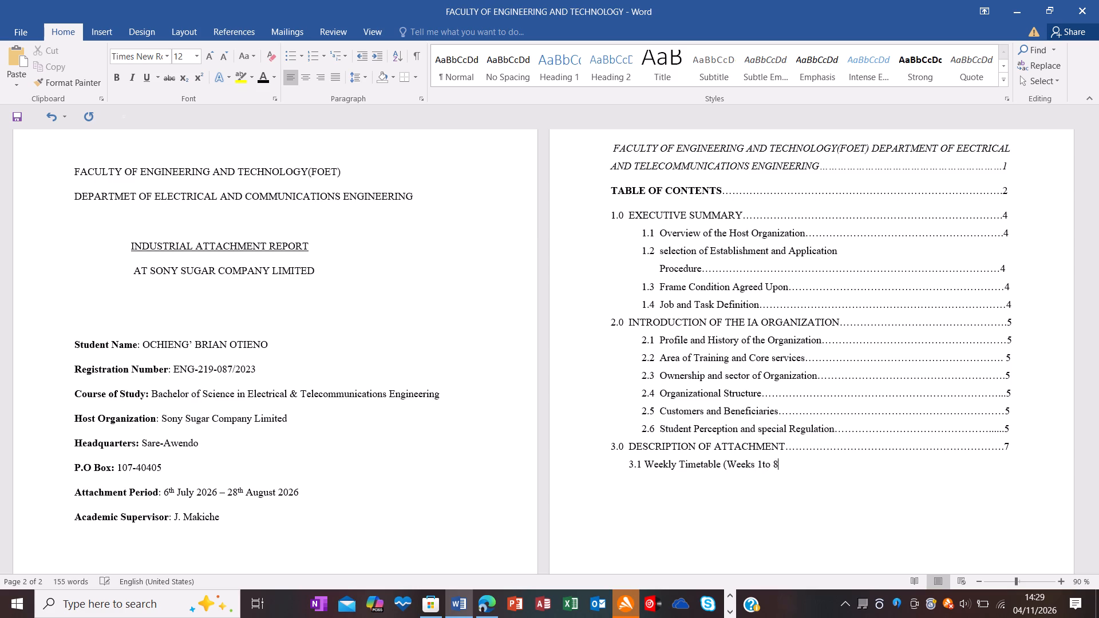
{"action": "left_click", "coordinate": [761, 466]}
{"action": "key", "text": "space"}
{"action": "left_click", "coordinate": [799, 461]}
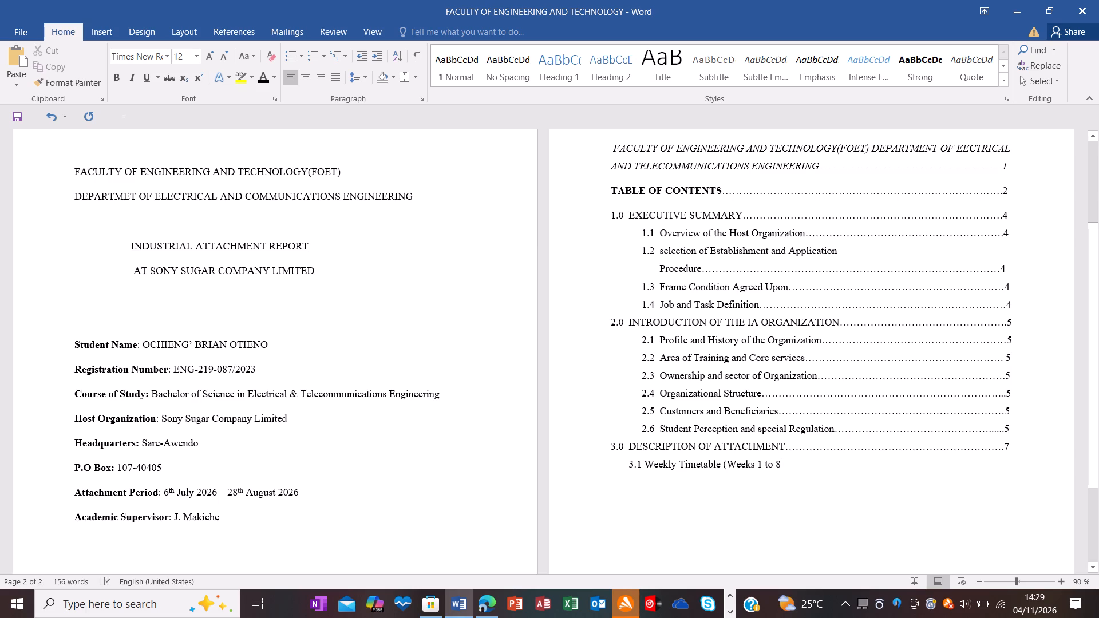
Complete the 3.1 title with "Log Diary)", capitalising both words and closing the bracket.
{"action": "key", "text": "shift+space"}
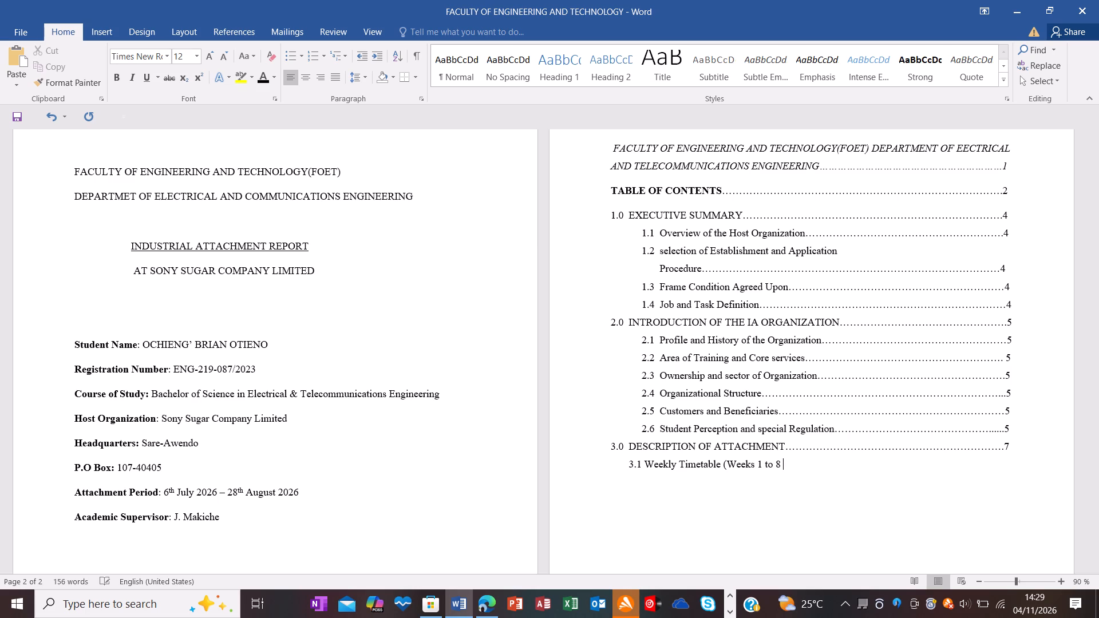
{"action": "type", "text": "LO"}
{"action": "key", "text": "BackSpace"}
{"action": "type", "text": "og"}
{"action": "key", "text": "space"}
{"action": "type", "text": "diary"}
{"action": "key", "text": "BackSpace"}
{"action": "key", "text": "BackSpace"}
{"action": "key", "text": "BackSpace"}
{"action": "key", "text": "BackSpace"}
{"action": "type", "text": "Diary"}
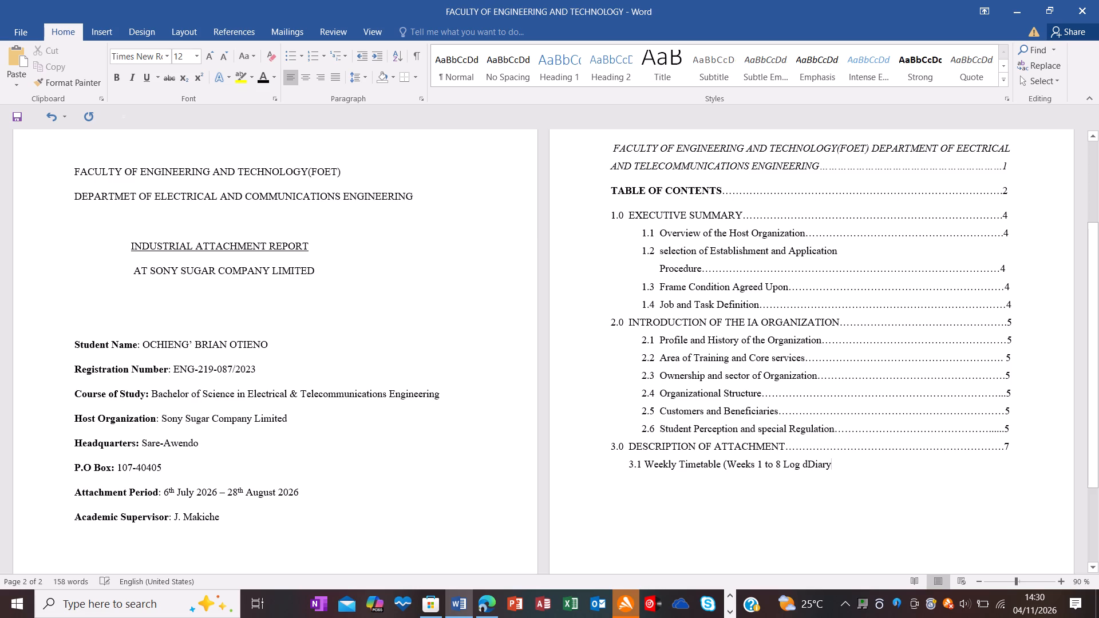
{"action": "left_click", "coordinate": [807, 461]}
{"action": "key", "text": "BackSpace"}
{"action": "left_click_drag", "start_coordinate": [852, 472], "coordinate": [843, 469]}
{"action": "key", "text": "shift+parenright"}
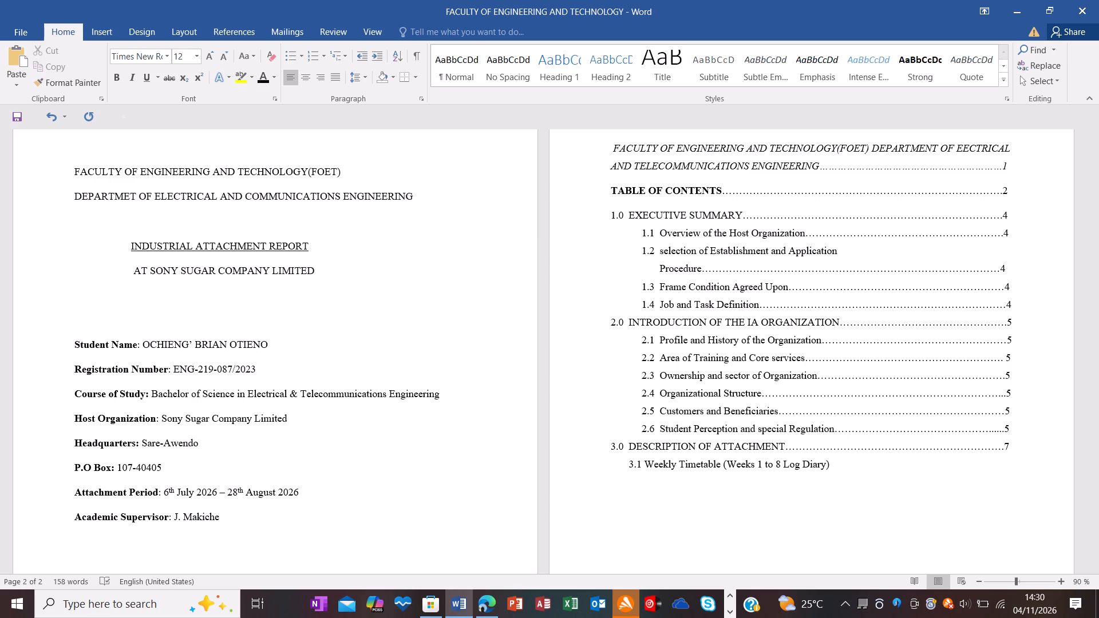
Add a dot leader and page number 7 to the 3.1 entry and start a new line below it.
{"action": "key", "text": "period"}
{"action": "key", "text": "period"}
{"action": "key", "text": "period"}
{"action": "key", "text": "period"}
{"action": "key", "text": "period"}
{"action": "key", "text": "period"}
{"action": "key", "text": "period"}
{"action": "key", "text": "period"}
{"action": "key", "text": "period"}
{"action": "key", "text": "period"}
{"action": "key", "text": "period"}
{"action": "key", "text": "period"}
{"action": "key", "text": "period"}
{"action": "key", "text": "period"}
{"action": "key", "text": "period"}
{"action": "key", "text": "period"}
{"action": "key", "text": "period"}
{"action": "key", "text": "period"}
{"action": "key", "text": "period"}
{"action": "key", "text": "period"}
{"action": "type", "text": ".."}
{"action": "key", "text": "7"}
{"action": "key", "text": "Return"}
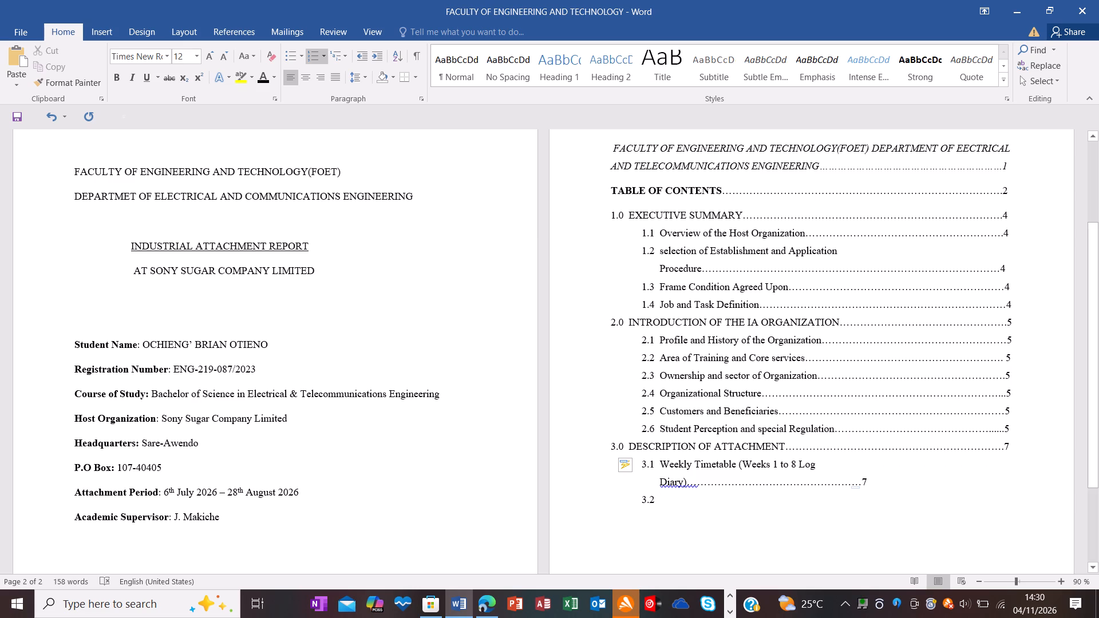
Remove the empty numbered line 3.2 below the 3.1 entry.
{"action": "left_click", "coordinate": [697, 480]}
{"action": "left_click", "coordinate": [883, 480]}
{"action": "left_click", "coordinate": [642, 498]}
{"action": "key", "text": "BackSpace"}
{"action": "key", "text": "BackSpace"}
{"action": "key", "text": "BackSpace"}
{"action": "key", "text": "BackSpace"}
Shorten the 3.1 dot leader so the entry fits on one line, re-enter page number 7, and start line 3.2.
{"action": "key", "text": "BackSpace"}
{"action": "key", "text": "BackSpace"}
{"action": "key", "text": "BackSpace"}
{"action": "key", "text": "BackSpace"}
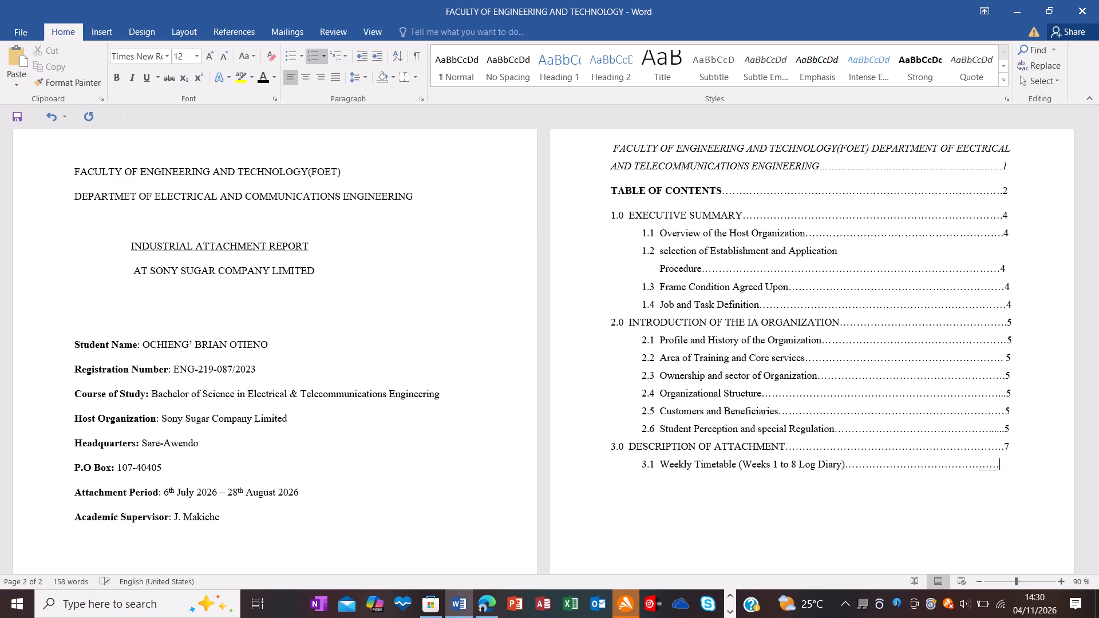
{"action": "type", "text": "......"}
{"action": "key", "text": "7"}
{"action": "key", "text": "Return"}
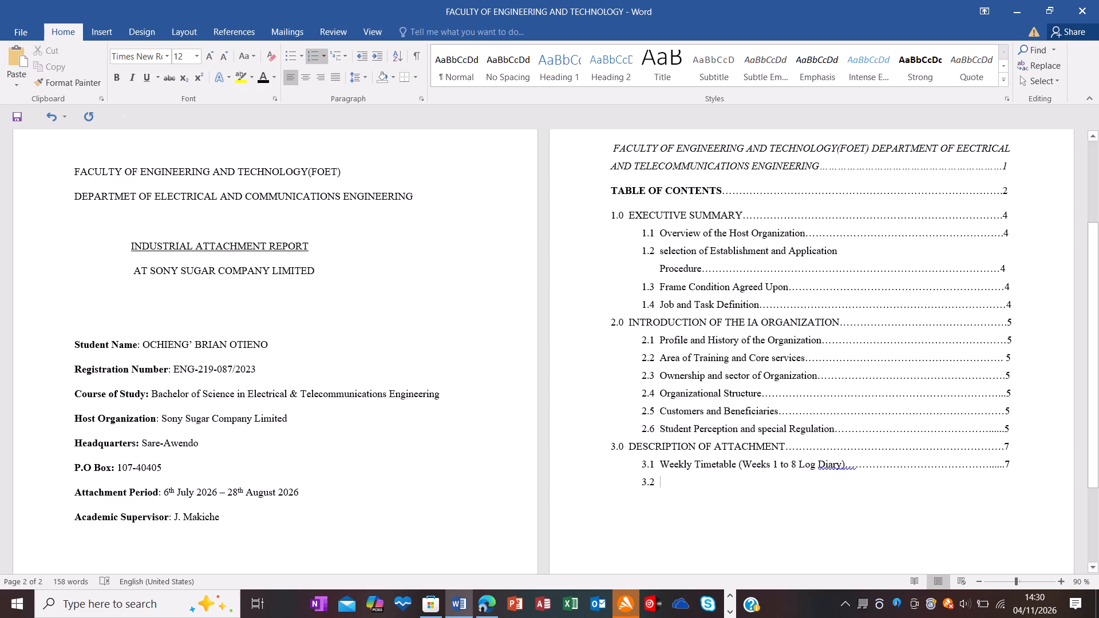
Insert a space between "Diary)" and the dot leader in the 3.1 entry.
{"action": "left_click", "coordinate": [844, 464]}
{"action": "key", "text": "space"}
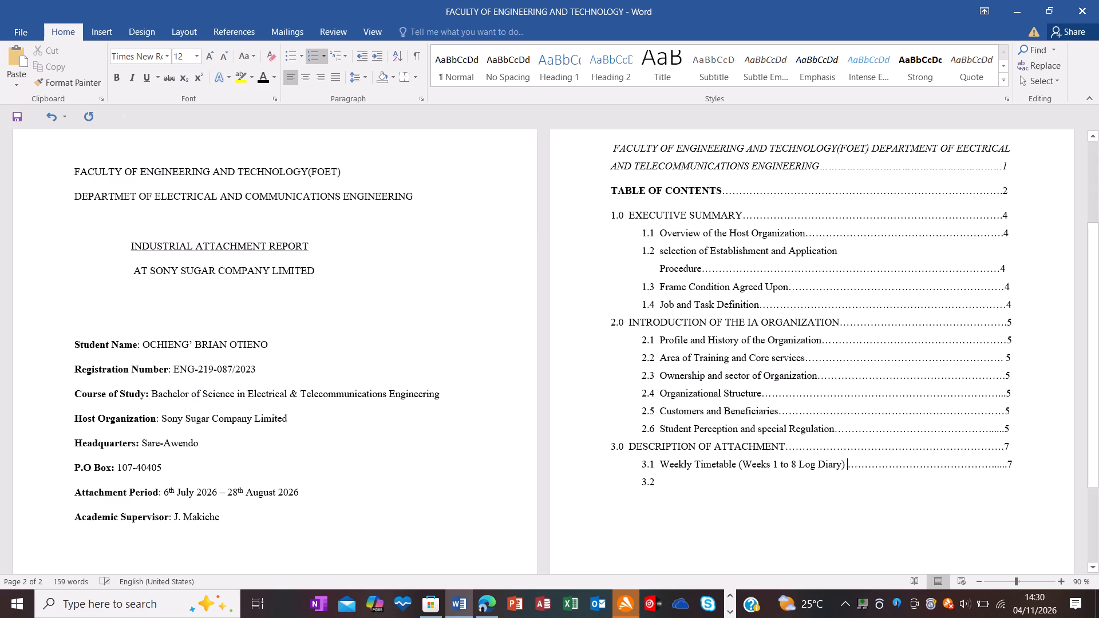
Enter "Description" as the first word of the 3.2 title, correcting its spelling.
{"action": "left_click", "coordinate": [677, 483]}
{"action": "type", "text": "Descrict"}
{"action": "type", "text": "ion"}
{"action": "key", "text": "space"}
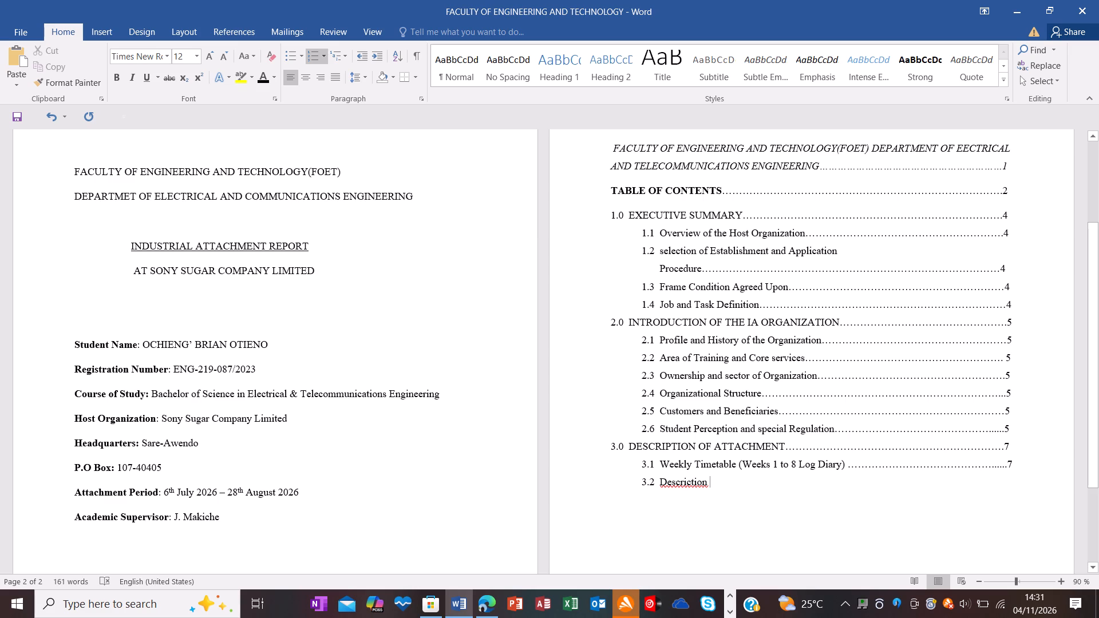
{"action": "left_click", "coordinate": [679, 486]}
{"action": "key", "text": "p"}
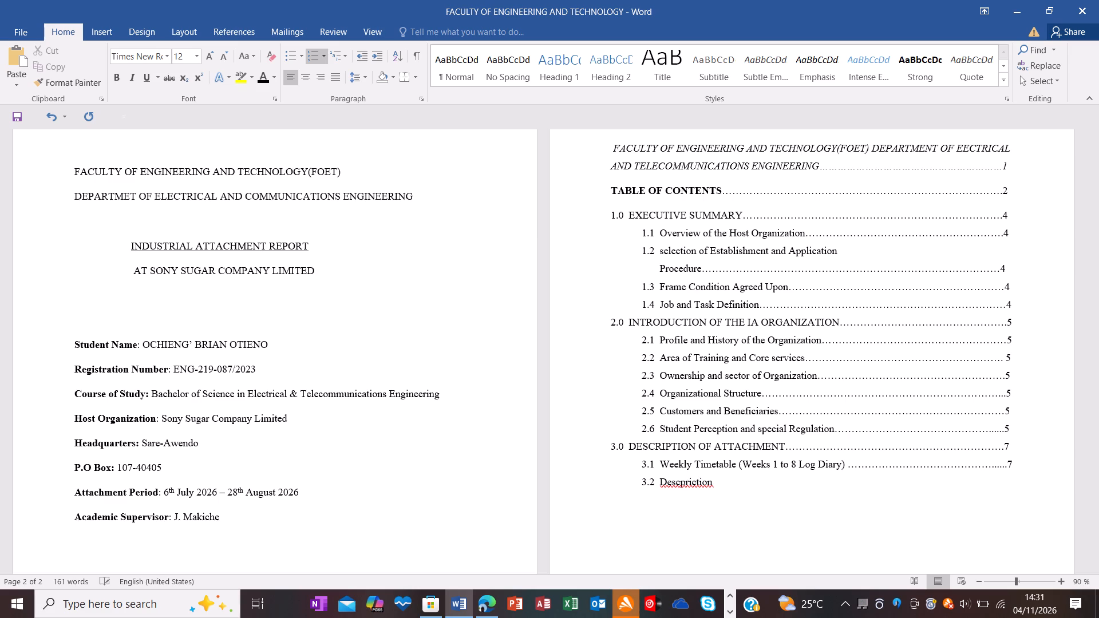
{"action": "key", "text": "BackSpace"}
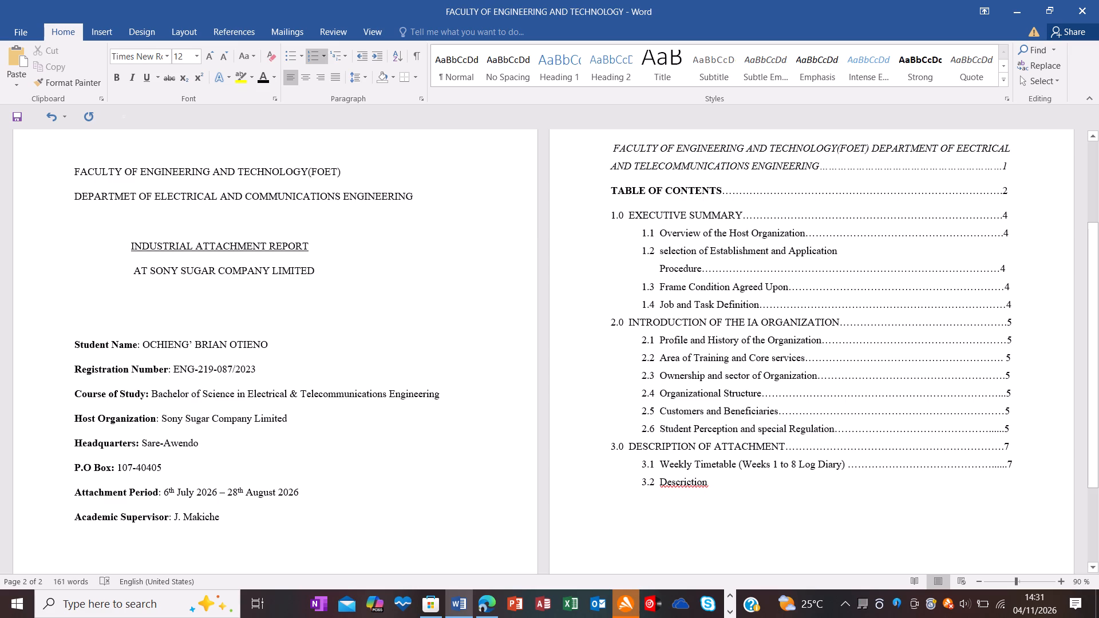
{"action": "left_click", "coordinate": [682, 486]}
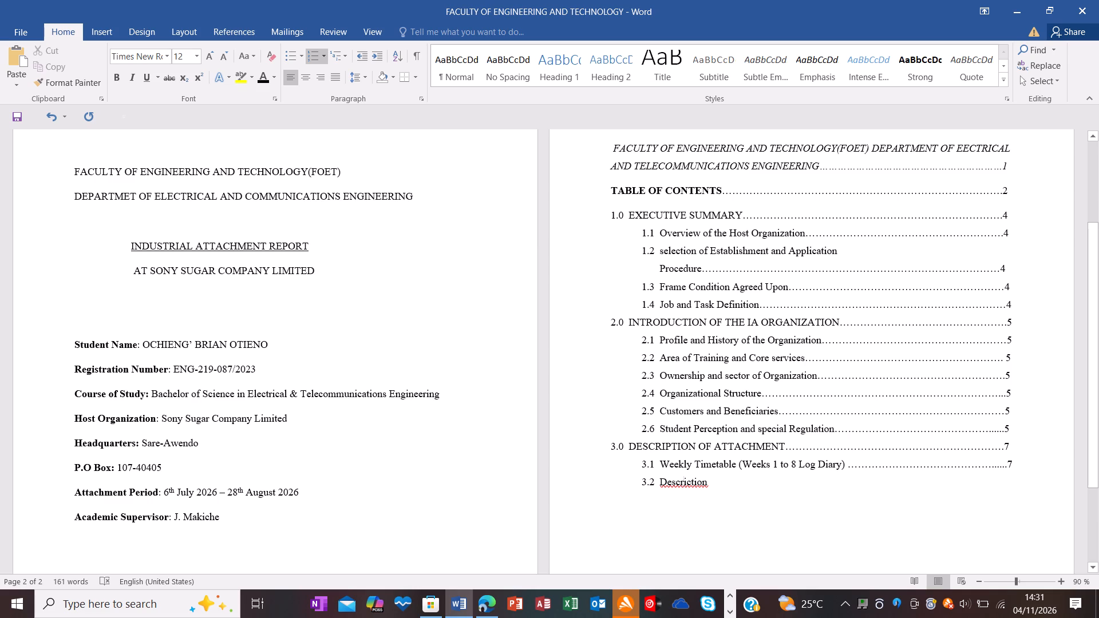
{"action": "left_click", "coordinate": [687, 482]}
{"action": "key", "text": "p"}
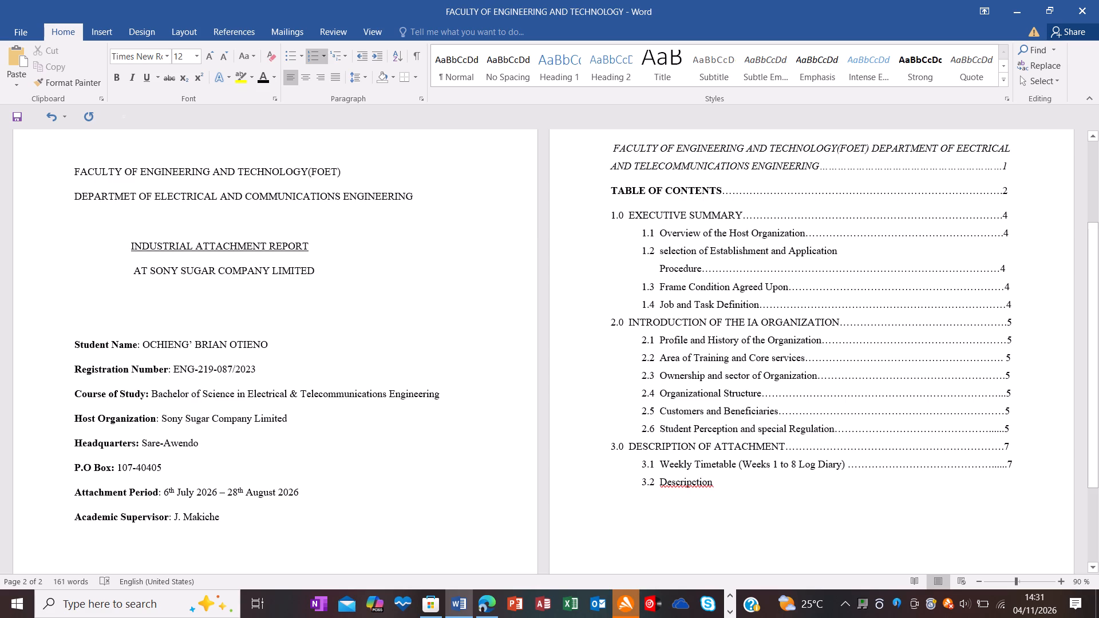
{"action": "left_click", "coordinate": [718, 481]}
{"action": "left_click", "coordinate": [718, 481]}
{"action": "left_click", "coordinate": [697, 481]}
{"action": "key", "text": "BackSpace"}
{"action": "left_click", "coordinate": [725, 480]}
Complete the 3.2 title with "of work station and daily Tasks".
{"action": "type", "text": "of work"}
{"action": "key", "text": "space"}
{"action": "type", "text": "stat"}
{"action": "type", "text": "ion"}
{"action": "key", "text": "space"}
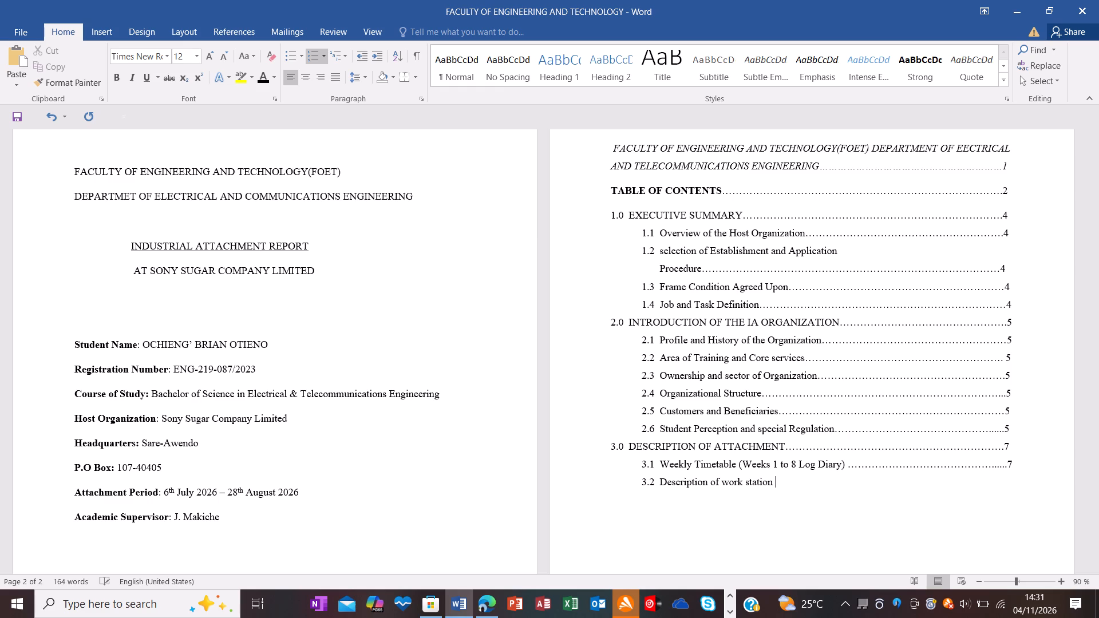
{"action": "type", "text": "and"}
{"action": "key", "text": "space"}
{"action": "type", "text": "daily"}
{"action": "key", "text": "space"}
{"action": "key", "text": "shift+t"}
{"action": "type", "text": "asks"}
Add a dot leader and page number 18 to the 3.2 entry.
{"action": "key", "text": "period"}
{"action": "key", "text": "period"}
{"action": "key", "text": "period"}
{"action": "key", "text": "period"}
{"action": "key", "text": "period"}
{"action": "key", "text": "period"}
{"action": "key", "text": "period"}
{"action": "key", "text": "period"}
{"action": "key", "text": "period"}
{"action": "key", "text": "period"}
{"action": "key", "text": "period"}
{"action": "key", "text": "period"}
{"action": "key", "text": "period"}
{"action": "key", "text": "period"}
{"action": "key", "text": "period"}
{"action": "key", "text": "period"}
{"action": "key", "text": "period"}
{"action": "key", "text": "period"}
{"action": "key", "text": "period"}
{"action": "key", "text": "period"}
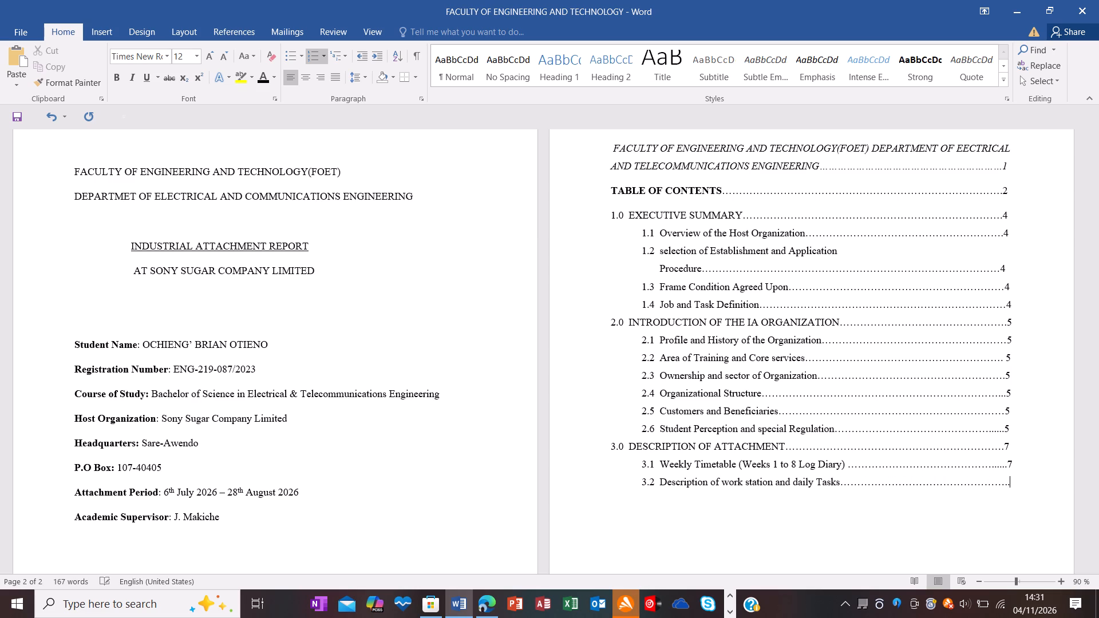
{"action": "key", "text": "1"}
{"action": "key", "text": "8"}
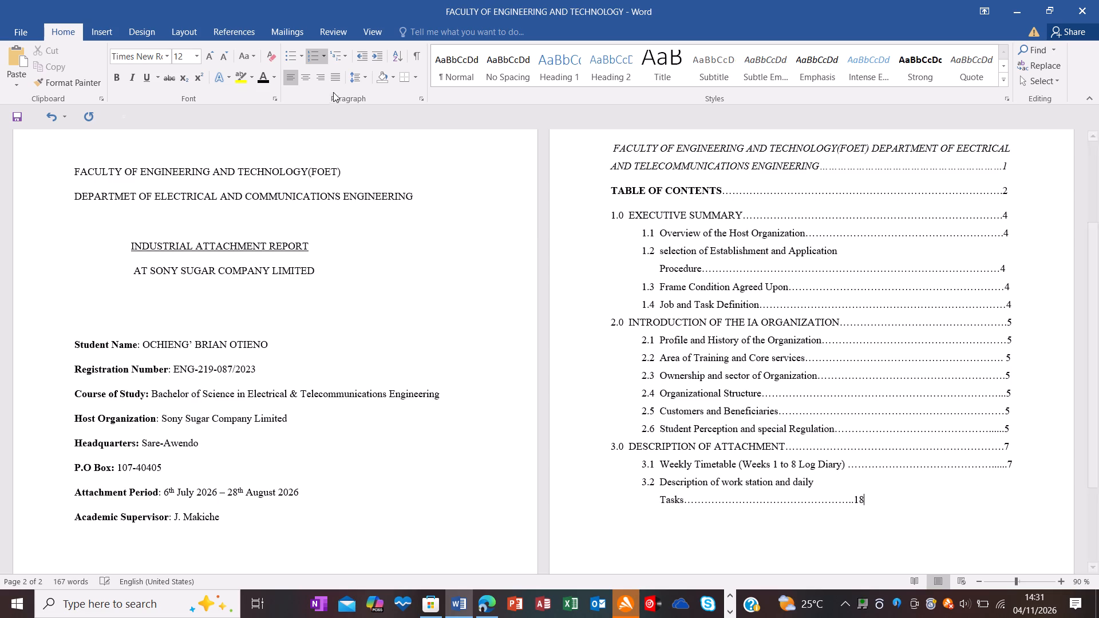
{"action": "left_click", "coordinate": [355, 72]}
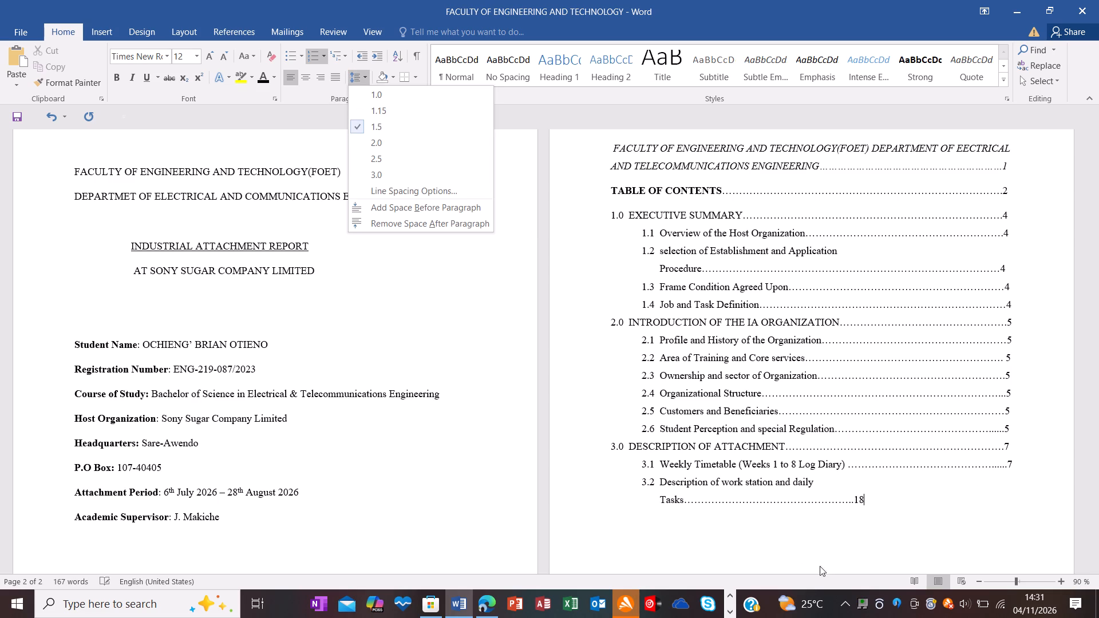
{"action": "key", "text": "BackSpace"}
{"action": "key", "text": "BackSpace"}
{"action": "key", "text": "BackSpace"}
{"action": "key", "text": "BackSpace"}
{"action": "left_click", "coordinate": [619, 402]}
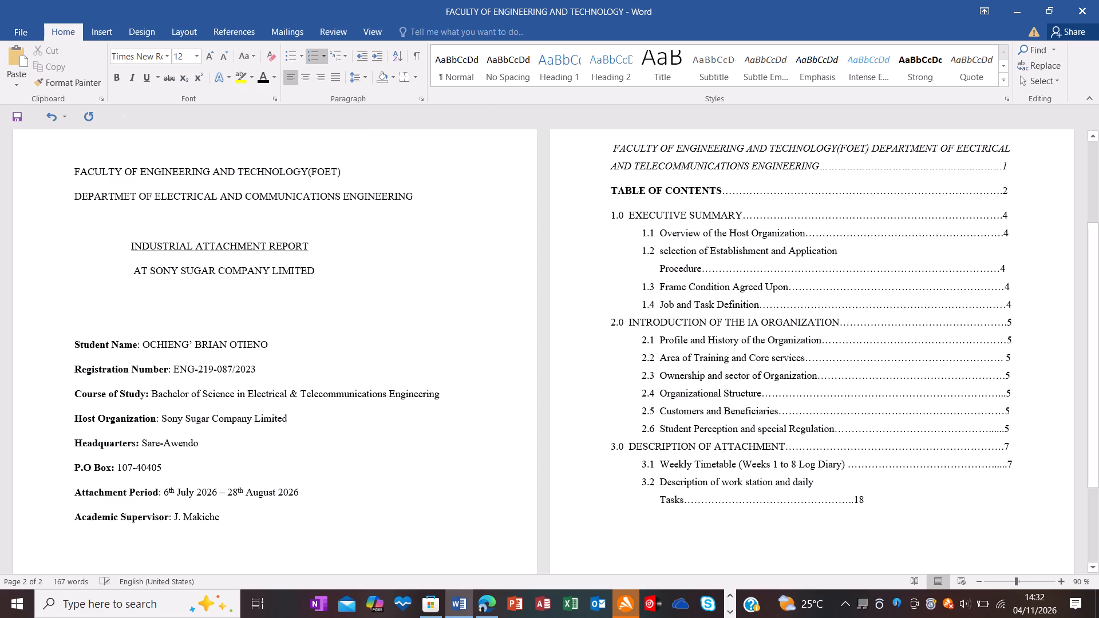
Trim the 3.2 dot leader so the entry fits on one line and re-enter page number 18.
{"action": "key", "text": "BackSpace"}
{"action": "key", "text": "BackSpace"}
{"action": "key", "text": "BackSpace"}
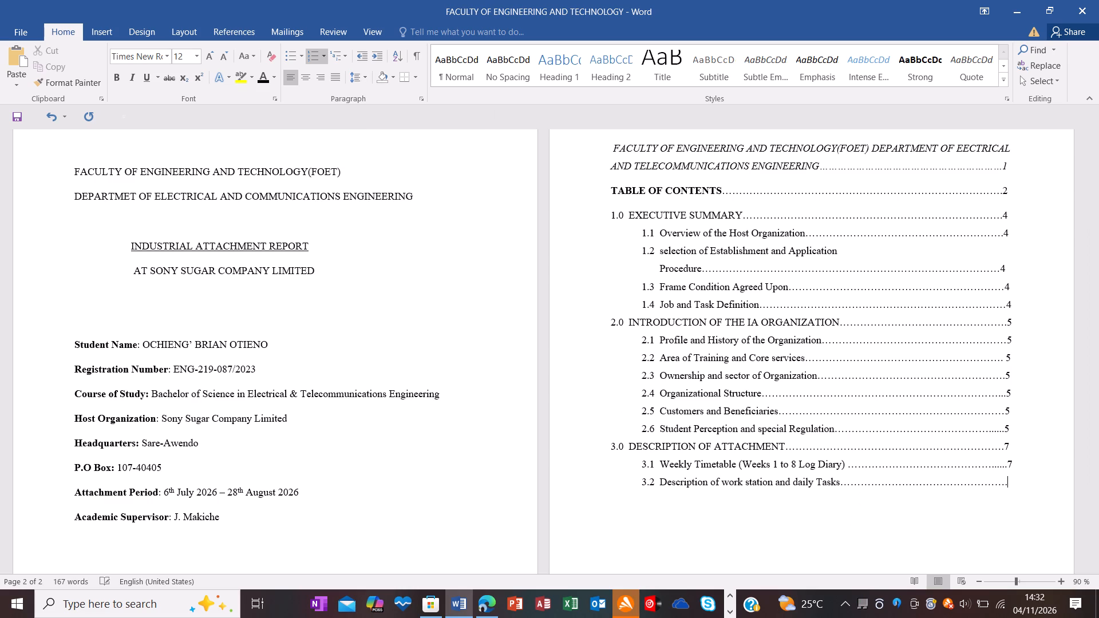
{"action": "key", "text": "BackSpace"}
{"action": "type", "text": "18"}
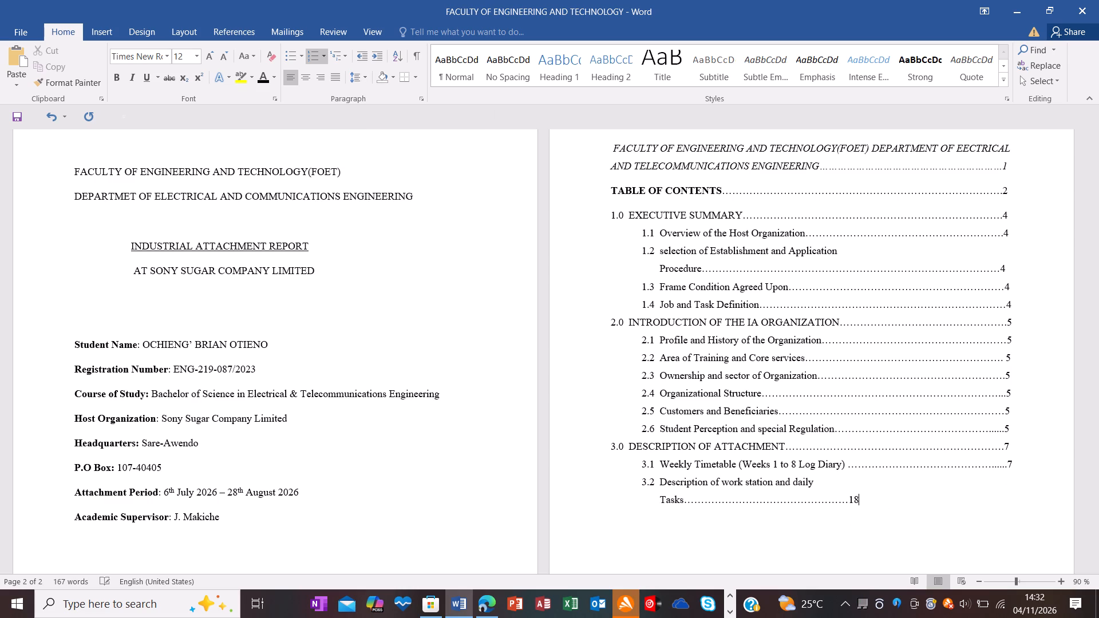
{"action": "key", "text": "BackSpace"}
{"action": "key", "text": "BackSpace"}
{"action": "key", "text": "BackSpace"}
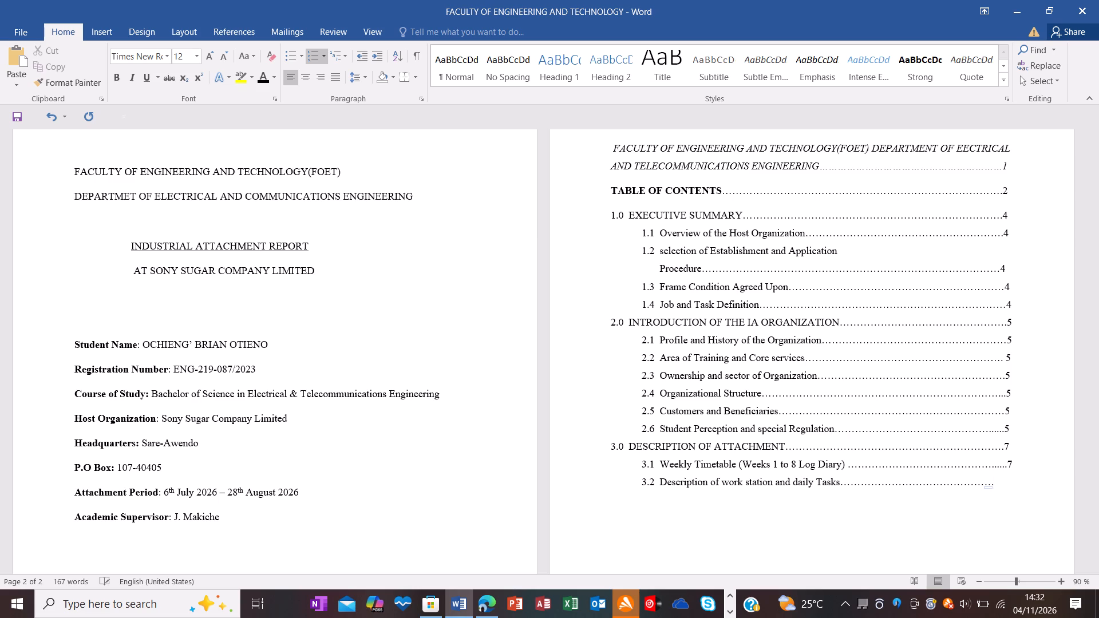
{"action": "key", "text": "1"}
{"action": "key", "text": "8"}
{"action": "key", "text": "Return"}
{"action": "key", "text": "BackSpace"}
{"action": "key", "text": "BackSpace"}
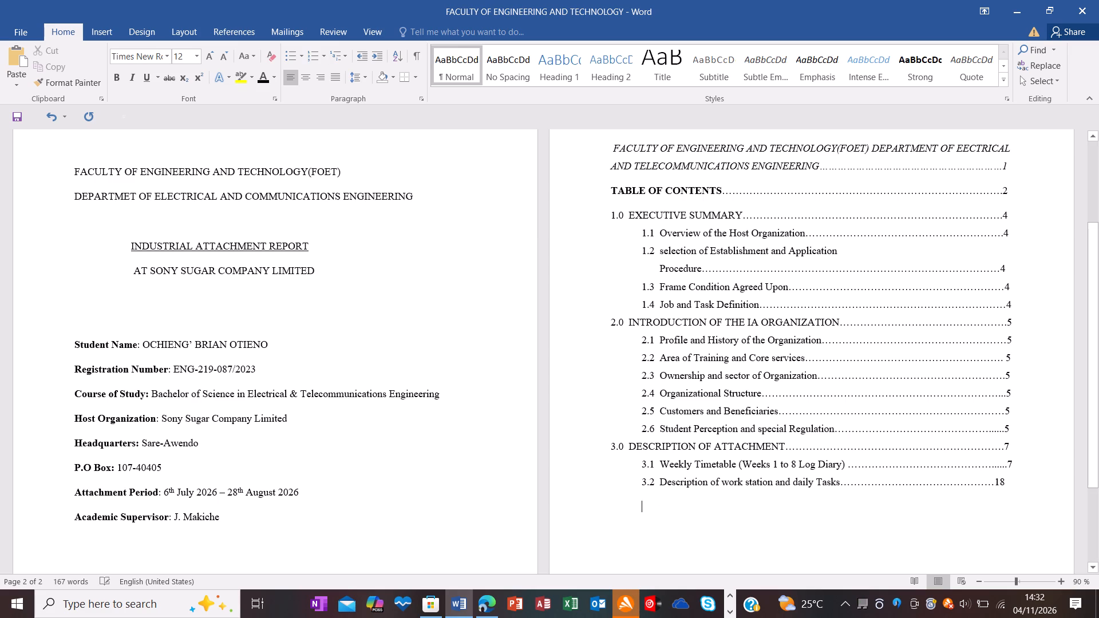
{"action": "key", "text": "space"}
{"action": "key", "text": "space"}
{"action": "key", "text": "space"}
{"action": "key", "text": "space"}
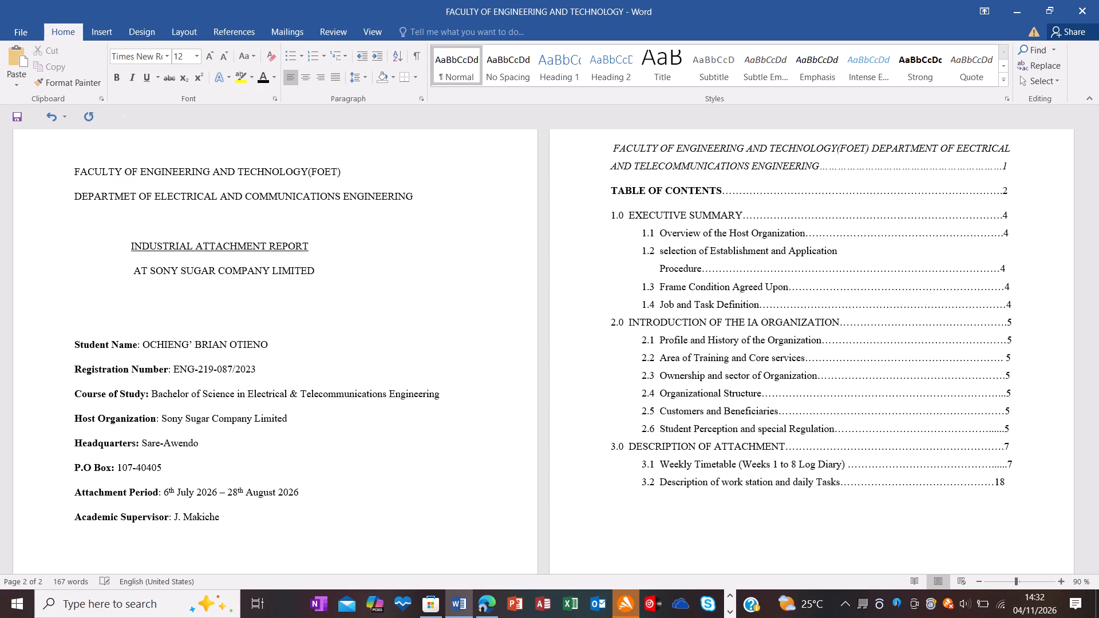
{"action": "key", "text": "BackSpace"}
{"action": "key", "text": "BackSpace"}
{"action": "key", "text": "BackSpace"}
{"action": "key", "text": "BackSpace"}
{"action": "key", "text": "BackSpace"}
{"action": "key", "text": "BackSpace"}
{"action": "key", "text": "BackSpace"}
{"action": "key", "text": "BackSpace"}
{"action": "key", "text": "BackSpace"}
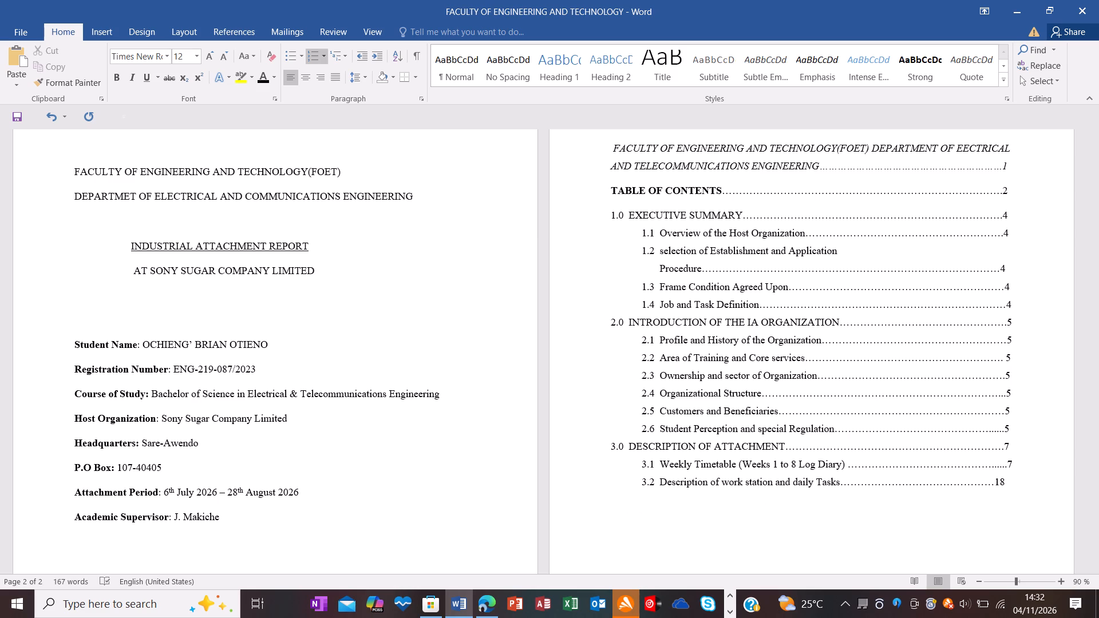
Add an unnumbered line under the 3.2 entry reading "3.2.1 Description of department and workstation".
{"action": "key", "text": "Return"}
{"action": "key", "text": "BackSpace"}
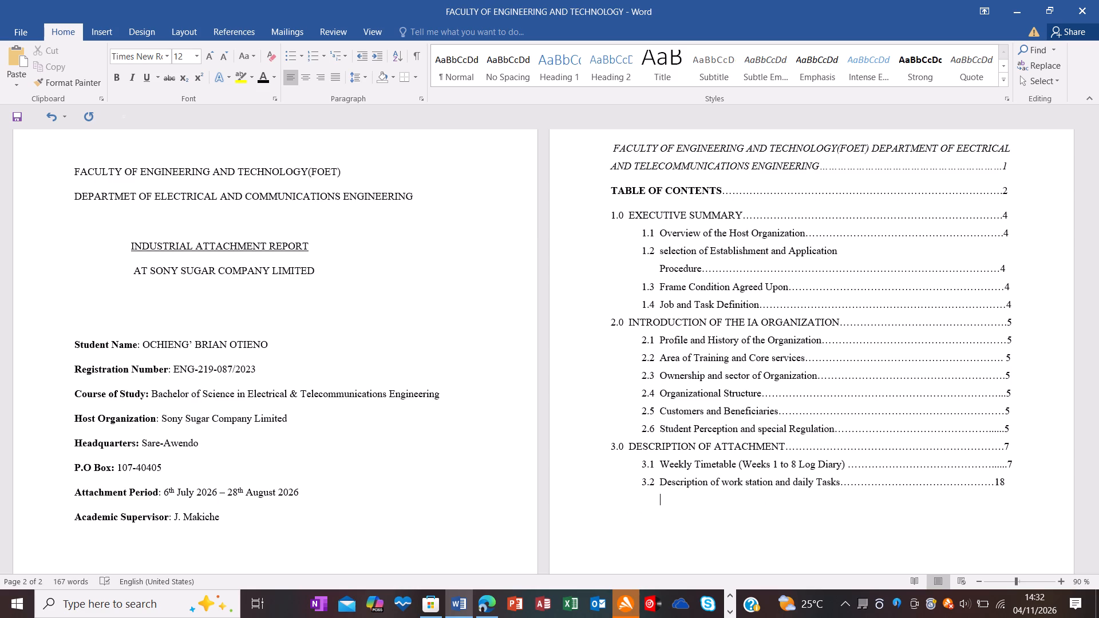
{"action": "key", "text": "3"}
{"action": "type", "text": ".2.1"}
{"action": "key", "text": "space"}
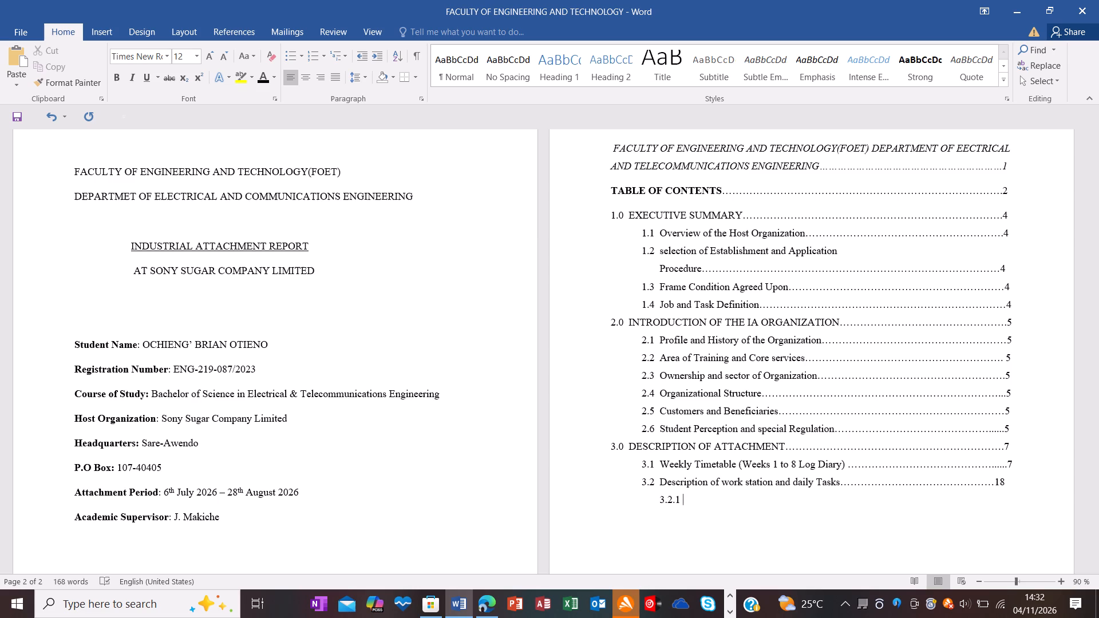
{"action": "type", "text": "Desc"}
{"action": "key", "text": "r"}
{"action": "type", "text": "iption of"}
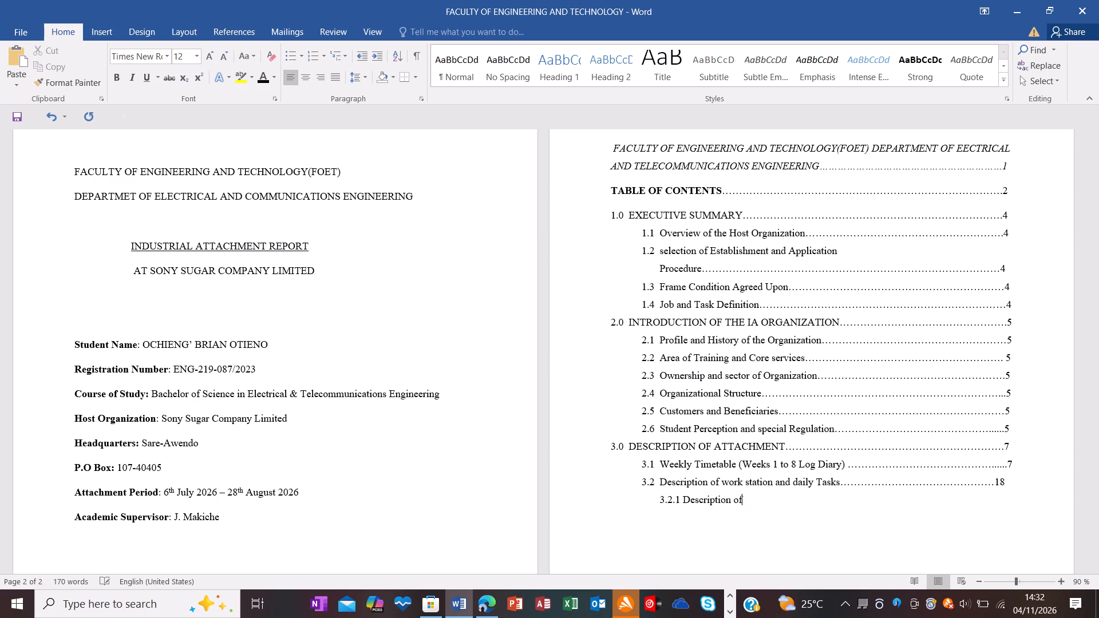
{"action": "key", "text": "space"}
{"action": "type", "text": "departme"}
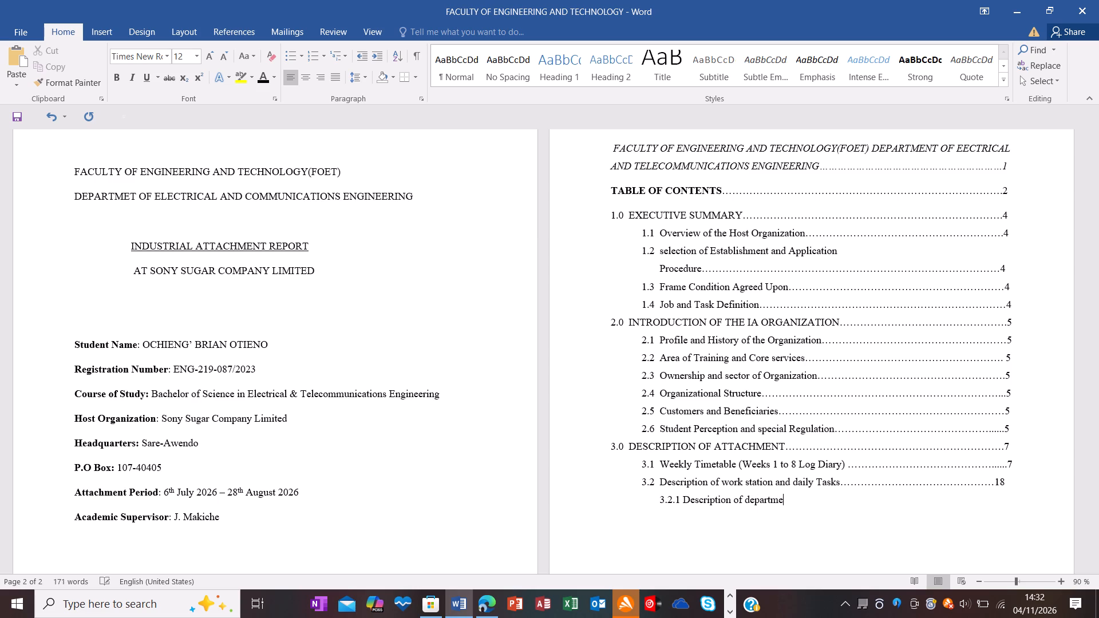
{"action": "type", "text": "nt and workstation"}
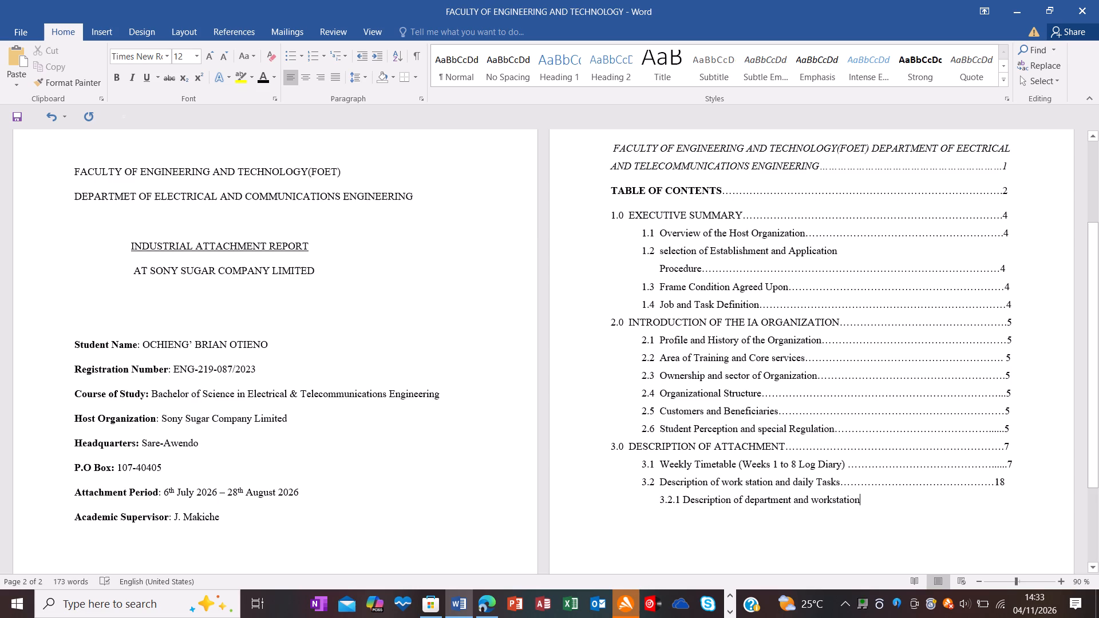
Capitalize "Workstation" and "Department" in the 3.2.1 title.
{"action": "left_click", "coordinate": [820, 501]}
{"action": "key", "text": "BackSpace"}
{"action": "key", "text": "shift+w"}
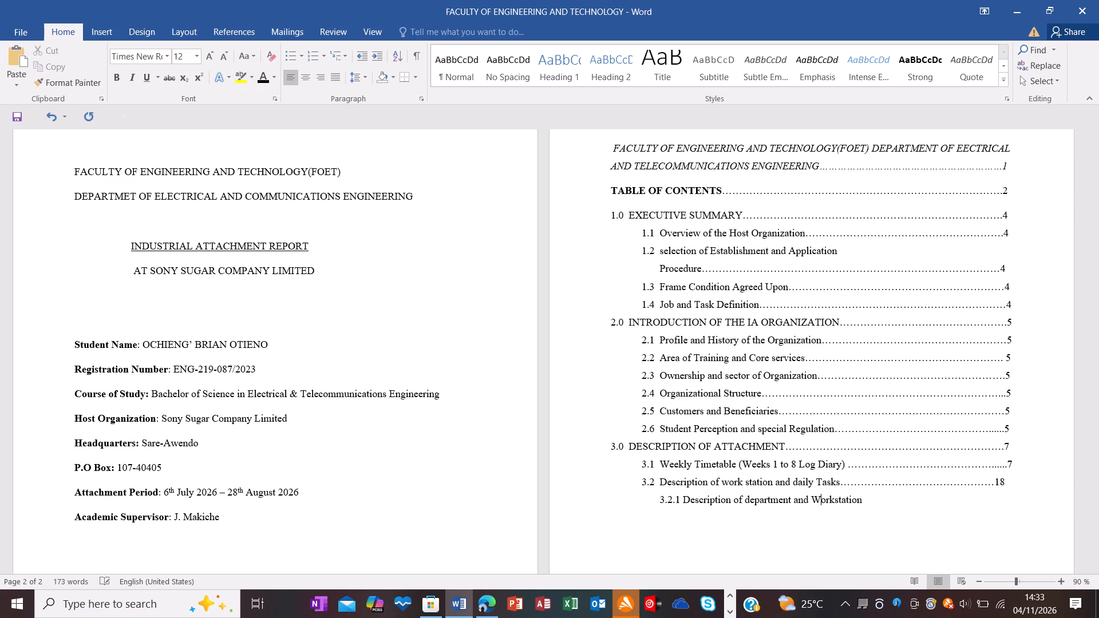
{"action": "left_click", "coordinate": [750, 502]}
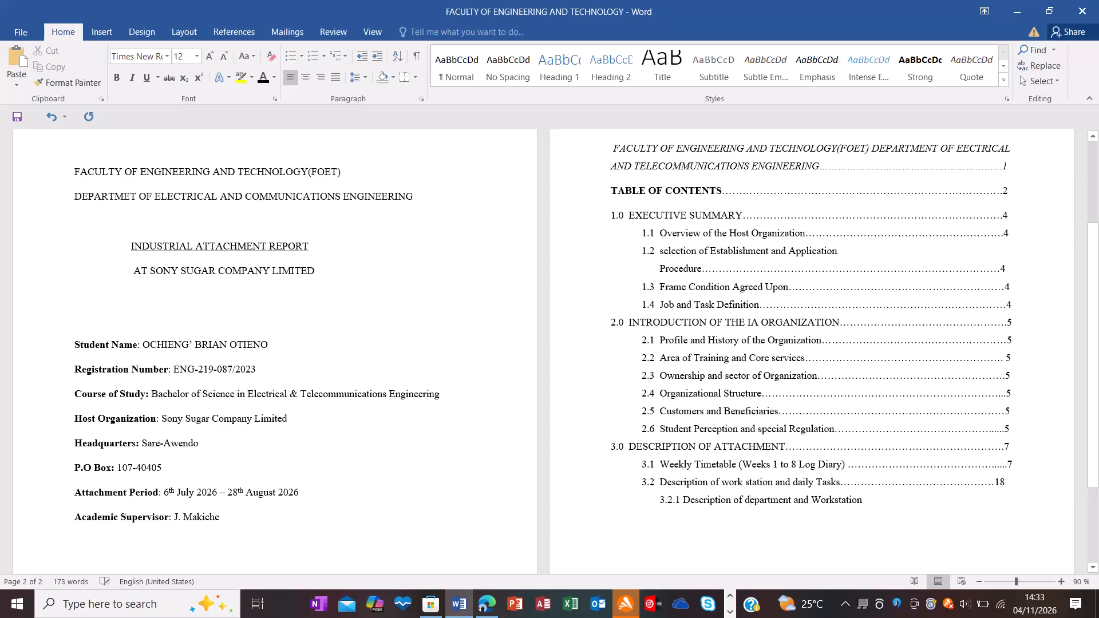
{"action": "key", "text": "BackSpace"}
{"action": "key", "text": "d"}
{"action": "key", "text": "BackSpace"}
{"action": "key", "text": "shift+d"}
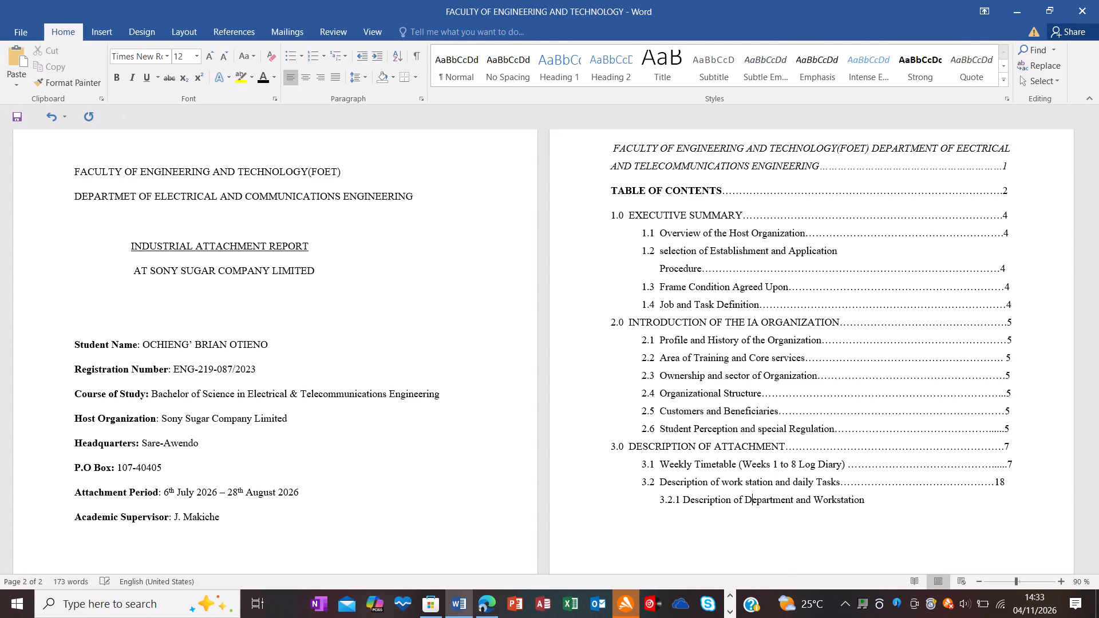
Add a dot leader and page number 18 to the 3.2.1 entry.
{"action": "left_click", "coordinate": [892, 505]}
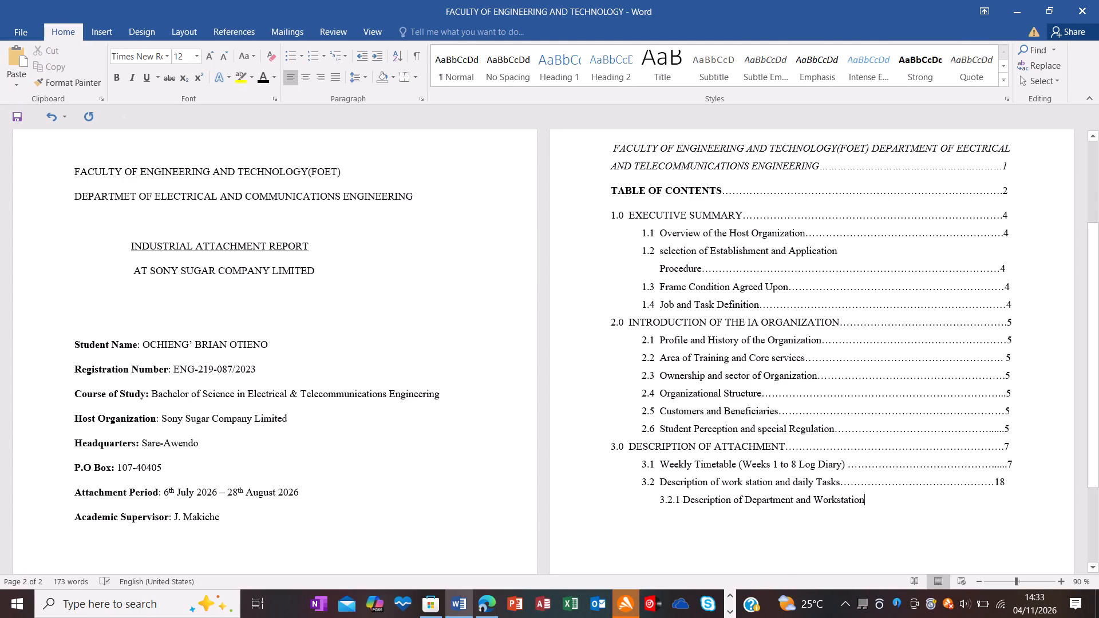
{"action": "key", "text": "period"}
{"action": "key", "text": "period"}
{"action": "key", "text": "period"}
{"action": "key", "text": "period"}
{"action": "key", "text": "period"}
{"action": "key", "text": "period"}
{"action": "key", "text": "period"}
{"action": "key", "text": "period"}
{"action": "key", "text": "period"}
{"action": "key", "text": "period"}
{"action": "key", "text": "period"}
{"action": "key", "text": "period"}
{"action": "key", "text": "period"}
{"action": "key", "text": "period"}
{"action": "key", "text": "period"}
{"action": "key", "text": "period"}
{"action": "key", "text": "period"}
{"action": "key", "text": "period"}
{"action": "key", "text": "period"}
{"action": "key", "text": "period"}
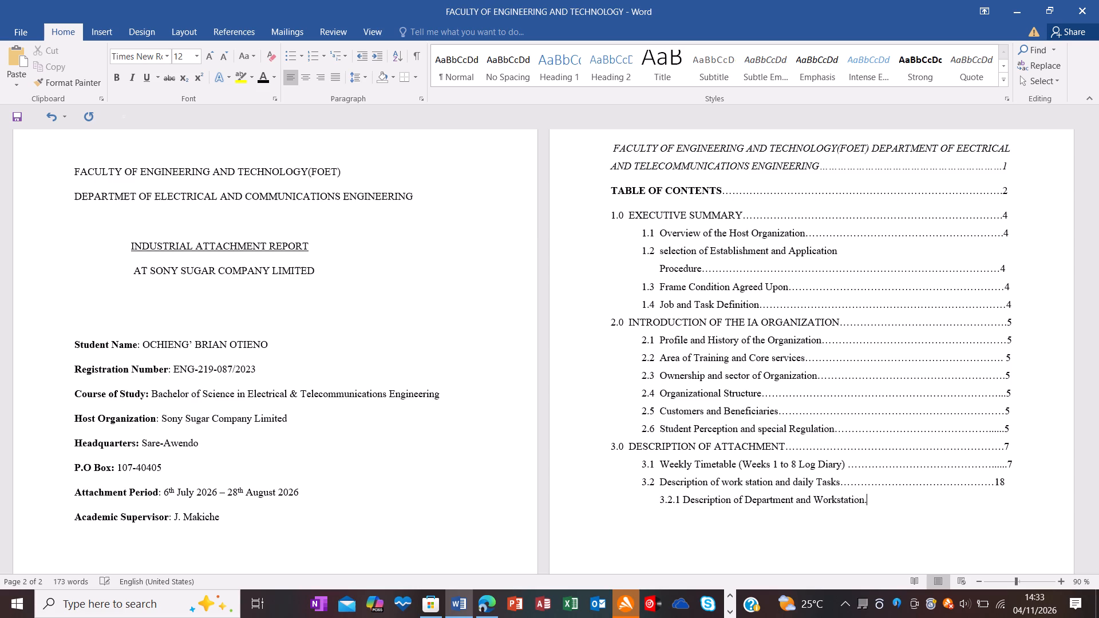
{"action": "type", "text": "..."}
{"action": "type", "text": "18"}
Start the 3.2.2 entry, and extend the 3.2.1 dot leader so its page number lines up with the 3.2 entry's.
{"action": "key", "text": "Return"}
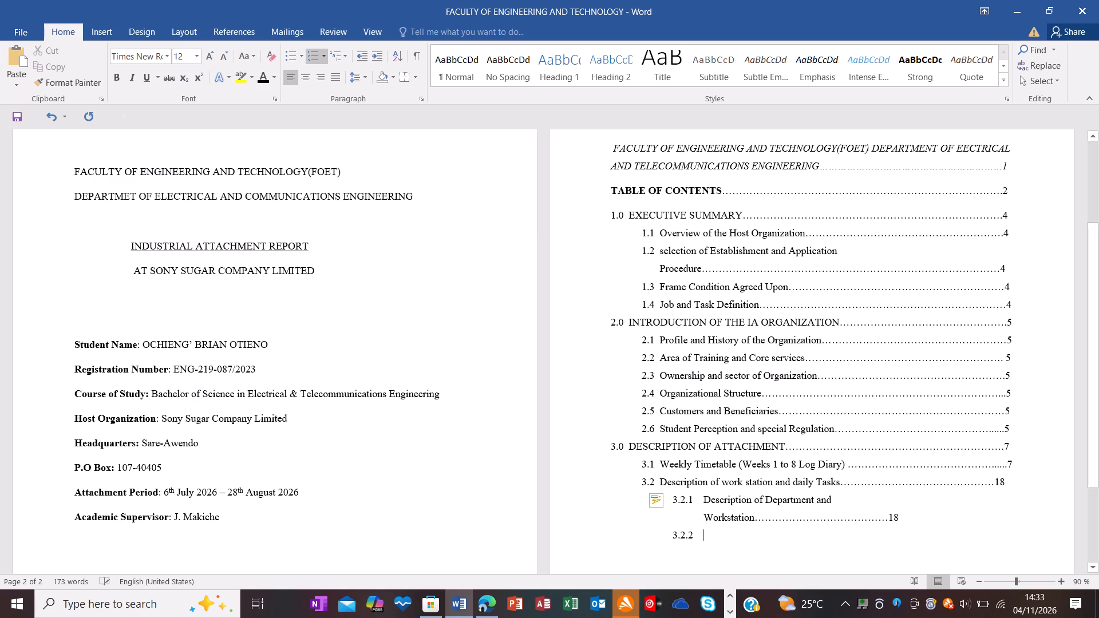
{"action": "left_click", "coordinate": [888, 520]}
{"action": "key", "text": "period"}
{"action": "key", "text": "period"}
{"action": "key", "text": "period"}
{"action": "key", "text": "period"}
{"action": "key", "text": "period"}
{"action": "key", "text": "period"}
{"action": "key", "text": "period"}
{"action": "key", "text": "period"}
{"action": "key", "text": "period"}
{"action": "key", "text": "period"}
{"action": "key", "text": "period"}
{"action": "key", "text": "period"}
{"action": "key", "text": "period"}
{"action": "key", "text": "period"}
{"action": "key", "text": "period"}
{"action": "key", "text": "period"}
{"action": "key", "text": "period"}
{"action": "key", "text": "period"}
{"action": "key", "text": "period"}
{"action": "key", "text": "period"}
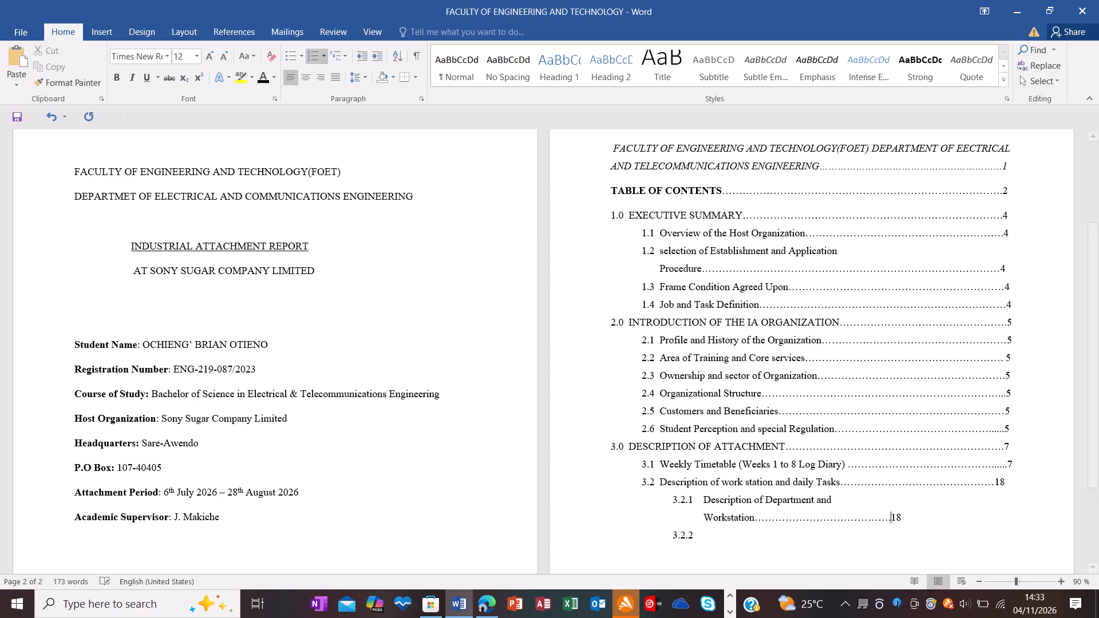
{"action": "type", "text": ".."}
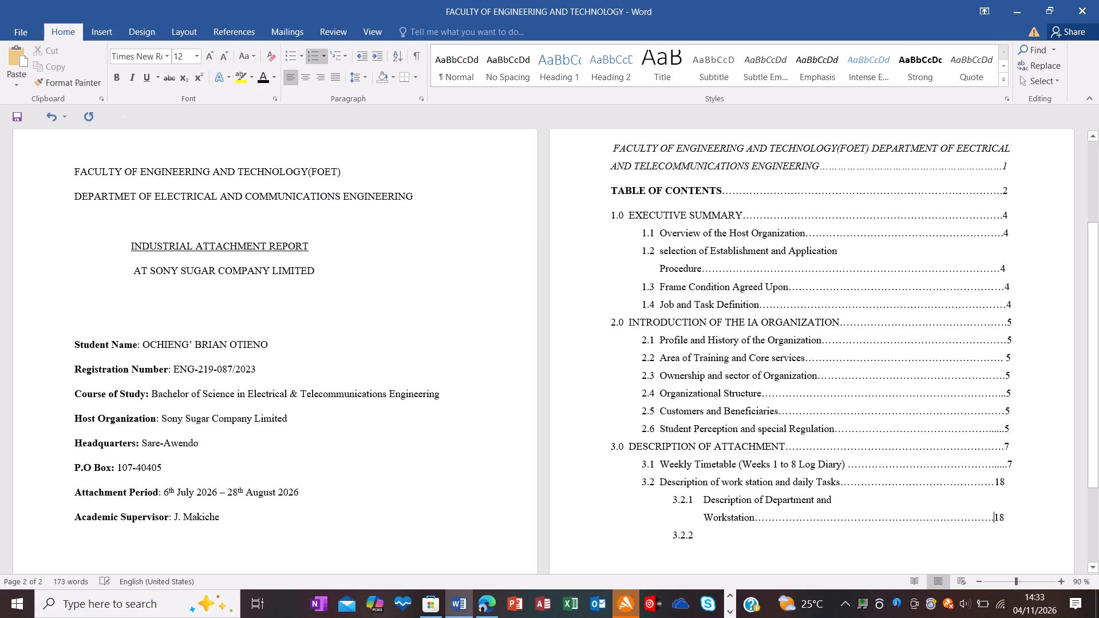
Enter "Familiarization Phase and mentoring" as the 3.2.2 title, correcting the spelling of its first word.
{"action": "left_click", "coordinate": [690, 530]}
{"action": "left_click", "coordinate": [709, 530]}
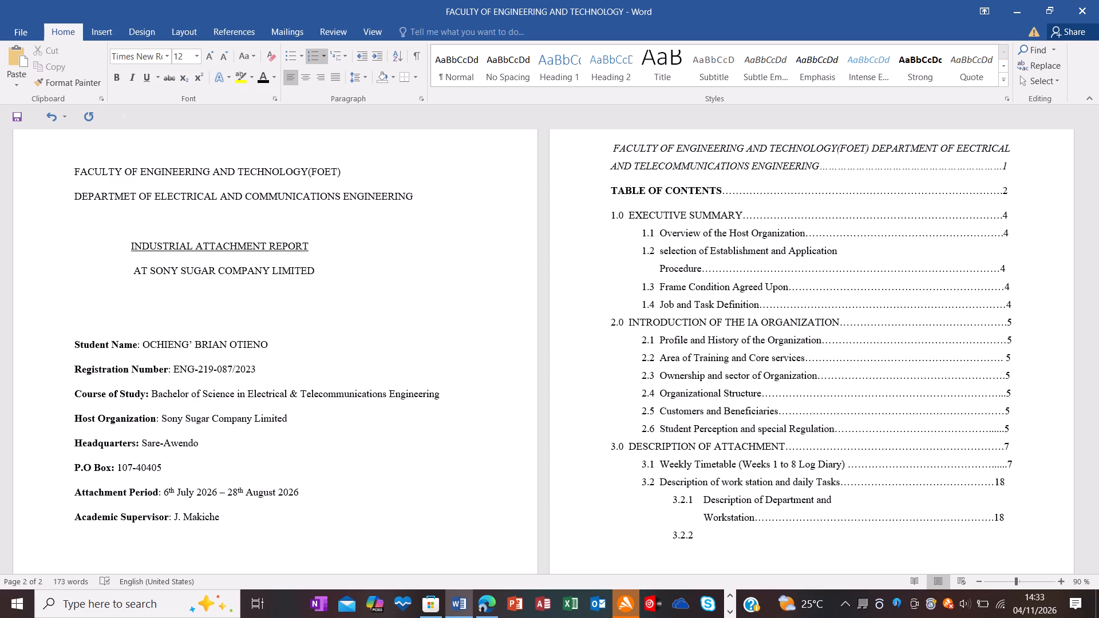
{"action": "type", "text": "Familiru"}
{"action": "key", "text": "BackSpace"}
{"action": "type", "text": "ia"}
{"action": "type", "text": "zatio"}
{"action": "type", "text": "n"}
{"action": "key", "text": "space"}
{"action": "type", "text": "Phase and"}
{"action": "key", "text": "space"}
{"action": "type", "text": "mentoring"}
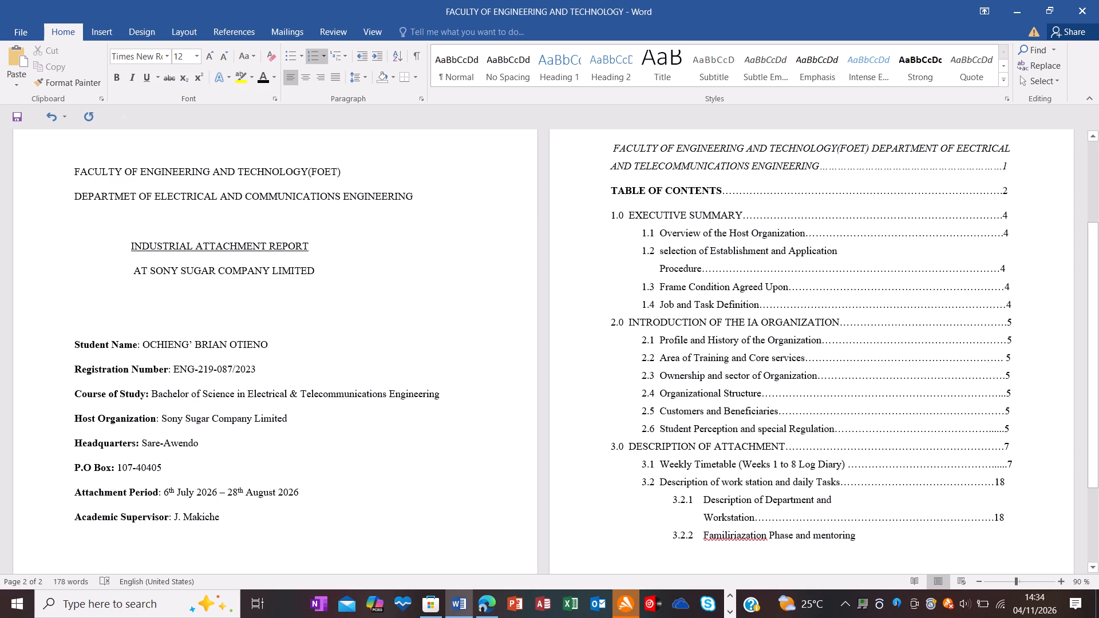
{"action": "left_click", "coordinate": [744, 536]}
{"action": "key", "text": "BackSpace"}
{"action": "left_click", "coordinate": [730, 535]}
{"action": "key", "text": "a"}
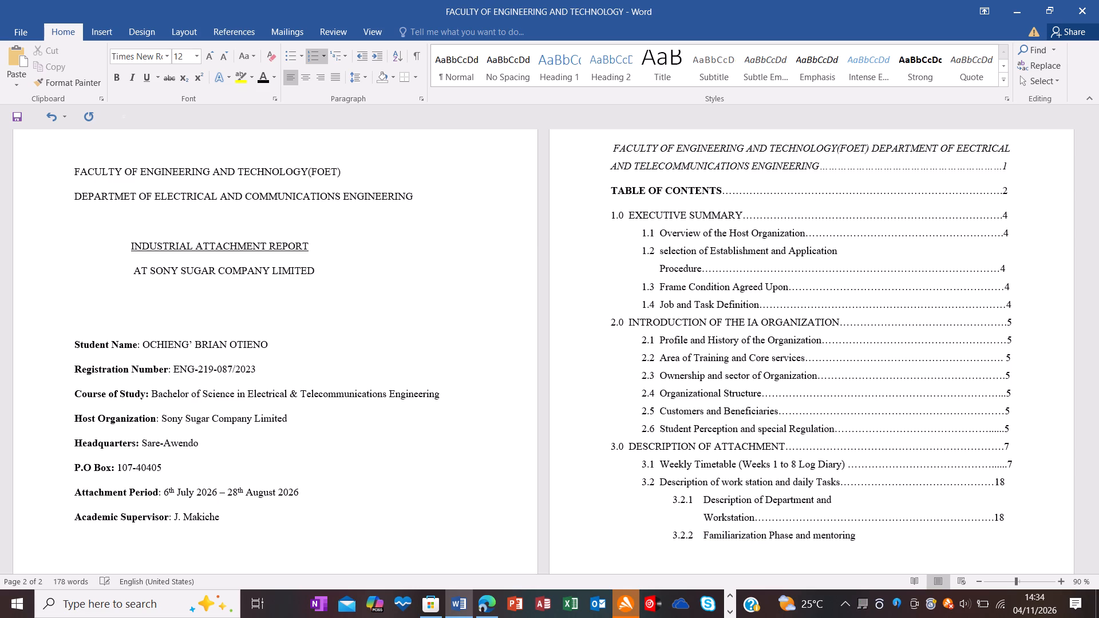
Add a dot leader and page number 18 to the 3.2.2 entry.
{"action": "left_click_drag", "start_coordinate": [853, 526], "coordinate": [861, 526]}
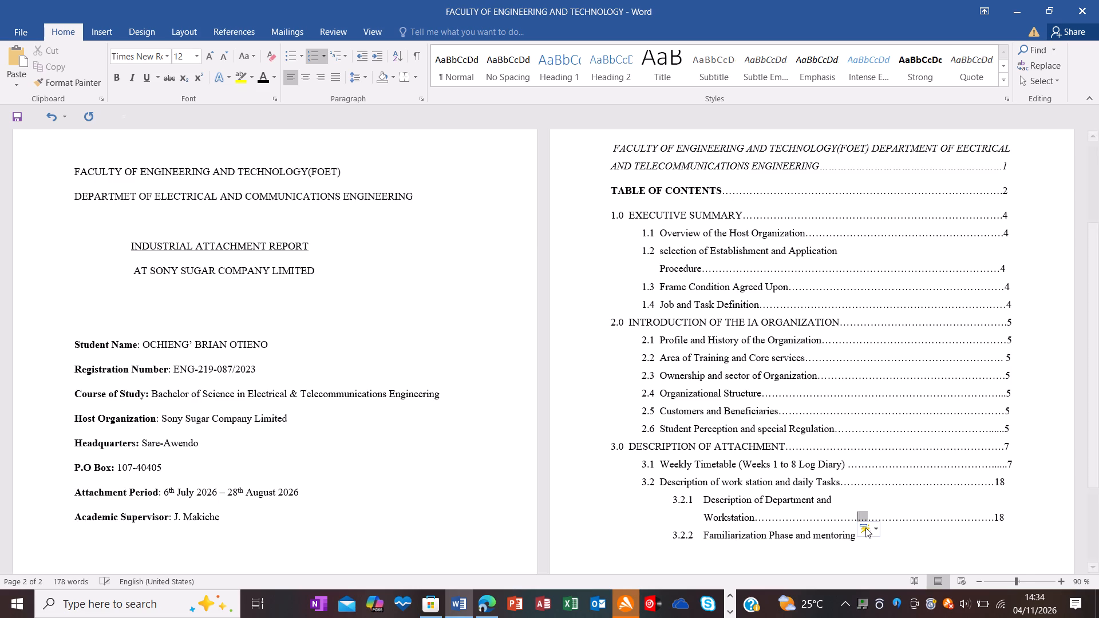
{"action": "left_click", "coordinate": [865, 529]}
{"action": "left_click", "coordinate": [836, 541]}
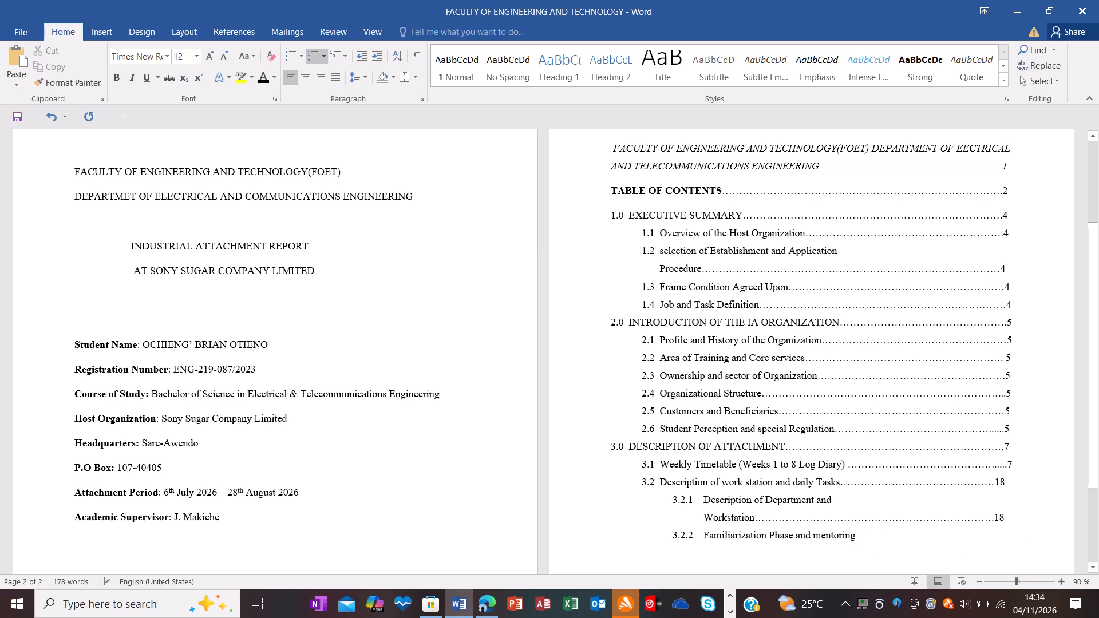
{"action": "left_click", "coordinate": [857, 538]}
{"action": "type", "text": "...."}
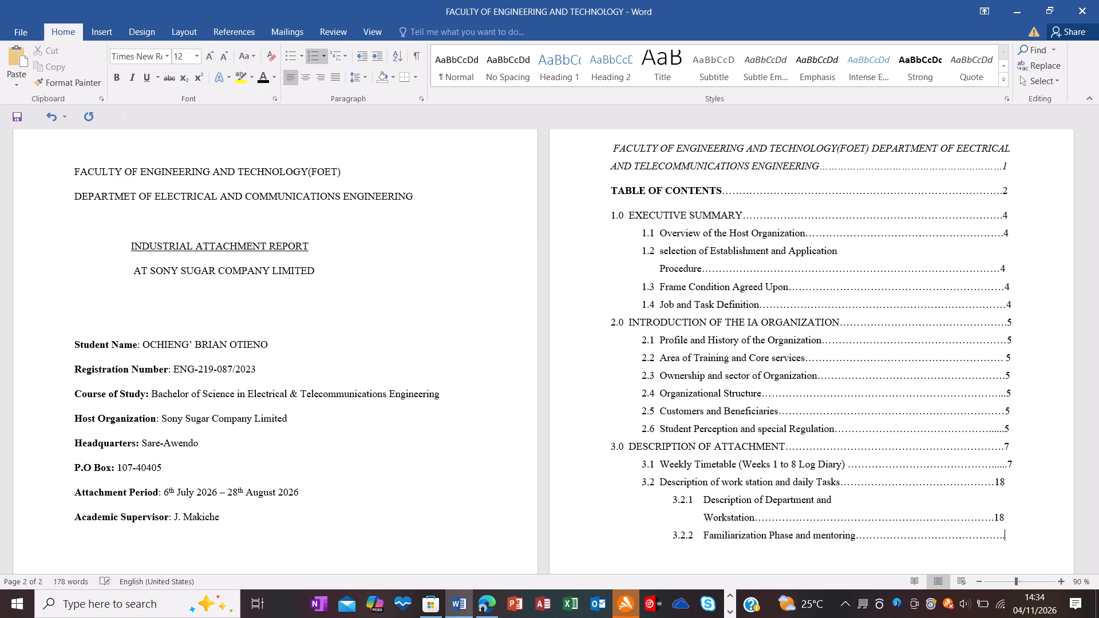
{"action": "key", "text": "BackSpace"}
{"action": "type", "text": "18"}
Start the 3.2.3 entry with the words "Detailed Task Description", correcting the spelling of "Description".
{"action": "key", "text": "Return"}
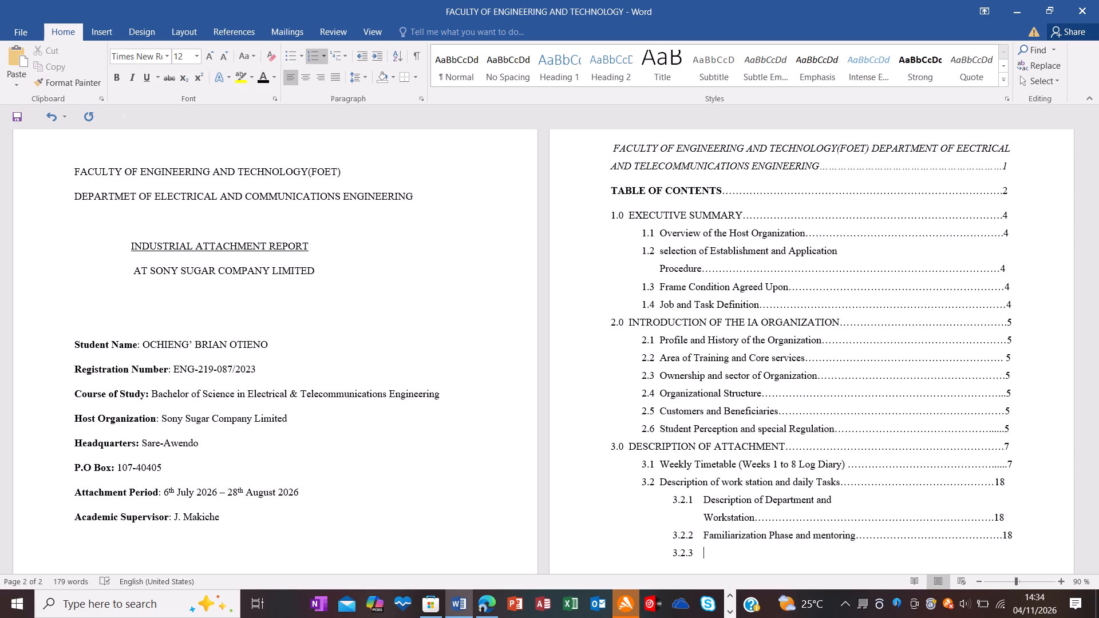
{"action": "scroll", "coordinate": [857, 538], "scroll_direction": "down", "scroll_amount": 3}
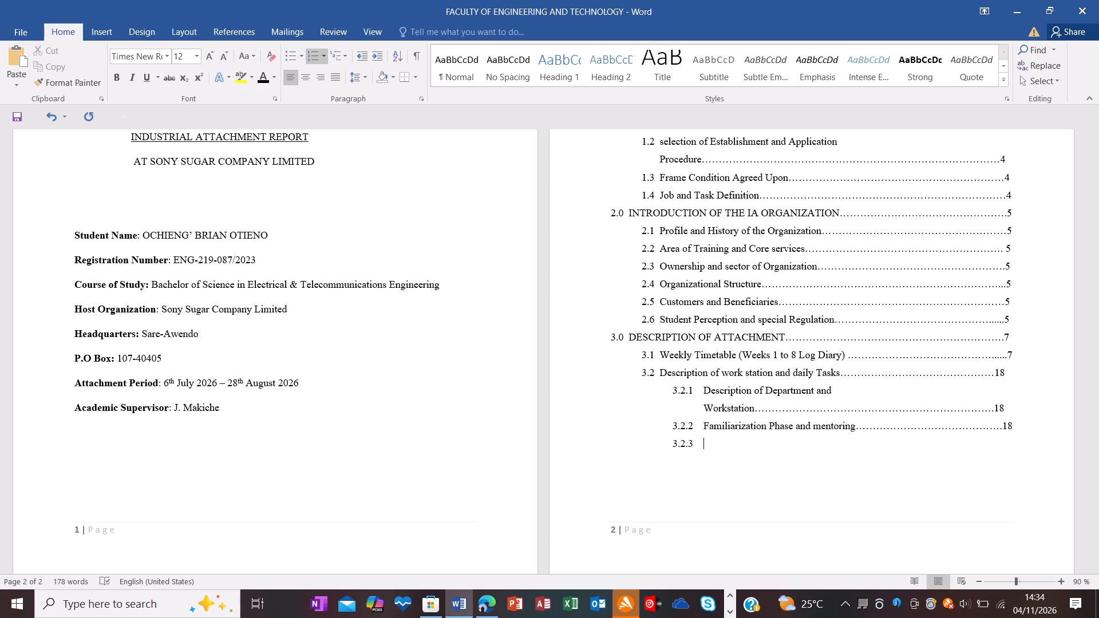
{"action": "type", "text": "Detailed Task"}
{"action": "key", "text": "space"}
{"action": "key", "text": "shift+d"}
{"action": "type", "text": "esc"}
{"action": "type", "text": "iption"}
{"action": "key", "text": "space"}
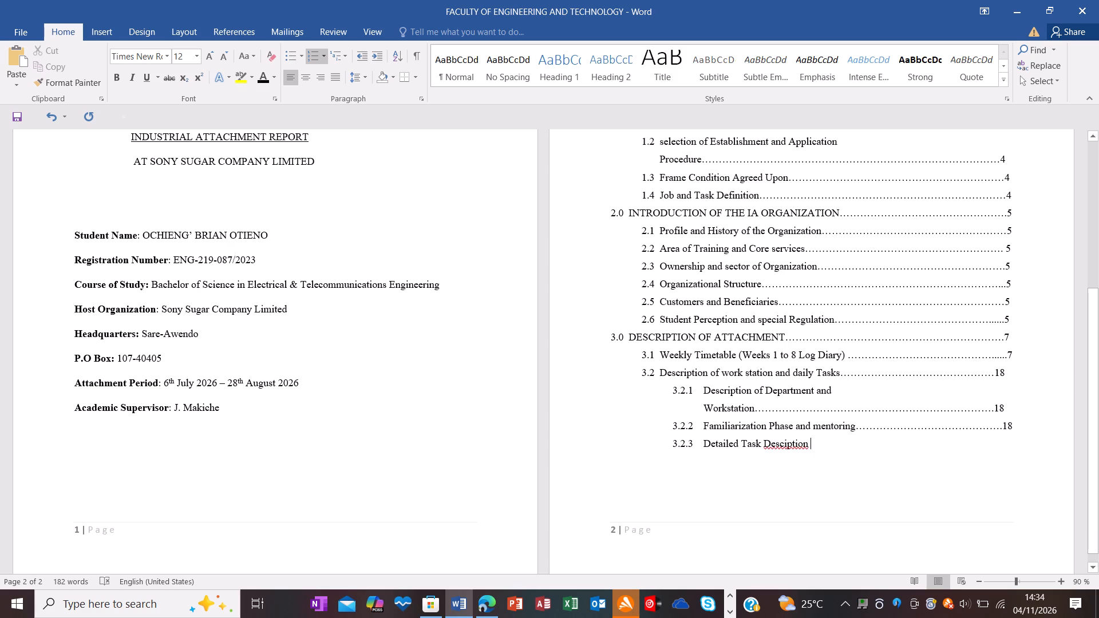
{"action": "left_click", "coordinate": [784, 442]}
{"action": "key", "text": "r"}
Complete the 3.2.3 title by adding "and Engineering Methodology" after "Detailed Task Description".
{"action": "left_click", "coordinate": [822, 442]}
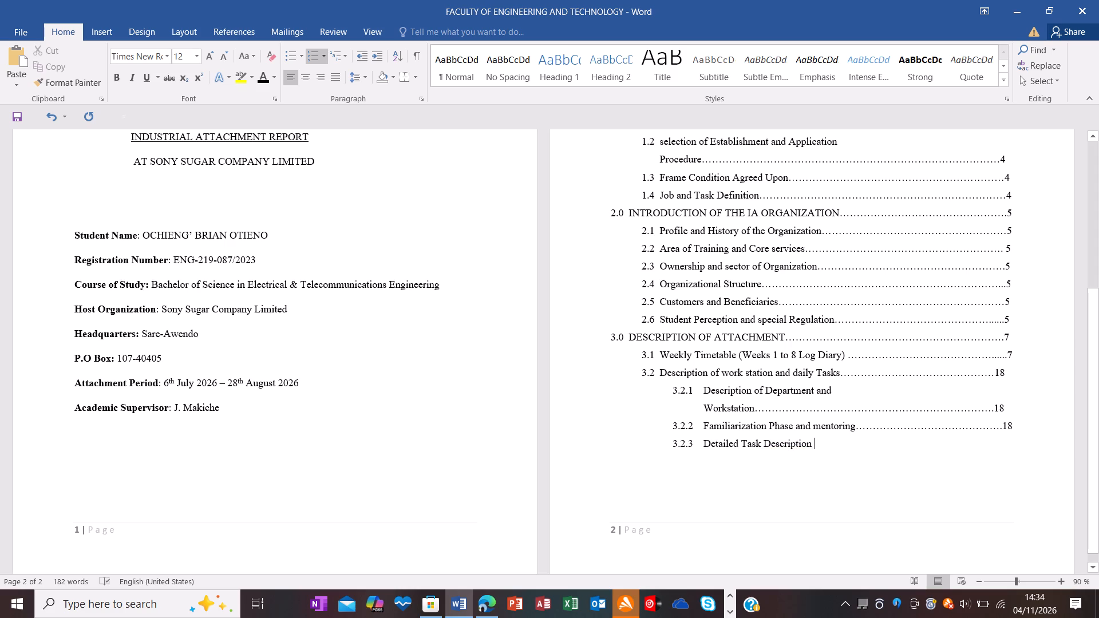
{"action": "type", "text": "and enf"}
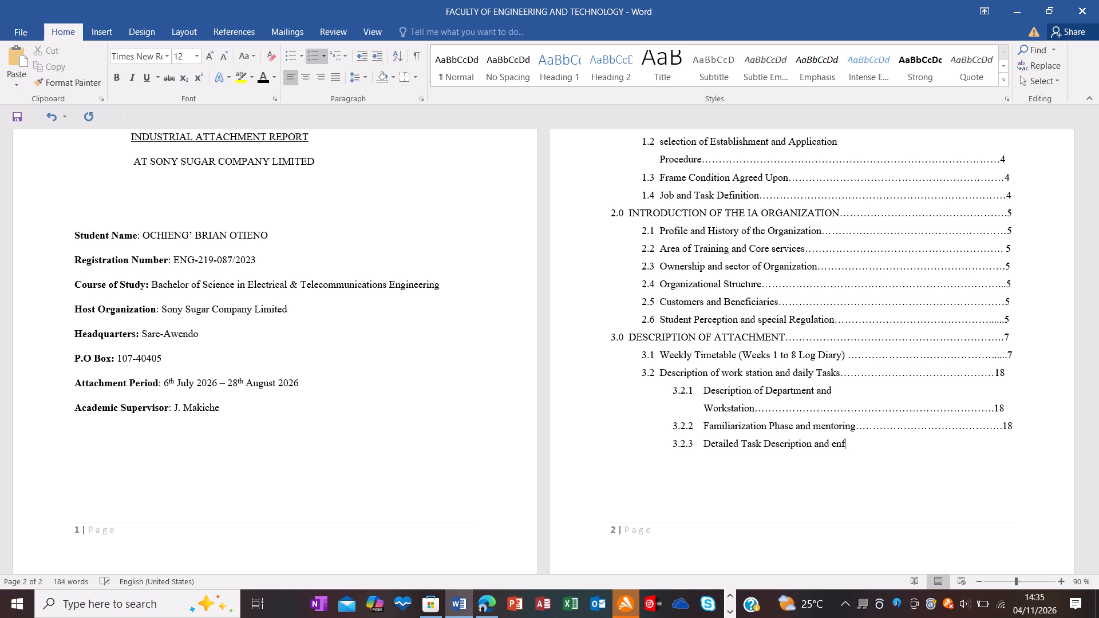
{"action": "key", "text": "BackSpace"}
{"action": "type", "text": "gi"}
{"action": "key", "text": "BackSpace"}
{"action": "key", "text": "BackSpace"}
{"action": "key", "text": "BackSpace"}
{"action": "key", "text": "BackSpace"}
{"action": "key", "text": "BackSpace"}
{"action": "key", "text": "space"}
{"action": "type", "text": "Engineeri"}
{"action": "key", "text": "n"}
{"action": "type", "text": "g"}
{"action": "key", "text": "space"}
{"action": "type", "text": "Method"}
{"action": "type", "text": "ol"}
{"action": "type", "text": "ogy"}
Add a dot leader and page number 18 to the 3.2.3 entry, trimming the dots so it fits on one line.
{"action": "type", "text": "...................."}
{"action": "type", "text": "18"}
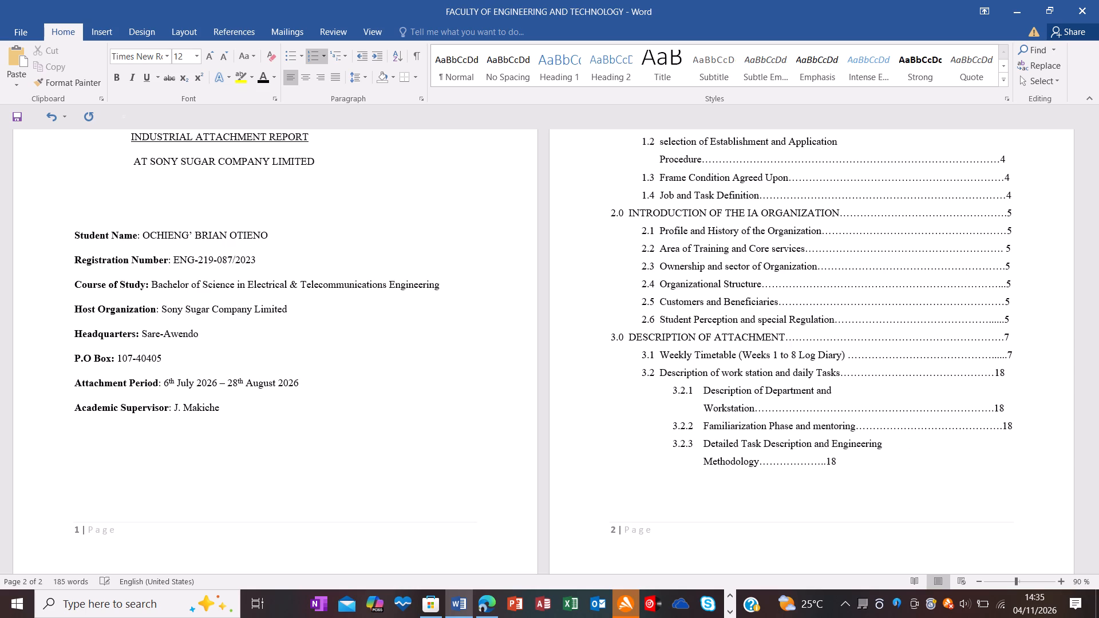
{"action": "key", "text": "BackSpace"}
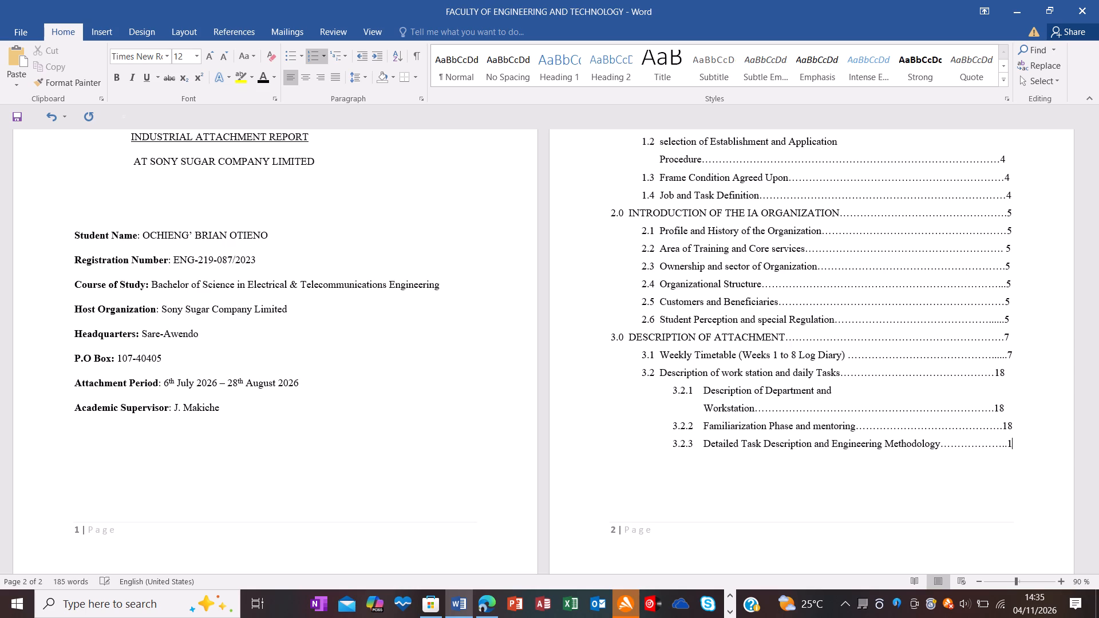
{"action": "key", "text": "BackSpace"}
{"action": "key", "text": "BackSpace"}
{"action": "type", "text": "18"}
{"action": "key", "text": "BackSpace"}
{"action": "key", "text": "BackSpace"}
{"action": "key", "text": "BackSpace"}
{"action": "type", "text": "18"}
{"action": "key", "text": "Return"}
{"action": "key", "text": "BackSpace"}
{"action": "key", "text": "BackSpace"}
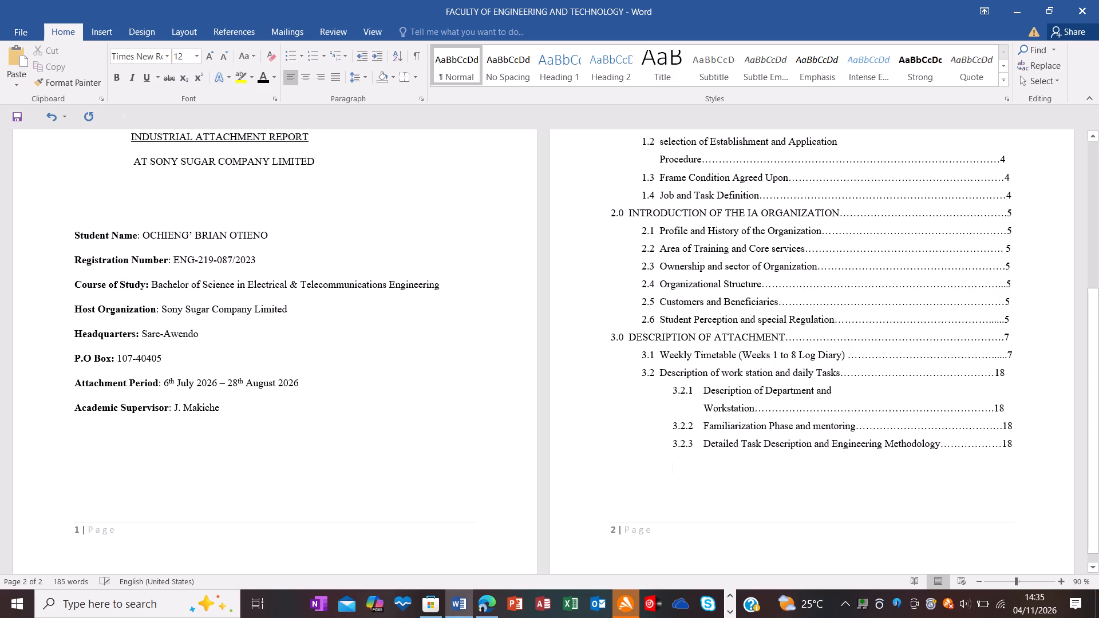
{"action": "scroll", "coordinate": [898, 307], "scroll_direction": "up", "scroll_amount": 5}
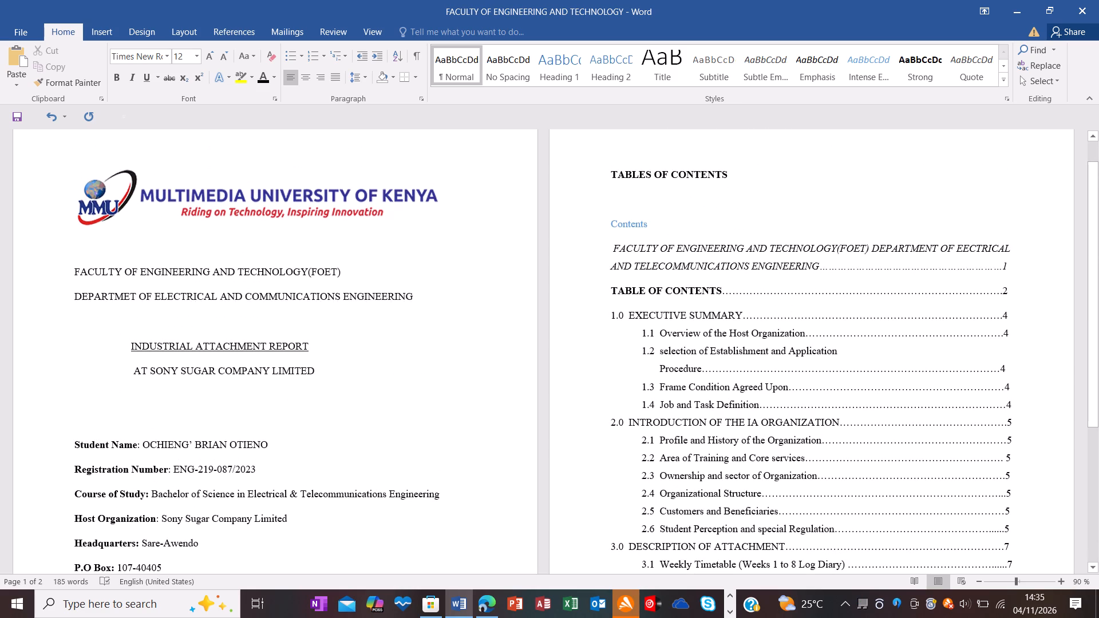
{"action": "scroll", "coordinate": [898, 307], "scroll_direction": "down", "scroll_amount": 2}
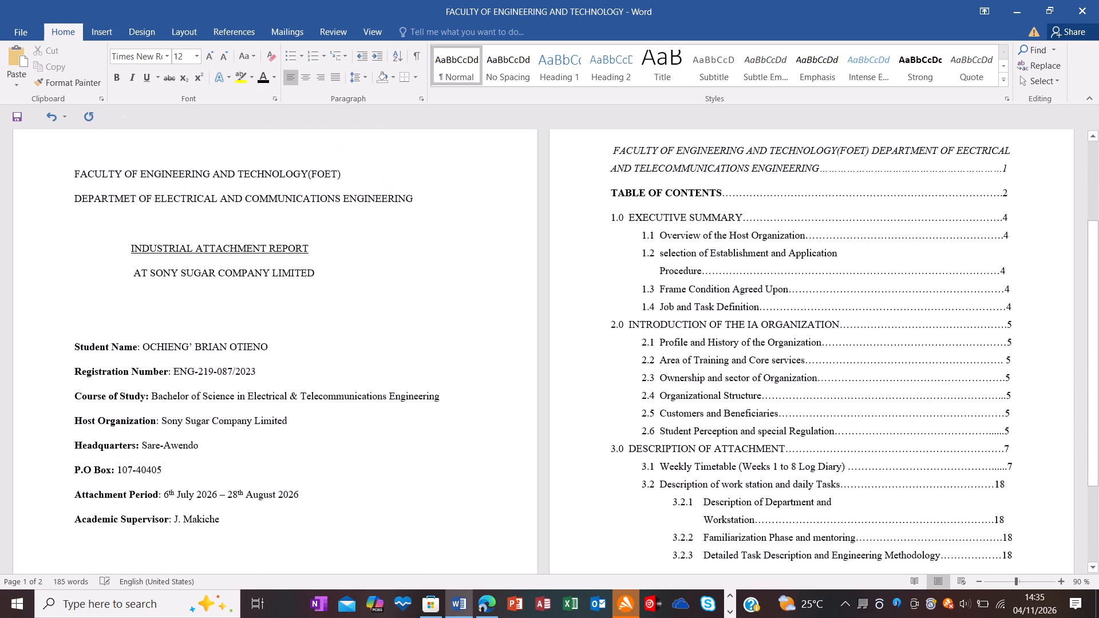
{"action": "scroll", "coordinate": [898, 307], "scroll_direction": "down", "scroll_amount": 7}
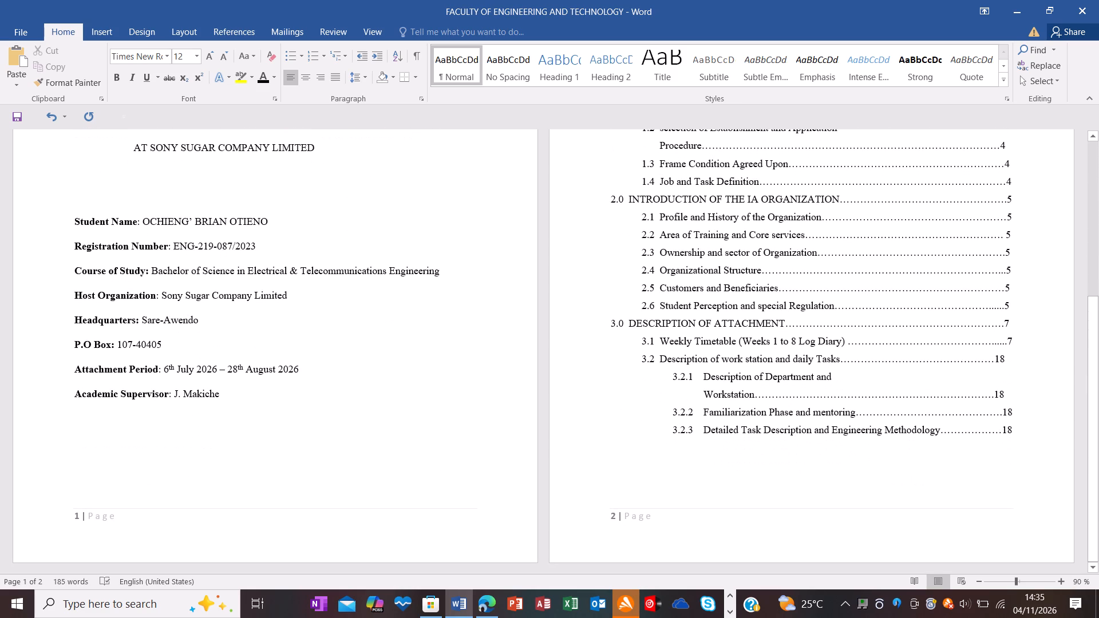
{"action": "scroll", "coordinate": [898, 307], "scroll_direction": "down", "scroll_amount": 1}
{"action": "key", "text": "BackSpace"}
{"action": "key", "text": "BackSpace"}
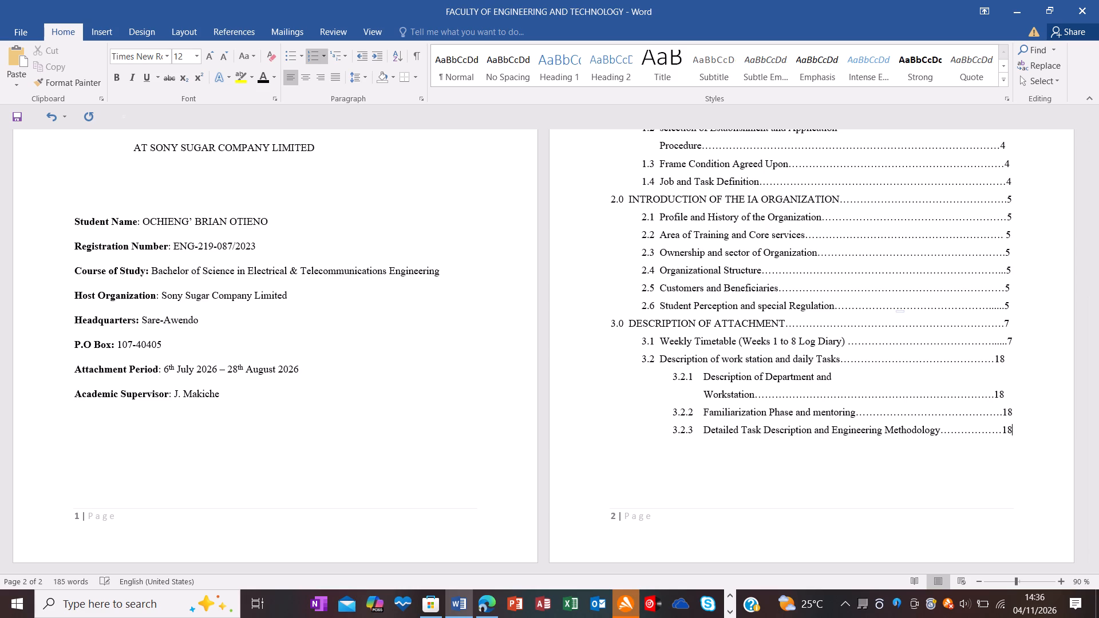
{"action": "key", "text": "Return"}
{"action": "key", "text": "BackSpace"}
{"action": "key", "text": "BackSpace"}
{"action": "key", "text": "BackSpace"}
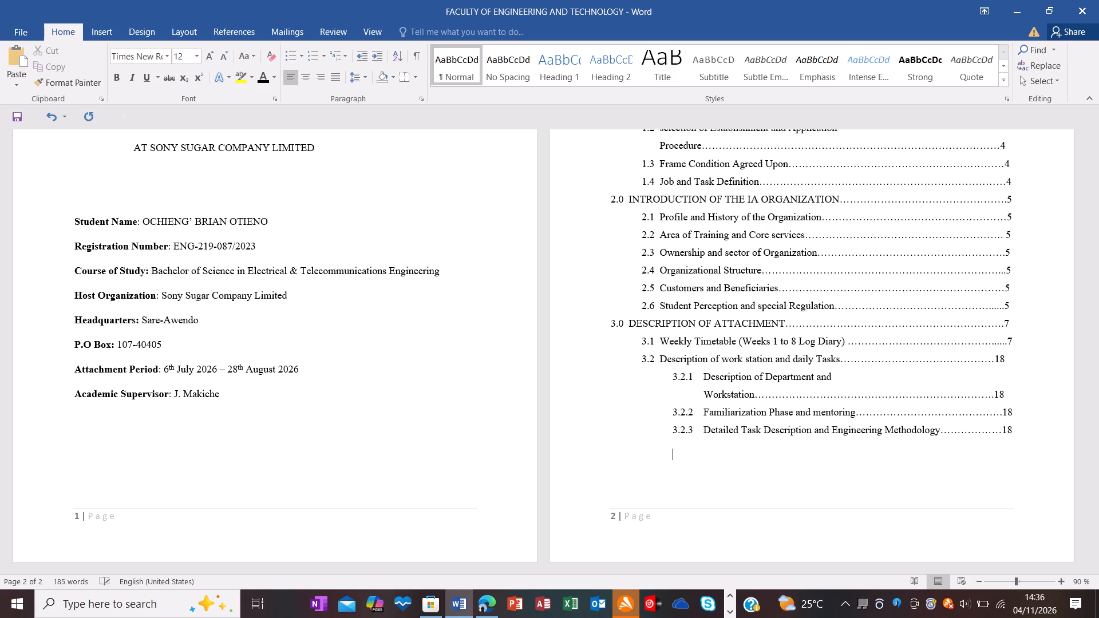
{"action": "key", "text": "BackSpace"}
Start an unnumbered line at the page's left margin below the 3.2.3 entry and enter "4.0 IMPACT OF INTERNSHIP".
{"action": "key", "text": "Return"}
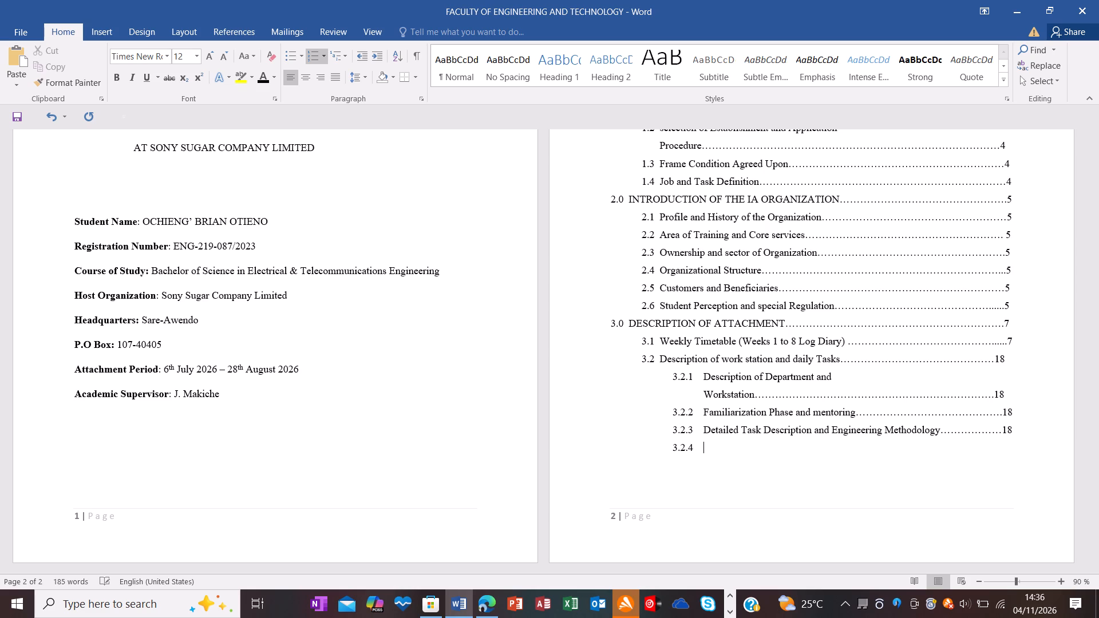
{"action": "key", "text": "BackSpace"}
{"action": "key", "text": "BackSpace"}
{"action": "key", "text": "BackSpace"}
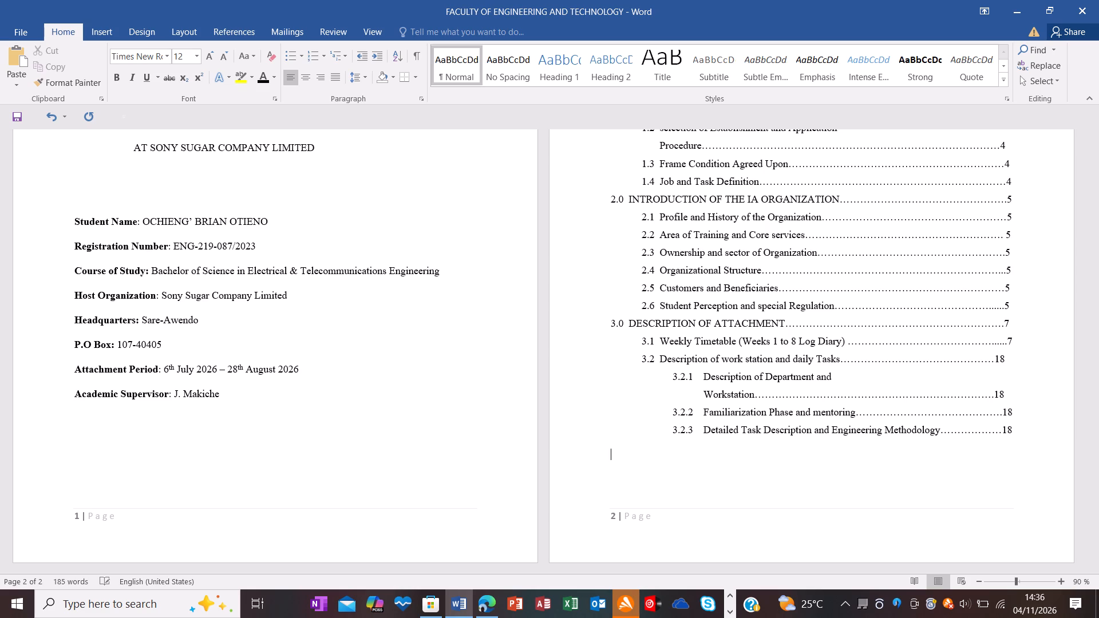
{"action": "type", "text": "4.0"}
{"action": "key", "text": "space"}
{"action": "type", "text": "IMPA"}
{"action": "key", "text": "t"}
{"action": "key", "text": "BackSpace"}
{"action": "type", "text": "CT OF INTERNSHIP"}
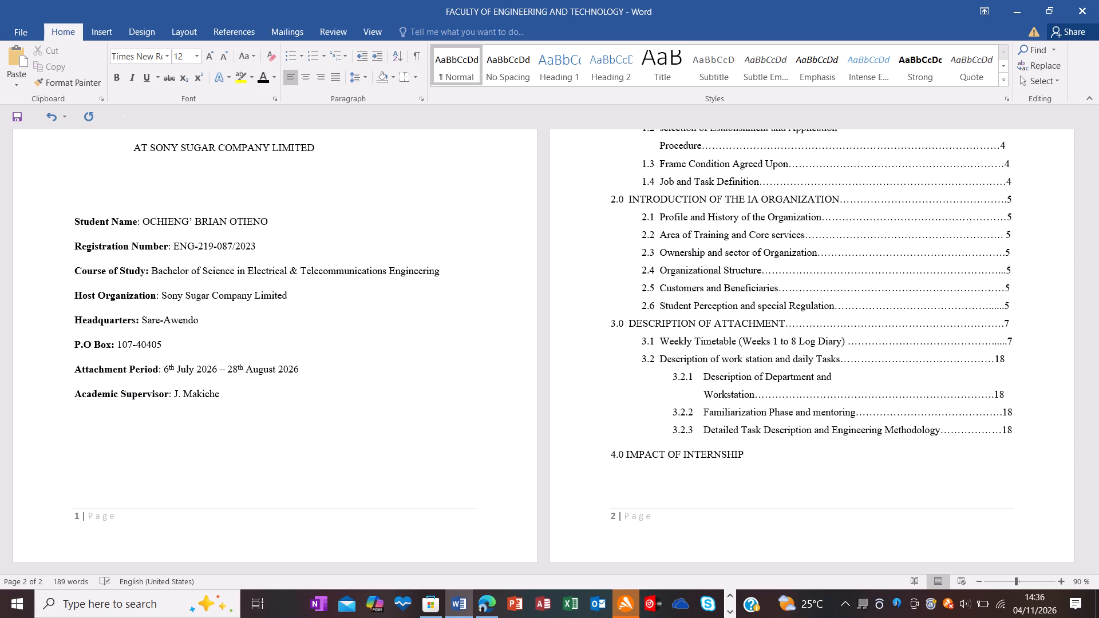
Add a dot leader and page number 22 after "4.0 IMPACT OF INTERNSHIP", trimming the dots, and start a new line below.
{"action": "key", "text": "period"}
{"action": "key", "text": "period"}
{"action": "key", "text": "period"}
{"action": "key", "text": "period"}
{"action": "key", "text": "period"}
{"action": "key", "text": "period"}
{"action": "key", "text": "period"}
{"action": "key", "text": "period"}
{"action": "key", "text": "period"}
{"action": "key", "text": "period"}
{"action": "key", "text": "period"}
{"action": "key", "text": "period"}
{"action": "key", "text": "period"}
{"action": "key", "text": "period"}
{"action": "key", "text": "period"}
{"action": "key", "text": "period"}
{"action": "key", "text": "period"}
{"action": "key", "text": "period"}
{"action": "key", "text": "period"}
{"action": "key", "text": "period"}
{"action": "type", "text": "22"}
{"action": "key", "text": "BackSpace"}
{"action": "key", "text": "BackSpace"}
{"action": "key", "text": "BackSpace"}
{"action": "type", "text": "22"}
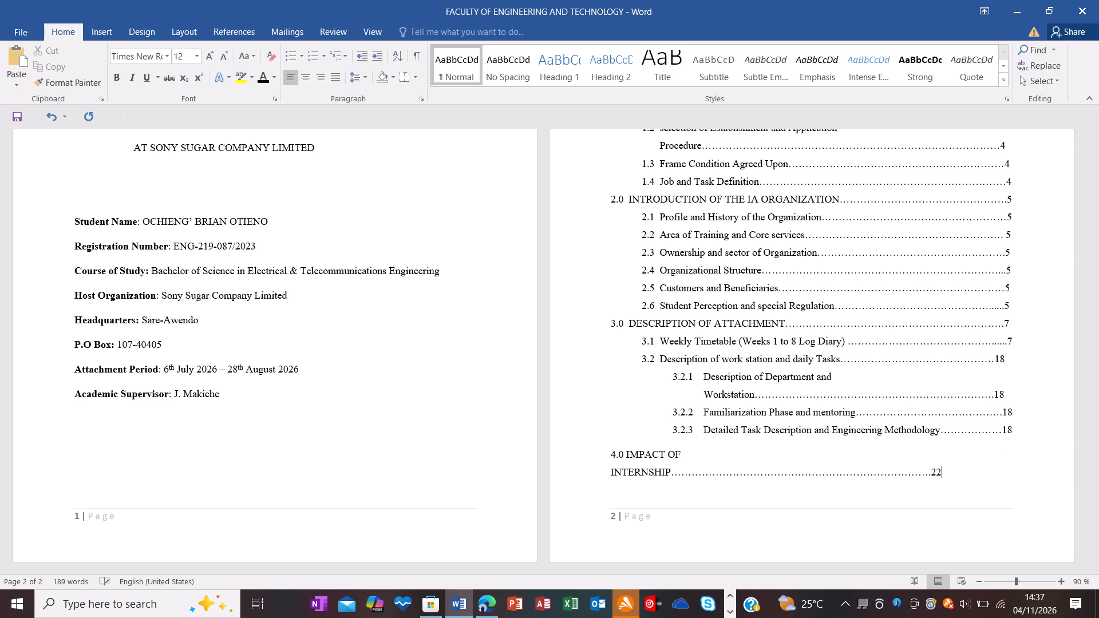
{"action": "key", "text": "BackSpace"}
{"action": "key", "text": "BackSpace"}
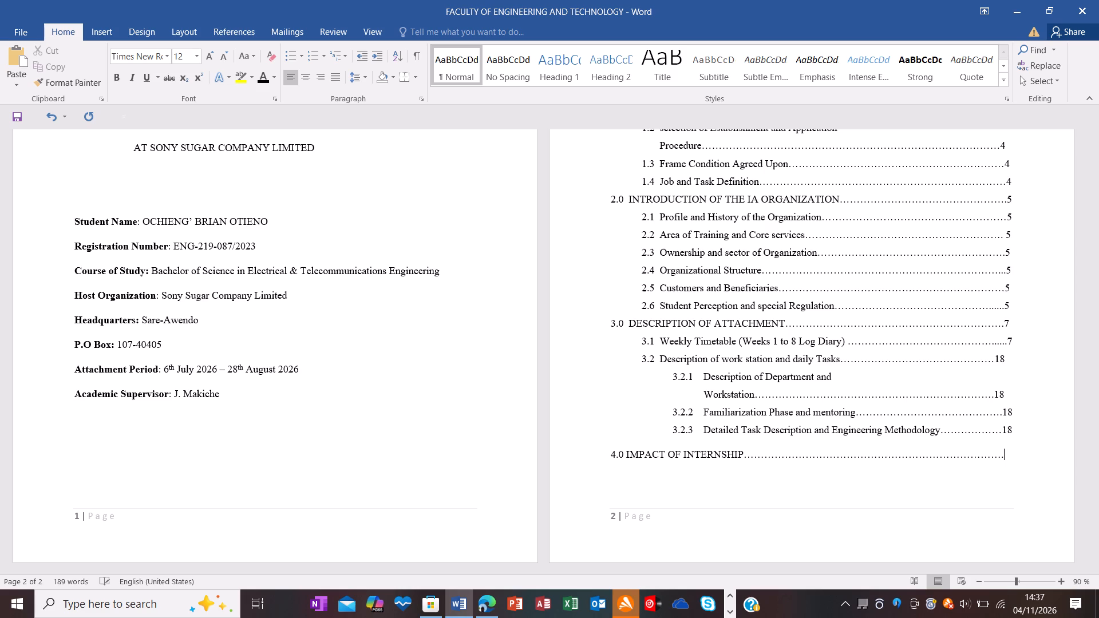
{"action": "key", "text": "BackSpace"}
{"action": "type", "text": "22"}
{"action": "key", "text": "Return"}
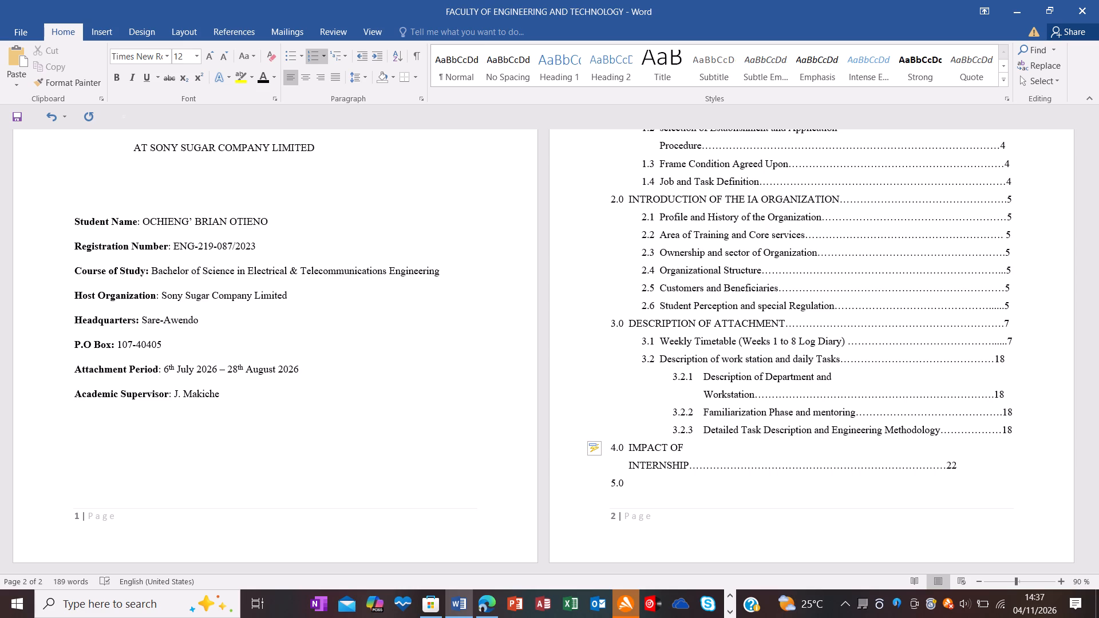
Remove the new 5.0 line, shorten the 4.0 entry's dot leader so page number 22 fits on one line, and start the following line again.
{"action": "key", "text": "BackSpace"}
{"action": "key", "text": "BackSpace"}
{"action": "key", "text": "BackSpace"}
{"action": "key", "text": "BackSpace"}
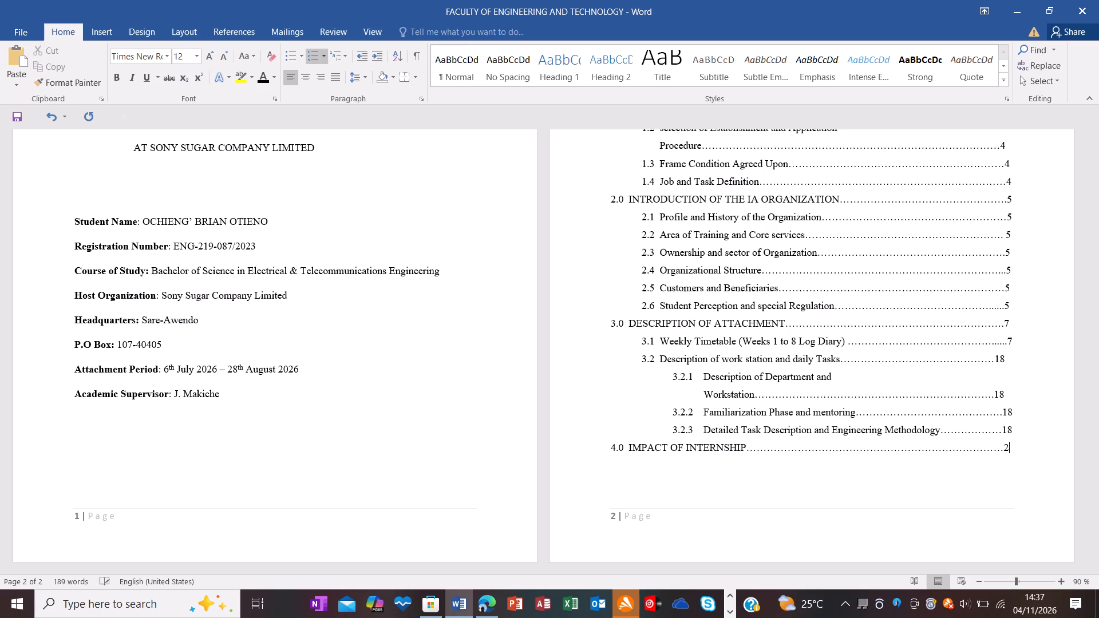
{"action": "key", "text": "BackSpace"}
{"action": "key", "text": "BackSpace"}
{"action": "type", "text": "22"}
{"action": "key", "text": "Return"}
Replace the automatic number below the 4.0 entry with an indented sub-entry reading "4.1 Skills and Qualifications Gained".
{"action": "key", "text": "BackSpace"}
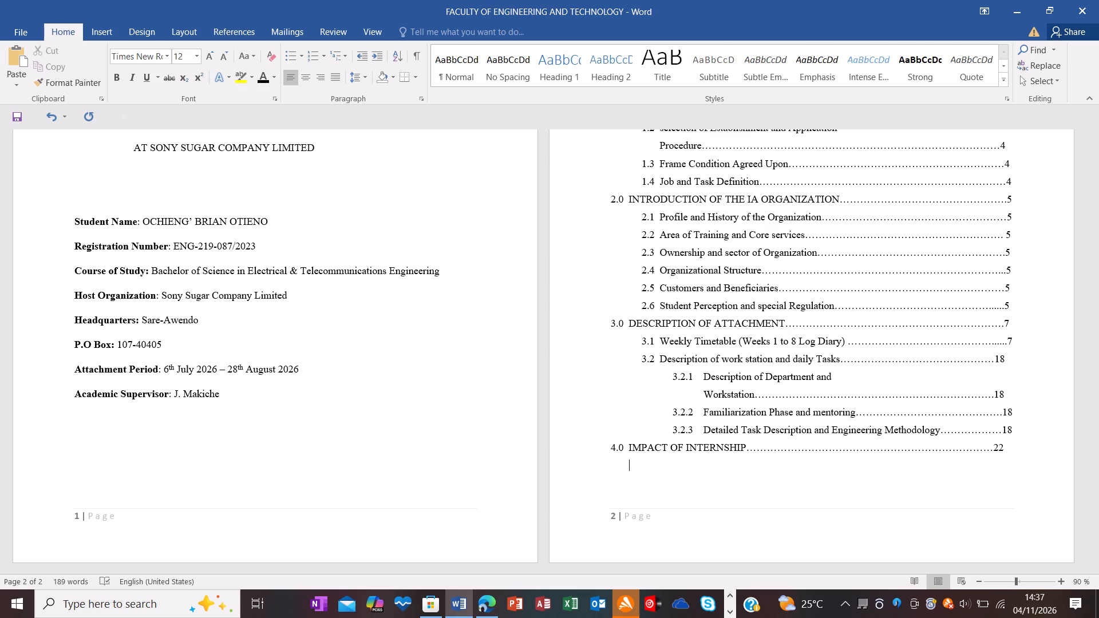
{"action": "type", "text": "4.1"}
{"action": "key", "text": "space"}
{"action": "key", "text": "s"}
{"action": "type", "text": "kills and"}
{"action": "key", "text": "space"}
{"action": "type", "text": "Qualification"}
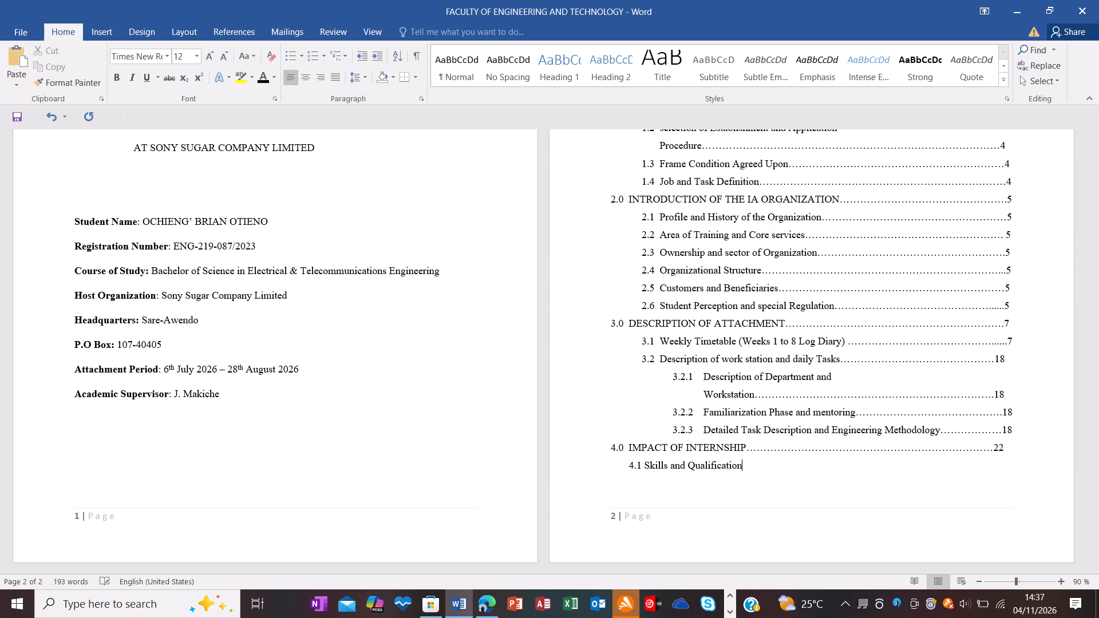
{"action": "key", "text": "s"}
{"action": "key", "text": "space"}
{"action": "type", "text": "Gained"}
Add a dot leader and page number 22 to the 4.1 entry, and start the 4.2 entry below it.
{"action": "key", "text": "period"}
{"action": "key", "text": "period"}
{"action": "key", "text": "period"}
{"action": "key", "text": "period"}
{"action": "key", "text": "period"}
{"action": "key", "text": "period"}
{"action": "key", "text": "period"}
{"action": "key", "text": "period"}
{"action": "key", "text": "period"}
{"action": "key", "text": "period"}
{"action": "key", "text": "period"}
{"action": "key", "text": "period"}
{"action": "key", "text": "period"}
{"action": "key", "text": "period"}
{"action": "key", "text": "period"}
{"action": "key", "text": "period"}
{"action": "key", "text": "period"}
{"action": "key", "text": "period"}
{"action": "key", "text": "period"}
{"action": "key", "text": "period"}
{"action": "type", "text": "......"}
{"action": "type", "text": "22"}
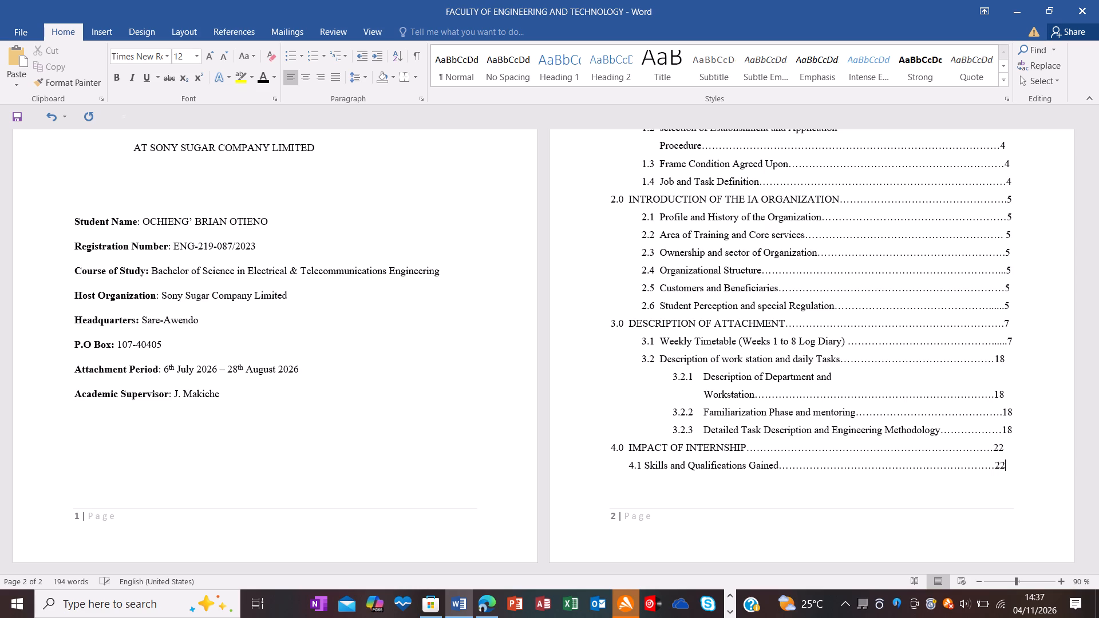
{"action": "key", "text": "Return"}
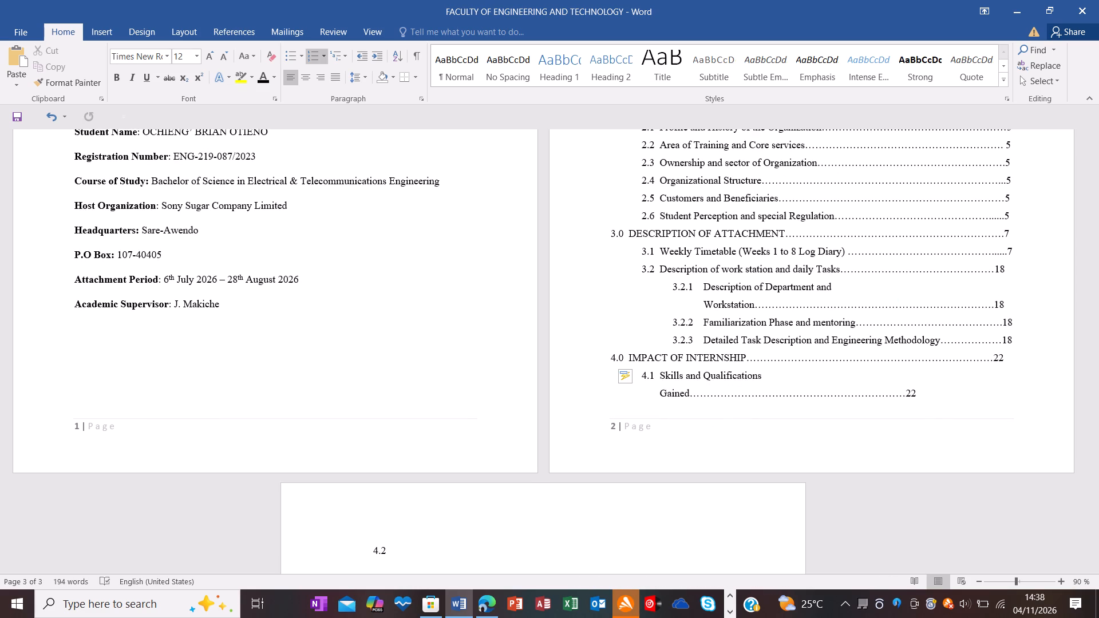
Extend the dot leader before page number 22 in the 4.1 entry so the number lines up with the 4.0 entry's page number.
{"action": "left_click", "coordinate": [907, 393]}
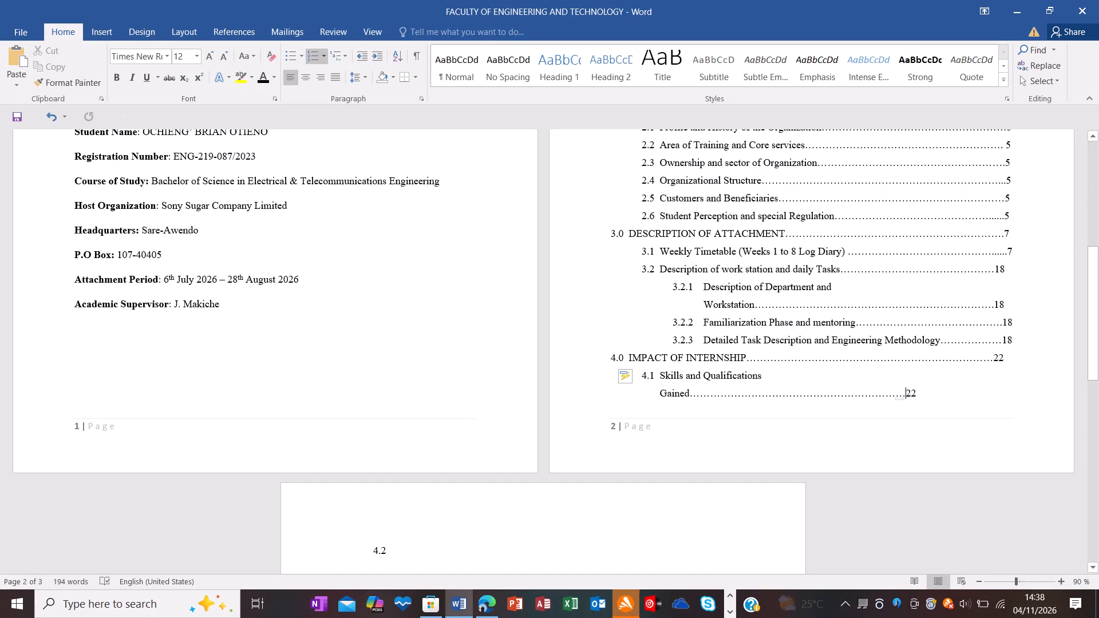
{"action": "scroll", "coordinate": [907, 393], "scroll_direction": "down", "scroll_amount": 1}
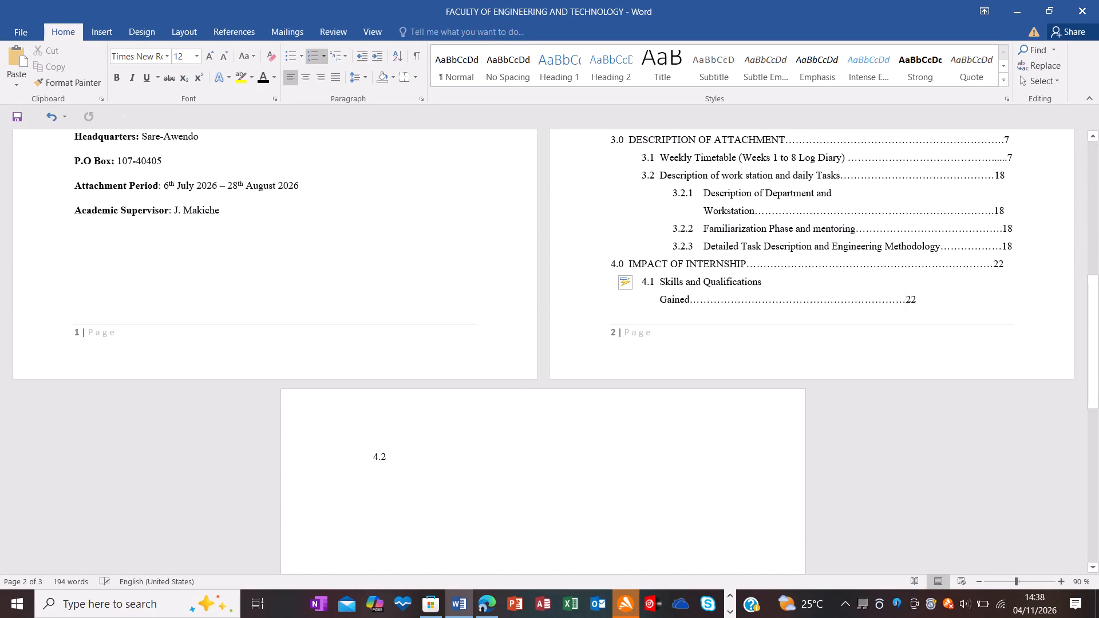
{"action": "key", "text": "space"}
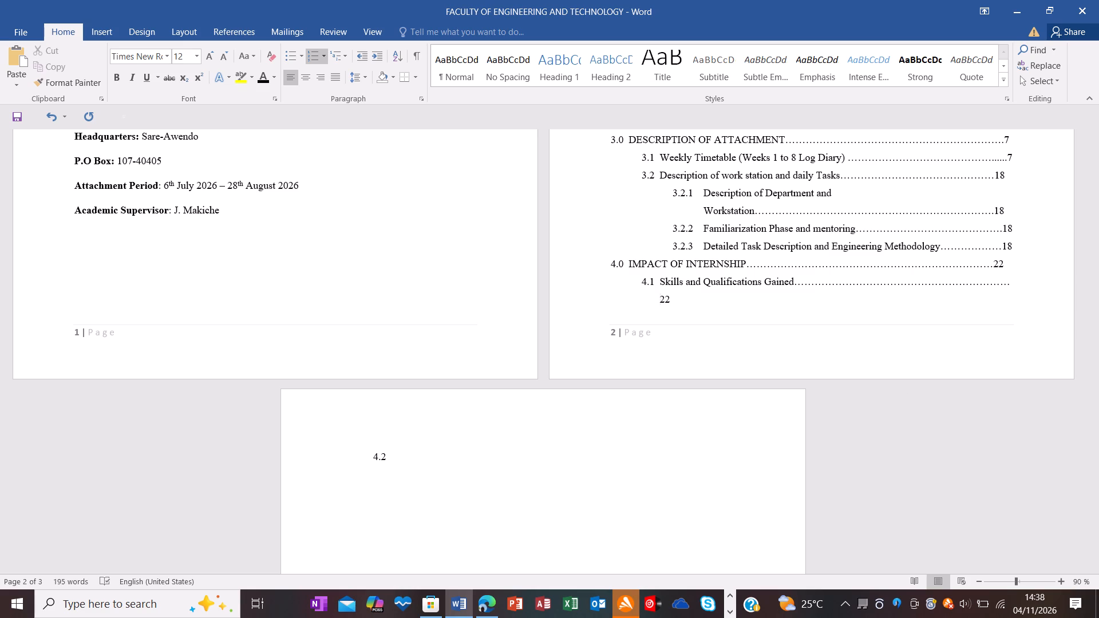
{"action": "key", "text": "BackSpace"}
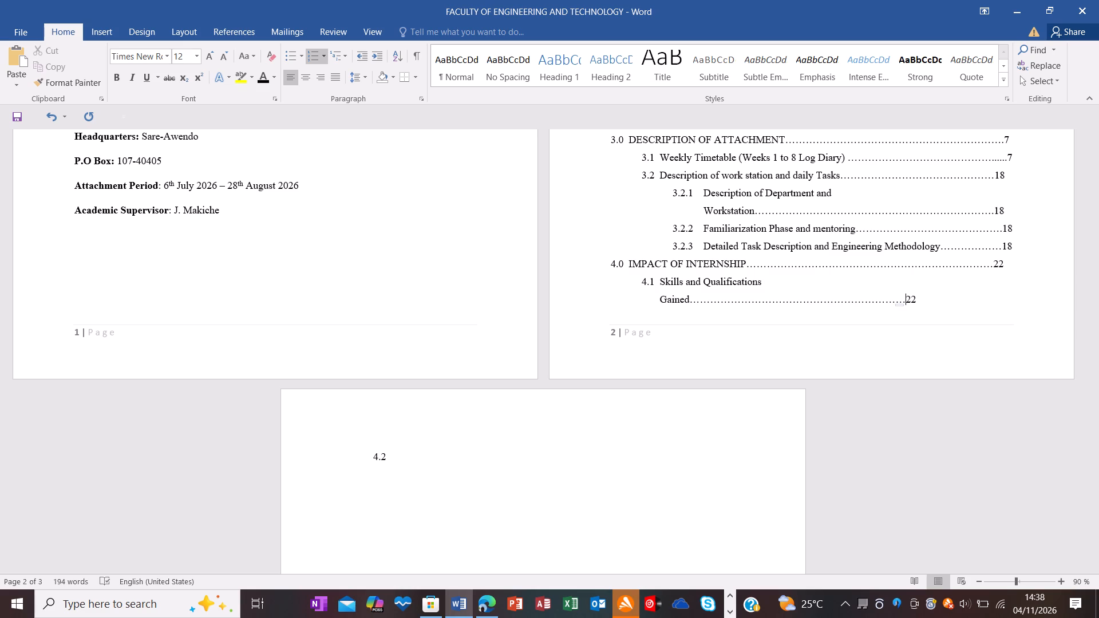
{"action": "key", "text": "period"}
{"action": "key", "text": "period"}
{"action": "key", "text": "period"}
{"action": "key", "text": "period"}
{"action": "key", "text": "period"}
{"action": "key", "text": "period"}
{"action": "key", "text": "period"}
{"action": "key", "text": "period"}
{"action": "key", "text": "period"}
{"action": "key", "text": "period"}
{"action": "key", "text": "period"}
{"action": "key", "text": "period"}
{"action": "key", "text": "period"}
{"action": "key", "text": "period"}
{"action": "key", "text": "period"}
{"action": "key", "text": "period"}
{"action": "key", "text": "period"}
{"action": "key", "text": "period"}
{"action": "key", "text": "period"}
{"action": "key", "text": "period"}
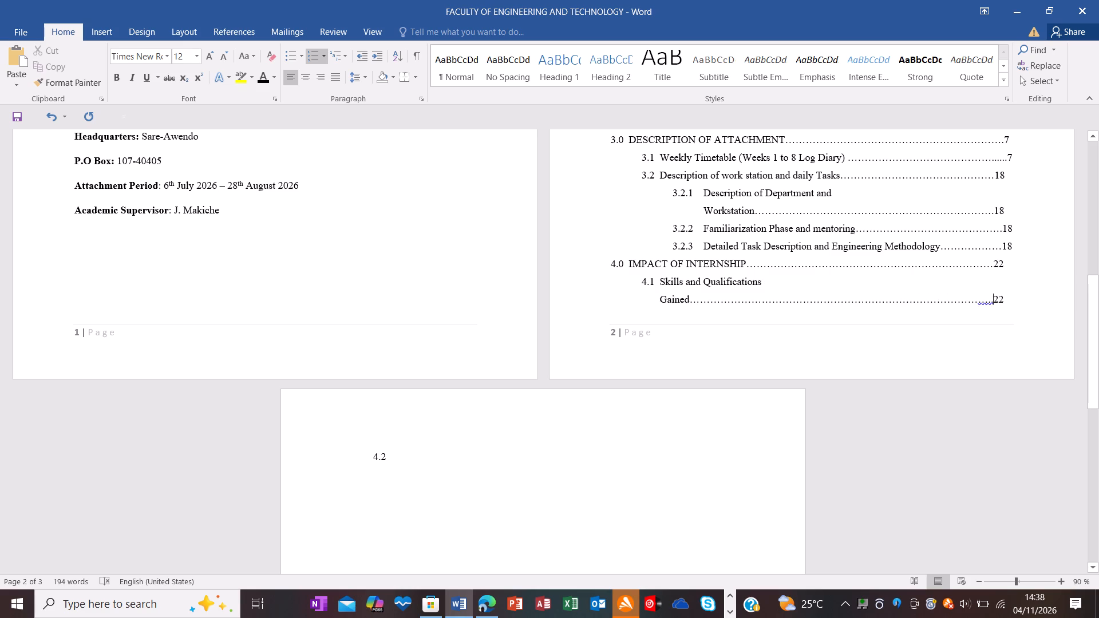
Enter "Responsibilities Taken" as the title of the 4.2 entry on the third page.
{"action": "left_click", "coordinate": [408, 456]}
{"action": "scroll", "coordinate": [408, 456], "scroll_direction": "down", "scroll_amount": 4}
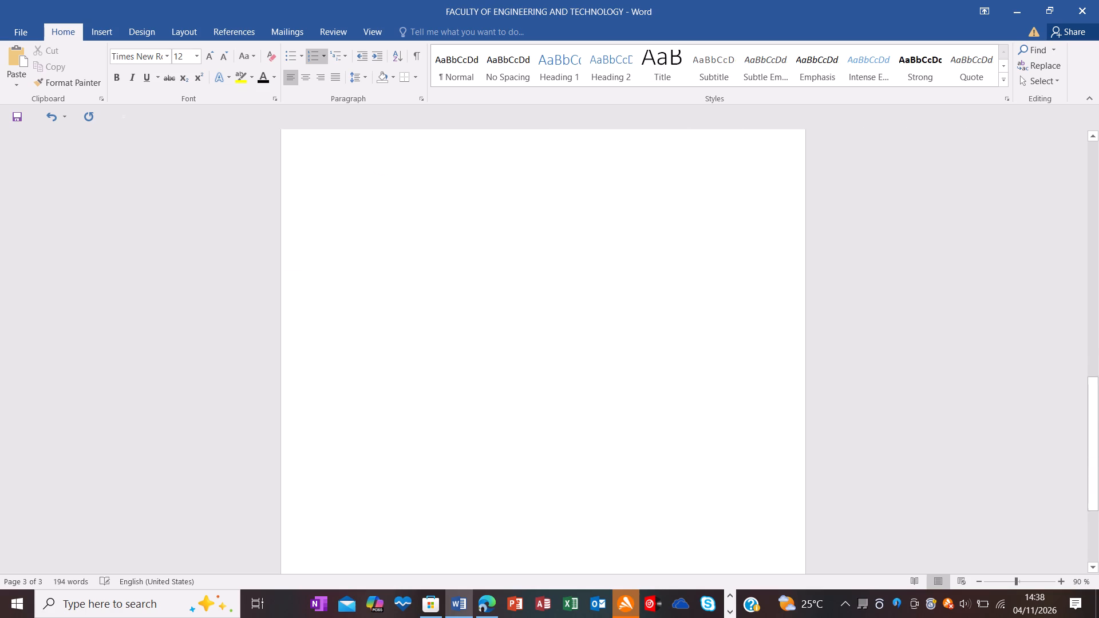
{"action": "scroll", "coordinate": [408, 456], "scroll_direction": "down", "scroll_amount": 3}
{"action": "scroll", "coordinate": [408, 456], "scroll_direction": "up", "scroll_amount": 8}
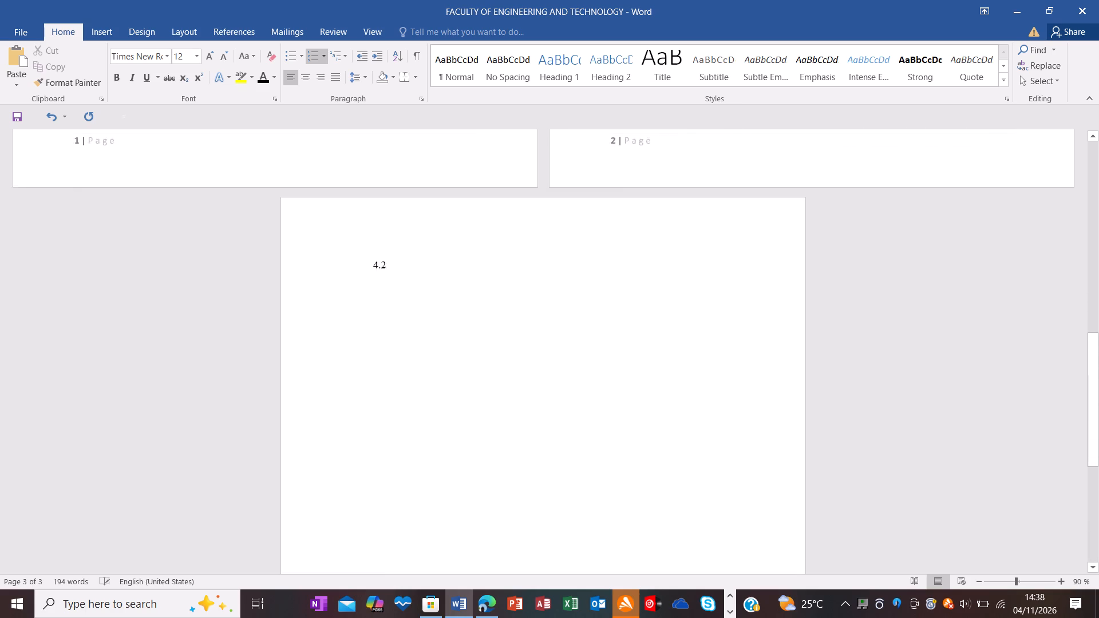
{"action": "scroll", "coordinate": [408, 456], "scroll_direction": "up", "scroll_amount": 7}
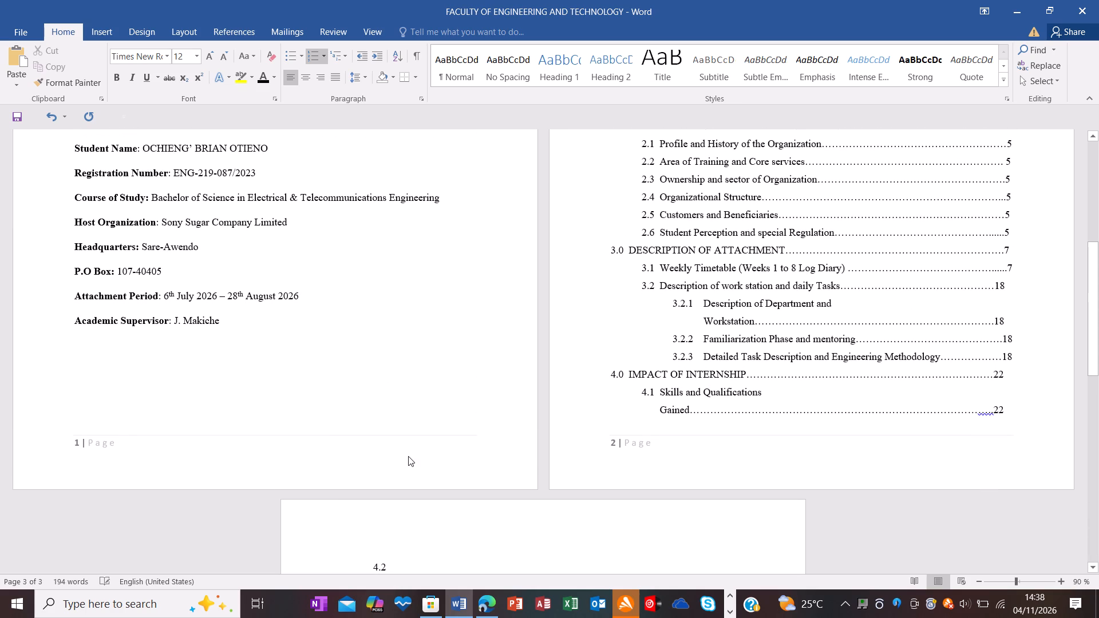
{"action": "scroll", "coordinate": [408, 456], "scroll_direction": "down", "scroll_amount": 2}
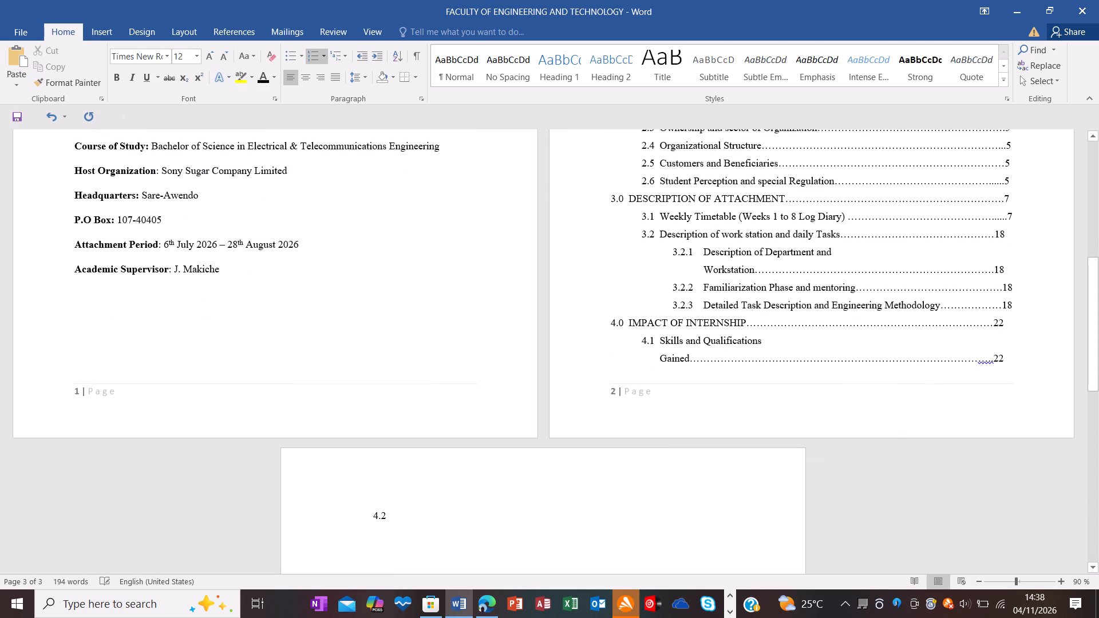
{"action": "scroll", "coordinate": [408, 456], "scroll_direction": "down", "scroll_amount": 1}
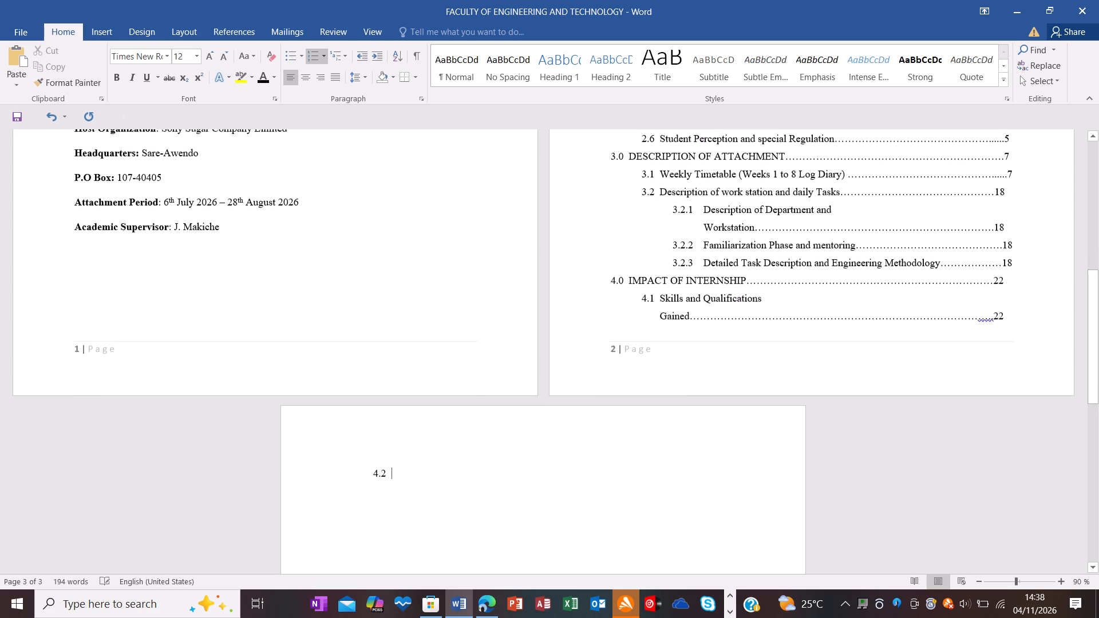
{"action": "type", "text": "Ren"}
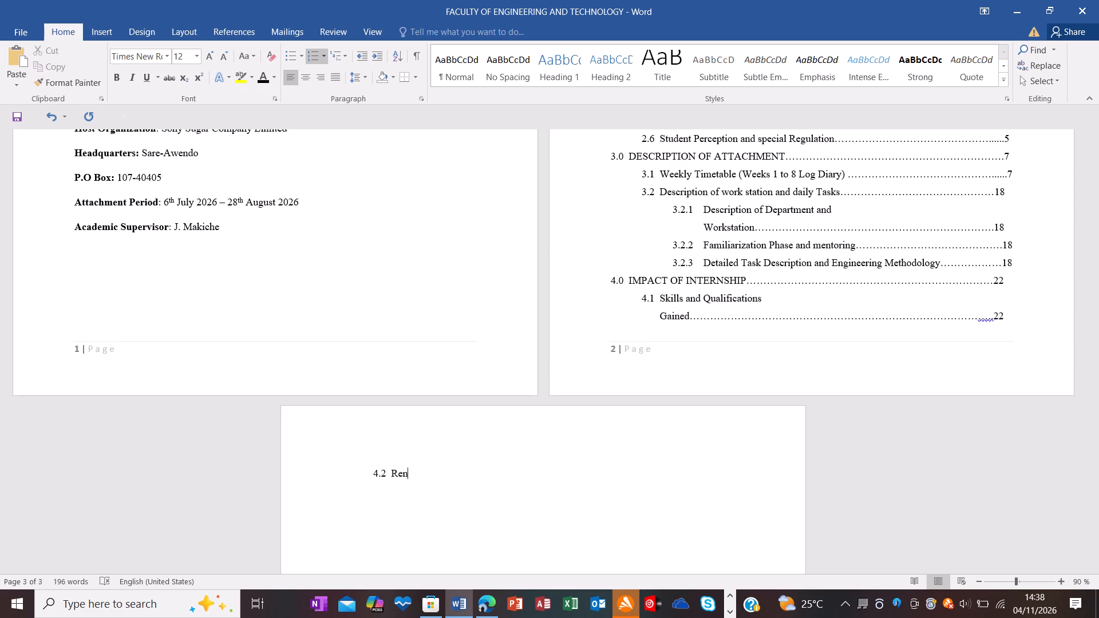
{"action": "key", "text": "BackSpace"}
{"action": "type", "text": "sponsibilities Taken"}
Add a dot leader and page number 24 after "Responsibilities Taken" in the 4.2 entry.
{"action": "key", "text": "period"}
{"action": "key", "text": "period"}
{"action": "key", "text": "period"}
{"action": "key", "text": "period"}
{"action": "key", "text": "period"}
{"action": "key", "text": "period"}
{"action": "key", "text": "period"}
{"action": "key", "text": "period"}
{"action": "key", "text": "period"}
{"action": "key", "text": "period"}
{"action": "key", "text": "period"}
{"action": "key", "text": "period"}
{"action": "key", "text": "period"}
{"action": "key", "text": "period"}
{"action": "key", "text": "period"}
{"action": "key", "text": "period"}
{"action": "key", "text": "period"}
{"action": "key", "text": "period"}
{"action": "key", "text": "period"}
{"action": "key", "text": "period"}
{"action": "key", "text": "period"}
{"action": "type", "text": ".34"}
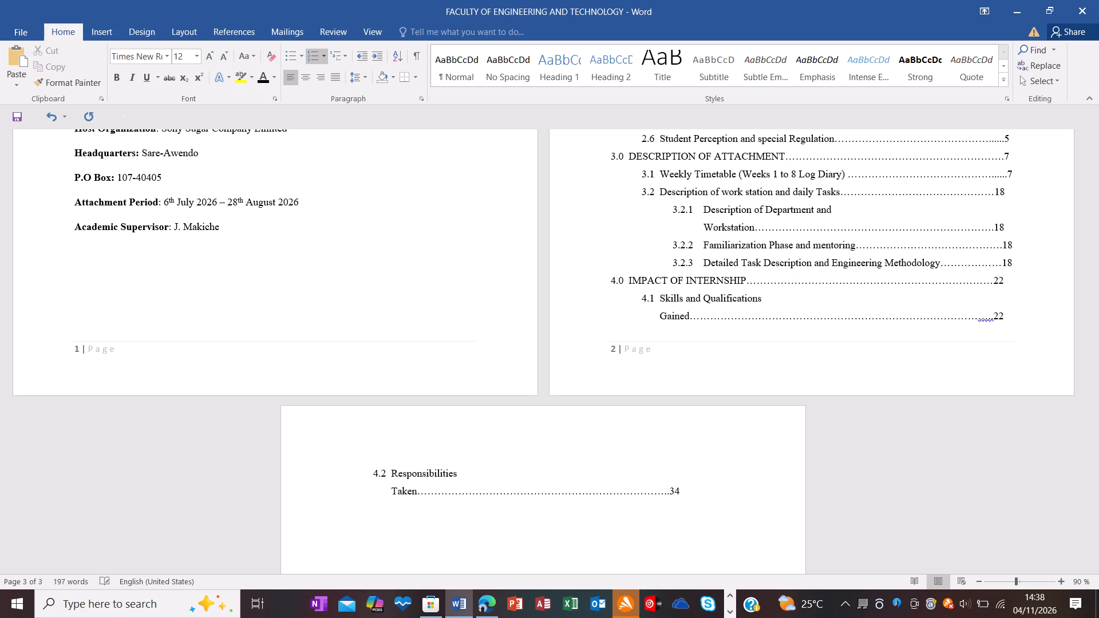
{"action": "key", "text": "BackSpace"}
{"action": "key", "text": "BackSpace"}
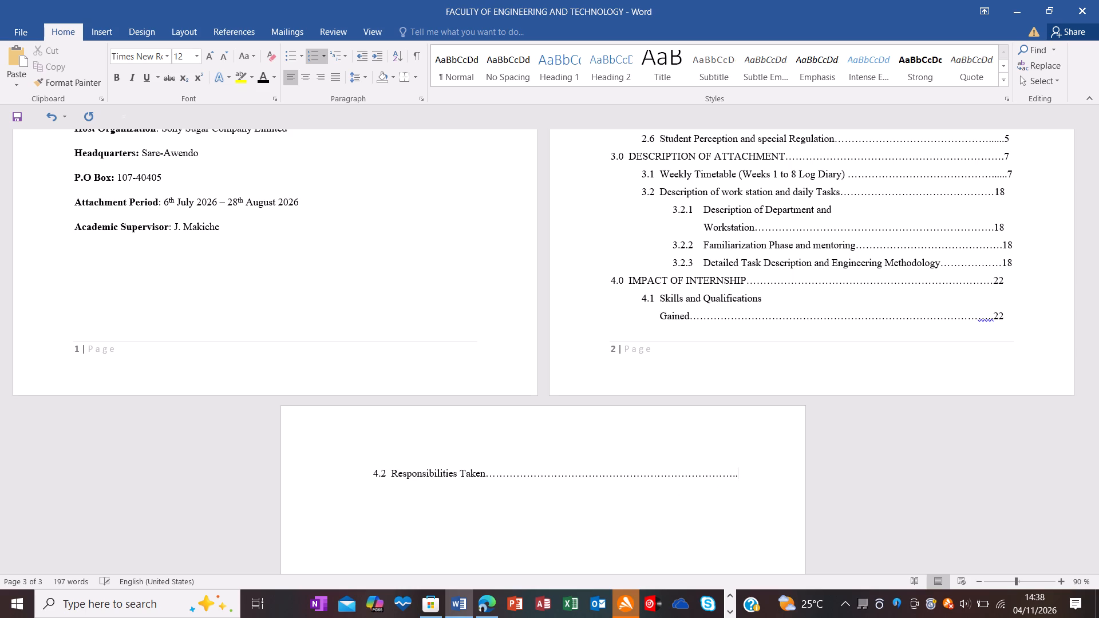
{"action": "type", "text": "24"}
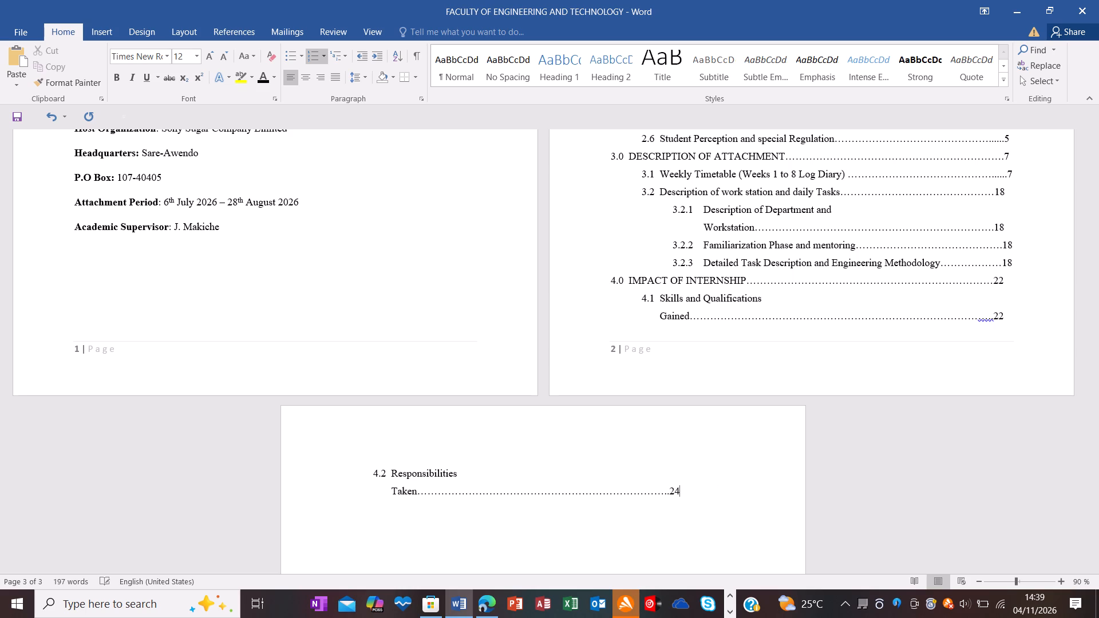
Shorten the 4.2 entry's dot leader so that its title, leader and page number 24 fit on one line.
{"action": "key", "text": "BackSpace"}
{"action": "key", "text": "BackSpace"}
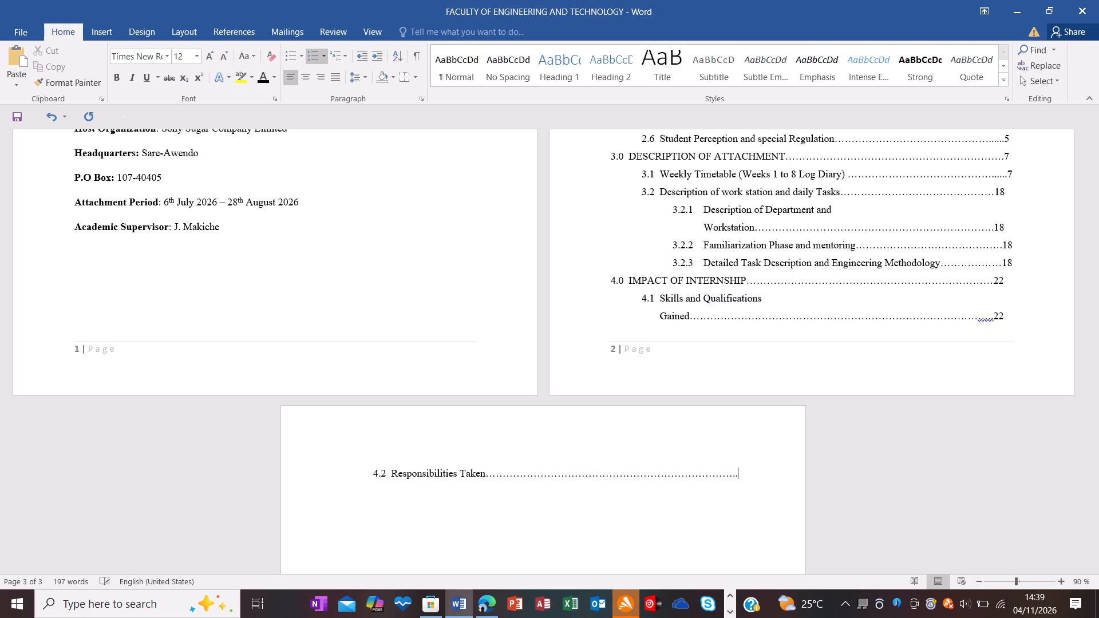
{"action": "type", "text": "24"}
{"action": "key", "text": "BackSpace"}
{"action": "key", "text": "BackSpace"}
{"action": "key", "text": "BackSpace"}
{"action": "type", "text": "24"}
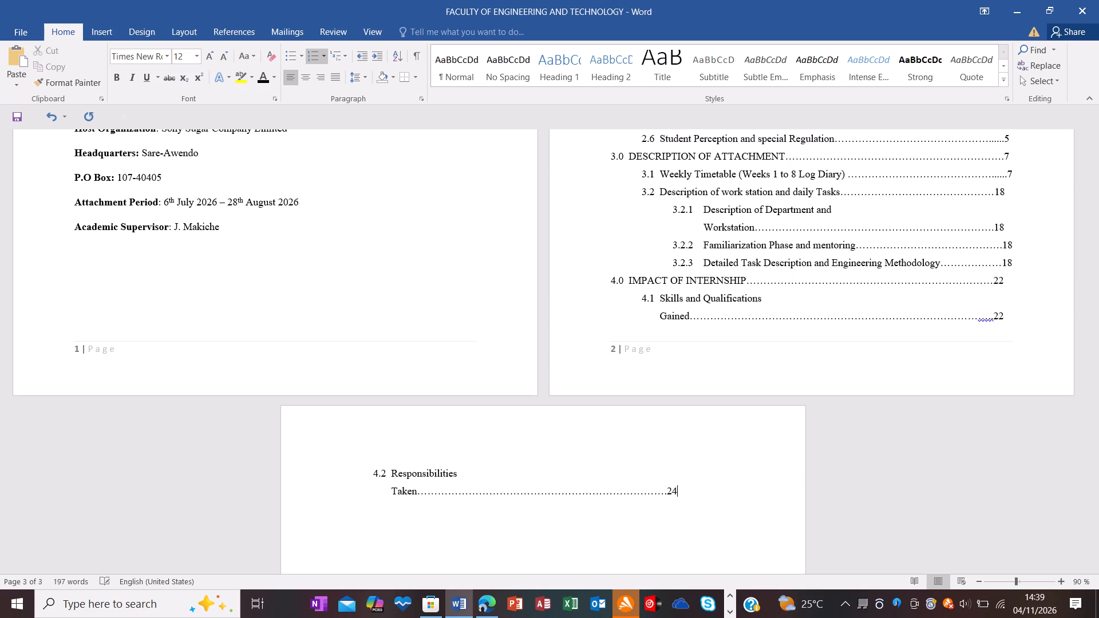
{"action": "key", "text": "BackSpace"}
{"action": "key", "text": "BackSpace"}
{"action": "key", "text": "BackSpace"}
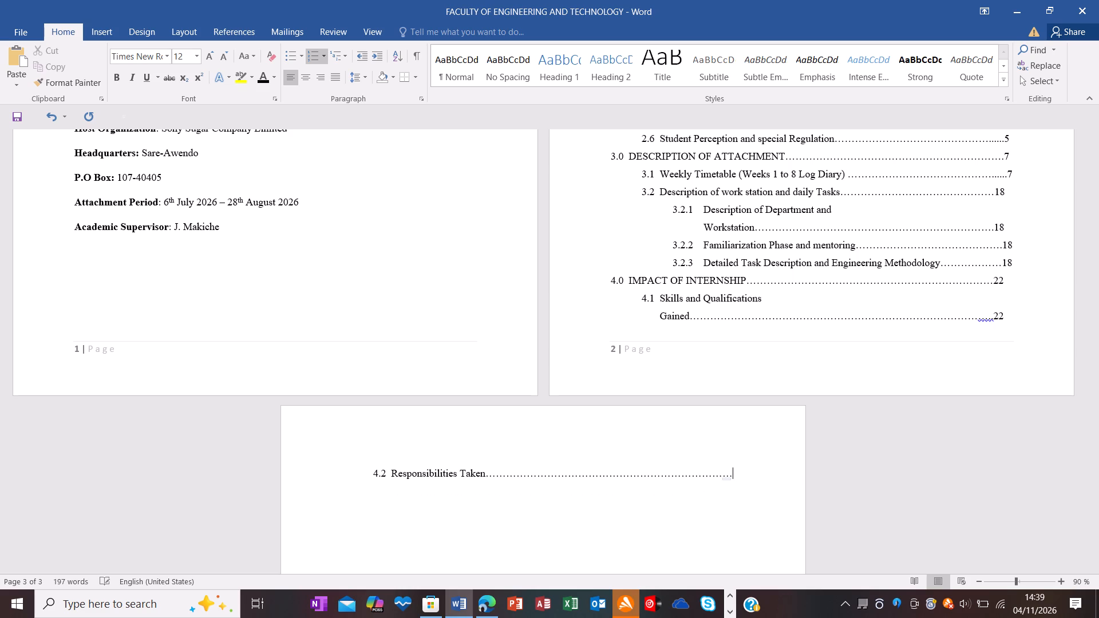
{"action": "type", "text": "24"}
{"action": "key", "text": "BackSpace"}
{"action": "key", "text": "BackSpace"}
{"action": "key", "text": "BackSpace"}
{"action": "type", "text": "24"}
Add a 4.3 entry below 4.2 titled "Correlation Between Industrial Tasks and Classroom Theory".
{"action": "key", "text": "Return"}
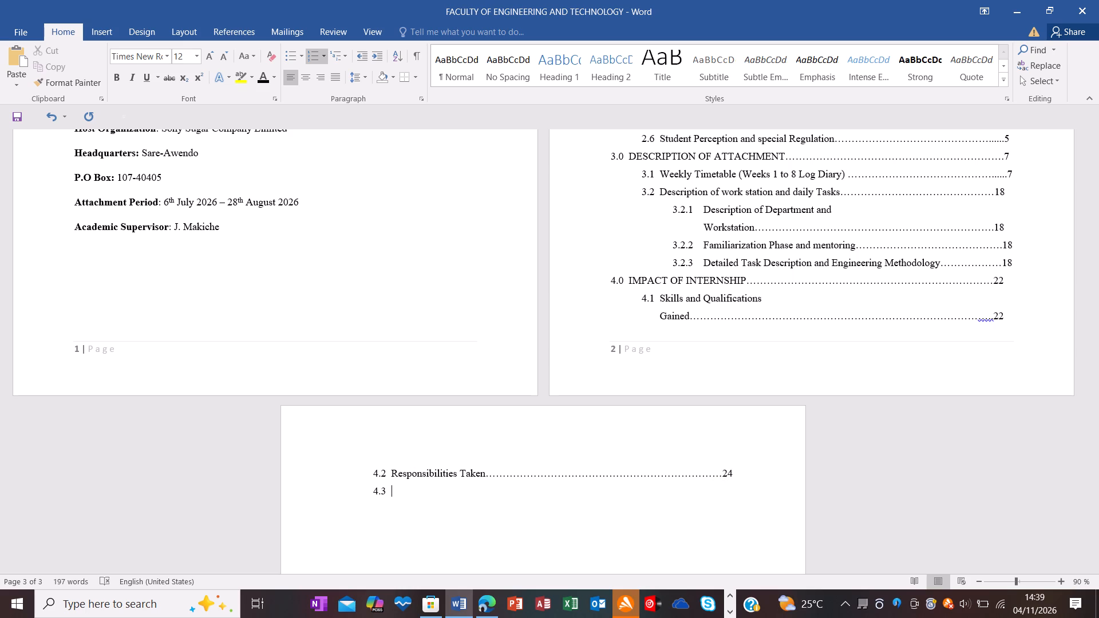
{"action": "key", "text": "shift+c"}
{"action": "type", "text": "orrelation"}
{"action": "key", "text": "space"}
{"action": "type", "text": "Between"}
{"action": "key", "text": "space"}
{"action": "type", "text": "Industrial"}
{"action": "key", "text": "space"}
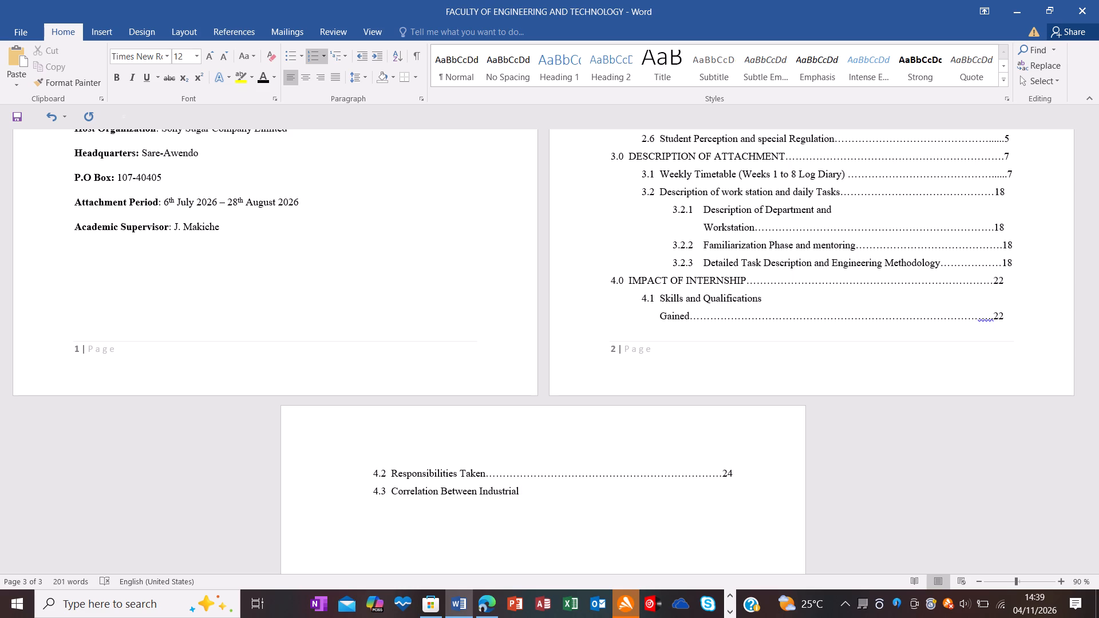
{"action": "key", "text": "shift+t"}
{"action": "key", "text": "shift+a"}
{"action": "key", "text": "shift+BackSpace"}
{"action": "type", "text": "ask"}
{"action": "type", "text": "s"}
{"action": "key", "text": "space"}
{"action": "type", "text": "an"}
{"action": "type", "text": "d"}
{"action": "key", "text": "space"}
{"action": "type", "text": "Classroom"}
{"action": "key", "text": "space"}
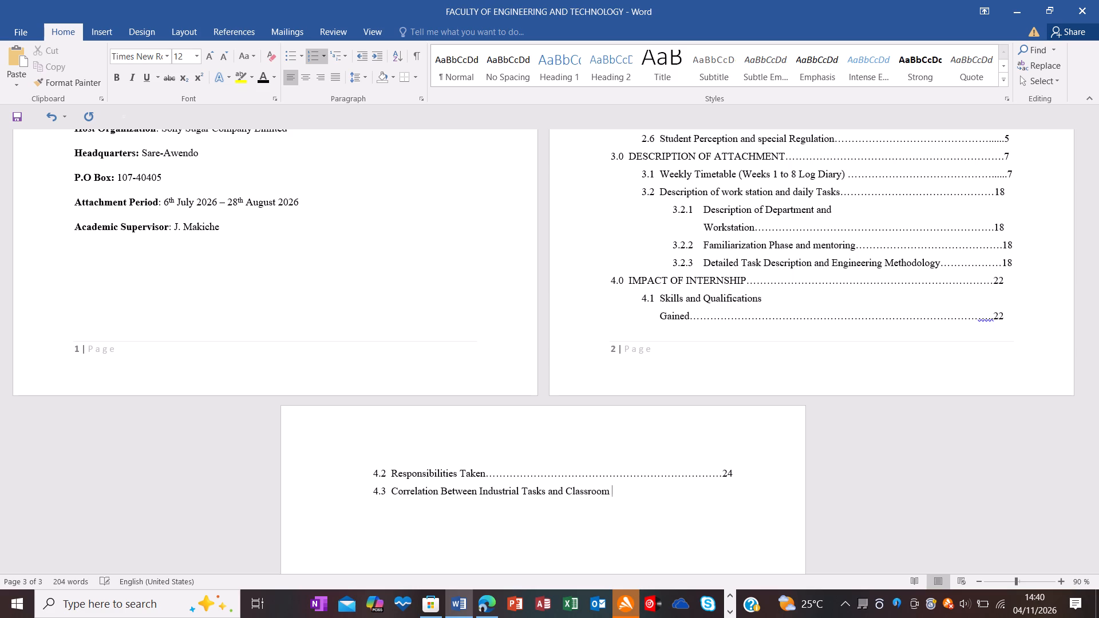
{"action": "type", "text": "Theory"}
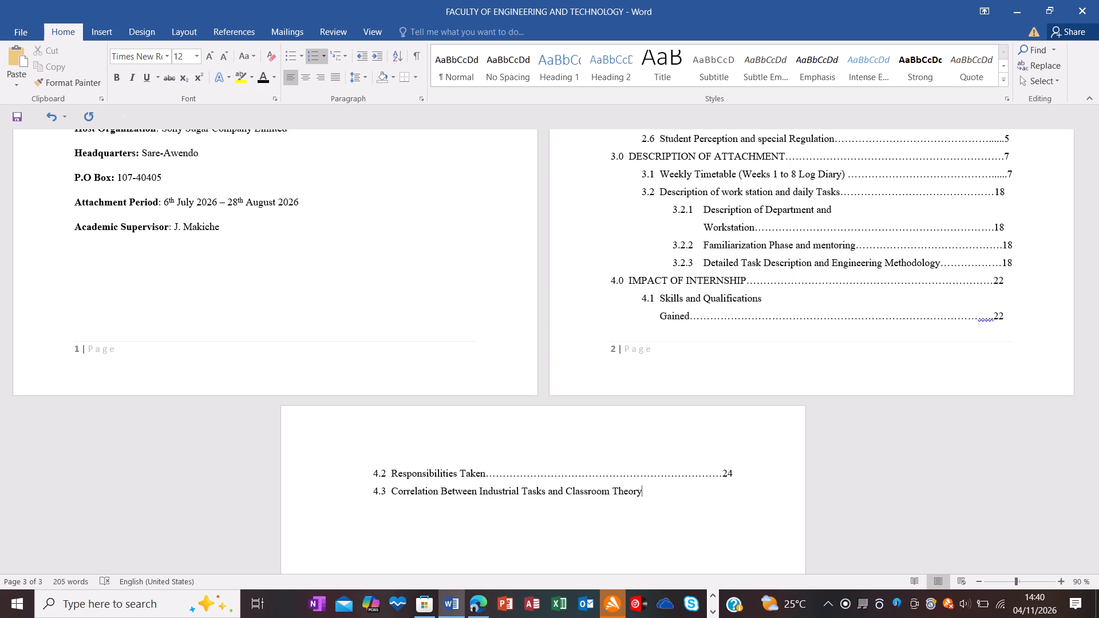
Add a dot leader and page number 24 to the 4.3 entry, roughly in line with the page number above.
{"action": "key", "text": "period"}
{"action": "key", "text": "period"}
{"action": "key", "text": "period"}
{"action": "key", "text": "period"}
{"action": "key", "text": "period"}
{"action": "key", "text": "period"}
{"action": "key", "text": "period"}
{"action": "key", "text": "period"}
{"action": "key", "text": "period"}
{"action": "key", "text": "period"}
{"action": "key", "text": "period"}
{"action": "key", "text": "period"}
{"action": "key", "text": "period"}
{"action": "key", "text": "period"}
{"action": "key", "text": "period"}
{"action": "type", "text": ".........."}
{"action": "type", "text": "24"}
Add a 4.4 entry below 4.3 titled "Social Conditions and Work Climate".
{"action": "key", "text": "Return"}
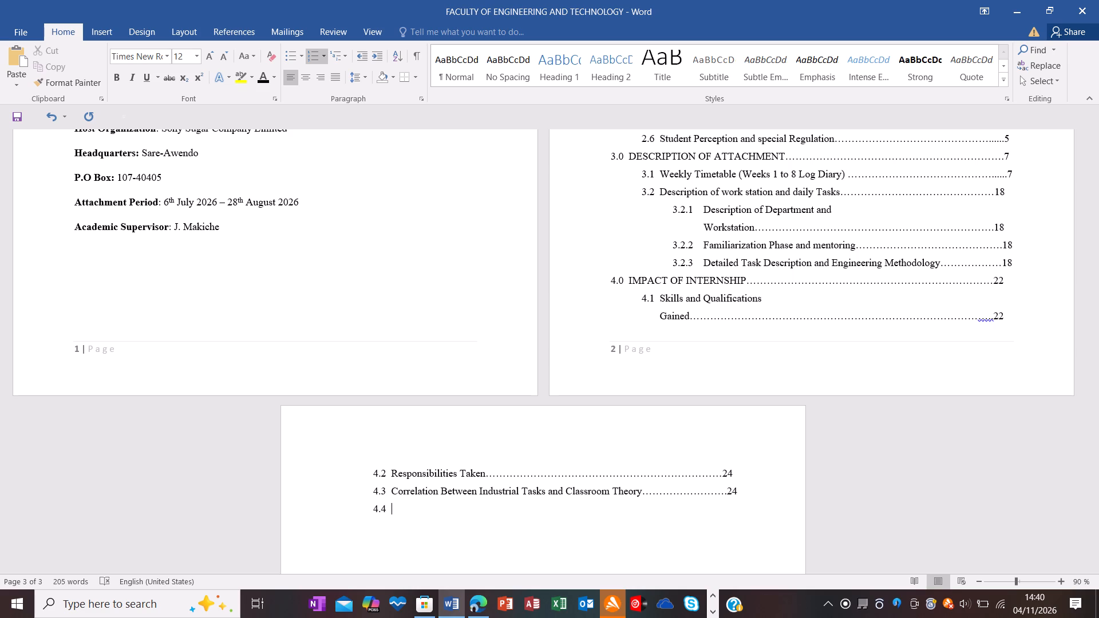
{"action": "type", "text": "Social"}
{"action": "key", "text": "space"}
{"action": "type", "text": "Conditions"}
{"action": "key", "text": "space"}
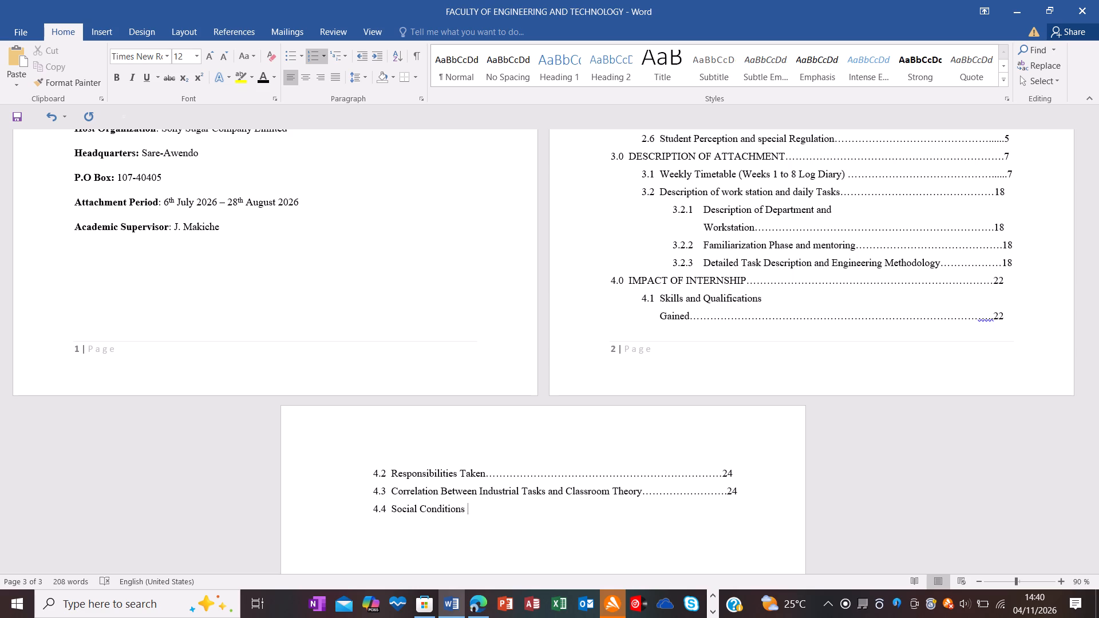
{"action": "type", "text": "and"}
{"action": "key", "text": "space"}
{"action": "type", "text": "Work"}
{"action": "key", "text": "space"}
{"action": "type", "text": "Climate"}
Add a dot leader and page number 25 to the 4.4 entry, roughly in line with the page numbers above.
{"action": "key", "text": "period"}
{"action": "key", "text": "period"}
{"action": "key", "text": "period"}
{"action": "key", "text": "period"}
{"action": "key", "text": "period"}
{"action": "key", "text": "period"}
{"action": "key", "text": "period"}
{"action": "key", "text": "period"}
{"action": "key", "text": "period"}
{"action": "key", "text": "period"}
{"action": "key", "text": "period"}
{"action": "key", "text": "period"}
{"action": "key", "text": "period"}
{"action": "key", "text": "period"}
{"action": "key", "text": "period"}
{"action": "key", "text": "period"}
{"action": "key", "text": "period"}
{"action": "key", "text": "period"}
{"action": "key", "text": "period"}
{"action": "key", "text": "period"}
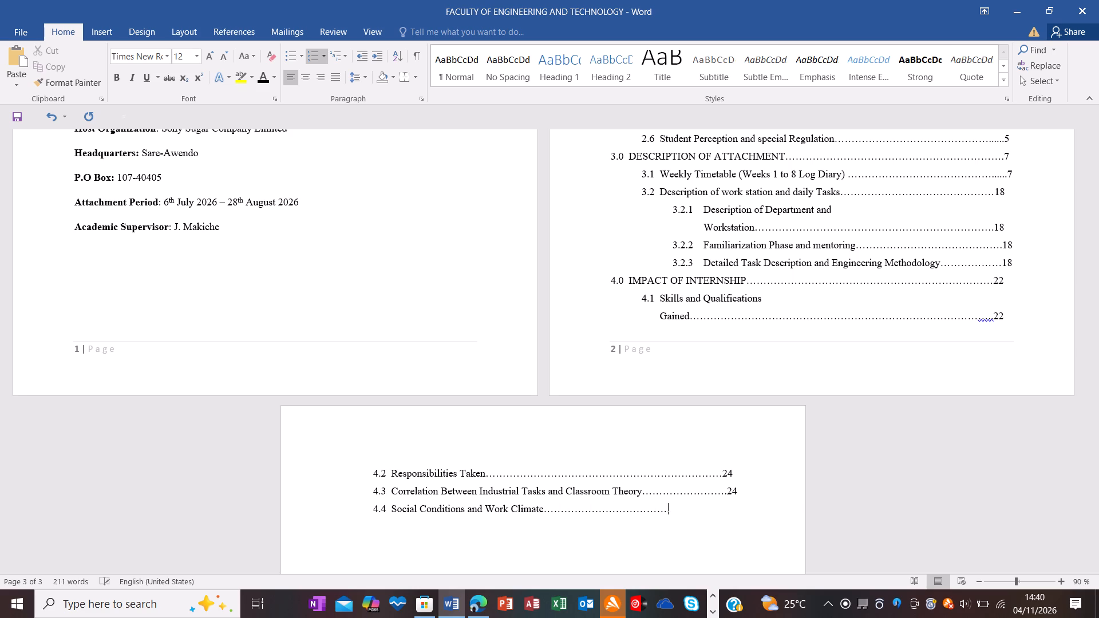
{"action": "type", "text": "....25"}
Add a 4.5 entry below 4.4 reading "Implications For Future Study".
{"action": "key", "text": "Return"}
{"action": "type", "text": "Implications"}
{"action": "key", "text": "space"}
{"action": "type", "text": "For"}
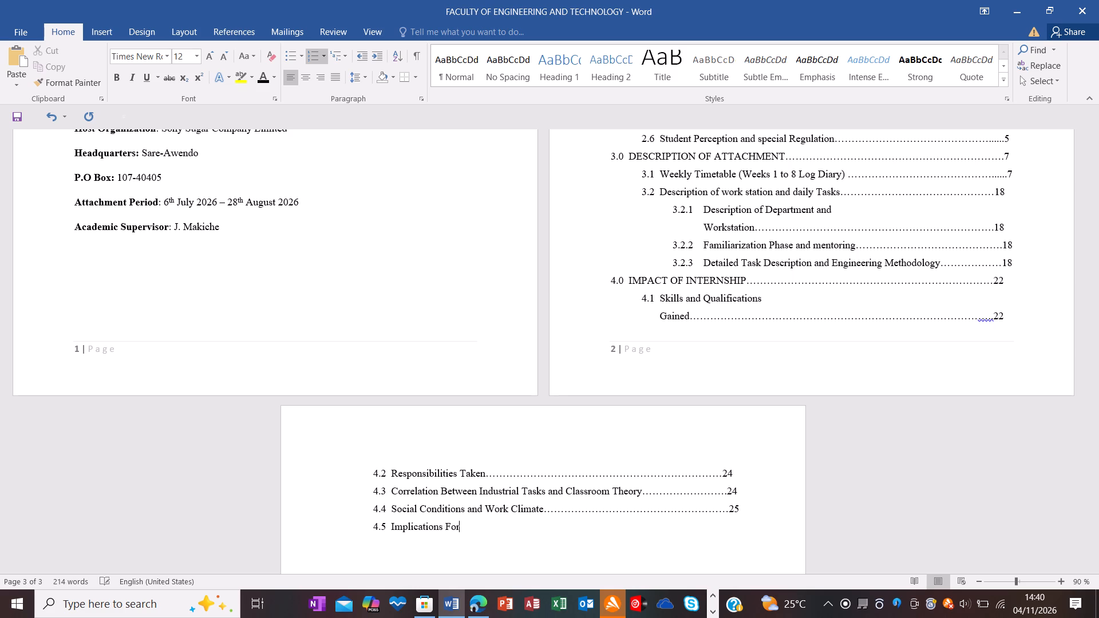
{"action": "key", "text": "space"}
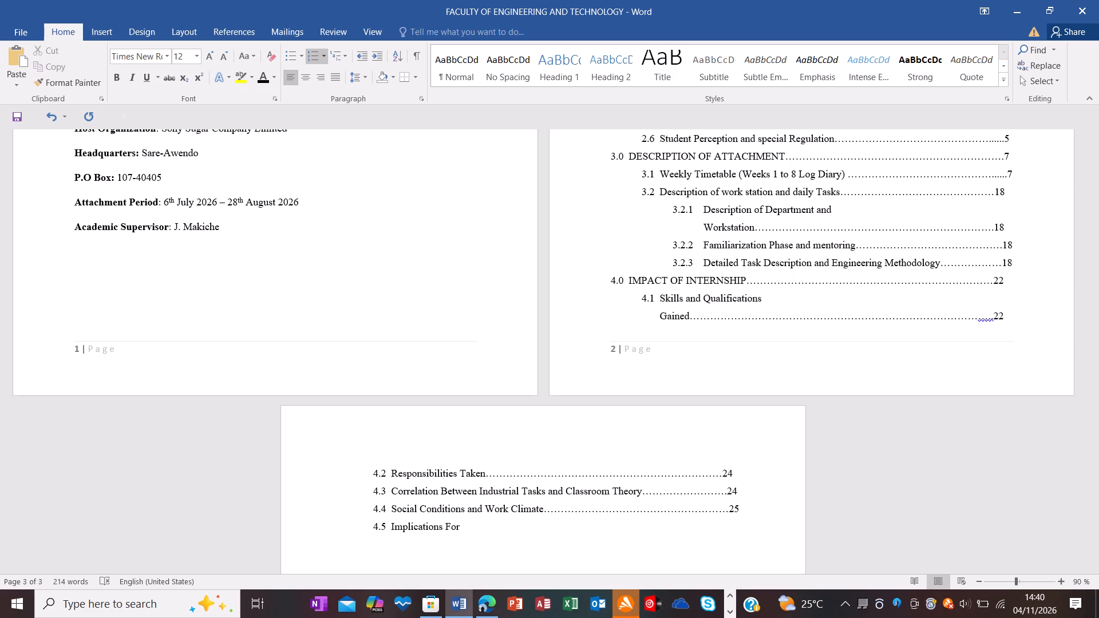
{"action": "type", "text": "Fut"}
{"action": "type", "text": "ure"}
{"action": "key", "text": "space"}
{"action": "type", "text": "stu"}
{"action": "type", "text": "dy"}
{"action": "left_click", "coordinate": [495, 525]}
{"action": "key", "text": "BackSpace"}
{"action": "key", "text": "shift+s"}
Extend the 4.5 entry's title with "and Career Planning".
{"action": "left_click", "coordinate": [553, 534]}
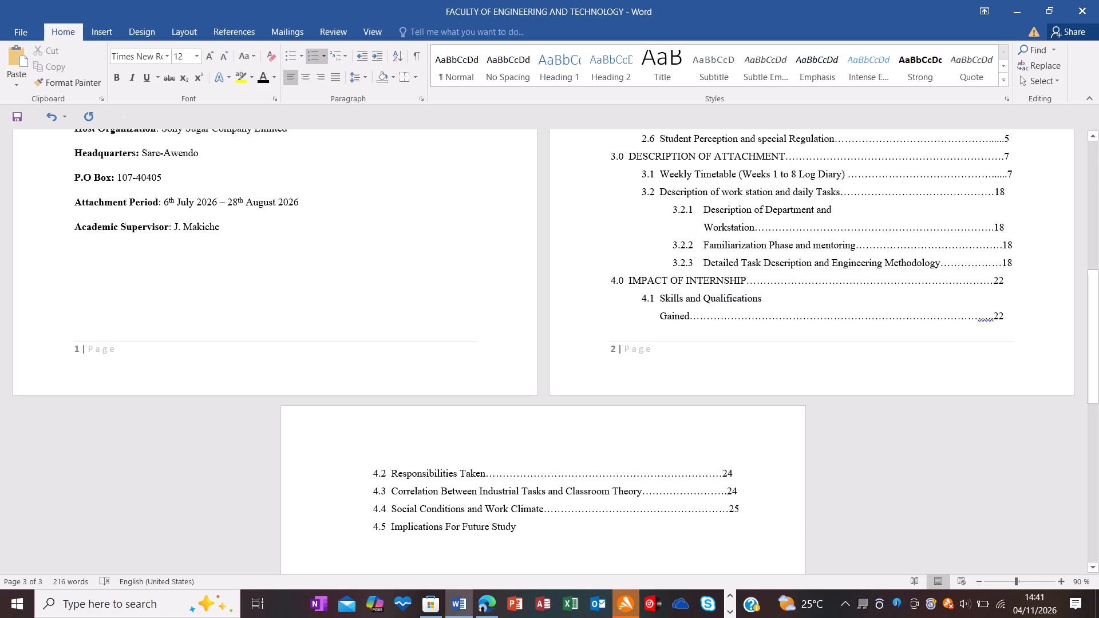
{"action": "key", "text": "space"}
{"action": "type", "text": "and"}
{"action": "key", "text": "space"}
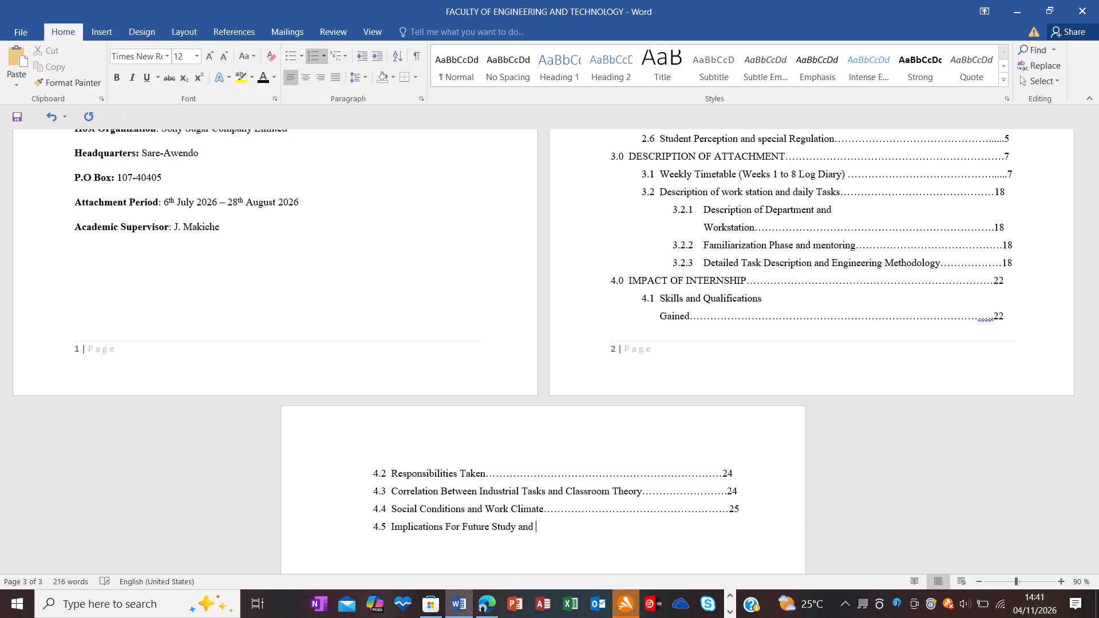
{"action": "type", "text": "Career"}
{"action": "key", "text": "space"}
{"action": "type", "text": "planning"}
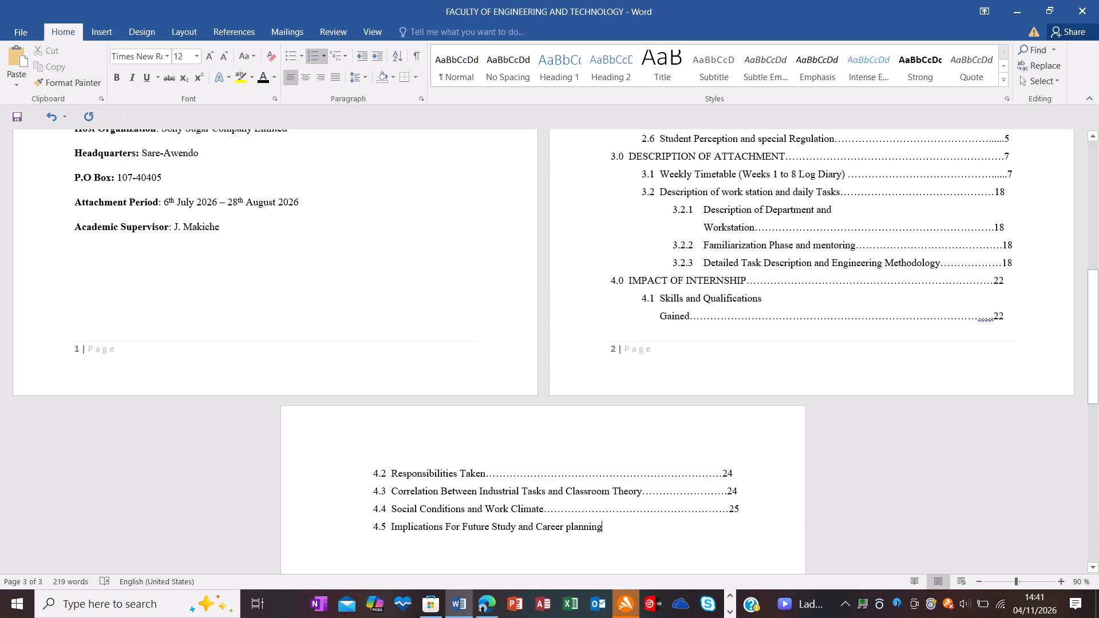
{"action": "left_click", "coordinate": [570, 525]}
{"action": "key", "text": "BackSpace"}
{"action": "key", "text": "shift+c"}
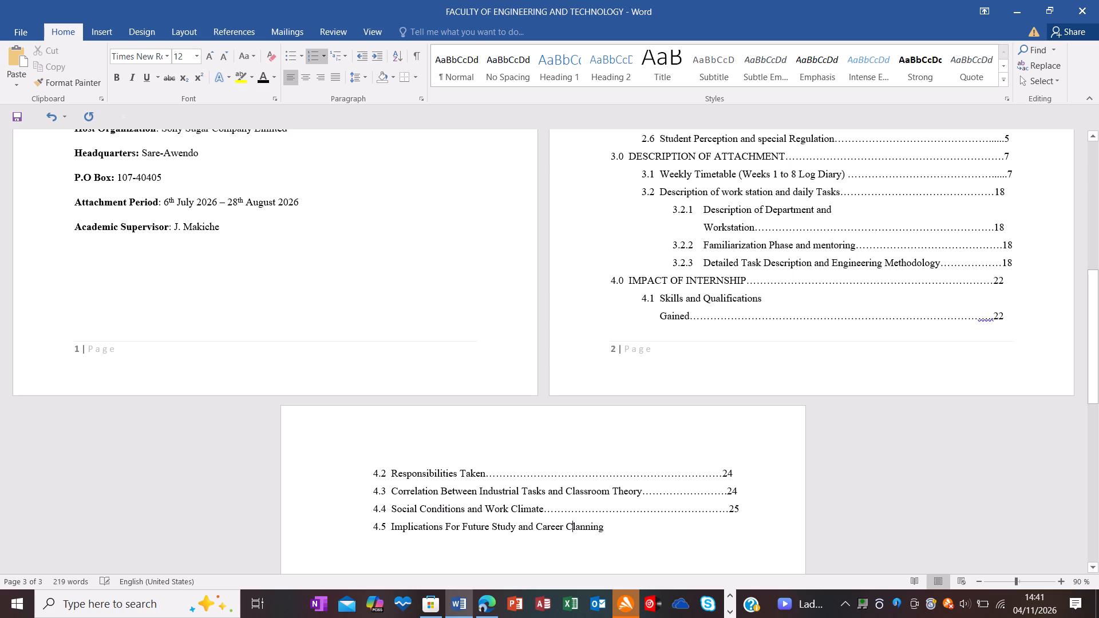
{"action": "left_click", "coordinate": [634, 530]}
{"action": "left_click", "coordinate": [570, 526]}
{"action": "key", "text": "BackSpace"}
{"action": "key", "text": "shift+p"}
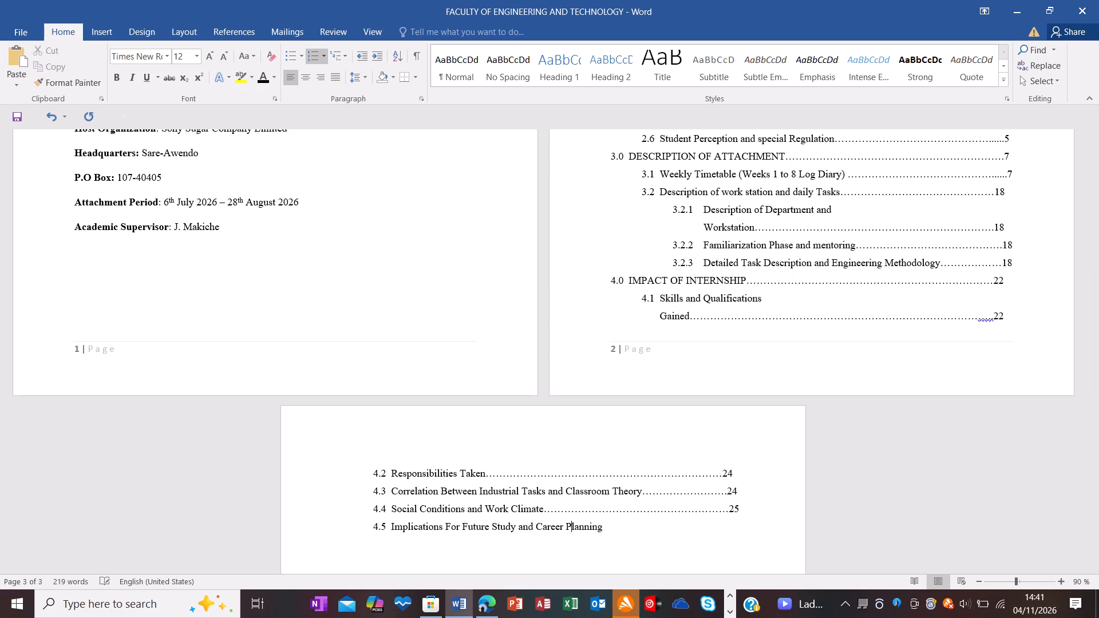
Add a dot leader and page number 25 to the 4.5 entry, roughly in line with the page numbers above.
{"action": "left_click", "coordinate": [625, 540]}
{"action": "key", "text": "comma"}
{"action": "key", "text": "BackSpace"}
{"action": "type", "text": ".."}
{"action": "key", "text": "BackSpace"}
{"action": "key", "text": "3"}
{"action": "key", "text": "BackSpace"}
{"action": "key", "text": "3"}
{"action": "key", "text": "BackSpace"}
{"action": "key", "text": "BackSpace"}
{"action": "key", "text": "BackSpace"}
{"action": "key", "text": "2"}
{"action": "key", "text": "5"}
Start a main-level line below 4.5 at the page margin, without automatic numbering, and enter the section number 5.0.
{"action": "scroll", "coordinate": [620, 536], "scroll_direction": "down", "scroll_amount": 5}
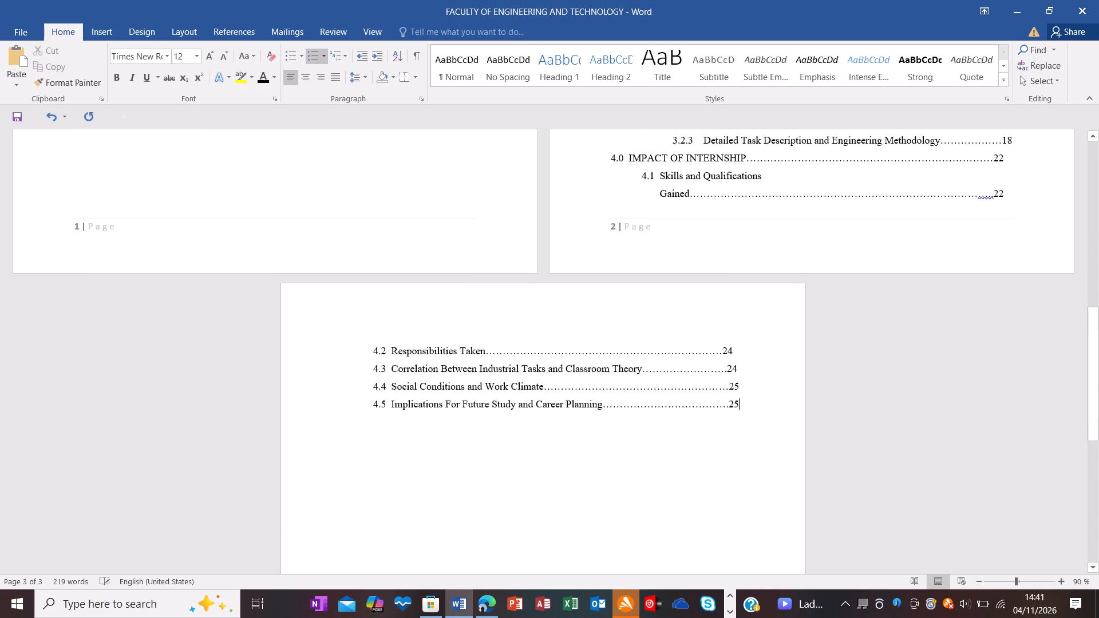
{"action": "scroll", "coordinate": [620, 536], "scroll_direction": "down", "scroll_amount": 1}
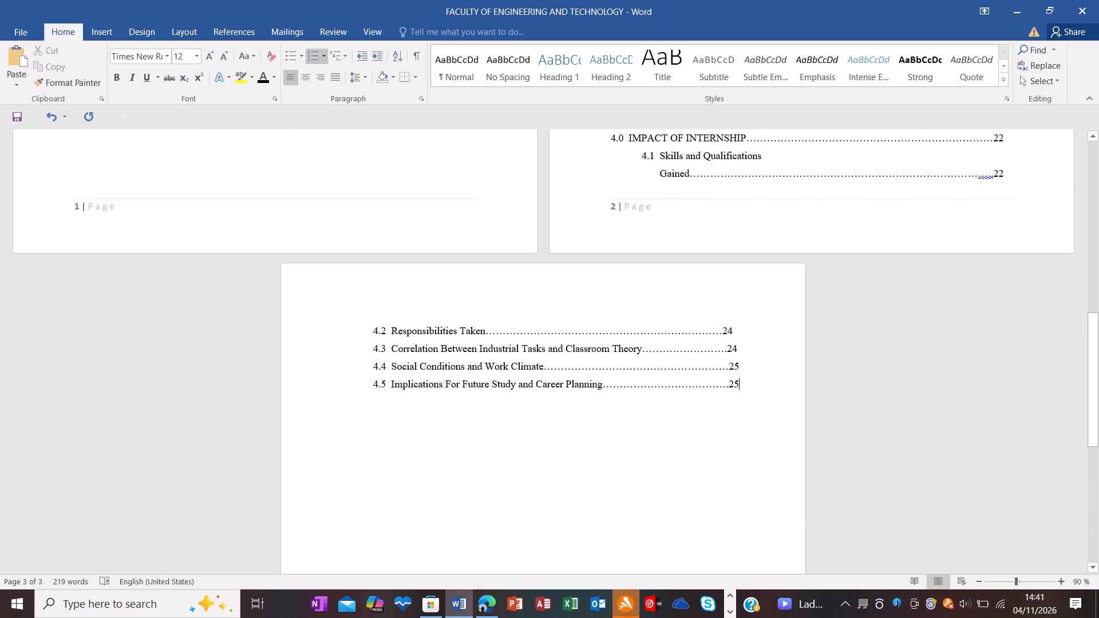
{"action": "key", "text": "Return"}
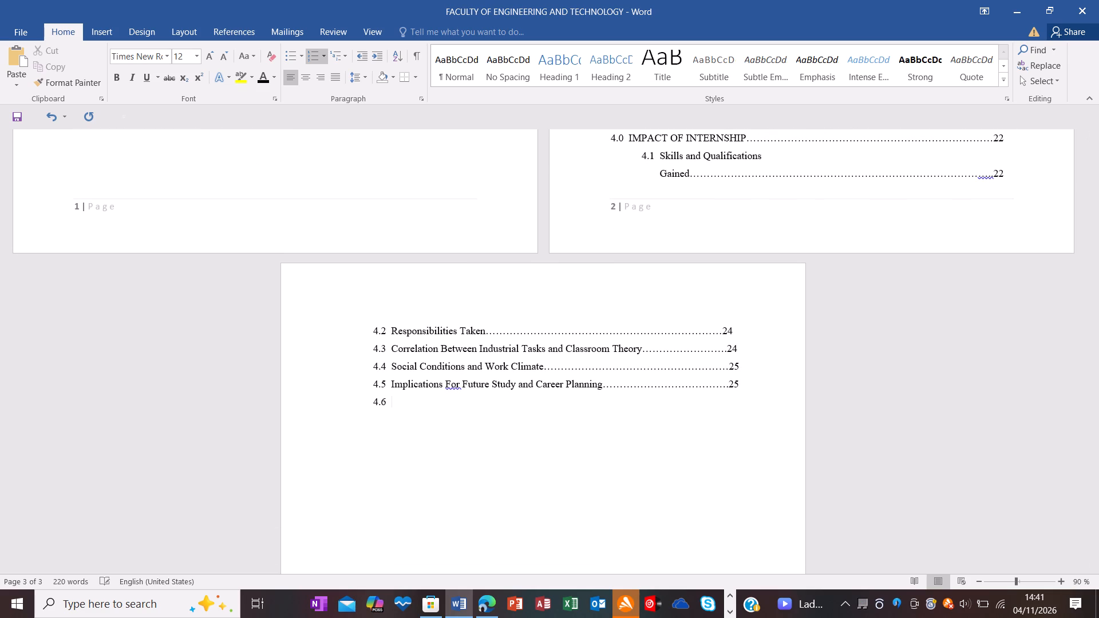
{"action": "key", "text": "BackSpace"}
{"action": "key", "text": "BackSpace"}
{"action": "key", "text": "BackSpace"}
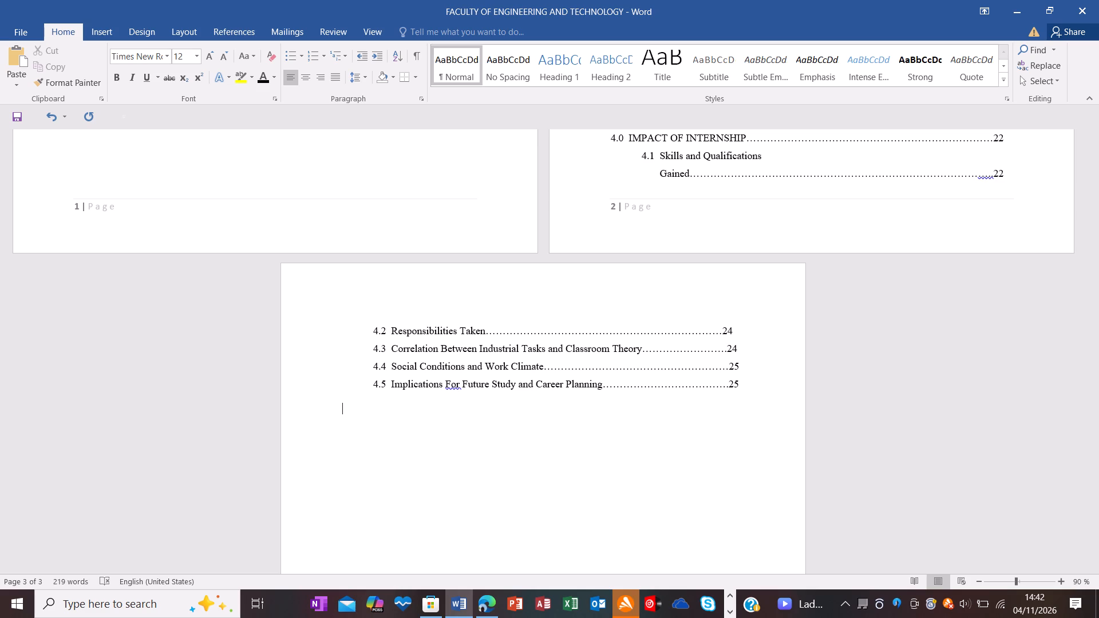
{"action": "key", "text": "5"}
{"action": "type", "text": ".0"}
{"action": "key", "text": "space"}
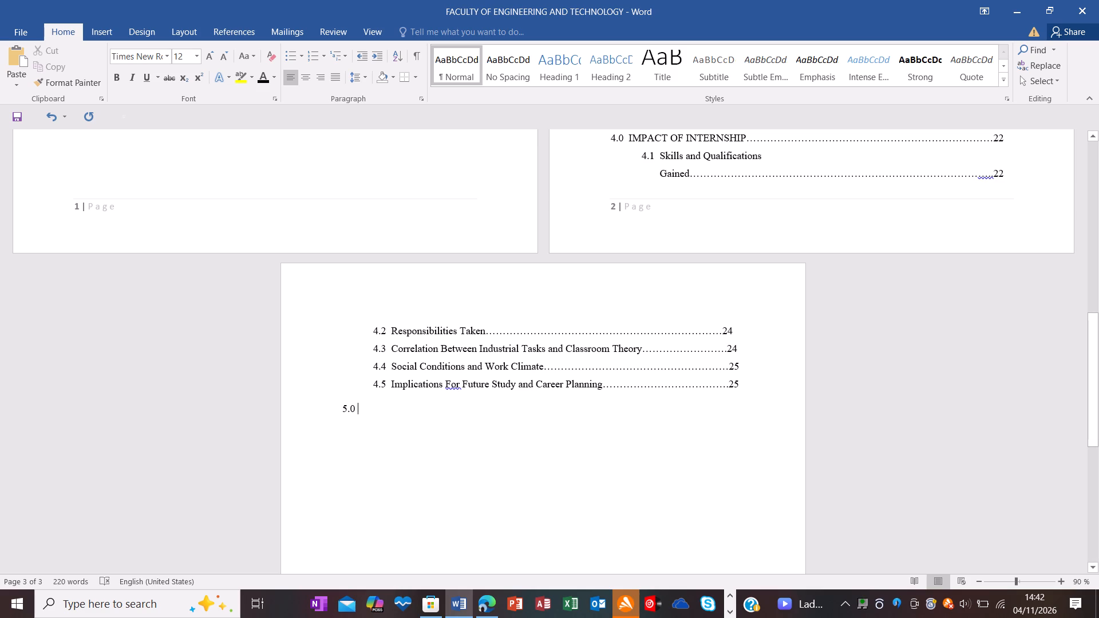
Remove one dot from the end of the 4.1 entry's leader, just before page number 22.
{"action": "scroll", "coordinate": [891, 362], "scroll_direction": "up", "scroll_amount": 3}
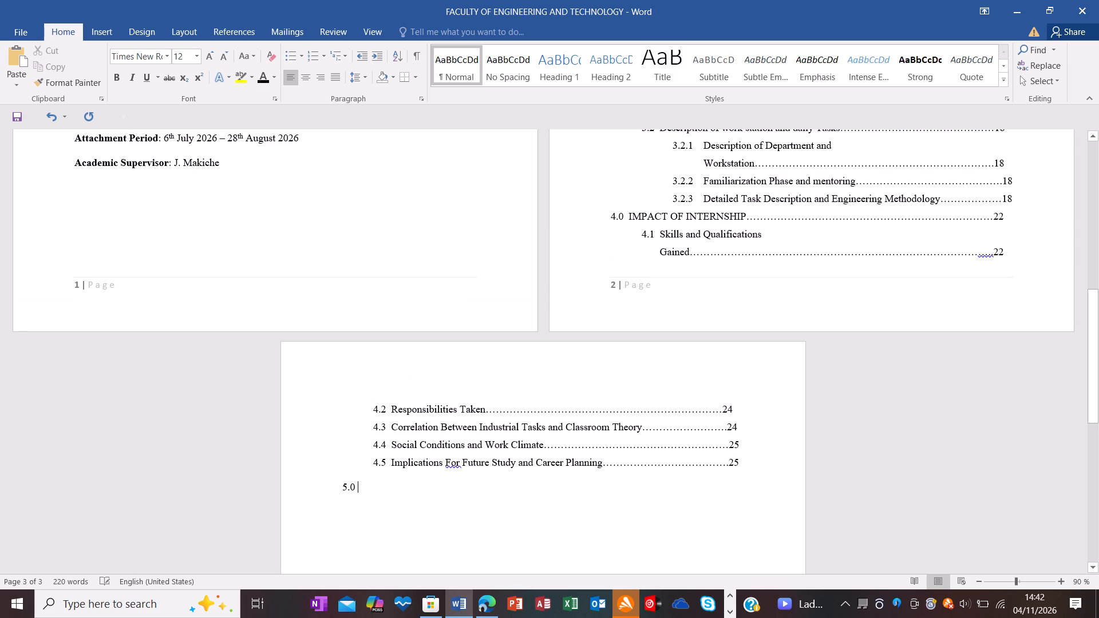
{"action": "left_click", "coordinate": [993, 251]}
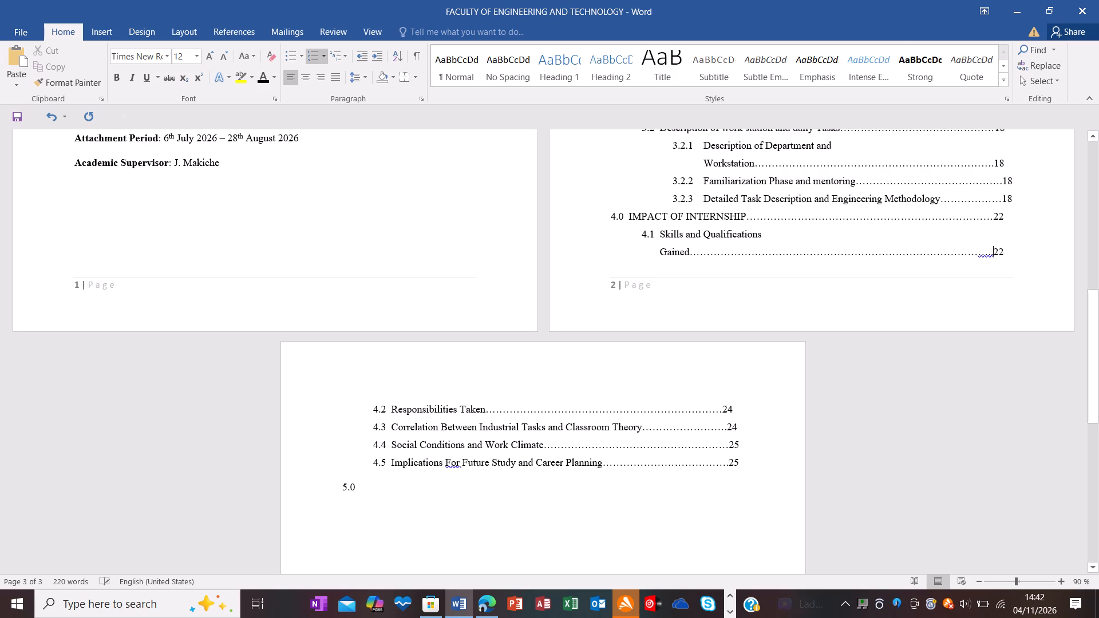
{"action": "key", "text": "BackSpace"}
{"action": "left_click_drag", "start_coordinate": [365, 513], "coordinate": [359, 507]}
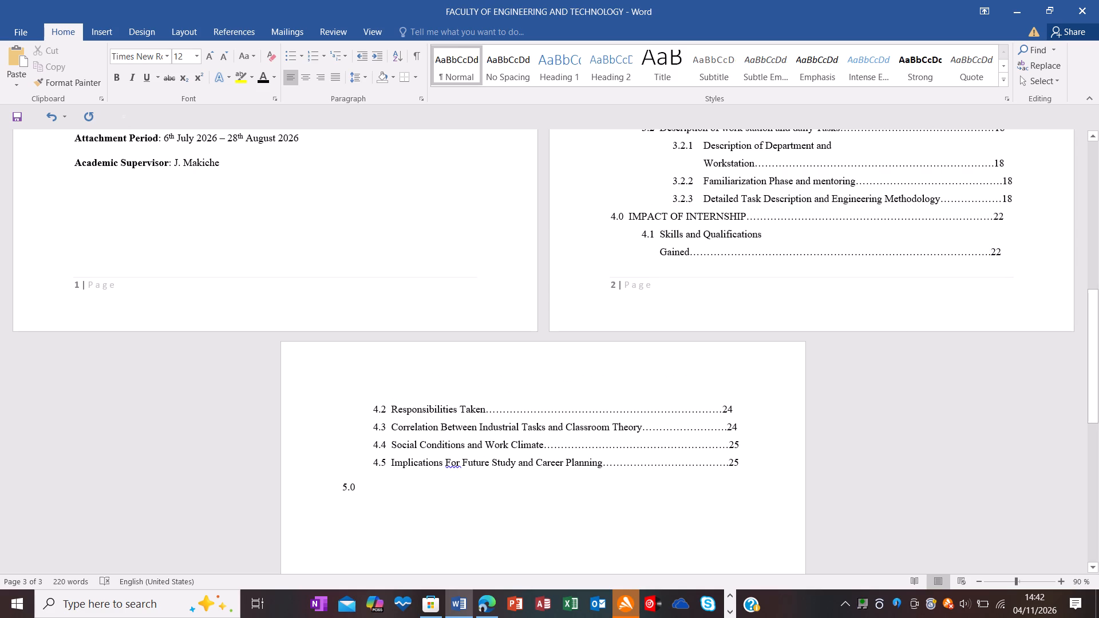
Change "For" to lowercase "for" in the 4.5 entry's title.
{"action": "left_click", "coordinate": [450, 460]}
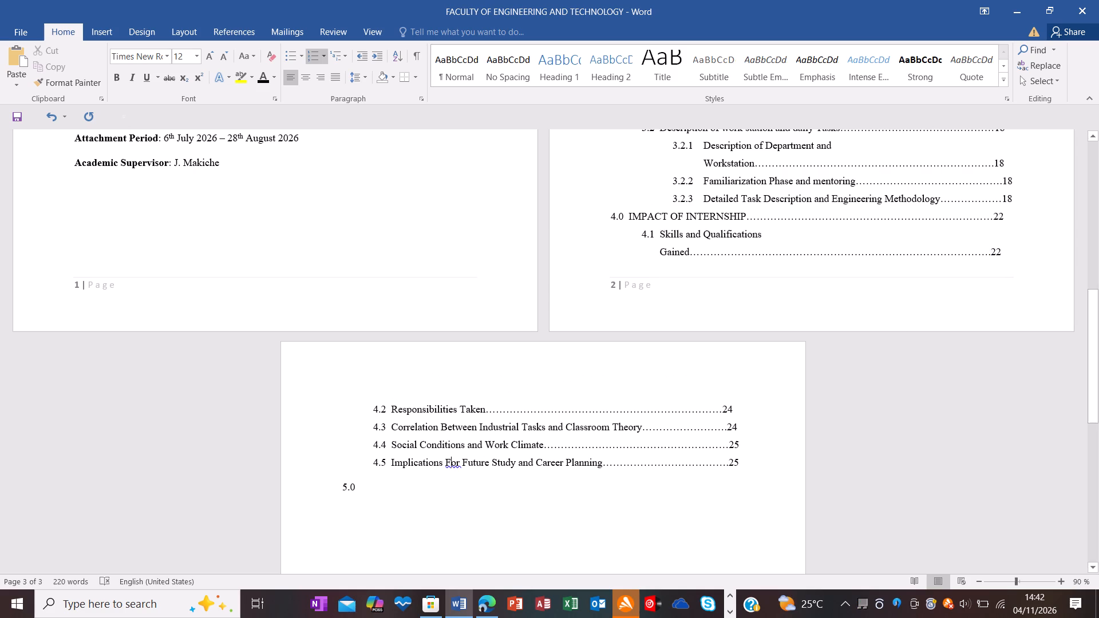
{"action": "key", "text": "BackSpace"}
{"action": "key", "text": "f"}
{"action": "key", "text": "BackSpace"}
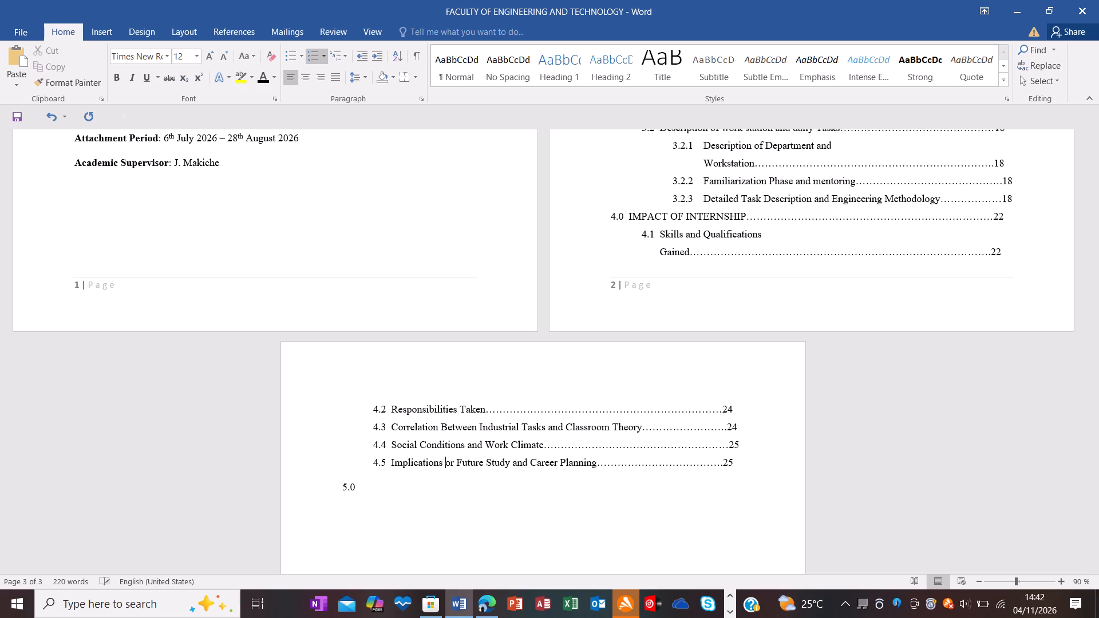
{"action": "key", "text": "f"}
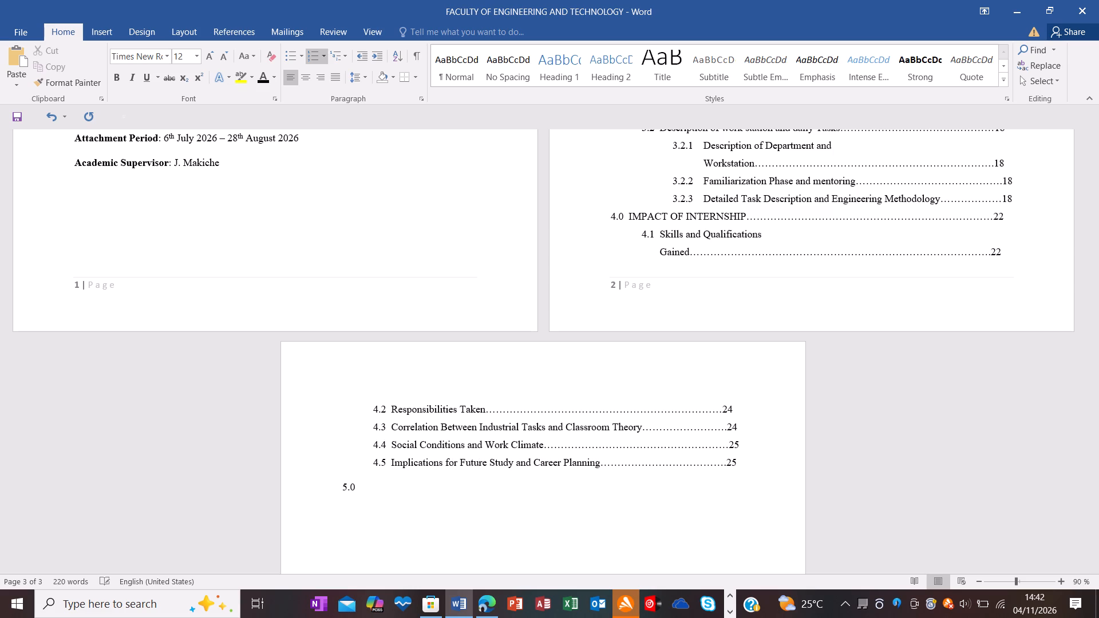
Complete the 5.0 entry with the title "CONCLUSIONS AND RECOMMMENDATIONS", a dot leader and page number 26, roughly in line with the page numbers above.
{"action": "left_click", "coordinate": [369, 490]}
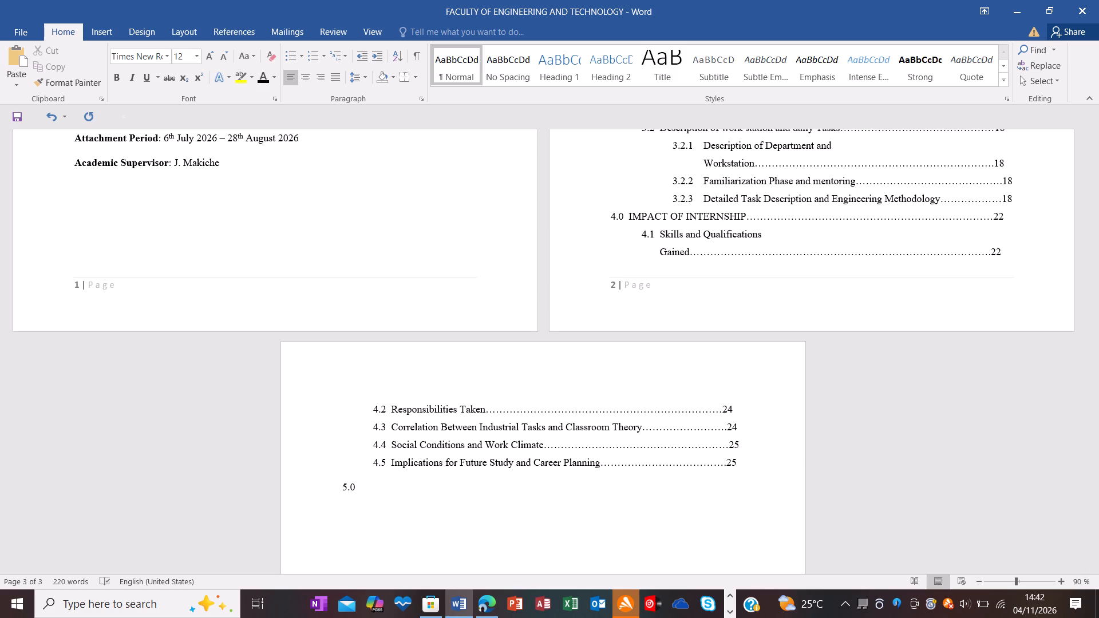
{"action": "type", "text": "CONCLUSIONA"}
{"action": "key", "text": "BackSpace"}
{"action": "key", "text": "BackSpace"}
{"action": "type", "text": "NS AND"}
{"action": "key", "text": "space"}
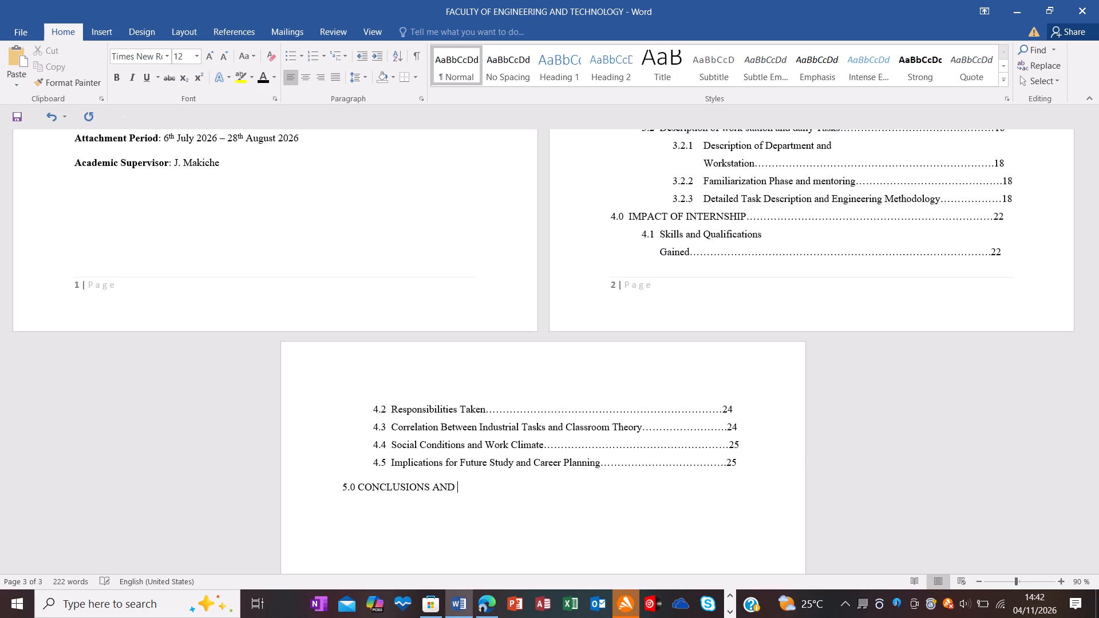
{"action": "type", "text": "RECOMMMENDATIONS"}
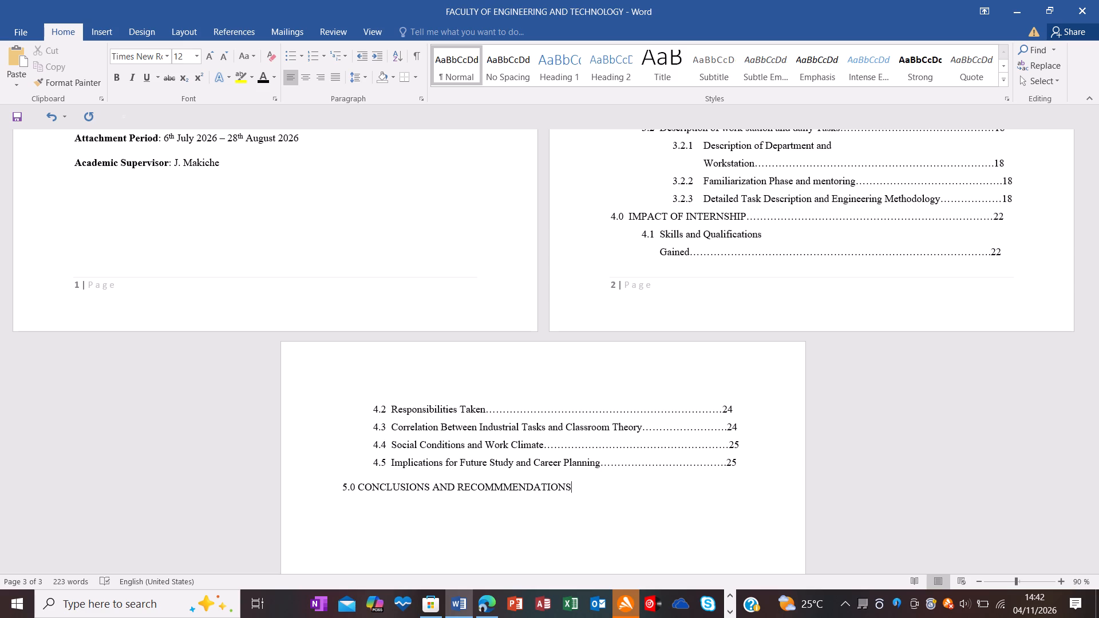
{"action": "type", "text": "...."}
{"action": "type", "text": "..."}
{"action": "key", "text": "2"}
{"action": "key", "text": "6"}
Start a slightly indented line below the 5.0 entry, without the automatic 6.0 numbering, and enter the sub-entry number 5.1.
{"action": "key", "text": "Return"}
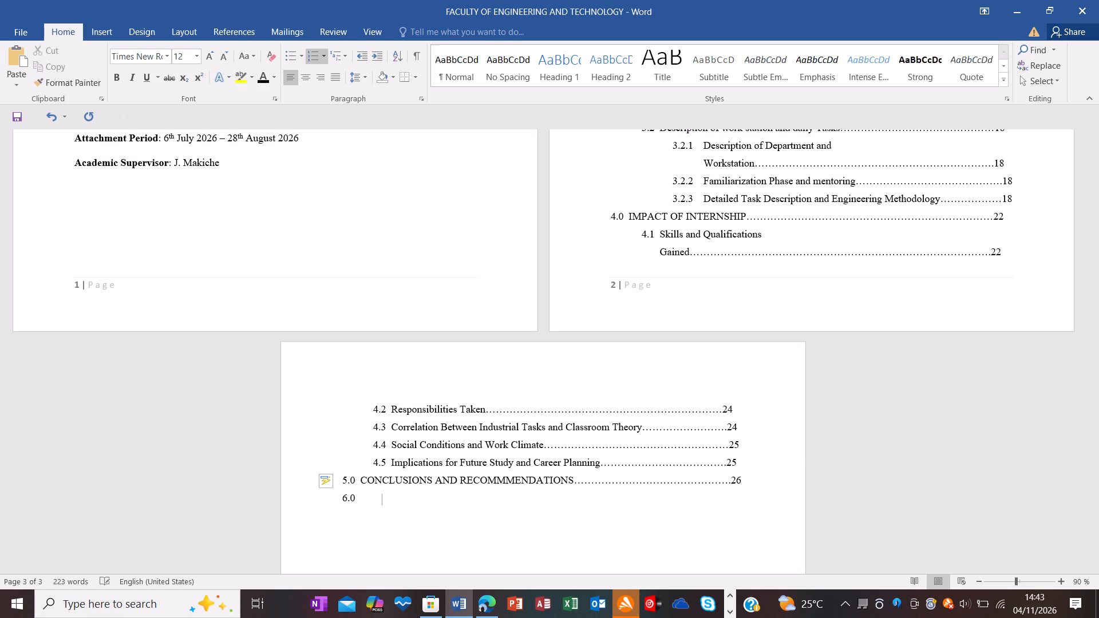
{"action": "key", "text": "BackSpace"}
{"action": "key", "text": "BackSpace"}
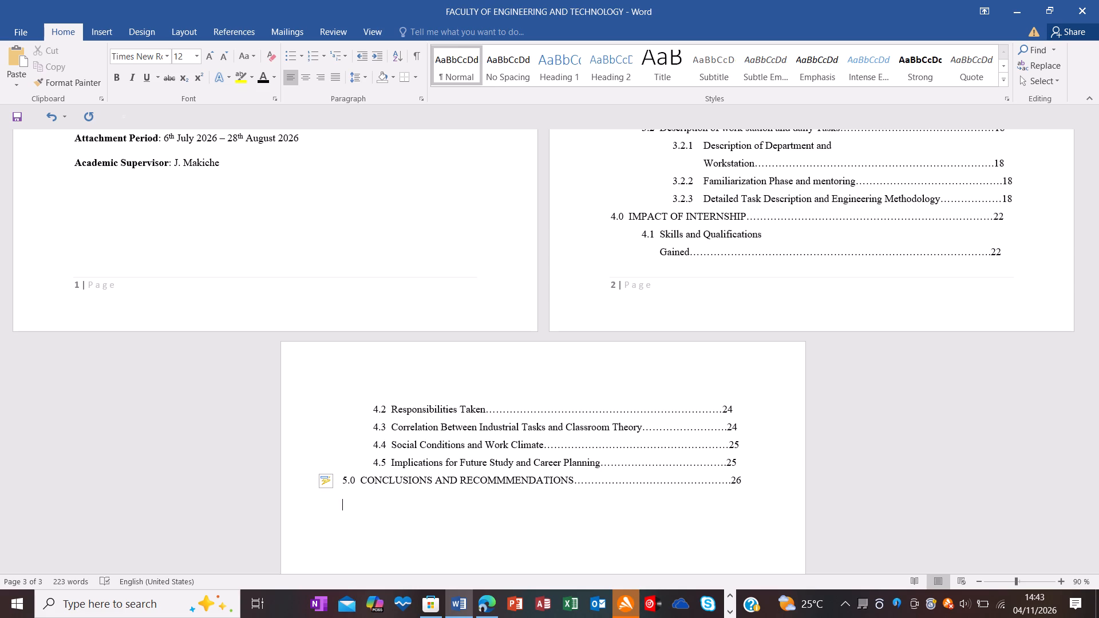
{"action": "key", "text": "Return"}
{"action": "key", "text": "BackSpace"}
{"action": "key", "text": "BackSpace"}
{"action": "key", "text": "Return"}
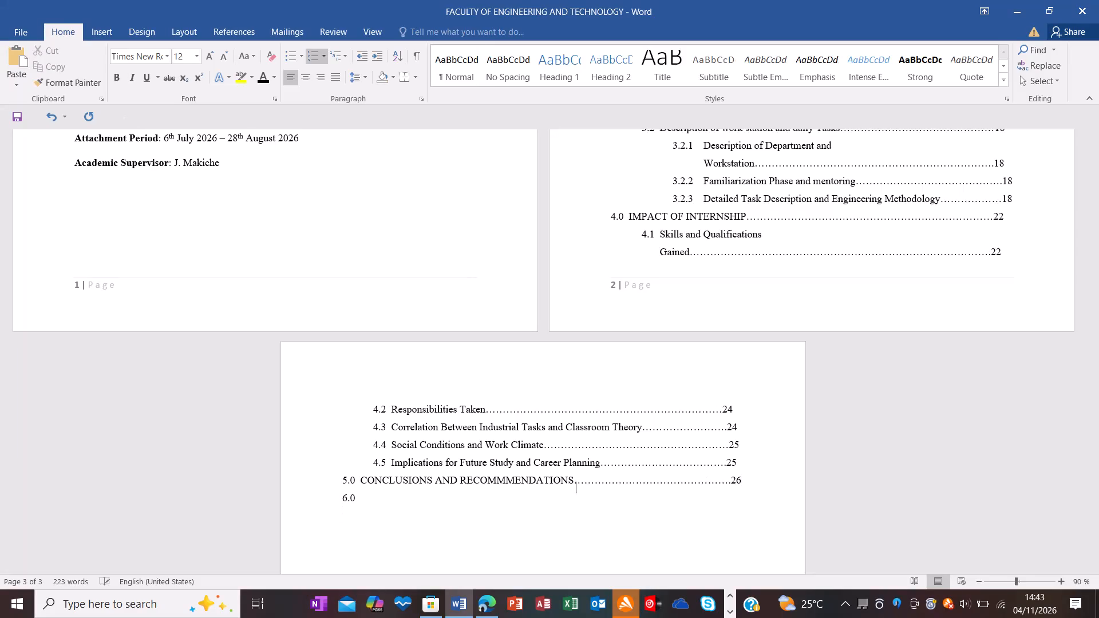
{"action": "key", "text": "BackSpace"}
{"action": "key", "text": "space"}
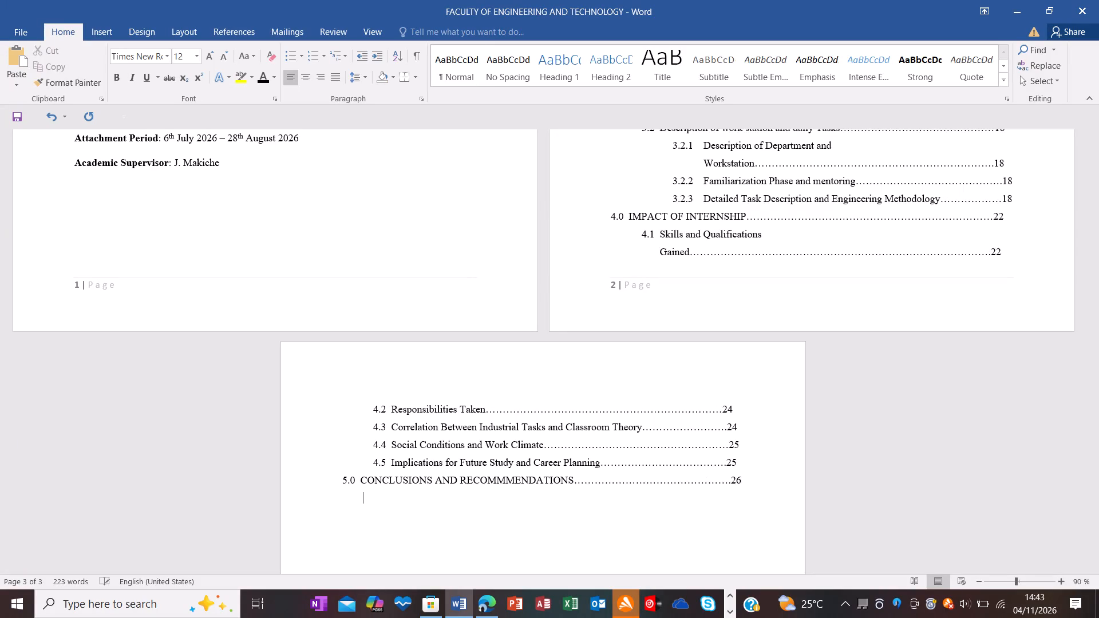
{"action": "key", "text": "space"}
{"action": "key", "text": "5"}
{"action": "key", "text": "period"}
{"action": "key", "text": "1"}
{"action": "key", "text": "space"}
Enter the title "Summary of key Conclusions" for the 5.1 sub-entry.
{"action": "type", "text": "Sumary"}
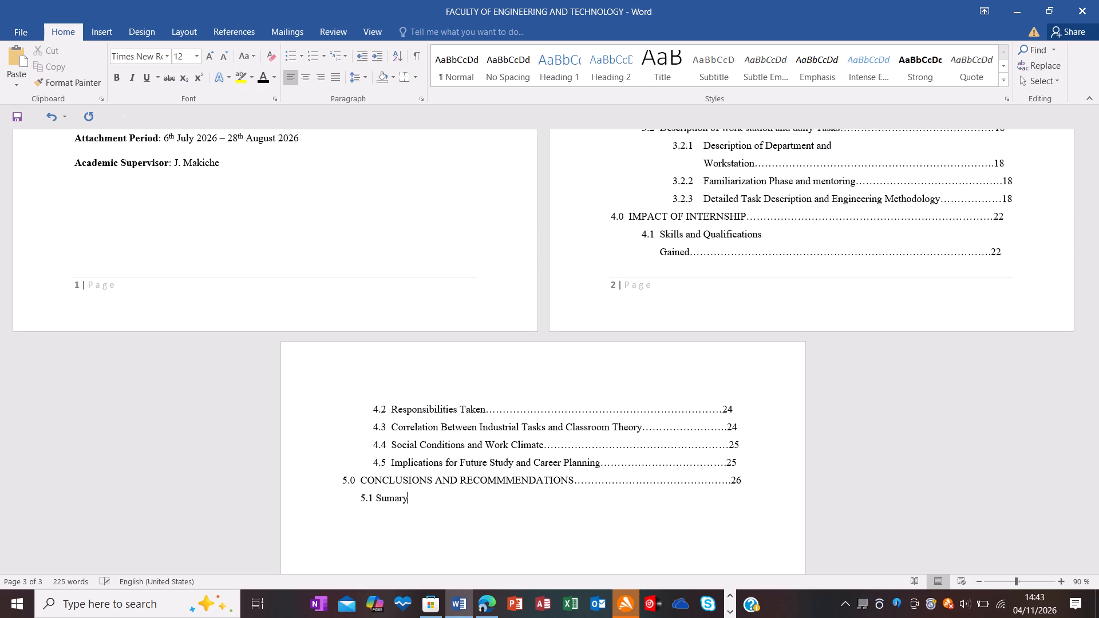
{"action": "key", "text": "space"}
{"action": "key", "text": "BackSpace"}
{"action": "key", "text": "BackSpace"}
{"action": "key", "text": "BackSpace"}
{"action": "key", "text": "BackSpace"}
{"action": "type", "text": "mary of"}
{"action": "key", "text": "space"}
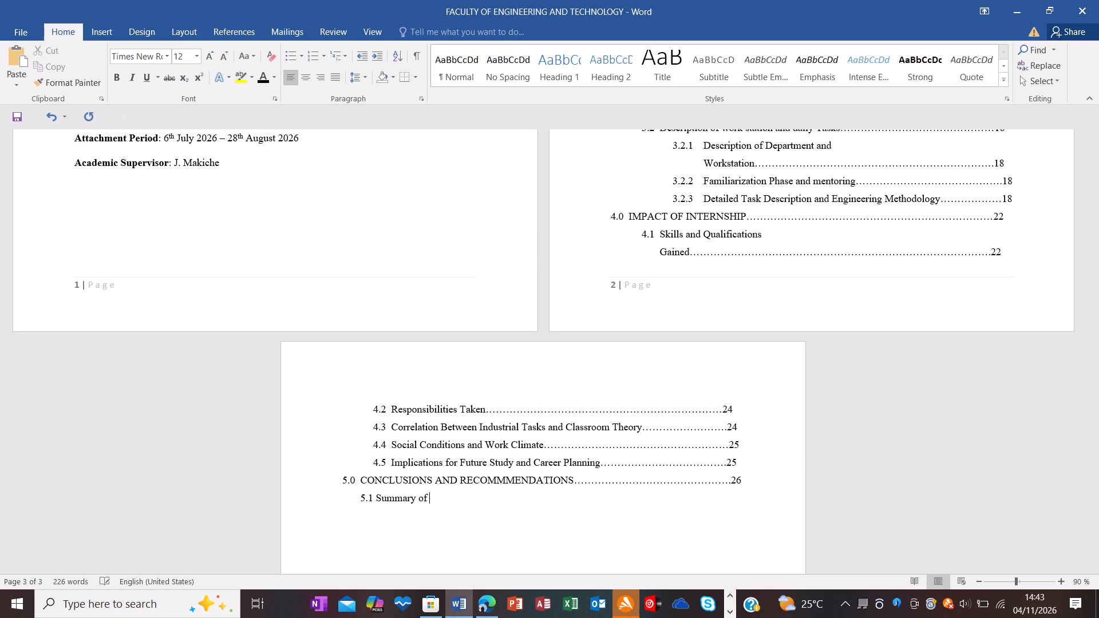
{"action": "type", "text": "key"}
{"action": "key", "text": "space"}
{"action": "type", "text": "Conclusions"}
Add a dot leader and page number 26 to the 5.1 entry, and start the automatically numbered 5.2 line below it.
{"action": "type", "text": "...."}
{"action": "type", "text": "....."}
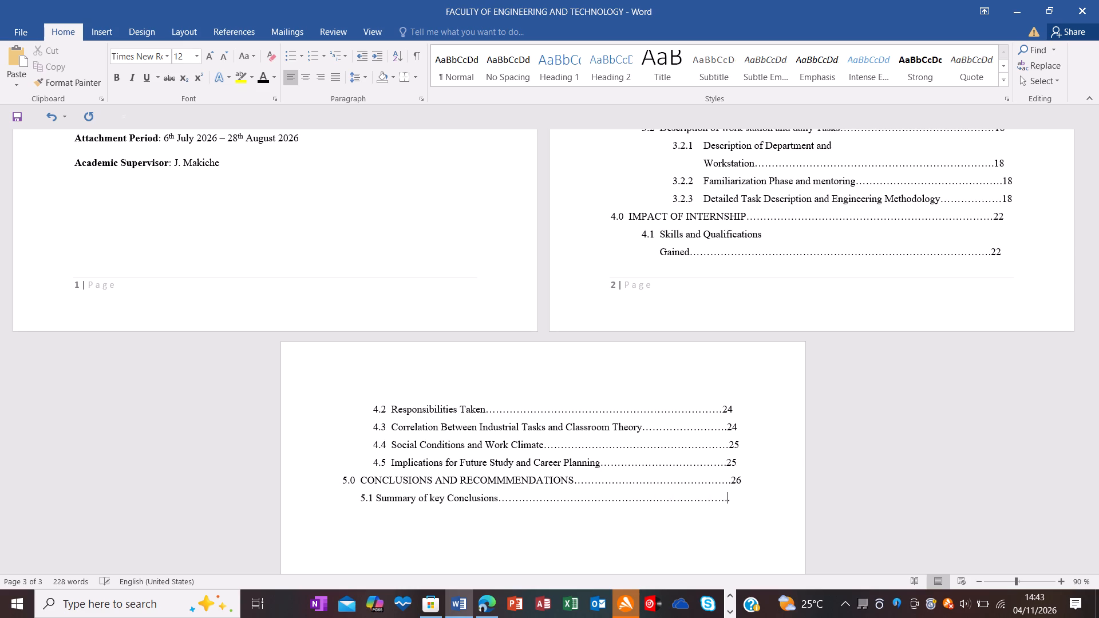
{"action": "type", "text": "28"}
{"action": "key", "text": "BackSpace"}
{"action": "key", "text": "6"}
{"action": "key", "text": "Return"}
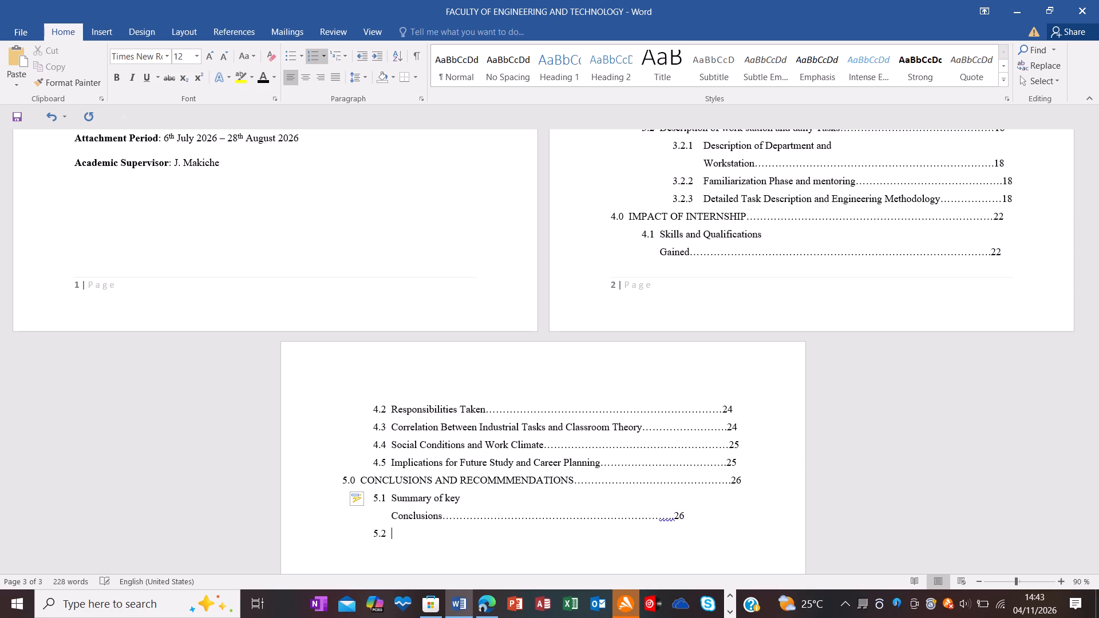
Lengthen the 5.1 entry's dot leader so that its page number 26 roughly lines up with the page numbers above.
{"action": "left_click", "coordinate": [665, 517]}
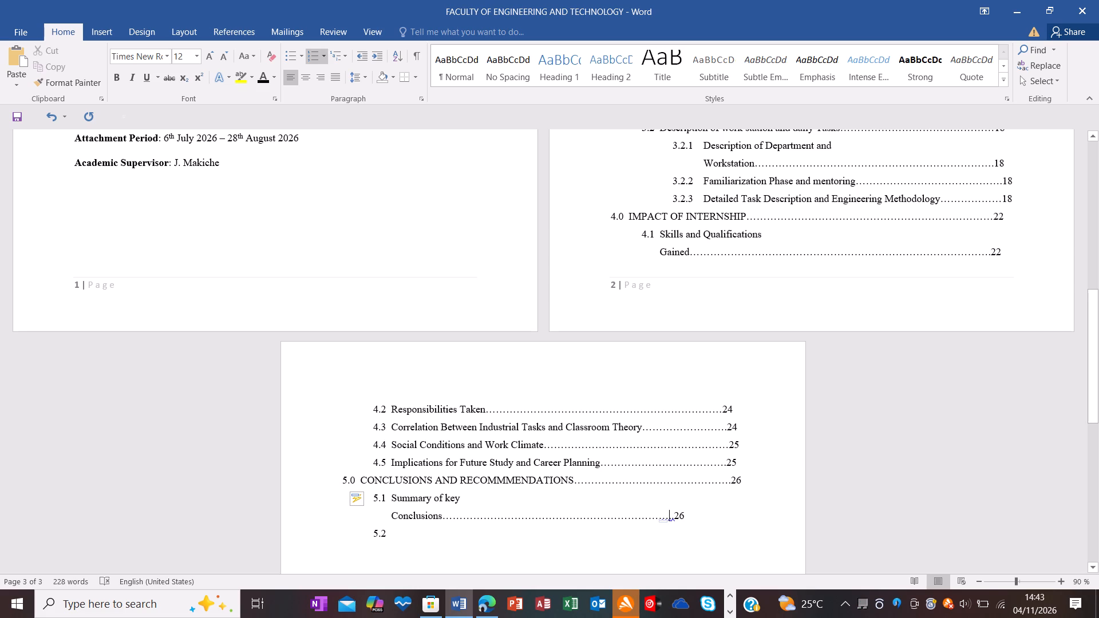
{"action": "key", "text": "period"}
{"action": "key", "text": "period"}
{"action": "key", "text": "period"}
{"action": "key", "text": "period"}
{"action": "key", "text": "period"}
{"action": "key", "text": "period"}
{"action": "key", "text": "period"}
{"action": "key", "text": "period"}
{"action": "key", "text": "period"}
{"action": "key", "text": "period"}
{"action": "key", "text": "period"}
{"action": "key", "text": "period"}
{"action": "key", "text": "period"}
{"action": "key", "text": "period"}
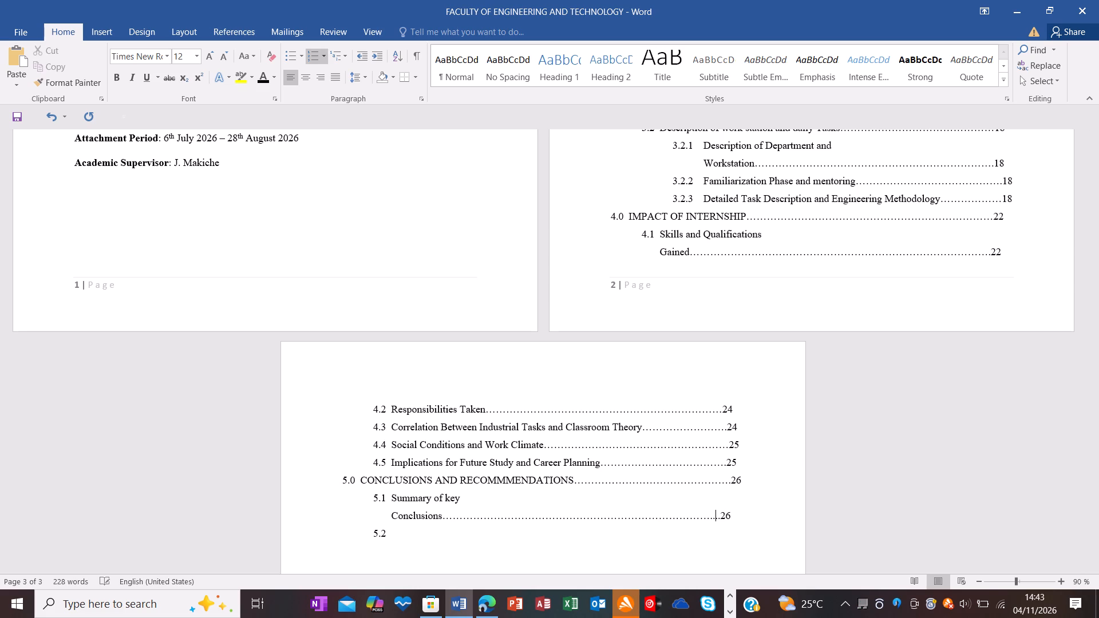
{"action": "type", "text": ".."}
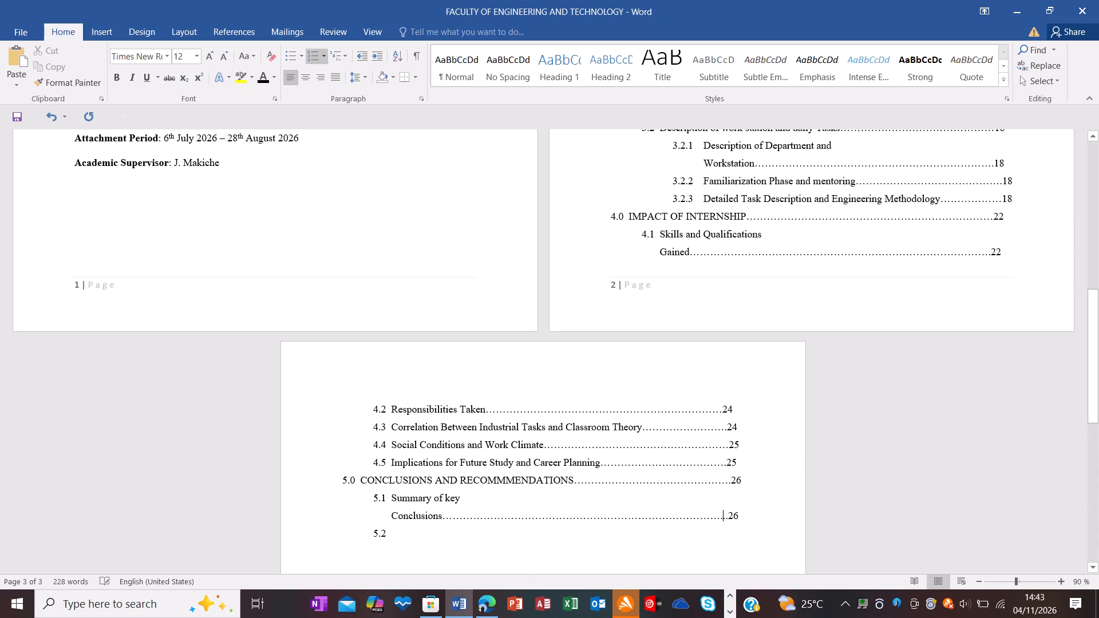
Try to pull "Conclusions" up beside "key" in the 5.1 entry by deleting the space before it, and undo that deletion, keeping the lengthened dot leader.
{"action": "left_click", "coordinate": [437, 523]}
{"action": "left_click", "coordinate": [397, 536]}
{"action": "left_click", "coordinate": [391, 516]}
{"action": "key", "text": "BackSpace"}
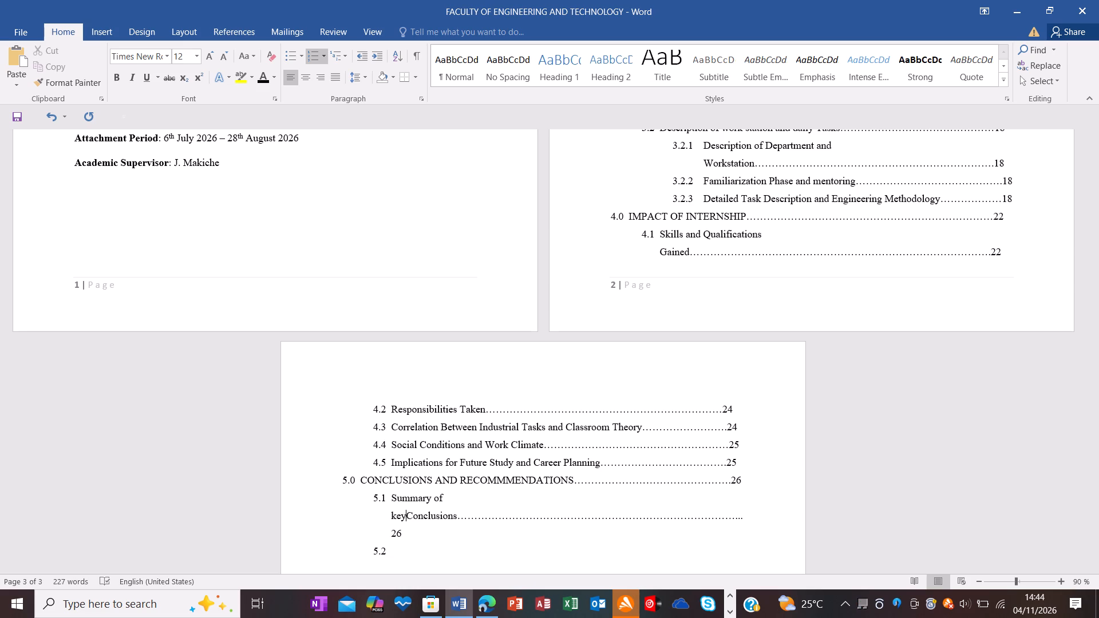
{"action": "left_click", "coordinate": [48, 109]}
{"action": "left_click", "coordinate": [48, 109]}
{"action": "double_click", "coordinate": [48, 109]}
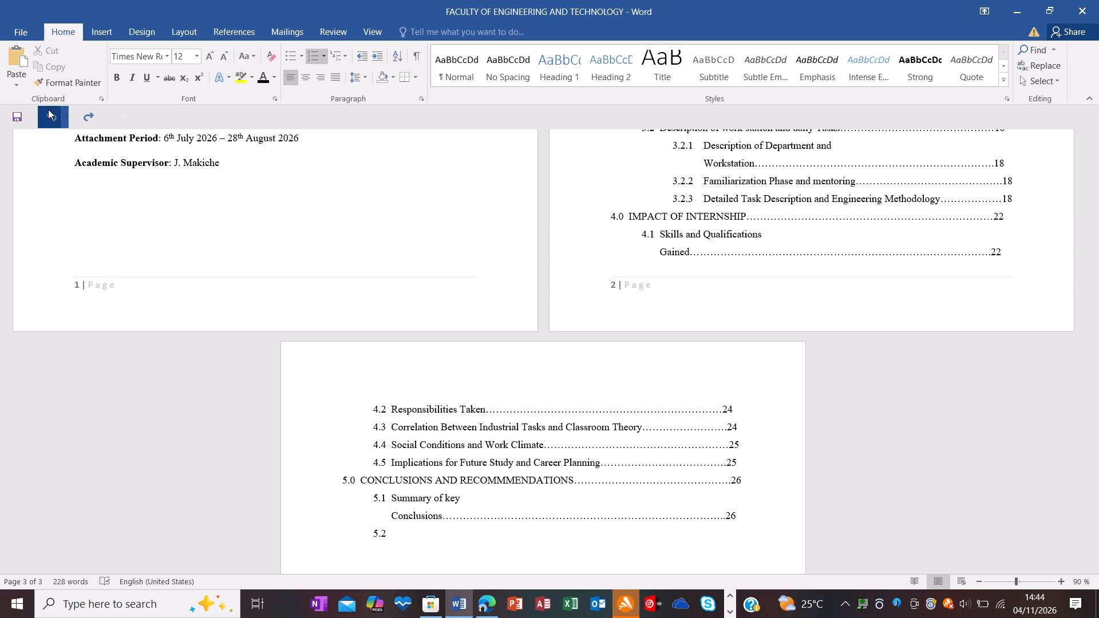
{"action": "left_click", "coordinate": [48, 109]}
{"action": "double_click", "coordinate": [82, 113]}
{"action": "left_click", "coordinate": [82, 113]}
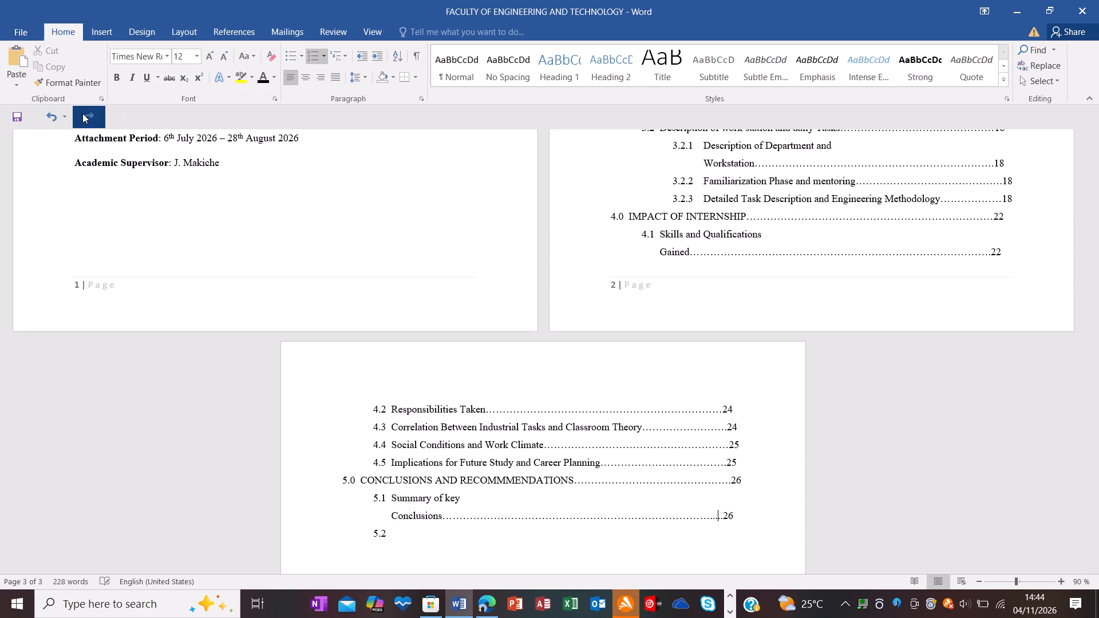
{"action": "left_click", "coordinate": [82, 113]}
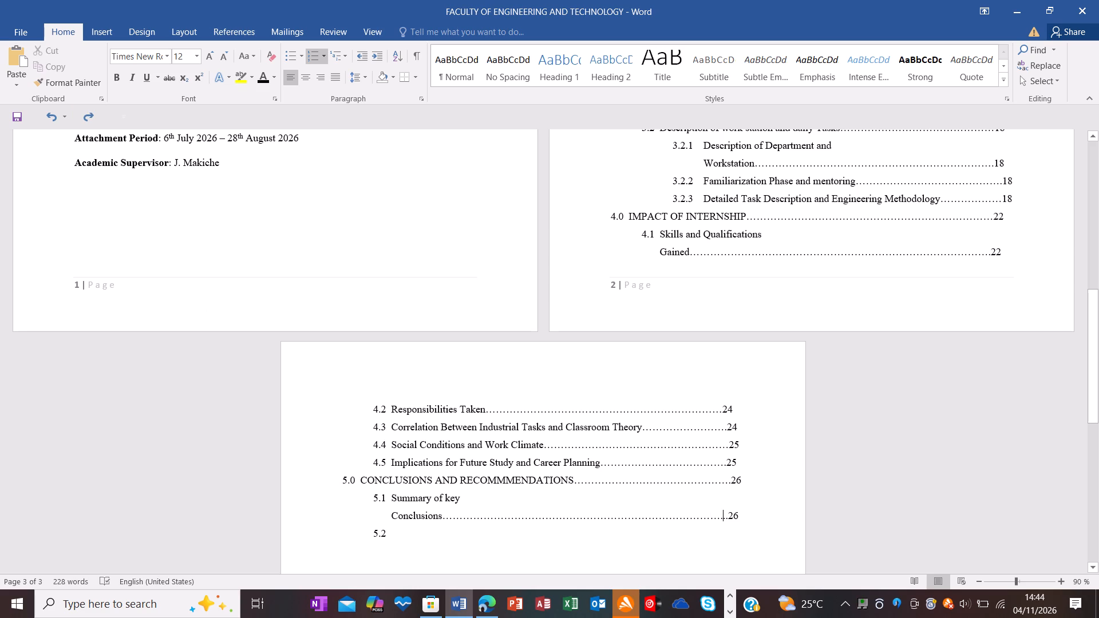
Enter the title "General Observations About the Electrical Engineering Sector" for the 5.2 sub-entry.
{"action": "left_click", "coordinate": [417, 534]}
{"action": "key", "text": "shift+g"}
{"action": "type", "text": "eneral Observations"}
{"action": "key", "text": "space"}
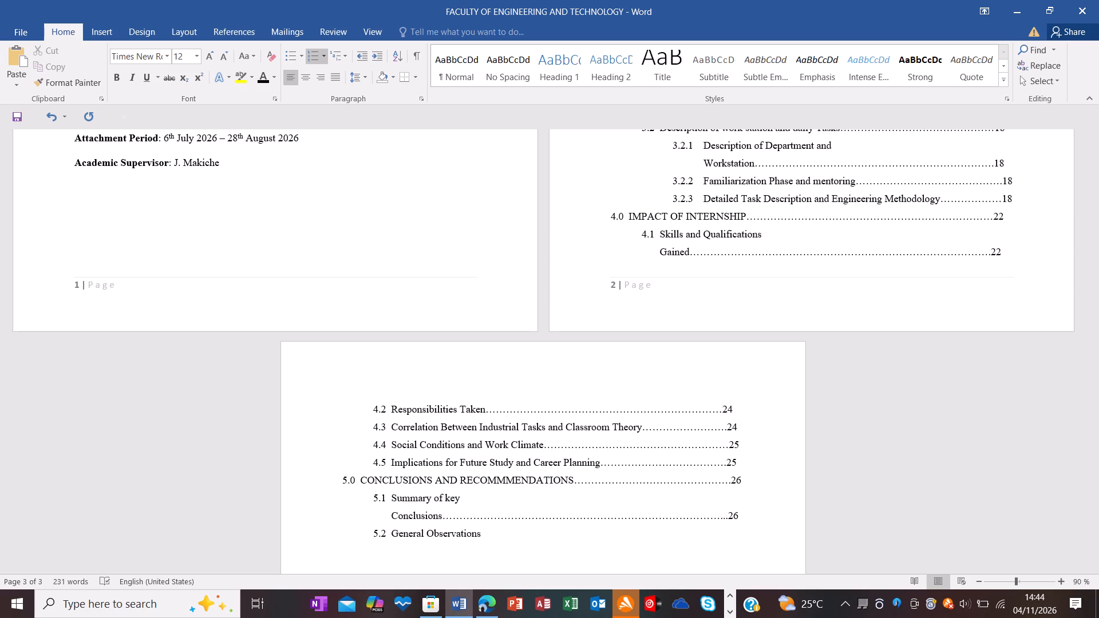
{"action": "type", "text": "About the"}
{"action": "key", "text": "space"}
{"action": "type", "text": "Electrical Engineering"}
{"action": "key", "text": "space"}
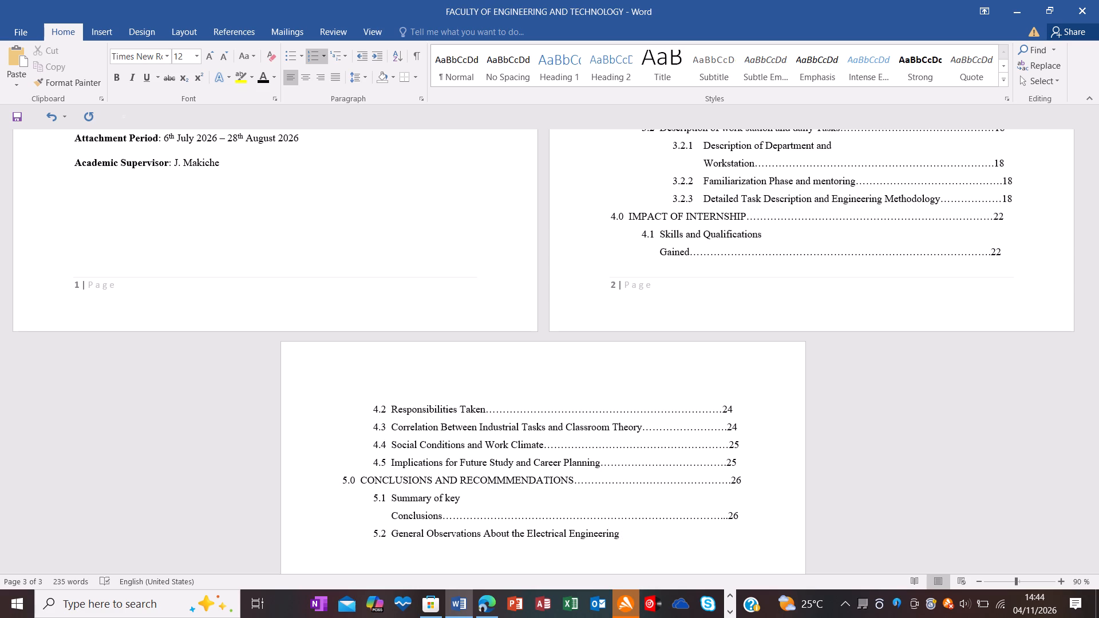
{"action": "type", "text": "Sector"}
Add a dot leader and page number 26 to the 5.2 entry, and start the automatically numbered 5.3 line below it.
{"action": "type", "text": ".."}
{"action": "type", "text": "..........."}
{"action": "type", "text": "26"}
{"action": "key", "text": "Return"}
Enter the title "Recommendations" for the 5.3 sub-entry, followed by a dot leader reaching the page-number column.
{"action": "type", "text": "Recommendations"}
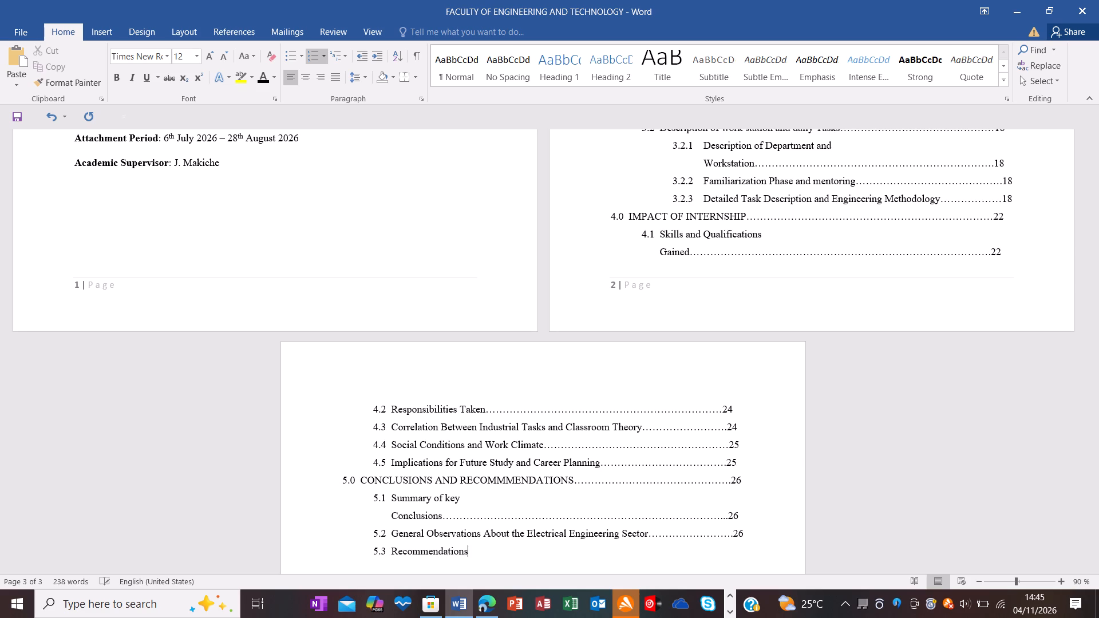
{"action": "key", "text": "space"}
{"action": "key", "text": "BackSpace"}
{"action": "key", "text": "period"}
{"action": "key", "text": "period"}
{"action": "key", "text": "period"}
{"action": "key", "text": "period"}
{"action": "key", "text": "period"}
{"action": "key", "text": "period"}
{"action": "key", "text": "period"}
{"action": "key", "text": "period"}
{"action": "key", "text": "period"}
{"action": "key", "text": "period"}
{"action": "key", "text": "period"}
{"action": "key", "text": "period"}
{"action": "key", "text": "period"}
{"action": "key", "text": "period"}
{"action": "key", "text": "period"}
{"action": "key", "text": "period"}
{"action": "key", "text": "period"}
{"action": "key", "text": "period"}
{"action": "key", "text": "period"}
{"action": "key", "text": "period"}
{"action": "type", "text": "......"}
Shorten the 5.3 entry's dot leader and end it with page number 26 on the same line.
{"action": "key", "text": "BackSpace"}
{"action": "type", "text": "26"}
{"action": "key", "text": "BackSpace"}
{"action": "key", "text": "BackSpace"}
{"action": "key", "text": "BackSpace"}
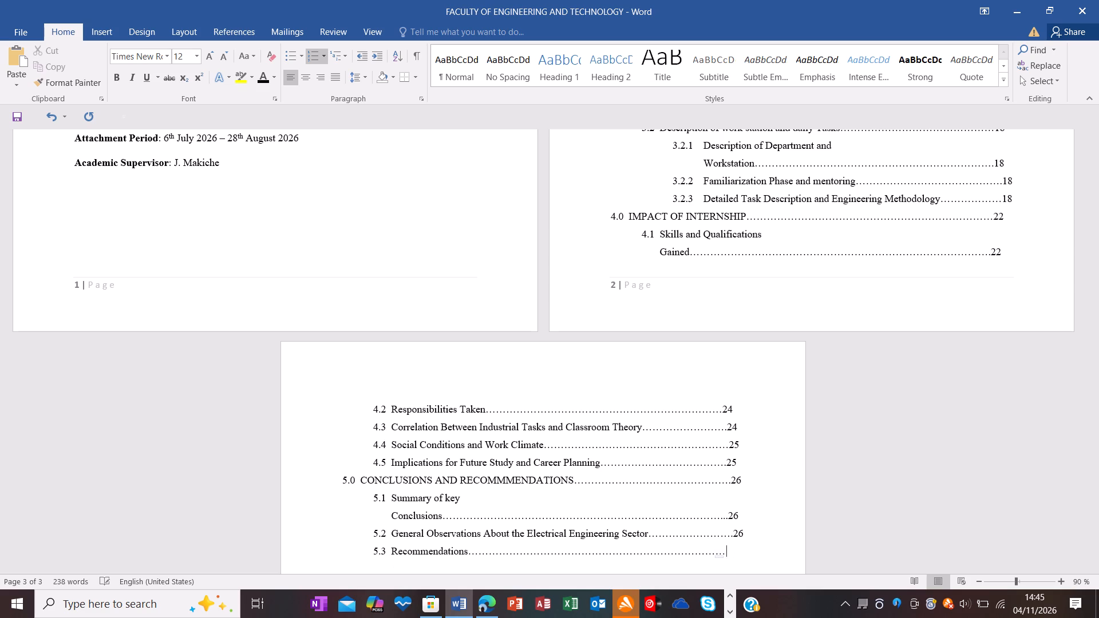
{"action": "type", "text": "26"}
Start a line below 5.3 without the automatic number and number it 5.3.1 by hand.
{"action": "key", "text": "Return"}
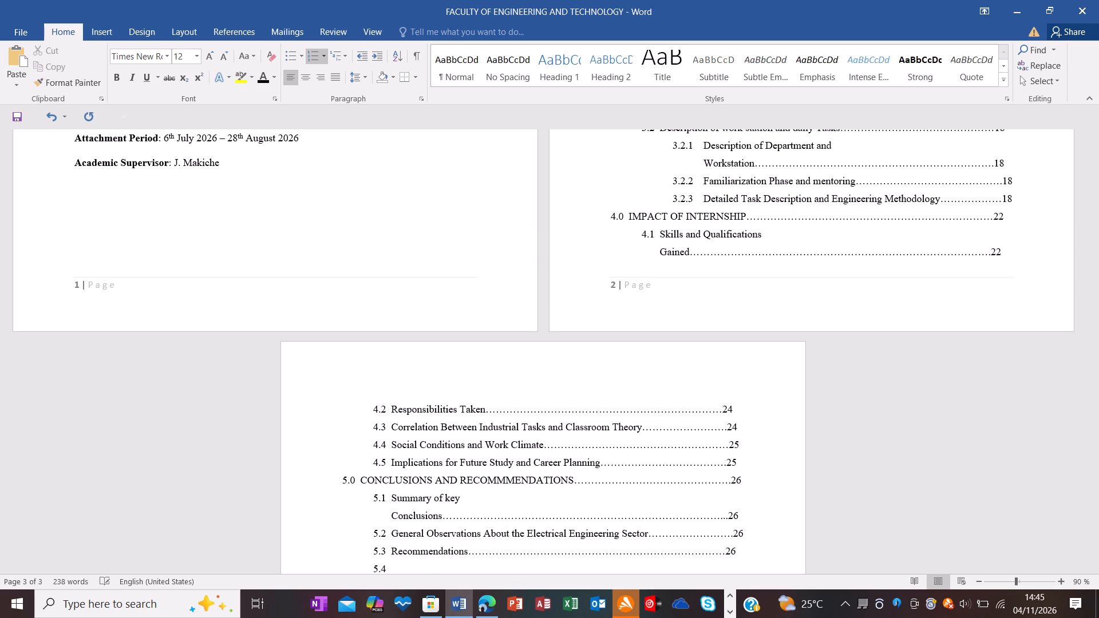
{"action": "scroll", "coordinate": [417, 534], "scroll_direction": "down", "scroll_amount": 1}
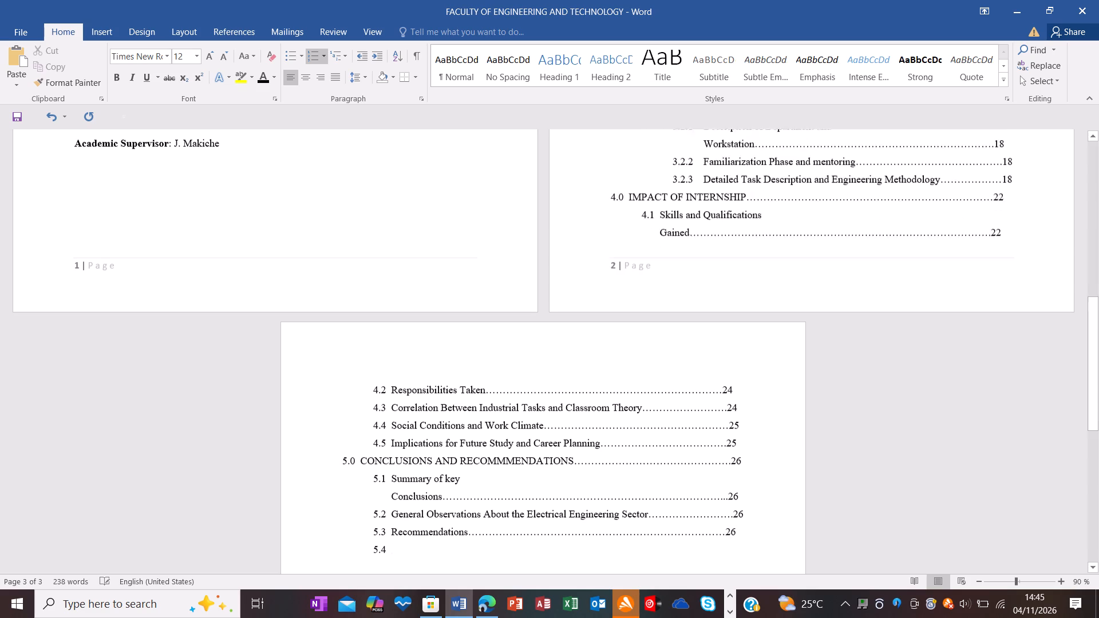
{"action": "scroll", "coordinate": [417, 534], "scroll_direction": "down", "scroll_amount": 1}
{"action": "key", "text": "BackSpace"}
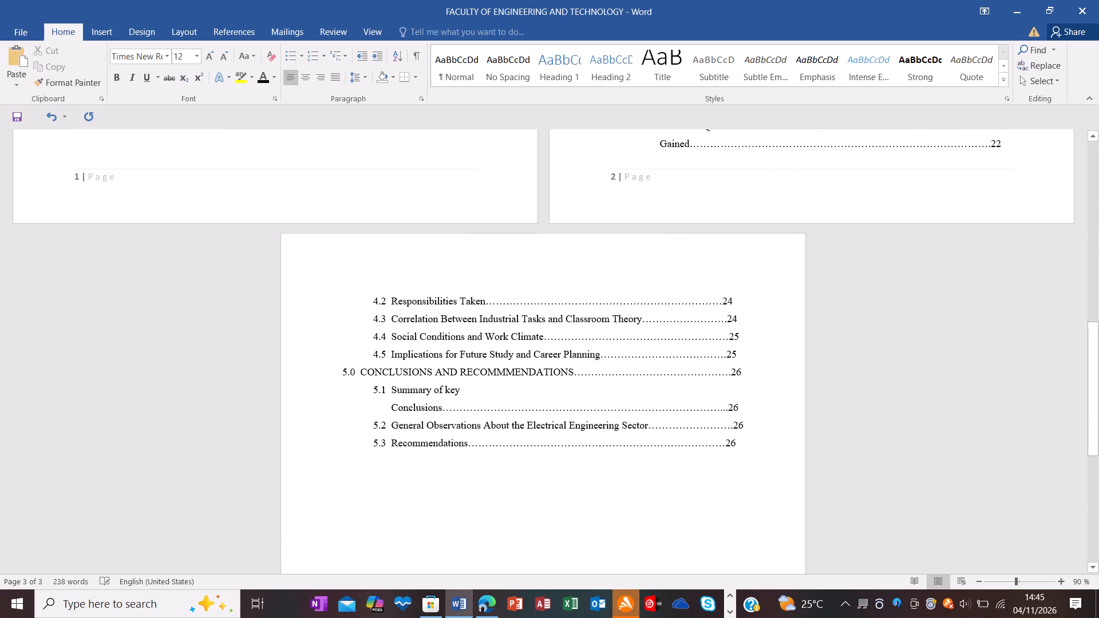
{"action": "type", "text": "5.3.1"}
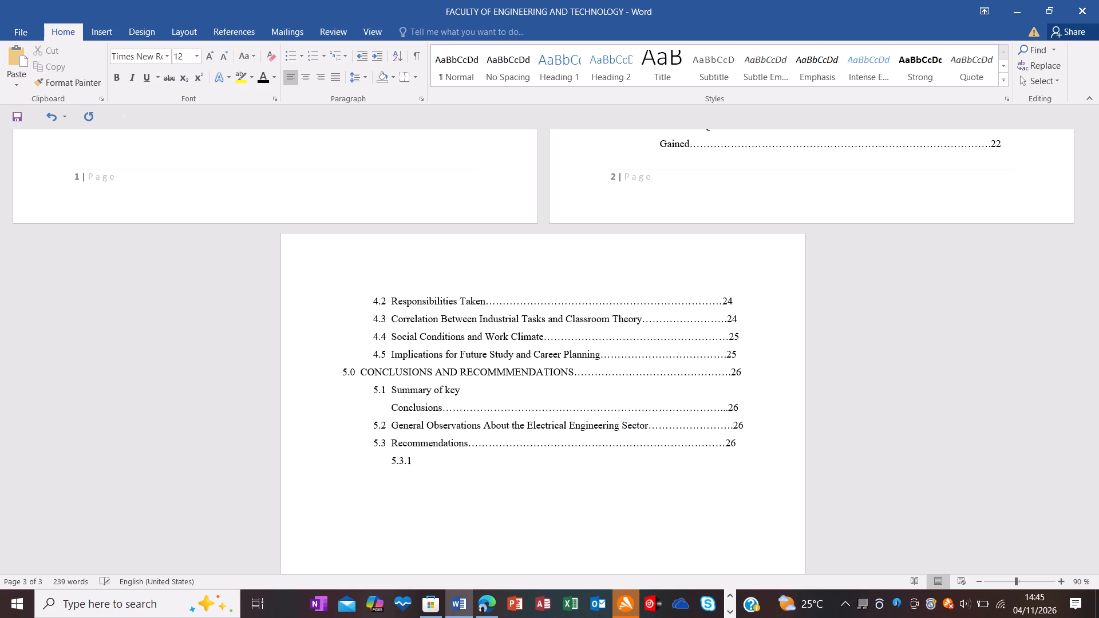
{"action": "key", "text": "space"}
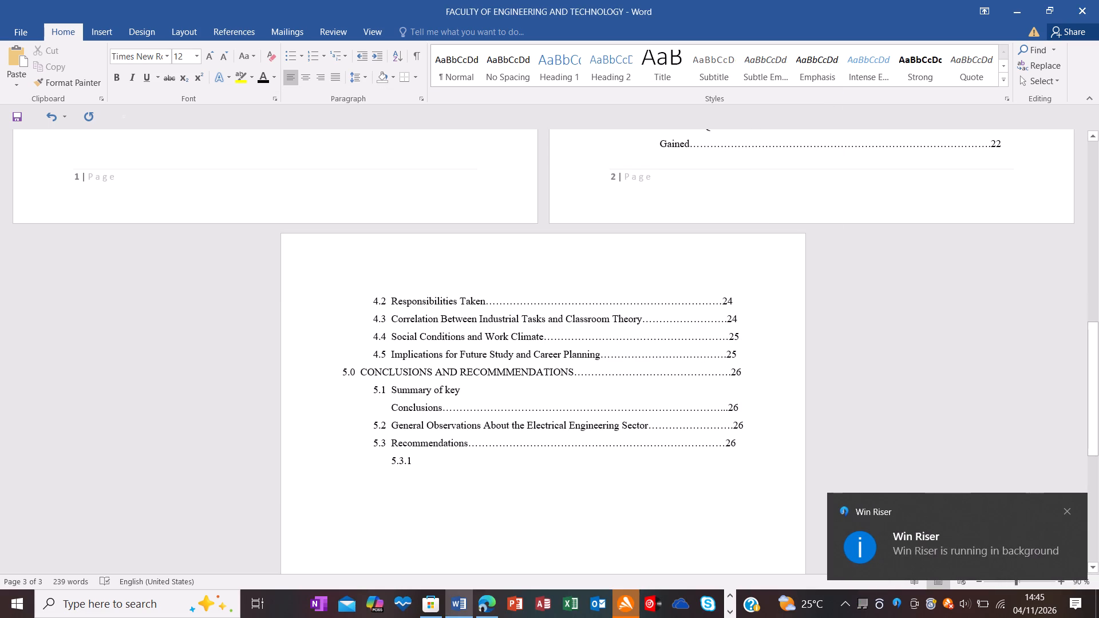
Enter the title "Recommendations to Multimedia University of Kenya" for the 5.3.1 entry.
{"action": "type", "text": "Recomm"}
{"action": "type", "text": "endations"}
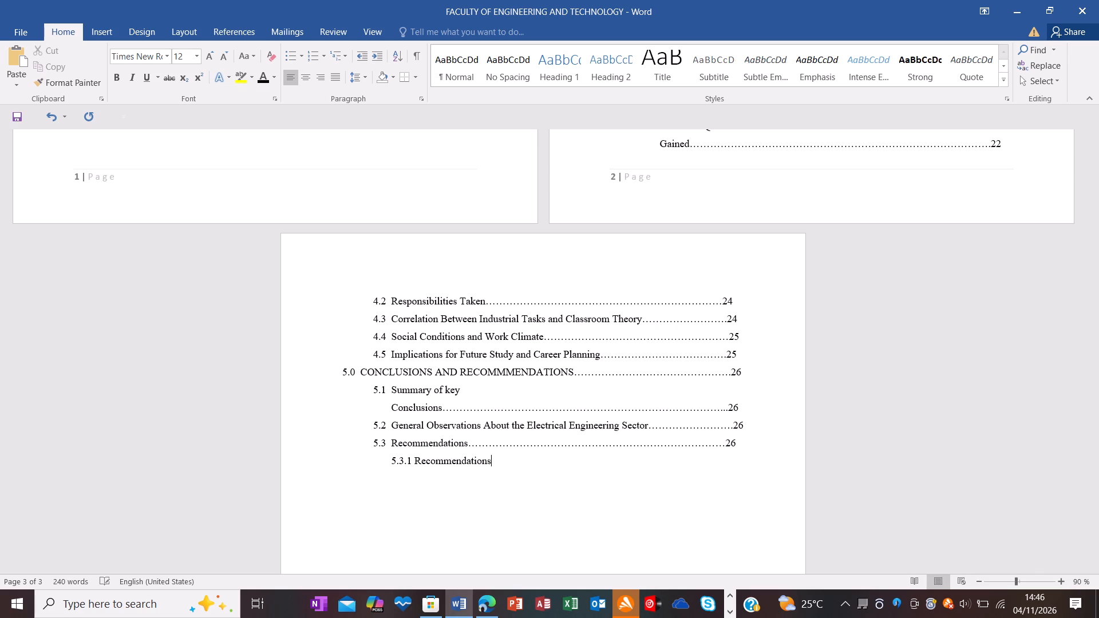
{"action": "key", "text": "space"}
{"action": "key", "text": "BackSpace"}
{"action": "key", "text": "space"}
{"action": "type", "text": "to"}
{"action": "key", "text": "space"}
{"action": "type", "text": "Multimedia"}
{"action": "key", "text": "space"}
{"action": "type", "text": "unu"}
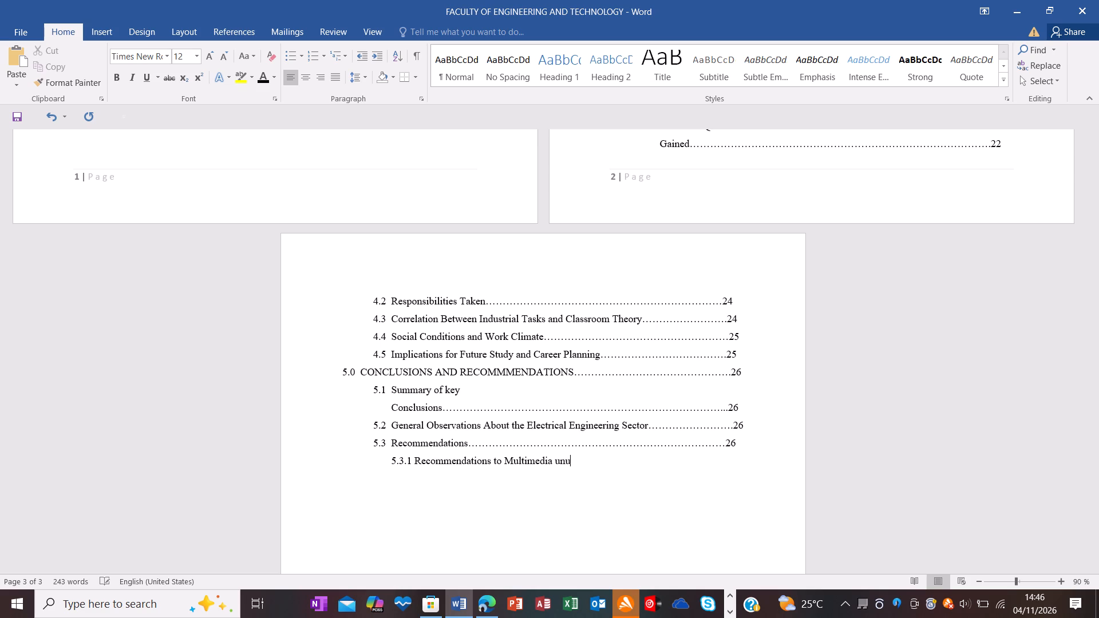
{"action": "key", "text": "BackSpace"}
{"action": "key", "text": "i"}
{"action": "type", "text": "ver"}
{"action": "key", "text": "BackSpace"}
{"action": "key", "text": "BackSpace"}
{"action": "key", "text": "BackSpace"}
{"action": "key", "text": "BackSpace"}
{"action": "key", "text": "BackSpace"}
{"action": "key", "text": "BackSpace"}
{"action": "key", "text": "shift+u"}
{"action": "type", "text": "niversity of Kenya"}
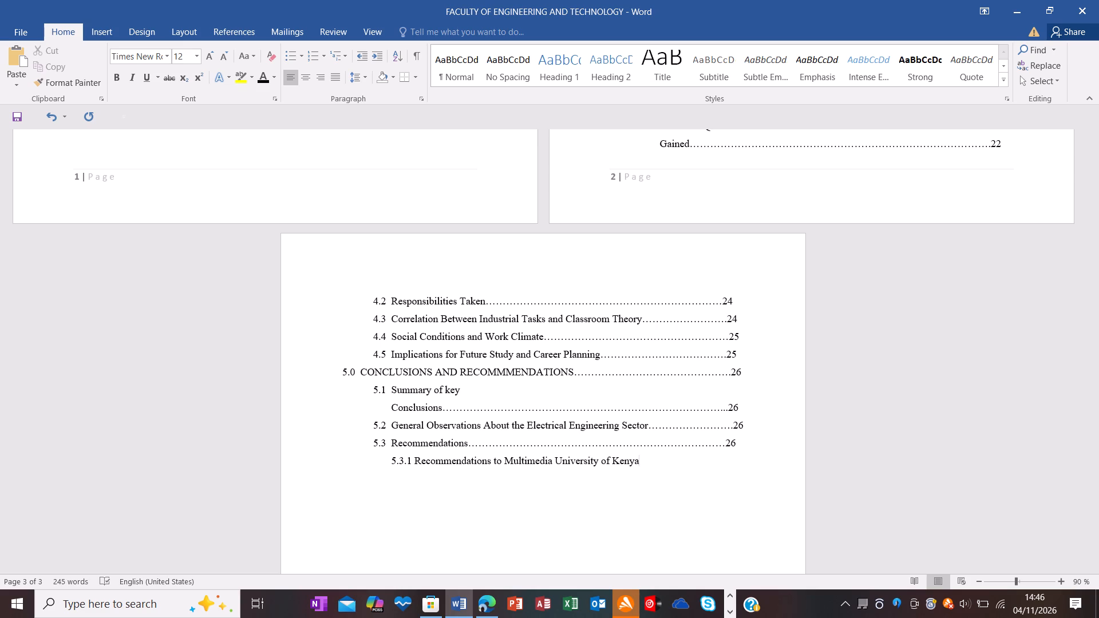
Append the abbreviation "(MMU)" directly after "Kenya" in the 5.3.1 title.
{"action": "type", "text": "(MMM"}
{"action": "type", "text": "U)"}
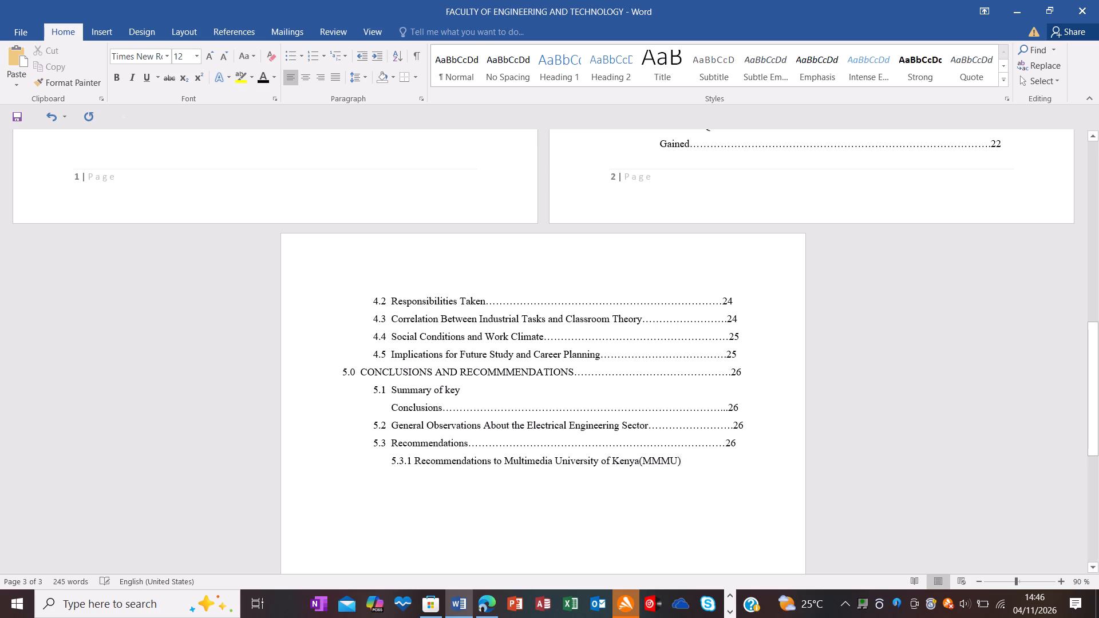
{"action": "left_click", "coordinate": [650, 457]}
{"action": "key", "text": "BackSpace"}
Add a dot leader and page number 26 to the end of the 5.3.1 entry.
{"action": "left_click", "coordinate": [671, 466]}
{"action": "type", "text": "..............."}
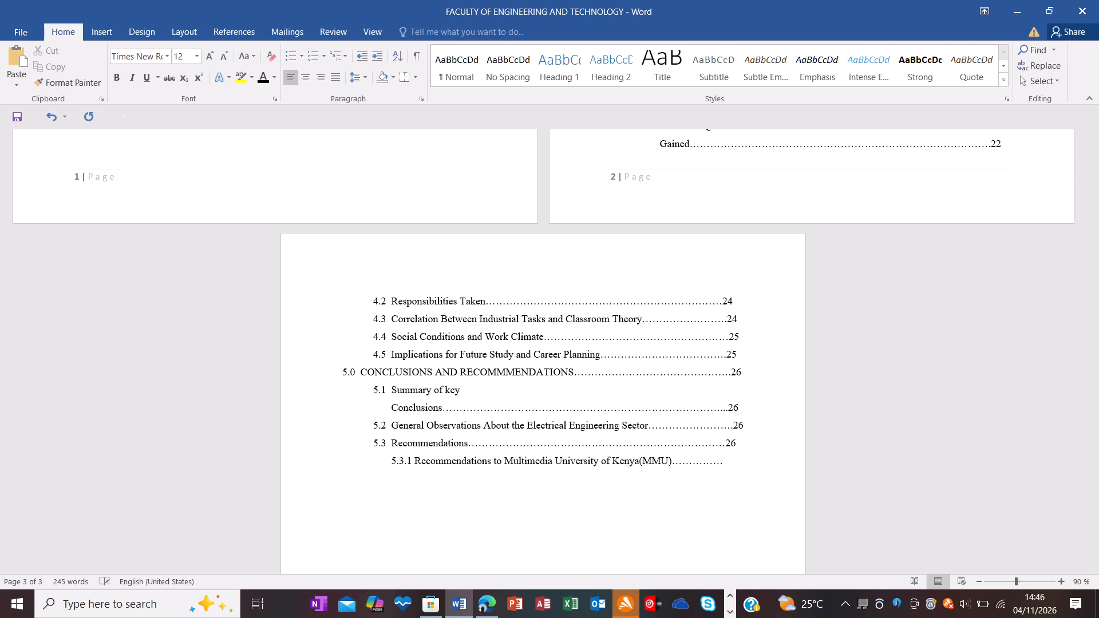
{"action": "type", "text": "26"}
Start the 5.3.2 entry below 5.3.1 and enter the title "Recommendations to Host Organization".
{"action": "key", "text": "Return"}
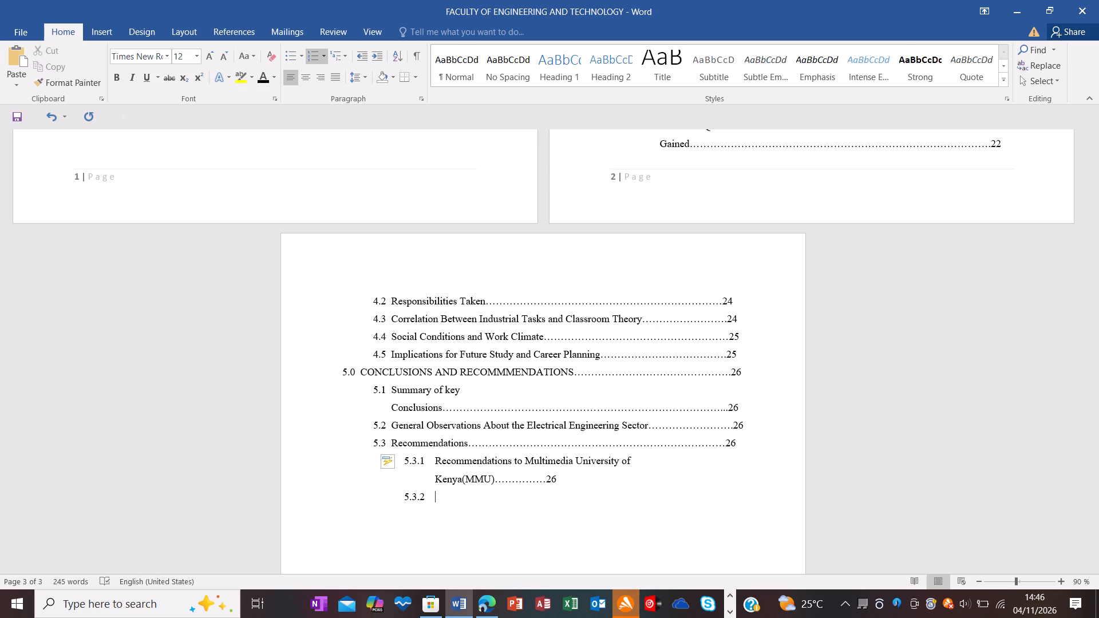
{"action": "left_click", "coordinate": [671, 466]}
{"action": "scroll", "coordinate": [673, 417], "scroll_direction": "down", "scroll_amount": 2}
{"action": "scroll", "coordinate": [694, 295], "scroll_direction": "down", "scroll_amount": 2}
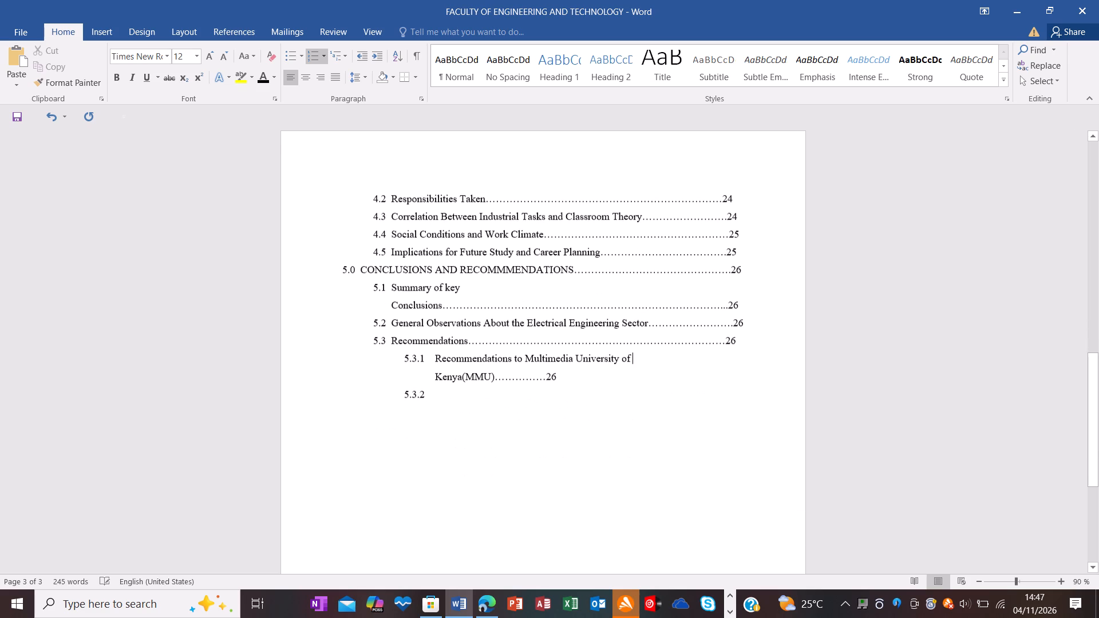
{"action": "scroll", "coordinate": [694, 295], "scroll_direction": "down", "scroll_amount": 3}
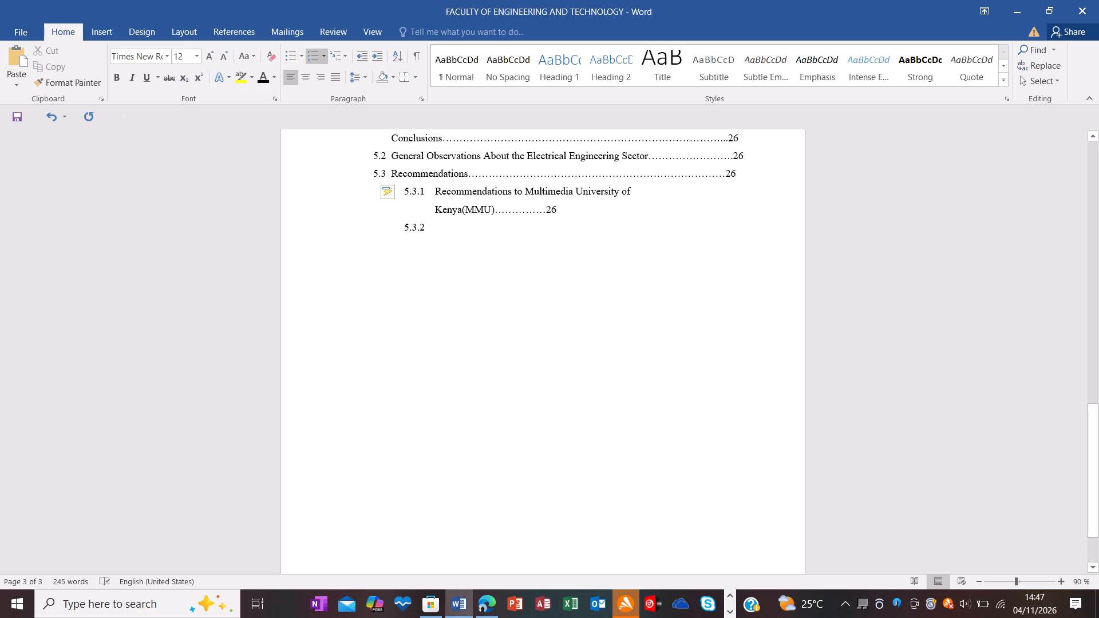
{"action": "left_click", "coordinate": [454, 240]}
{"action": "type", "text": "Recommendations to host"}
{"action": "key", "text": "space"}
{"action": "key", "text": "BackSpace"}
{"action": "key", "text": "BackSpace"}
{"action": "key", "text": "BackSpace"}
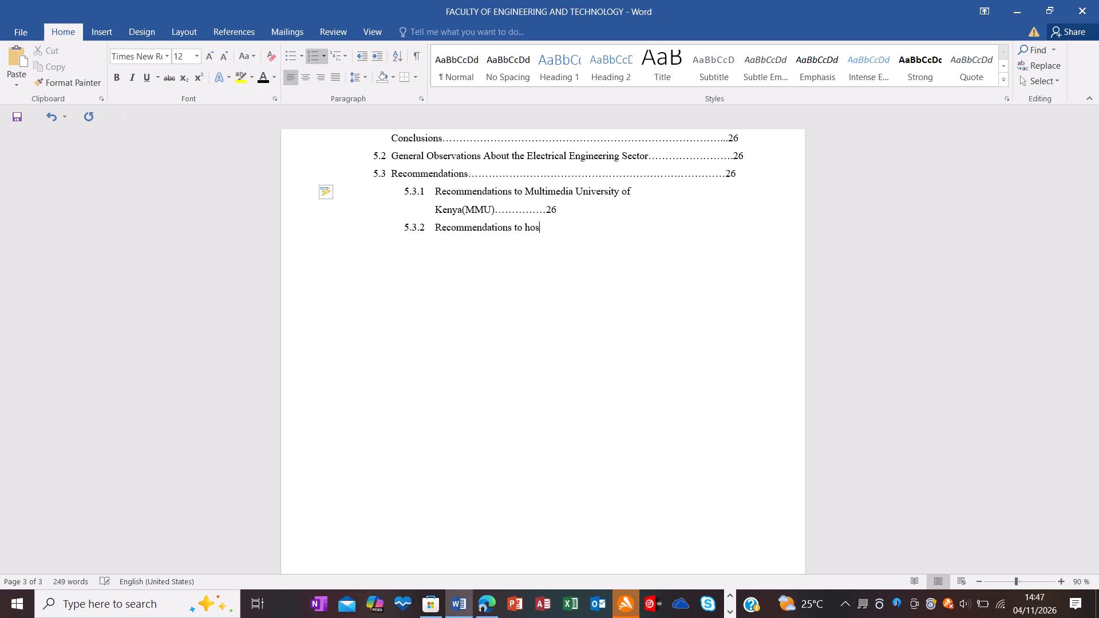
{"action": "key", "text": "BackSpace"}
{"action": "key", "text": "BackSpace"}
{"action": "key", "text": "shift+h"}
{"action": "key", "text": "o"}
{"action": "type", "text": "st"}
{"action": "key", "text": "space"}
{"action": "type", "text": "Organization"}
Add a dot leader and page number 26 to the end of the 5.3.2 entry.
{"action": "key", "text": "period"}
{"action": "key", "text": "period"}
{"action": "key", "text": "period"}
{"action": "key", "text": "period"}
{"action": "key", "text": "period"}
{"action": "key", "text": "period"}
{"action": "key", "text": "period"}
{"action": "key", "text": "period"}
{"action": "key", "text": "period"}
{"action": "key", "text": "period"}
{"action": "key", "text": "period"}
{"action": "key", "text": "period"}
{"action": "key", "text": "period"}
{"action": "key", "text": "period"}
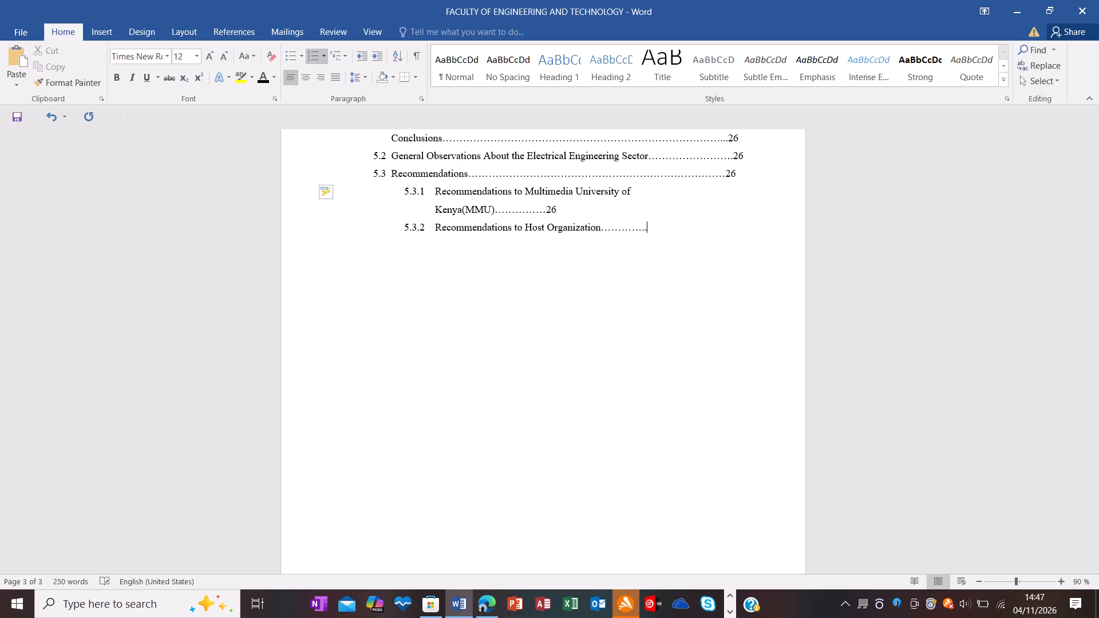
{"action": "key", "text": "period"}
{"action": "key", "text": "period"}
{"action": "key", "text": "period"}
{"action": "key", "text": "period"}
{"action": "key", "text": "period"}
{"action": "key", "text": "period"}
{"action": "key", "text": "period"}
{"action": "key", "text": "period"}
{"action": "key", "text": "period"}
{"action": "key", "text": "period"}
{"action": "key", "text": "period"}
{"action": "key", "text": "period"}
{"action": "key", "text": "period"}
{"action": "key", "text": "period"}
{"action": "key", "text": "period"}
{"action": "key", "text": "period"}
{"action": "key", "text": "period"}
{"action": "key", "text": "period"}
{"action": "key", "text": "period"}
{"action": "key", "text": "period"}
{"action": "type", "text": "26"}
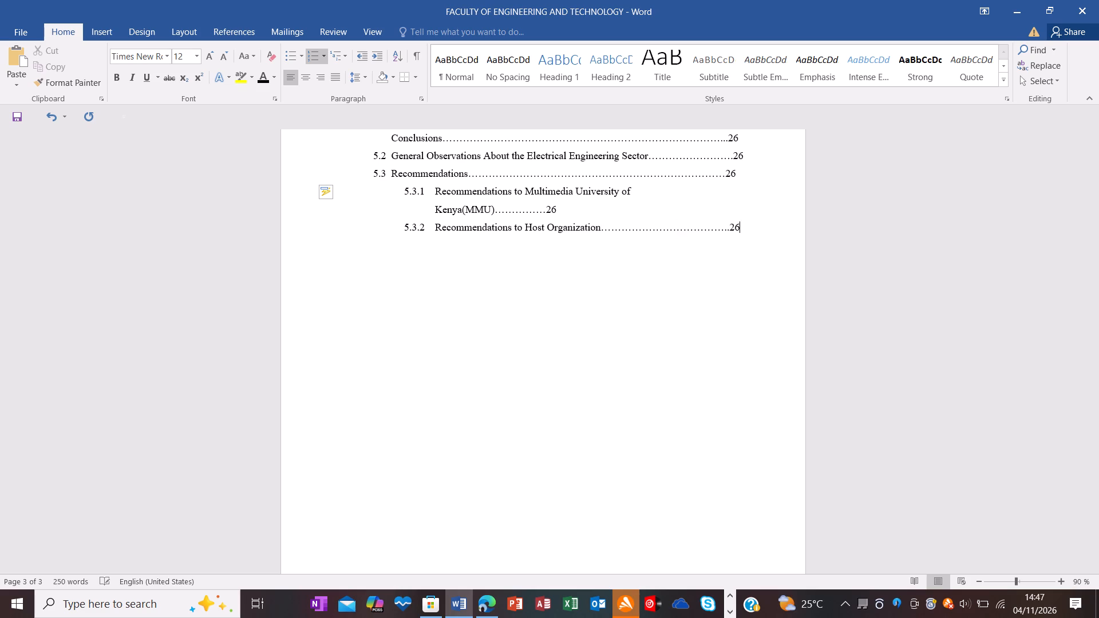
Extend the dot leader after "Kenya(MMU)" in the 5.3.1 entry so its page number lines up with the entries above.
{"action": "left_click", "coordinate": [542, 204]}
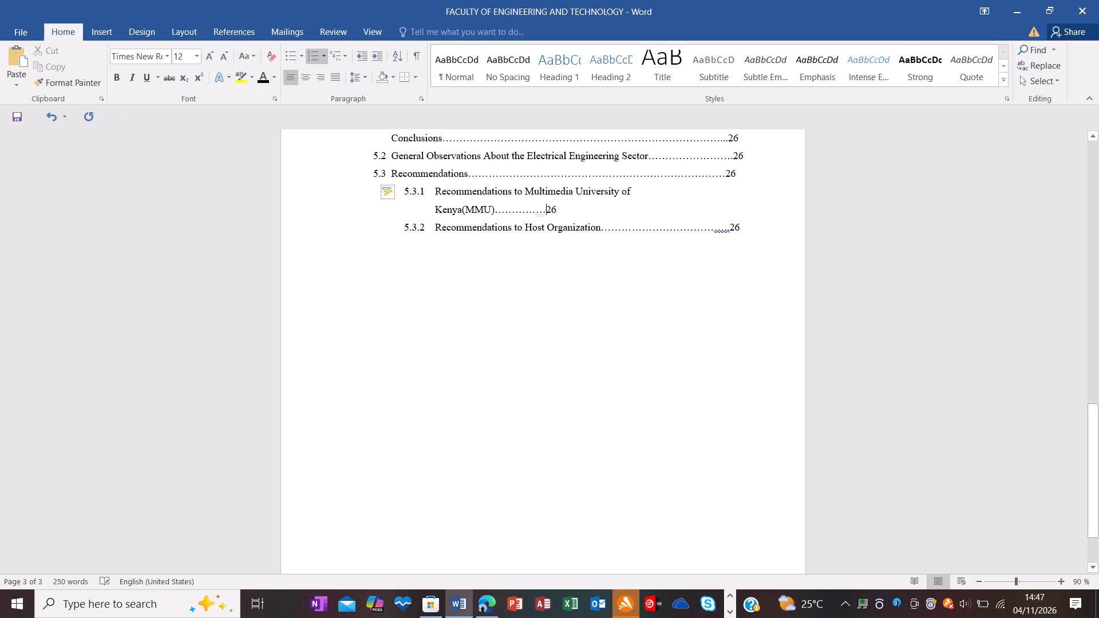
{"action": "key", "text": "period"}
{"action": "key", "text": "period"}
{"action": "key", "text": "period"}
{"action": "key", "text": "period"}
{"action": "key", "text": "period"}
{"action": "key", "text": "period"}
{"action": "key", "text": "period"}
{"action": "key", "text": "period"}
{"action": "key", "text": "period"}
{"action": "key", "text": "period"}
{"action": "key", "text": "period"}
{"action": "key", "text": "period"}
{"action": "key", "text": "period"}
{"action": "key", "text": "period"}
{"action": "key", "text": "period"}
{"action": "key", "text": "period"}
{"action": "key", "text": "period"}
{"action": "key", "text": "period"}
{"action": "key", "text": "period"}
{"action": "key", "text": "period"}
{"action": "key", "text": "BackSpace"}
Remove one dot from the 5.3.2 entry's leader to align its page number.
{"action": "left_click", "coordinate": [734, 233]}
{"action": "left_click", "coordinate": [729, 224]}
{"action": "key", "text": "BackSpace"}
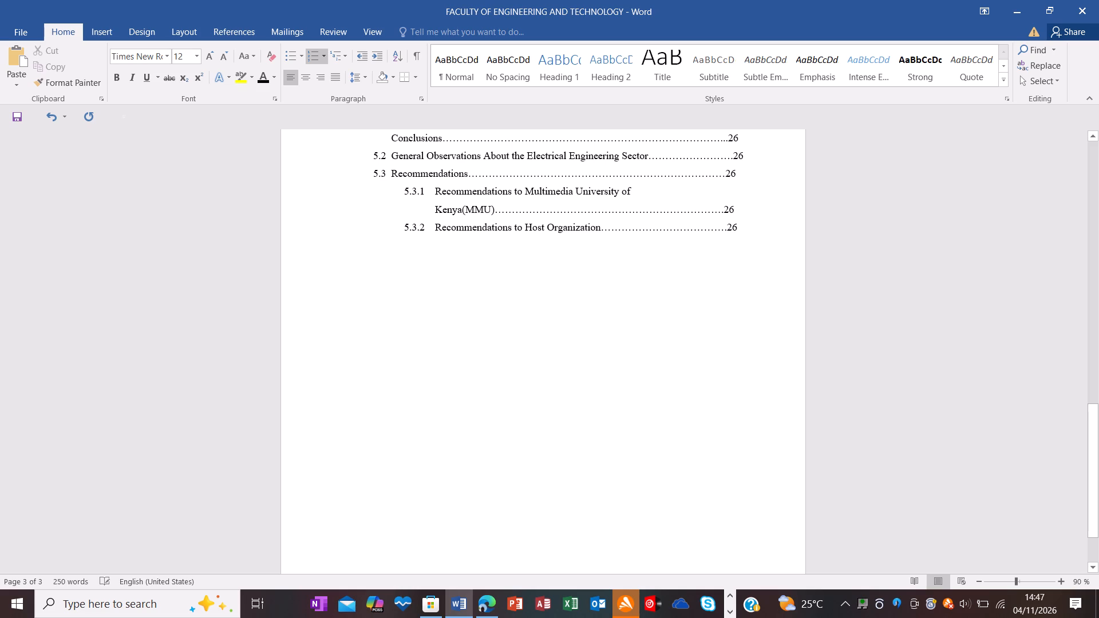
Start an unnumbered line below 5.3.2, indent it by four spaces and enter the heading "REFERENCES".
{"action": "left_click", "coordinate": [762, 231]}
{"action": "key", "text": "Return"}
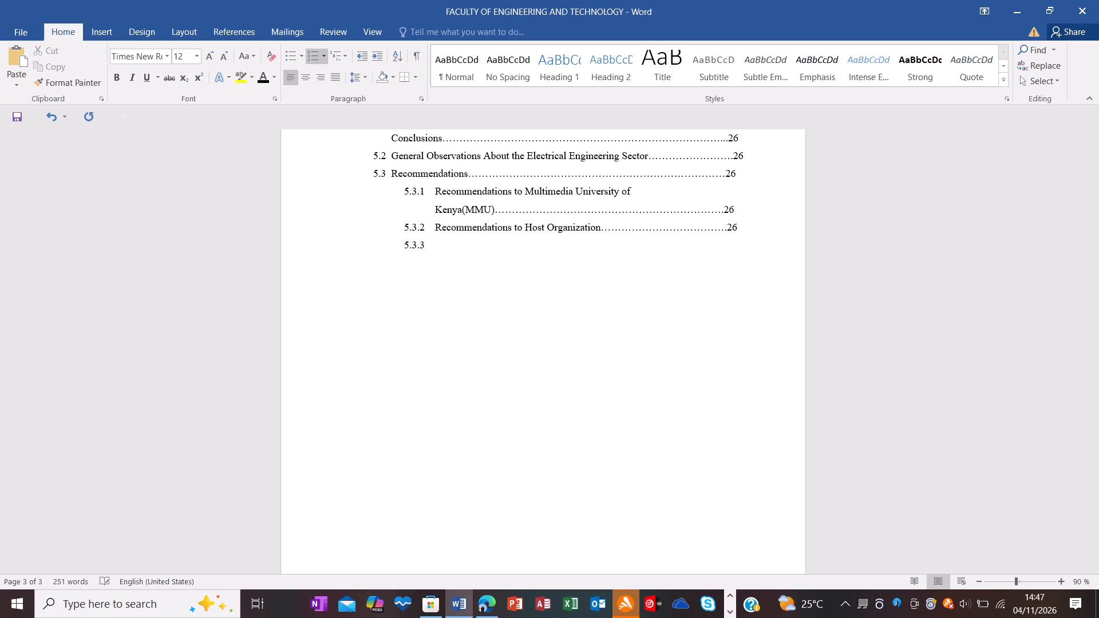
{"action": "key", "text": "BackSpace"}
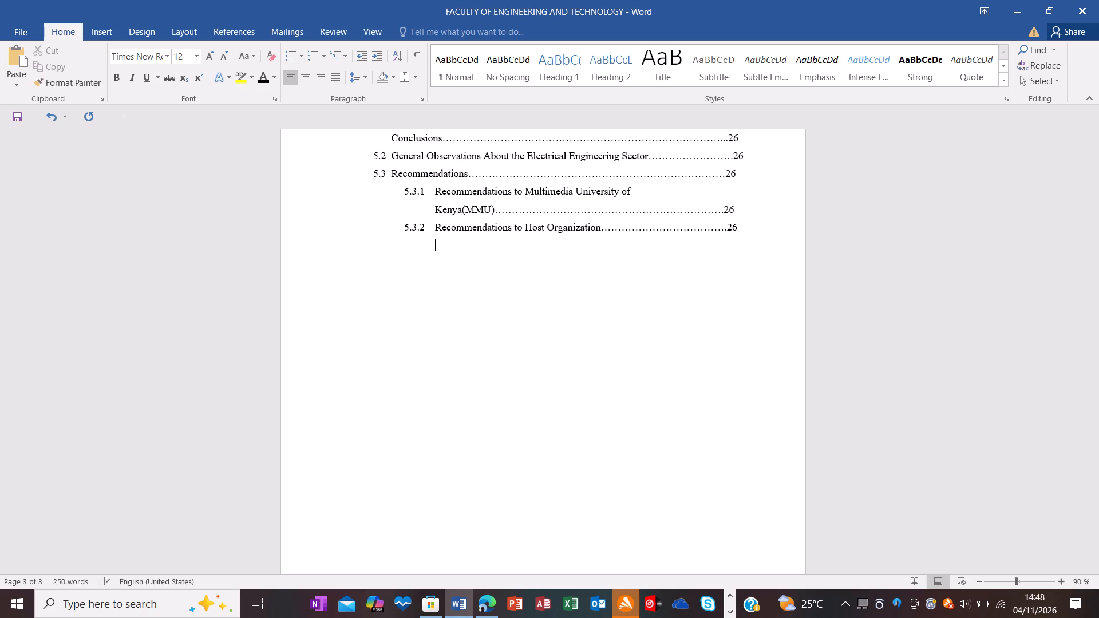
{"action": "key", "text": "BackSpace"}
{"action": "key", "text": "BackSpace"}
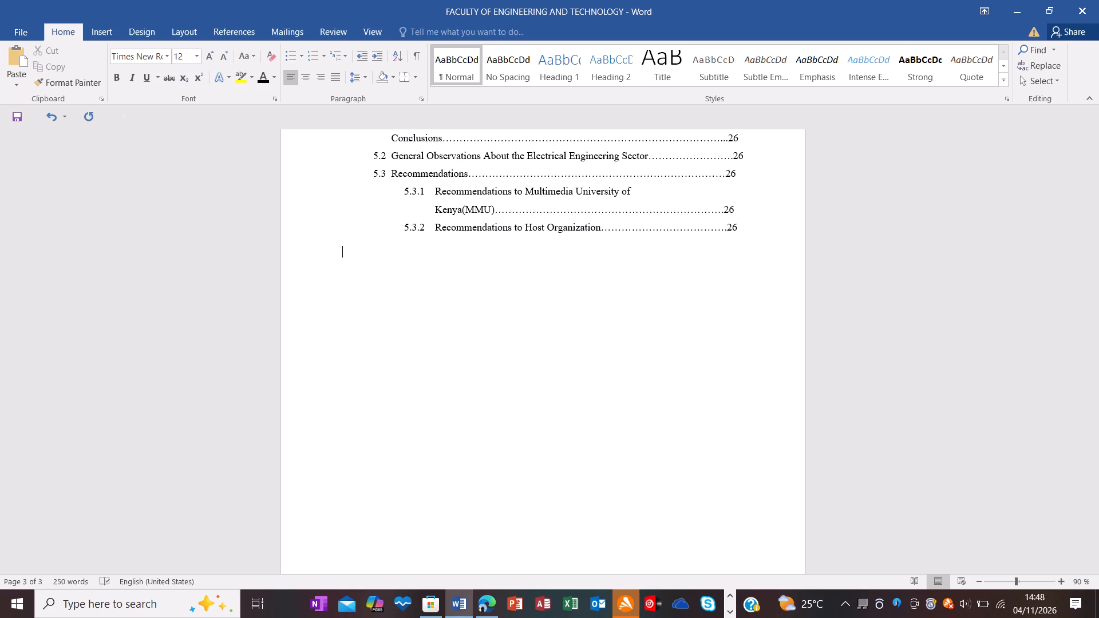
{"action": "key", "text": "space"}
{"action": "key", "text": "space"}
{"action": "key", "text": "space"}
{"action": "key", "text": "space"}
{"action": "key", "text": "space"}
{"action": "key", "text": "space"}
{"action": "scroll", "coordinate": [762, 231], "scroll_direction": "up", "scroll_amount": 1}
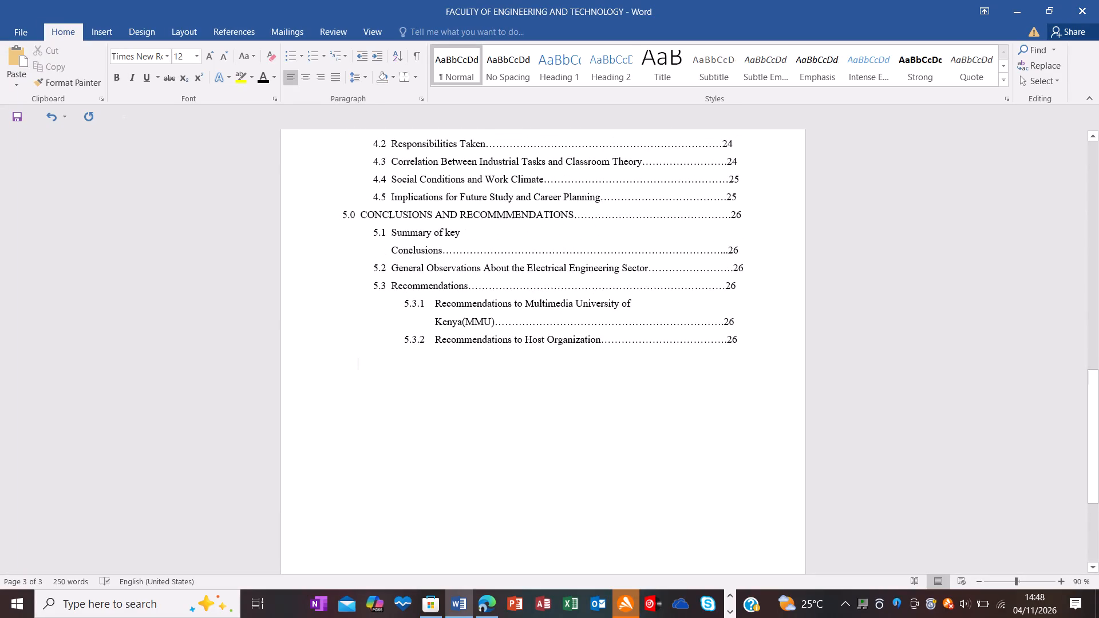
{"action": "scroll", "coordinate": [762, 231], "scroll_direction": "up", "scroll_amount": 1}
{"action": "key", "text": "BackSpace"}
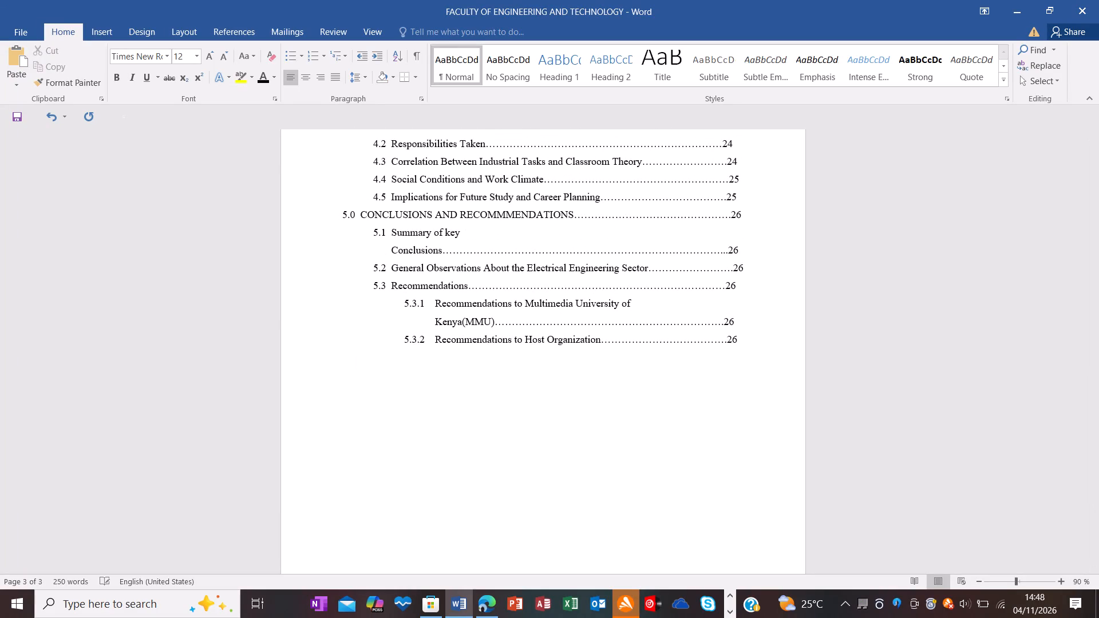
{"action": "key", "text": "BackSpace"}
{"action": "type", "text": "REFERE"}
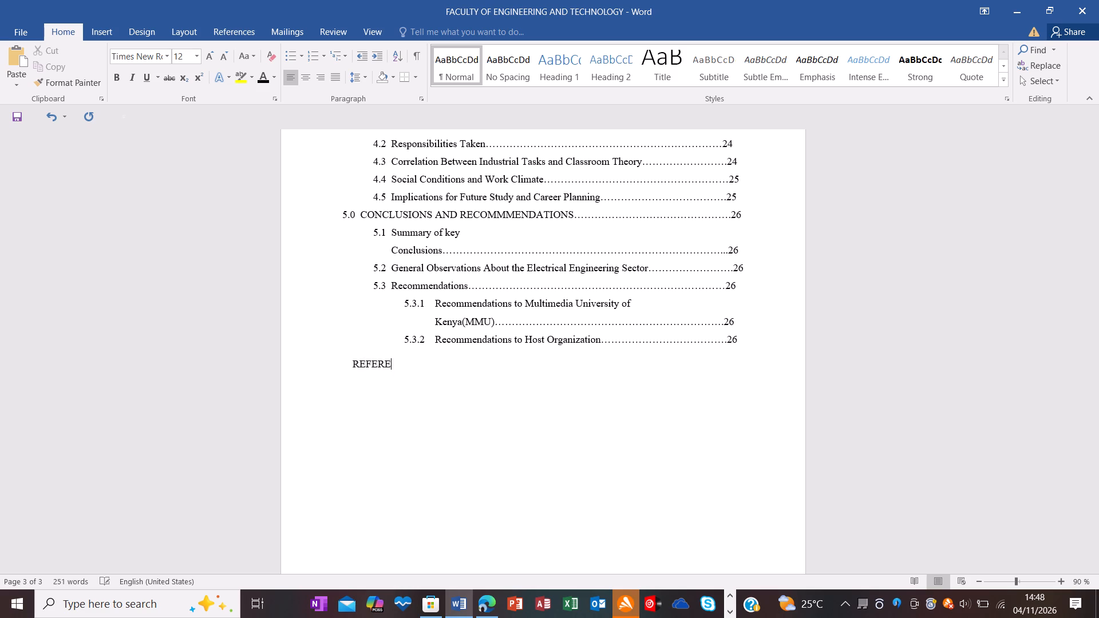
{"action": "type", "text": "NCES"}
{"action": "key", "text": "space"}
Add a dot leader and page number 27 to the end of the REFERENCES entry.
{"action": "key", "text": "period"}
{"action": "key", "text": "period"}
{"action": "key", "text": "period"}
{"action": "key", "text": "period"}
{"action": "key", "text": "period"}
{"action": "key", "text": "period"}
{"action": "key", "text": "period"}
{"action": "key", "text": "period"}
{"action": "key", "text": "period"}
{"action": "key", "text": "period"}
{"action": "key", "text": "period"}
{"action": "key", "text": "period"}
{"action": "key", "text": "period"}
{"action": "key", "text": "period"}
{"action": "key", "text": "period"}
{"action": "key", "text": "period"}
{"action": "key", "text": "period"}
{"action": "key", "text": "period"}
{"action": "key", "text": "period"}
{"action": "key", "text": "period"}
{"action": "key", "text": "2"}
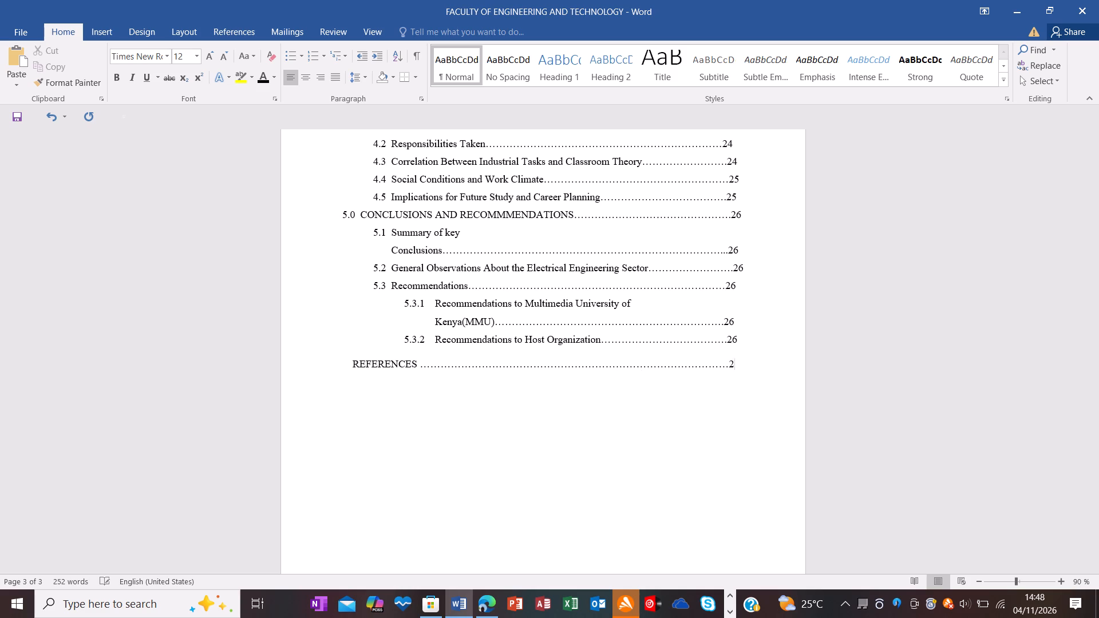
{"action": "key", "text": "7"}
Start a line below REFERENCES, indent it by four spaces and enter the heading "APPENDICES".
{"action": "key", "text": "Return"}
{"action": "key", "text": "space"}
{"action": "key", "text": "space"}
{"action": "key", "text": "space"}
{"action": "key", "text": "space"}
{"action": "key", "text": "space"}
{"action": "key", "text": "BackSpace"}
{"action": "type", "text": "APPENDICES"}
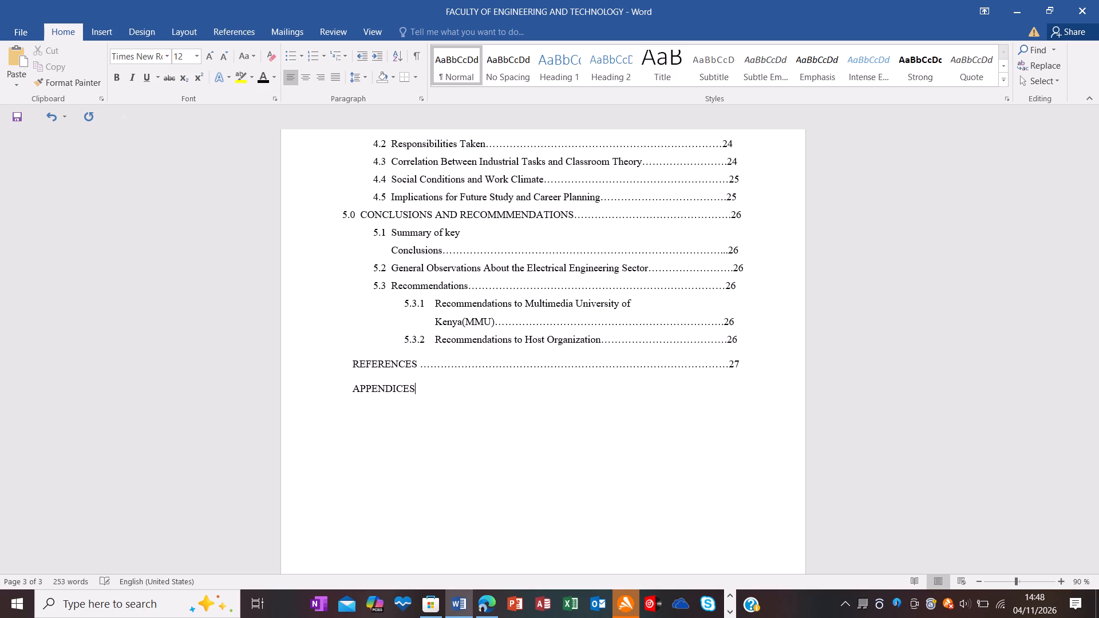
Add a dot leader and page number 28 to the APPENDICES entry, keeping it on one line, and start a new line below.
{"action": "key", "text": "period"}
{"action": "key", "text": "period"}
{"action": "key", "text": "period"}
{"action": "key", "text": "period"}
{"action": "key", "text": "period"}
{"action": "key", "text": "period"}
{"action": "key", "text": "period"}
{"action": "key", "text": "period"}
{"action": "key", "text": "period"}
{"action": "key", "text": "period"}
{"action": "key", "text": "period"}
{"action": "key", "text": "period"}
{"action": "key", "text": "period"}
{"action": "key", "text": "period"}
{"action": "key", "text": "period"}
{"action": "key", "text": "period"}
{"action": "key", "text": "period"}
{"action": "key", "text": "period"}
{"action": "key", "text": "period"}
{"action": "key", "text": "period"}
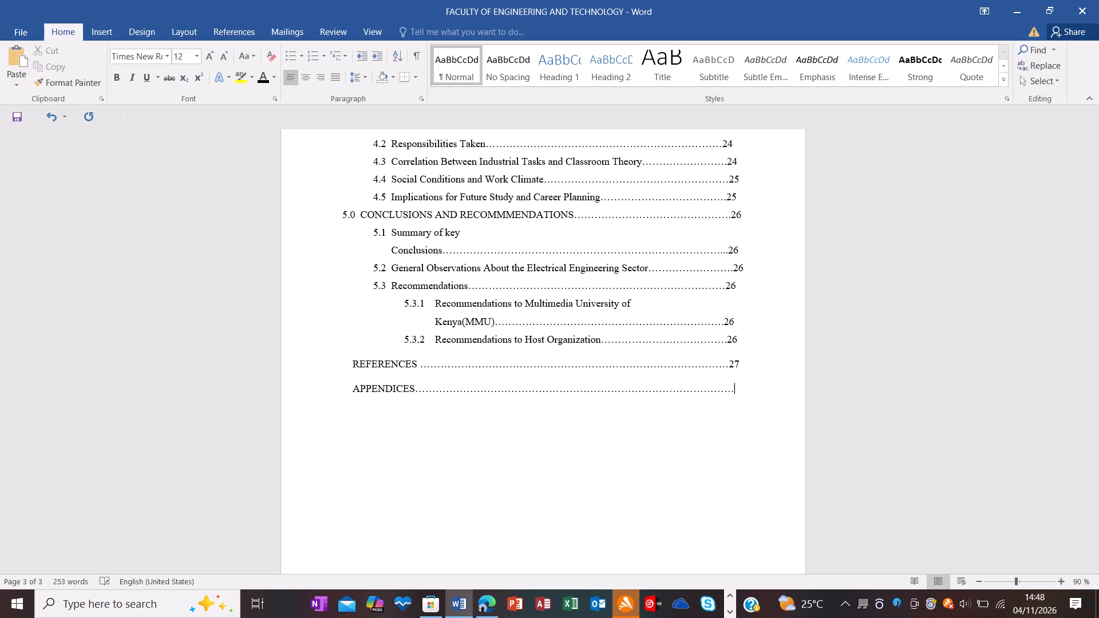
{"action": "type", "text": "28"}
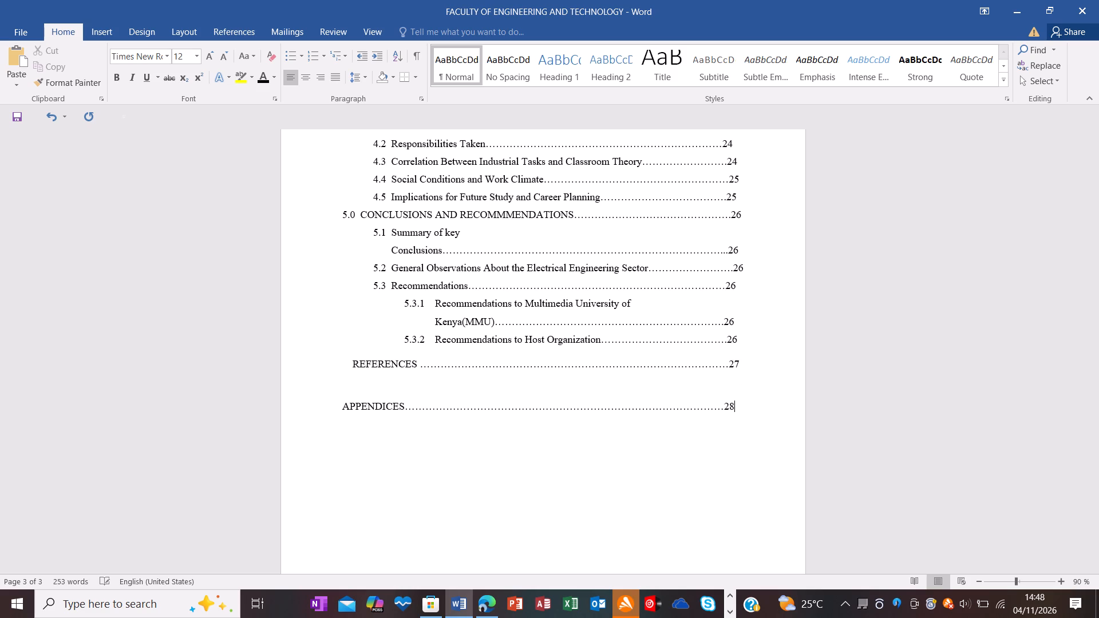
{"action": "key", "text": "BackSpace"}
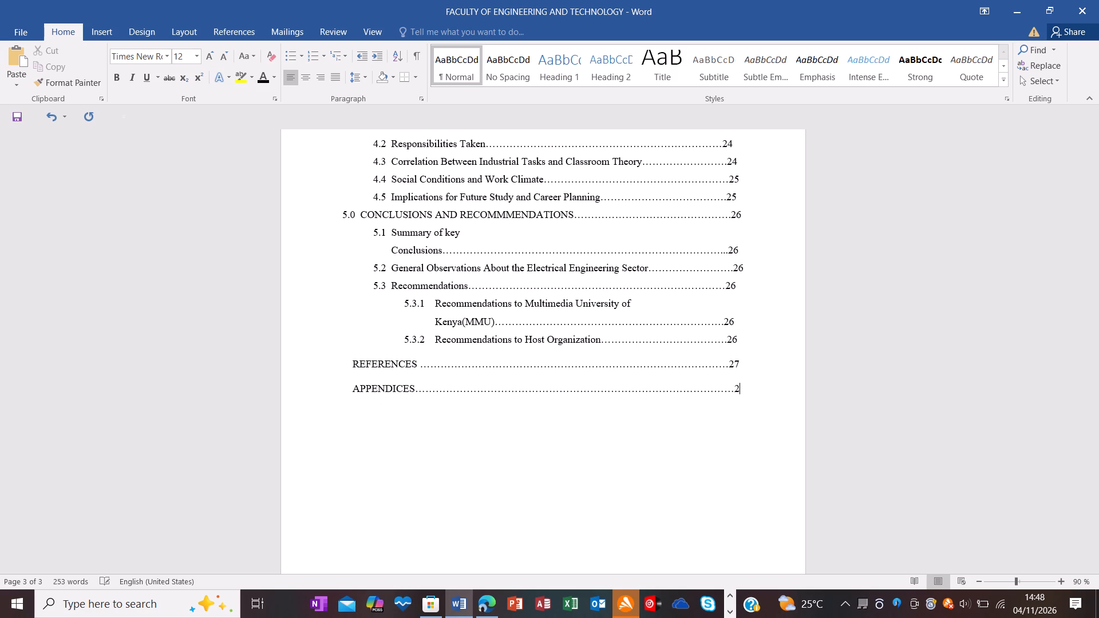
{"action": "key", "text": "BackSpace"}
{"action": "type", "text": "28"}
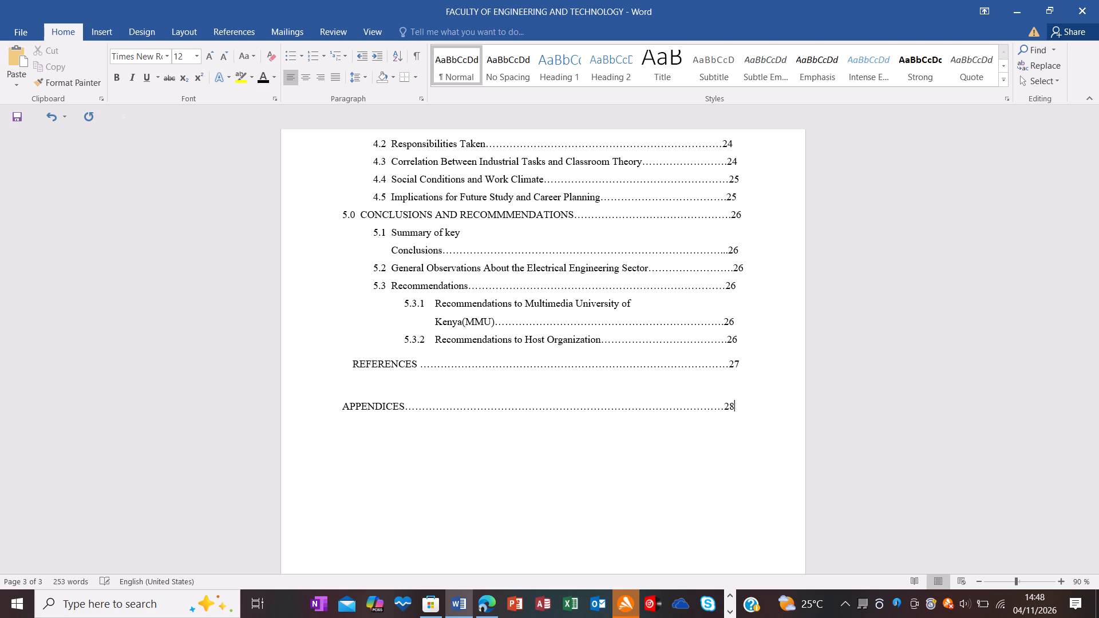
{"action": "key", "text": "BackSpace"}
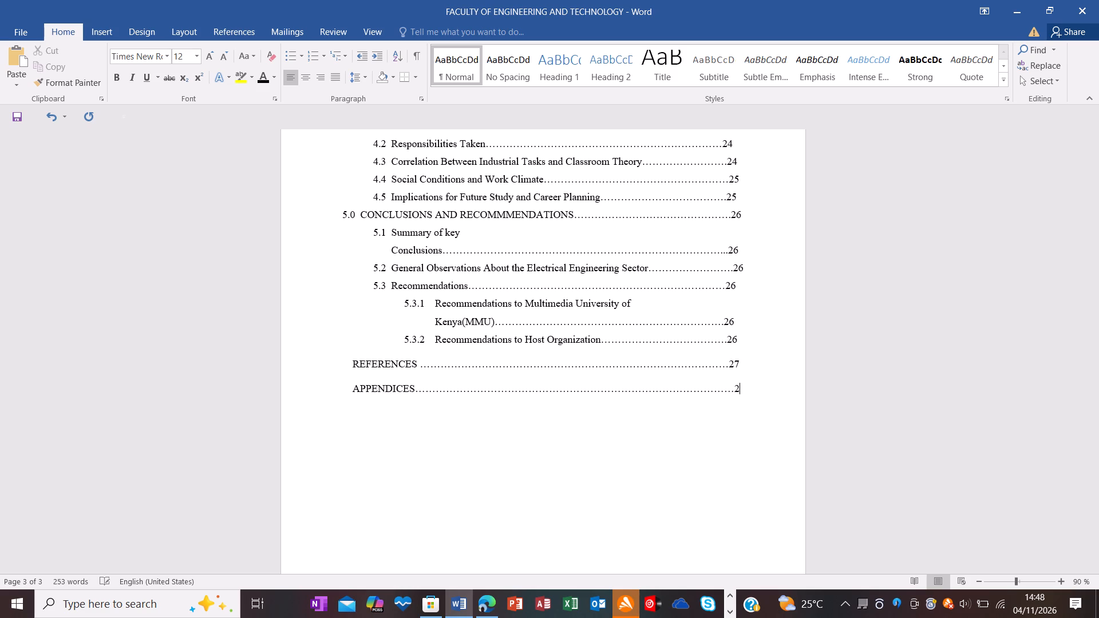
{"action": "key", "text": "BackSpace"}
{"action": "key", "text": "BackSpace"}
{"action": "type", "text": "28"}
{"action": "key", "text": "Return"}
Switch to the YouTube window, set the speaker volume to 16, and return to the maximized Word document.
{"action": "left_click", "coordinate": [730, 612]}
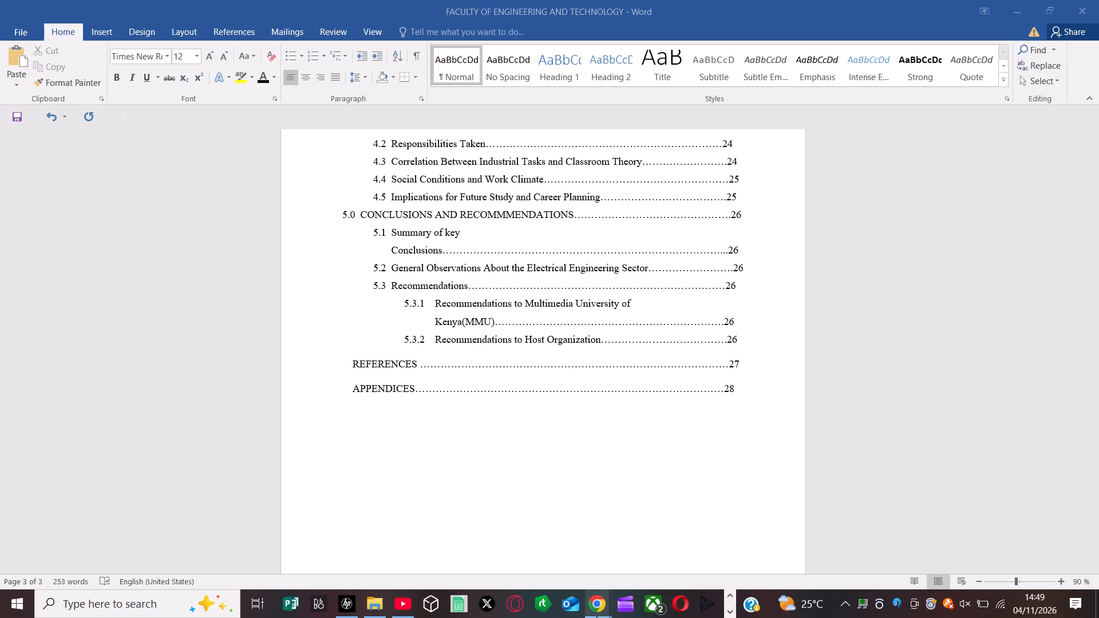
{"action": "left_click", "coordinate": [409, 612]}
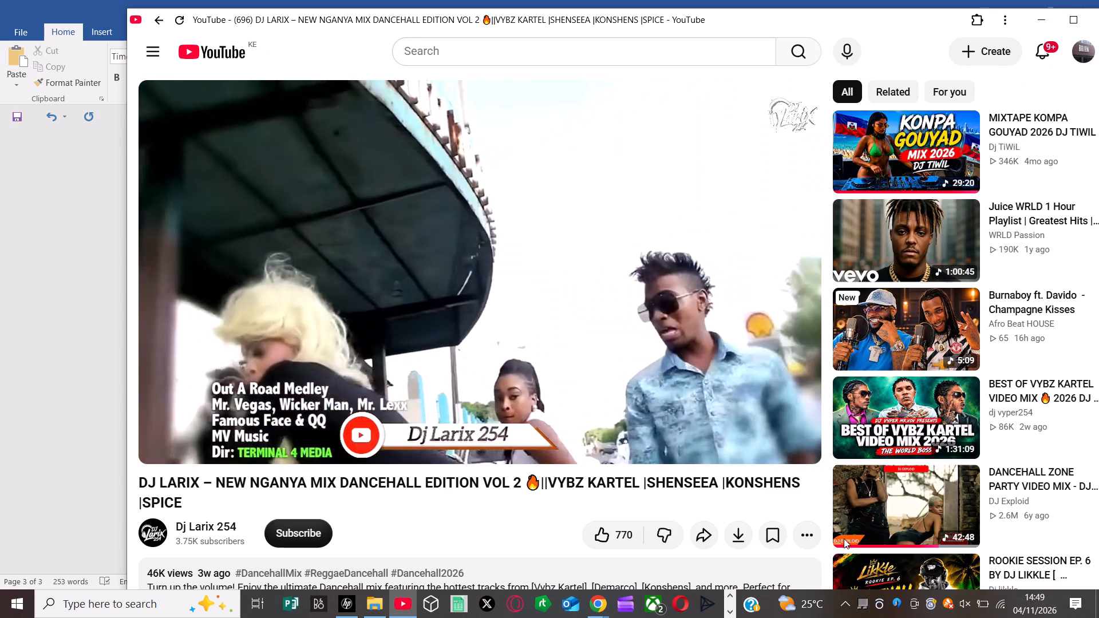
{"action": "left_click", "coordinate": [962, 593]}
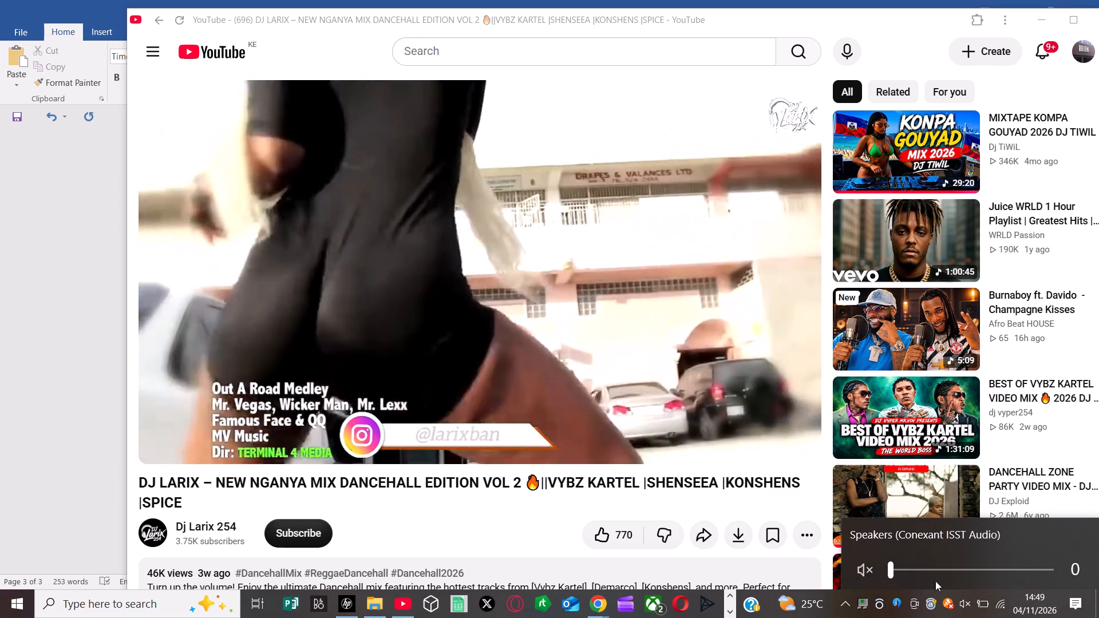
{"action": "left_click", "coordinate": [917, 580]}
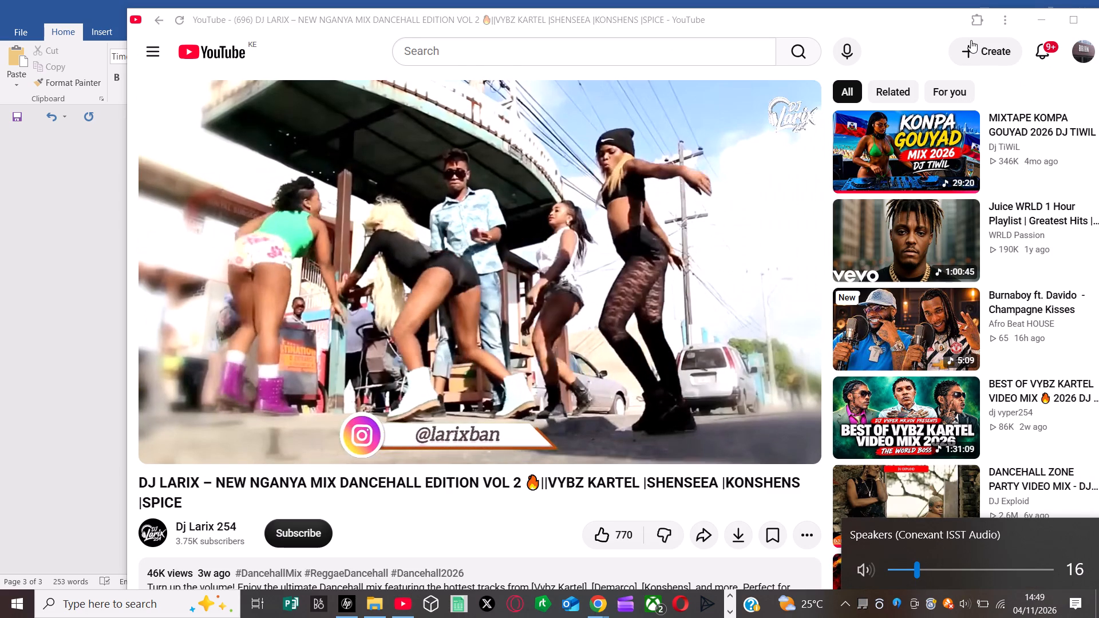
{"action": "left_click_drag", "start_coordinate": [1034, 7], "coordinate": [1034, 12]}
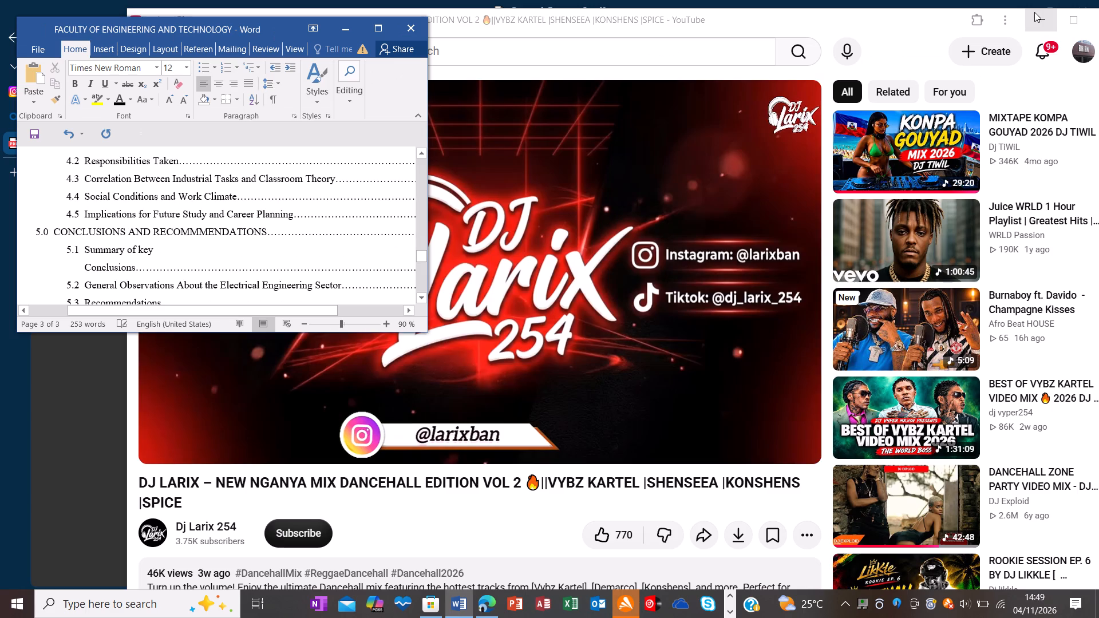
{"action": "left_click", "coordinate": [379, 25]}
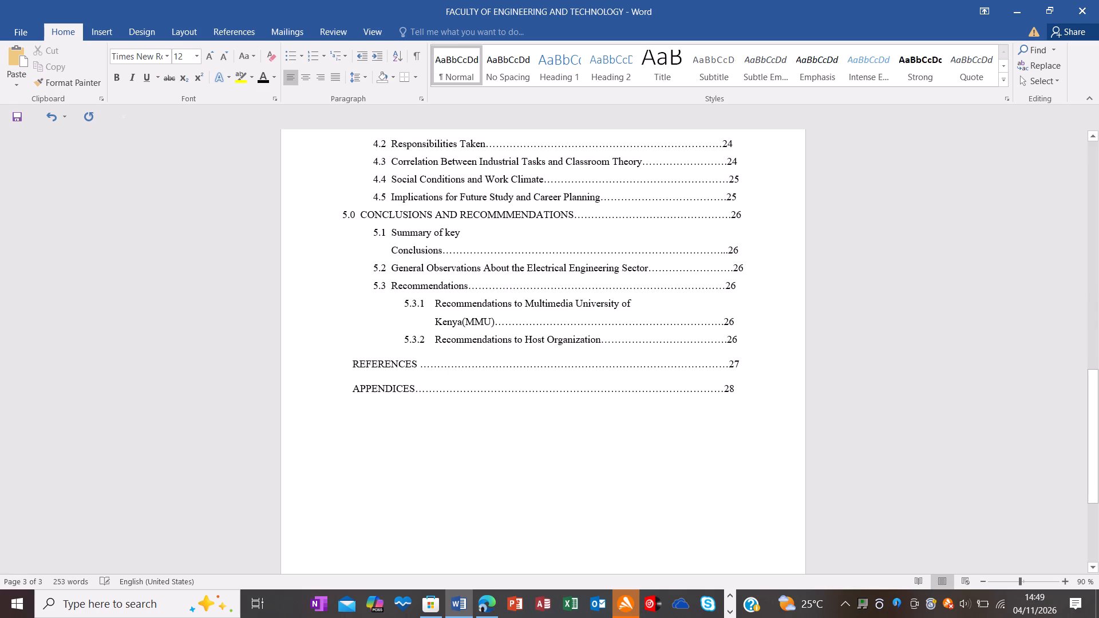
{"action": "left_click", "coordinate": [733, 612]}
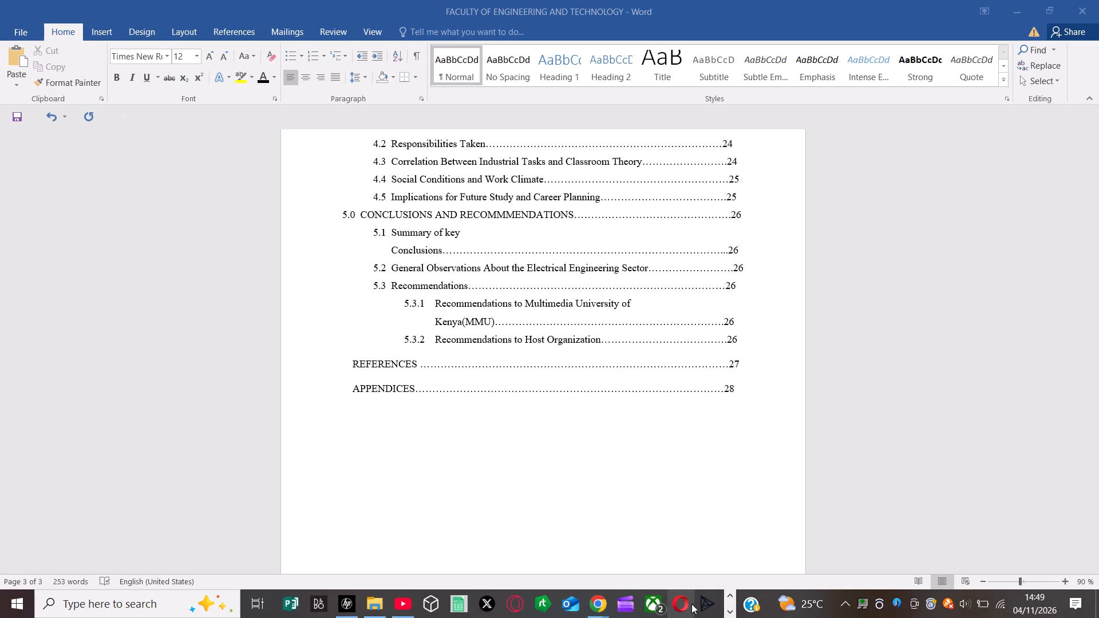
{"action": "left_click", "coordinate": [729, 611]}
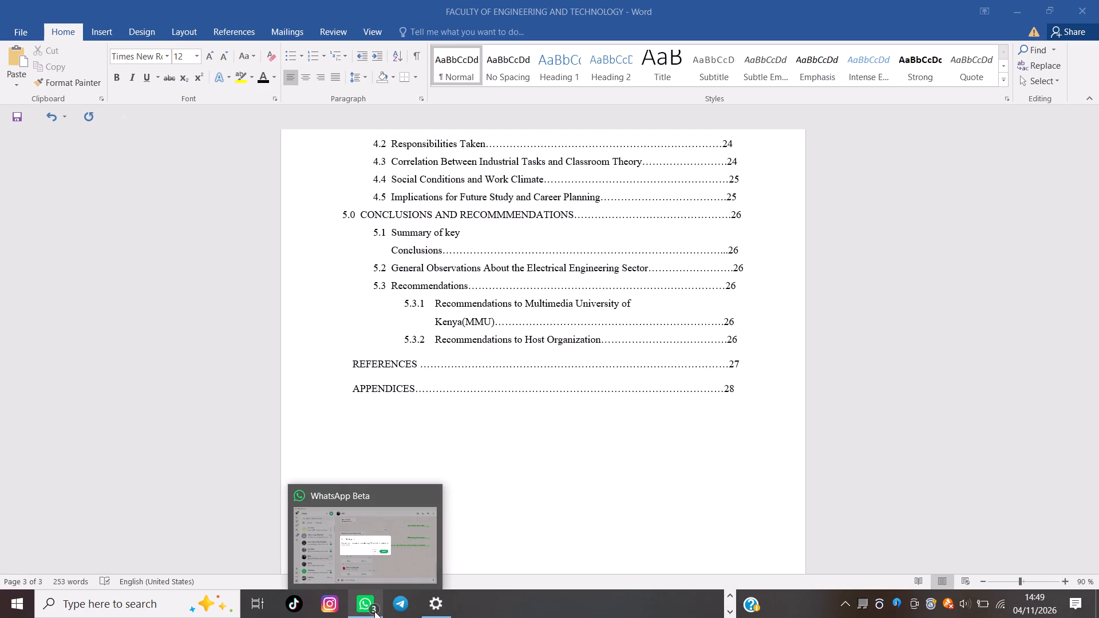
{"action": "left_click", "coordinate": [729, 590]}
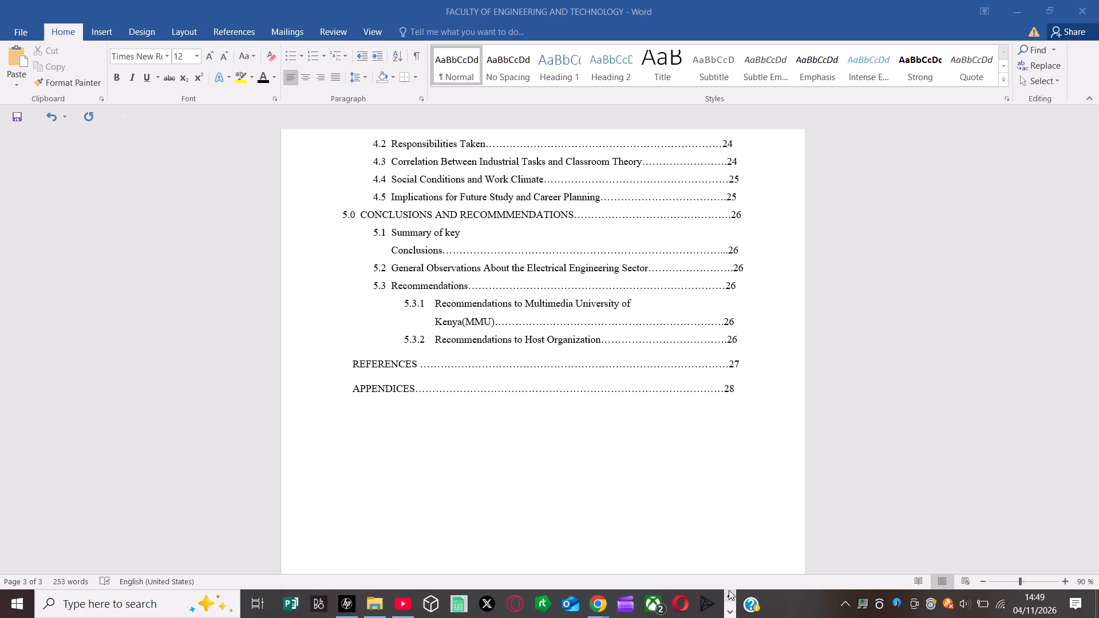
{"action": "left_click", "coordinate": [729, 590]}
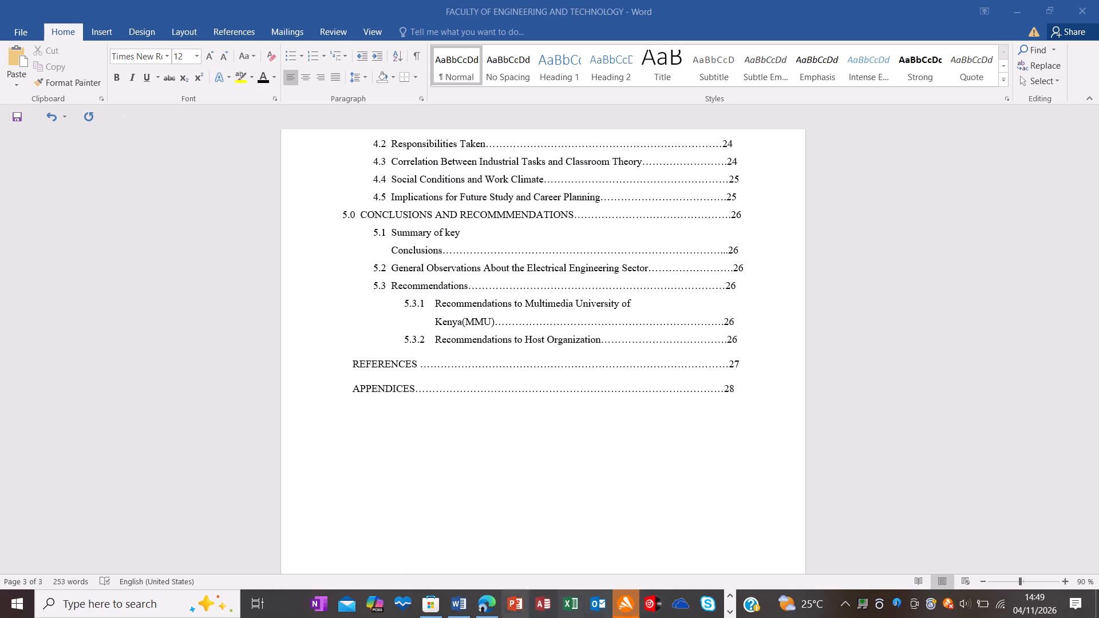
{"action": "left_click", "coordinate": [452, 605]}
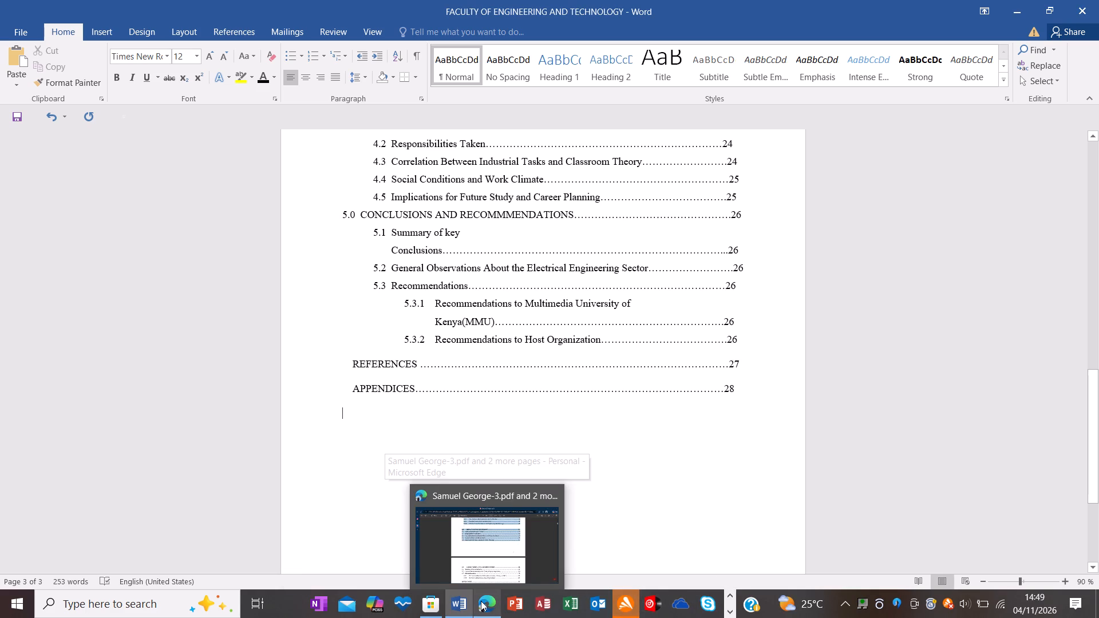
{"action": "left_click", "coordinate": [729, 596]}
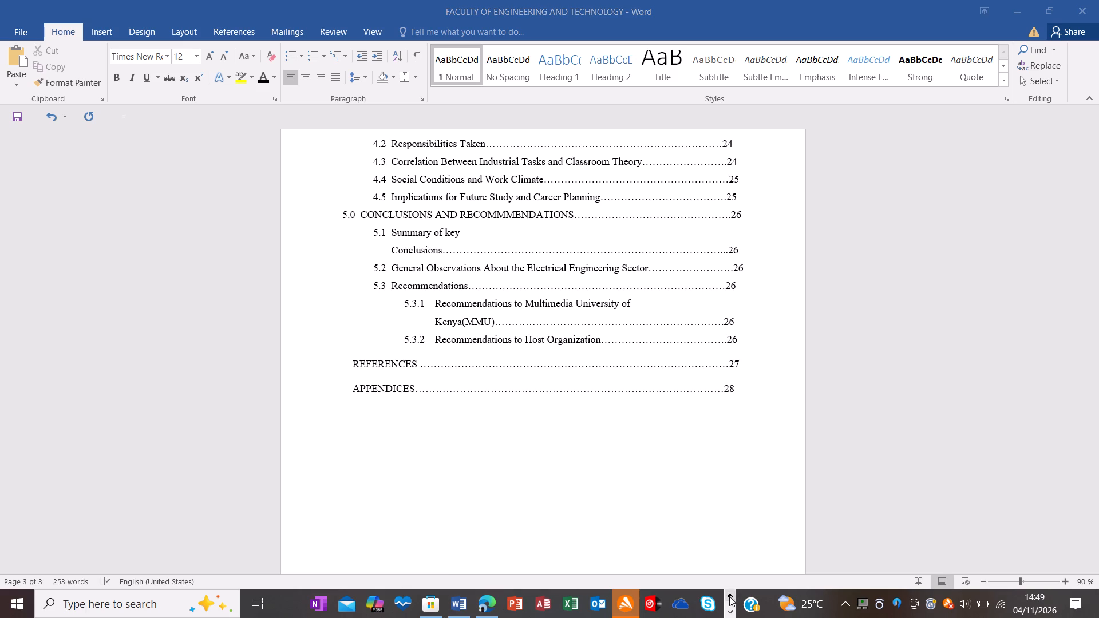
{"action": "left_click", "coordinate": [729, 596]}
Enter "Appendix A: Sample Electrical engineering Formulas" on the line below APPENDICES.
{"action": "left_click", "coordinate": [757, 391]}
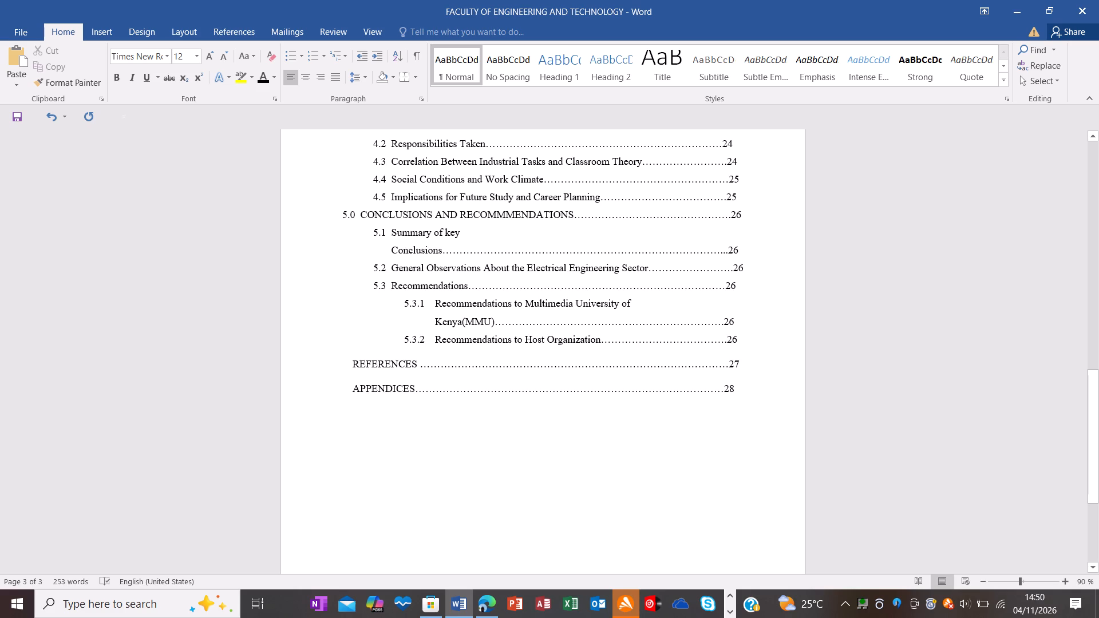
{"action": "key", "text": "a"}
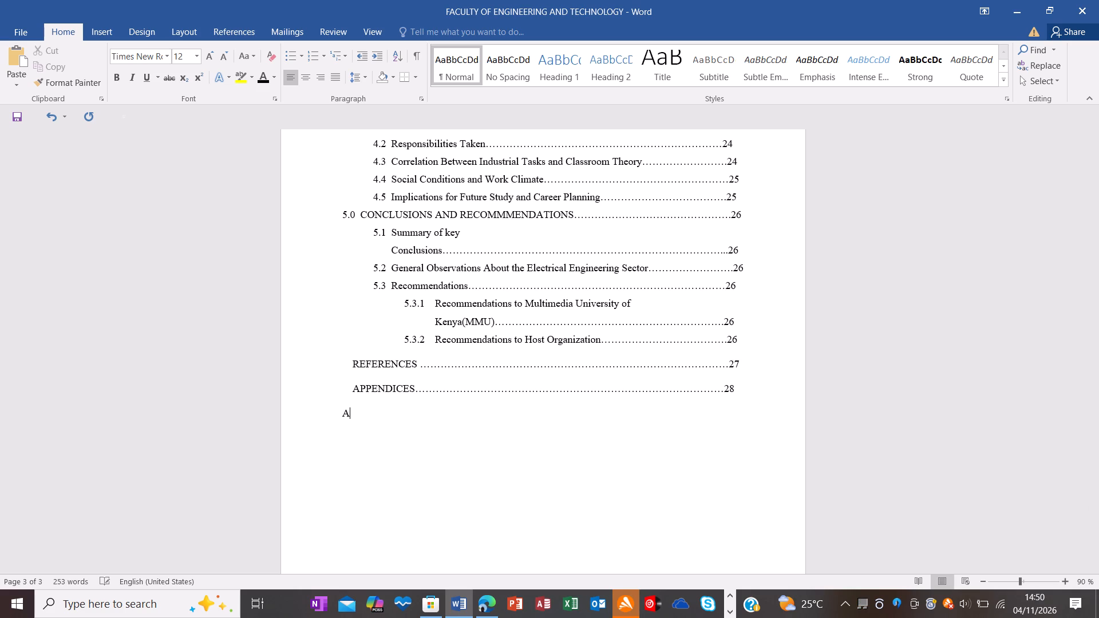
{"action": "type", "text": "ppendix a"}
{"action": "key", "text": "BackSpace"}
{"action": "key", "text": "shift+a"}
{"action": "key", "text": "shift+colon"}
{"action": "key", "text": "space"}
{"action": "type", "text": "Sample"}
{"action": "key", "text": "space"}
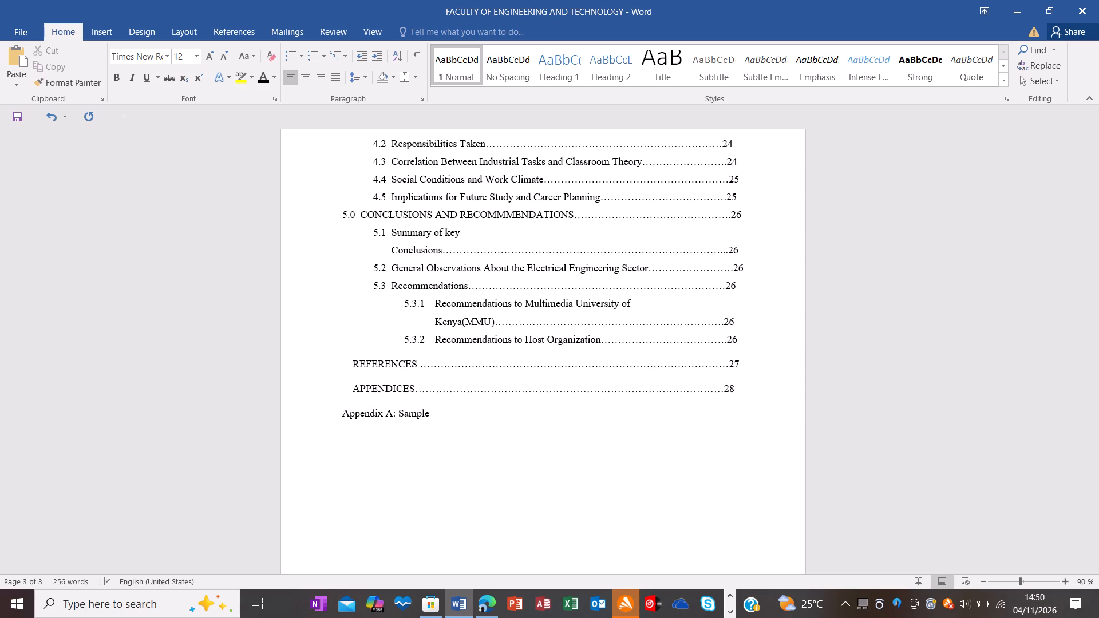
{"action": "type", "text": "Electrical engineering"}
{"action": "key", "text": "space"}
{"action": "type", "text": "Formulas"}
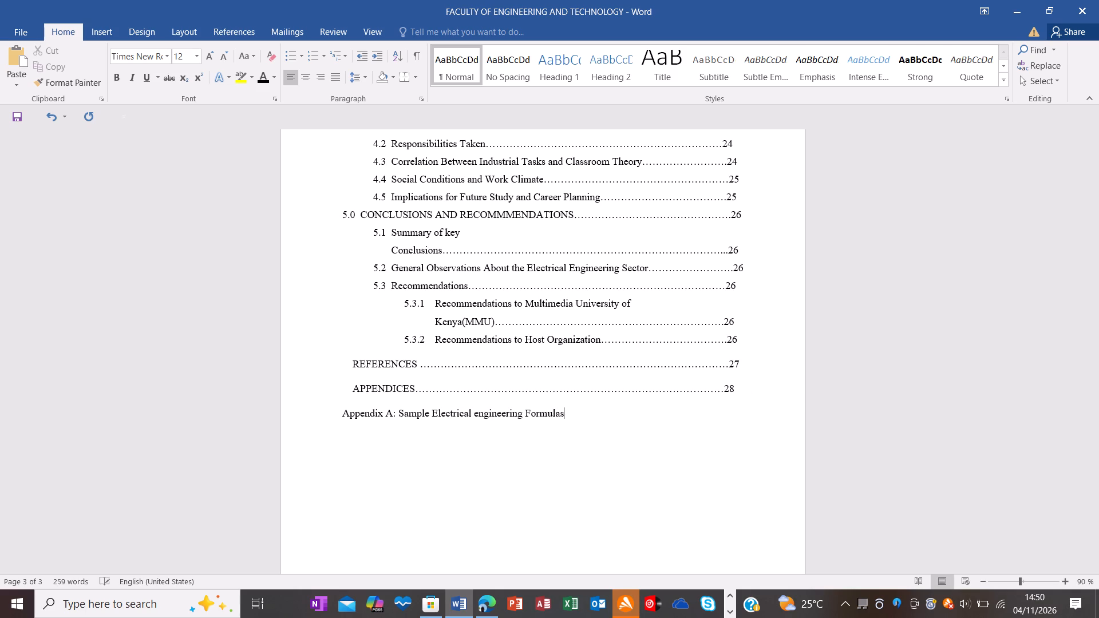
Capitalize the first letter of "engineering" in the Appendix A entry.
{"action": "left_click", "coordinate": [474, 413]}
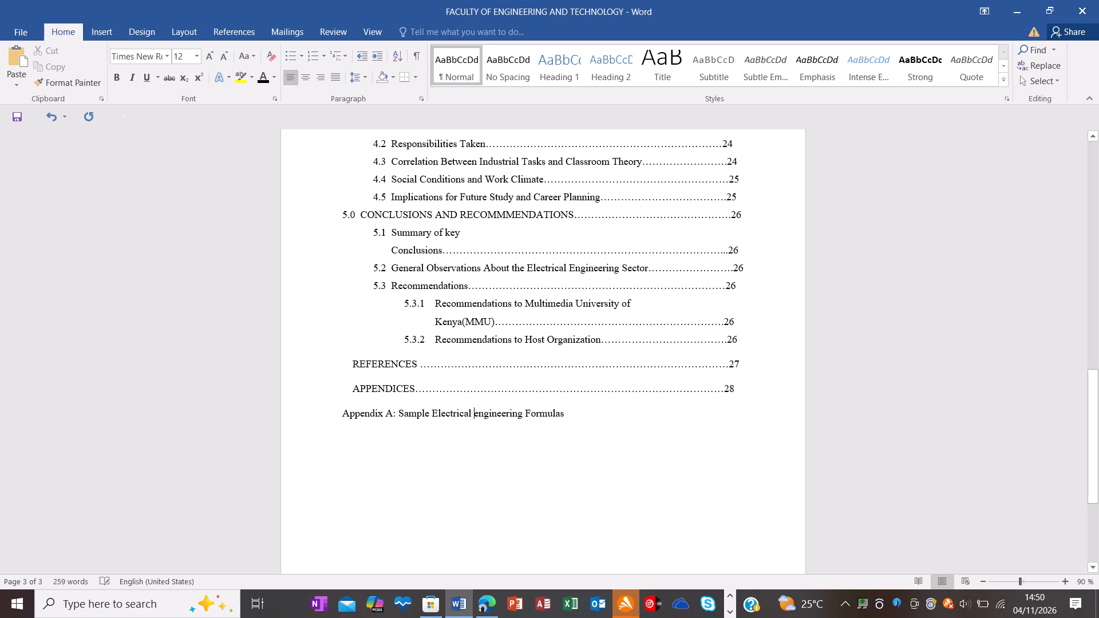
{"action": "left_click", "coordinate": [477, 413]}
{"action": "key", "text": "BackSpace"}
{"action": "key", "text": "shift+e"}
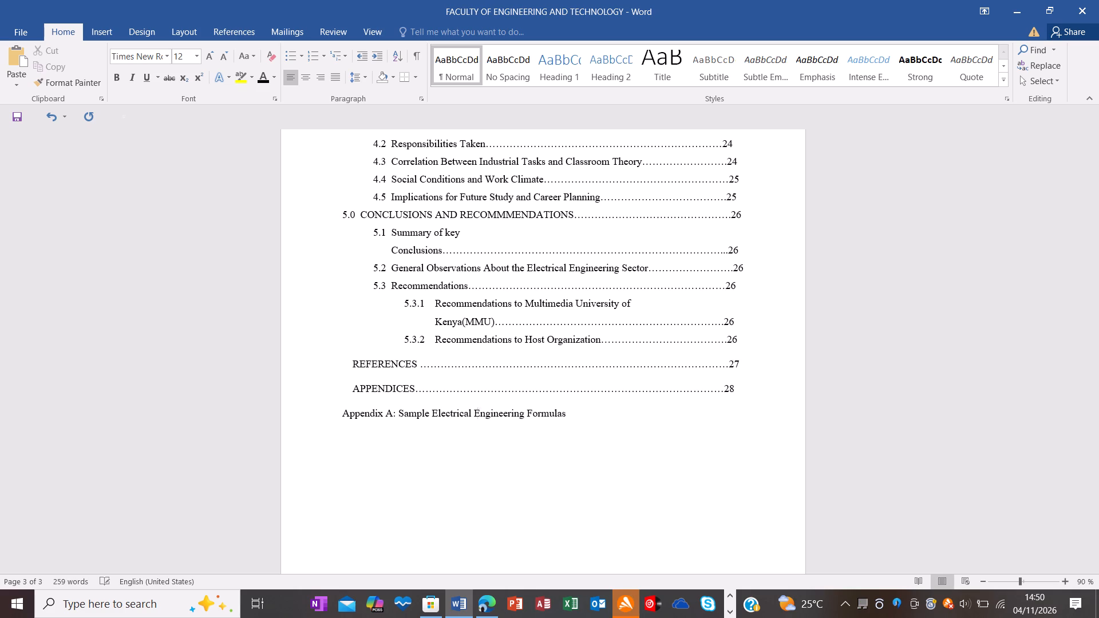
Extend the Appendix A entry with "& design Parameters" after "Formulas".
{"action": "left_click", "coordinate": [583, 413]}
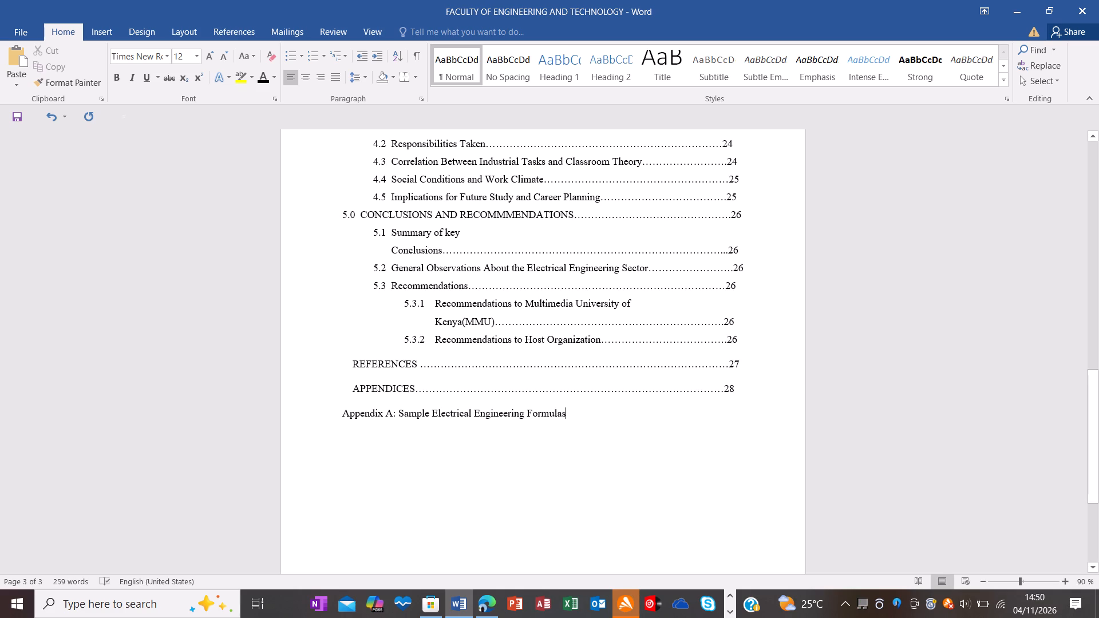
{"action": "key", "text": "space"}
{"action": "key", "text": "shift+dollar"}
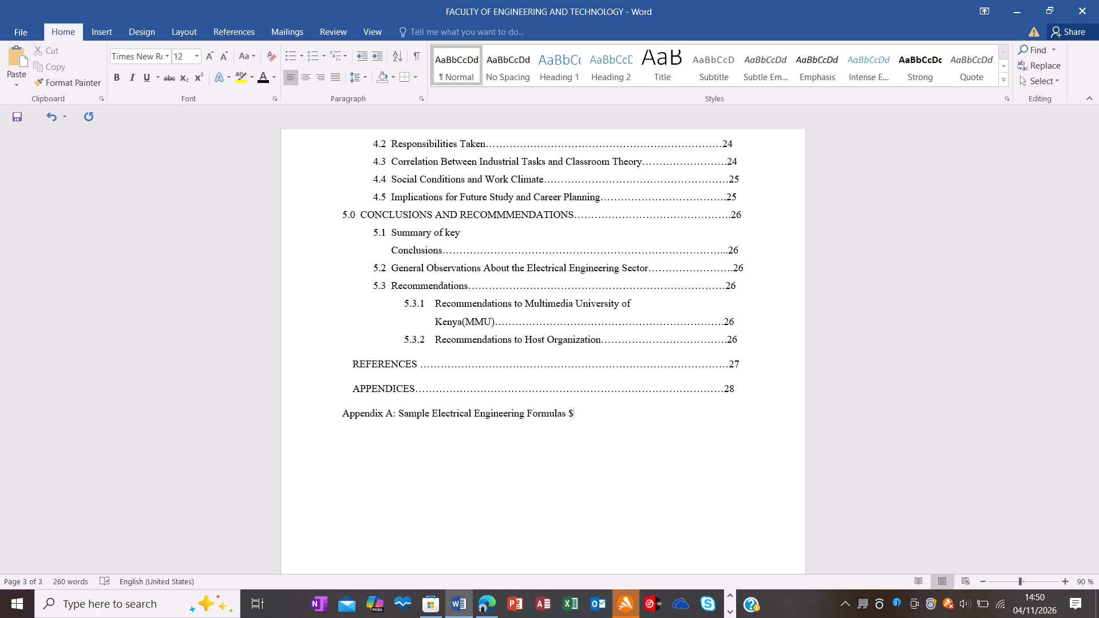
{"action": "key", "text": "BackSpace"}
{"action": "key", "text": "shift+ampersand"}
{"action": "key", "text": "space"}
{"action": "type", "text": "design Parameters"}
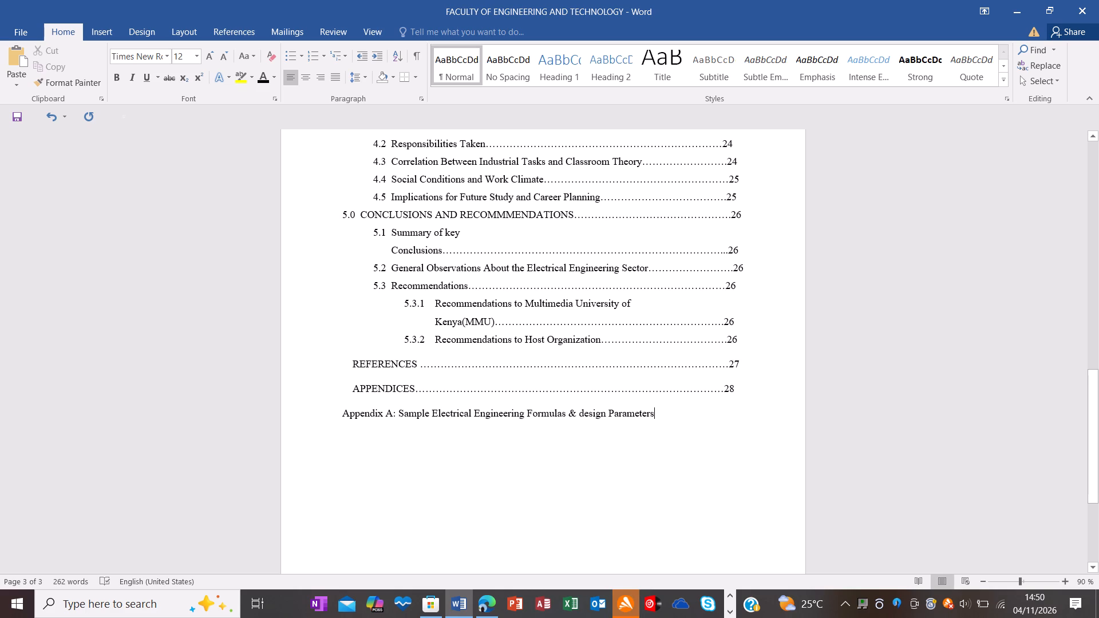
Capitalize the first letter of "design" in the Appendix A entry.
{"action": "left_click", "coordinate": [588, 414]}
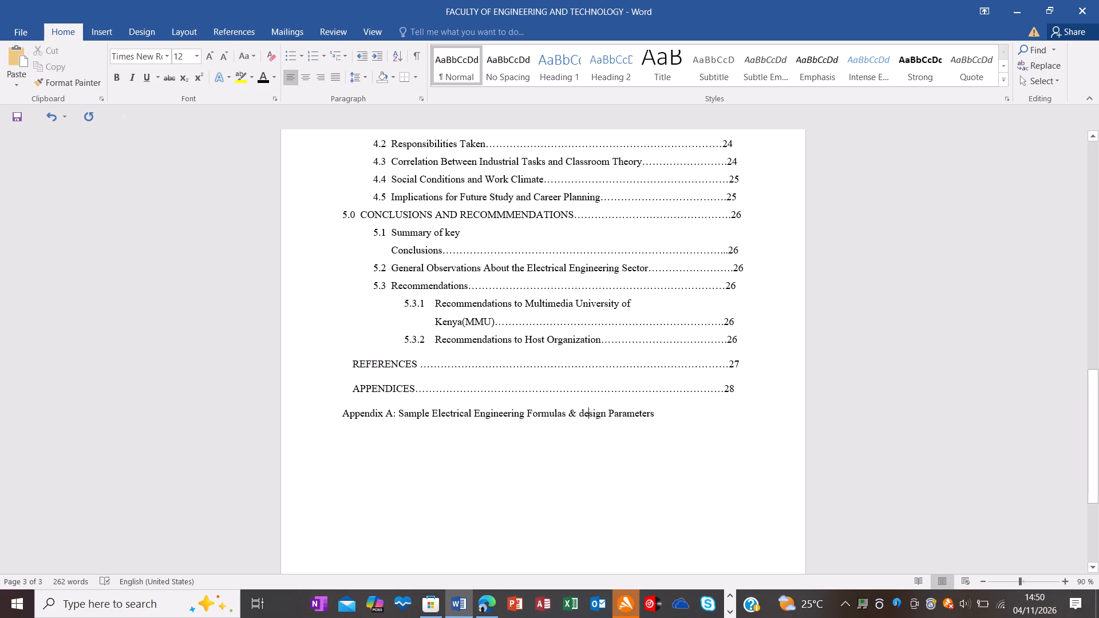
{"action": "left_click", "coordinate": [583, 411]}
{"action": "key", "text": "BackSpace"}
{"action": "key", "text": "shift+d"}
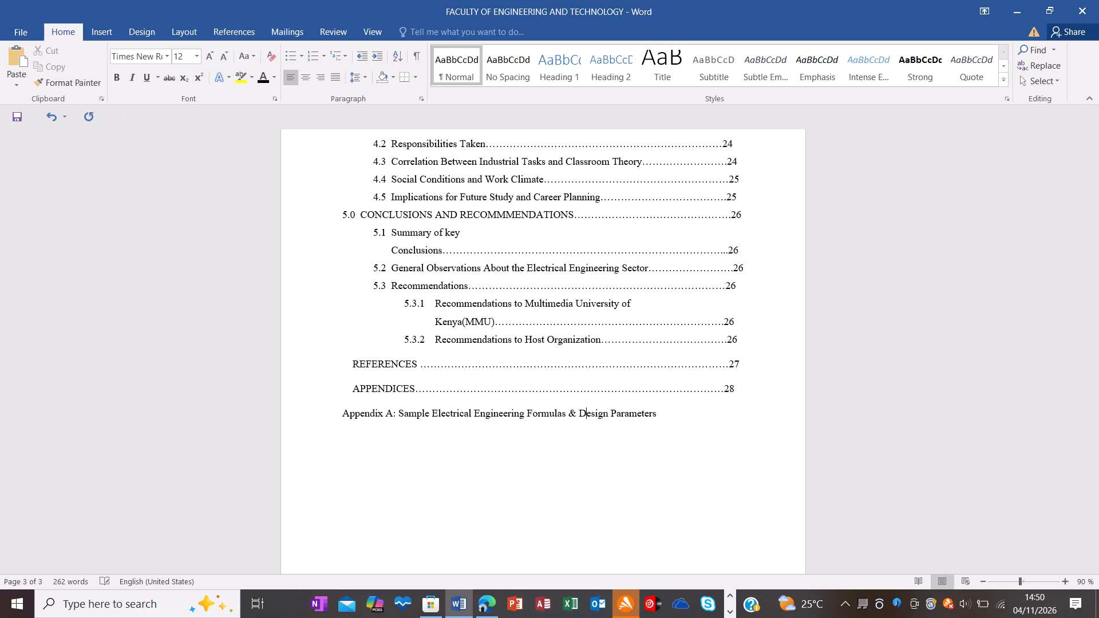
Insert the word "Verification" between "Design" and "Parameters" in the Appendix A entry.
{"action": "left_click", "coordinate": [608, 415]}
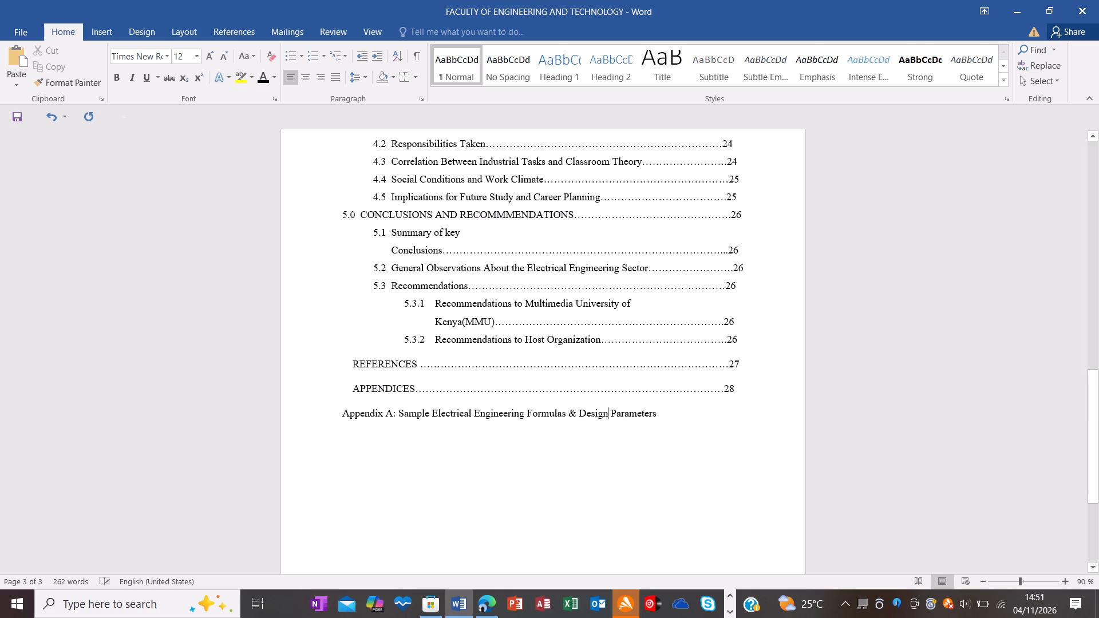
{"action": "key", "text": "space"}
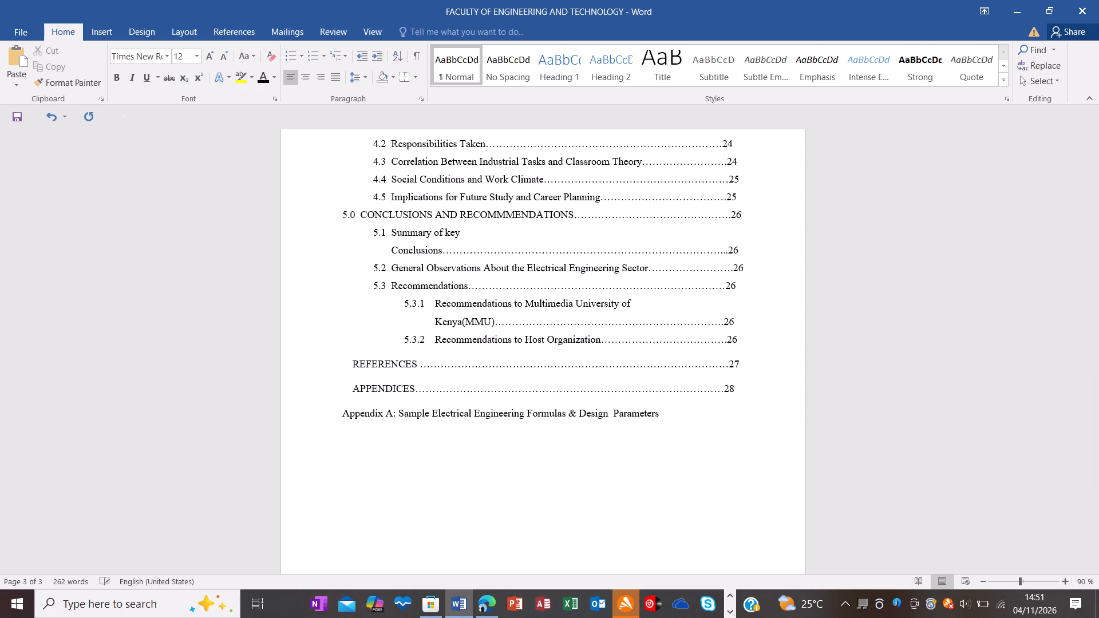
{"action": "type", "text": "ve"}
{"action": "key", "text": "BackSpace"}
{"action": "key", "text": "BackSpace"}
{"action": "type", "text": "Ve"}
{"action": "type", "text": "ri"}
{"action": "type", "text": "fication"}
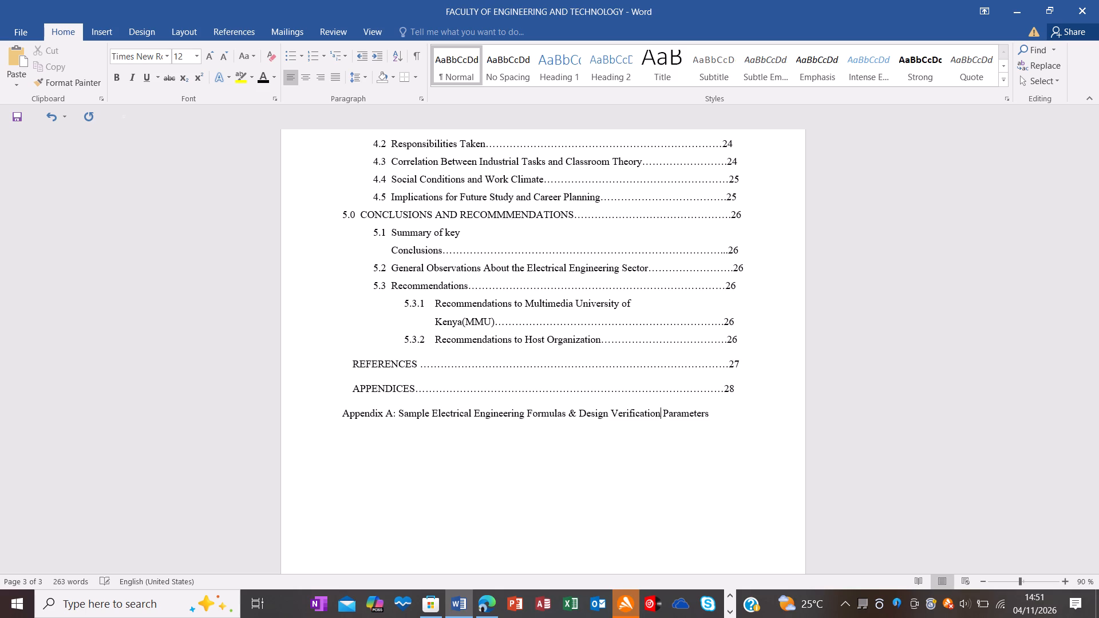
{"action": "left_click_drag", "start_coordinate": [607, 415], "coordinate": [676, 418]}
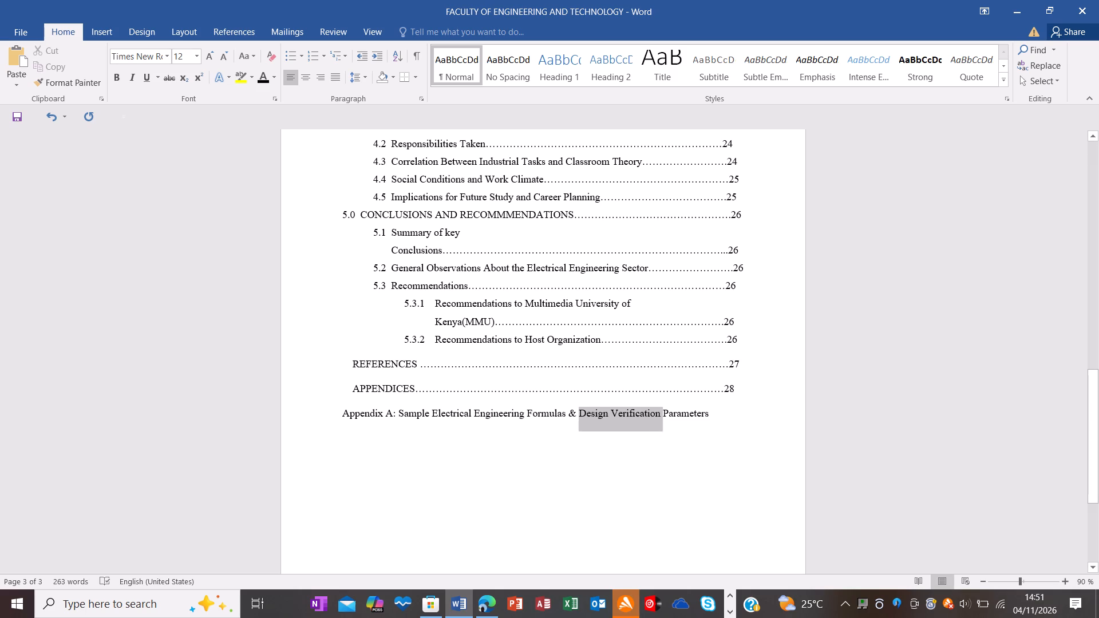
{"action": "left_click_drag", "start_coordinate": [676, 418], "coordinate": [737, 405]}
Add a three-dot leader and page number 28 at the end of the Appendix A entry.
{"action": "left_click", "coordinate": [749, 441]}
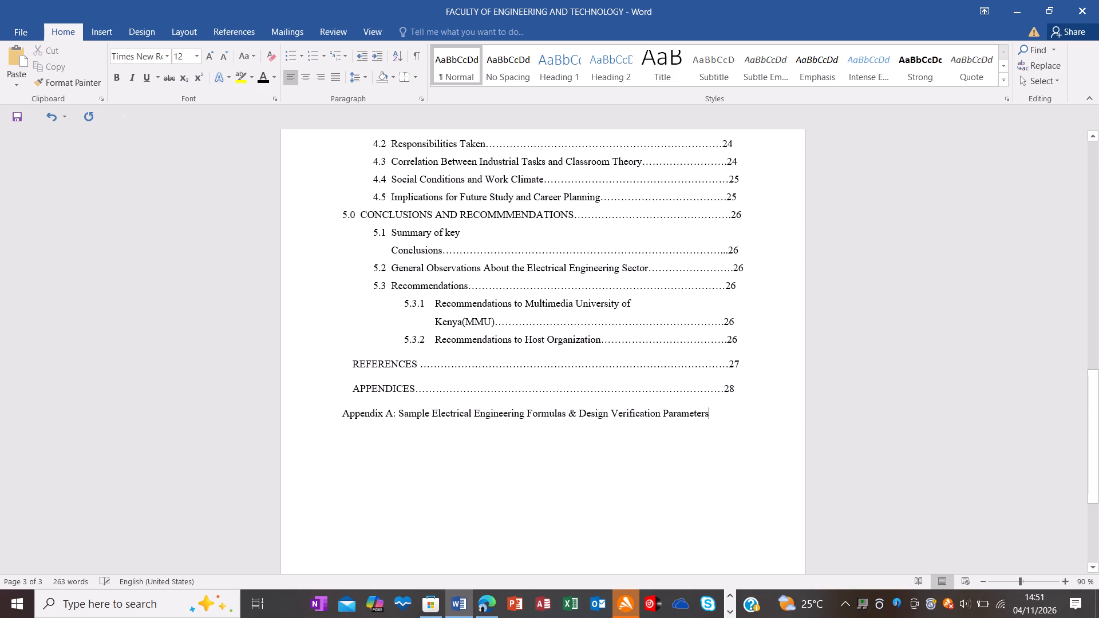
{"action": "type", "text": "..."}
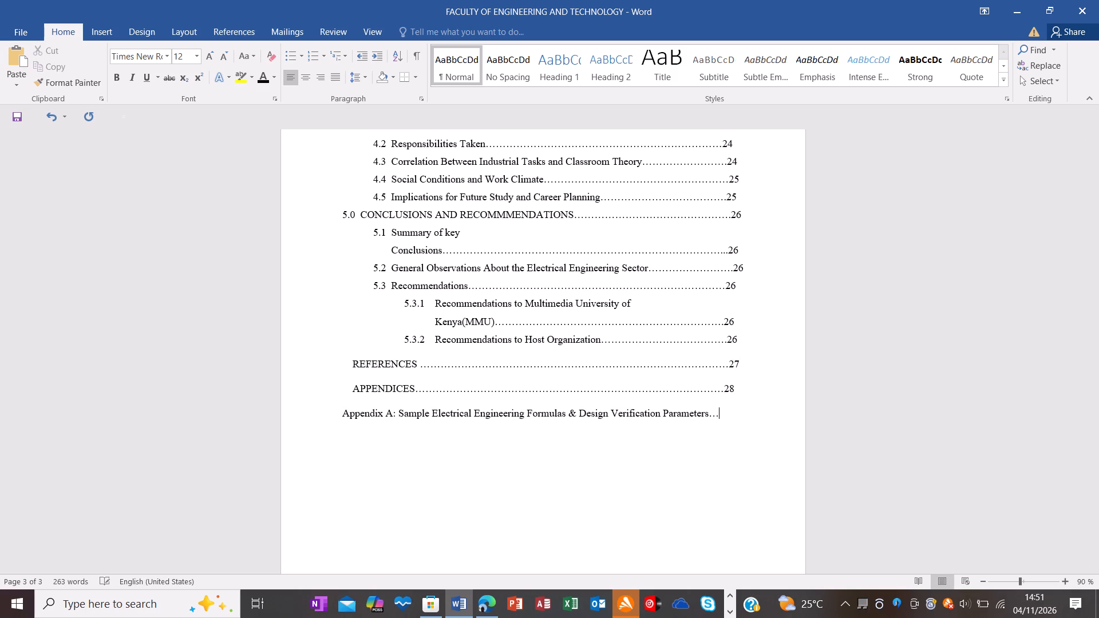
{"action": "type", "text": "28"}
Start a new line below the Appendix A entry and insert a page break there.
{"action": "key", "text": "Return"}
{"action": "scroll", "coordinate": [725, 423], "scroll_direction": "down", "scroll_amount": 1}
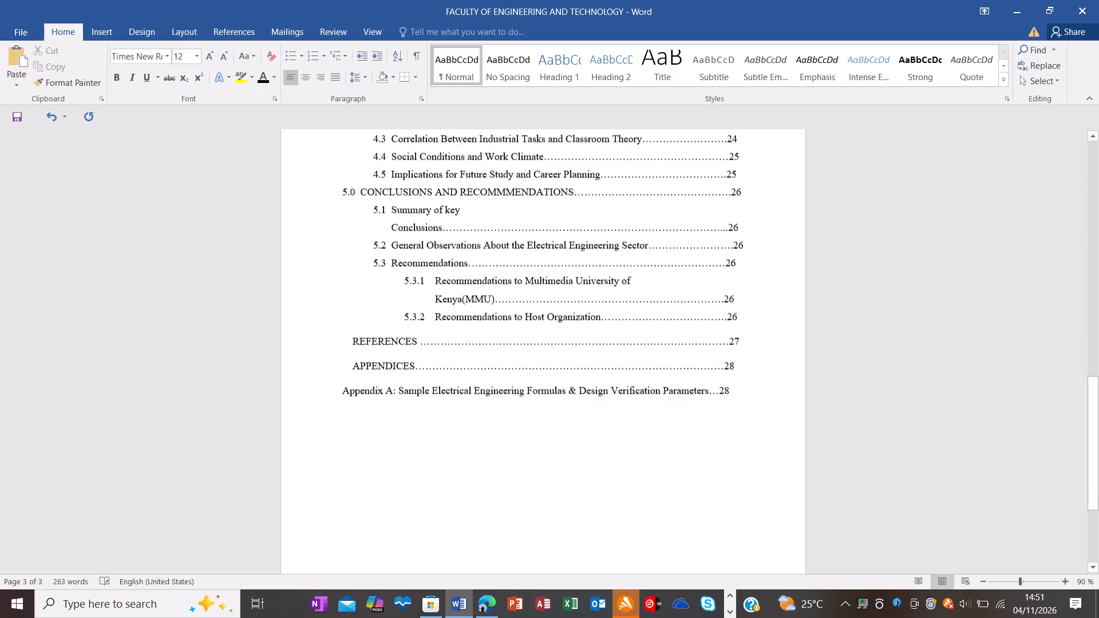
{"action": "scroll", "coordinate": [725, 423], "scroll_direction": "down", "scroll_amount": 11}
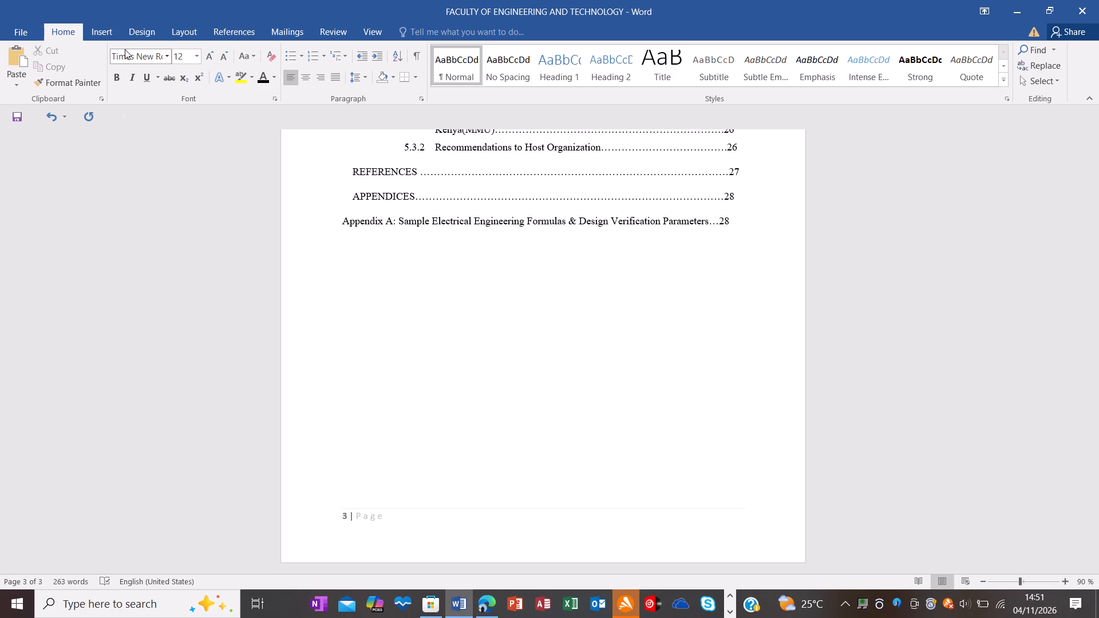
{"action": "left_click", "coordinate": [112, 37]}
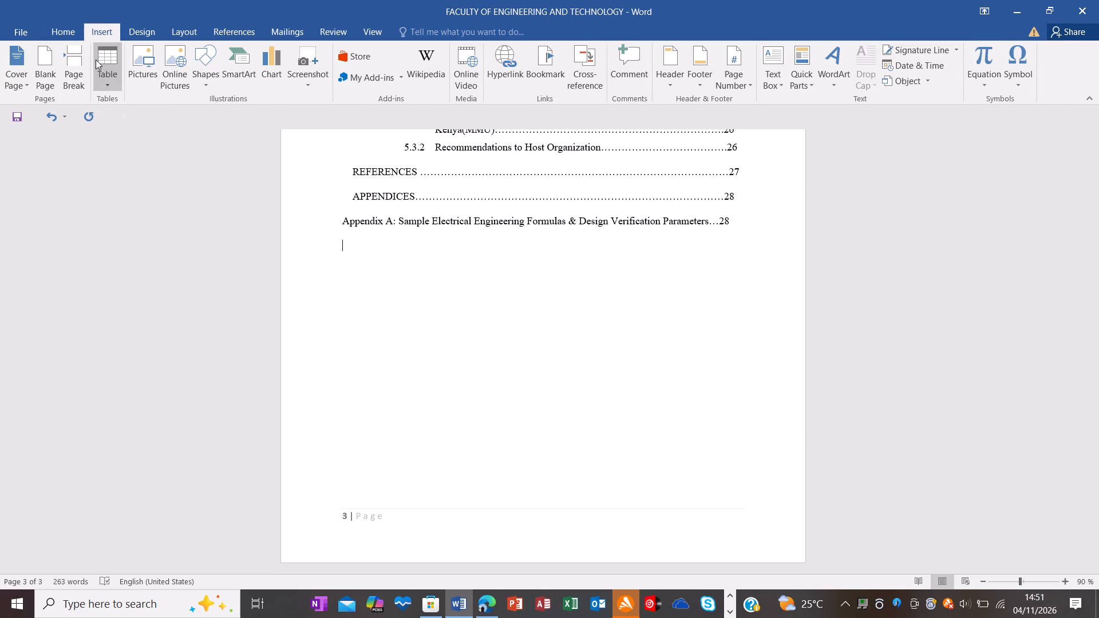
{"action": "left_click", "coordinate": [81, 68]}
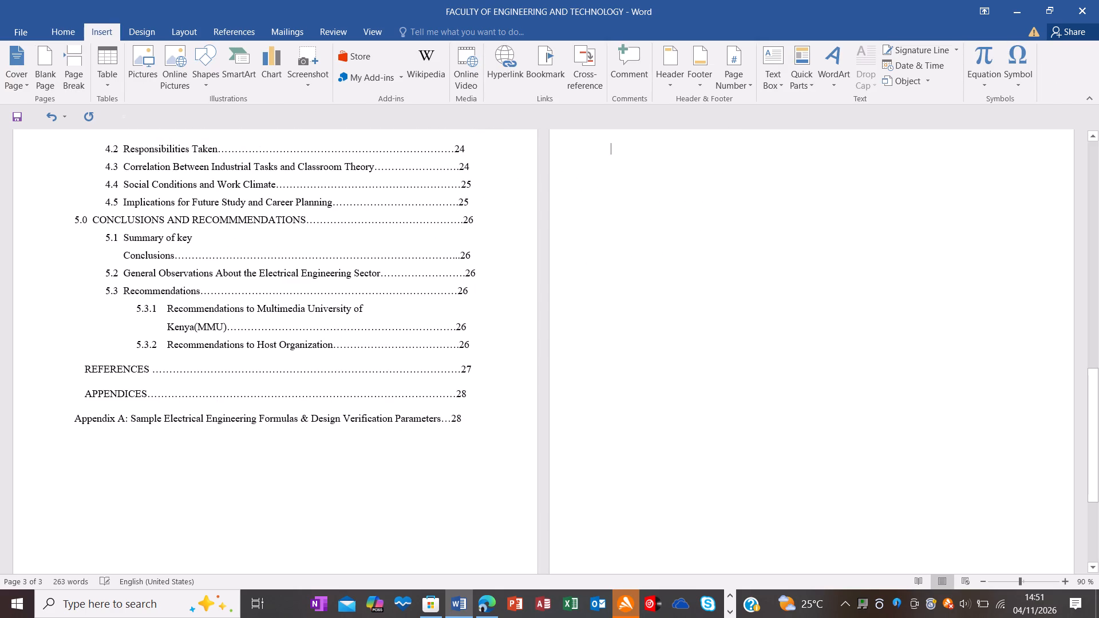
Review the cover page, the table of contents pages and the new blank page for content and layout.
{"action": "scroll", "coordinate": [575, 318], "scroll_direction": "down", "scroll_amount": 5}
{"action": "scroll", "coordinate": [575, 318], "scroll_direction": "up", "scroll_amount": 3}
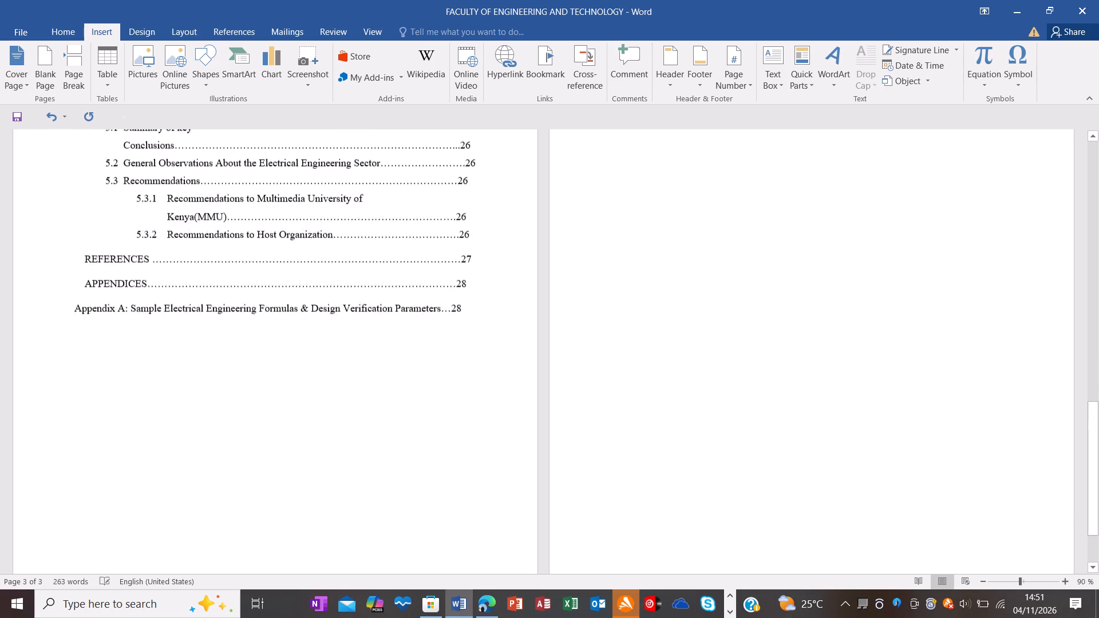
{"action": "scroll", "coordinate": [575, 318], "scroll_direction": "up", "scroll_amount": 12}
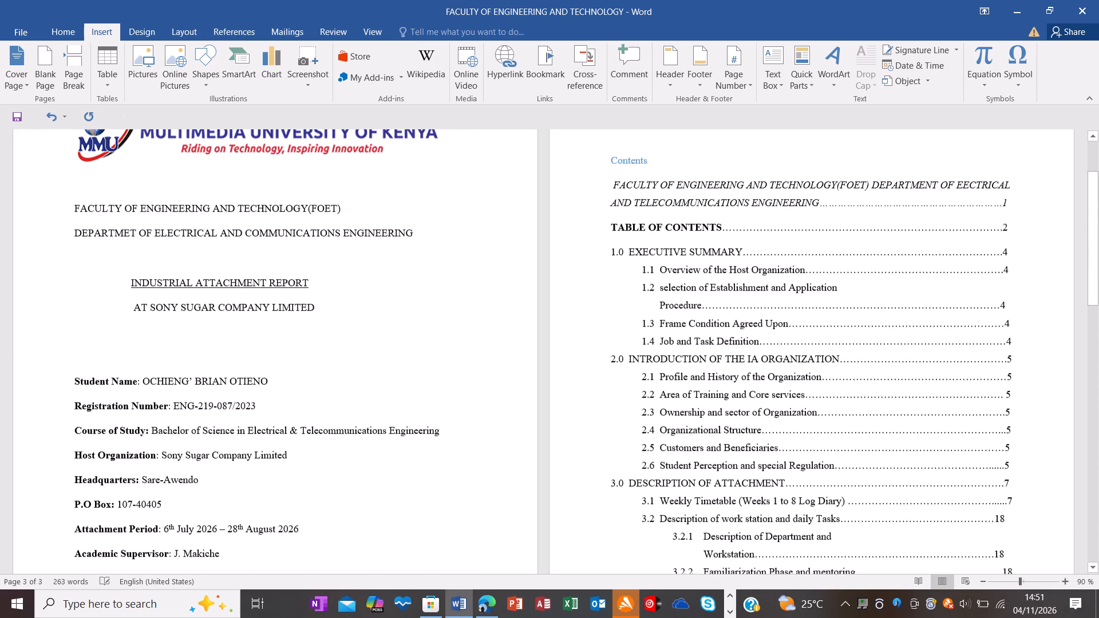
{"action": "scroll", "coordinate": [575, 318], "scroll_direction": "up", "scroll_amount": 5}
{"action": "scroll", "coordinate": [575, 318], "scroll_direction": "down", "scroll_amount": 2}
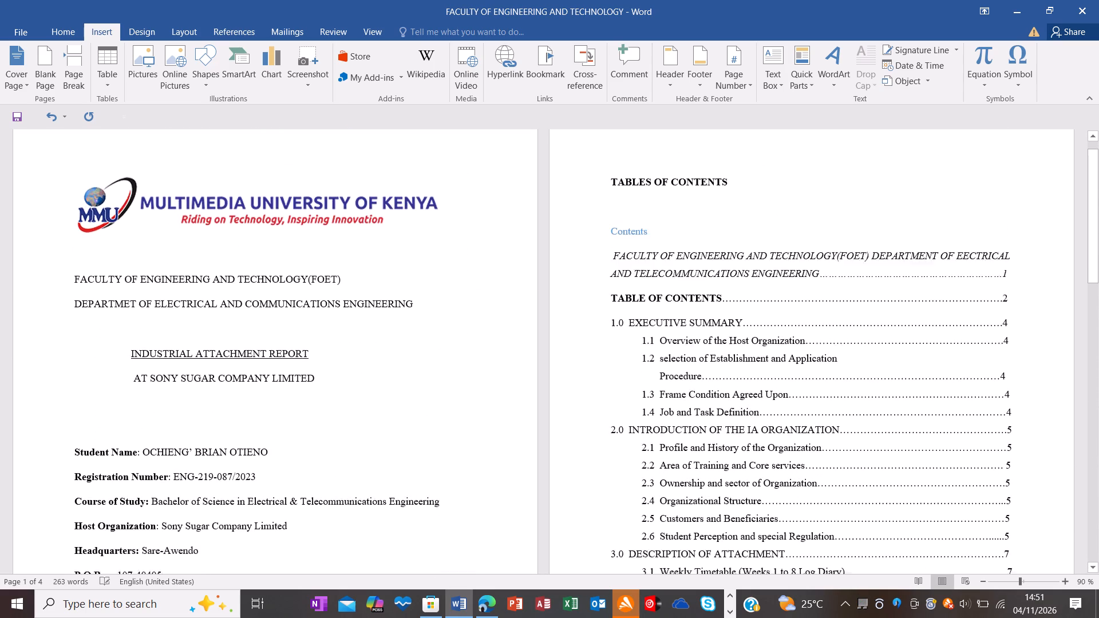
{"action": "scroll", "coordinate": [575, 318], "scroll_direction": "down", "scroll_amount": 6}
{"action": "scroll", "coordinate": [575, 318], "scroll_direction": "up", "scroll_amount": 1}
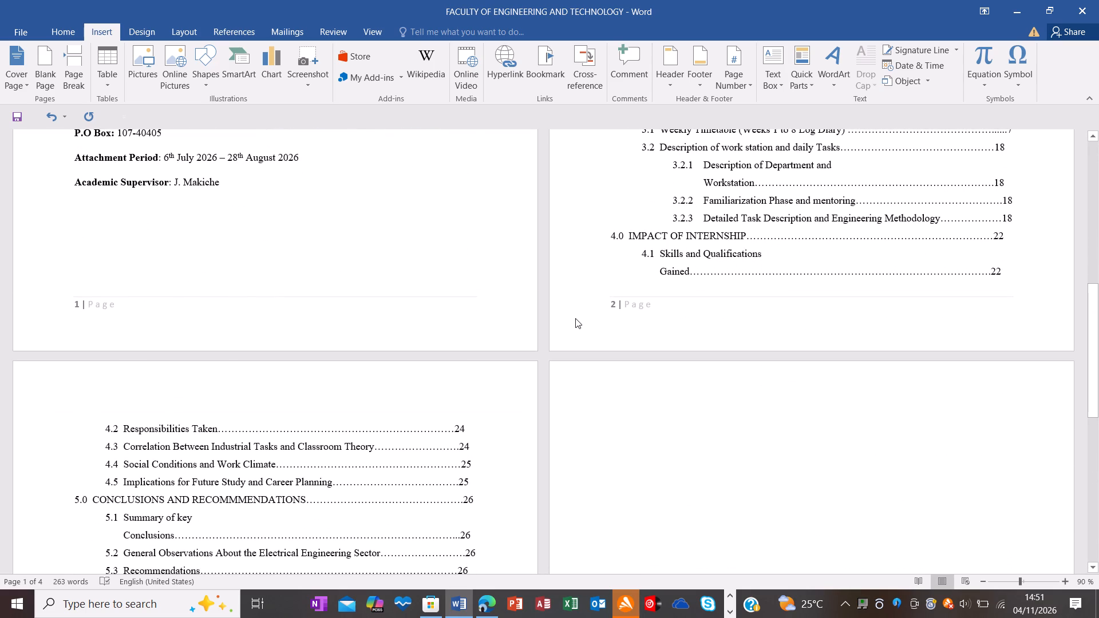
{"action": "scroll", "coordinate": [575, 318], "scroll_direction": "up", "scroll_amount": 7}
{"action": "scroll", "coordinate": [574, 295], "scroll_direction": "down", "scroll_amount": 1}
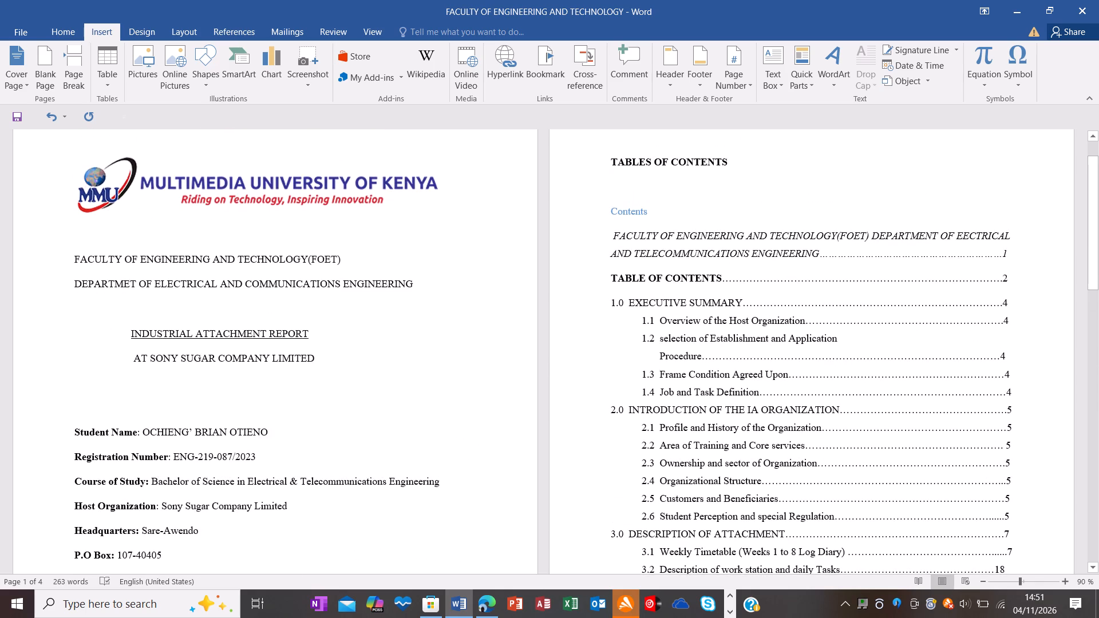
{"action": "scroll", "coordinate": [574, 295], "scroll_direction": "down", "scroll_amount": 1}
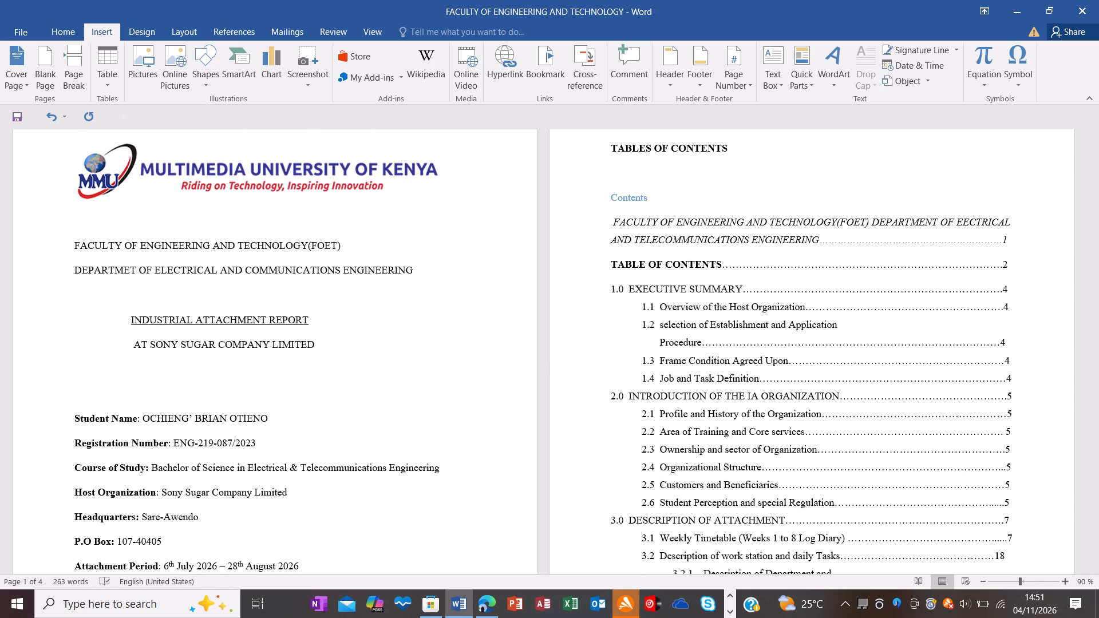
{"action": "right_click", "coordinate": [574, 295]}
{"action": "scroll", "coordinate": [574, 295], "scroll_direction": "down", "scroll_amount": 2}
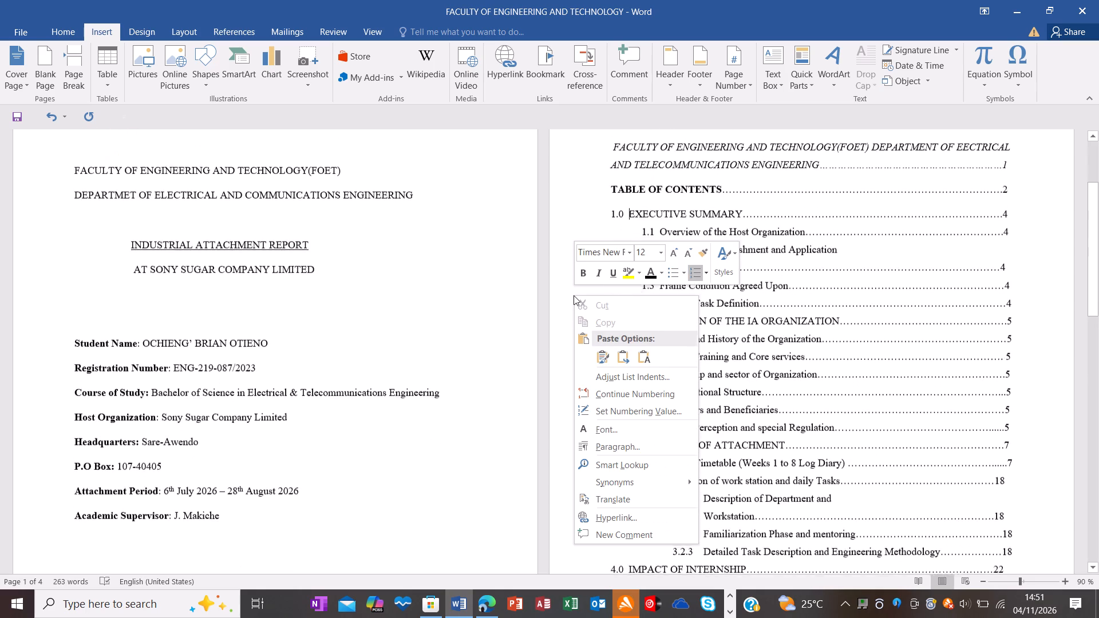
{"action": "scroll", "coordinate": [574, 295], "scroll_direction": "down", "scroll_amount": 1}
{"action": "scroll", "coordinate": [872, 272], "scroll_direction": "down", "scroll_amount": 5}
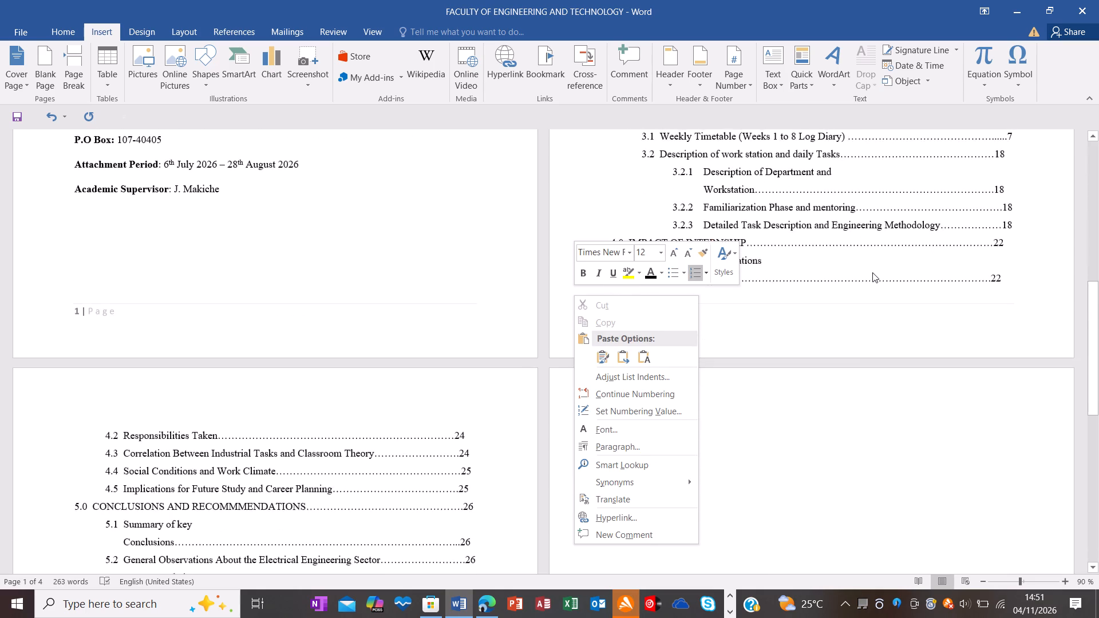
{"action": "scroll", "coordinate": [872, 272], "scroll_direction": "down", "scroll_amount": 7}
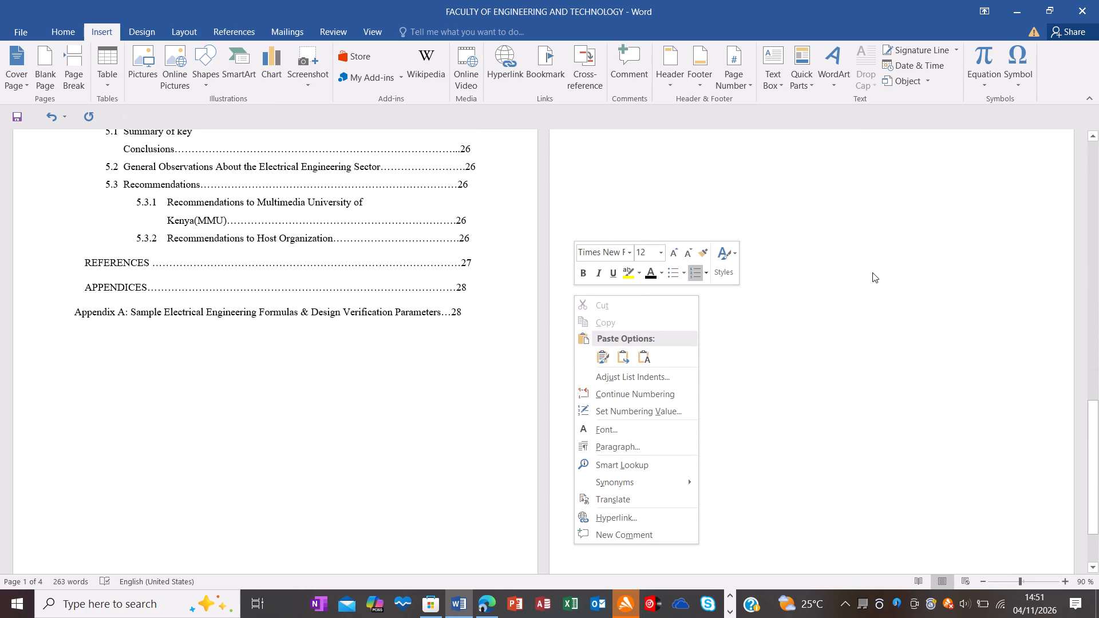
{"action": "left_click", "coordinate": [872, 272]}
{"action": "scroll", "coordinate": [872, 272], "scroll_direction": "down", "scroll_amount": 5}
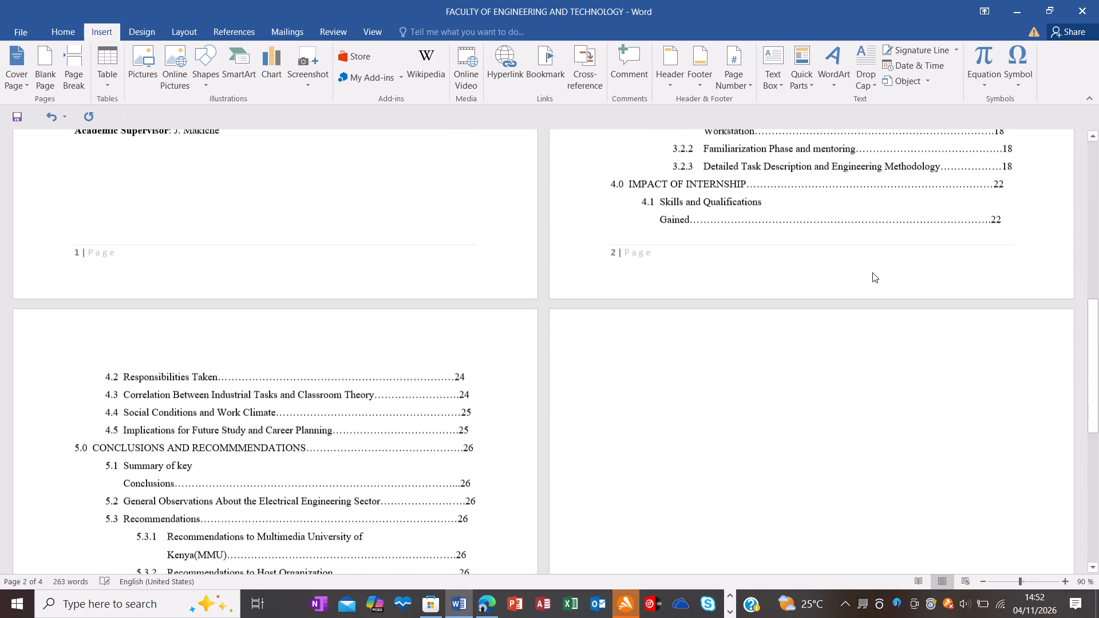
Place the insertion point on the blank fourth page, after the table of contents.
{"action": "left_click", "coordinate": [665, 344]}
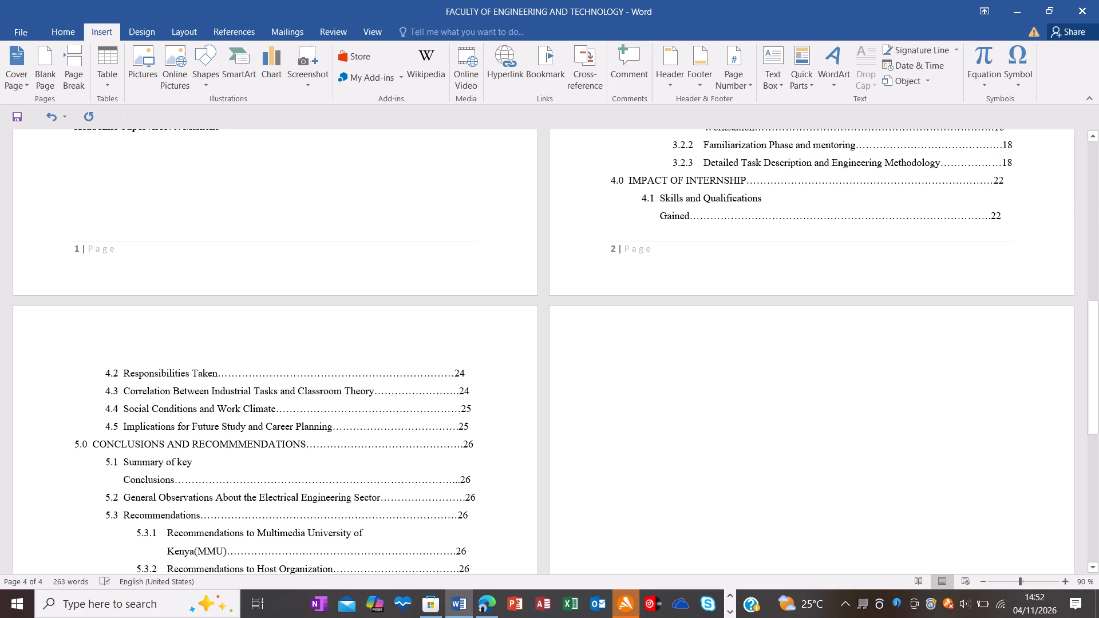
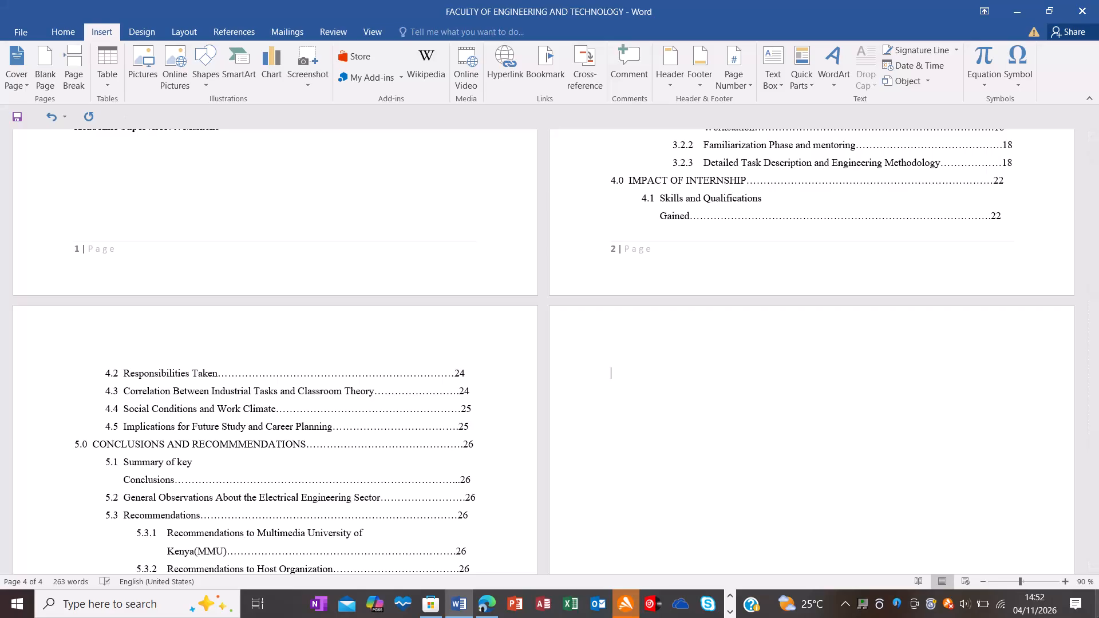
Raise the computer's speaker volume.
{"action": "left_click", "coordinate": [966, 604]}
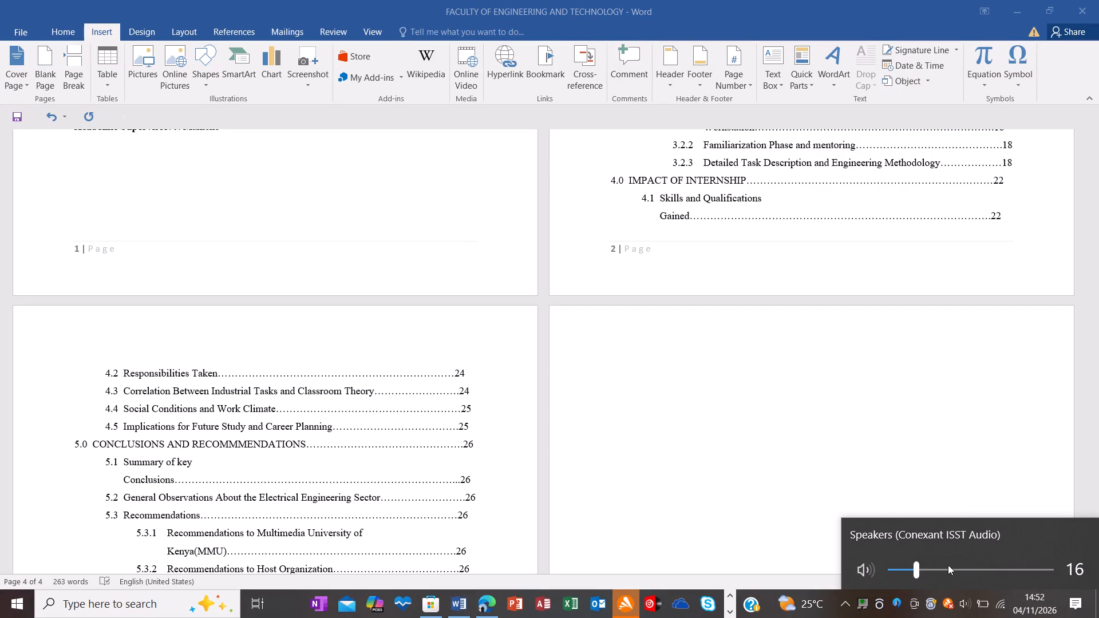
{"action": "left_click", "coordinate": [938, 572]}
{"action": "left_click", "coordinate": [986, 463]}
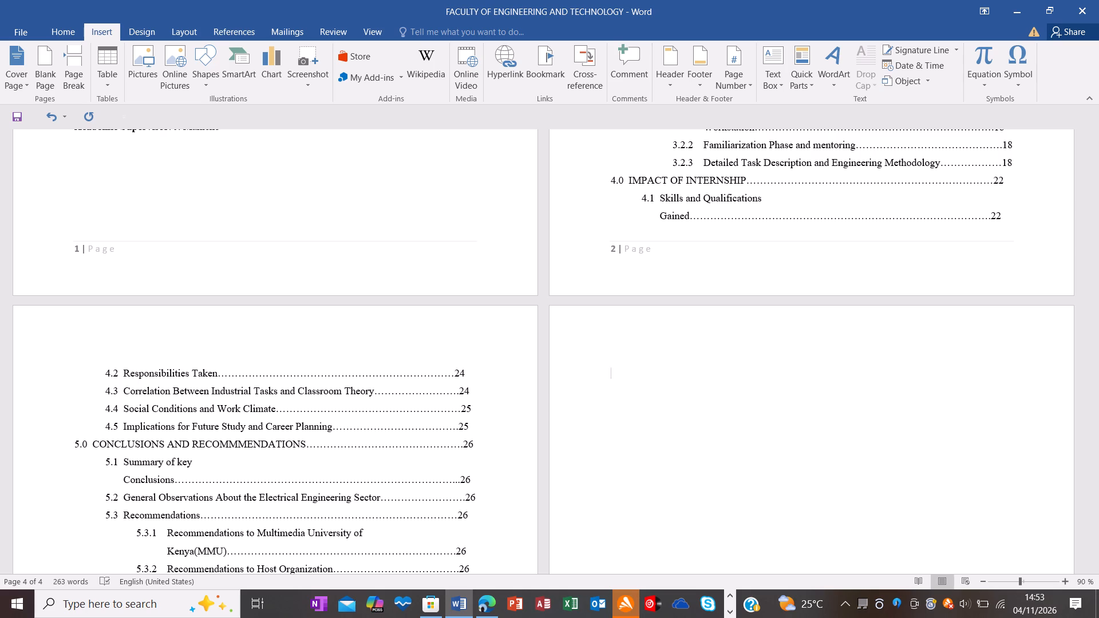
Enter the bold, non-italic heading "EXECUTIVE SUMMMARY" at the start of the blank fourth page.
{"action": "left_click", "coordinate": [50, 31]}
{"action": "left_click", "coordinate": [125, 77]}
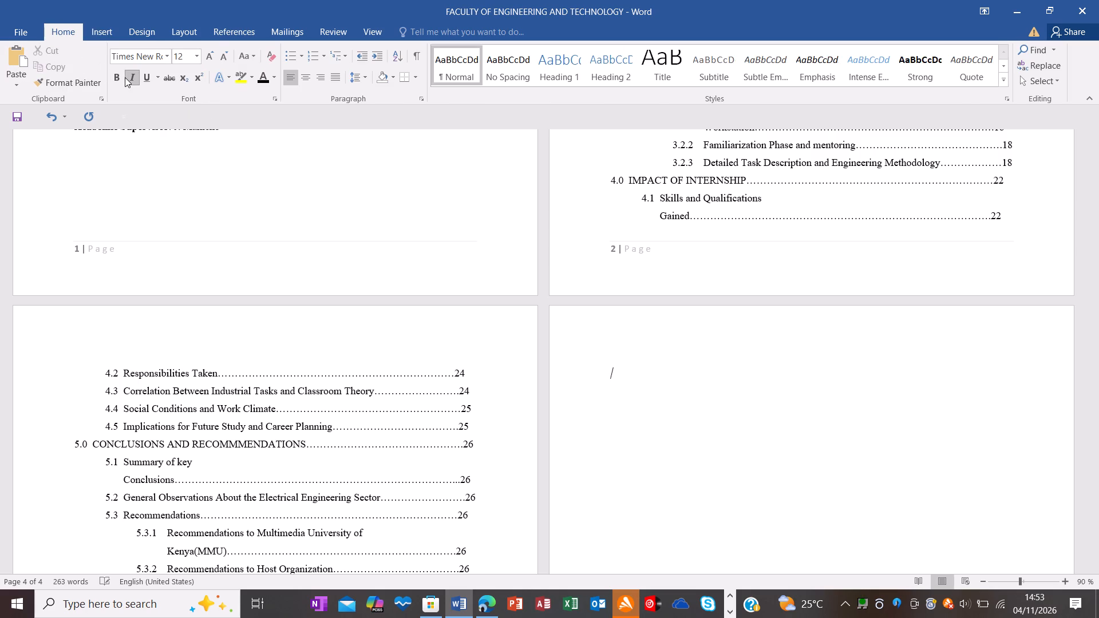
{"action": "left_click", "coordinate": [121, 76]}
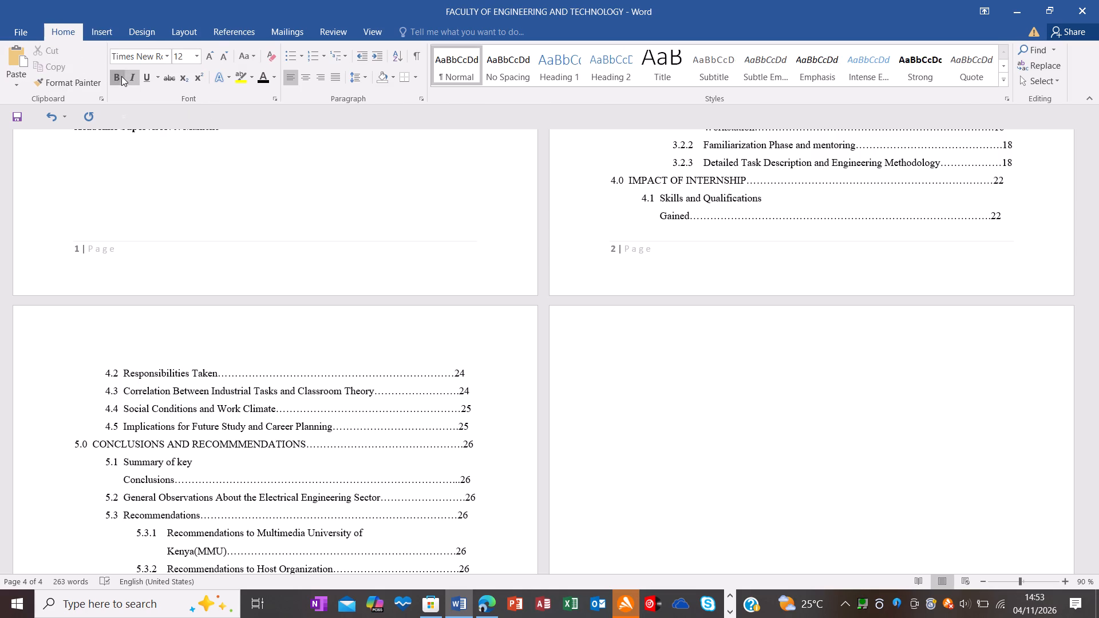
{"action": "left_click", "coordinate": [132, 75]}
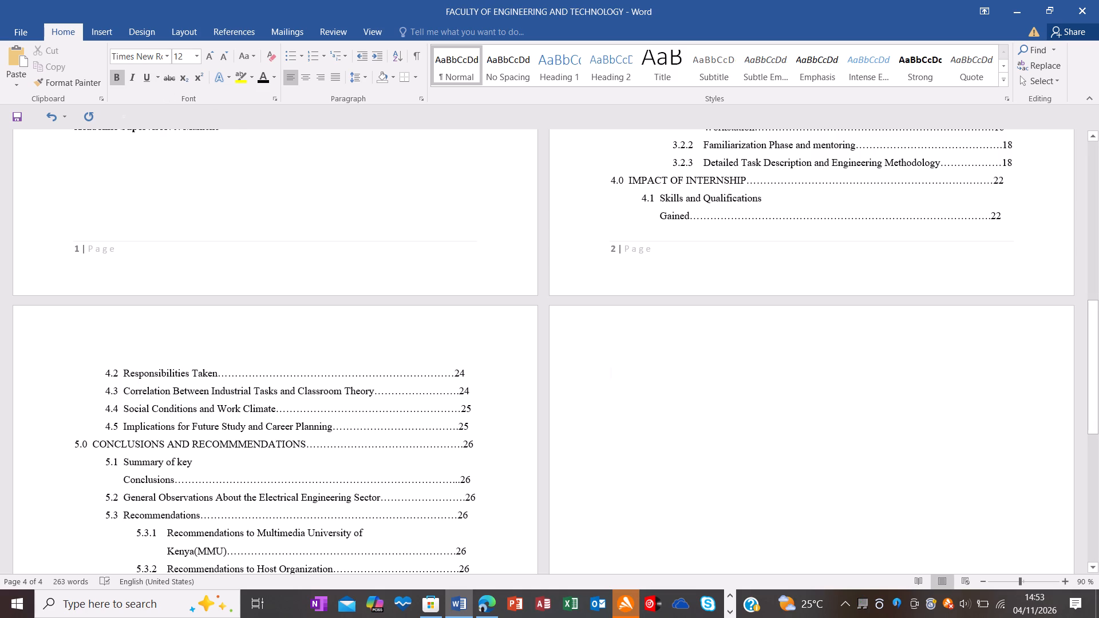
{"action": "key", "text": "e"}
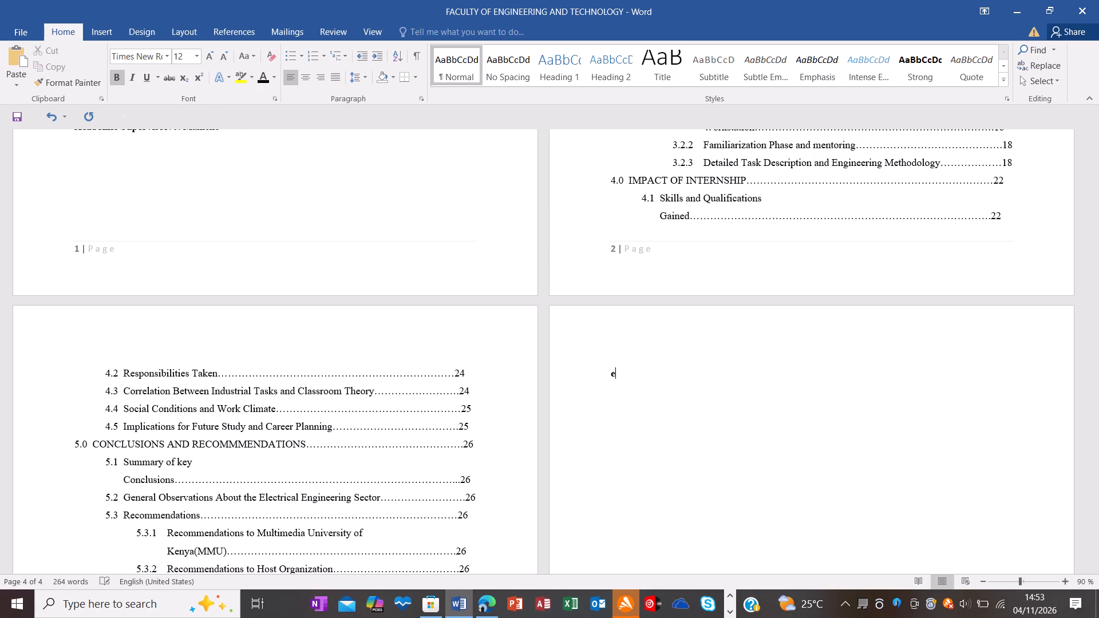
{"action": "key", "text": "x"}
{"action": "key", "text": "BackSpace"}
{"action": "key", "text": "BackSpace"}
{"action": "key", "text": "e"}
{"action": "type", "text": "XE"}
{"action": "key", "text": "c"}
{"action": "type", "text": "UTIVE SUMMMARY"}
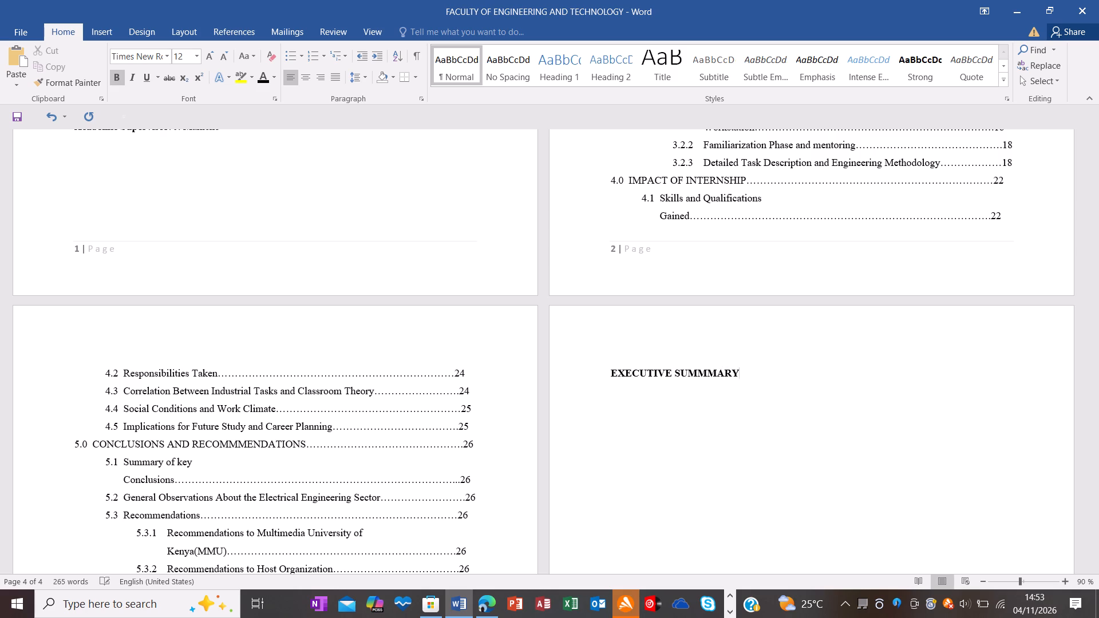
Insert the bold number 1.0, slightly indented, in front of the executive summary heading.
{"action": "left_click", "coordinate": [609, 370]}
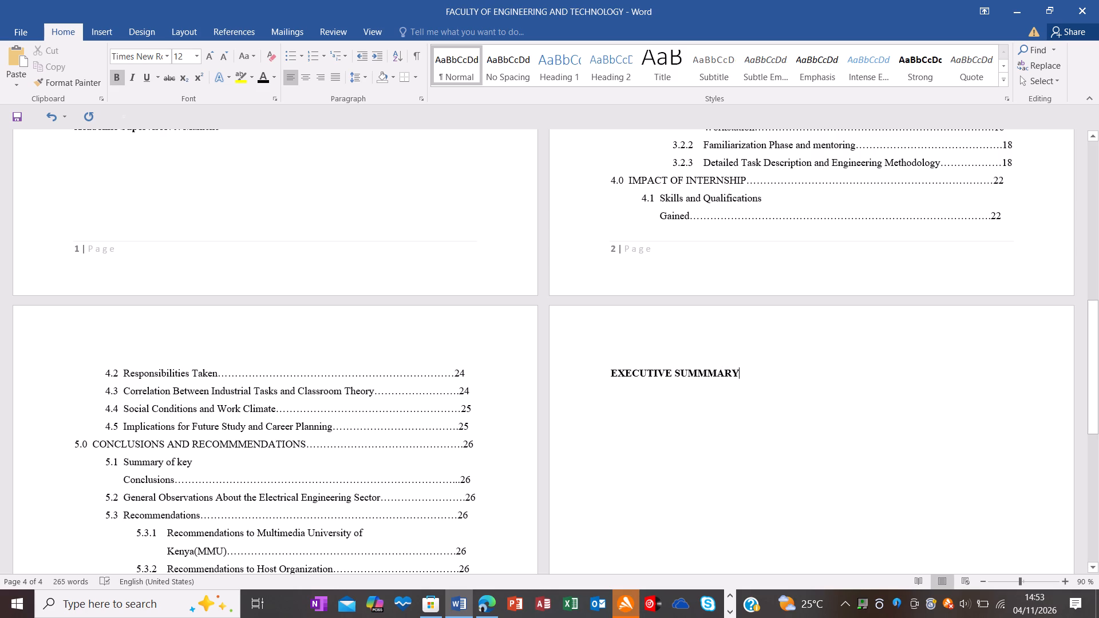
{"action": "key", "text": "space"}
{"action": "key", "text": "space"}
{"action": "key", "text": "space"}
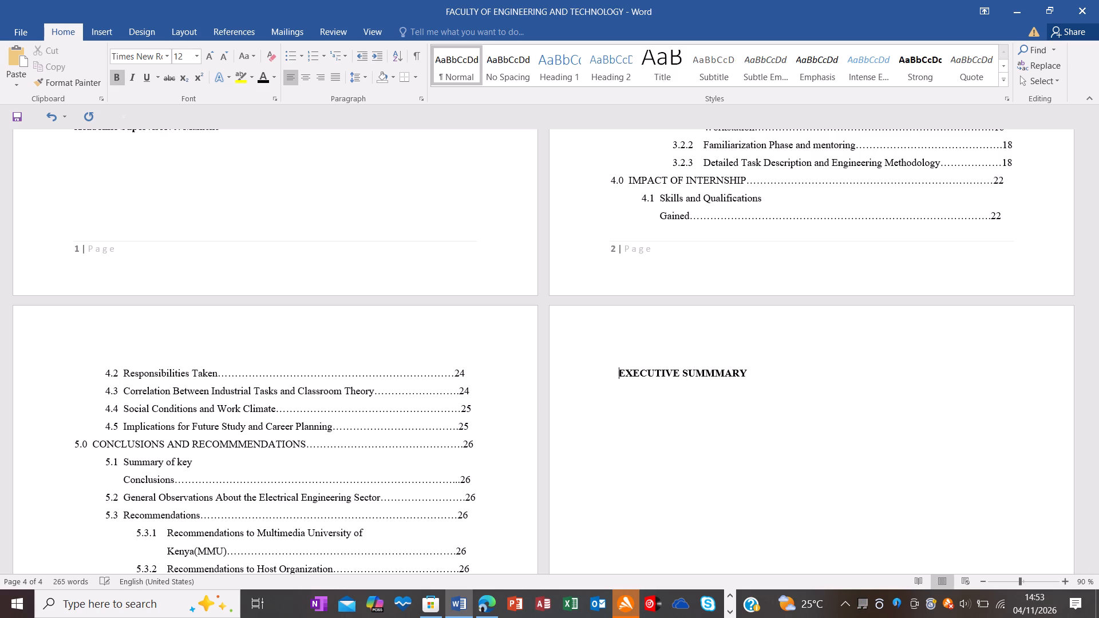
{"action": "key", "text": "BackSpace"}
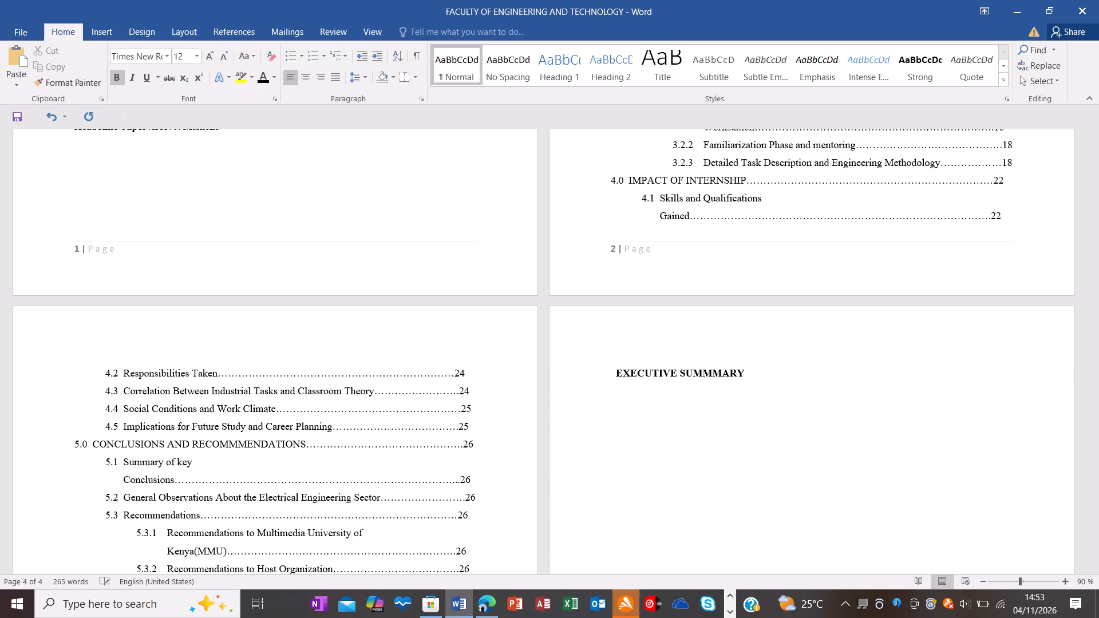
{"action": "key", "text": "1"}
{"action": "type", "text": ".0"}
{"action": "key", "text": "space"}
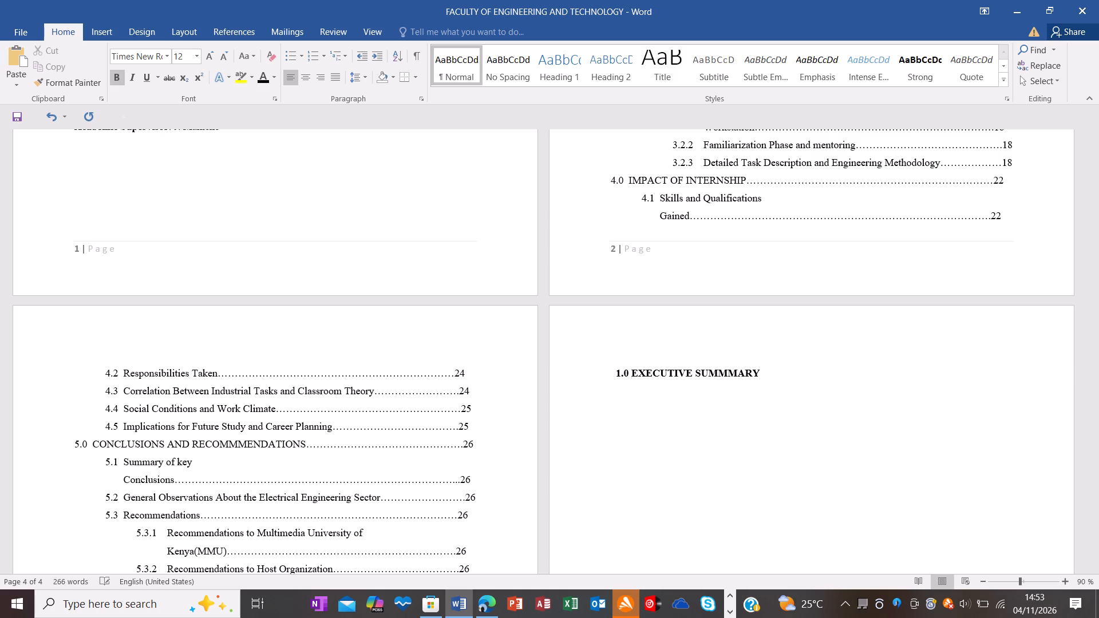
Start an unnumbered line below the executive summary heading and turn bold off for it.
{"action": "left_click", "coordinate": [769, 378]}
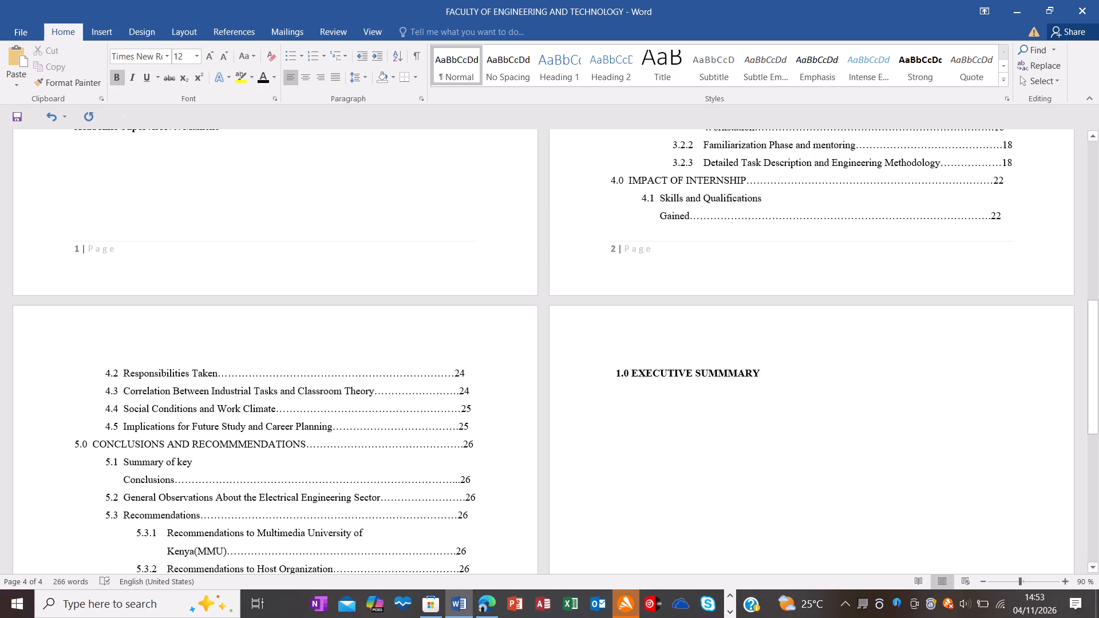
{"action": "key", "text": "Return"}
{"action": "key", "text": "BackSpace"}
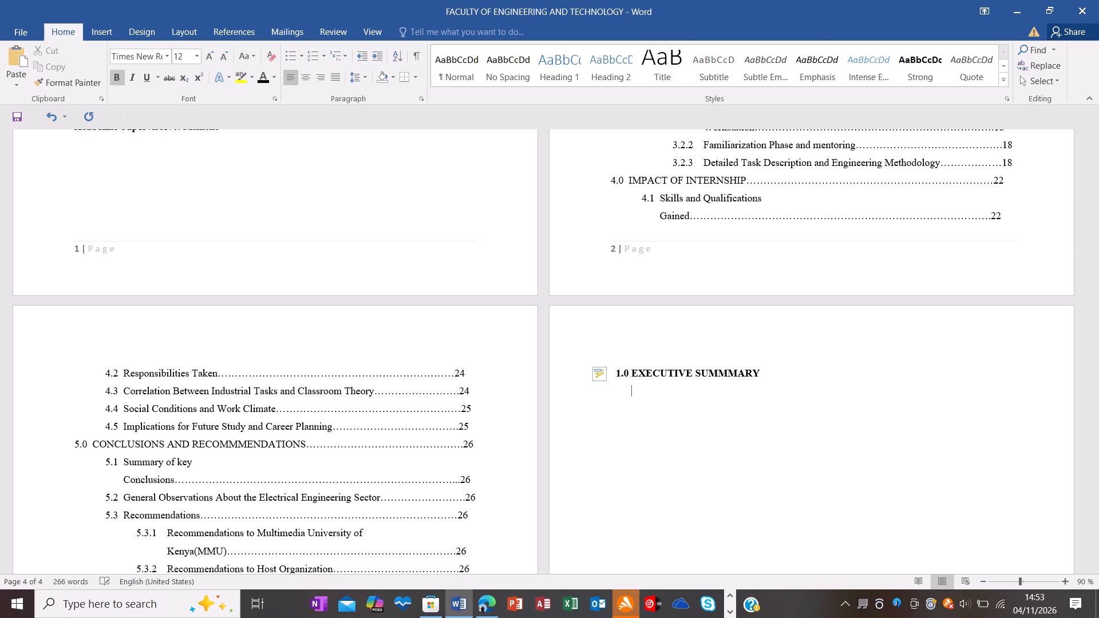
{"action": "key", "text": "BackSpace"}
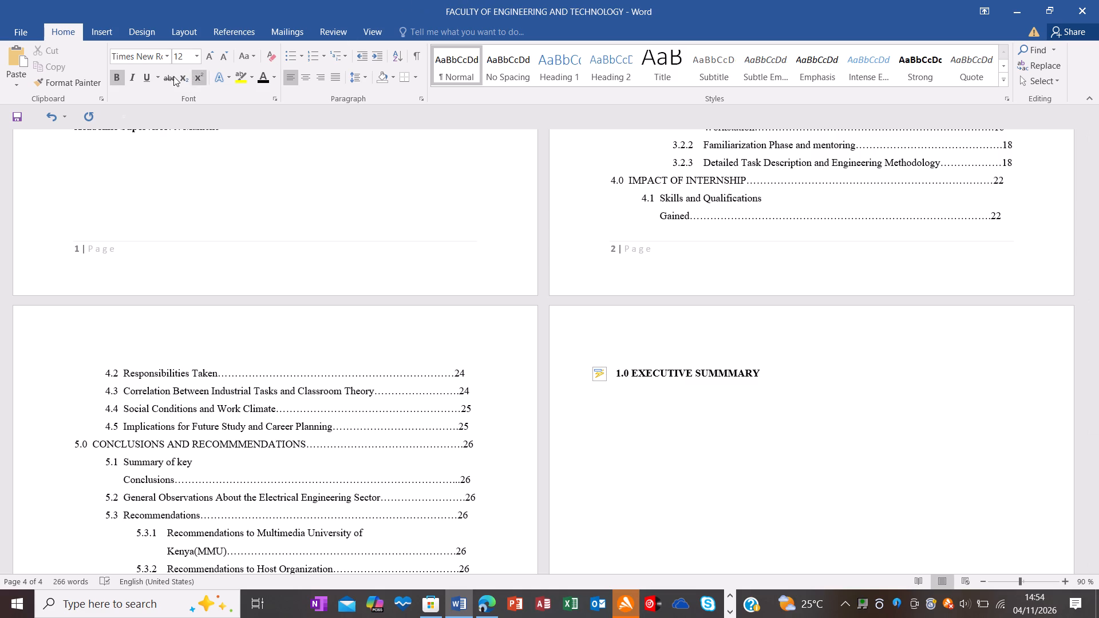
{"action": "left_click", "coordinate": [123, 73]}
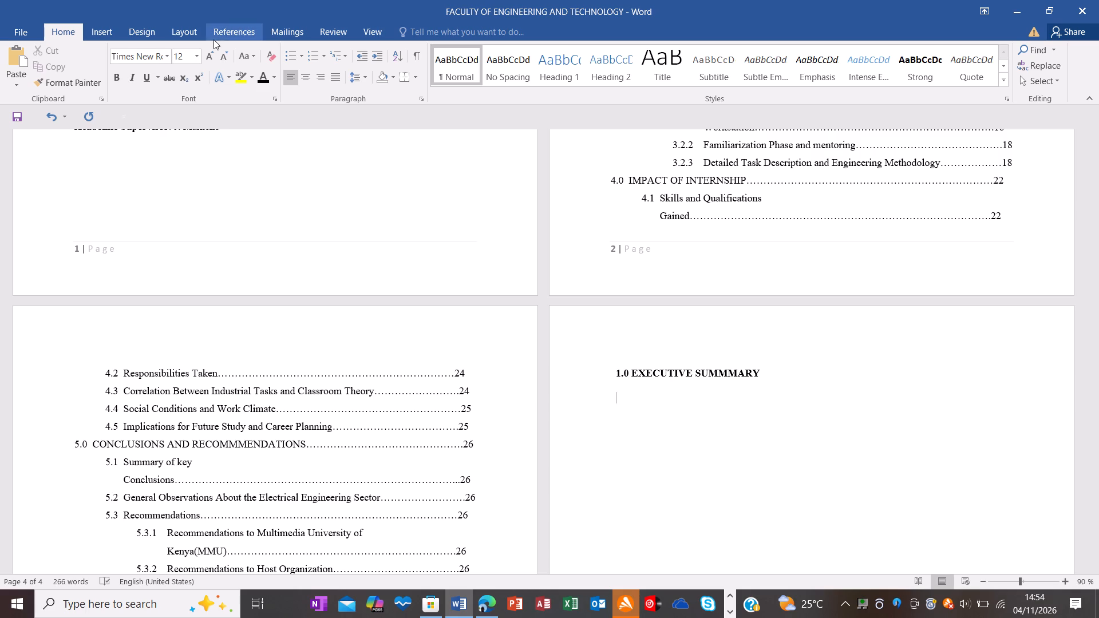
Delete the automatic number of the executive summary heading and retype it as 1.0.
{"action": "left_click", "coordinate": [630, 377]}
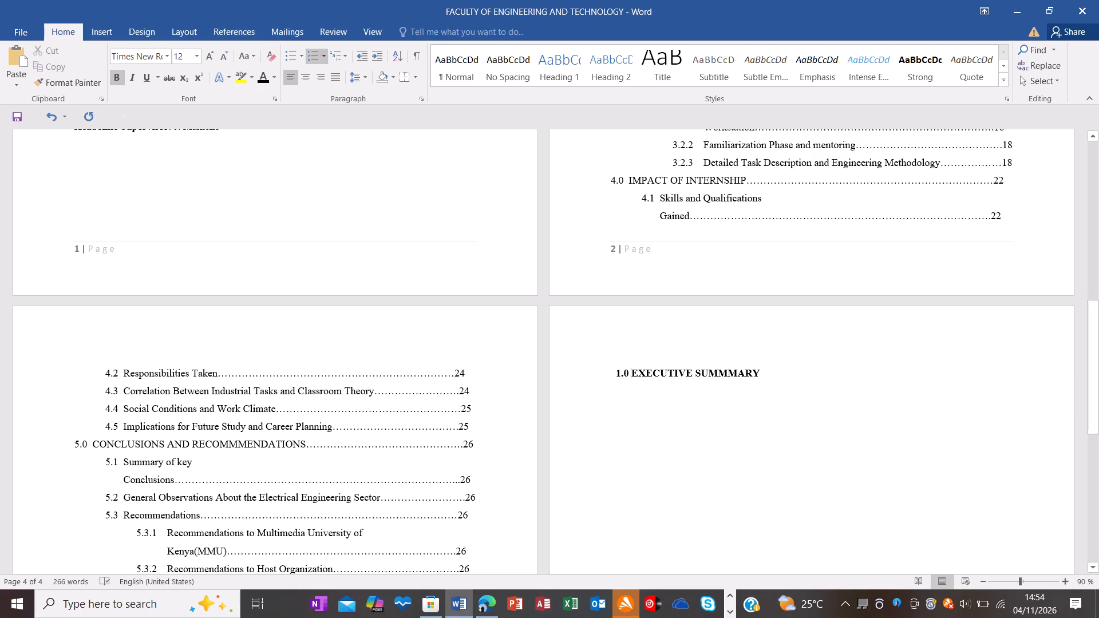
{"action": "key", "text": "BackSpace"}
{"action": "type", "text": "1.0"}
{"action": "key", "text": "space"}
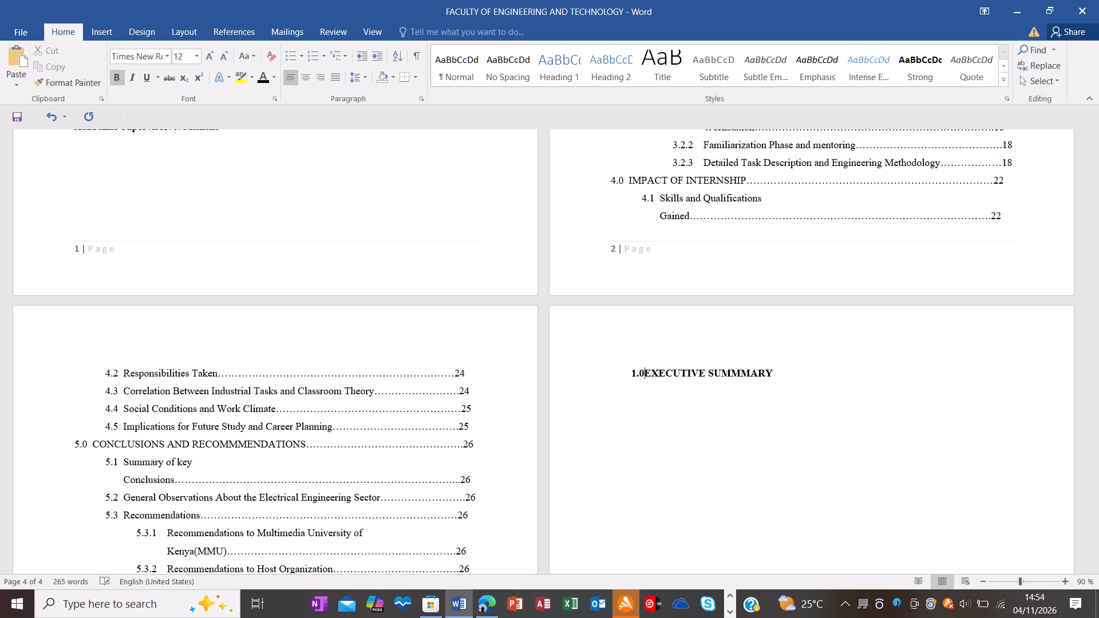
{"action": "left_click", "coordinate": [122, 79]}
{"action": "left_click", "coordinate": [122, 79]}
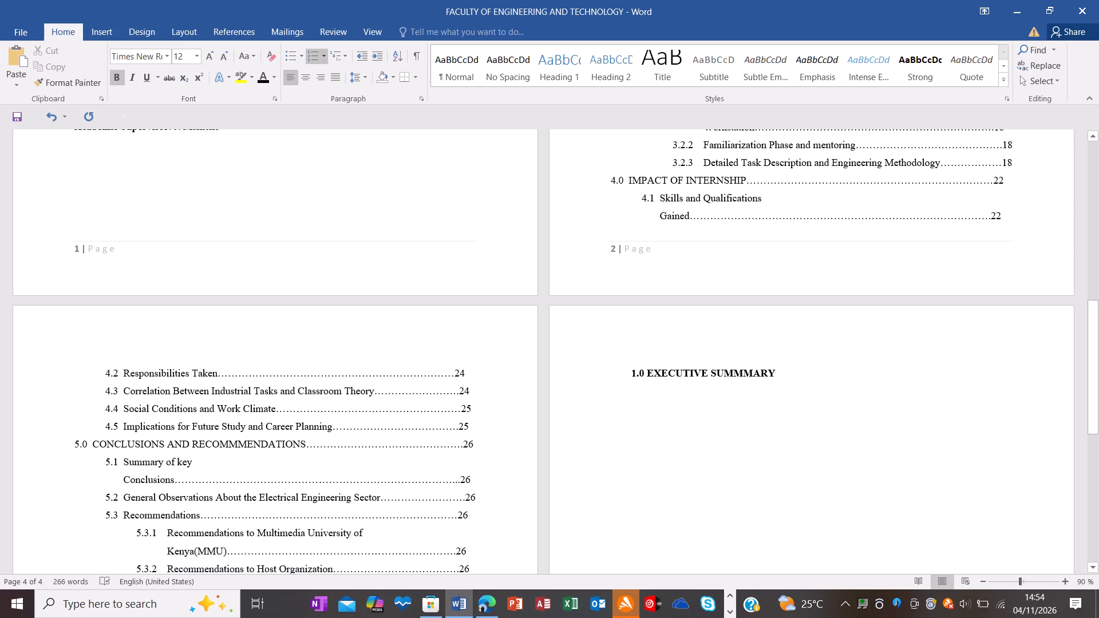
Replace the executive summary heading's number with a non-bold 1.0 starting at the page margin.
{"action": "key", "text": "BackSpace"}
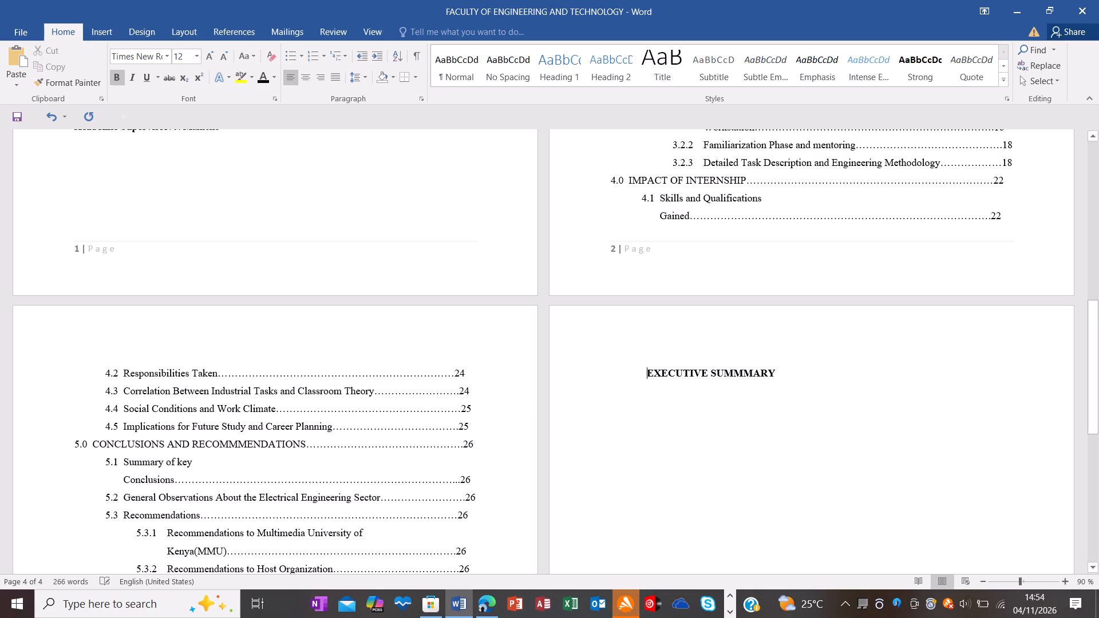
{"action": "key", "text": "BackSpace"}
{"action": "left_click", "coordinate": [116, 78]}
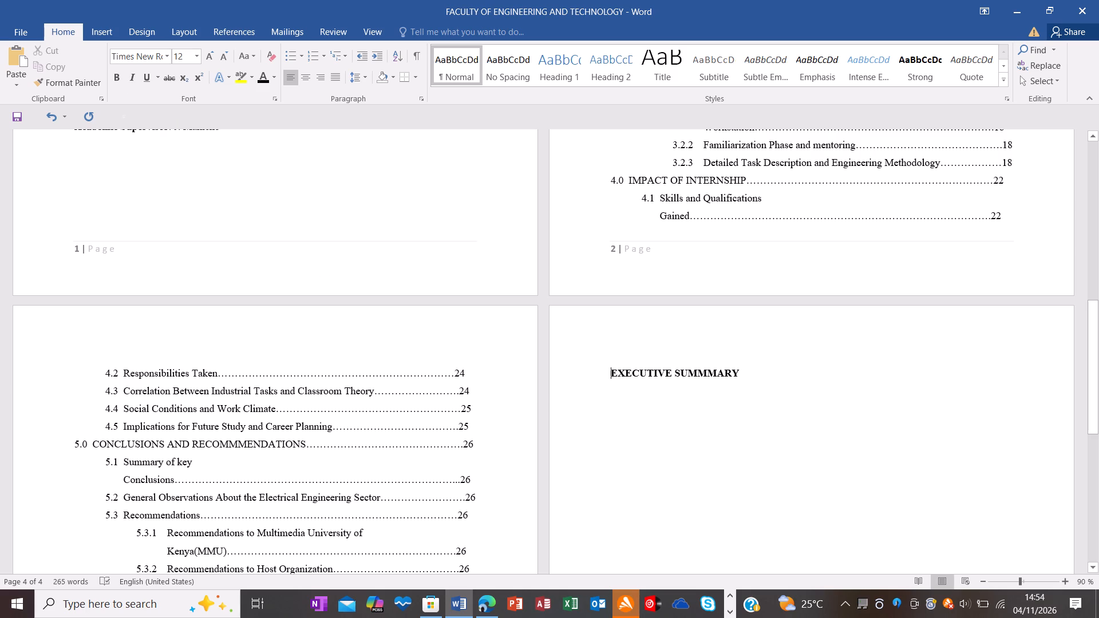
{"action": "type", "text": "1."}
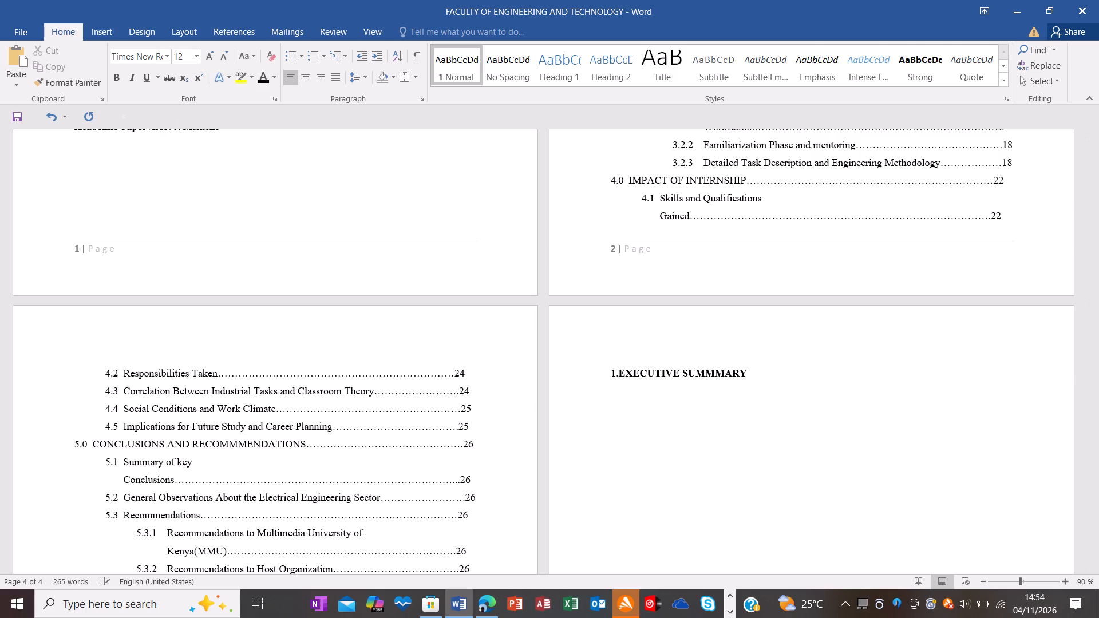
{"action": "type", "text": "0"}
{"action": "key", "text": "space"}
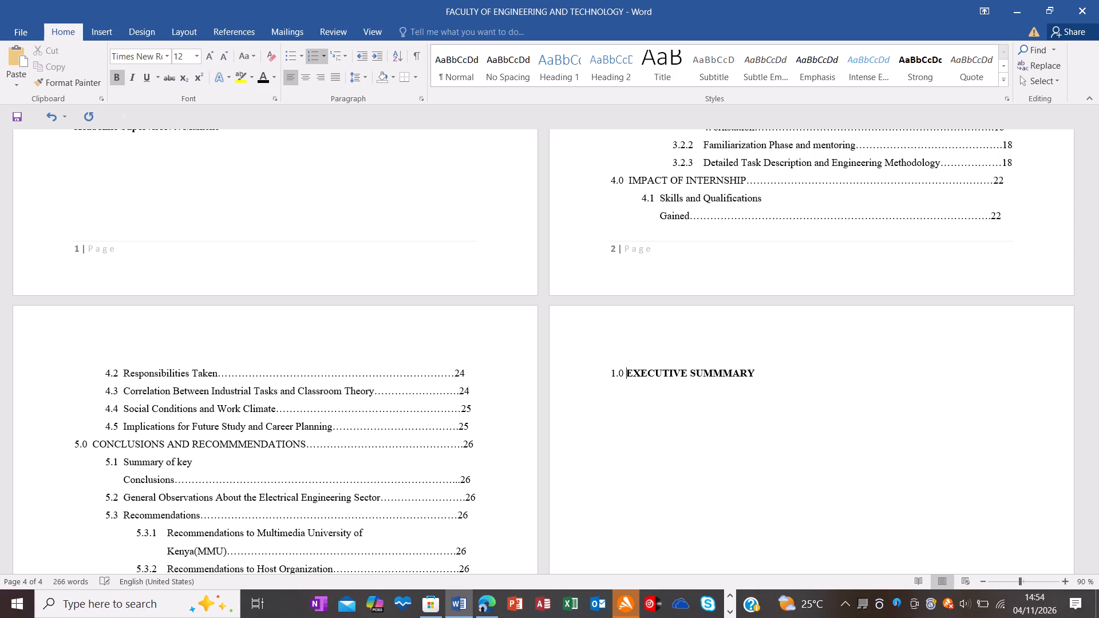
Add the subheading "1.1 Overview of the Host Organization" below the executive summary heading and start the following numbered line.
{"action": "left_click", "coordinate": [714, 414]}
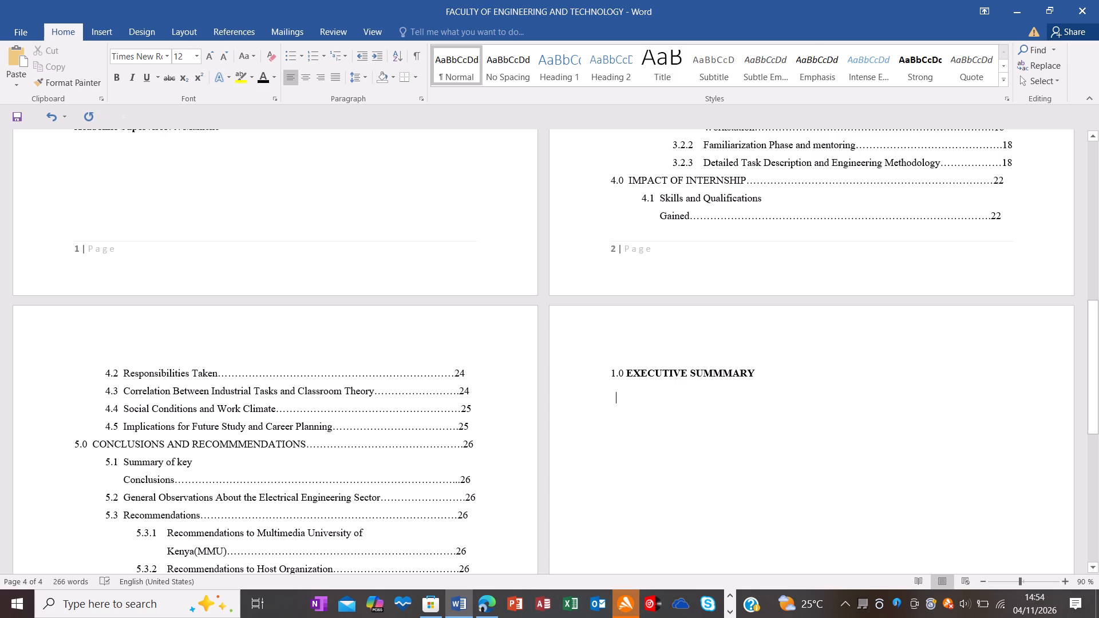
{"action": "type", "text": "1."}
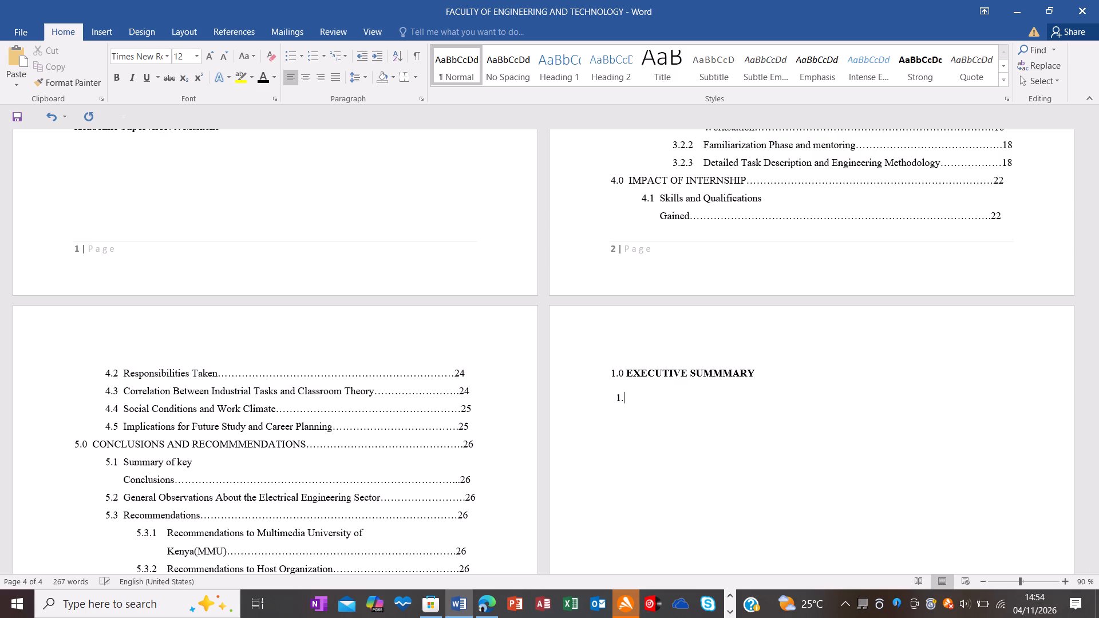
{"action": "type", "text": "1"}
{"action": "key", "text": "space"}
{"action": "key", "text": "o"}
{"action": "type", "text": "verview of the"}
{"action": "key", "text": "space"}
{"action": "type", "text": "Host"}
{"action": "key", "text": "space"}
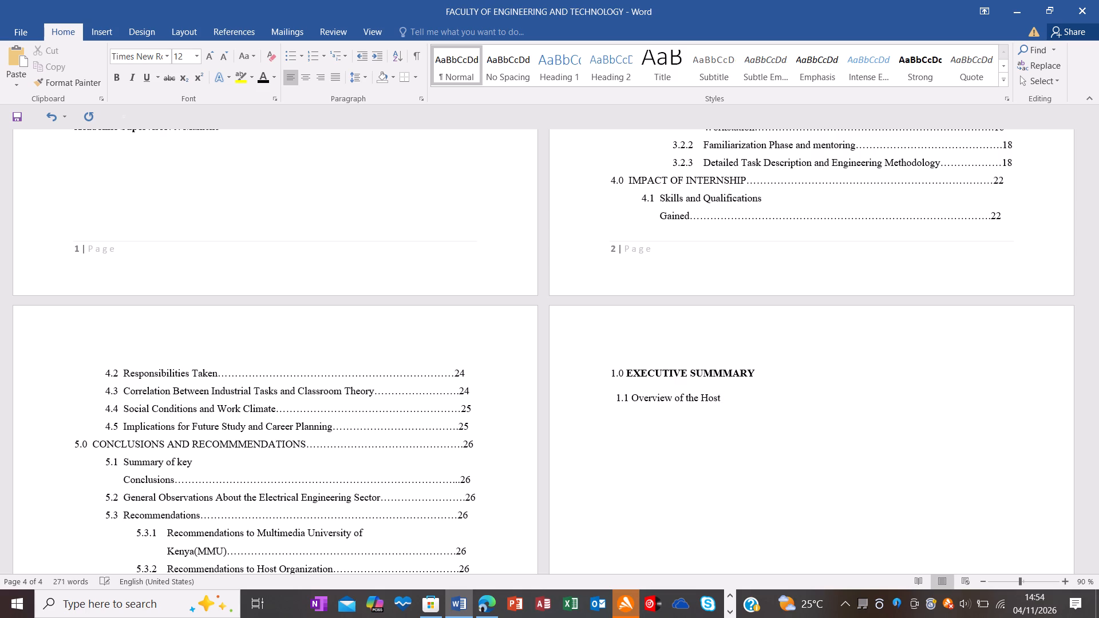
{"action": "type", "text": "Or"}
{"action": "type", "text": "ganization"}
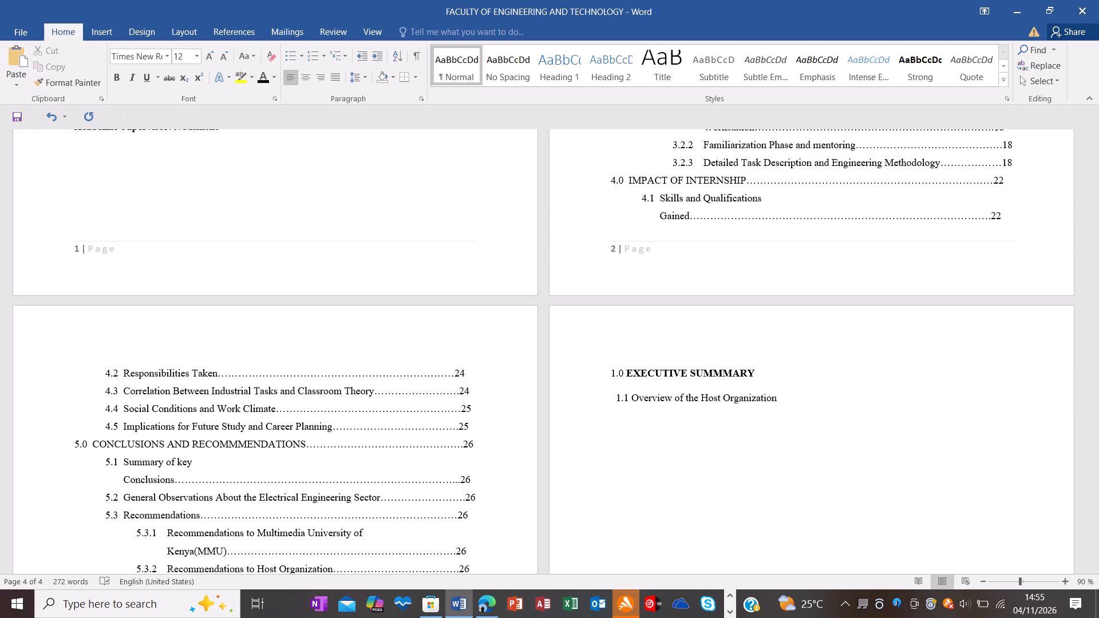
{"action": "key", "text": "Return"}
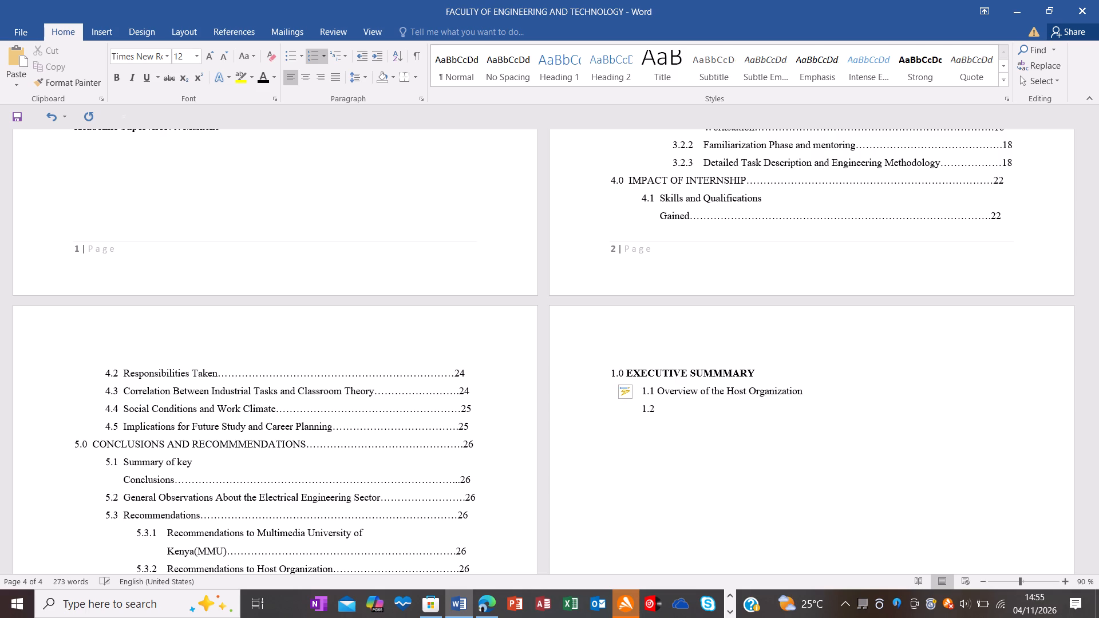
Remove the automatic number from the line below subheading 1.1 and bring that line back to the page margin.
{"action": "key", "text": "BackSpace"}
{"action": "key", "text": "BackSpace"}
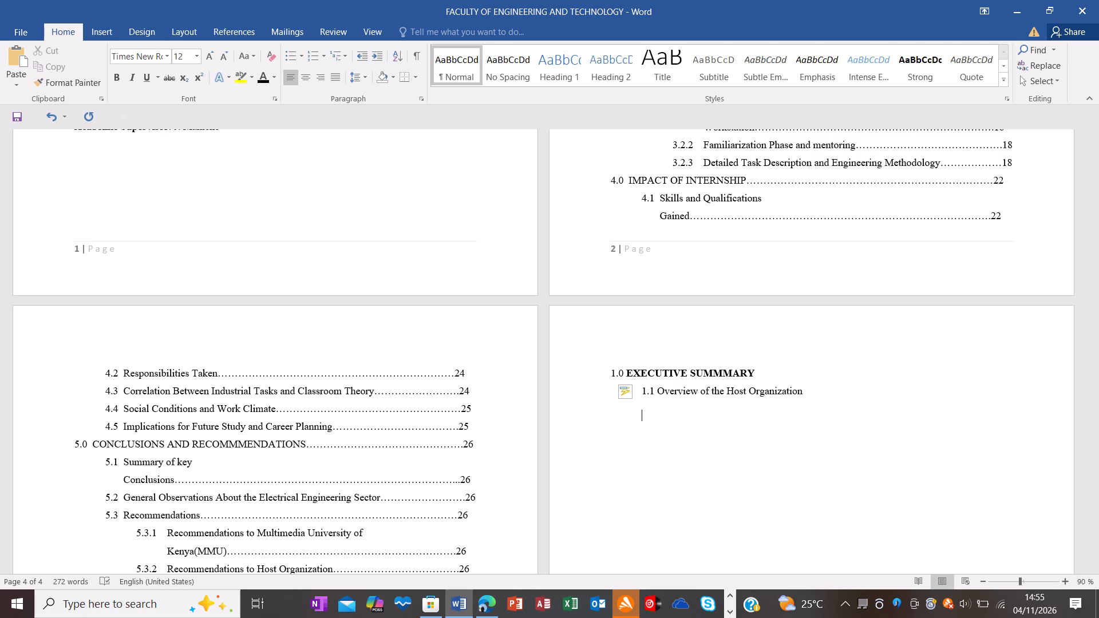
{"action": "key", "text": "BackSpace"}
{"action": "key", "text": "BackSpace"}
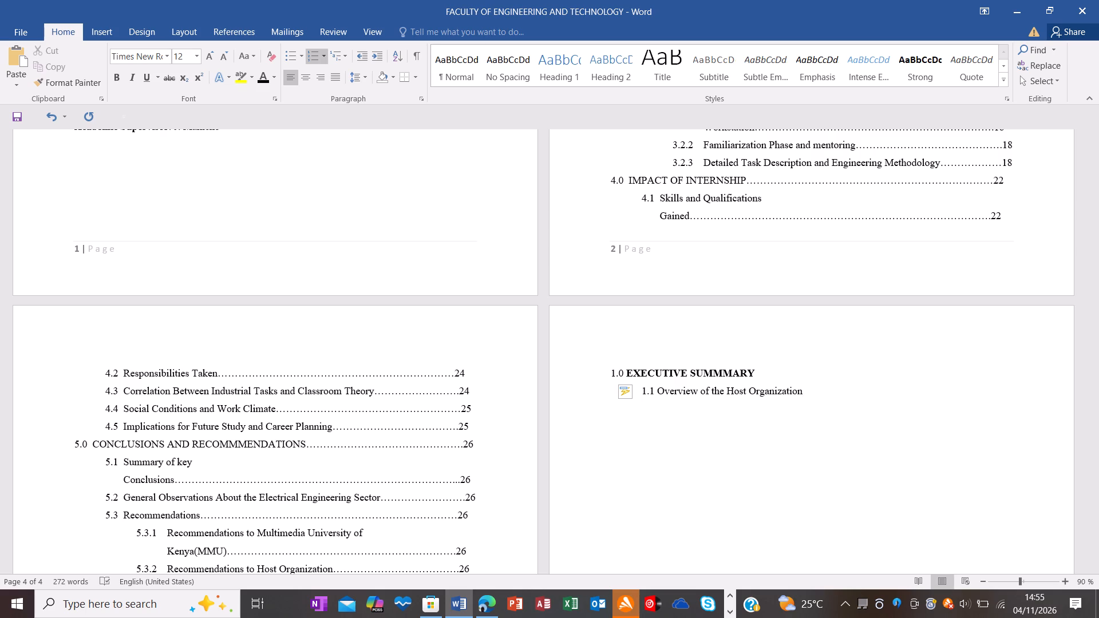
{"action": "key", "text": "Return"}
{"action": "key", "text": "BackSpace"}
{"action": "key", "text": "BackSpace"}
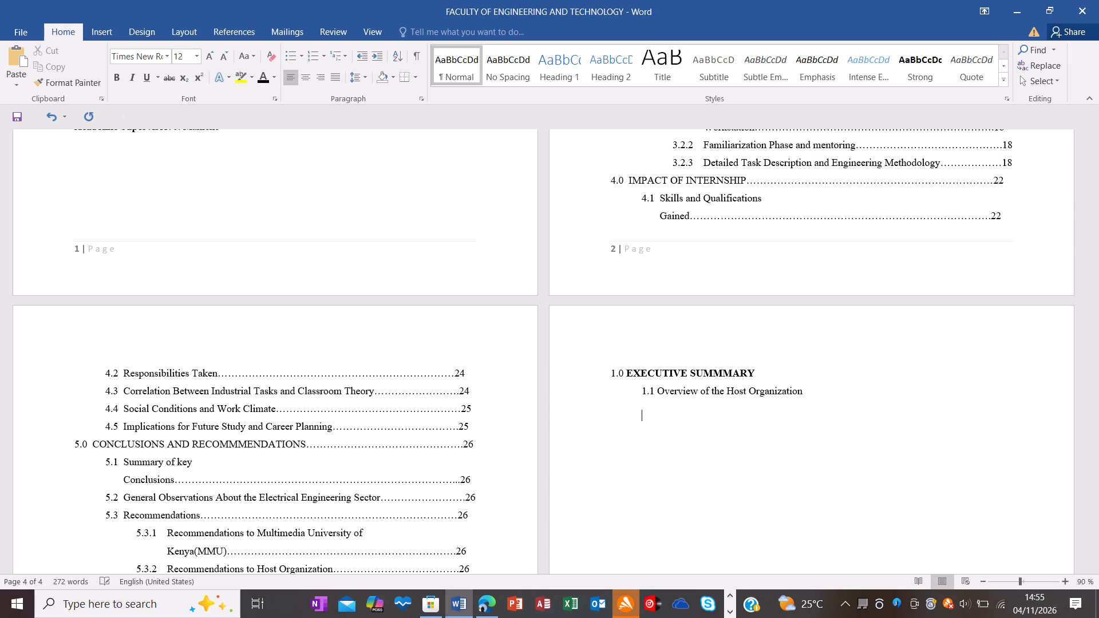
{"action": "key", "text": "BackSpace"}
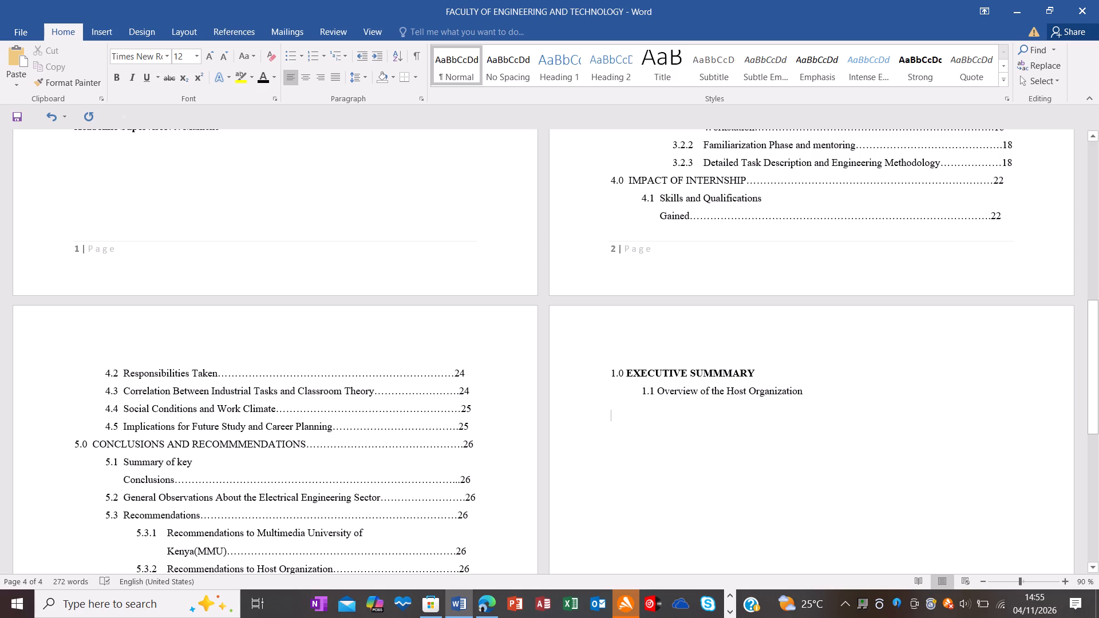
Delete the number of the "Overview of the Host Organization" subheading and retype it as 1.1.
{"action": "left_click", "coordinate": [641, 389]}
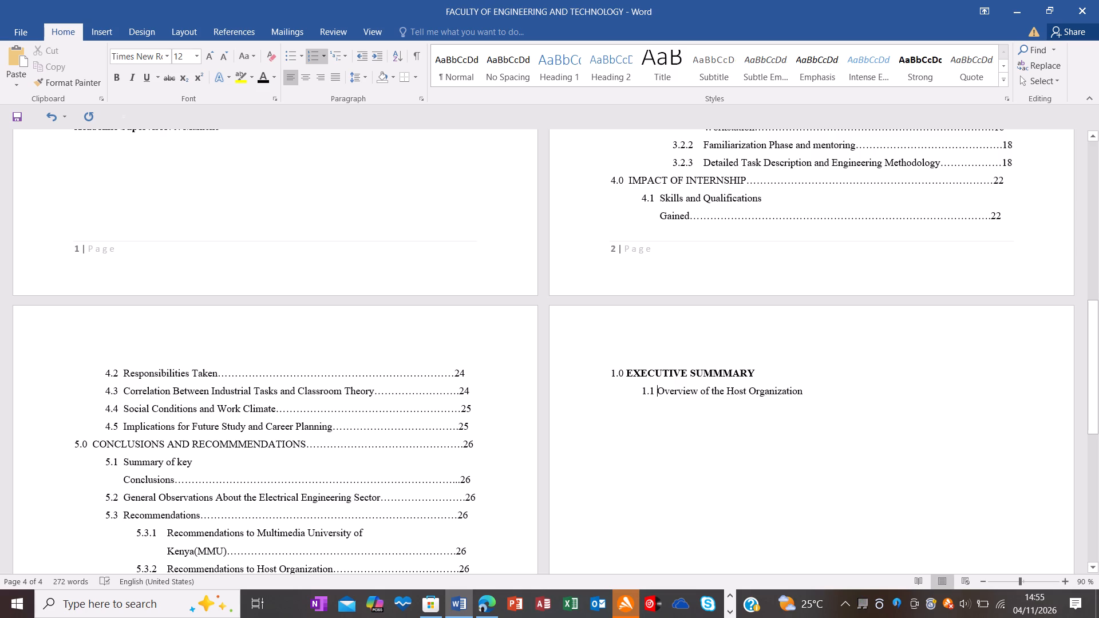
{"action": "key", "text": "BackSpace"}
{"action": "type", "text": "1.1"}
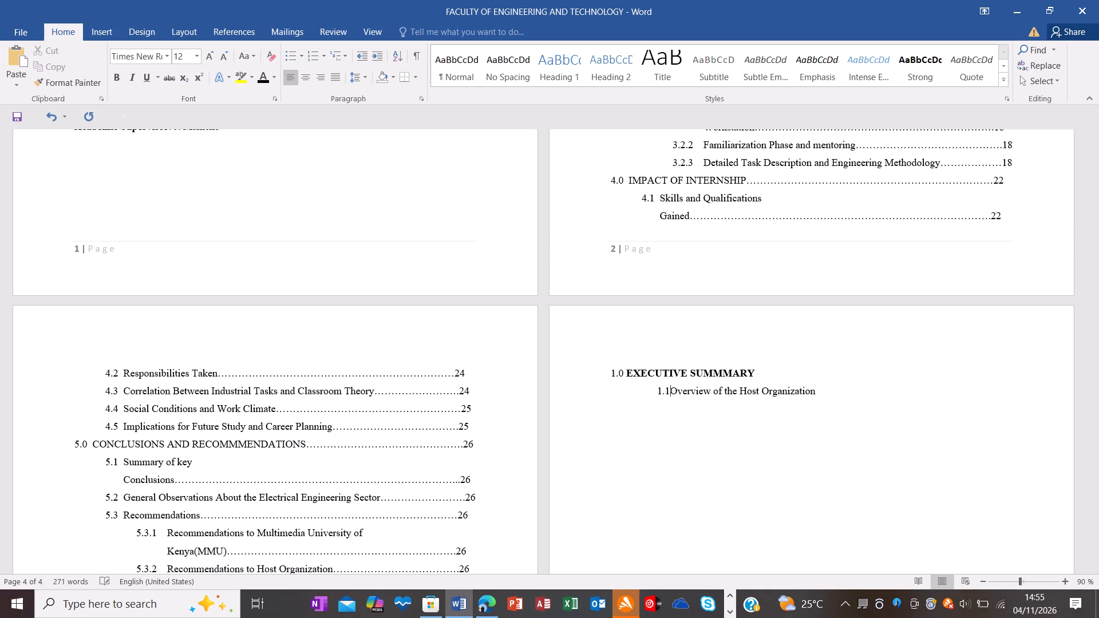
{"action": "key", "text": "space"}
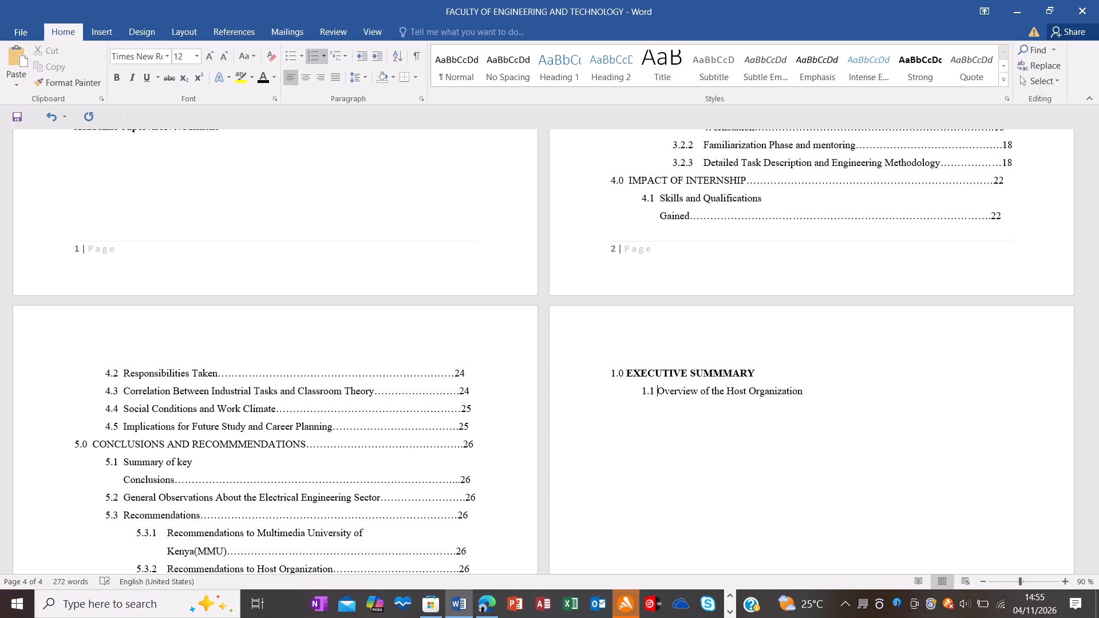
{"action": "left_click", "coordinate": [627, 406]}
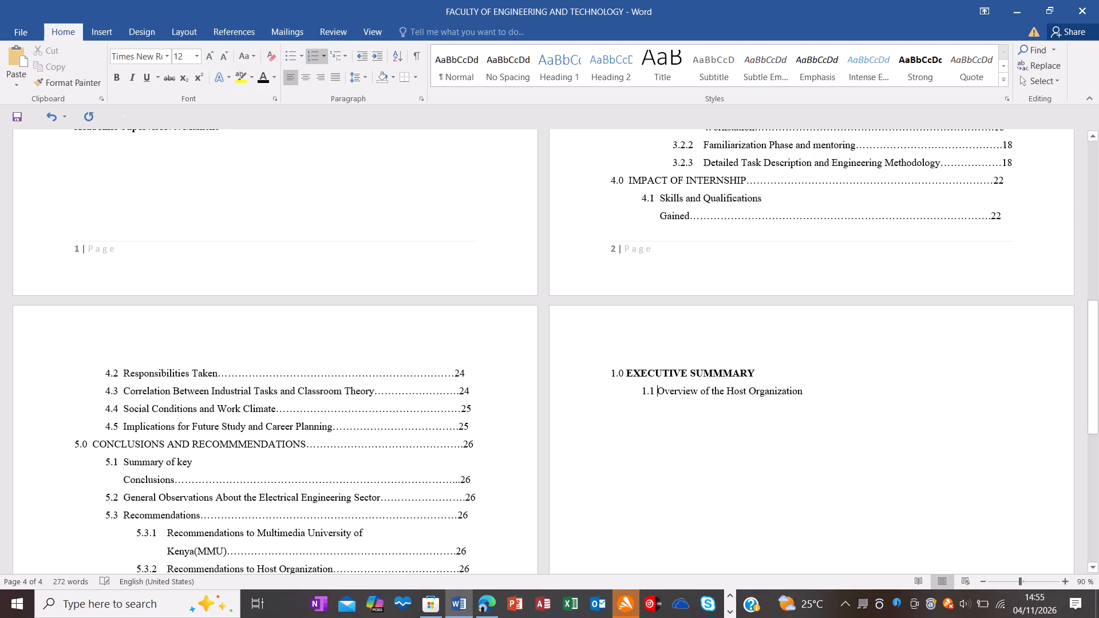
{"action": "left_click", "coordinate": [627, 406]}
Start a new line after the "Overview of the Host Organization" subheading, without a number and at the page margin.
{"action": "left_click", "coordinate": [813, 399]}
{"action": "key", "text": "Return"}
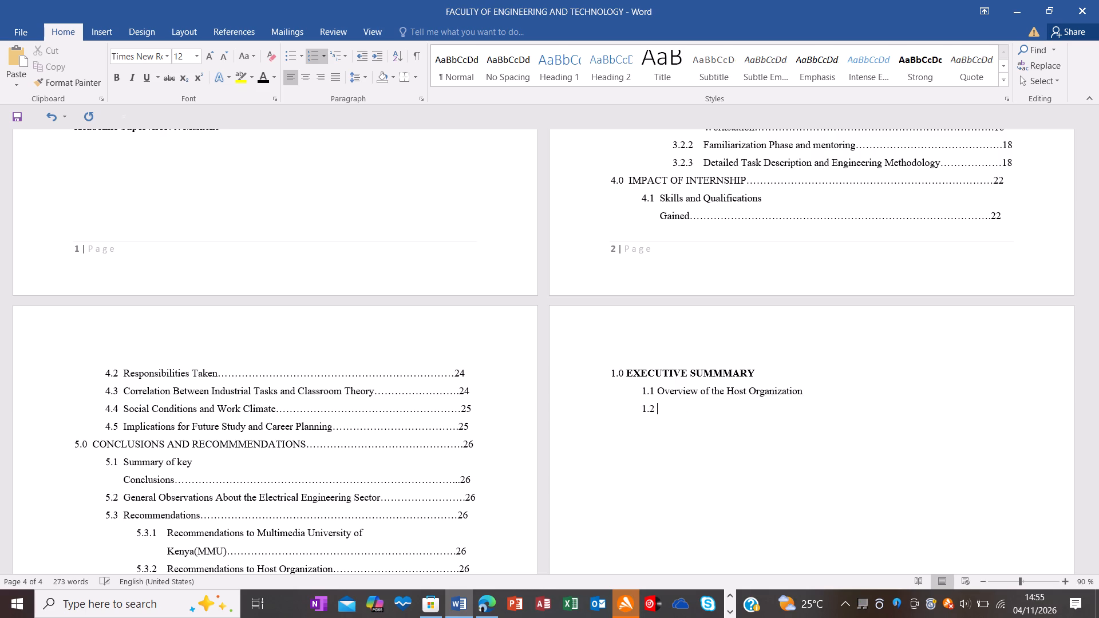
{"action": "key", "text": "BackSpace"}
{"action": "key", "text": "BackSpace"}
{"action": "key", "text": "BackSpace"}
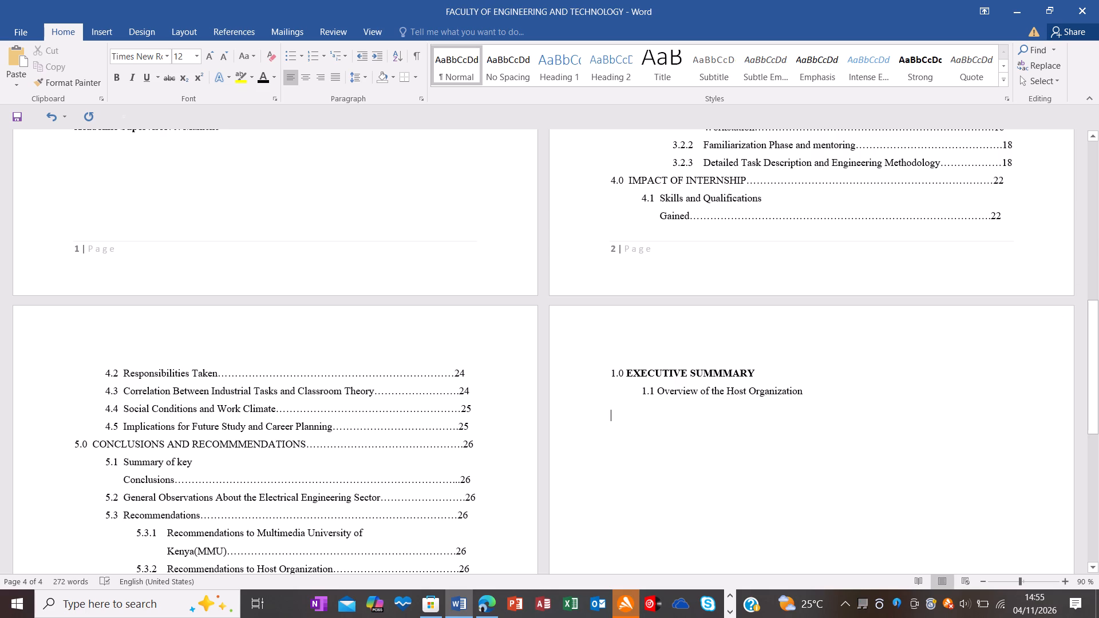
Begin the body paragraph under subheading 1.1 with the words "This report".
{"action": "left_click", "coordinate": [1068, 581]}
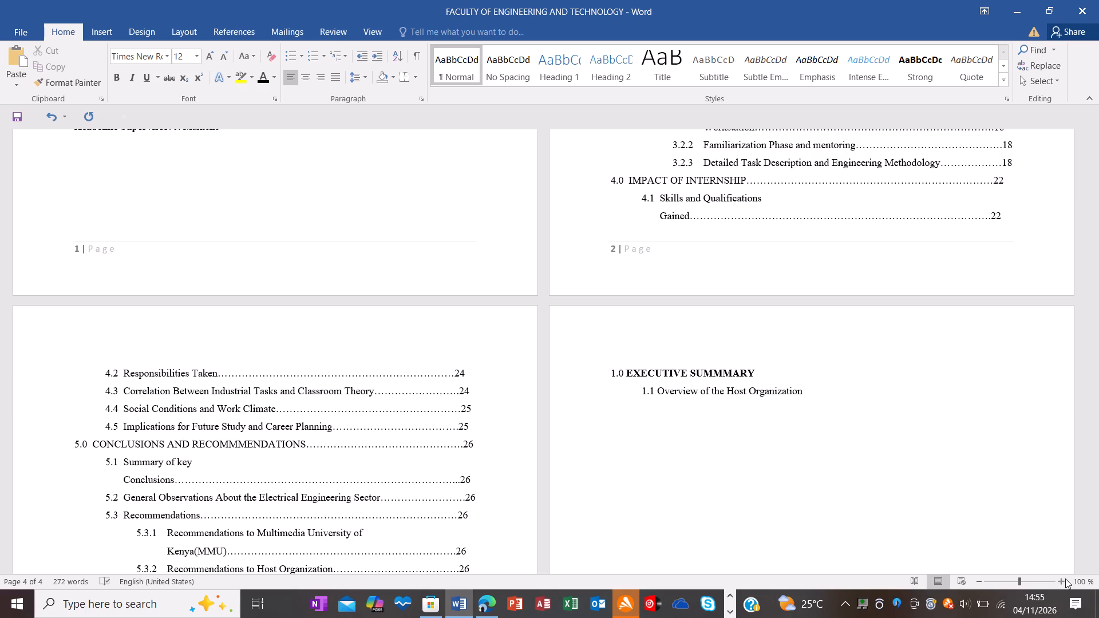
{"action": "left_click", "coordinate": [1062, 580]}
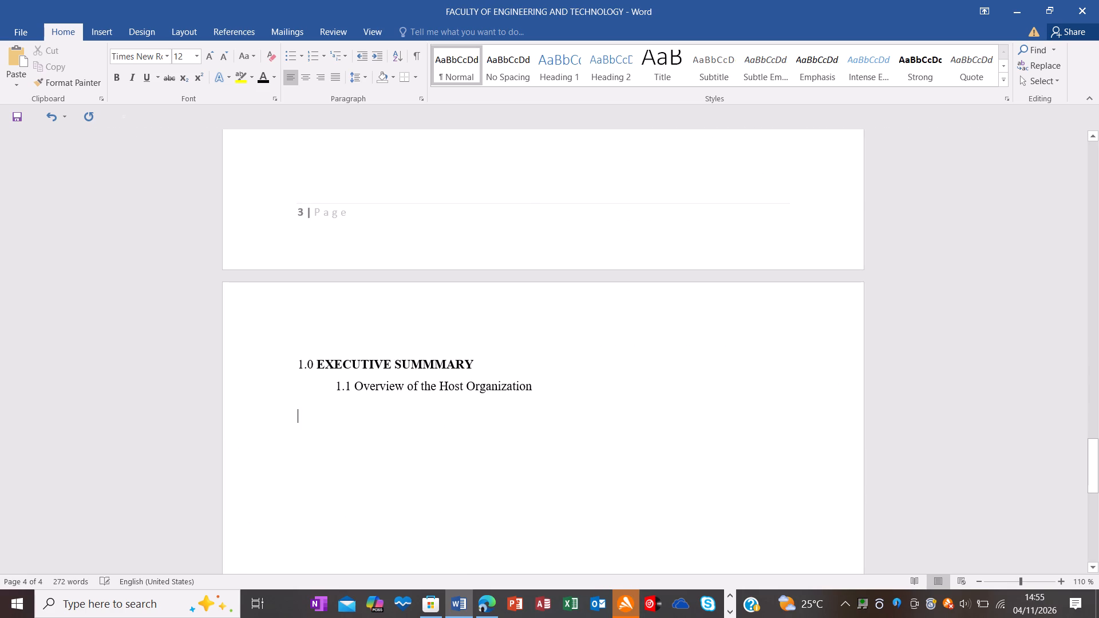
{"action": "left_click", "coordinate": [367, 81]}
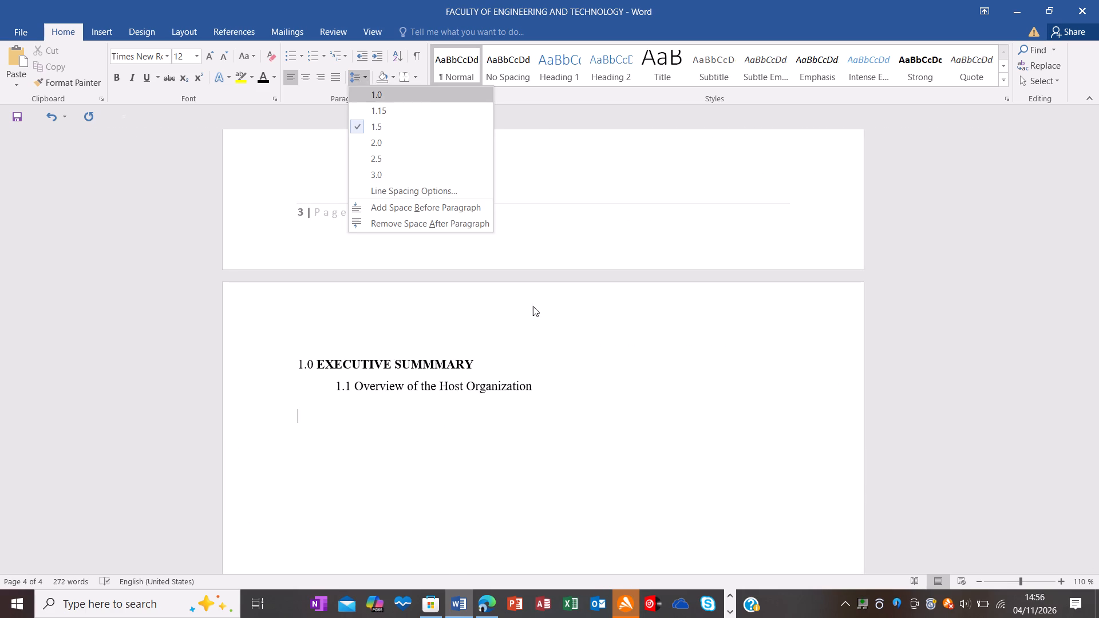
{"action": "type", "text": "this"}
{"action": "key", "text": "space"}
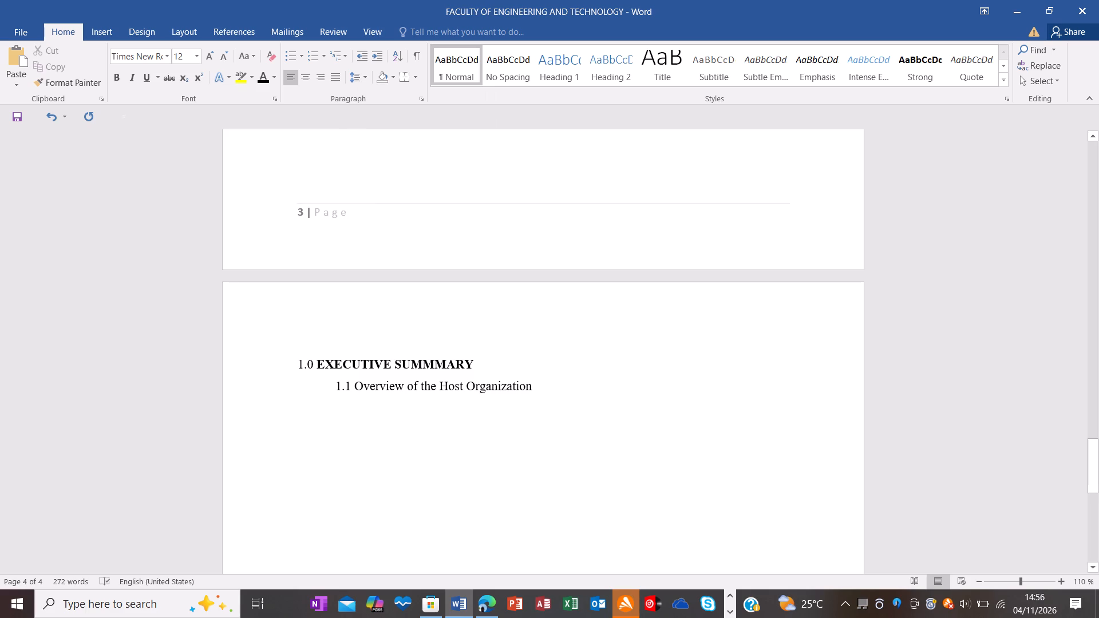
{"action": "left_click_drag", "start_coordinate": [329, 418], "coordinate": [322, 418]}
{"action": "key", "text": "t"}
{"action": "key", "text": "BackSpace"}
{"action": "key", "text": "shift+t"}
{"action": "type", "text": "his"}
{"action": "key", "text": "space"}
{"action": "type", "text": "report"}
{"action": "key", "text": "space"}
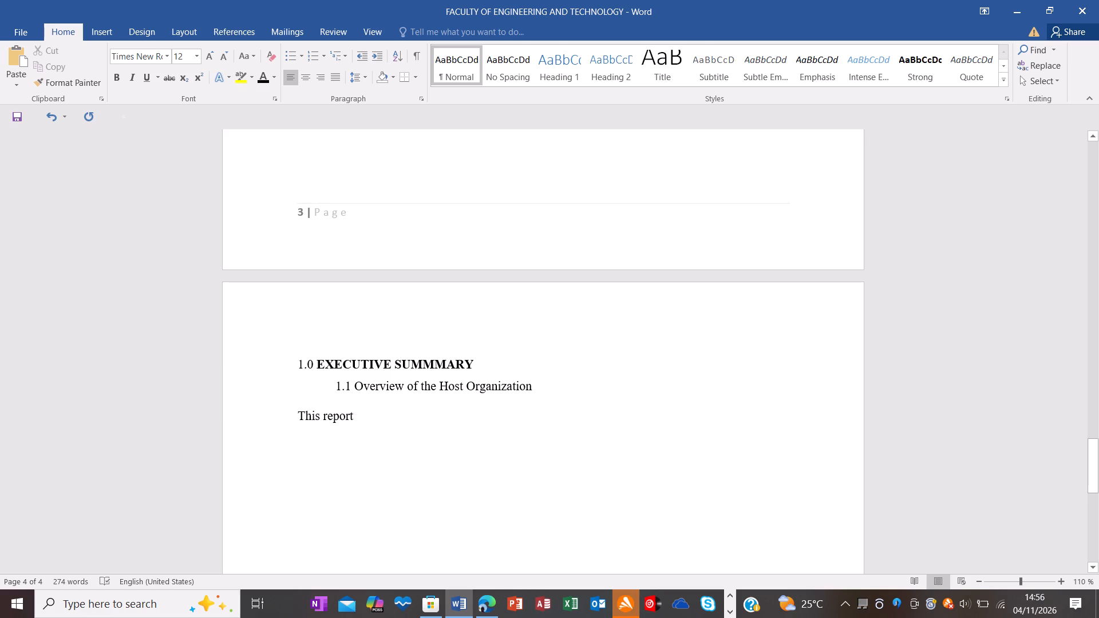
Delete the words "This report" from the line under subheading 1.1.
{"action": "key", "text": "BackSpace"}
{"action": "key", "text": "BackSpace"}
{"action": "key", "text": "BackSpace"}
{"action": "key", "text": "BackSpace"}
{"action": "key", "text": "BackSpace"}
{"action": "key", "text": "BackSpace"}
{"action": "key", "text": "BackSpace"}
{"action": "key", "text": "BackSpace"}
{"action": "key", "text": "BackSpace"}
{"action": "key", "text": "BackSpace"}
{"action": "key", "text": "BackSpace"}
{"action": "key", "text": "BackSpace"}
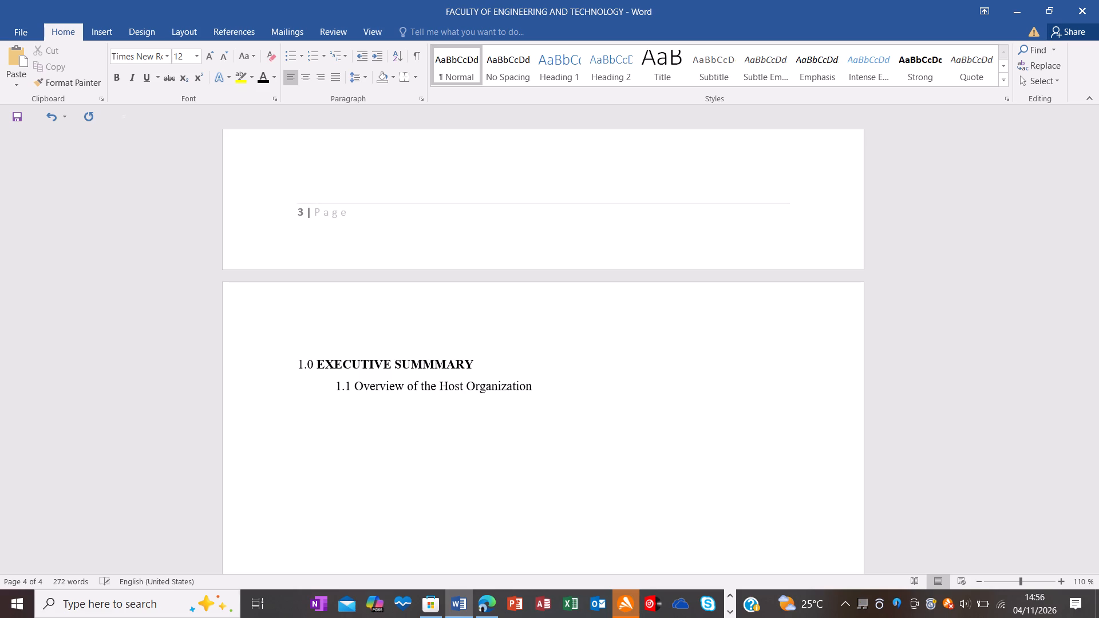
Switch to the reference report PDF in Edge and copy both body paragraphs of section 1.1 Overview of the Host Organization.
{"action": "left_click", "coordinate": [484, 610]}
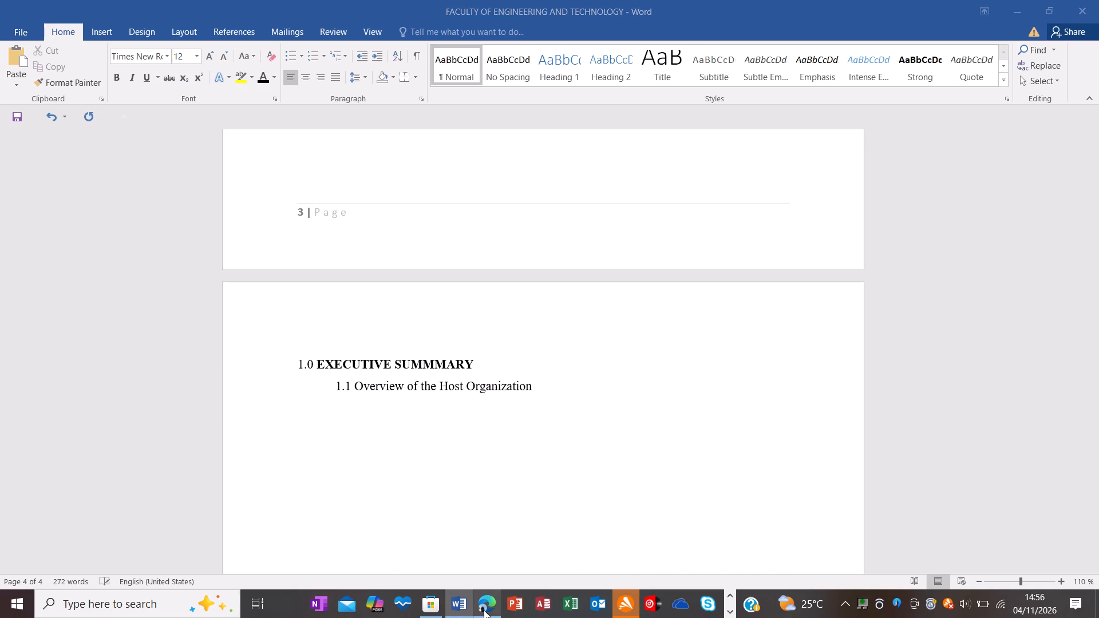
{"action": "scroll", "coordinate": [603, 342], "scroll_direction": "down", "scroll_amount": 11}
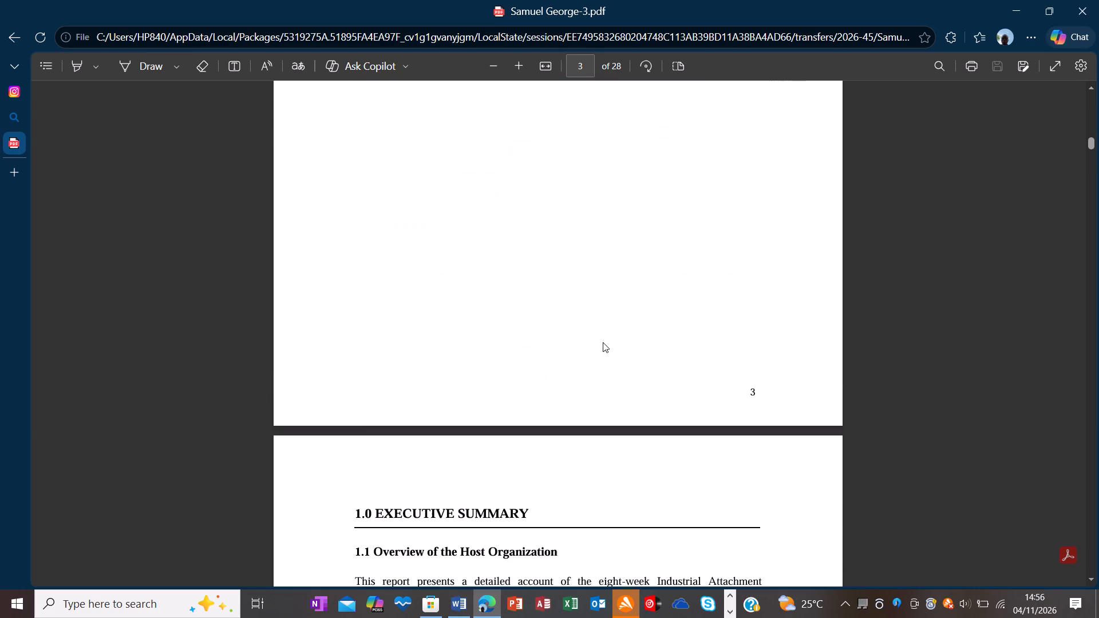
{"action": "scroll", "coordinate": [603, 342], "scroll_direction": "down", "scroll_amount": 2}
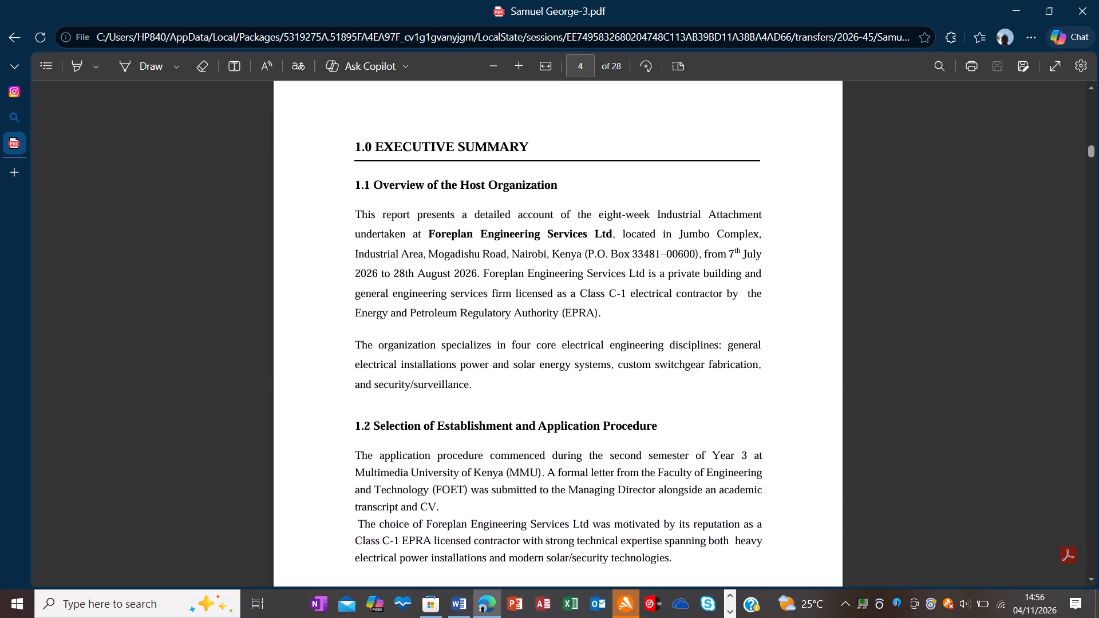
{"action": "left_click_drag", "start_coordinate": [370, 214], "coordinate": [693, 344]}
{"action": "left_click", "coordinate": [784, 162]}
{"action": "left_click_drag", "start_coordinate": [354, 213], "coordinate": [381, 220]}
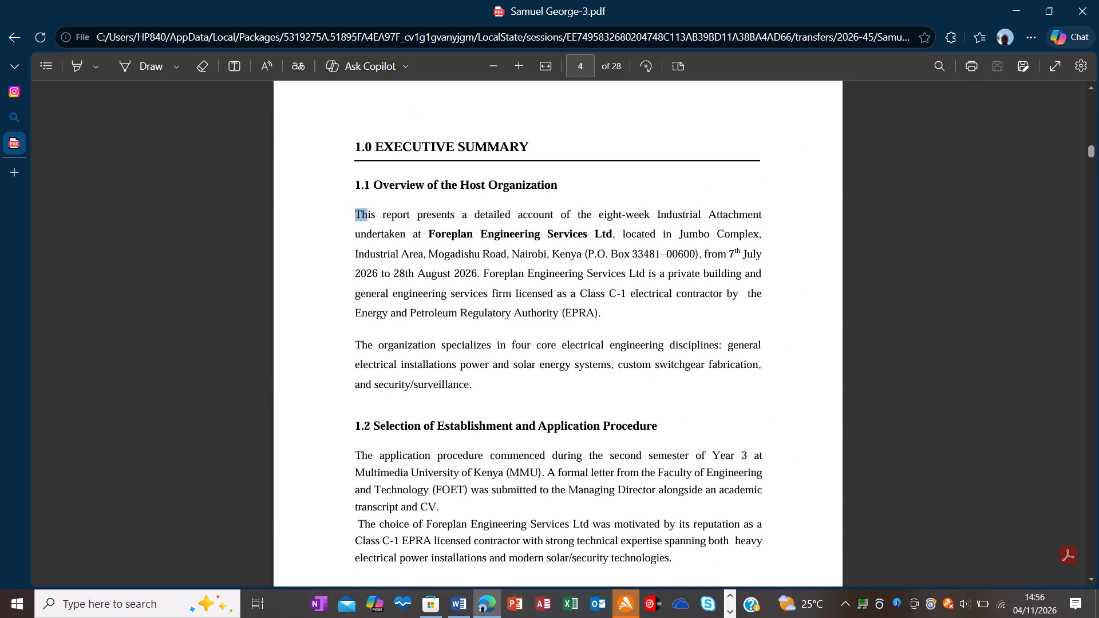
{"action": "left_click_drag", "start_coordinate": [381, 220], "coordinate": [744, 412]}
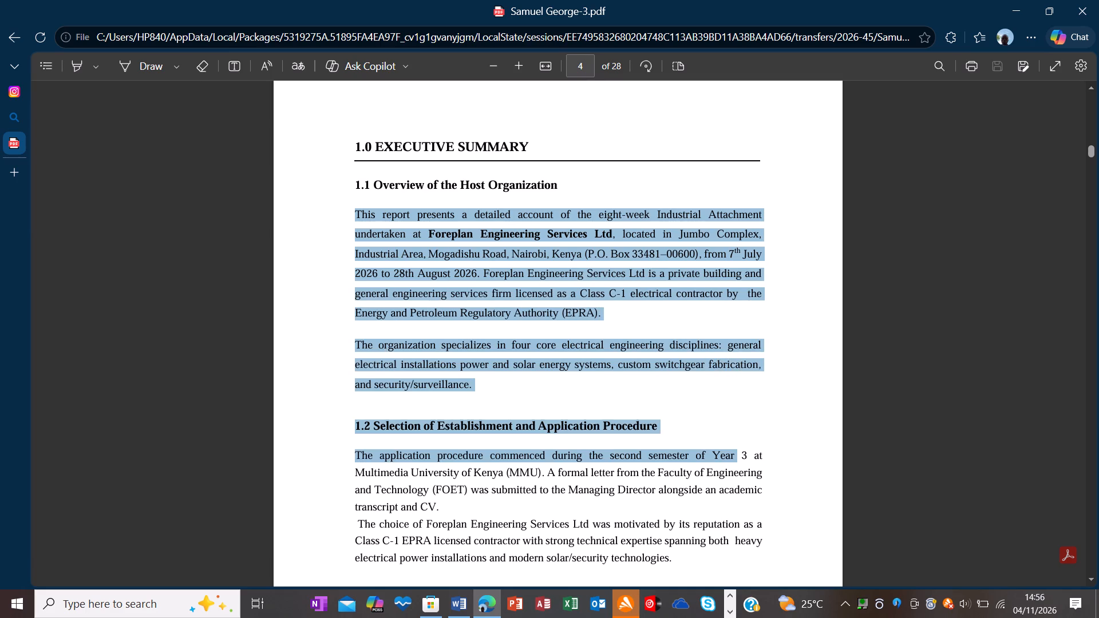
{"action": "left_click_drag", "start_coordinate": [744, 412], "coordinate": [640, 392]}
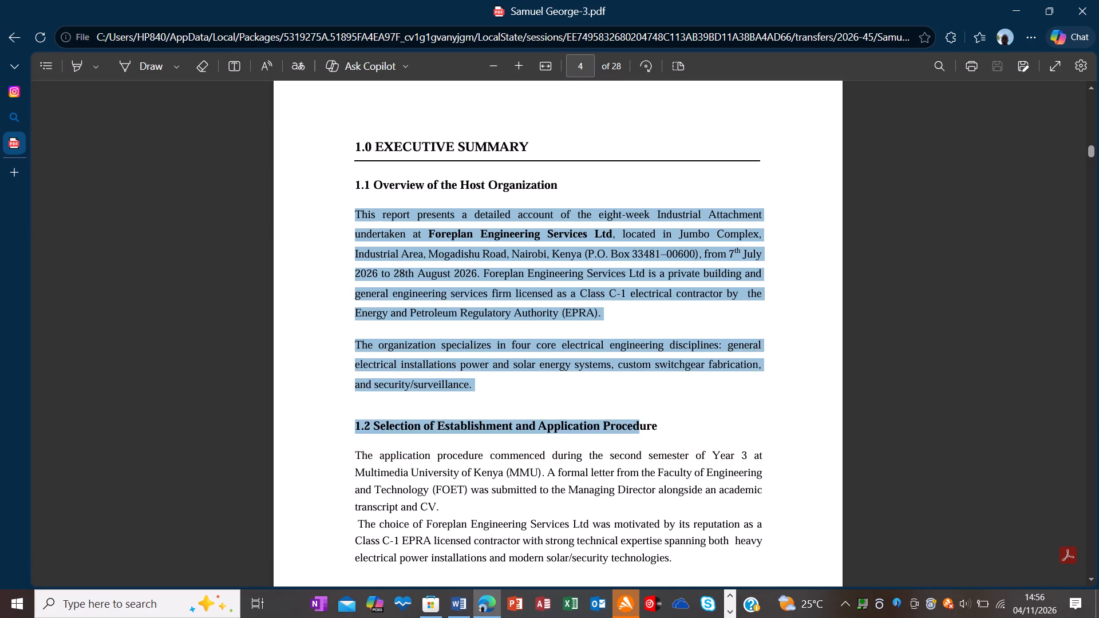
{"action": "left_click_drag", "start_coordinate": [640, 392], "coordinate": [506, 386]}
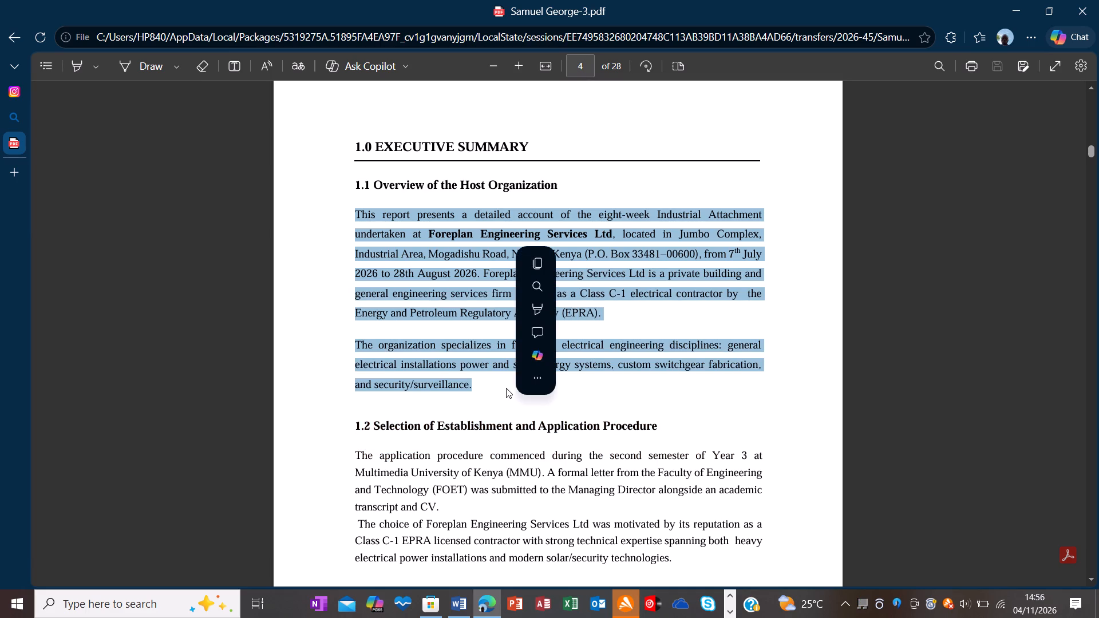
{"action": "left_click", "coordinate": [539, 264]}
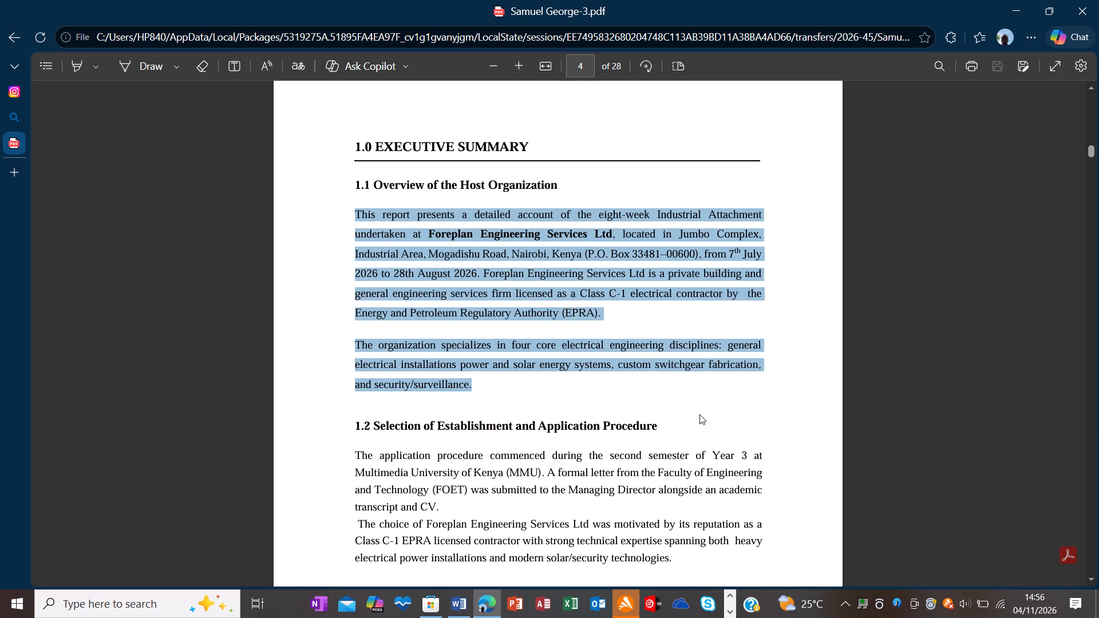
Switch back to Word and paste the copied host organization text below subheading 1.1.
{"action": "left_click", "coordinate": [449, 611]}
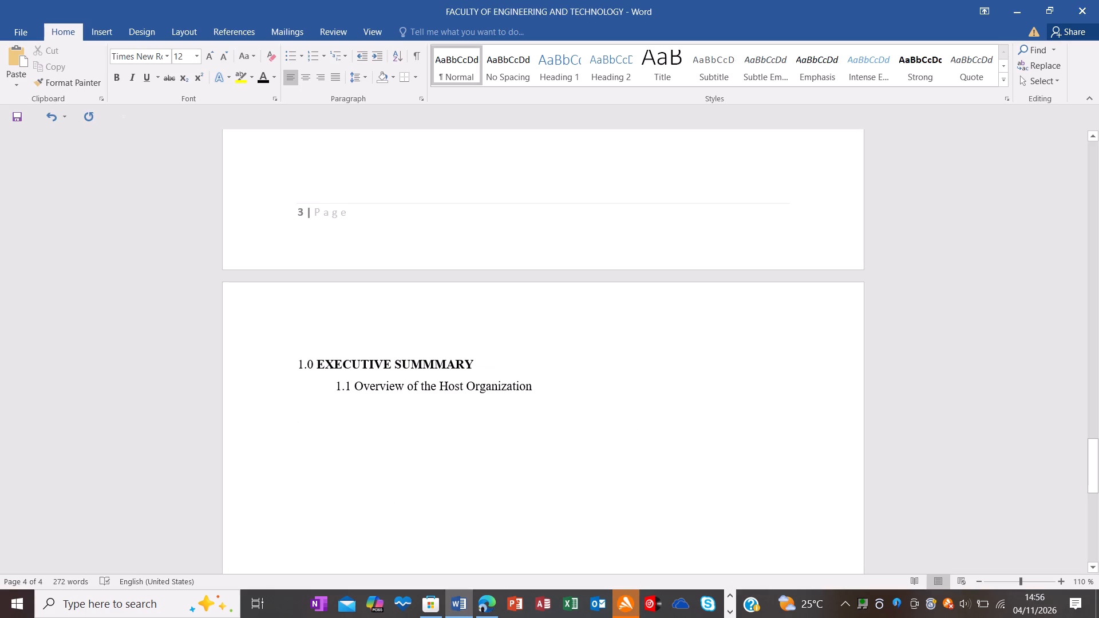
{"action": "key", "text": "ctrl+v"}
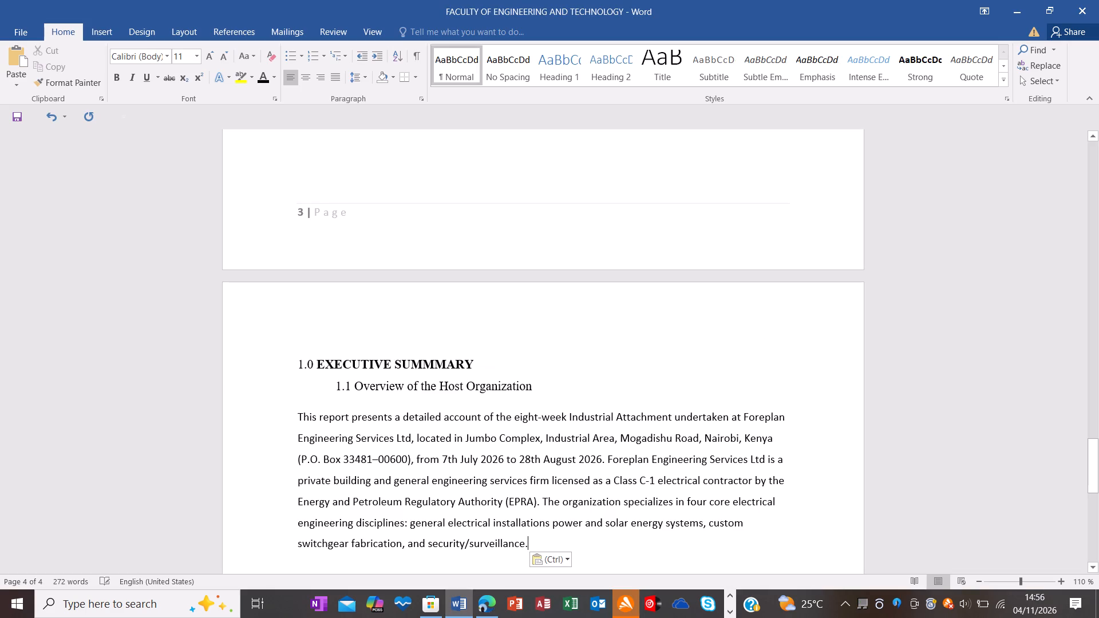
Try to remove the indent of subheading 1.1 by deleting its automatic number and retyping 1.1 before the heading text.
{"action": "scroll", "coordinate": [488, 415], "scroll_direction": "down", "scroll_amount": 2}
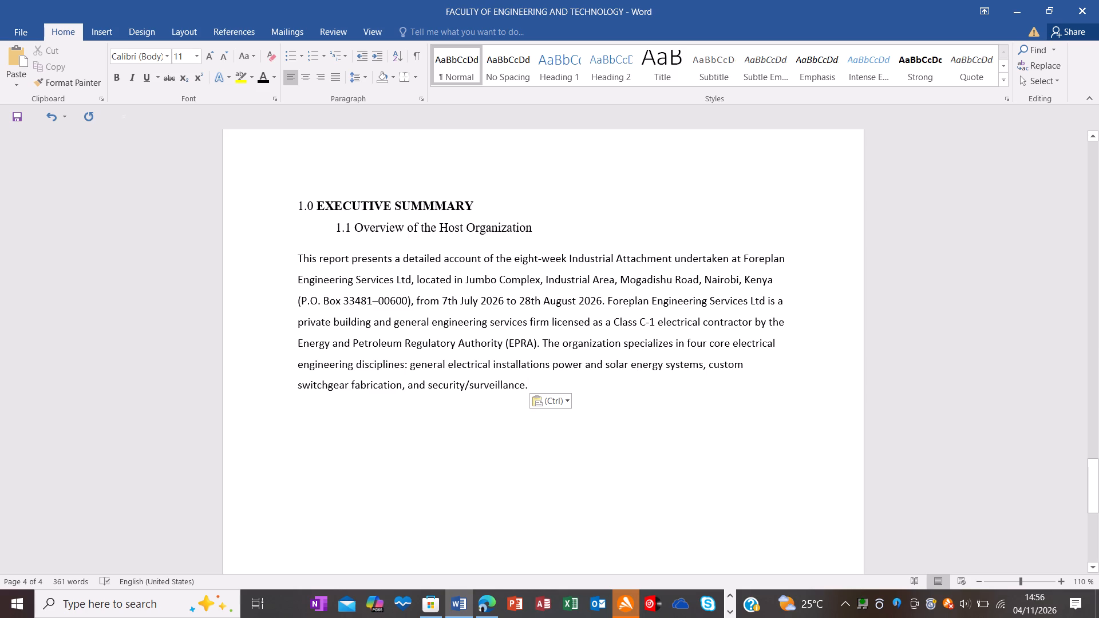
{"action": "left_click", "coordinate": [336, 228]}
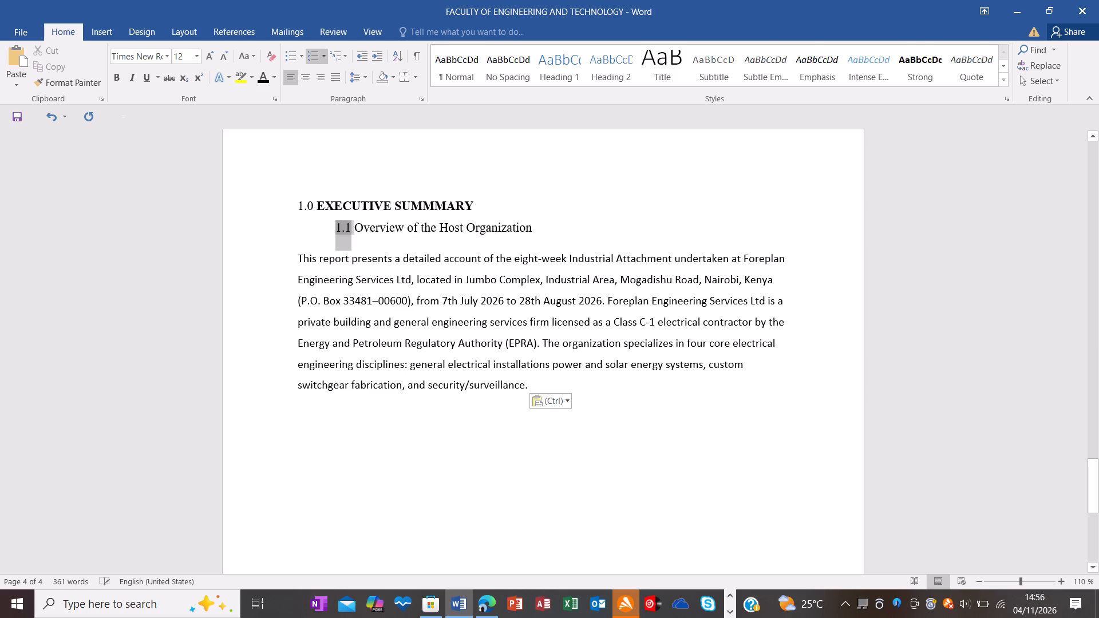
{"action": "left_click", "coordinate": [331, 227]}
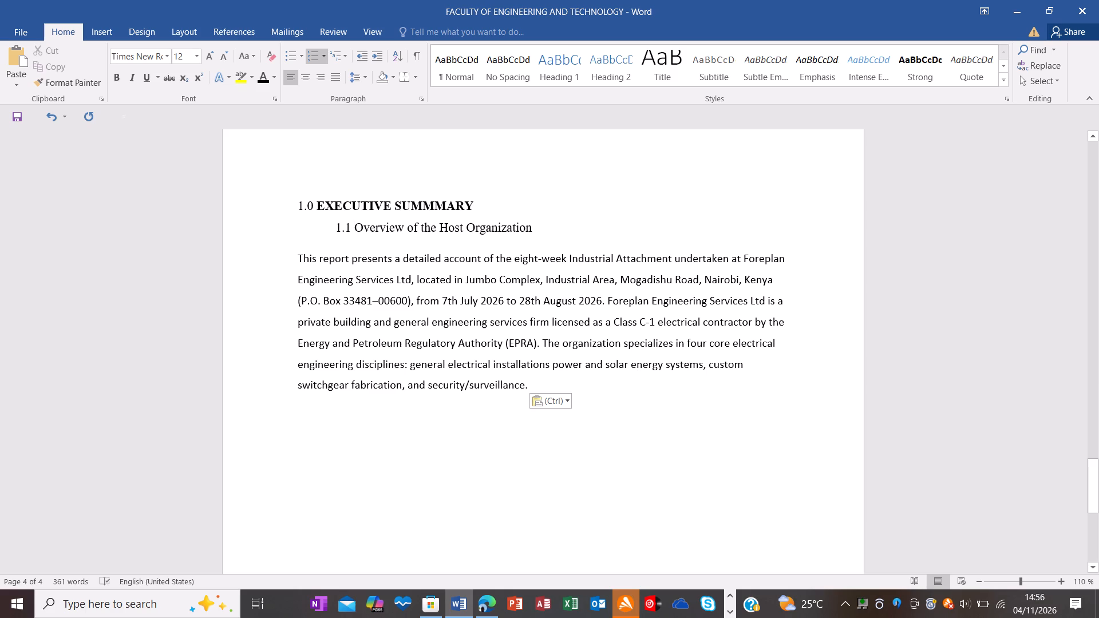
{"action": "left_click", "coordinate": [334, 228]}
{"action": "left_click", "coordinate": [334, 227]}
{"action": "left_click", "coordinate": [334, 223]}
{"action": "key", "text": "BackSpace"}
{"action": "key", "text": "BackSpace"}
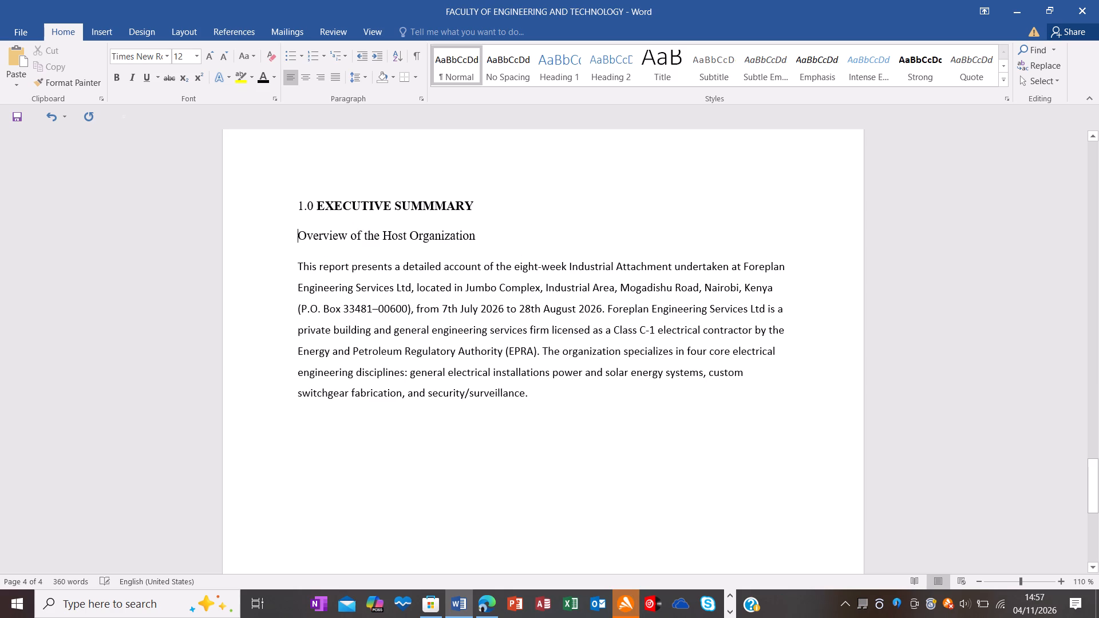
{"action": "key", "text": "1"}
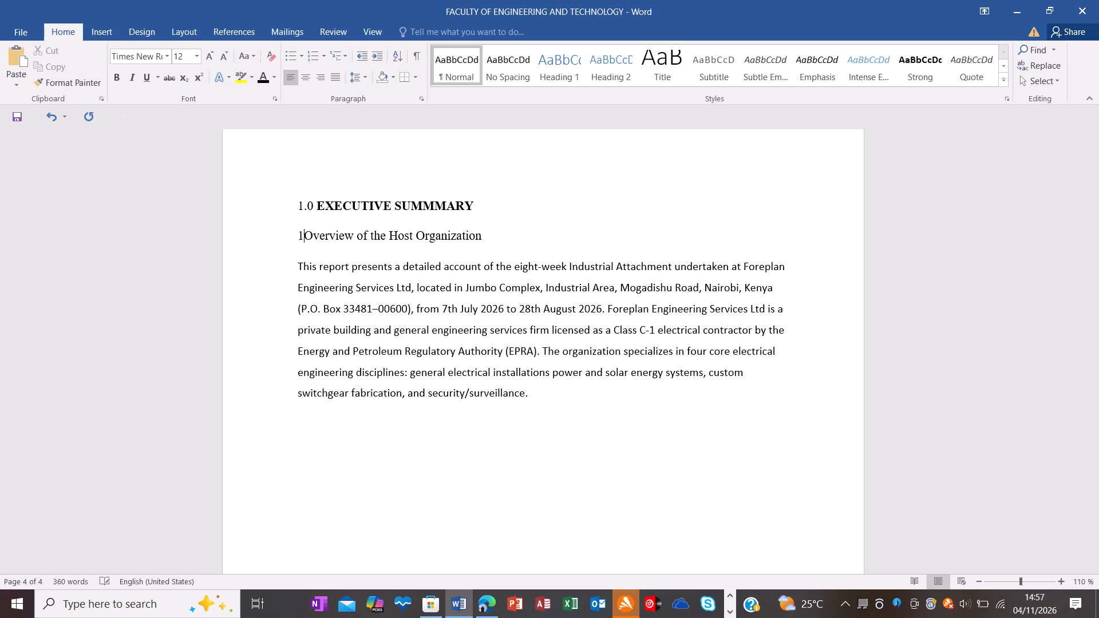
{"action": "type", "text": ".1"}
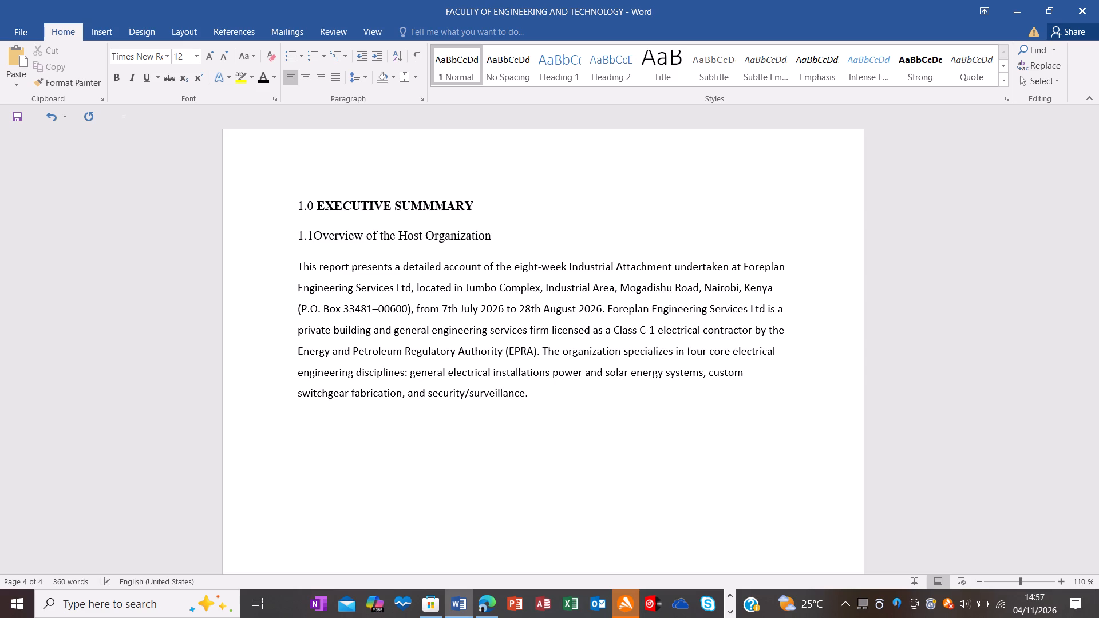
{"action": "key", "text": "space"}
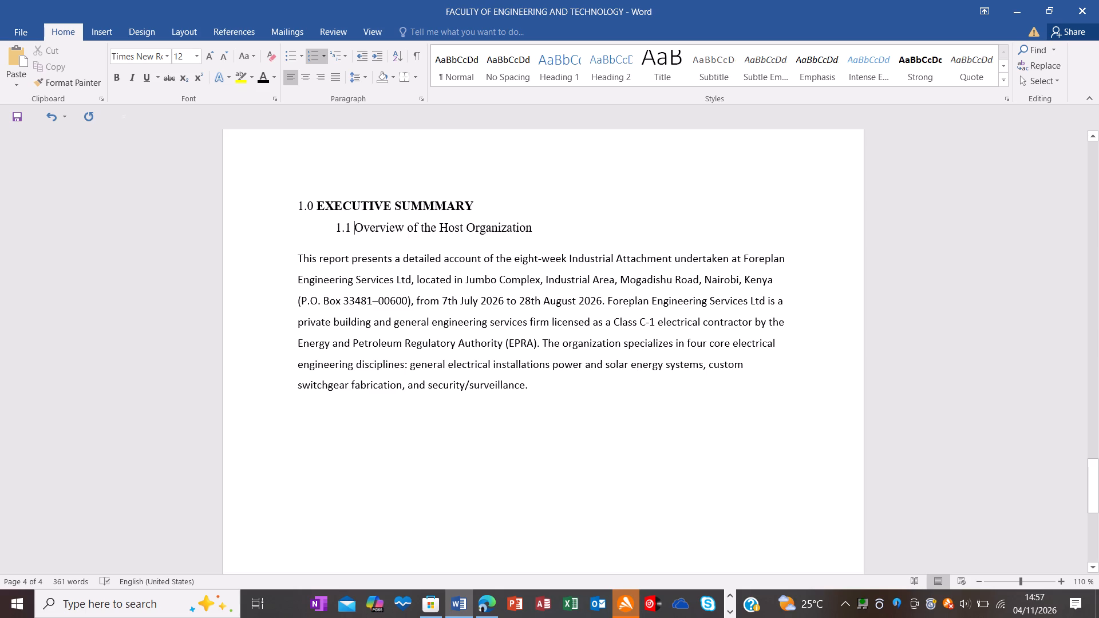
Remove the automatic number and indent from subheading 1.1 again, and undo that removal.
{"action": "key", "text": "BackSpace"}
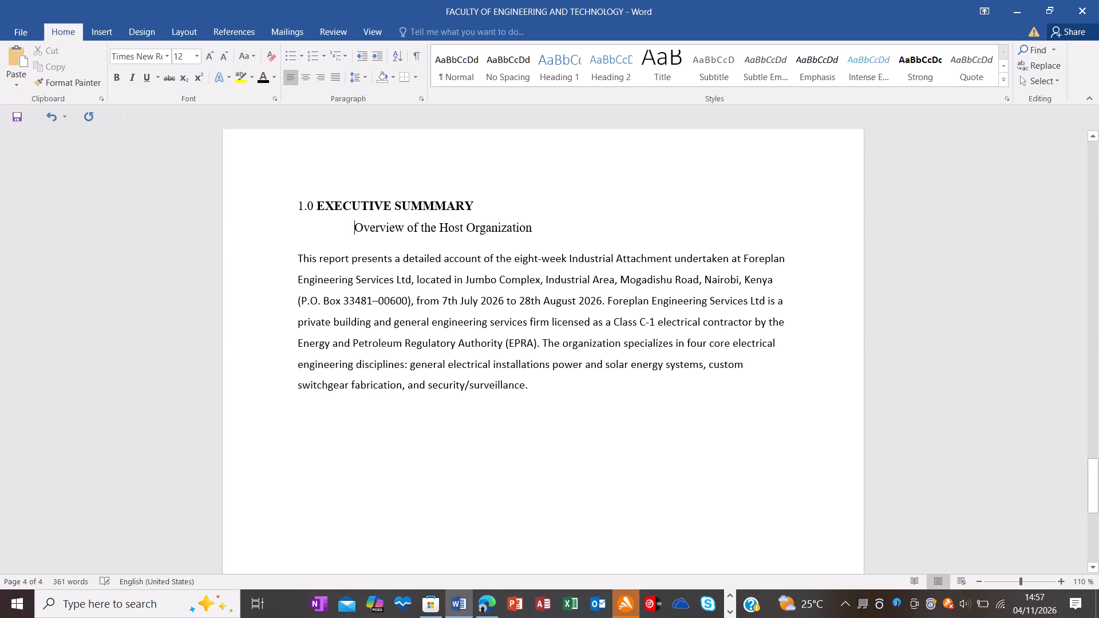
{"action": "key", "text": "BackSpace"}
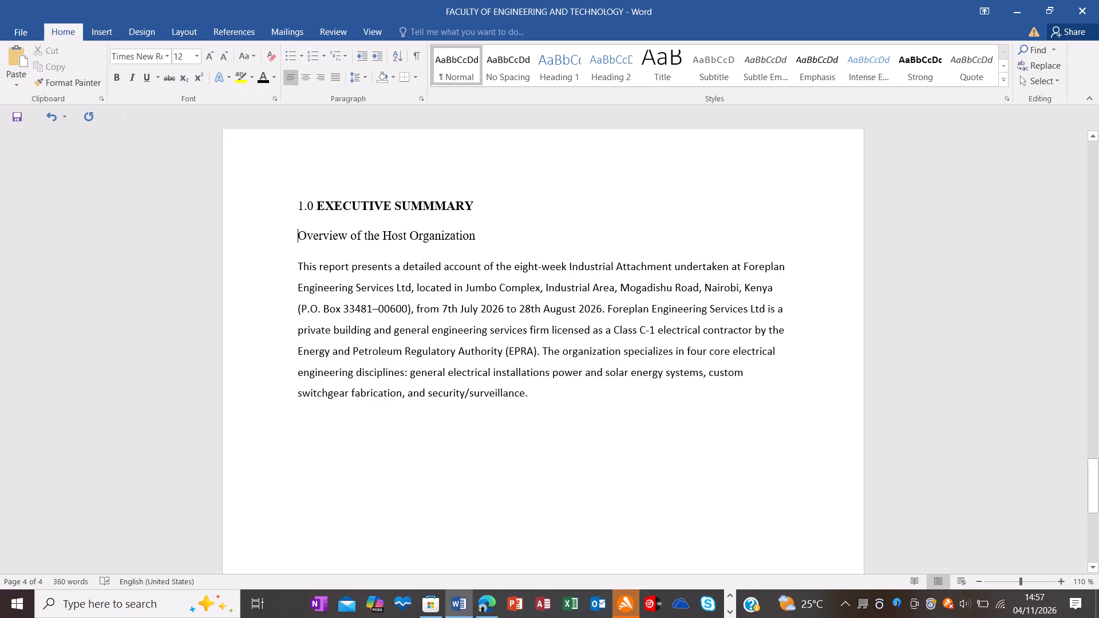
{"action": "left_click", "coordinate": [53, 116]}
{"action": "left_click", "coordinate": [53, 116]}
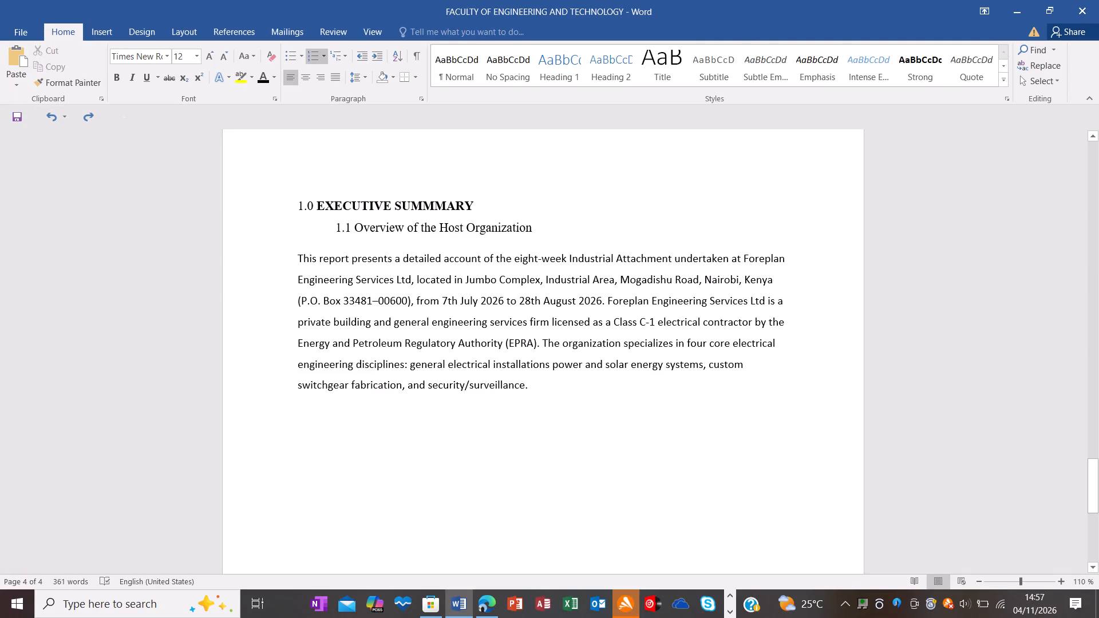
Replace the company name in the first sentence under subheading 1.1 with "SONY SUGAR LIMITED COMPANY".
{"action": "left_click", "coordinate": [409, 275]}
{"action": "key", "text": "BackSpace"}
{"action": "key", "text": "BackSpace"}
{"action": "key", "text": "BackSpace"}
{"action": "key", "text": "BackSpace"}
{"action": "key", "text": "BackSpace"}
{"action": "key", "text": "BackSpace"}
{"action": "key", "text": "BackSpace"}
{"action": "key", "text": "BackSpace"}
{"action": "key", "text": "BackSpace"}
{"action": "key", "text": "BackSpace"}
{"action": "key", "text": "BackSpace"}
{"action": "key", "text": "BackSpace"}
{"action": "key", "text": "BackSpace"}
{"action": "key", "text": "BackSpace"}
{"action": "key", "text": "BackSpace"}
{"action": "key", "text": "BackSpace"}
{"action": "key", "text": "BackSpace"}
{"action": "key", "text": "BackSpace"}
{"action": "key", "text": "BackSpace"}
{"action": "key", "text": "BackSpace"}
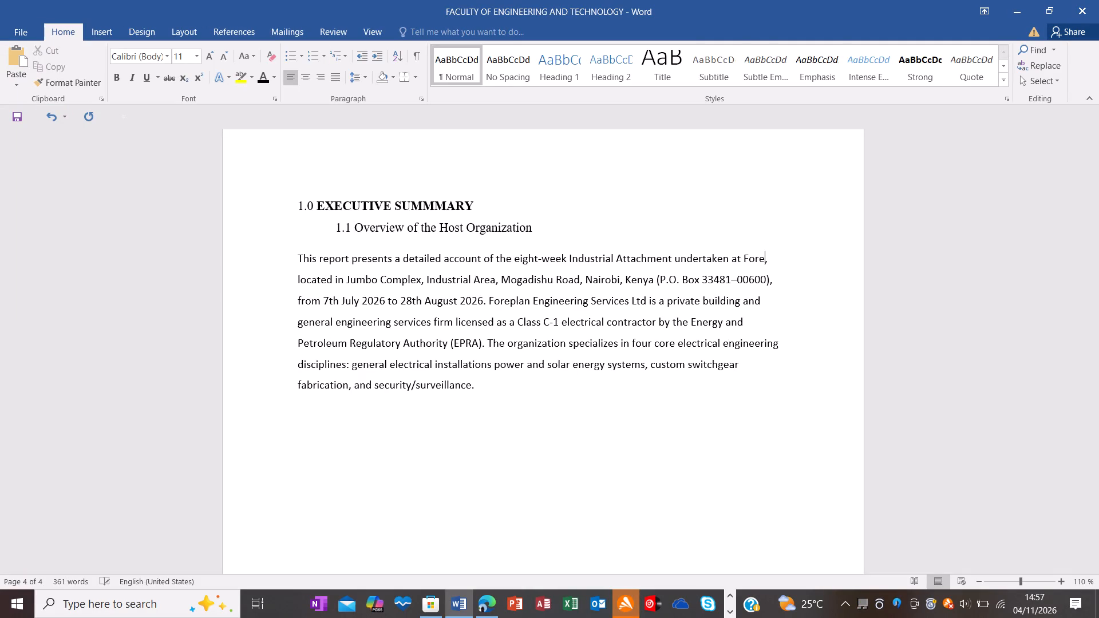
{"action": "key", "text": "BackSpace"}
{"action": "key", "text": "BackSpace"}
{"action": "key", "text": "BackSpace"}
{"action": "key", "text": "BackSpace"}
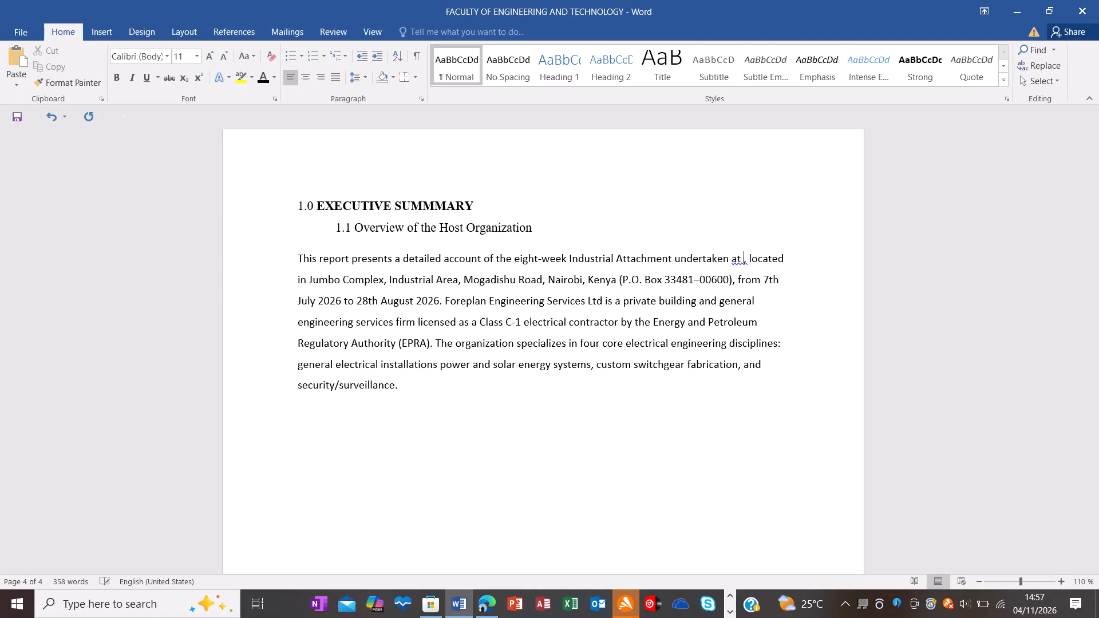
{"action": "key", "text": "s"}
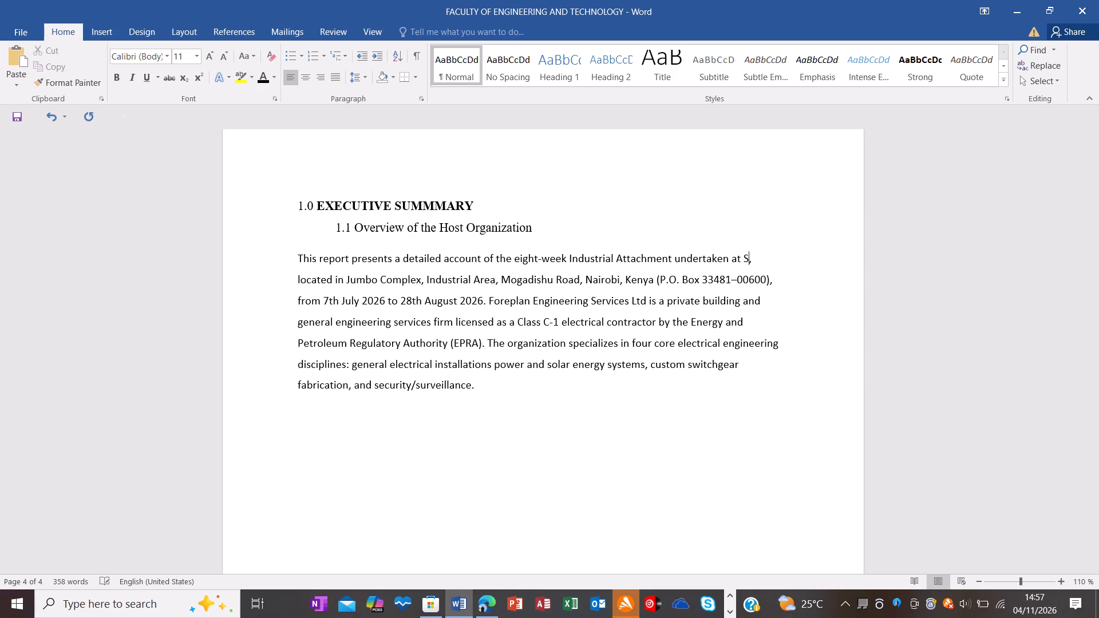
{"action": "key", "text": "o"}
{"action": "key", "text": "BackSpace"}
{"action": "type", "text": "ONY"}
{"action": "key", "text": "space"}
{"action": "type", "text": "SUGAR"}
{"action": "key", "text": "space"}
{"action": "type", "text": "LIMITED"}
{"action": "key", "text": "space"}
{"action": "type", "text": "COMPANY"}
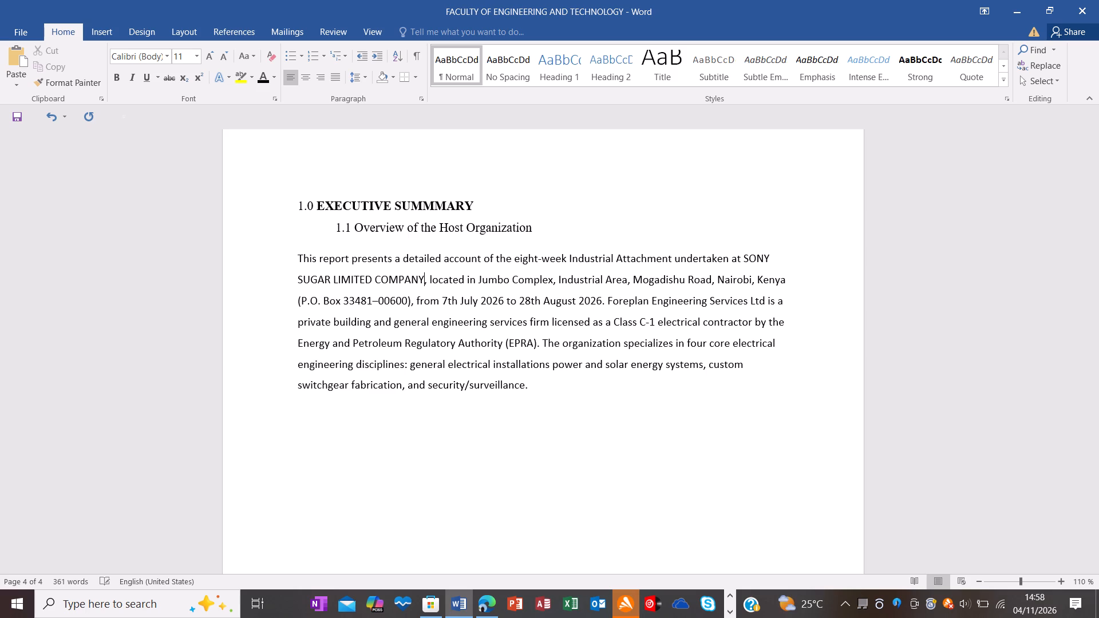
Replace the building name after "located in" in the first sentence with "Sare".
{"action": "left_click", "coordinate": [552, 282]}
{"action": "key", "text": "BackSpace"}
{"action": "key", "text": "BackSpace"}
{"action": "key", "text": "BackSpace"}
{"action": "key", "text": "BackSpace"}
{"action": "key", "text": "BackSpace"}
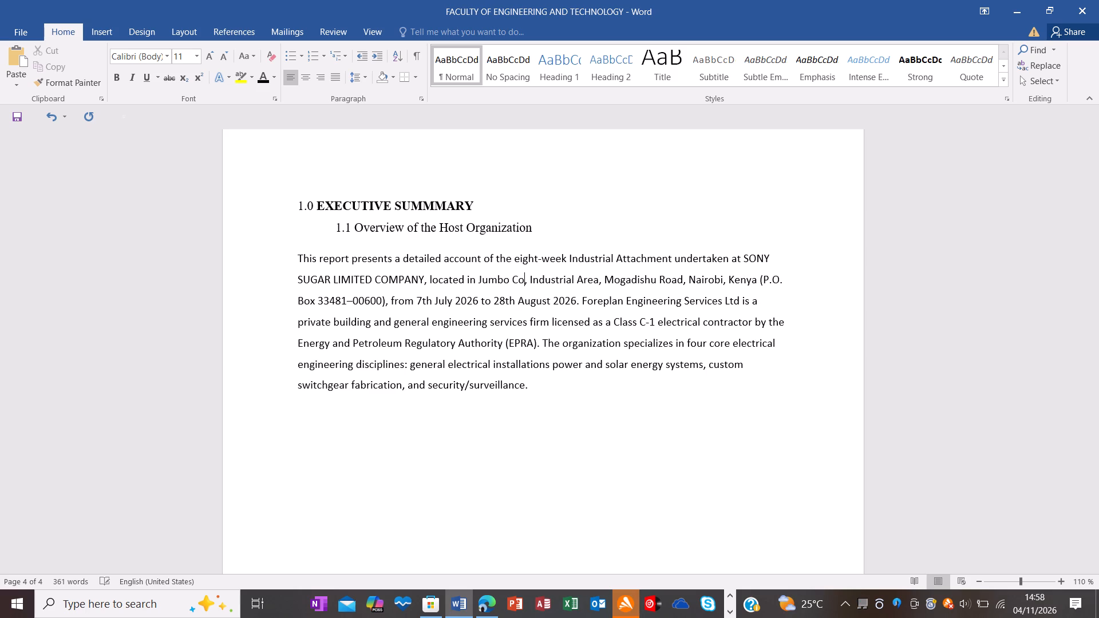
{"action": "key", "text": "BackSpace"}
{"action": "key", "text": "BackSpace"}
{"action": "key", "text": "BackSpace"}
{"action": "key", "text": "BackSpace"}
{"action": "key", "text": "BackSpace"}
{"action": "key", "text": "BackSpace"}
{"action": "key", "text": "BackSpace"}
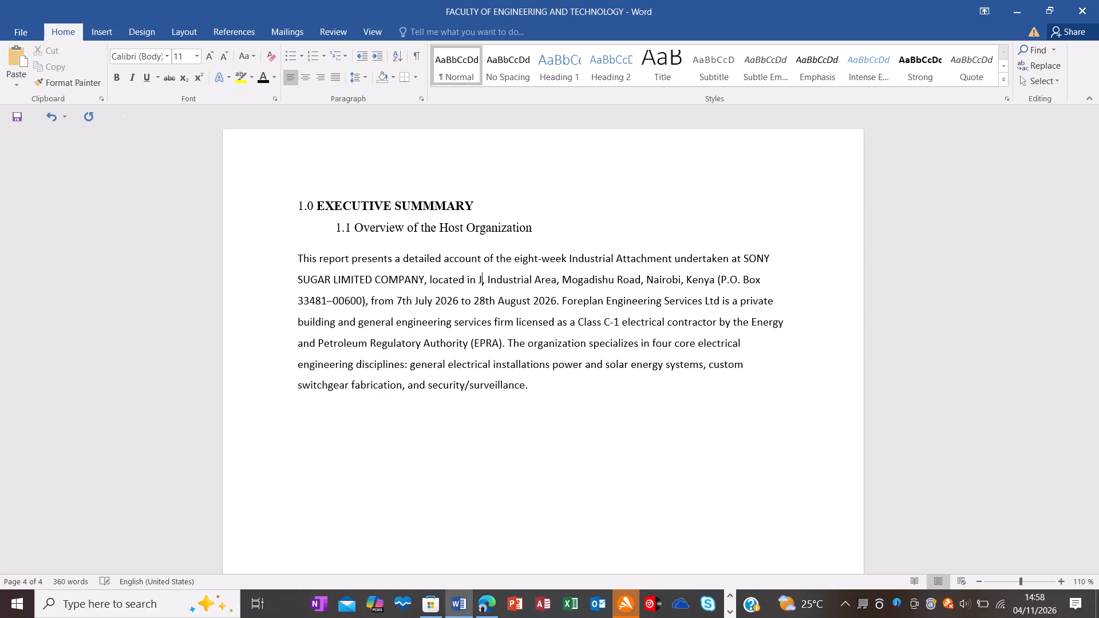
{"action": "key", "text": "BackSpace"}
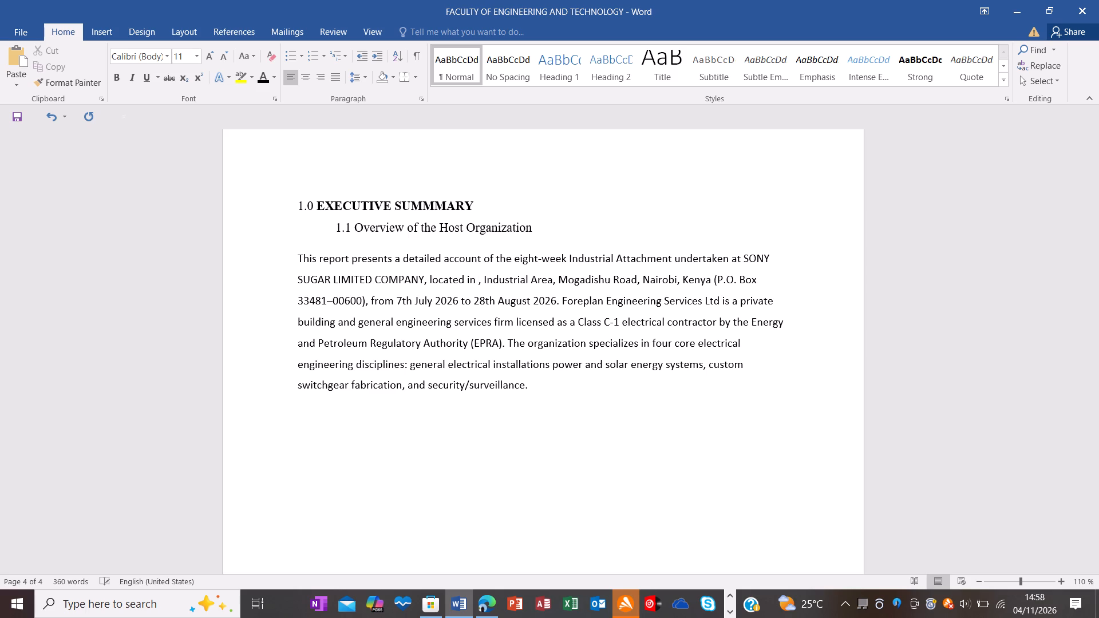
{"action": "key", "text": "s"}
{"action": "key", "text": "BackSpace"}
{"action": "type", "text": "sae"}
{"action": "key", "text": "BackSpace"}
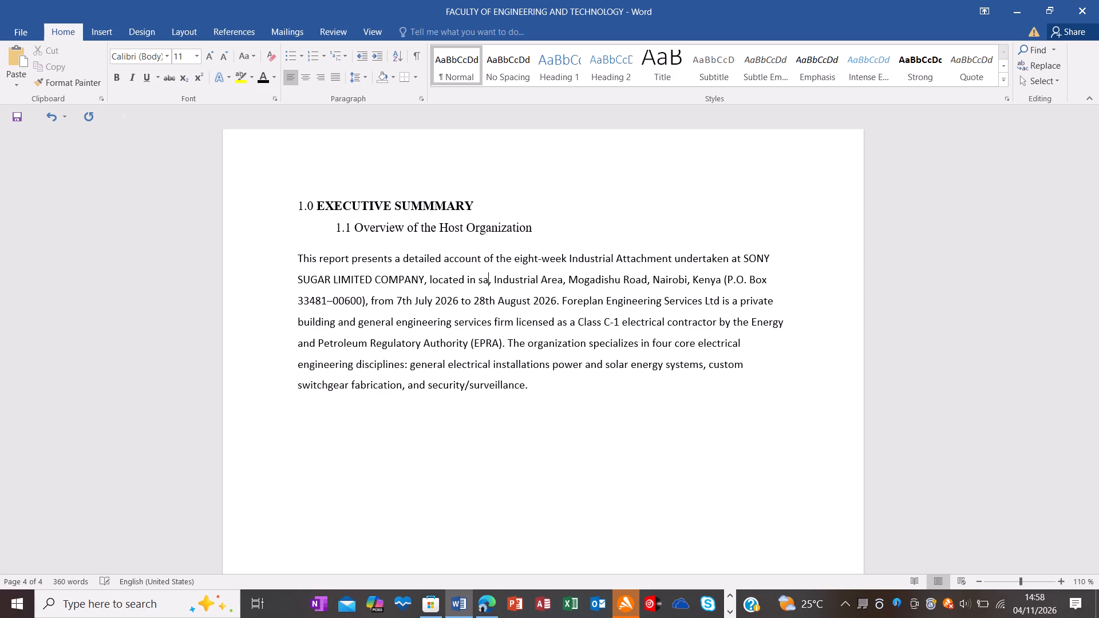
{"action": "type", "text": "re"}
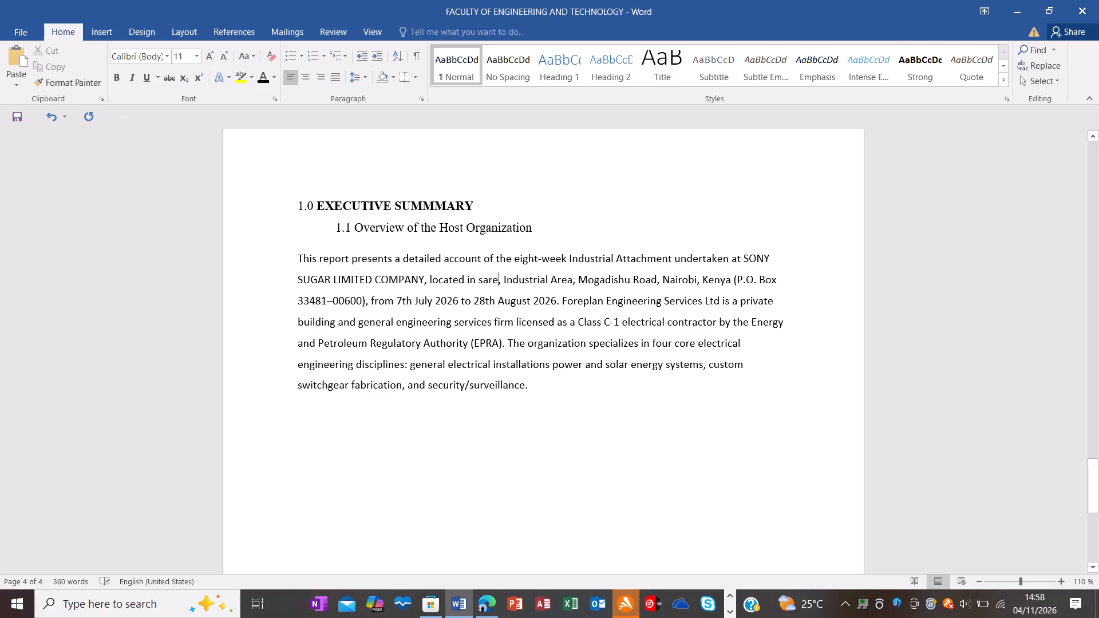
{"action": "left_click", "coordinate": [482, 285]}
{"action": "key", "text": "BackSpace"}
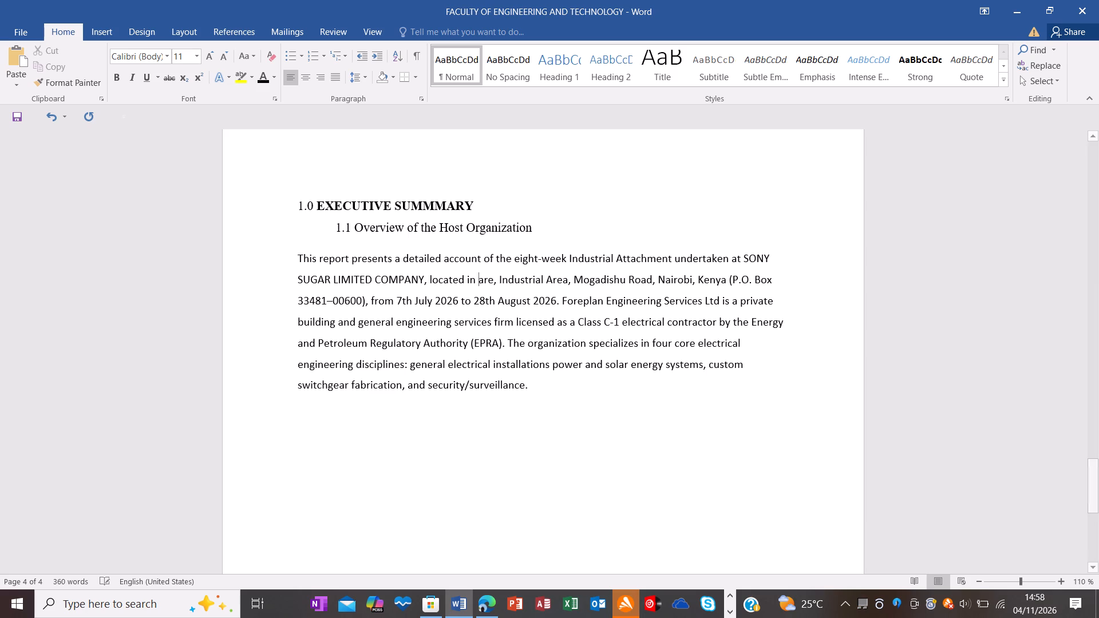
{"action": "key", "text": "shift+s"}
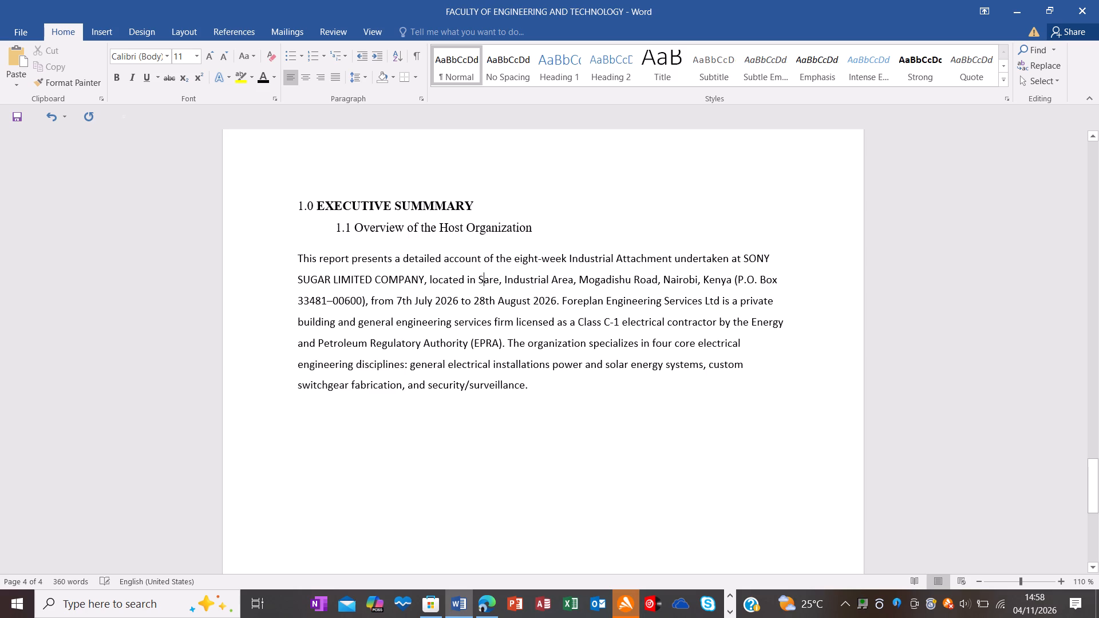
Delete "Industrial Area" from the company's location in the first sentence, keeping "Sare" followed by a comma.
{"action": "left_click", "coordinate": [571, 279]}
{"action": "key", "text": "BackSpace"}
{"action": "key", "text": "BackSpace"}
{"action": "key", "text": "BackSpace"}
{"action": "key", "text": "BackSpace"}
{"action": "key", "text": "BackSpace"}
{"action": "key", "text": "BackSpace"}
{"action": "key", "text": "BackSpace"}
{"action": "key", "text": "BackSpace"}
{"action": "key", "text": "BackSpace"}
{"action": "key", "text": "BackSpace"}
{"action": "key", "text": "BackSpace"}
{"action": "key", "text": "BackSpace"}
{"action": "key", "text": "BackSpace"}
{"action": "key", "text": "BackSpace"}
{"action": "key", "text": "BackSpace"}
{"action": "key", "text": "BackSpace"}
{"action": "key", "text": "BackSpace"}
{"action": "key", "text": "BackSpace"}
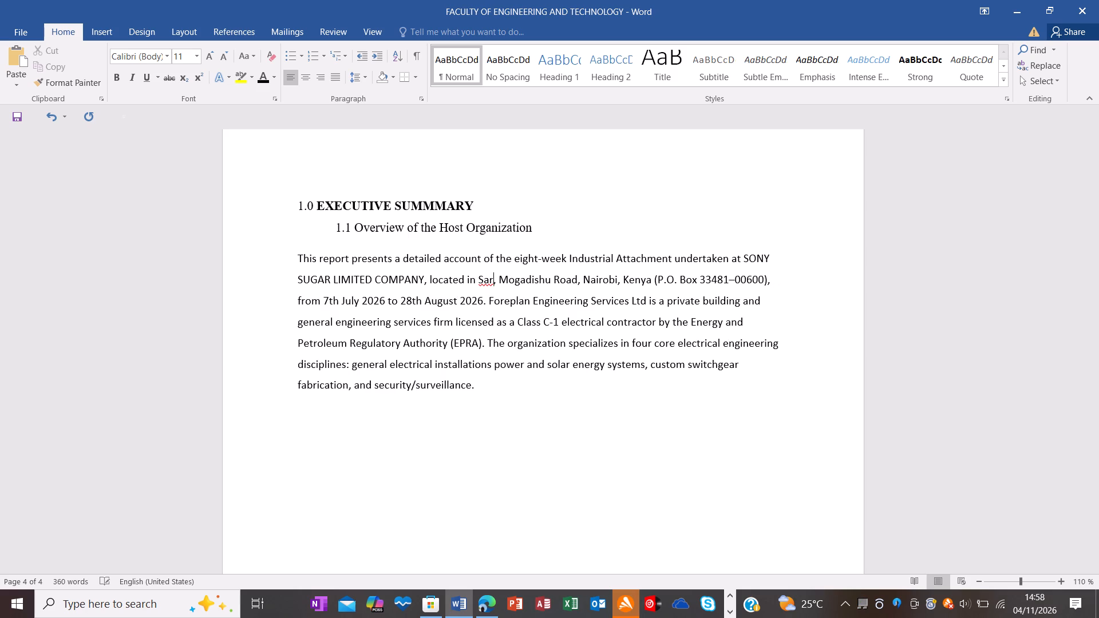
{"action": "key", "text": "e"}
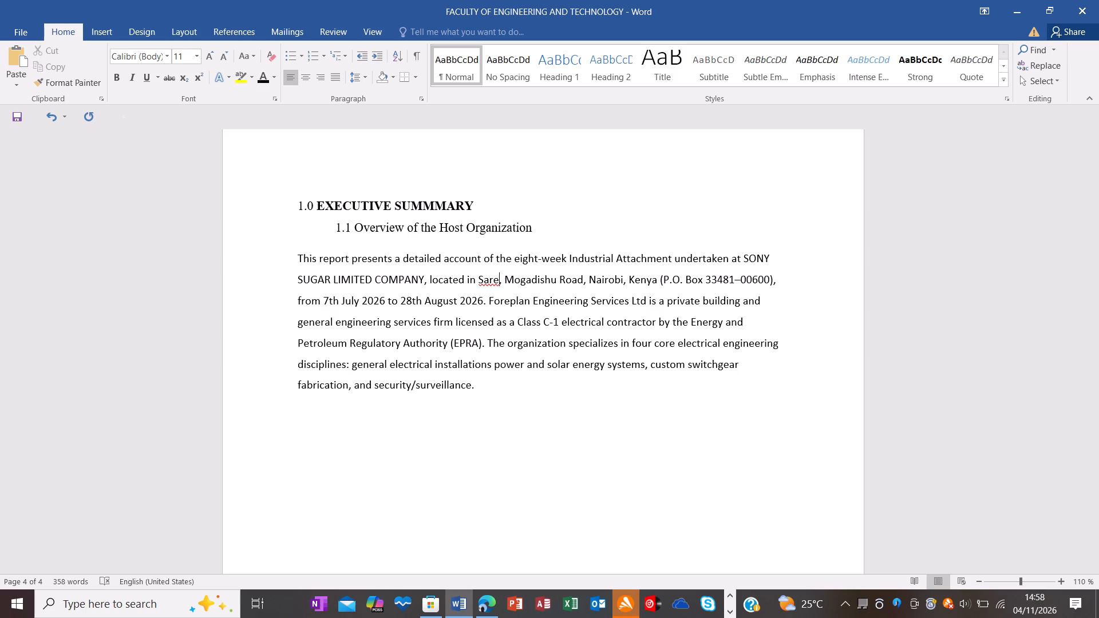
{"action": "key", "text": "space"}
{"action": "key", "text": "space"}
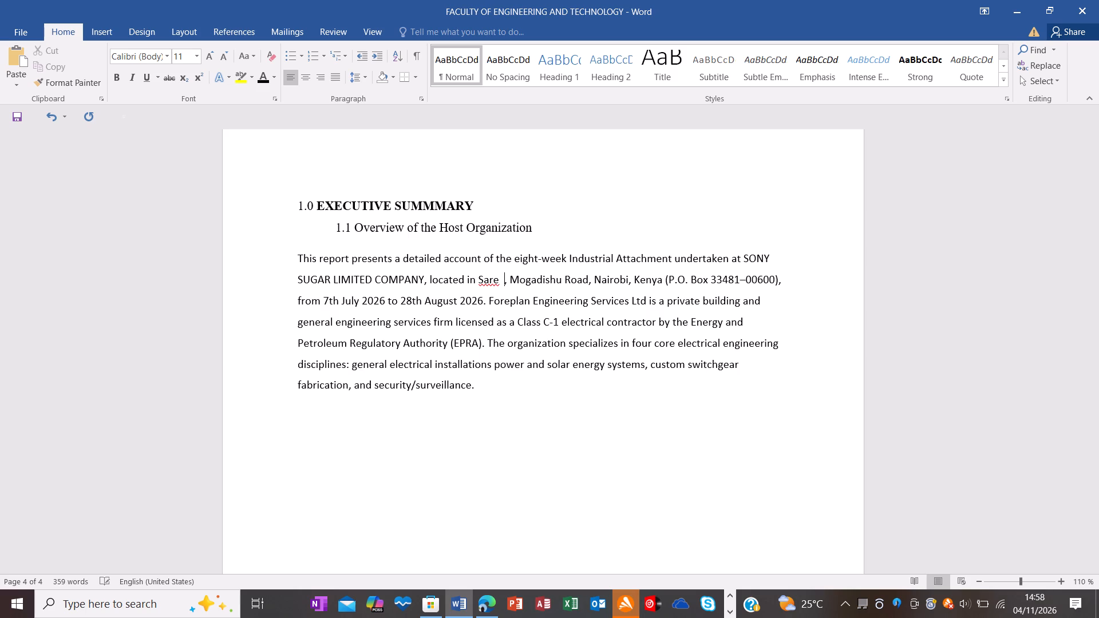
{"action": "key", "text": "BackSpace"}
{"action": "key", "text": "BackSpace"}
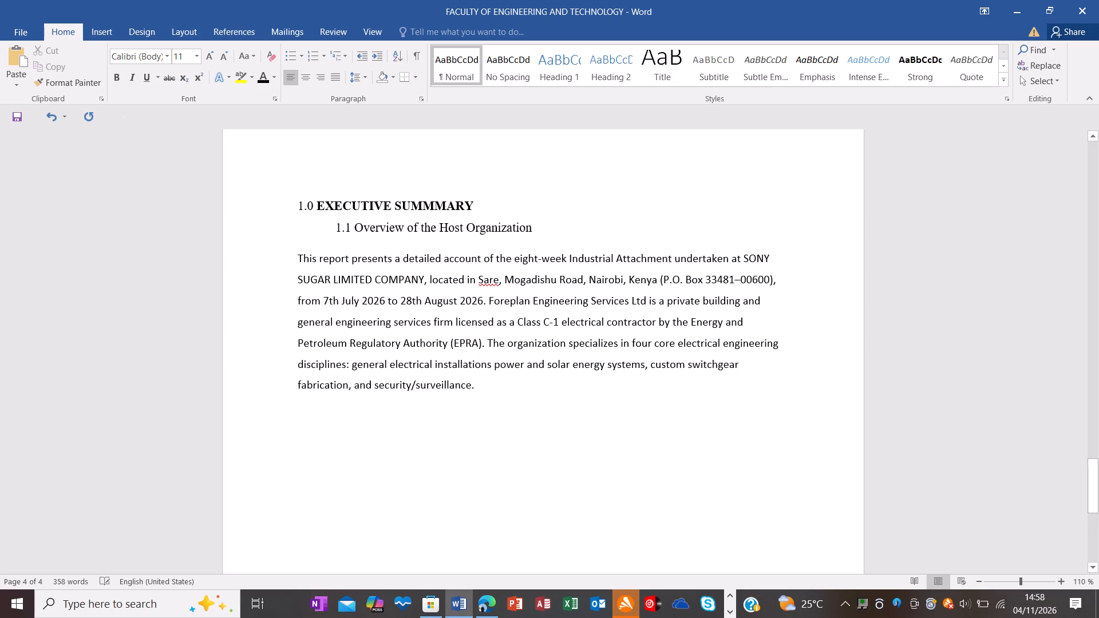
Replace the road name in the company's location with "Awendo".
{"action": "left_click", "coordinate": [582, 274]}
{"action": "key", "text": "BackSpace"}
{"action": "key", "text": "BackSpace"}
{"action": "key", "text": "BackSpace"}
{"action": "key", "text": "BackSpace"}
{"action": "key", "text": "BackSpace"}
{"action": "key", "text": "BackSpace"}
{"action": "key", "text": "BackSpace"}
{"action": "key", "text": "BackSpace"}
{"action": "key", "text": "BackSpace"}
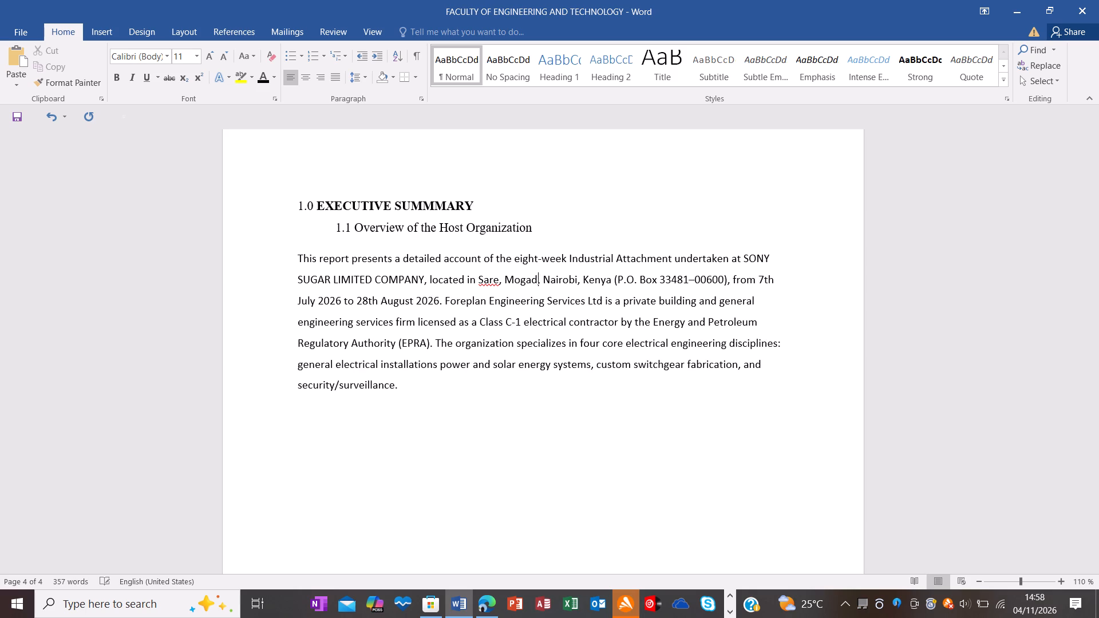
{"action": "key", "text": "BackSpace"}
{"action": "key", "text": "BackSpace"}
{"action": "key", "text": "BackSpace"}
{"action": "key", "text": "BackSpace"}
{"action": "key", "text": "BackSpace"}
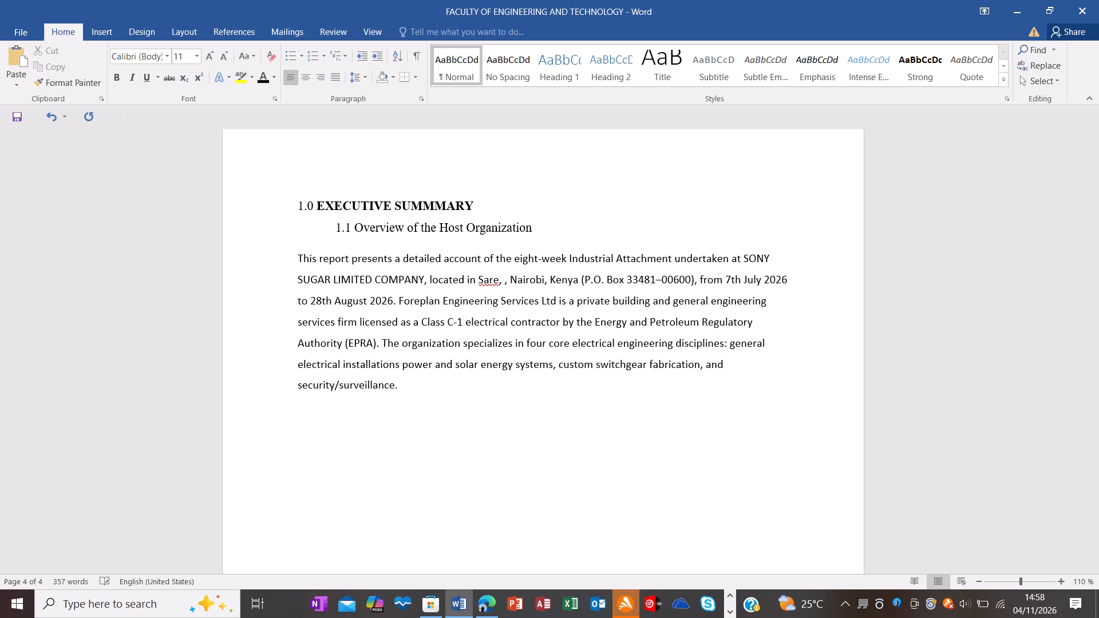
{"action": "type", "text": "Ae"}
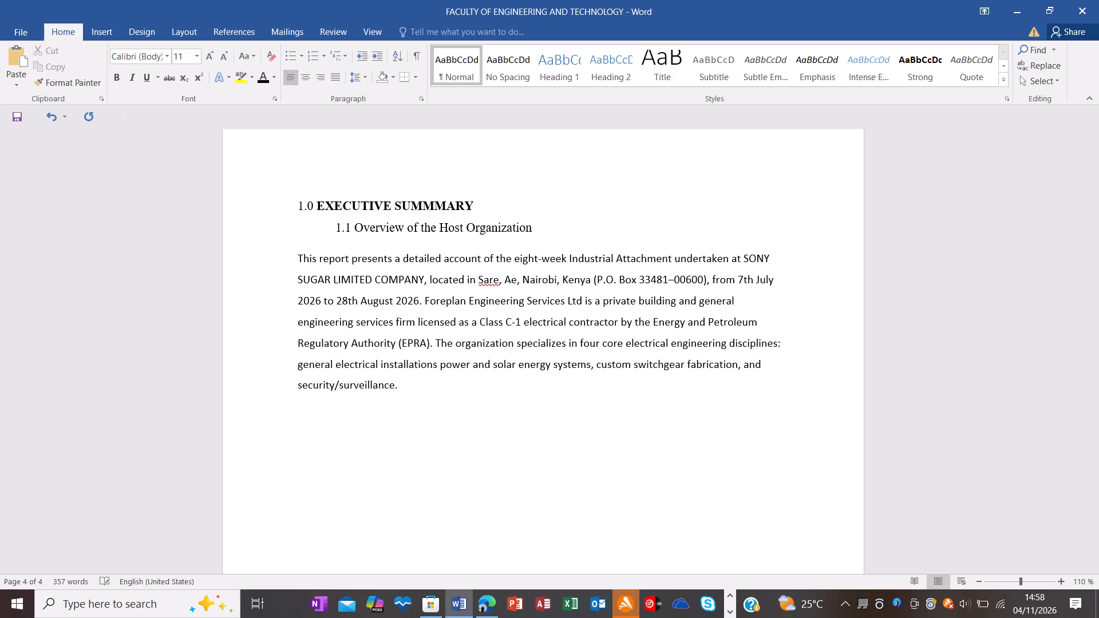
{"action": "key", "text": "BackSpace"}
{"action": "type", "text": "wendo"}
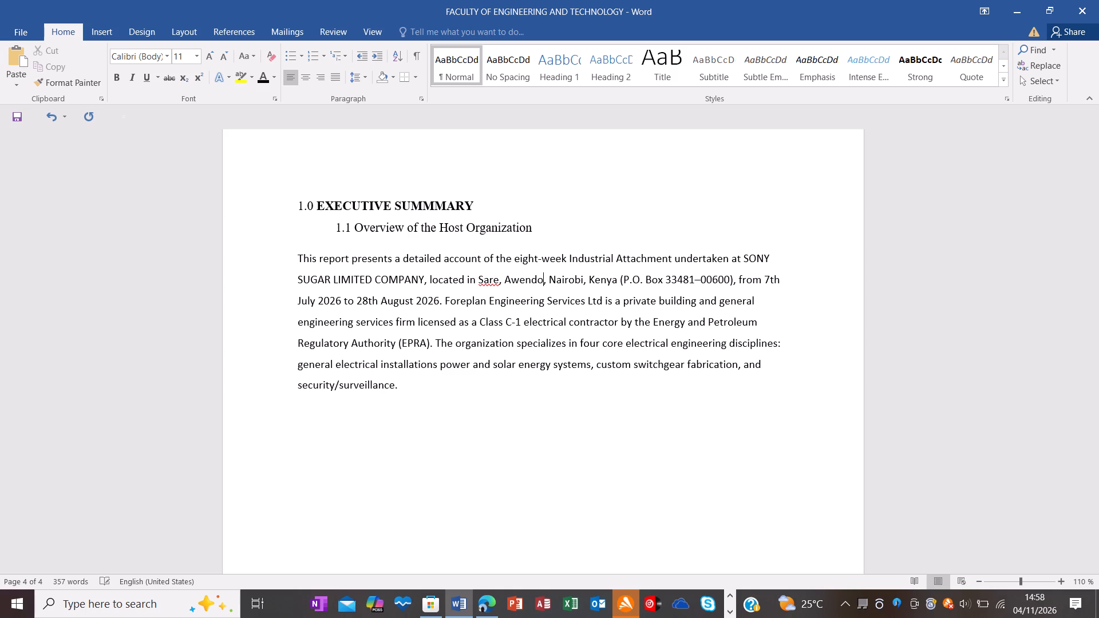
Replace "Nairobi" in the company's location in the first sentence with "Migori".
{"action": "left_click", "coordinate": [583, 278]}
{"action": "key", "text": "BackSpace"}
{"action": "key", "text": "BackSpace"}
{"action": "key", "text": "BackSpace"}
{"action": "key", "text": "BackSpace"}
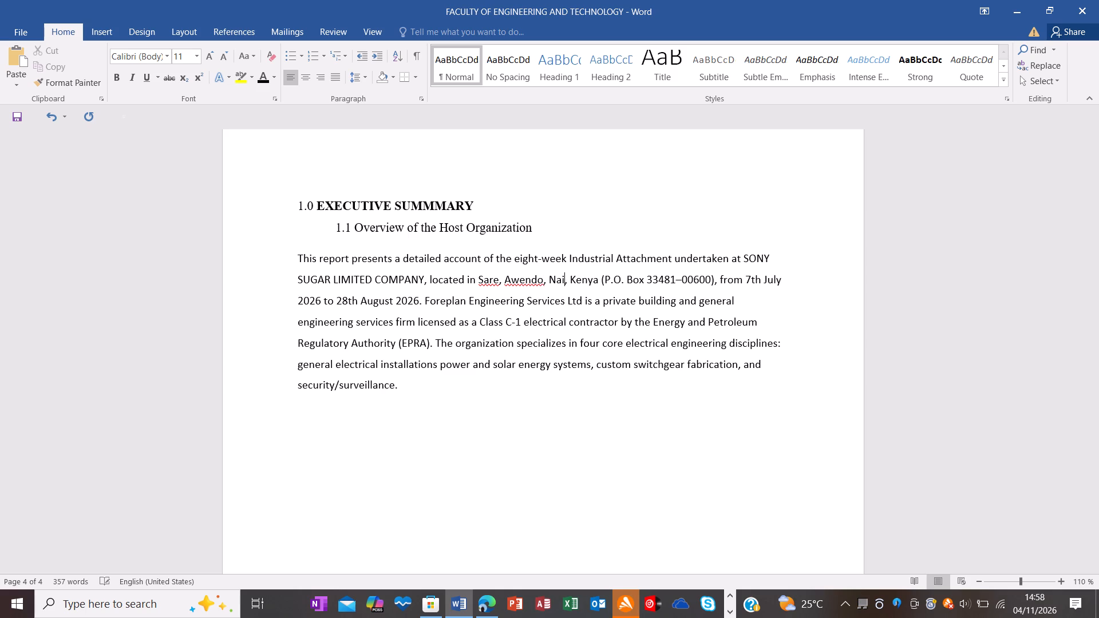
{"action": "key", "text": "BackSpace"}
{"action": "key", "text": "BackSpace"}
{"action": "key", "text": "BackSpace"}
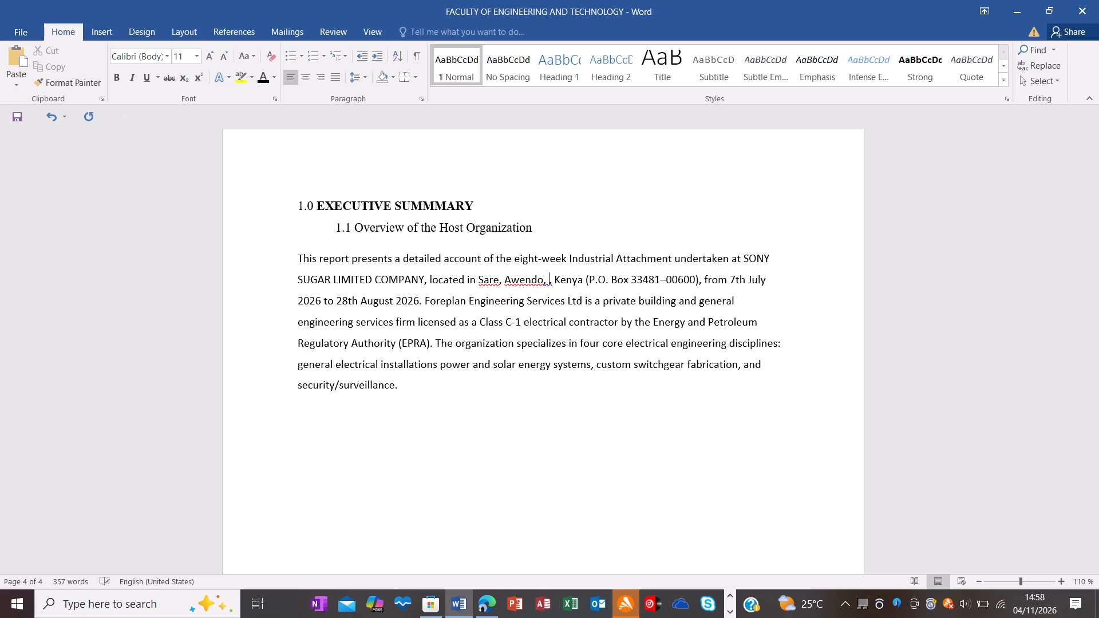
{"action": "type", "text": "Migi"}
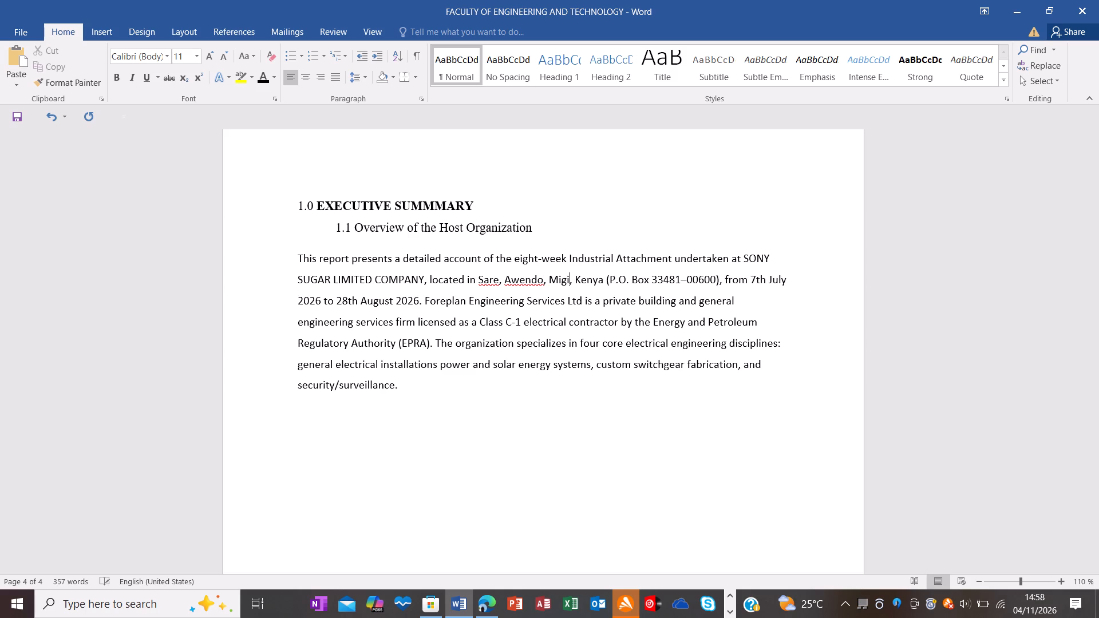
{"action": "key", "text": "BackSpace"}
{"action": "type", "text": "ori"}
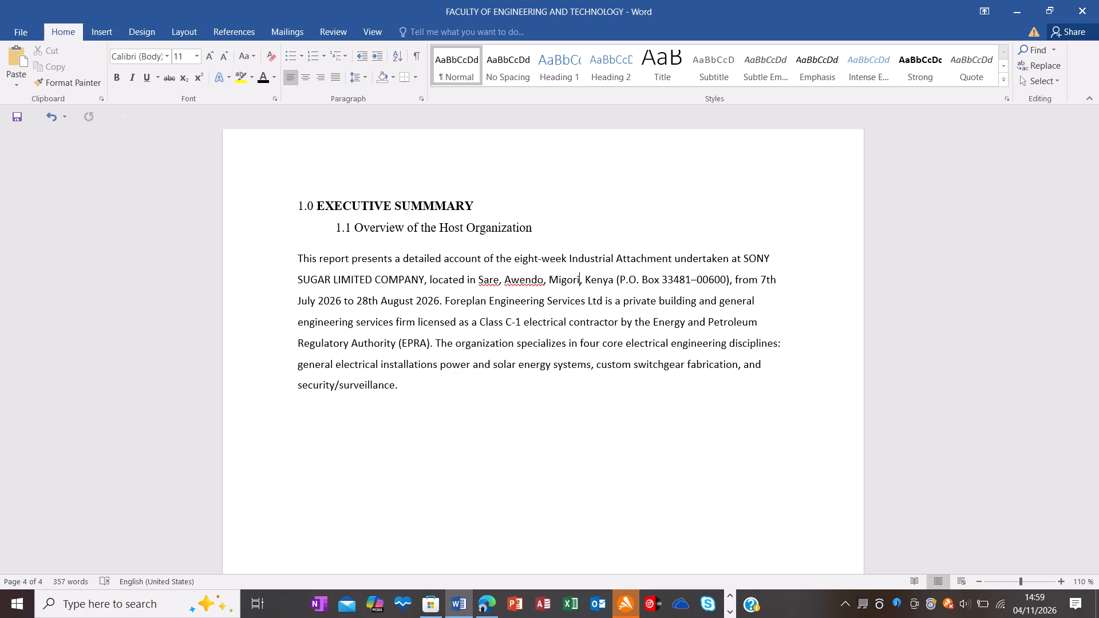
Replace the P.O. Box number and postal code in the first sentence with those of Sony Sugar.
{"action": "left_click", "coordinate": [691, 276]}
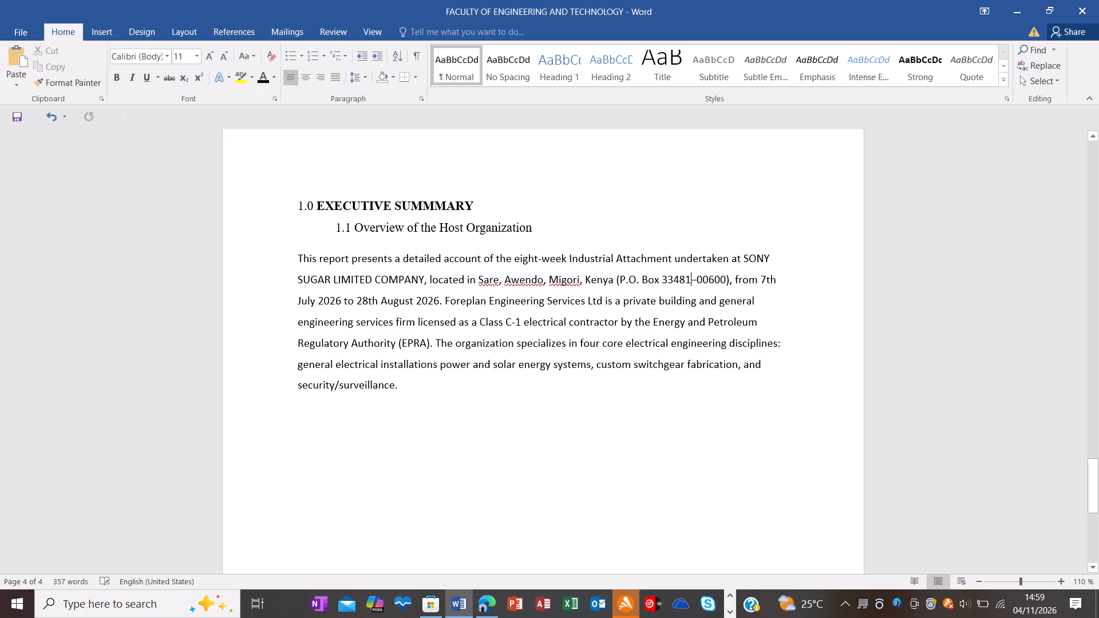
{"action": "key", "text": "BackSpace"}
{"action": "key", "text": "BackSpace"}
{"action": "key", "text": "BackSpace"}
{"action": "key", "text": "BackSpace"}
{"action": "key", "text": "BackSpace"}
{"action": "type", "text": "107"}
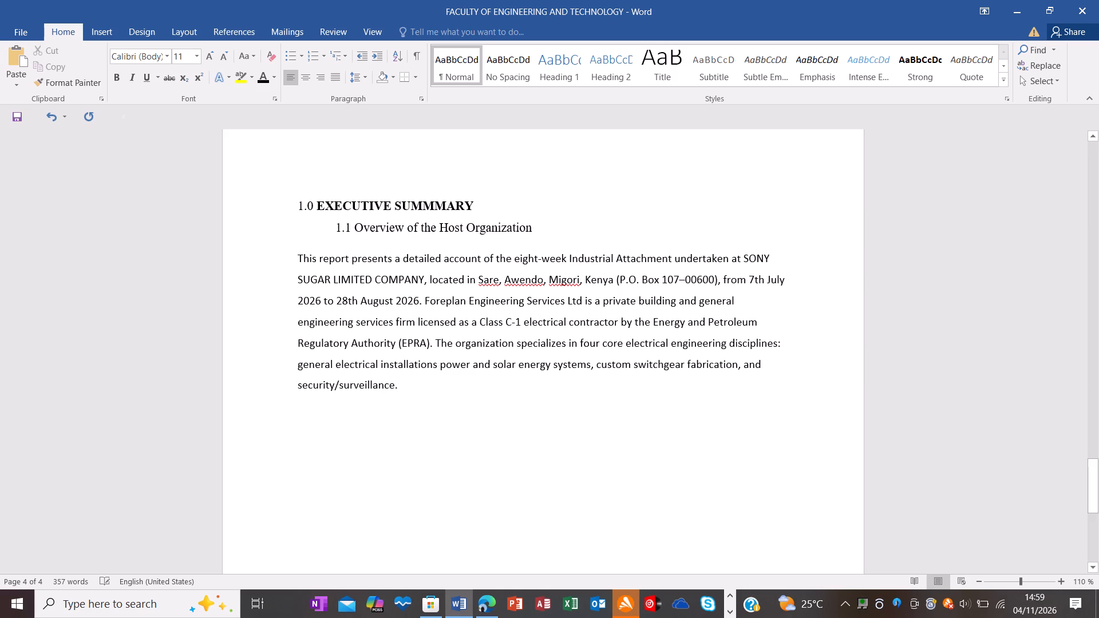
{"action": "left_click", "coordinate": [715, 282]}
{"action": "key", "text": "BackSpace"}
{"action": "key", "text": "BackSpace"}
{"action": "key", "text": "BackSpace"}
{"action": "key", "text": "BackSpace"}
{"action": "key", "text": "BackSpace"}
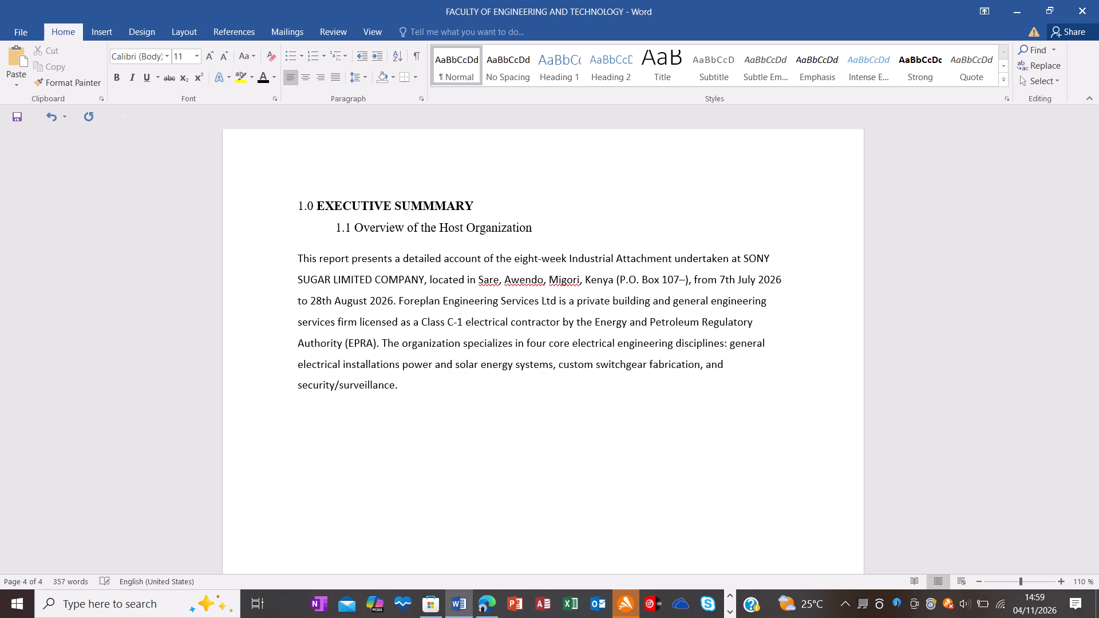
{"action": "type", "text": "40405"}
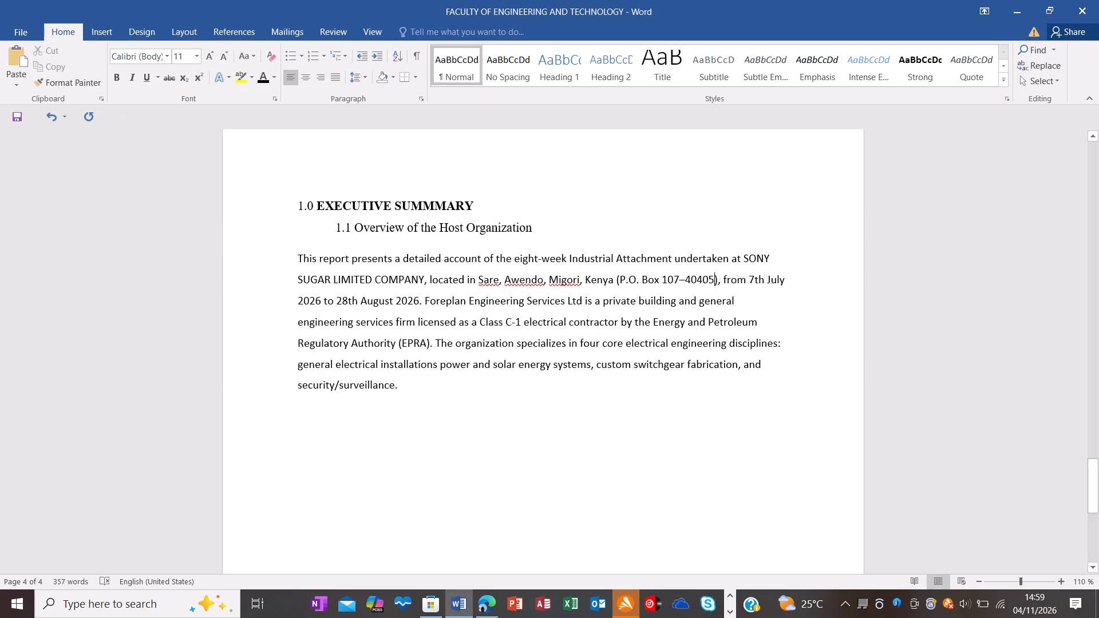
Change the attachment's start date in the first sentence to 6th July.
{"action": "left_click", "coordinate": [754, 277]}
{"action": "key", "text": "BackSpace"}
{"action": "key", "text": "6"}
Replace the company name "Foreplan Engineering Services Ltd" at the start of the second sentence with "Sony Sugar".
{"action": "left_click", "coordinate": [584, 300]}
{"action": "key", "text": "BackSpace"}
{"action": "key", "text": "BackSpace"}
{"action": "key", "text": "BackSpace"}
{"action": "key", "text": "BackSpace"}
{"action": "key", "text": "BackSpace"}
{"action": "key", "text": "BackSpace"}
{"action": "key", "text": "BackSpace"}
{"action": "key", "text": "BackSpace"}
{"action": "key", "text": "BackSpace"}
{"action": "key", "text": "BackSpace"}
{"action": "key", "text": "BackSpace"}
{"action": "key", "text": "BackSpace"}
{"action": "key", "text": "BackSpace"}
{"action": "key", "text": "BackSpace"}
{"action": "key", "text": "BackSpace"}
{"action": "key", "text": "BackSpace"}
{"action": "key", "text": "BackSpace"}
{"action": "key", "text": "BackSpace"}
{"action": "key", "text": "BackSpace"}
{"action": "key", "text": "BackSpace"}
{"action": "key", "text": "BackSpace"}
{"action": "key", "text": "BackSpace"}
{"action": "key", "text": "BackSpace"}
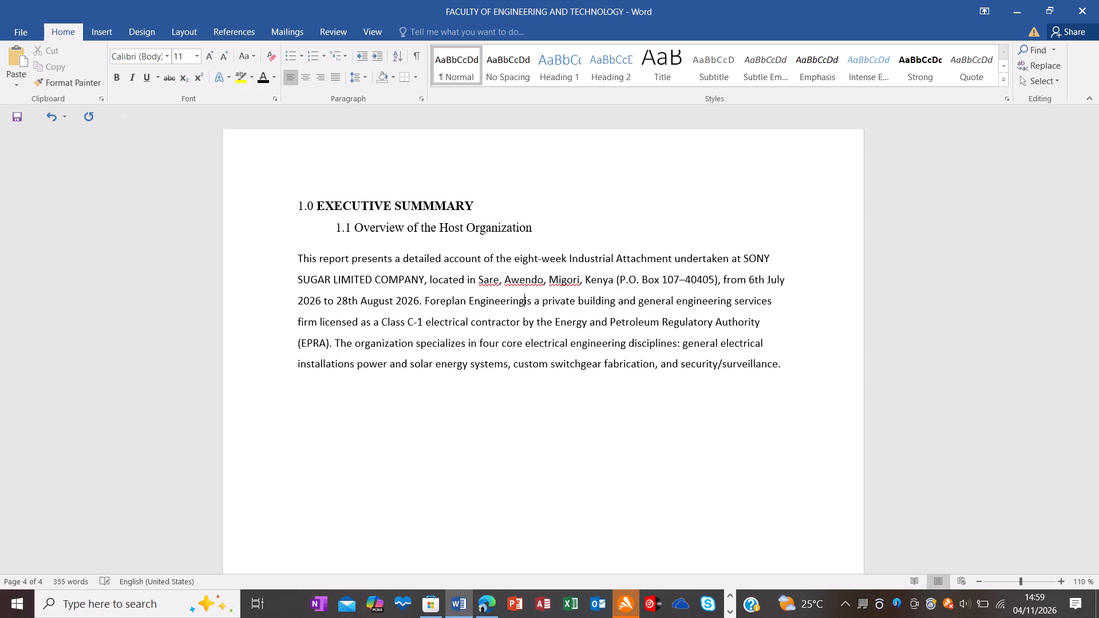
{"action": "key", "text": "BackSpace"}
{"action": "key", "text": "BackSpace"}
{"action": "key", "text": "BackSpace"}
{"action": "key", "text": "BackSpace"}
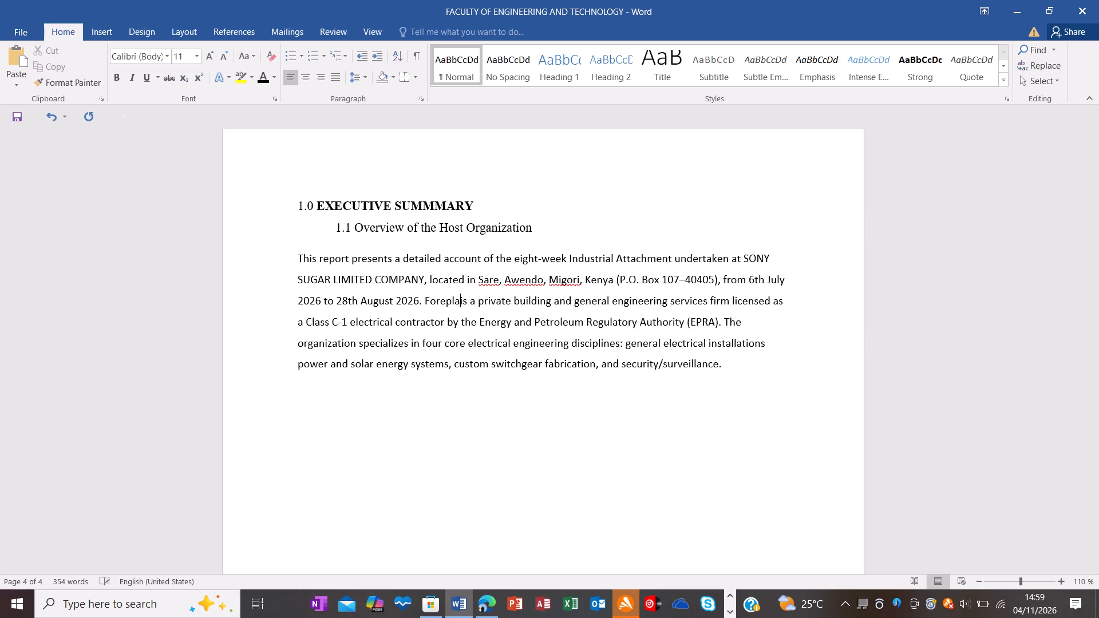
{"action": "key", "text": "BackSpace"}
{"action": "key", "text": "BackSpace"}
{"action": "key", "text": "BackSpace"}
{"action": "key", "text": "BackSpace"}
{"action": "key", "text": "BackSpace"}
{"action": "key", "text": "BackSpace"}
{"action": "key", "text": "BackSpace"}
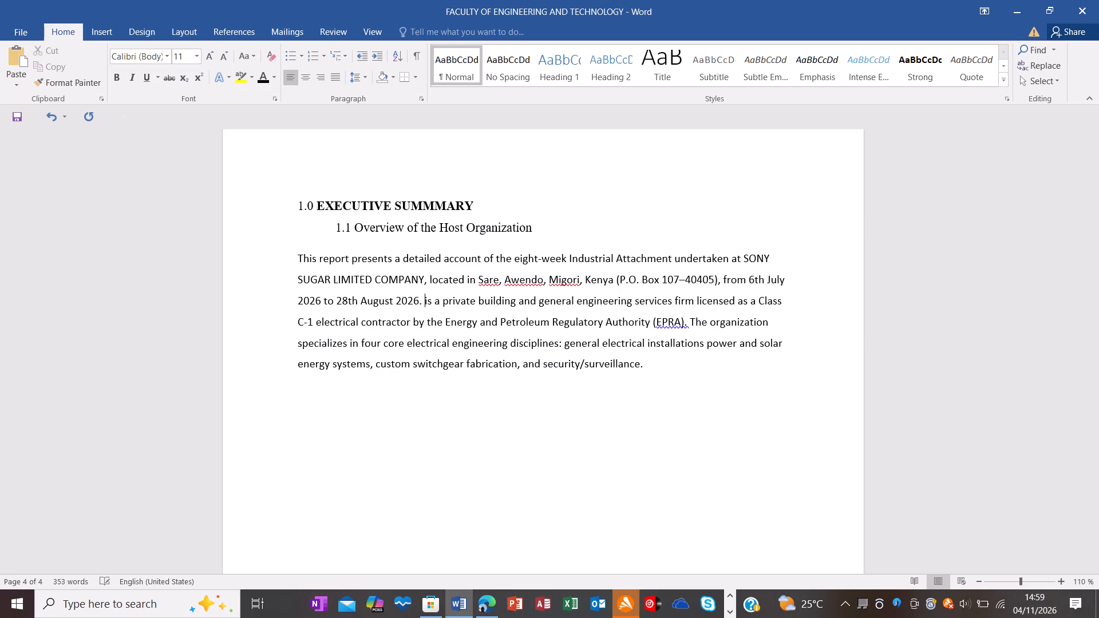
{"action": "type", "text": "Sony Sugar"}
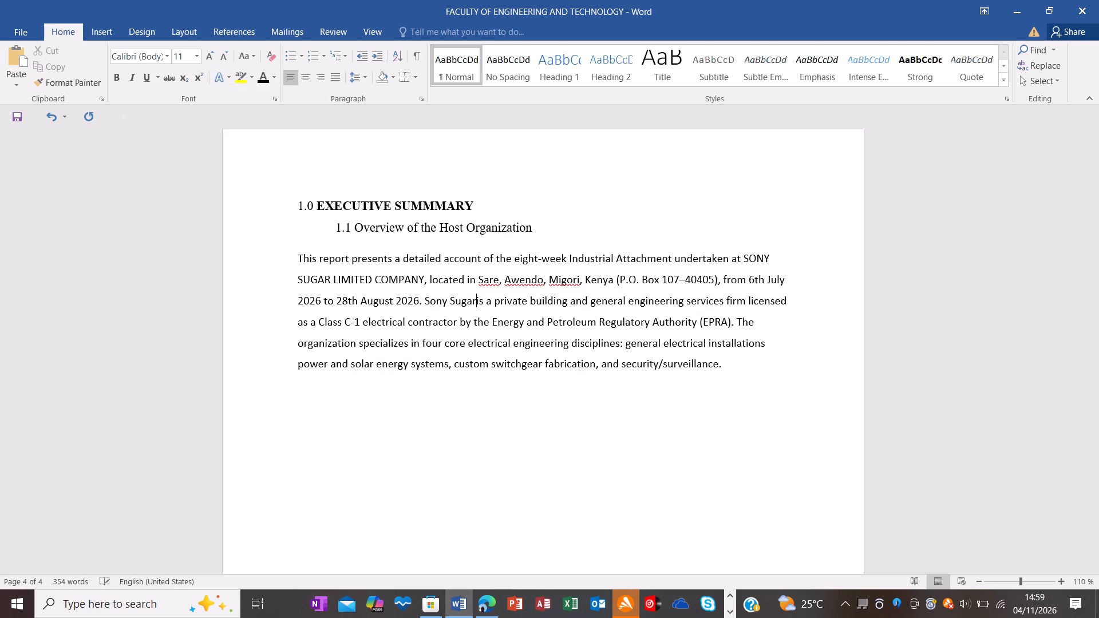
{"action": "key", "text": "space"}
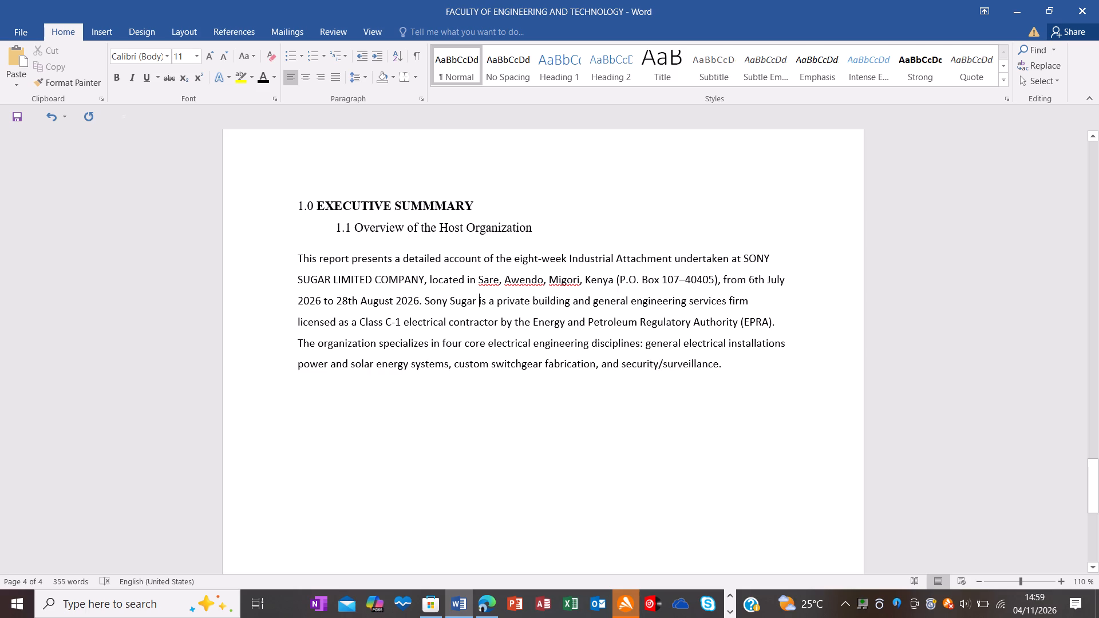
Replace "building and general engineering services firm" in the second sentence with "sugar manufacturing company", keeping "private" before it.
{"action": "left_click", "coordinate": [754, 301]}
{"action": "key", "text": "BackSpace"}
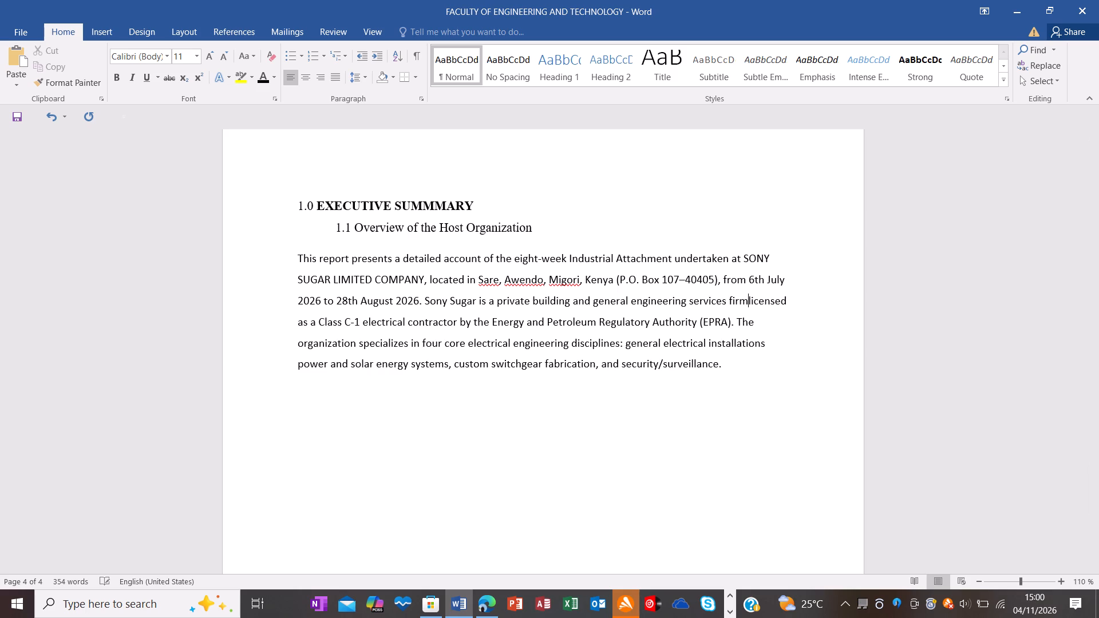
{"action": "key", "text": "BackSpace"}
{"action": "key", "text": "BackSpace"}
{"action": "key", "text": "BackSpace"}
{"action": "key", "text": "BackSpace"}
{"action": "key", "text": "BackSpace"}
{"action": "key", "text": "BackSpace"}
{"action": "key", "text": "BackSpace"}
{"action": "key", "text": "BackSpace"}
{"action": "key", "text": "BackSpace"}
{"action": "key", "text": "BackSpace"}
{"action": "key", "text": "BackSpace"}
{"action": "key", "text": "BackSpace"}
{"action": "key", "text": "BackSpace"}
{"action": "key", "text": "BackSpace"}
{"action": "key", "text": "BackSpace"}
{"action": "key", "text": "BackSpace"}
{"action": "key", "text": "BackSpace"}
{"action": "key", "text": "BackSpace"}
{"action": "key", "text": "BackSpace"}
{"action": "key", "text": "BackSpace"}
{"action": "key", "text": "BackSpace"}
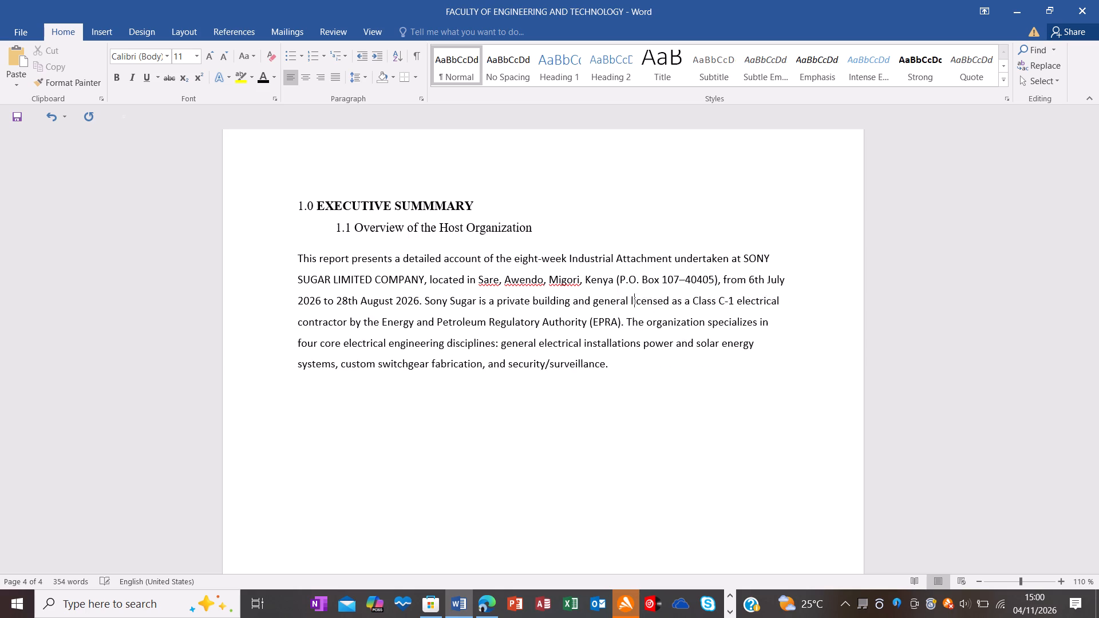
{"action": "key", "text": "BackSpace"}
{"action": "key", "text": "BackSpace"}
{"action": "key", "text": "BackSpace"}
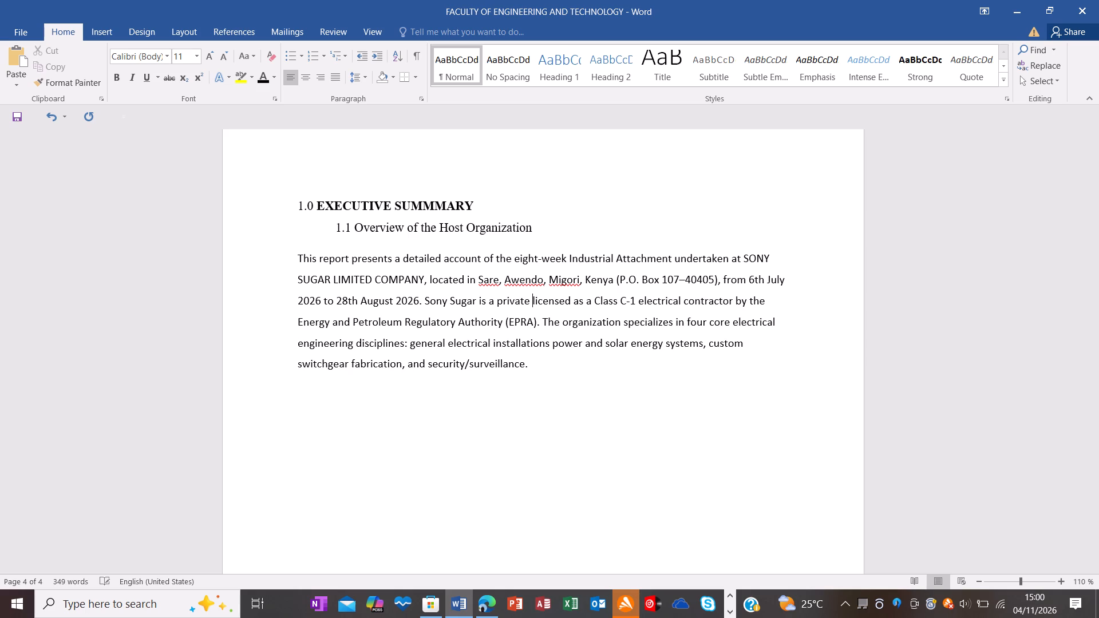
{"action": "type", "text": "sugar"}
{"action": "key", "text": "space"}
{"action": "type", "text": "manufacturing"}
{"action": "key", "text": "space"}
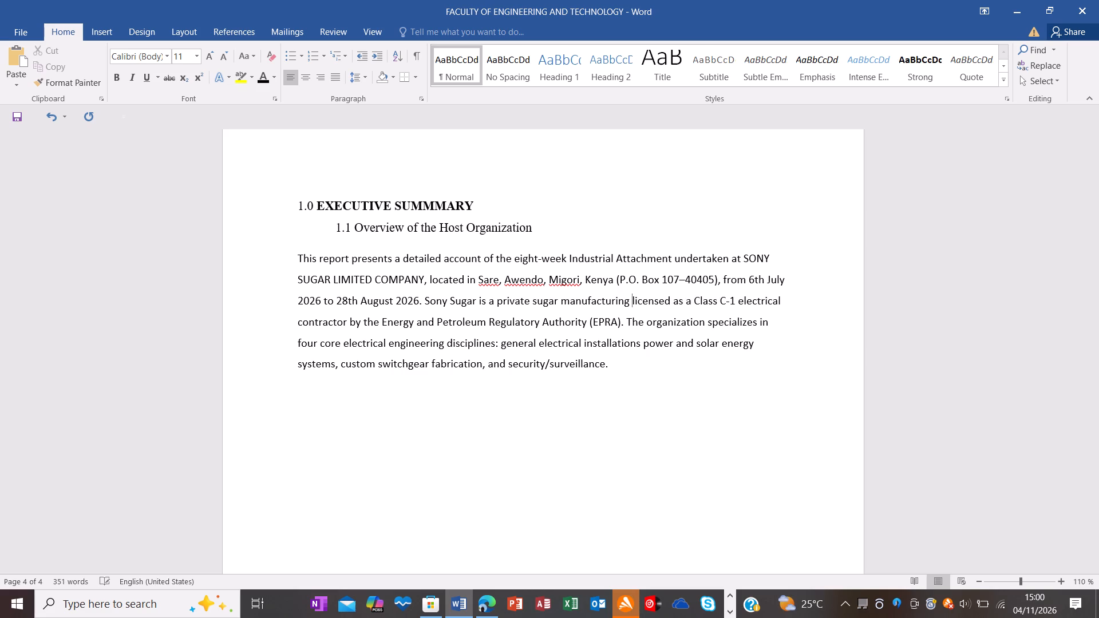
{"action": "type", "text": "compan"}
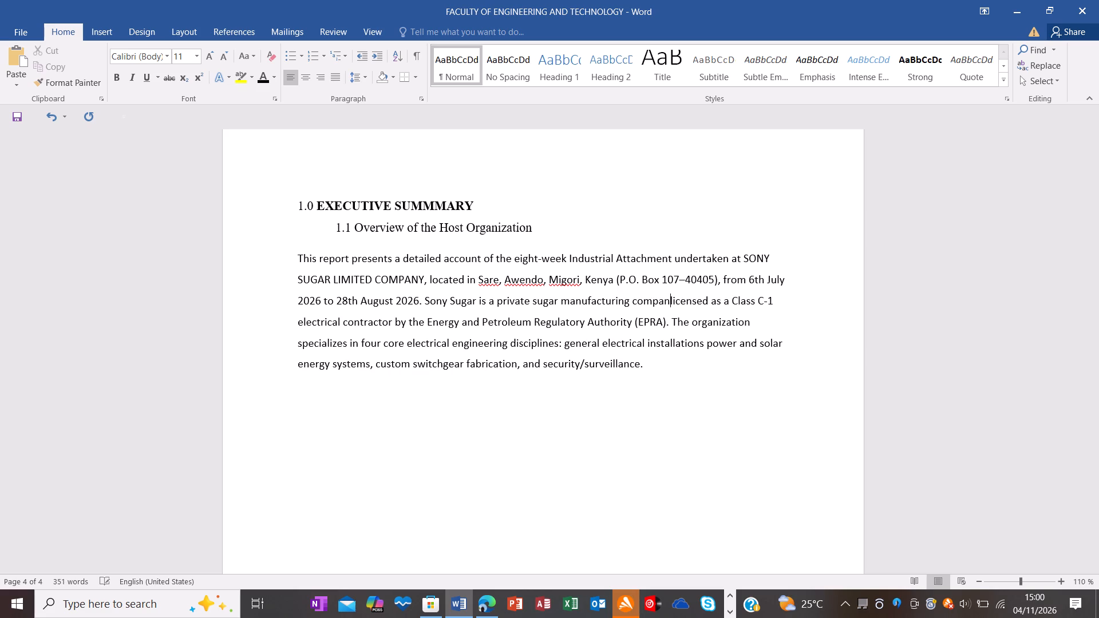
{"action": "key", "text": "y"}
{"action": "key", "text": "space"}
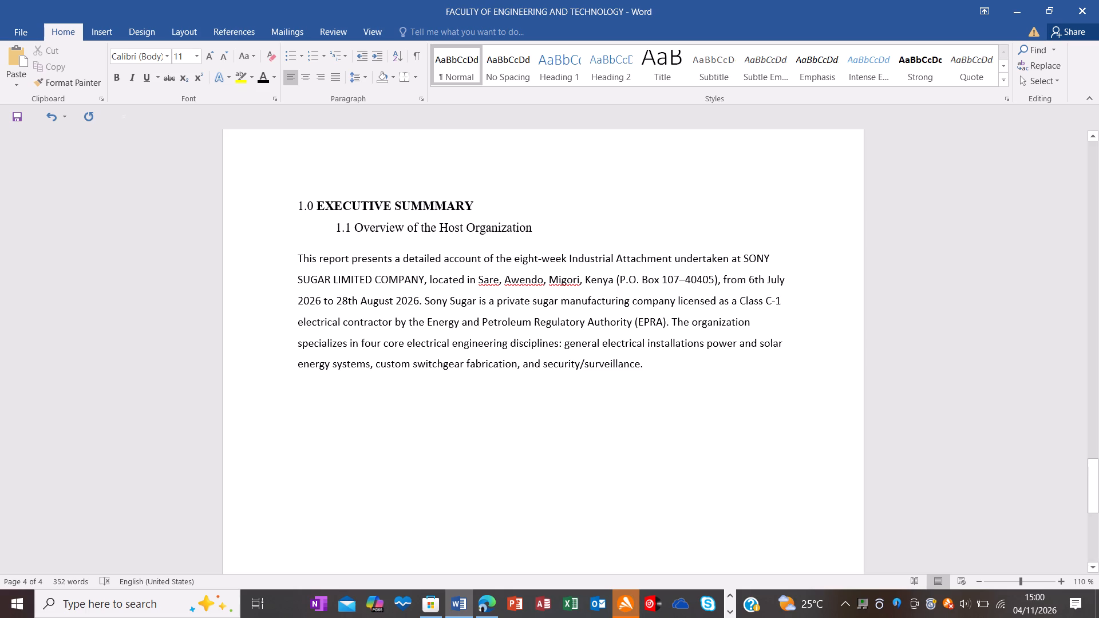
Replace the EPRA Class C-1 electrical contractor wording after "licensed" in the second sentence with "to offer training for attaches also.".
{"action": "left_click", "coordinate": [670, 323]}
{"action": "key", "text": "BackSpace"}
{"action": "key", "text": "BackSpace"}
{"action": "key", "text": "BackSpace"}
{"action": "key", "text": "BackSpace"}
{"action": "key", "text": "BackSpace"}
{"action": "key", "text": "BackSpace"}
{"action": "key", "text": "BackSpace"}
{"action": "key", "text": "BackSpace"}
{"action": "key", "text": "BackSpace"}
{"action": "key", "text": "BackSpace"}
{"action": "key", "text": "BackSpace"}
{"action": "key", "text": "BackSpace"}
{"action": "key", "text": "BackSpace"}
{"action": "key", "text": "BackSpace"}
{"action": "key", "text": "BackSpace"}
{"action": "key", "text": "BackSpace"}
{"action": "key", "text": "BackSpace"}
{"action": "key", "text": "BackSpace"}
{"action": "key", "text": "BackSpace"}
{"action": "key", "text": "BackSpace"}
{"action": "key", "text": "BackSpace"}
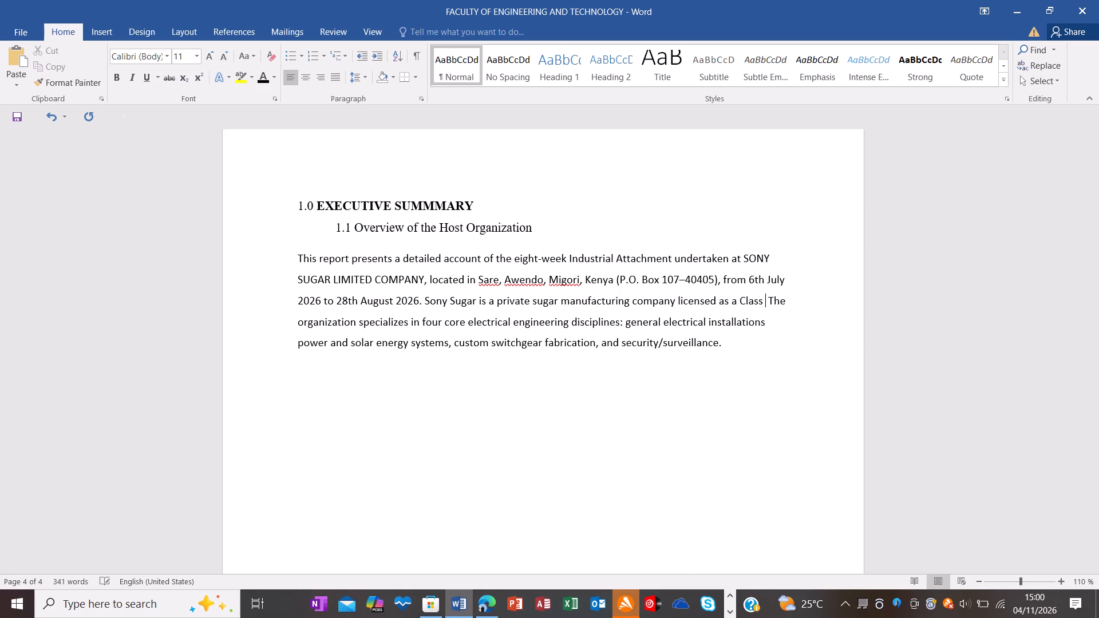
{"action": "key", "text": "BackSpace"}
{"action": "key", "text": "BackSpace"}
{"action": "key", "text": "BackSpace"}
{"action": "key", "text": "BackSpace"}
{"action": "key", "text": "BackSpace"}
{"action": "key", "text": "BackSpace"}
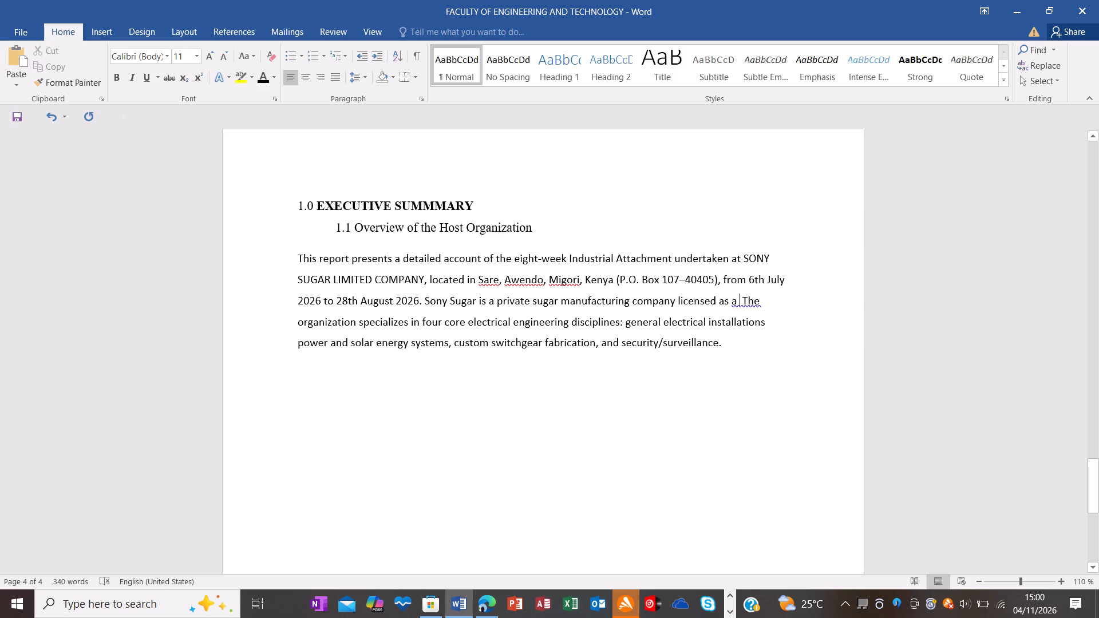
{"action": "key", "text": "BackSpace"}
{"action": "key", "text": "BackSpace"}
{"action": "key", "text": "BackSpace"}
{"action": "key", "text": "BackSpace"}
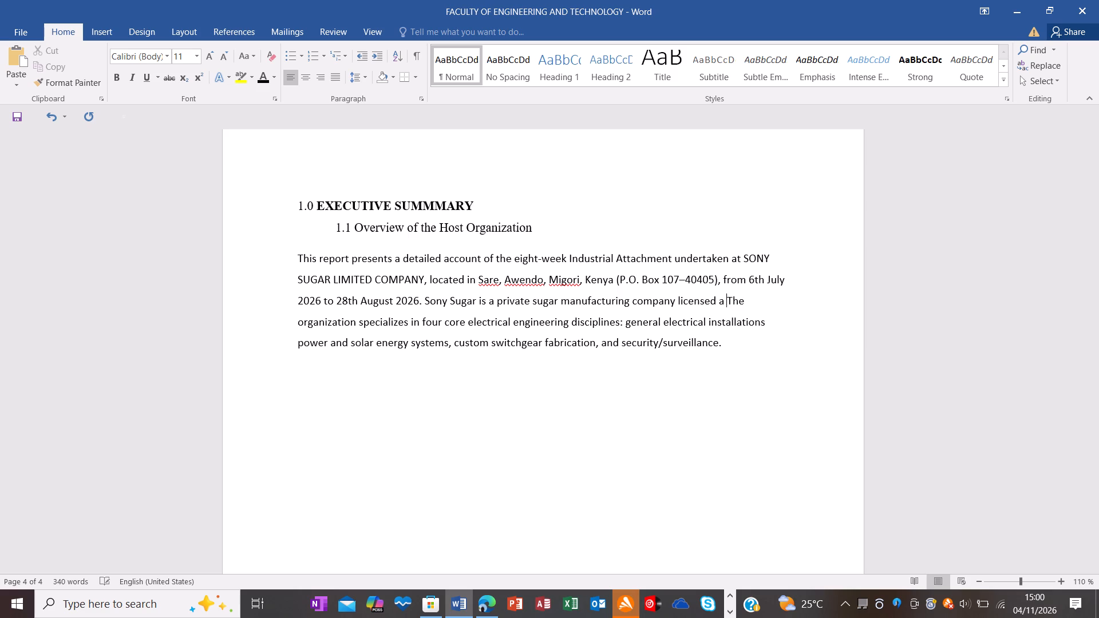
{"action": "key", "text": "BackSpace"}
{"action": "type", "text": "to offer"}
{"action": "key", "text": "space"}
{"action": "type", "text": "ta"}
{"action": "key", "text": "BackSpace"}
{"action": "type", "text": "raini"}
{"action": "key", "text": "n"}
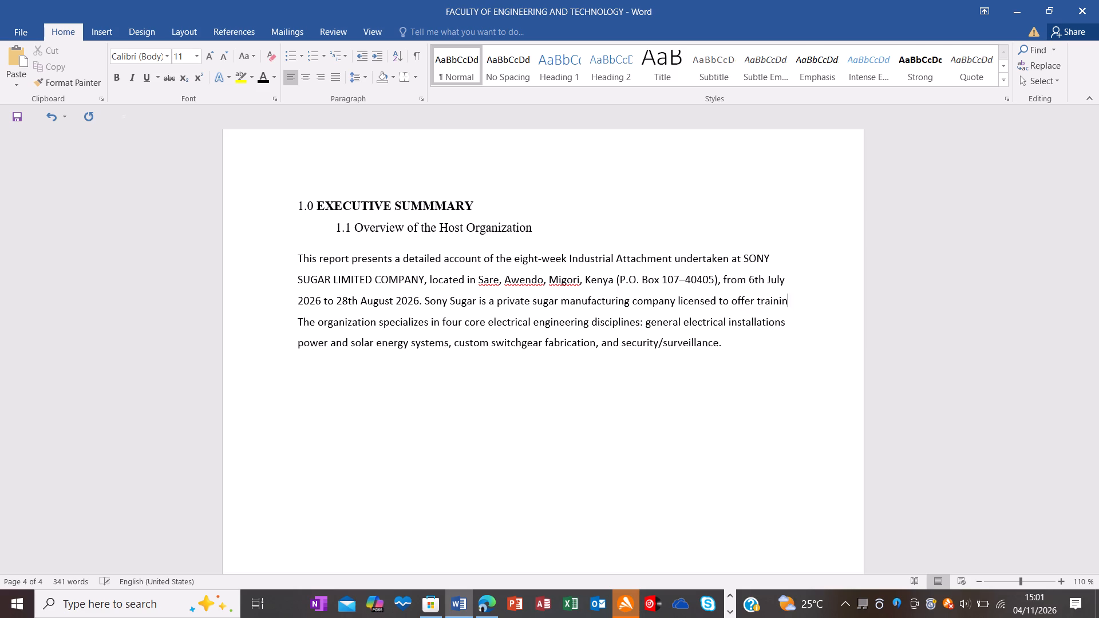
{"action": "type", "text": "g for att"}
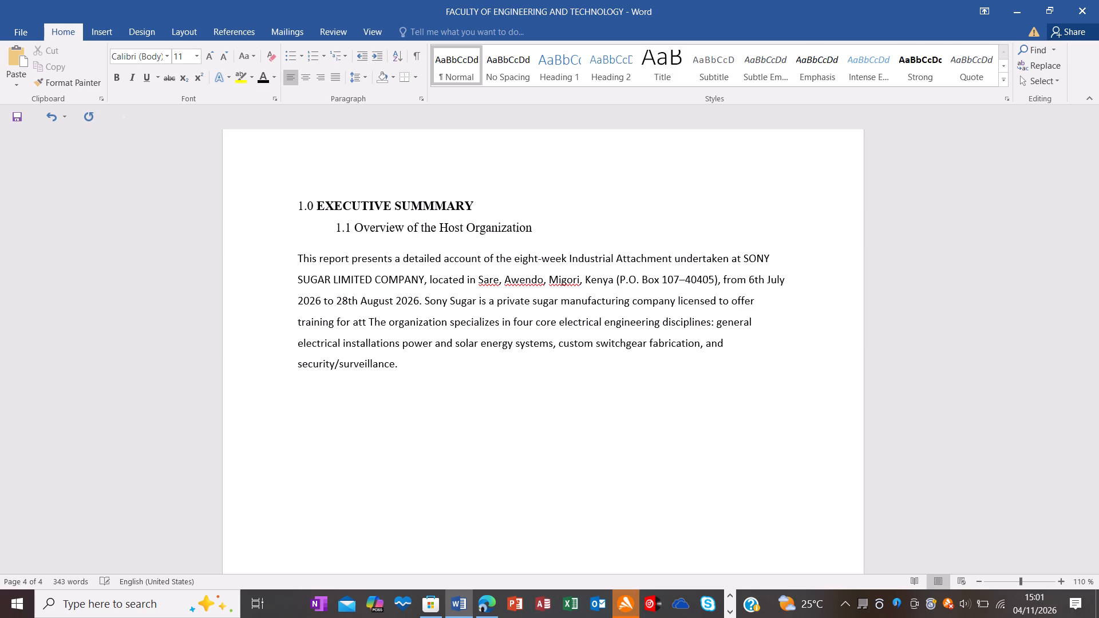
{"action": "type", "text": "aches also."}
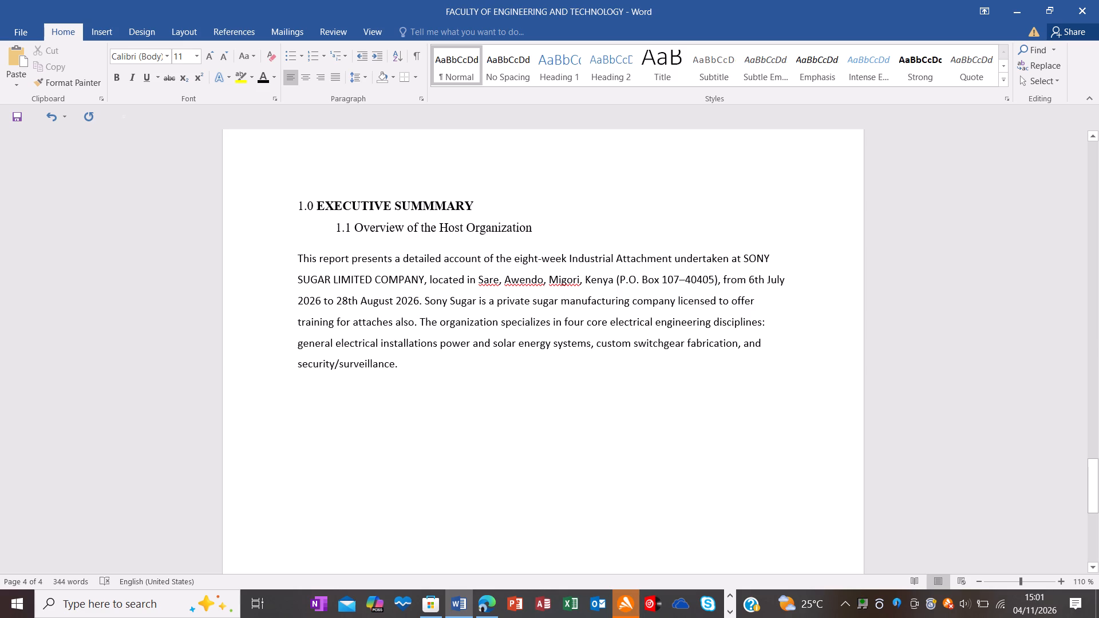
Replace the list of disciplines after the colon in the third sentence with "Electrical ,manufacturing, Civil".
{"action": "left_click", "coordinate": [585, 318]}
{"action": "left_click", "coordinate": [426, 374]}
{"action": "key", "text": "BackSpace"}
{"action": "key", "text": "BackSpace"}
{"action": "key", "text": "BackSpace"}
{"action": "key", "text": "BackSpace"}
{"action": "key", "text": "BackSpace"}
{"action": "key", "text": "BackSpace"}
{"action": "key", "text": "BackSpace"}
{"action": "key", "text": "BackSpace"}
{"action": "key", "text": "BackSpace"}
{"action": "key", "text": "BackSpace"}
{"action": "key", "text": "BackSpace"}
{"action": "key", "text": "BackSpace"}
{"action": "key", "text": "BackSpace"}
{"action": "key", "text": "BackSpace"}
{"action": "key", "text": "BackSpace"}
{"action": "key", "text": "BackSpace"}
{"action": "key", "text": "BackSpace"}
{"action": "key", "text": "BackSpace"}
{"action": "key", "text": "BackSpace"}
{"action": "key", "text": "BackSpace"}
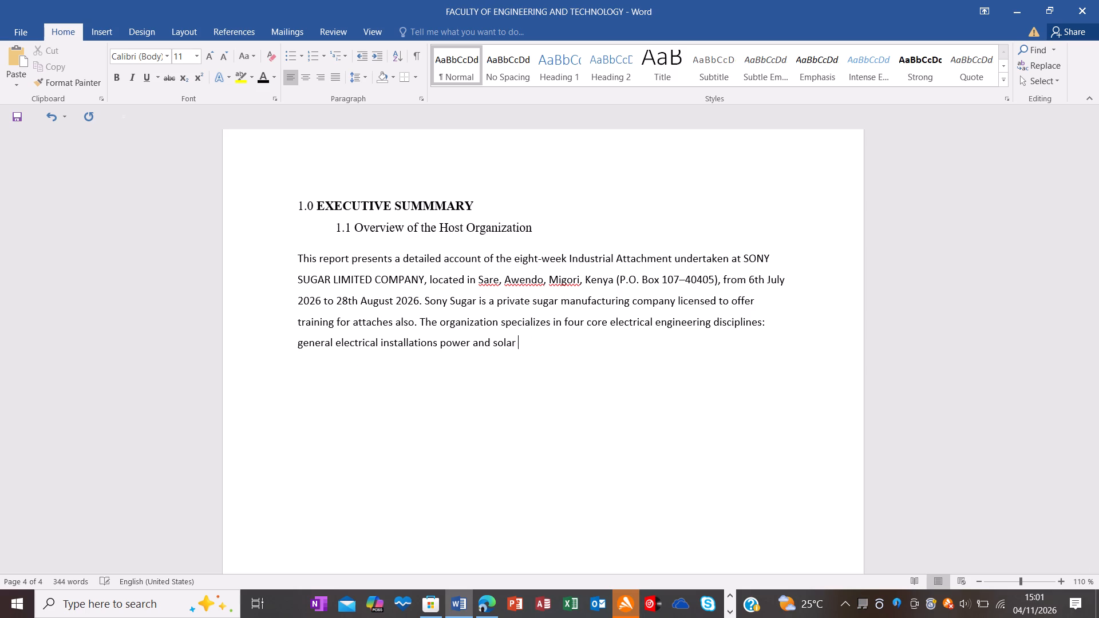
{"action": "key", "text": "BackSpace"}
{"action": "key", "text": "BackSpace"}
{"action": "key", "text": "BackSpace"}
{"action": "key", "text": "BackSpace"}
{"action": "key", "text": "BackSpace"}
{"action": "key", "text": "BackSpace"}
{"action": "key", "text": "BackSpace"}
{"action": "key", "text": "BackSpace"}
{"action": "key", "text": "BackSpace"}
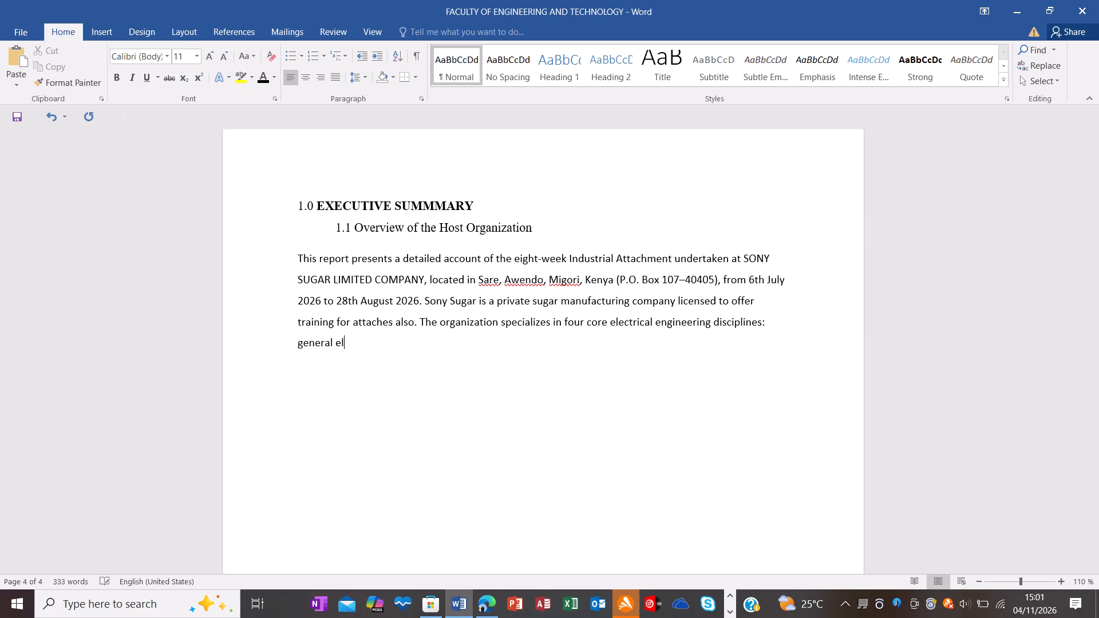
{"action": "key", "text": "BackSpace"}
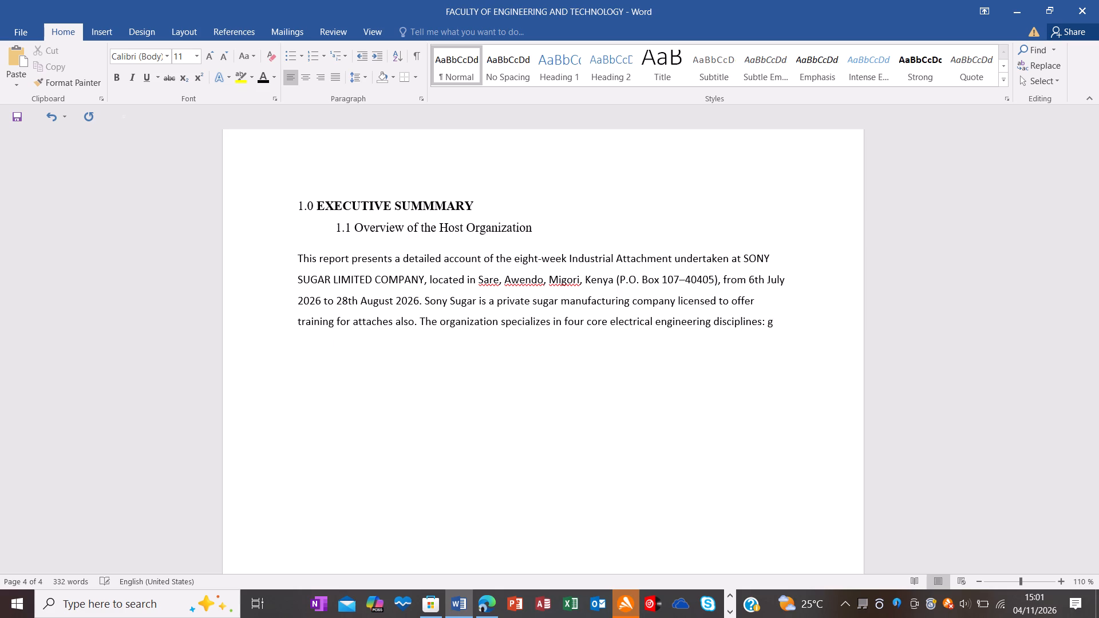
{"action": "key", "text": "BackSpace"}
{"action": "type", "text": "Electrical"}
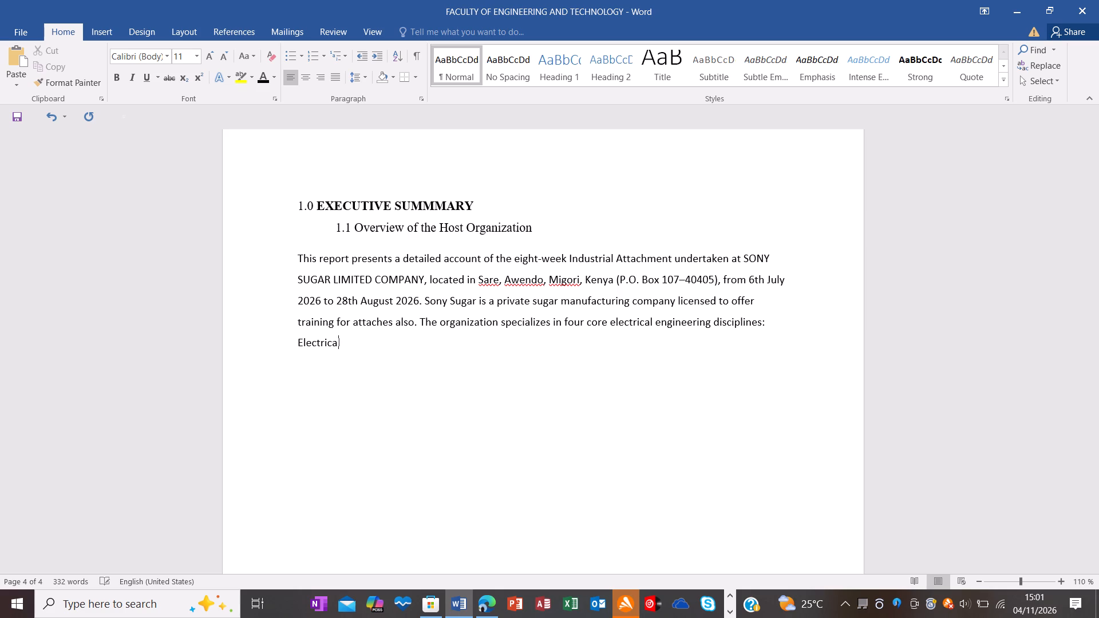
{"action": "key", "text": "space"}
{"action": "type", "text": ",manufacturing"}
{"action": "key", "text": "space"}
{"action": "key", "text": "BackSpace"}
{"action": "type", "text": ","}
{"action": "key", "text": "space"}
{"action": "type", "text": "Civil"}
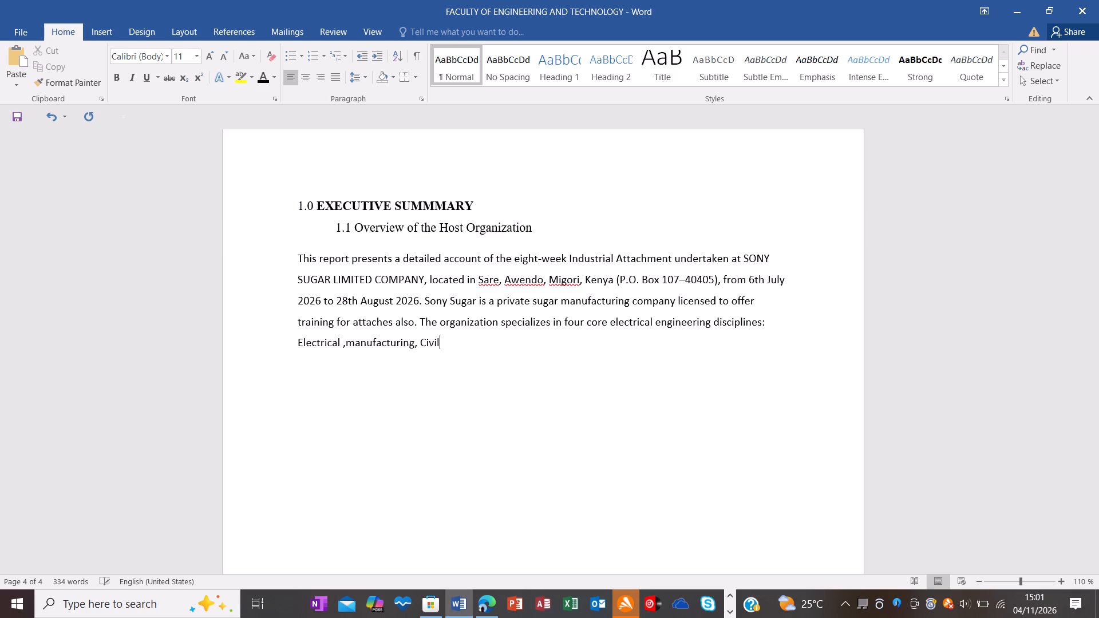
Capitalize "Manufacturing" in the disciplines list and correct the spacing around the comma before it to read "Electrical, Manufacturing".
{"action": "left_click", "coordinate": [352, 343]}
{"action": "key", "text": "BackSpace"}
{"action": "key", "text": "m"}
{"action": "key", "text": "BackSpace"}
{"action": "key", "text": "shift+m"}
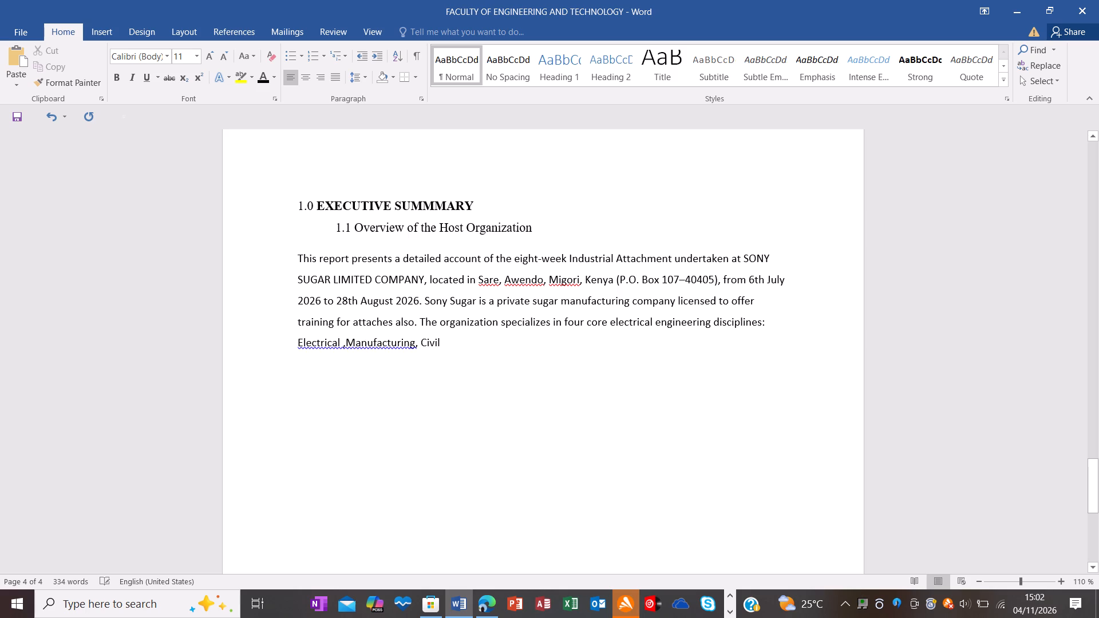
{"action": "left_click", "coordinate": [344, 343]}
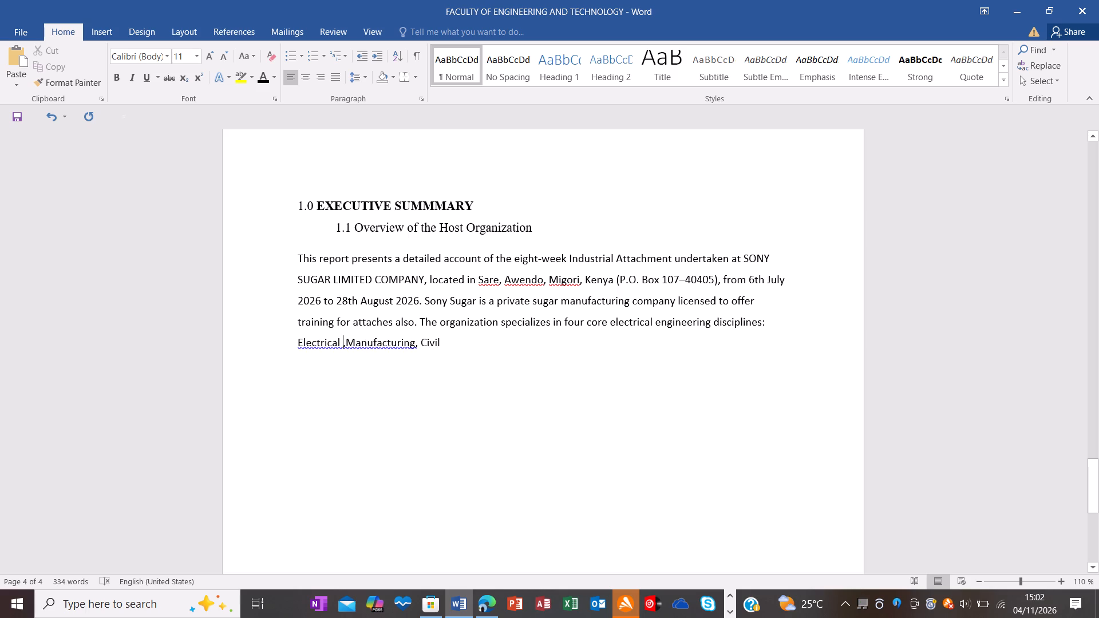
{"action": "left_click", "coordinate": [344, 343]}
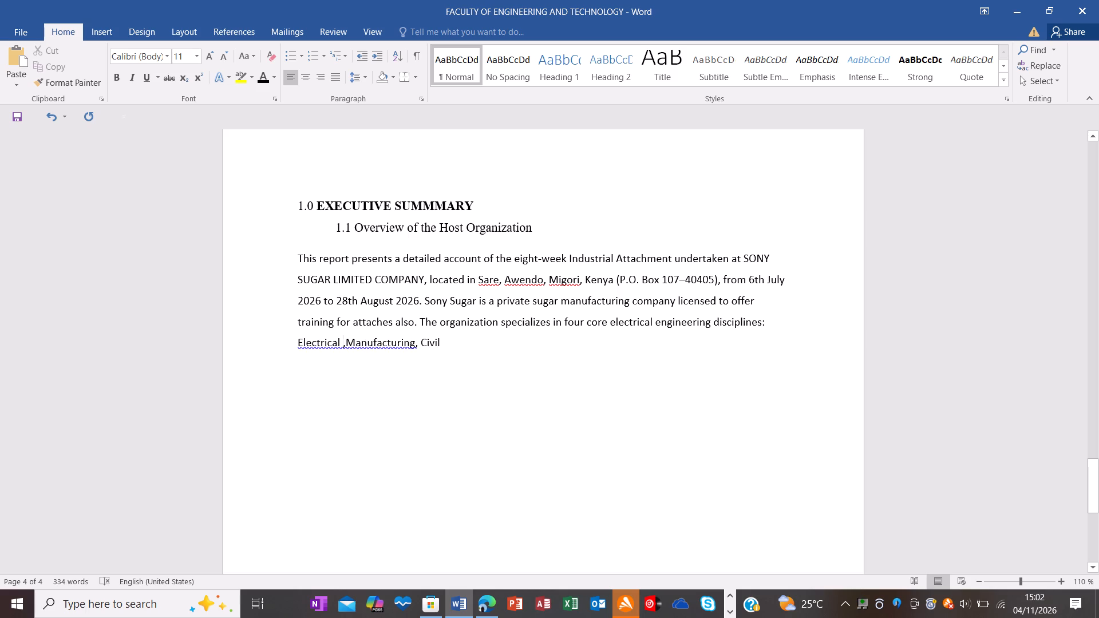
{"action": "left_click", "coordinate": [344, 343]}
{"action": "left_click", "coordinate": [345, 340]}
{"action": "key", "text": "space"}
{"action": "left_click", "coordinate": [449, 346]}
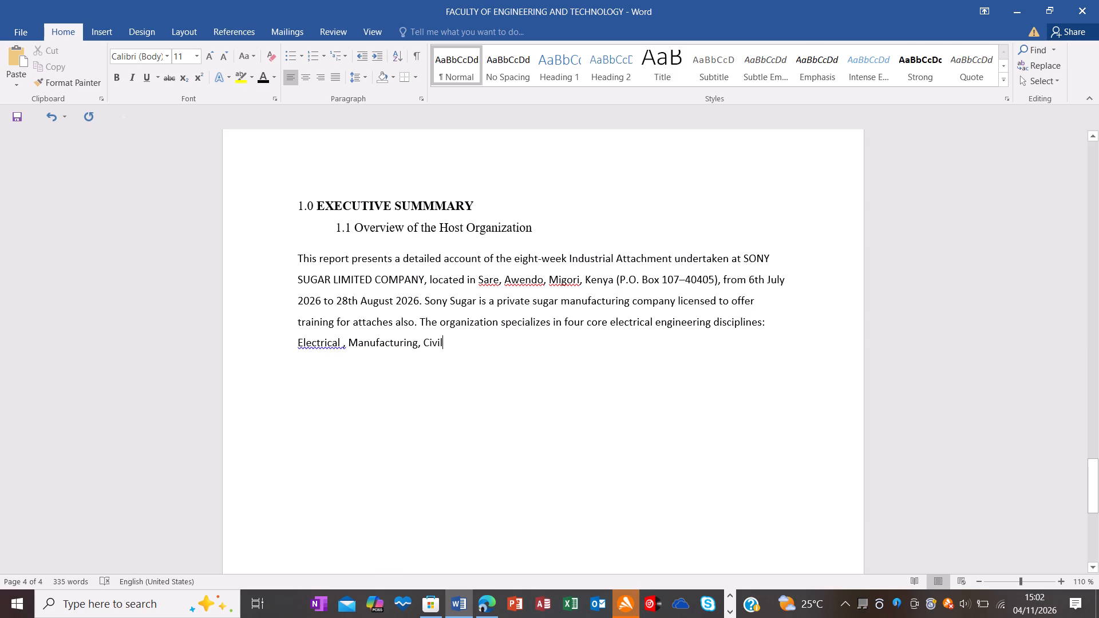
{"action": "left_click", "coordinate": [342, 342]}
{"action": "key", "text": "BackSpace"}
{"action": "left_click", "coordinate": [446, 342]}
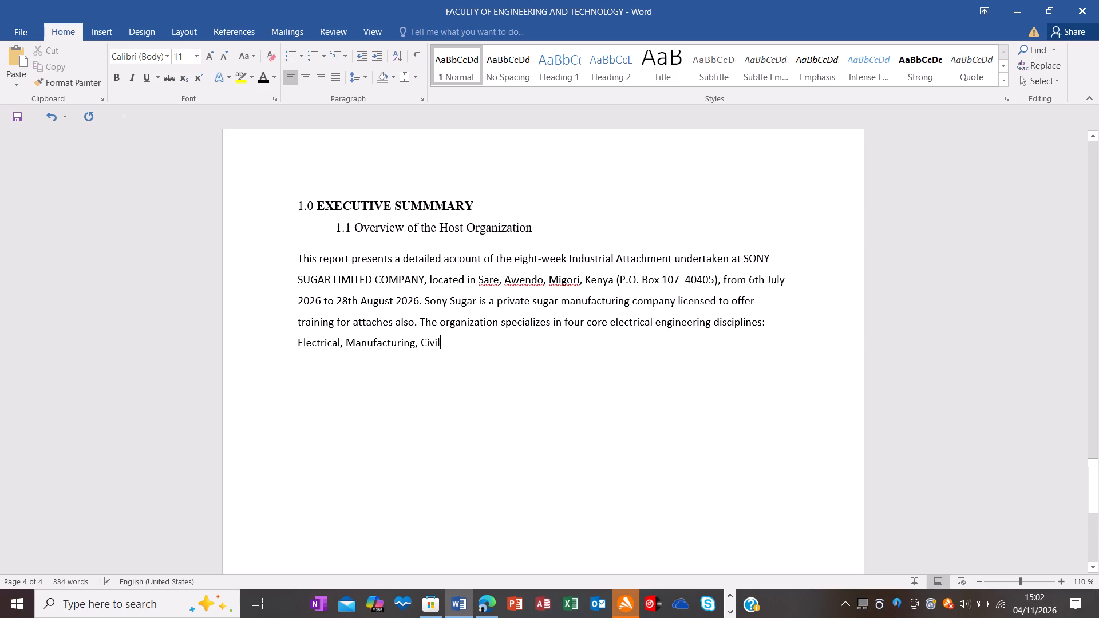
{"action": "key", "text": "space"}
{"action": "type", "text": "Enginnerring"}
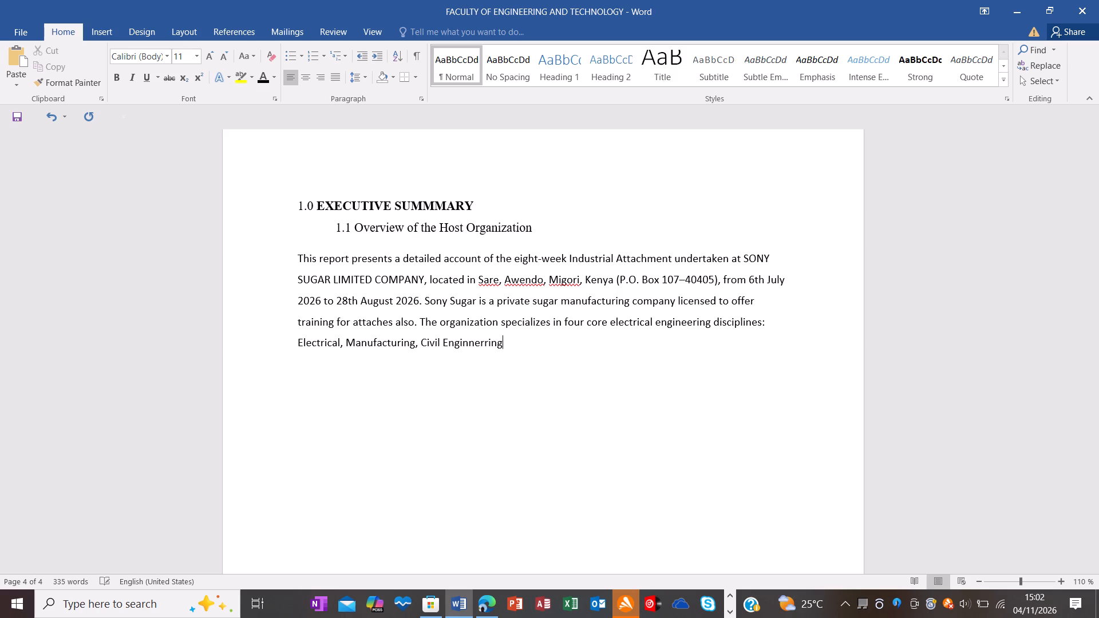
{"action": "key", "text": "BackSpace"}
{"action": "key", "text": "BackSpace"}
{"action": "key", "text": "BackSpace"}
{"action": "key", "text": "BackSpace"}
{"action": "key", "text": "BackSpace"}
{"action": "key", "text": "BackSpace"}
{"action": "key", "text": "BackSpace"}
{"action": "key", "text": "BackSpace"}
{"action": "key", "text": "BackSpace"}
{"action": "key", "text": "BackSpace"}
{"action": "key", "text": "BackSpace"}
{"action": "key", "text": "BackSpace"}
Complete the disciplines list after "Civil" with "and Chemical Enginnnering.".
{"action": "type", "text": "and"}
{"action": "key", "text": "space"}
{"action": "type", "text": "Chemiv"}
{"action": "key", "text": "BackSpace"}
{"action": "type", "text": "cal"}
{"action": "key", "text": "space"}
{"action": "type", "text": "Enginnnering"}
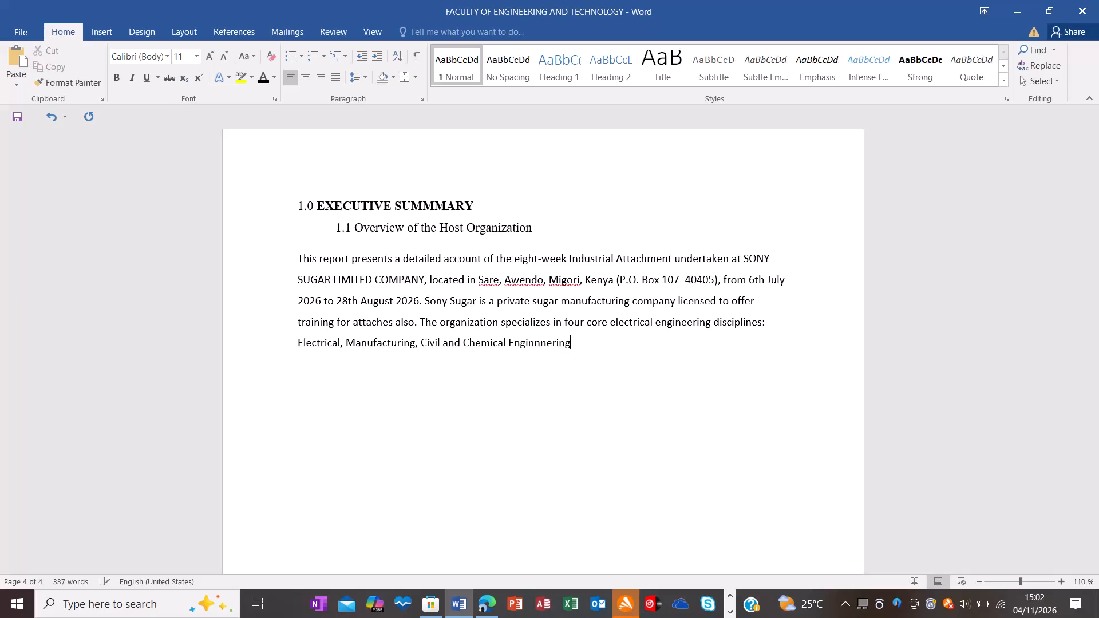
{"action": "key", "text": "period"}
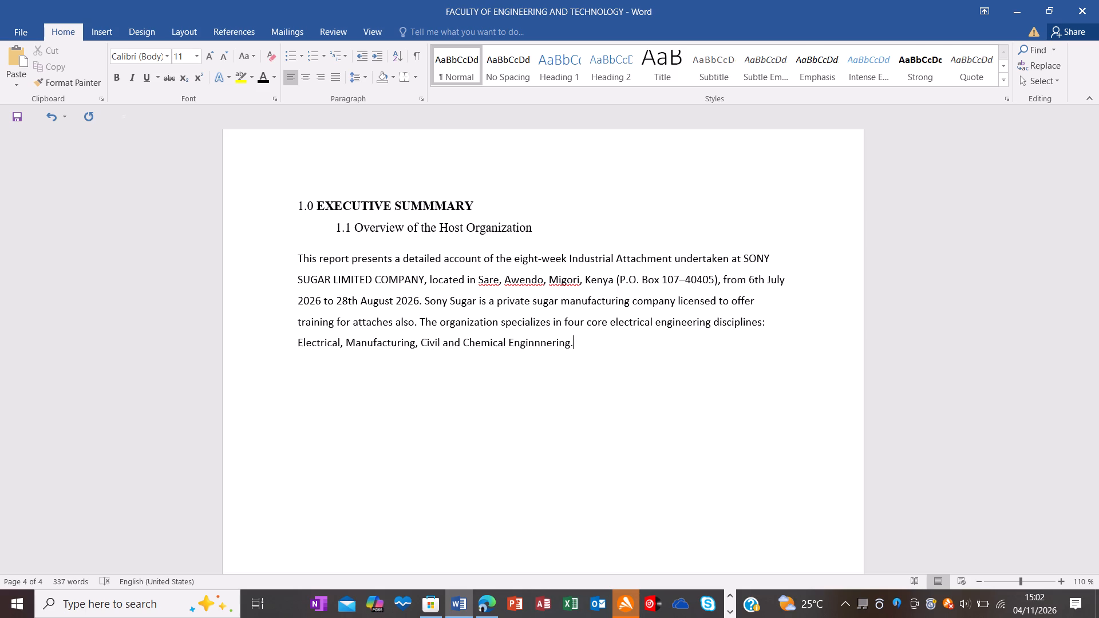
Run the spelling check, changing "Enginnnering" to "Engineering" and ignoring the flagged place names Sare, Awendo and Migori.
{"action": "scroll", "coordinate": [446, 342], "scroll_direction": "down", "scroll_amount": 2}
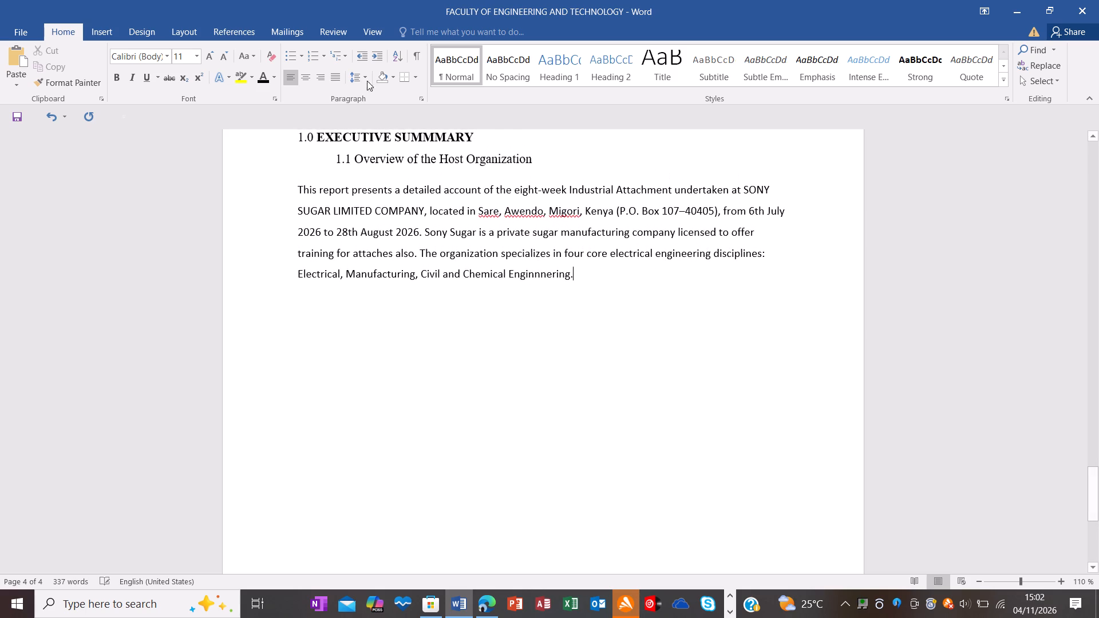
{"action": "left_click", "coordinate": [338, 30]}
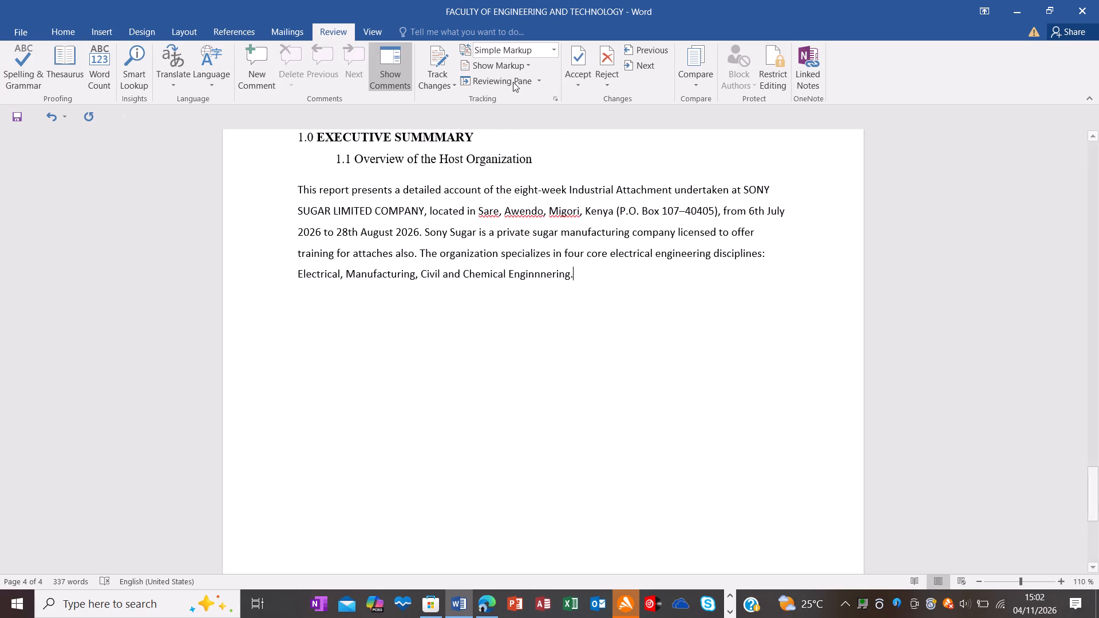
{"action": "left_click", "coordinate": [20, 57]}
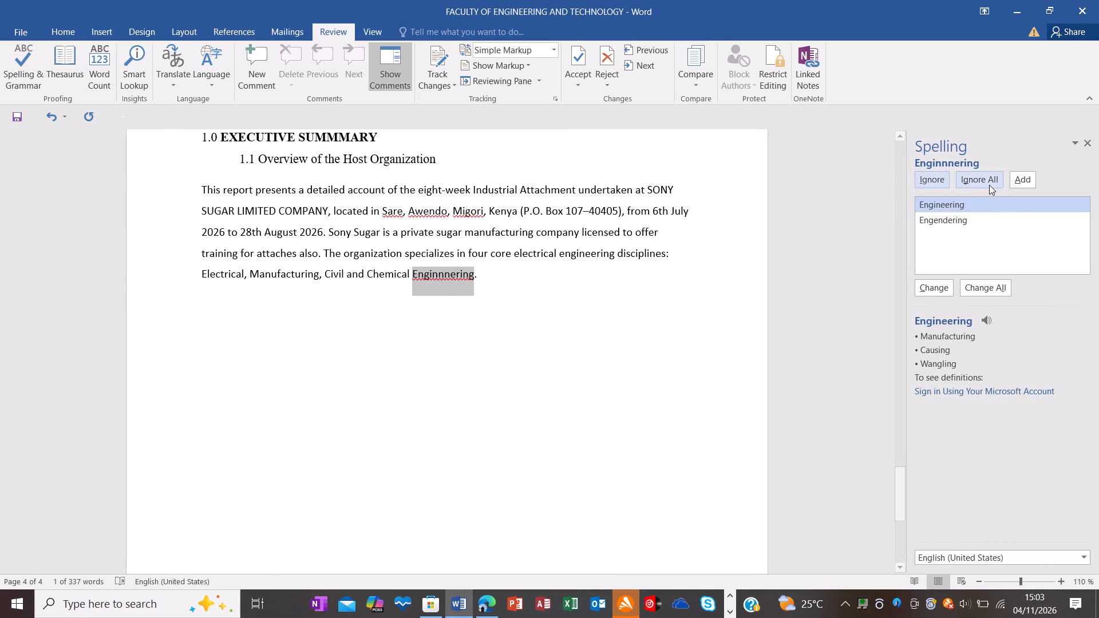
{"action": "left_click", "coordinate": [962, 200]}
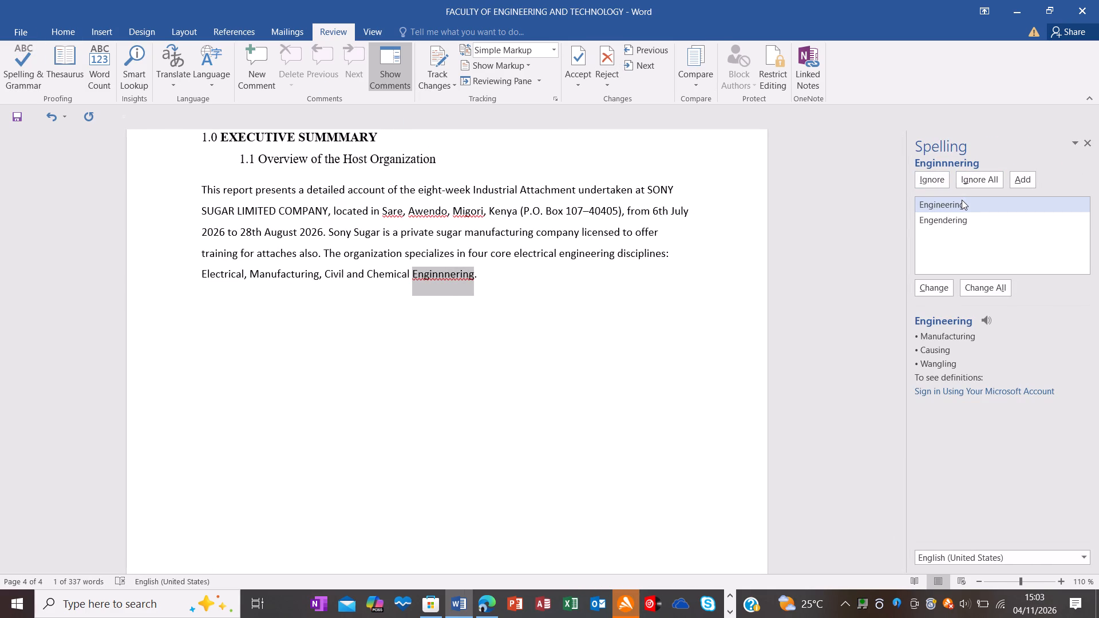
{"action": "left_click", "coordinate": [939, 293]}
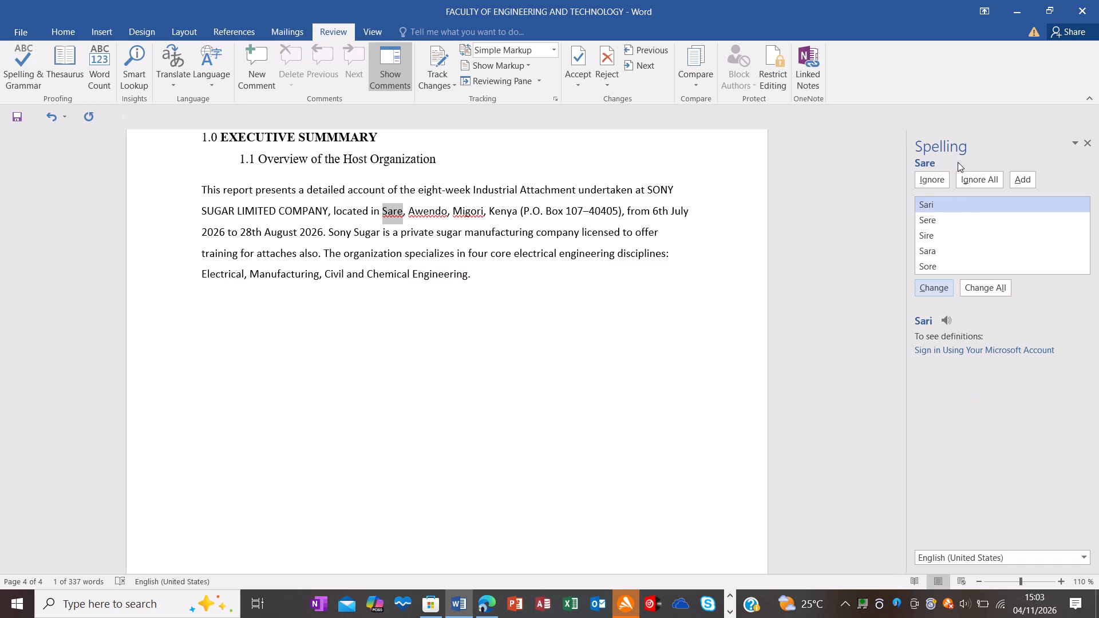
{"action": "left_click", "coordinate": [945, 176]}
{"action": "left_click", "coordinate": [944, 176]}
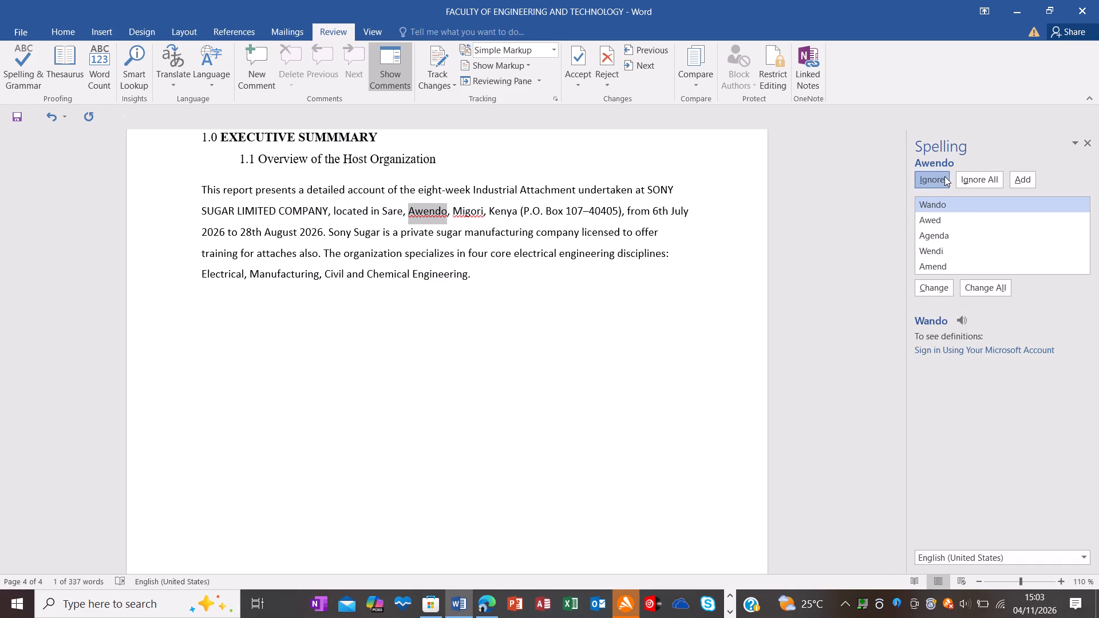
{"action": "left_click", "coordinate": [944, 176]}
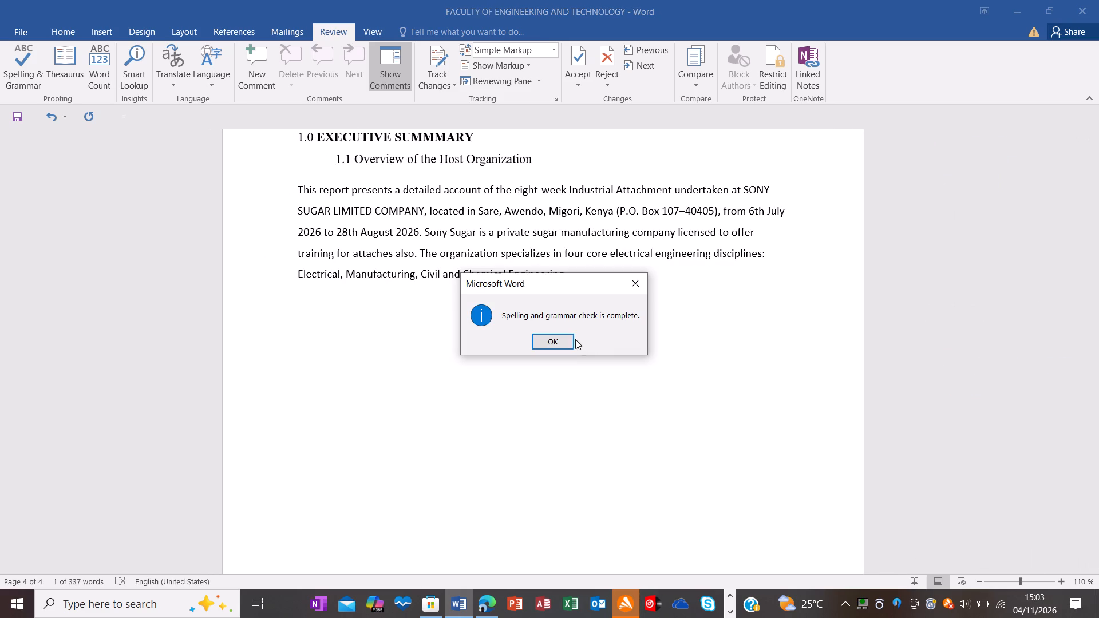
{"action": "left_click", "coordinate": [566, 340]}
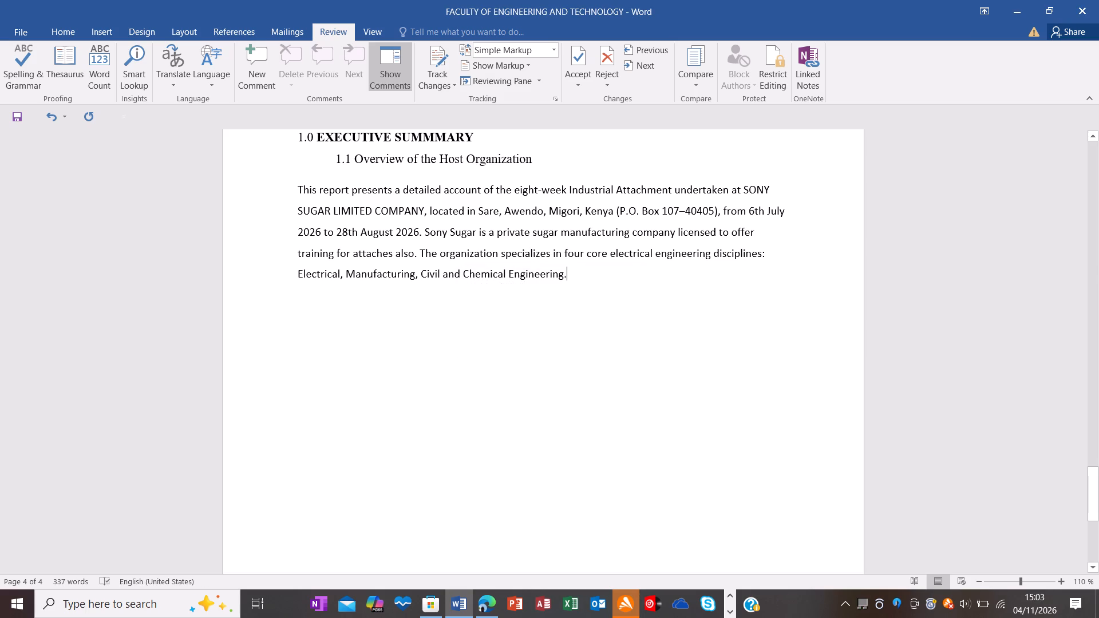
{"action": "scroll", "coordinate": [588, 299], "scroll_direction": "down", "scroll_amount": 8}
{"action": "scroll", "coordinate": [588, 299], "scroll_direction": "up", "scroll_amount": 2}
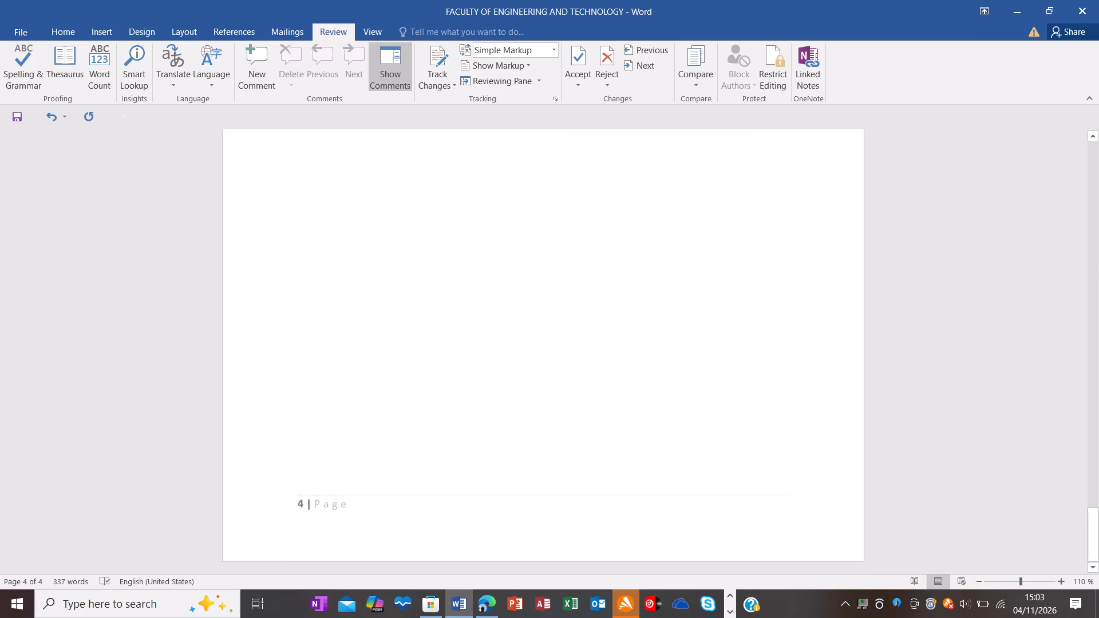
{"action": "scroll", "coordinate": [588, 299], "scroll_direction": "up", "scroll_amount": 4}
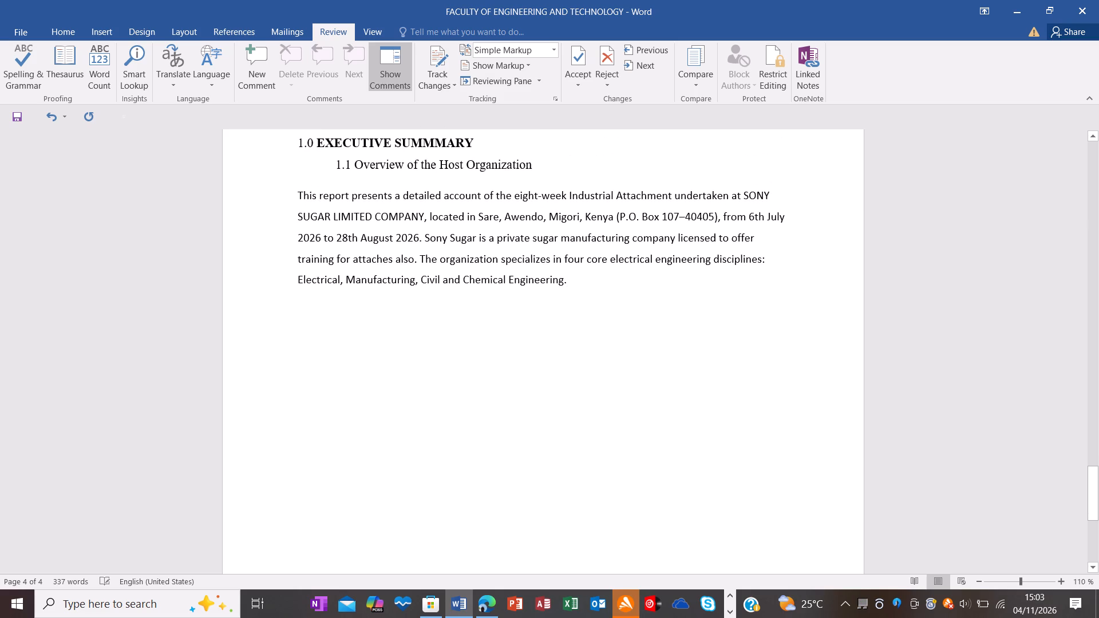
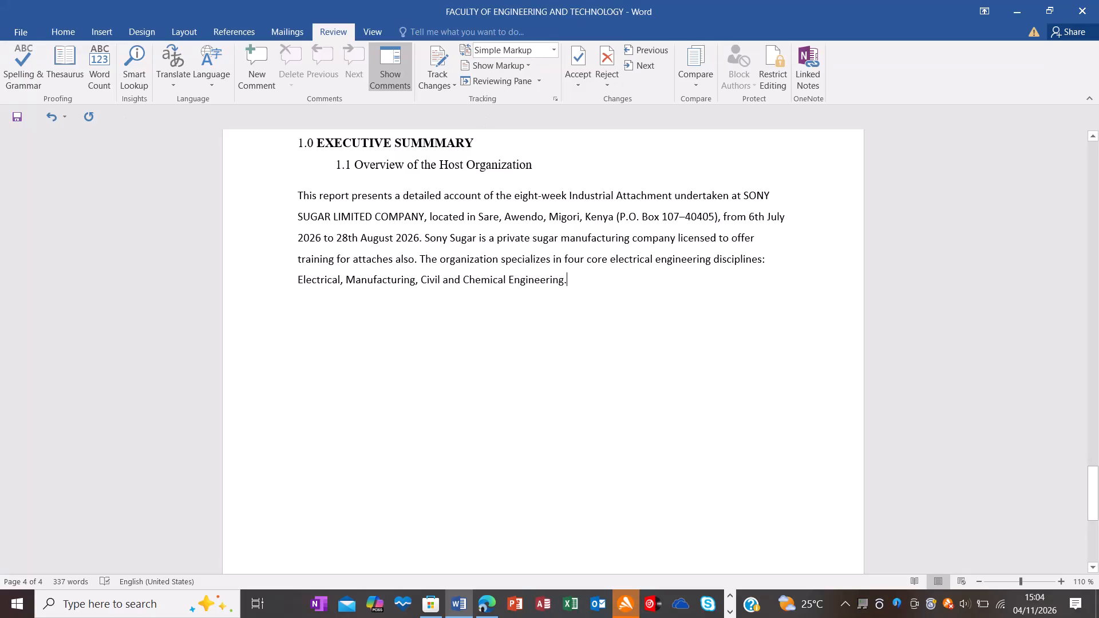
Change the ownership word before "sugar manufacturing company" in the host organization overview to "public".
{"action": "left_click", "coordinate": [532, 236]}
{"action": "key", "text": "BackSpace"}
{"action": "key", "text": "BackSpace"}
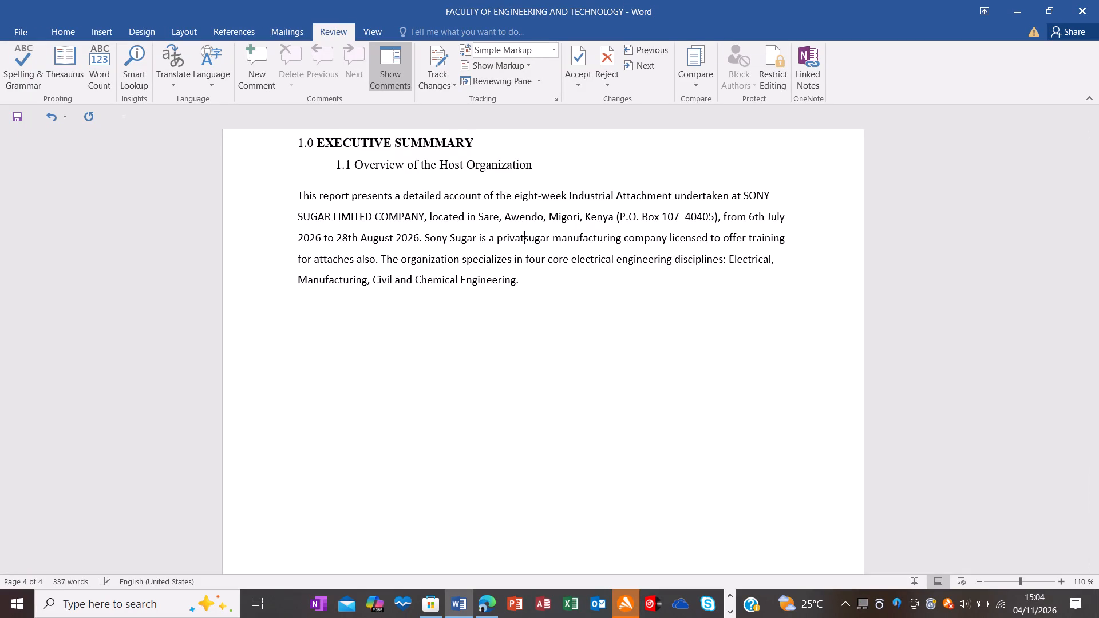
{"action": "key", "text": "BackSpace"}
{"action": "key", "text": "BackSpace"}
{"action": "key", "text": "BackSpace"}
{"action": "key", "text": "BackSpace"}
{"action": "key", "text": "BackSpace"}
{"action": "key", "text": "BackSpace"}
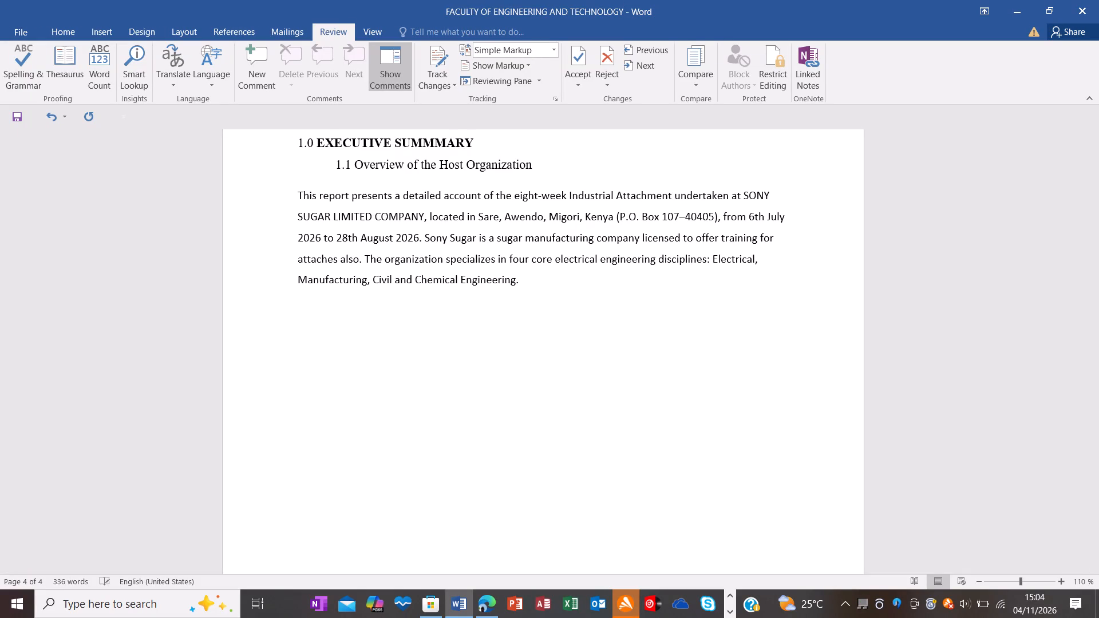
{"action": "key", "text": "p"}
{"action": "type", "text": "ublic"}
{"action": "key", "text": "space"}
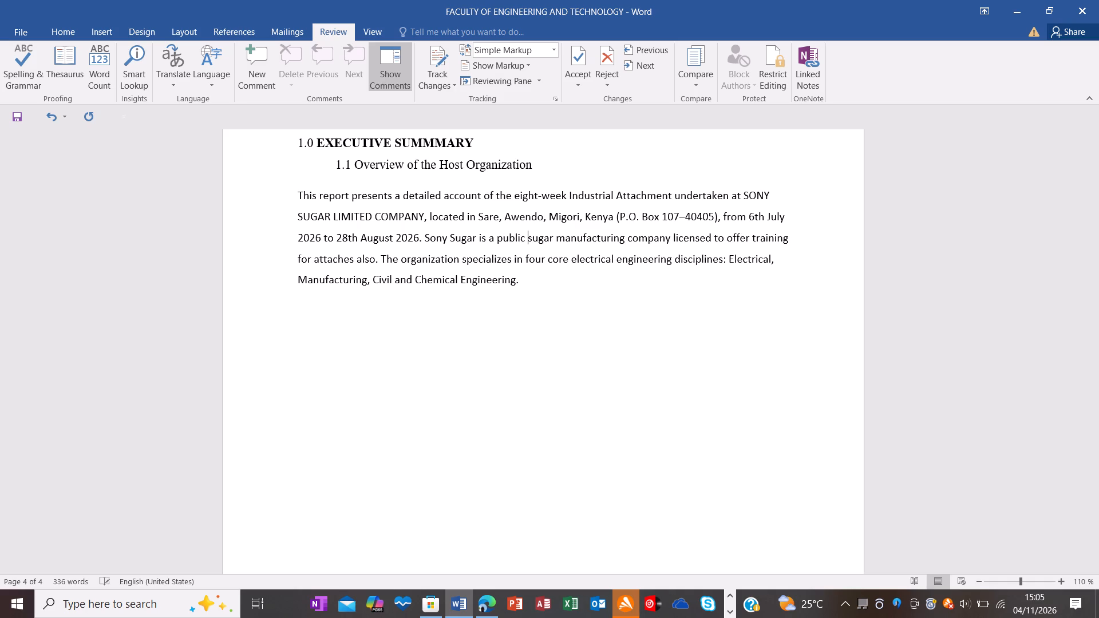
Insert "limited liability" after "public" in the sentence describing Sony Sugar, spelled and spaced correctly.
{"action": "type", "text": "limite liability"}
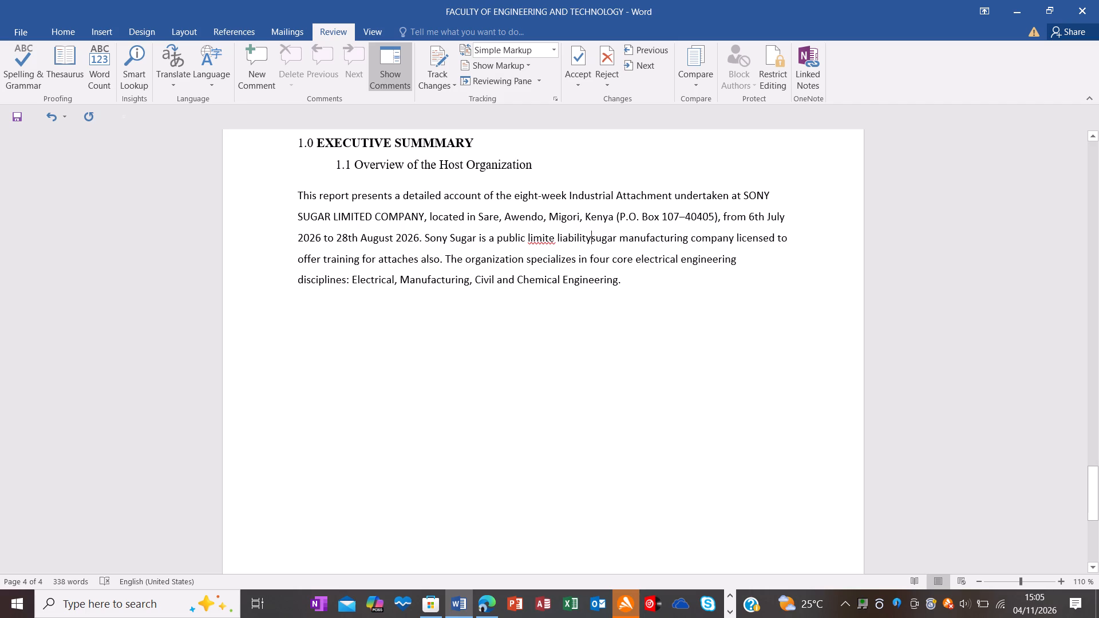
{"action": "left_click", "coordinate": [553, 232]}
{"action": "key", "text": "d"}
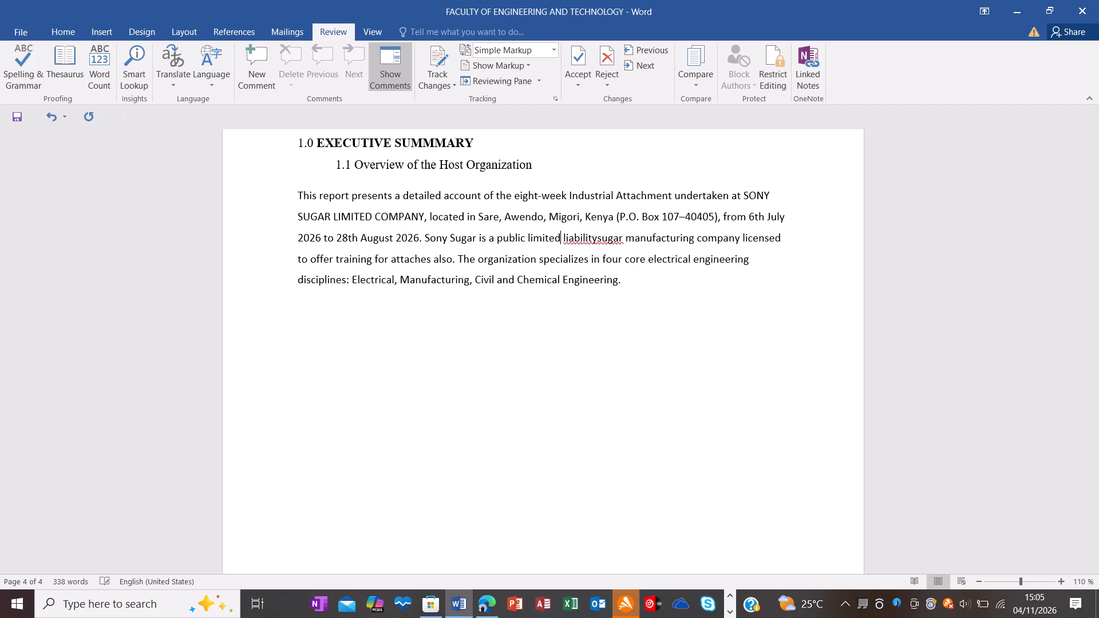
{"action": "left_click", "coordinate": [595, 237]}
{"action": "key", "text": "space"}
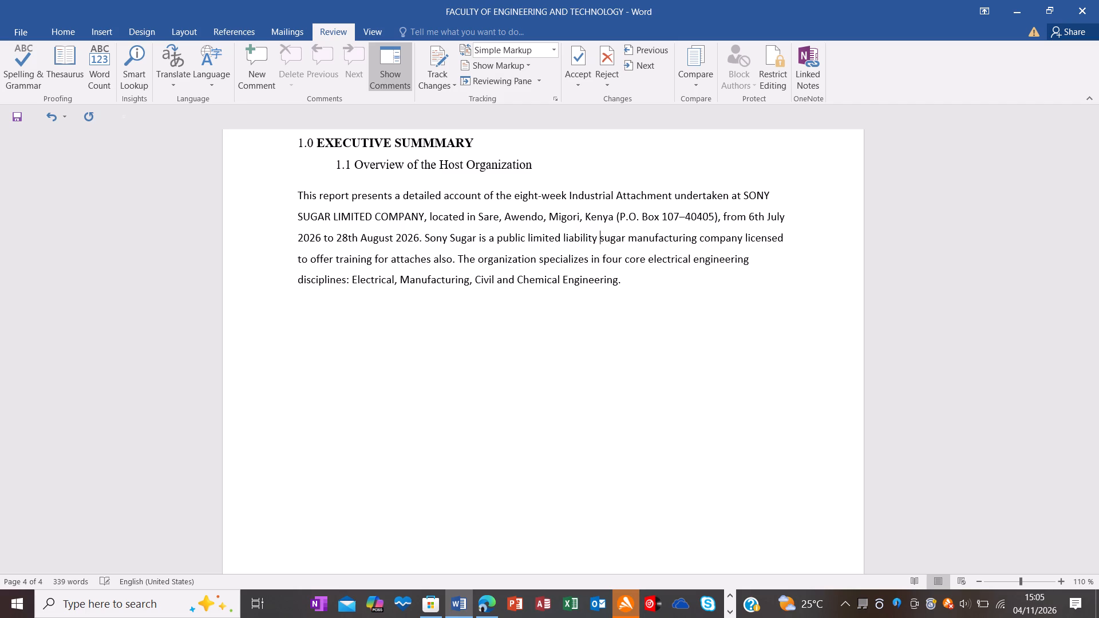
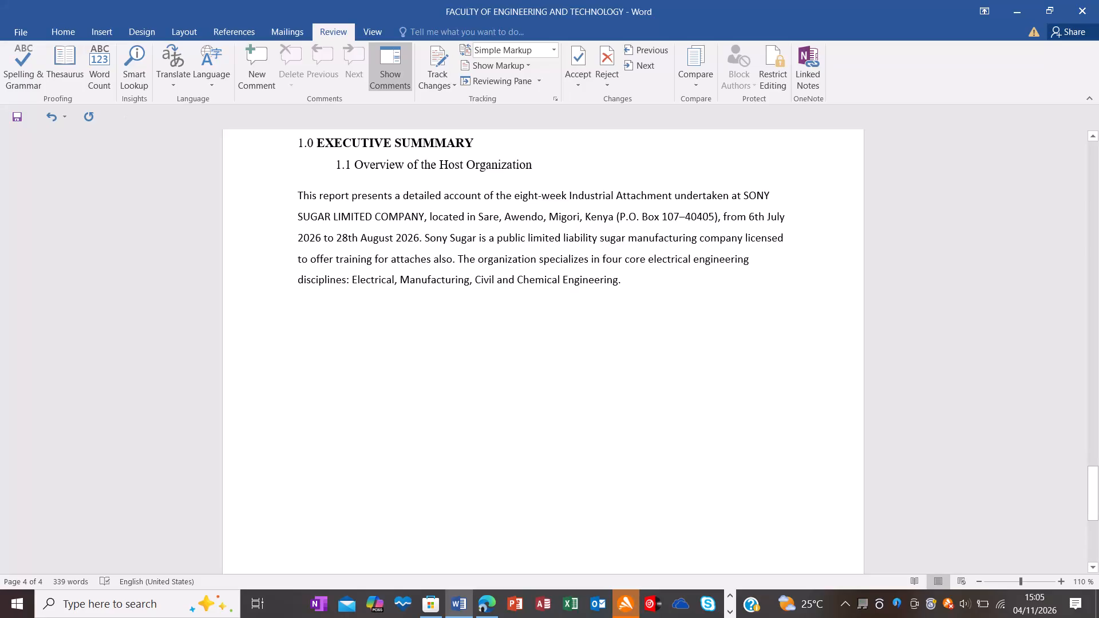
Review the report's cover page and table of contents for the section that follows the host organization overview.
{"action": "left_click", "coordinate": [669, 283]}
{"action": "scroll", "coordinate": [732, 297], "scroll_direction": "up", "scroll_amount": 18}
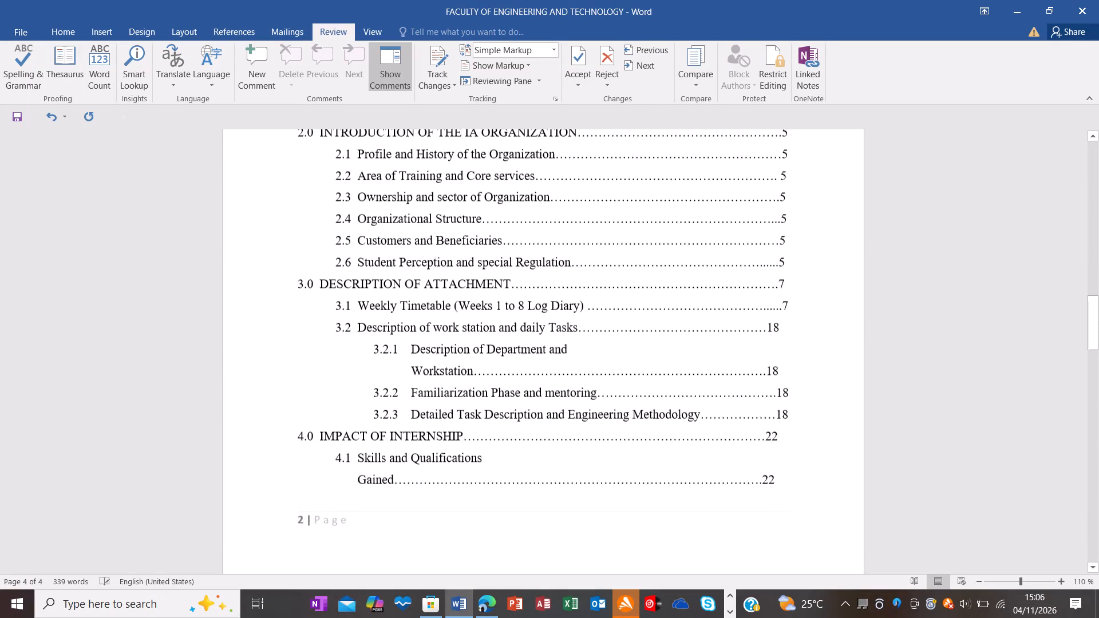
{"action": "scroll", "coordinate": [732, 297], "scroll_direction": "up", "scroll_amount": 12}
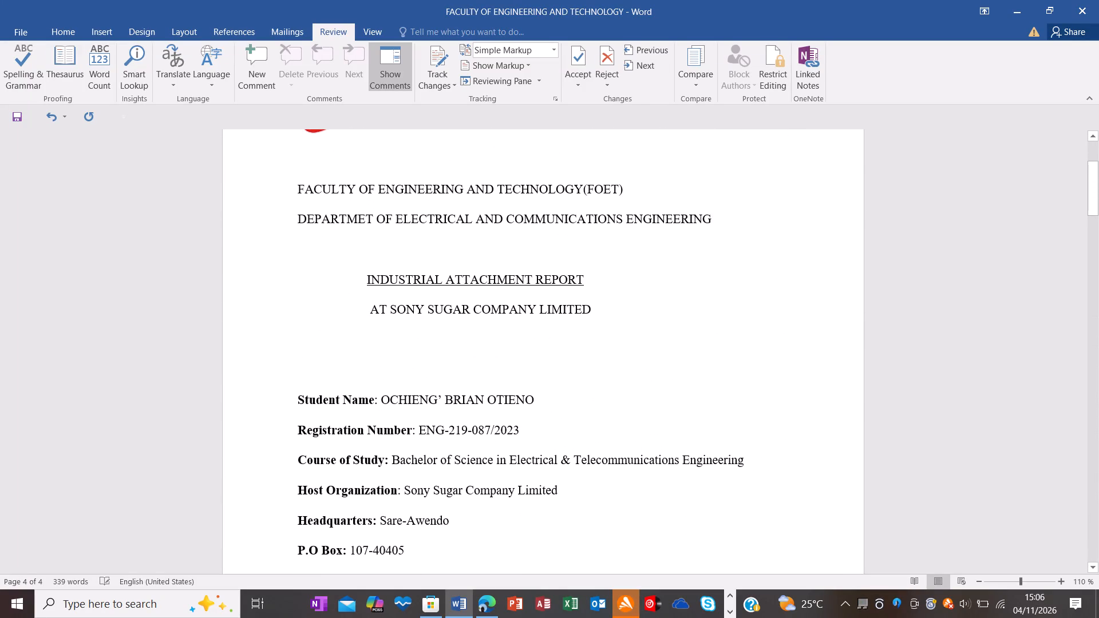
{"action": "scroll", "coordinate": [732, 297], "scroll_direction": "down", "scroll_amount": 5}
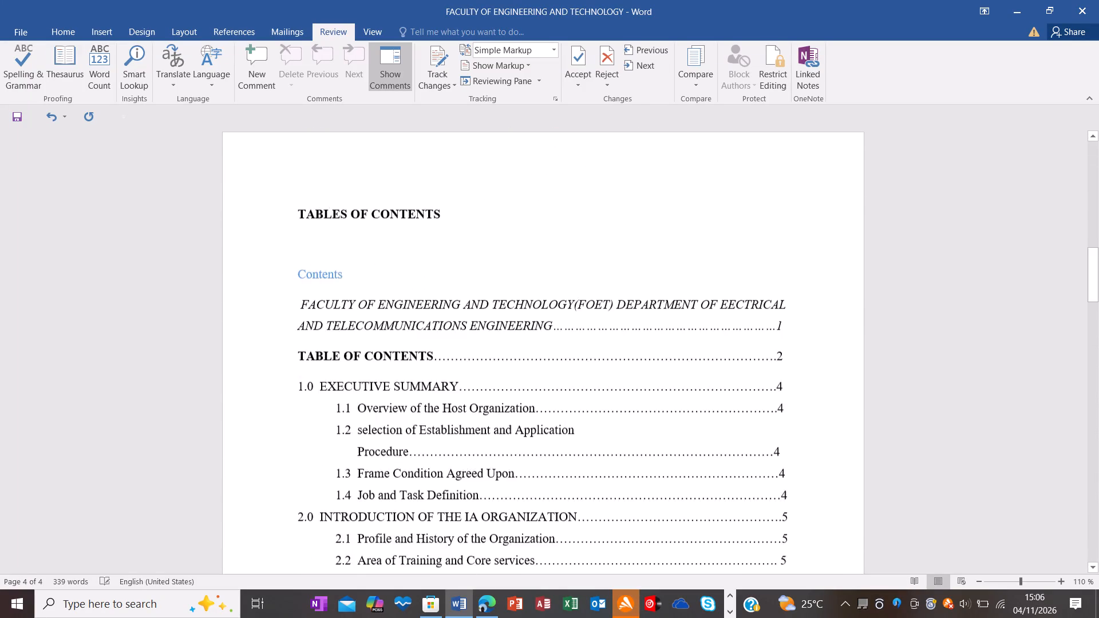
{"action": "scroll", "coordinate": [732, 297], "scroll_direction": "down", "scroll_amount": 20}
{"action": "scroll", "coordinate": [732, 297], "scroll_direction": "up", "scroll_amount": 2}
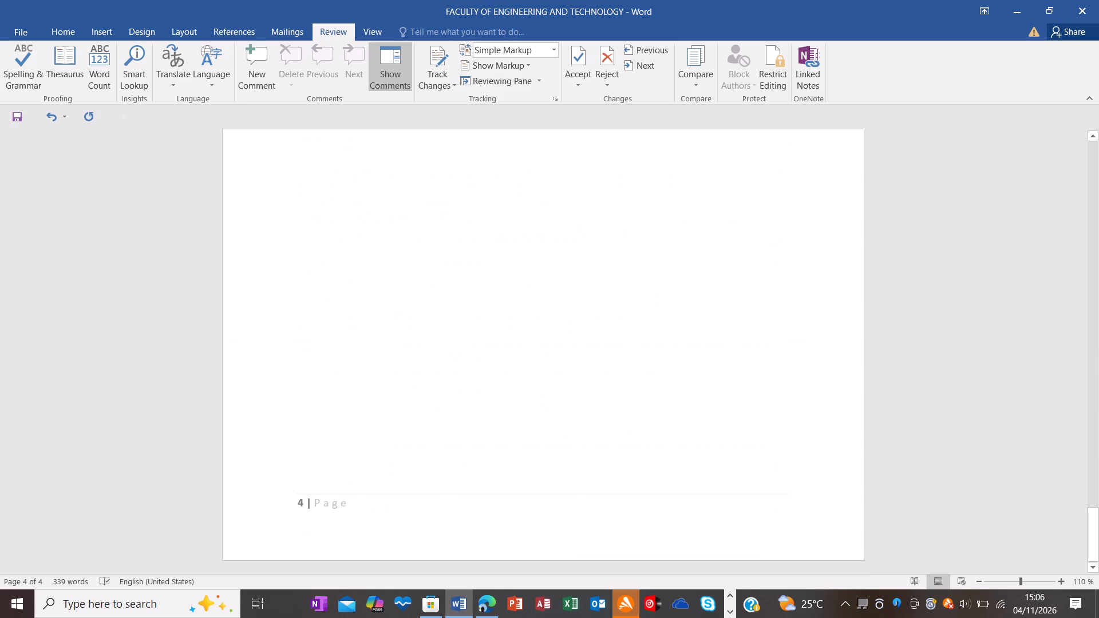
{"action": "scroll", "coordinate": [732, 297], "scroll_direction": "up", "scroll_amount": 3}
{"action": "scroll", "coordinate": [732, 297], "scroll_direction": "down", "scroll_amount": 1}
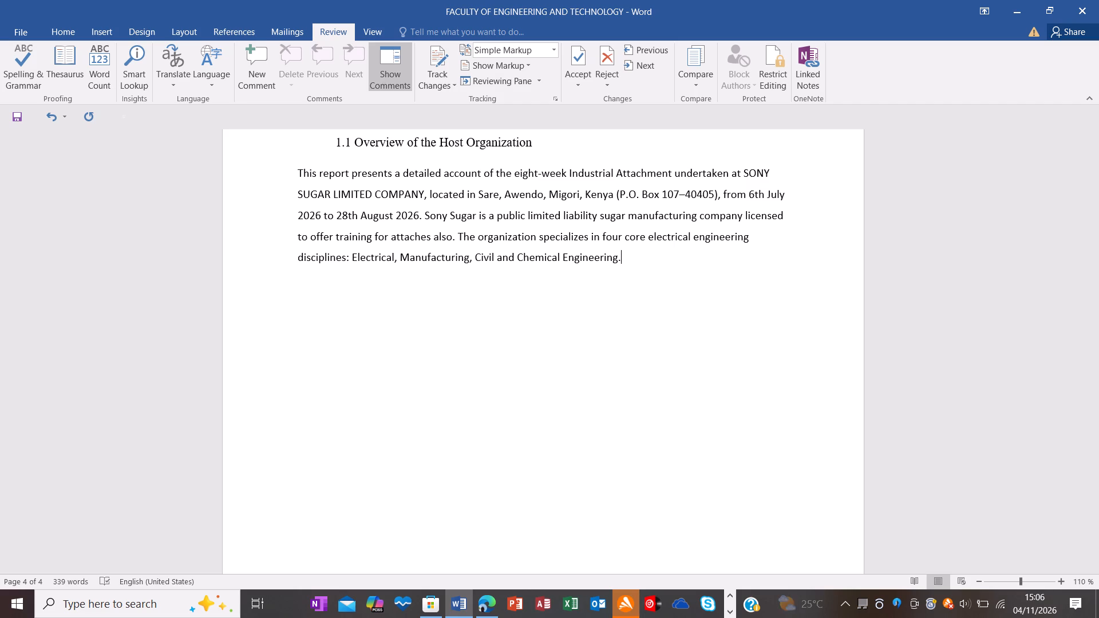
Start an indented subsection line numbered 1.2 directly below the host organization overview paragraph.
{"action": "key", "text": "Return"}
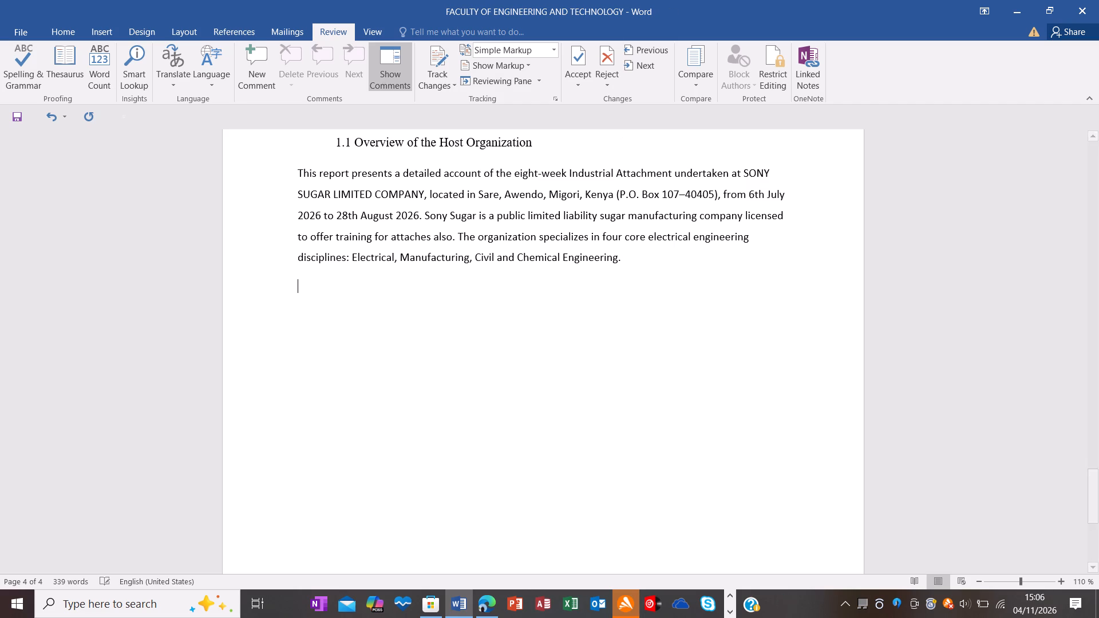
{"action": "key", "text": "space"}
{"action": "key", "text": "space"}
{"action": "key", "text": "space"}
{"action": "key", "text": "space"}
{"action": "key", "text": "space"}
{"action": "key", "text": "space"}
{"action": "key", "text": "space"}
{"action": "key", "text": "space"}
{"action": "key", "text": "space"}
{"action": "key", "text": "space"}
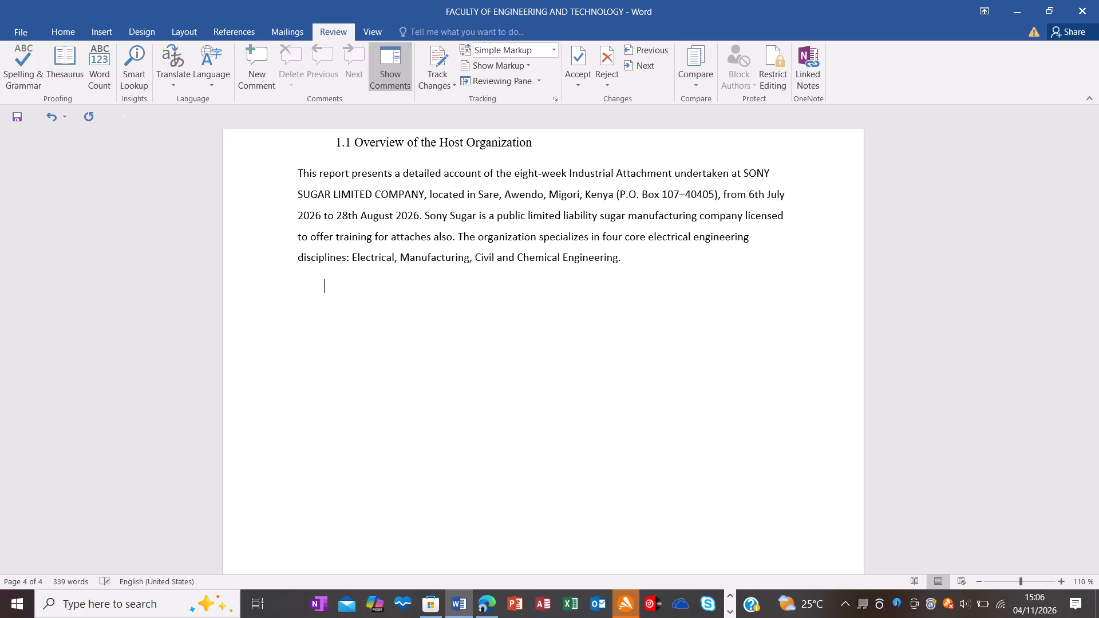
{"action": "key", "text": "space"}
{"action": "key", "text": "space"}
{"action": "key", "text": "space"}
{"action": "key", "text": "space"}
{"action": "key", "text": "1"}
{"action": "key", "text": "period"}
{"action": "type", "text": "2"}
{"action": "key", "text": "space"}
Title subsection 1.2 "Selection of Establishment and Application Procedure", with the main words capitalized.
{"action": "key", "text": "s"}
{"action": "type", "text": "election"}
{"action": "key", "text": "space"}
{"action": "type", "text": "of Establishment"}
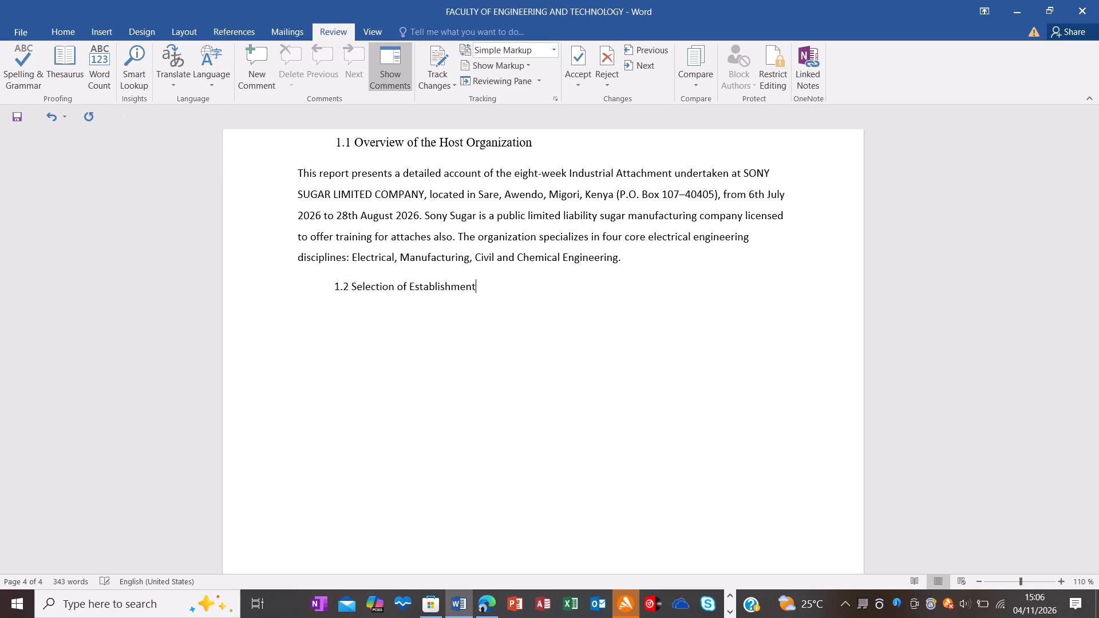
{"action": "key", "text": "space"}
{"action": "type", "text": "and ao"}
{"action": "key", "text": "BackSpace"}
{"action": "type", "text": "pl"}
{"action": "key", "text": "BackSpace"}
{"action": "type", "text": "plicatio"}
{"action": "type", "text": "n"}
{"action": "key", "text": "space"}
{"action": "key", "text": "shift+p"}
{"action": "type", "text": "rocedure"}
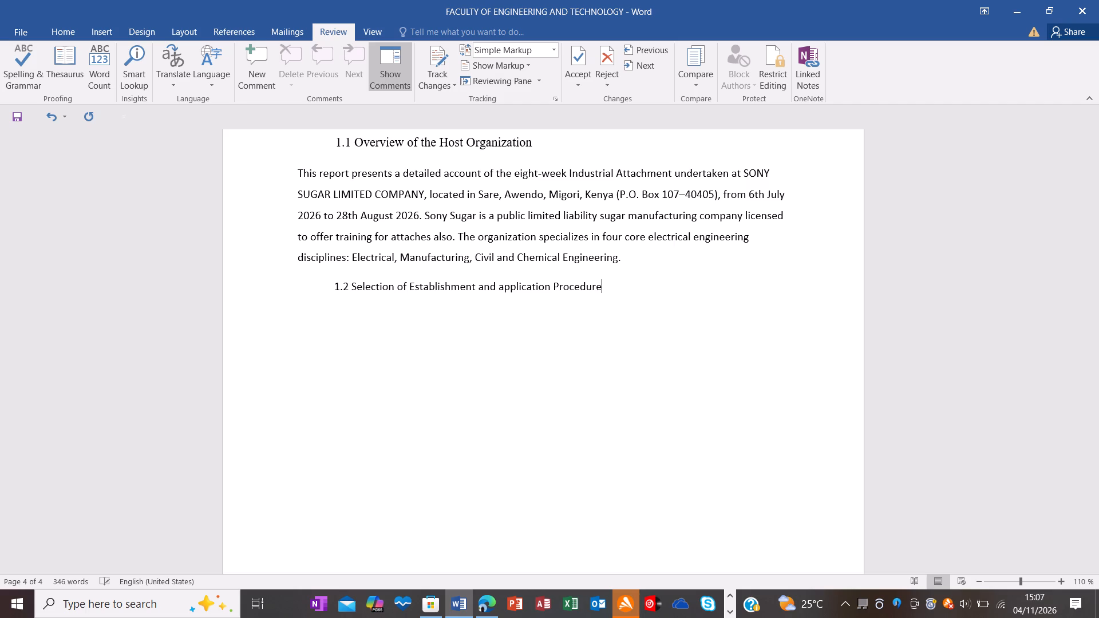
{"action": "left_click", "coordinate": [505, 287]}
{"action": "key", "text": "BackSpace"}
{"action": "key", "text": "shift+a"}
{"action": "left_click", "coordinate": [605, 289]}
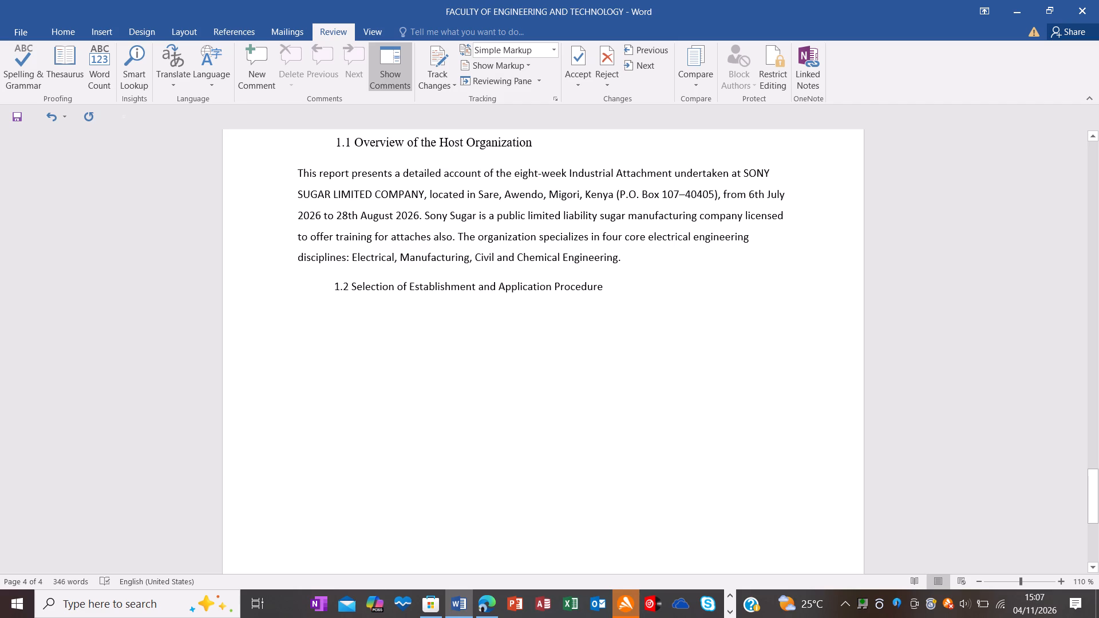
Format the whole host organization overview paragraph and the 1.2 heading in Times New Roman, size 12.
{"action": "left_click_drag", "start_coordinate": [325, 171], "coordinate": [682, 282]}
{"action": "left_click", "coordinate": [682, 282]}
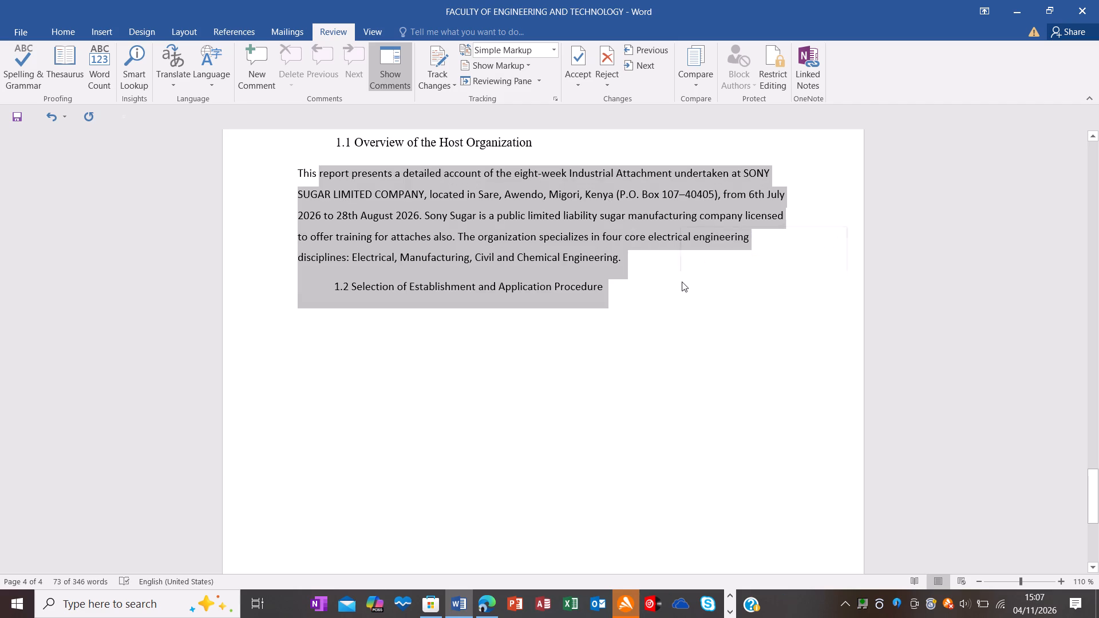
{"action": "left_click_drag", "start_coordinate": [290, 172], "coordinate": [472, 215]}
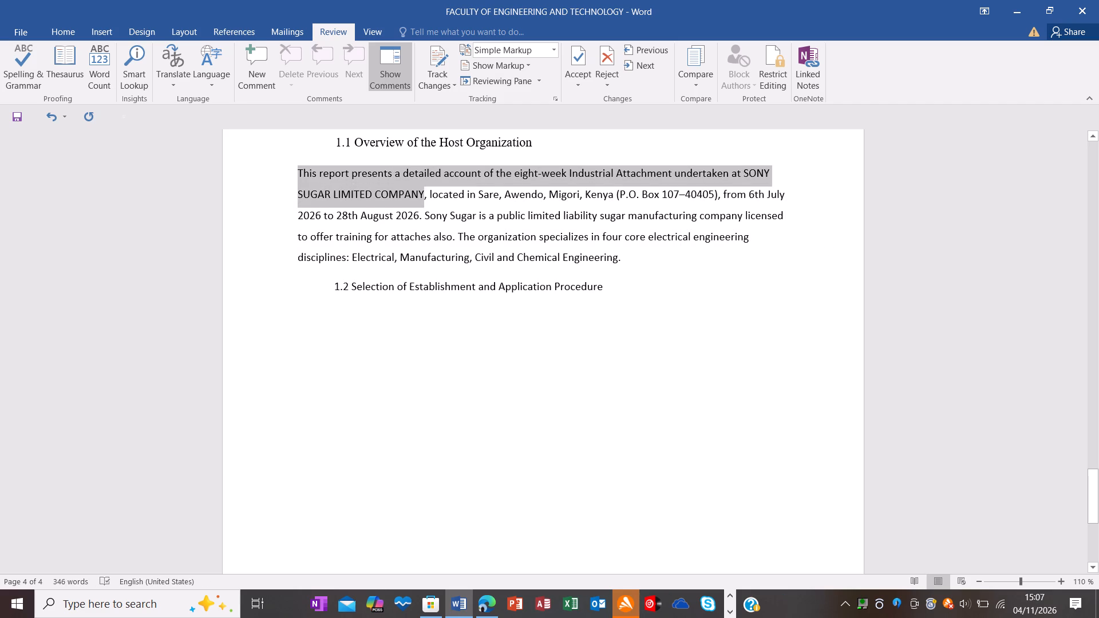
{"action": "left_click_drag", "start_coordinate": [472, 215], "coordinate": [639, 314]}
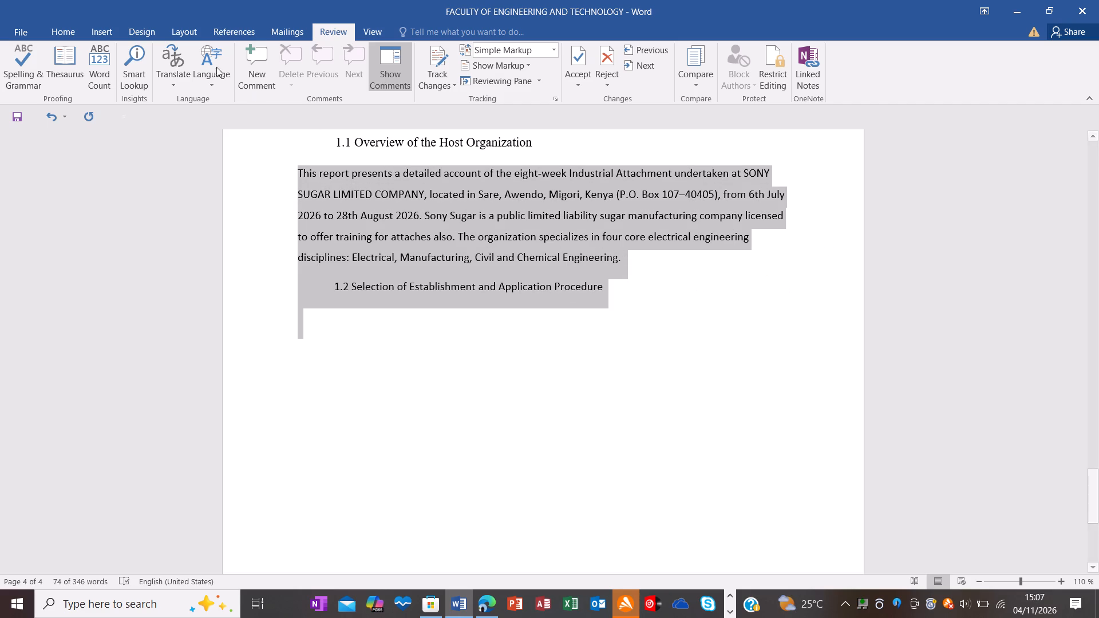
{"action": "left_click", "coordinate": [31, 28]}
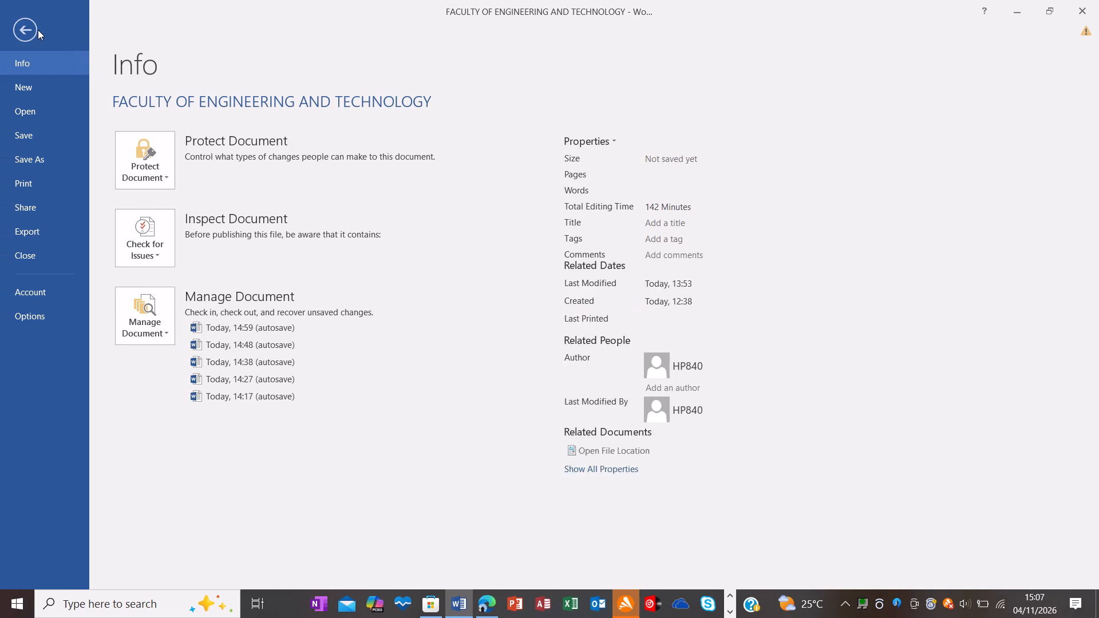
{"action": "left_click", "coordinate": [26, 29]}
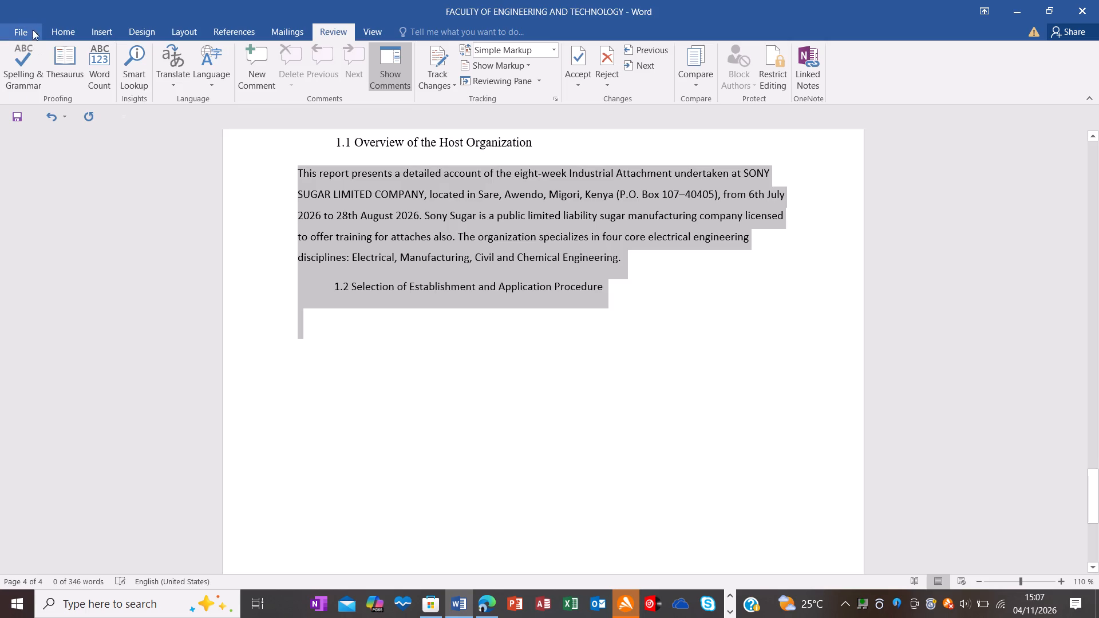
{"action": "left_click", "coordinate": [45, 32]}
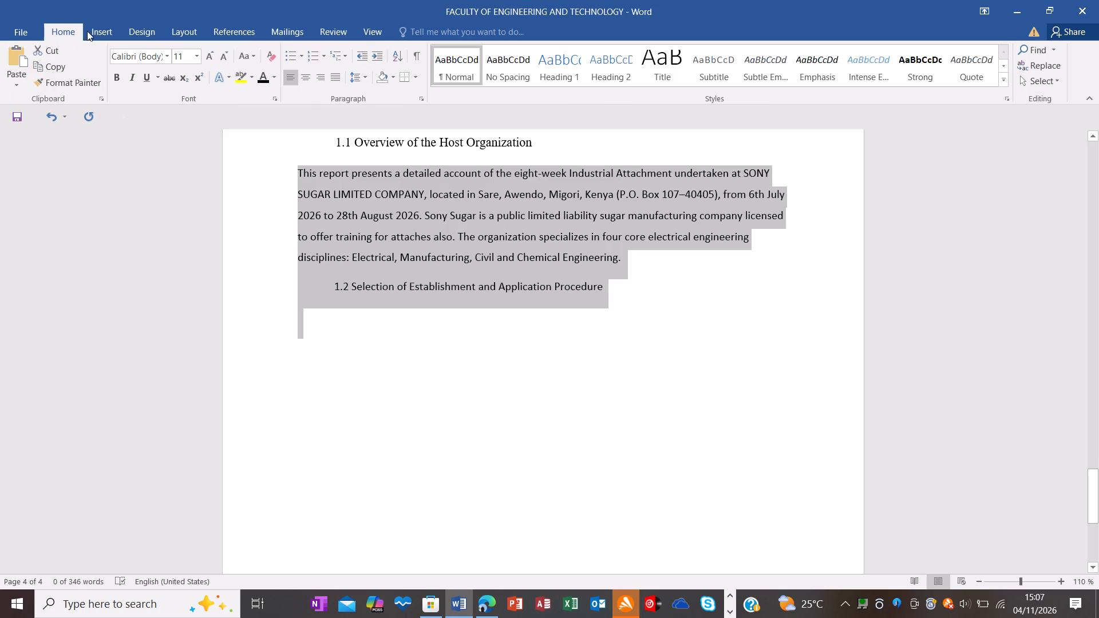
{"action": "left_click", "coordinate": [163, 56]}
{"action": "left_click", "coordinate": [187, 135]}
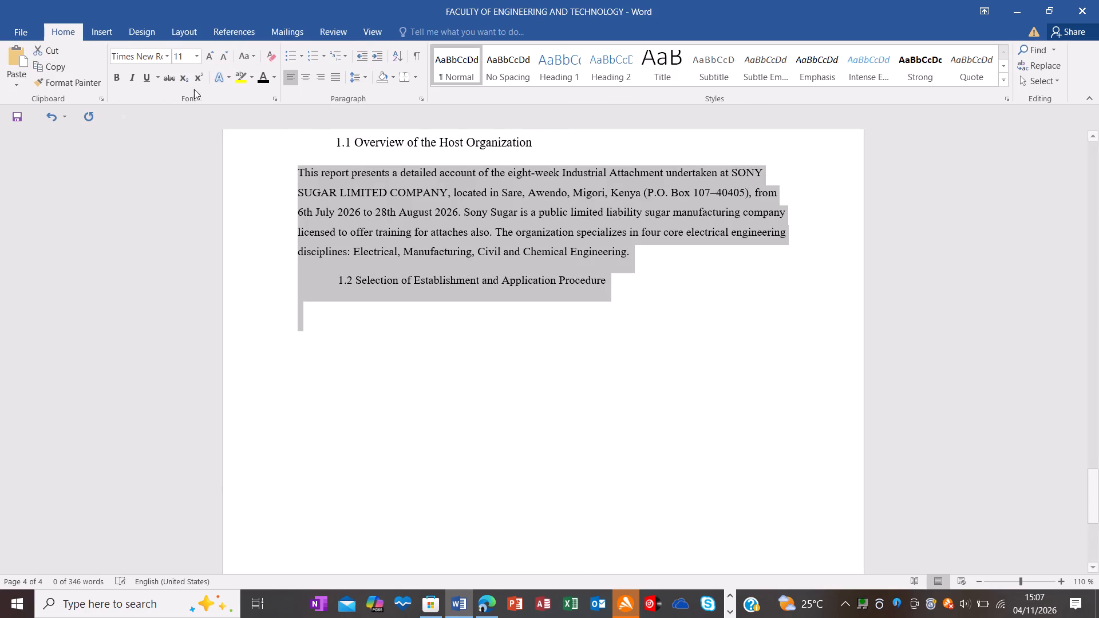
{"action": "left_click", "coordinate": [199, 58]}
{"action": "left_click", "coordinate": [184, 128]}
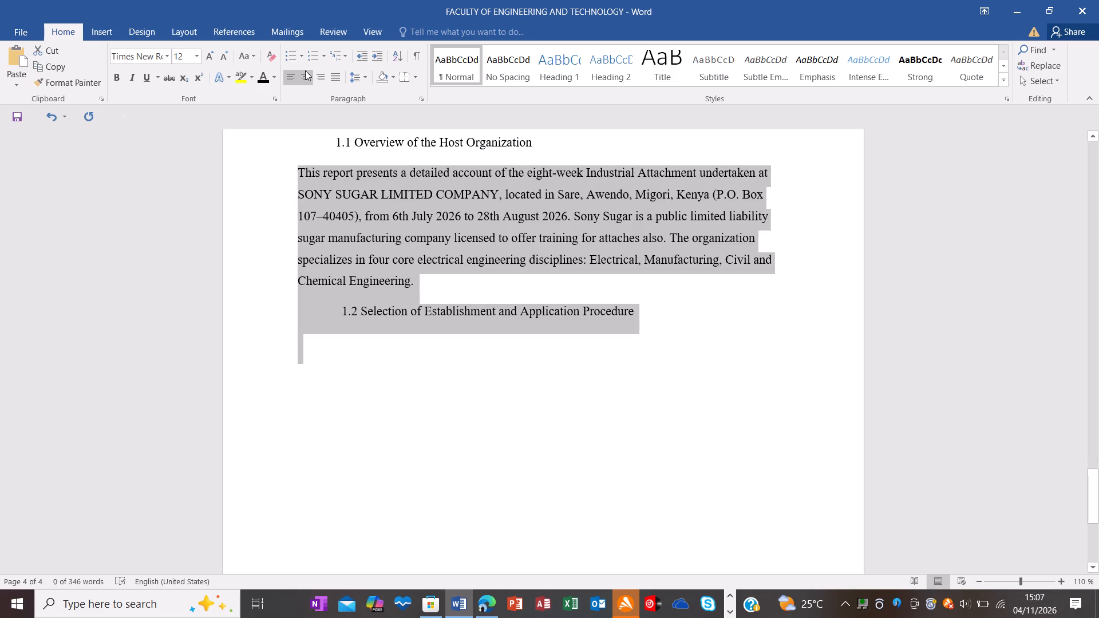
Apply 1.5 line spacing to the overview paragraph and 1.2 heading, leaving the cursor on the blank line below the heading.
{"action": "left_click", "coordinate": [358, 72]}
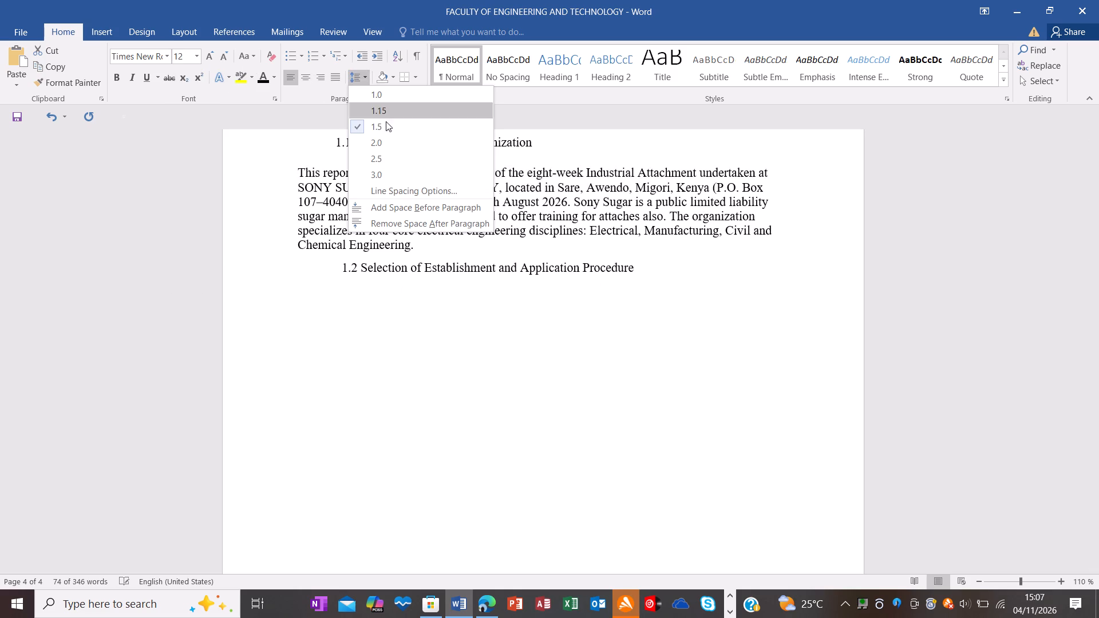
{"action": "left_click", "coordinate": [435, 128]}
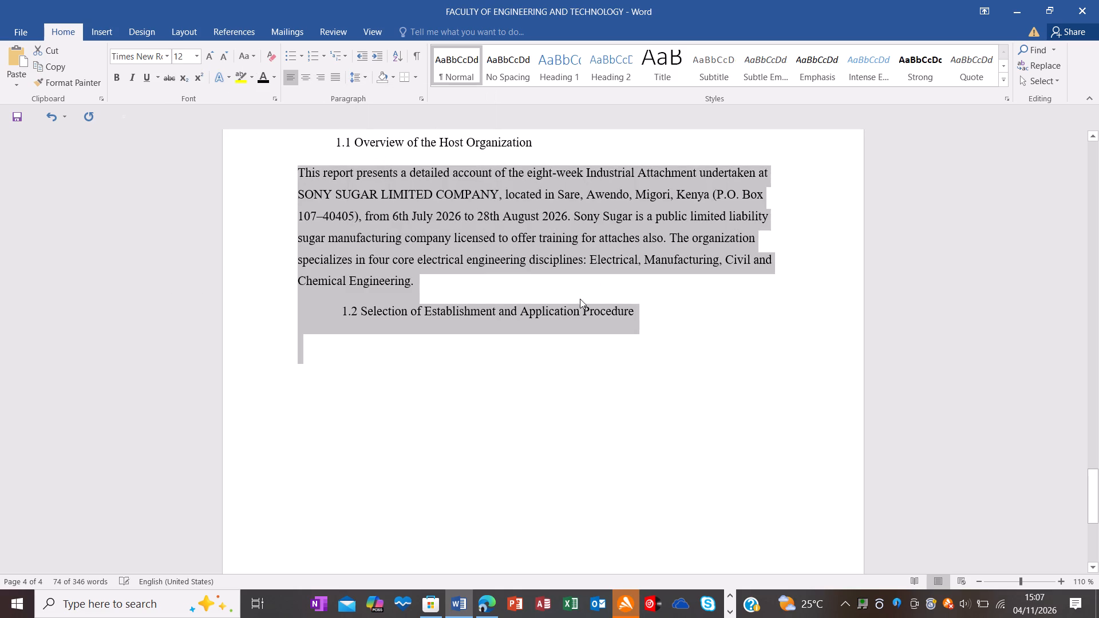
{"action": "left_click", "coordinate": [706, 387]}
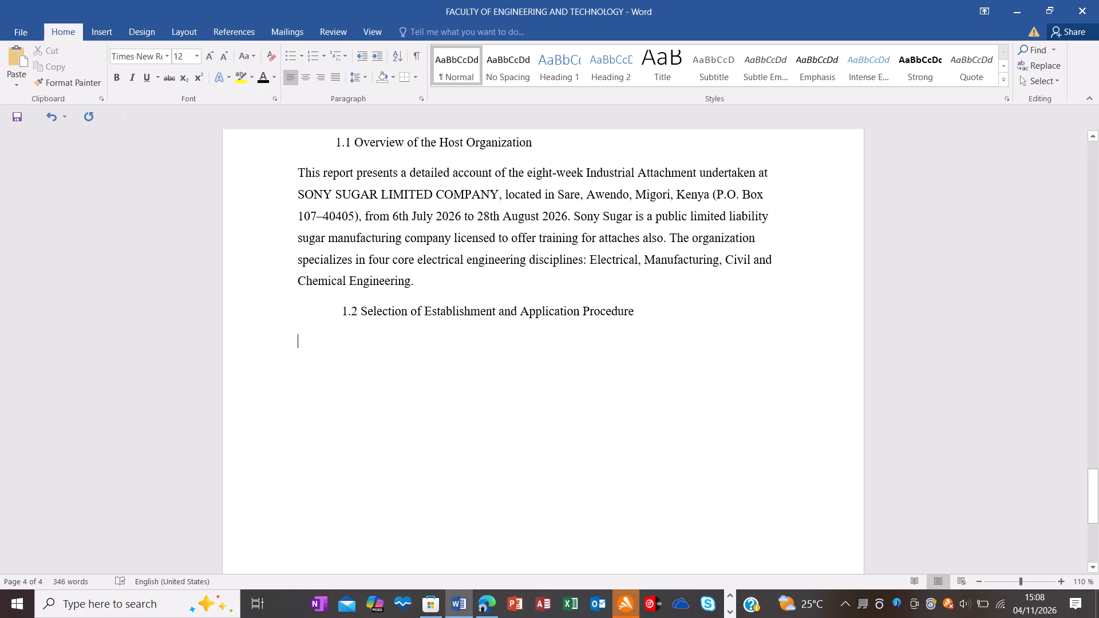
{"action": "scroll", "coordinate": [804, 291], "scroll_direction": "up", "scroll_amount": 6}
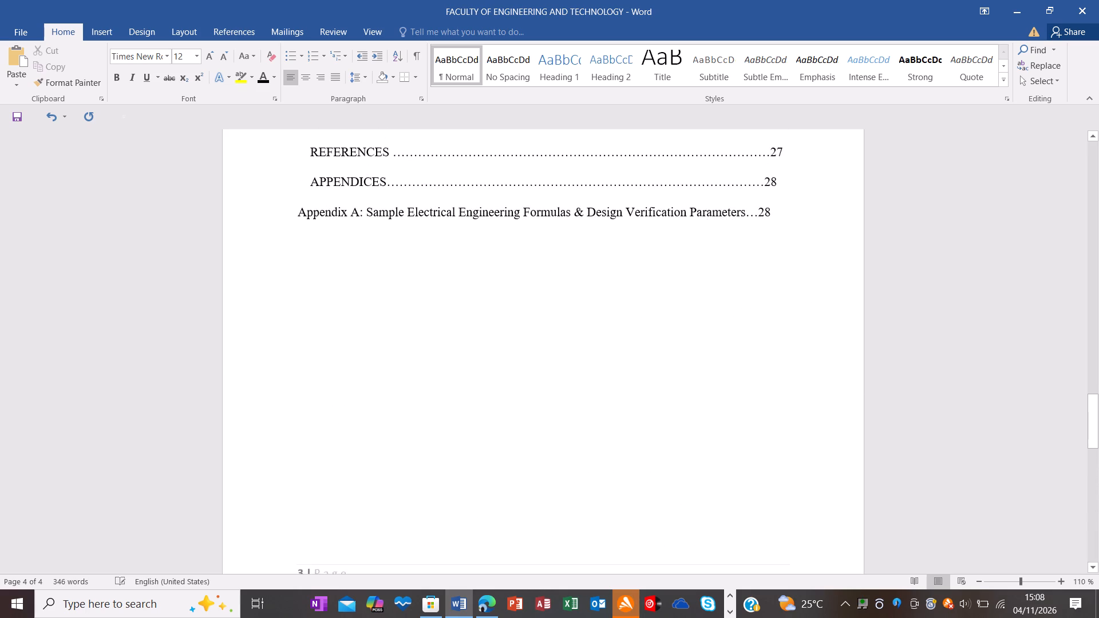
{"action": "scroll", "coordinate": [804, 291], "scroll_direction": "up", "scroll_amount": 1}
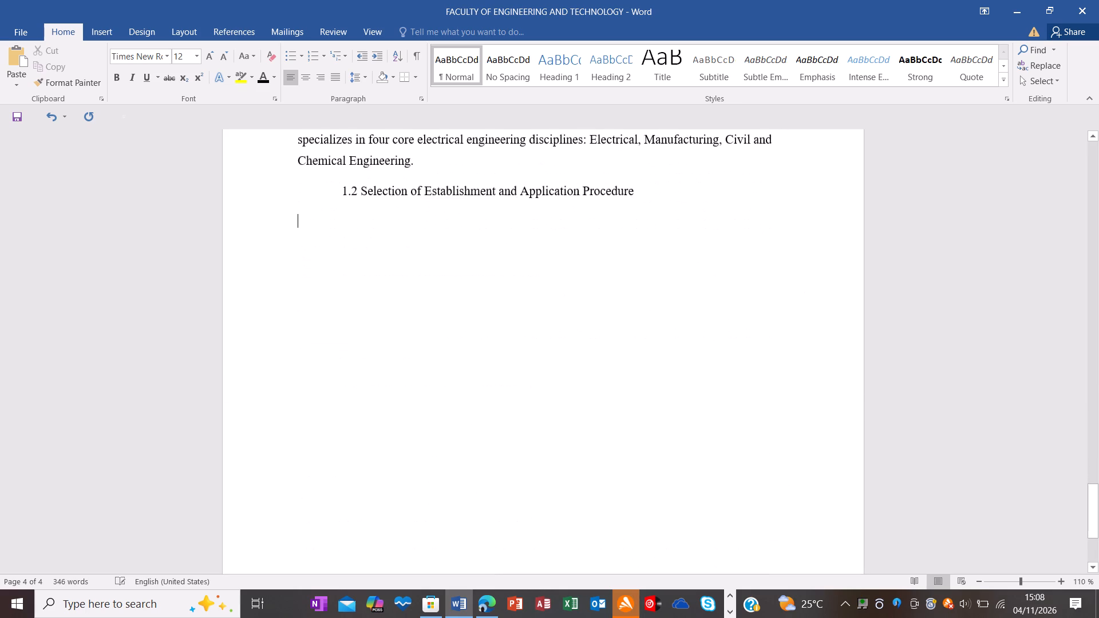
Switch to the sample report PDF in Edge and copy both body paragraphs under heading 1.2 Selection of Establishment and Application Procedure.
{"action": "scroll", "coordinate": [804, 291], "scroll_direction": "up", "scroll_amount": 1}
{"action": "scroll", "coordinate": [804, 291], "scroll_direction": "down", "scroll_amount": 1}
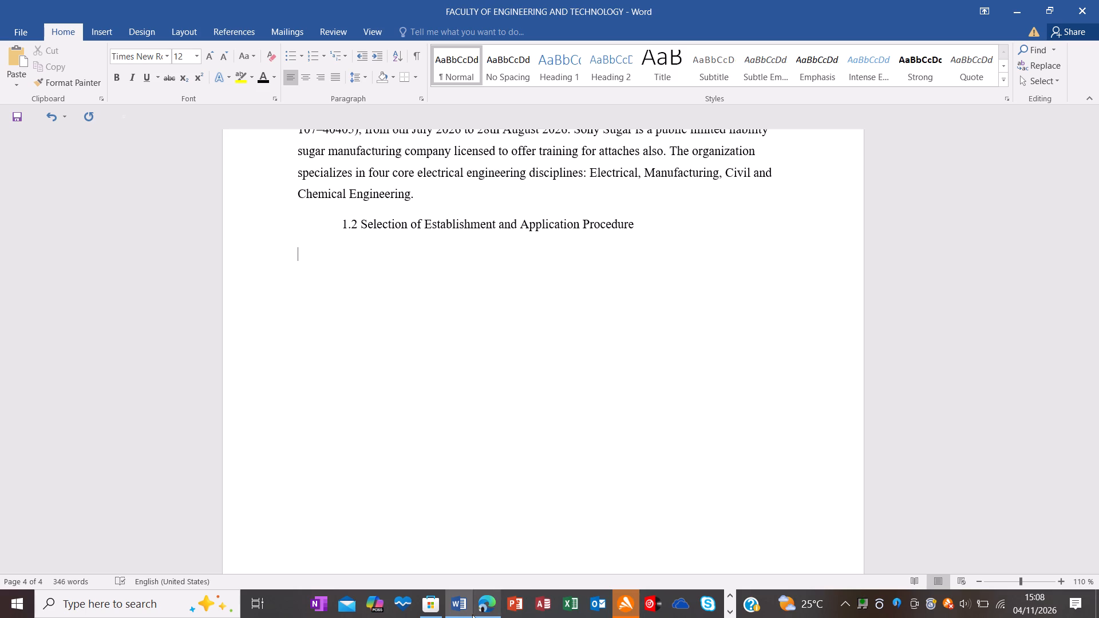
{"action": "left_click", "coordinate": [487, 608]}
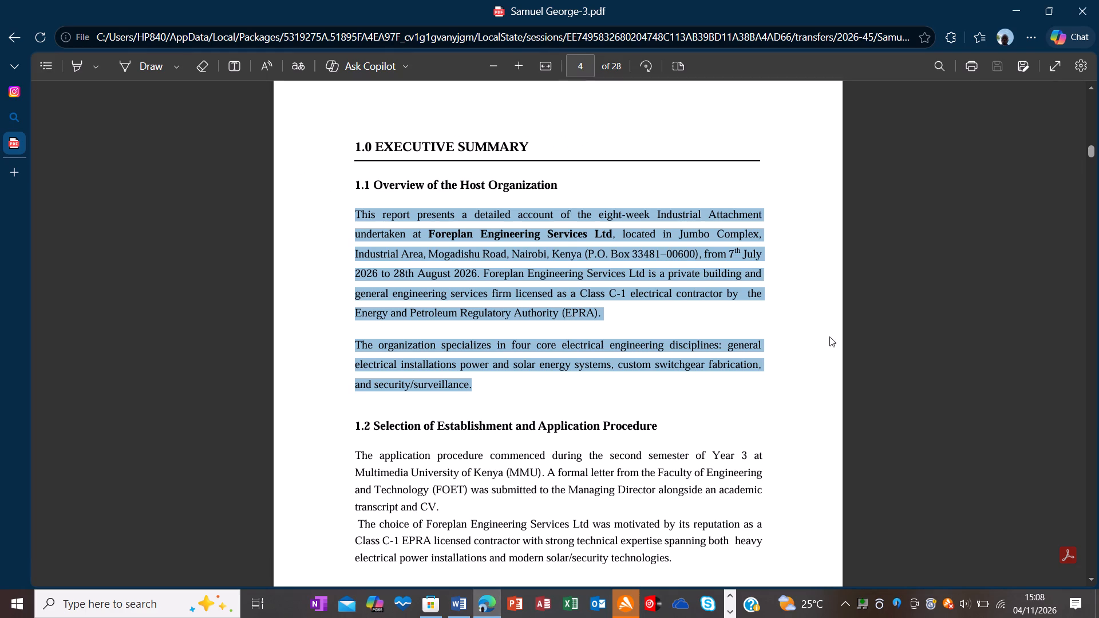
{"action": "left_click", "coordinate": [829, 336]}
{"action": "scroll", "coordinate": [663, 411], "scroll_direction": "down", "scroll_amount": 5}
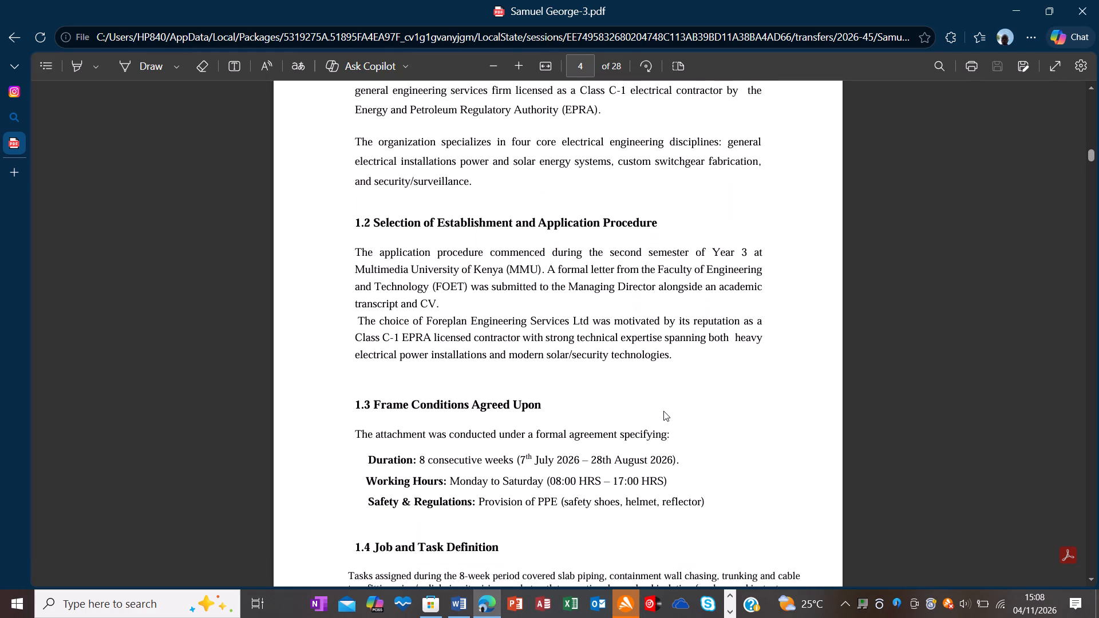
{"action": "scroll", "coordinate": [663, 411], "scroll_direction": "down", "scroll_amount": 1}
{"action": "left_click_drag", "start_coordinate": [353, 251], "coordinate": [522, 315]}
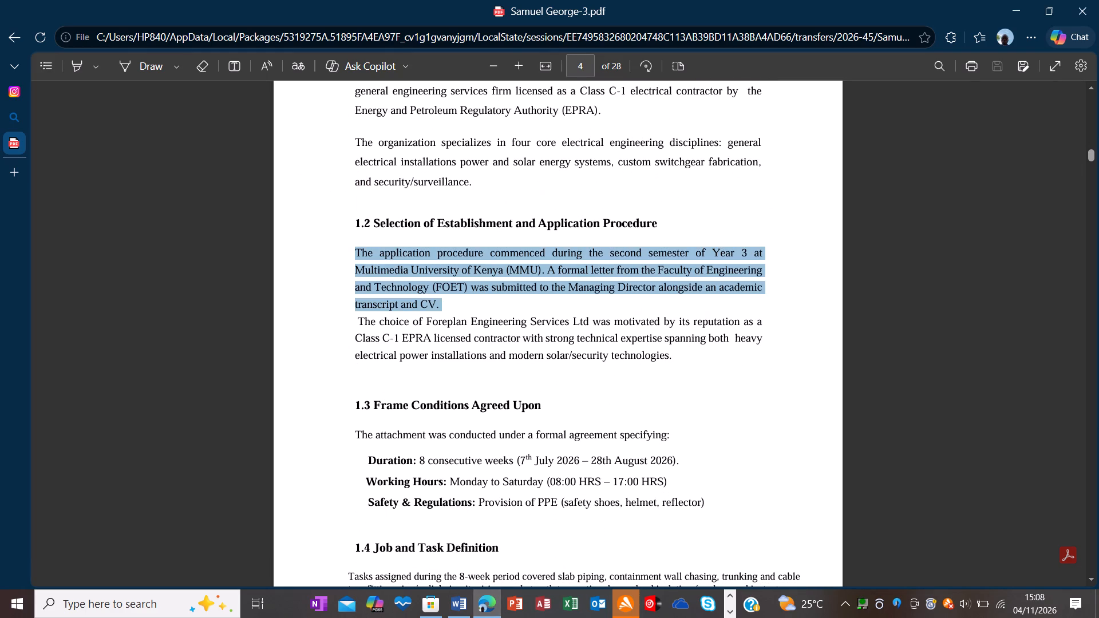
{"action": "left_click_drag", "start_coordinate": [522, 315], "coordinate": [661, 381]}
{"action": "left_click", "coordinate": [705, 391]}
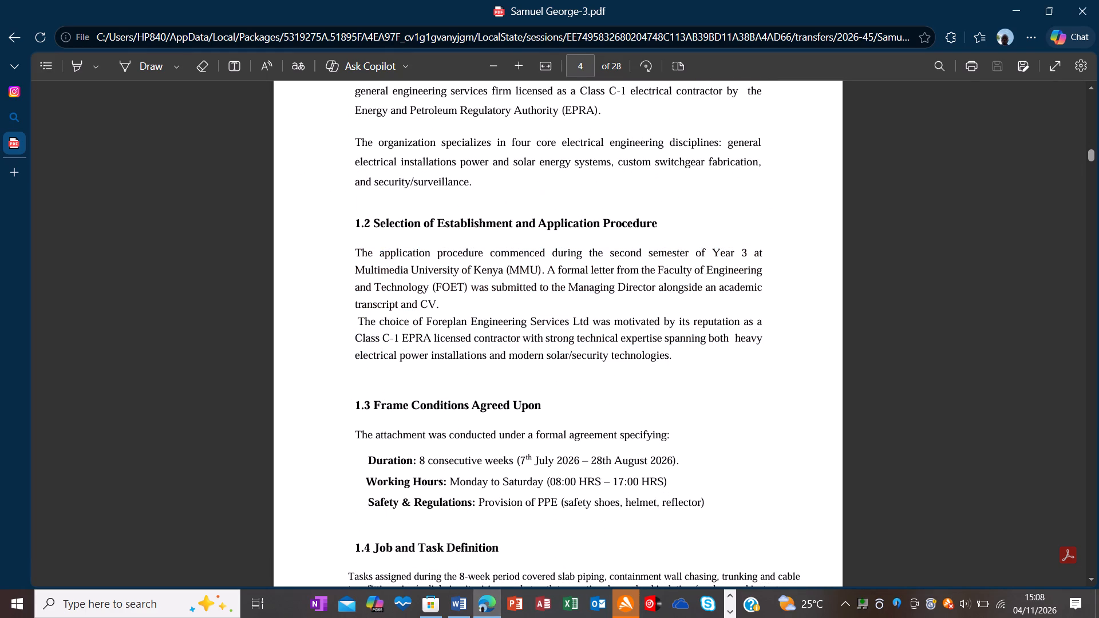
{"action": "left_click_drag", "start_coordinate": [354, 247], "coordinate": [711, 365]}
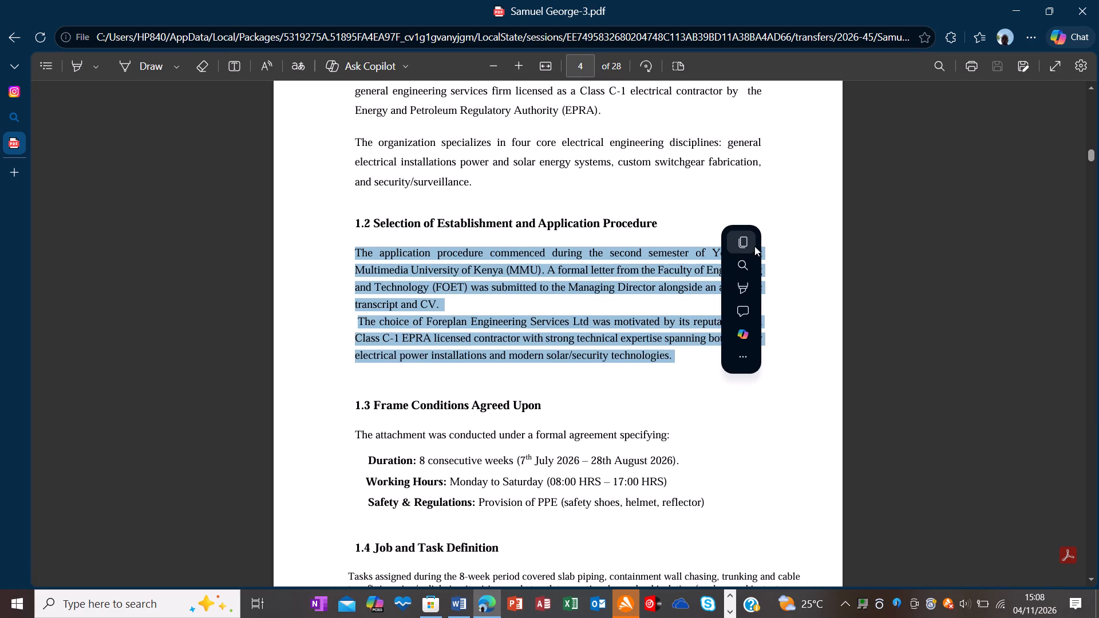
{"action": "left_click", "coordinate": [754, 243]}
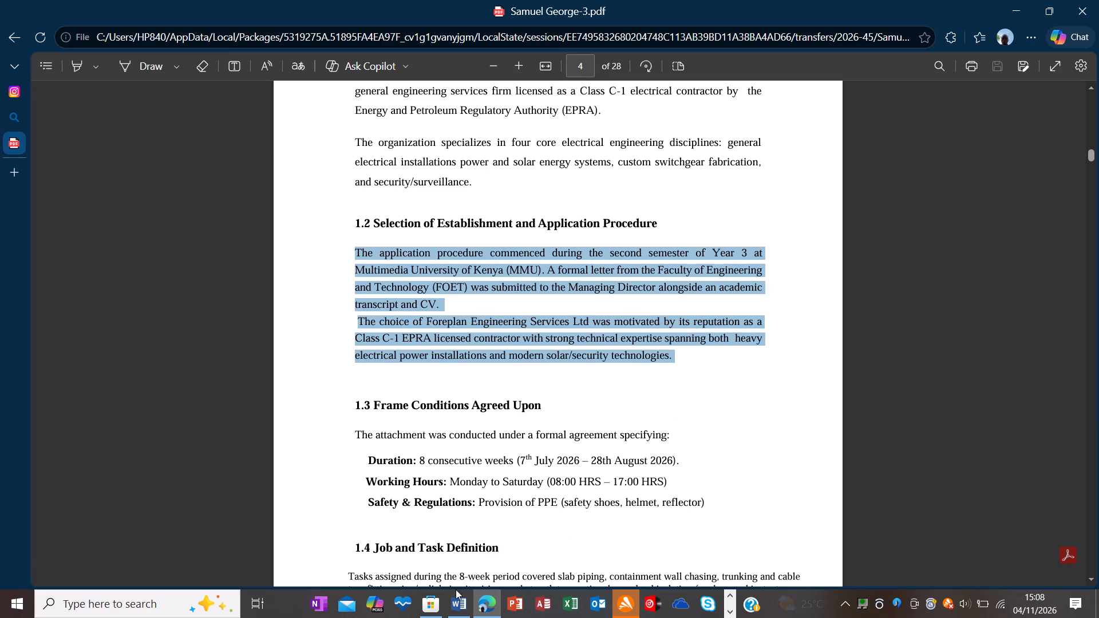
Switch back to the Word report and paste the copied text on the blank line below the 1.2 heading.
{"action": "left_click", "coordinate": [457, 607]}
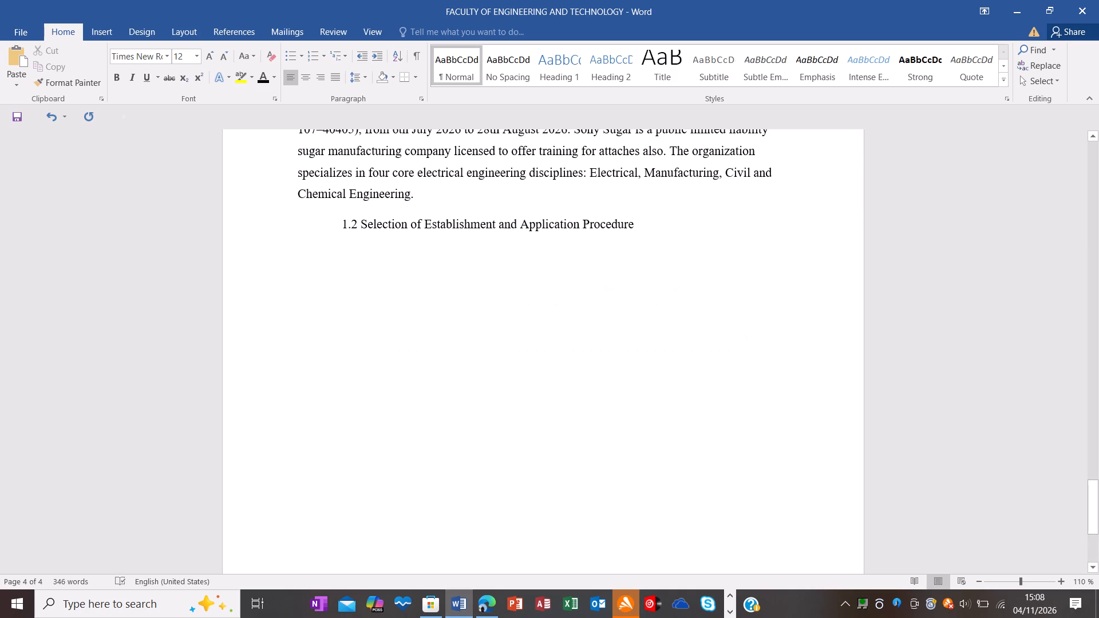
{"action": "left_click", "coordinate": [306, 259]}
{"action": "key", "text": "ctrl+v"}
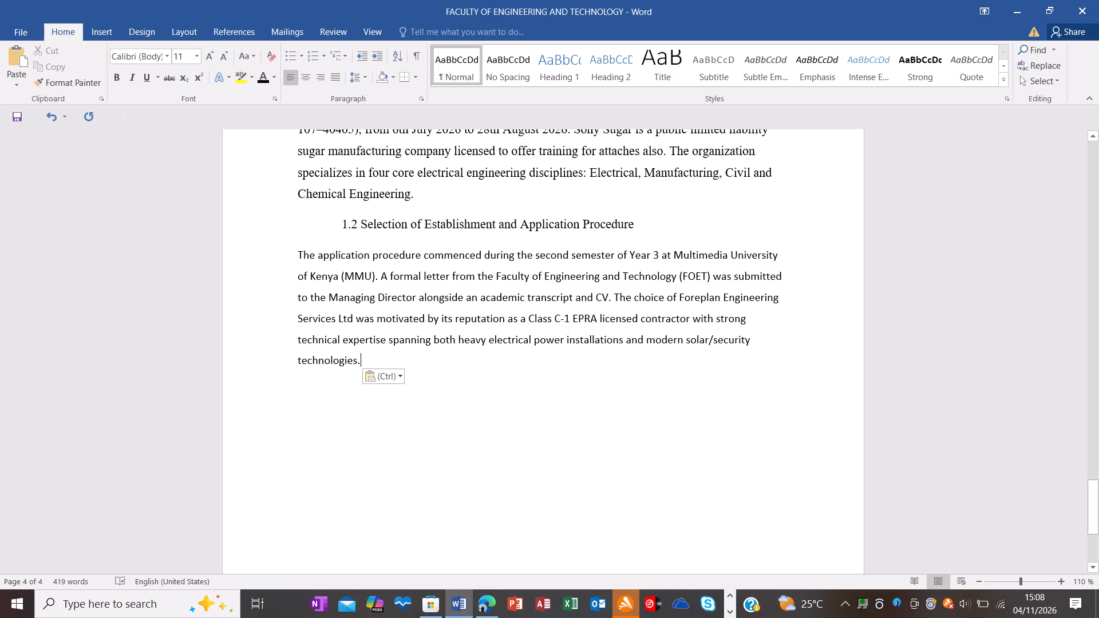
Format the entire pasted application procedure paragraph in Times New Roman, size 12.
{"action": "left_click_drag", "start_coordinate": [295, 254], "coordinate": [623, 330]}
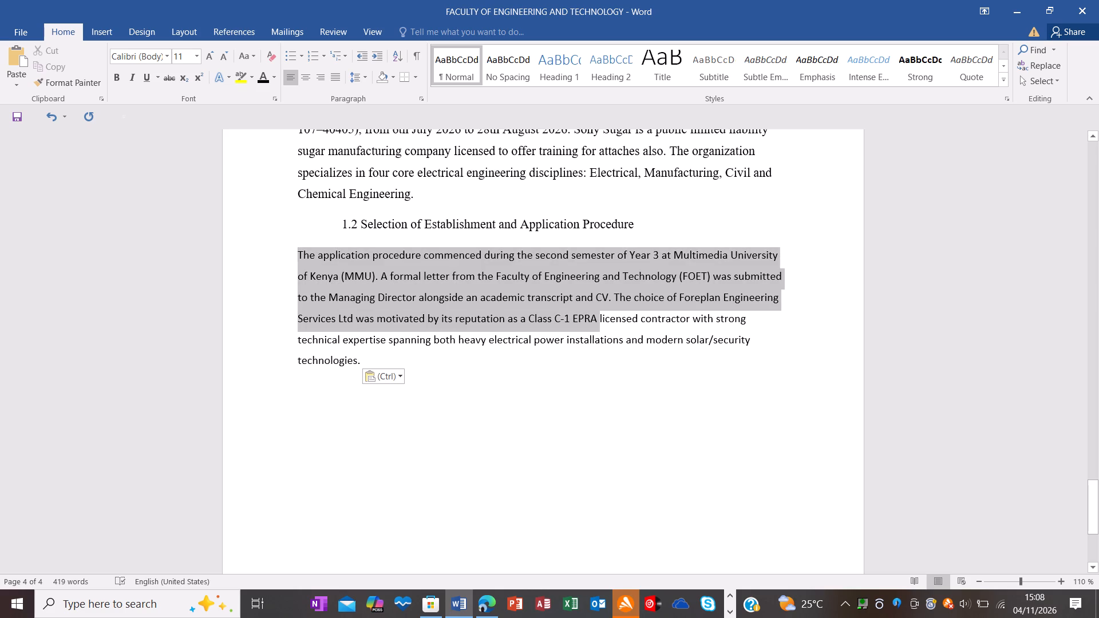
{"action": "left_click_drag", "start_coordinate": [623, 330], "coordinate": [704, 382]}
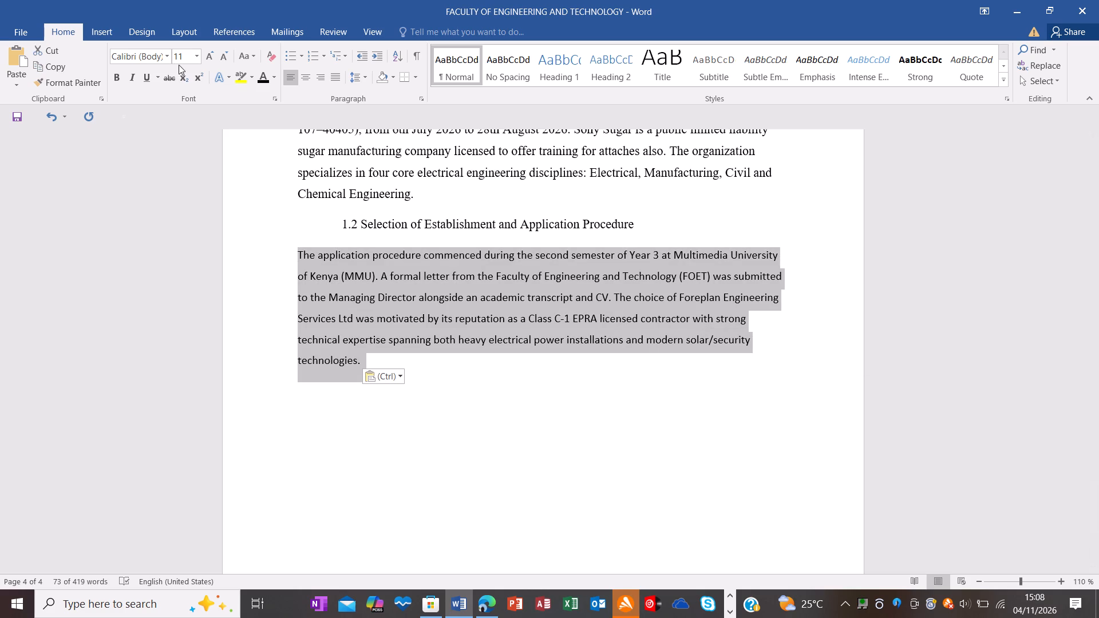
{"action": "left_click", "coordinate": [164, 54]}
{"action": "left_click", "coordinate": [188, 141]}
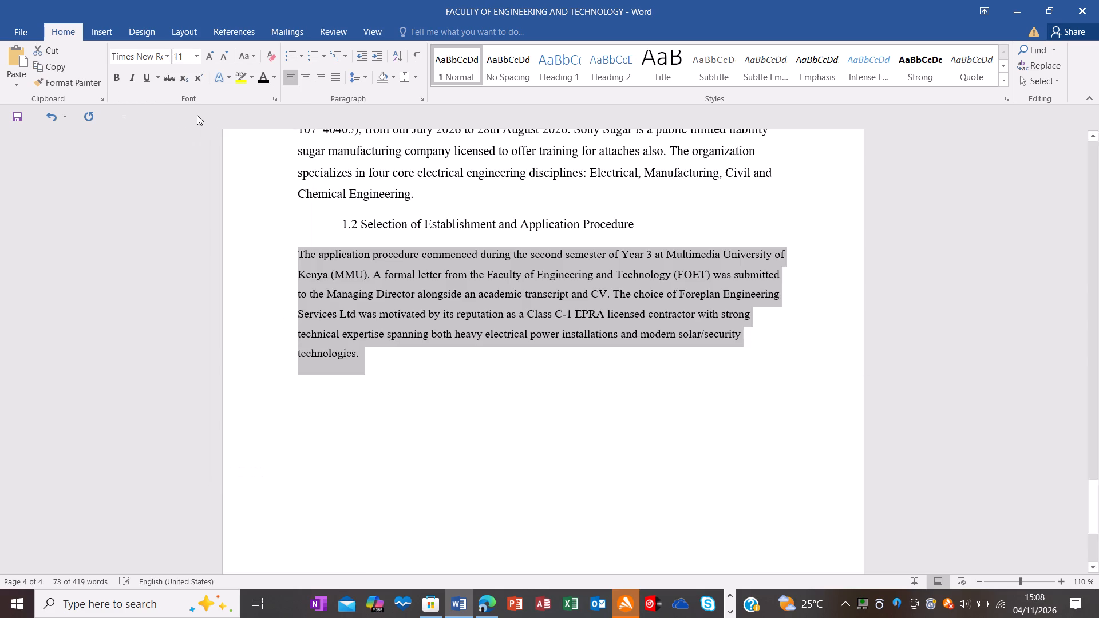
{"action": "left_click", "coordinate": [192, 57]}
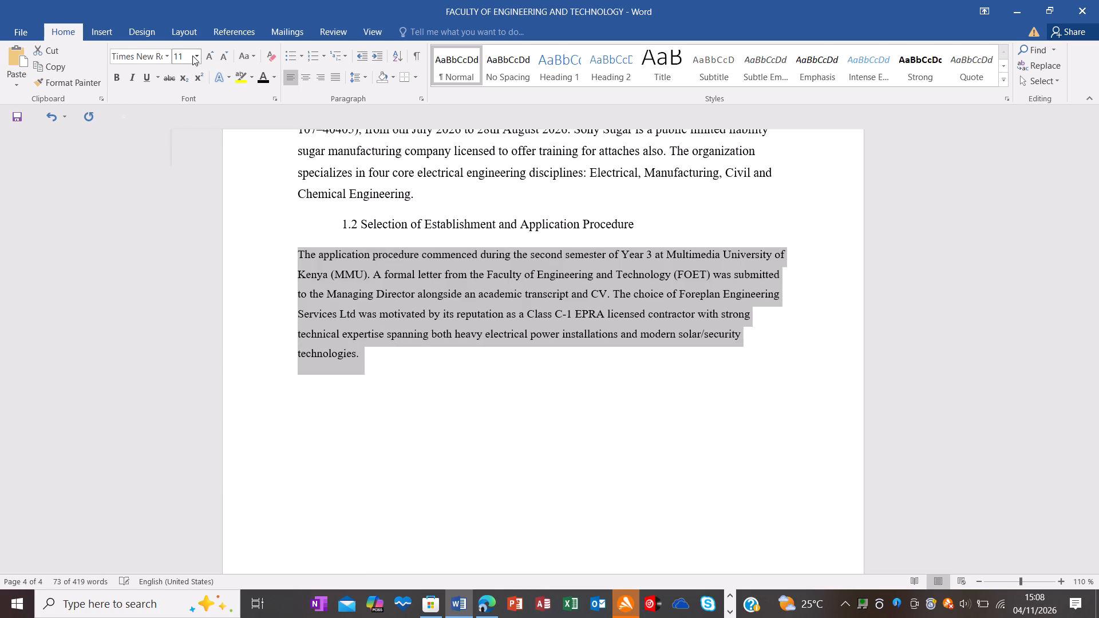
{"action": "left_click", "coordinate": [198, 56]}
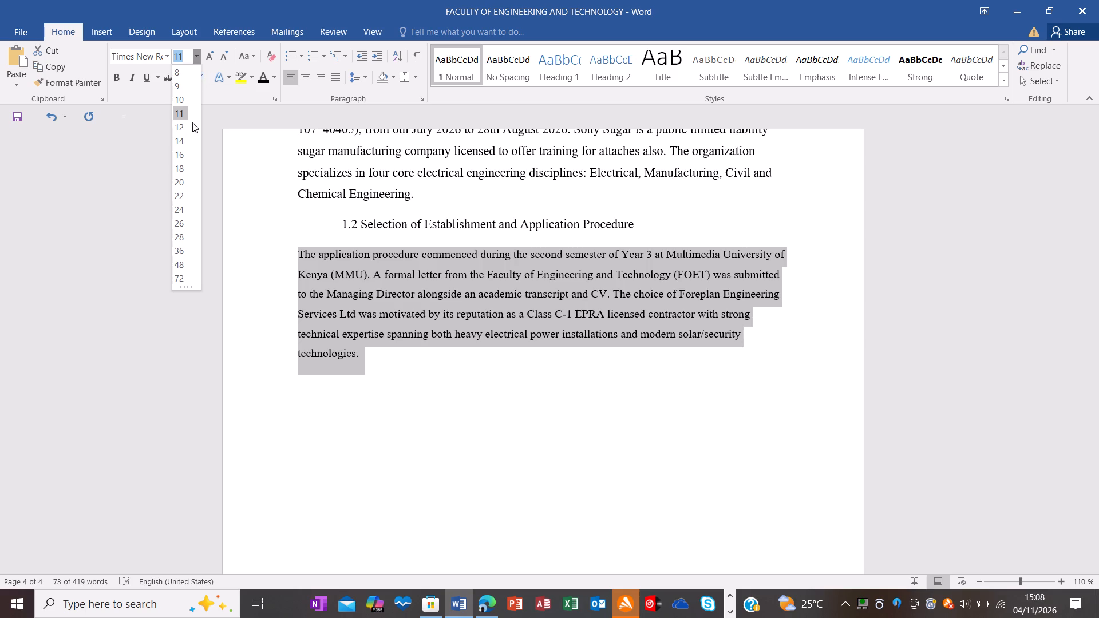
{"action": "left_click", "coordinate": [183, 125]}
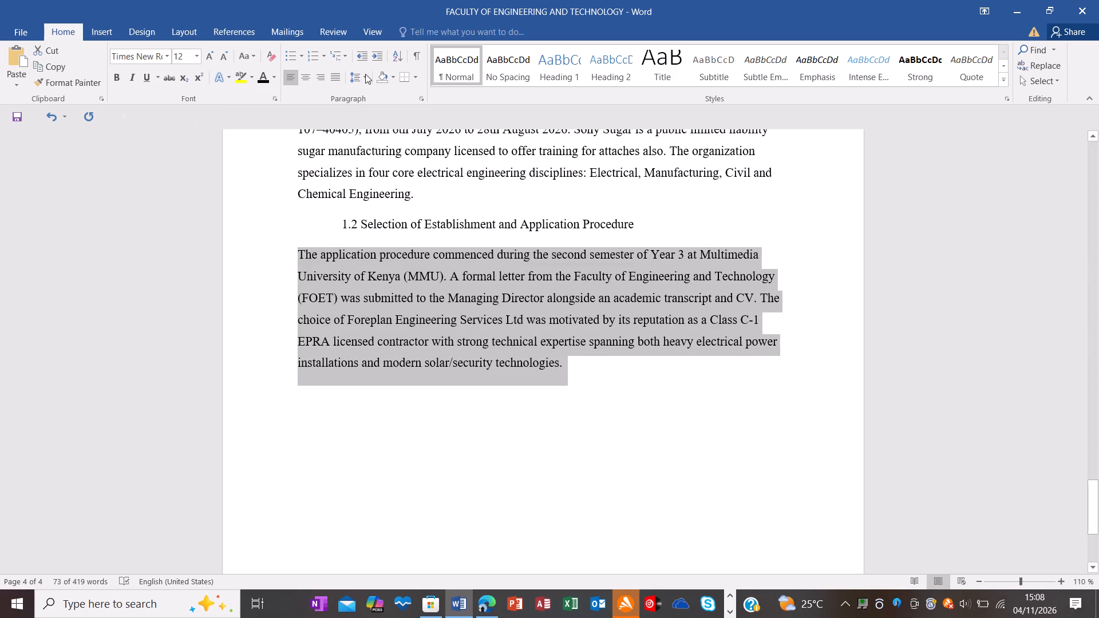
{"action": "left_click", "coordinate": [366, 74]}
{"action": "left_click", "coordinate": [802, 587]}
{"action": "left_click", "coordinate": [768, 526]}
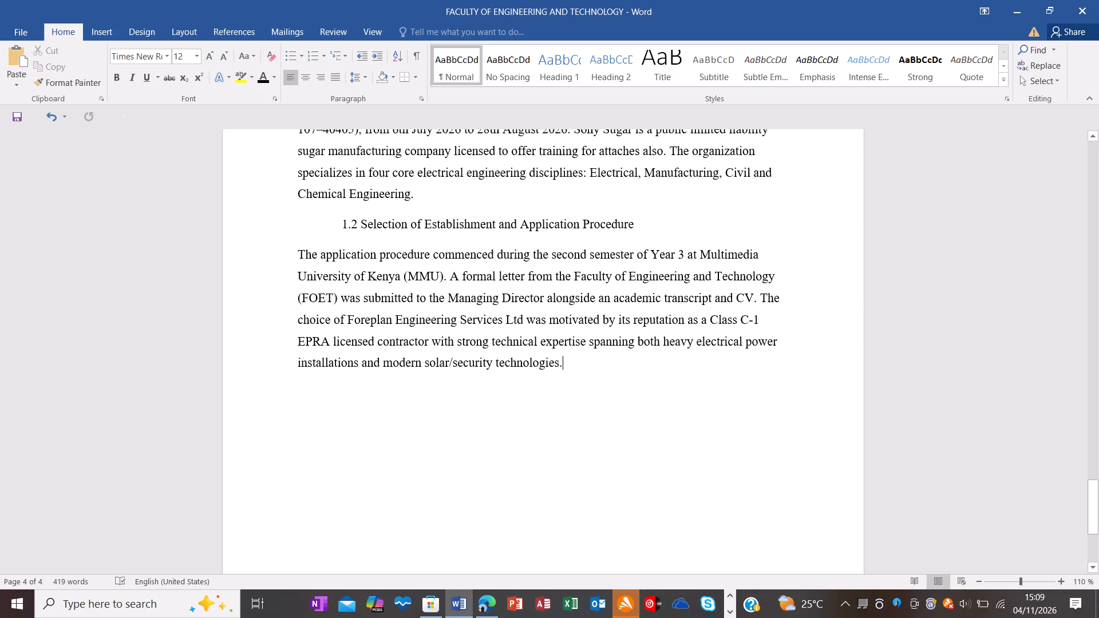
Delete the final "s." from "technologies." at the end of the pasted paragraph.
{"action": "key", "text": "BackSpace"}
{"action": "key", "text": "BackSpace"}
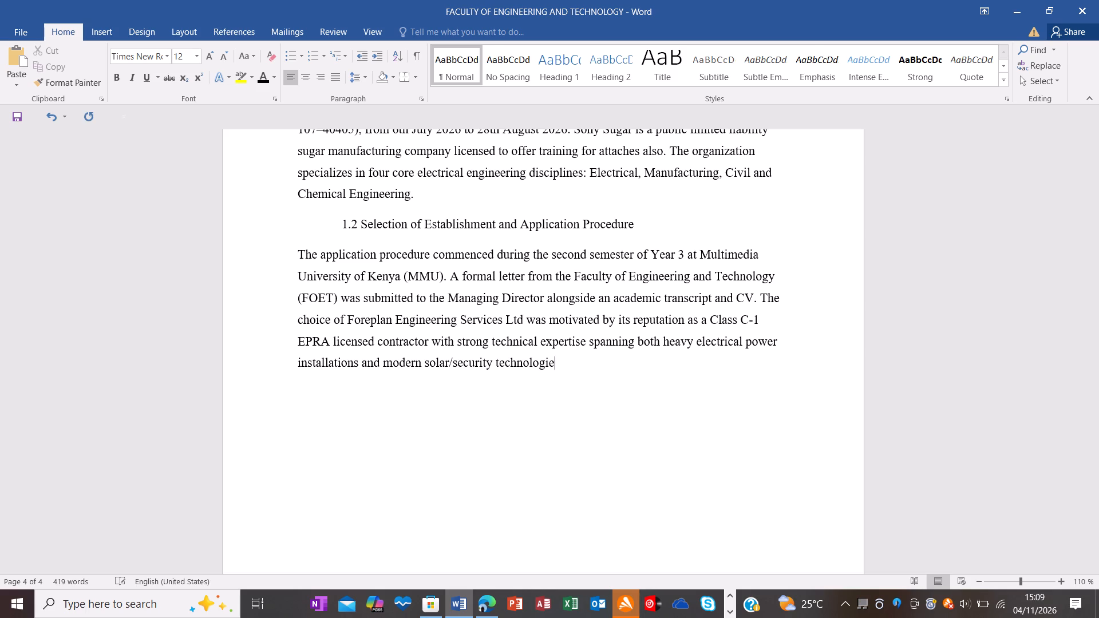
Replace "CV." with "letter." after "academic transcript and" in the sentence about the submission to the Managing Director.
{"action": "left_click_drag", "start_coordinate": [754, 299], "coordinate": [736, 289]}
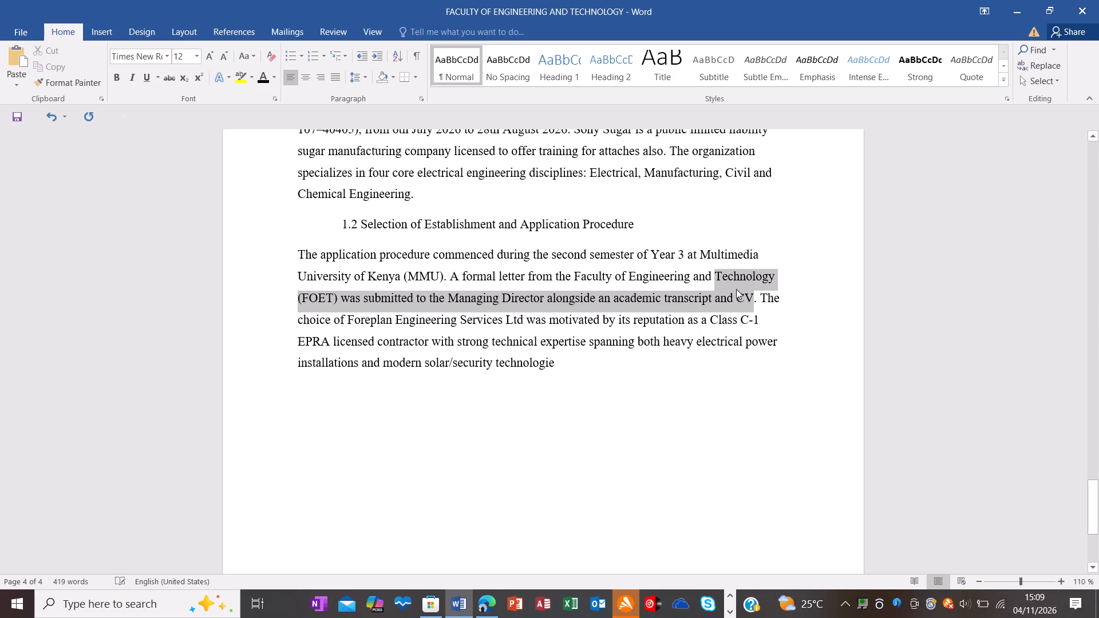
{"action": "left_click_drag", "start_coordinate": [736, 289], "coordinate": [750, 289]}
{"action": "left_click", "coordinate": [750, 289]}
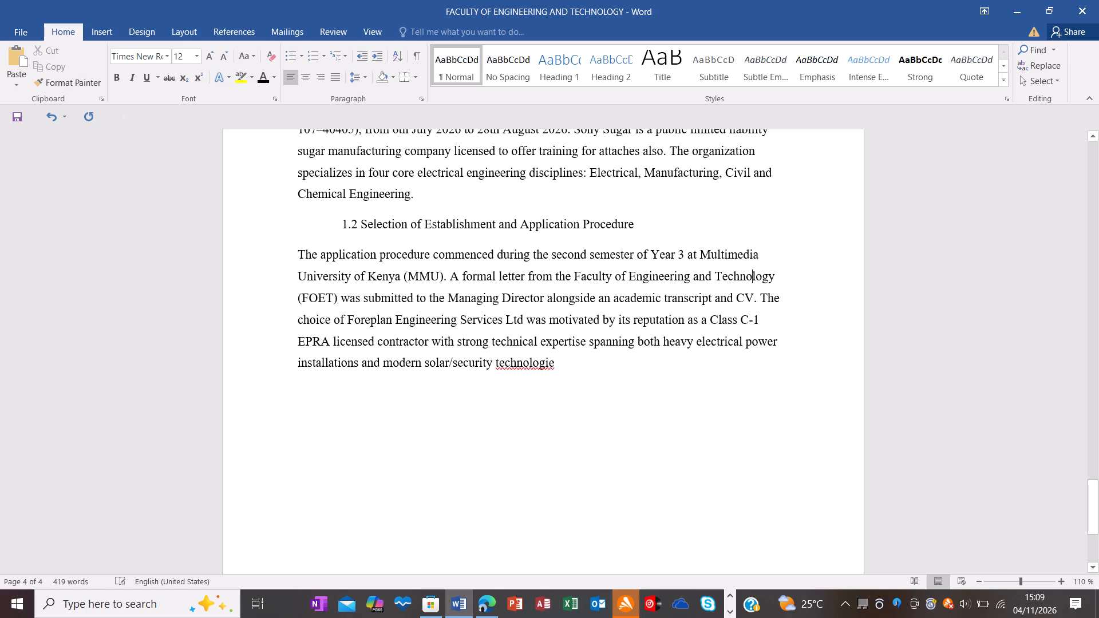
{"action": "left_click", "coordinate": [757, 292]}
{"action": "key", "text": "BackSpace"}
{"action": "key", "text": "BackSpace"}
{"action": "key", "text": "BackSpace"}
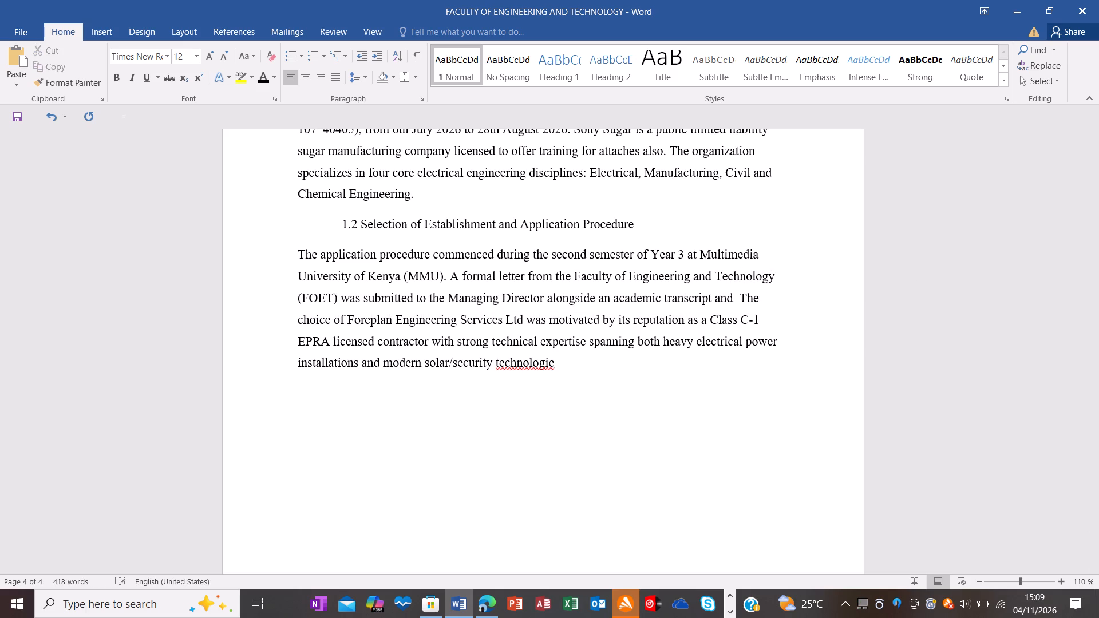
{"action": "type", "text": "lette"}
{"action": "key", "text": "r"}
{"action": "key", "text": "period"}
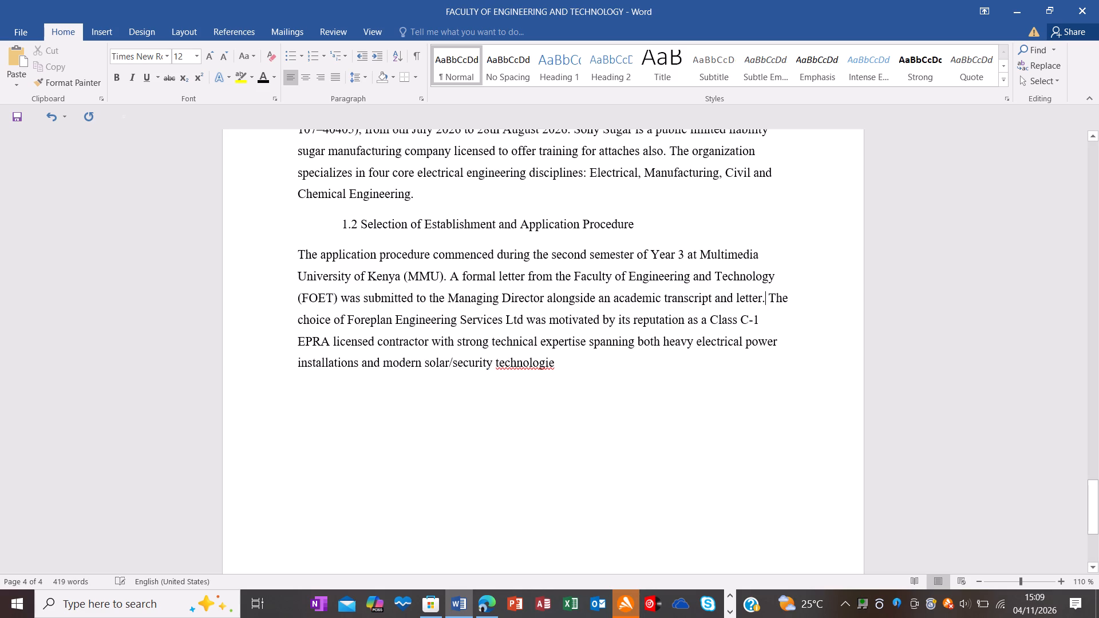
Replace the company name "Foreplan Engineering Services" before "Ltd" with "Sony Sugar", capitalizing both words.
{"action": "left_click", "coordinate": [500, 319]}
{"action": "key", "text": "BackSpace"}
{"action": "key", "text": "BackSpace"}
{"action": "key", "text": "BackSpace"}
{"action": "key", "text": "BackSpace"}
{"action": "key", "text": "BackSpace"}
{"action": "key", "text": "BackSpace"}
{"action": "key", "text": "BackSpace"}
{"action": "key", "text": "BackSpace"}
{"action": "key", "text": "BackSpace"}
{"action": "key", "text": "BackSpace"}
{"action": "key", "text": "BackSpace"}
{"action": "key", "text": "BackSpace"}
{"action": "key", "text": "BackSpace"}
{"action": "key", "text": "BackSpace"}
{"action": "key", "text": "BackSpace"}
{"action": "key", "text": "BackSpace"}
{"action": "key", "text": "BackSpace"}
{"action": "key", "text": "BackSpace"}
{"action": "key", "text": "BackSpace"}
{"action": "key", "text": "BackSpace"}
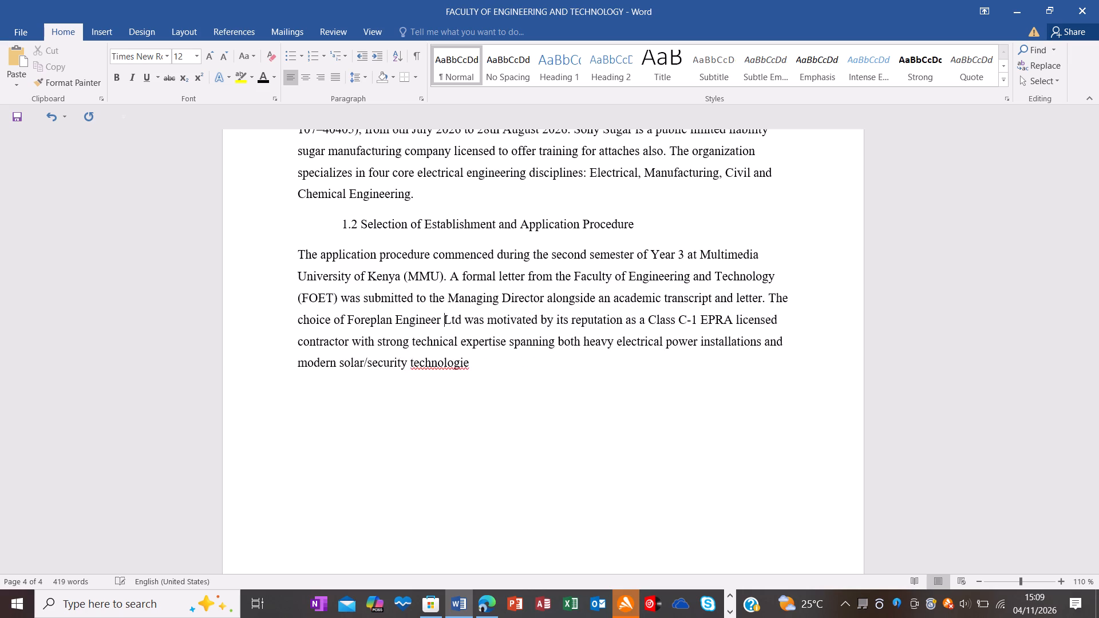
{"action": "key", "text": "BackSpace"}
{"action": "key", "text": "BackSpace"}
{"action": "key", "text": "BackSpace"}
{"action": "key", "text": "BackSpace"}
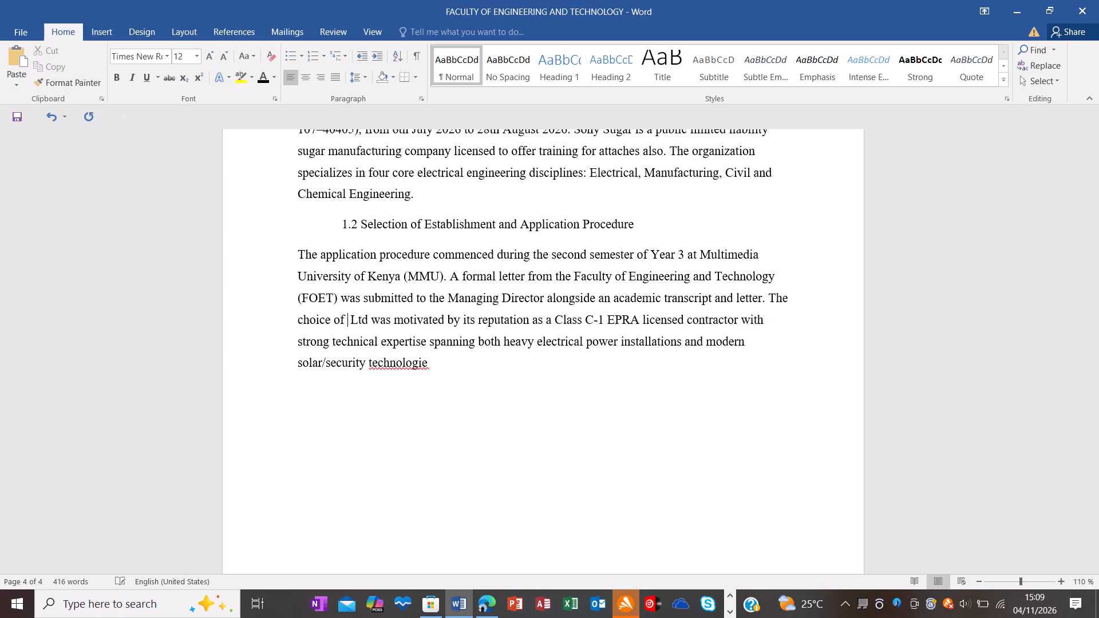
{"action": "type", "text": "Sony"}
{"action": "key", "text": "space"}
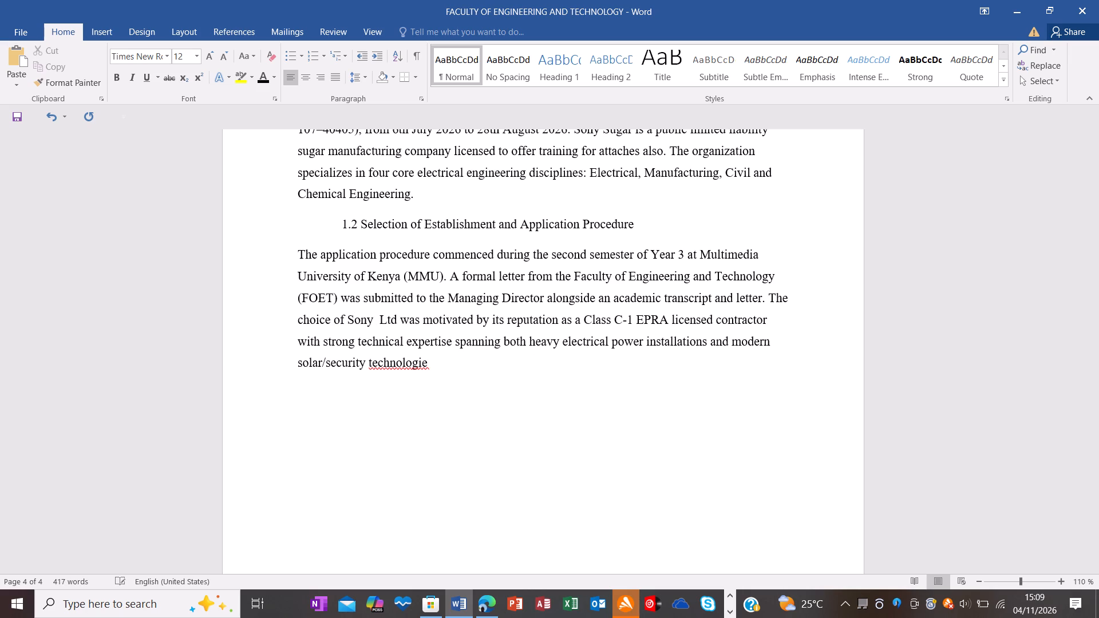
{"action": "type", "text": "sugar"}
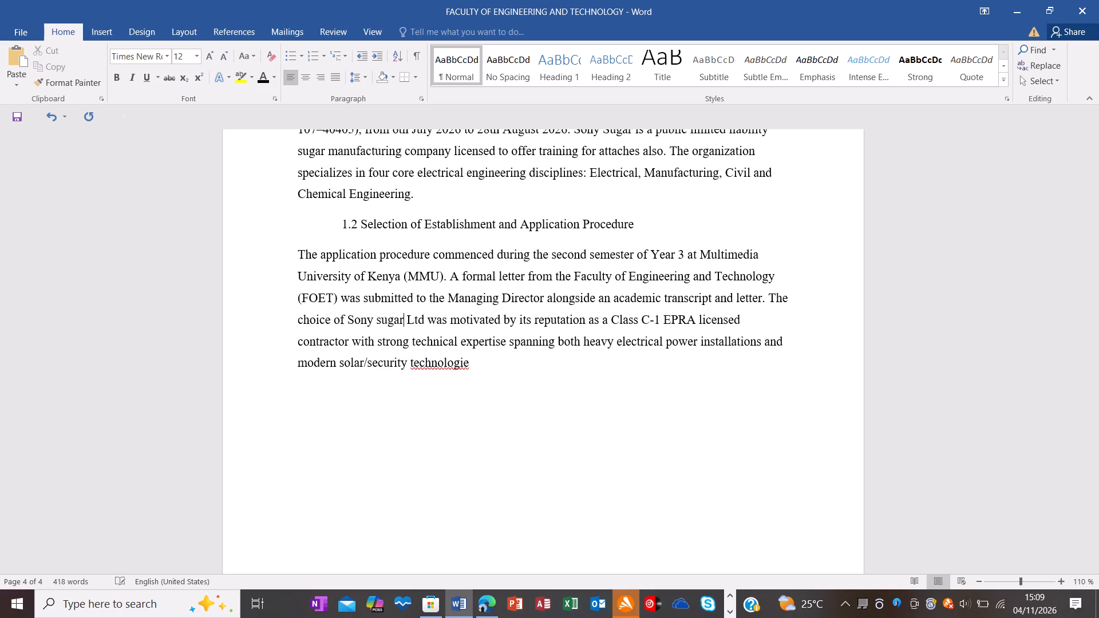
{"action": "left_click", "coordinate": [385, 323]}
{"action": "left_click", "coordinate": [382, 322]}
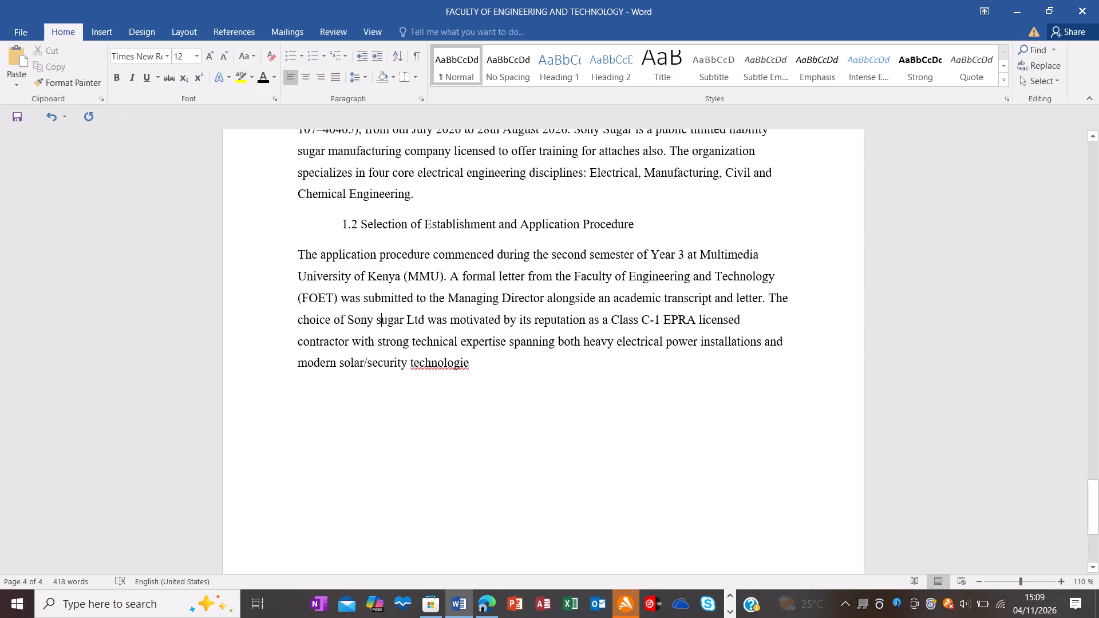
{"action": "key", "text": "BackSpace"}
{"action": "key", "text": "shift+s"}
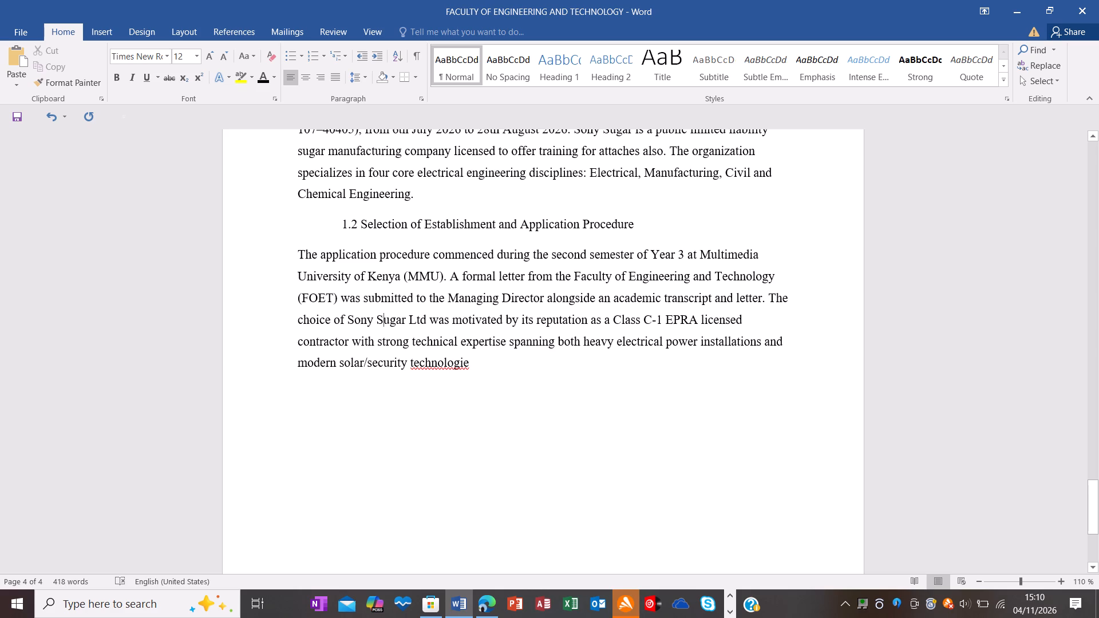
Replace "Class C-1 EPRA" before "licensed contractor" with "medium" in the sentence about the company's reputation.
{"action": "left_click", "coordinate": [702, 319]}
{"action": "key", "text": "BackSpace"}
{"action": "key", "text": "BackSpace"}
{"action": "key", "text": "BackSpace"}
{"action": "key", "text": "BackSpace"}
{"action": "key", "text": "BackSpace"}
{"action": "key", "text": "BackSpace"}
{"action": "key", "text": "BackSpace"}
{"action": "key", "text": "BackSpace"}
{"action": "key", "text": "BackSpace"}
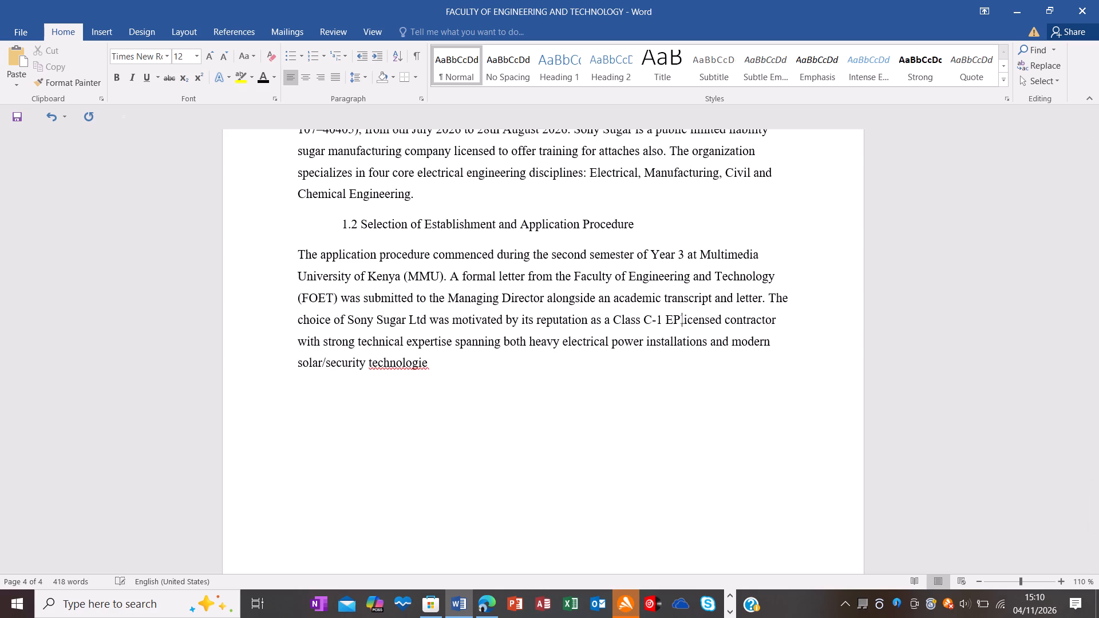
{"action": "key", "text": "BackSpace"}
{"action": "key", "text": "BackSpace"}
{"action": "key", "text": "BackSpace"}
{"action": "key", "text": "BackSpace"}
{"action": "key", "text": "BackSpace"}
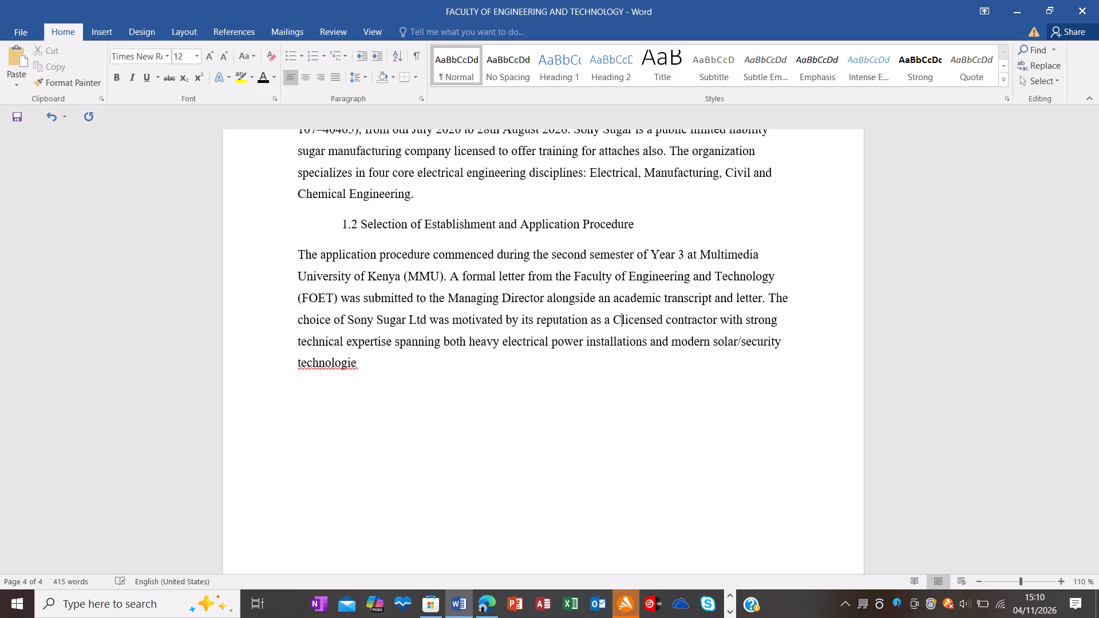
{"action": "key", "text": "BackSpace"}
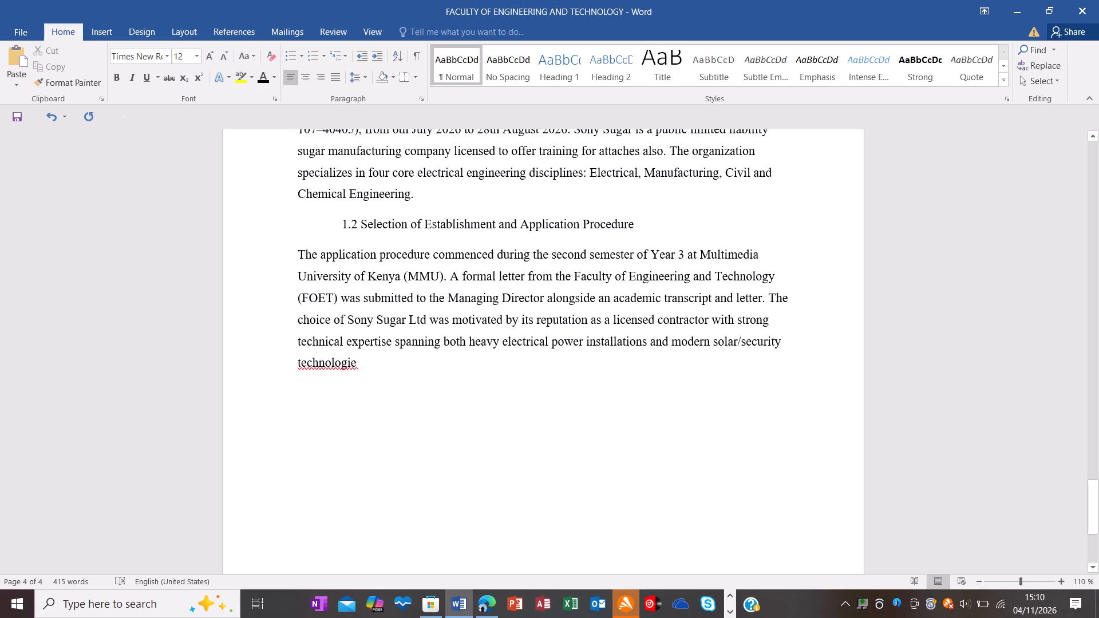
{"action": "type", "text": "medium"}
{"action": "key", "text": "space"}
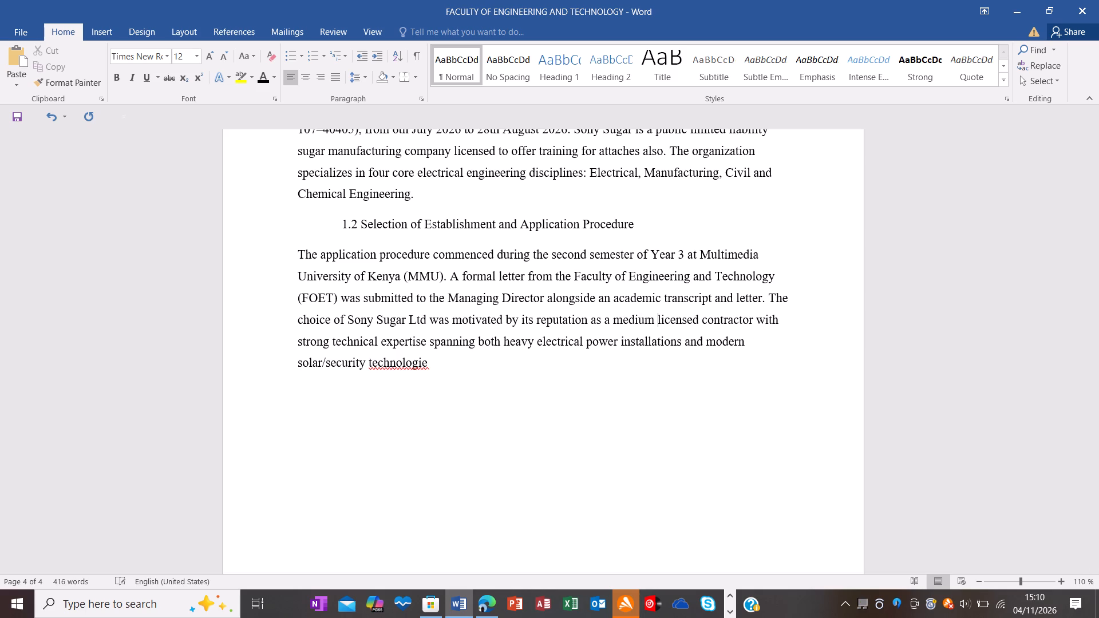
Insert "scale manufacturing and processing with" between "medium" and "licensed contractor" in the sentence about the company's reputation.
{"action": "type", "text": "scale"}
{"action": "key", "text": "space"}
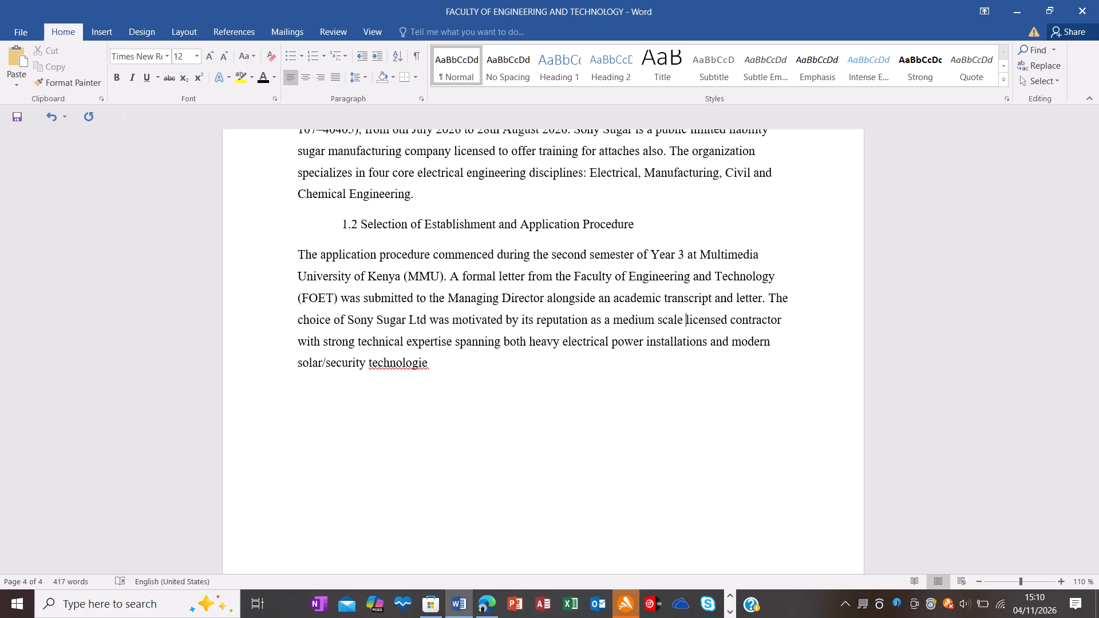
{"action": "type", "text": "manufacturing and"}
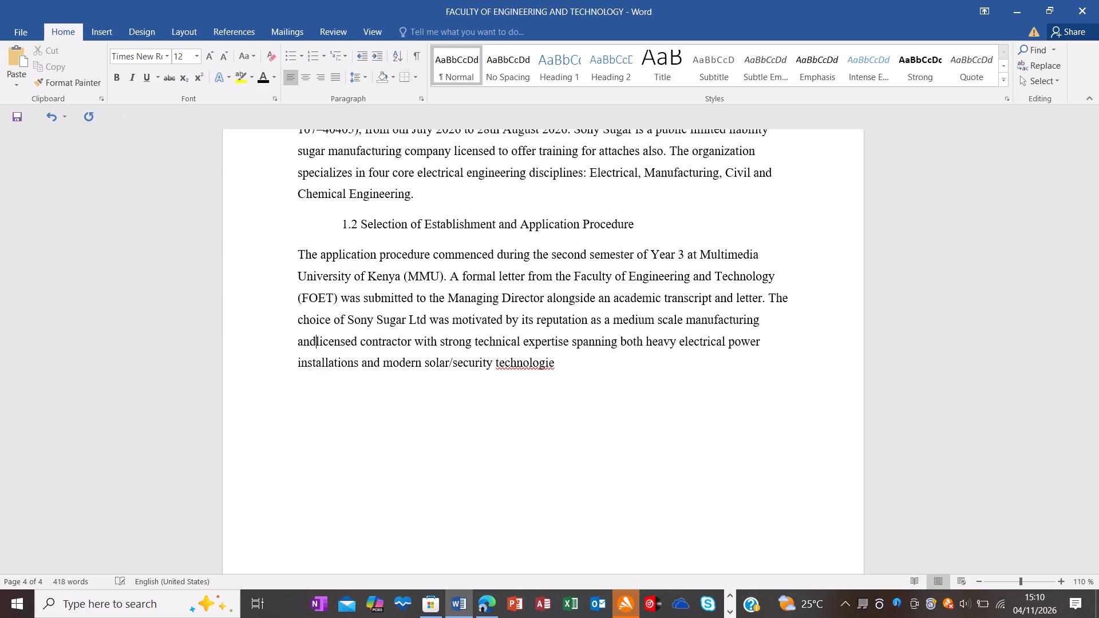
{"action": "key", "text": "space"}
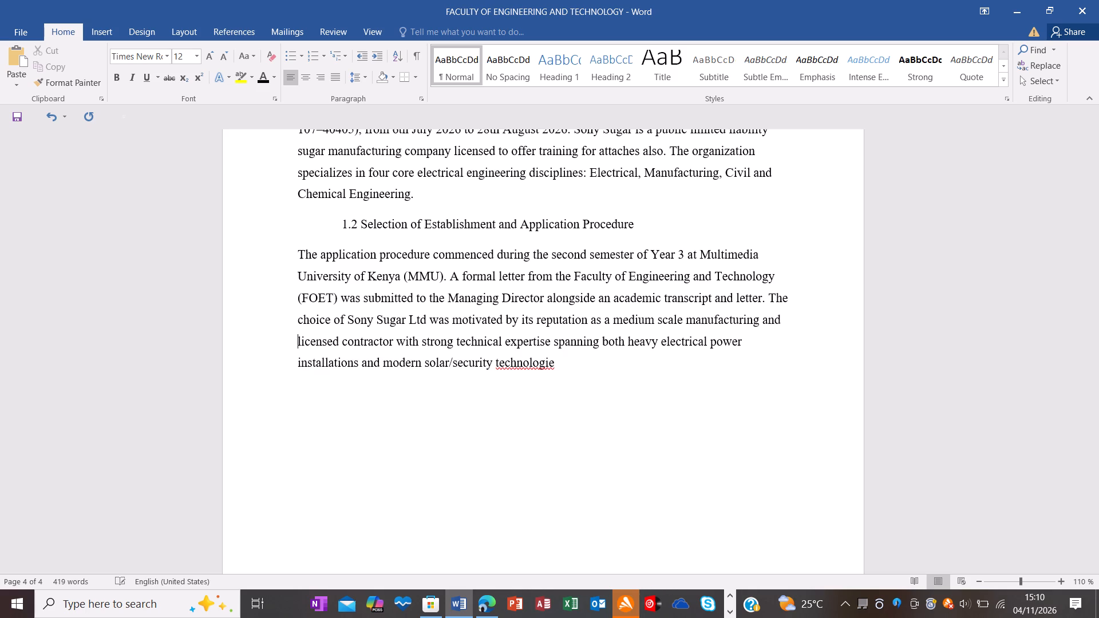
{"action": "type", "text": "process"}
{"action": "type", "text": "ing"}
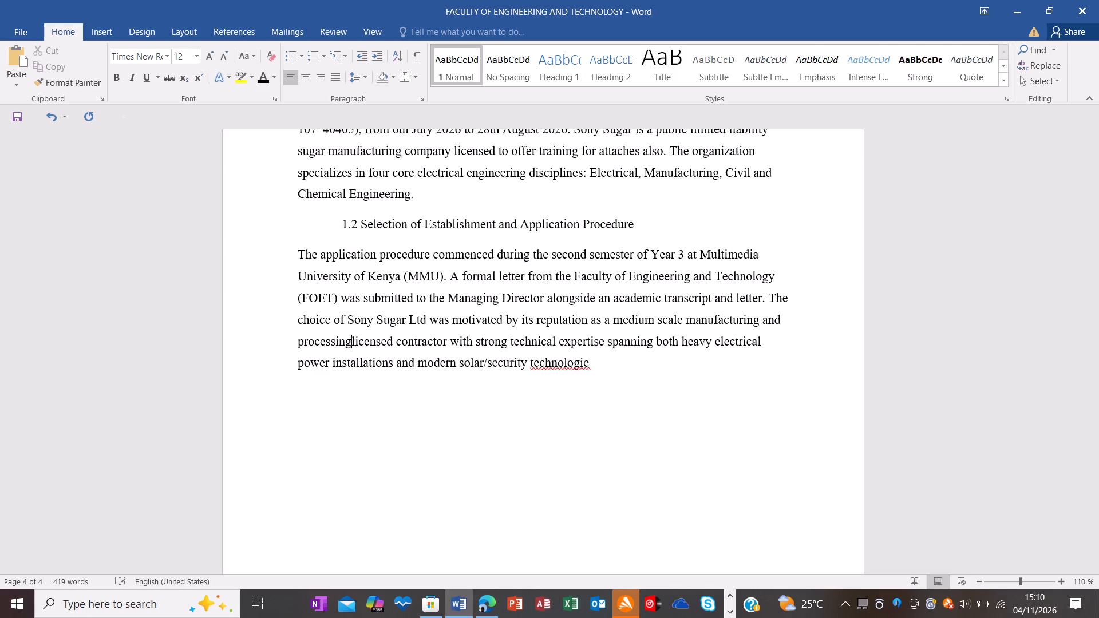
{"action": "key", "text": "space"}
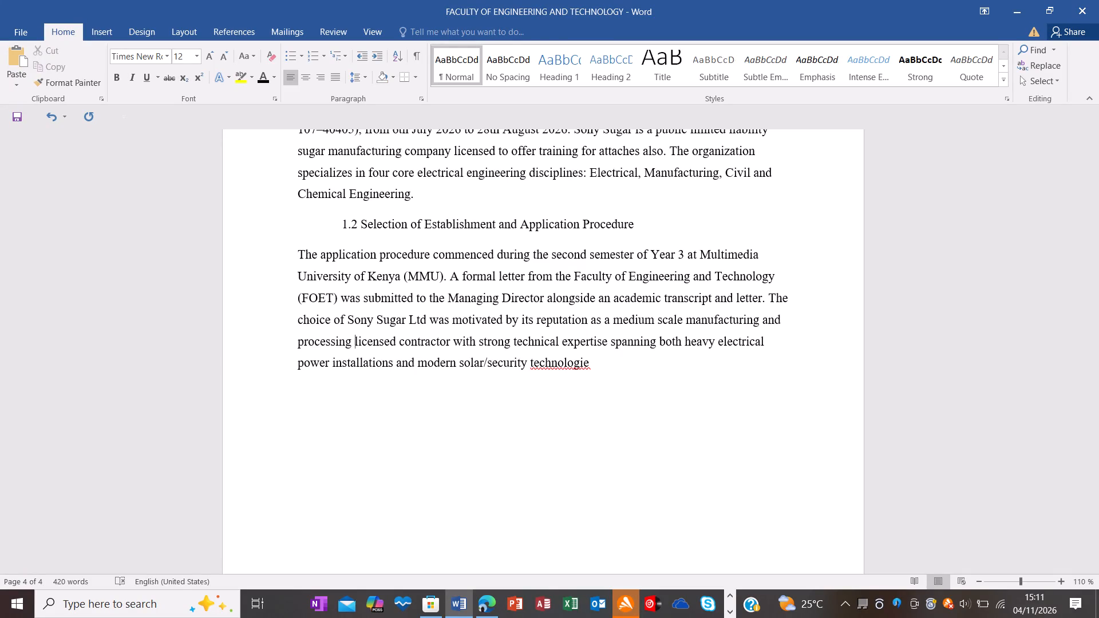
{"action": "type", "text": "withs"}
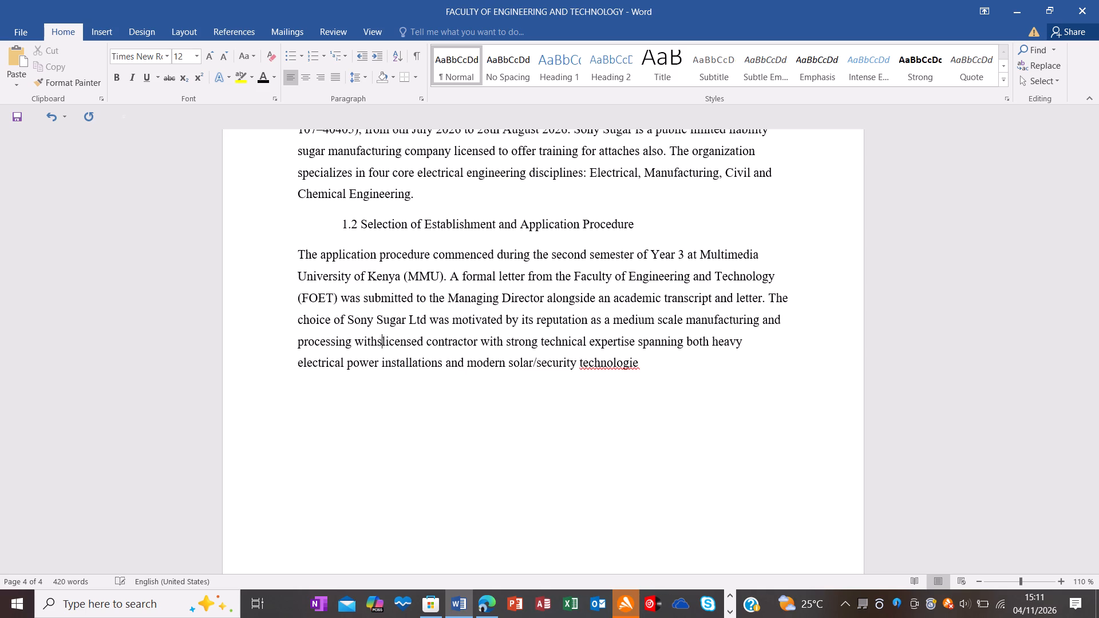
{"action": "key", "text": "BackSpace"}
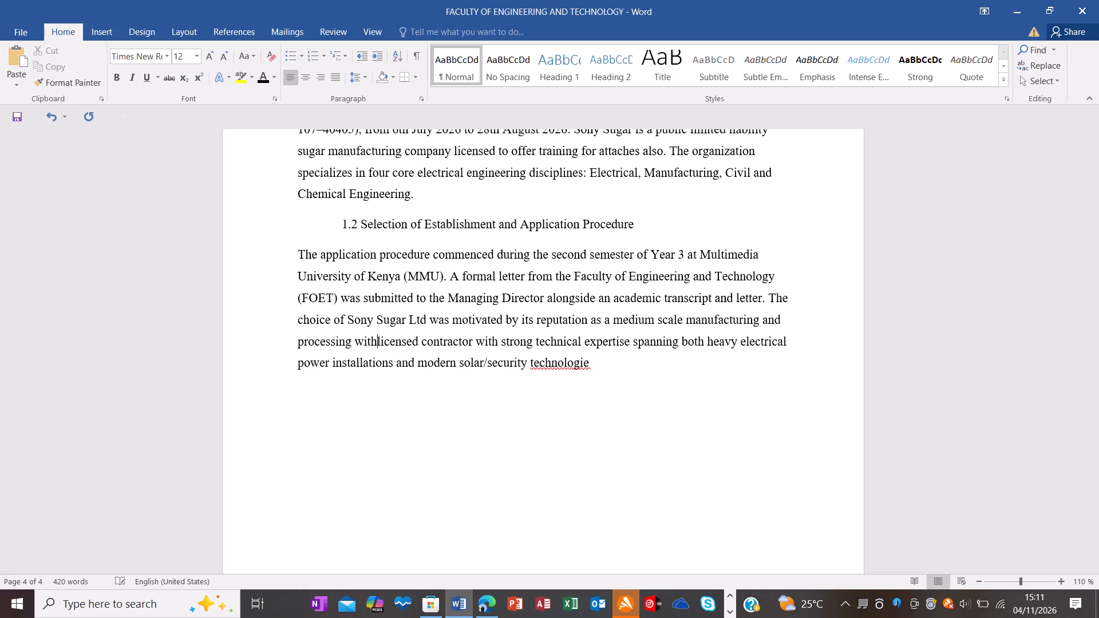
{"action": "key", "text": "space"}
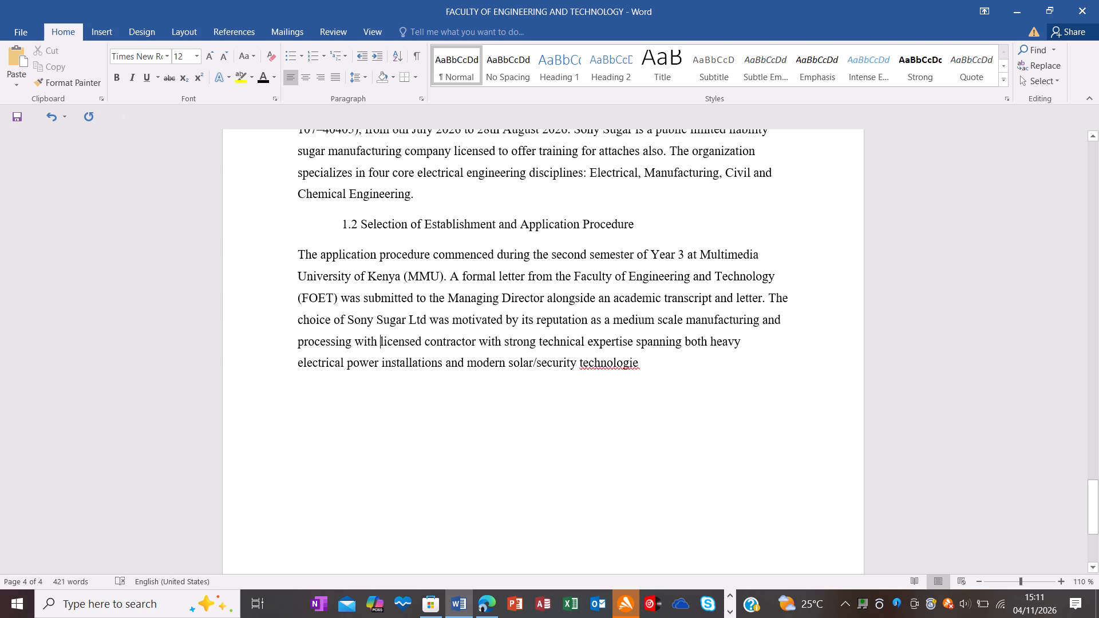
Make "contractor" plural in the phrase "licensed contractor with strong technical expertise".
{"action": "left_click", "coordinate": [475, 343]}
{"action": "key", "text": "s"}
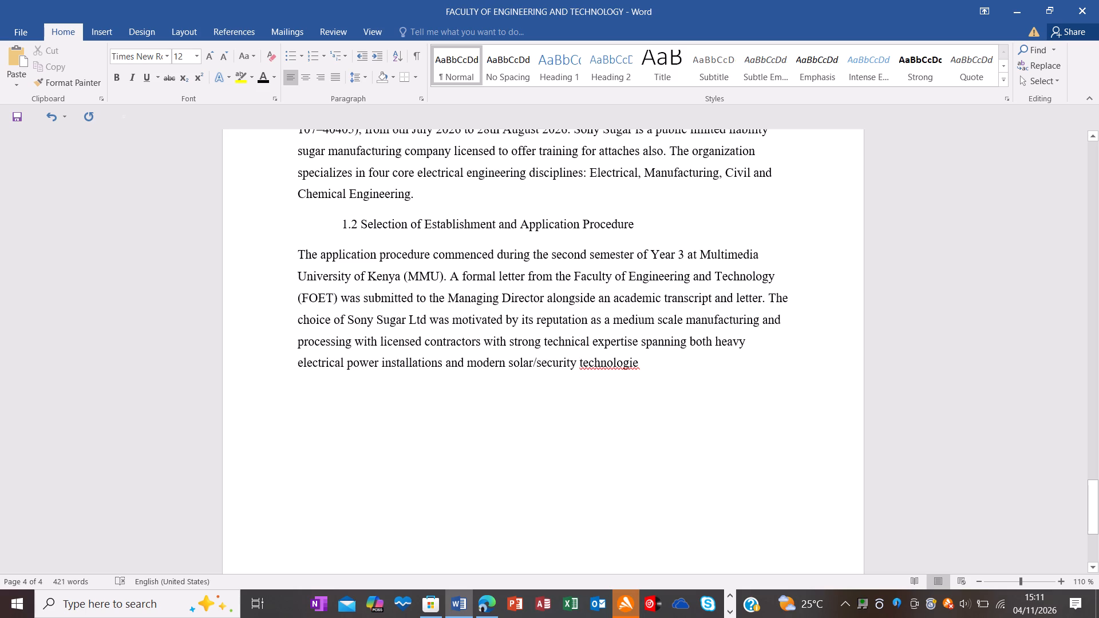
Replace "modern solar/security technologie" at the end of the subsection 1.2 paragraph with "machine operation at Large".
{"action": "left_click", "coordinate": [641, 363]}
{"action": "key", "text": "BackSpace"}
{"action": "key", "text": "BackSpace"}
{"action": "key", "text": "BackSpace"}
{"action": "key", "text": "BackSpace"}
{"action": "key", "text": "BackSpace"}
{"action": "key", "text": "BackSpace"}
{"action": "key", "text": "BackSpace"}
{"action": "key", "text": "BackSpace"}
{"action": "key", "text": "BackSpace"}
{"action": "key", "text": "BackSpace"}
{"action": "key", "text": "BackSpace"}
{"action": "key", "text": "BackSpace"}
{"action": "key", "text": "BackSpace"}
{"action": "key", "text": "BackSpace"}
{"action": "key", "text": "BackSpace"}
{"action": "key", "text": "BackSpace"}
{"action": "key", "text": "BackSpace"}
{"action": "key", "text": "BackSpace"}
{"action": "key", "text": "BackSpace"}
{"action": "key", "text": "BackSpace"}
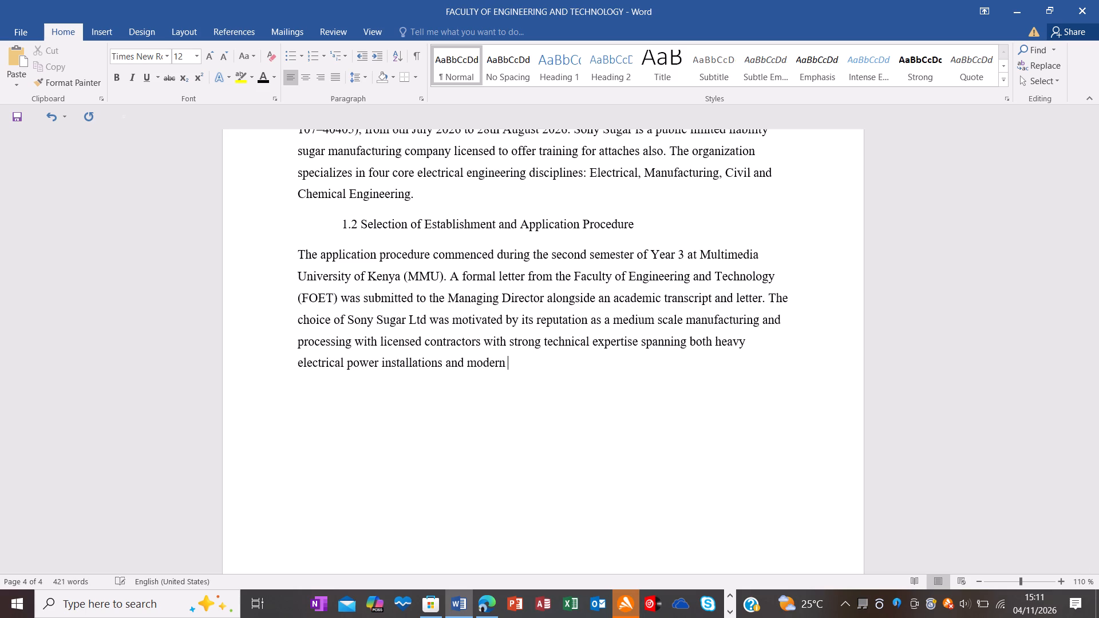
{"action": "key", "text": "BackSpace"}
{"action": "type", "text": "am"}
{"action": "key", "text": "BackSpace"}
{"action": "key", "text": "BackSpace"}
{"action": "type", "text": "machine"}
{"action": "key", "text": "space"}
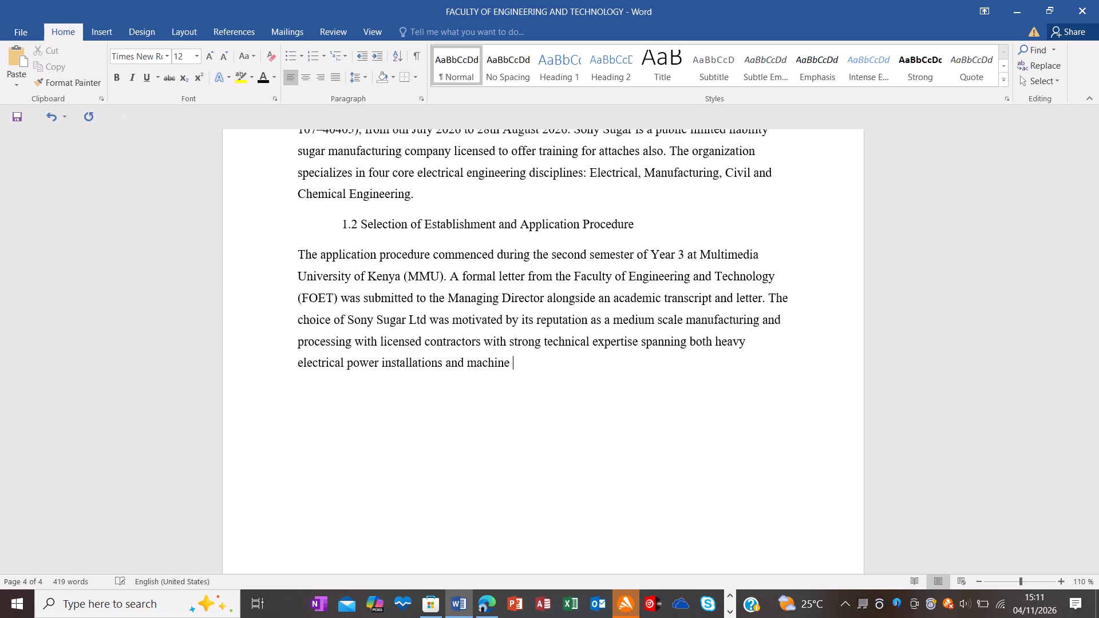
{"action": "type", "text": "oper"}
{"action": "type", "text": "ation at Large"}
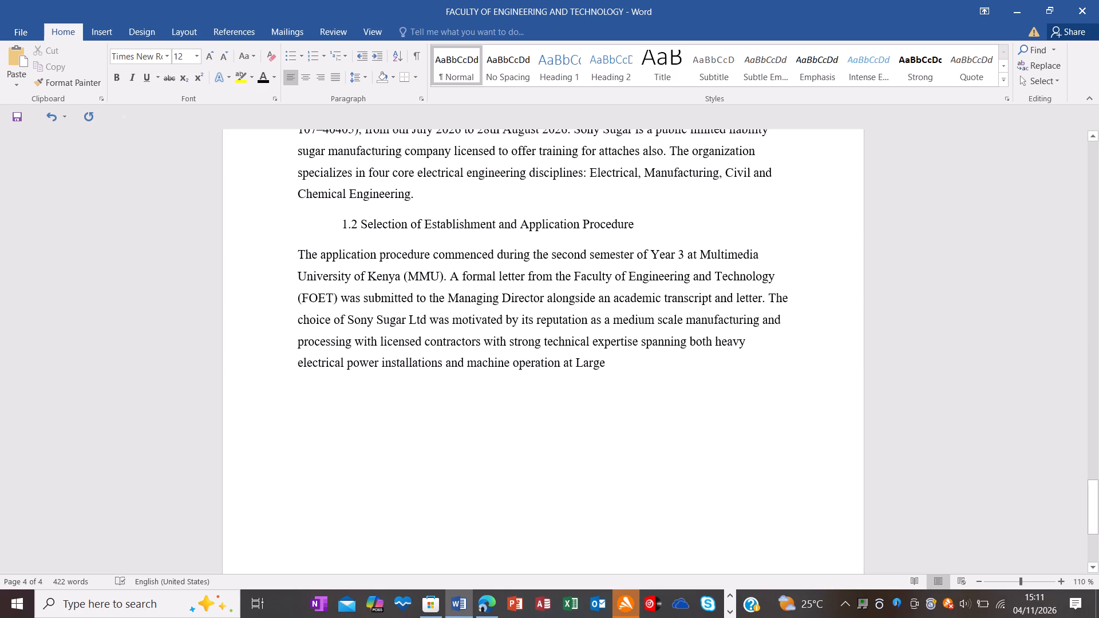
Change "Large" to lowercase "large" and end the paragraph's last sentence with a period.
{"action": "left_click", "coordinate": [580, 362]}
{"action": "key", "text": "BackSpace"}
{"action": "key", "text": "l"}
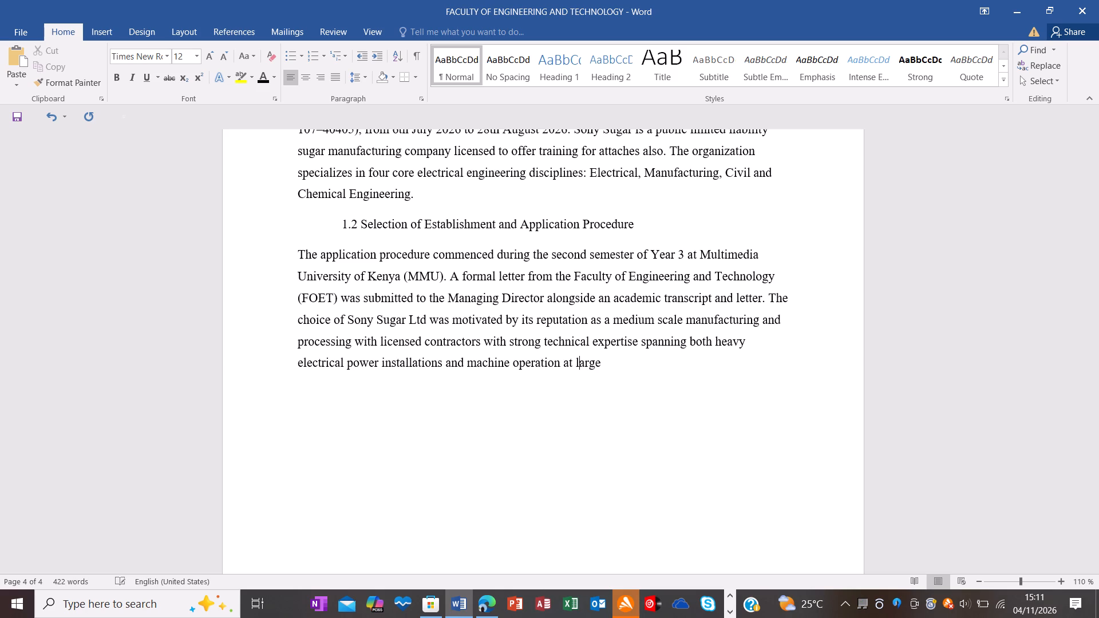
{"action": "left_click", "coordinate": [606, 366]}
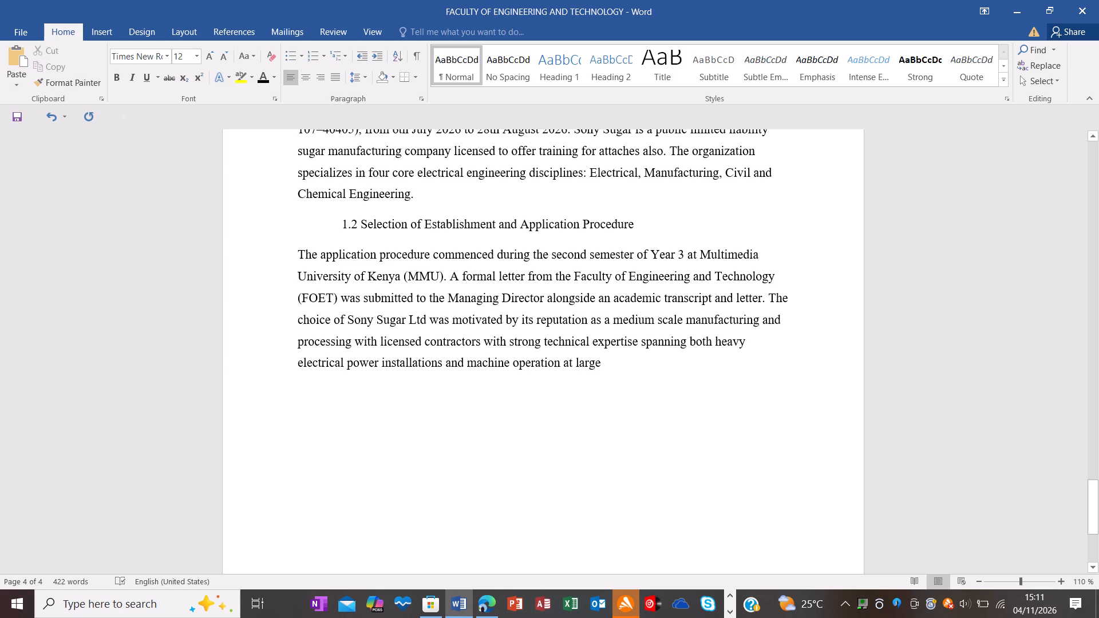
{"action": "key", "text": "period"}
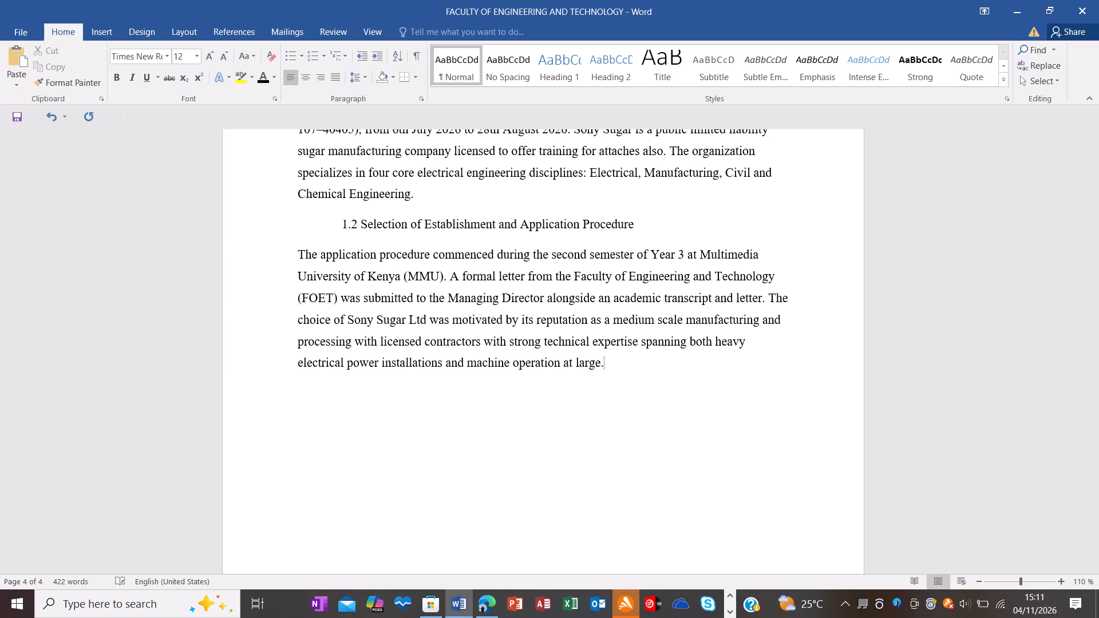
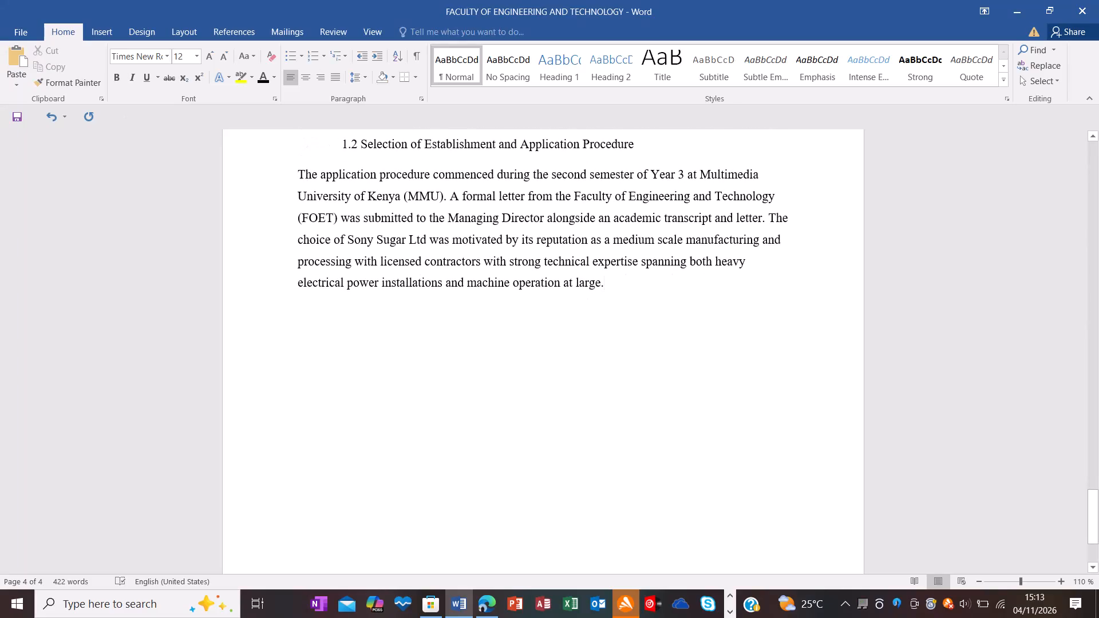
Add the indented subsection heading "1.3 Frame Conditions agreed Upon" on a new line below the subsection 1.2 paragraph.
{"action": "key", "text": "Return"}
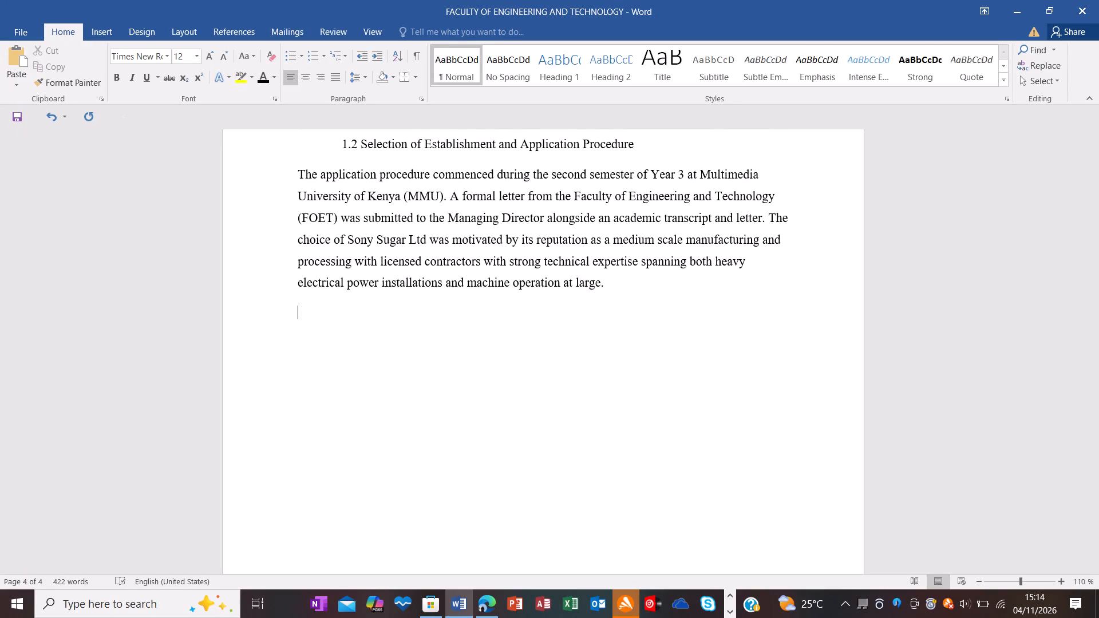
{"action": "key", "text": "space"}
{"action": "key", "text": "space"}
{"action": "key", "text": "space"}
{"action": "key", "text": "space"}
{"action": "key", "text": "space"}
{"action": "key", "text": "space"}
{"action": "key", "text": "space"}
{"action": "key", "text": "space"}
{"action": "key", "text": "1"}
{"action": "key", "text": "period"}
{"action": "key", "text": "3"}
{"action": "key", "text": "space"}
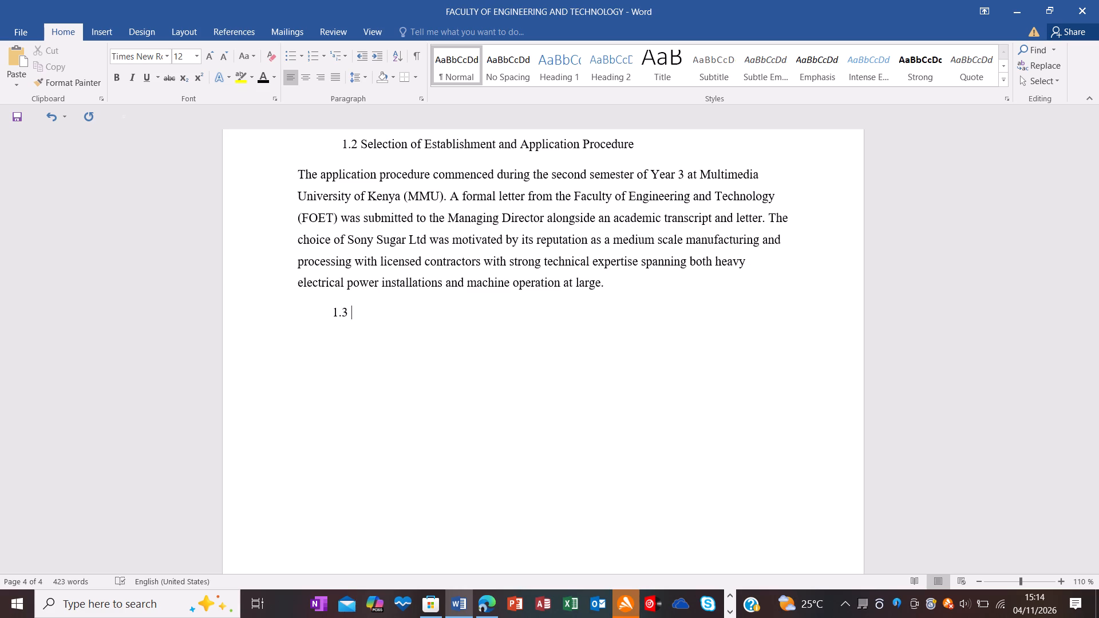
{"action": "key", "text": "f"}
{"action": "type", "text": "rame"}
{"action": "key", "text": "space"}
{"action": "key", "text": "shift+c"}
{"action": "type", "text": "onditions"}
{"action": "key", "text": "space"}
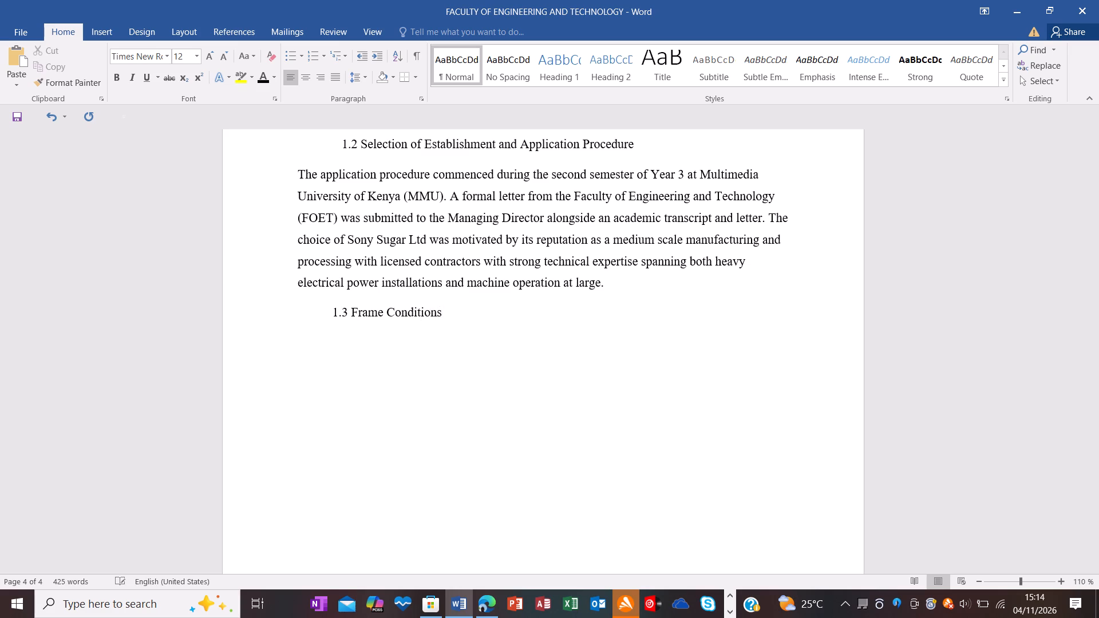
{"action": "type", "text": "agreed"}
{"action": "key", "text": "space"}
{"action": "type", "text": "Upon"}
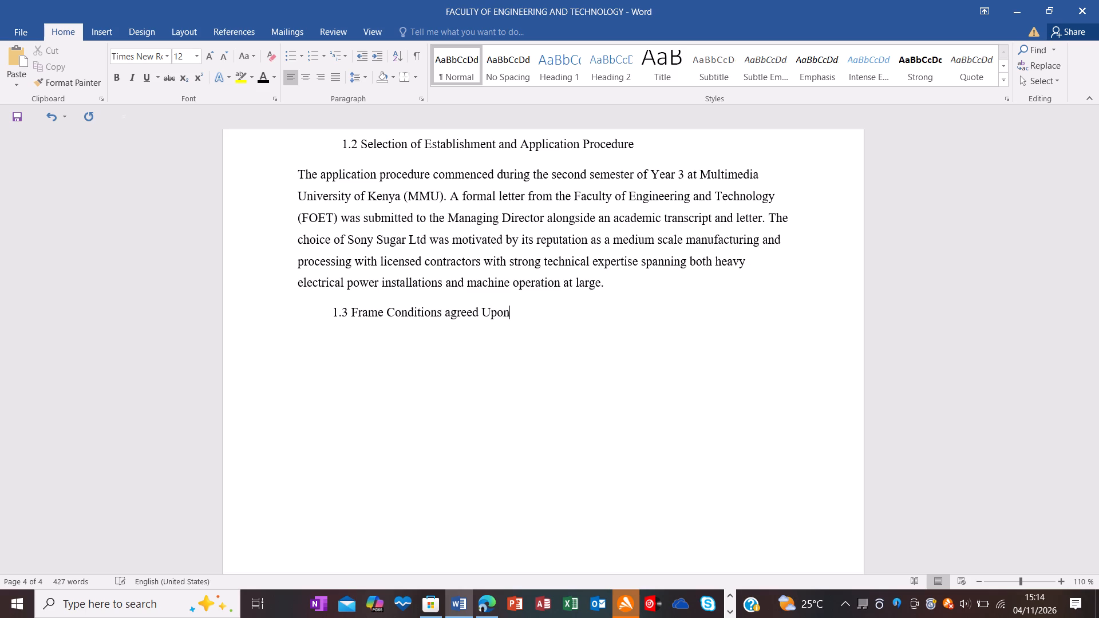
Capitalize "agreed" in the new heading so it reads "Frame Conditions Agreed Upon".
{"action": "left_click", "coordinate": [450, 312]}
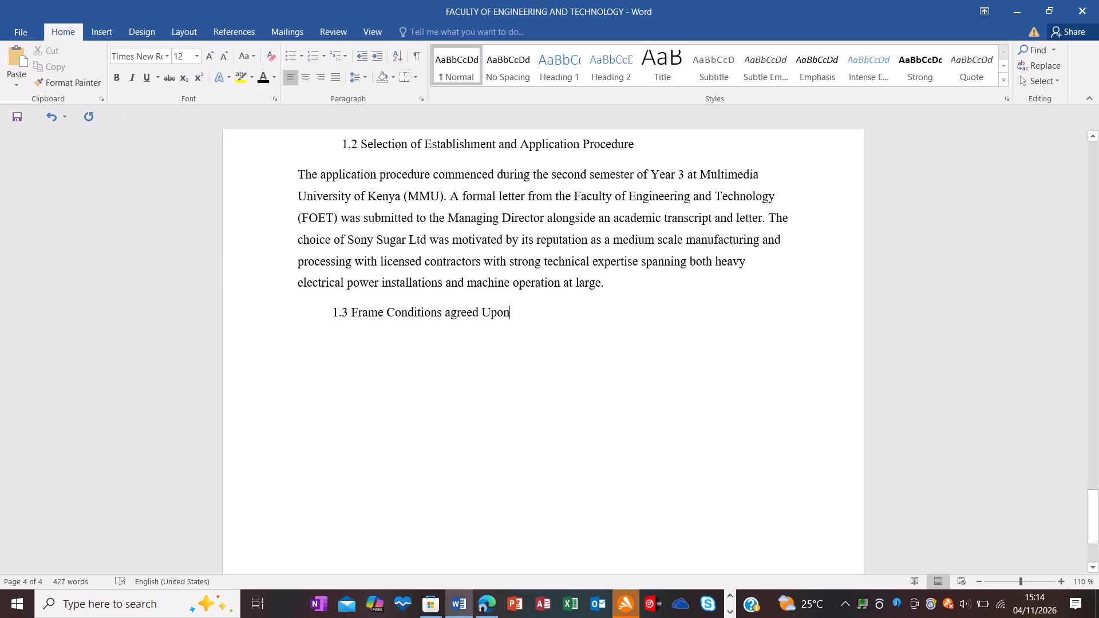
{"action": "key", "text": "BackSpace"}
{"action": "key", "text": "a"}
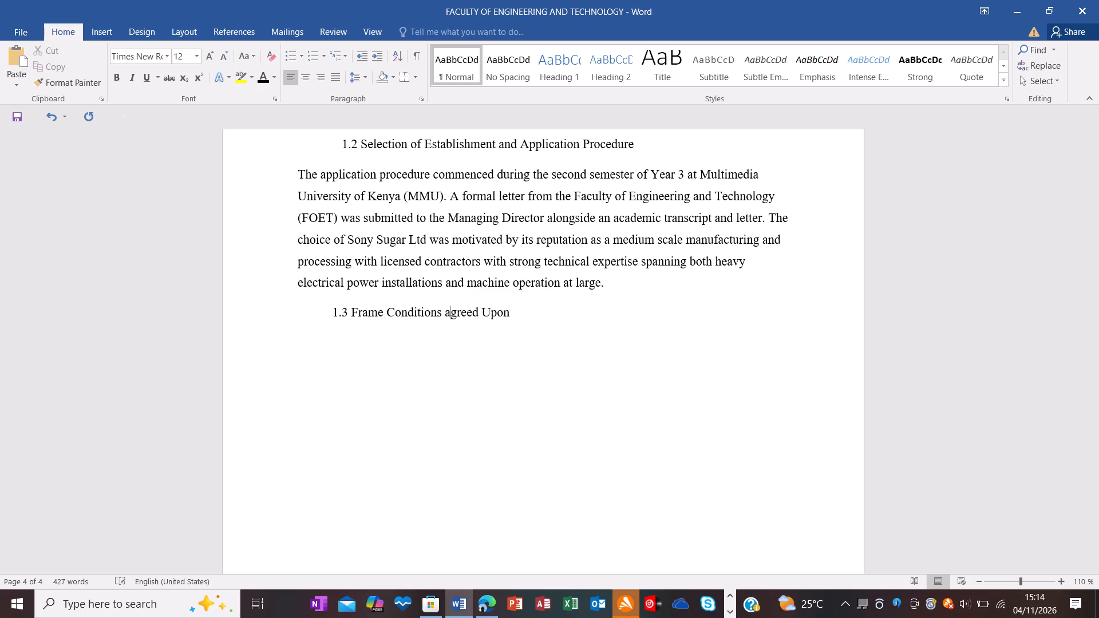
{"action": "left_click", "coordinate": [450, 312]}
{"action": "key", "text": "BackSpace"}
{"action": "key", "text": "shift+a"}
{"action": "left_click", "coordinate": [515, 320]}
Start a plain, unnumbered and unindented paragraph below the Frame Conditions heading.
{"action": "key", "text": "Return"}
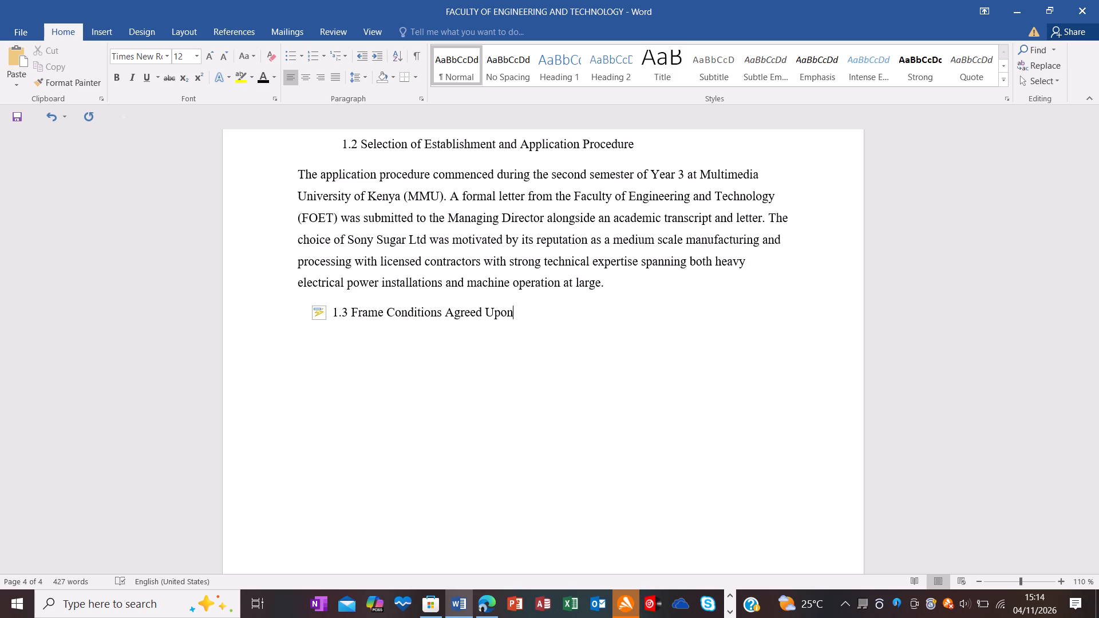
{"action": "key", "text": "BackSpace"}
{"action": "key", "text": "BackSpace"}
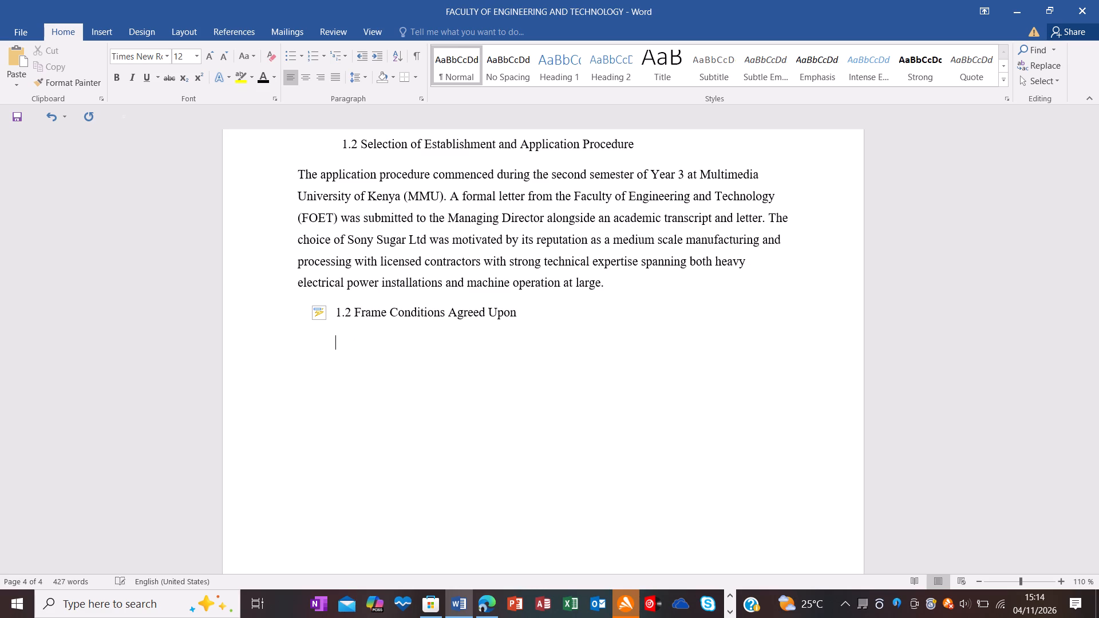
{"action": "key", "text": "BackSpace"}
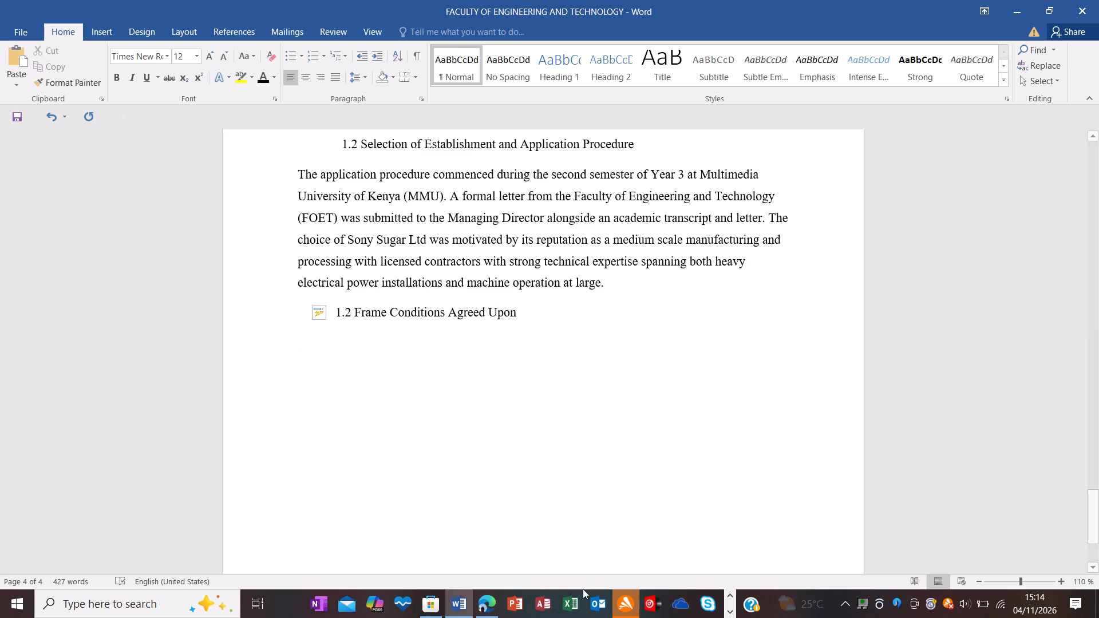
Copy the body text of subsection 1.3 from the sample report PDF and paste it under the Frame Conditions heading in Word.
{"action": "left_click", "coordinate": [484, 608]}
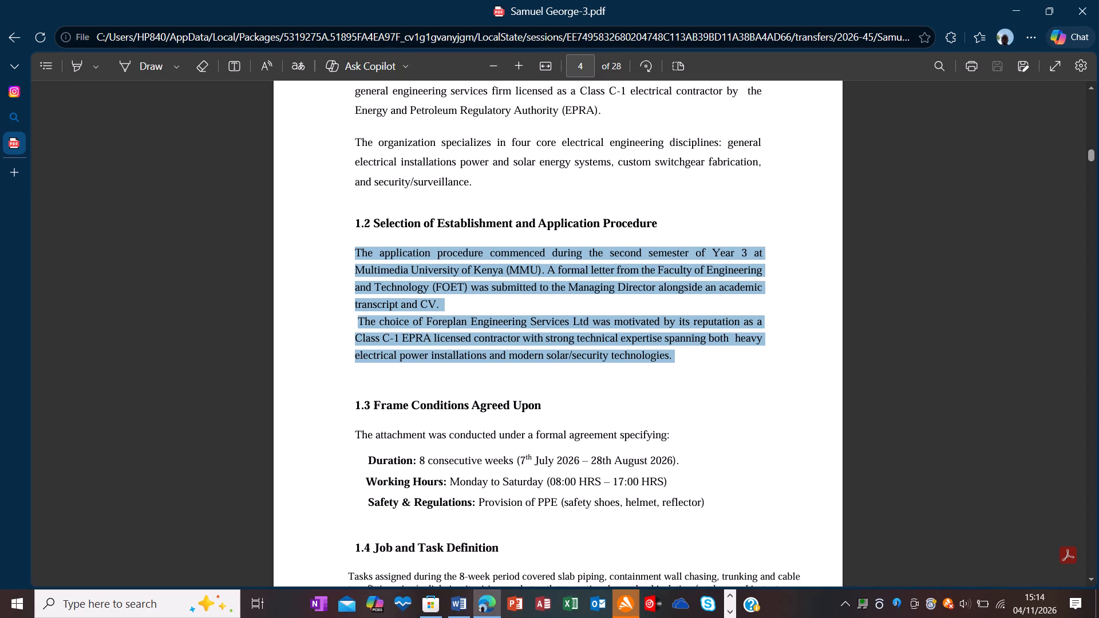
{"action": "left_click", "coordinate": [744, 399]}
{"action": "scroll", "coordinate": [744, 401], "scroll_direction": "down", "scroll_amount": 2}
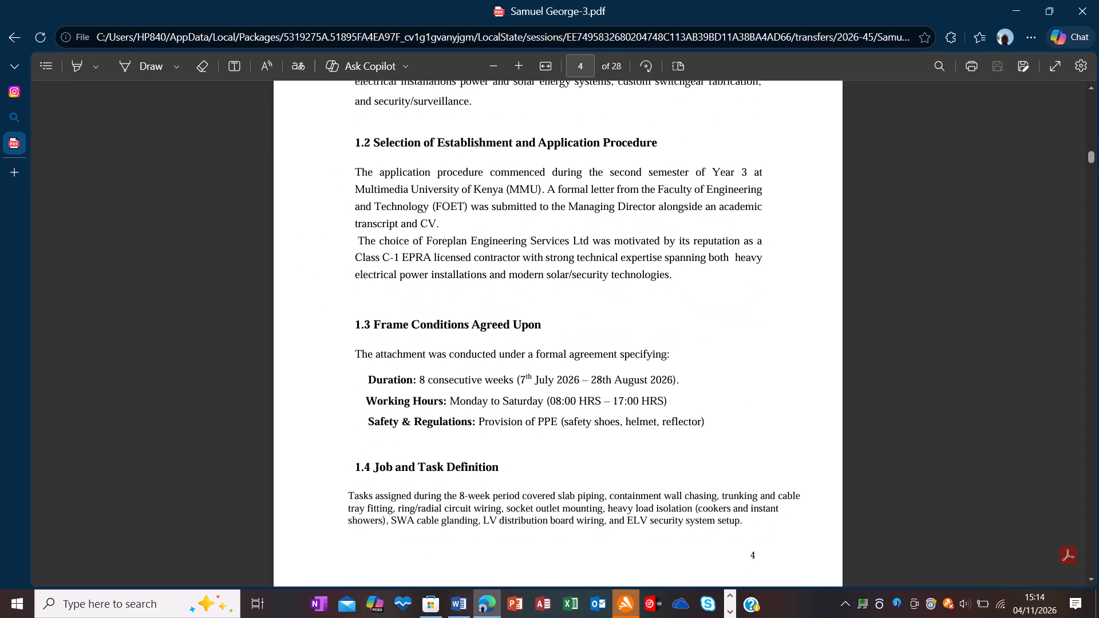
{"action": "left_click_drag", "start_coordinate": [351, 360], "coordinate": [717, 435]}
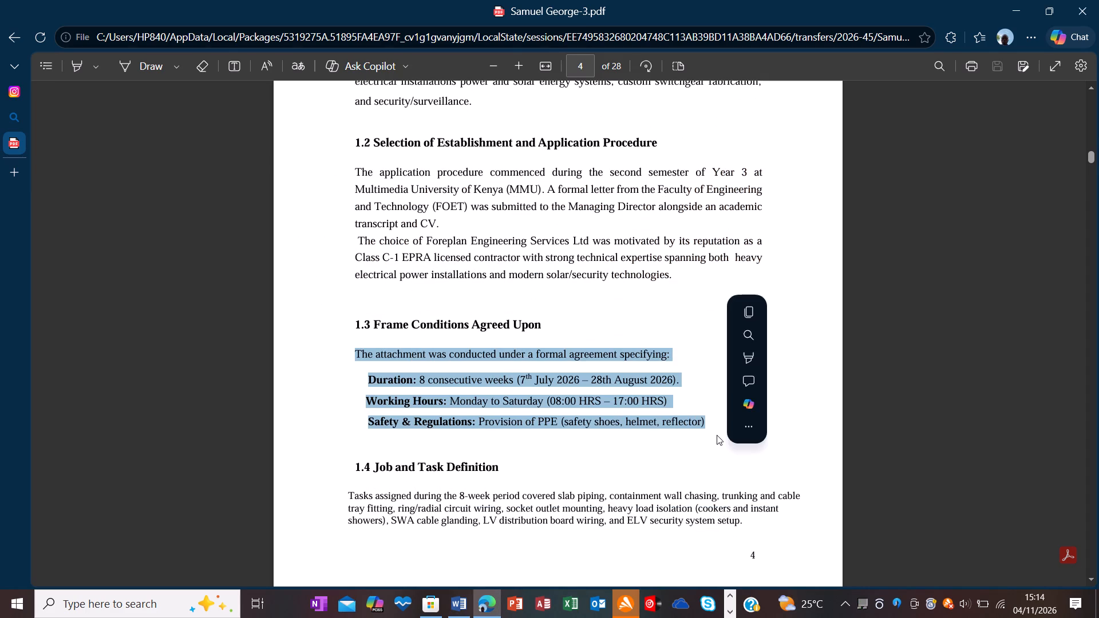
{"action": "left_click", "coordinate": [753, 312]}
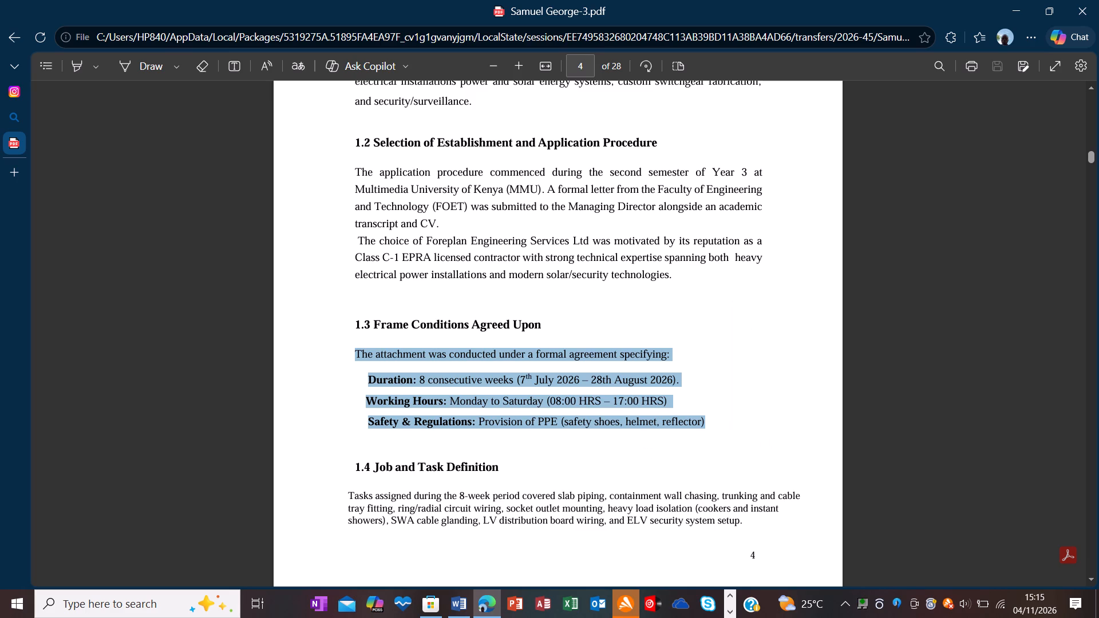
{"action": "left_click", "coordinate": [467, 599]}
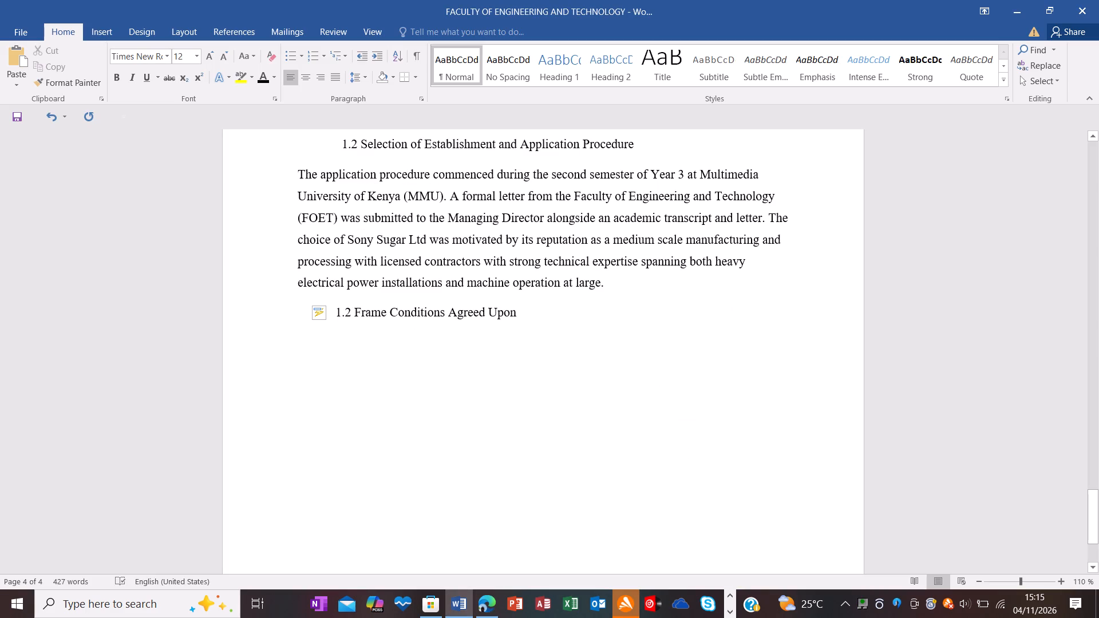
{"action": "left_click", "coordinate": [343, 355]}
{"action": "key", "text": "ctrl+v"}
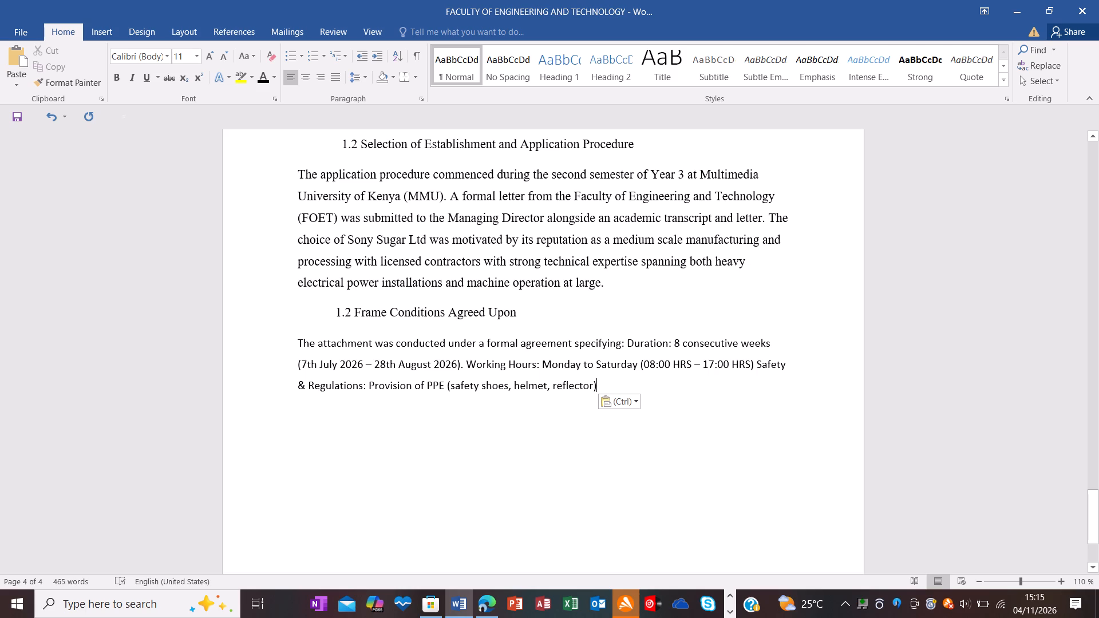
Split the pasted text into separate paragraphs starting at Duration, Working Hours, and Safety & Regulations.
{"action": "left_click", "coordinate": [626, 340]}
{"action": "key", "text": "Return"}
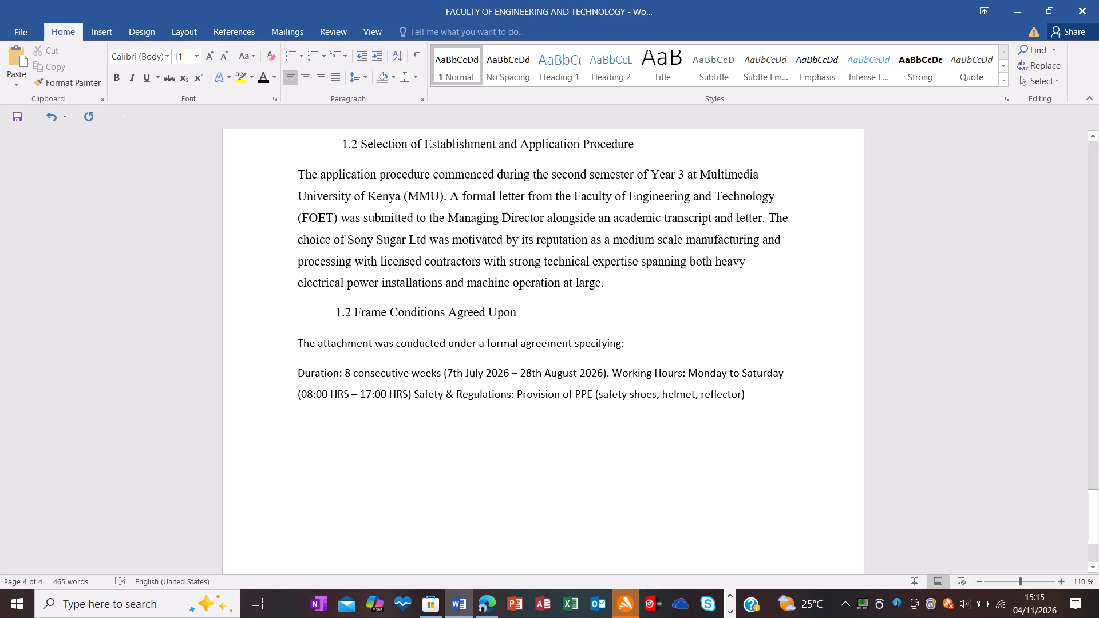
{"action": "left_click", "coordinate": [608, 370]}
{"action": "key", "text": "Return"}
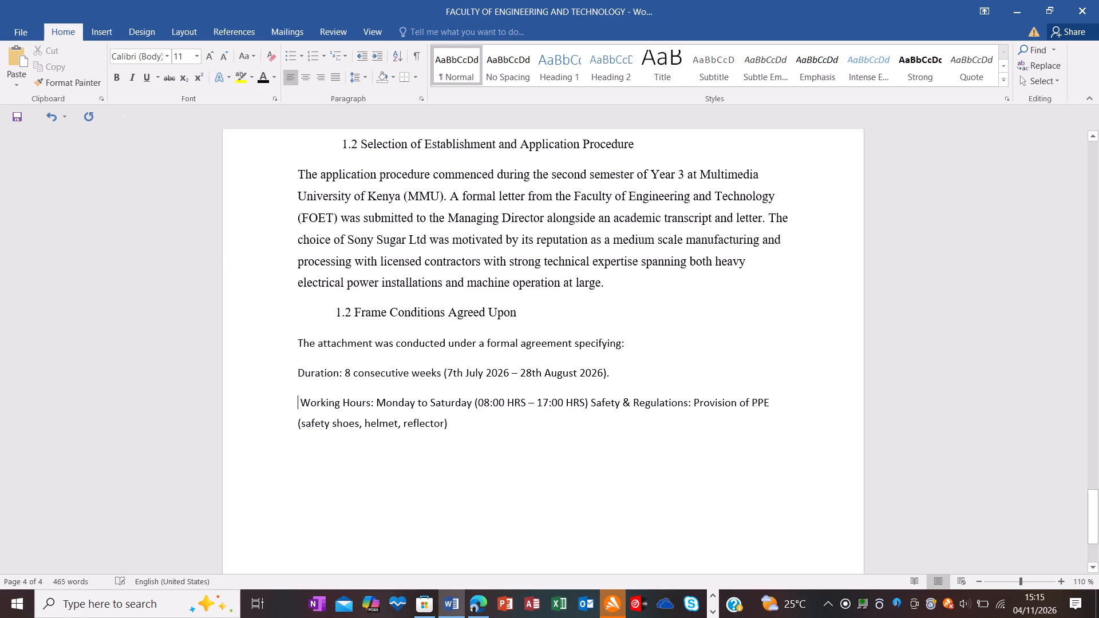
{"action": "left_click", "coordinate": [589, 402]}
{"action": "key", "text": "Return"}
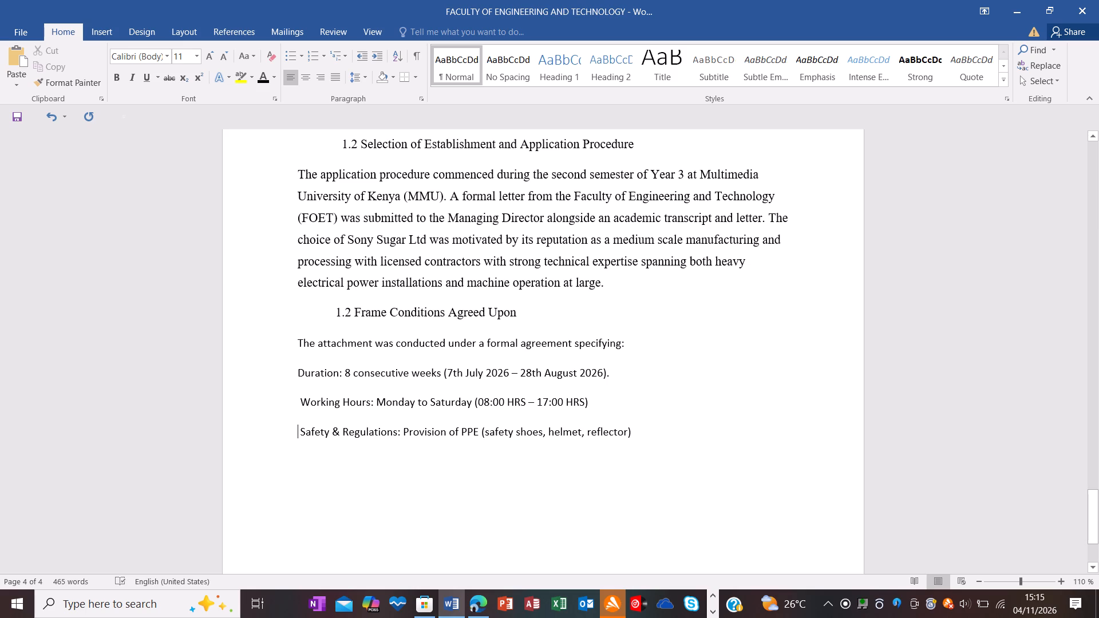
Format the four body paragraphs under the Frame Conditions heading in Times New Roman, size 12.
{"action": "scroll", "coordinate": [698, 386], "scroll_direction": "down", "scroll_amount": 1}
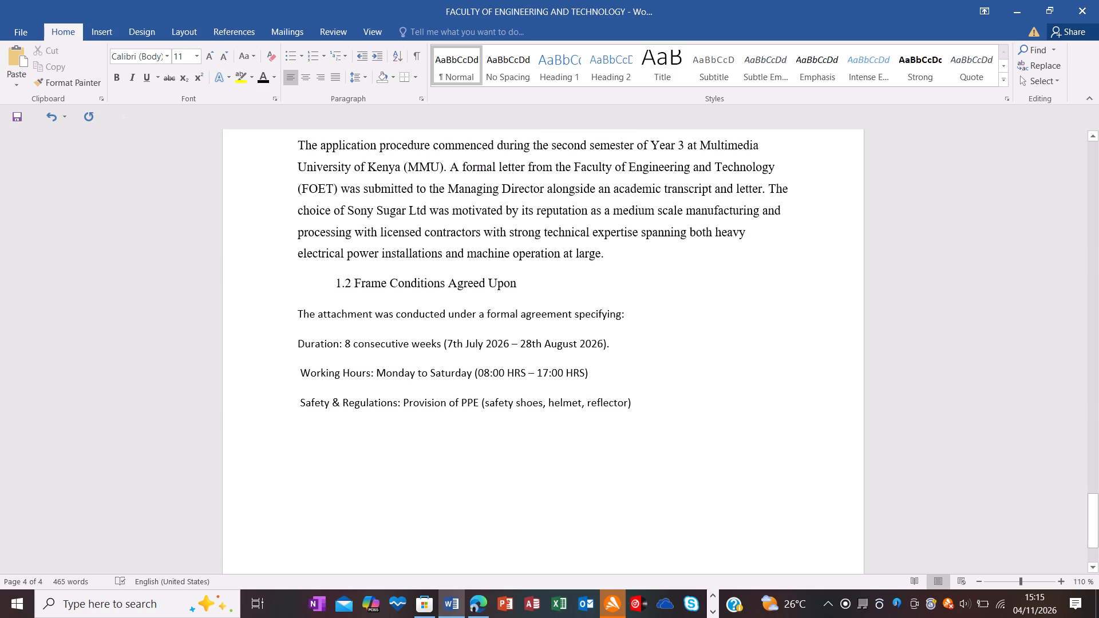
{"action": "left_click_drag", "start_coordinate": [290, 308], "coordinate": [598, 403]}
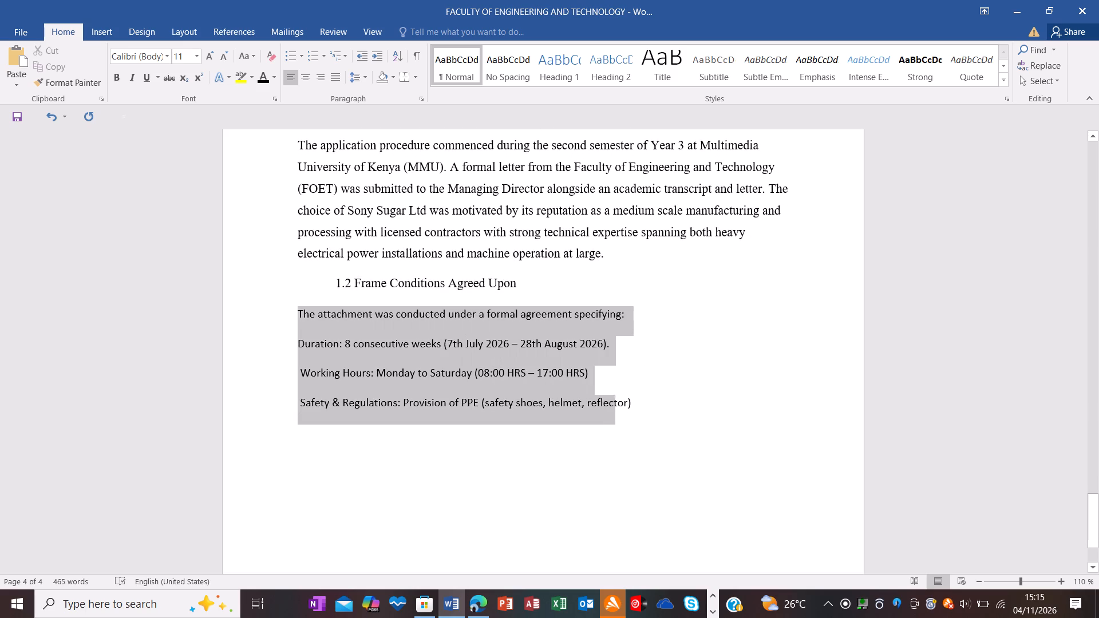
{"action": "left_click_drag", "start_coordinate": [598, 403], "coordinate": [626, 410]}
{"action": "left_click", "coordinate": [646, 411]}
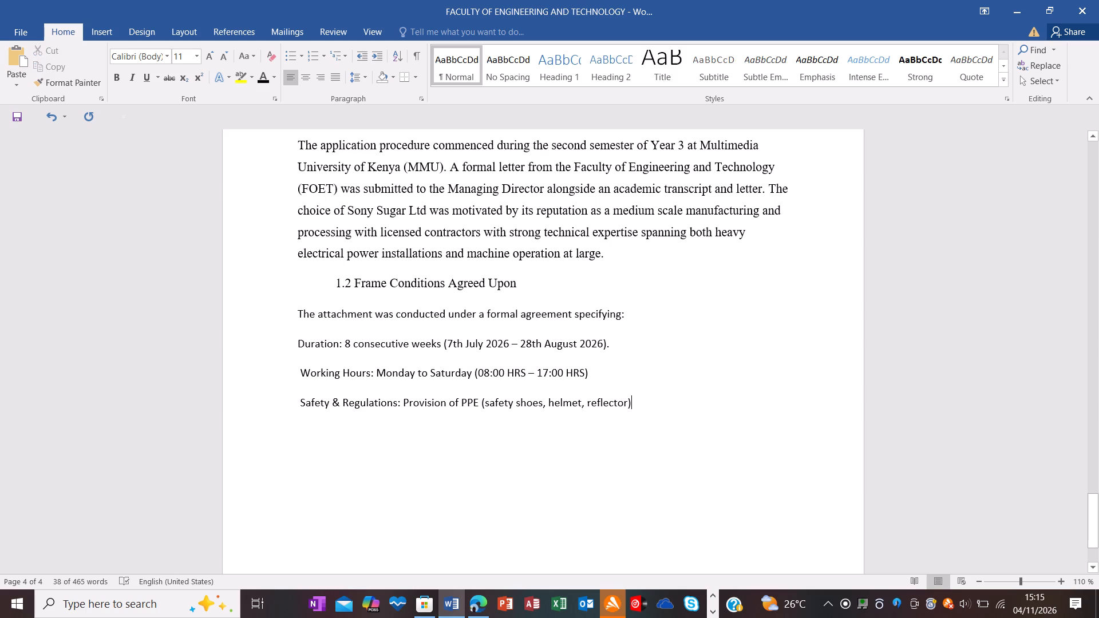
{"action": "left_click_drag", "start_coordinate": [285, 293], "coordinate": [386, 322]}
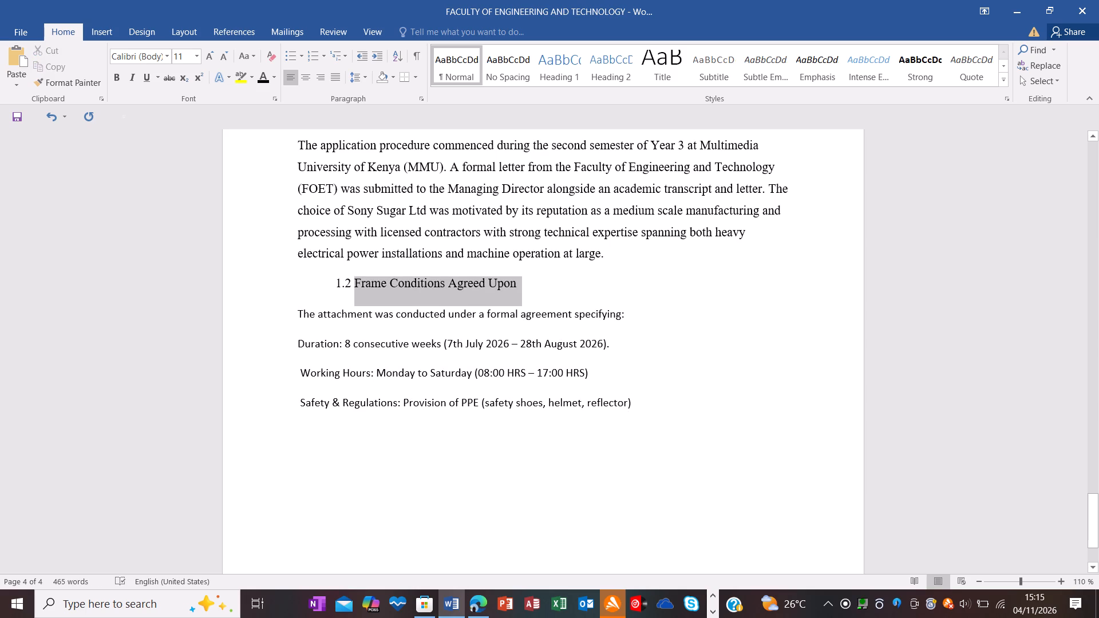
{"action": "left_click_drag", "start_coordinate": [386, 322], "coordinate": [413, 331]}
{"action": "left_click", "coordinate": [714, 377]}
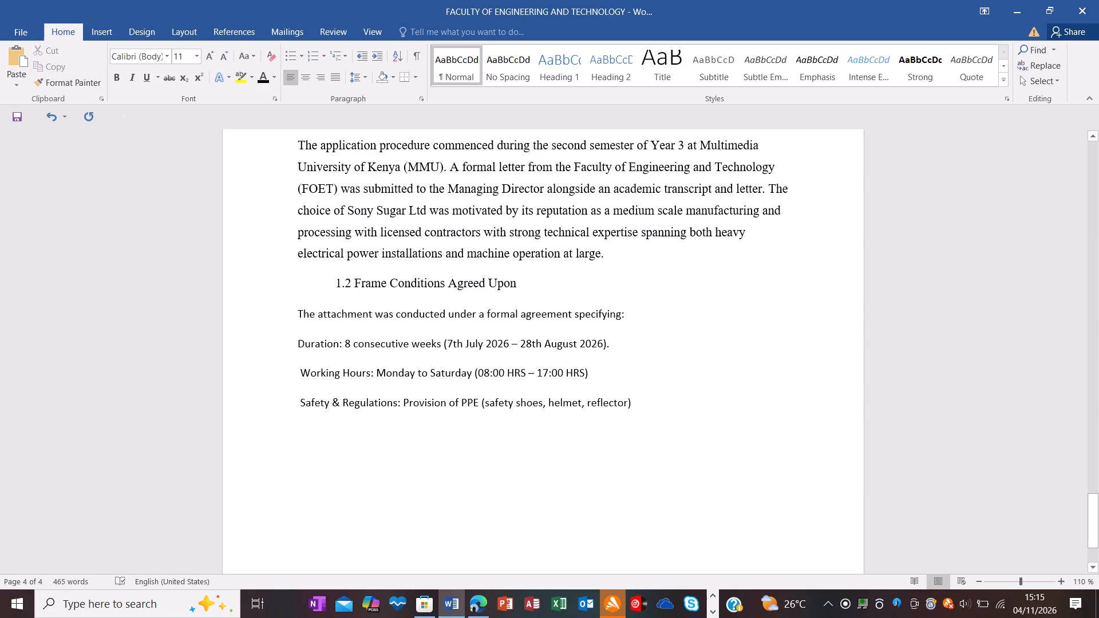
{"action": "left_click_drag", "start_coordinate": [283, 300], "coordinate": [445, 390]}
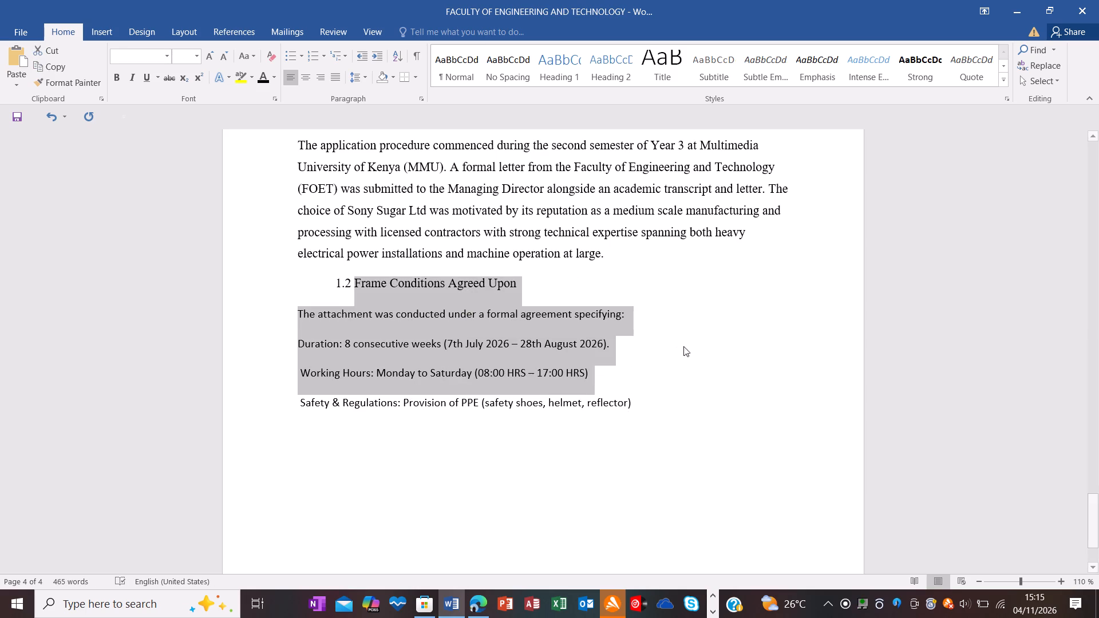
{"action": "left_click", "coordinate": [696, 346]}
{"action": "left_click_drag", "start_coordinate": [290, 319], "coordinate": [341, 316]}
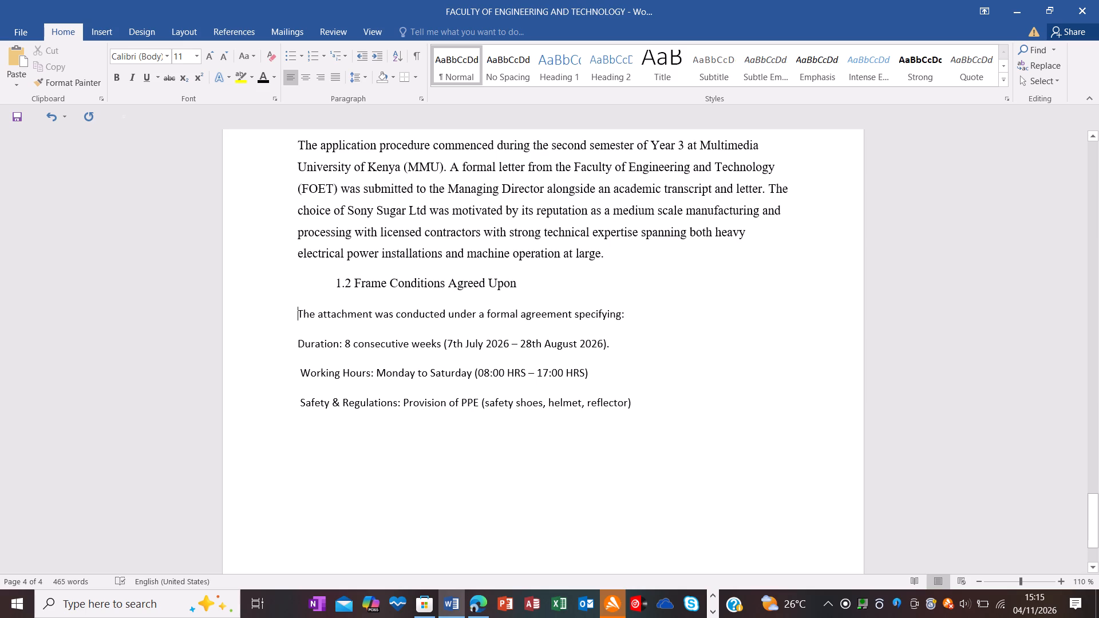
{"action": "left_click_drag", "start_coordinate": [341, 316], "coordinate": [665, 408]}
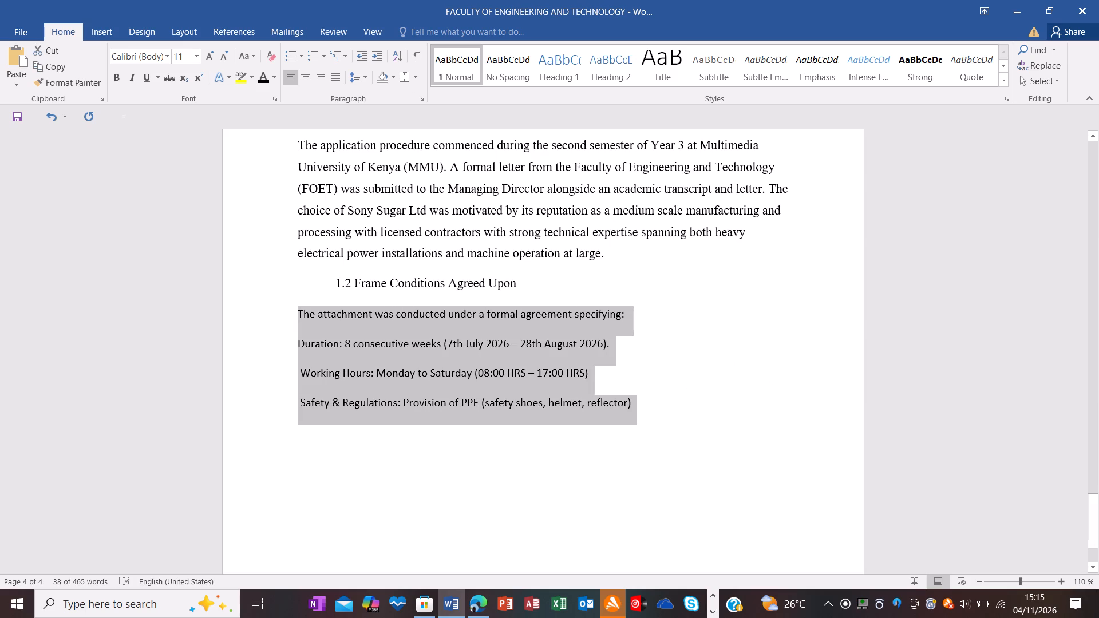
{"action": "left_click", "coordinate": [163, 57]}
{"action": "left_click", "coordinate": [164, 53]}
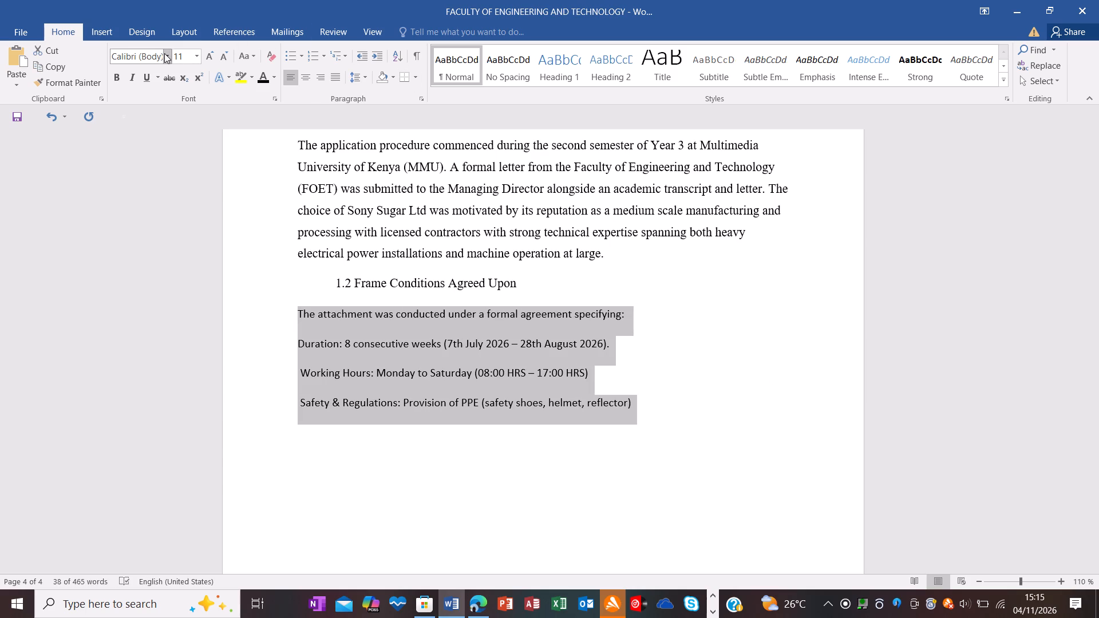
{"action": "left_click", "coordinate": [192, 134]}
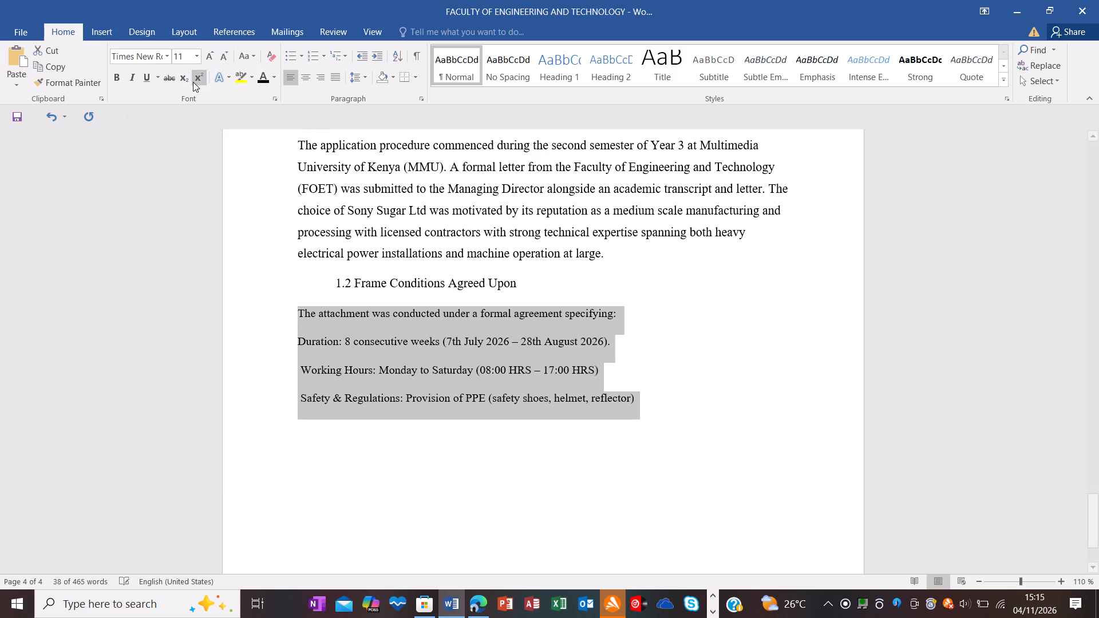
{"action": "left_click", "coordinate": [193, 60]}
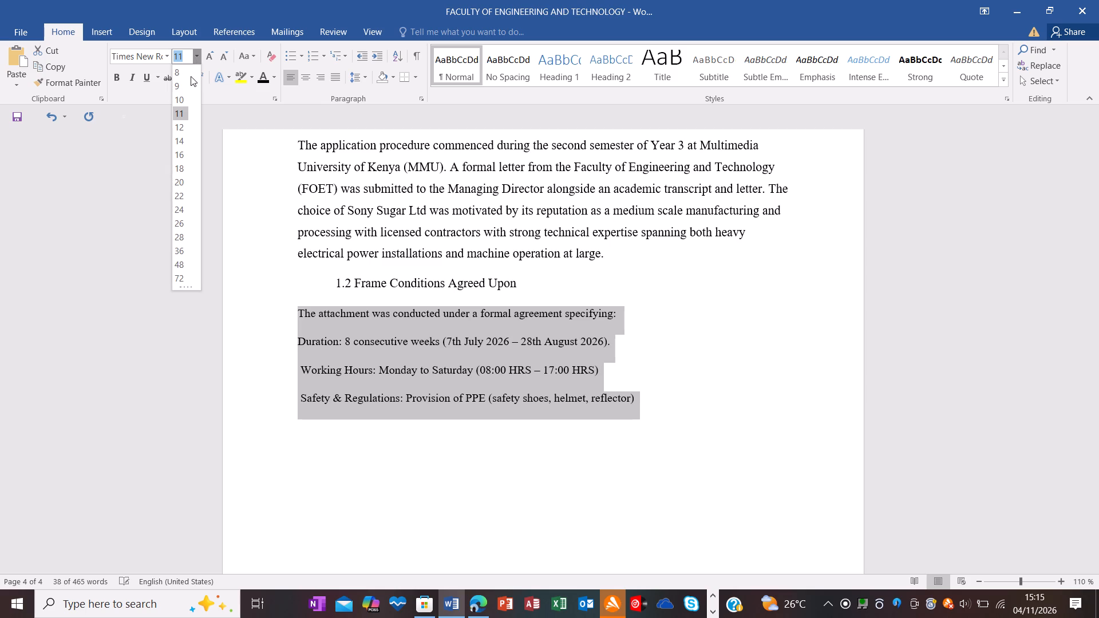
{"action": "left_click", "coordinate": [187, 120]}
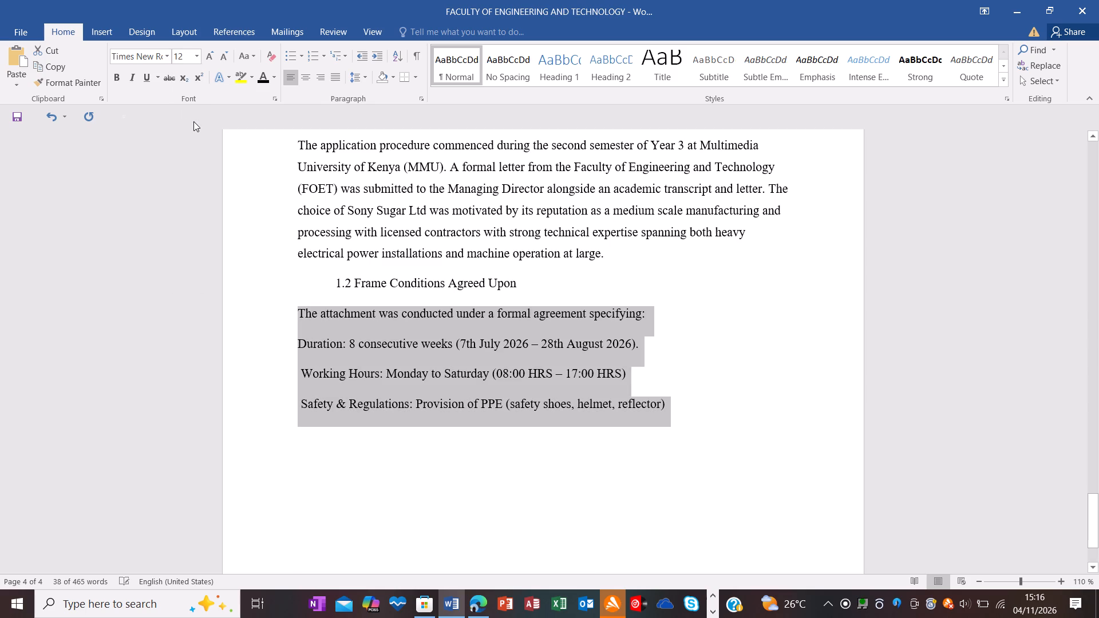
{"action": "left_click", "coordinate": [787, 375]}
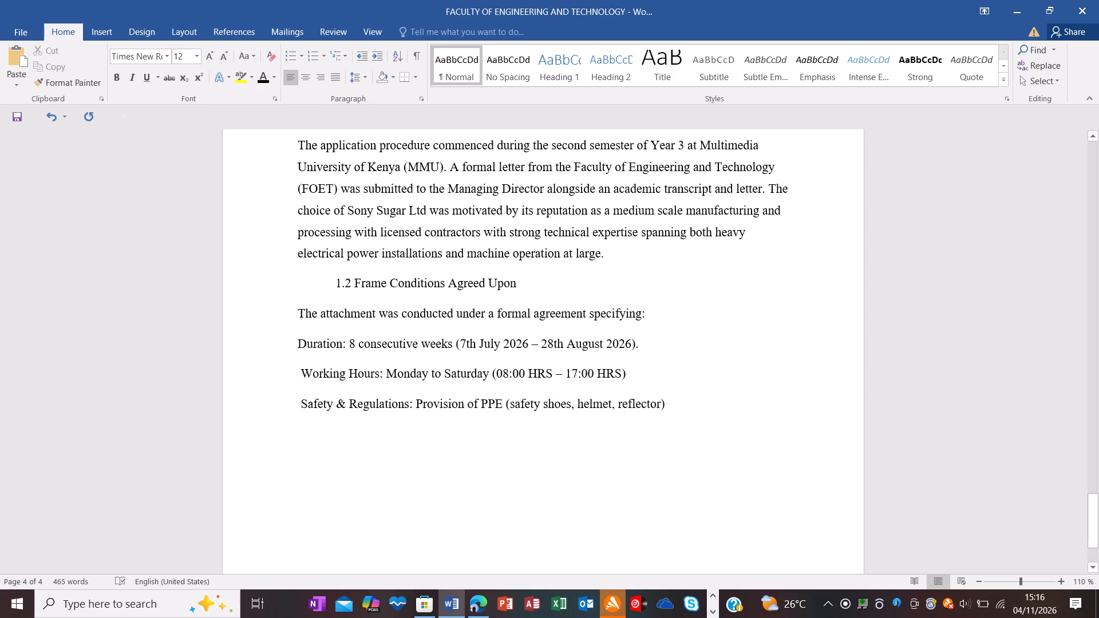
Make the labels "Duration:", "Working Hours" and "Safety & Regulations" bold in the Frame Conditions text.
{"action": "left_click_drag", "start_coordinate": [295, 340], "coordinate": [343, 343]}
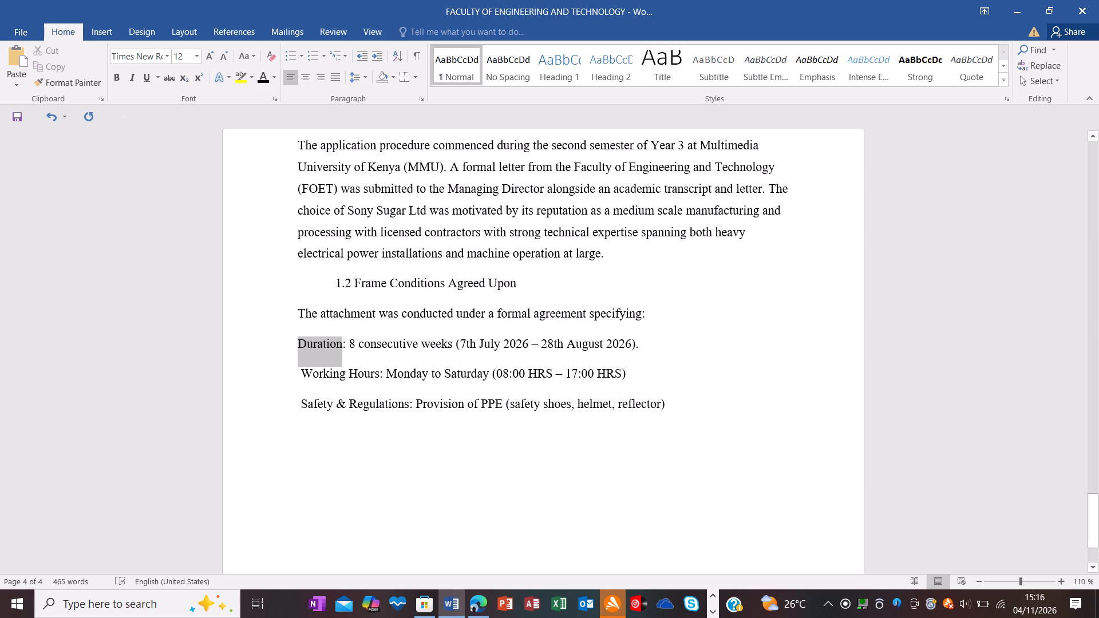
{"action": "left_click_drag", "start_coordinate": [343, 343], "coordinate": [350, 343]}
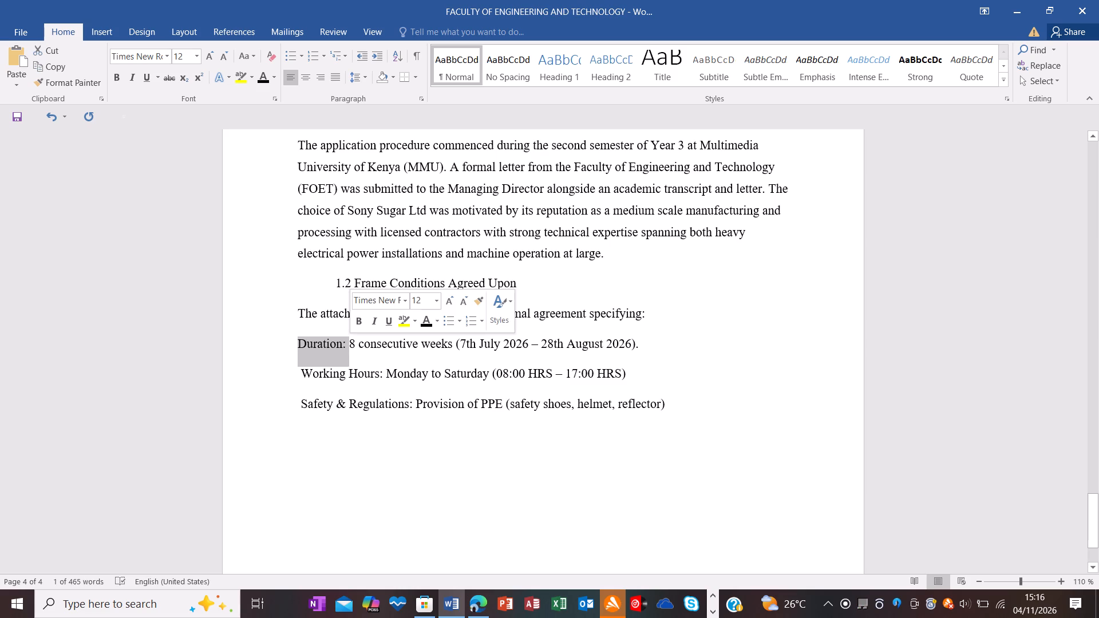
{"action": "left_click", "coordinate": [117, 78]}
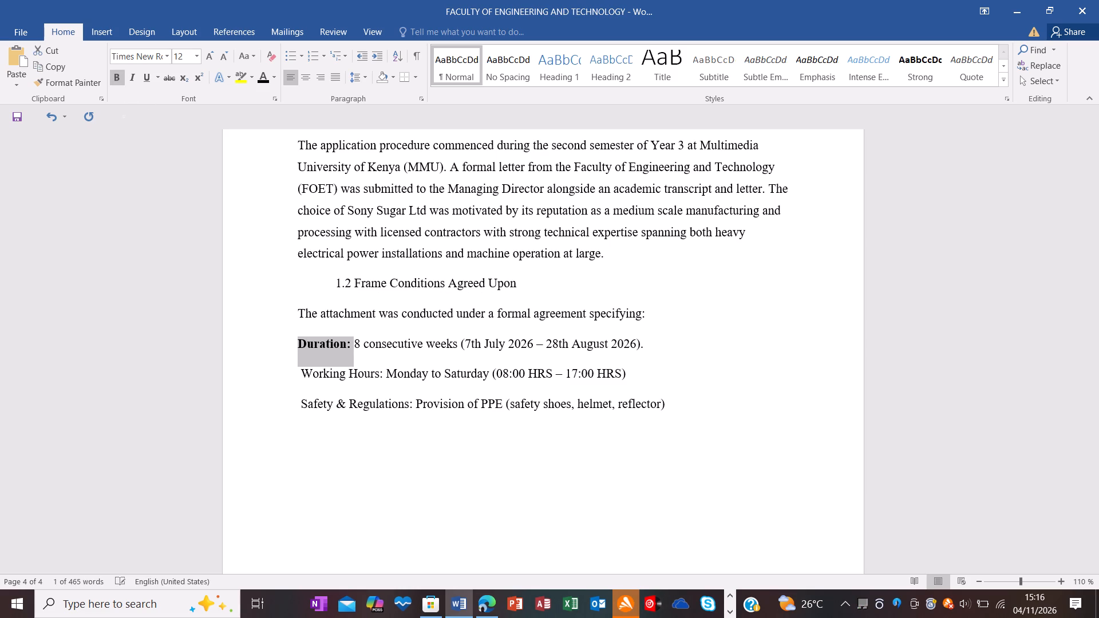
{"action": "left_click_drag", "start_coordinate": [297, 369], "coordinate": [331, 381]}
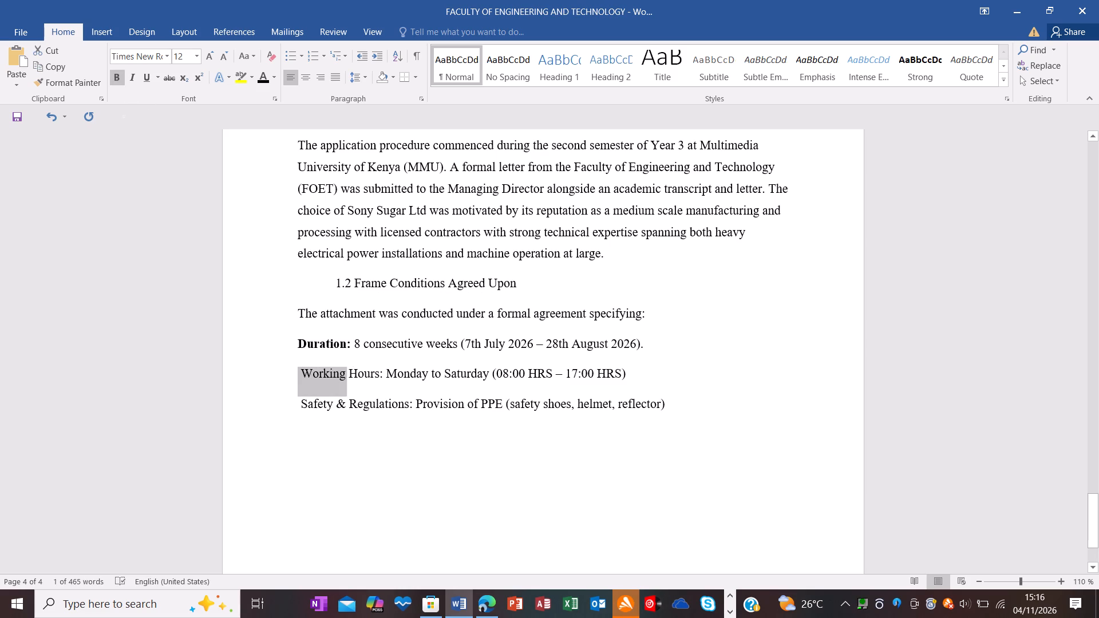
{"action": "left_click_drag", "start_coordinate": [331, 381], "coordinate": [379, 378]}
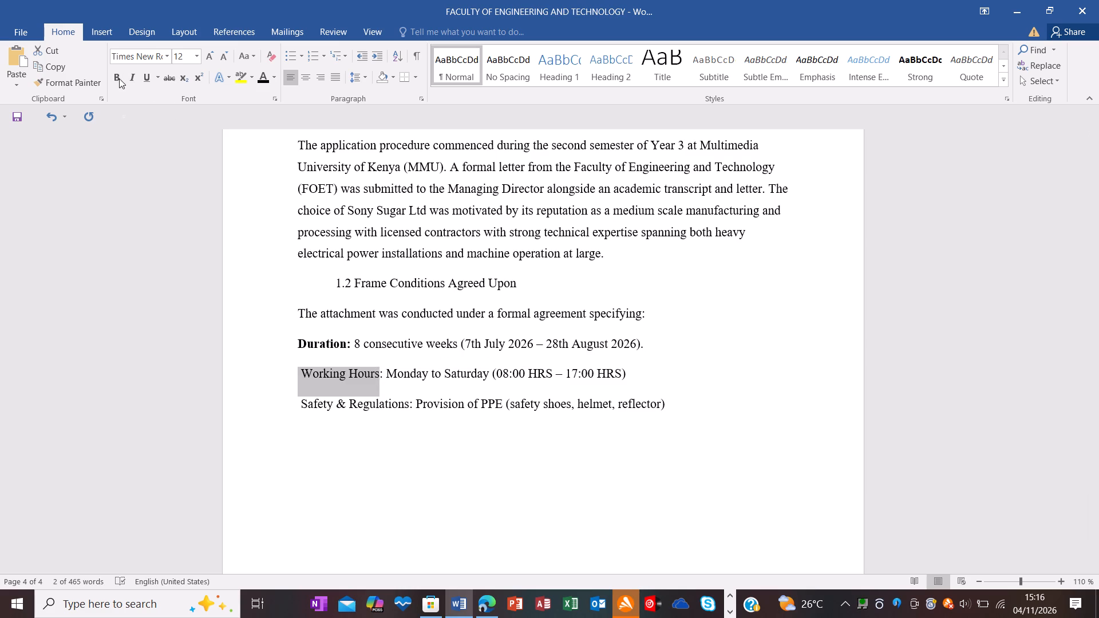
{"action": "left_click", "coordinate": [119, 78]}
{"action": "left_click_drag", "start_coordinate": [295, 401], "coordinate": [391, 401]}
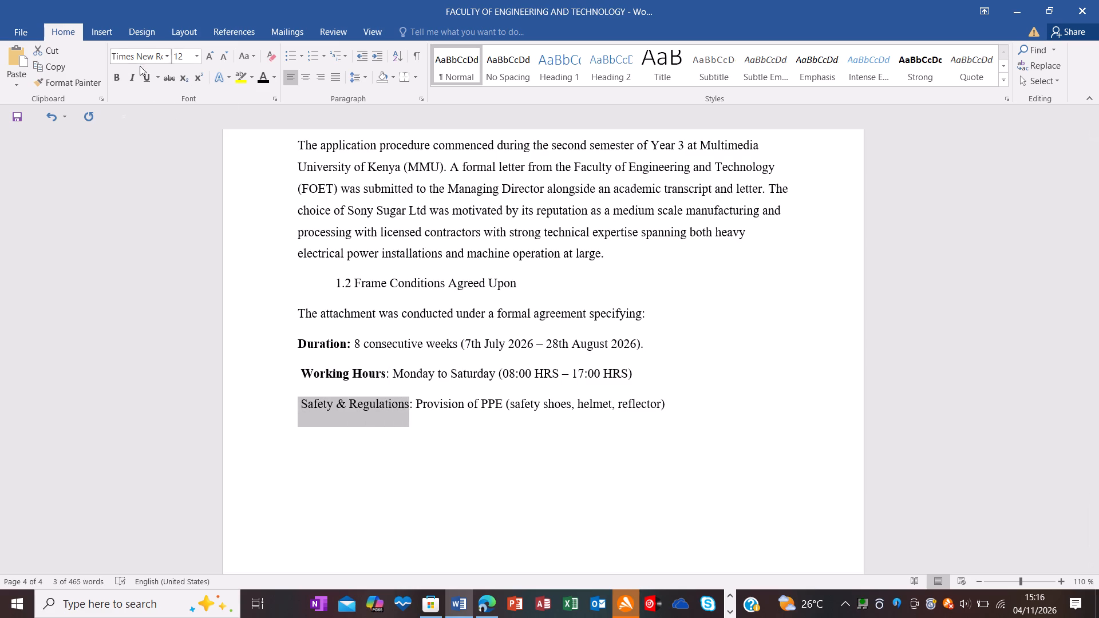
{"action": "left_click", "coordinate": [116, 81]}
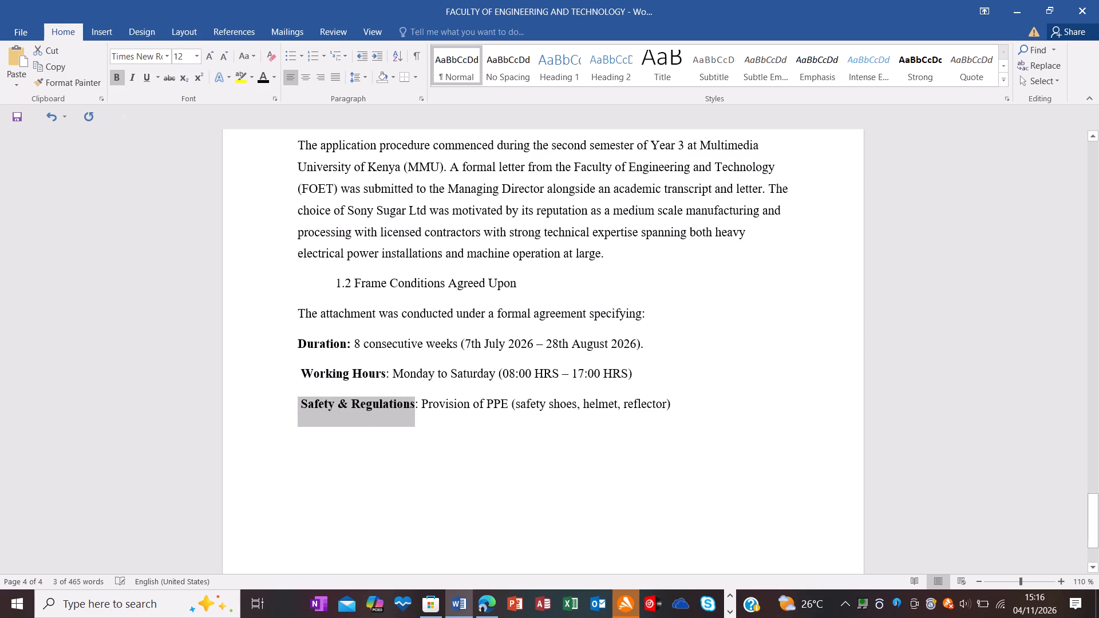
{"action": "left_click", "coordinate": [776, 412]}
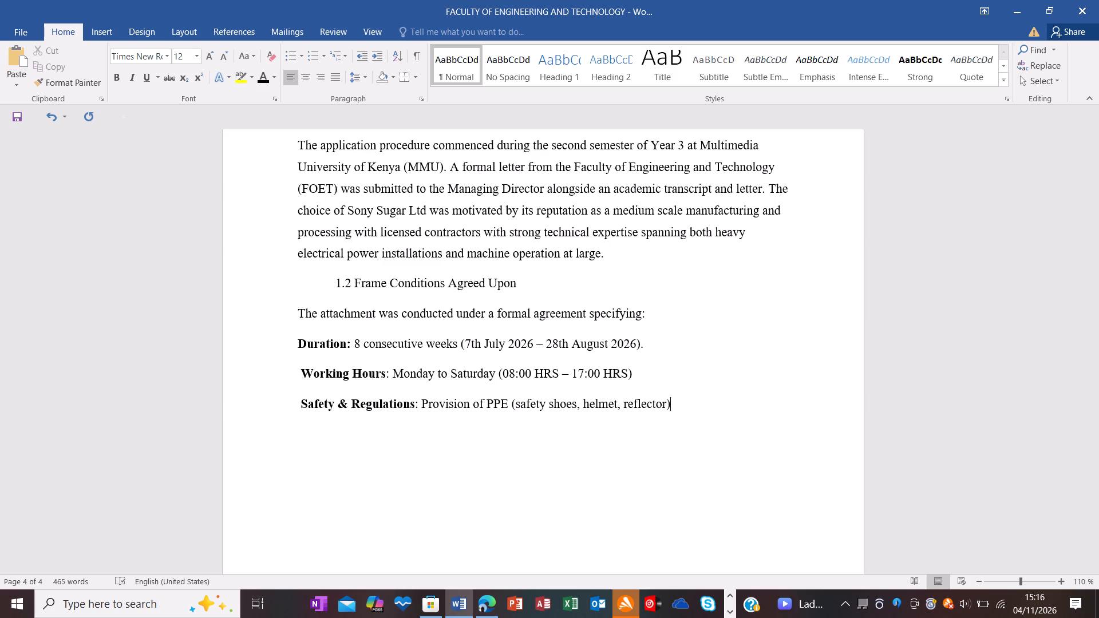
{"action": "left_click", "coordinate": [730, 398]}
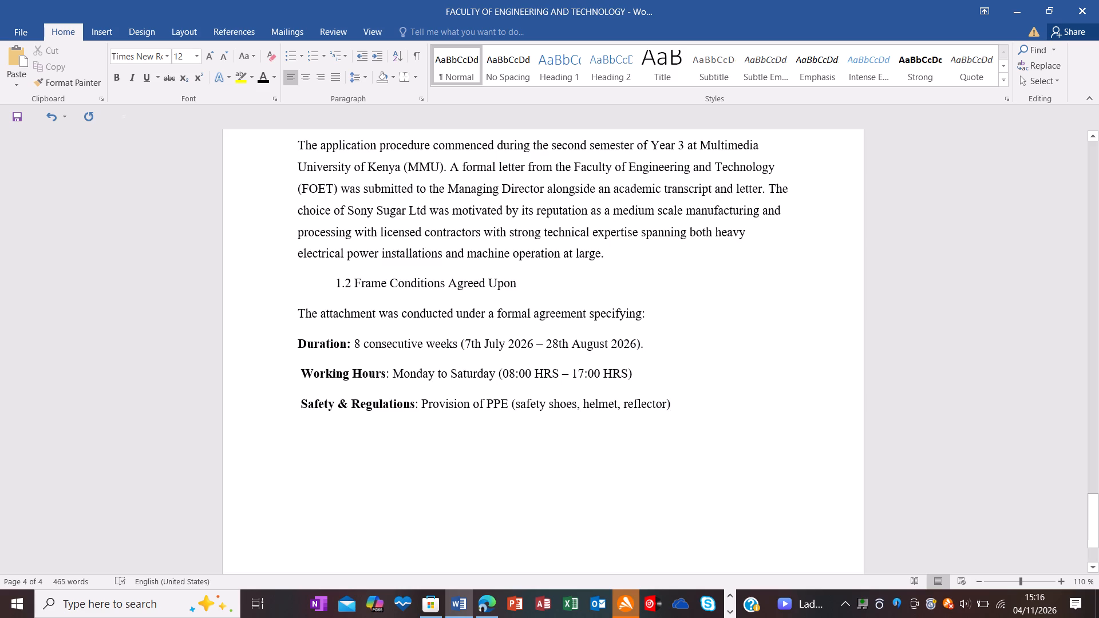
Replace "academic transcript" with "health letter" in the application procedure paragraph.
{"action": "left_click", "coordinate": [710, 188]}
{"action": "key", "text": "BackSpace"}
{"action": "key", "text": "BackSpace"}
{"action": "key", "text": "BackSpace"}
{"action": "key", "text": "BackSpace"}
{"action": "key", "text": "BackSpace"}
{"action": "key", "text": "BackSpace"}
{"action": "key", "text": "BackSpace"}
{"action": "key", "text": "BackSpace"}
{"action": "key", "text": "BackSpace"}
{"action": "key", "text": "BackSpace"}
{"action": "key", "text": "BackSpace"}
{"action": "key", "text": "BackSpace"}
{"action": "key", "text": "BackSpace"}
{"action": "key", "text": "BackSpace"}
{"action": "key", "text": "BackSpace"}
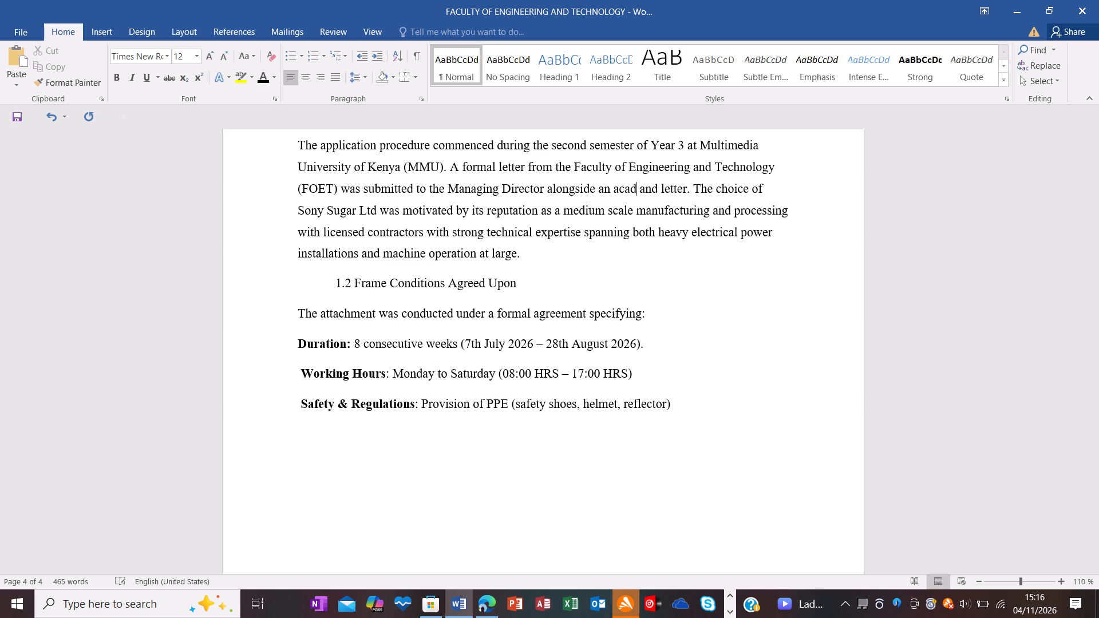
{"action": "key", "text": "BackSpace"}
{"action": "key", "text": "BackSpace"}
{"action": "key", "text": "BackSpace"}
{"action": "key", "text": "BackSpace"}
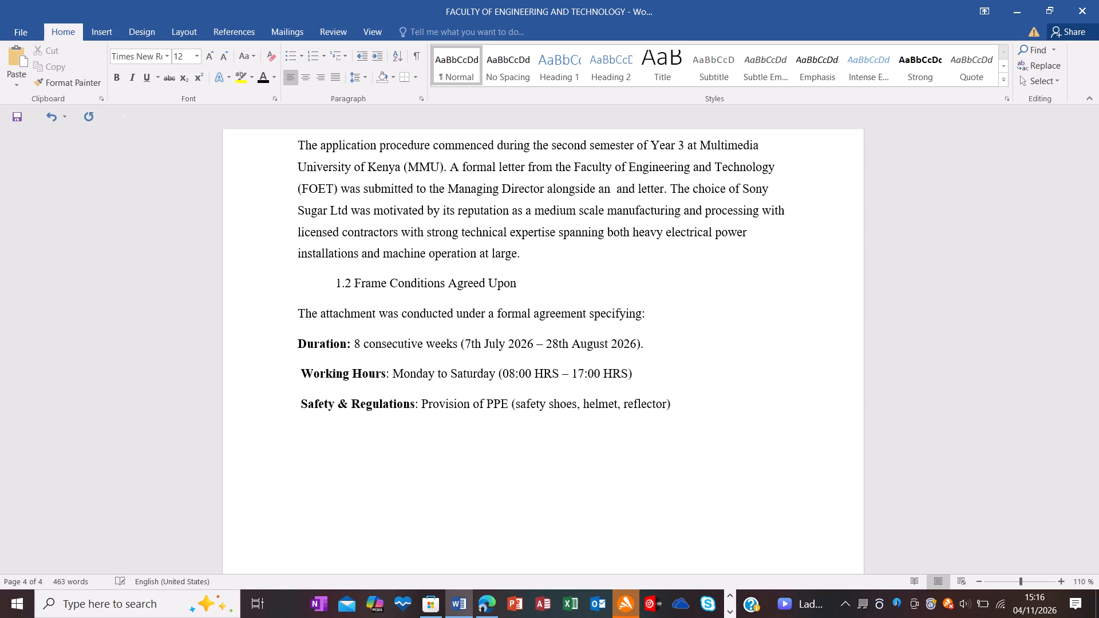
{"action": "type", "text": "he"}
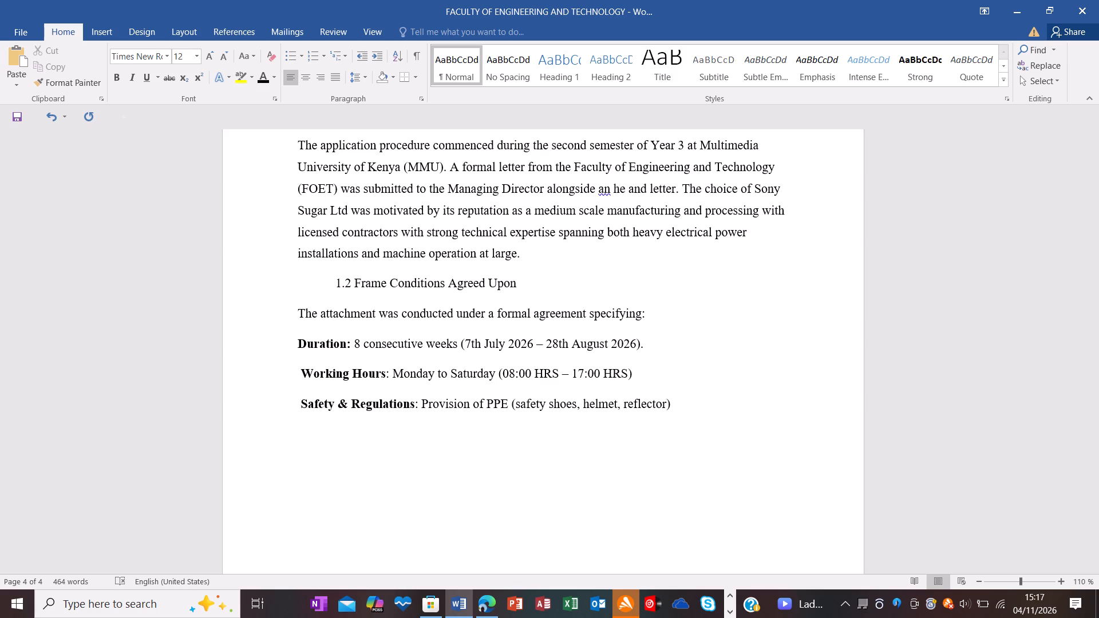
{"action": "type", "text": "al"}
{"action": "type", "text": "th"}
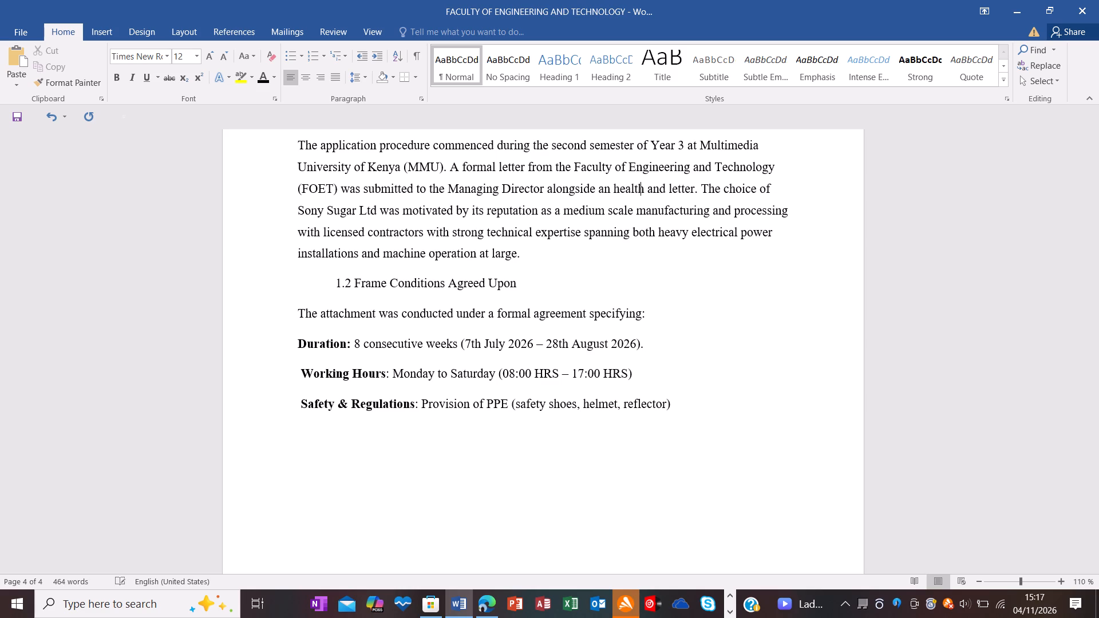
{"action": "key", "text": "space"}
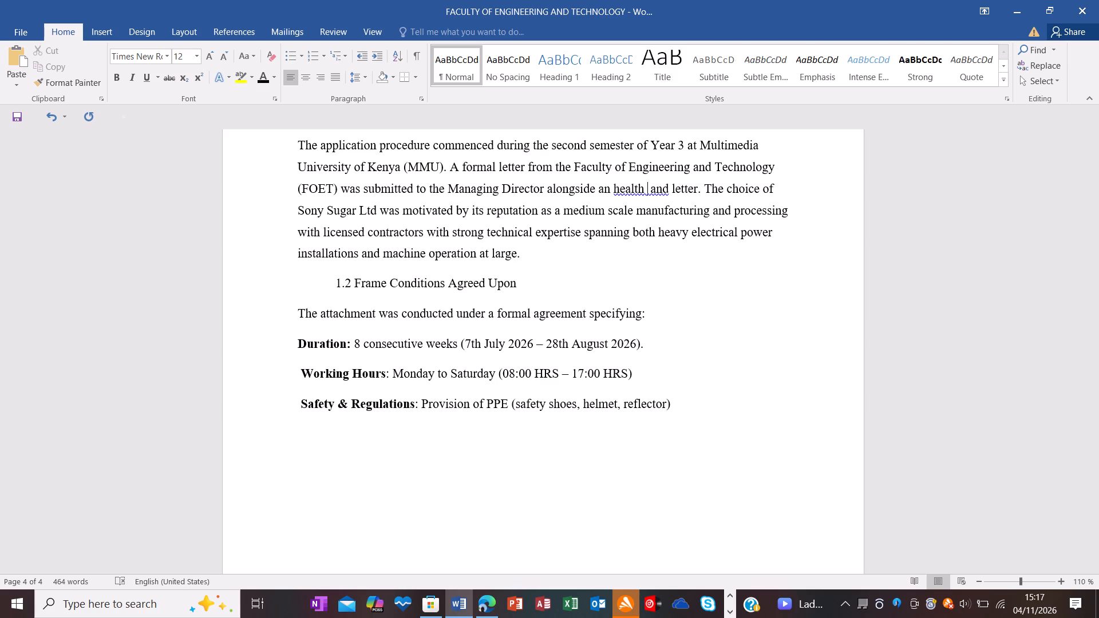
{"action": "type", "text": "letter"}
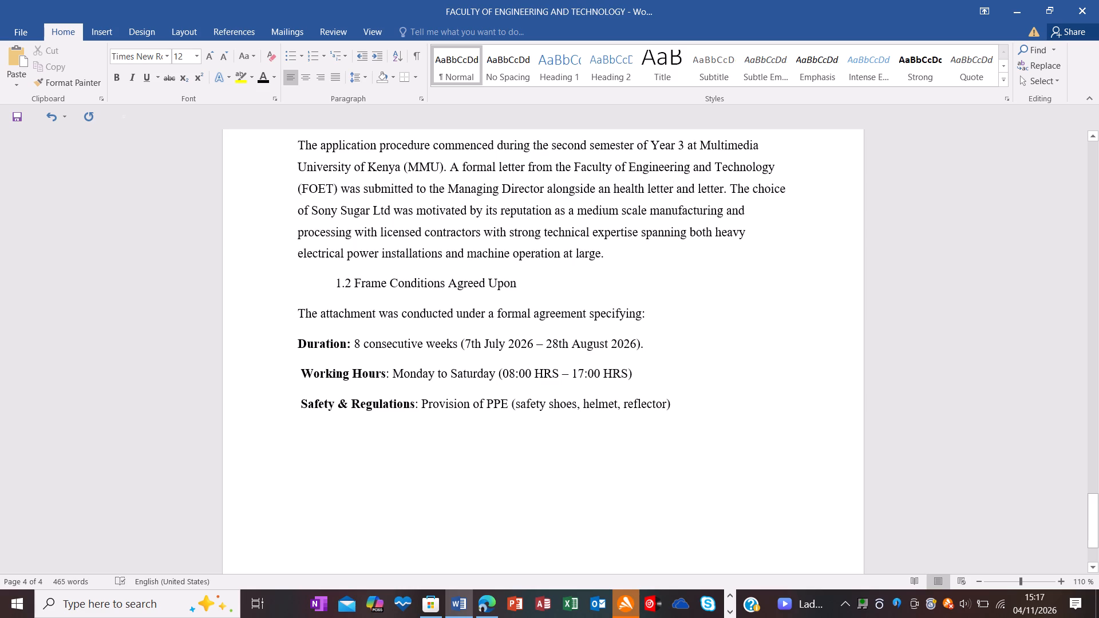
Correct the article before "health letter" to "a".
{"action": "left_click", "coordinate": [605, 192]}
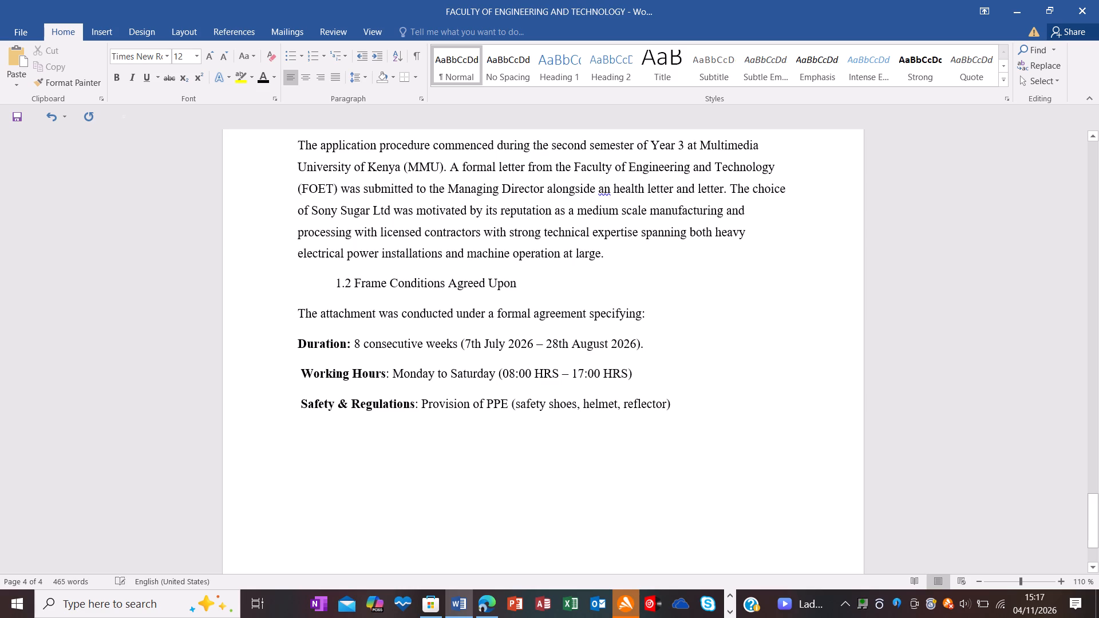
{"action": "left_click", "coordinate": [611, 188]}
{"action": "key", "text": "BackSpace"}
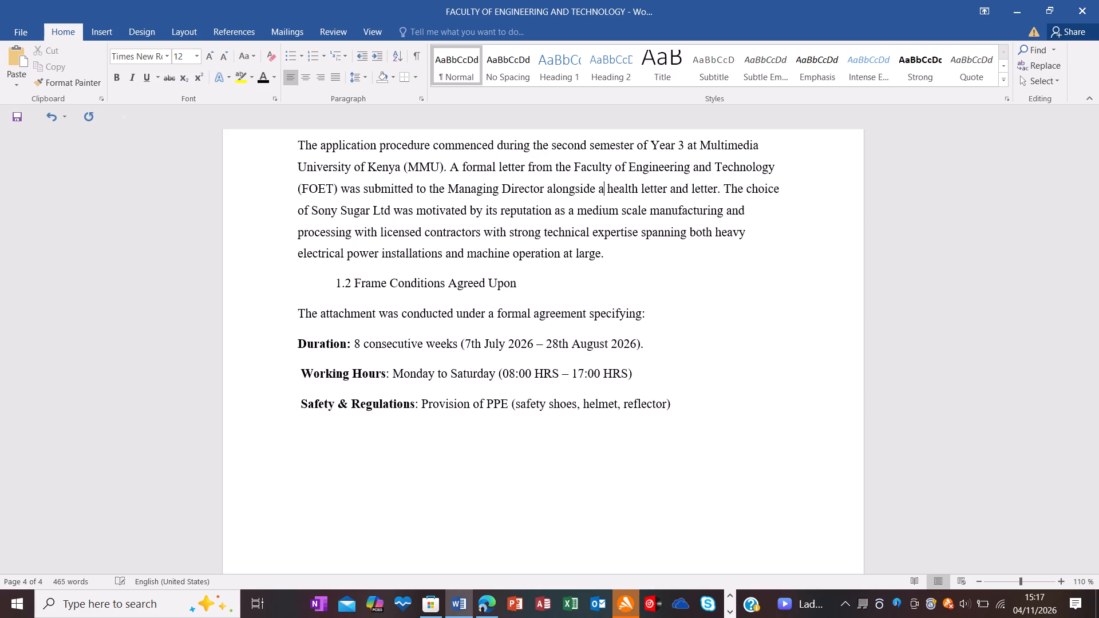
Add a new line indented with spaces below the Safety & Regulations paragraph.
{"action": "left_click", "coordinate": [686, 400]}
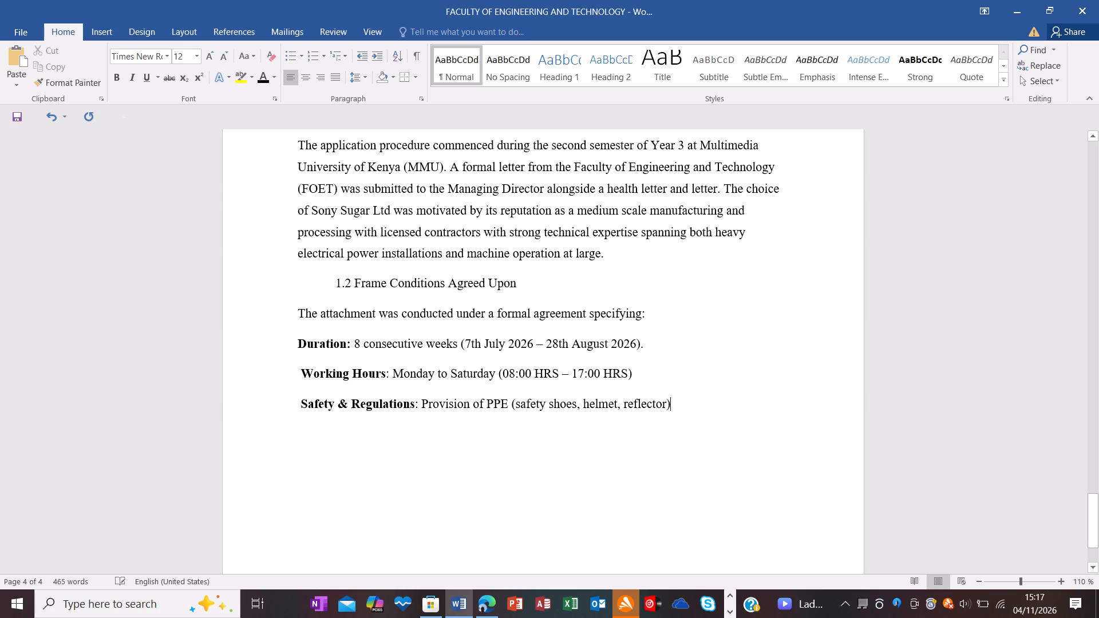
{"action": "scroll", "coordinate": [686, 400], "scroll_direction": "down", "scroll_amount": 2}
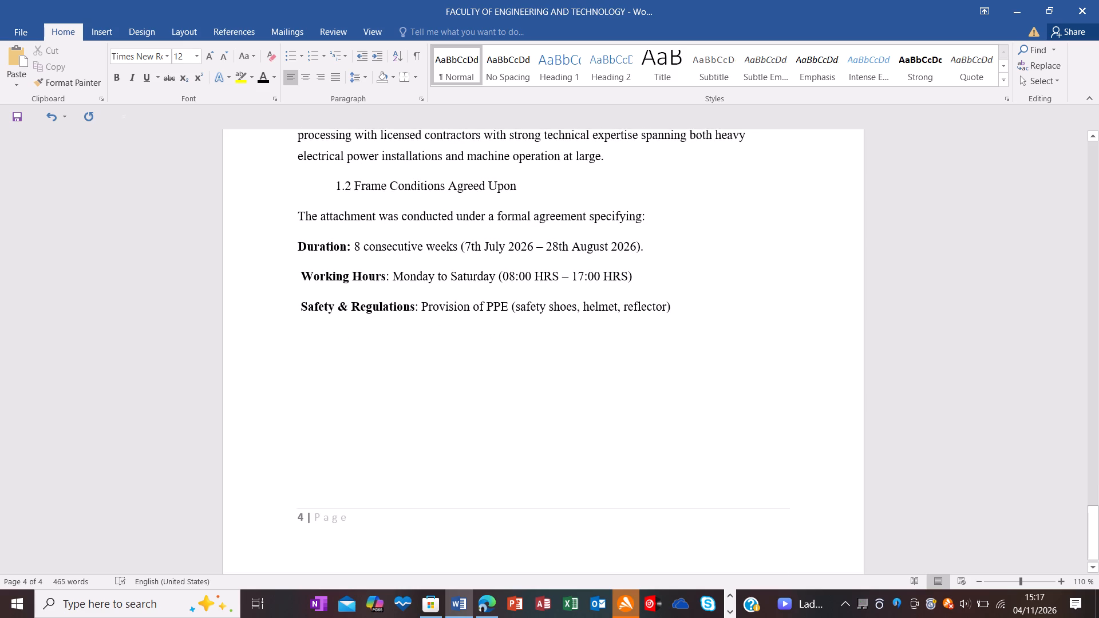
{"action": "key", "text": "Return"}
{"action": "key", "text": "space"}
{"action": "key", "text": "space"}
{"action": "key", "text": "space"}
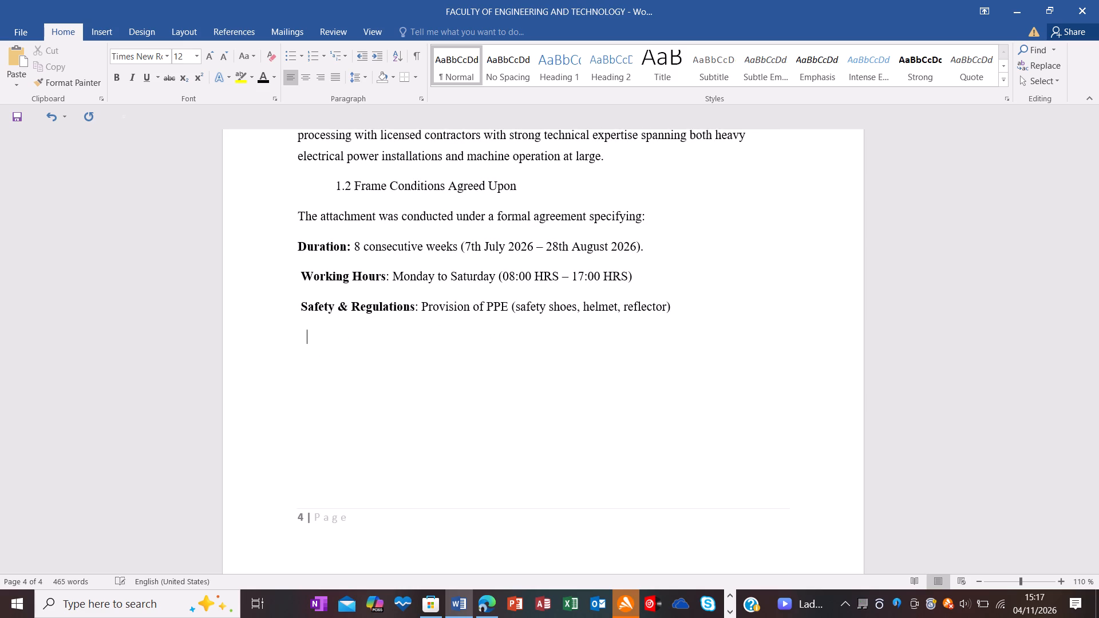
{"action": "key", "text": "space"}
{"action": "key", "text": "space"}
{"action": "key", "text": "space"}
{"action": "key", "text": "space"}
{"action": "key", "text": "space"}
{"action": "key", "text": "space"}
{"action": "key", "text": "space"}
{"action": "key", "text": "space"}
{"action": "key", "text": "space"}
Renumber the "Frame Conditions Agreed Upon" heading as 1.3.
{"action": "scroll", "coordinate": [686, 400], "scroll_direction": "up", "scroll_amount": 2}
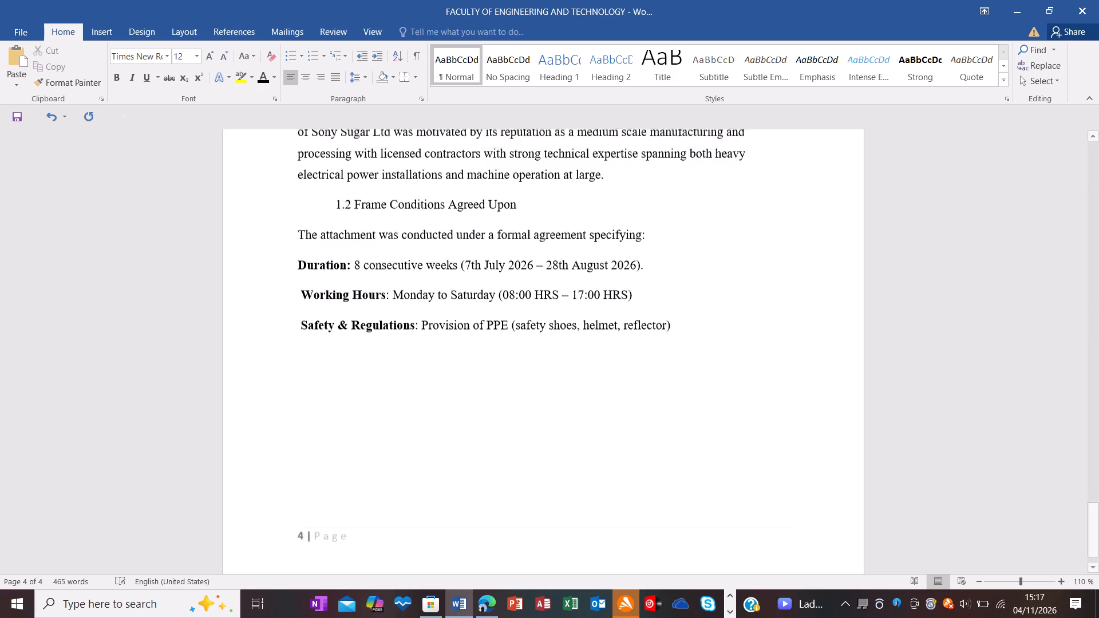
{"action": "scroll", "coordinate": [686, 400], "scroll_direction": "up", "scroll_amount": 3}
{"action": "scroll", "coordinate": [686, 400], "scroll_direction": "down", "scroll_amount": 2}
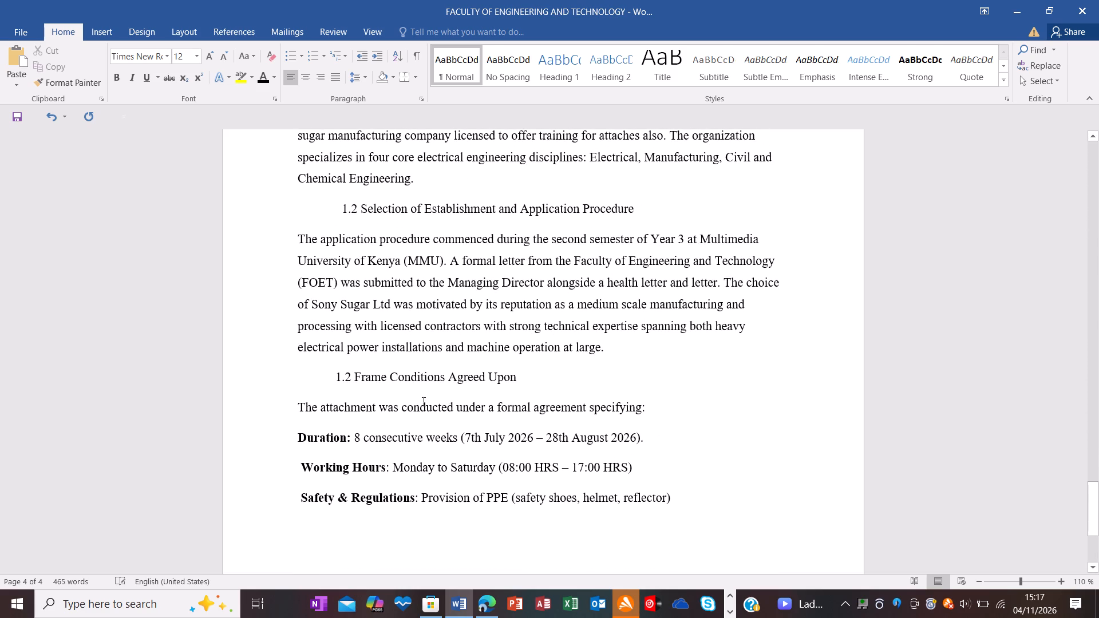
{"action": "left_click", "coordinate": [351, 375]}
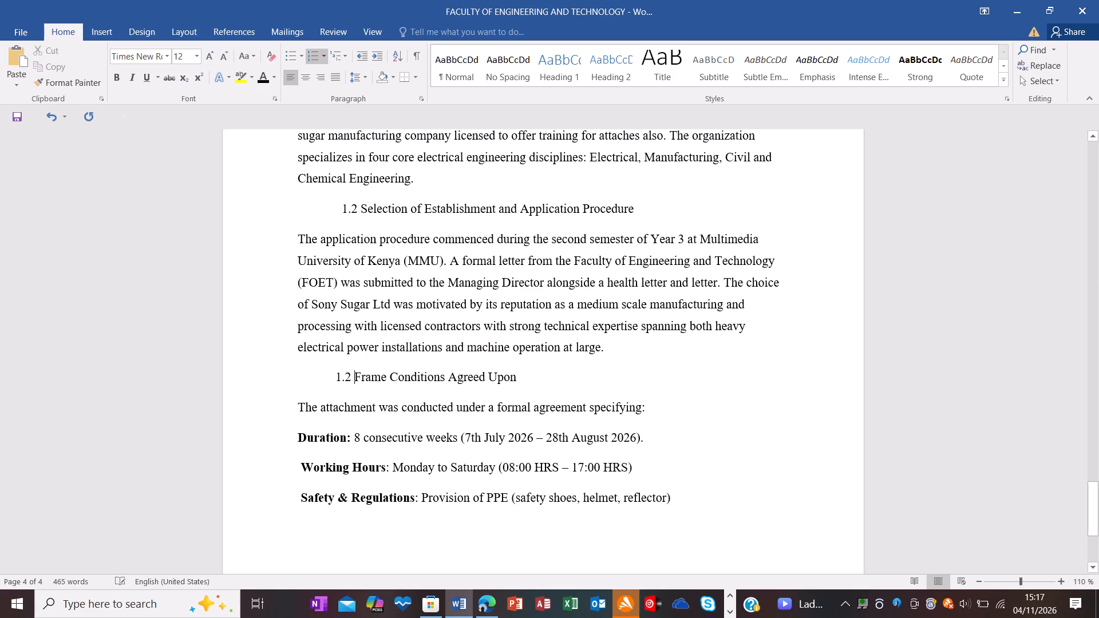
{"action": "key", "text": "BackSpace"}
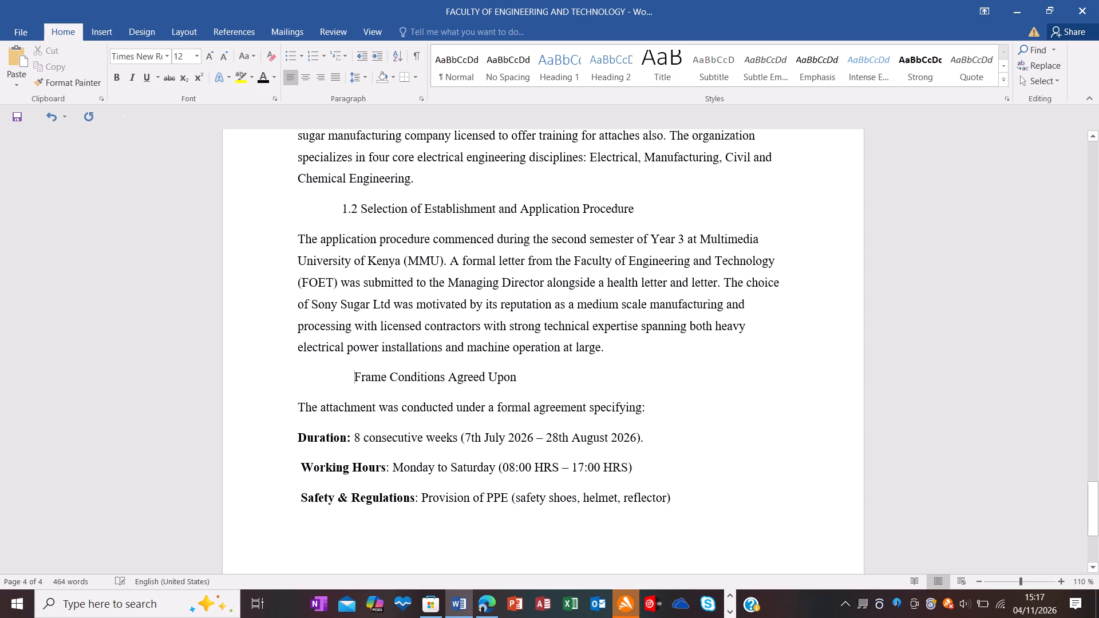
{"action": "key", "text": "1"}
{"action": "key", "text": "period"}
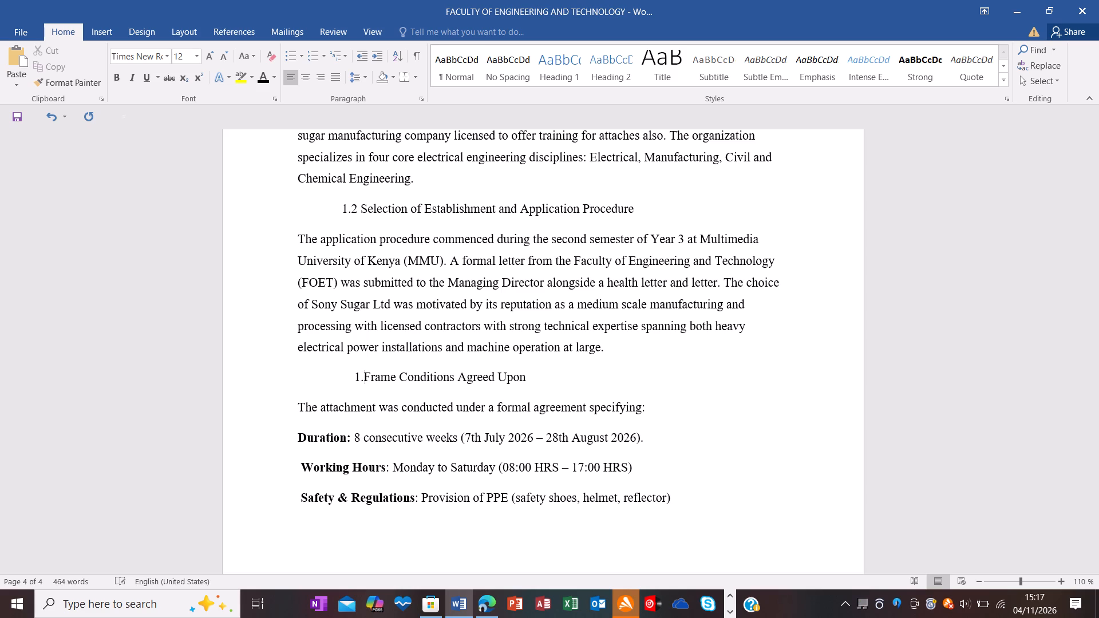
{"action": "key", "text": "3"}
{"action": "key", "text": "space"}
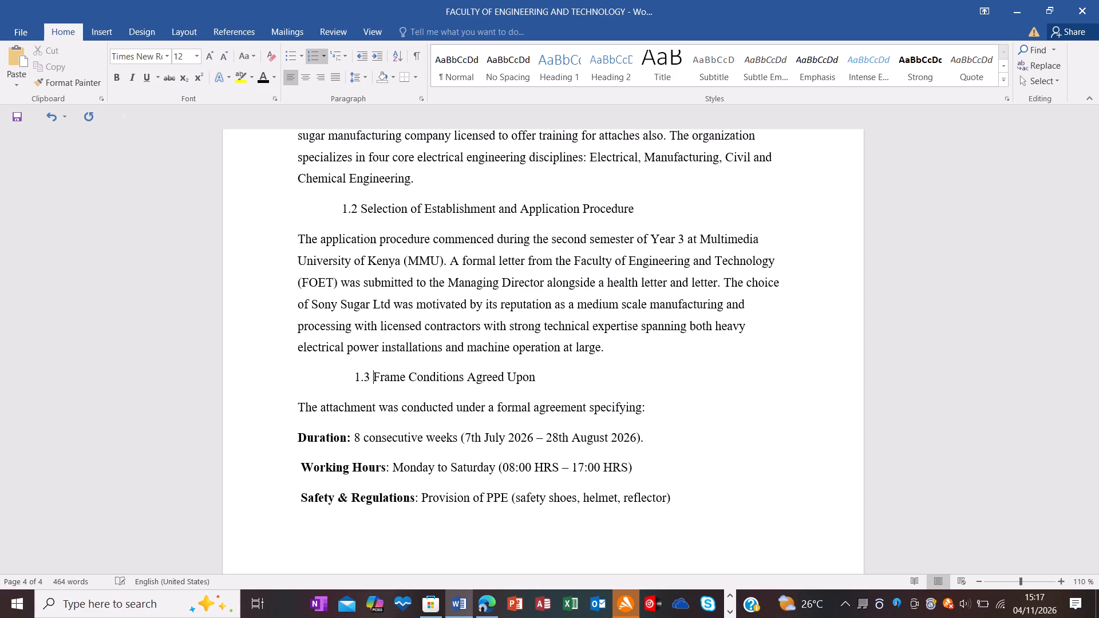
Add the indented heading "1.4 Job and task Definition" directly below the Safety & Regulations paragraph.
{"action": "left_click", "coordinate": [689, 498]}
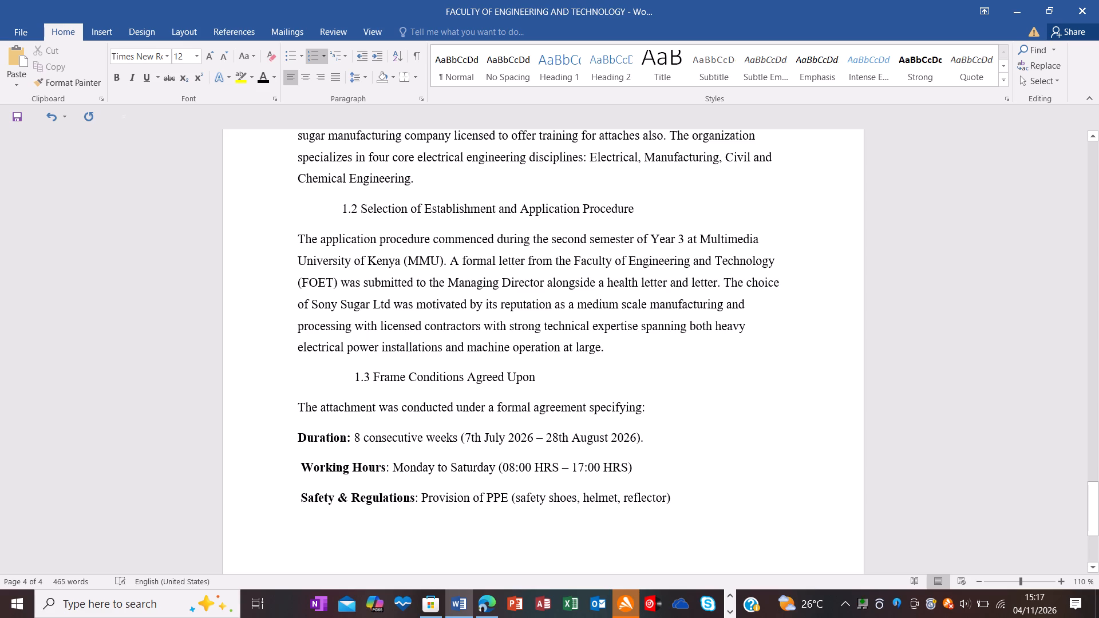
{"action": "key", "text": "Return"}
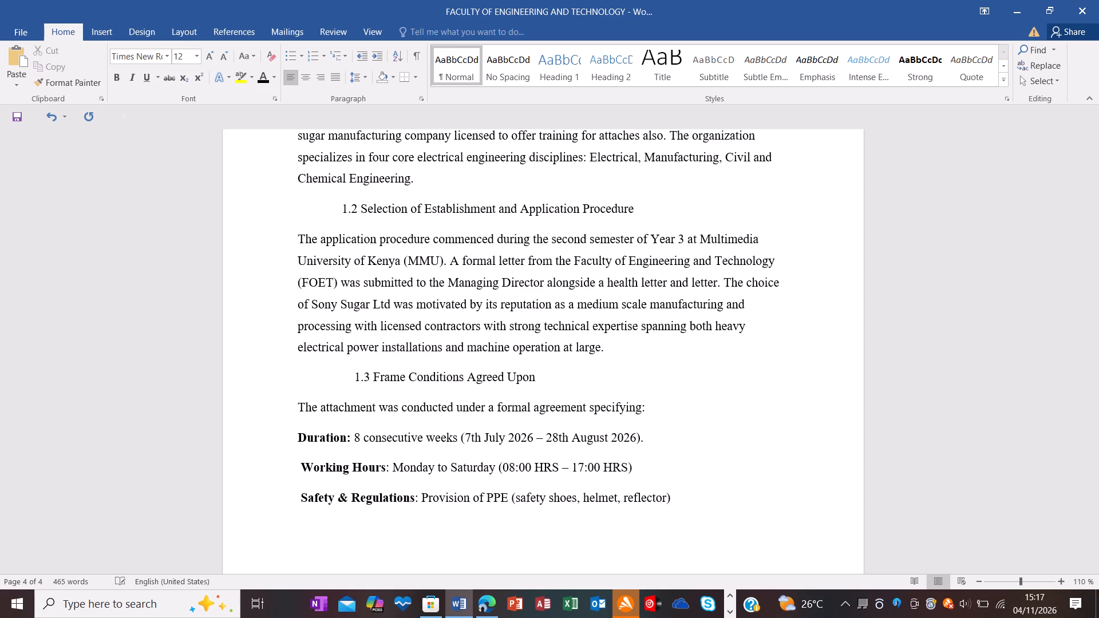
{"action": "key", "text": "space"}
{"action": "key", "text": "space"}
{"action": "key", "text": "space"}
{"action": "key", "text": "space"}
{"action": "key", "text": "space"}
{"action": "key", "text": "space"}
{"action": "key", "text": "space"}
{"action": "key", "text": "space"}
{"action": "key", "text": "space"}
{"action": "key", "text": "1"}
{"action": "type", "text": ".4"}
{"action": "scroll", "coordinate": [689, 498], "scroll_direction": "down", "scroll_amount": 1}
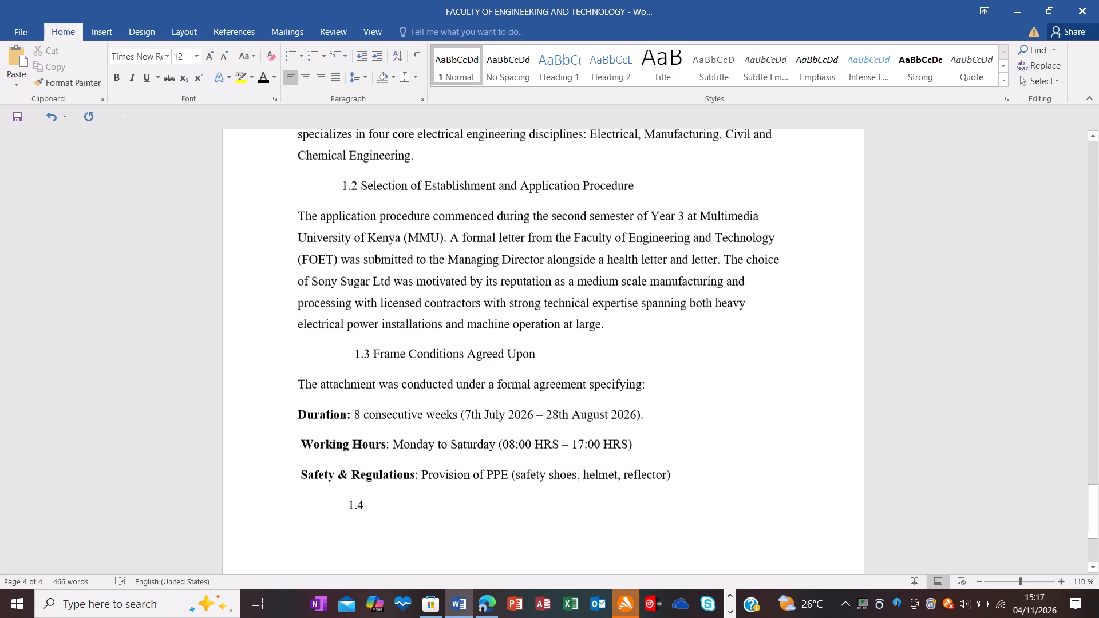
{"action": "scroll", "coordinate": [689, 498], "scroll_direction": "down", "scroll_amount": 3}
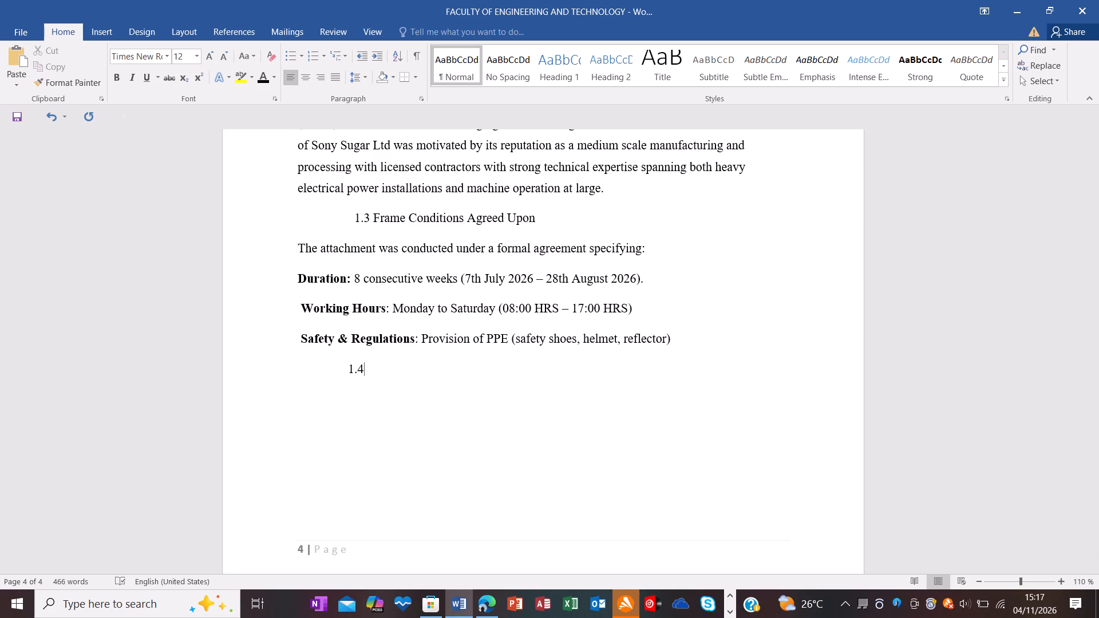
{"action": "key", "text": "space"}
{"action": "key", "text": "shift+j"}
{"action": "type", "text": "ob"}
{"action": "key", "text": "space"}
{"action": "type", "text": "and task"}
{"action": "key", "text": "space"}
{"action": "type", "text": "Definition"}
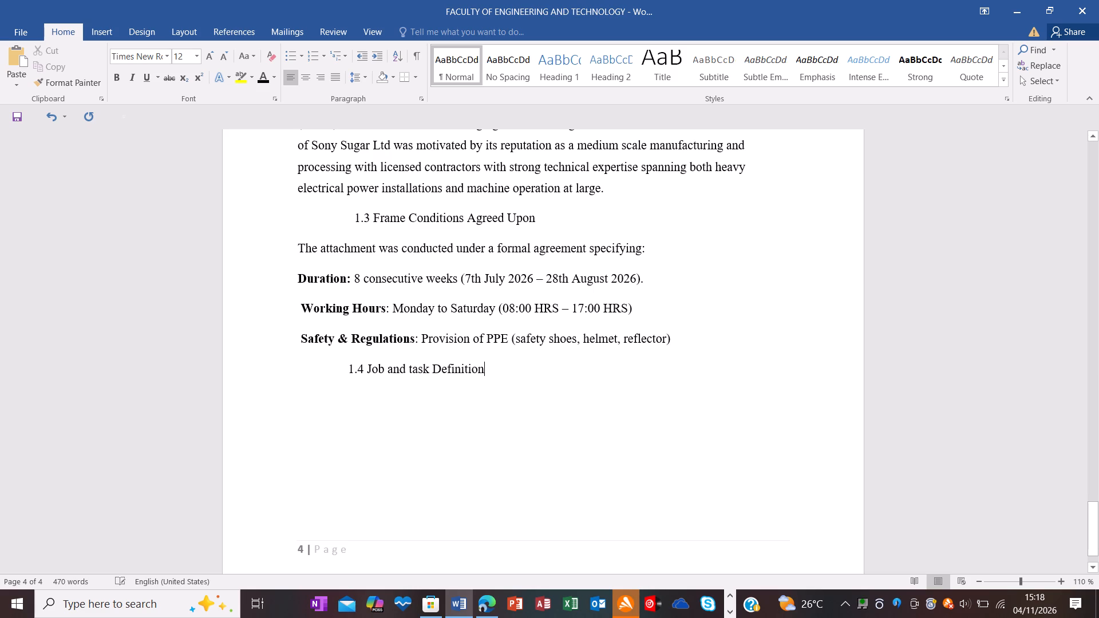
Capitalize the word "Task" in the 1.4 heading.
{"action": "left_click", "coordinate": [410, 371]}
{"action": "key", "text": "BackSpace"}
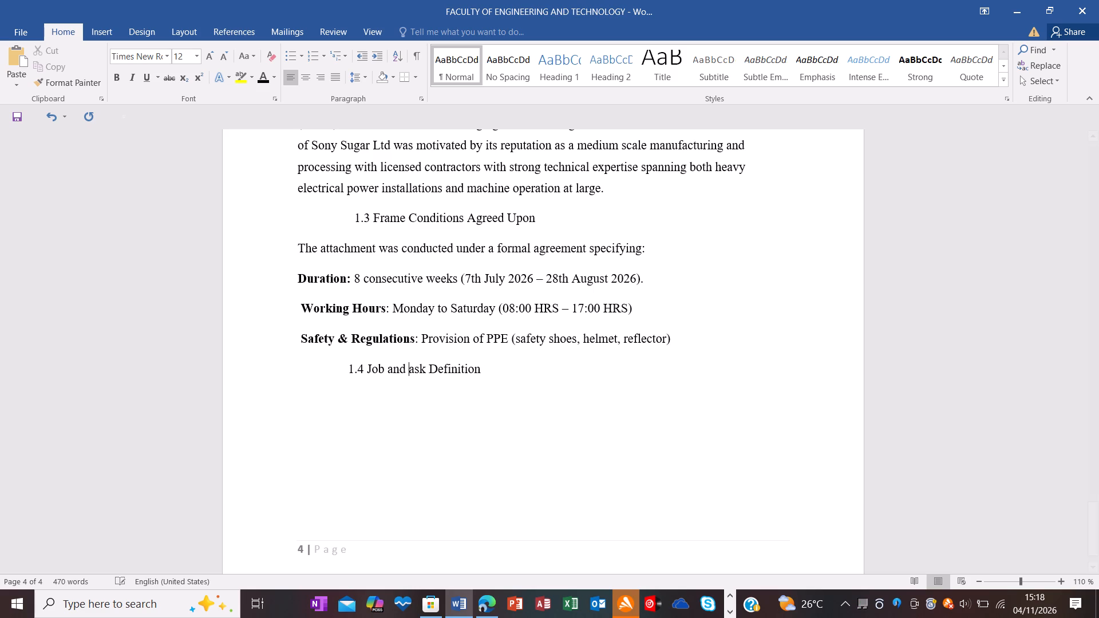
{"action": "key", "text": "shift+t"}
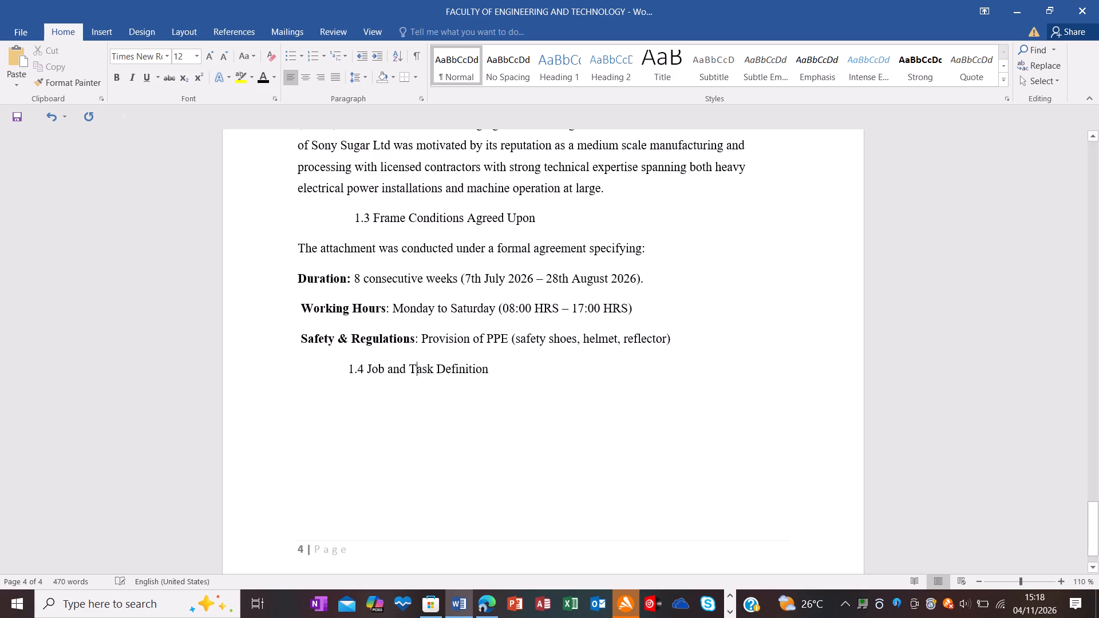
{"action": "left_click", "coordinate": [499, 382]}
Make the titles of the 1.1 Overview, 1.2 Selection of Establishment and 1.3 Frame Conditions headings bold.
{"action": "scroll", "coordinate": [499, 382], "scroll_direction": "up", "scroll_amount": 6}
{"action": "scroll", "coordinate": [499, 382], "scroll_direction": "down", "scroll_amount": 1}
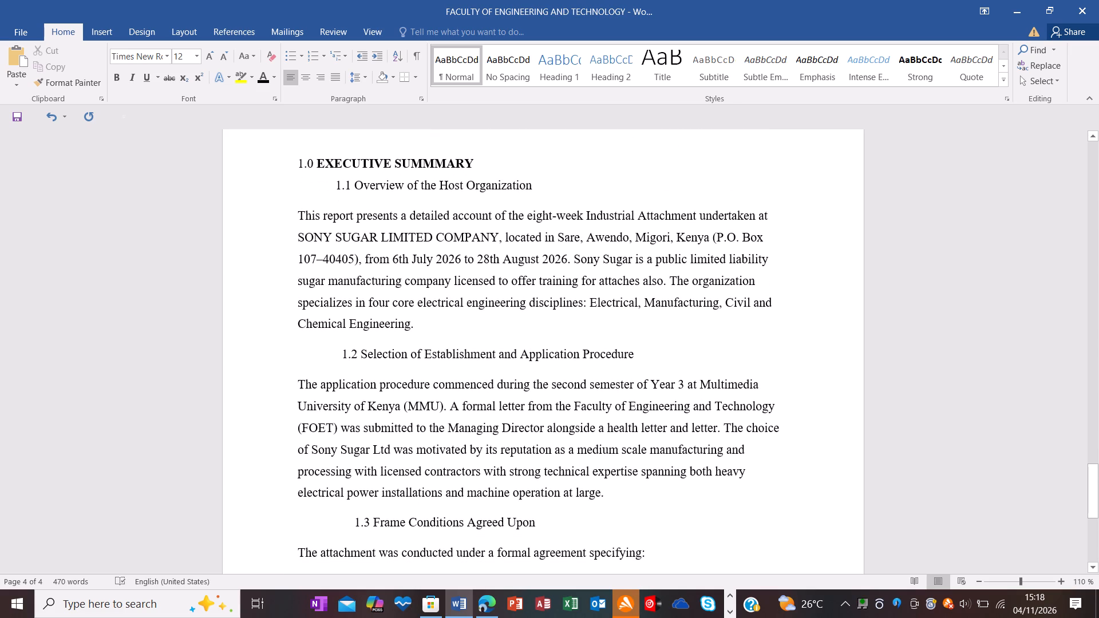
{"action": "left_click_drag", "start_coordinate": [352, 185], "coordinate": [517, 182]}
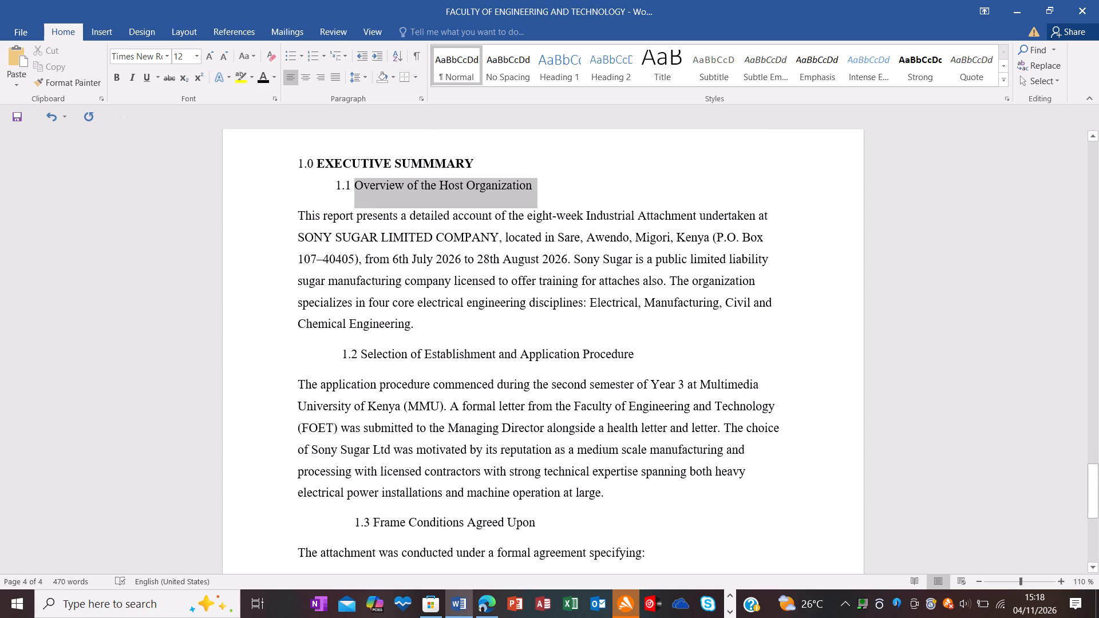
{"action": "left_click_drag", "start_coordinate": [517, 182], "coordinate": [535, 181]}
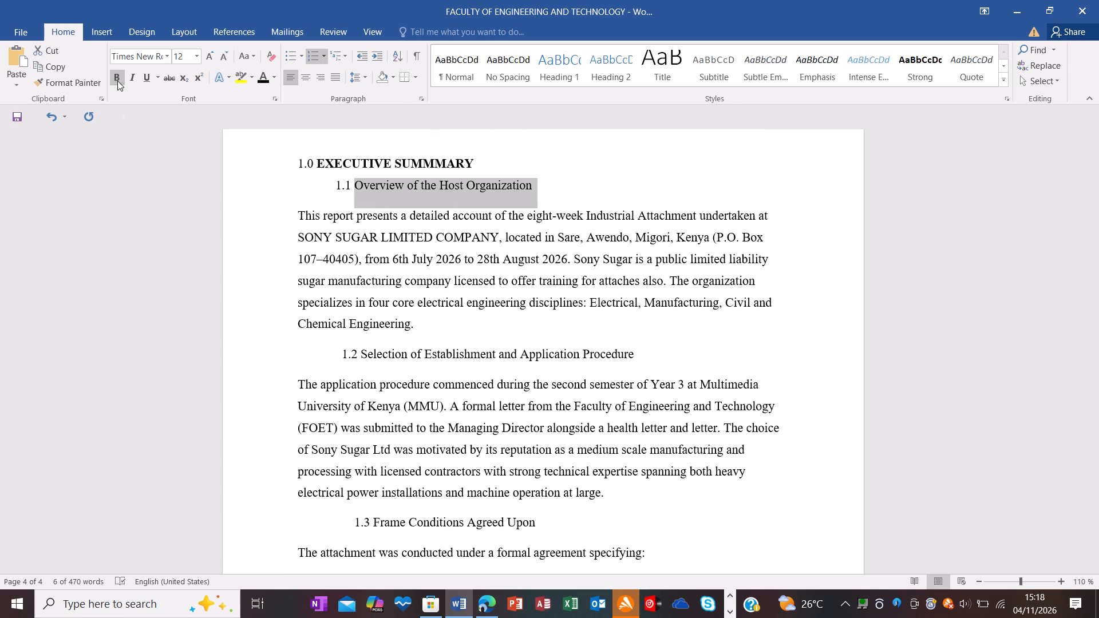
{"action": "left_click", "coordinate": [117, 81]}
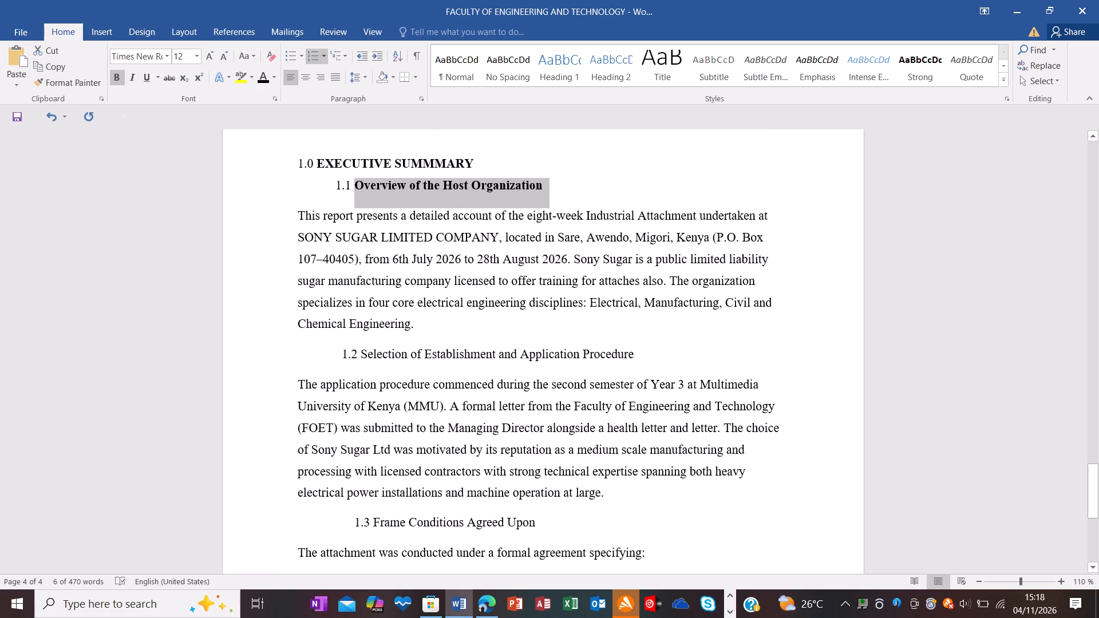
{"action": "scroll", "coordinate": [552, 315], "scroll_direction": "down", "scroll_amount": 1}
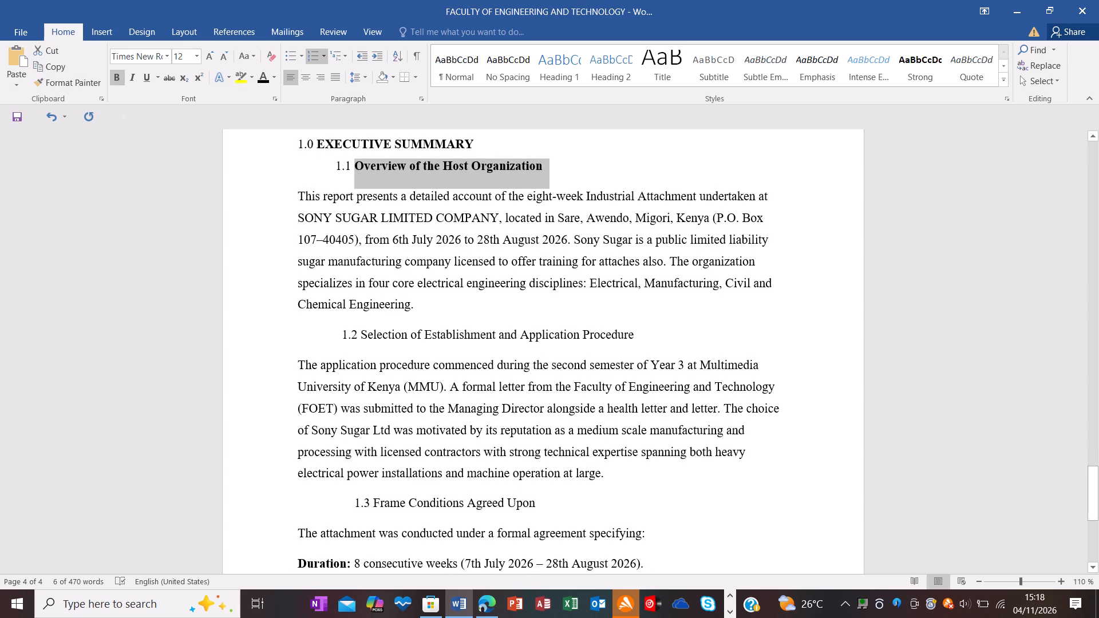
{"action": "left_click_drag", "start_coordinate": [357, 326], "coordinate": [370, 330]}
{"action": "left_click", "coordinate": [391, 337]}
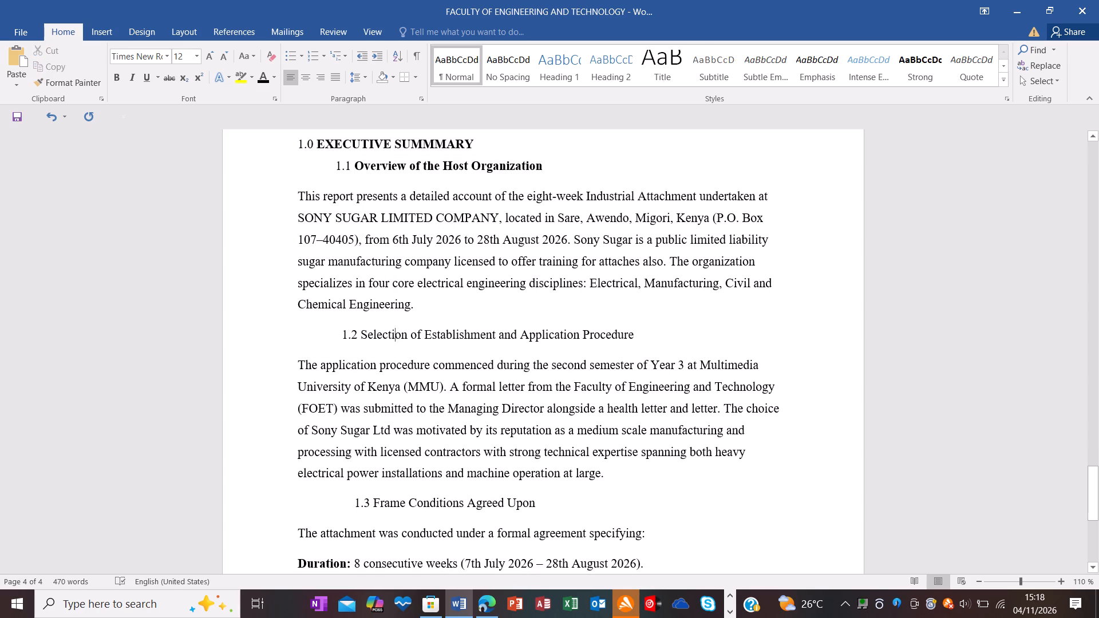
{"action": "left_click_drag", "start_coordinate": [362, 332], "coordinate": [637, 331]}
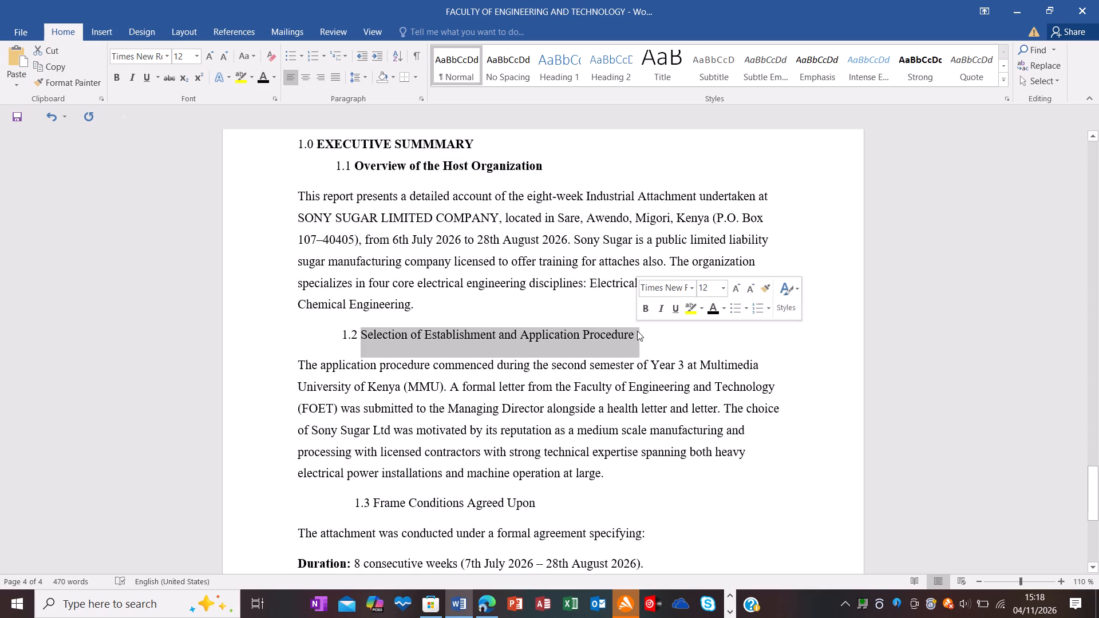
{"action": "left_click", "coordinate": [118, 78]}
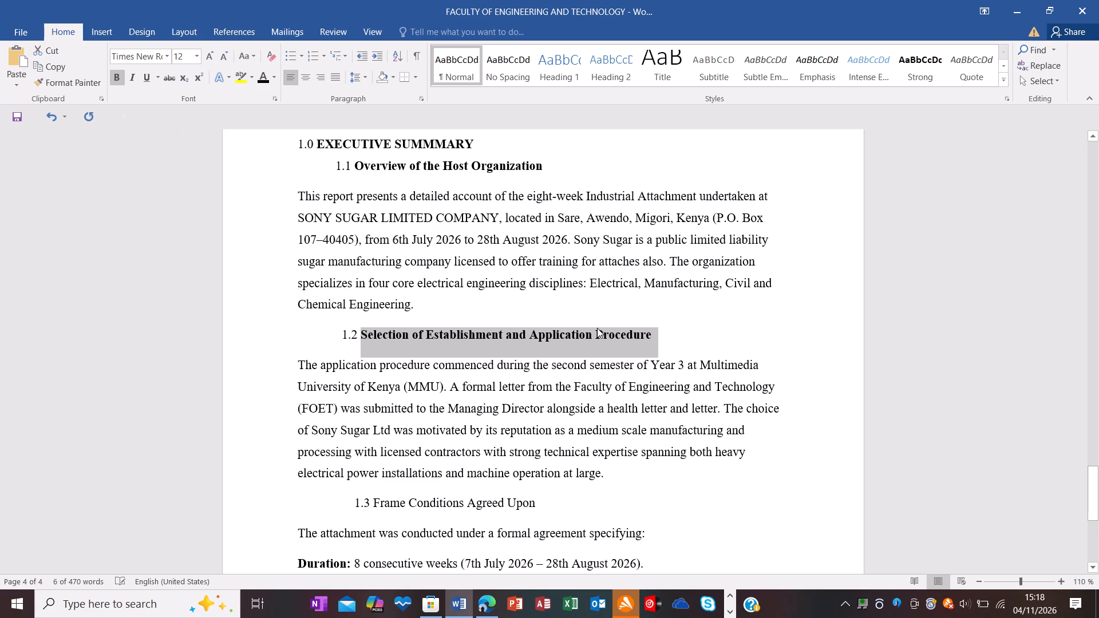
{"action": "scroll", "coordinate": [597, 328], "scroll_direction": "down", "scroll_amount": 5}
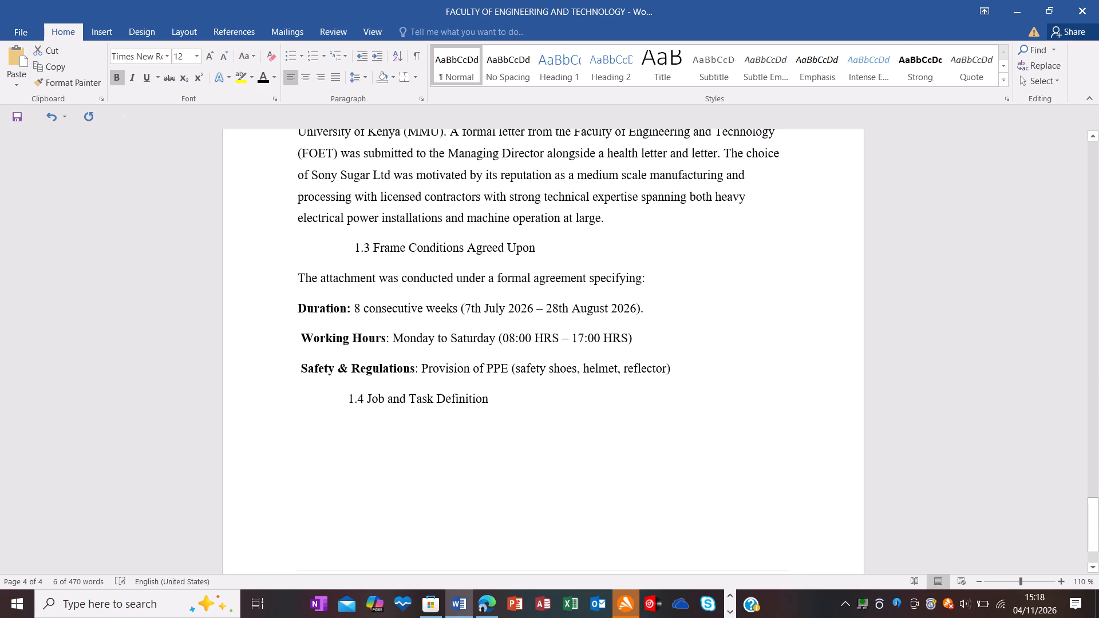
{"action": "left_click_drag", "start_coordinate": [373, 246], "coordinate": [553, 241]}
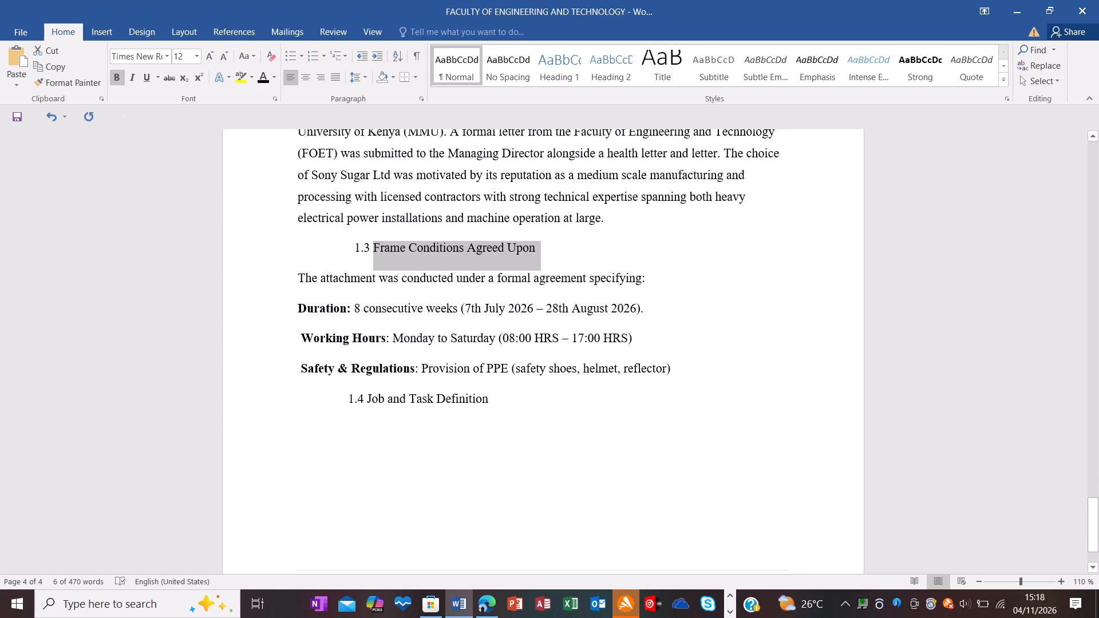
{"action": "left_click", "coordinate": [120, 80]}
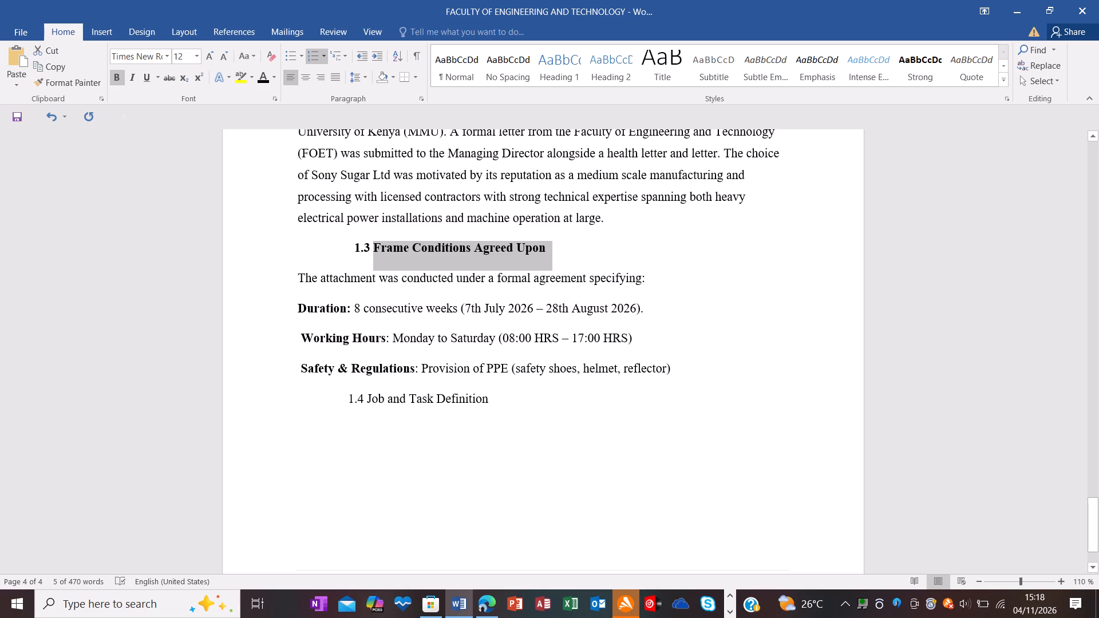
Make the title "Job and Task Definition" of the 1.4 heading bold.
{"action": "left_click_drag", "start_coordinate": [366, 397], "coordinate": [382, 394]}
{"action": "left_click_drag", "start_coordinate": [382, 394], "coordinate": [487, 398]}
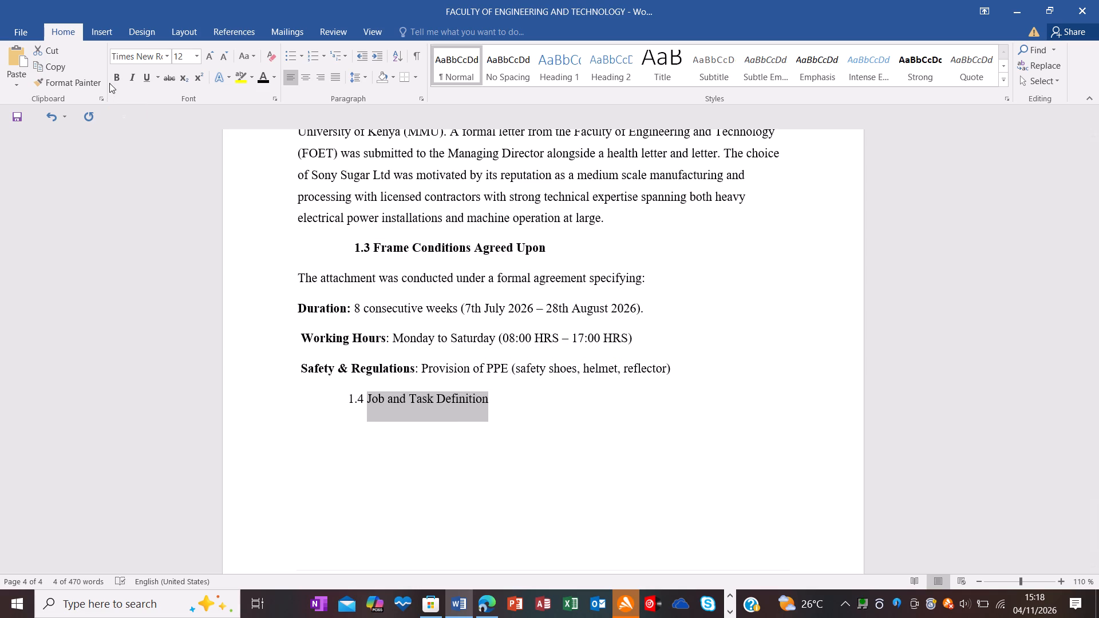
{"action": "left_click", "coordinate": [113, 78]}
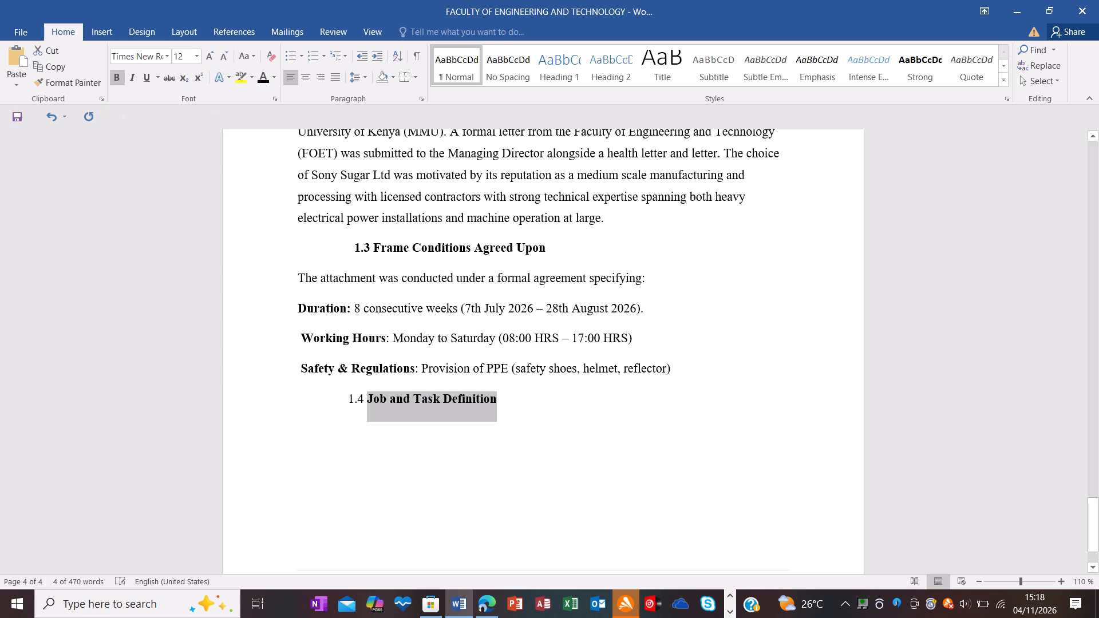
{"action": "left_click", "coordinate": [714, 425]}
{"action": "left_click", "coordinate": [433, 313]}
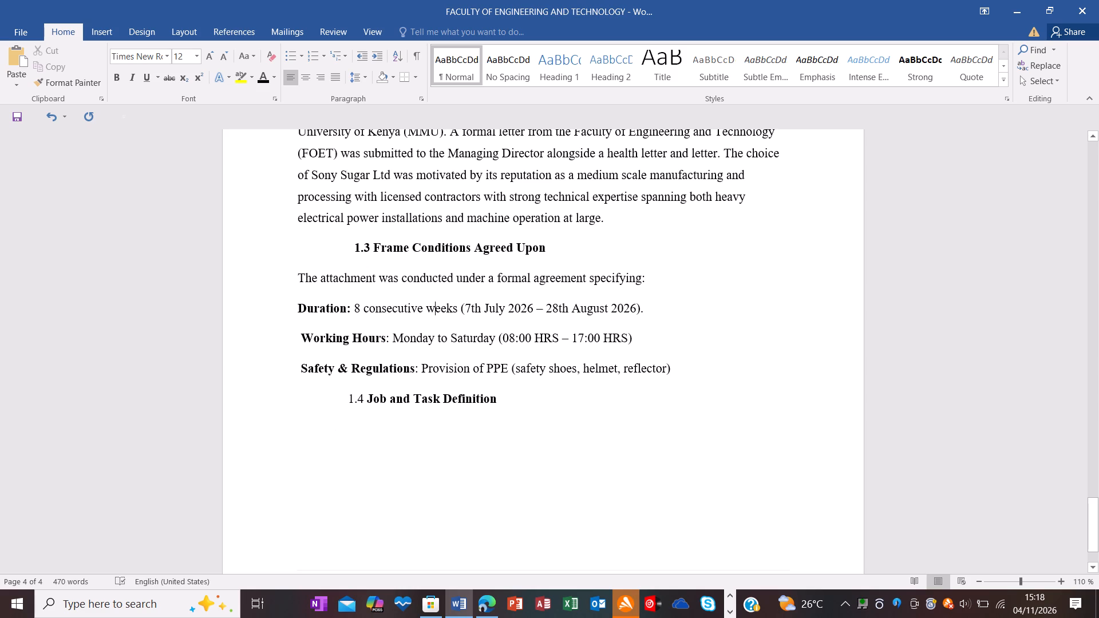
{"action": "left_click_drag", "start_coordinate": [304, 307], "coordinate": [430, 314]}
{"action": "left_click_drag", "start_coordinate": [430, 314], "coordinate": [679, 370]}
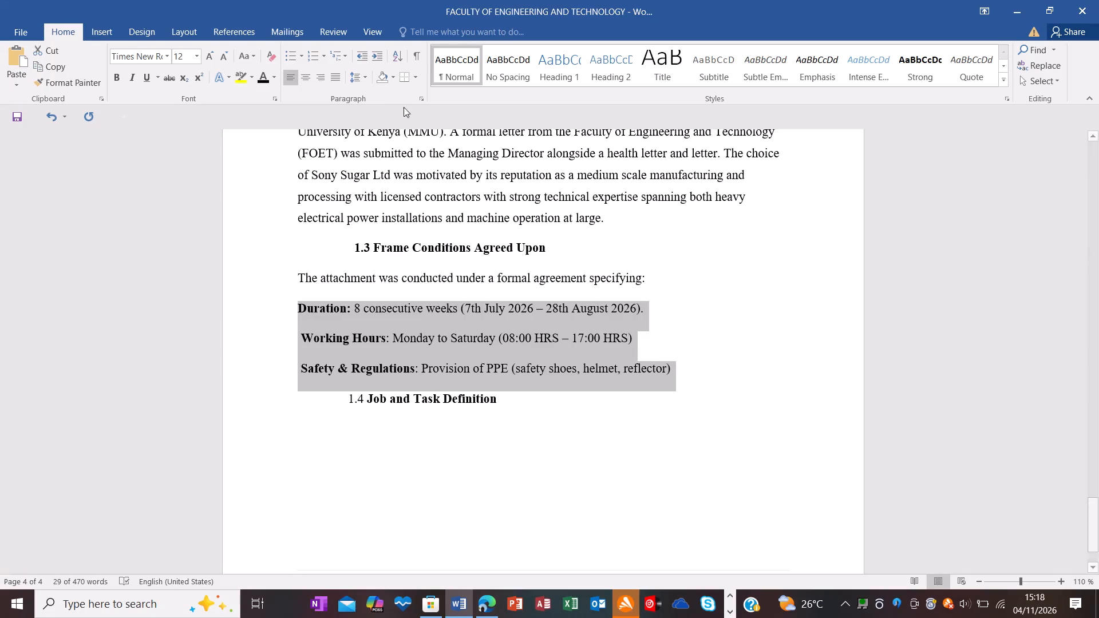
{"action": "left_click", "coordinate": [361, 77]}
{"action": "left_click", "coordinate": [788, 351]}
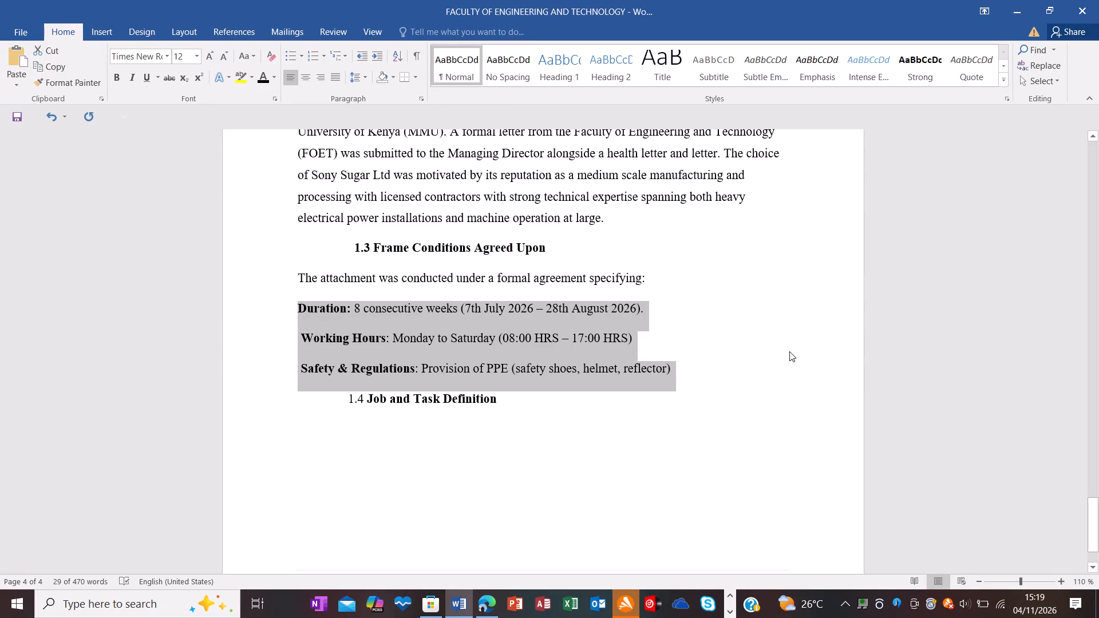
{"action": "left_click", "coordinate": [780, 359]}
Copy the Job and Task Definition paragraph from the sample report PDF in Edge into the Word report below the 1.4 heading.
{"action": "scroll", "coordinate": [633, 437], "scroll_direction": "down", "scroll_amount": 3}
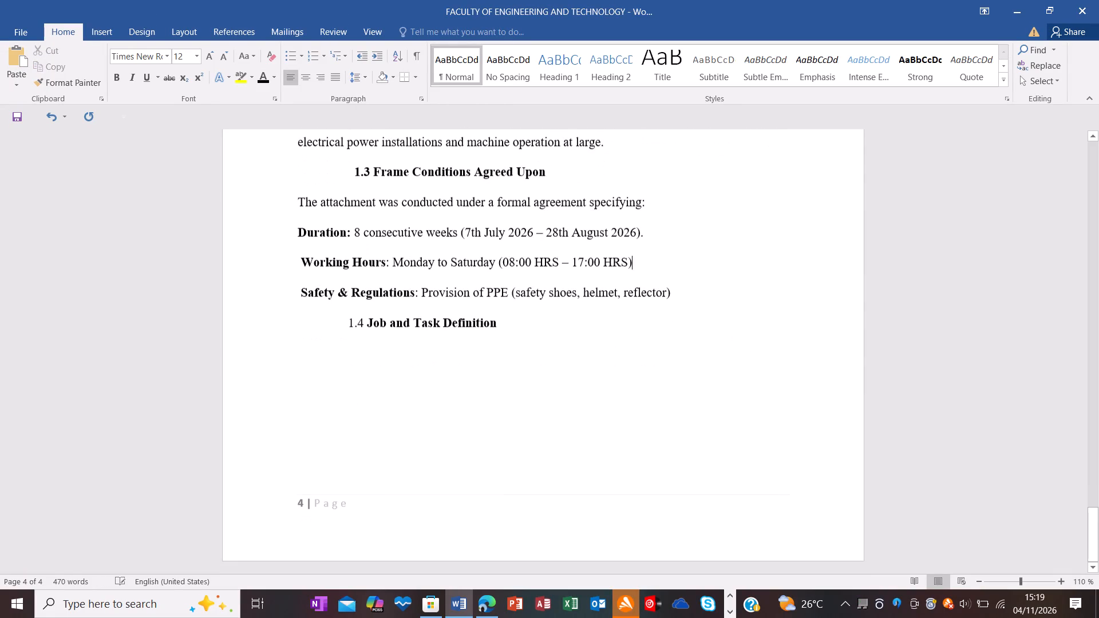
{"action": "left_click", "coordinate": [491, 609]}
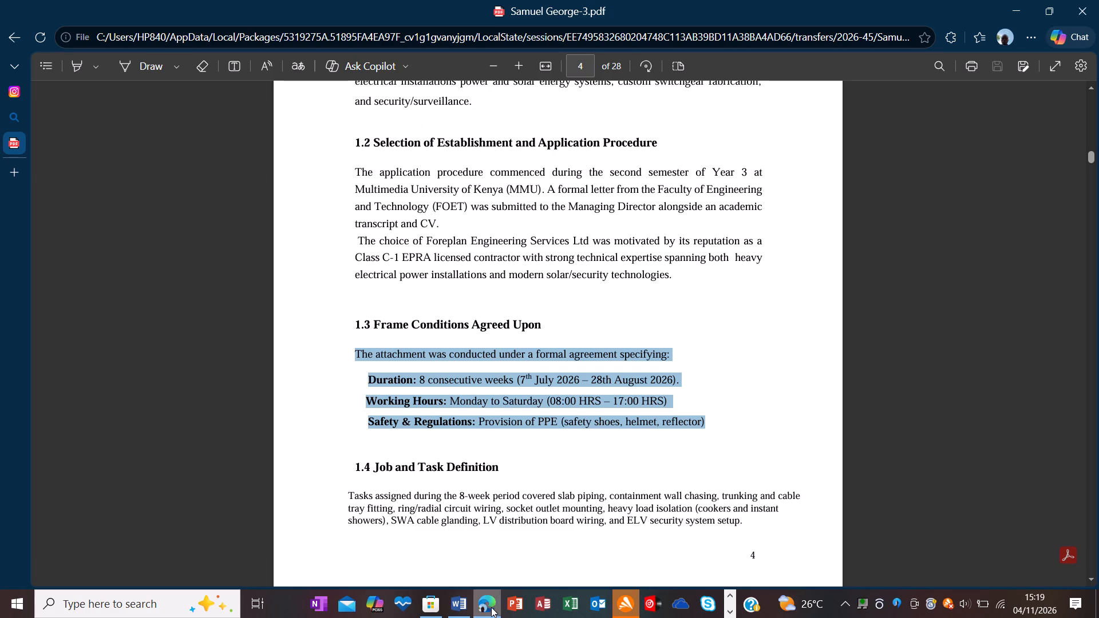
{"action": "left_click_drag", "start_coordinate": [345, 489], "coordinate": [642, 543]}
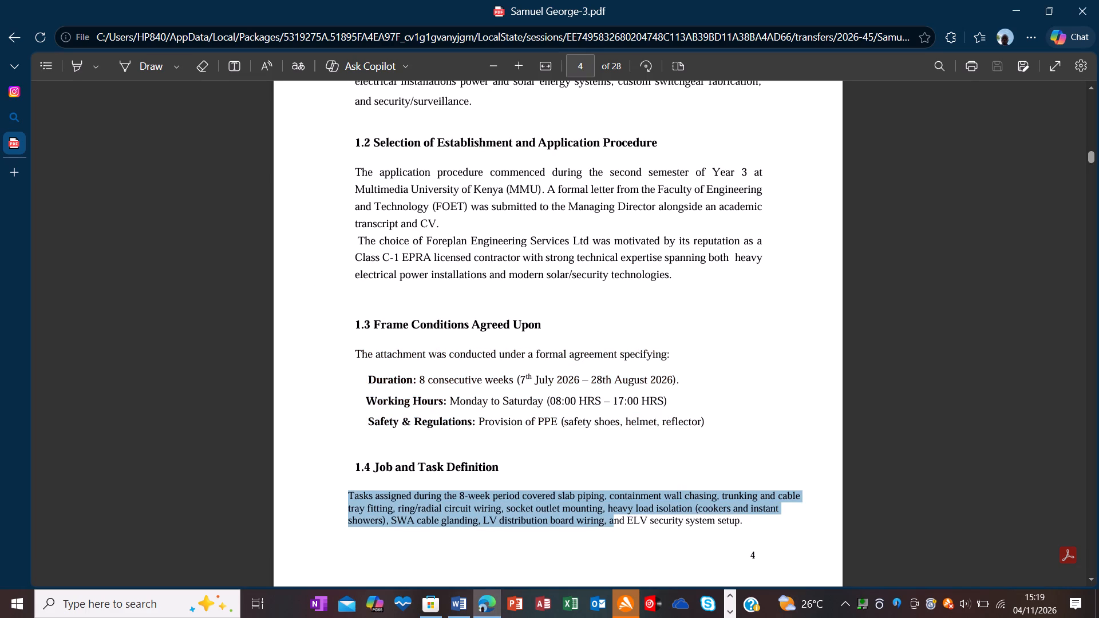
{"action": "left_click_drag", "start_coordinate": [642, 543], "coordinate": [745, 530]}
{"action": "scroll", "coordinate": [745, 530], "scroll_direction": "down", "scroll_amount": 1}
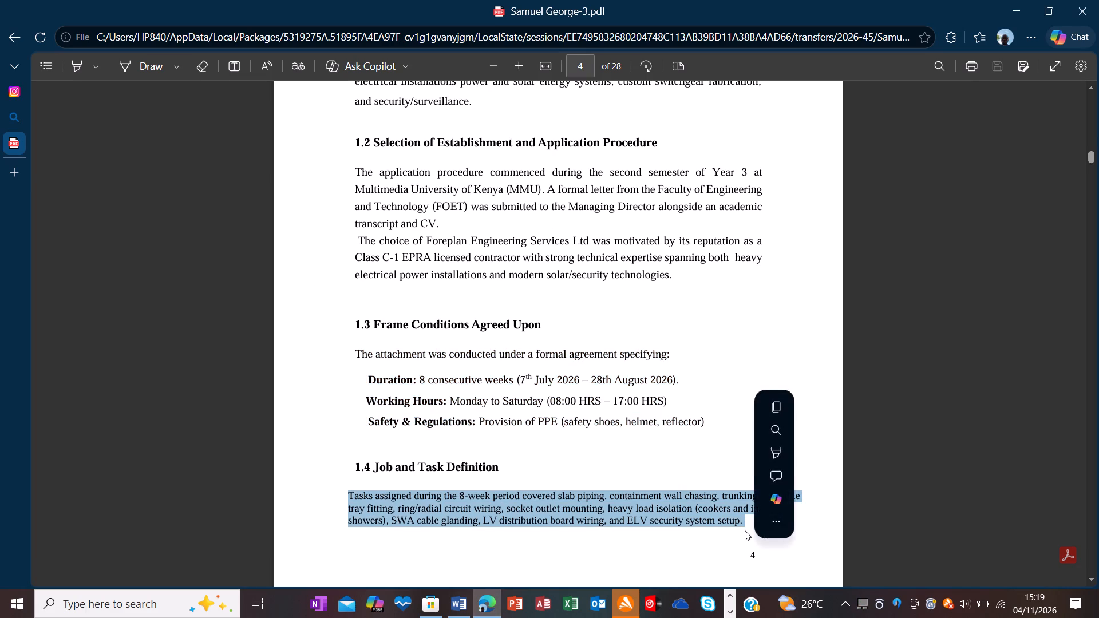
{"action": "scroll", "coordinate": [745, 530], "scroll_direction": "down", "scroll_amount": 3}
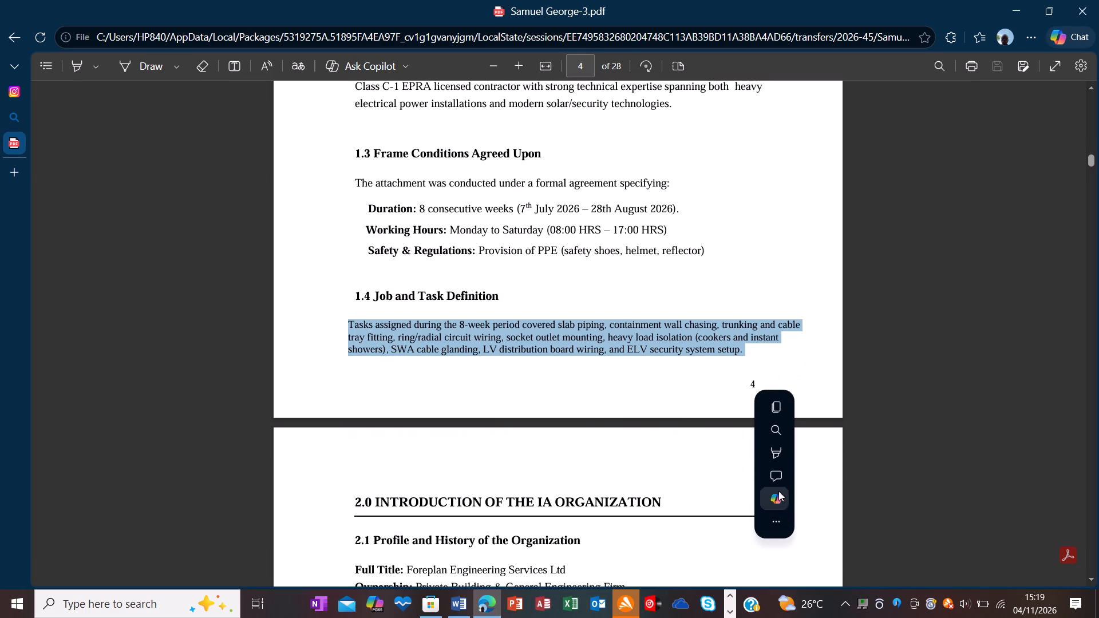
{"action": "left_click", "coordinate": [778, 412]}
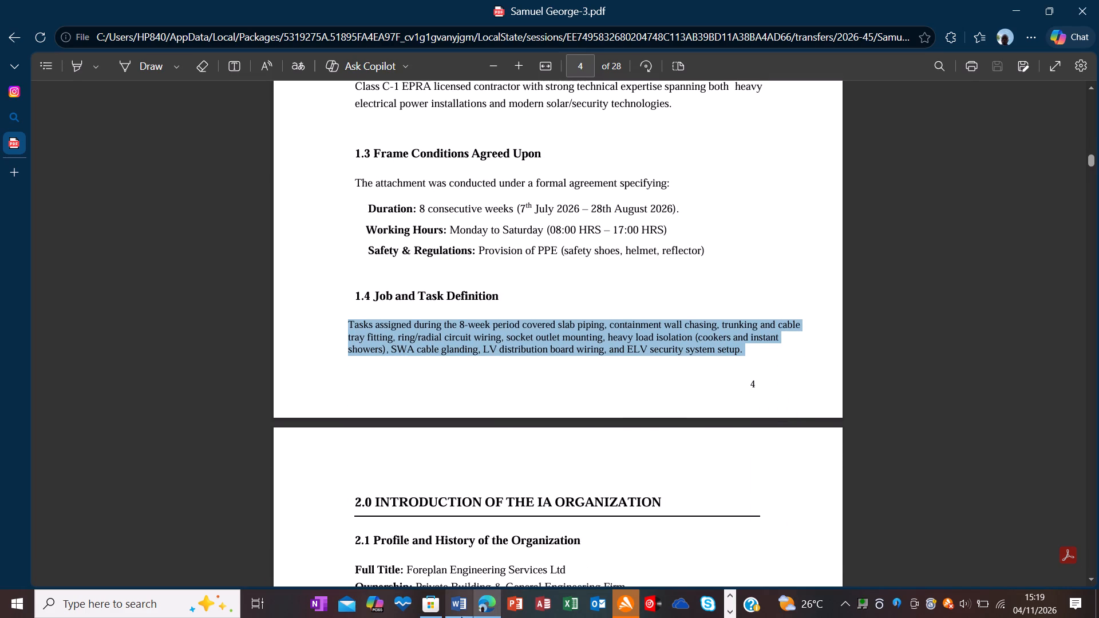
{"action": "left_click", "coordinate": [459, 615]}
{"action": "left_click", "coordinate": [324, 369]}
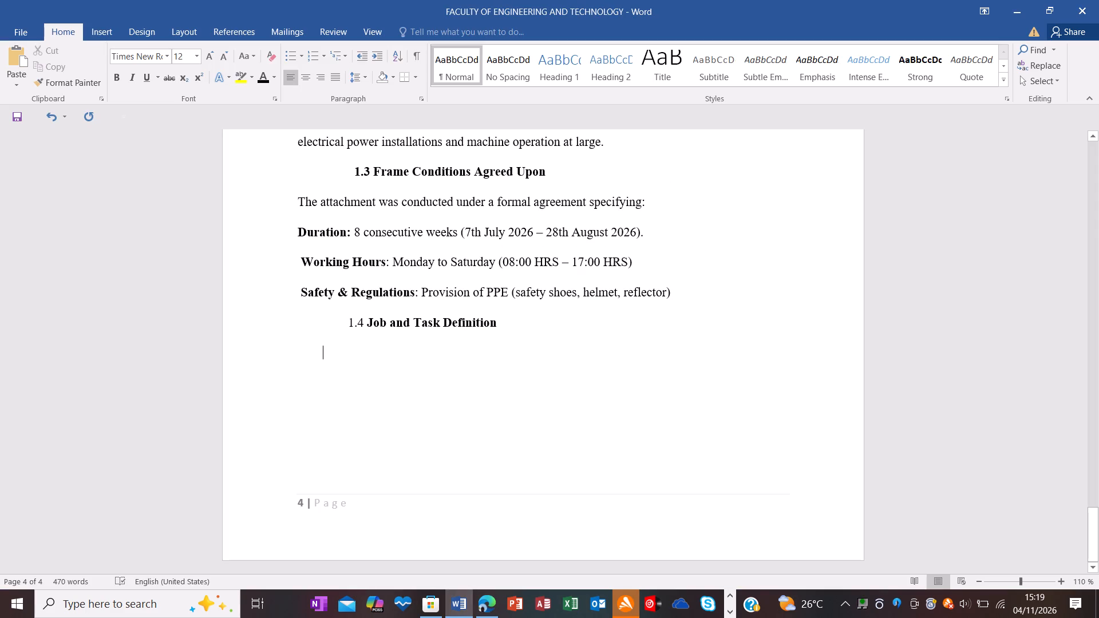
{"action": "left_click", "coordinate": [324, 359]}
{"action": "key", "text": "v"}
{"action": "key", "text": "BackSpace"}
{"action": "key", "text": "ctrl+v"}
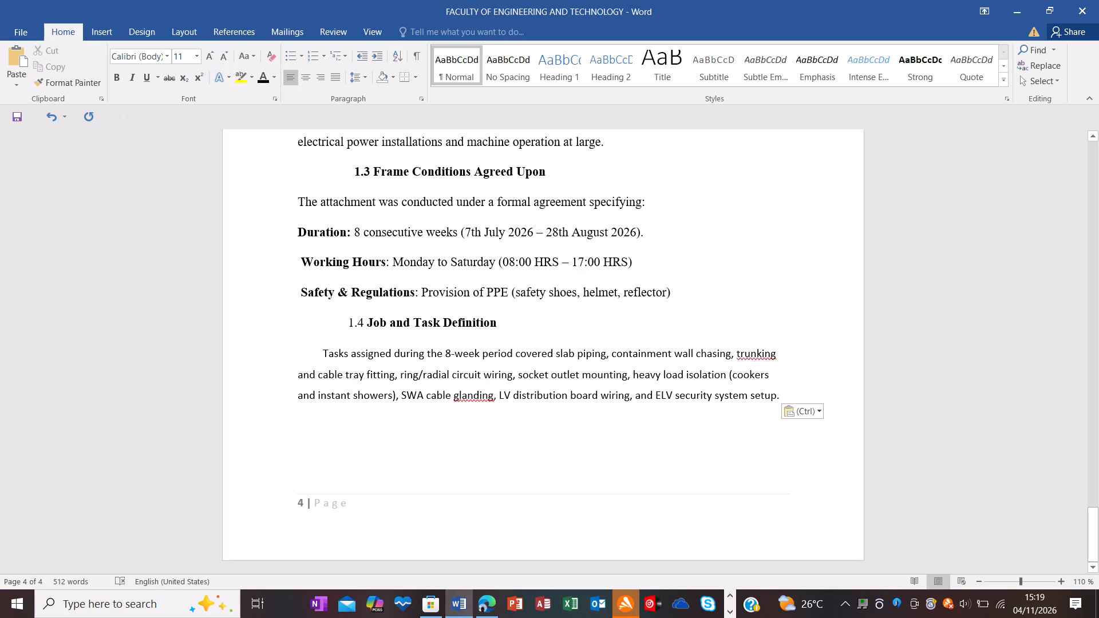
Format the pasted "Tasks assigned" paragraph in Times New Roman, size 12.
{"action": "left_click_drag", "start_coordinate": [318, 353], "coordinate": [777, 406]}
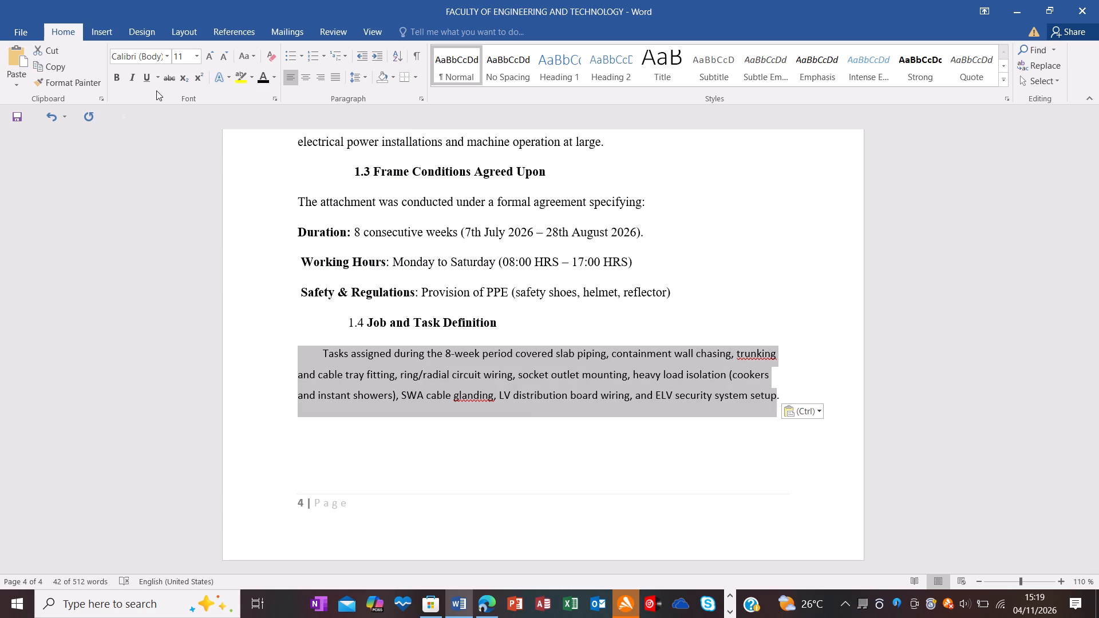
{"action": "left_click", "coordinate": [169, 53]}
{"action": "left_click", "coordinate": [182, 134]}
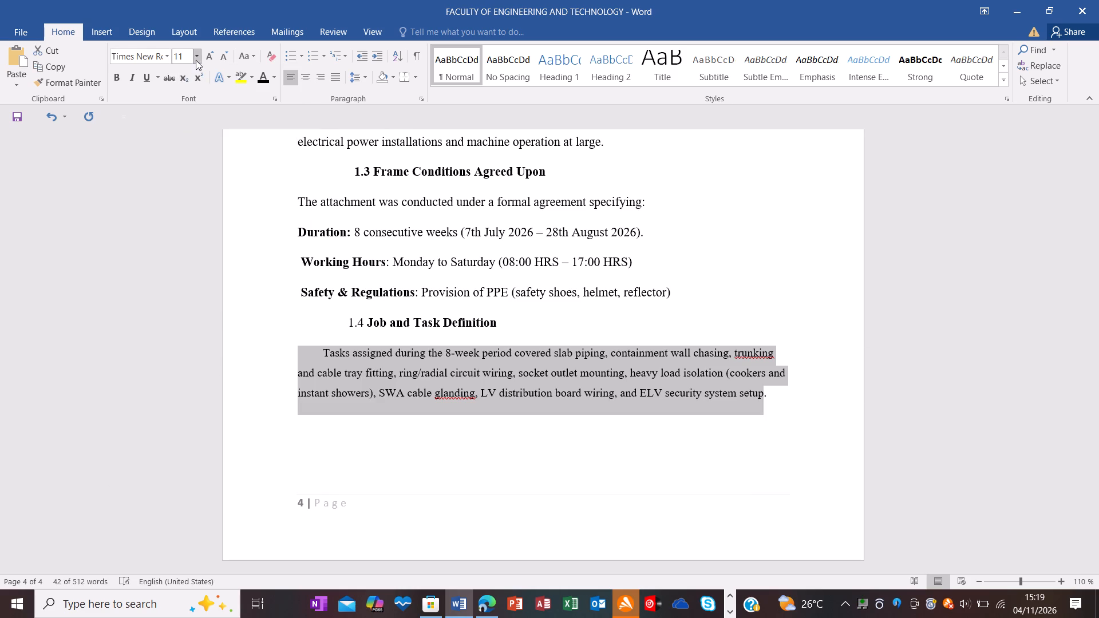
{"action": "left_click", "coordinate": [196, 58]}
{"action": "left_click", "coordinate": [184, 128]}
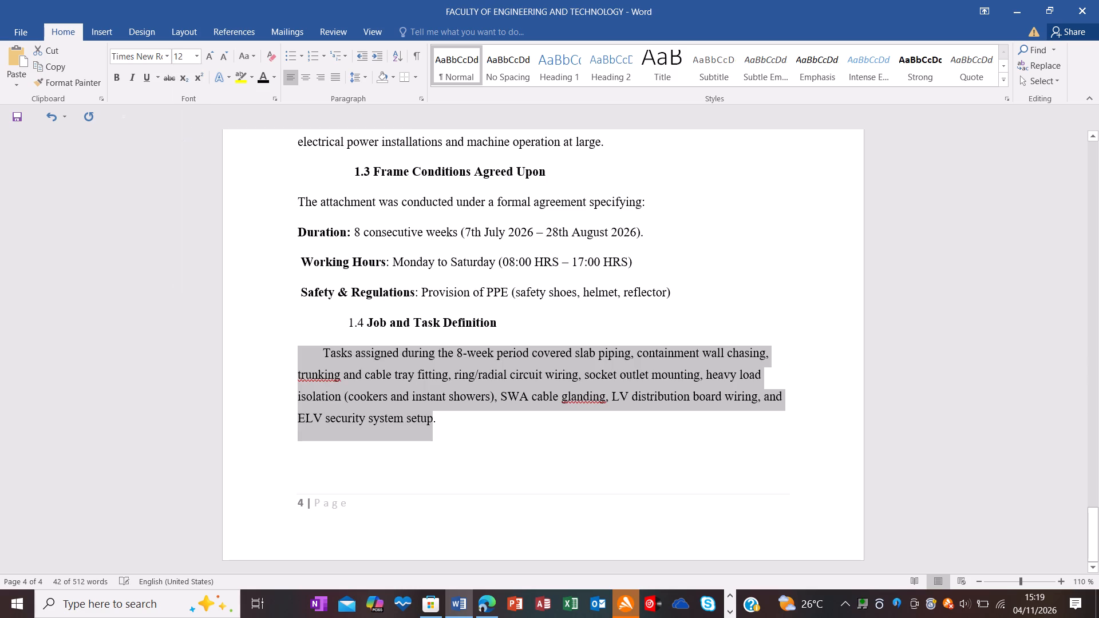
{"action": "left_click", "coordinate": [567, 445]}
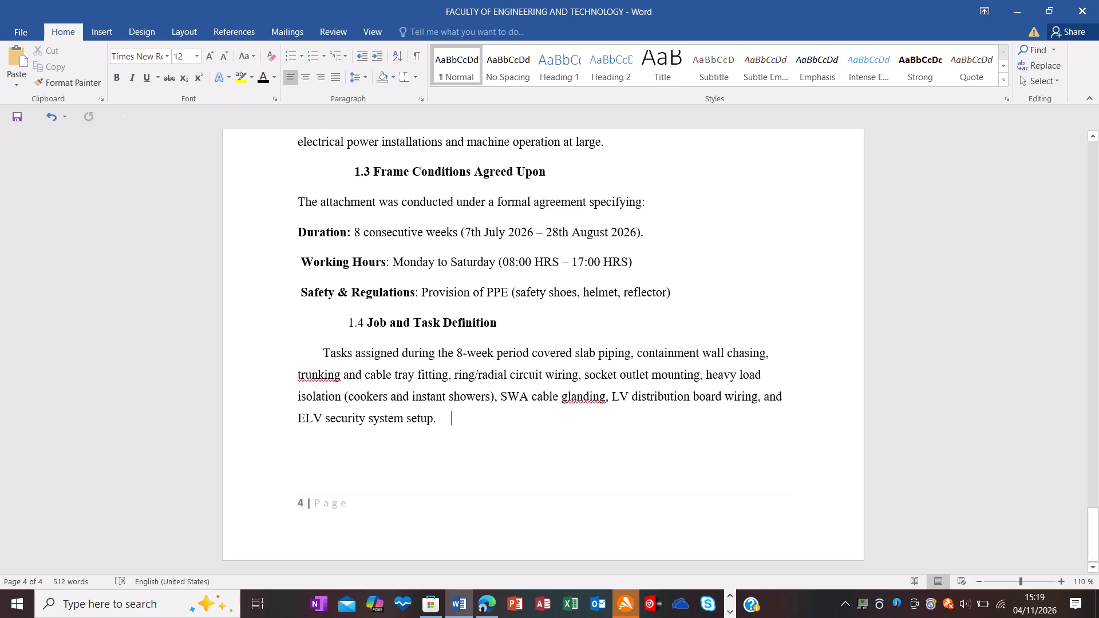
Replace "covered slab piping" in the 1.4 paragraph with "methods and instrument used in temperature measurement".
{"action": "left_click", "coordinate": [630, 352]}
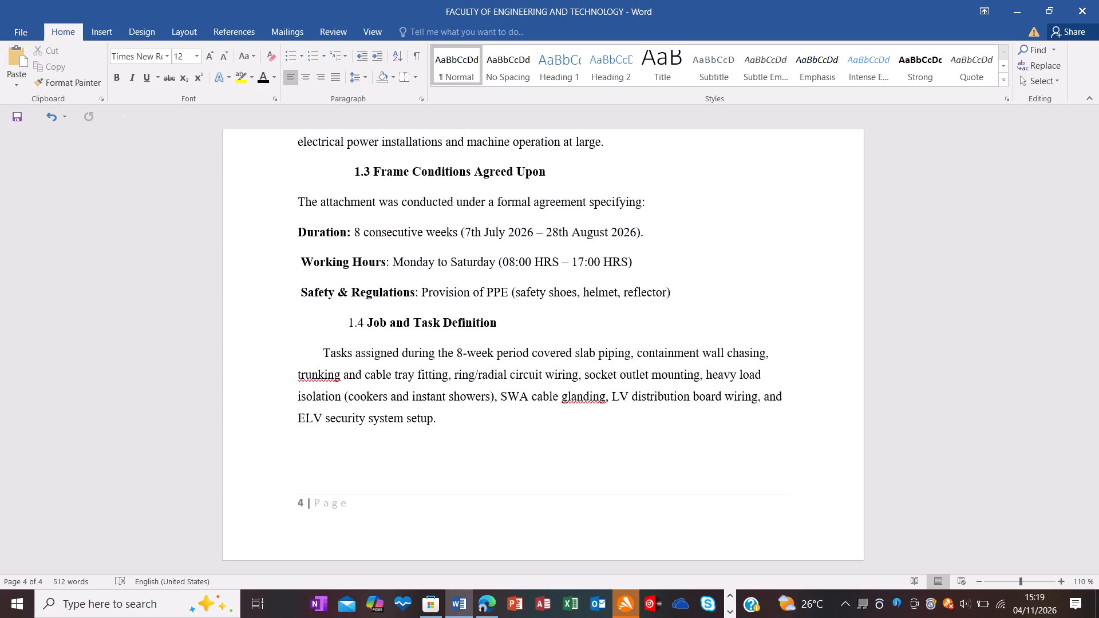
{"action": "key", "text": "BackSpace"}
{"action": "key", "text": "BackSpace"}
{"action": "key", "text": "BackSpace"}
{"action": "key", "text": "BackSpace"}
{"action": "key", "text": "BackSpace"}
{"action": "key", "text": "BackSpace"}
{"action": "key", "text": "BackSpace"}
{"action": "key", "text": "BackSpace"}
{"action": "key", "text": "BackSpace"}
{"action": "key", "text": "BackSpace"}
{"action": "key", "text": "BackSpace"}
{"action": "key", "text": "BackSpace"}
{"action": "key", "text": "BackSpace"}
{"action": "key", "text": "BackSpace"}
{"action": "key", "text": "BackSpace"}
{"action": "key", "text": "BackSpace"}
{"action": "key", "text": "BackSpace"}
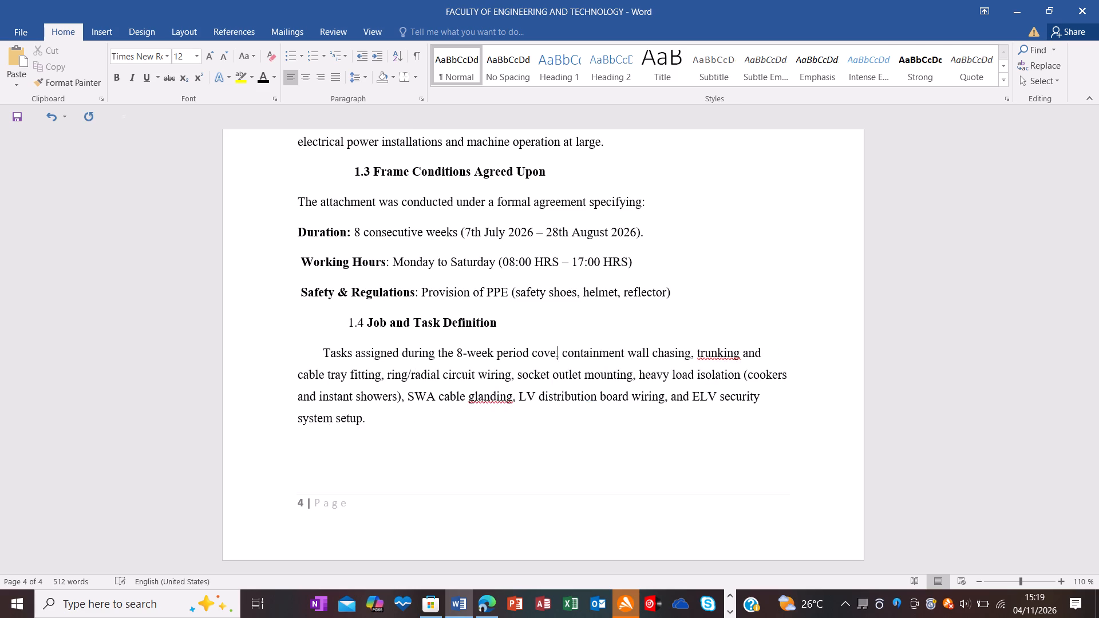
{"action": "key", "text": "BackSpace"}
{"action": "key", "text": "BackSpace"}
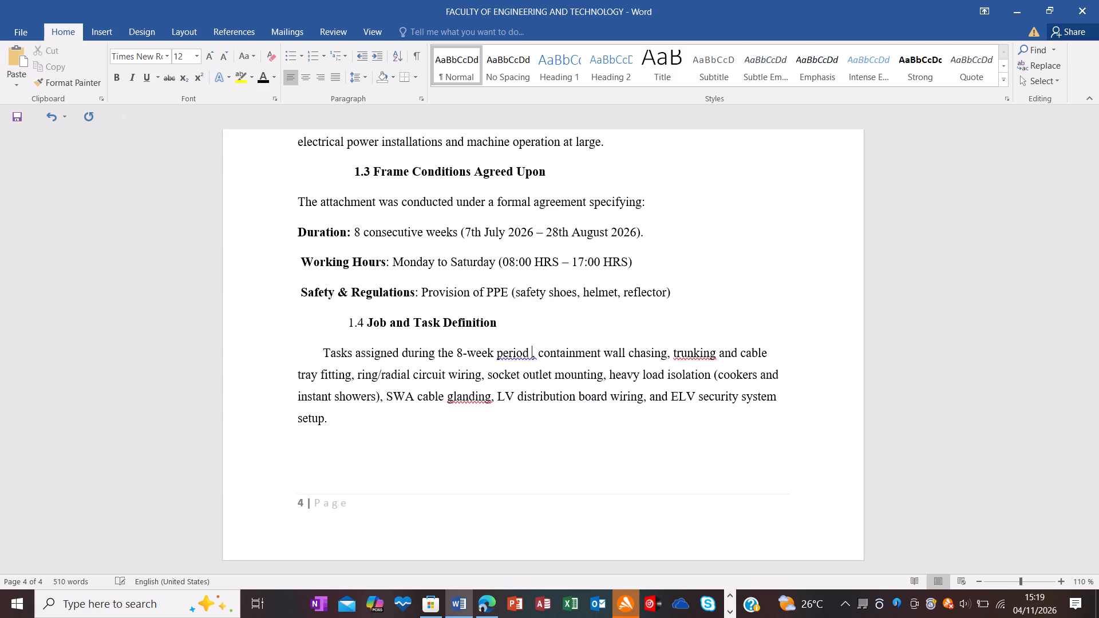
{"action": "type", "text": "methods"}
{"action": "key", "text": "space"}
{"action": "type", "text": "and"}
{"action": "key", "text": "space"}
{"action": "type", "text": "instrument"}
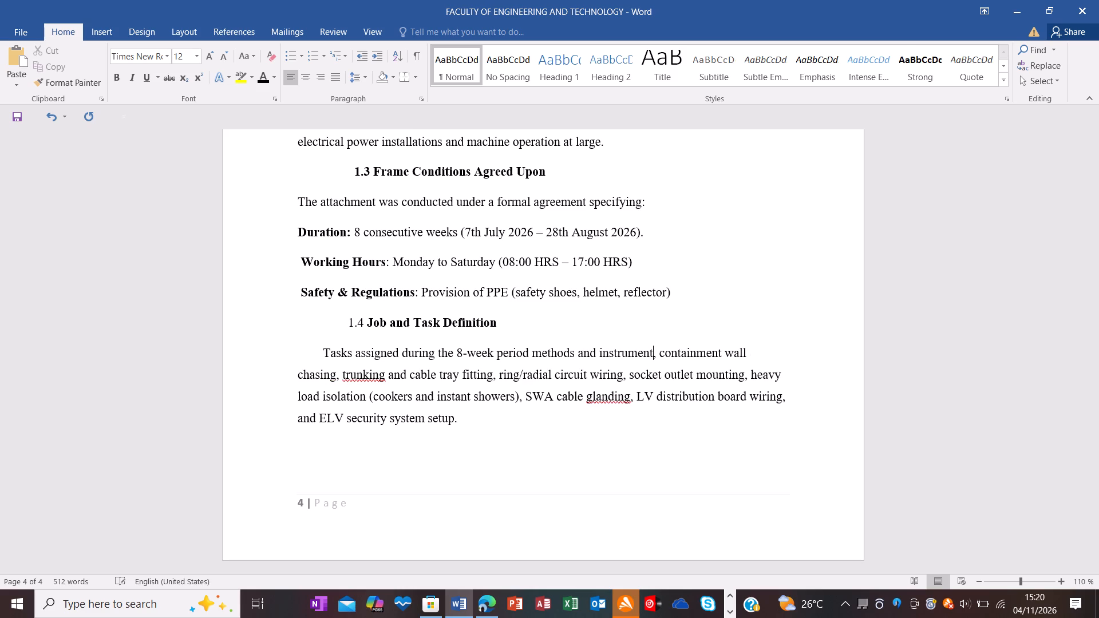
{"action": "key", "text": "space"}
{"action": "type", "text": "used in temperature"}
{"action": "key", "text": "space"}
{"action": "type", "text": "measurement"}
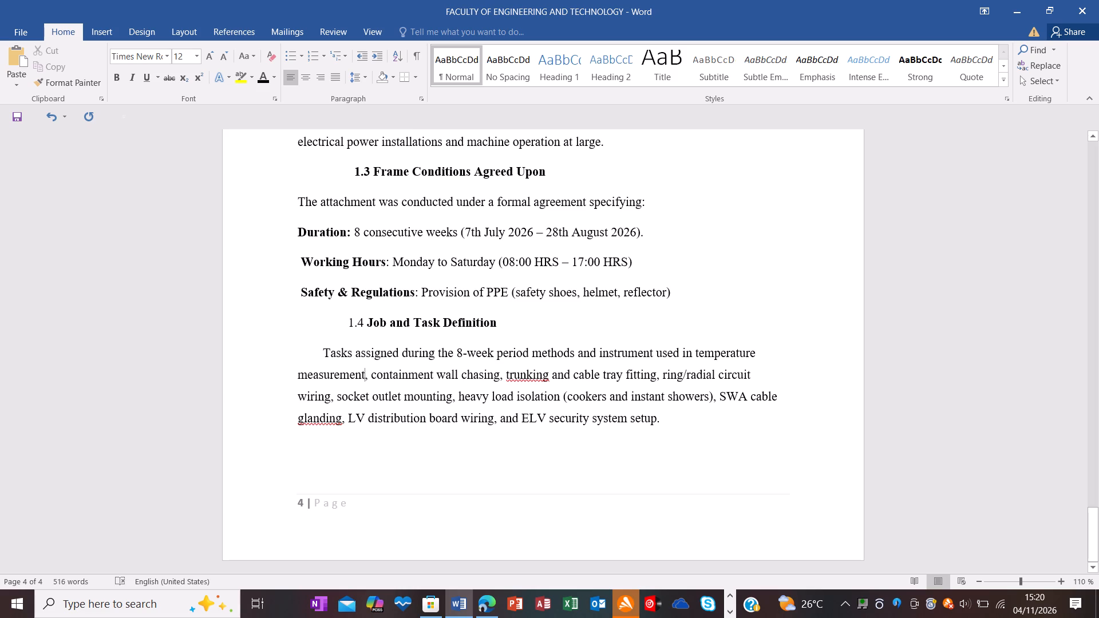
Replace "containment wall chasing" in the 1.4 paragraph with "motor maintenance and winding".
{"action": "left_click", "coordinate": [497, 375]}
{"action": "key", "text": "BackSpace"}
{"action": "key", "text": "BackSpace"}
{"action": "key", "text": "BackSpace"}
{"action": "key", "text": "BackSpace"}
{"action": "key", "text": "BackSpace"}
{"action": "key", "text": "BackSpace"}
{"action": "key", "text": "BackSpace"}
{"action": "key", "text": "BackSpace"}
{"action": "key", "text": "BackSpace"}
{"action": "key", "text": "BackSpace"}
{"action": "key", "text": "BackSpace"}
{"action": "key", "text": "BackSpace"}
{"action": "key", "text": "BackSpace"}
{"action": "key", "text": "BackSpace"}
{"action": "key", "text": "BackSpace"}
{"action": "key", "text": "BackSpace"}
{"action": "key", "text": "BackSpace"}
{"action": "key", "text": "BackSpace"}
{"action": "key", "text": "BackSpace"}
{"action": "key", "text": "BackSpace"}
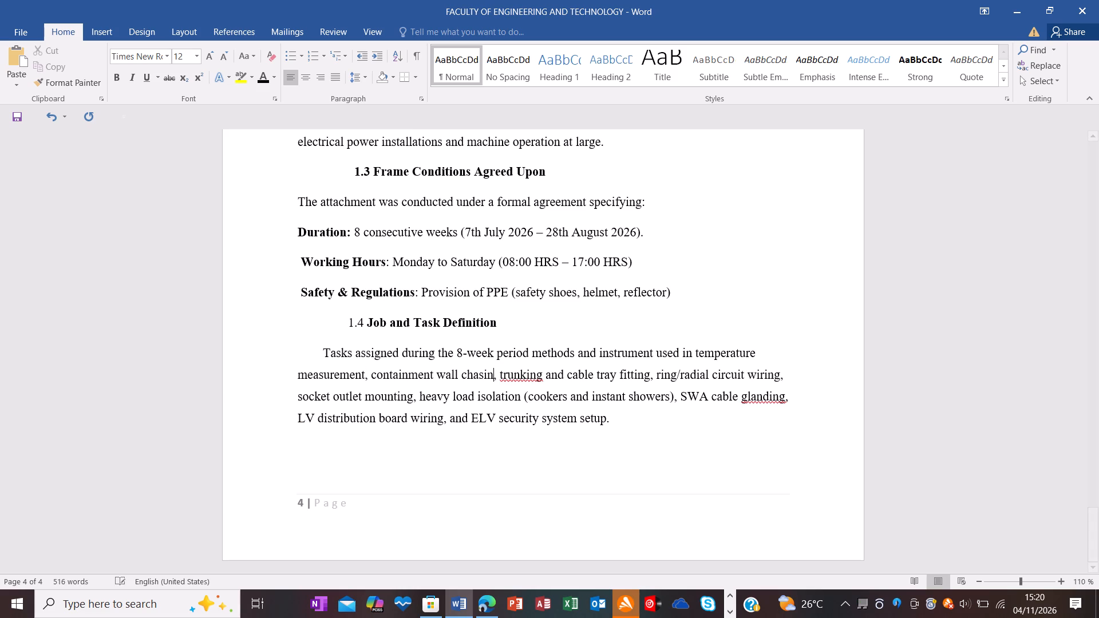
{"action": "key", "text": "BackSpace"}
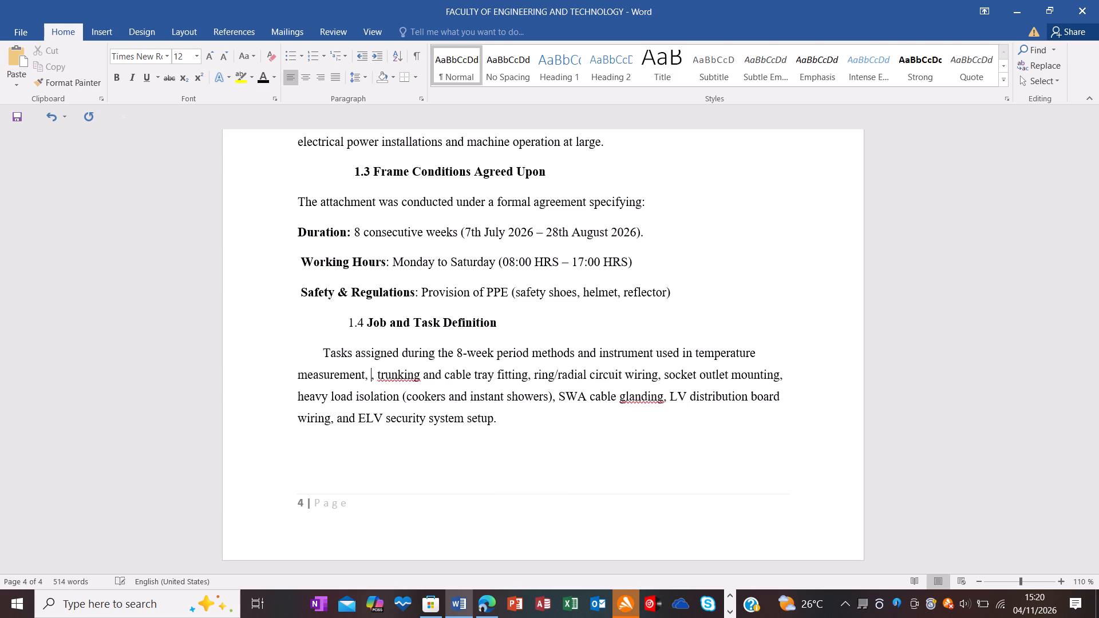
{"action": "type", "text": "motor"}
{"action": "key", "text": "space"}
{"action": "type", "text": "ma"}
{"action": "type", "text": "intenanv"}
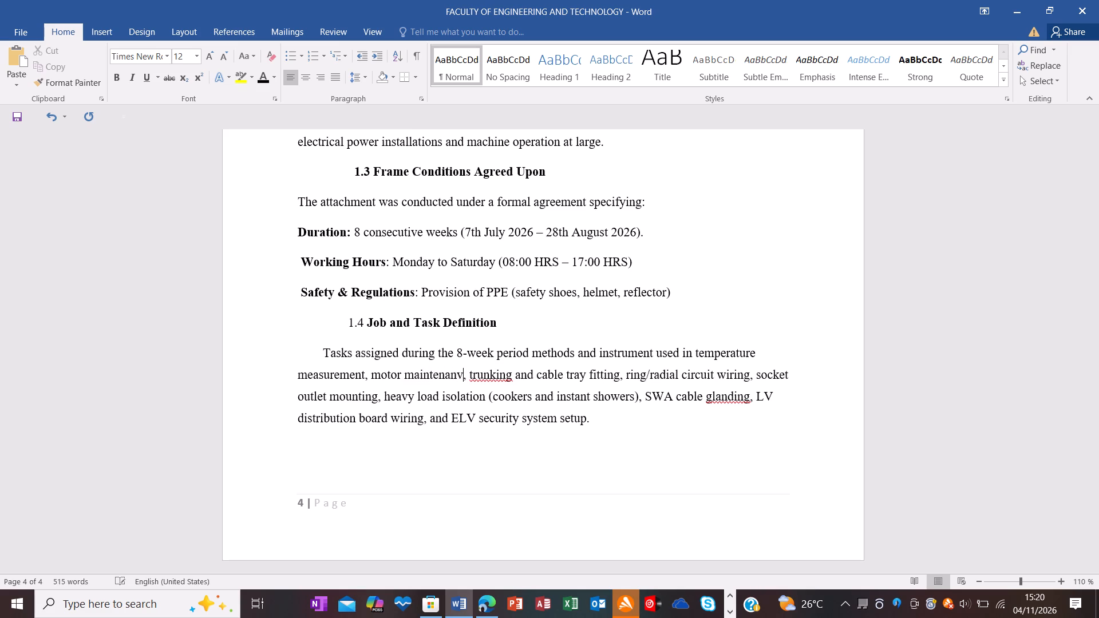
{"action": "key", "text": "BackSpace"}
{"action": "type", "text": "ce"}
{"action": "key", "text": "space"}
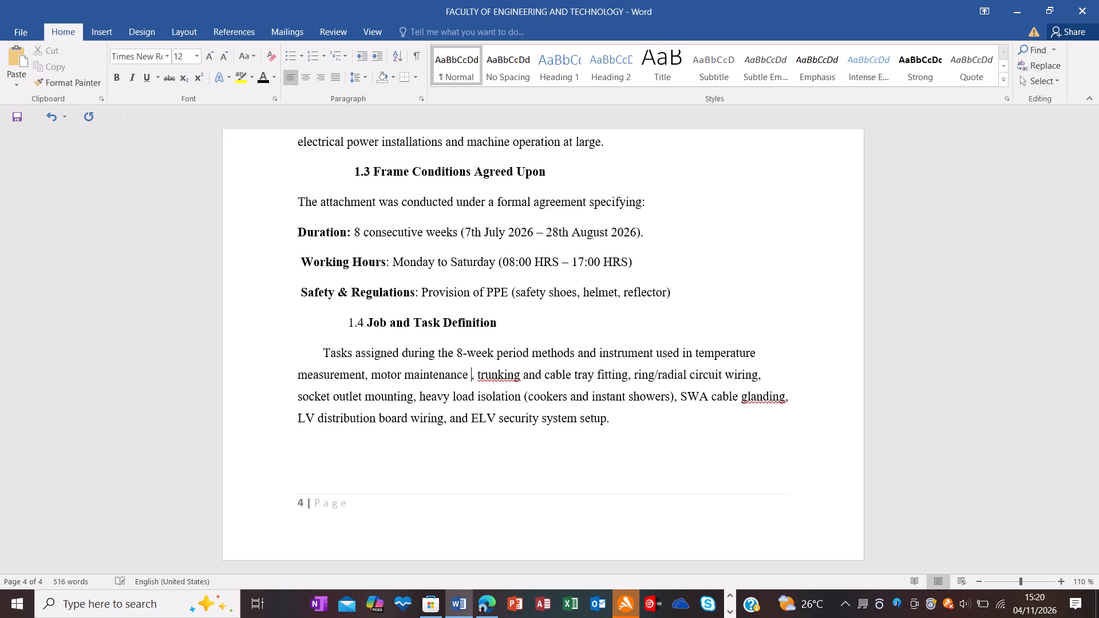
{"action": "type", "text": "and winding"}
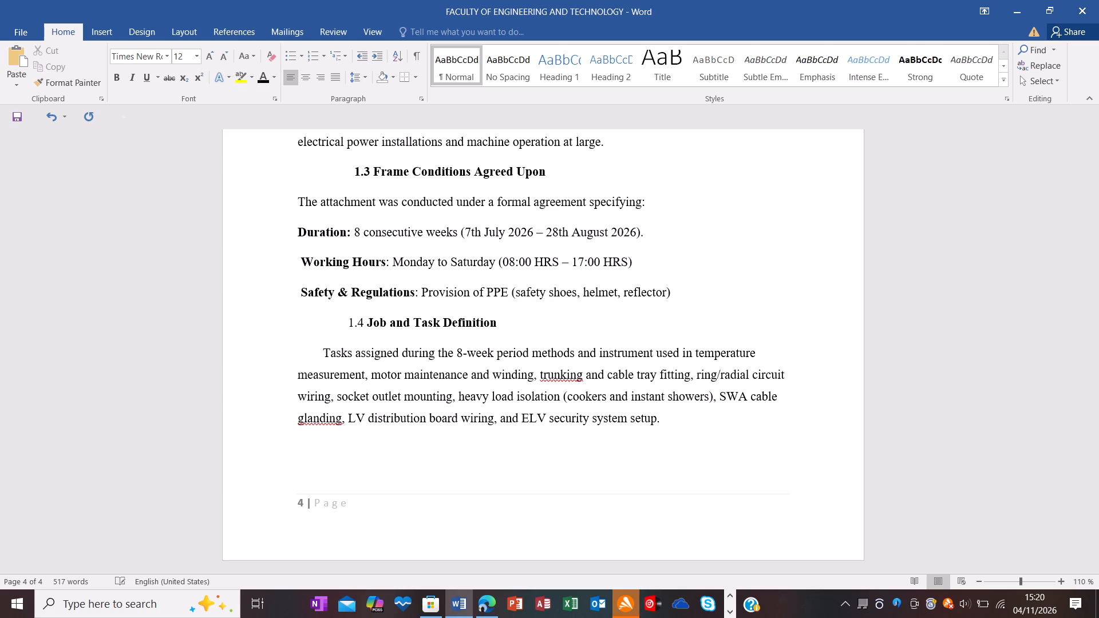
Delete the word "trunking" before "and cable tray fitting" in the 1.4 paragraph.
{"action": "left_click", "coordinate": [586, 371]}
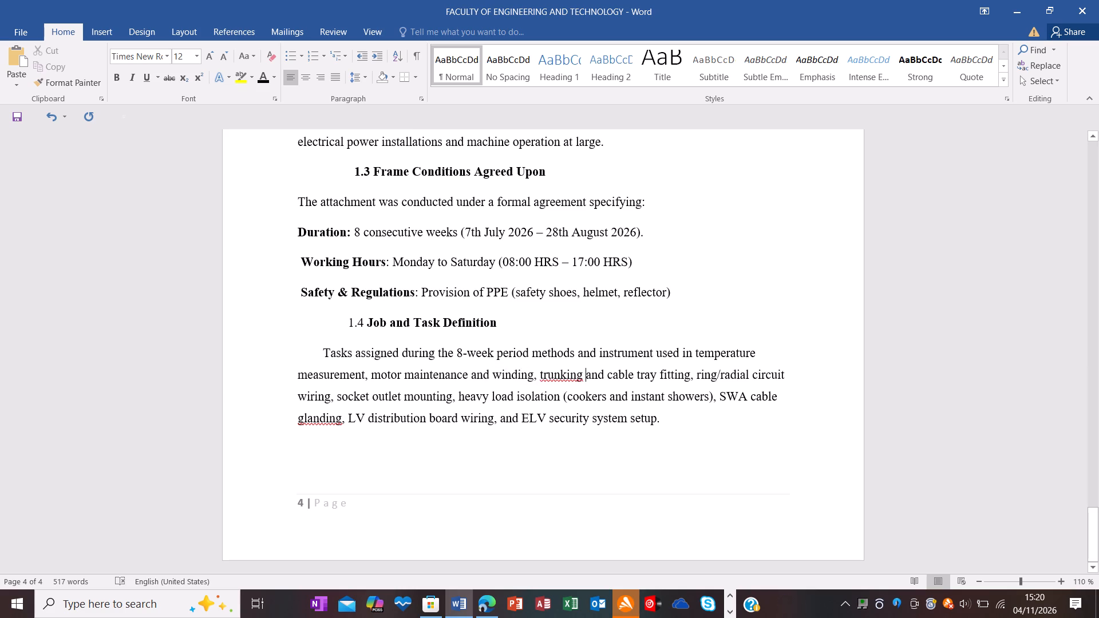
{"action": "key", "text": "BackSpace"}
{"action": "key", "text": "BackSpace"}
{"action": "key", "text": "BackSpace"}
{"action": "key", "text": "BackSpace"}
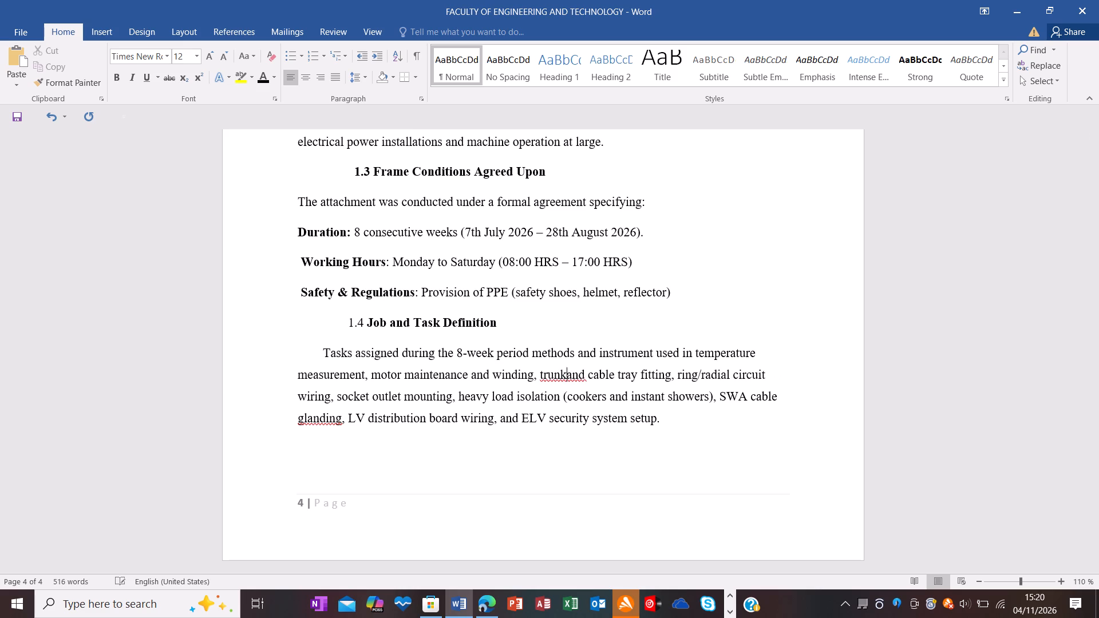
{"action": "key", "text": "BackSpace"}
{"action": "key", "text": "BackSpace"}
{"action": "key", "text": "BackSpace"}
{"action": "key", "text": "BackSpace"}
{"action": "key", "text": "BackSpace"}
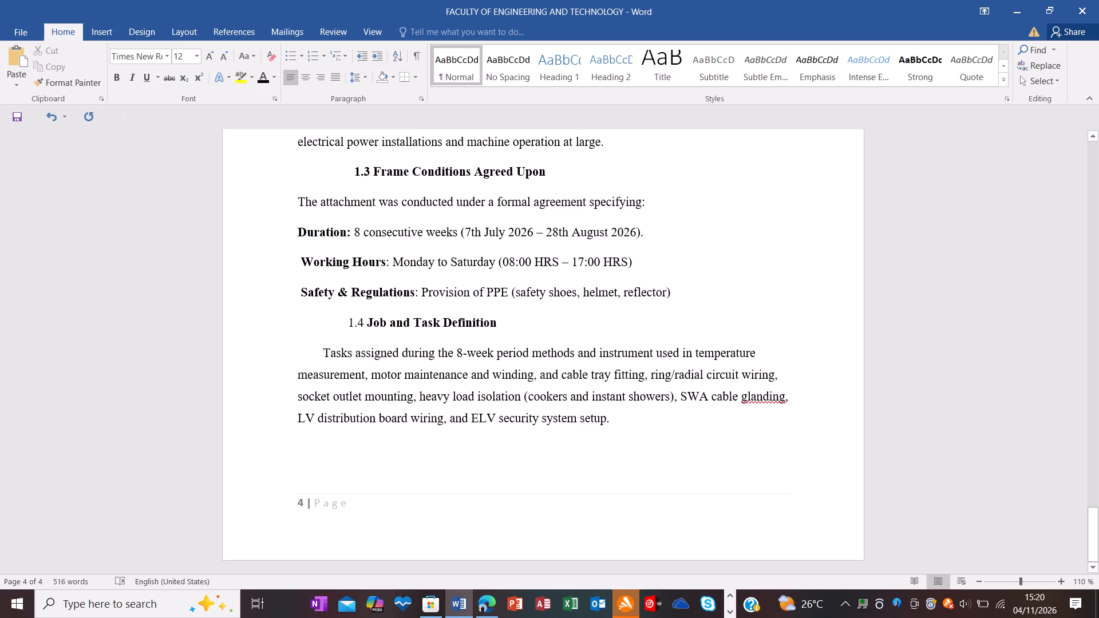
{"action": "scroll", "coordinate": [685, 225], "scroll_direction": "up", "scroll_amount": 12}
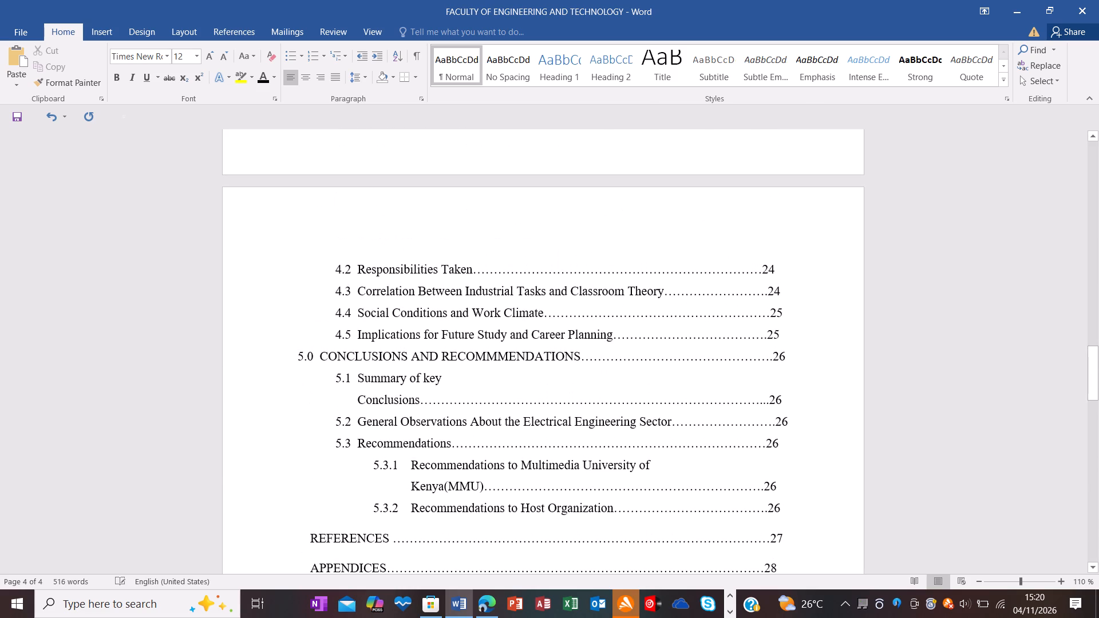
Look back over the report's cover page and table of contents, then return to section 1.4.
{"action": "scroll", "coordinate": [685, 225], "scroll_direction": "up", "scroll_amount": 12}
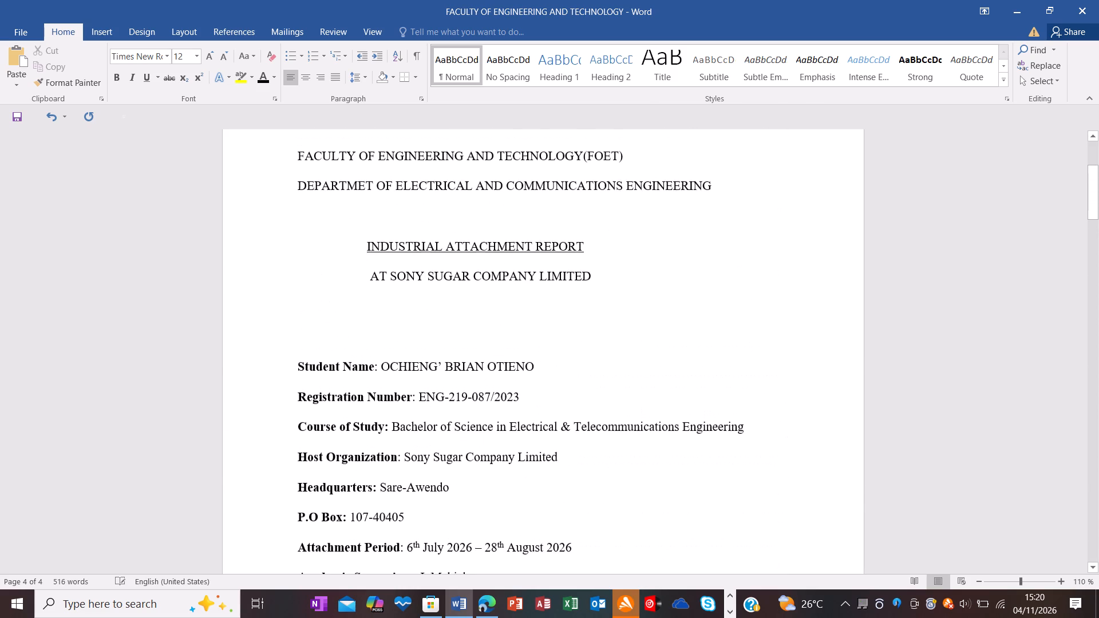
{"action": "scroll", "coordinate": [685, 225], "scroll_direction": "up", "scroll_amount": 3}
{"action": "scroll", "coordinate": [685, 225], "scroll_direction": "down", "scroll_amount": 8}
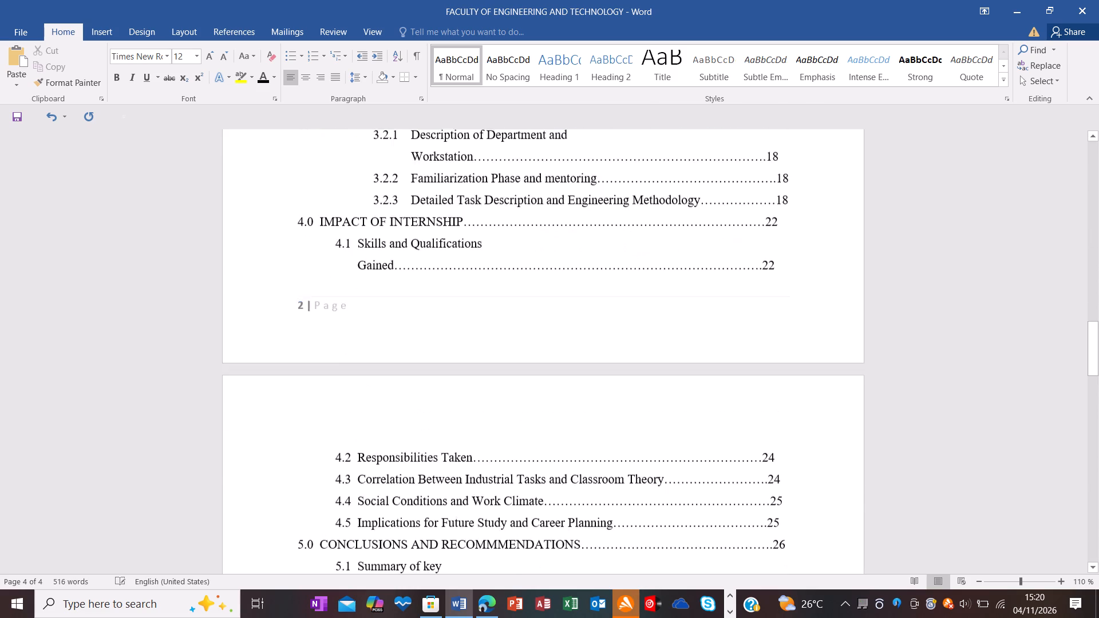
{"action": "scroll", "coordinate": [685, 225], "scroll_direction": "down", "scroll_amount": 7}
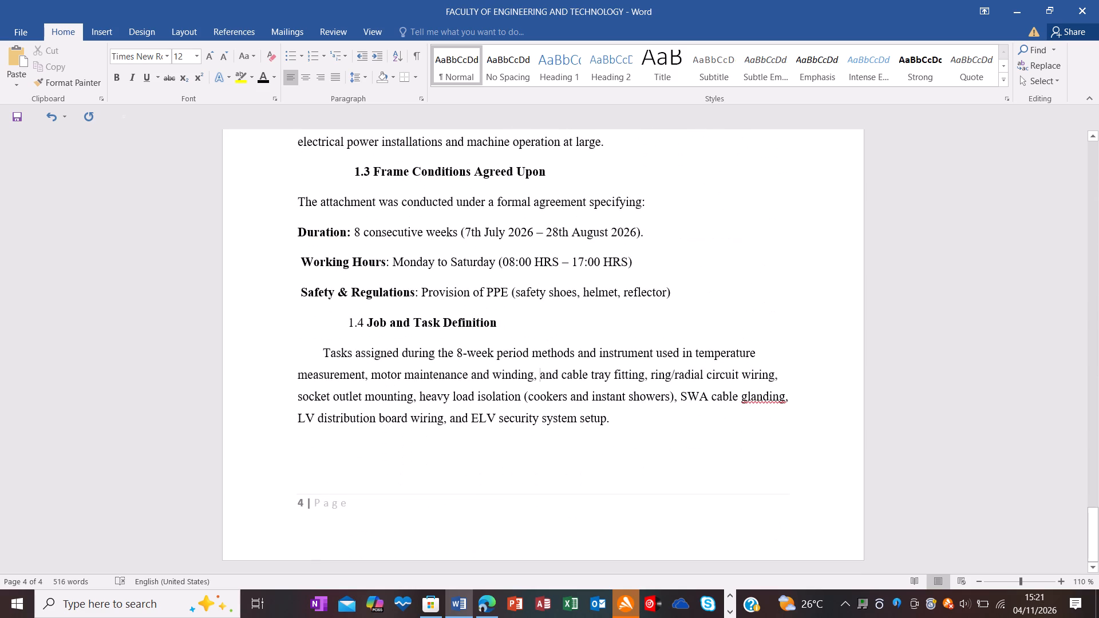
{"action": "scroll", "coordinate": [685, 225], "scroll_direction": "down", "scroll_amount": 1}
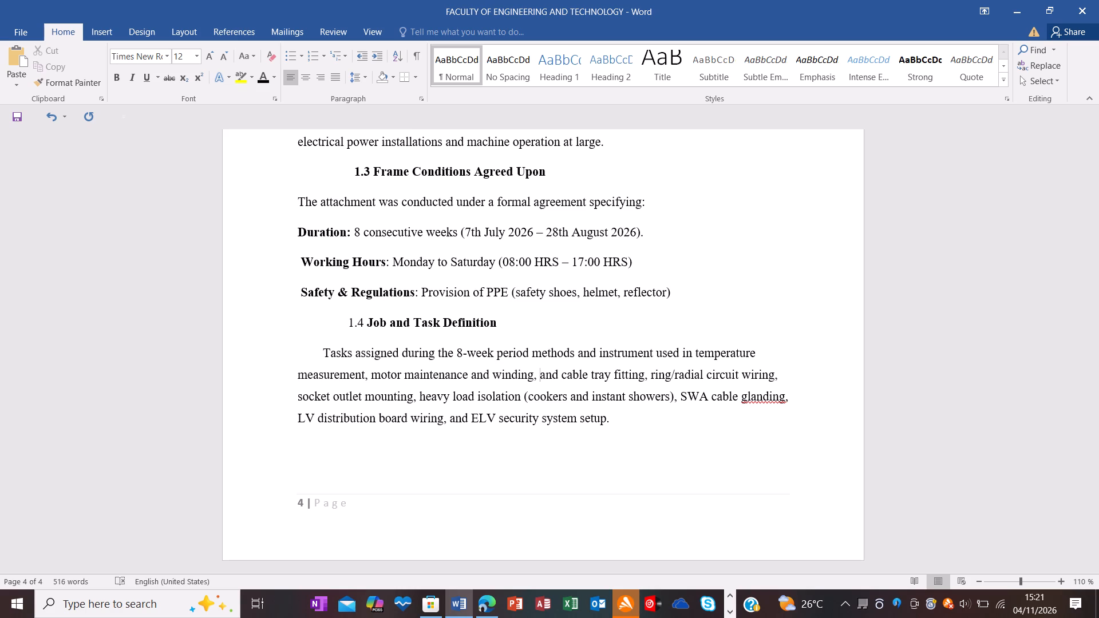
Replace "and cable tray fitting" in the 1.4 paragraph with "instrumentations".
{"action": "type", "text": "in"}
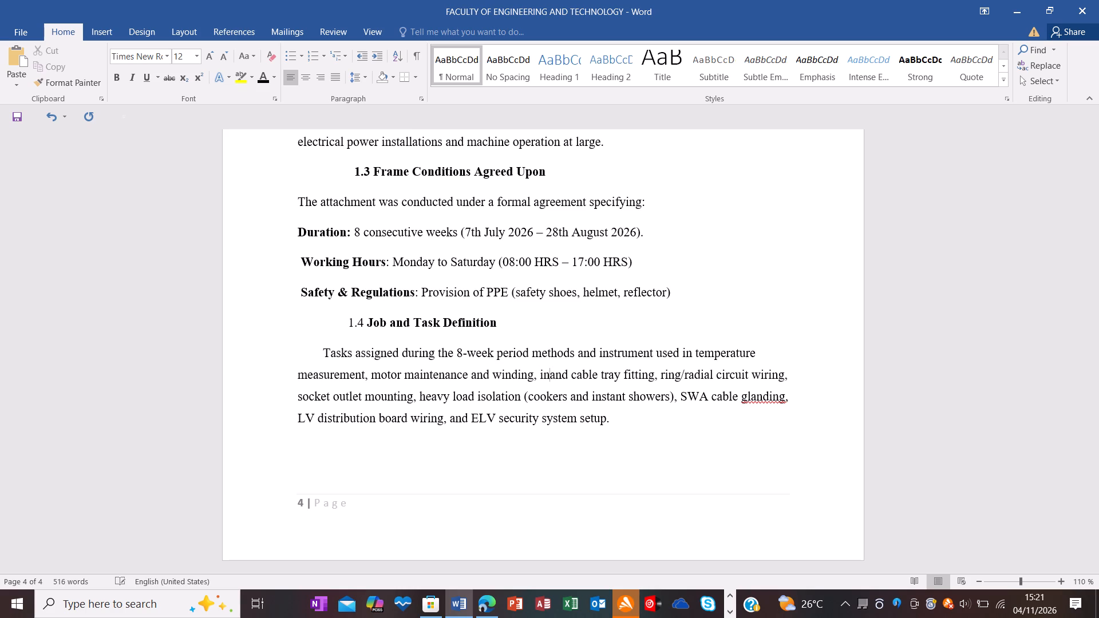
{"action": "type", "text": "str"}
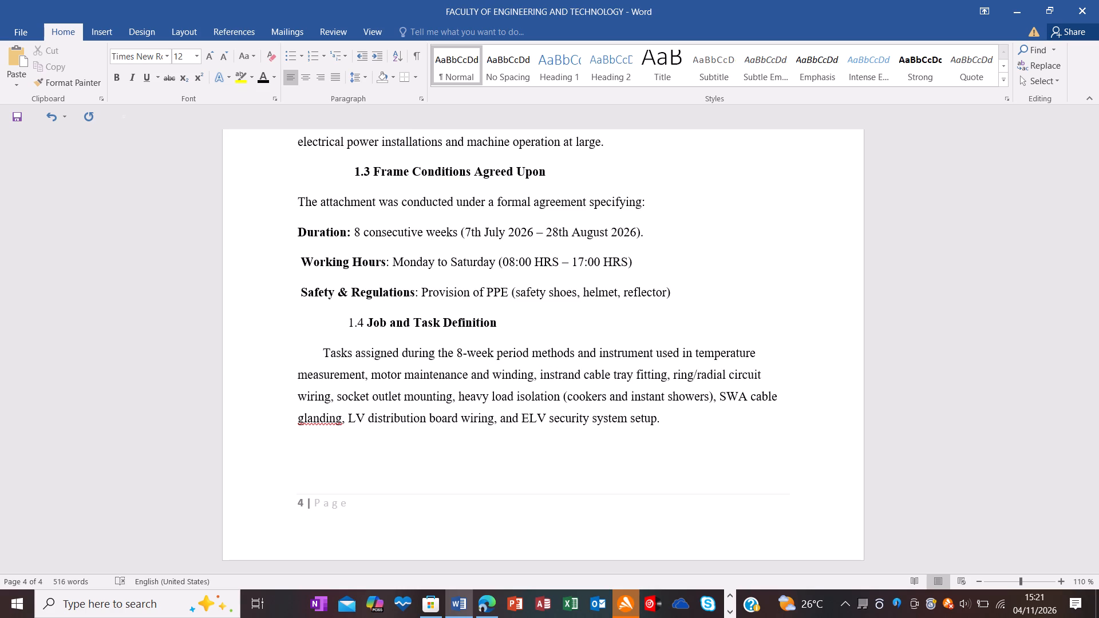
{"action": "type", "text": "umentations"}
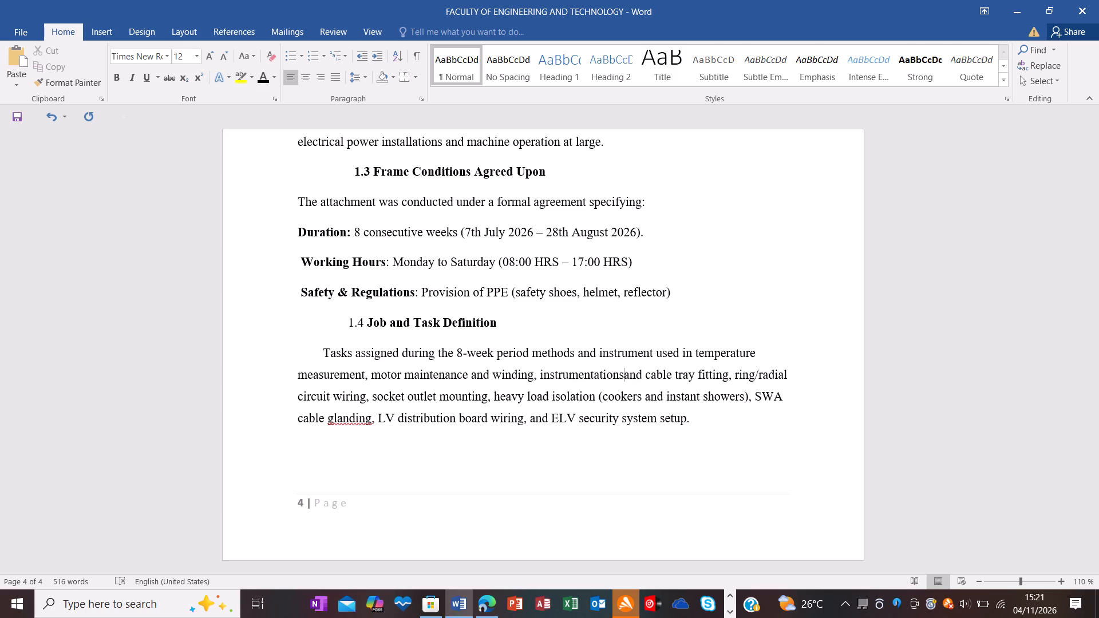
{"action": "left_click", "coordinate": [724, 379]}
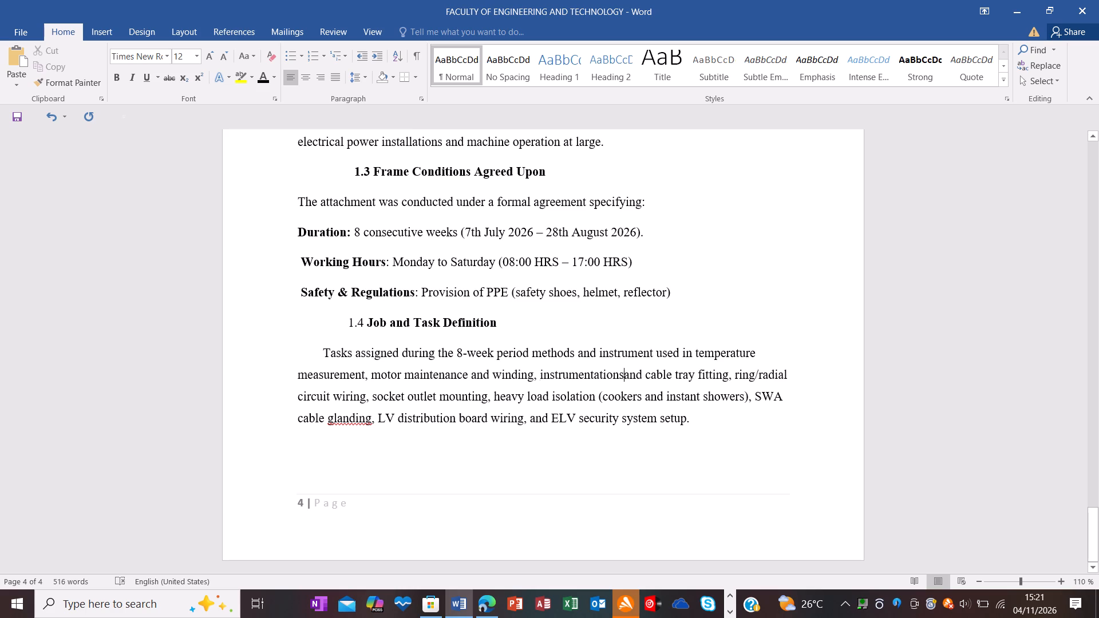
{"action": "left_click", "coordinate": [730, 373]}
{"action": "key", "text": "BackSpace"}
{"action": "key", "text": "BackSpace"}
{"action": "key", "text": "BackSpace"}
{"action": "key", "text": "BackSpace"}
{"action": "key", "text": "BackSpace"}
{"action": "key", "text": "BackSpace"}
{"action": "key", "text": "BackSpace"}
{"action": "key", "text": "BackSpace"}
{"action": "key", "text": "BackSpace"}
{"action": "key", "text": "BackSpace"}
{"action": "key", "text": "BackSpace"}
{"action": "key", "text": "BackSpace"}
{"action": "key", "text": "BackSpace"}
{"action": "key", "text": "BackSpace"}
{"action": "key", "text": "BackSpace"}
{"action": "key", "text": "BackSpace"}
{"action": "key", "text": "BackSpace"}
{"action": "key", "text": "BackSpace"}
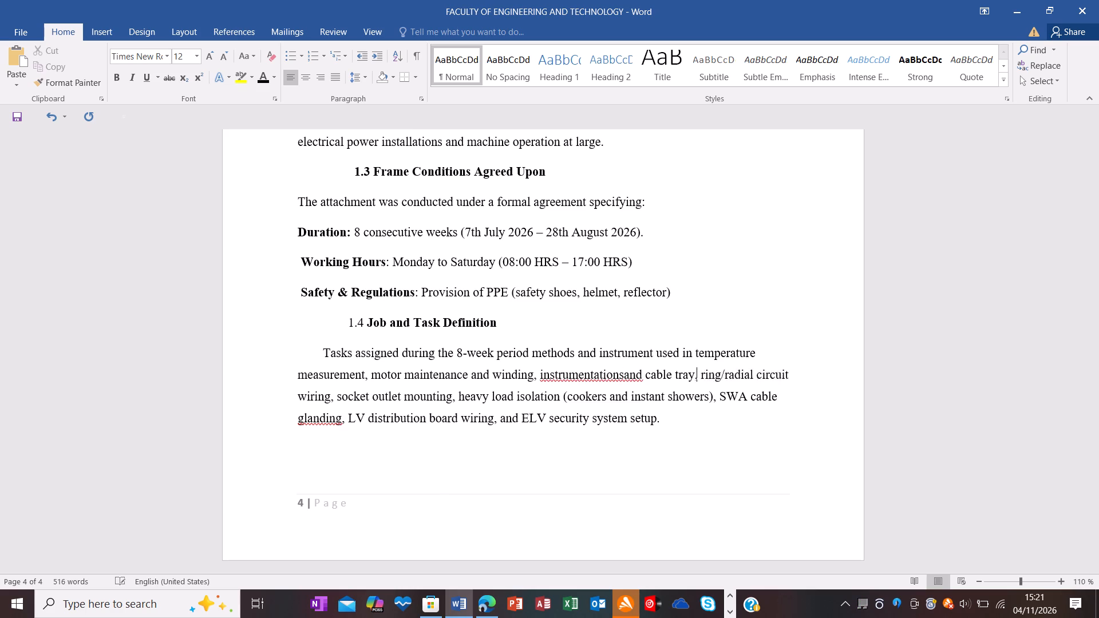
{"action": "key", "text": "BackSpace"}
{"action": "key", "text": "BackSpace"}
{"action": "key", "text": "BackSpace"}
{"action": "key", "text": "BackSpace"}
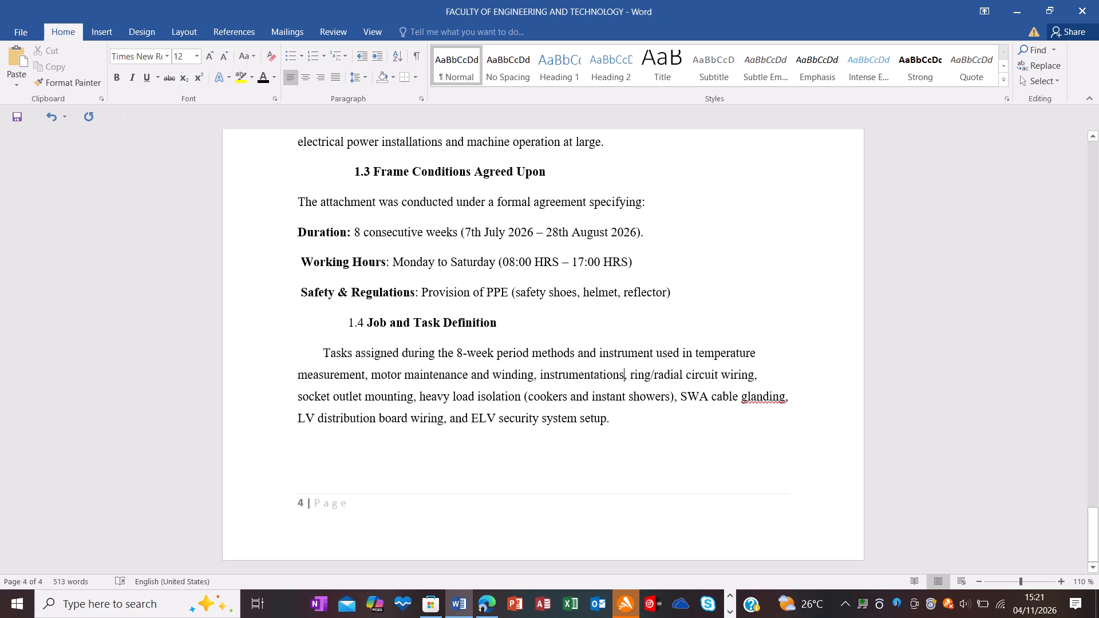
Replace "ring/radial circuit wiring" in the 1.4 paragraph with "power generation using steam".
{"action": "left_click", "coordinate": [753, 375]}
{"action": "key", "text": "BackSpace"}
{"action": "key", "text": "BackSpace"}
{"action": "key", "text": "BackSpace"}
{"action": "key", "text": "BackSpace"}
{"action": "key", "text": "BackSpace"}
{"action": "key", "text": "BackSpace"}
{"action": "key", "text": "BackSpace"}
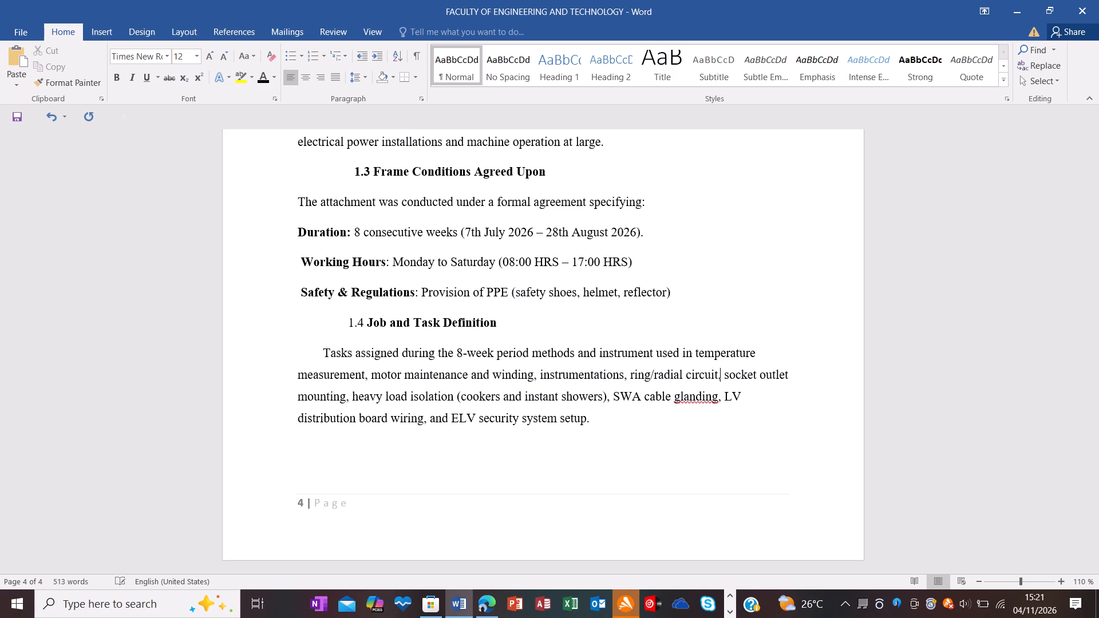
{"action": "key", "text": "BackSpace"}
{"action": "key", "text": "BackSpace"}
{"action": "key", "text": "BackSpace"}
{"action": "key", "text": "BackSpace"}
{"action": "key", "text": "BackSpace"}
{"action": "key", "text": "BackSpace"}
{"action": "key", "text": "BackSpace"}
{"action": "key", "text": "BackSpace"}
{"action": "key", "text": "BackSpace"}
{"action": "key", "text": "BackSpace"}
{"action": "key", "text": "BackSpace"}
{"action": "key", "text": "BackSpace"}
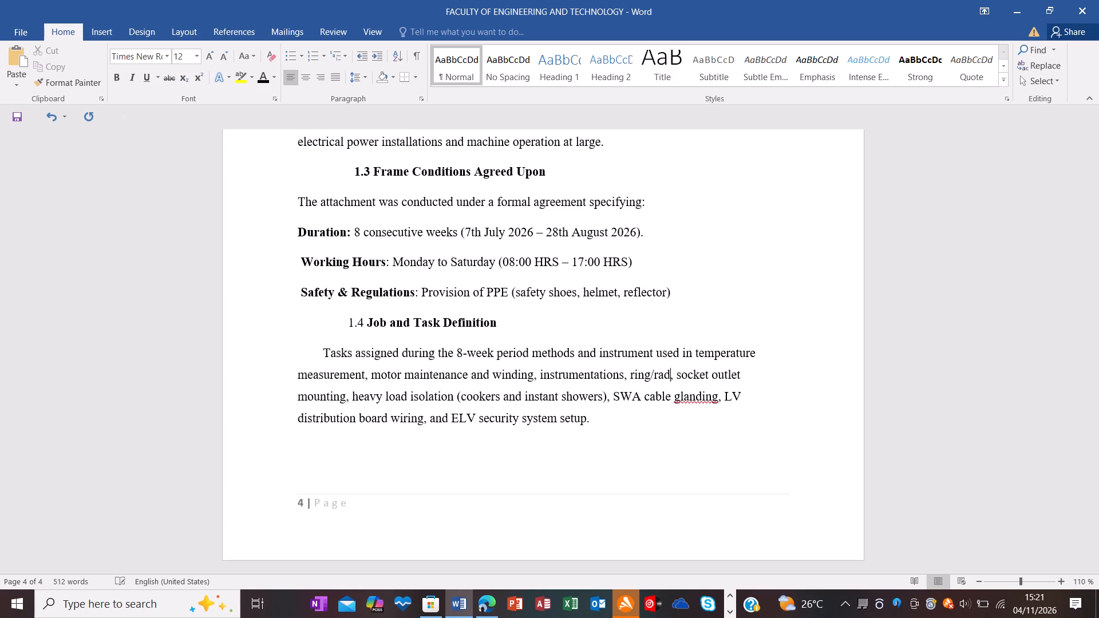
{"action": "key", "text": "BackSpace"}
{"action": "key", "text": "BackSpace"}
{"action": "key", "text": "BackSpace"}
{"action": "key", "text": "BackSpace"}
{"action": "key", "text": "BackSpace"}
{"action": "key", "text": "BackSpace"}
{"action": "key", "text": "BackSpace"}
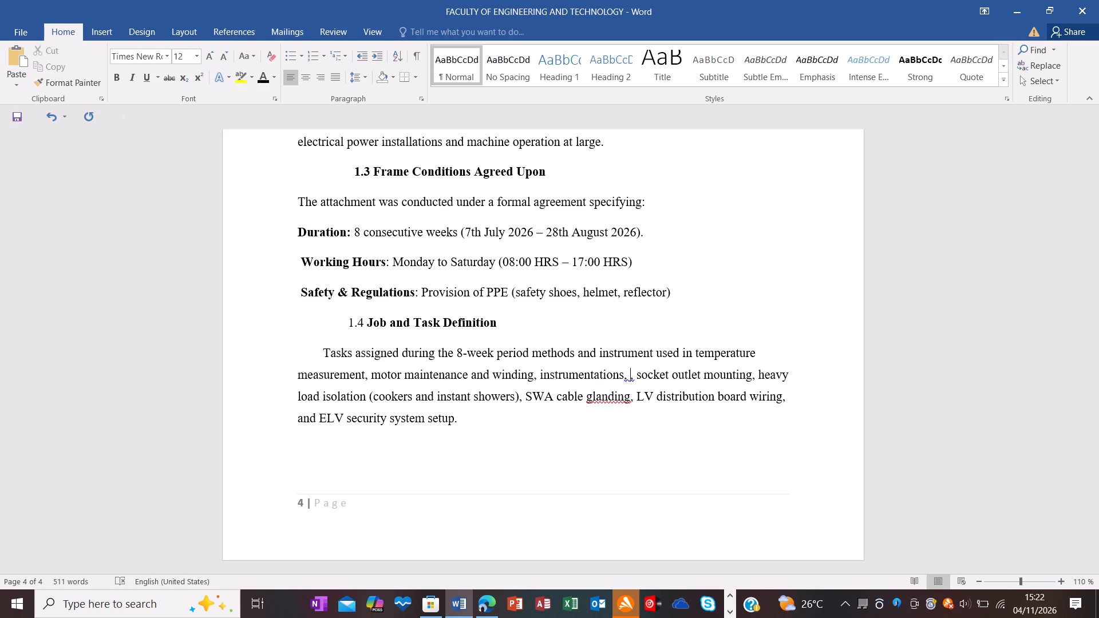
{"action": "type", "text": "power"}
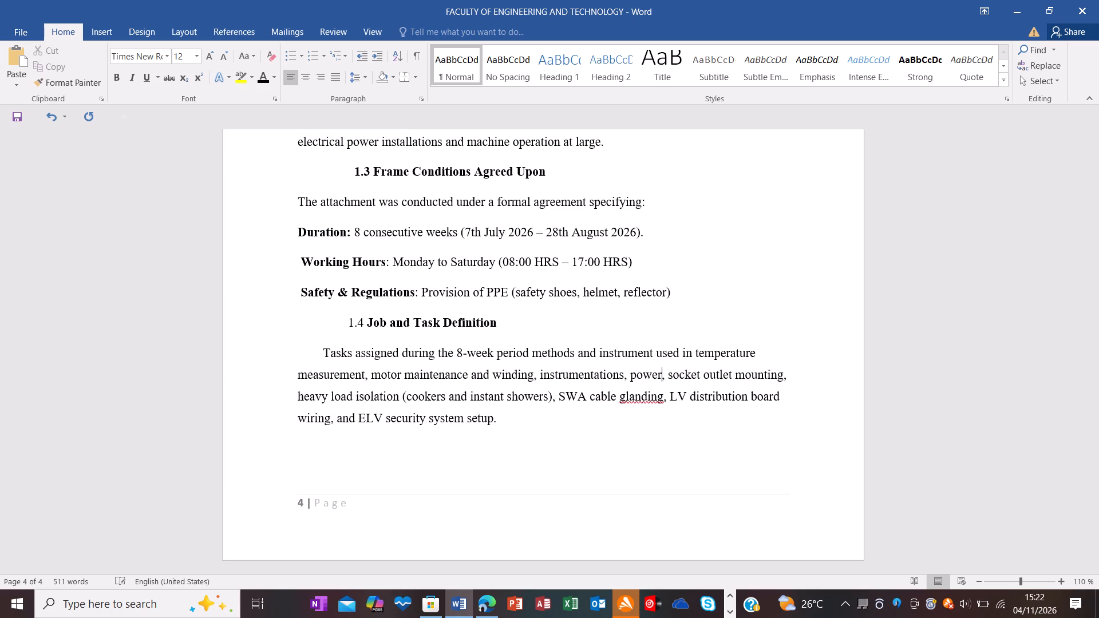
{"action": "key", "text": "space"}
{"action": "type", "text": "gener"}
{"action": "type", "text": "ation using"}
{"action": "key", "text": "space"}
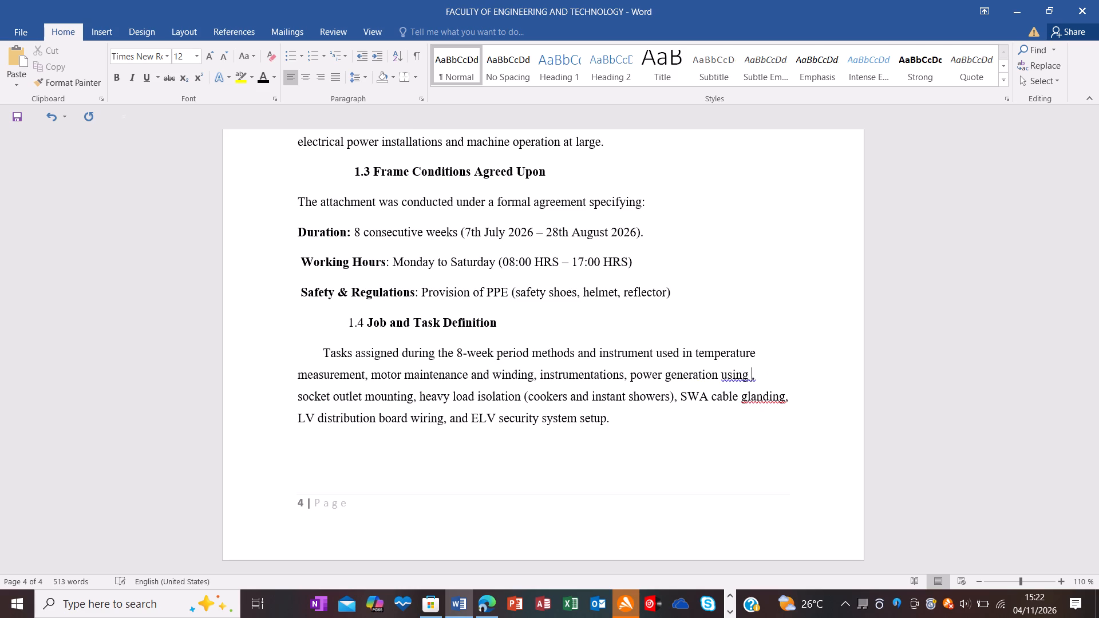
{"action": "type", "text": "steam"}
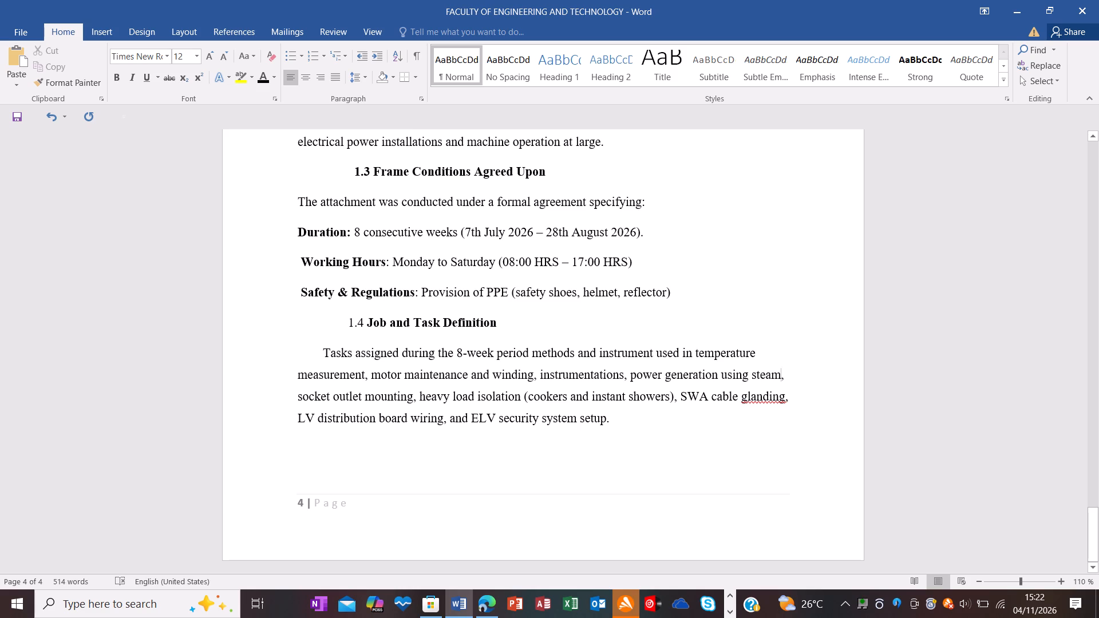
Replace "socket outlet mounting" in the 1.4 paragraph with "domestic wiring".
{"action": "left_click", "coordinate": [412, 394]}
{"action": "key", "text": "BackSpace"}
{"action": "key", "text": "BackSpace"}
{"action": "key", "text": "BackSpace"}
{"action": "key", "text": "BackSpace"}
{"action": "key", "text": "BackSpace"}
{"action": "key", "text": "BackSpace"}
{"action": "key", "text": "BackSpace"}
{"action": "key", "text": "BackSpace"}
{"action": "key", "text": "BackSpace"}
{"action": "key", "text": "BackSpace"}
{"action": "key", "text": "BackSpace"}
{"action": "key", "text": "BackSpace"}
{"action": "key", "text": "BackSpace"}
{"action": "key", "text": "BackSpace"}
{"action": "key", "text": "BackSpace"}
{"action": "key", "text": "BackSpace"}
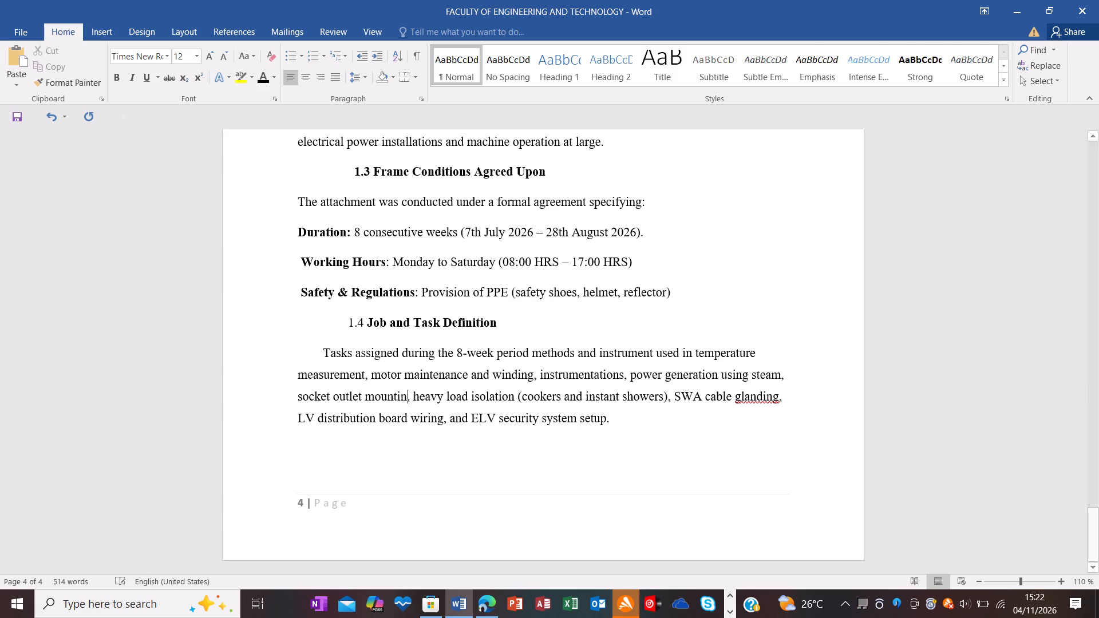
{"action": "key", "text": "BackSpace"}
{"action": "key", "text": "BackSpace"}
{"action": "key", "text": "BackSpace"}
{"action": "key", "text": "BackSpace"}
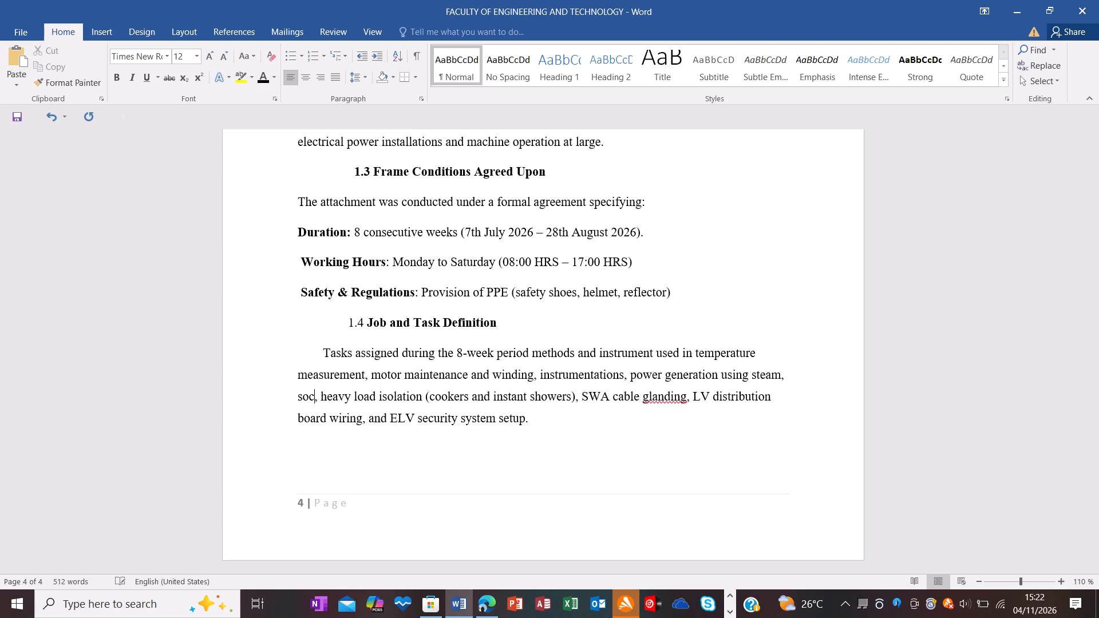
{"action": "key", "text": "BackSpace"}
{"action": "key", "text": "BackSpace"}
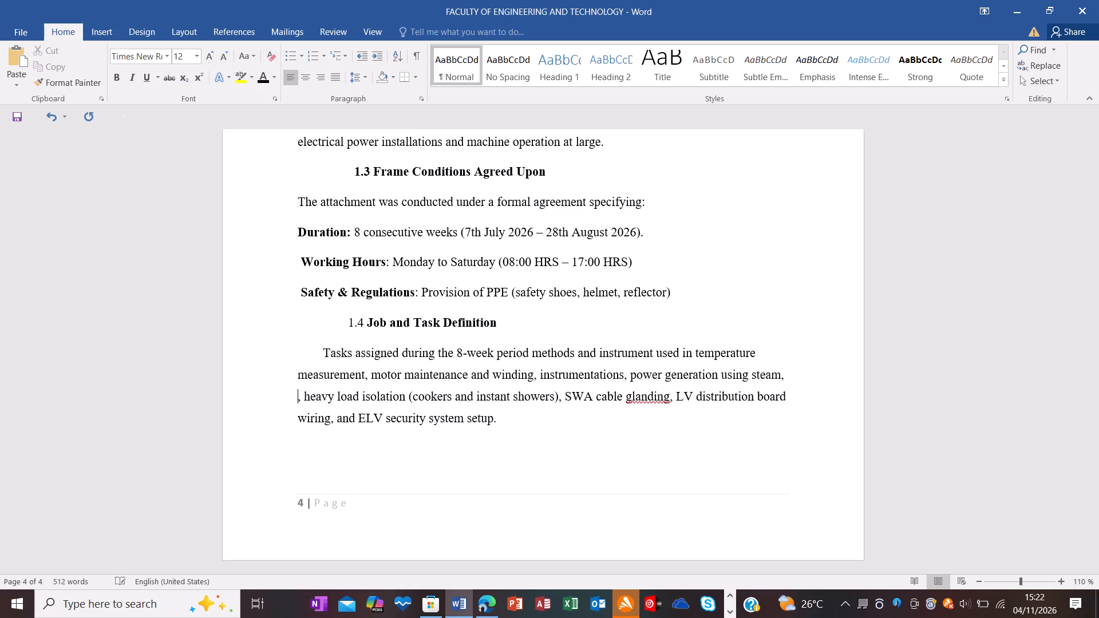
{"action": "type", "text": "domestic"}
{"action": "key", "text": "space"}
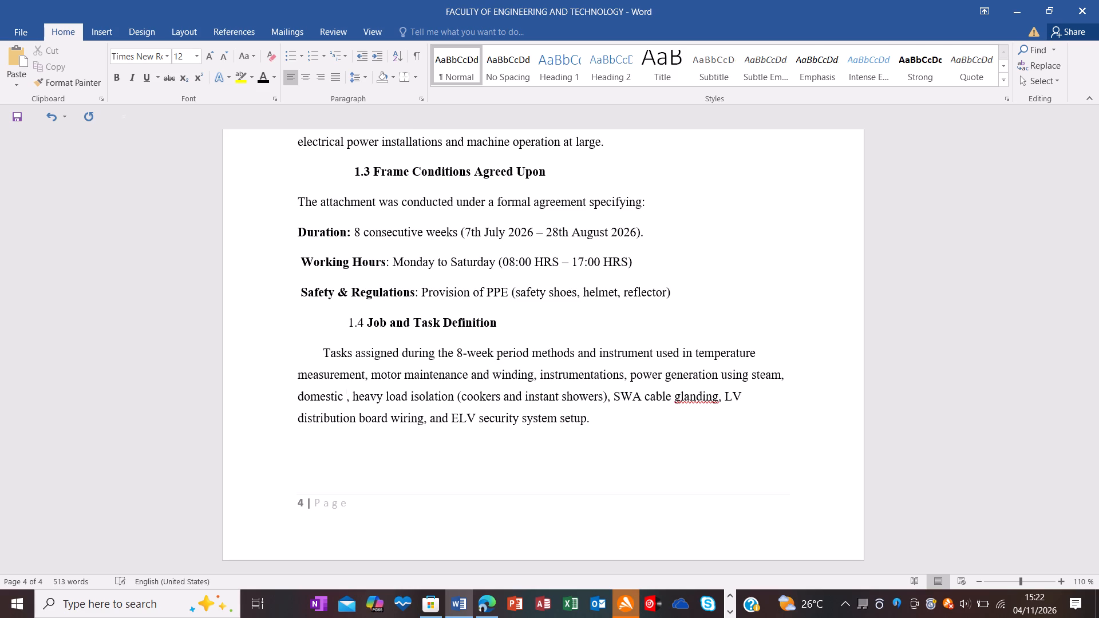
{"action": "type", "text": "wiring"}
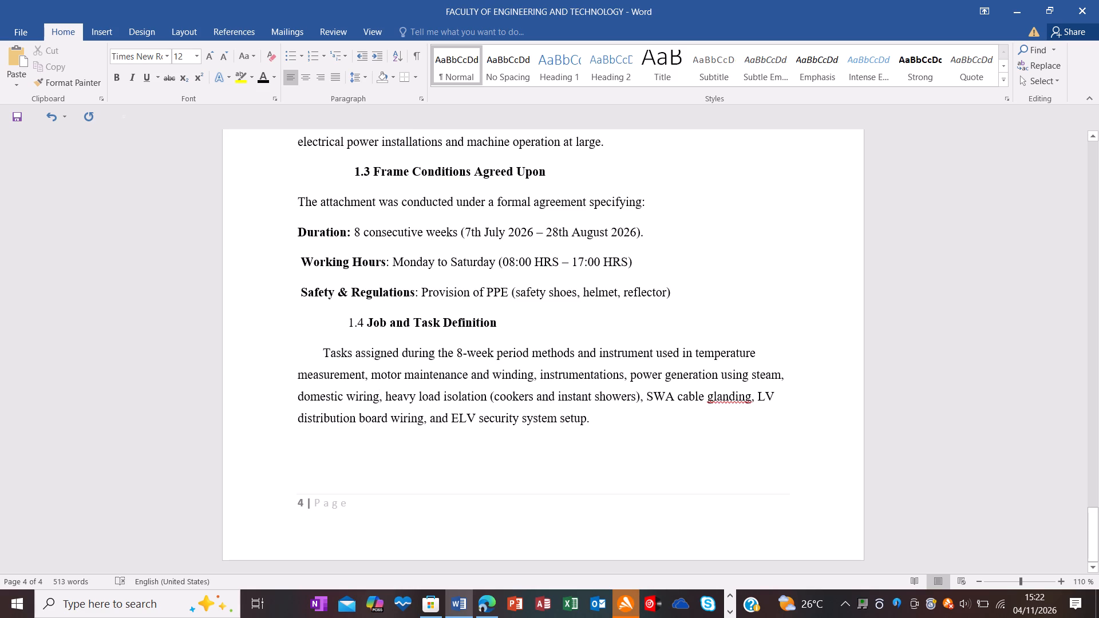
Replace "SWA cable glanding" in the 1.4 paragraph with "power distribution lines".
{"action": "left_click", "coordinate": [748, 394]}
{"action": "key", "text": "BackSpace"}
{"action": "key", "text": "BackSpace"}
{"action": "key", "text": "BackSpace"}
{"action": "key", "text": "BackSpace"}
{"action": "key", "text": "BackSpace"}
{"action": "key", "text": "BackSpace"}
{"action": "key", "text": "BackSpace"}
{"action": "key", "text": "BackSpace"}
{"action": "key", "text": "BackSpace"}
{"action": "key", "text": "BackSpace"}
{"action": "key", "text": "BackSpace"}
{"action": "key", "text": "BackSpace"}
{"action": "key", "text": "BackSpace"}
{"action": "key", "text": "BackSpace"}
{"action": "key", "text": "BackSpace"}
{"action": "key", "text": "BackSpace"}
{"action": "key", "text": "BackSpace"}
{"action": "key", "text": "BackSpace"}
{"action": "key", "text": "BackSpace"}
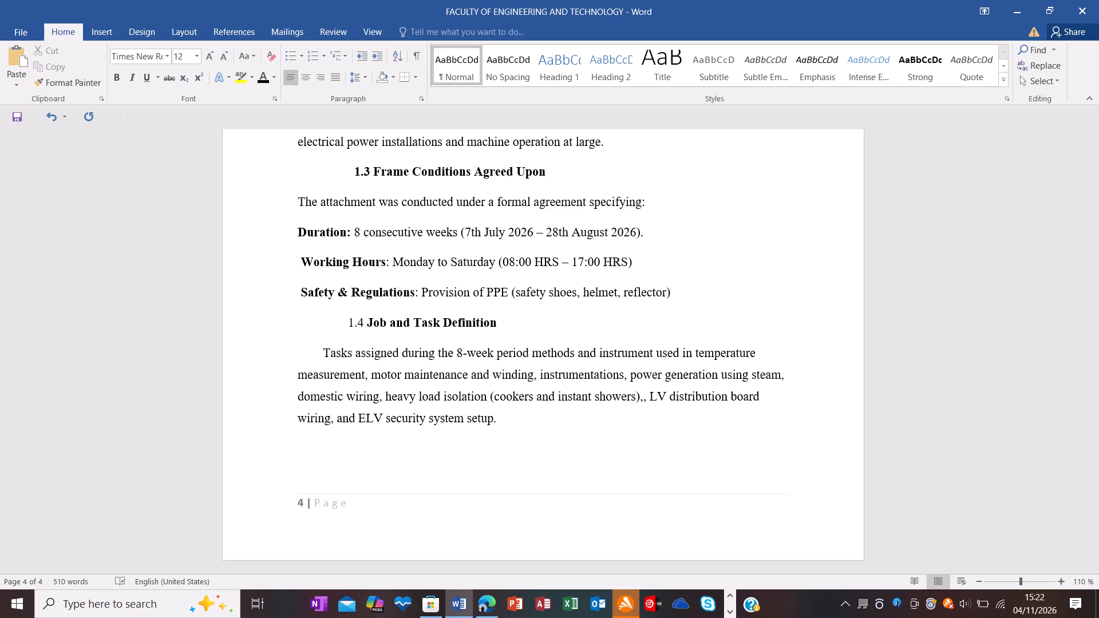
{"action": "type", "text": "power distribution"}
{"action": "key", "text": "space"}
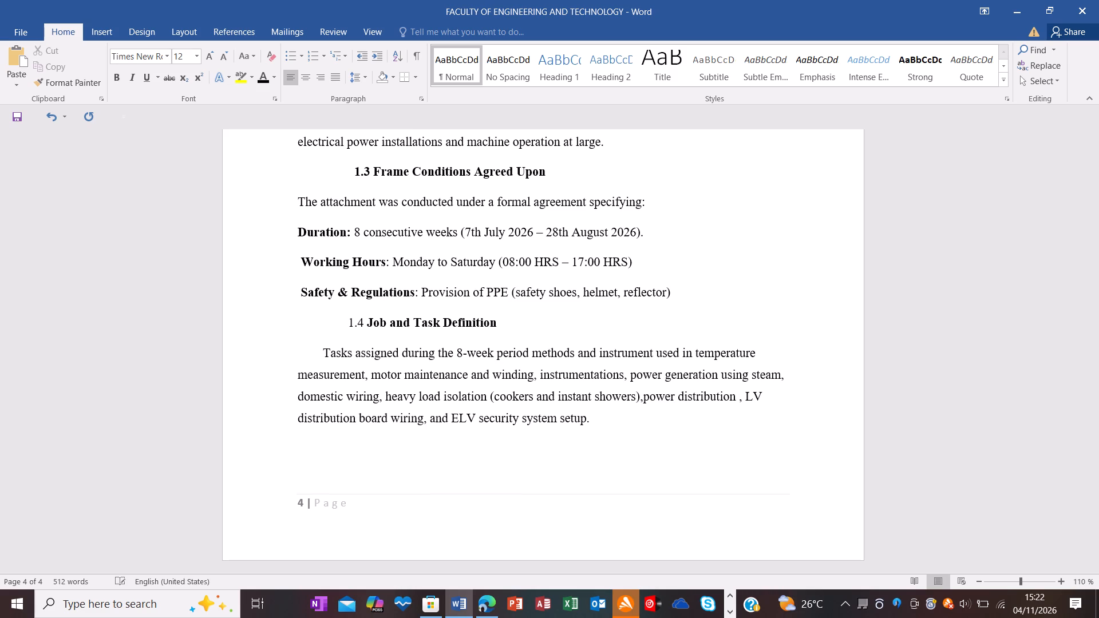
{"action": "type", "text": "lines"}
Replace "LV distribution board wiring, and ELV security system setup." at the end of the 1.4 paragraph with "power generation using diesel generators.".
{"action": "left_click", "coordinate": [600, 419]}
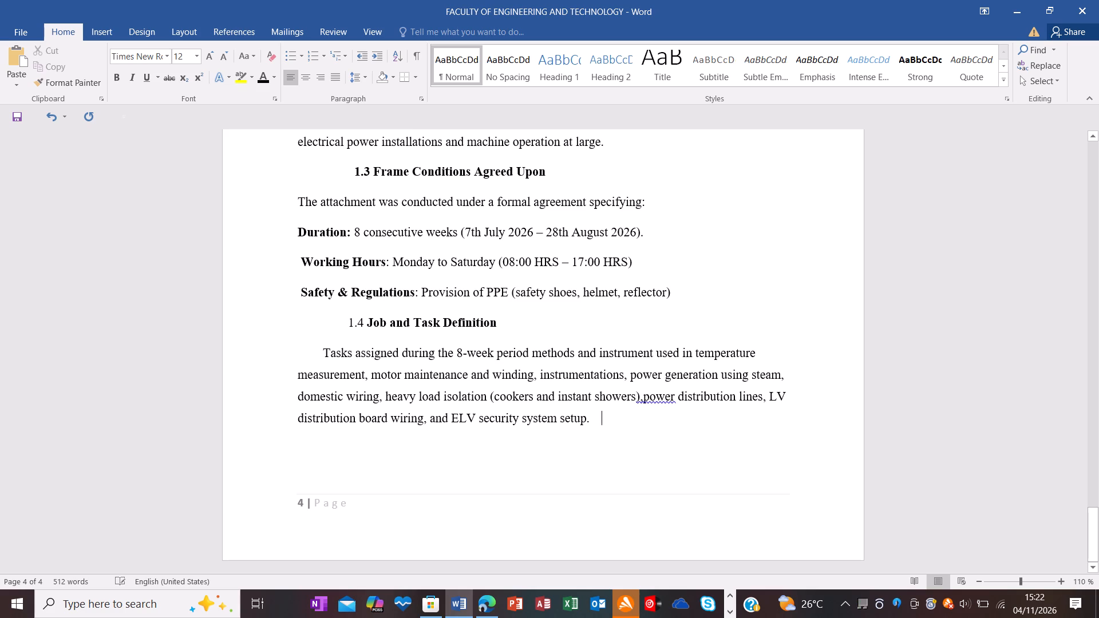
{"action": "key", "text": "BackSpace"}
{"action": "key", "text": "BackSpace"}
{"action": "key", "text": "BackSpace"}
{"action": "key", "text": "BackSpace"}
{"action": "key", "text": "BackSpace"}
{"action": "key", "text": "BackSpace"}
{"action": "key", "text": "BackSpace"}
{"action": "key", "text": "BackSpace"}
{"action": "key", "text": "BackSpace"}
{"action": "key", "text": "BackSpace"}
{"action": "key", "text": "BackSpace"}
{"action": "key", "text": "BackSpace"}
{"action": "key", "text": "BackSpace"}
{"action": "key", "text": "BackSpace"}
{"action": "key", "text": "BackSpace"}
{"action": "key", "text": "BackSpace"}
{"action": "key", "text": "BackSpace"}
{"action": "key", "text": "BackSpace"}
{"action": "key", "text": "BackSpace"}
{"action": "key", "text": "BackSpace"}
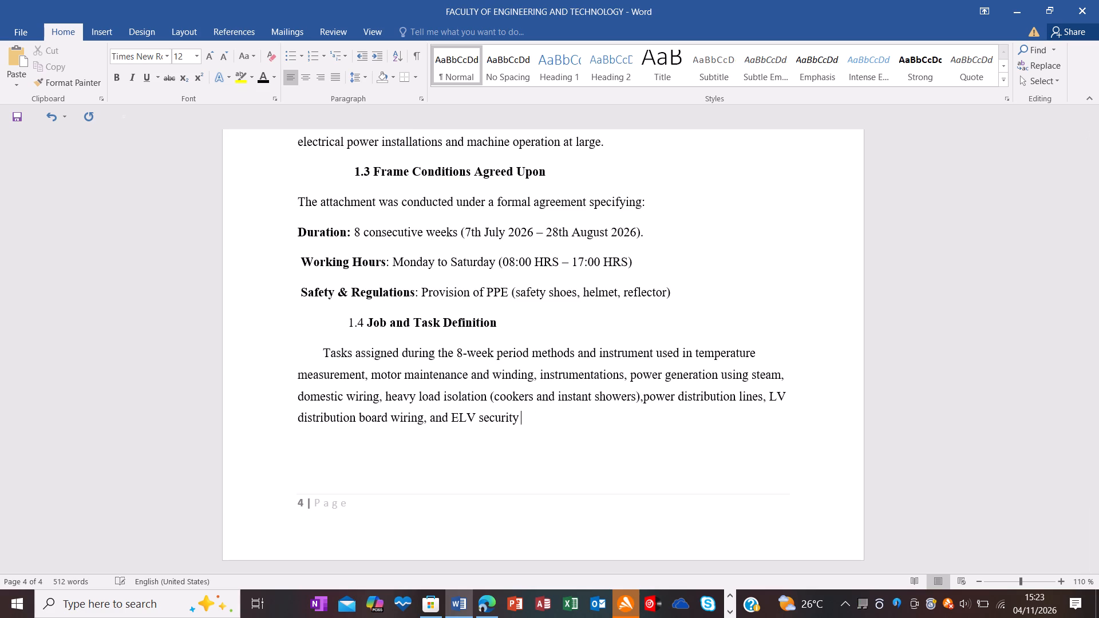
{"action": "key", "text": "BackSpace"}
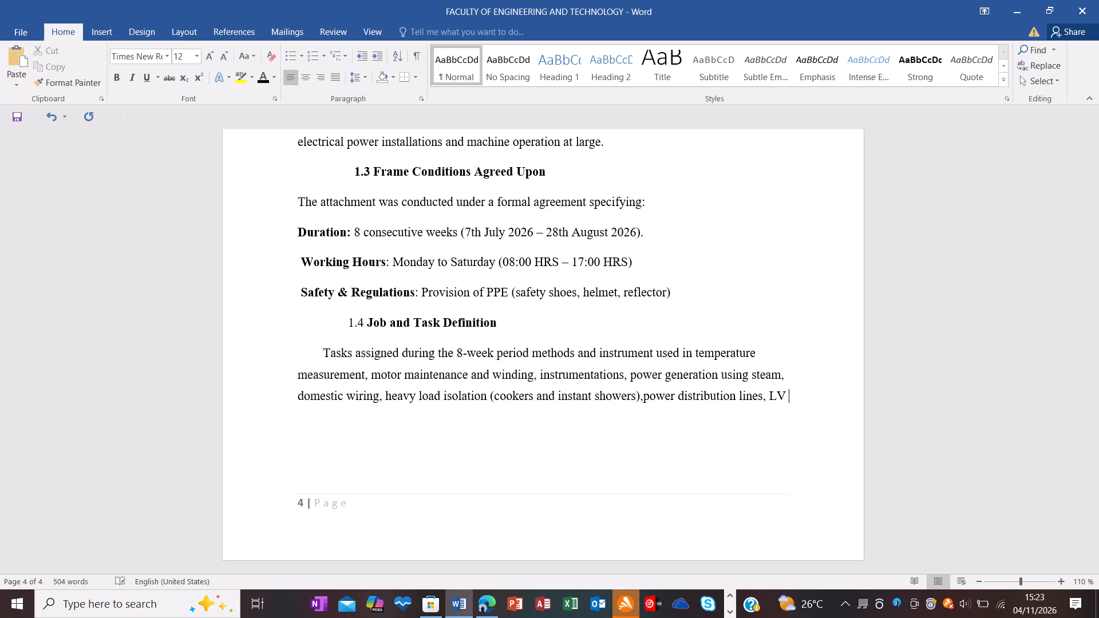
{"action": "key", "text": "BackSpace"}
{"action": "key", "text": "BackSpace"}
{"action": "key", "text": "BackSpace"}
{"action": "key", "text": "space"}
{"action": "type", "text": "power"}
{"action": "key", "text": "space"}
{"action": "type", "text": "geaneration using"}
{"action": "key", "text": "space"}
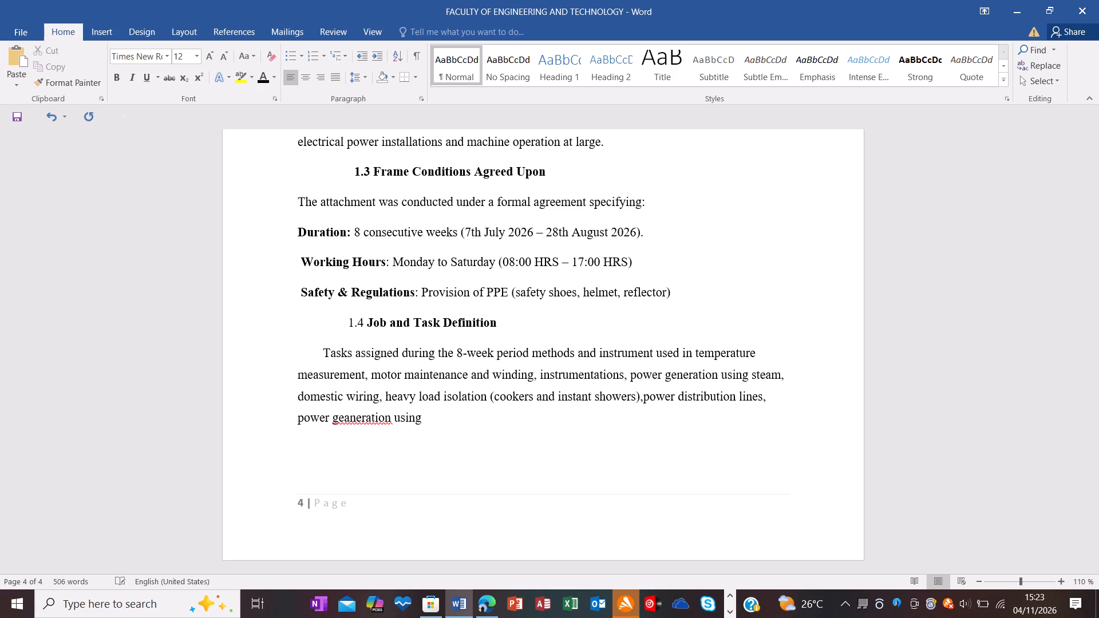
{"action": "left_click", "coordinate": [348, 419]}
{"action": "key", "text": "BackSpace"}
{"action": "left_click", "coordinate": [421, 414]}
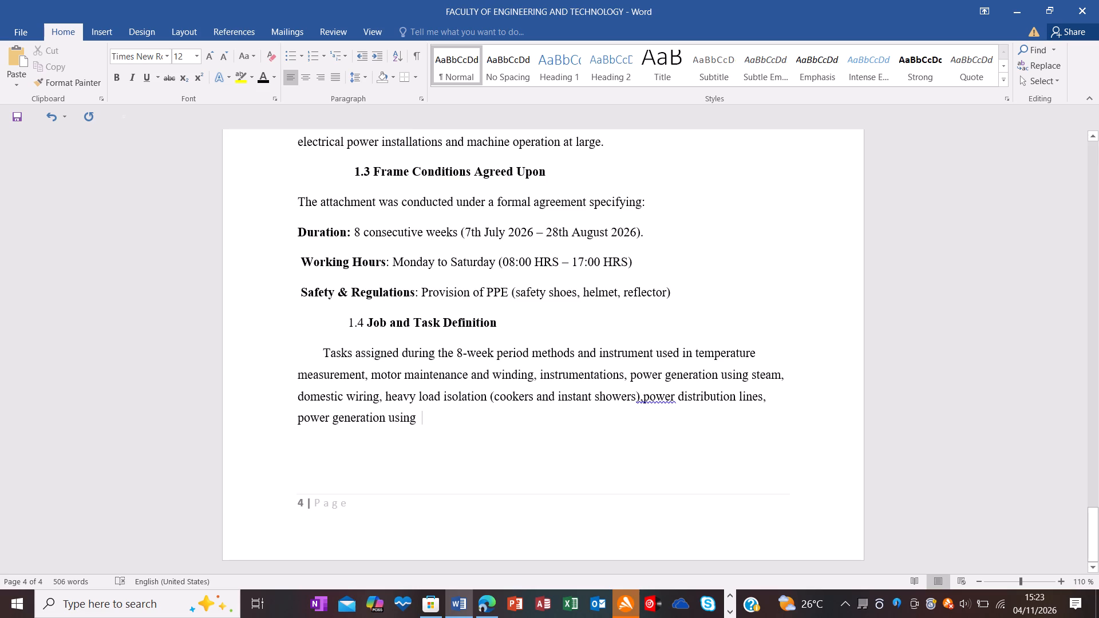
{"action": "type", "text": "diesek"}
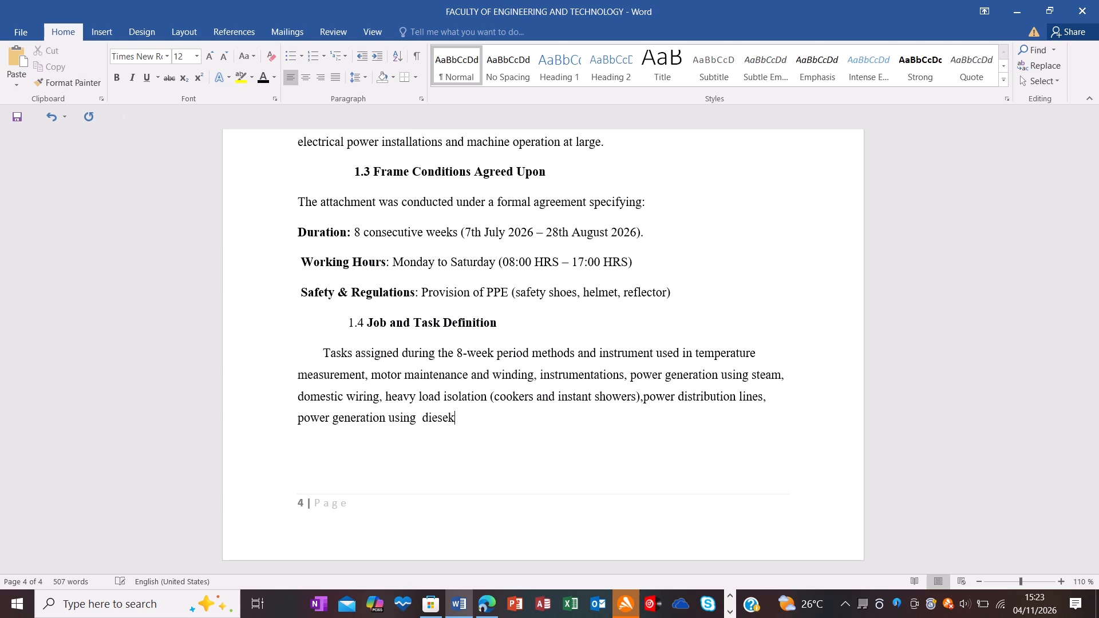
{"action": "key", "text": "BackSpace"}
{"action": "type", "text": "l"}
{"action": "key", "text": "space"}
{"action": "type", "text": "generatore"}
{"action": "key", "text": "BackSpace"}
{"action": "key", "text": "s"}
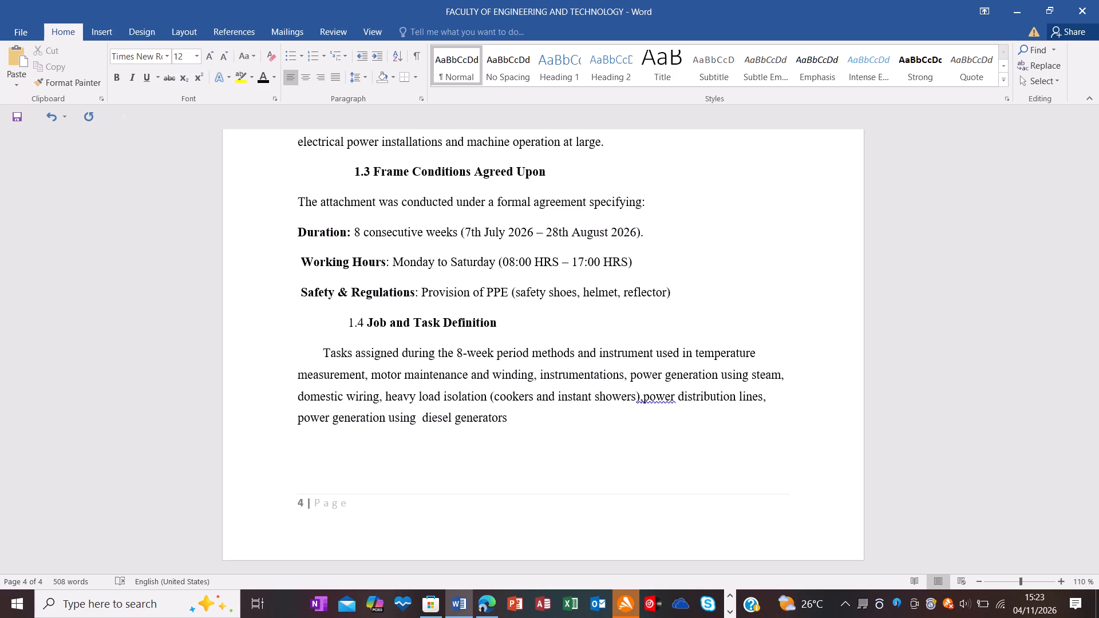
{"action": "key", "text": "period"}
Check the line spacing applied to the 1.4 heading and its paragraph.
{"action": "left_click_drag", "start_coordinate": [318, 340], "coordinate": [413, 356]}
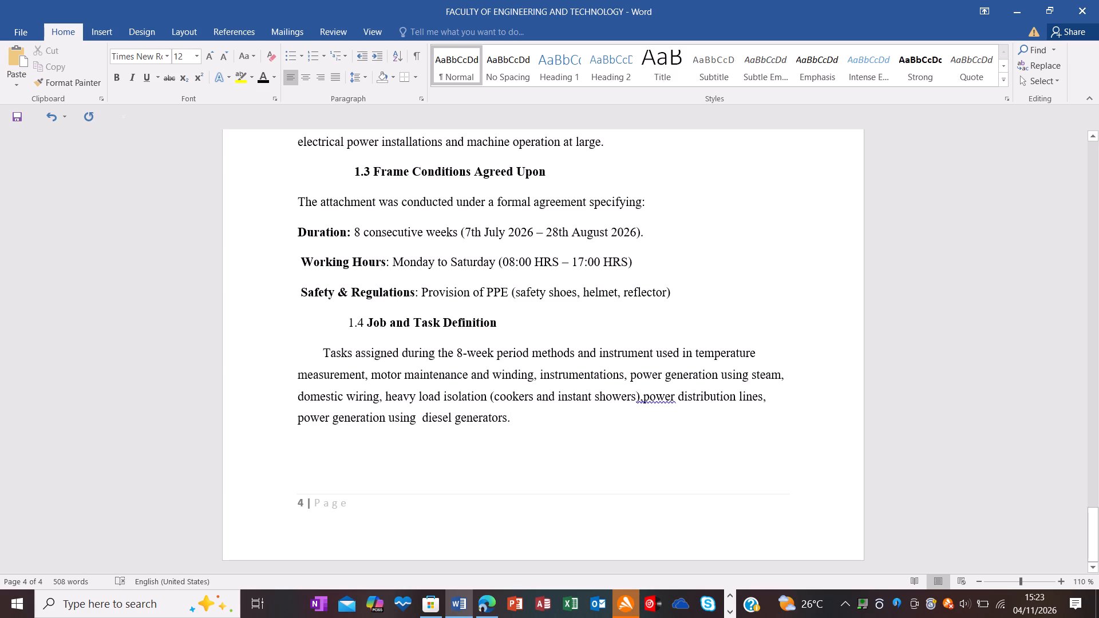
{"action": "left_click_drag", "start_coordinate": [413, 356], "coordinate": [792, 438]}
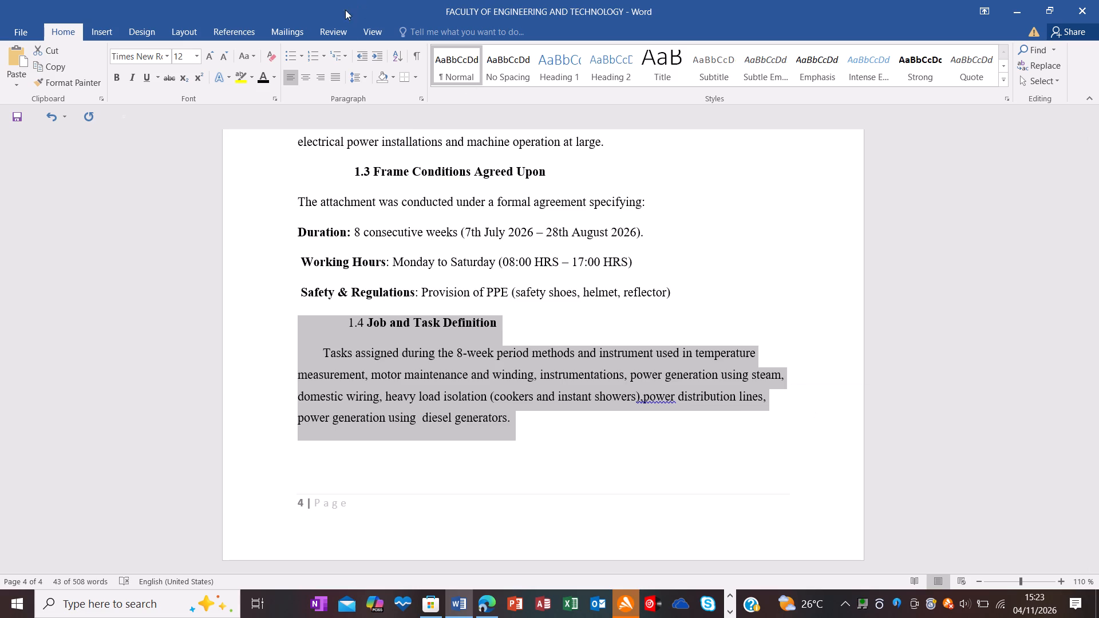
{"action": "left_click", "coordinate": [361, 73]}
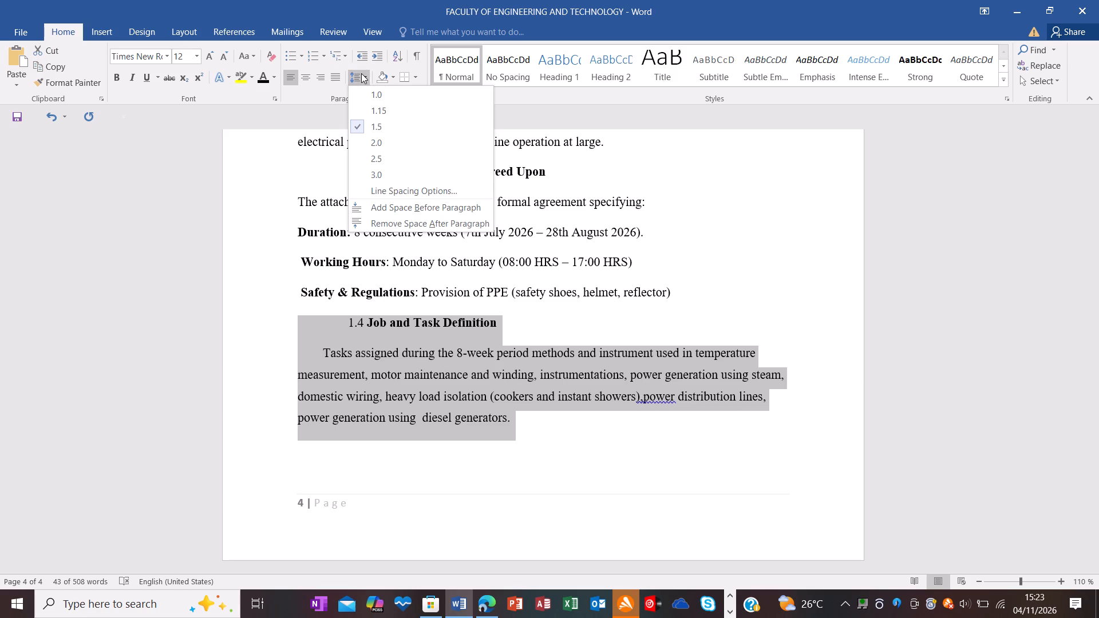
{"action": "left_click", "coordinate": [751, 303]}
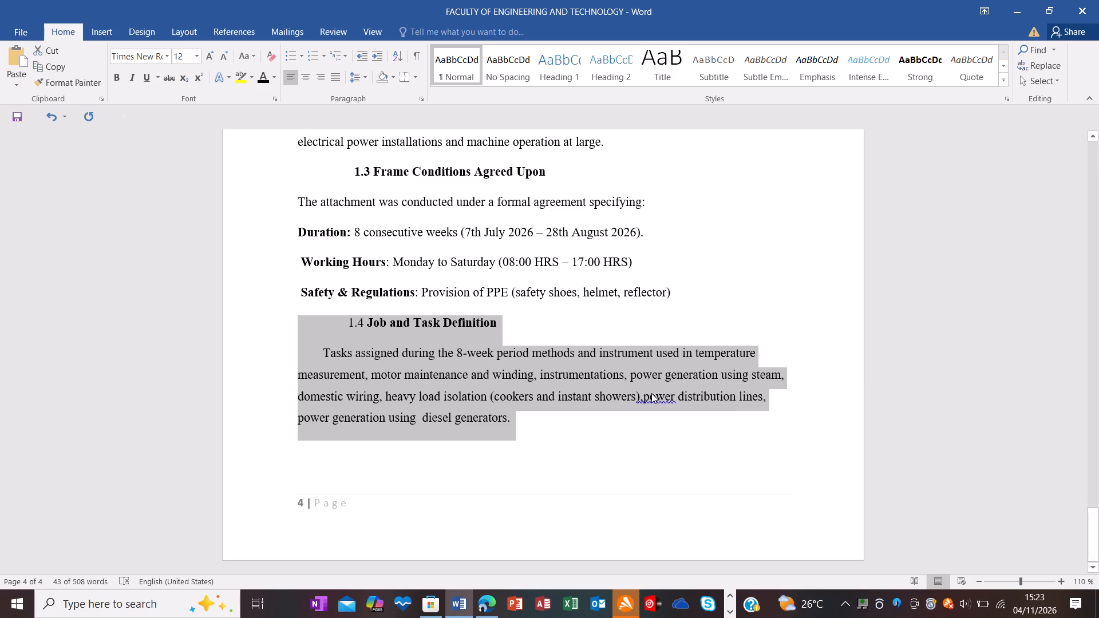
Fix the 1.4 paragraph's spacing by adding a space before "power distribution lines" and removing the extra space before "diesel generators".
{"action": "left_click", "coordinate": [643, 395]}
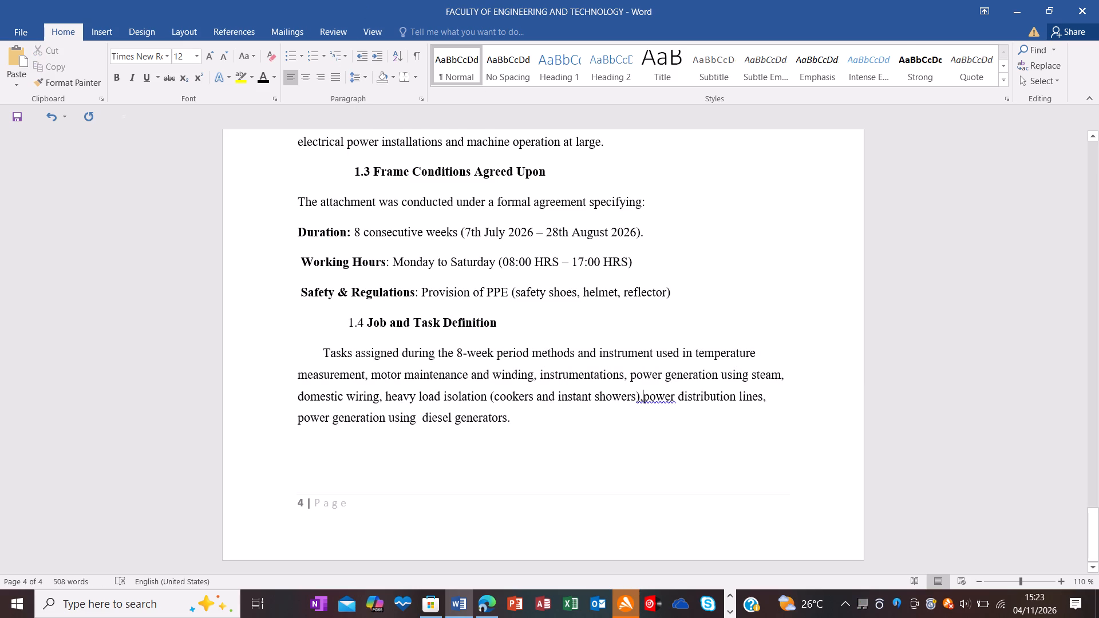
{"action": "key", "text": "space"}
{"action": "left_click", "coordinate": [709, 436]}
{"action": "scroll", "coordinate": [709, 436], "scroll_direction": "down", "scroll_amount": 1}
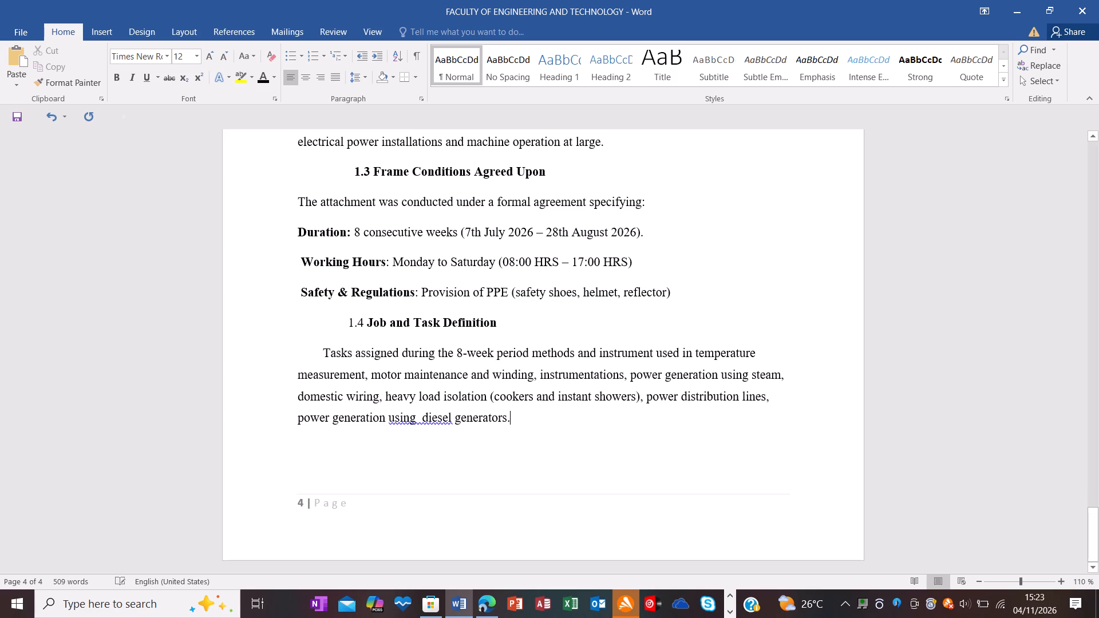
{"action": "scroll", "coordinate": [709, 436], "scroll_direction": "down", "scroll_amount": 2}
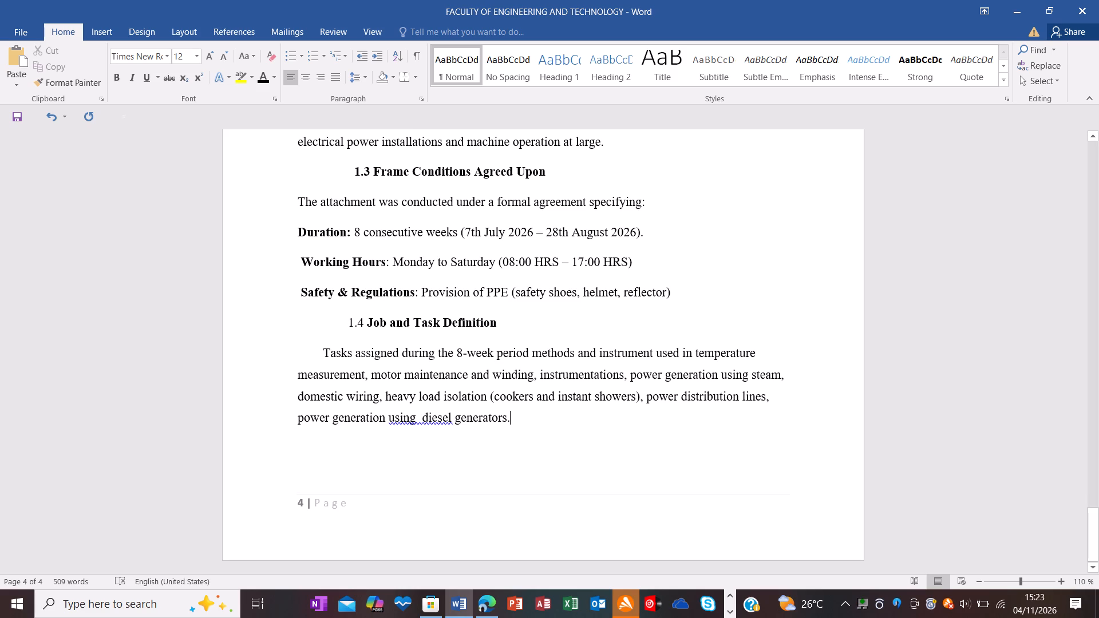
{"action": "left_click", "coordinate": [421, 417]}
{"action": "key", "text": "BackSpace"}
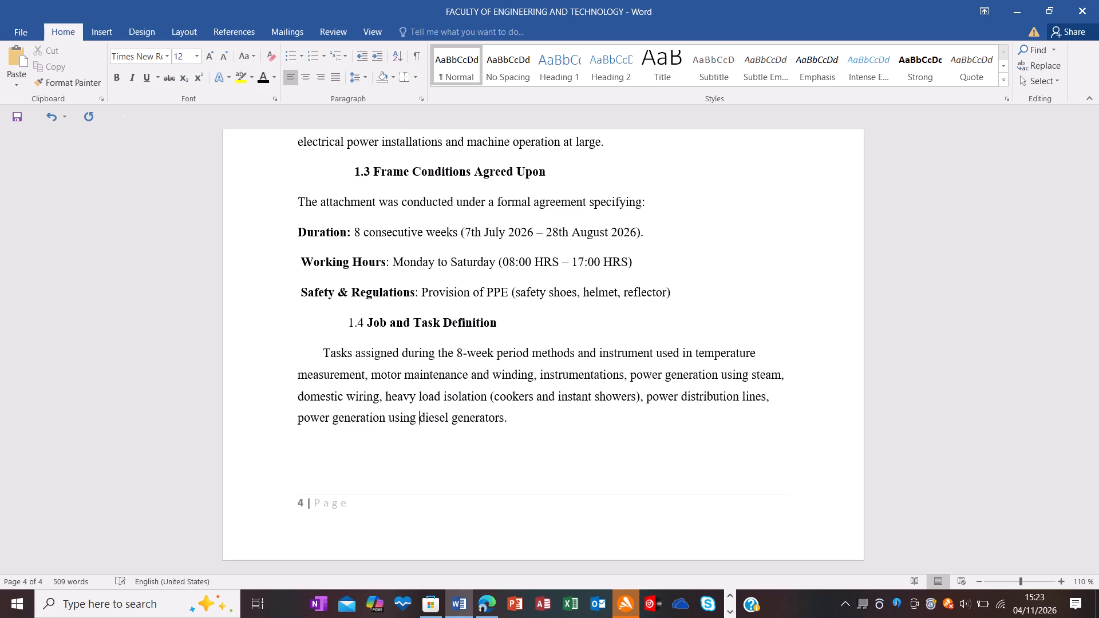
{"action": "left_click", "coordinate": [529, 436]}
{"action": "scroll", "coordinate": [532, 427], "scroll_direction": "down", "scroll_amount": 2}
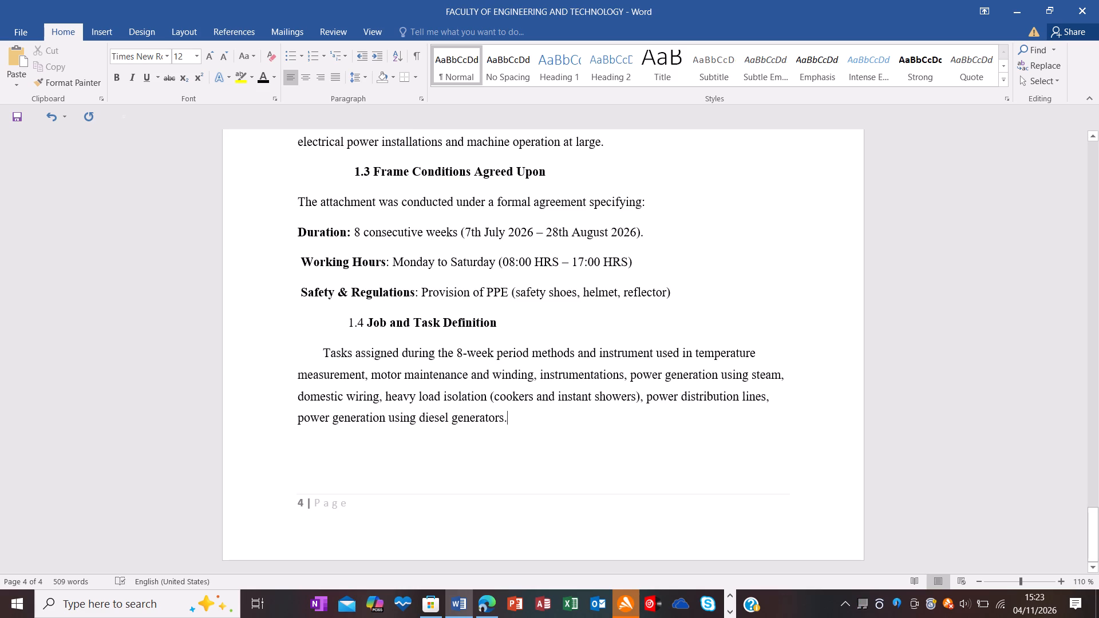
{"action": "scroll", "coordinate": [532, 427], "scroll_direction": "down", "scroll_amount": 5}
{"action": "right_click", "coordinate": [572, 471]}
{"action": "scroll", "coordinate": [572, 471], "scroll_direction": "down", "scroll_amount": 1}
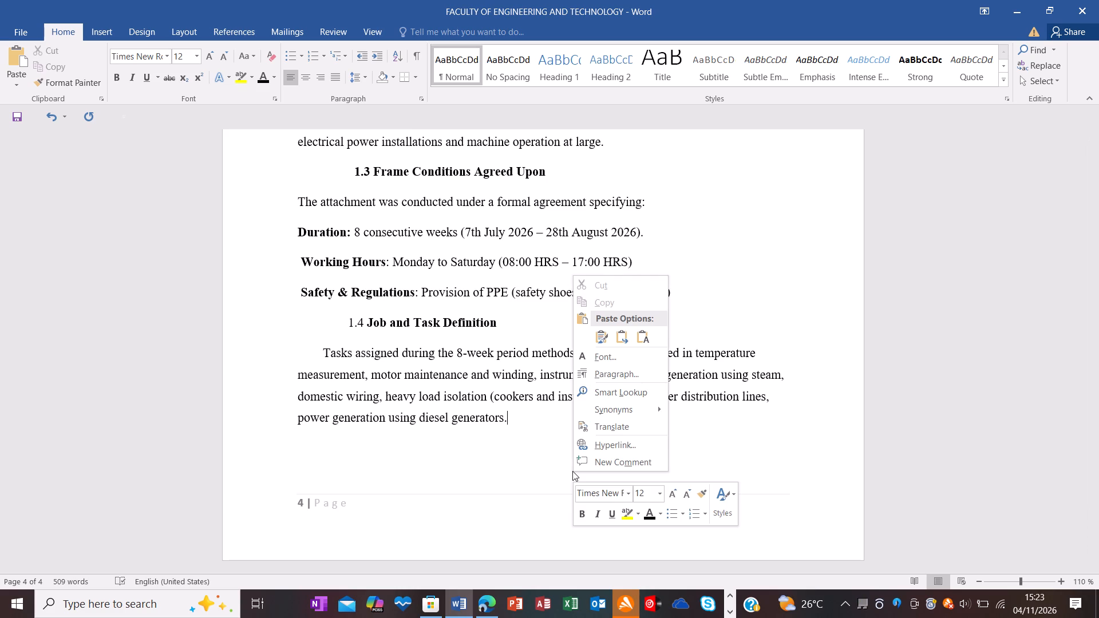
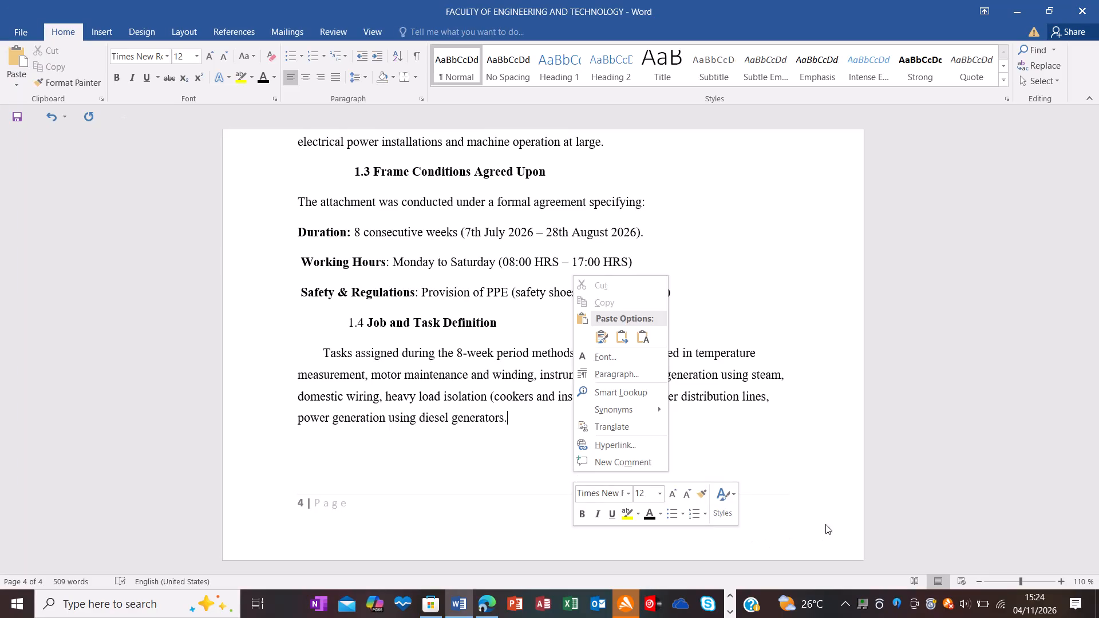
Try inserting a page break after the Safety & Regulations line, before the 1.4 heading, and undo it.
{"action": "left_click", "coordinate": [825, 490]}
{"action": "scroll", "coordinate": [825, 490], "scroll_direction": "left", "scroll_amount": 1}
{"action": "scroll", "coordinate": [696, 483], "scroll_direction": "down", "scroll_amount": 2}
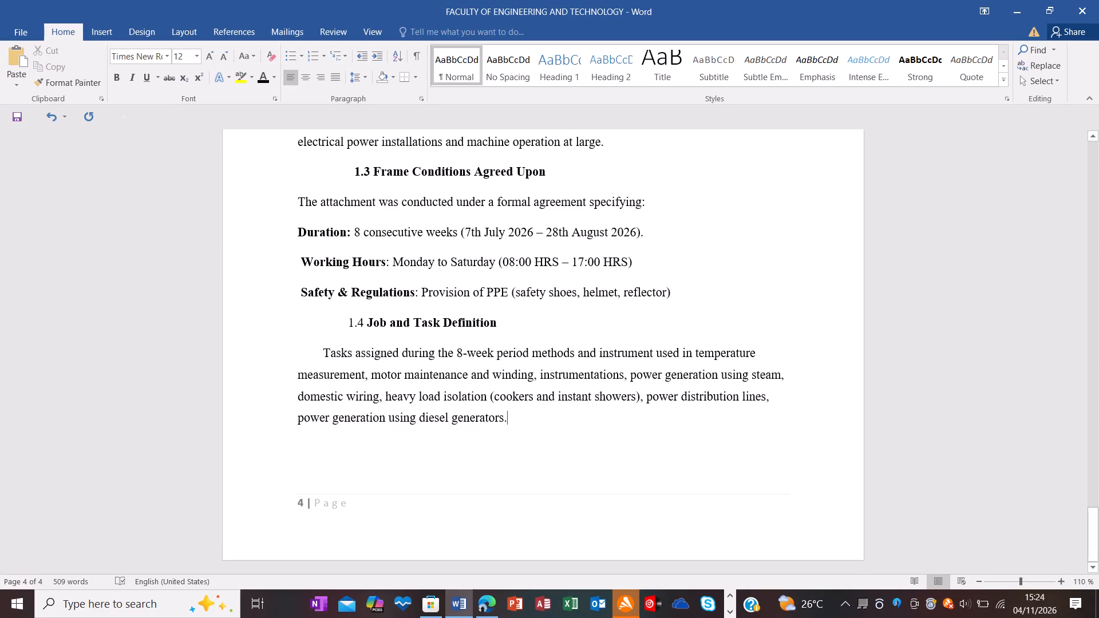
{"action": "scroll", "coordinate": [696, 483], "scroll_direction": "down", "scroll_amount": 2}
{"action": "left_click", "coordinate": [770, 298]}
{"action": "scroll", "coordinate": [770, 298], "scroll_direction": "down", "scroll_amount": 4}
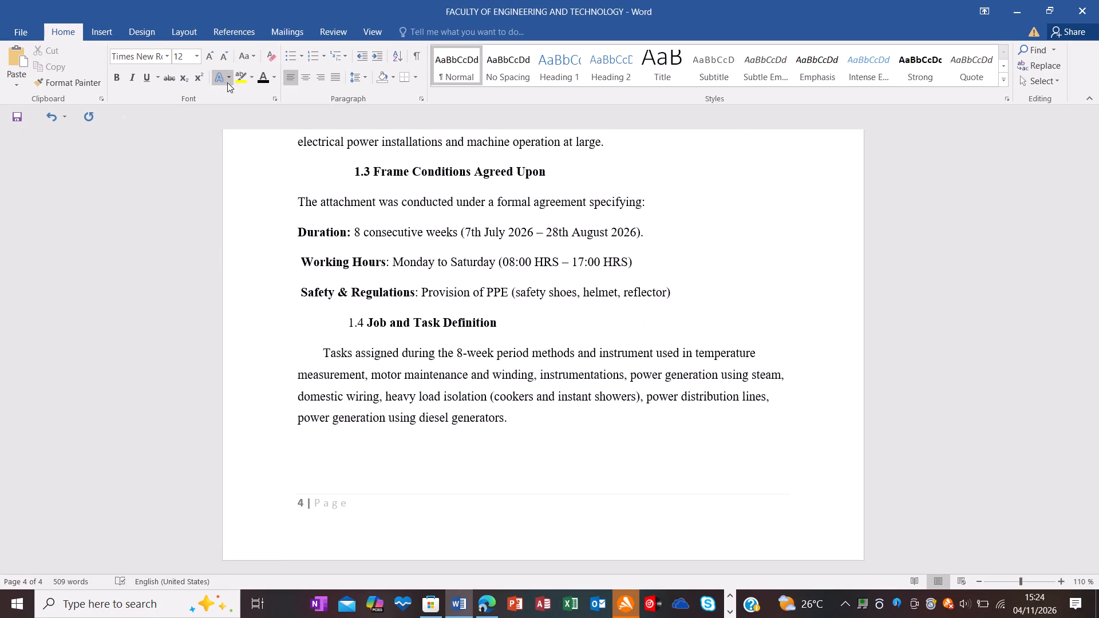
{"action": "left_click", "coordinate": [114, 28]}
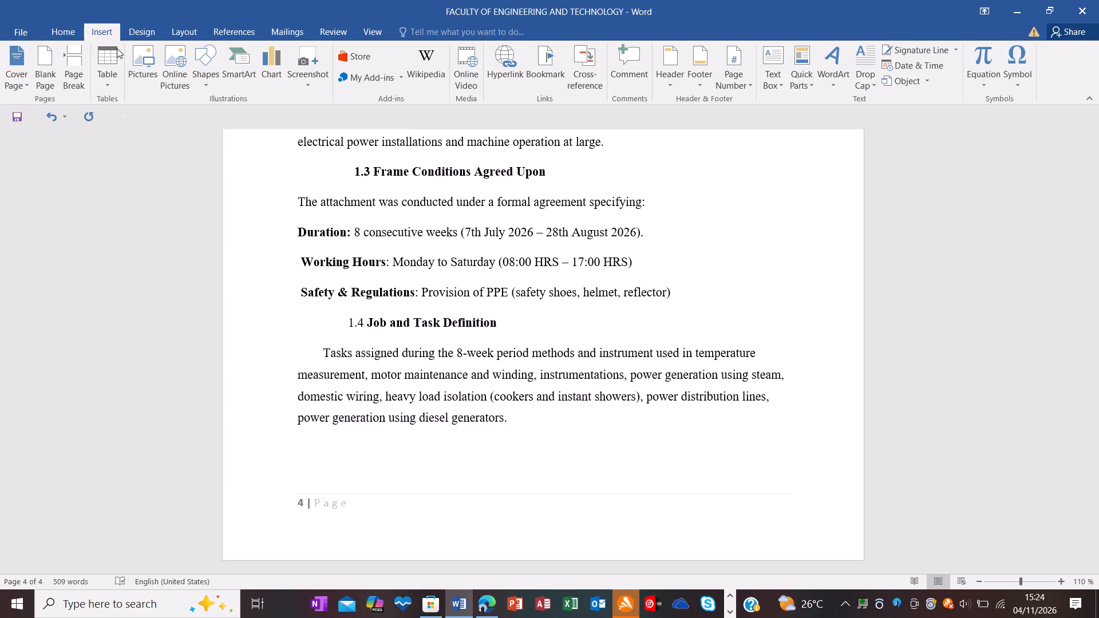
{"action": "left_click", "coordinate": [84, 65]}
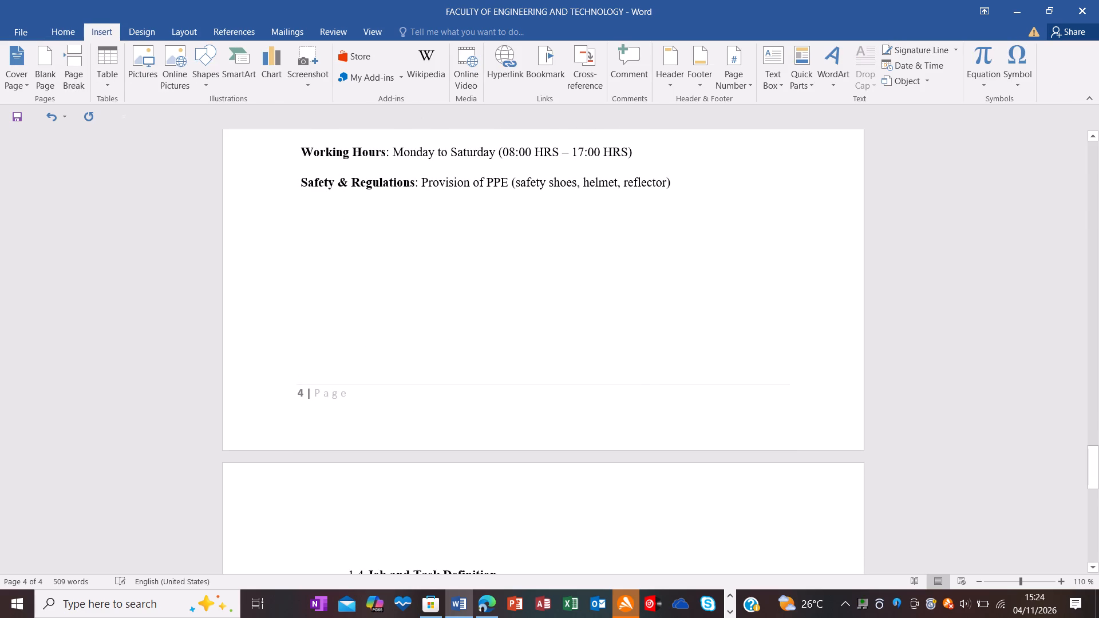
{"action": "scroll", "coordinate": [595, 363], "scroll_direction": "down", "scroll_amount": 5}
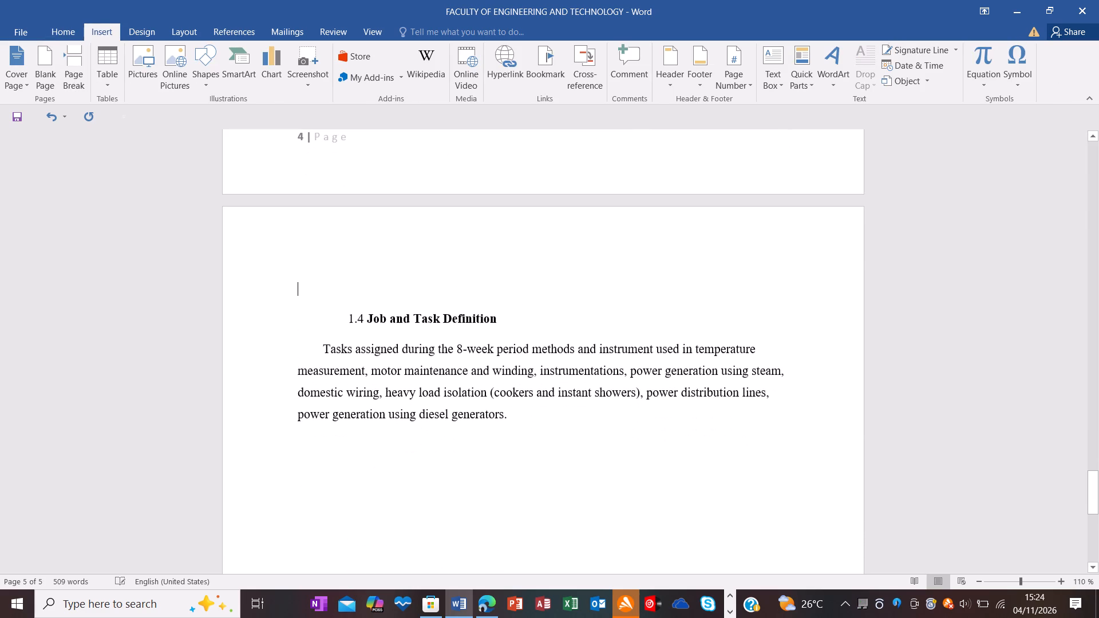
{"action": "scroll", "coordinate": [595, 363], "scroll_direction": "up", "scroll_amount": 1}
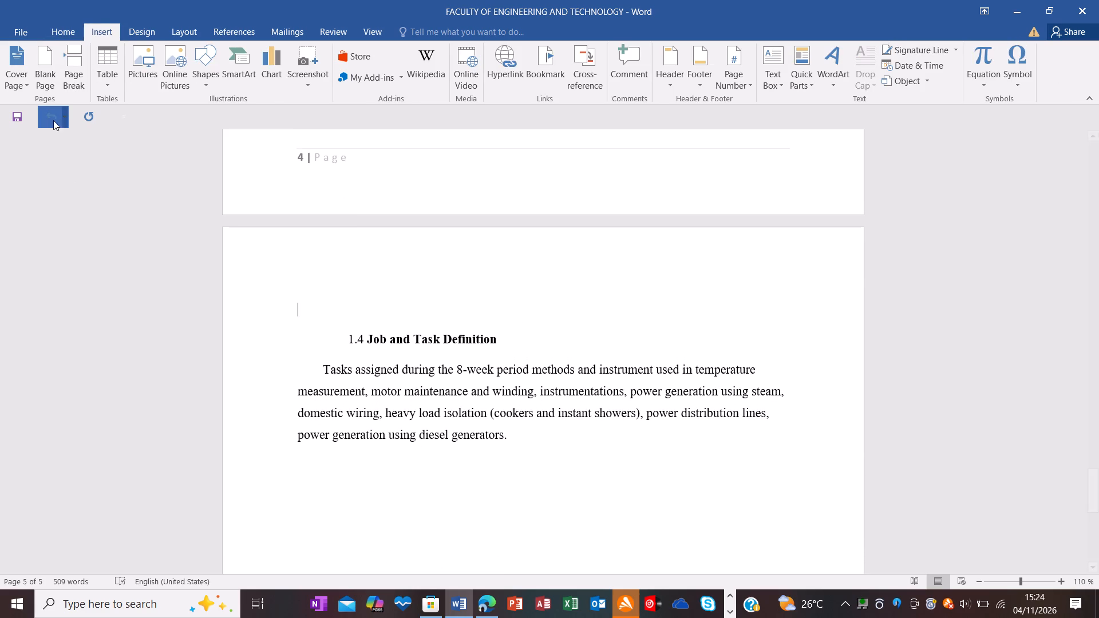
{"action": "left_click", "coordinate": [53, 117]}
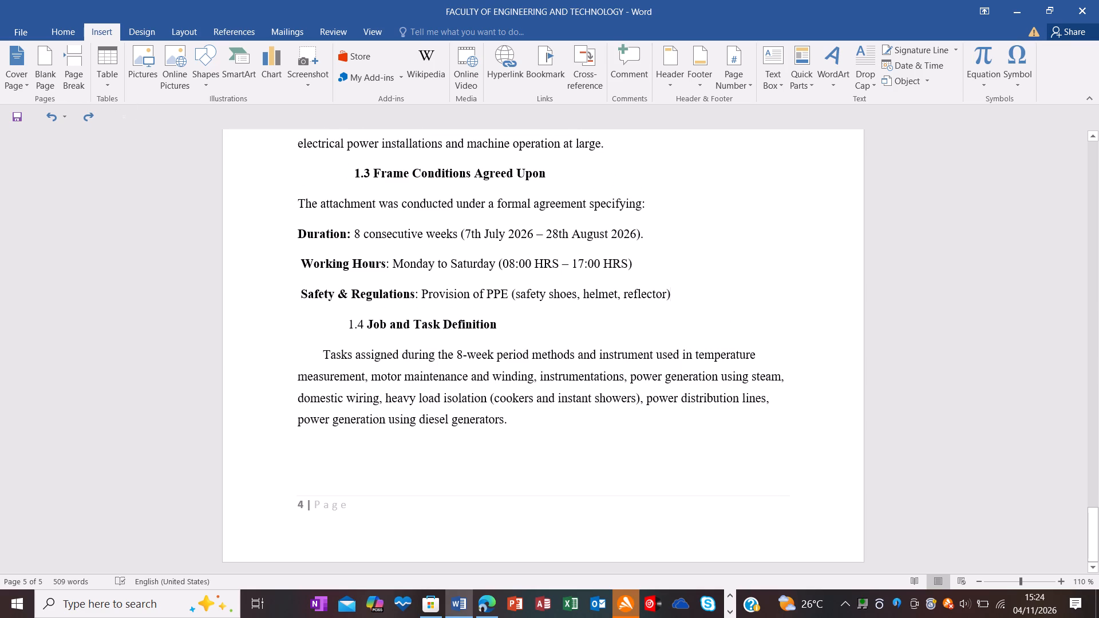
Insert a page break at the end of the 1.4 paragraph, after "diesel generators.".
{"action": "left_click", "coordinate": [523, 423]}
{"action": "left_click", "coordinate": [64, 60]}
Review sections 1.3 and 1.4 on page 4 and the blank page that follows them.
{"action": "scroll", "coordinate": [536, 320], "scroll_direction": "down", "scroll_amount": 4}
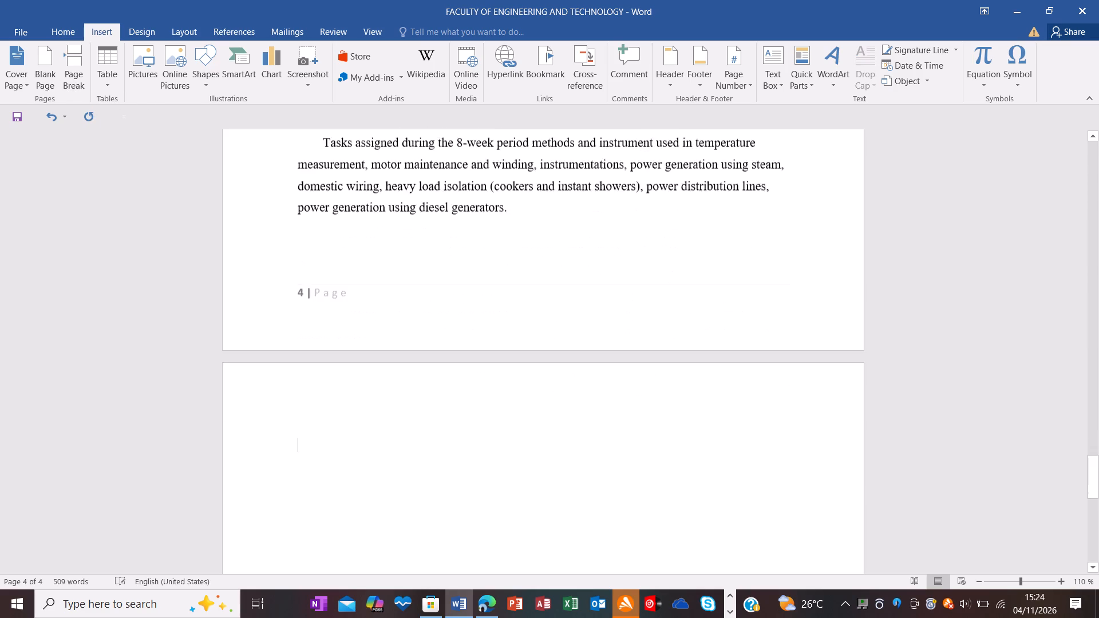
{"action": "scroll", "coordinate": [536, 320], "scroll_direction": "down", "scroll_amount": 6}
{"action": "scroll", "coordinate": [536, 320], "scroll_direction": "up", "scroll_amount": 6}
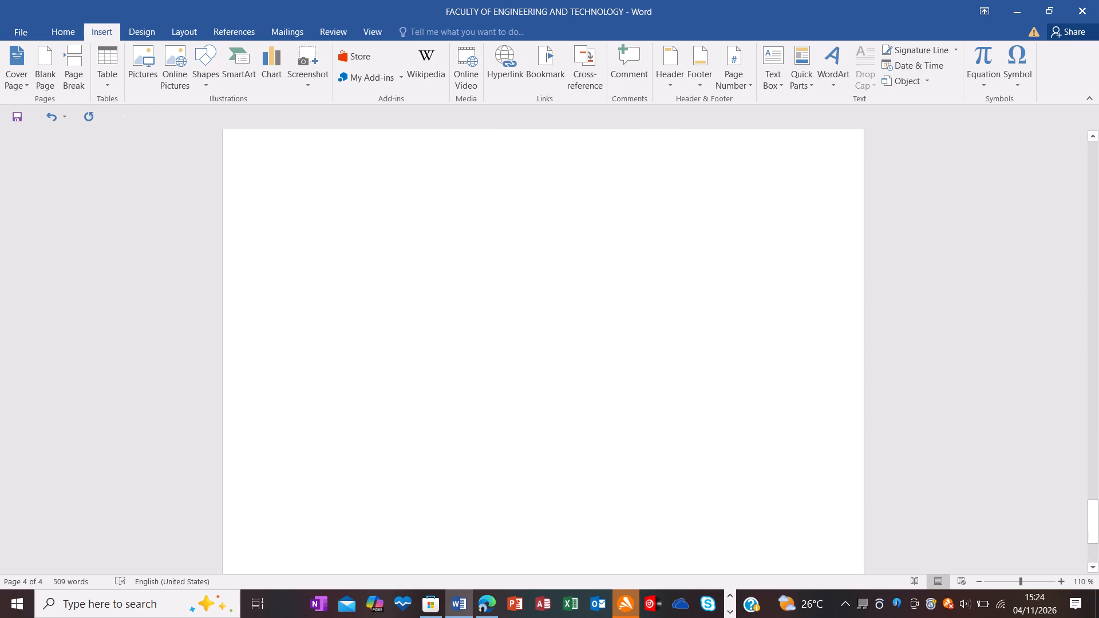
{"action": "scroll", "coordinate": [536, 320], "scroll_direction": "up", "scroll_amount": 10}
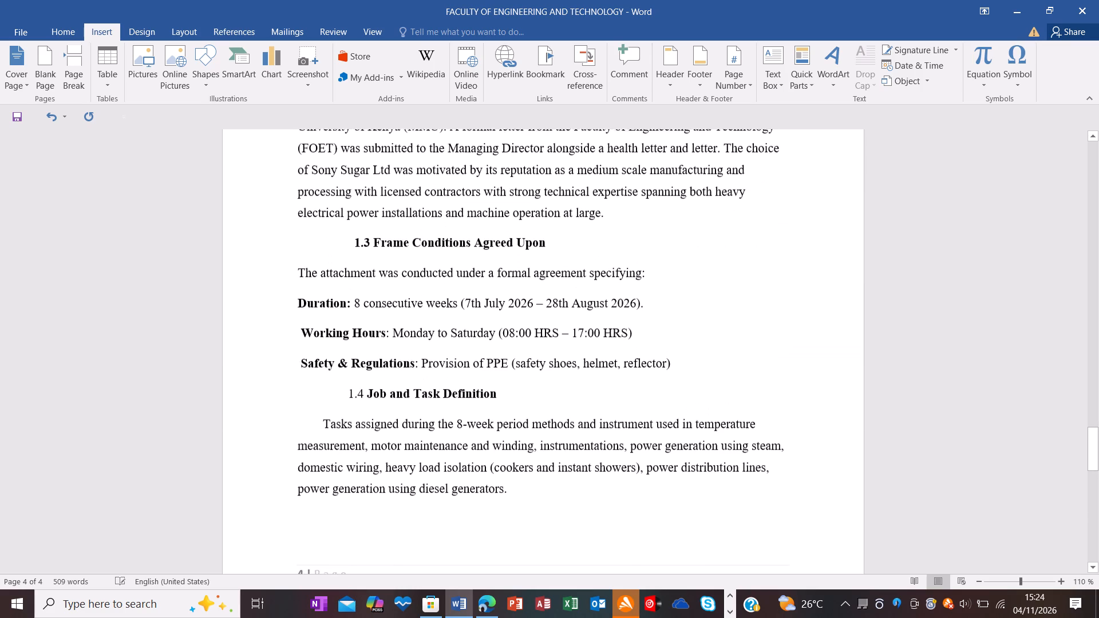
{"action": "scroll", "coordinate": [536, 320], "scroll_direction": "up", "scroll_amount": 3}
{"action": "scroll", "coordinate": [536, 320], "scroll_direction": "down", "scroll_amount": 7}
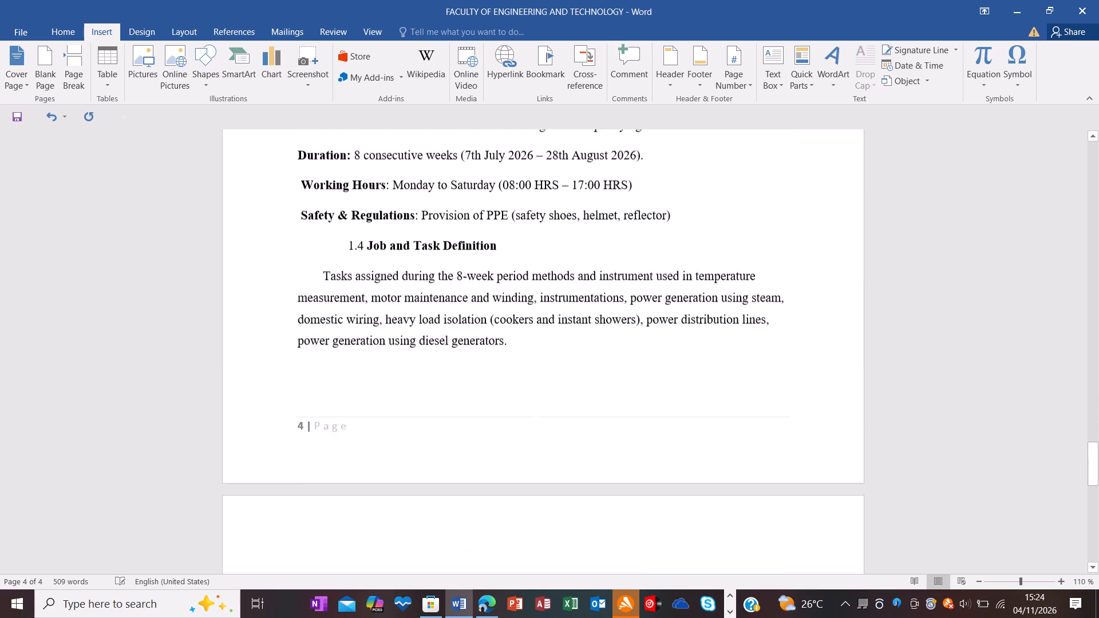
{"action": "scroll", "coordinate": [536, 320], "scroll_direction": "down", "scroll_amount": 3}
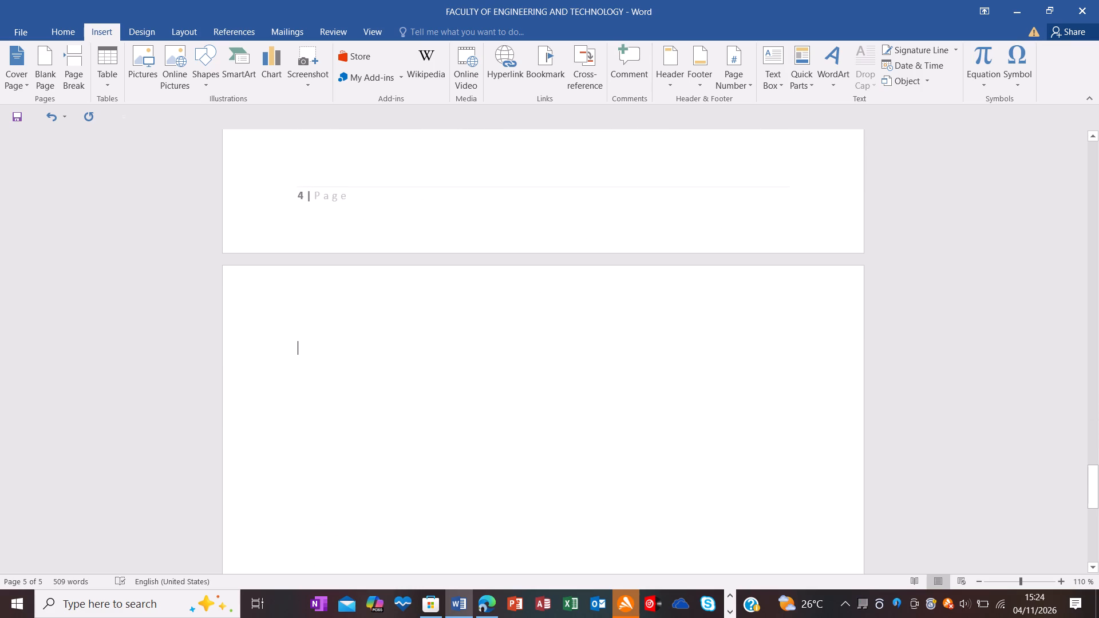
Open the paste options on the blank page after section 1.4.
{"action": "right_click", "coordinate": [408, 382]}
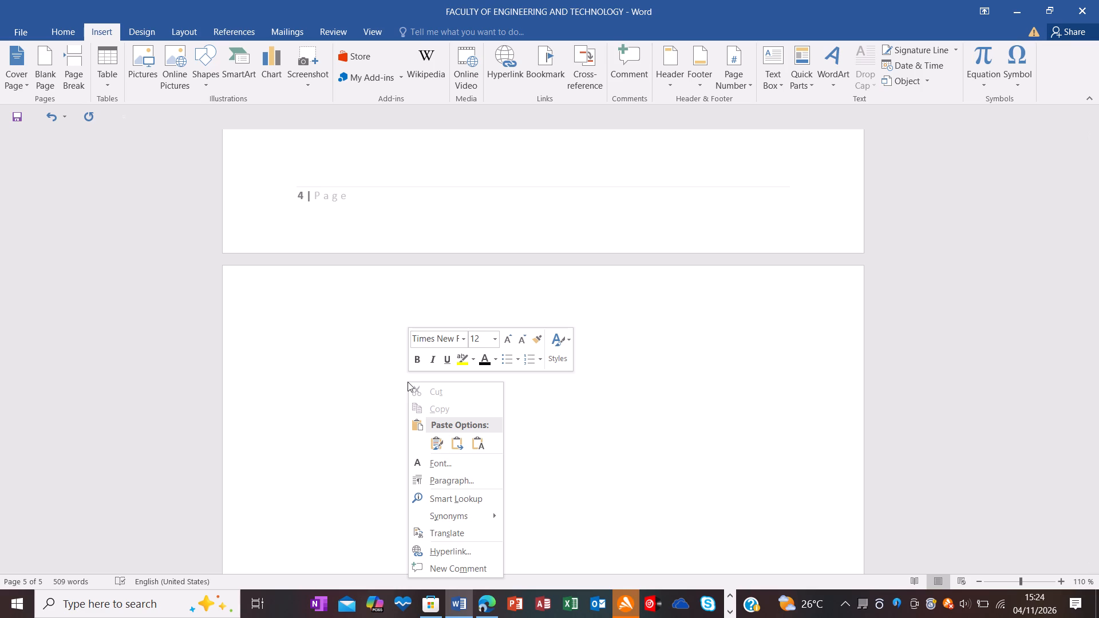
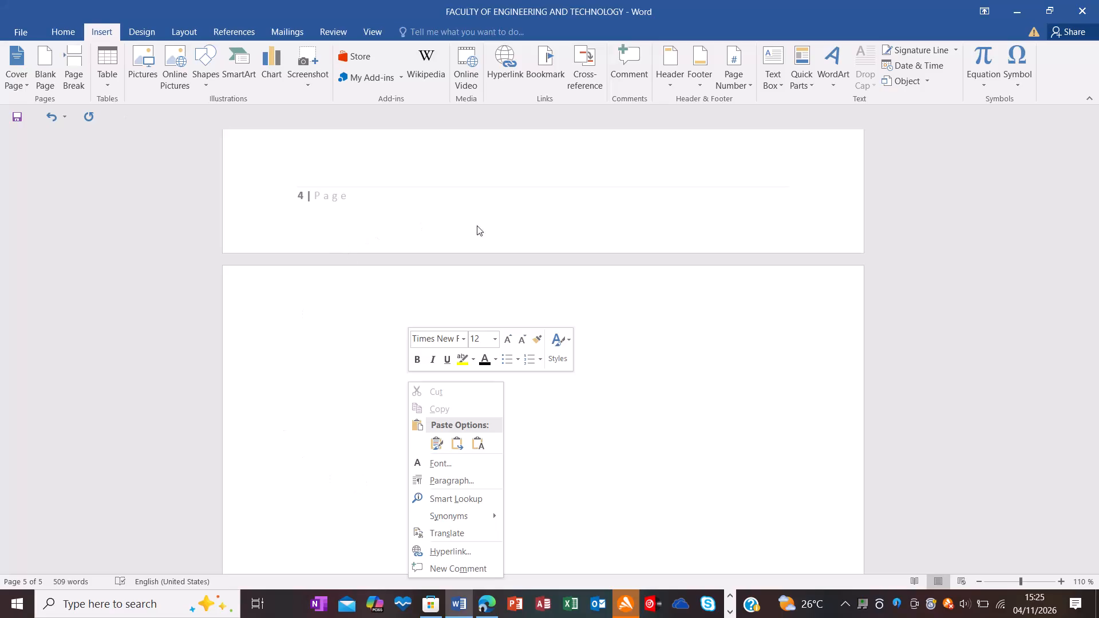
Add the bold heading "2.0 INTRODUCTION OF THE IA ORGANIZATION" at the top of the blank page after section 1.4.
{"action": "left_click", "coordinate": [732, 324]}
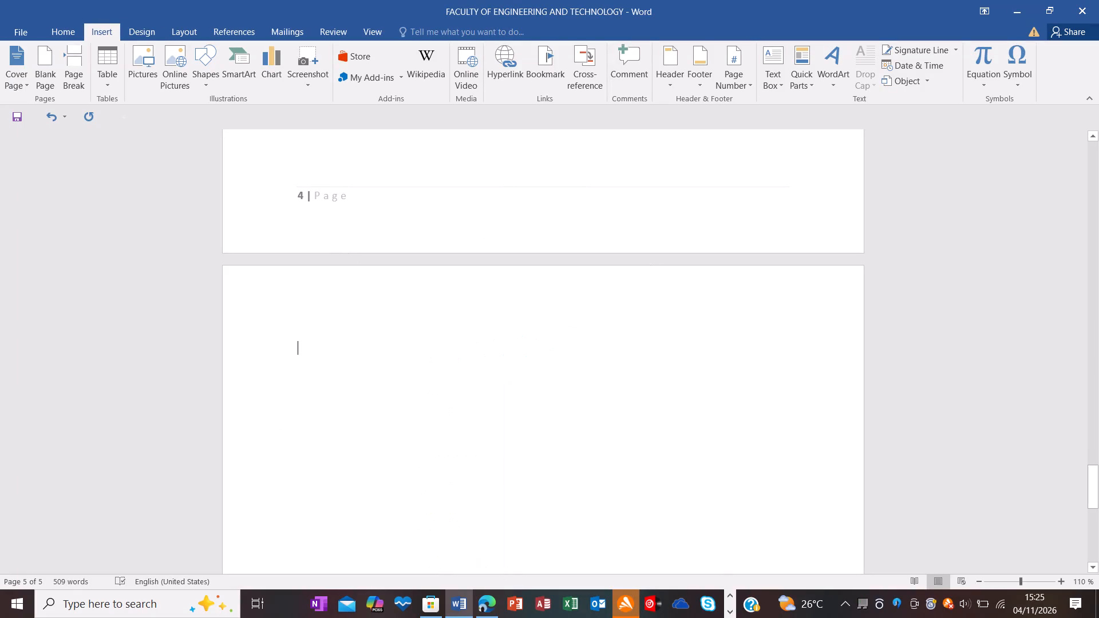
{"action": "scroll", "coordinate": [671, 274], "scroll_direction": "left", "scroll_amount": 1}
{"action": "scroll", "coordinate": [671, 274], "scroll_direction": "down", "scroll_amount": 4}
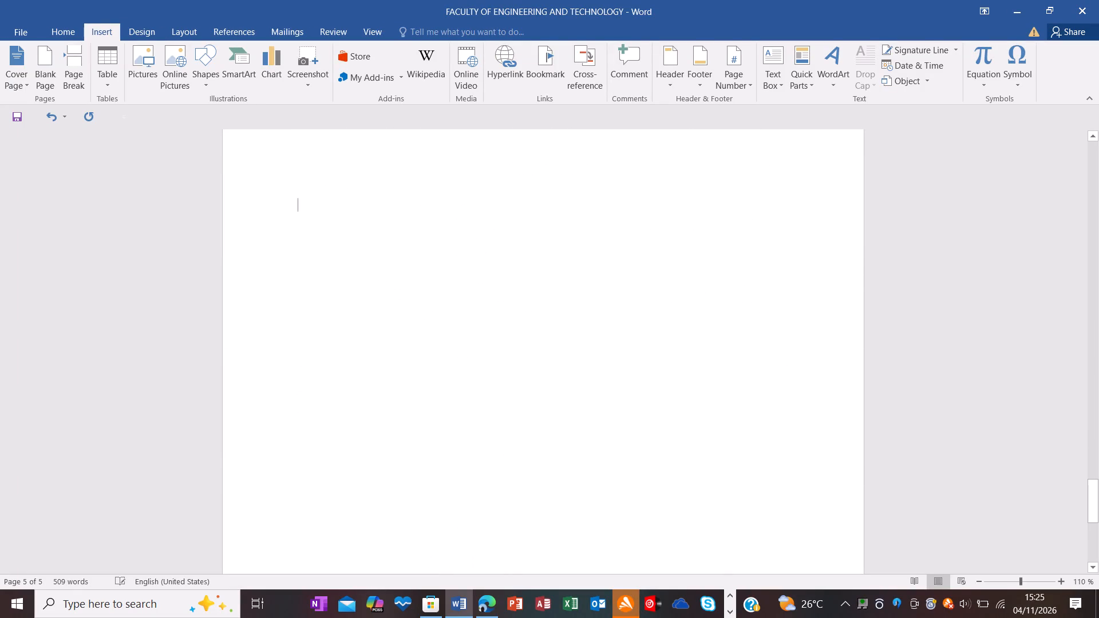
{"action": "scroll", "coordinate": [663, 348], "scroll_direction": "up", "scroll_amount": 3}
{"action": "left_click", "coordinate": [418, 269]}
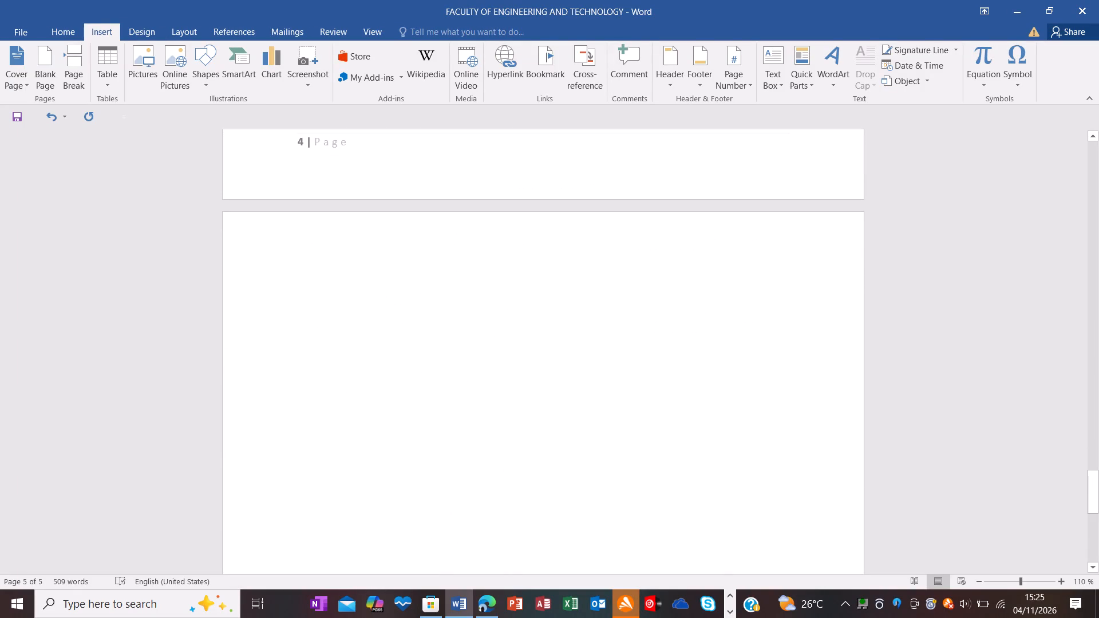
{"action": "left_click", "coordinate": [52, 27]}
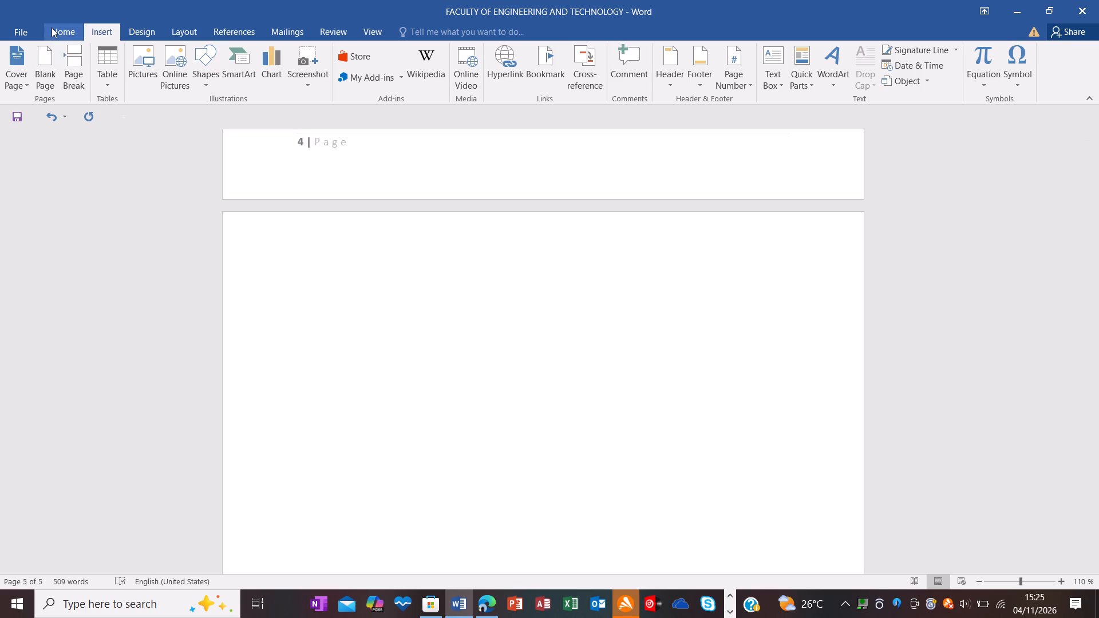
{"action": "left_click", "coordinate": [117, 74]}
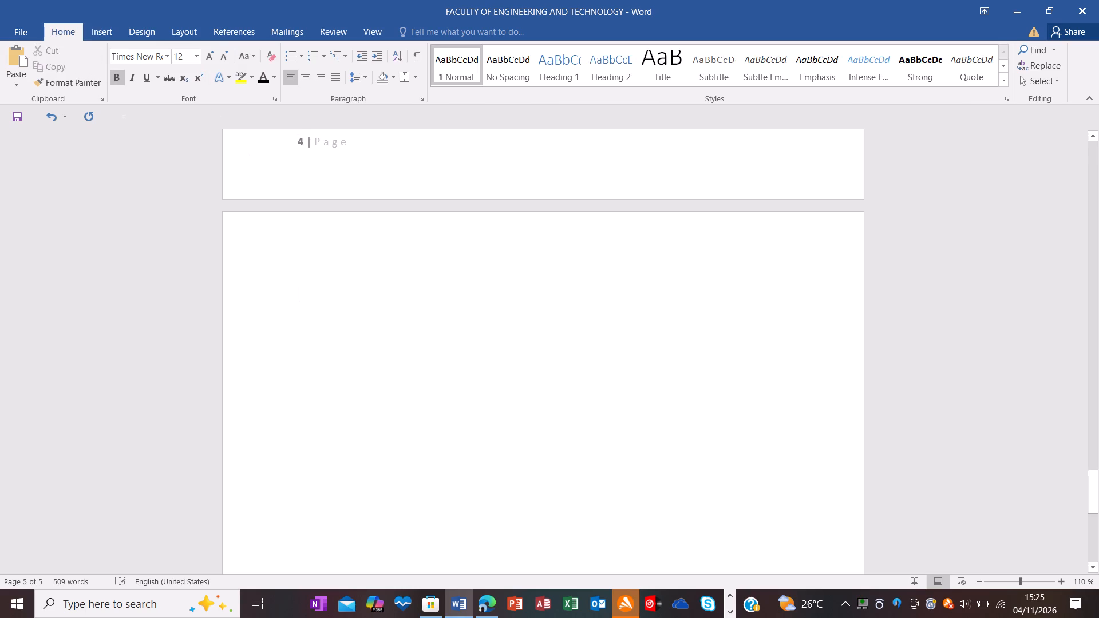
{"action": "key", "text": "2"}
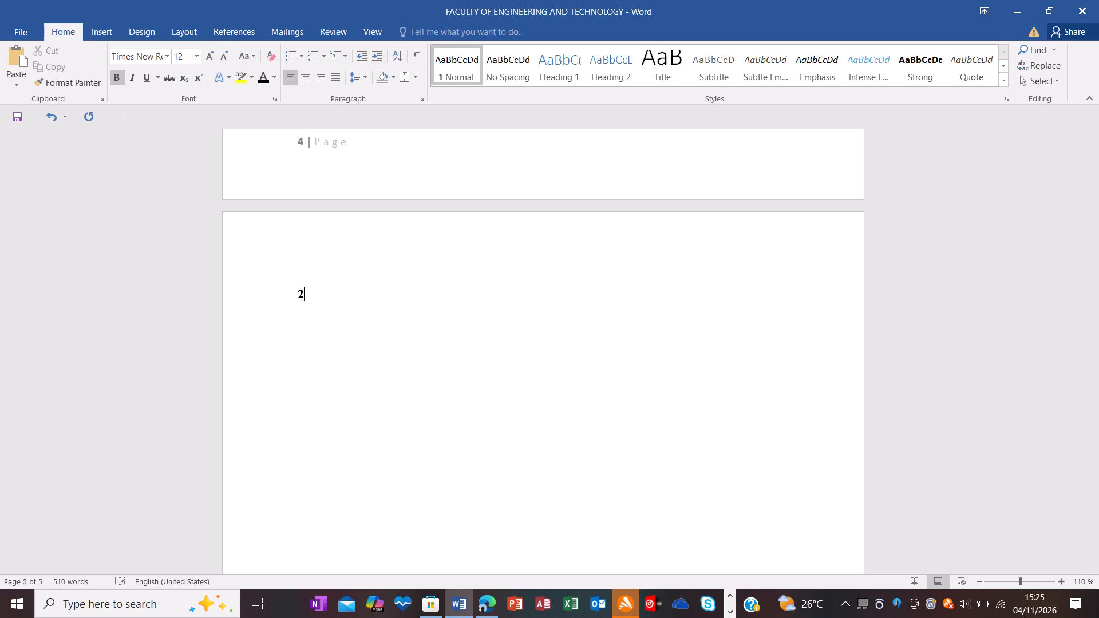
{"action": "key", "text": "period"}
{"action": "type", "text": "0"}
{"action": "key", "text": "space"}
{"action": "type", "text": "INTRODUCTION"}
{"action": "key", "text": "space"}
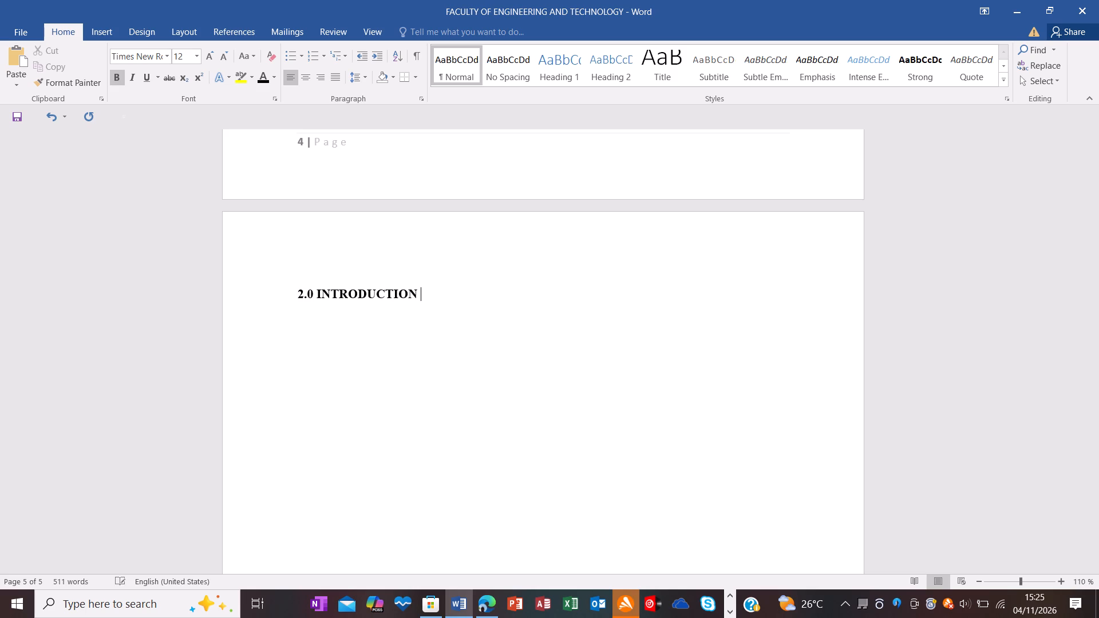
{"action": "type", "text": "OF"}
{"action": "key", "text": "space"}
{"action": "key", "text": "y"}
{"action": "key", "text": "BackSpace"}
{"action": "type", "text": "THE IA"}
{"action": "key", "text": "space"}
{"action": "type", "text": "ORGANIZATION"}
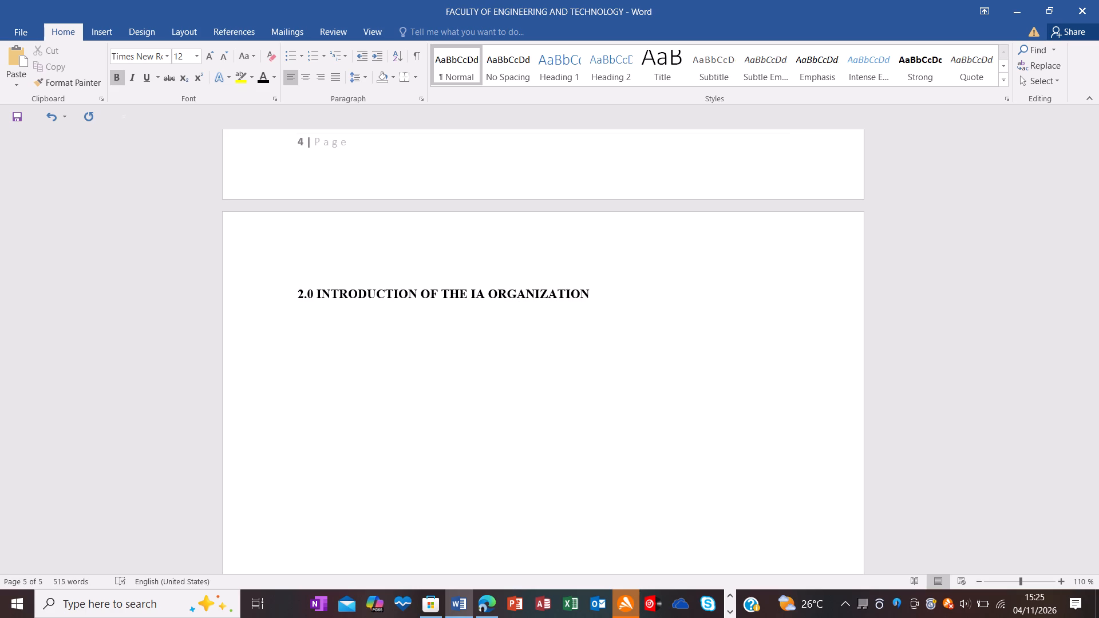
Add the subheading "2.1 Profile and History of Organization" in regular weight below the 2.0 heading, replacing the automatic list number.
{"action": "key", "text": "Return"}
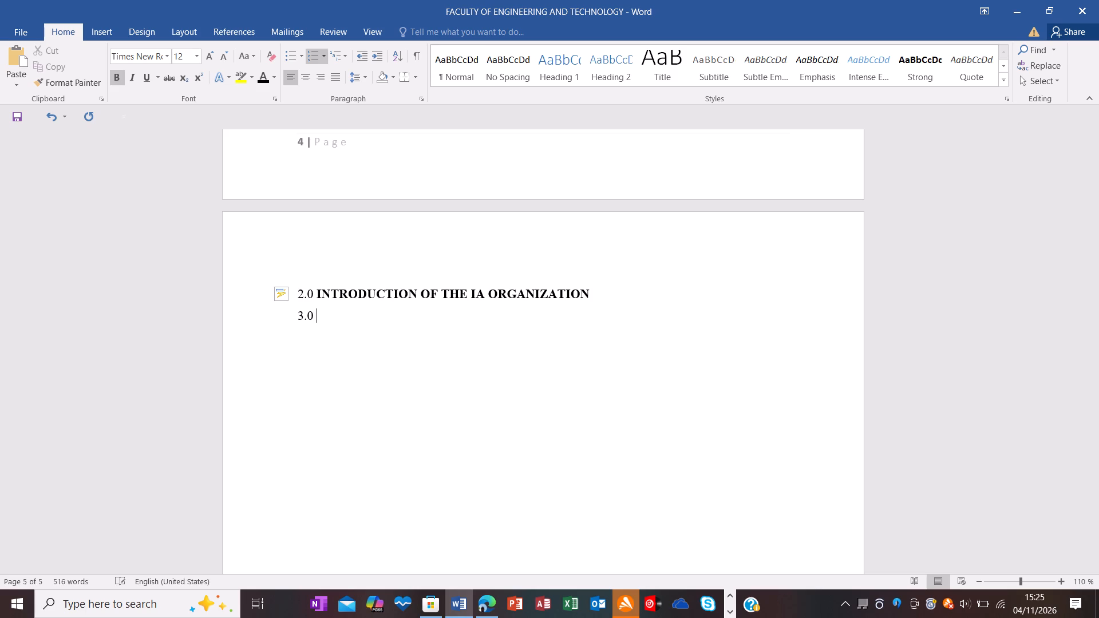
{"action": "key", "text": "BackSpace"}
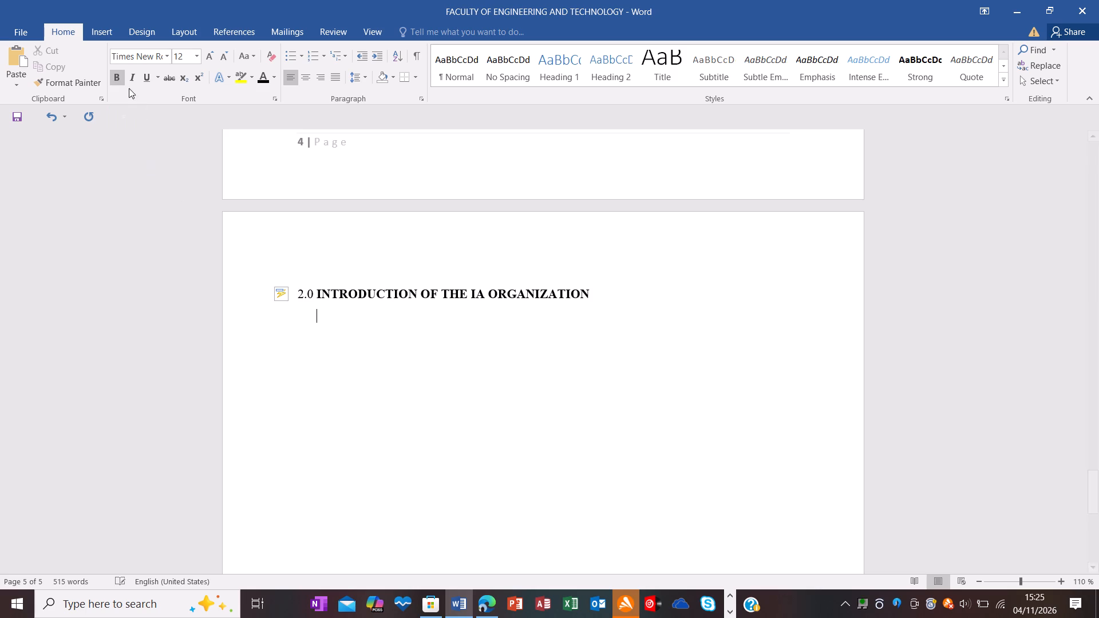
{"action": "left_click", "coordinate": [121, 81]}
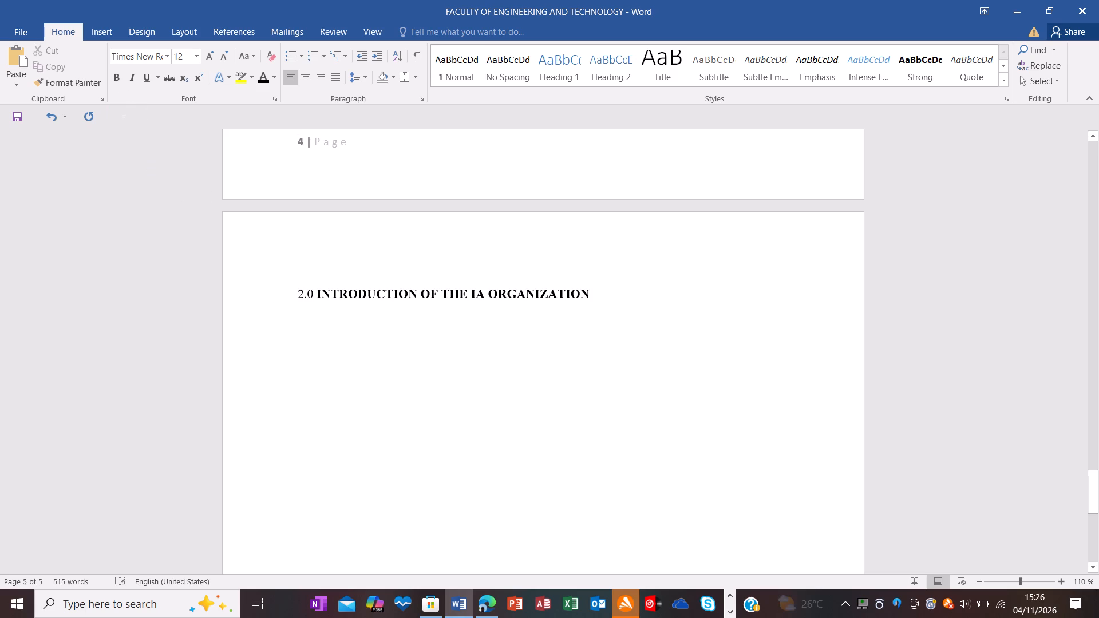
{"action": "key", "text": "2"}
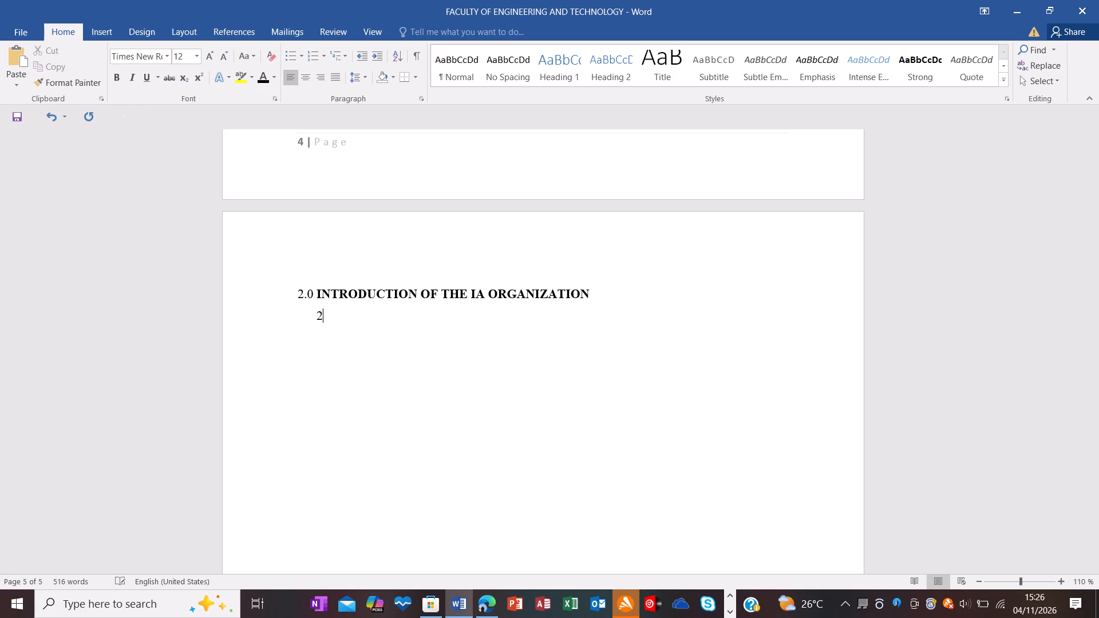
{"action": "type", "text": ".1"}
{"action": "key", "text": "space"}
{"action": "type", "text": "rofilr"}
{"action": "key", "text": "BackSpace"}
{"action": "type", "text": "e"}
{"action": "key", "text": "space"}
{"action": "type", "text": "an"}
{"action": "type", "text": "d history"}
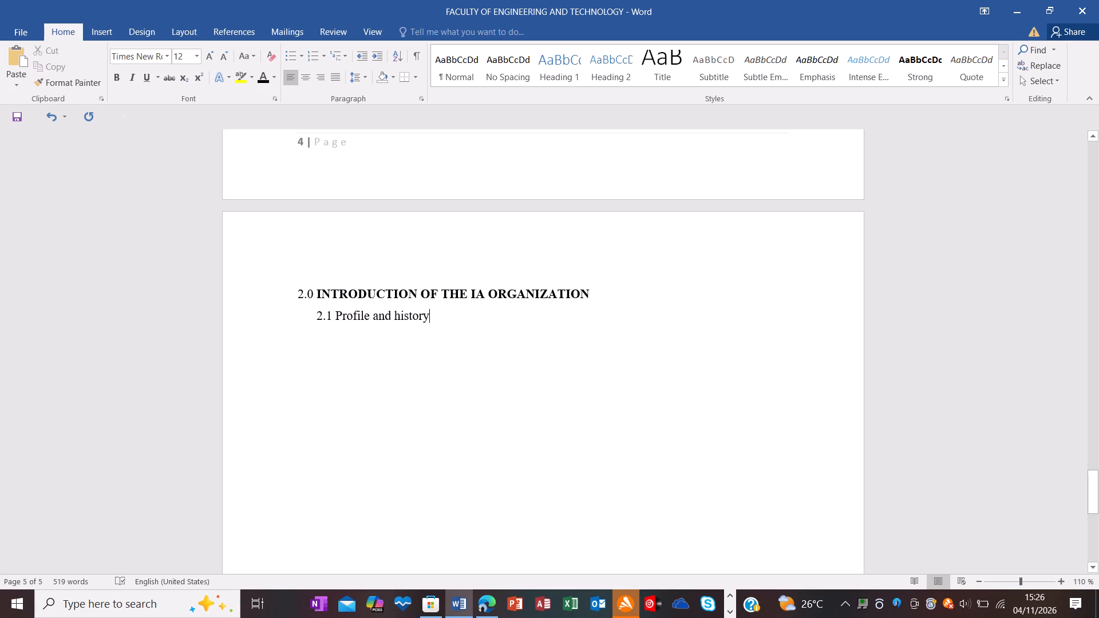
{"action": "left_click", "coordinate": [398, 312]}
{"action": "key", "text": "BackSpace"}
{"action": "key", "text": "h"}
{"action": "key", "text": "BackSpace"}
{"action": "key", "text": "shift+h"}
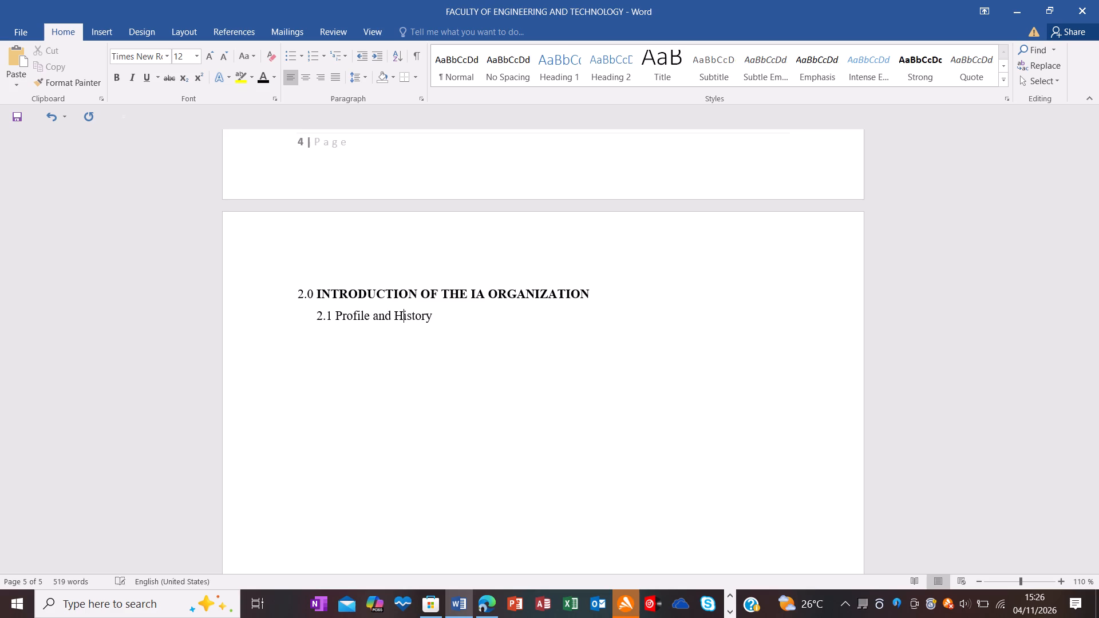
{"action": "left_click", "coordinate": [441, 317]}
{"action": "key", "text": "space"}
{"action": "type", "text": "of Organization"}
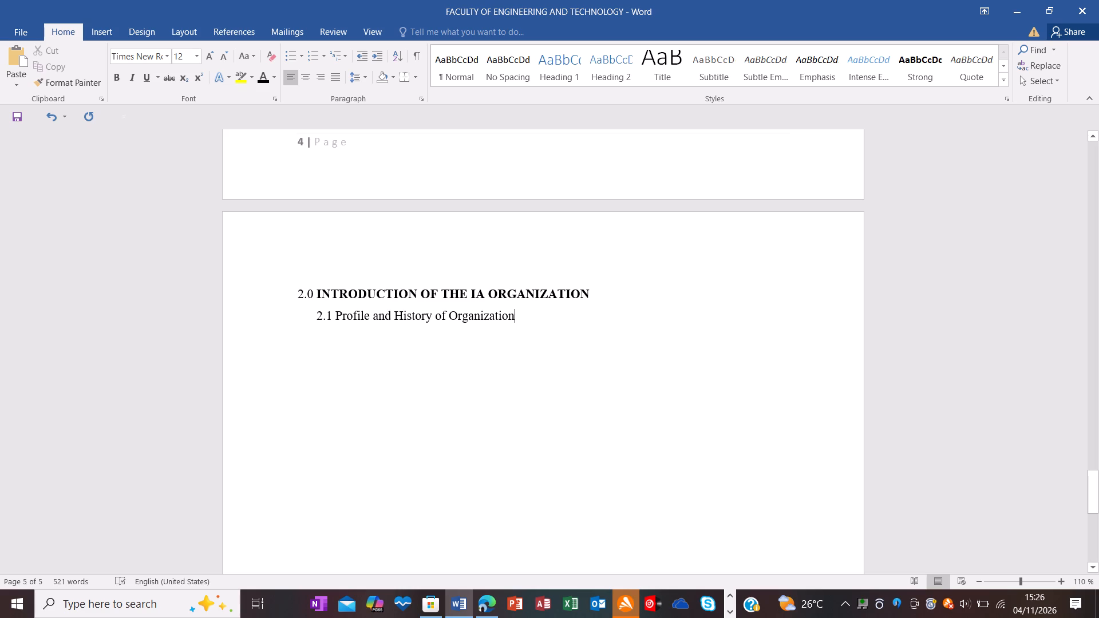
Make the subheading text "Profile and History of Organization" bold, leaving out its number 2.1.
{"action": "left_click_drag", "start_coordinate": [335, 315], "coordinate": [546, 320]}
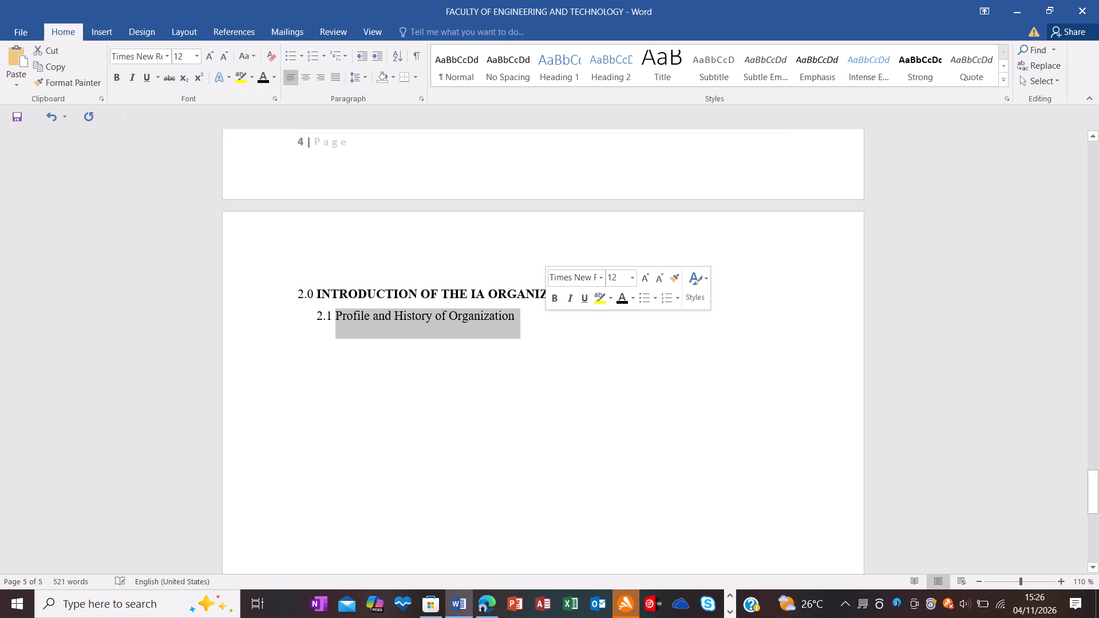
{"action": "left_click", "coordinate": [117, 78]}
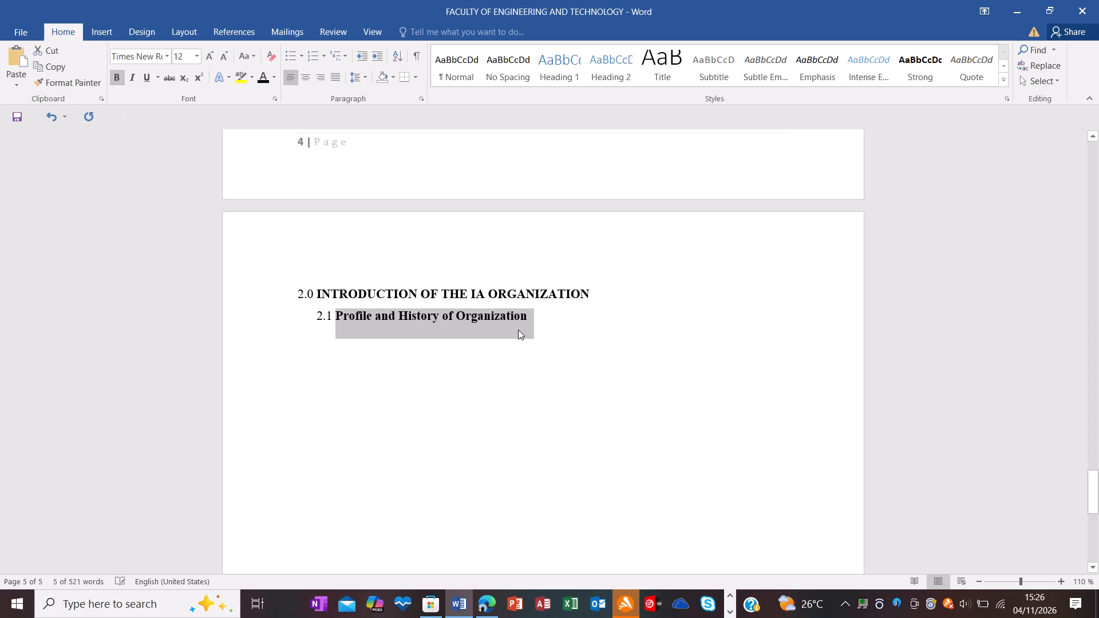
{"action": "left_click", "coordinate": [565, 348]}
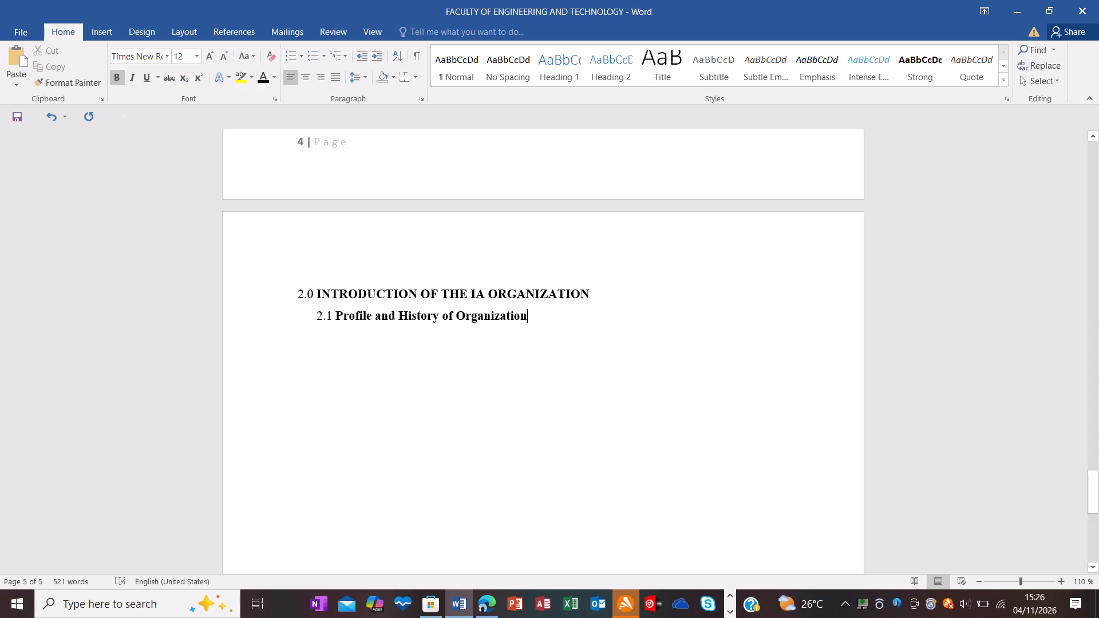
Start a new body line below the 2.1 subheading, without automatic numbering or list indentation.
{"action": "scroll", "coordinate": [566, 349], "scroll_direction": "up", "scroll_amount": 10}
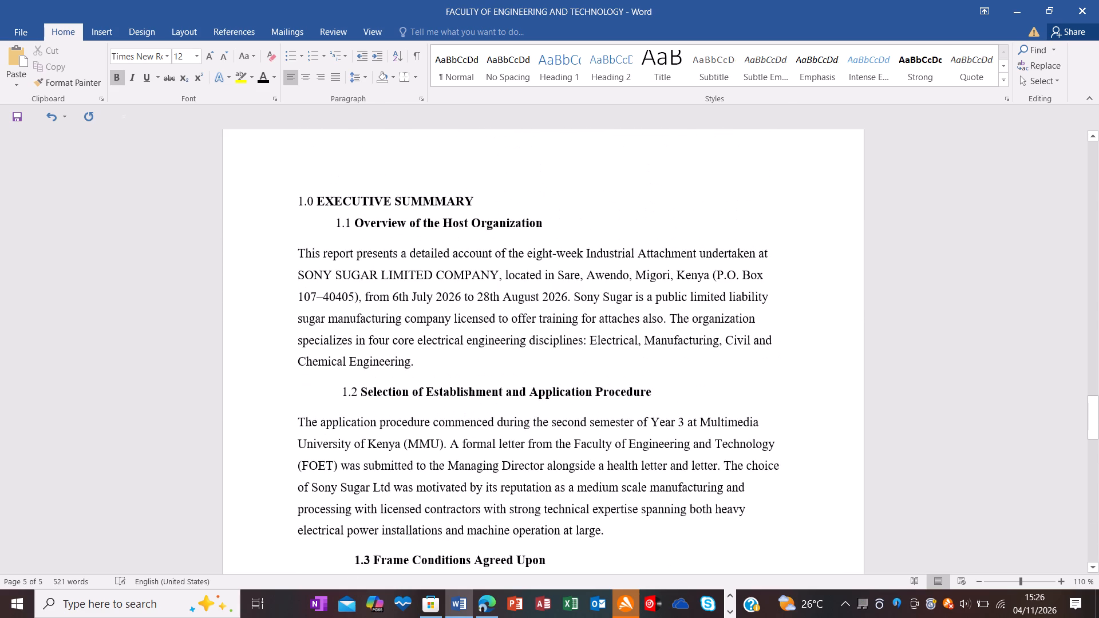
{"action": "scroll", "coordinate": [566, 349], "scroll_direction": "down", "scroll_amount": 9}
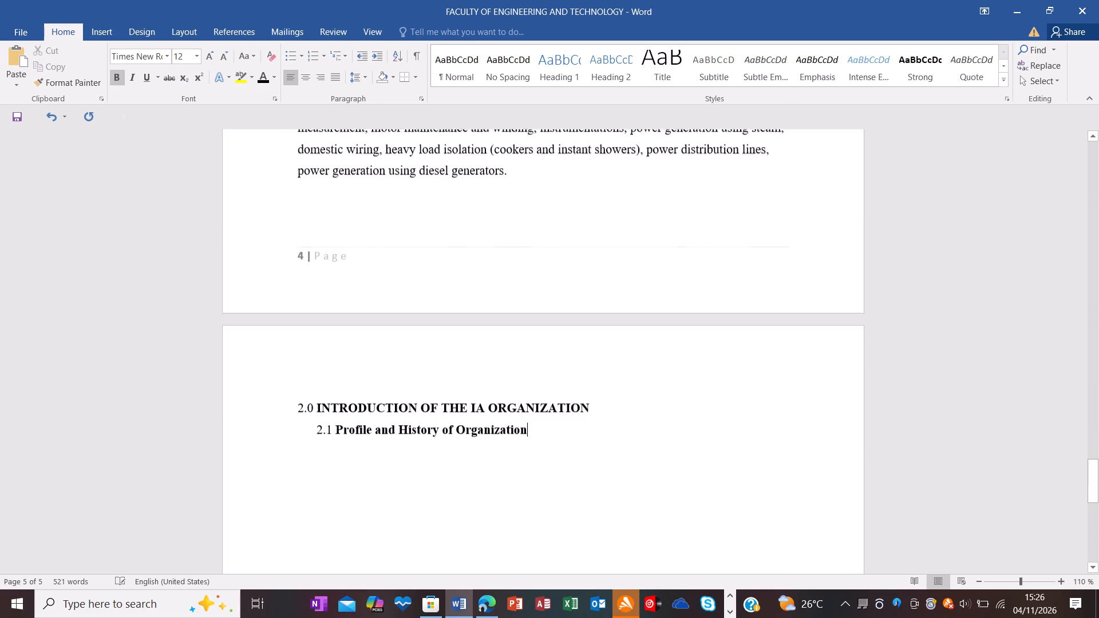
{"action": "scroll", "coordinate": [566, 349], "scroll_direction": "down", "scroll_amount": 3}
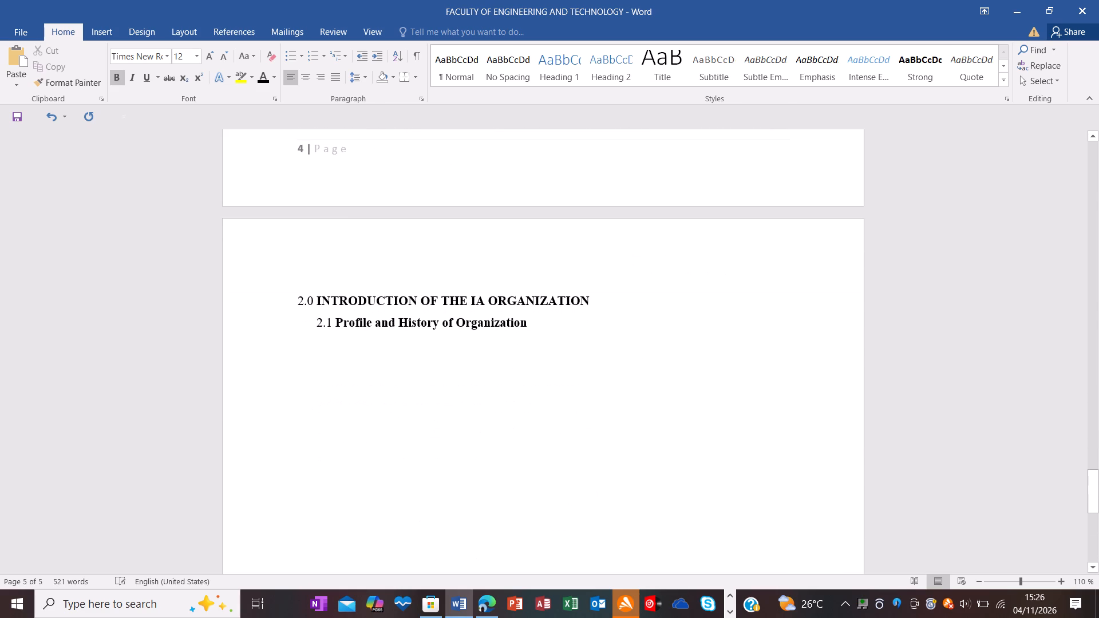
{"action": "scroll", "coordinate": [566, 349], "scroll_direction": "down", "scroll_amount": 1}
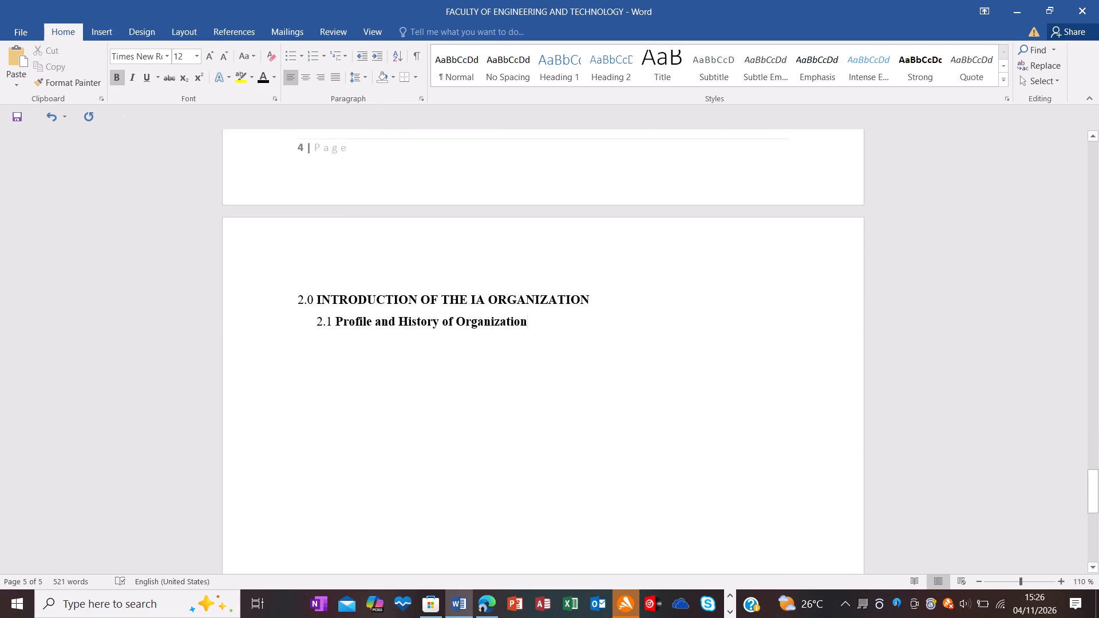
{"action": "key", "text": "Return"}
{"action": "key", "text": "BackSpace"}
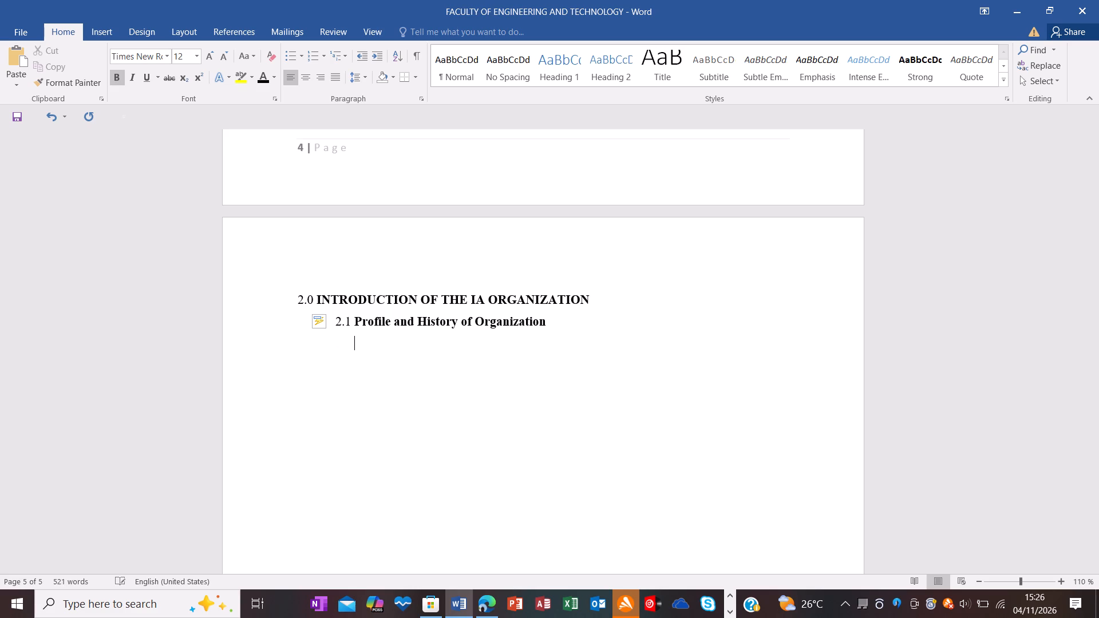
{"action": "key", "text": "BackSpace"}
{"action": "key", "text": "BackSpace"}
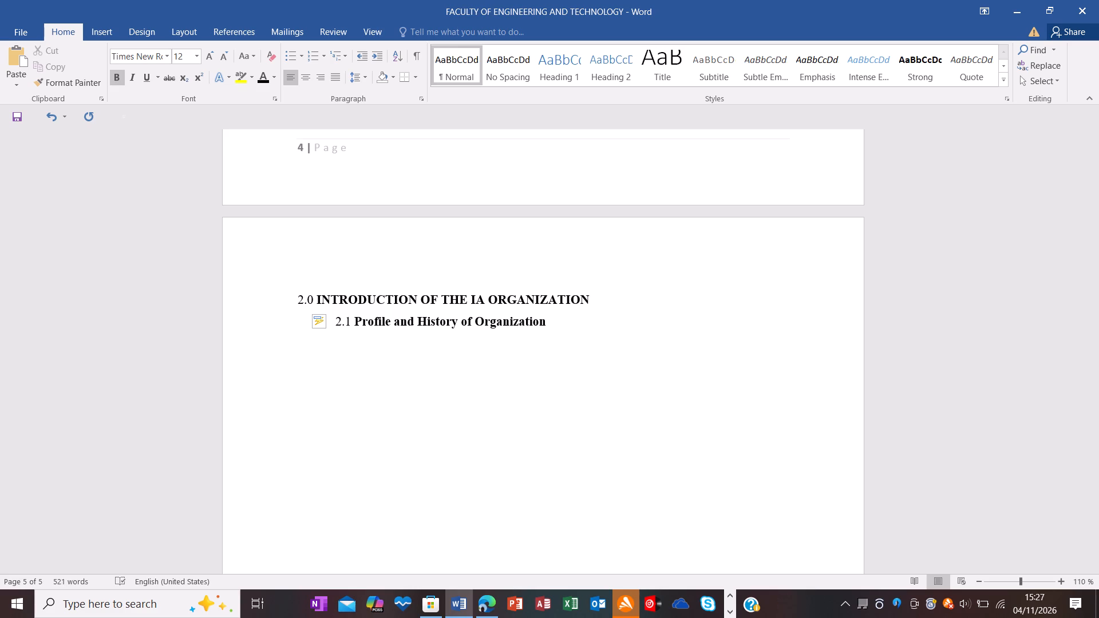
Switch to the sample report PDF and copy the section 2.1 organization details, from Full Title through Site Supervisor.
{"action": "left_click", "coordinate": [493, 605]}
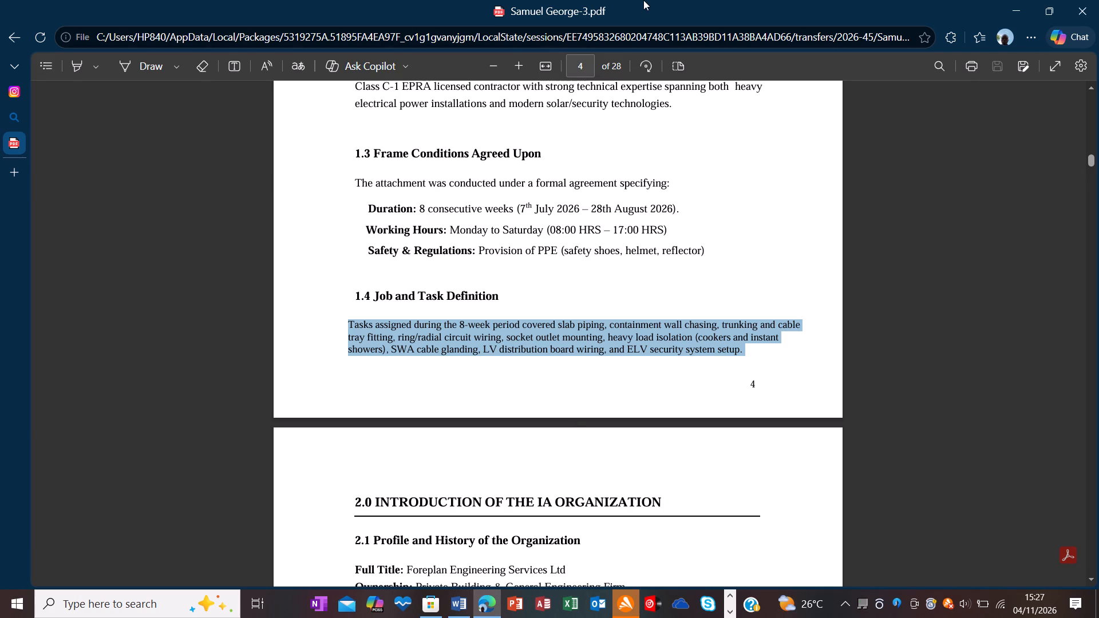
{"action": "scroll", "coordinate": [643, 0], "scroll_direction": "down", "scroll_amount": 1}
{"action": "scroll", "coordinate": [728, 306], "scroll_direction": "down", "scroll_amount": 4}
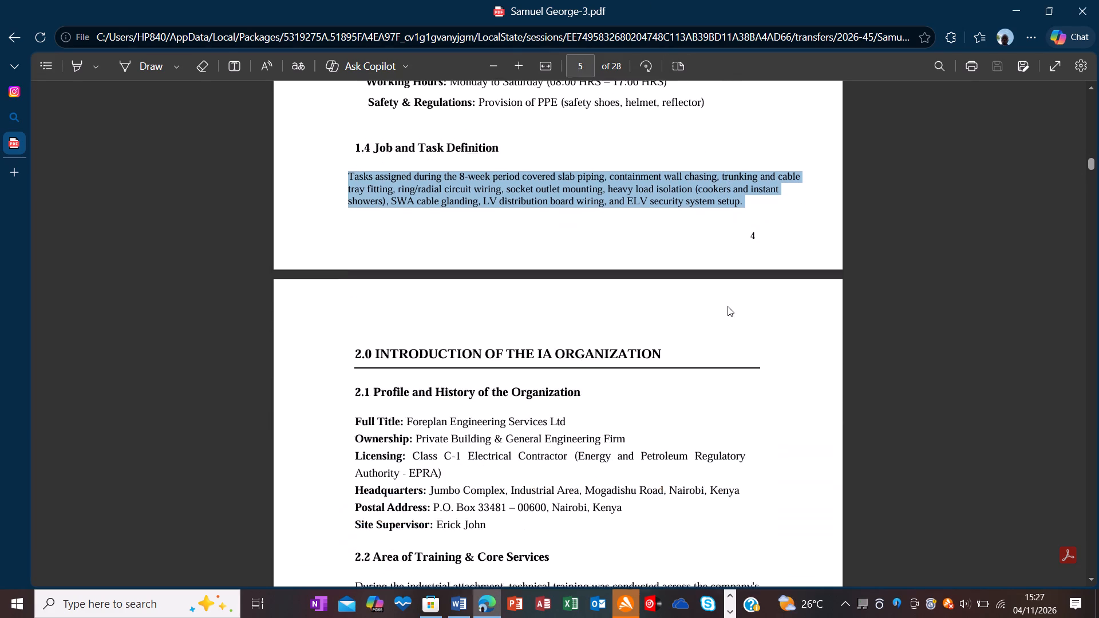
{"action": "scroll", "coordinate": [728, 306], "scroll_direction": "down", "scroll_amount": 2}
{"action": "scroll", "coordinate": [646, 305], "scroll_direction": "down", "scroll_amount": 2}
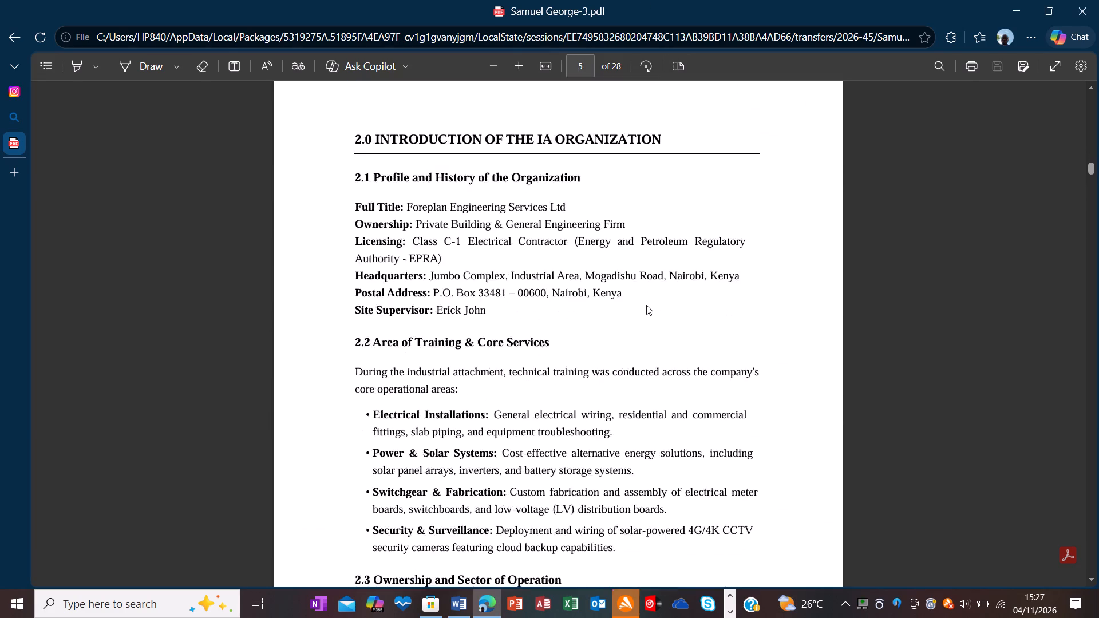
{"action": "scroll", "coordinate": [646, 305], "scroll_direction": "down", "scroll_amount": 1}
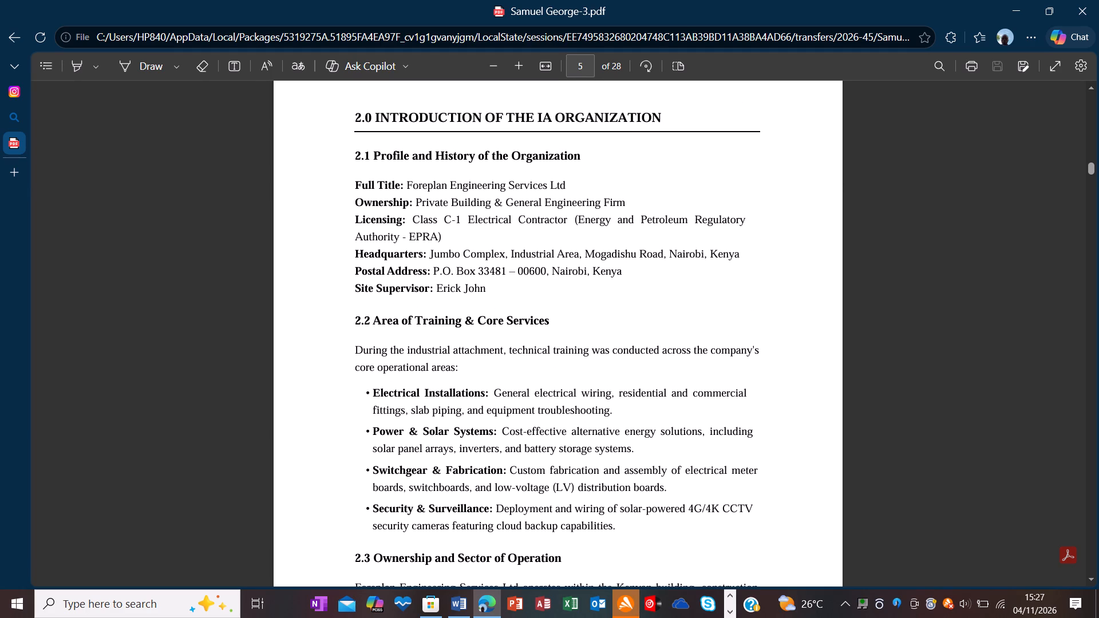
{"action": "left_click_drag", "start_coordinate": [351, 187], "coordinate": [706, 289]}
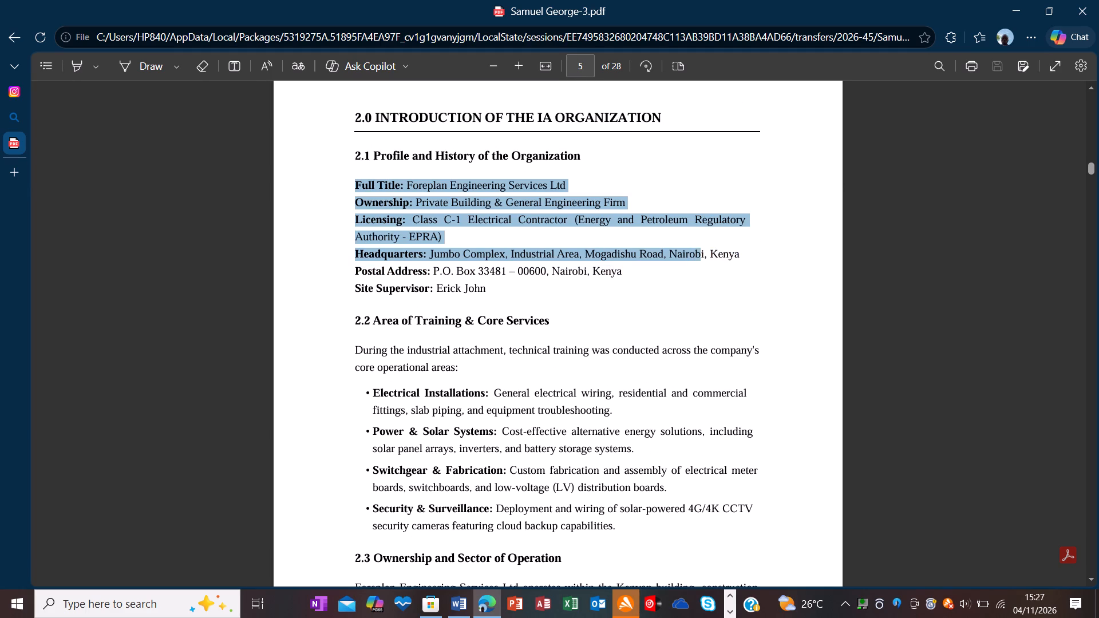
{"action": "left_click_drag", "start_coordinate": [706, 289], "coordinate": [743, 291]}
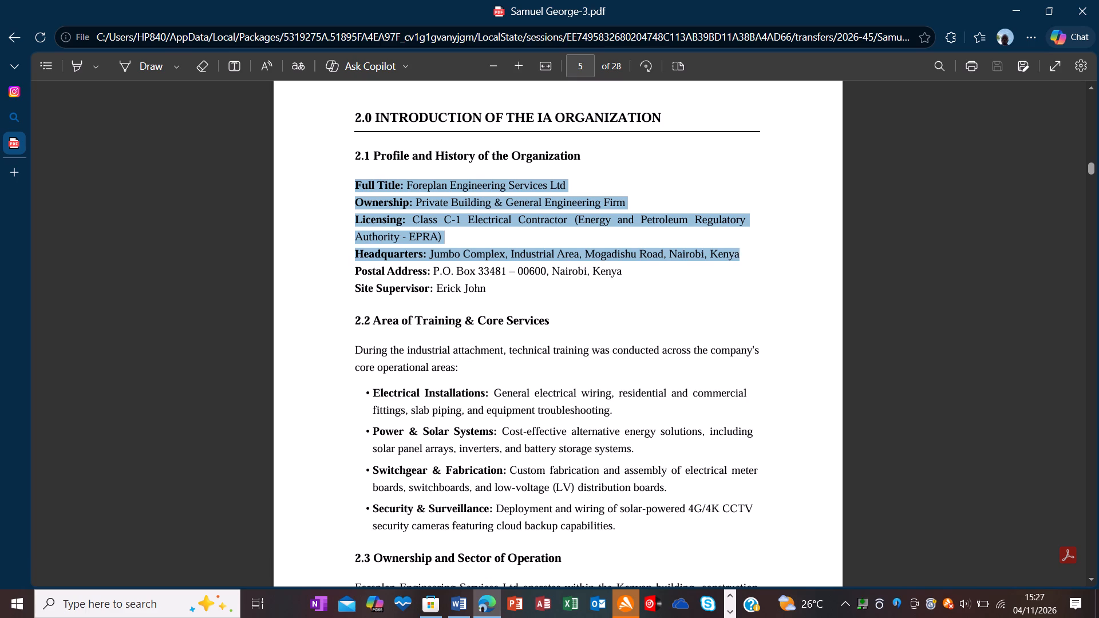
{"action": "left_click_drag", "start_coordinate": [743, 291], "coordinate": [612, 290]}
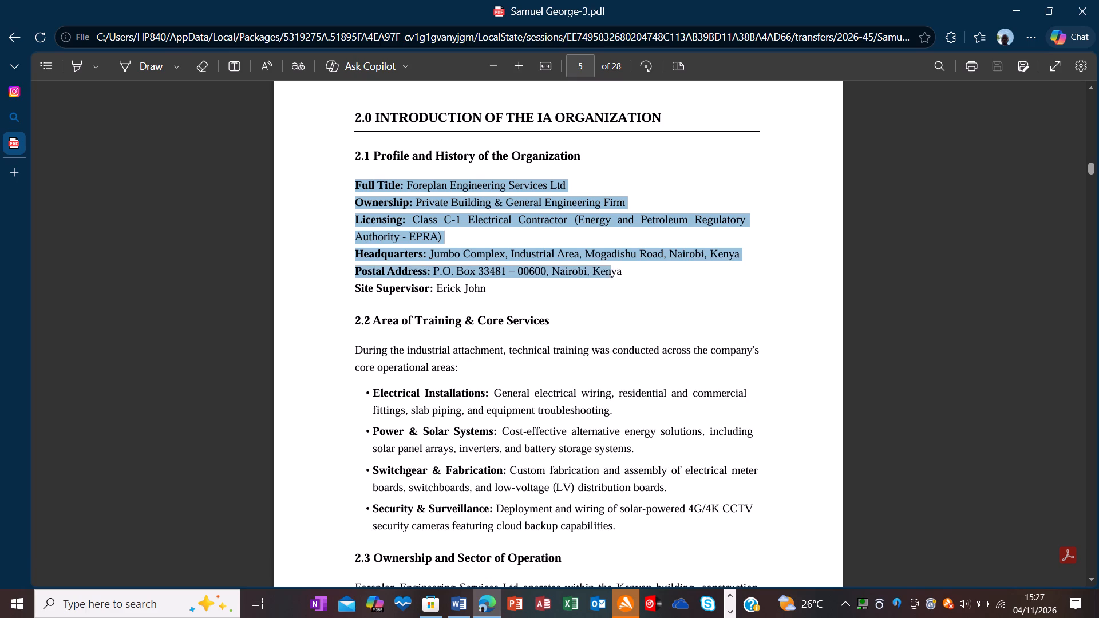
{"action": "left_click_drag", "start_coordinate": [612, 290], "coordinate": [635, 292]}
{"action": "left_click_drag", "start_coordinate": [635, 292], "coordinate": [593, 300]}
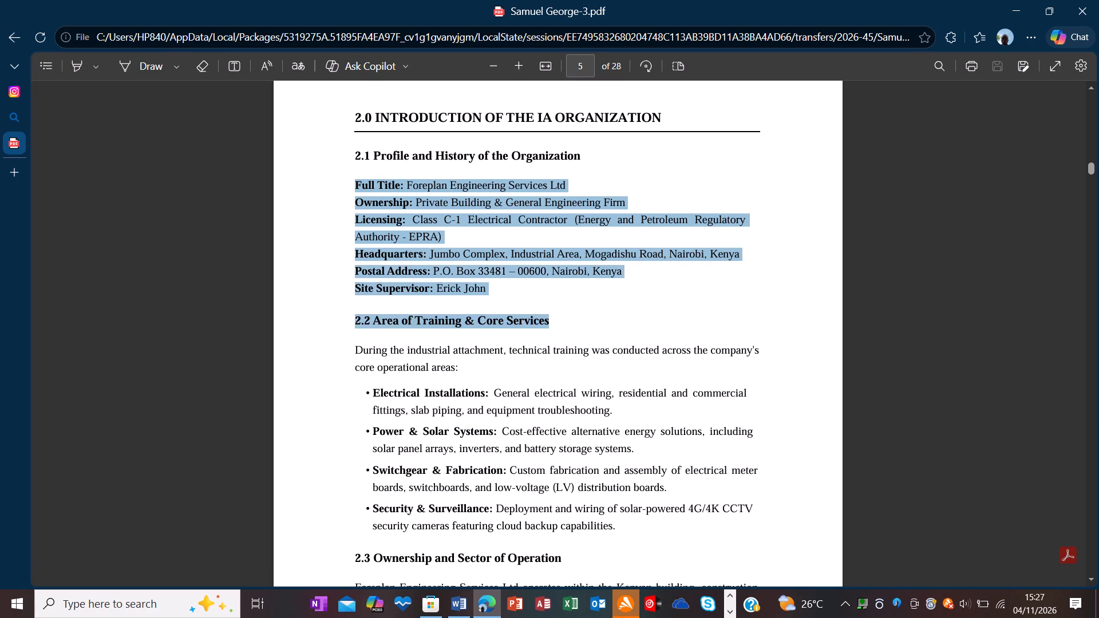
{"action": "left_click_drag", "start_coordinate": [593, 300], "coordinate": [646, 286]}
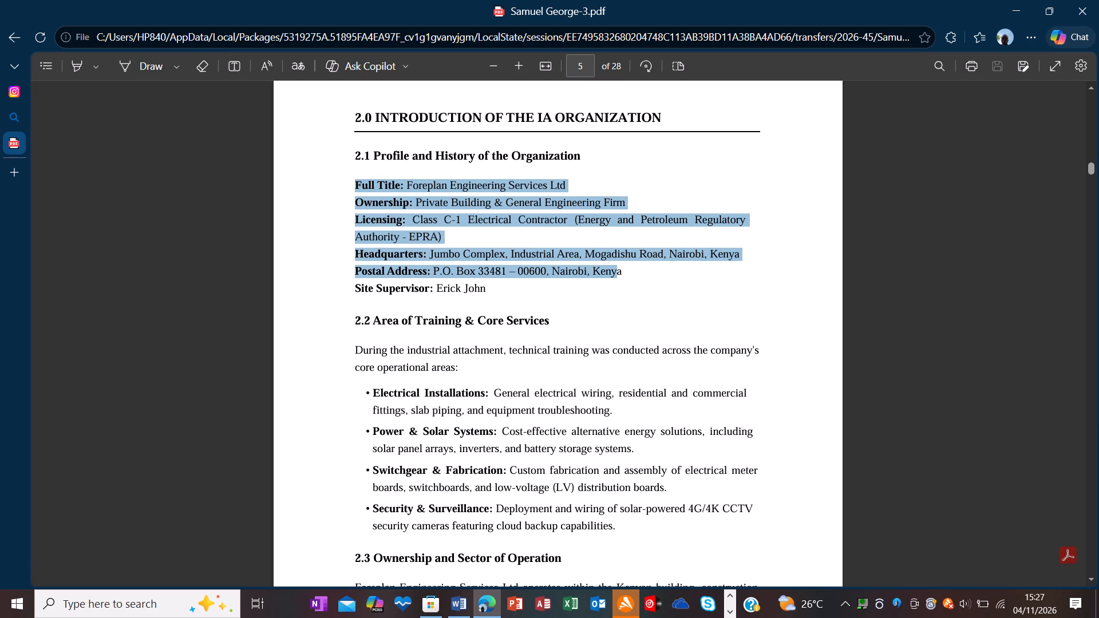
{"action": "left_click_drag", "start_coordinate": [646, 286], "coordinate": [502, 288]}
{"action": "left_click", "coordinate": [543, 160]}
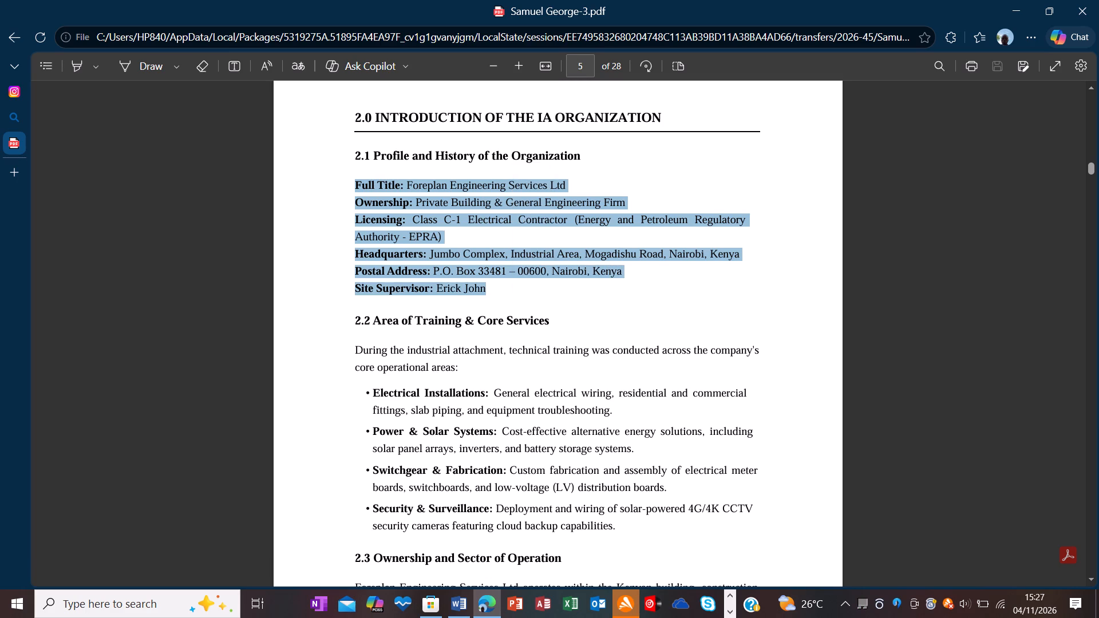
Switch back to the Word report and paste the copied organization details on the blank line below the 2.1 subheading.
{"action": "left_click", "coordinate": [459, 607]}
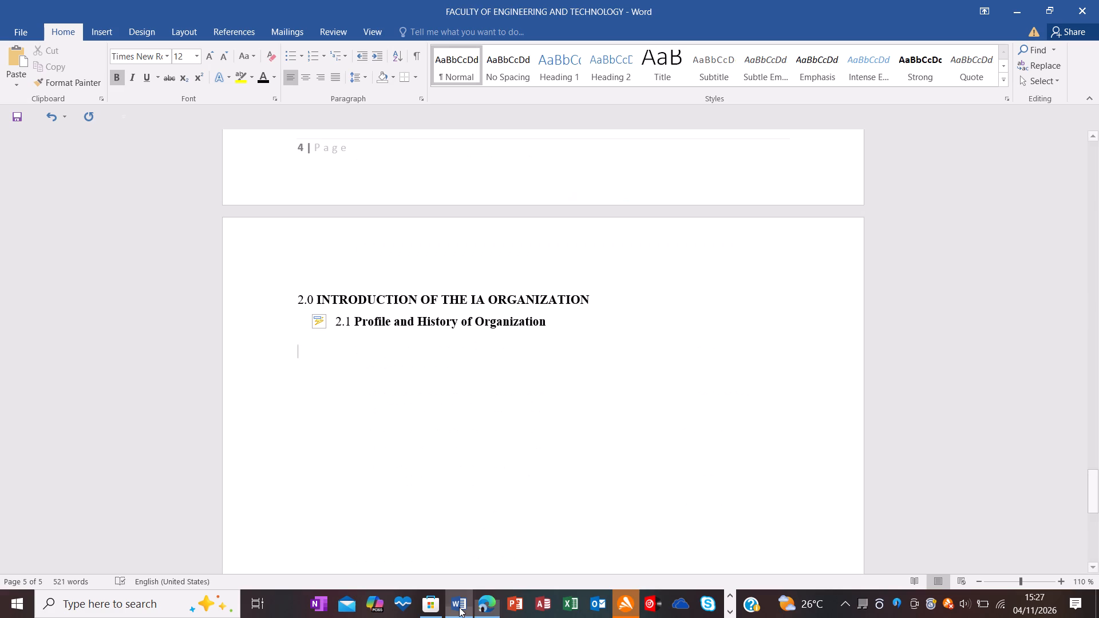
{"action": "left_click", "coordinate": [306, 343]}
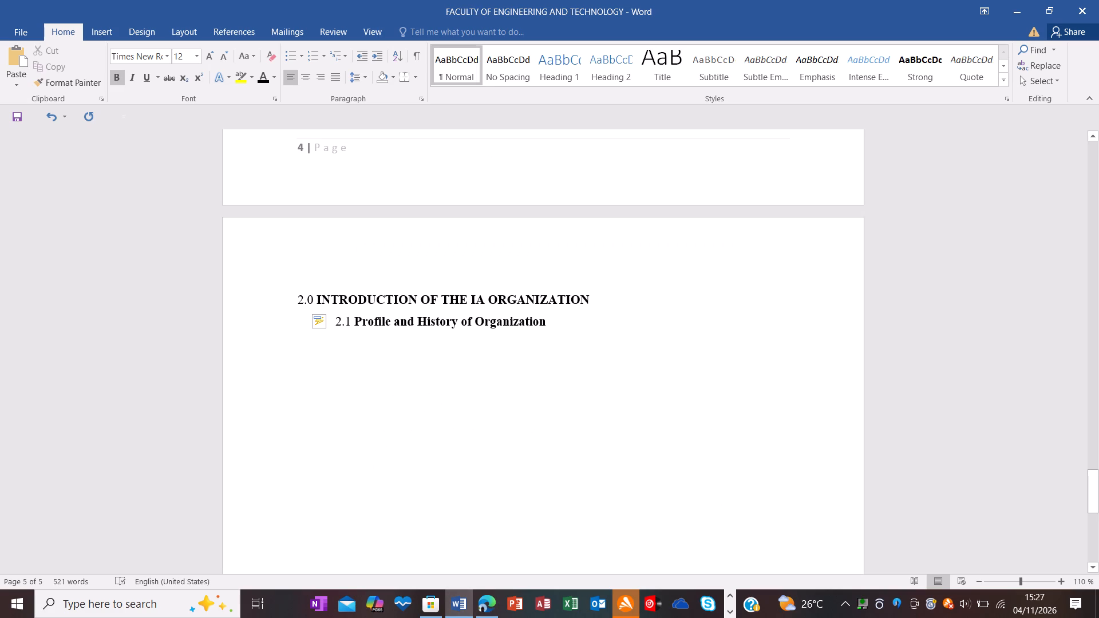
{"action": "left_click", "coordinate": [306, 354]}
{"action": "key", "text": "ctrl+v"}
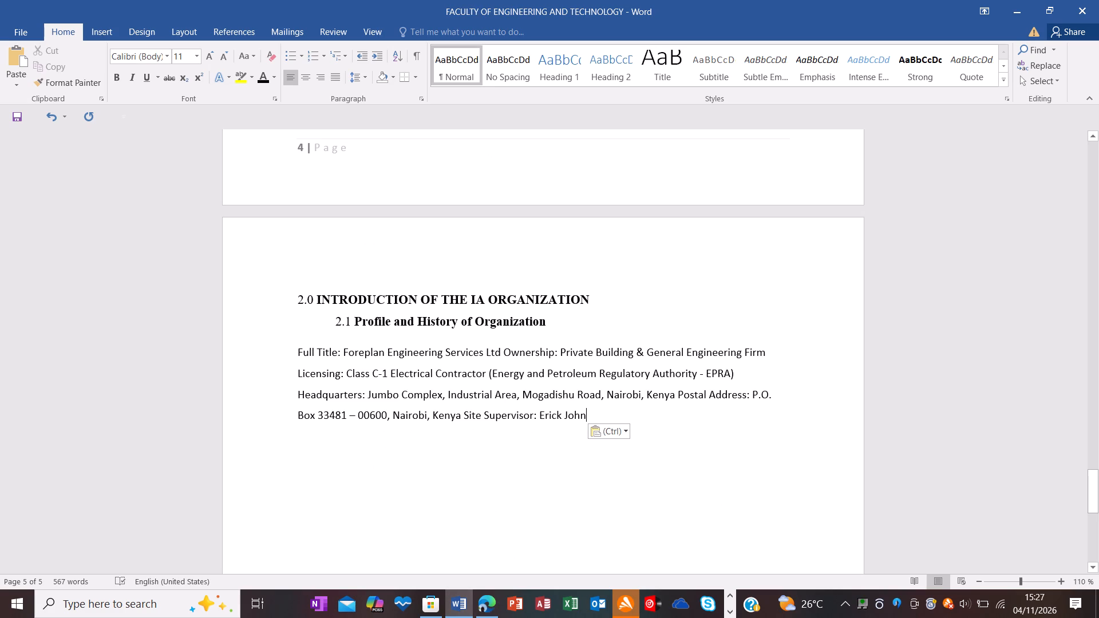
Break the pasted details into separate paragraphs starting at "Ownership", "Licensing", "Kenya Postal Address" and "Kenya Site Supervisor".
{"action": "left_click", "coordinate": [503, 350]}
{"action": "key", "text": "Return"}
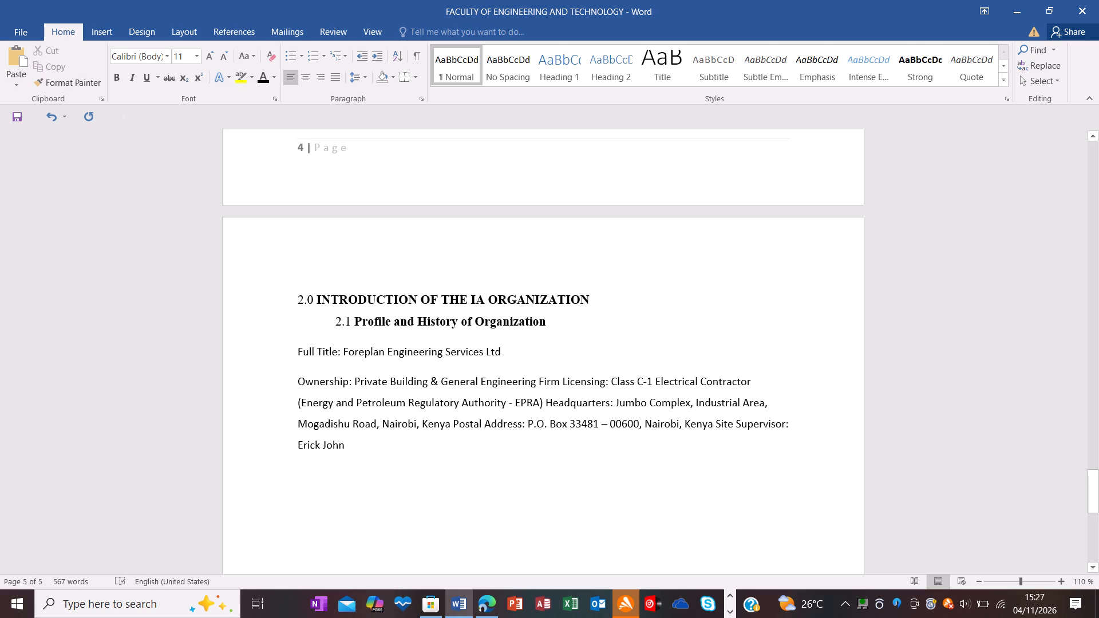
{"action": "left_click", "coordinate": [562, 381]}
{"action": "key", "text": "Return"}
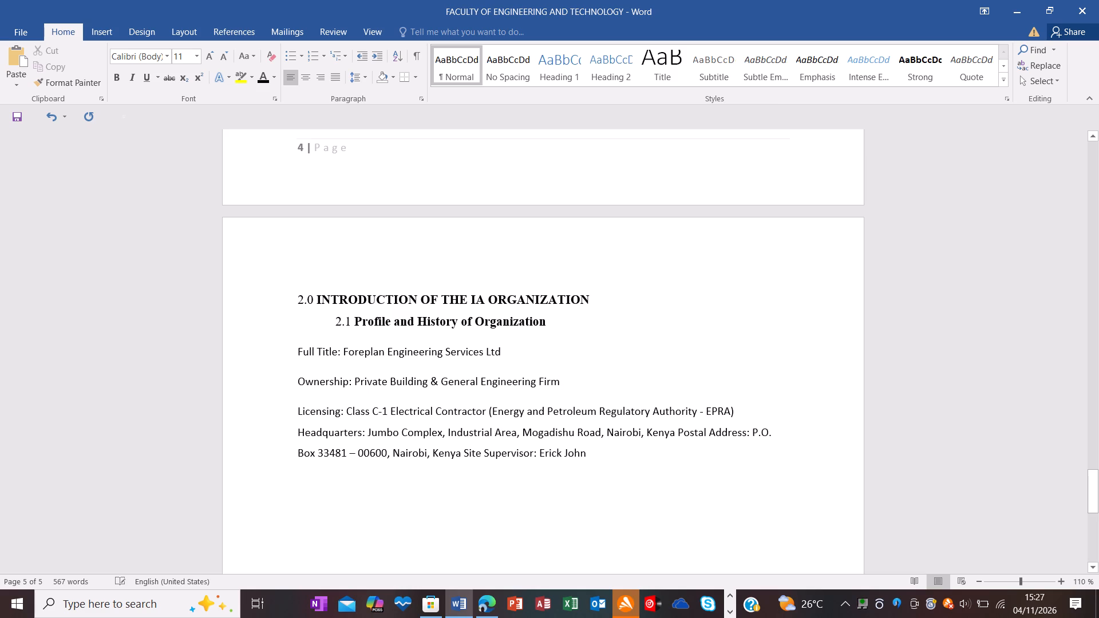
{"action": "left_click", "coordinate": [532, 427]}
{"action": "left_click", "coordinate": [646, 433]}
{"action": "key", "text": "Return"}
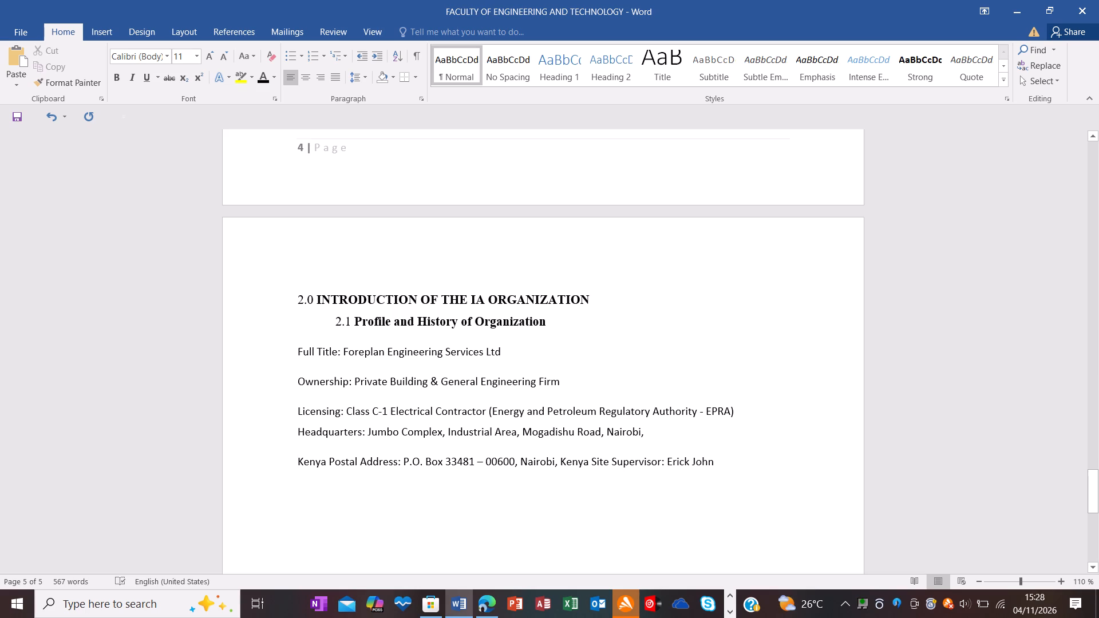
{"action": "left_click", "coordinate": [558, 459]}
{"action": "key", "text": "Return"}
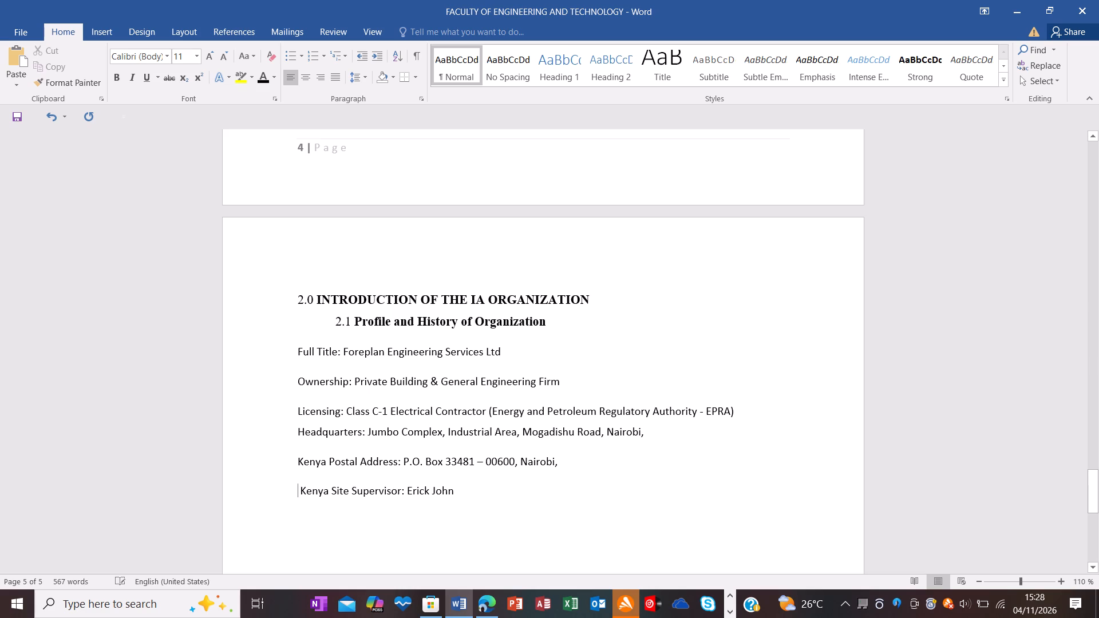
Format all the pasted organization details under 2.1 in Times New Roman, size 12.
{"action": "scroll", "coordinate": [748, 459], "scroll_direction": "down", "scroll_amount": 4}
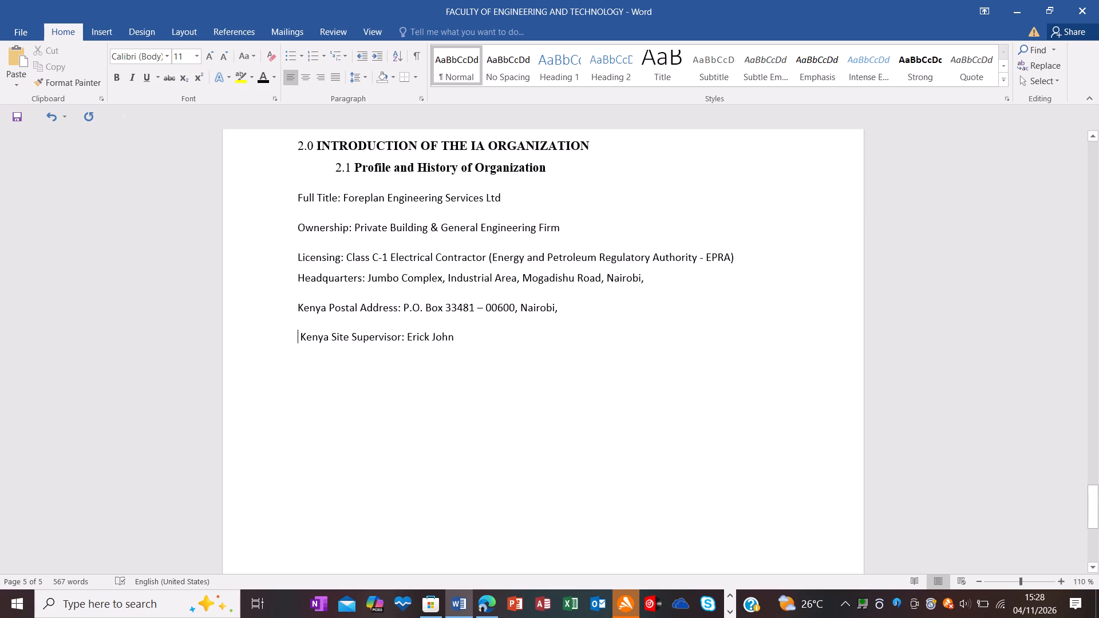
{"action": "left_click_drag", "start_coordinate": [299, 193], "coordinate": [441, 264]}
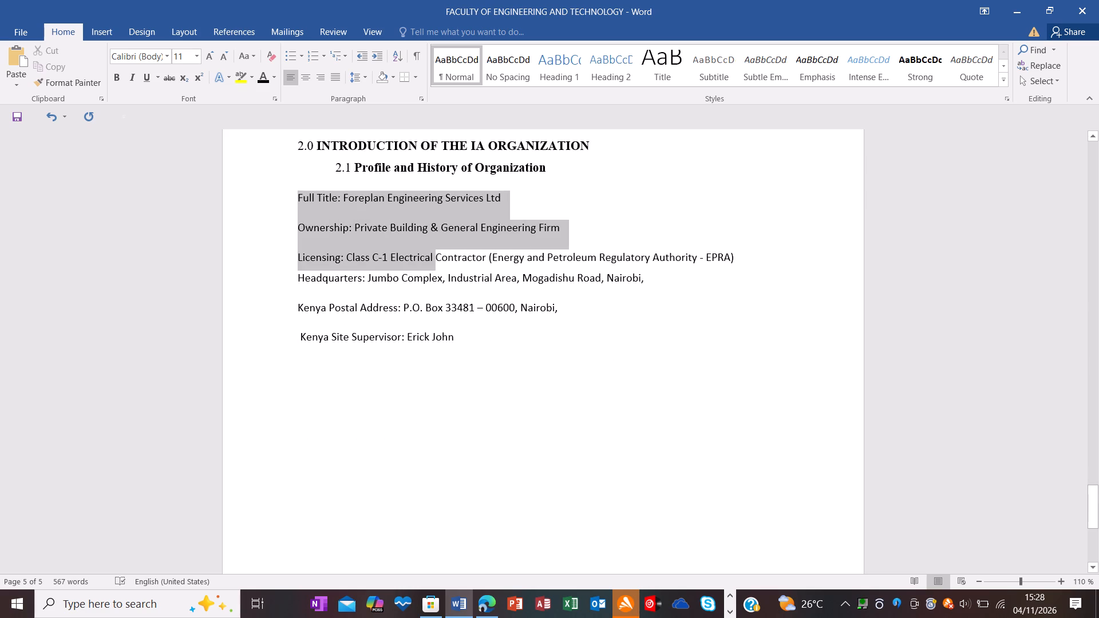
{"action": "left_click_drag", "start_coordinate": [441, 264], "coordinate": [643, 378]}
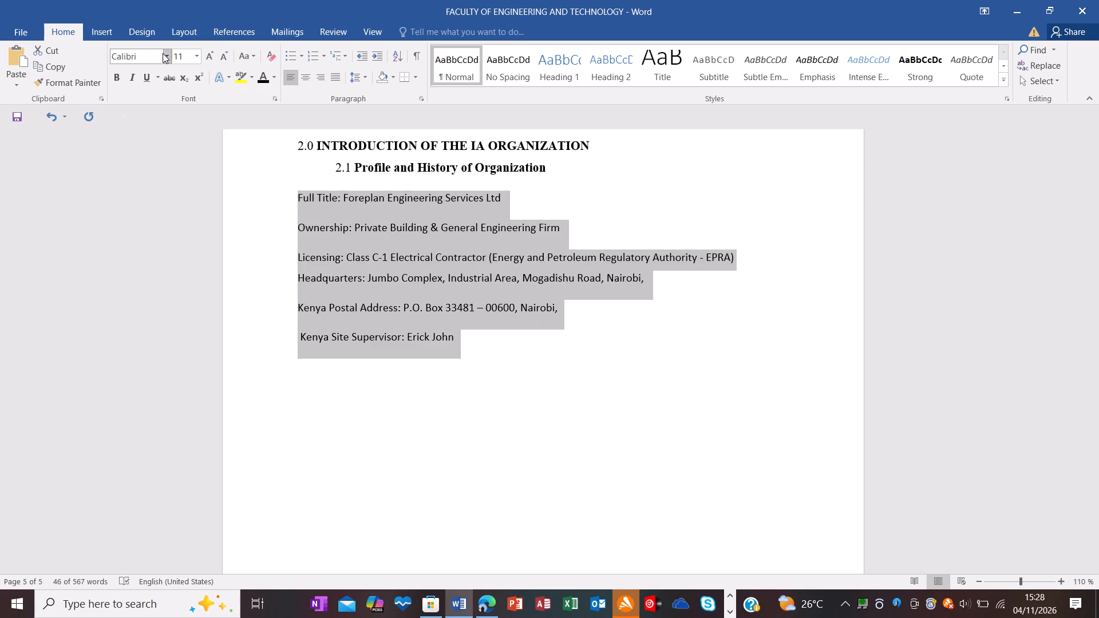
{"action": "left_click", "coordinate": [163, 52]}
{"action": "left_click", "coordinate": [165, 60]}
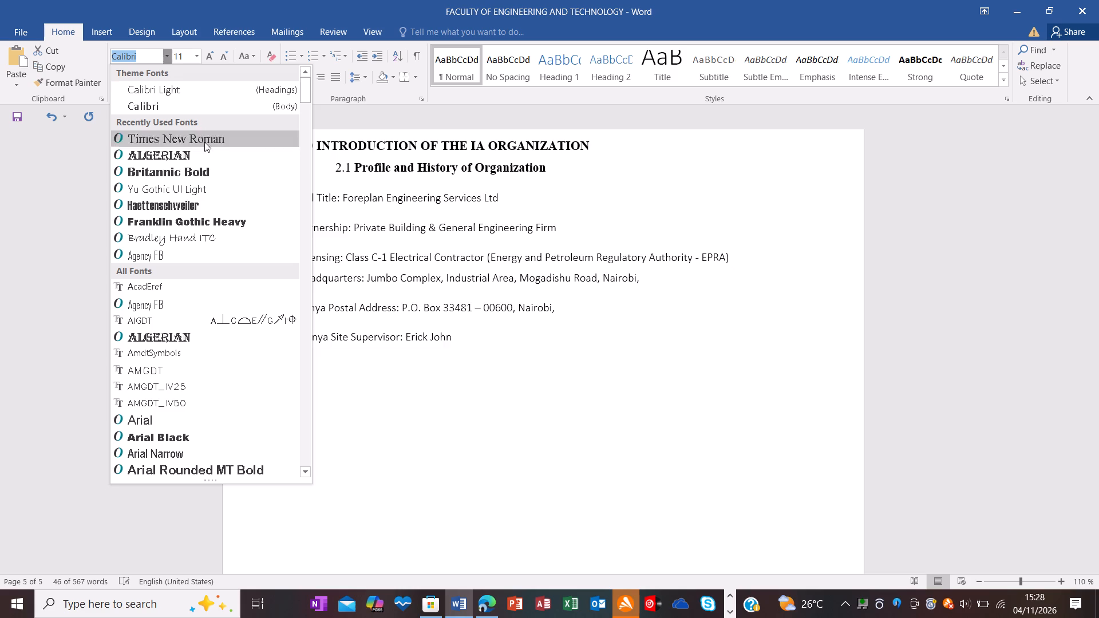
{"action": "left_click", "coordinate": [212, 145]}
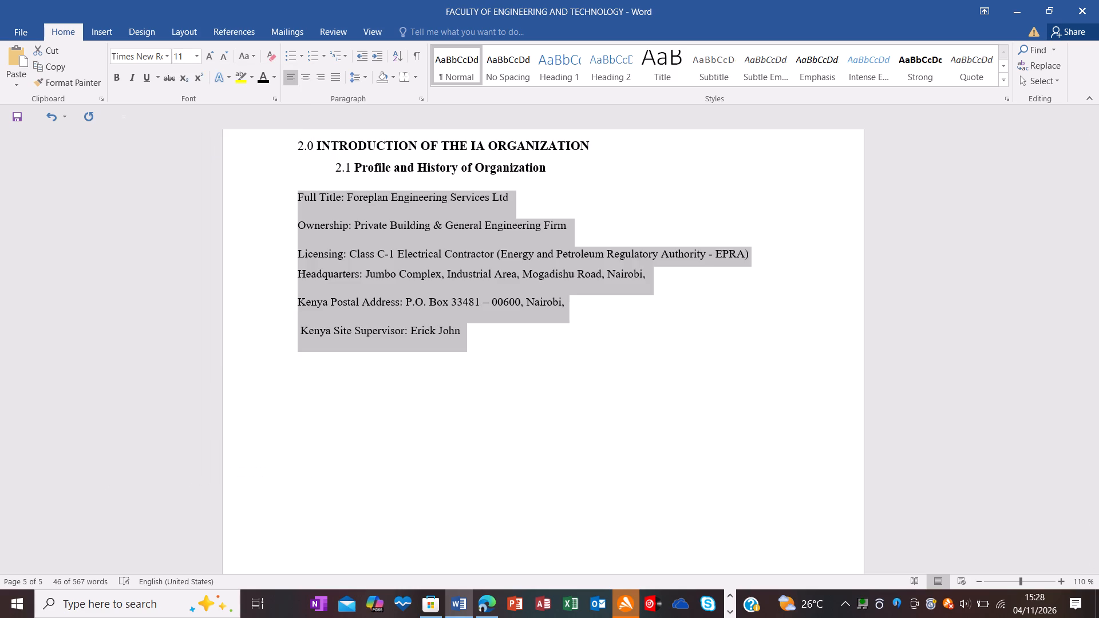
{"action": "left_click", "coordinate": [199, 58]}
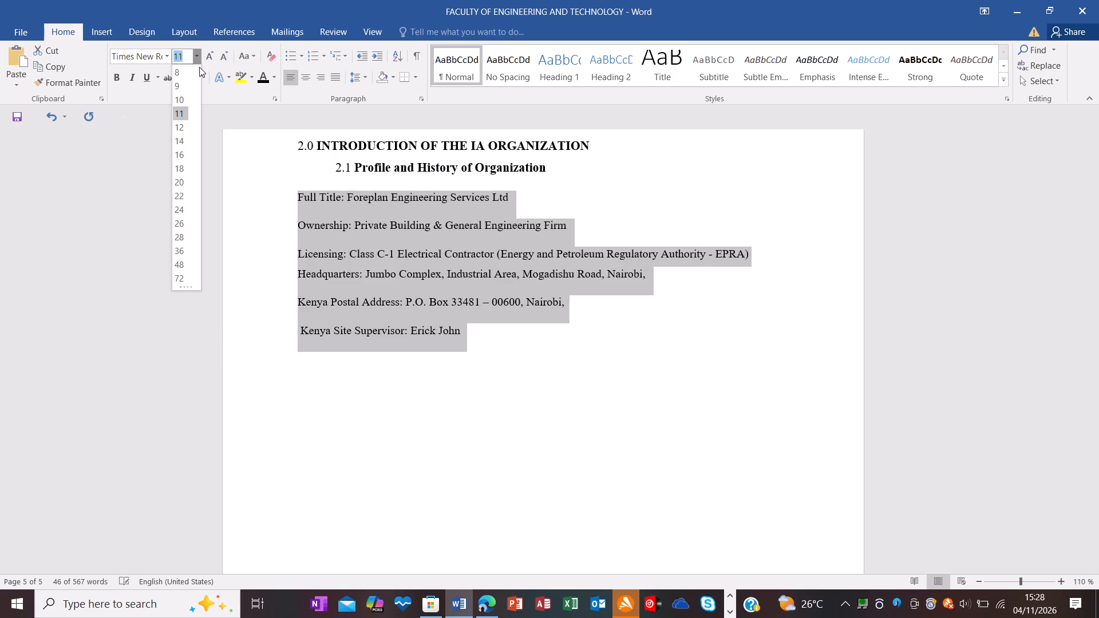
{"action": "left_click", "coordinate": [182, 124]}
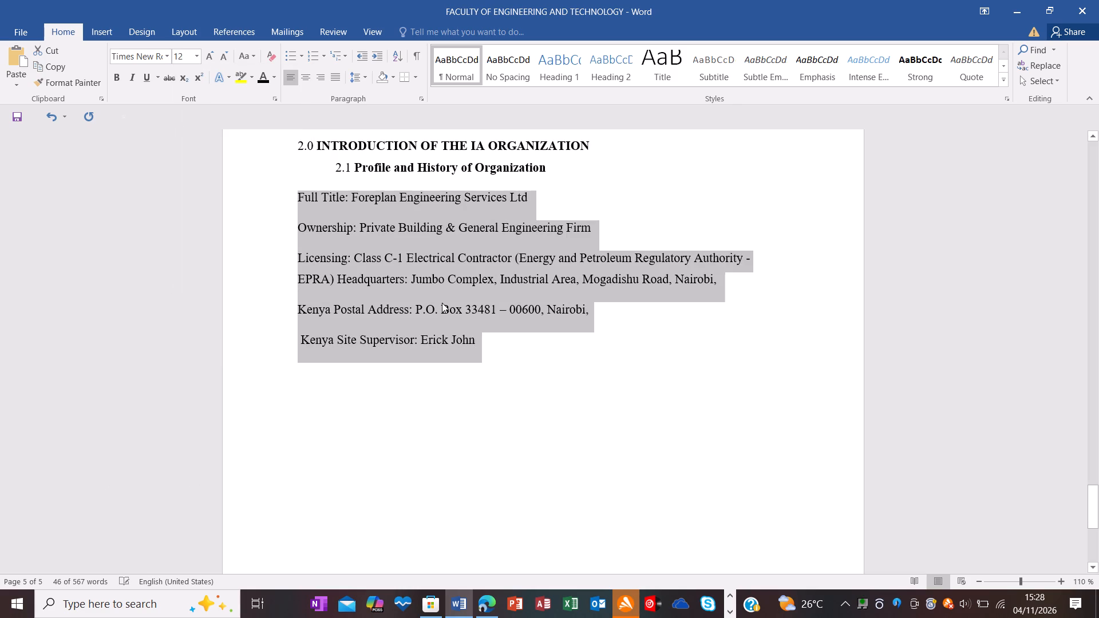
{"action": "left_click", "coordinate": [622, 433]}
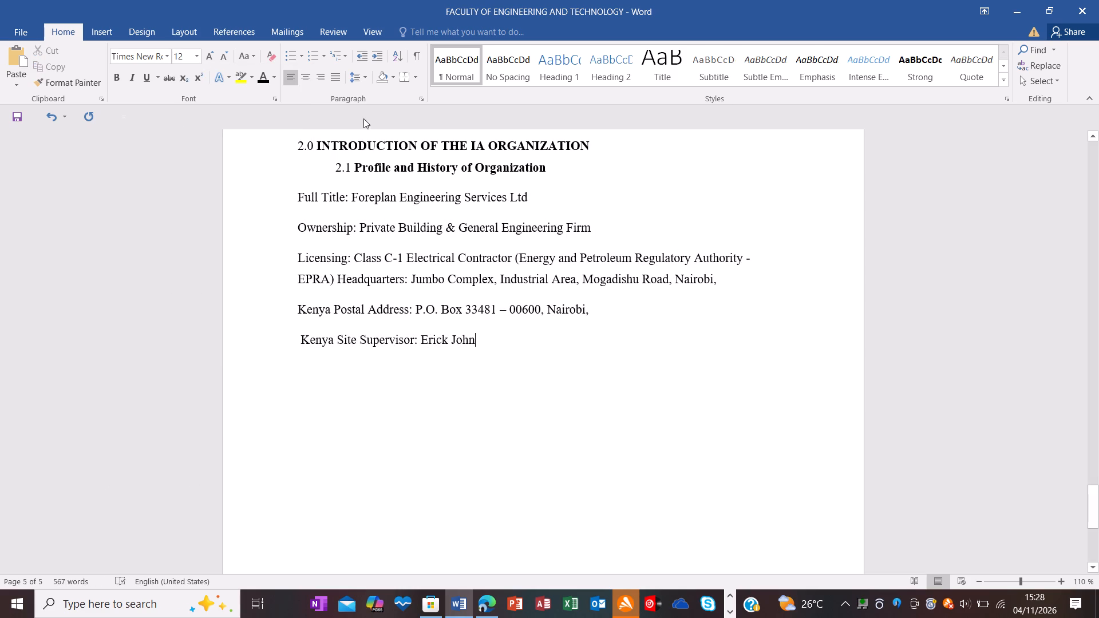
{"action": "left_click", "coordinate": [353, 84]}
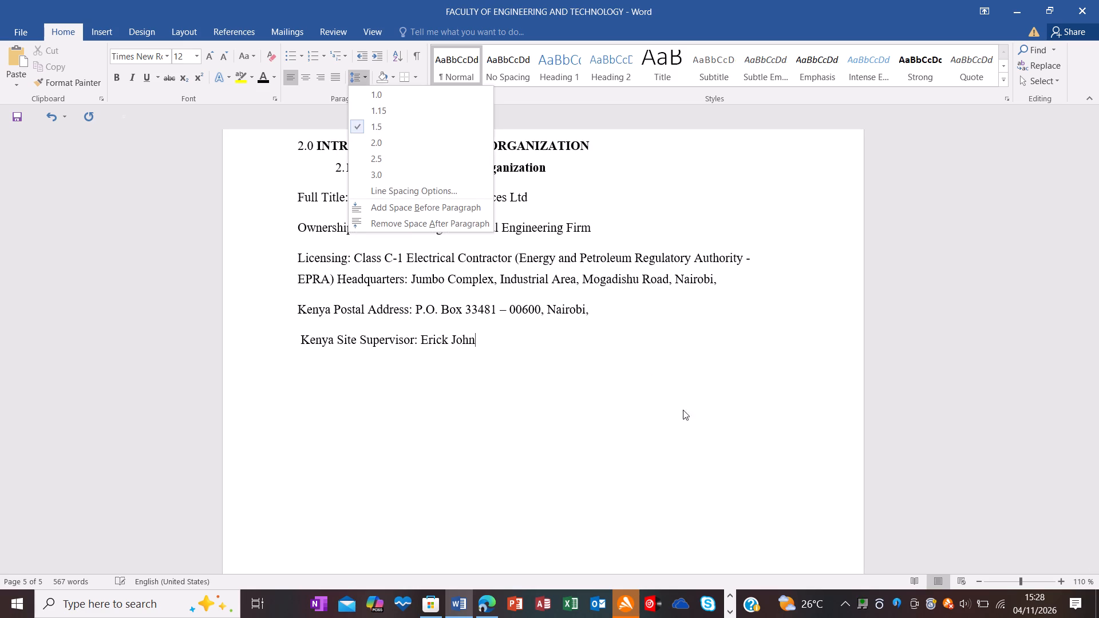
{"action": "left_click", "coordinate": [687, 411]}
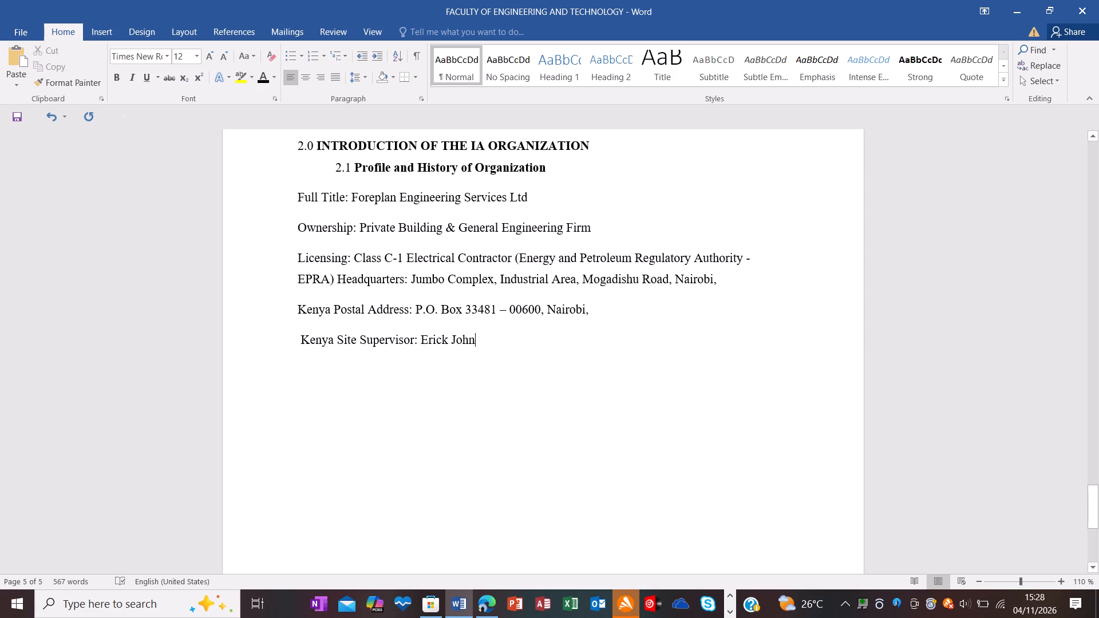
Replace the organization name after "Full Title:" in section 2.1 with "Sony Sugar Limited Company".
{"action": "left_click", "coordinate": [508, 201]}
{"action": "left_click", "coordinate": [536, 196]}
{"action": "key", "text": "BackSpace"}
{"action": "key", "text": "BackSpace"}
{"action": "key", "text": "BackSpace"}
{"action": "key", "text": "BackSpace"}
{"action": "key", "text": "BackSpace"}
{"action": "key", "text": "BackSpace"}
{"action": "key", "text": "BackSpace"}
{"action": "key", "text": "BackSpace"}
{"action": "key", "text": "BackSpace"}
{"action": "key", "text": "BackSpace"}
{"action": "key", "text": "BackSpace"}
{"action": "key", "text": "BackSpace"}
{"action": "key", "text": "BackSpace"}
{"action": "key", "text": "BackSpace"}
{"action": "key", "text": "BackSpace"}
{"action": "key", "text": "BackSpace"}
{"action": "key", "text": "BackSpace"}
{"action": "key", "text": "BackSpace"}
{"action": "key", "text": "BackSpace"}
{"action": "key", "text": "BackSpace"}
{"action": "key", "text": "BackSpace"}
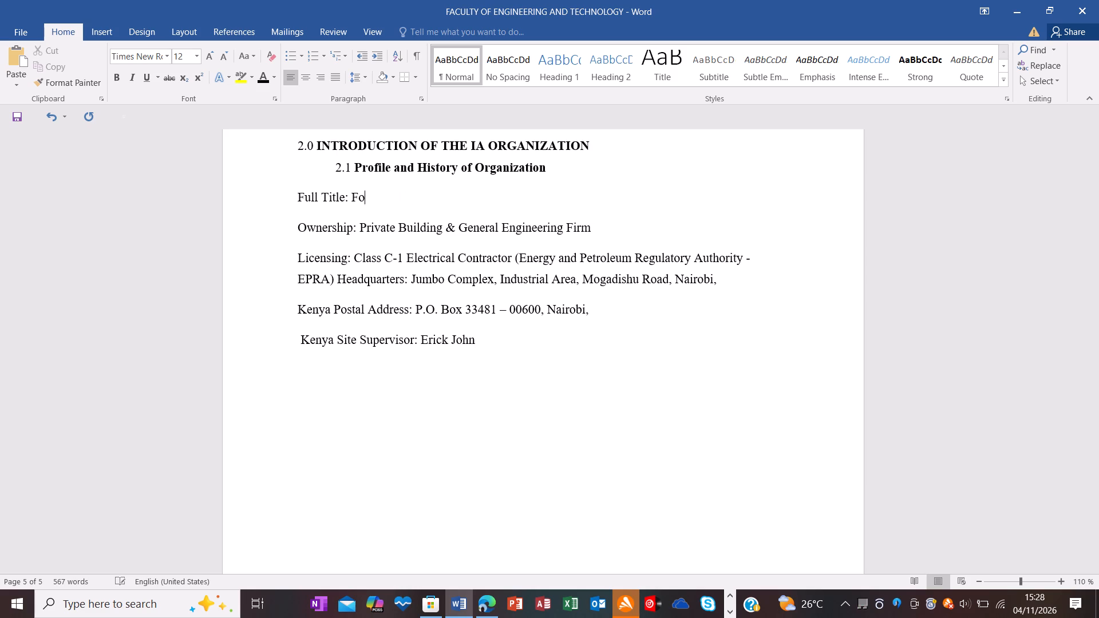
{"action": "key", "text": "BackSpace"}
{"action": "key", "text": "BackSpace"}
{"action": "key", "text": "s"}
{"action": "type", "text": "on"}
{"action": "key", "text": "y"}
{"action": "key", "text": "space"}
{"action": "type", "text": "Su"}
{"action": "type", "text": "gar Limtes"}
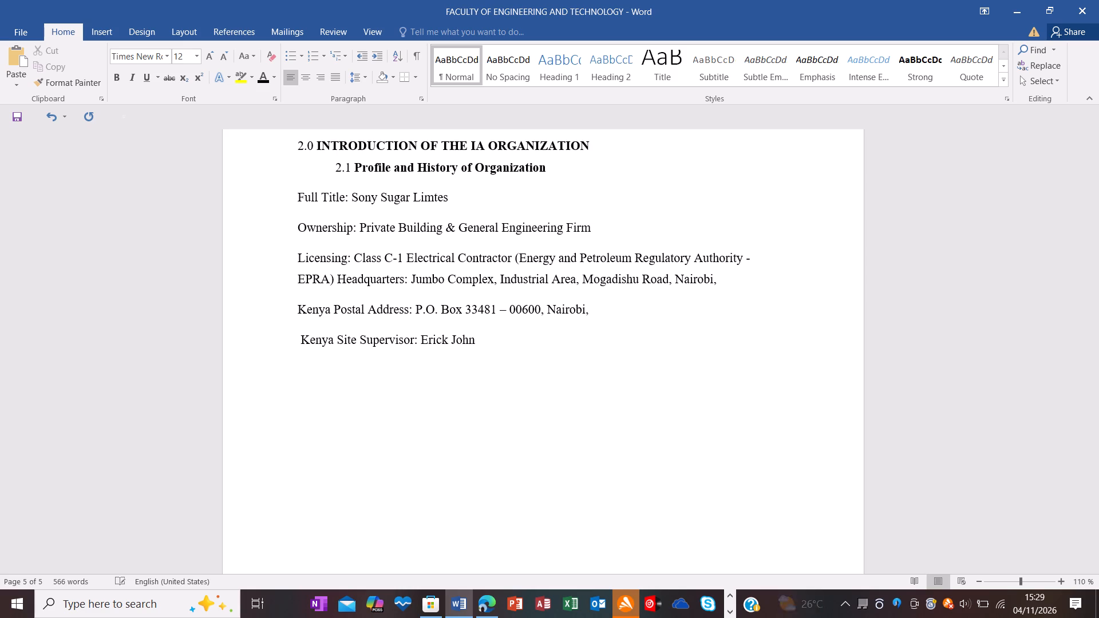
{"action": "key", "text": "BackSpace"}
{"action": "key", "text": "d"}
{"action": "left_click", "coordinate": [433, 193]}
{"action": "key", "text": "i"}
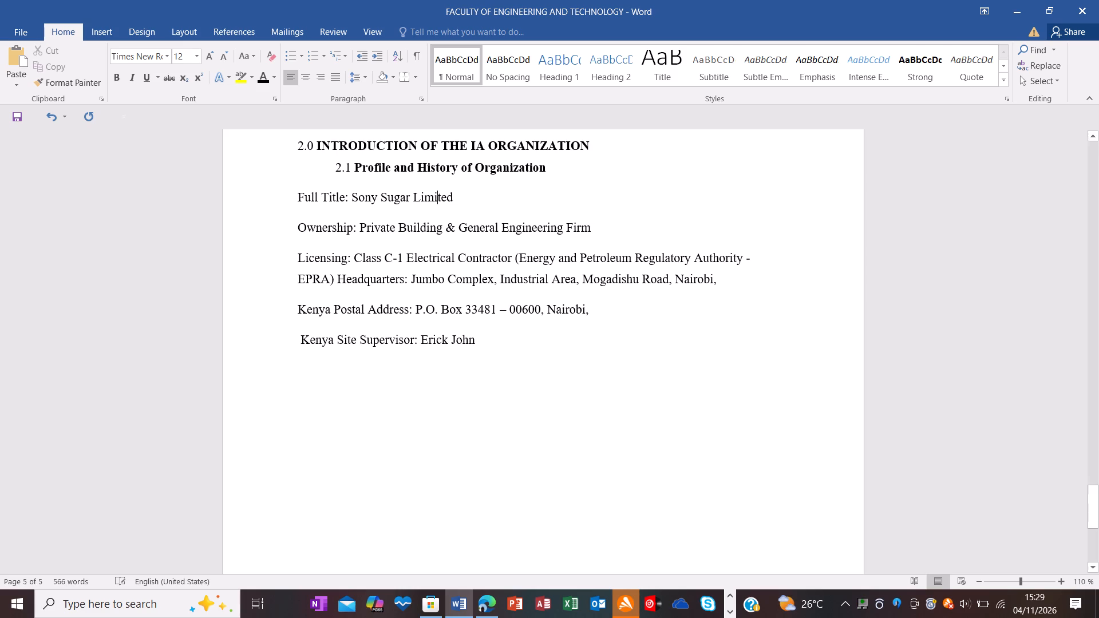
{"action": "left_click", "coordinate": [458, 193]}
{"action": "key", "text": "space"}
{"action": "type", "text": "F"}
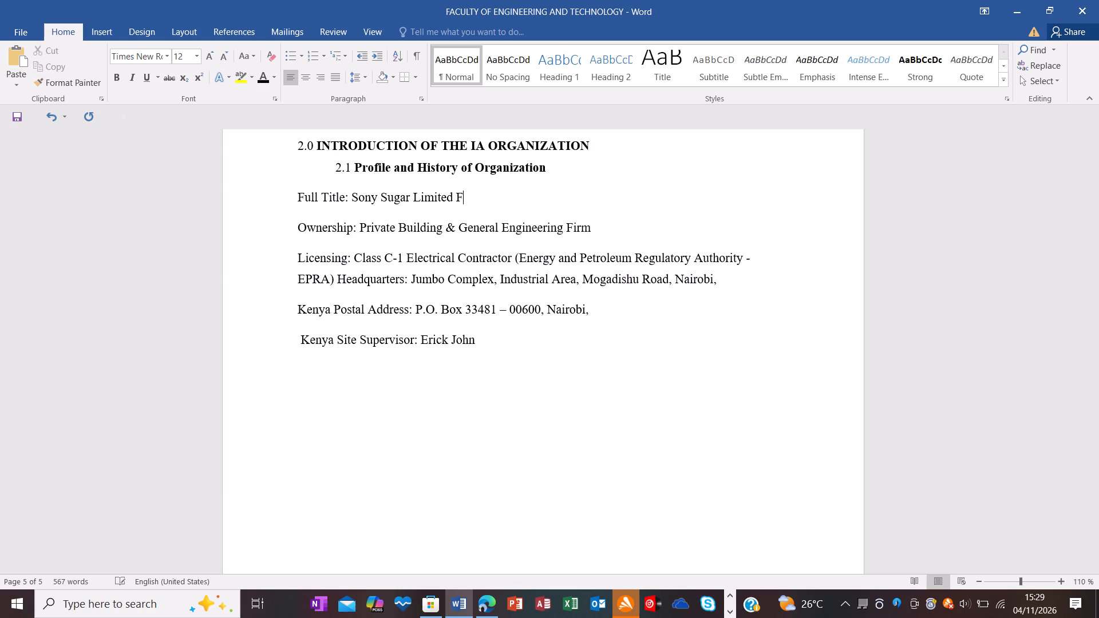
{"action": "key", "text": "shift+BackSpace"}
{"action": "type", "text": "COMP"}
{"action": "key", "text": "BackSpace"}
{"action": "key", "text": "BackSpace"}
{"action": "key", "text": "BackSpace"}
{"action": "type", "text": "ompany"}
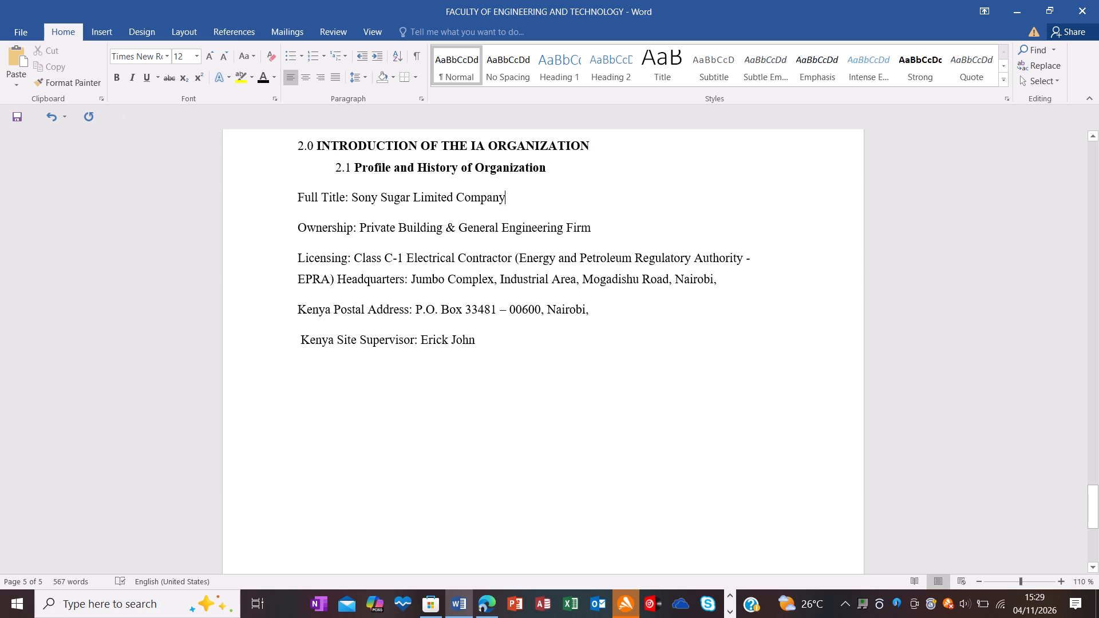
Replace the text after "Ownership:" in section 2.1 with "Public Limited Company".
{"action": "left_click", "coordinate": [588, 232]}
{"action": "key", "text": "BackSpace"}
{"action": "key", "text": "BackSpace"}
{"action": "key", "text": "BackSpace"}
{"action": "key", "text": "BackSpace"}
{"action": "key", "text": "BackSpace"}
{"action": "key", "text": "BackSpace"}
{"action": "key", "text": "BackSpace"}
{"action": "key", "text": "BackSpace"}
{"action": "key", "text": "BackSpace"}
{"action": "key", "text": "BackSpace"}
{"action": "key", "text": "BackSpace"}
{"action": "key", "text": "BackSpace"}
{"action": "key", "text": "BackSpace"}
{"action": "key", "text": "BackSpace"}
{"action": "key", "text": "BackSpace"}
{"action": "key", "text": "BackSpace"}
{"action": "key", "text": "BackSpace"}
{"action": "key", "text": "BackSpace"}
{"action": "key", "text": "BackSpace"}
{"action": "key", "text": "BackSpace"}
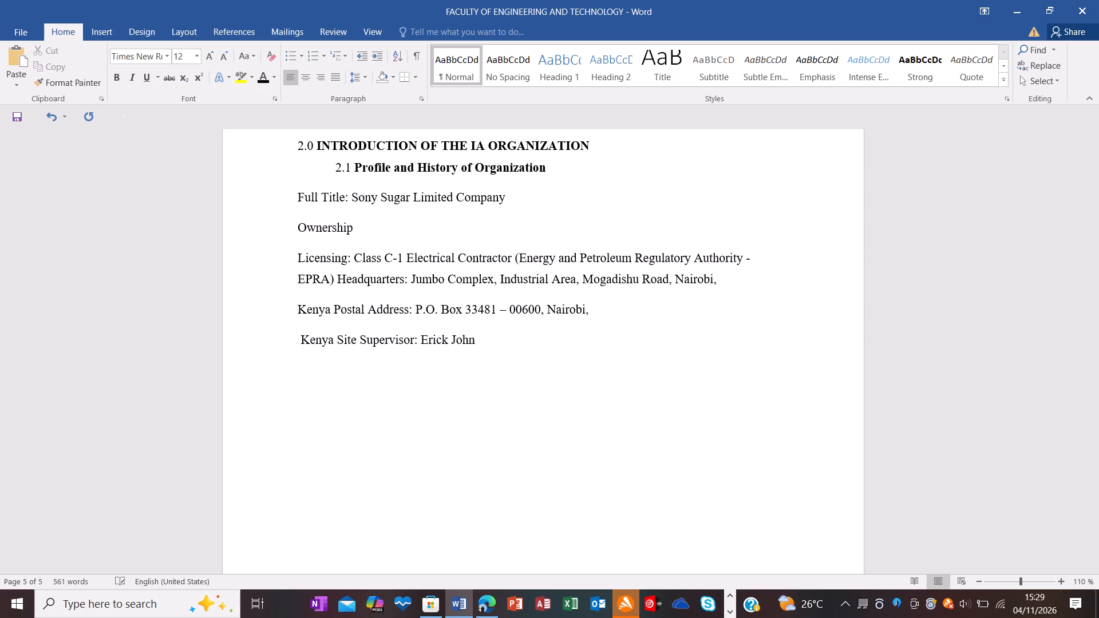
{"action": "key", "text": "space"}
{"action": "key", "text": "BackSpace"}
{"action": "left_click", "coordinate": [55, 114]}
{"action": "left_click", "coordinate": [54, 114]}
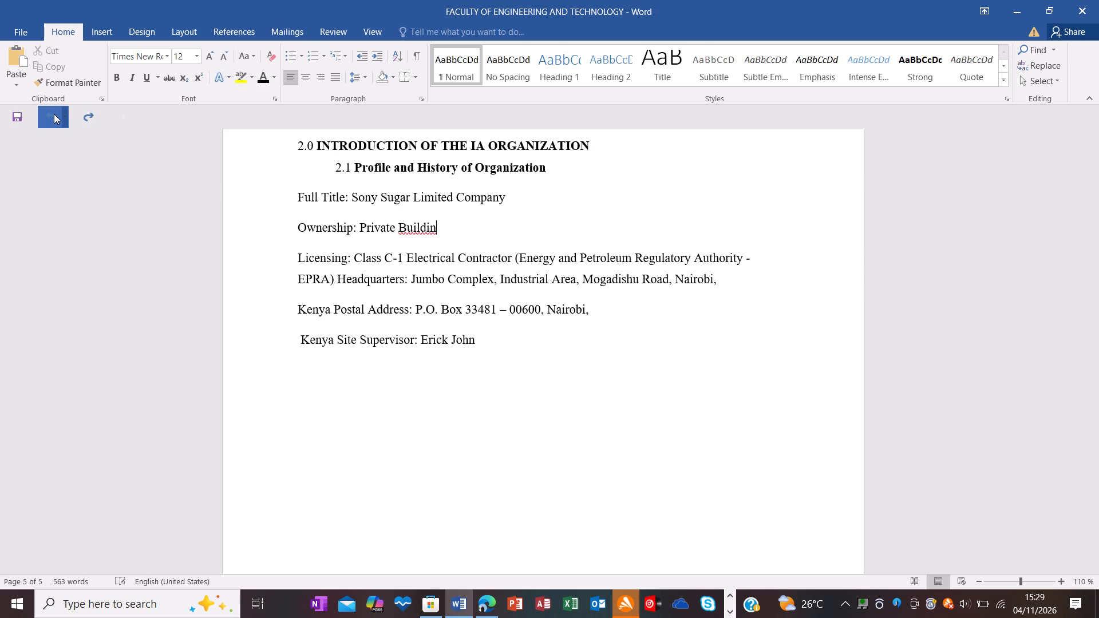
{"action": "key", "text": "BackSpace"}
{"action": "key", "text": "BackSpace"}
{"action": "key", "text": "BackSpace"}
{"action": "key", "text": "BackSpace"}
{"action": "key", "text": "BackSpace"}
{"action": "key", "text": "BackSpace"}
{"action": "key", "text": "BackSpace"}
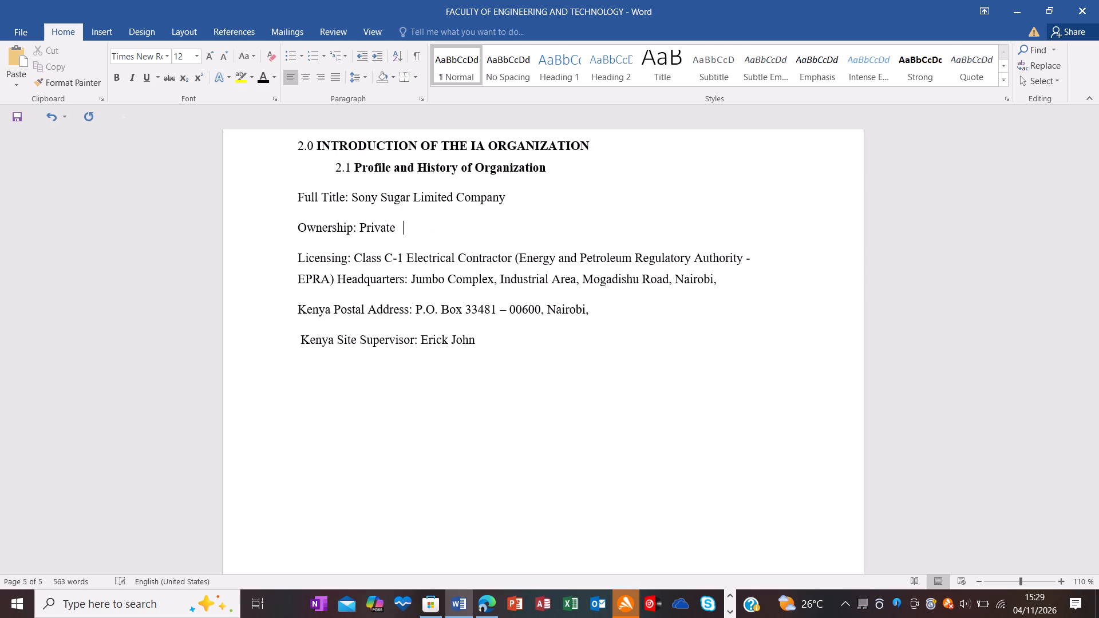
{"action": "key", "text": "BackSpace"}
{"action": "key", "text": "BackSpace"}
{"action": "key", "text": "BackSpace"}
{"action": "key", "text": "BackSpace"}
{"action": "key", "text": "BackSpace"}
{"action": "key", "text": "BackSpace"}
{"action": "key", "text": "BackSpace"}
{"action": "type", "text": "ublic"}
{"action": "key", "text": "space"}
{"action": "type", "text": "Limited co"}
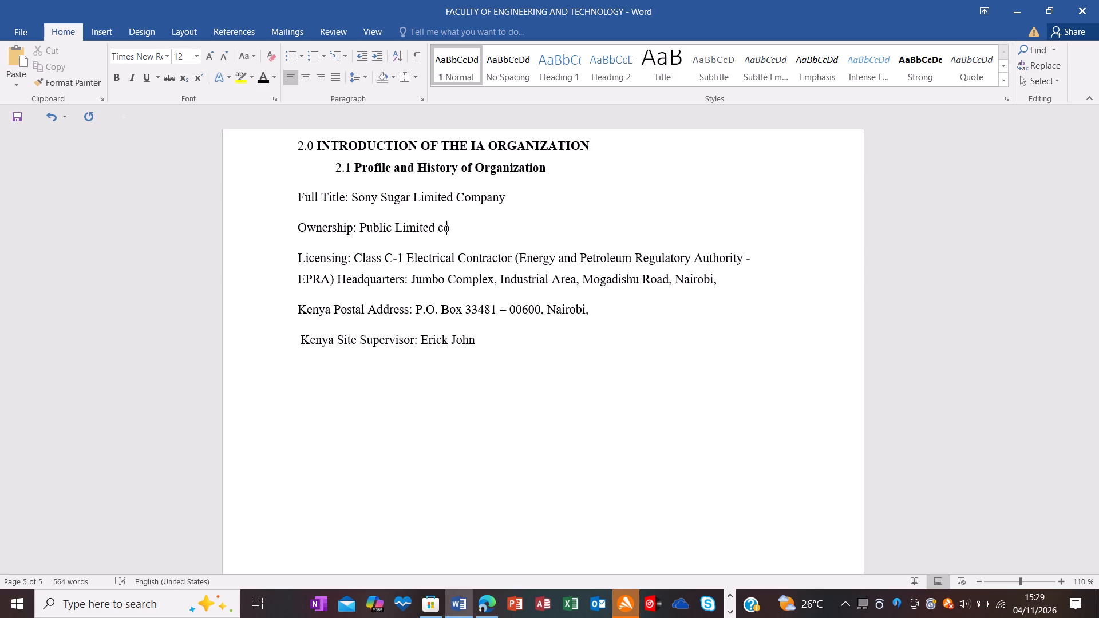
{"action": "key", "text": "BackSpace"}
{"action": "type", "text": "com"}
{"action": "key", "text": "BackSpace"}
{"action": "key", "text": "BackSpace"}
{"action": "key", "text": "BackSpace"}
{"action": "key", "text": "BackSpace"}
{"action": "type", "text": "Company"}
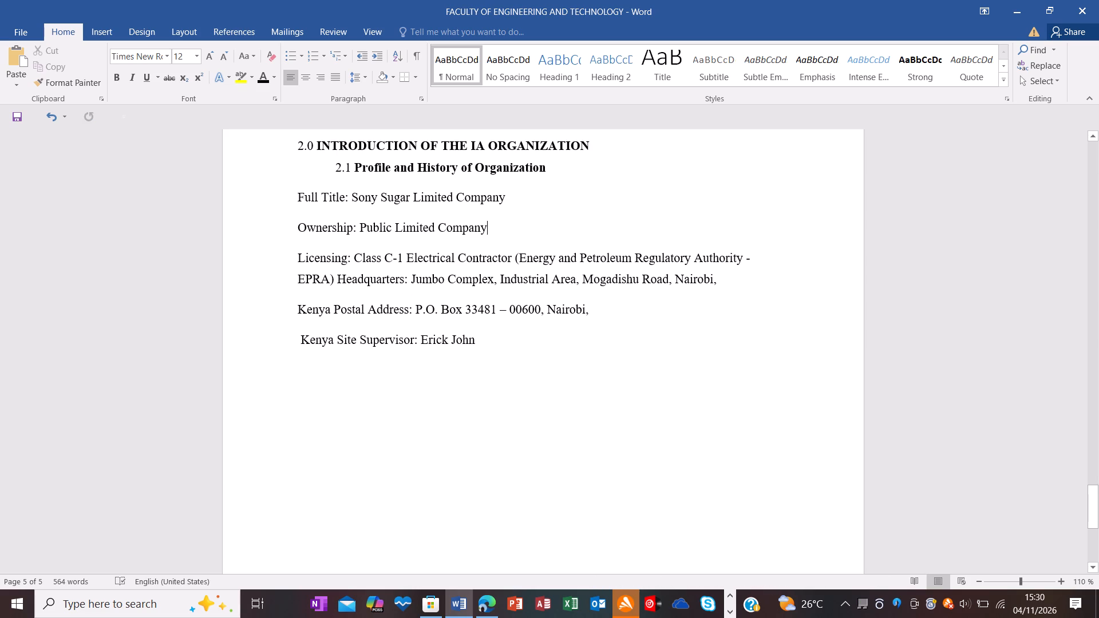
Break the Licensing paragraph after "EPRA)" so that "Headquarters" starts its own paragraph.
{"action": "left_click", "coordinate": [335, 278]}
{"action": "key", "text": "Return"}
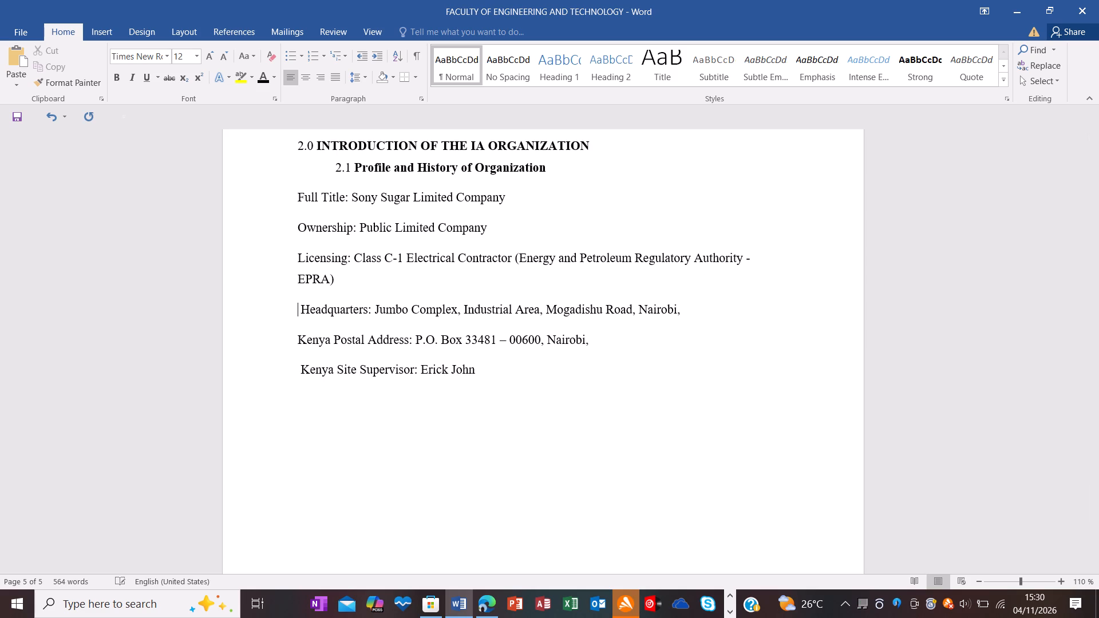
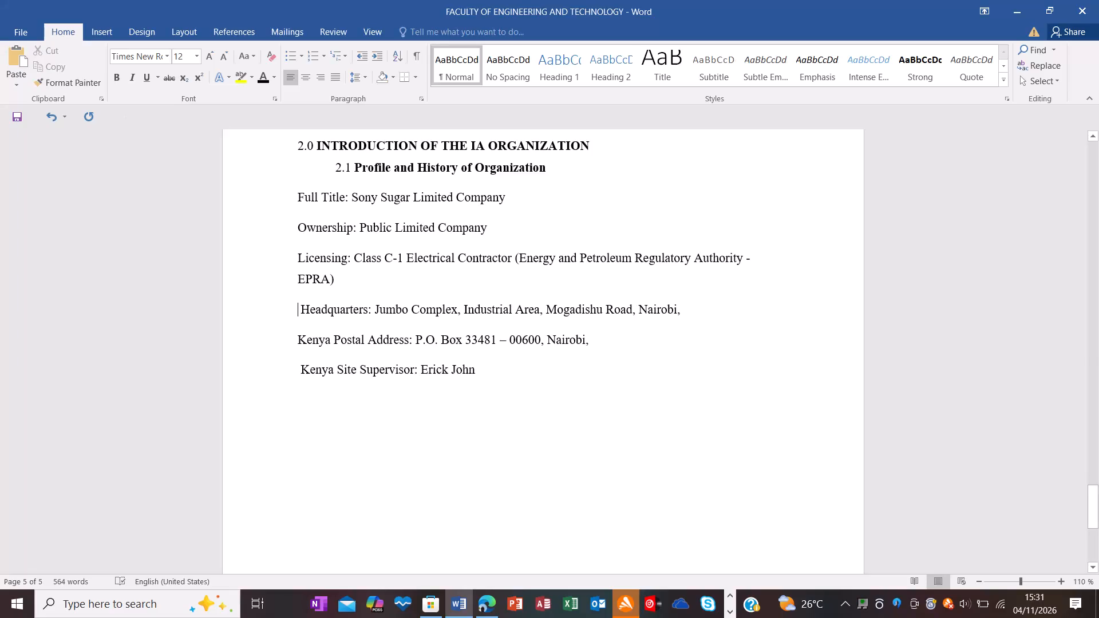
Change the contractor class in the Licensing line of section 2.1 to "Class A-1".
{"action": "double_click", "coordinate": [395, 259]}
{"action": "key", "text": "BackSpace"}
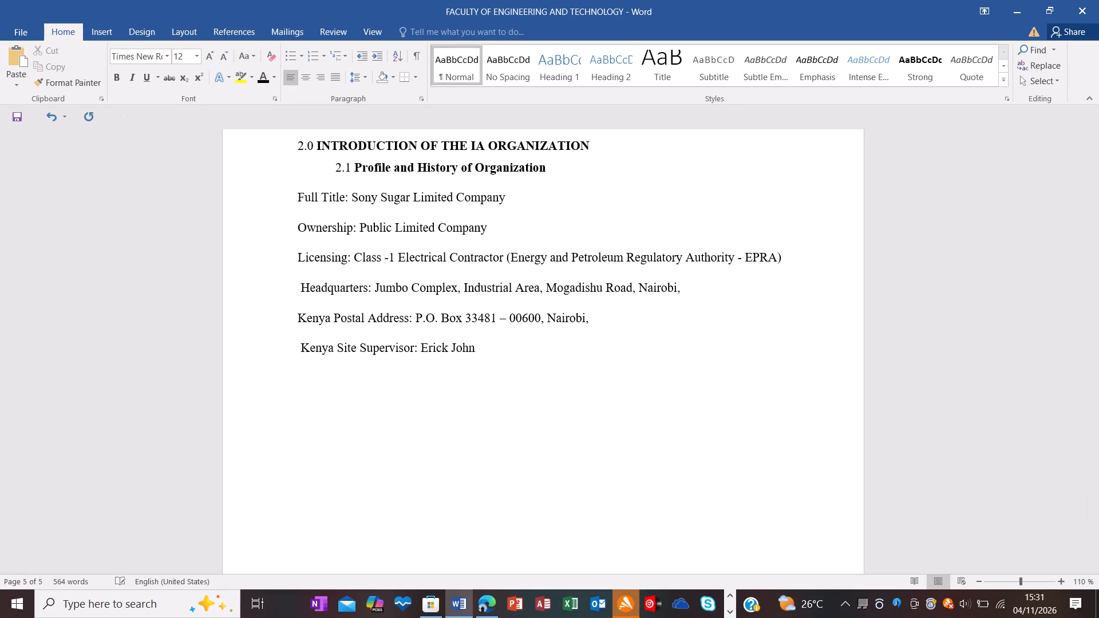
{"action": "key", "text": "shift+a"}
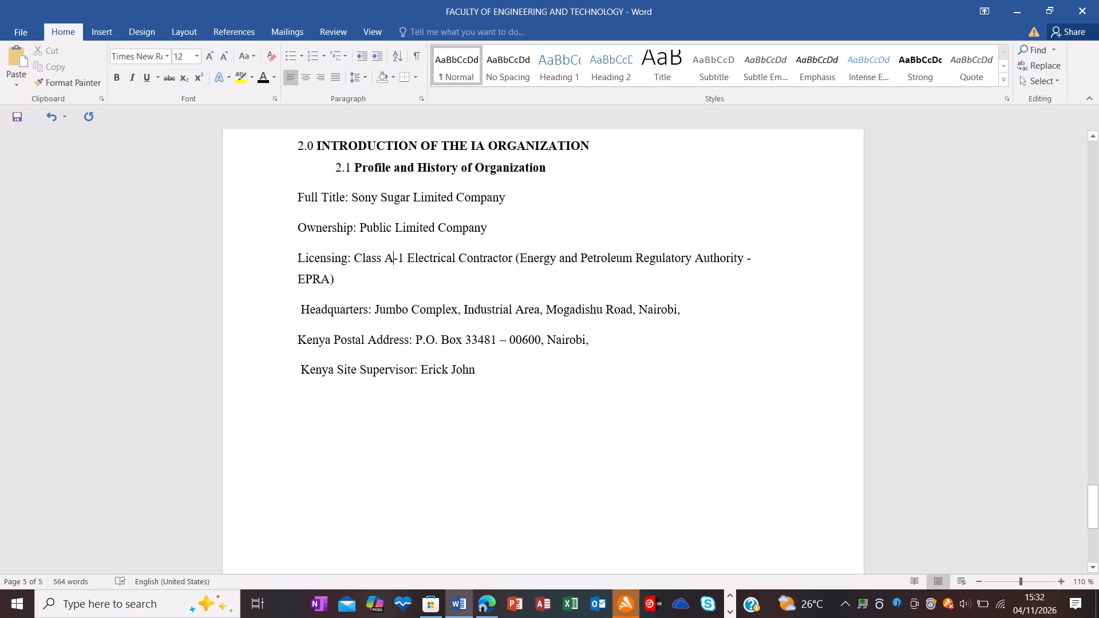
Replace the location after "Headquarters:" in section 2.1 with "Sare-Awendo, Migori, Kenya".
{"action": "left_click", "coordinate": [685, 310]}
{"action": "key", "text": "BackSpace"}
{"action": "key", "text": "BackSpace"}
{"action": "key", "text": "BackSpace"}
{"action": "key", "text": "BackSpace"}
{"action": "key", "text": "BackSpace"}
{"action": "key", "text": "BackSpace"}
{"action": "key", "text": "BackSpace"}
{"action": "key", "text": "BackSpace"}
{"action": "key", "text": "BackSpace"}
{"action": "key", "text": "BackSpace"}
{"action": "key", "text": "BackSpace"}
{"action": "key", "text": "BackSpace"}
{"action": "key", "text": "BackSpace"}
{"action": "key", "text": "BackSpace"}
{"action": "key", "text": "BackSpace"}
{"action": "key", "text": "BackSpace"}
{"action": "key", "text": "BackSpace"}
{"action": "key", "text": "BackSpace"}
{"action": "key", "text": "BackSpace"}
{"action": "key", "text": "BackSpace"}
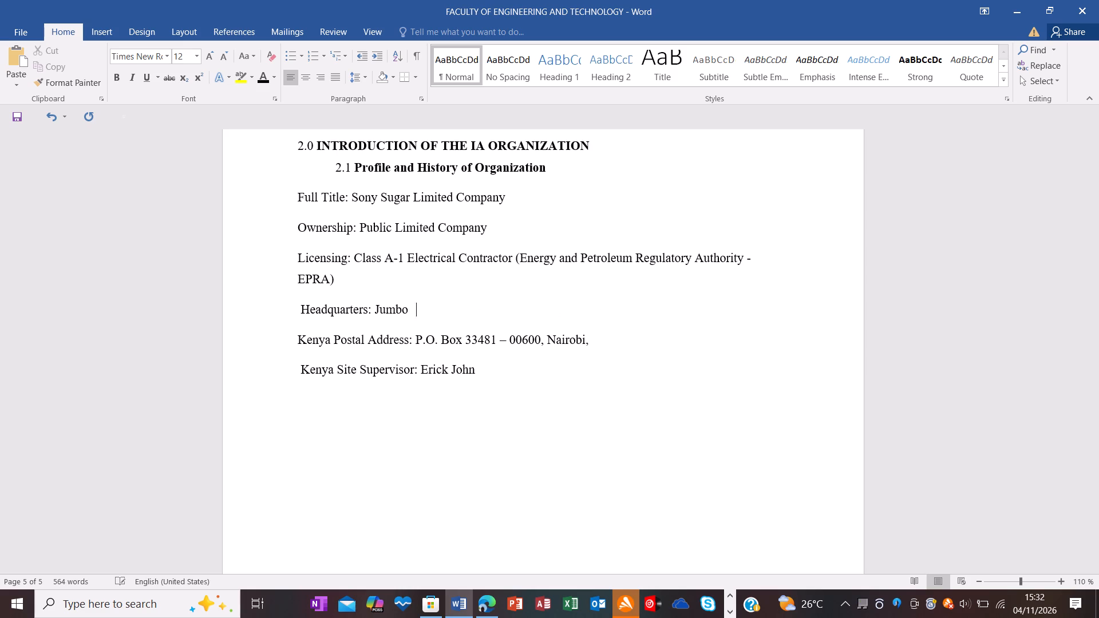
{"action": "key", "text": "BackSpace"}
{"action": "key", "text": "BackSpace"}
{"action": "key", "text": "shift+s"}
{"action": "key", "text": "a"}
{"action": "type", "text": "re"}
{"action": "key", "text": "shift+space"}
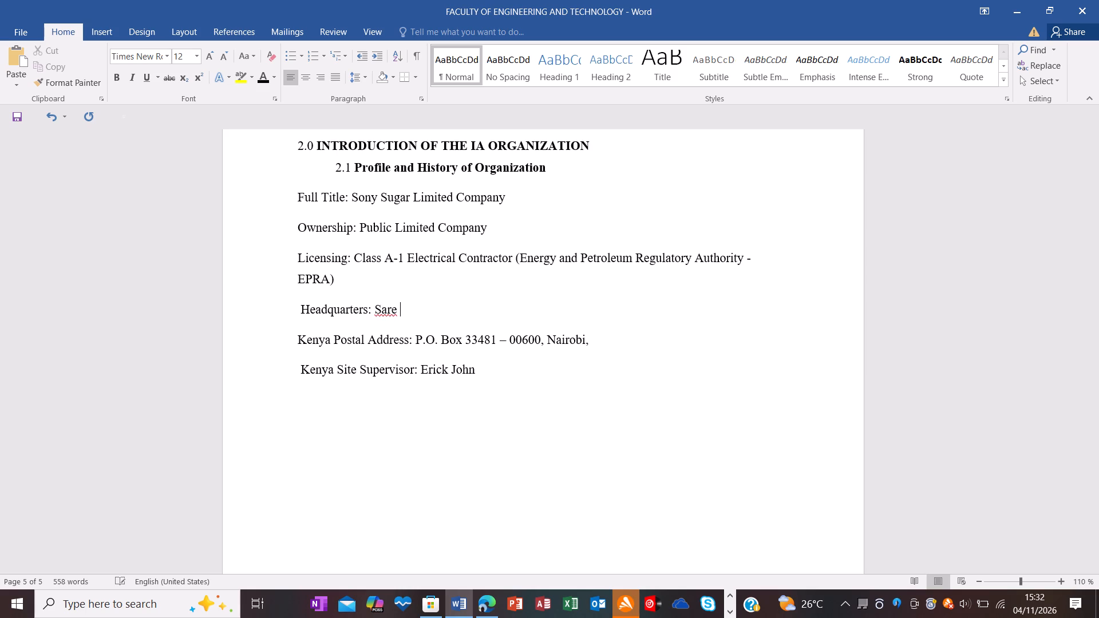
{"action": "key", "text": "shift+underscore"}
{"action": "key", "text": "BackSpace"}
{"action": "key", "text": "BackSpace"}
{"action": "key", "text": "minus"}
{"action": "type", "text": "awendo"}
{"action": "left_click", "coordinate": [406, 315]}
{"action": "key", "text": "BackSpace"}
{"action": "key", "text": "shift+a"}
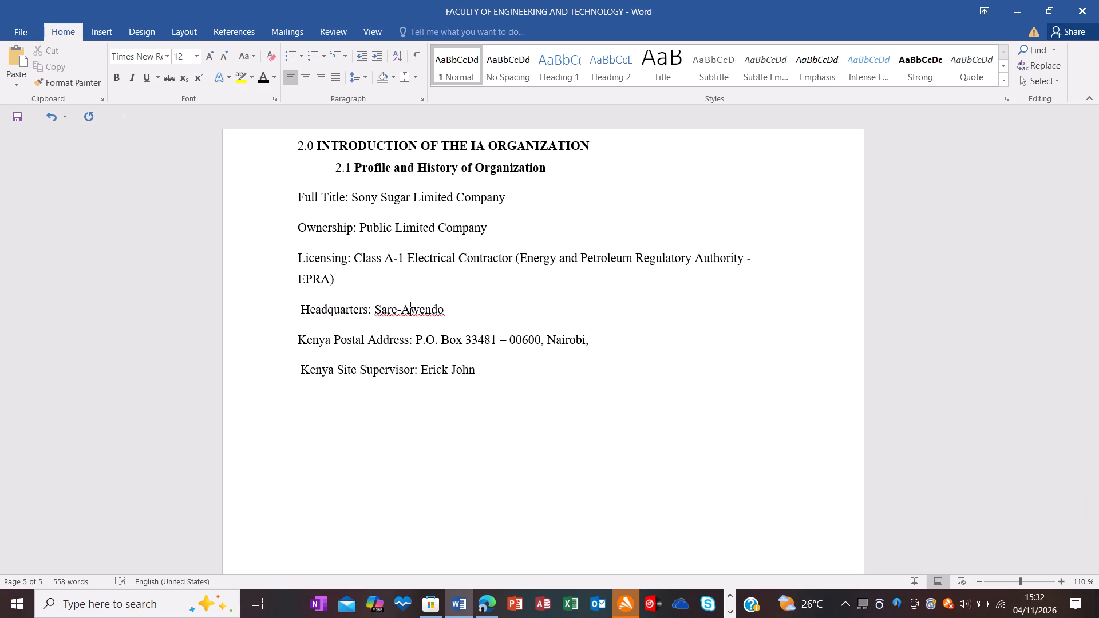
{"action": "left_click", "coordinate": [446, 307]}
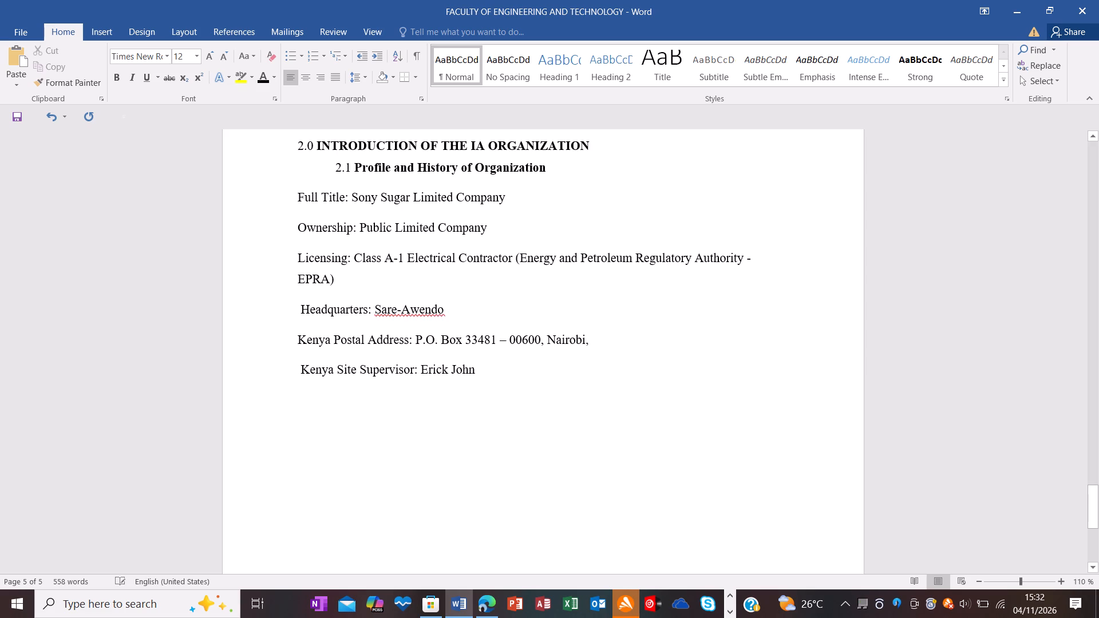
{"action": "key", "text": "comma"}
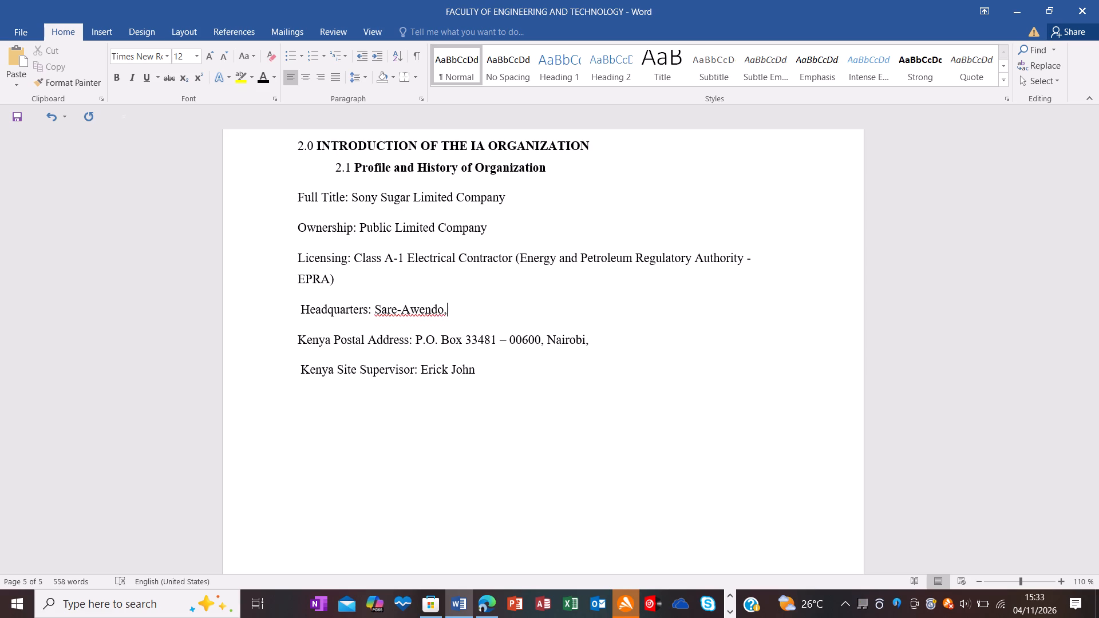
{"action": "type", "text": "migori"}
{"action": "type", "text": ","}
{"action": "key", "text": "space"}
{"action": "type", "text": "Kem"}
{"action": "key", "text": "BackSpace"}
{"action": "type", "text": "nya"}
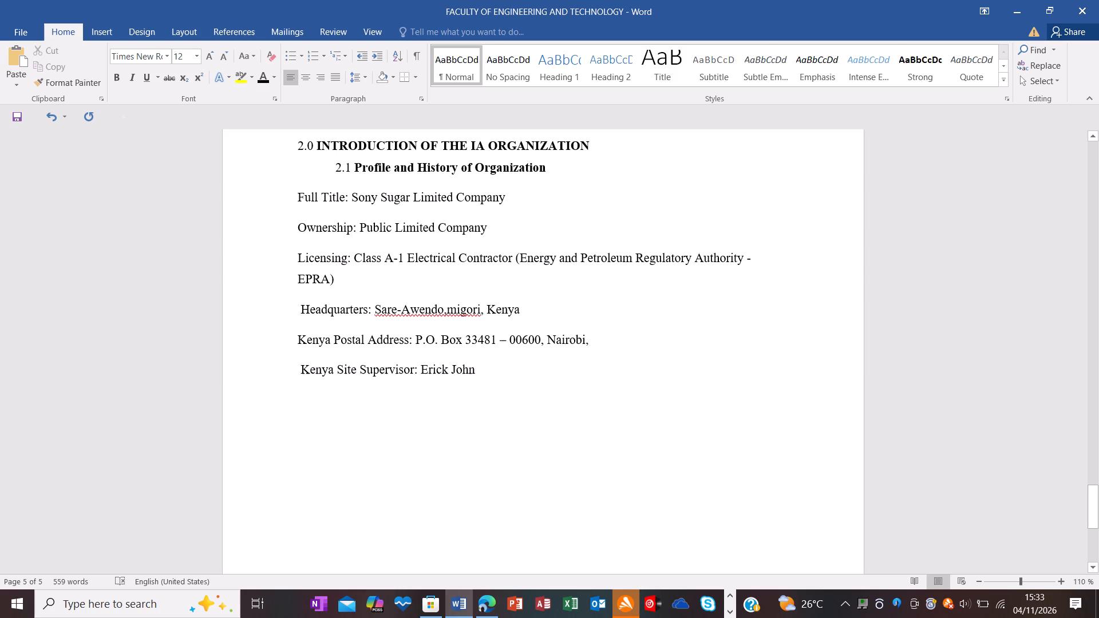
{"action": "left_click", "coordinate": [457, 307]}
{"action": "key", "text": "BackSpace"}
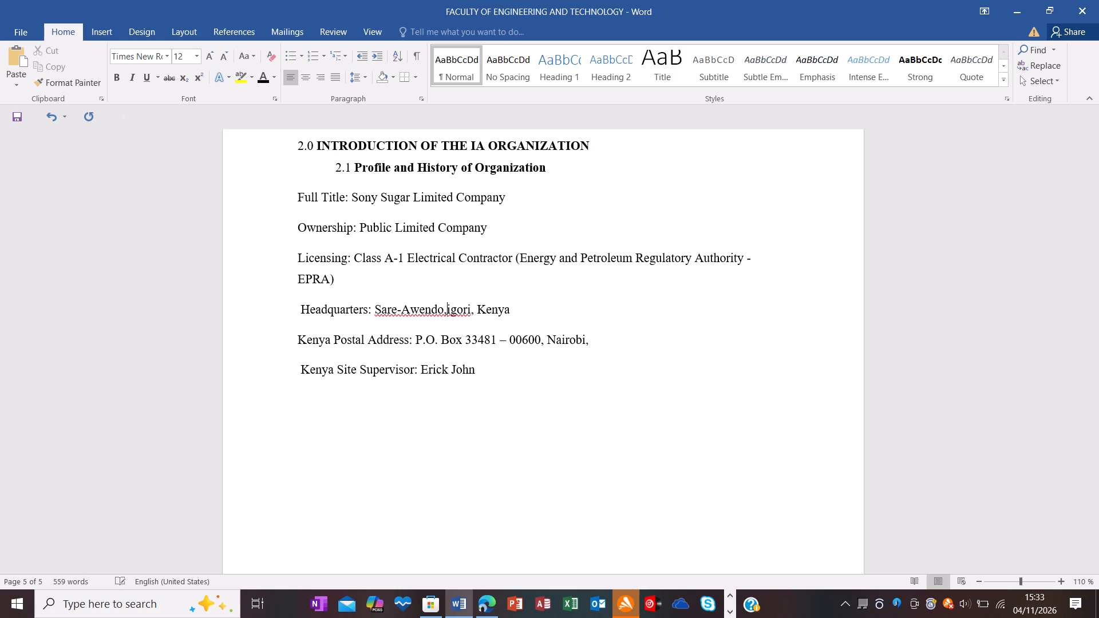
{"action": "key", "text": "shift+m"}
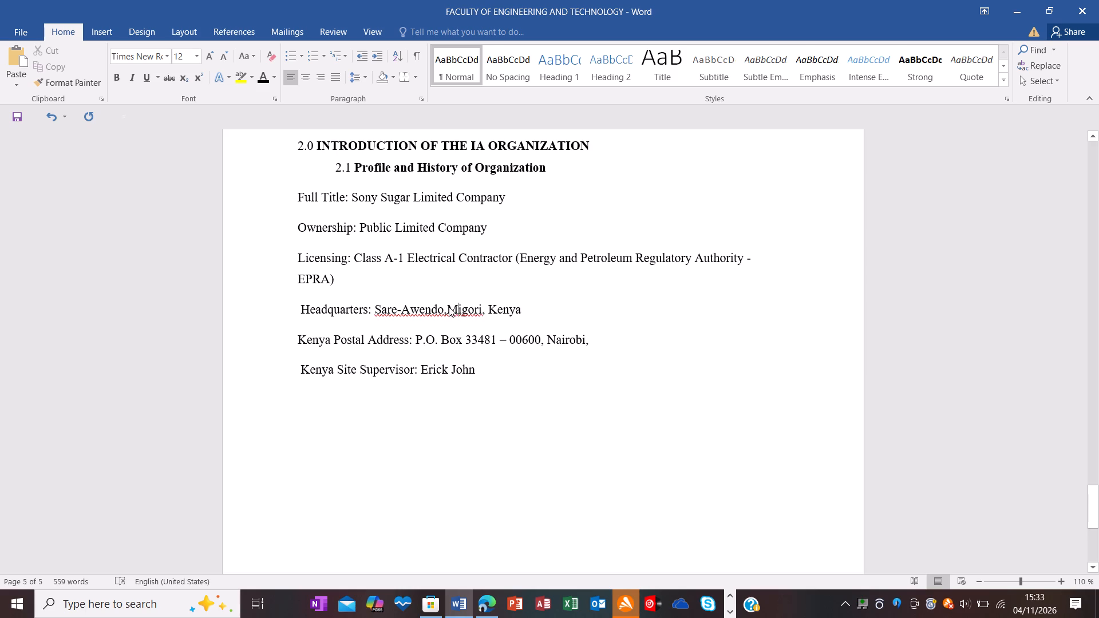
{"action": "left_click", "coordinate": [446, 307]}
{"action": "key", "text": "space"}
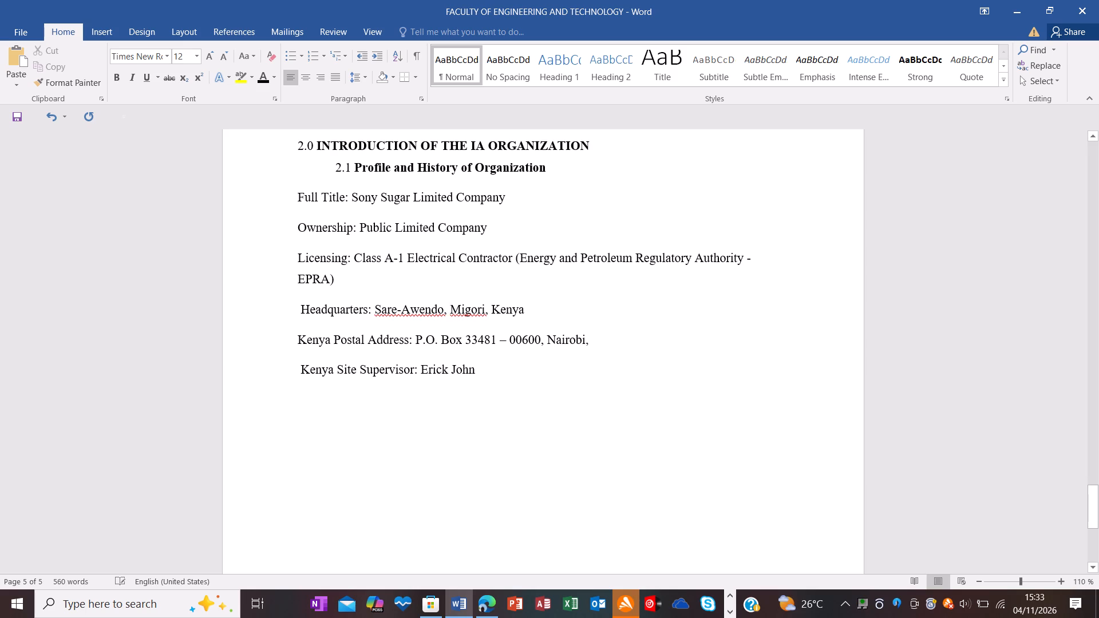
{"action": "left_click", "coordinate": [542, 319]}
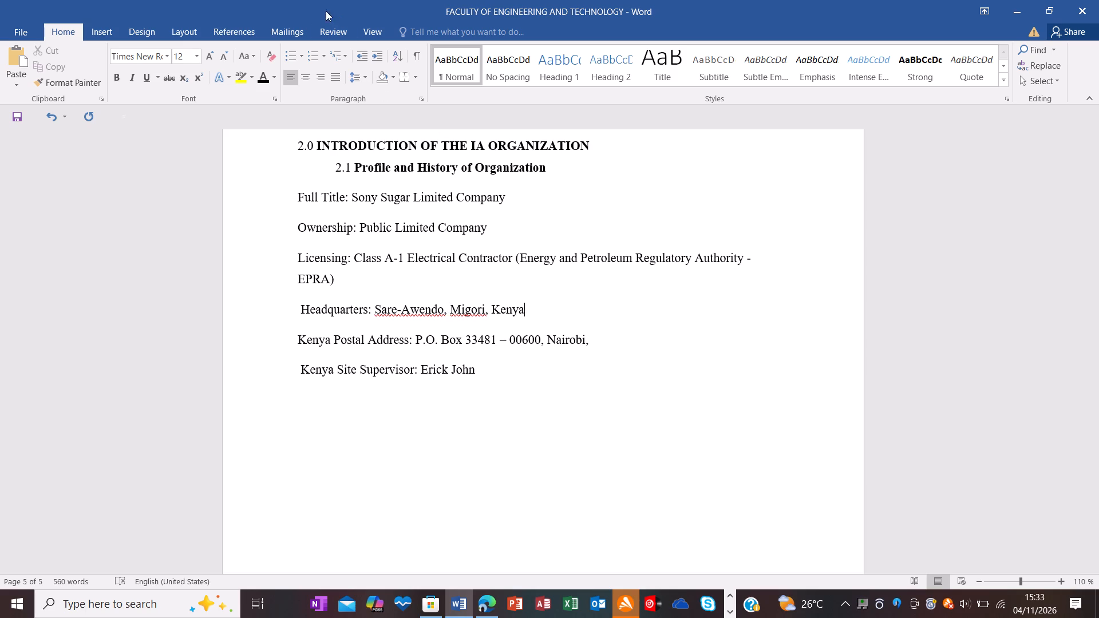
Run the spelling and grammar check, ignoring the place names "Sare-Awendo" and "Migori".
{"action": "left_click", "coordinate": [333, 28]}
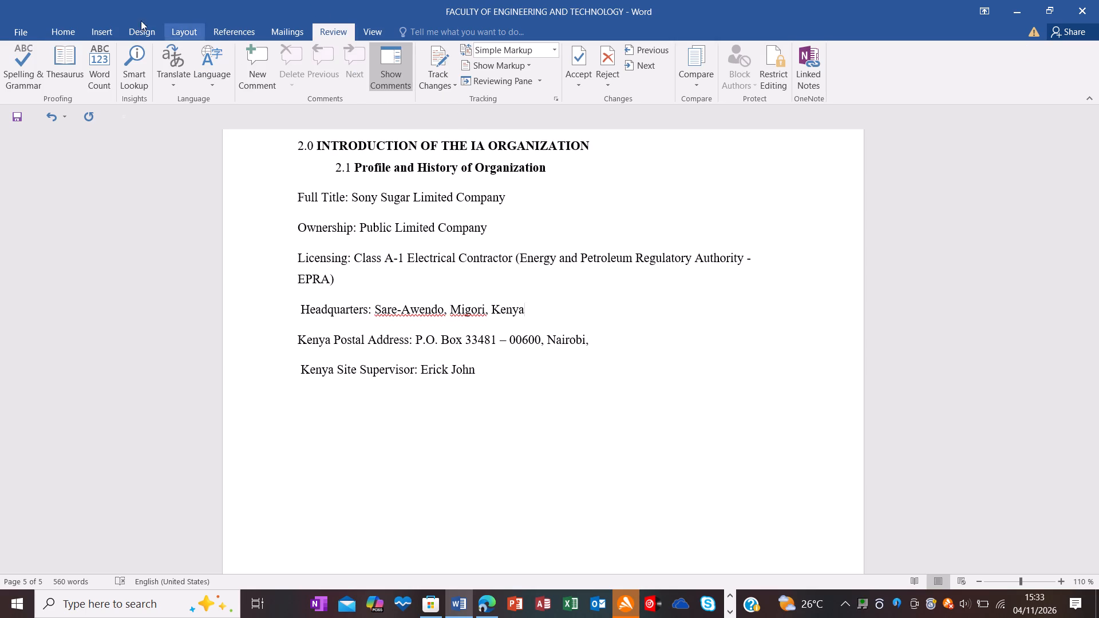
{"action": "left_click", "coordinate": [17, 55]}
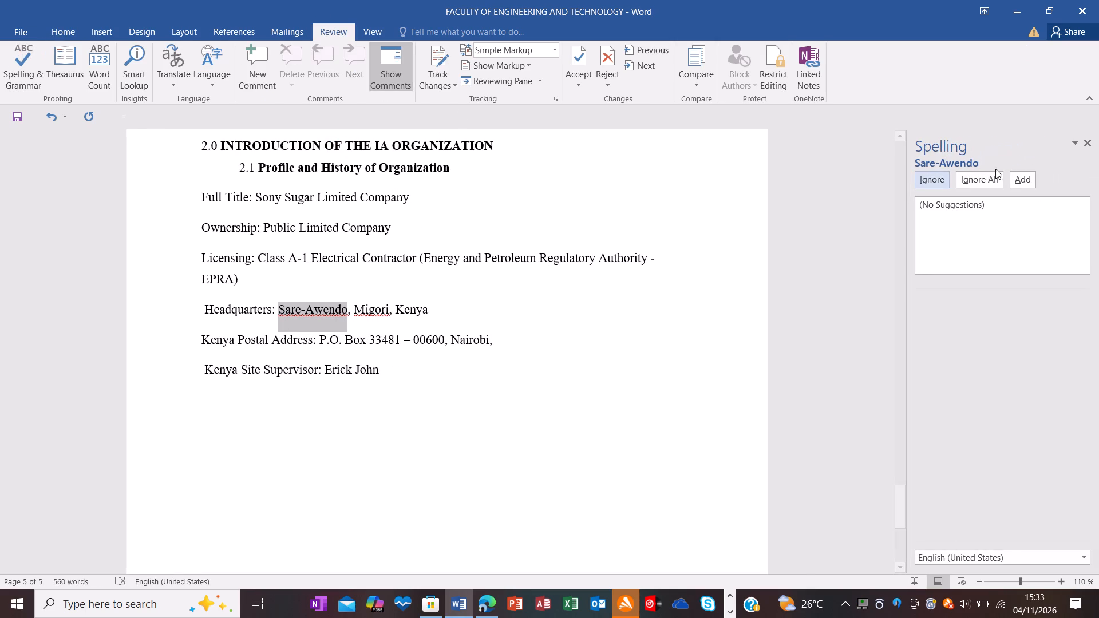
{"action": "left_click", "coordinate": [940, 183]}
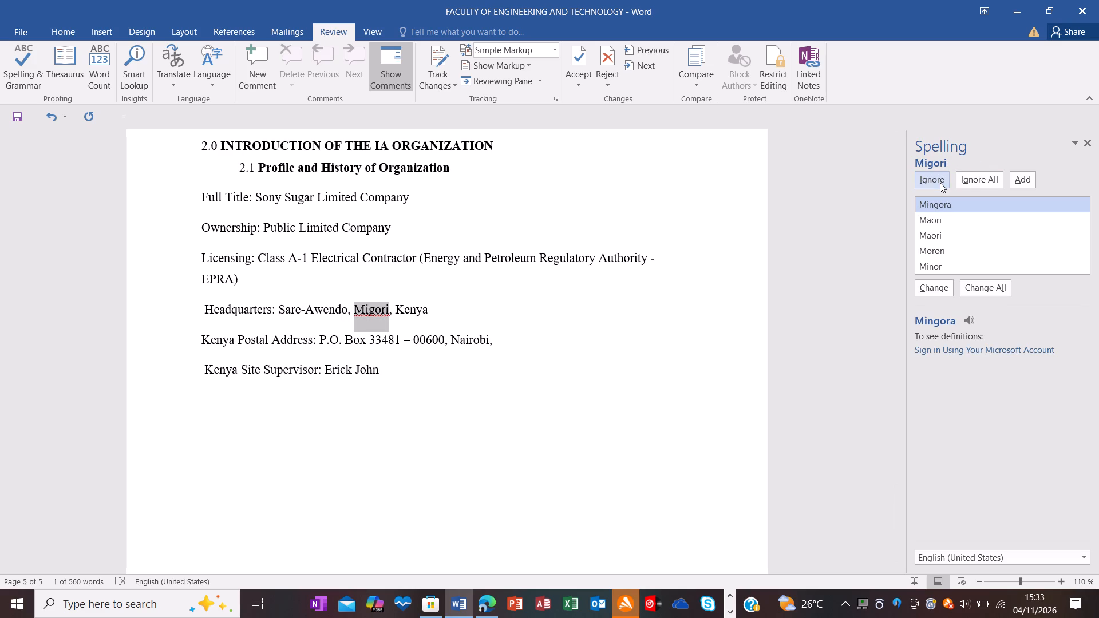
{"action": "left_click", "coordinate": [940, 183]}
{"action": "left_click", "coordinate": [551, 338]}
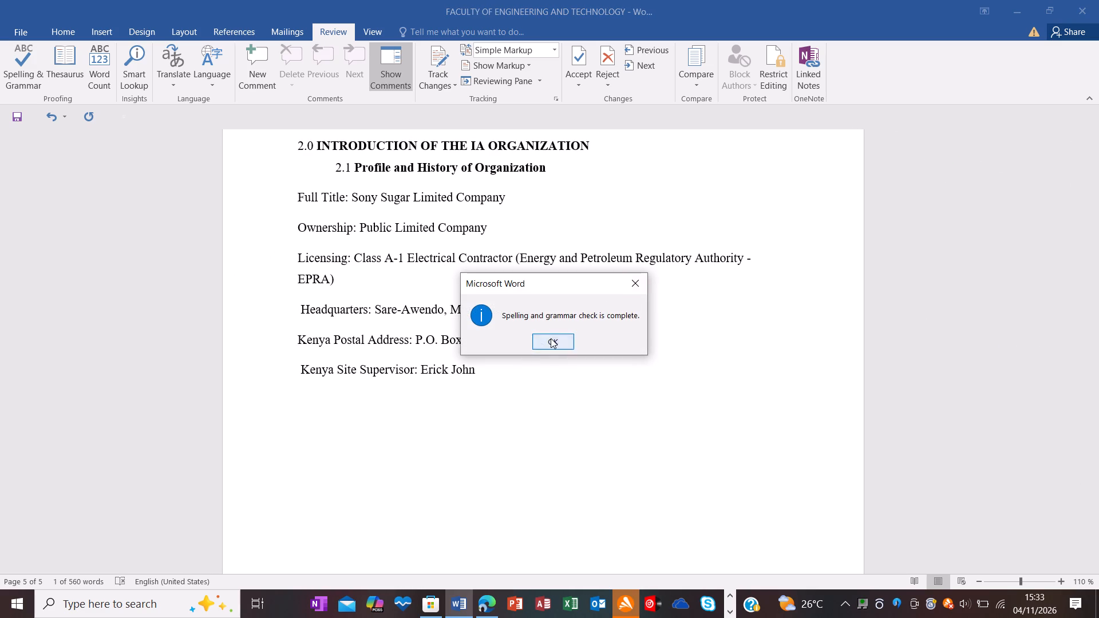
Replace the name after "Site Supervisor:" in section 2.1 with the Sony Sugar supervisor's name and start a new paragraph below it.
{"action": "left_click", "coordinate": [485, 372]}
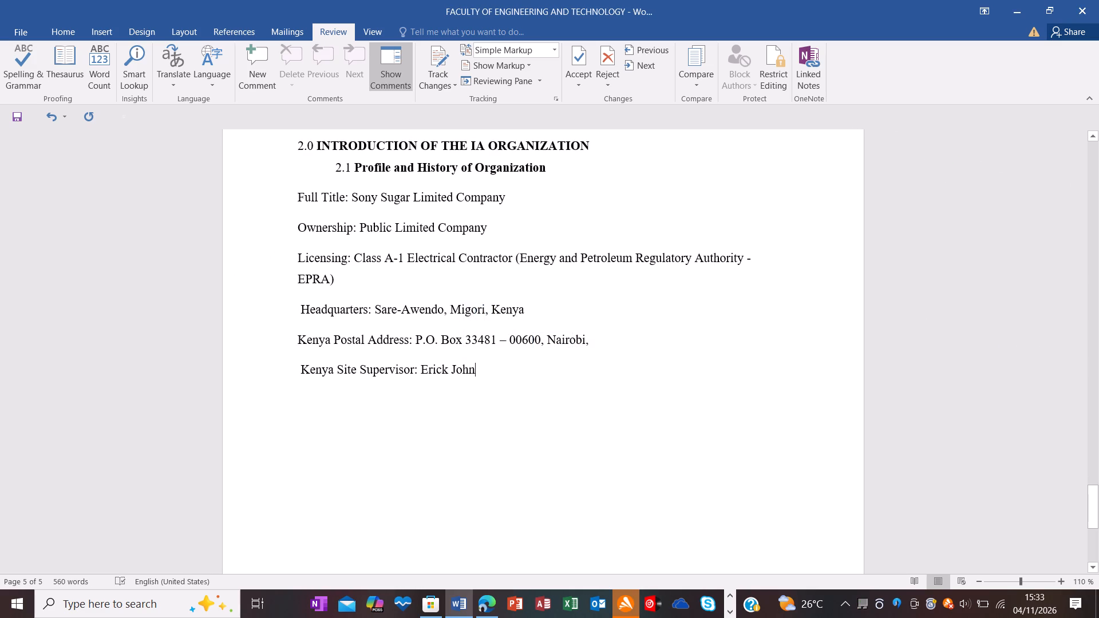
{"action": "key", "text": "BackSpace"}
{"action": "key", "text": "BackSpace"}
{"action": "key", "text": "BackSpace"}
{"action": "key", "text": "BackSpace"}
{"action": "key", "text": "BackSpace"}
{"action": "key", "text": "BackSpace"}
{"action": "key", "text": "BackSpace"}
{"action": "key", "text": "BackSpace"}
{"action": "key", "text": "BackSpace"}
{"action": "key", "text": "BackSpace"}
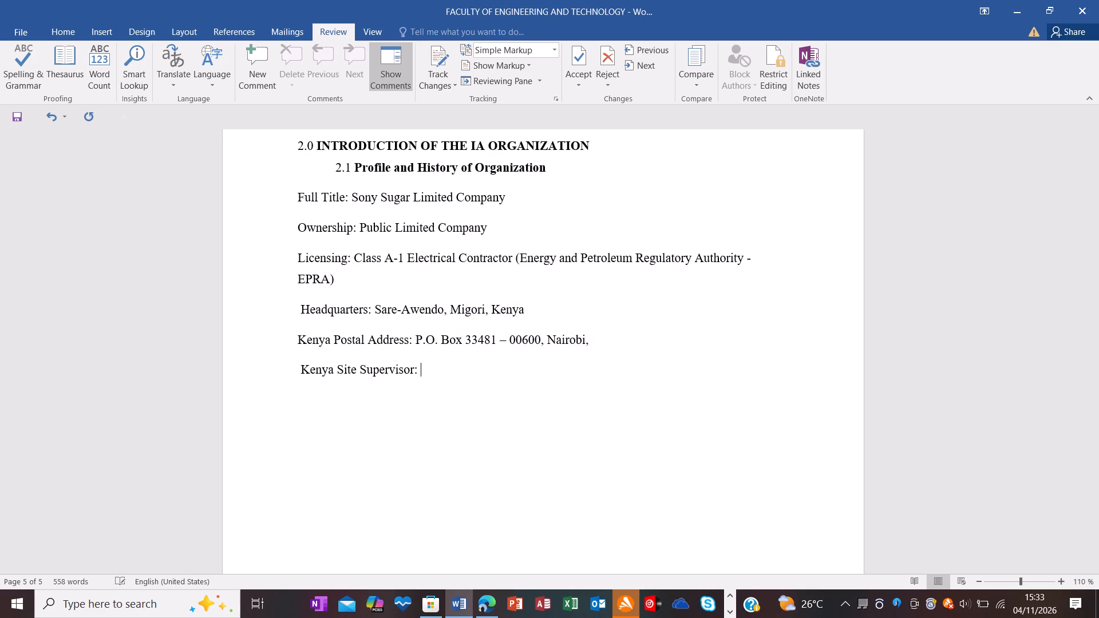
{"action": "key", "text": "BackSpace"}
{"action": "key", "text": "BackSpace"}
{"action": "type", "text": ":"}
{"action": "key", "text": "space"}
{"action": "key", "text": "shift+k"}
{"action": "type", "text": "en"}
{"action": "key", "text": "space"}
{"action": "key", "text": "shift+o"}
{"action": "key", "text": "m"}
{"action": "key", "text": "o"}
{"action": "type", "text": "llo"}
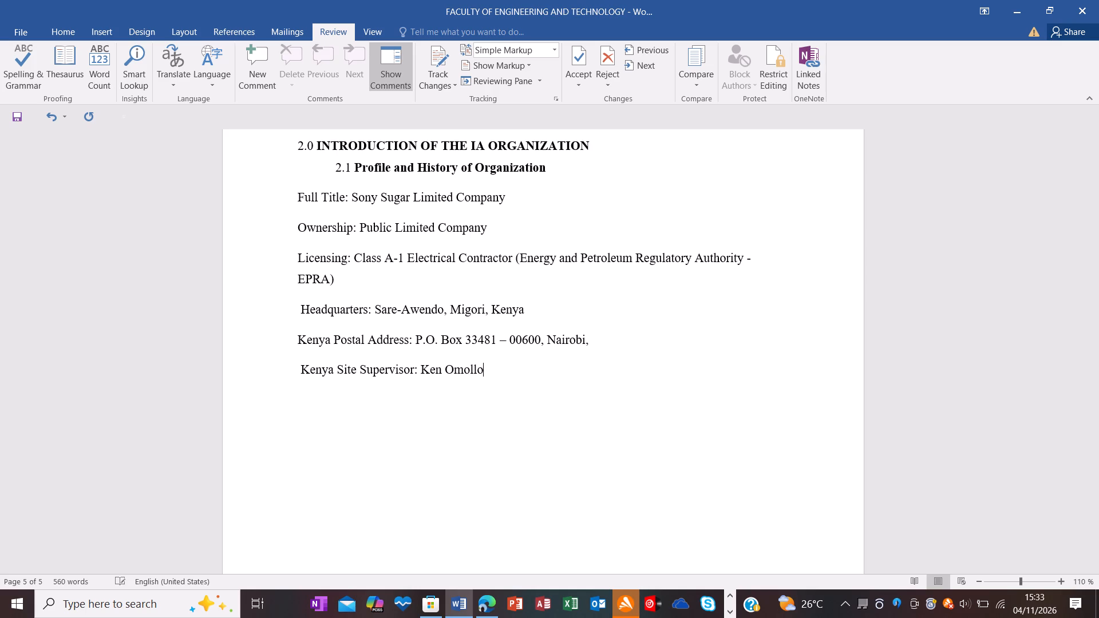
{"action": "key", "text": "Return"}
Run the spelling and grammar check again, ignoring the site supervisor's surname.
{"action": "left_click", "coordinate": [26, 68]}
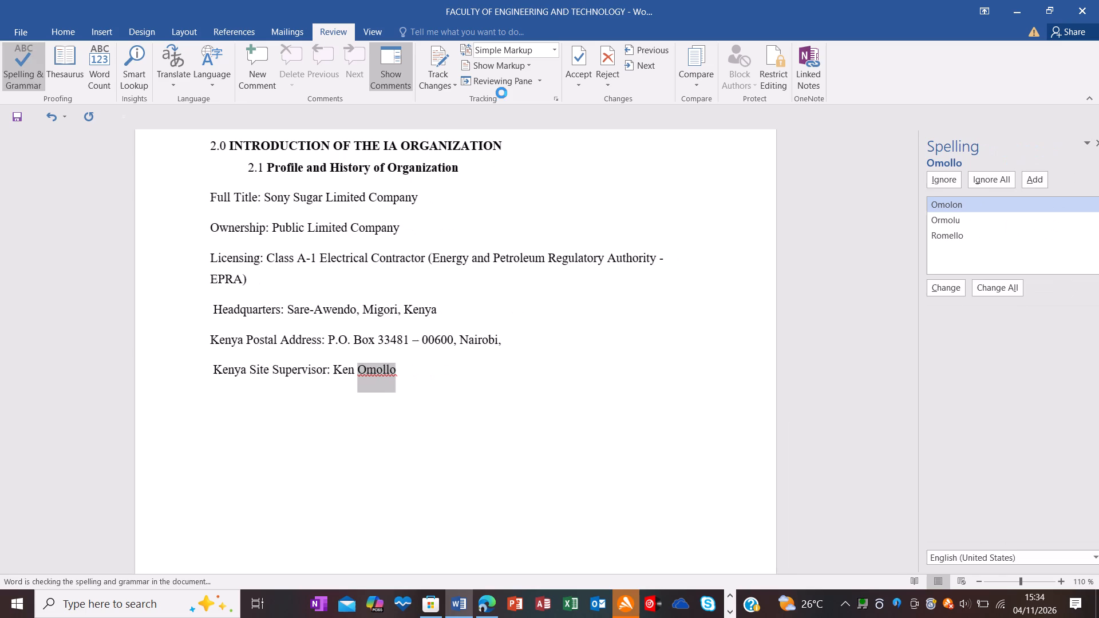
{"action": "left_click", "coordinate": [937, 179]}
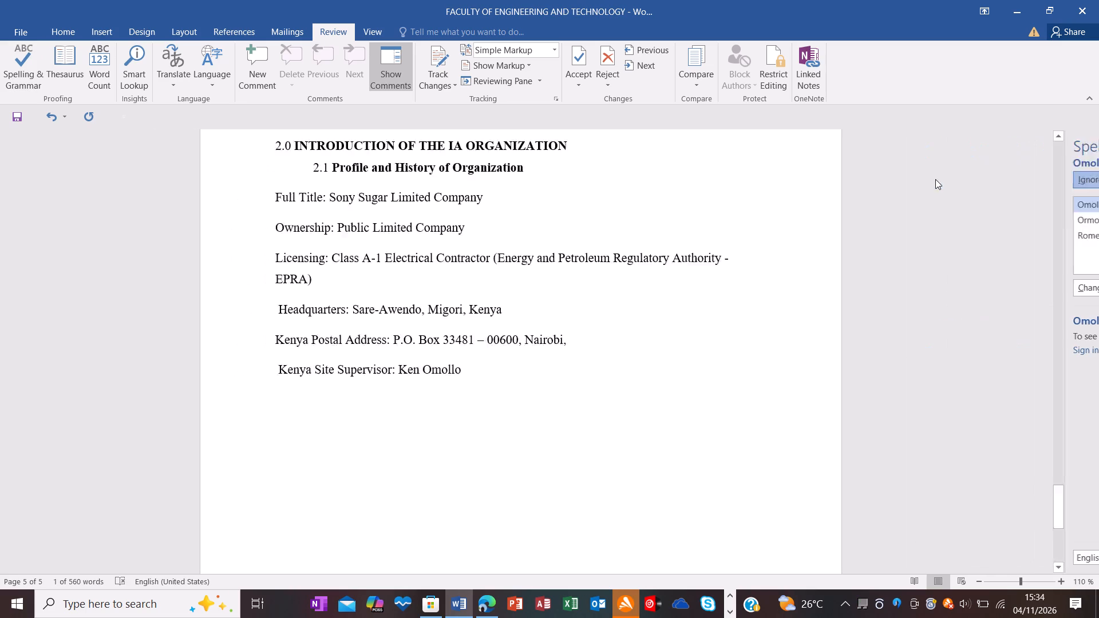
{"action": "left_click", "coordinate": [562, 339]}
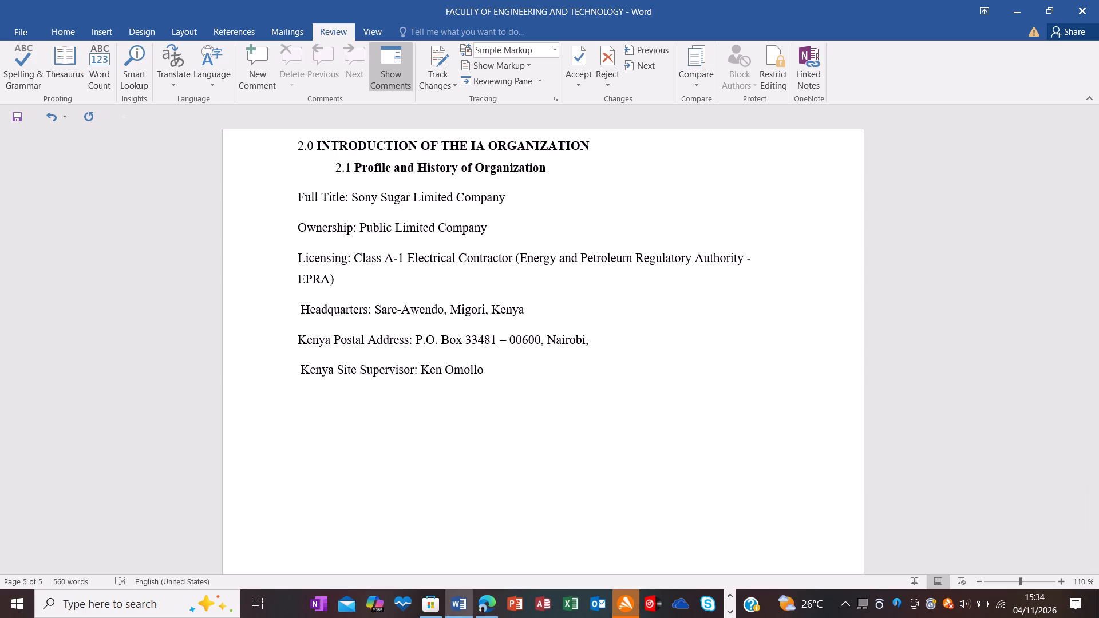
Add an indented heading "2.2 Area of Training & Core Services" on a new line below the site supervisor line.
{"action": "key", "text": "Return"}
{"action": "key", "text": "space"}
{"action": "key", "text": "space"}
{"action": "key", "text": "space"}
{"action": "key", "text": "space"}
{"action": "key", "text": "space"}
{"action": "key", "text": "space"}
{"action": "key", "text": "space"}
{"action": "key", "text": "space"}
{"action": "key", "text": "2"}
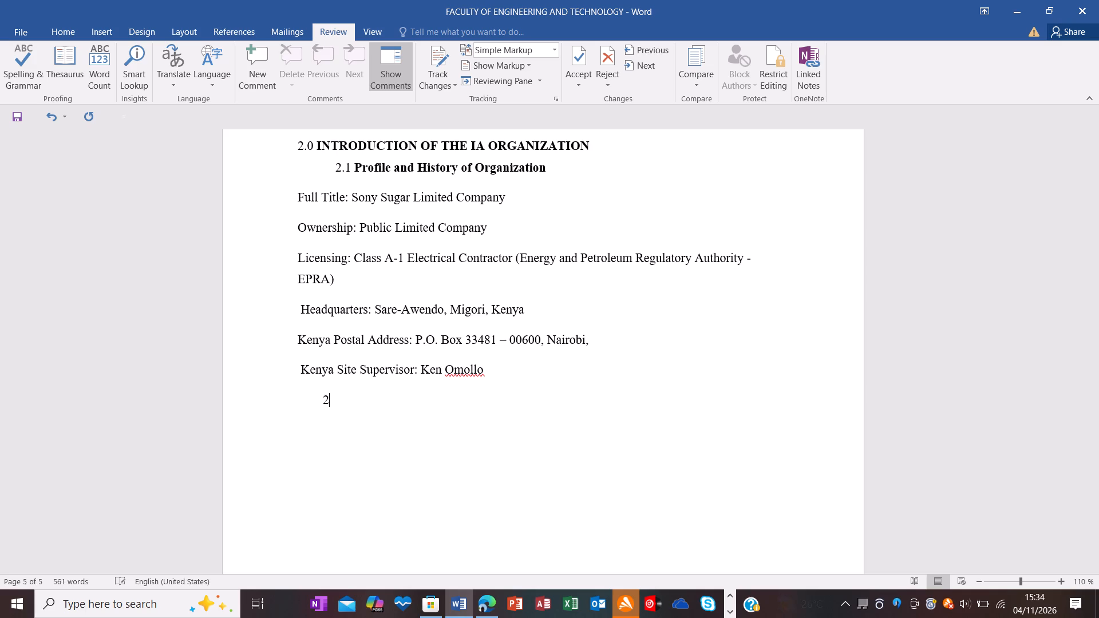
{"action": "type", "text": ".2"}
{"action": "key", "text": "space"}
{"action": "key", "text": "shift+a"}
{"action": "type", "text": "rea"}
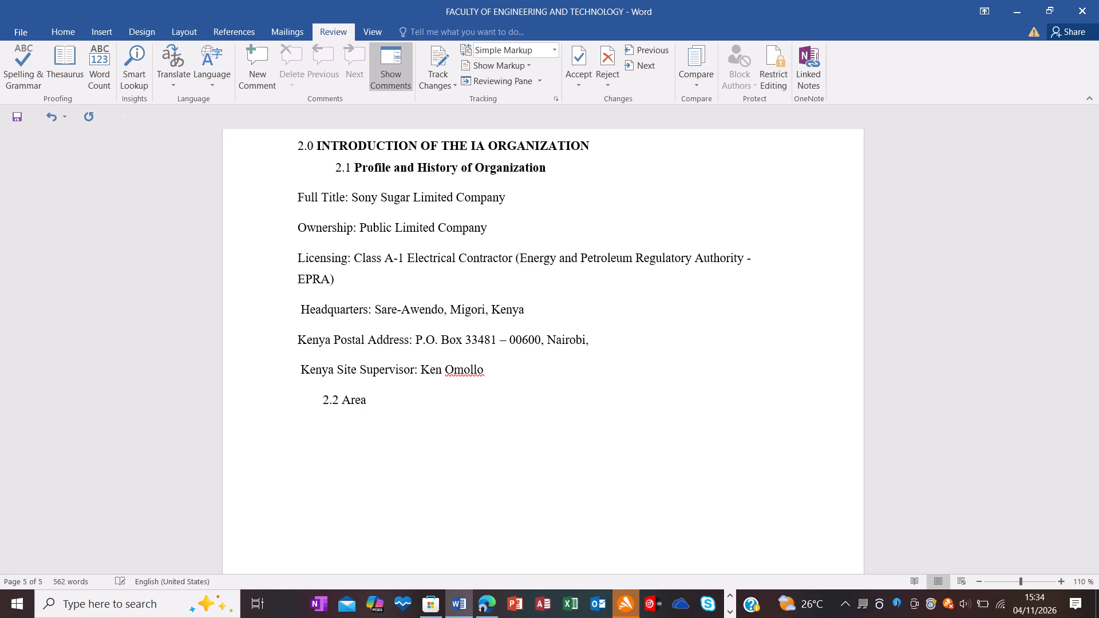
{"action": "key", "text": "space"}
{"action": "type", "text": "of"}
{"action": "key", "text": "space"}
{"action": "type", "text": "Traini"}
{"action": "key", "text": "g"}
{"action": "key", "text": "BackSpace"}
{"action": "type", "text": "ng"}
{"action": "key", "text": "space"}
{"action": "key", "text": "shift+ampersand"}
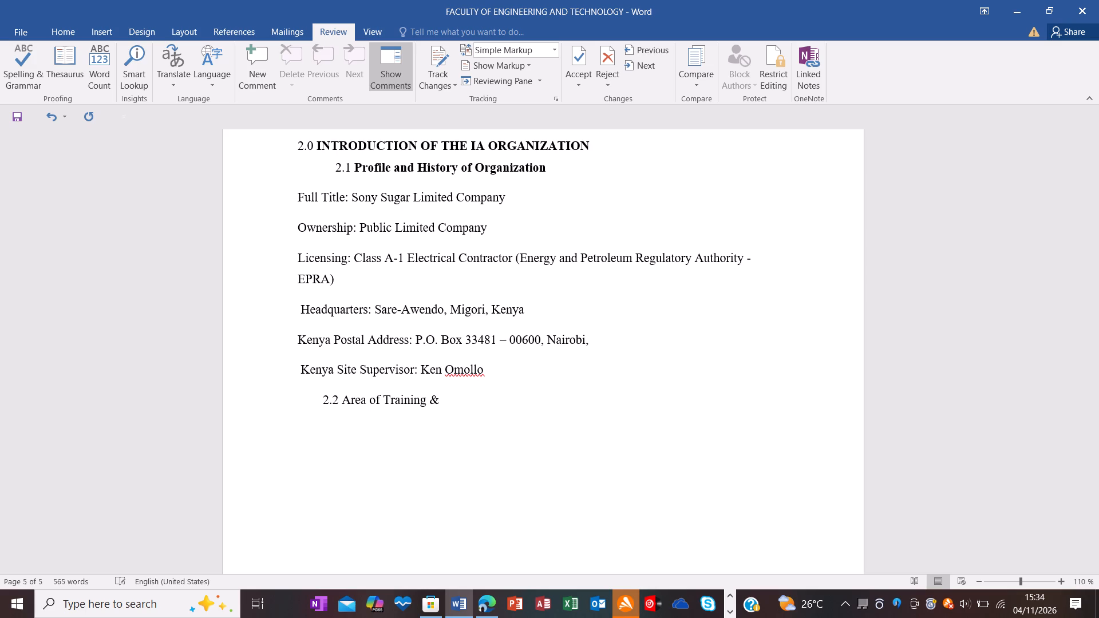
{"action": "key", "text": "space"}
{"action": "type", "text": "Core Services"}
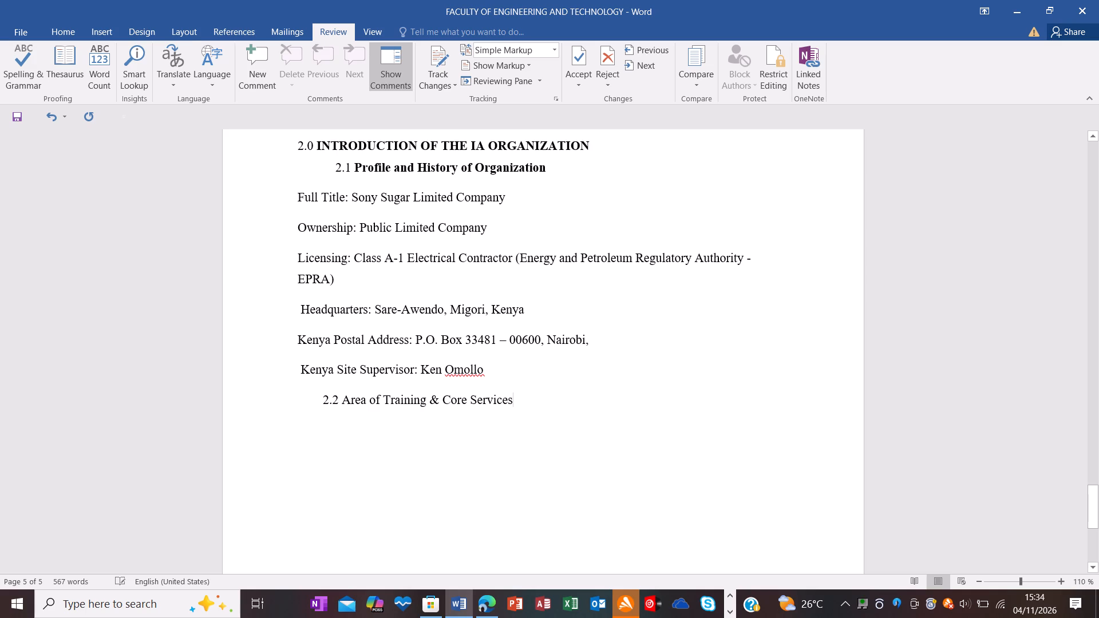
Make the heading text "Area of Training & Core Services" bold, leaving out its number 2.2.
{"action": "left_click", "coordinate": [61, 27]}
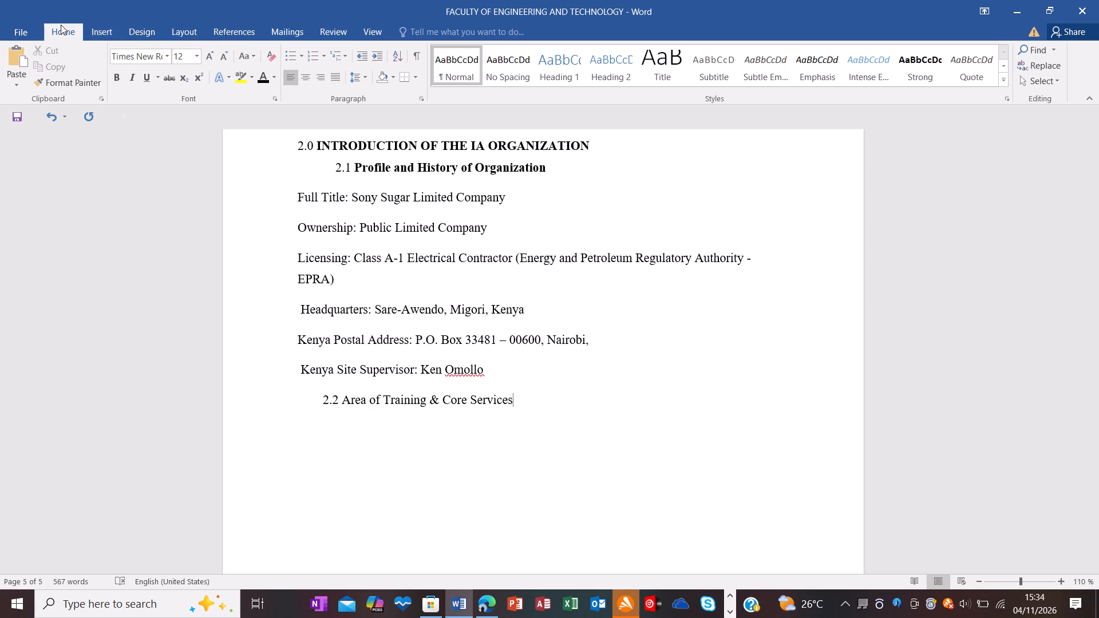
{"action": "left_click", "coordinate": [536, 386]}
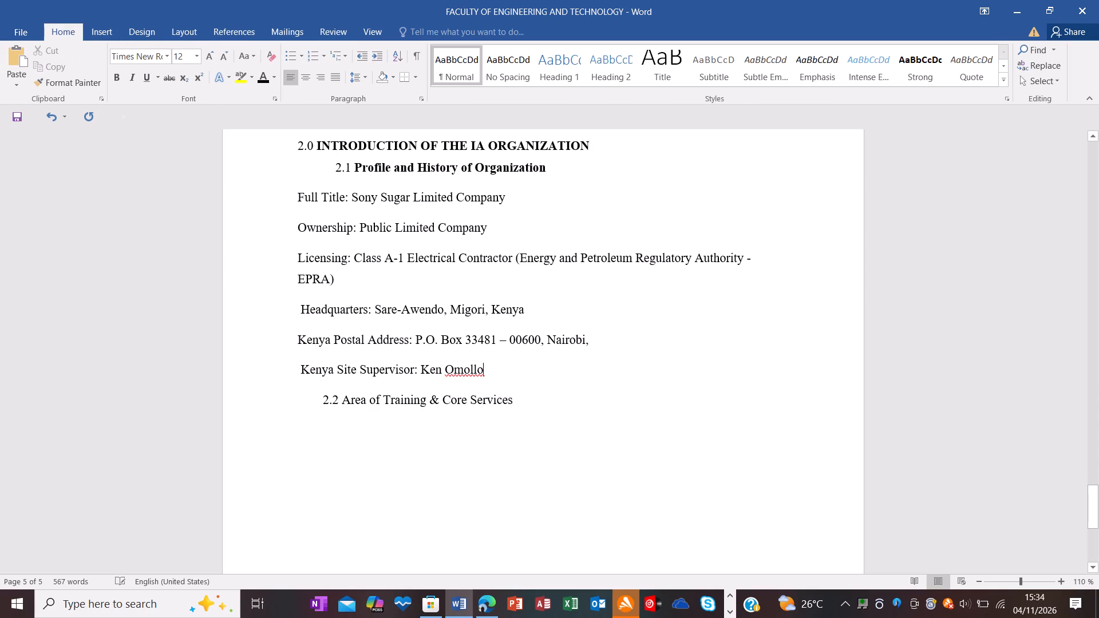
{"action": "left_click_drag", "start_coordinate": [342, 403], "coordinate": [486, 410]}
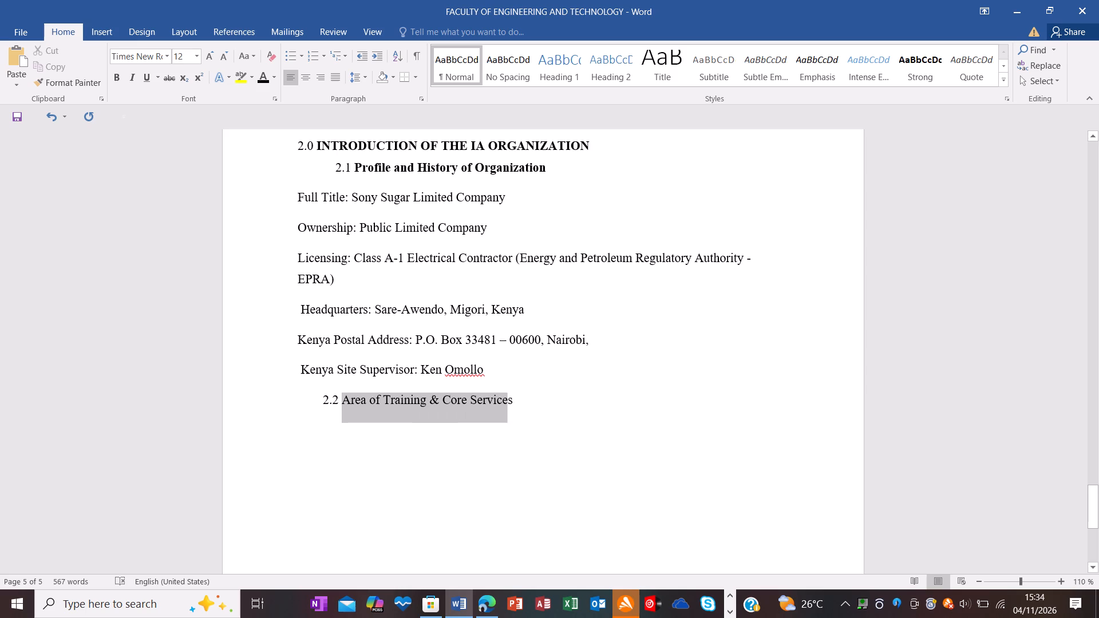
{"action": "left_click_drag", "start_coordinate": [486, 410], "coordinate": [526, 405]}
{"action": "left_click", "coordinate": [116, 73]}
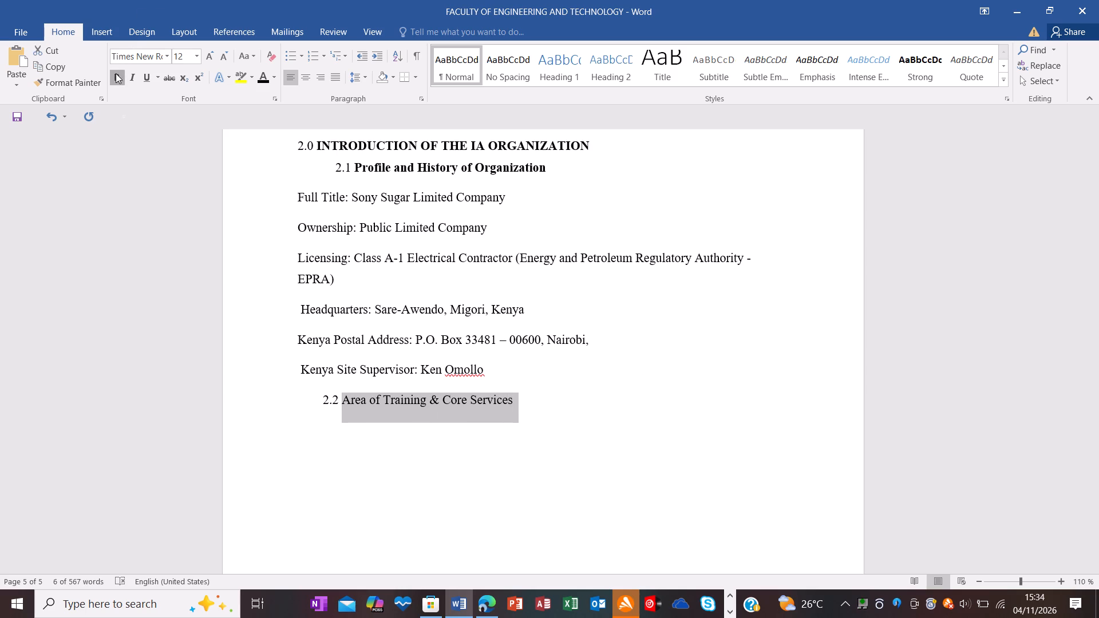
{"action": "left_click", "coordinate": [627, 324]}
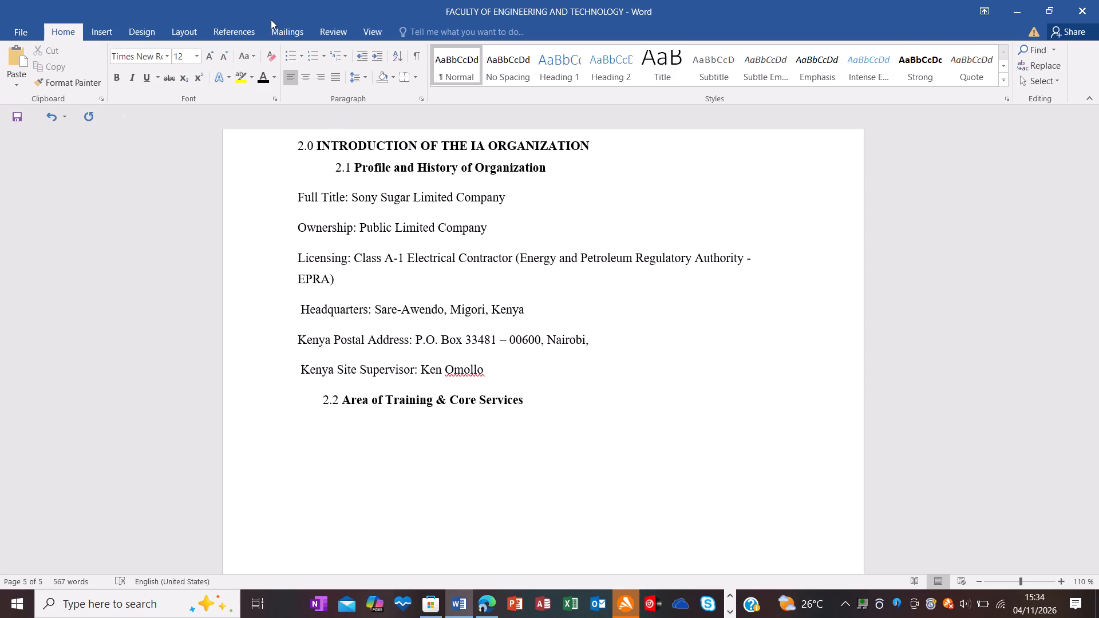
Run the spelling and grammar check on the report, ignoring the site supervisor's surname.
{"action": "left_click", "coordinate": [326, 35]}
{"action": "left_click", "coordinate": [23, 61]}
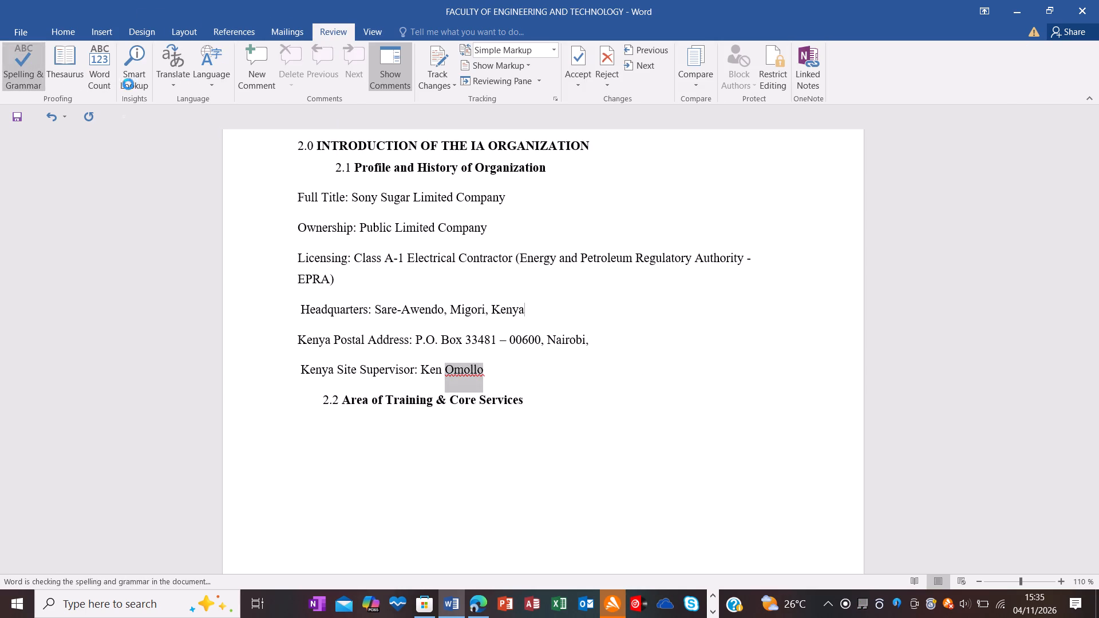
{"action": "left_click", "coordinate": [940, 181]}
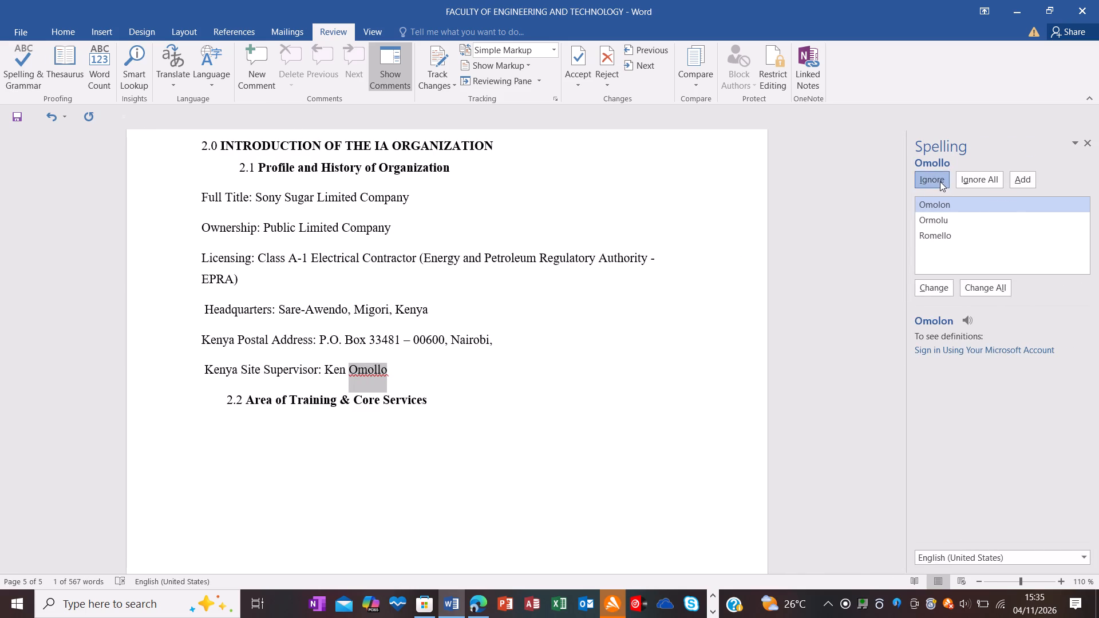
{"action": "left_click_drag", "start_coordinate": [779, 315], "coordinate": [776, 324]}
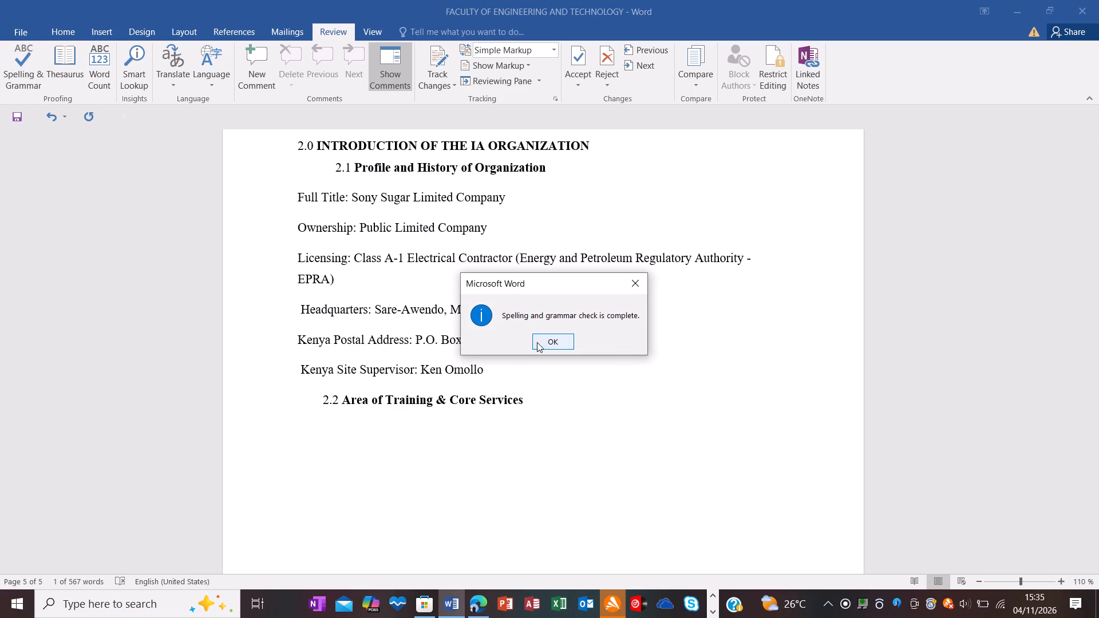
{"action": "left_click", "coordinate": [541, 337]}
Start a new paragraph below the 2.2 heading, without numbering and without indentation.
{"action": "scroll", "coordinate": [604, 400], "scroll_direction": "down", "scroll_amount": 1}
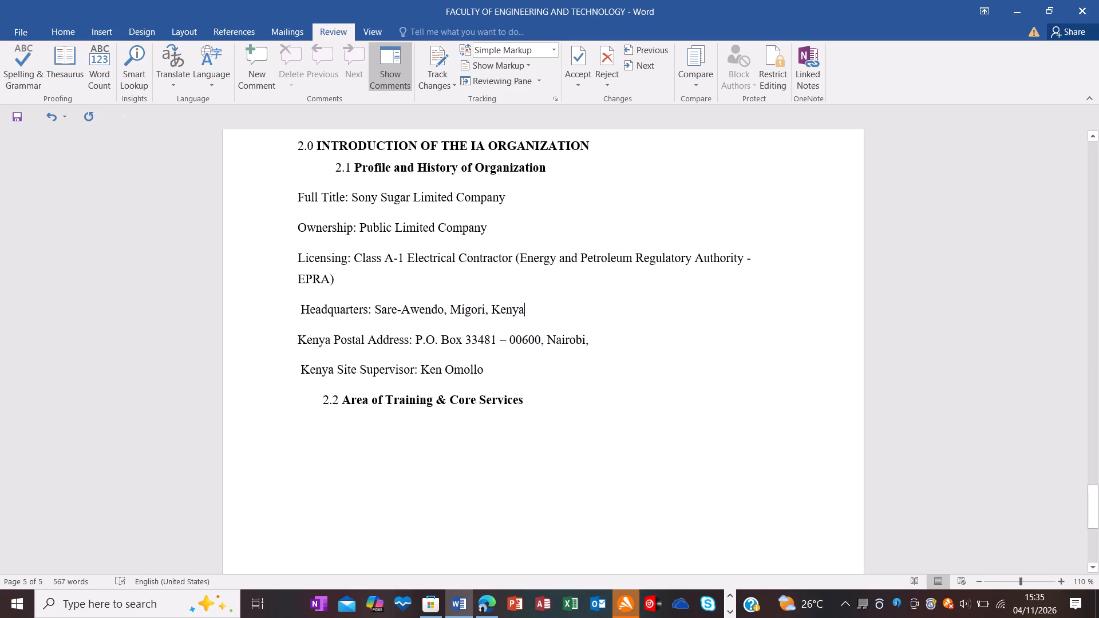
{"action": "scroll", "coordinate": [604, 400], "scroll_direction": "down", "scroll_amount": 1}
{"action": "scroll", "coordinate": [604, 400], "scroll_direction": "up", "scroll_amount": 5}
{"action": "scroll", "coordinate": [604, 400], "scroll_direction": "down", "scroll_amount": 4}
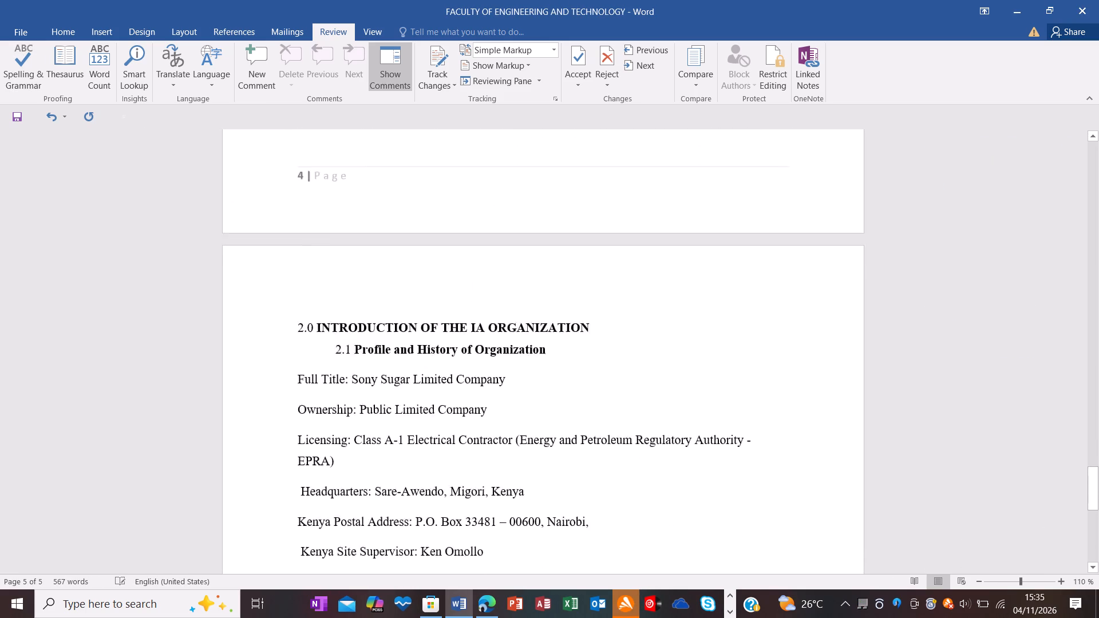
{"action": "scroll", "coordinate": [604, 400], "scroll_direction": "down", "scroll_amount": 6}
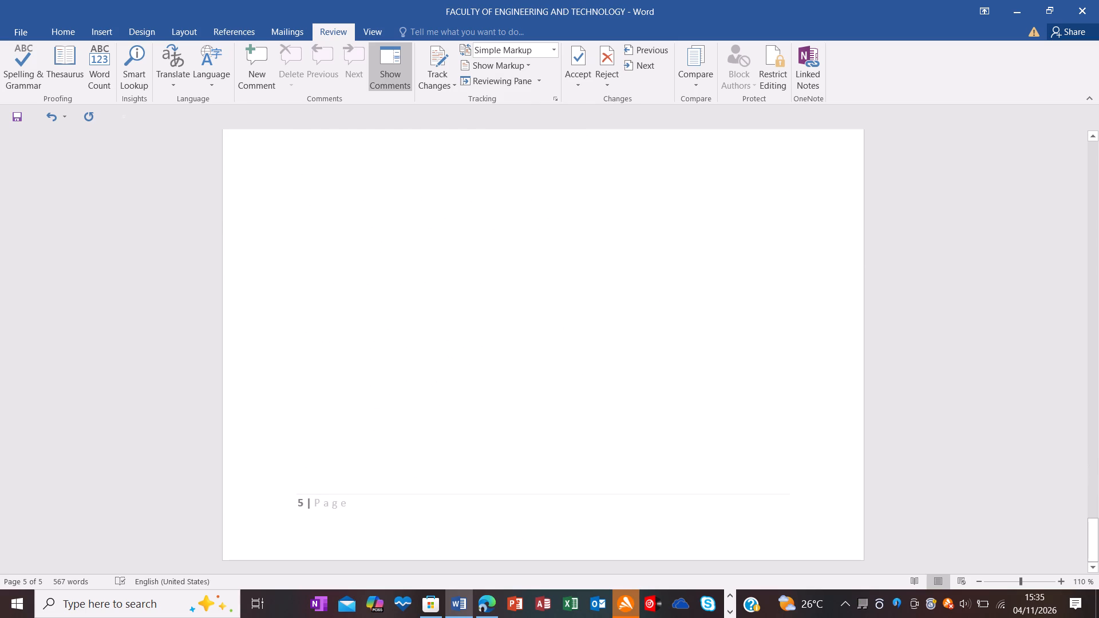
{"action": "scroll", "coordinate": [861, 461], "scroll_direction": "up", "scroll_amount": 3}
{"action": "left_click", "coordinate": [554, 220]}
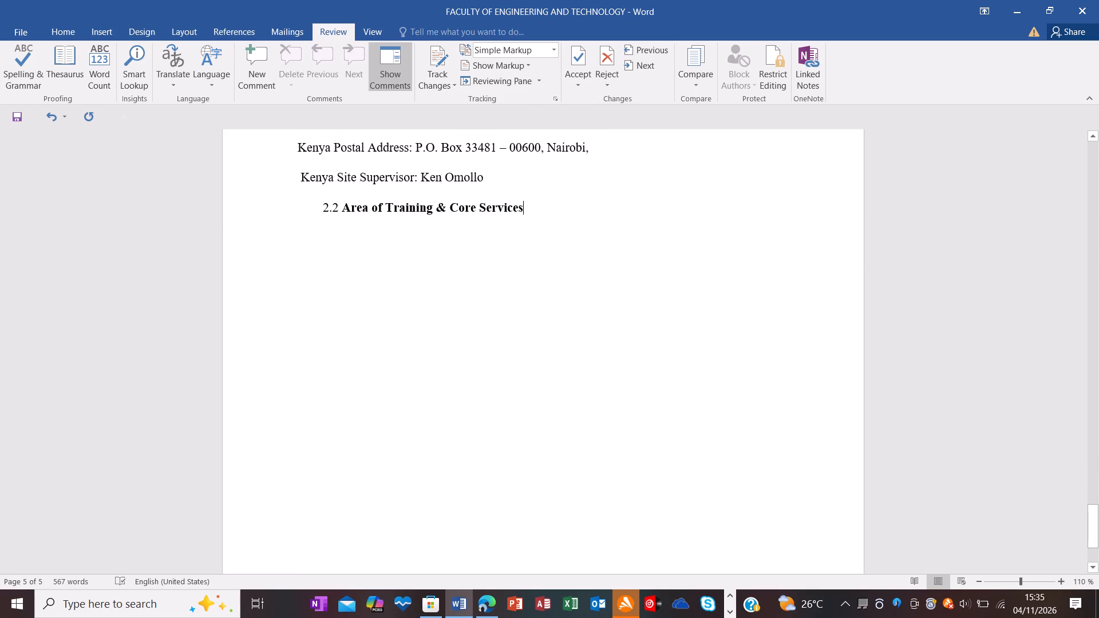
{"action": "key", "text": "Return"}
{"action": "key", "text": "BackSpace"}
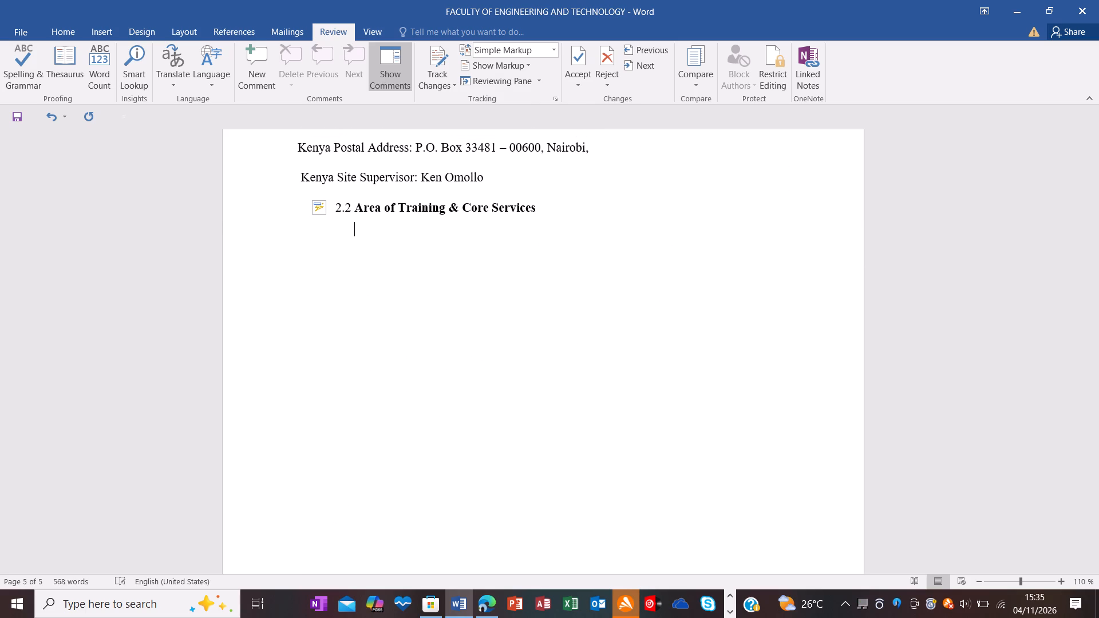
{"action": "key", "text": "BackSpace"}
{"action": "key", "text": "BackSpace"}
{"action": "left_click", "coordinate": [591, 236]}
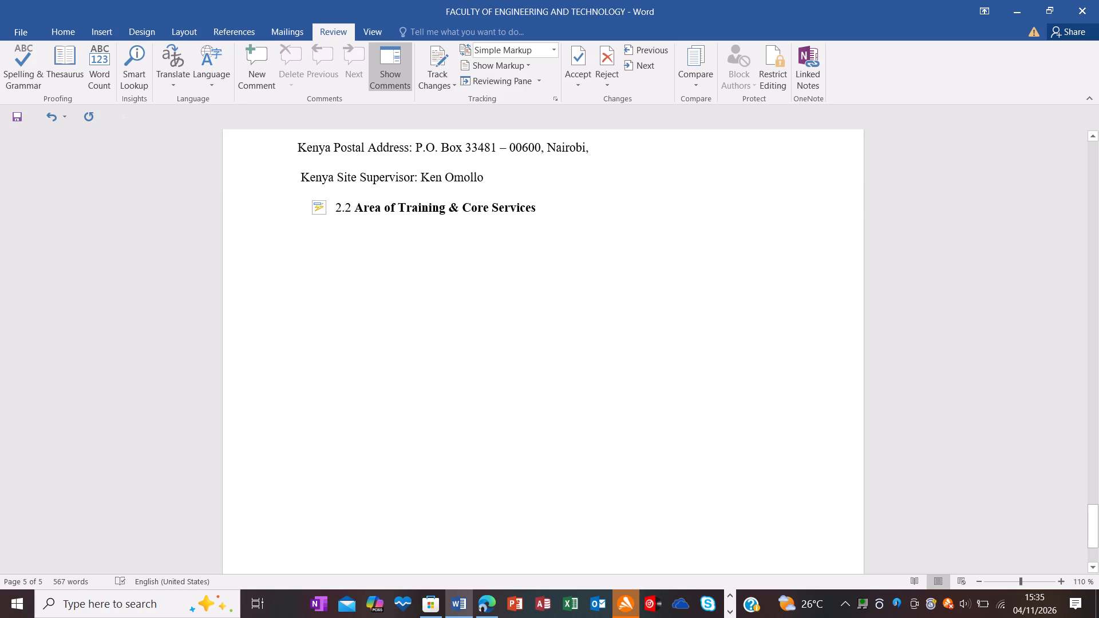
Copy the section 2.2 introduction and its four bullet points from the sample PDF in Edge and paste them below the 2.2 heading in Word.
{"action": "left_click", "coordinate": [480, 612]}
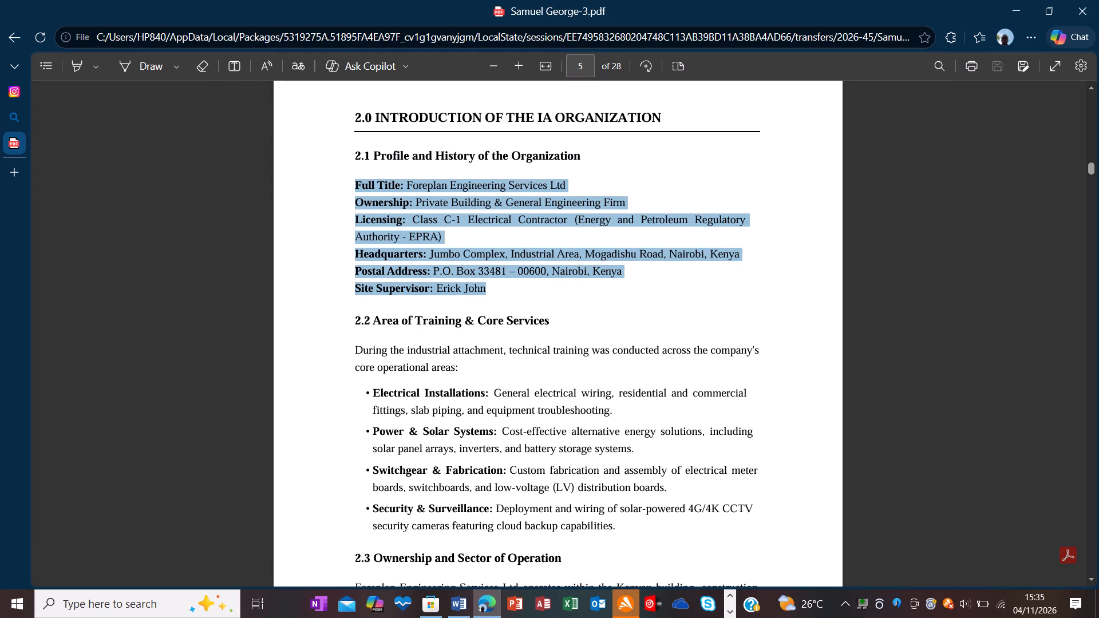
{"action": "left_click", "coordinate": [563, 347]}
{"action": "scroll", "coordinate": [483, 424], "scroll_direction": "down", "scroll_amount": 2}
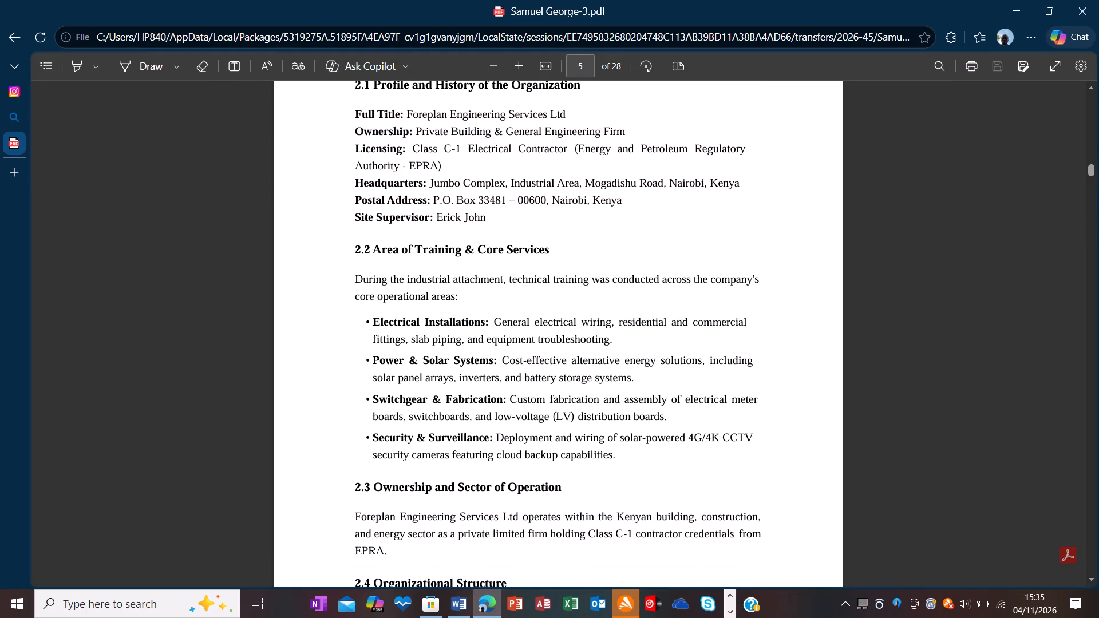
{"action": "left_click_drag", "start_coordinate": [345, 276], "coordinate": [410, 315]}
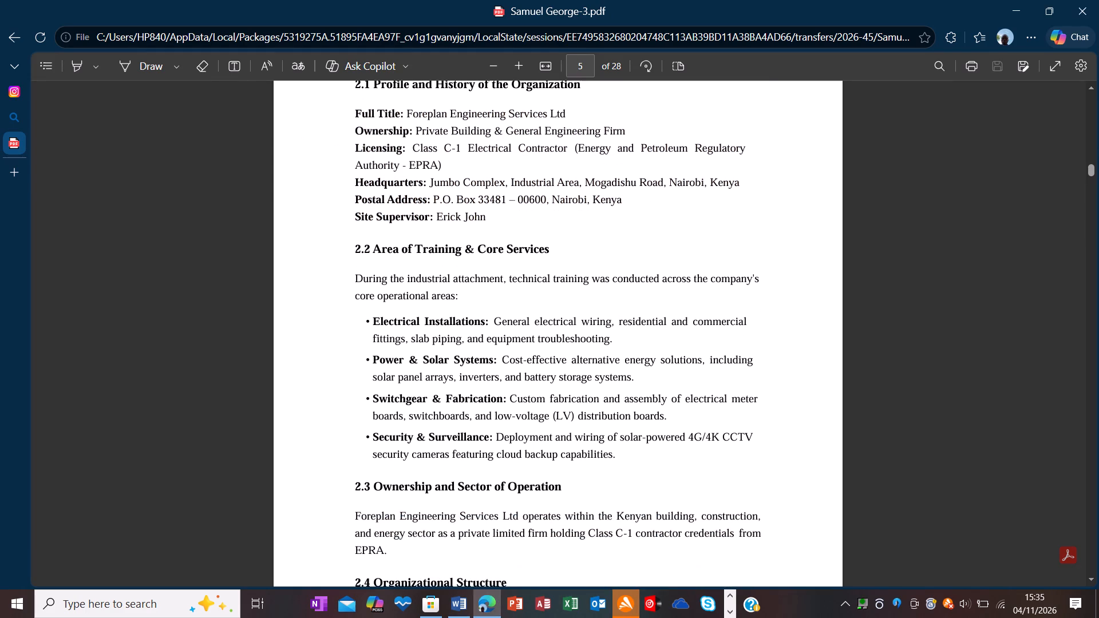
{"action": "left_click_drag", "start_coordinate": [410, 315], "coordinate": [410, 316]}
{"action": "left_click_drag", "start_coordinate": [350, 279], "coordinate": [610, 460]}
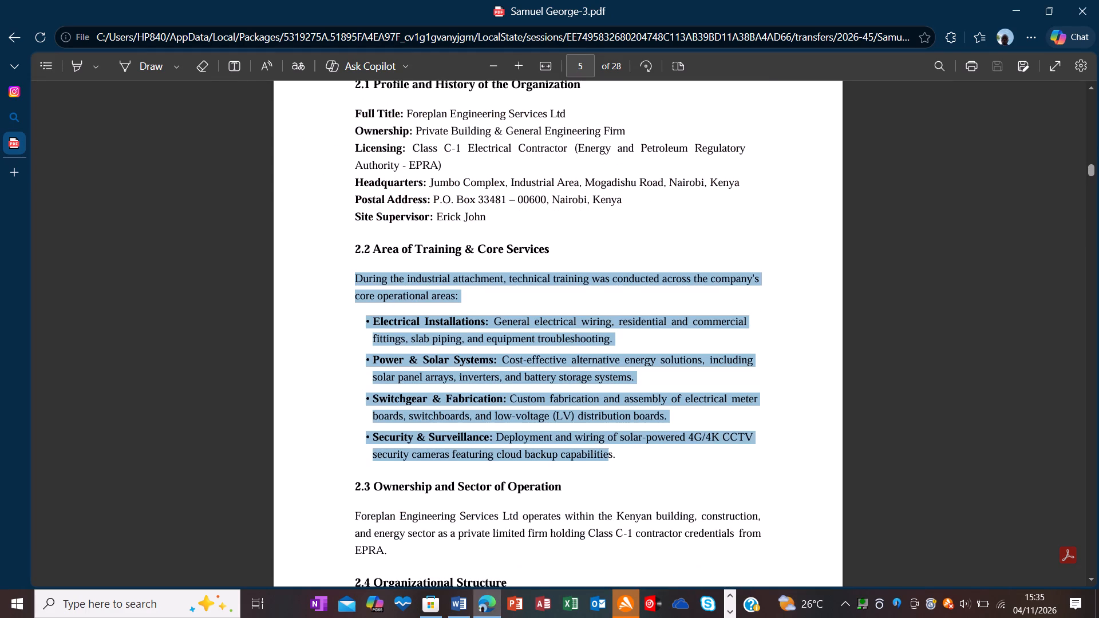
{"action": "left_click_drag", "start_coordinate": [610, 460], "coordinate": [622, 460]}
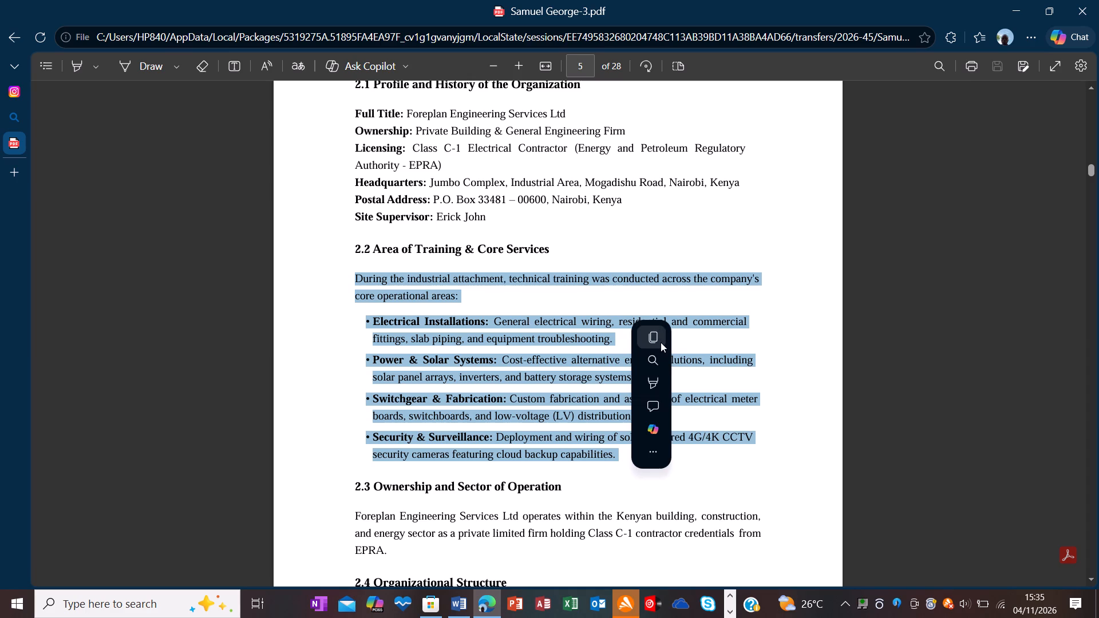
{"action": "left_click", "coordinate": [661, 342]}
{"action": "left_click", "coordinate": [460, 617]}
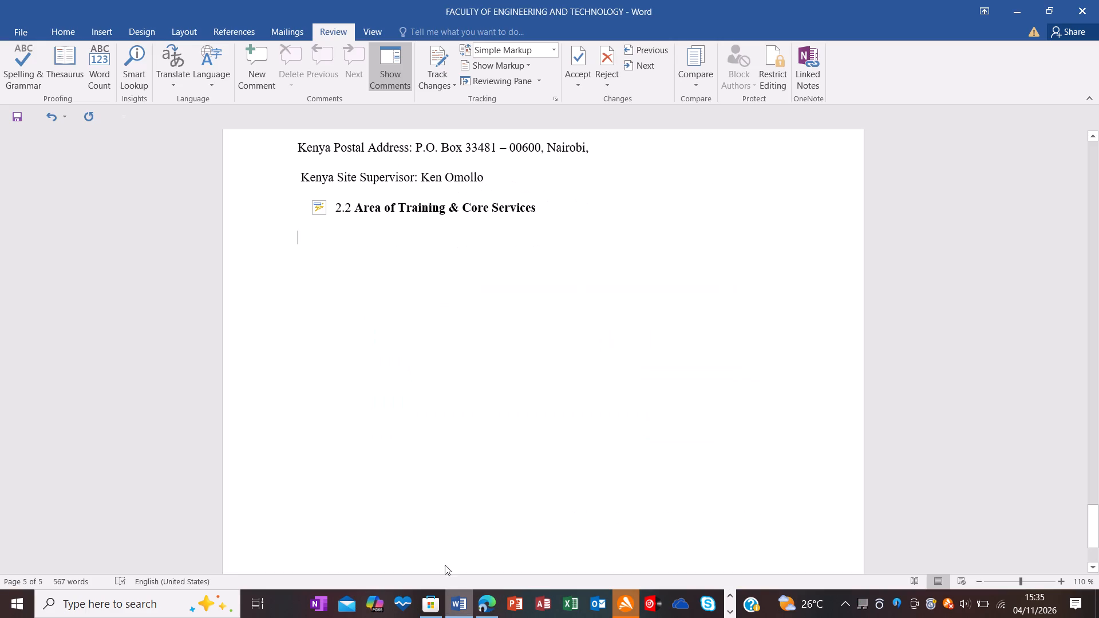
{"action": "left_click", "coordinate": [307, 243]}
{"action": "key", "text": "ctrl+v"}
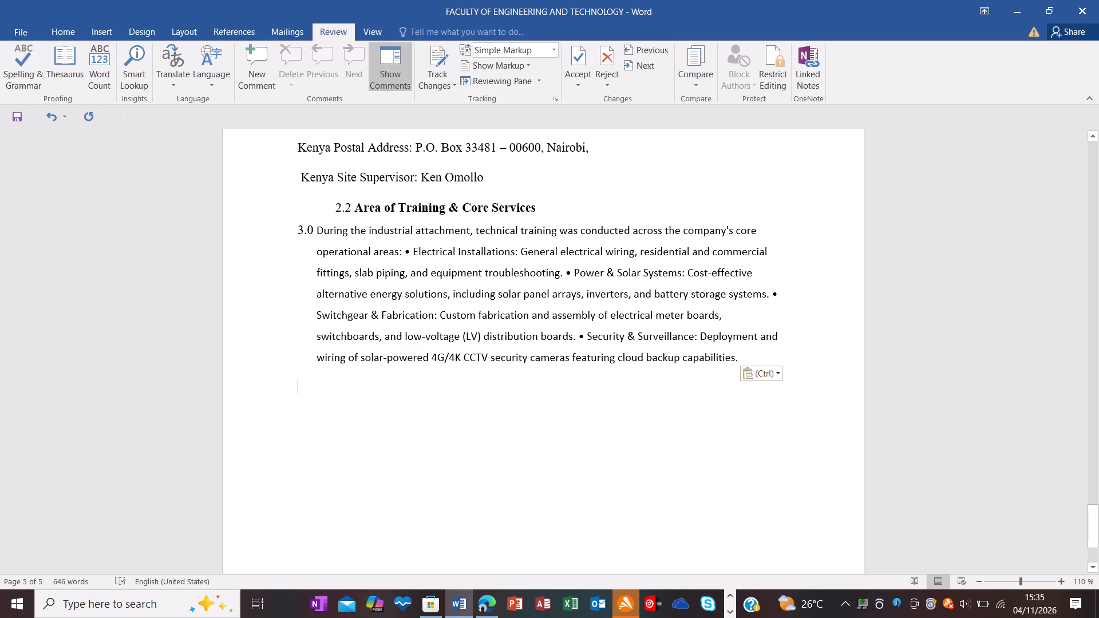
Remove the 3.0 numbering and its indentation from the pasted paragraph below the 2.2 heading.
{"action": "left_click", "coordinate": [482, 604]}
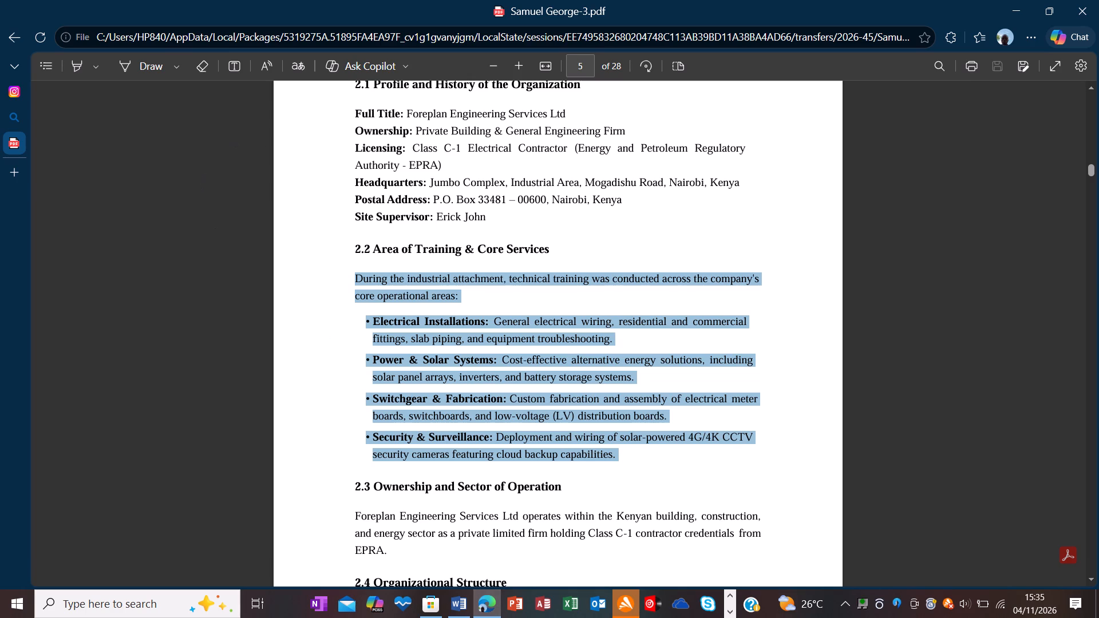
{"action": "left_click", "coordinate": [463, 617]}
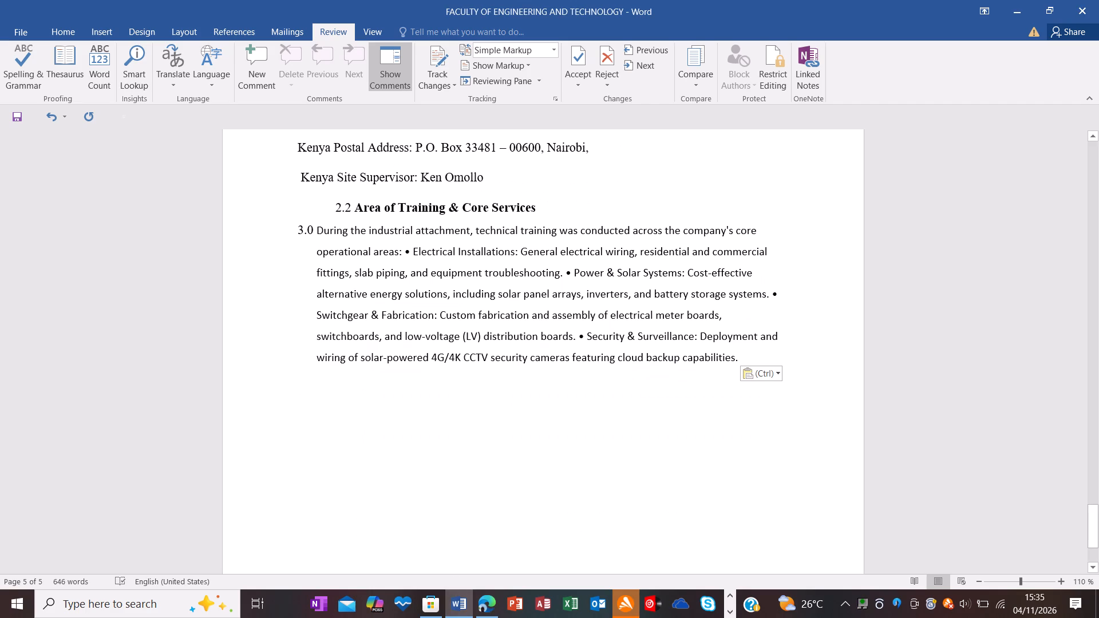
{"action": "left_click", "coordinate": [316, 228]}
{"action": "key", "text": "BackSpace"}
{"action": "key", "text": "BackSpace"}
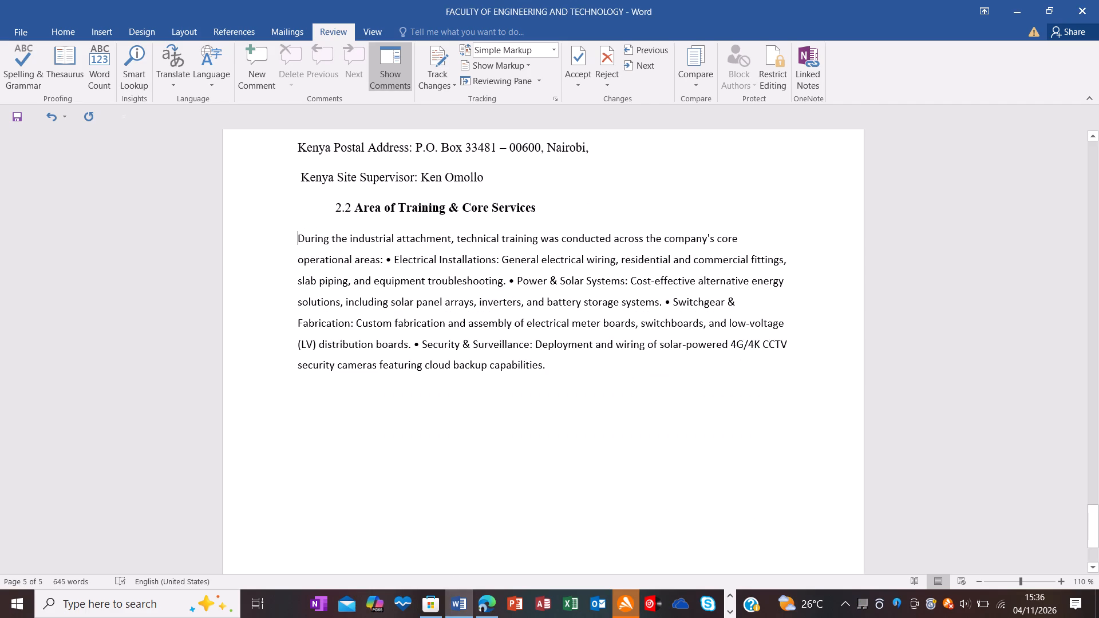
Format the pasted section 2.2 text in Times New Roman, size 12.
{"action": "left_click_drag", "start_coordinate": [292, 232], "coordinate": [390, 293]}
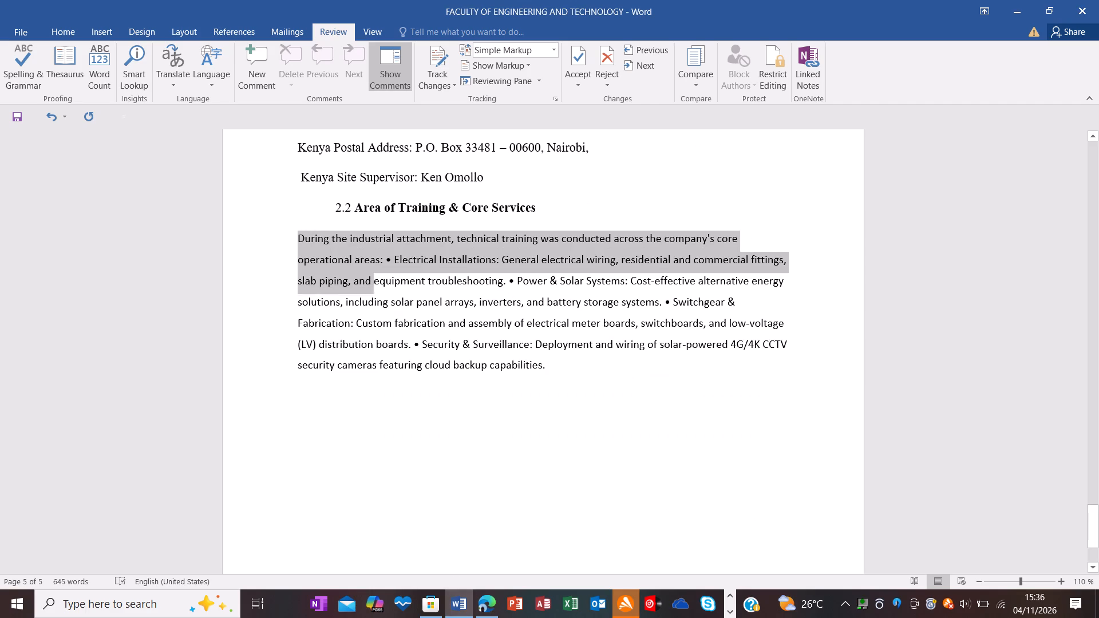
{"action": "left_click_drag", "start_coordinate": [390, 293], "coordinate": [607, 409]}
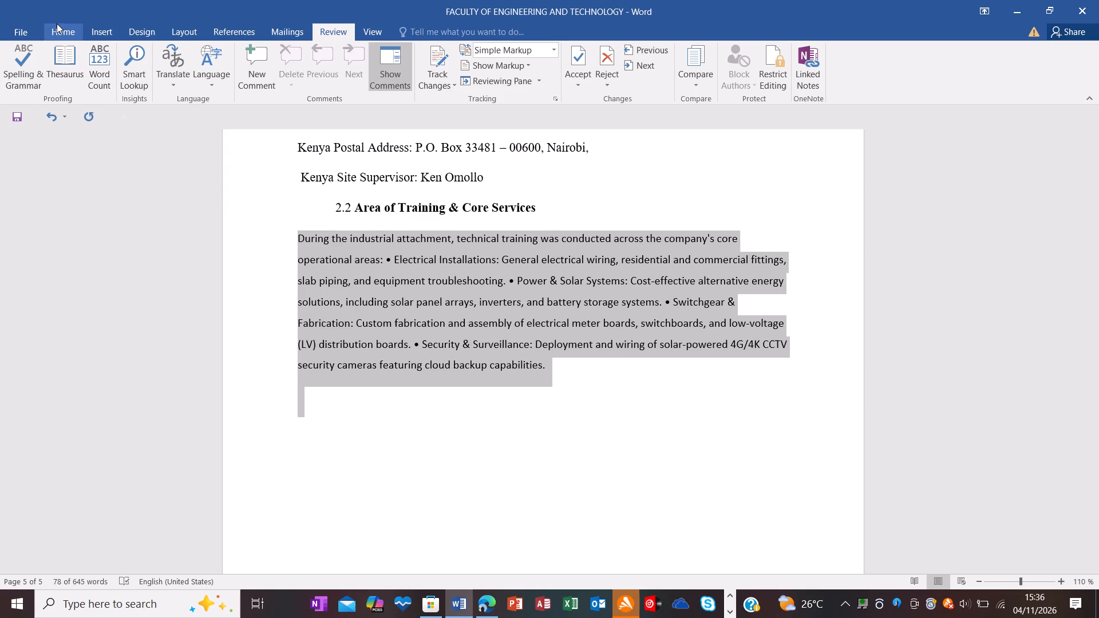
{"action": "left_click", "coordinate": [57, 22]}
{"action": "left_click", "coordinate": [57, 27]}
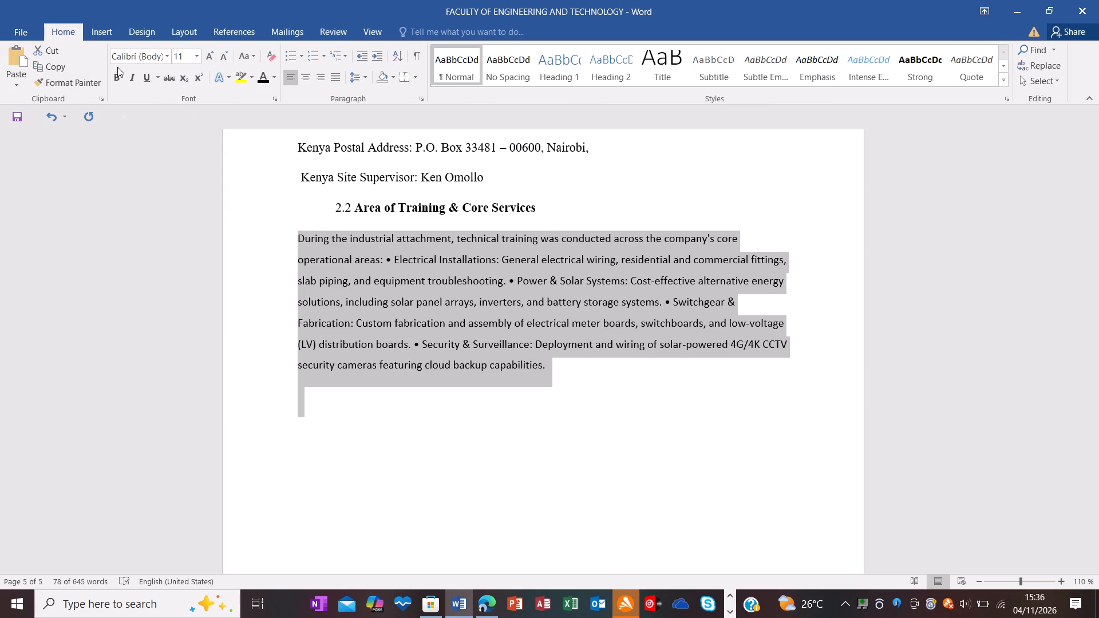
{"action": "left_click", "coordinate": [165, 54]}
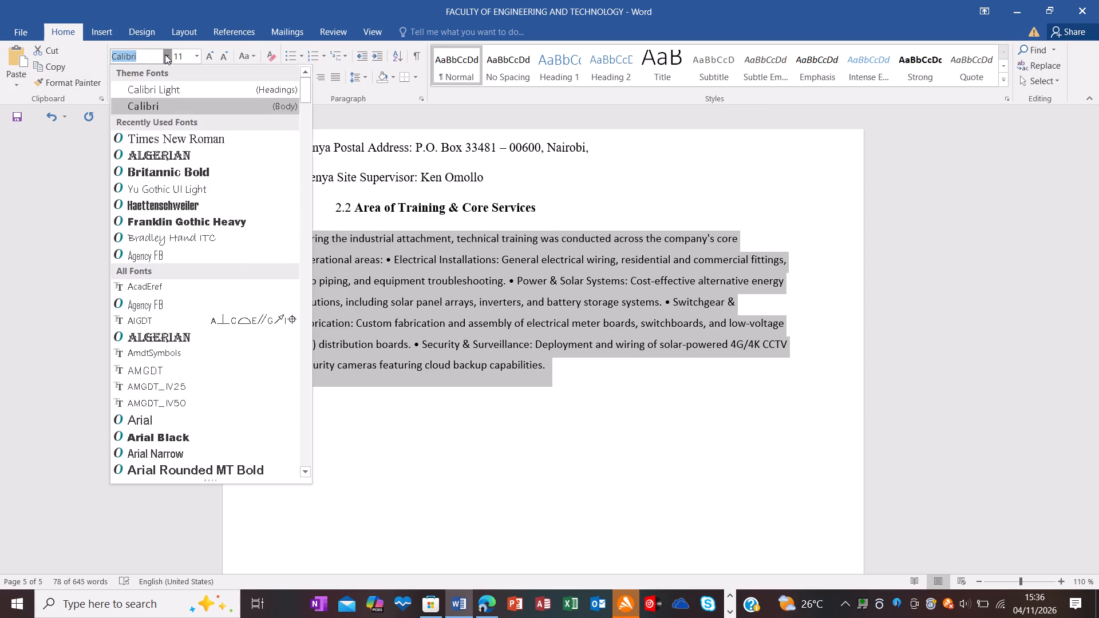
{"action": "left_click", "coordinate": [157, 136]}
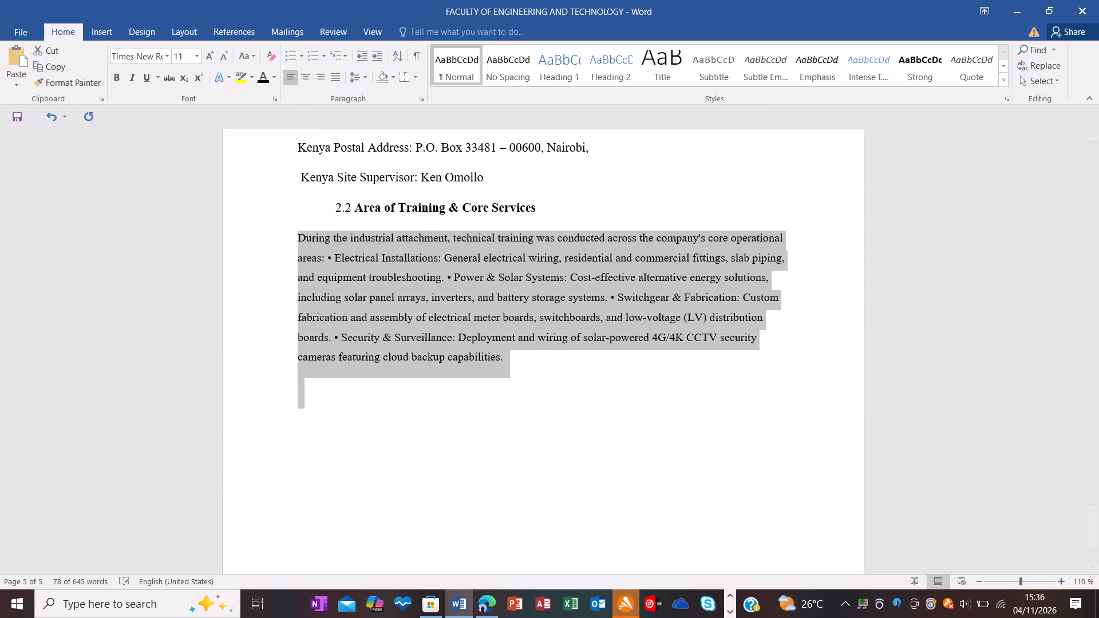
{"action": "left_click", "coordinate": [194, 51]}
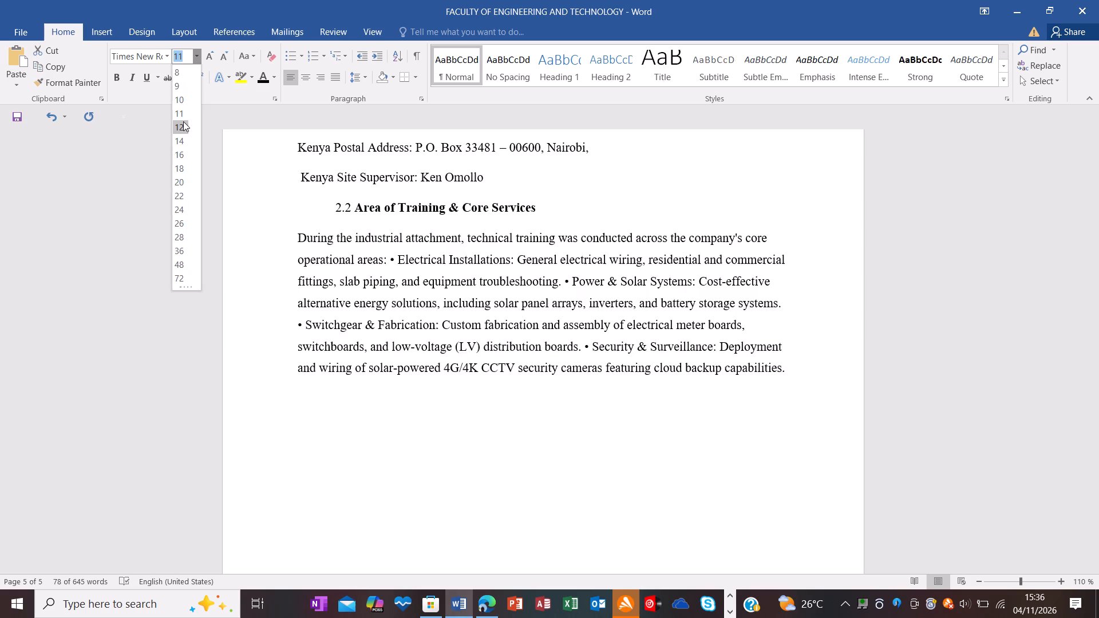
{"action": "left_click", "coordinate": [183, 121]}
{"action": "left_click", "coordinate": [638, 451]}
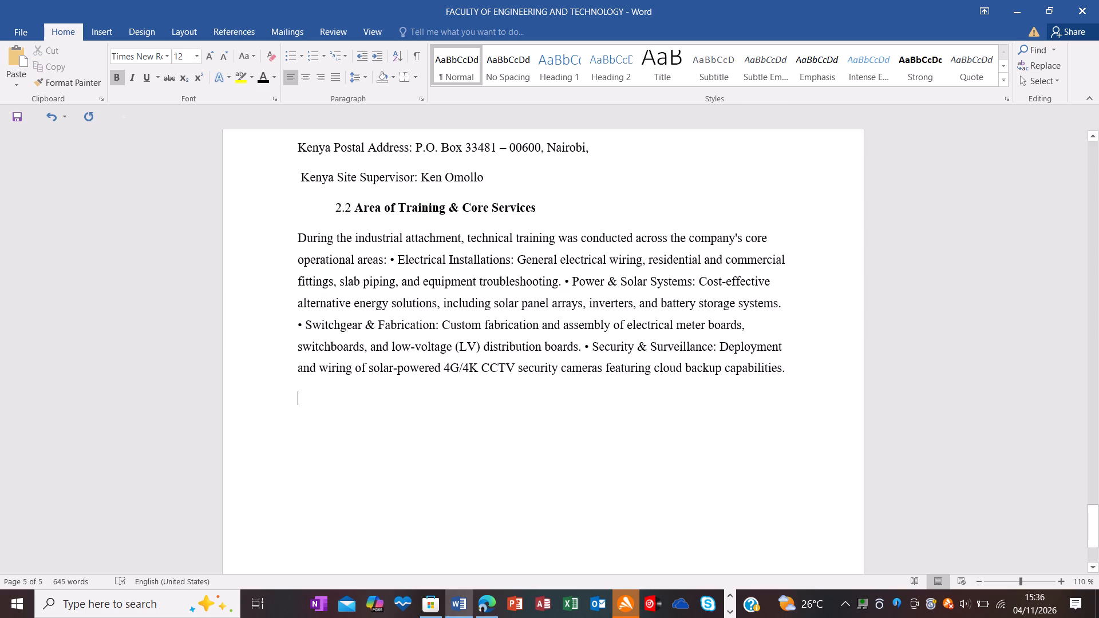
Split the section 2.2 text so the Power & Solar Systems, Switchgear & Fabrication, and Security & Surveillance bullets each start a new paragraph.
{"action": "left_click", "coordinate": [562, 279]}
{"action": "key", "text": "Return"}
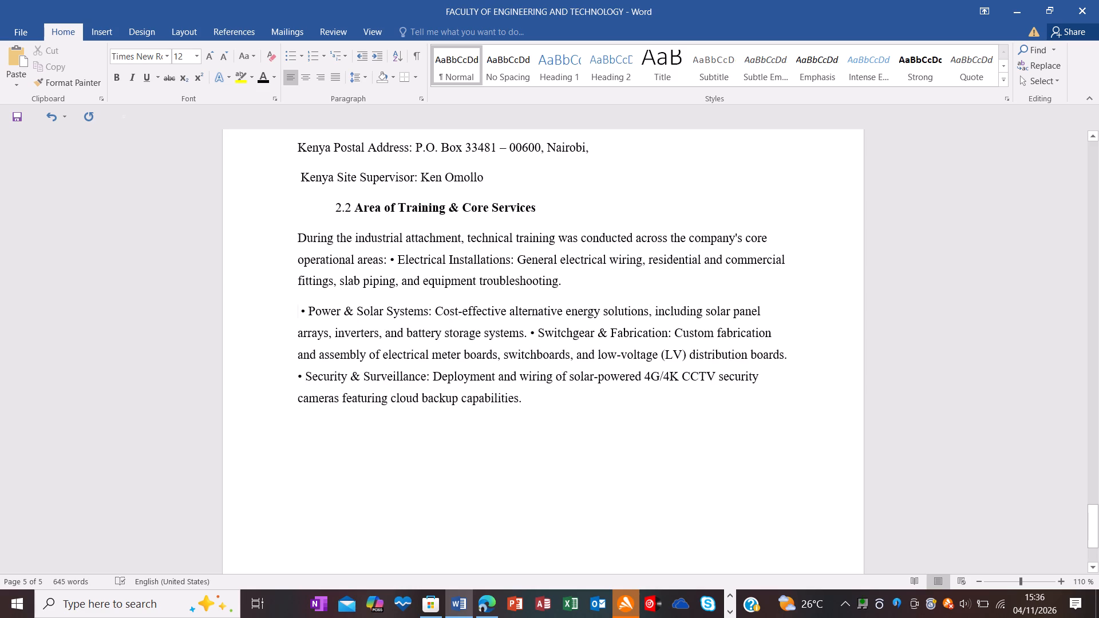
{"action": "left_click", "coordinate": [525, 330]}
{"action": "key", "text": "Return"}
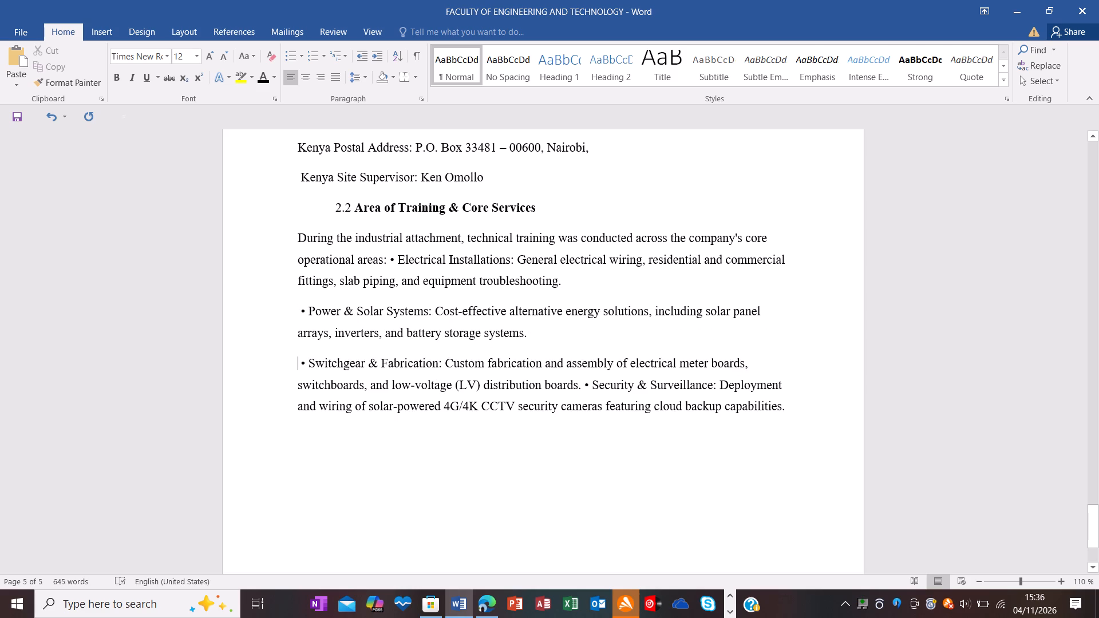
{"action": "left_click", "coordinate": [581, 381]}
{"action": "key", "text": "Return"}
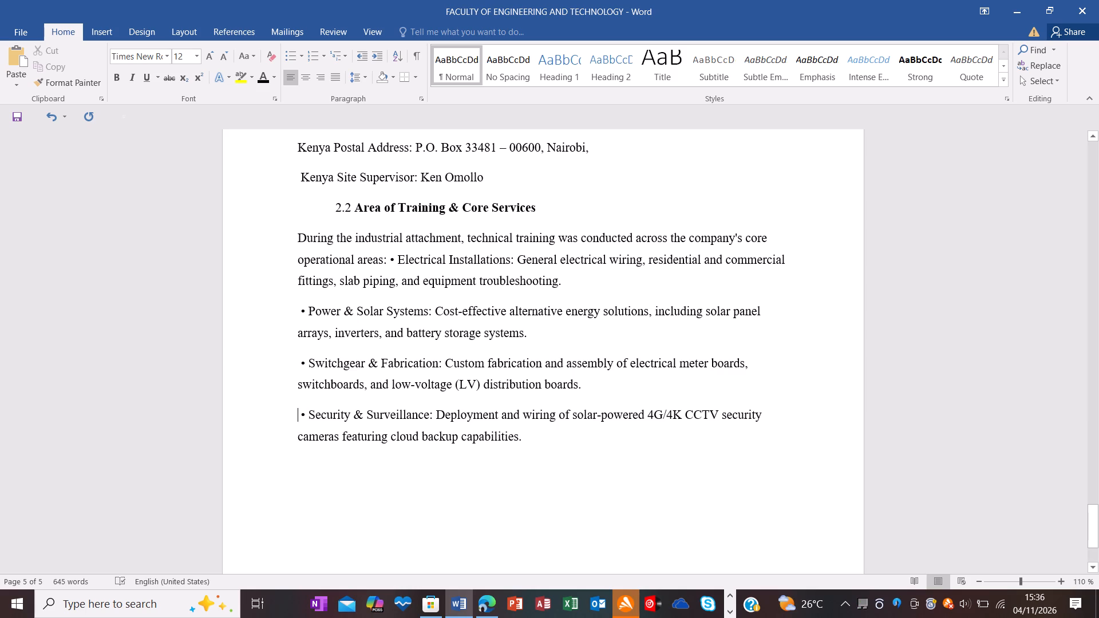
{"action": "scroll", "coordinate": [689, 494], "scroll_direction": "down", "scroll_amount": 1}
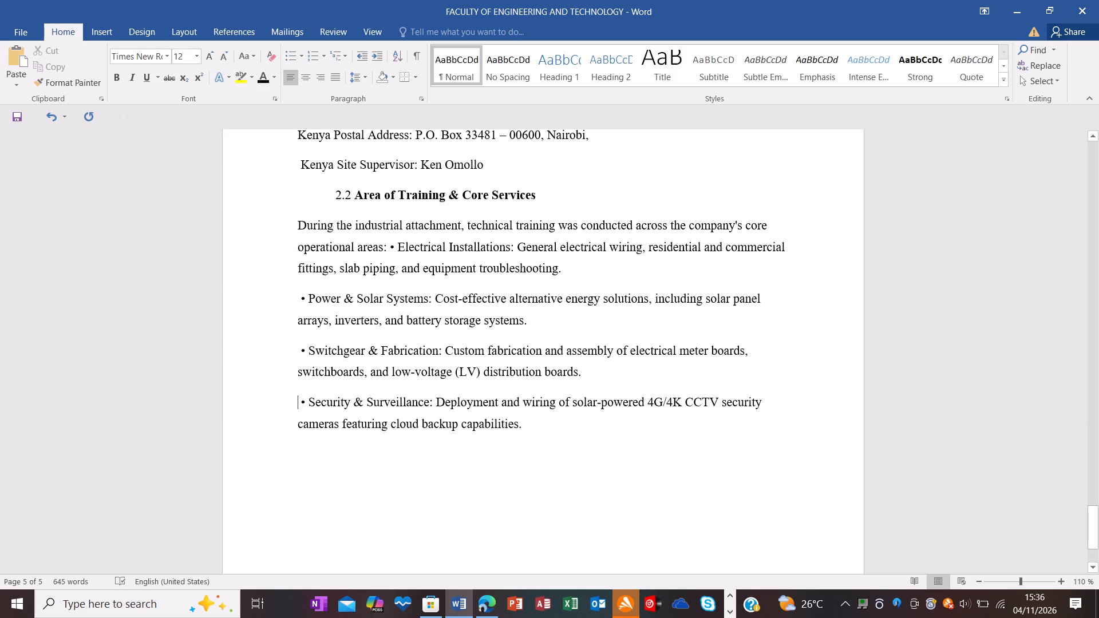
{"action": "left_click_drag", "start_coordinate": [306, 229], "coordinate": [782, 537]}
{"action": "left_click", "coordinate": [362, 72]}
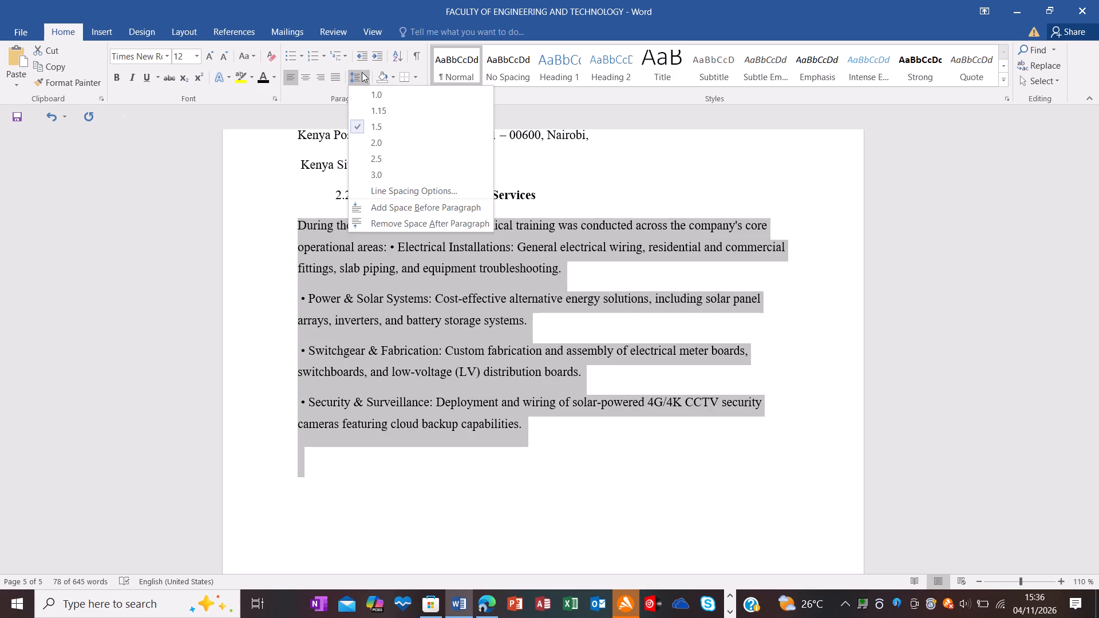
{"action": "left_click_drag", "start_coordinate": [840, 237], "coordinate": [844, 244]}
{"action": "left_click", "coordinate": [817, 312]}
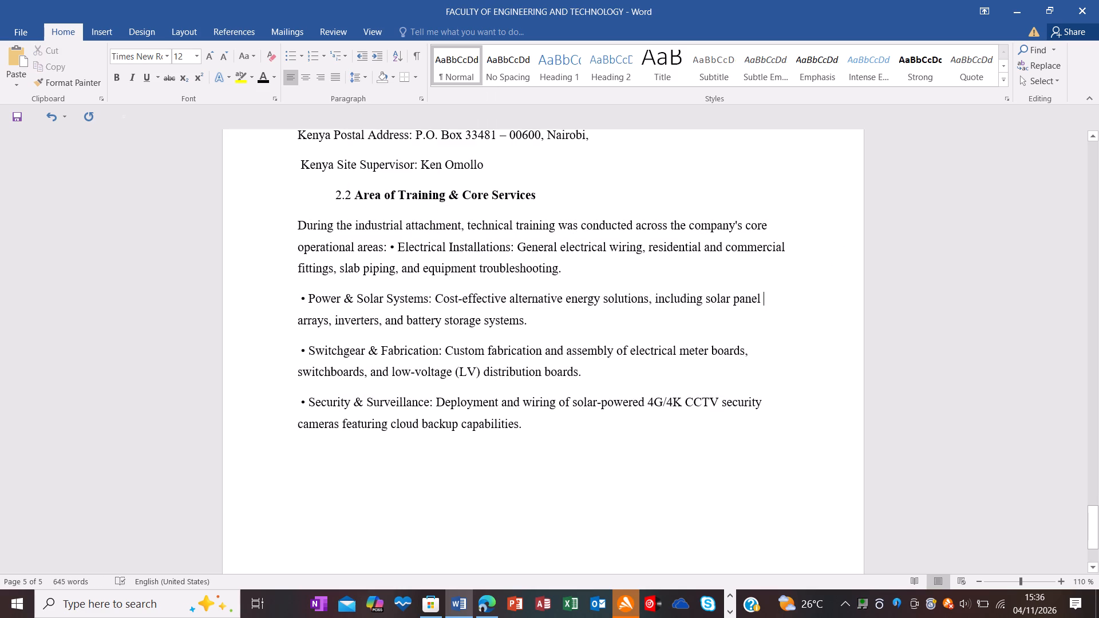
Review the report's earlier sections and table of contents against the new section 2.2 text.
{"action": "scroll", "coordinate": [810, 317], "scroll_direction": "up", "scroll_amount": 1}
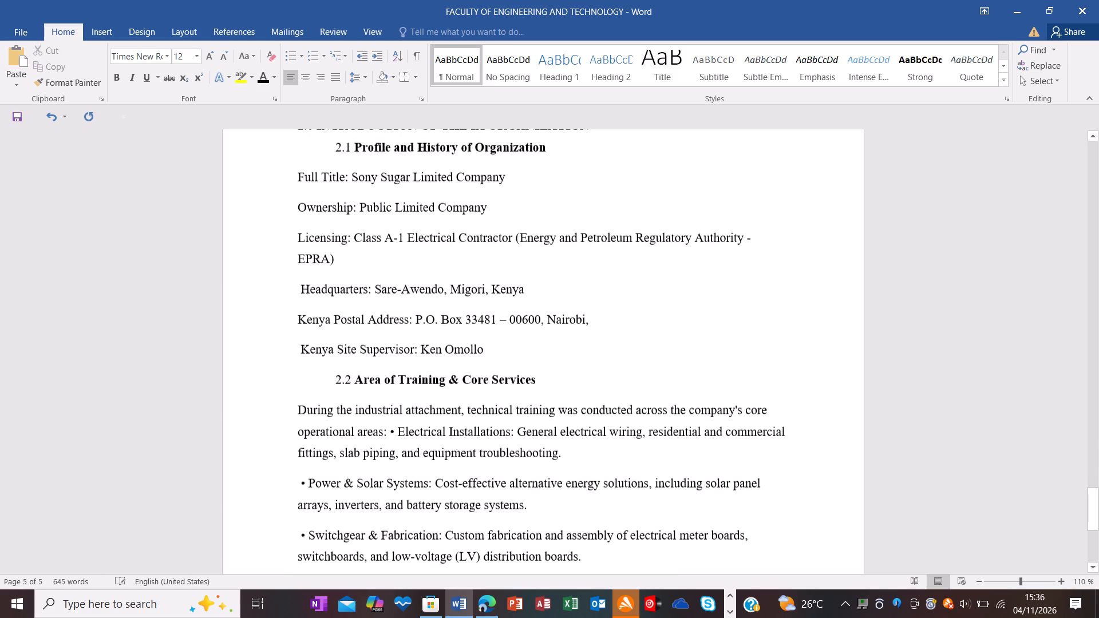
{"action": "scroll", "coordinate": [810, 317], "scroll_direction": "up", "scroll_amount": 1}
{"action": "scroll", "coordinate": [810, 317], "scroll_direction": "down", "scroll_amount": 1}
{"action": "scroll", "coordinate": [810, 317], "scroll_direction": "up", "scroll_amount": 1}
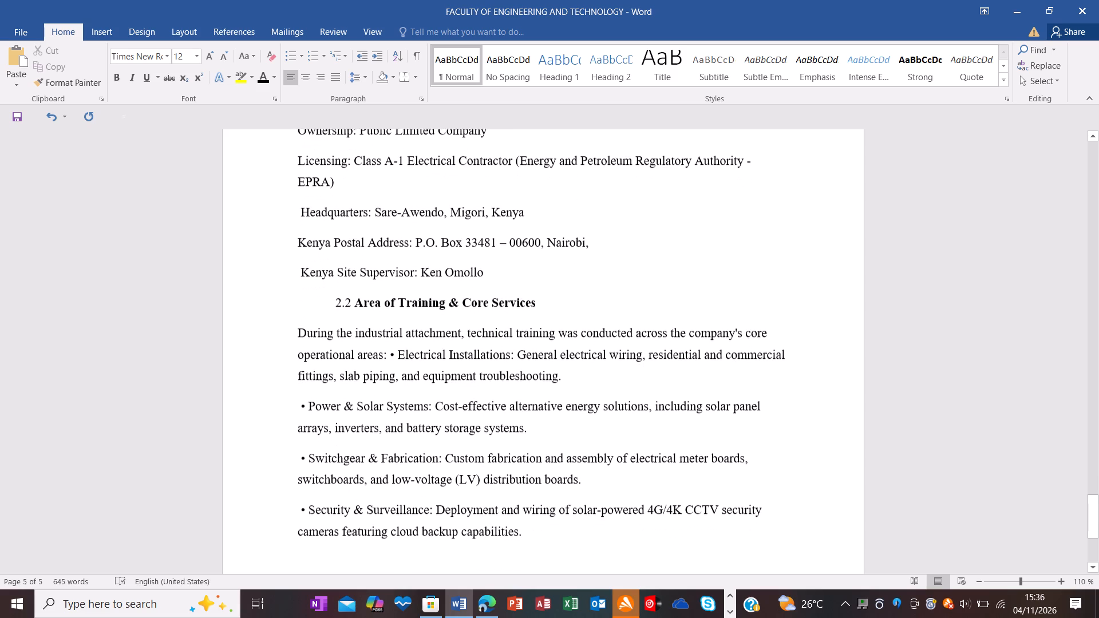
{"action": "scroll", "coordinate": [810, 317], "scroll_direction": "up", "scroll_amount": 1}
{"action": "scroll", "coordinate": [810, 344], "scroll_direction": "down", "scroll_amount": 1}
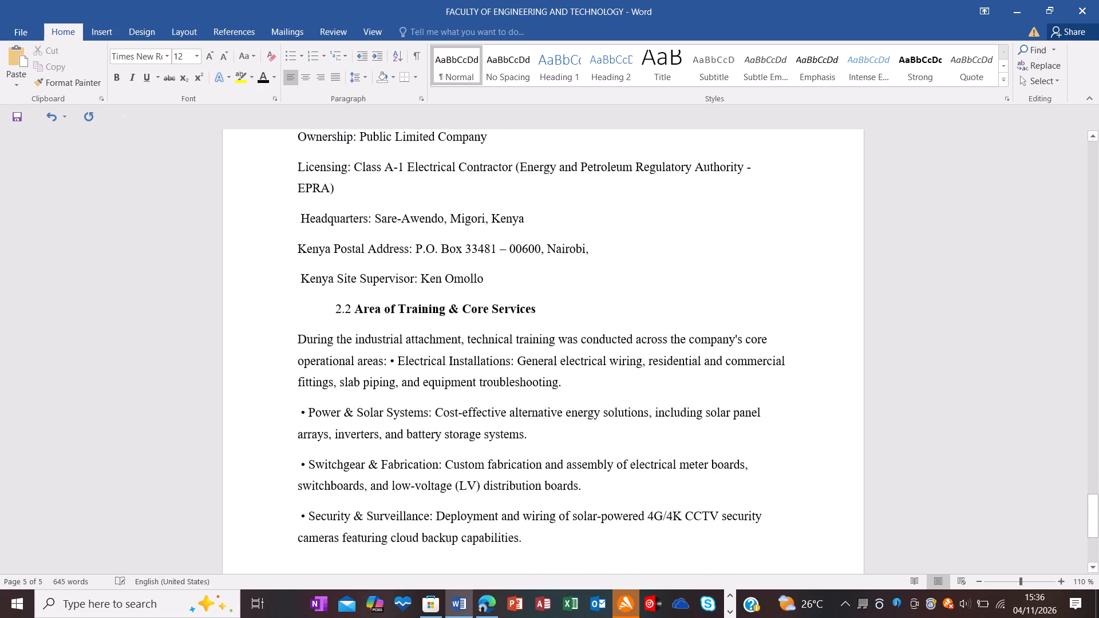
{"action": "scroll", "coordinate": [810, 344], "scroll_direction": "up", "scroll_amount": 6}
{"action": "scroll", "coordinate": [810, 344], "scroll_direction": "down", "scroll_amount": 3}
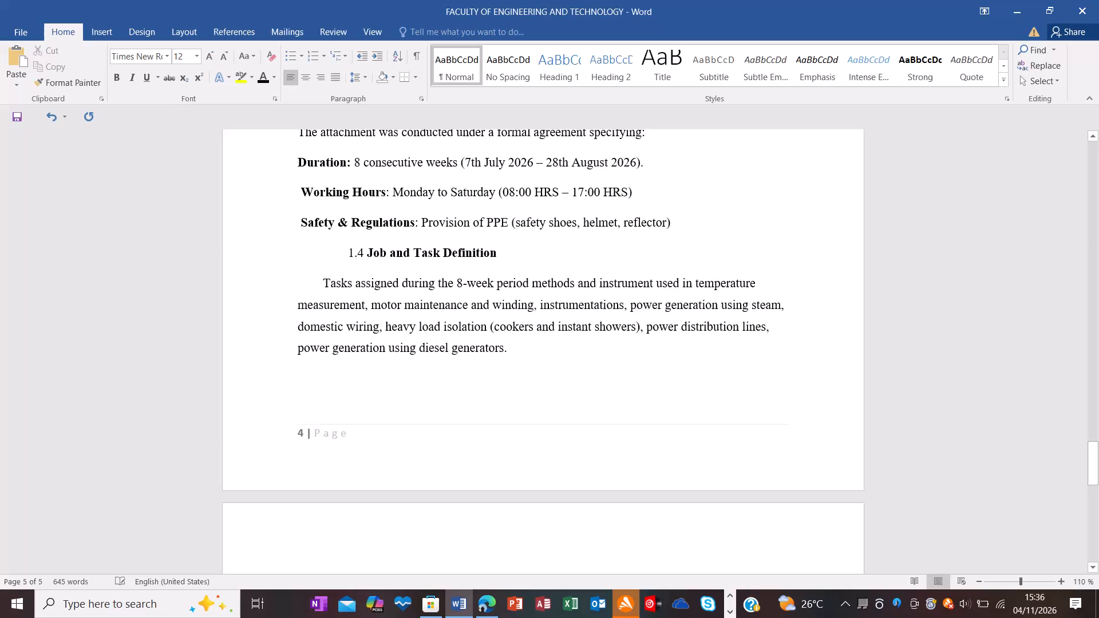
{"action": "scroll", "coordinate": [810, 344], "scroll_direction": "up", "scroll_amount": 1}
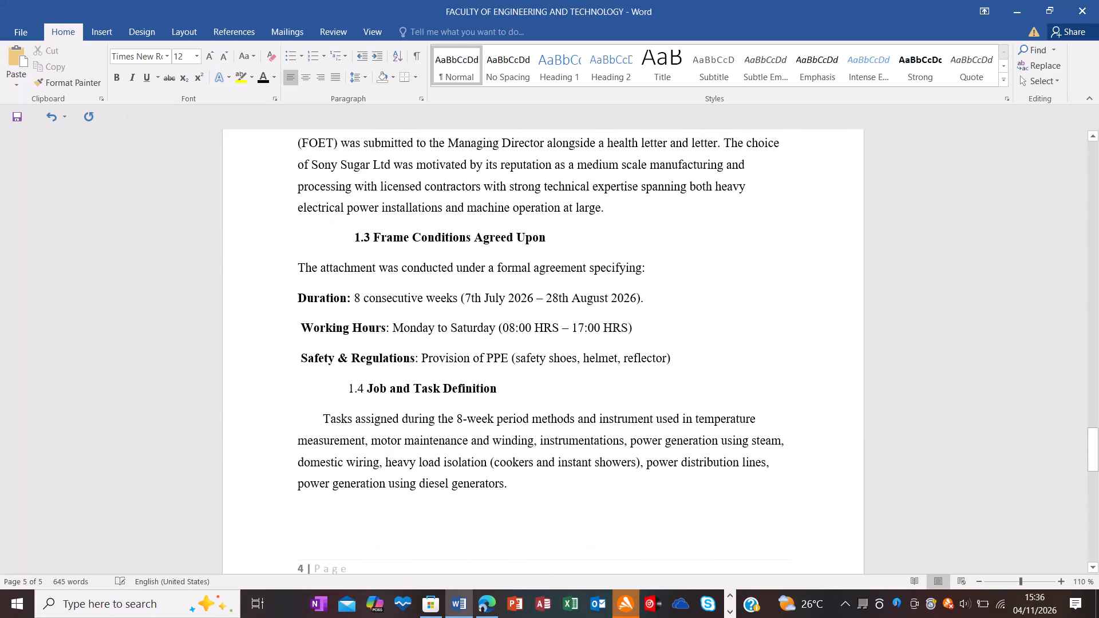
{"action": "scroll", "coordinate": [810, 344], "scroll_direction": "up", "scroll_amount": 2}
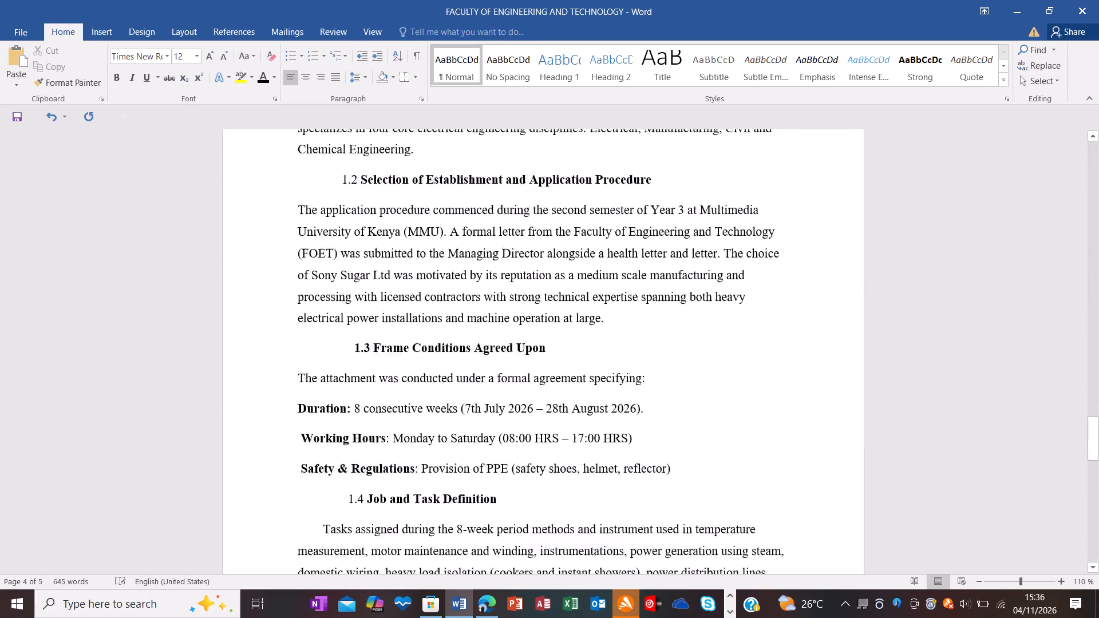
{"action": "scroll", "coordinate": [810, 344], "scroll_direction": "up", "scroll_amount": 14}
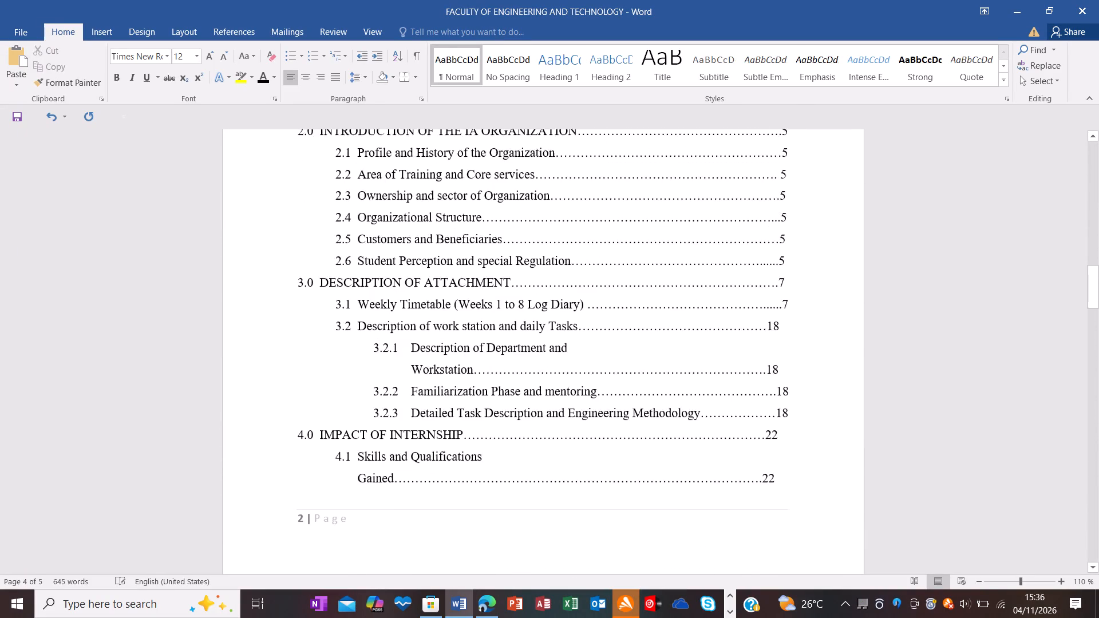
{"action": "scroll", "coordinate": [810, 344], "scroll_direction": "down", "scroll_amount": 10}
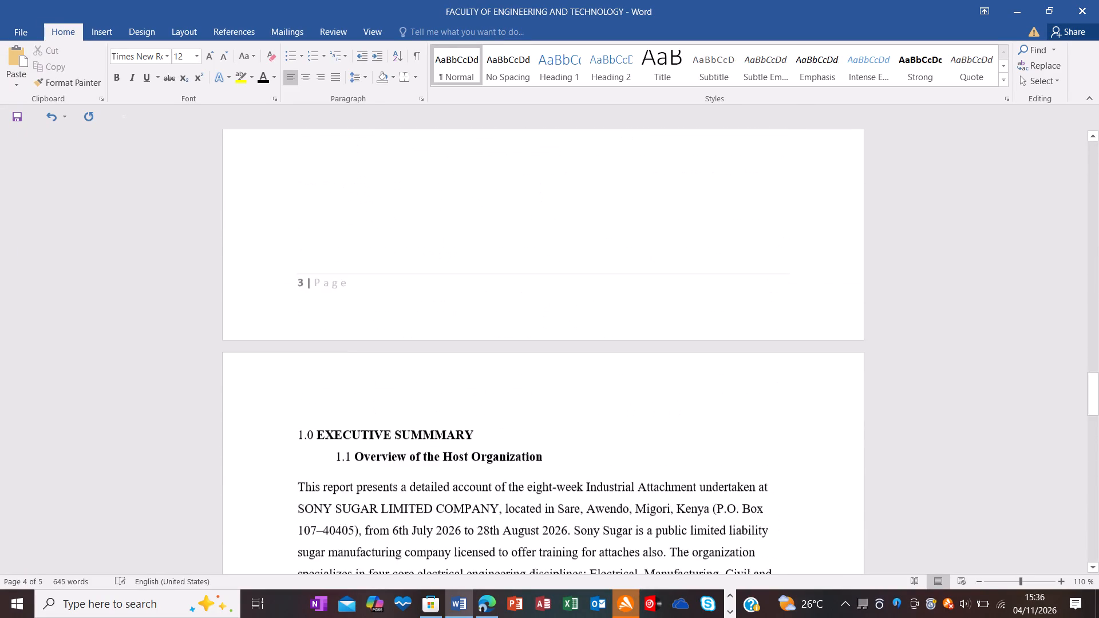
{"action": "scroll", "coordinate": [810, 344], "scroll_direction": "down", "scroll_amount": 11}
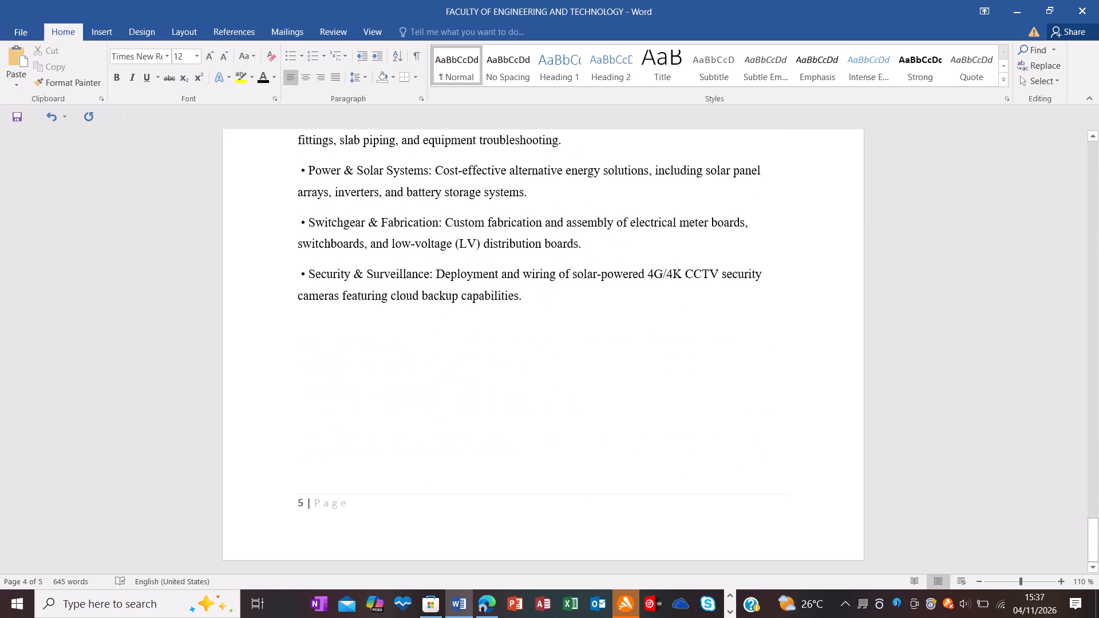
{"action": "scroll", "coordinate": [810, 344], "scroll_direction": "down", "scroll_amount": 4}
{"action": "scroll", "coordinate": [810, 344], "scroll_direction": "up", "scroll_amount": 2}
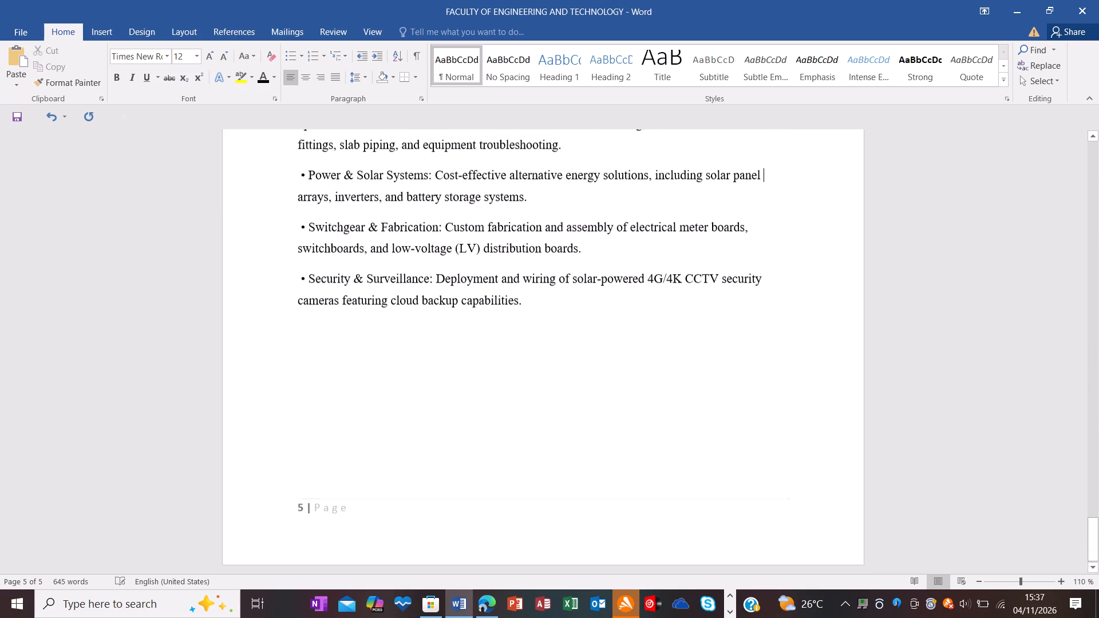
{"action": "scroll", "coordinate": [810, 344], "scroll_direction": "up", "scroll_amount": 2}
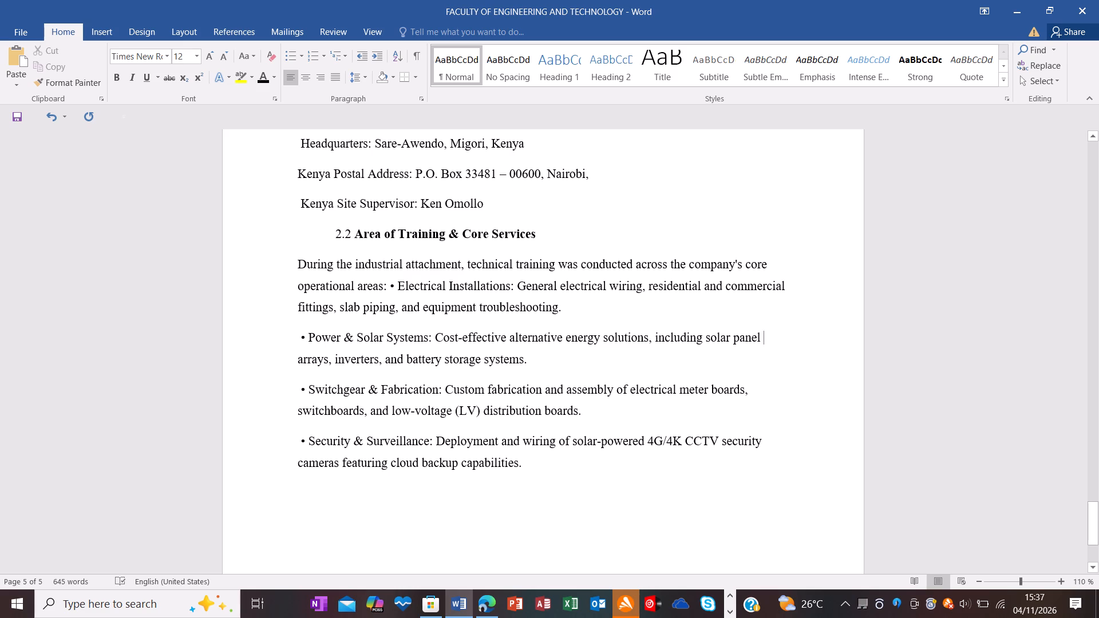
Replace "slab piping, and equipment troubleshooting" in the Electrical Installations text with "PLC monitoring, motor functioning and weigh bridge maintenance".
{"action": "key", "text": "BackSpace"}
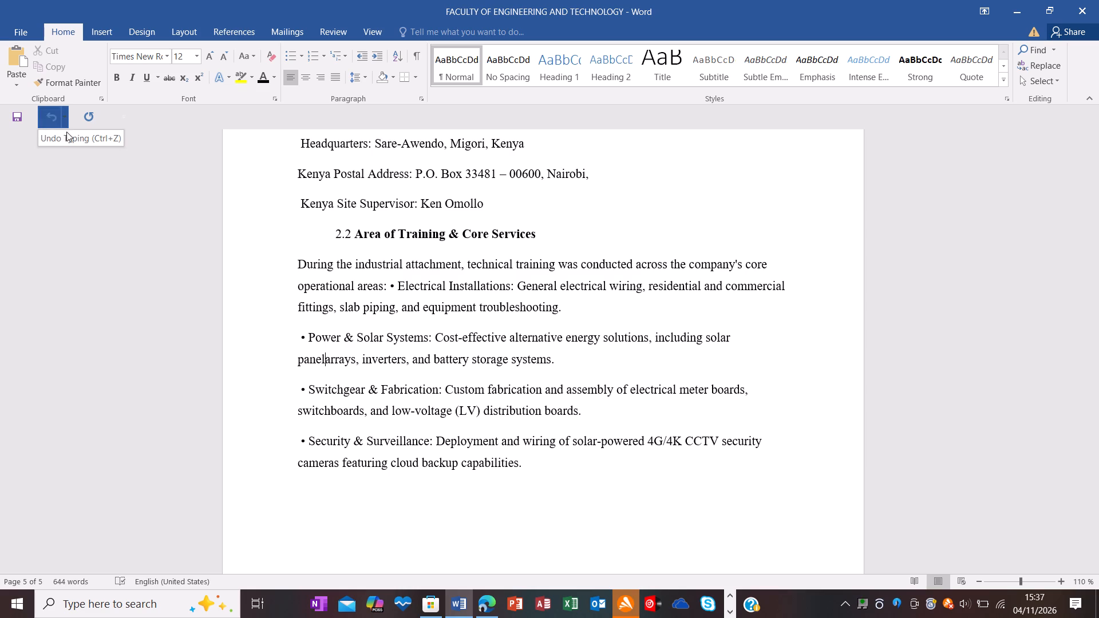
{"action": "left_click", "coordinate": [56, 120]}
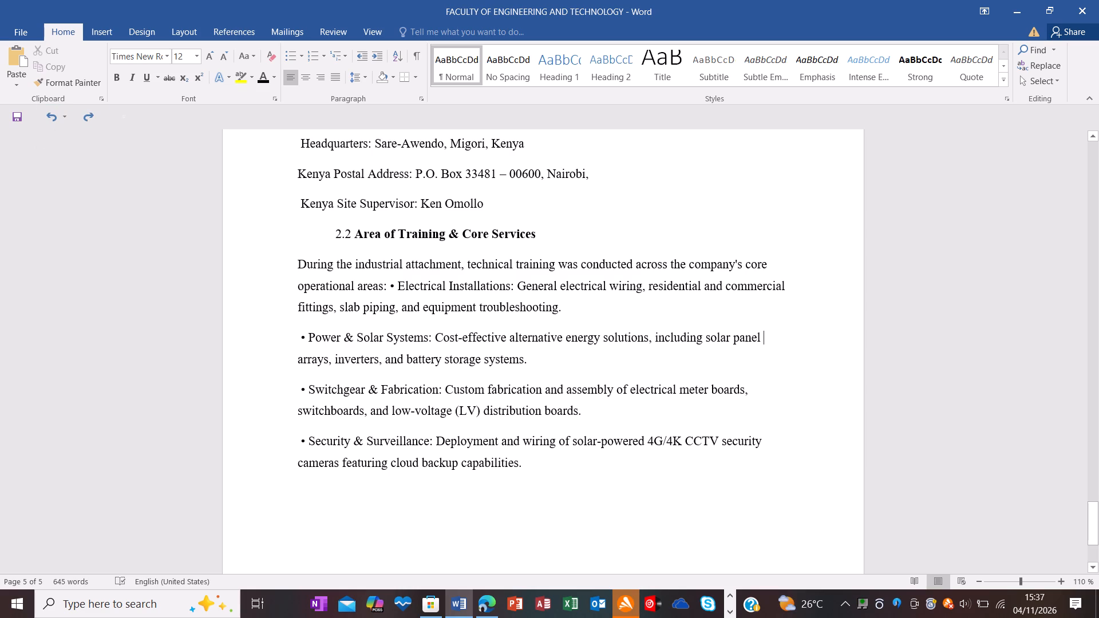
{"action": "left_click", "coordinate": [579, 307]}
{"action": "key", "text": "BackSpace"}
{"action": "key", "text": "BackSpace"}
{"action": "key", "text": "BackSpace"}
{"action": "key", "text": "BackSpace"}
{"action": "key", "text": "BackSpace"}
{"action": "key", "text": "BackSpace"}
{"action": "key", "text": "BackSpace"}
{"action": "key", "text": "BackSpace"}
{"action": "key", "text": "BackSpace"}
{"action": "key", "text": "BackSpace"}
{"action": "key", "text": "BackSpace"}
{"action": "key", "text": "BackSpace"}
{"action": "key", "text": "BackSpace"}
{"action": "key", "text": "BackSpace"}
{"action": "key", "text": "BackSpace"}
{"action": "key", "text": "BackSpace"}
{"action": "key", "text": "BackSpace"}
{"action": "key", "text": "BackSpace"}
{"action": "key", "text": "BackSpace"}
{"action": "key", "text": "BackSpace"}
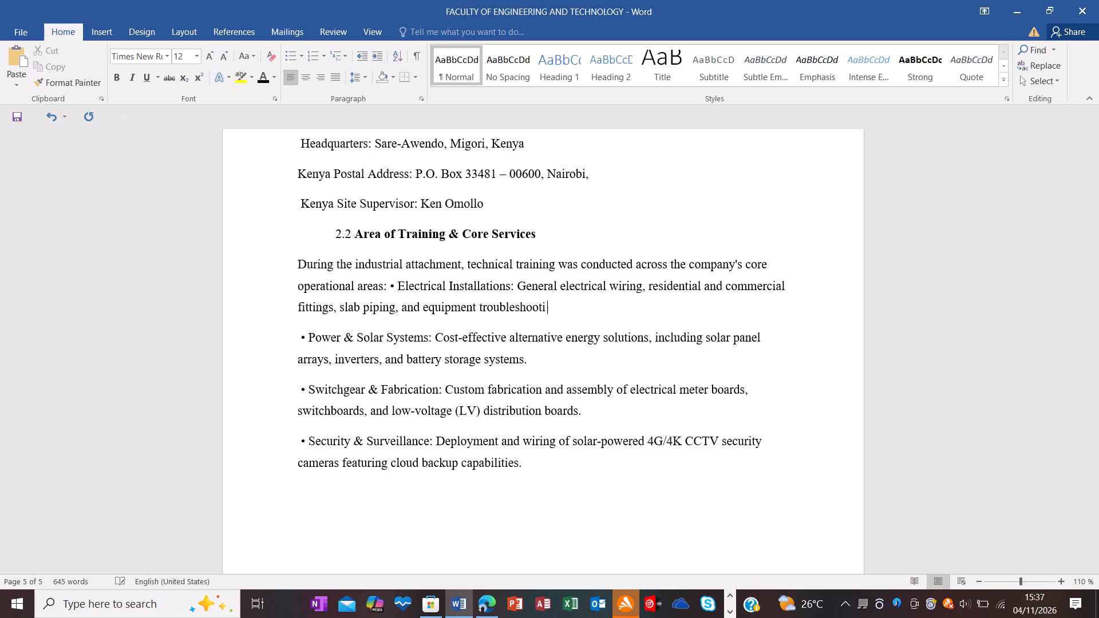
{"action": "key", "text": "BackSpace"}
{"action": "key", "text": "BackSpace"}
{"action": "key", "text": "BackSpace"}
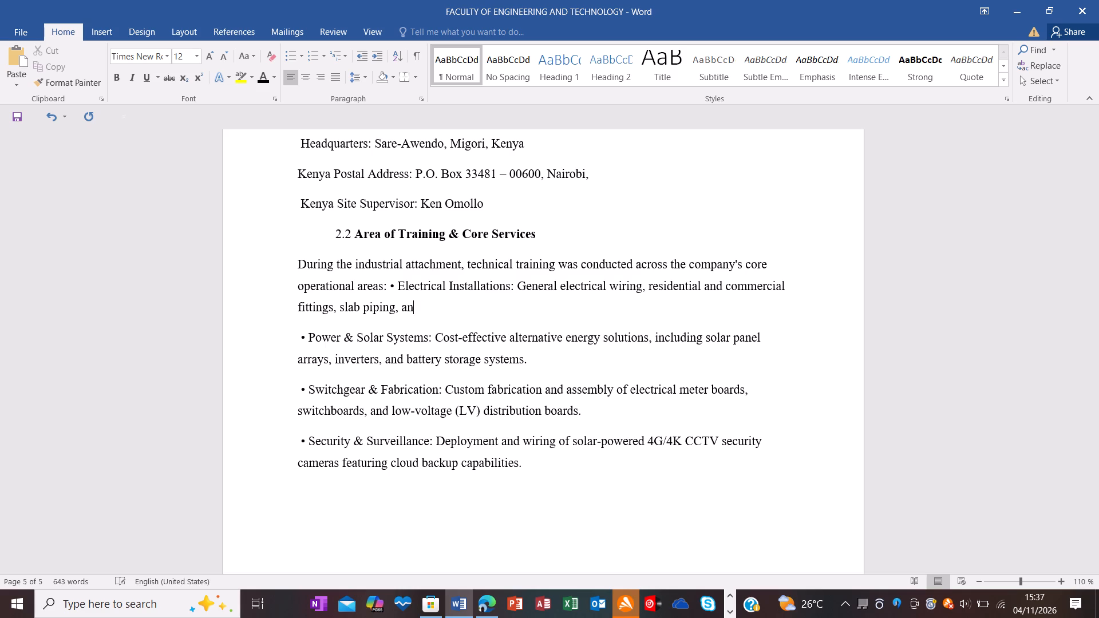
{"action": "key", "text": "BackSpace"}
{"action": "key", "text": "BackSpace"}
{"action": "key", "text": "BackSpace"}
{"action": "key", "text": "BackSpace"}
{"action": "key", "text": "BackSpace"}
{"action": "key", "text": "BackSpace"}
{"action": "key", "text": "BackSpace"}
{"action": "key", "text": "BackSpace"}
{"action": "key", "text": "BackSpace"}
{"action": "key", "text": "BackSpace"}
{"action": "key", "text": "BackSpace"}
{"action": "key", "text": "BackSpace"}
{"action": "key", "text": "BackSpace"}
{"action": "key", "text": "BackSpace"}
{"action": "key", "text": "BackSpace"}
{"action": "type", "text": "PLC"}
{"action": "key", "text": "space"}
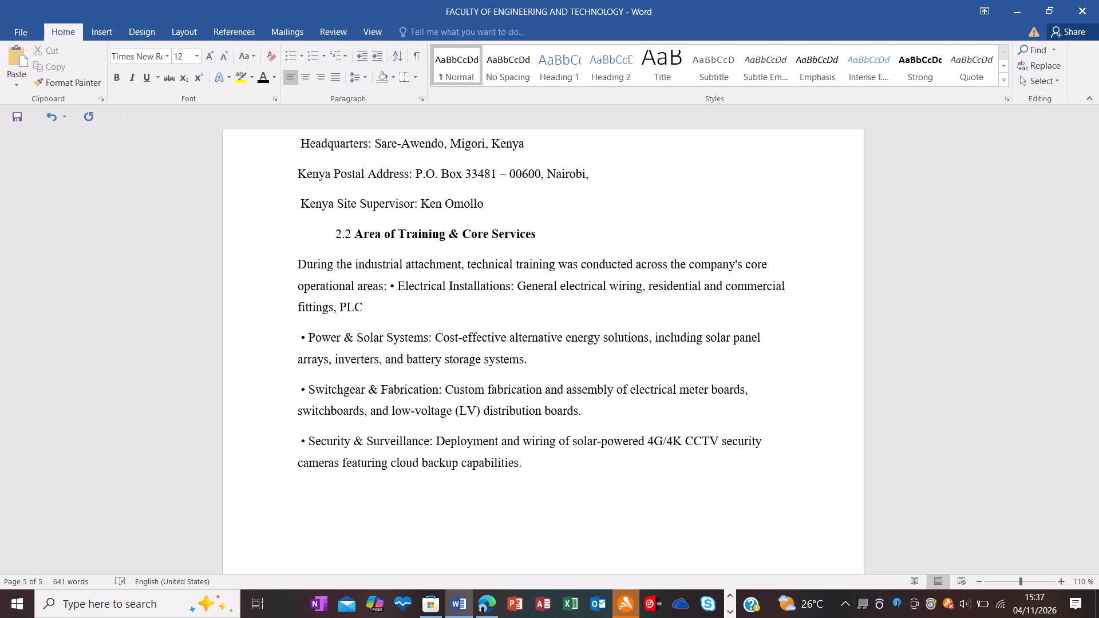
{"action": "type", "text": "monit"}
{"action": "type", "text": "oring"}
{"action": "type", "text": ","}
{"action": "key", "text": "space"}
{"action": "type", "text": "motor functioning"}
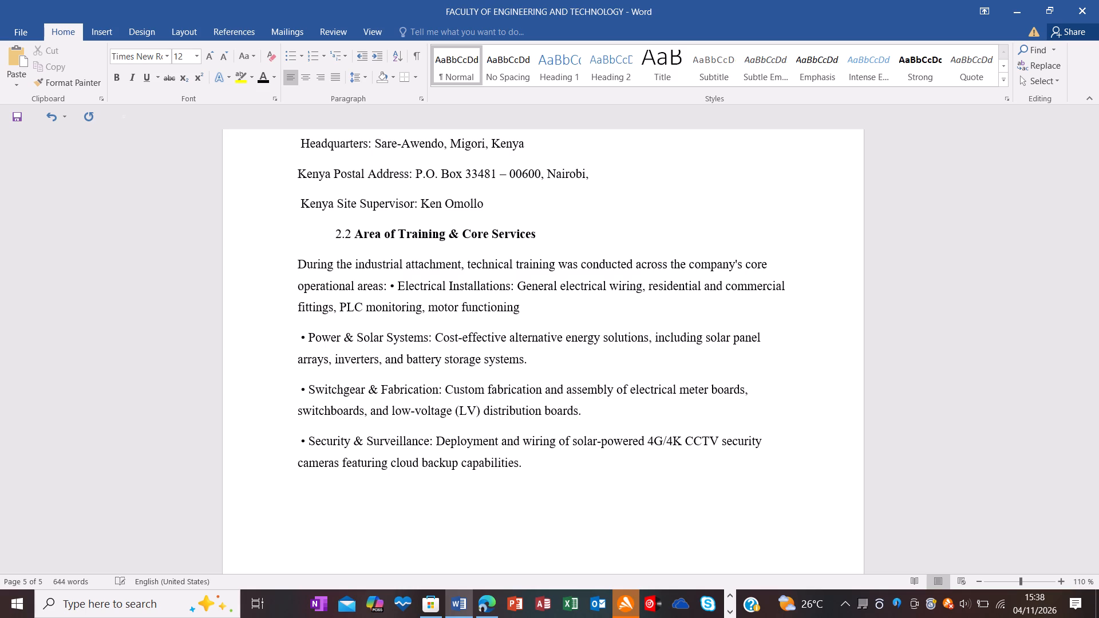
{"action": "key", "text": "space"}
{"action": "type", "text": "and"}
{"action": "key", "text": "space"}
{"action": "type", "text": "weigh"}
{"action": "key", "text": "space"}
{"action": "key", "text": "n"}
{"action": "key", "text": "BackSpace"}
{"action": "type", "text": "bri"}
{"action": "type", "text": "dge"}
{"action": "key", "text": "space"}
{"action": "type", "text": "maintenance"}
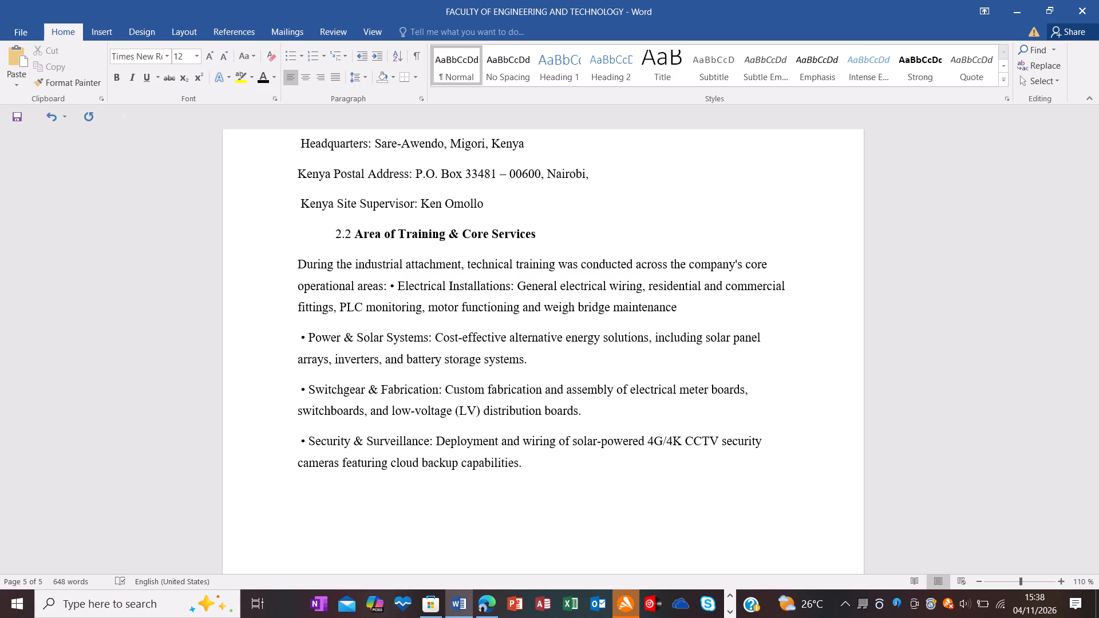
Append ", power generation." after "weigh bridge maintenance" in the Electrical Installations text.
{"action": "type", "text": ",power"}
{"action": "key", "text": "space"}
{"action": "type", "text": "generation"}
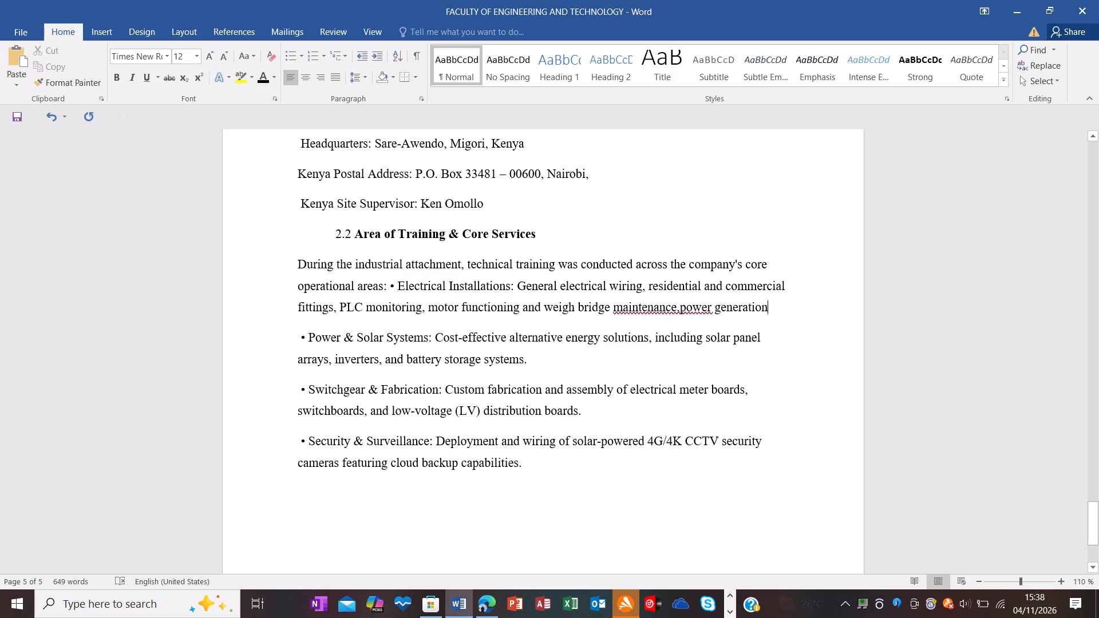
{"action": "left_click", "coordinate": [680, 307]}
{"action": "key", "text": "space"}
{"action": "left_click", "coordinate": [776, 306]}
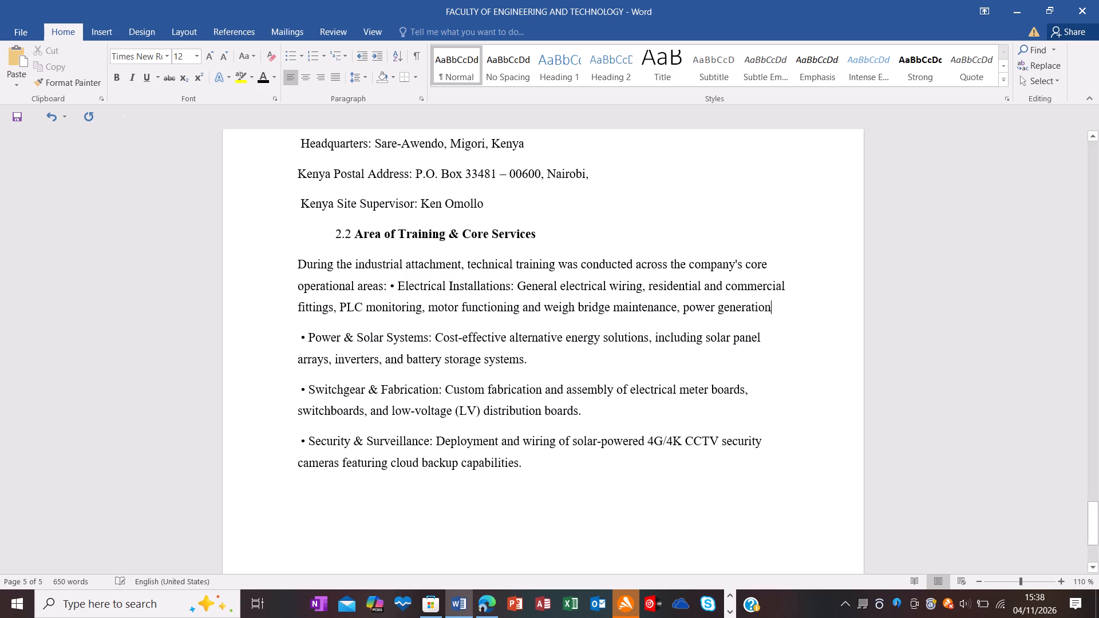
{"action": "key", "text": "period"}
Move the Electrical Installations bullet onto its own paragraph below "operational areas:".
{"action": "left_click", "coordinate": [389, 282]}
{"action": "key", "text": "Return"}
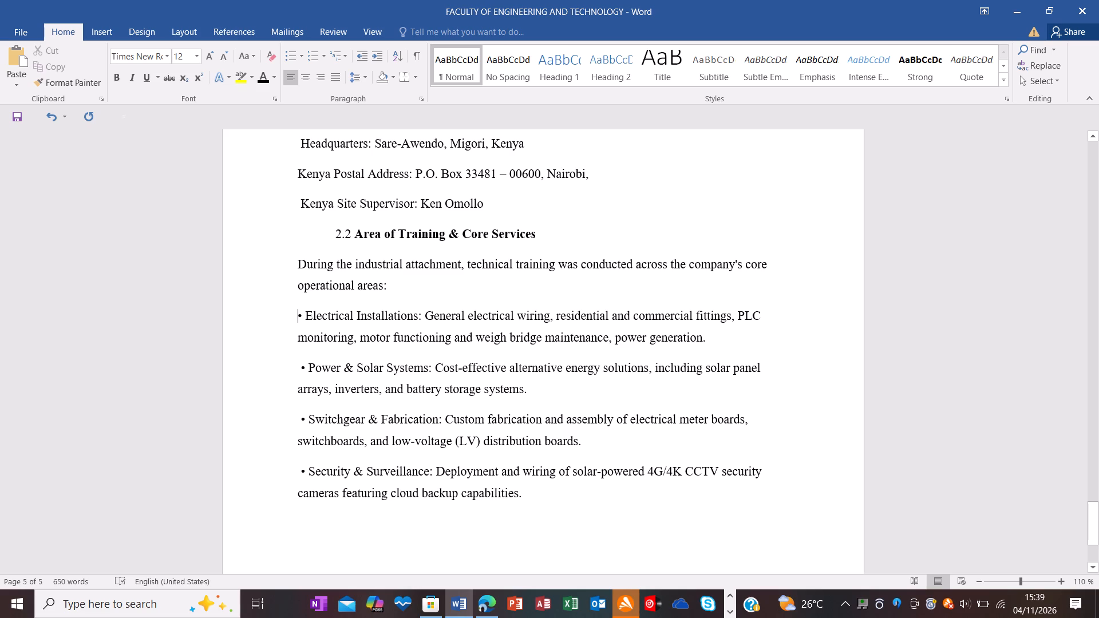
Add a comma after "distribution boards." at the end of the Switchgear & Fabrication bullet.
{"action": "left_click", "coordinate": [579, 442]}
{"action": "left_click", "coordinate": [580, 439]}
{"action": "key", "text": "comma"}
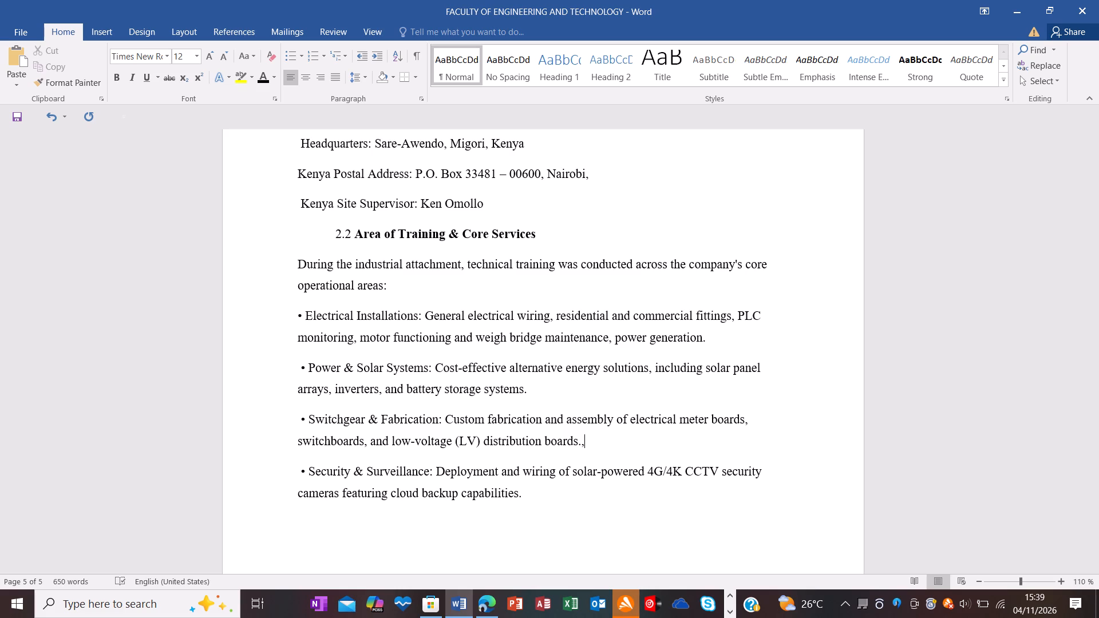
Change the Power & Solar Systems bullet's title to "Power generation".
{"action": "left_click", "coordinate": [533, 394]}
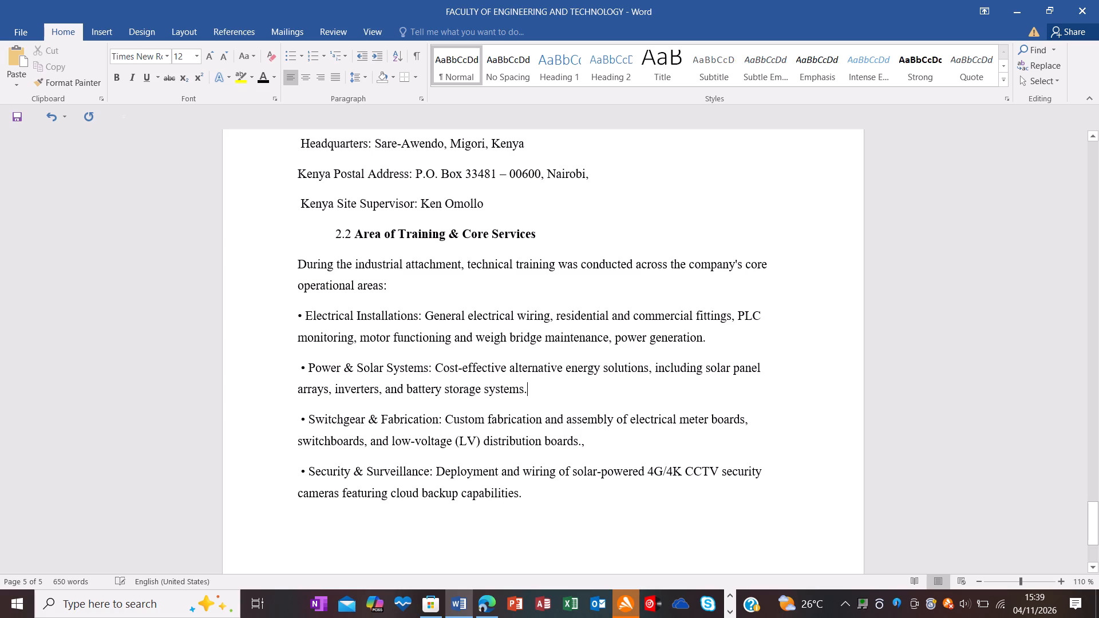
{"action": "left_click", "coordinate": [428, 365]}
{"action": "key", "text": "BackSpace"}
{"action": "key", "text": "BackSpace"}
{"action": "key", "text": "BackSpace"}
{"action": "key", "text": "BackSpace"}
{"action": "key", "text": "BackSpace"}
{"action": "key", "text": "BackSpace"}
{"action": "key", "text": "BackSpace"}
{"action": "key", "text": "BackSpace"}
{"action": "key", "text": "BackSpace"}
{"action": "key", "text": "BackSpace"}
{"action": "key", "text": "BackSpace"}
{"action": "key", "text": "BackSpace"}
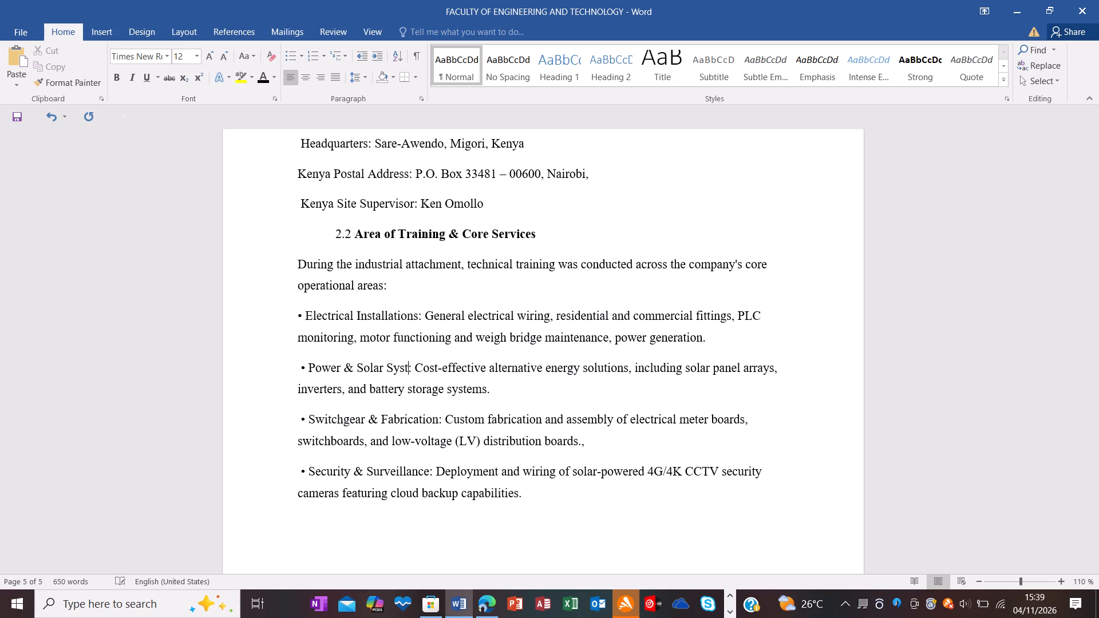
{"action": "key", "text": "BackSpace"}
{"action": "key", "text": "BackSpace"}
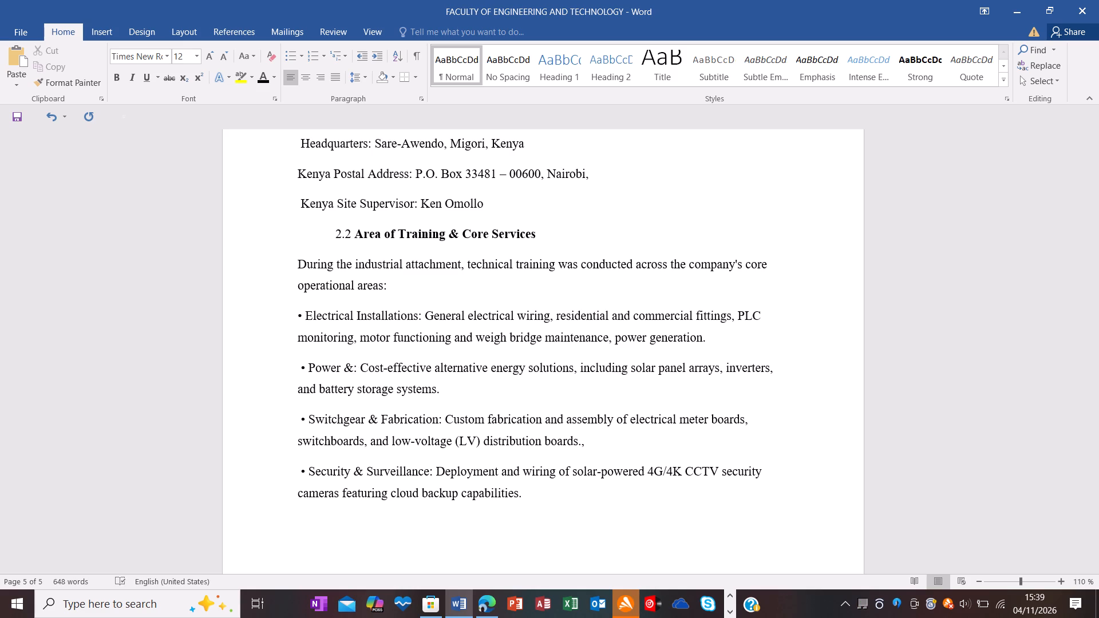
{"action": "key", "text": "BackSpace"}
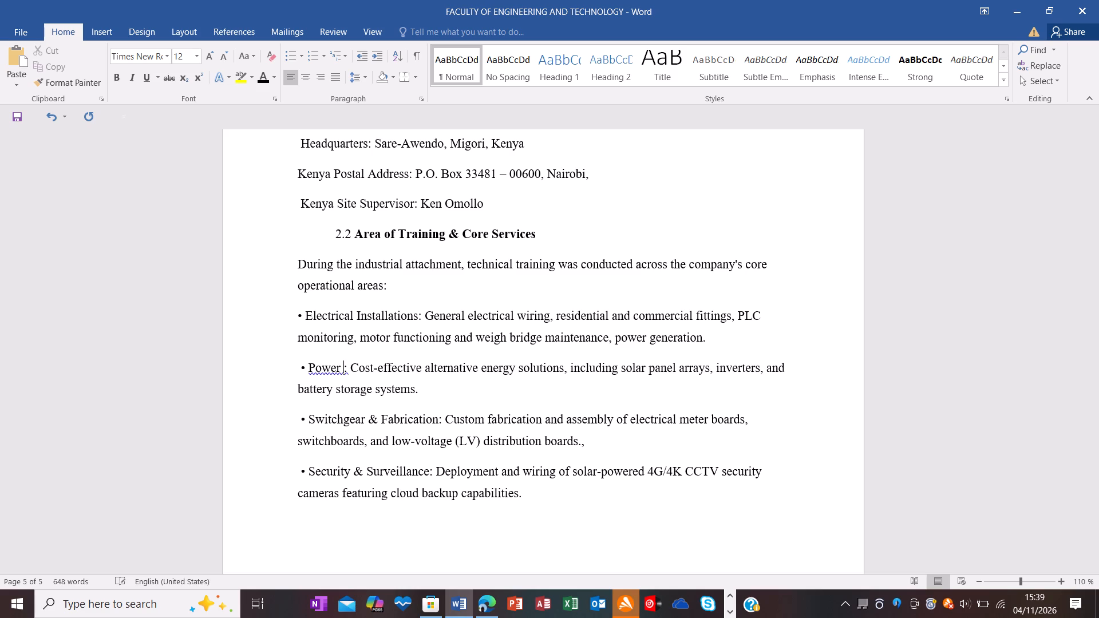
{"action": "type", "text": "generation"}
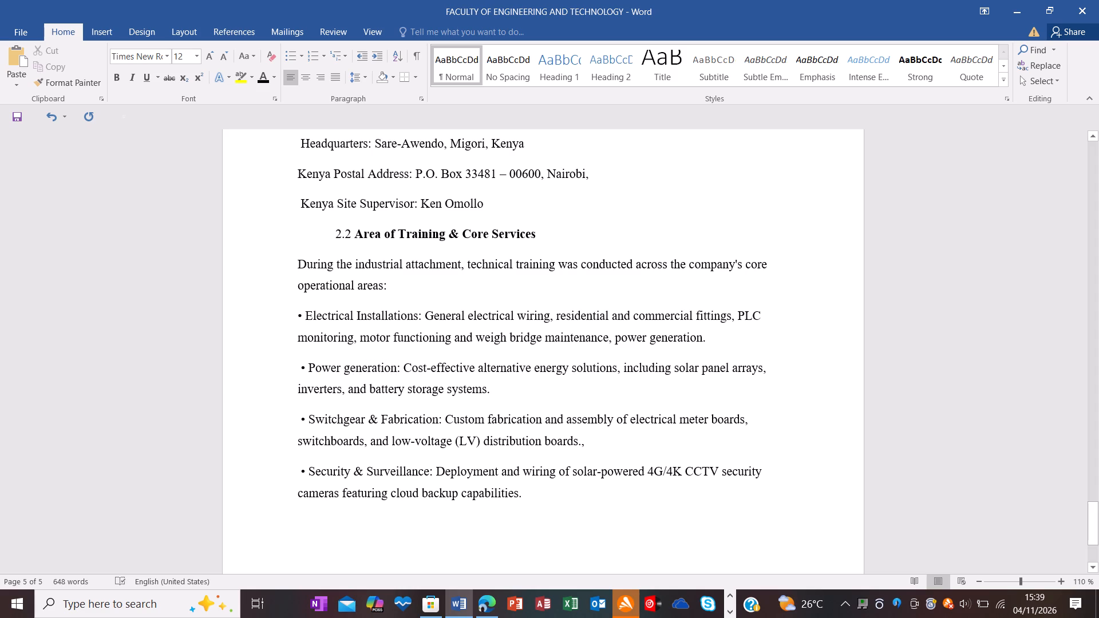
Remove ", power generation" from the Electrical Installations bullet so it ends with "weigh bridge maintenance.".
{"action": "left_click", "coordinate": [705, 341]}
{"action": "key", "text": "BackSpace"}
{"action": "key", "text": "BackSpace"}
{"action": "key", "text": "BackSpace"}
{"action": "key", "text": "BackSpace"}
{"action": "key", "text": "BackSpace"}
{"action": "key", "text": "BackSpace"}
{"action": "key", "text": "BackSpace"}
{"action": "key", "text": "BackSpace"}
{"action": "key", "text": "BackSpace"}
{"action": "key", "text": "BackSpace"}
{"action": "key", "text": "BackSpace"}
{"action": "key", "text": "BackSpace"}
{"action": "key", "text": "BackSpace"}
{"action": "key", "text": "BackSpace"}
{"action": "key", "text": "BackSpace"}
{"action": "key", "text": "BackSpace"}
{"action": "key", "text": "BackSpace"}
{"action": "key", "text": "BackSpace"}
{"action": "key", "text": "BackSpace"}
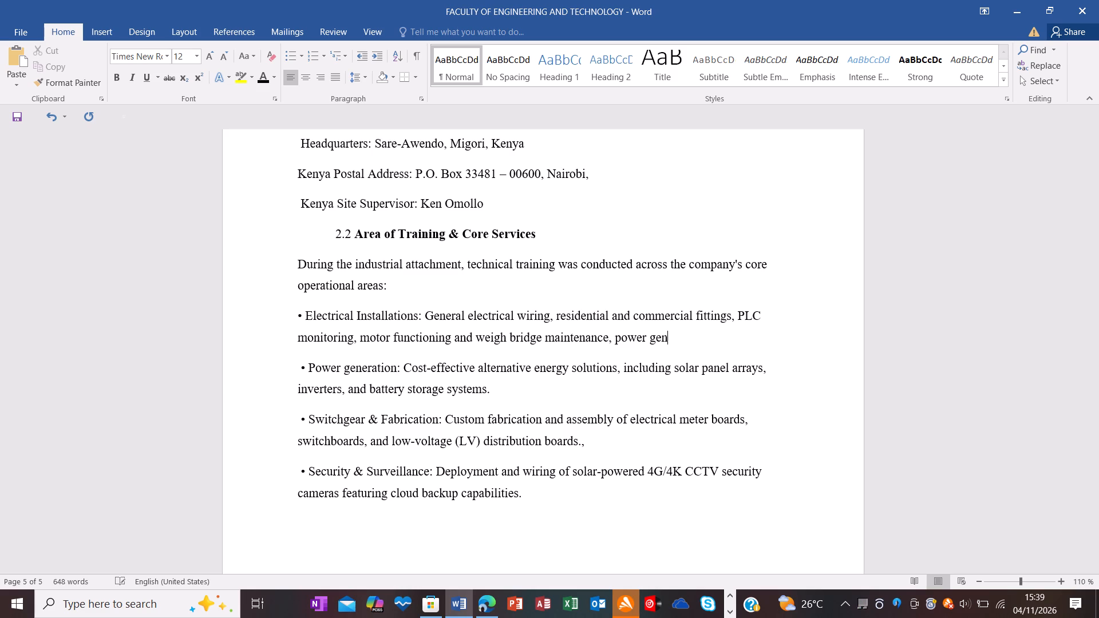
{"action": "key", "text": "BackSpace"}
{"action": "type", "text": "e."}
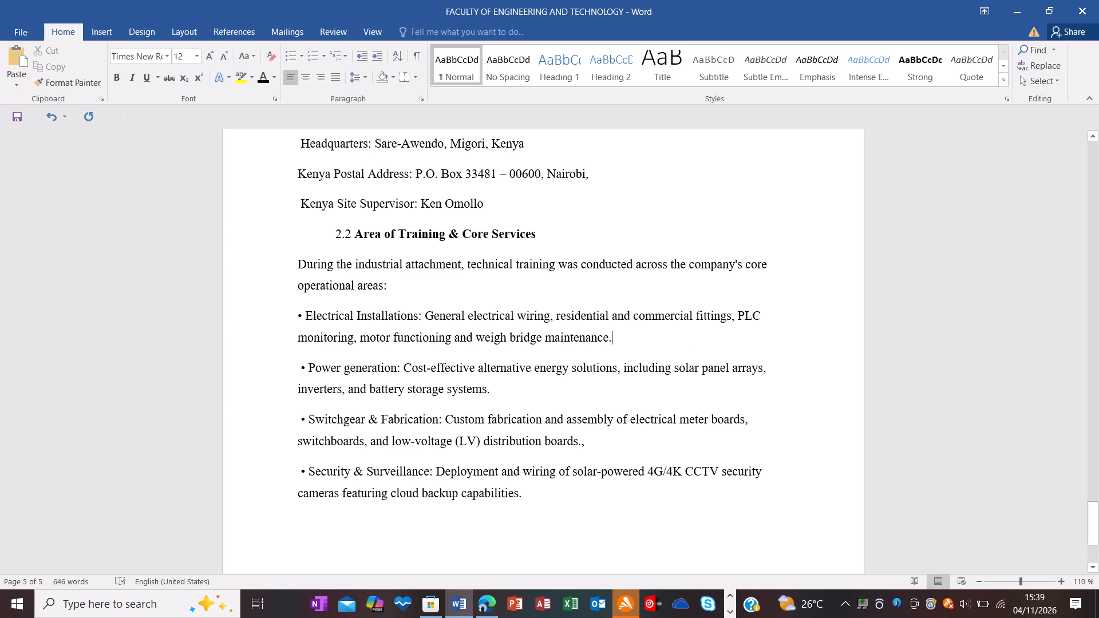
Delete the alternative-energy description from the Power generation bullet, leaving only its title and colon.
{"action": "left_click", "coordinate": [509, 388]}
{"action": "left_click", "coordinate": [504, 391]}
{"action": "key", "text": "BackSpace"}
{"action": "key", "text": "BackSpace"}
{"action": "key", "text": "BackSpace"}
{"action": "key", "text": "BackSpace"}
{"action": "key", "text": "BackSpace"}
{"action": "key", "text": "BackSpace"}
{"action": "key", "text": "BackSpace"}
{"action": "key", "text": "BackSpace"}
{"action": "key", "text": "BackSpace"}
{"action": "key", "text": "BackSpace"}
{"action": "key", "text": "BackSpace"}
{"action": "key", "text": "BackSpace"}
{"action": "key", "text": "BackSpace"}
{"action": "key", "text": "BackSpace"}
{"action": "key", "text": "BackSpace"}
{"action": "key", "text": "BackSpace"}
{"action": "key", "text": "BackSpace"}
{"action": "key", "text": "BackSpace"}
{"action": "key", "text": "BackSpace"}
{"action": "key", "text": "BackSpace"}
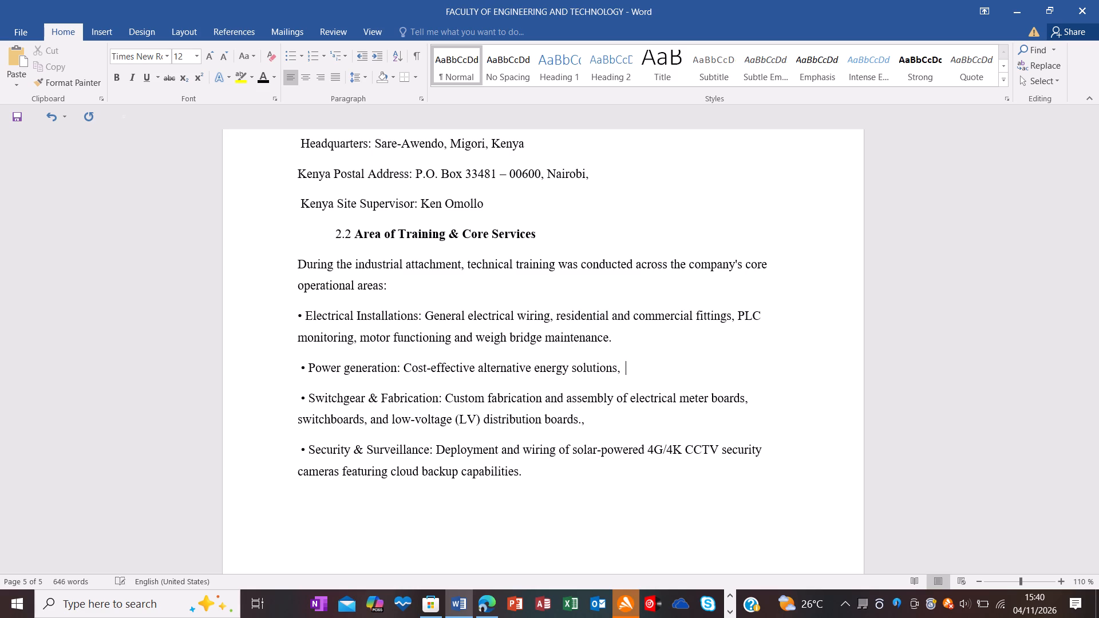
{"action": "key", "text": "BackSpace"}
{"action": "key", "text": "BackSpace"}
{"action": "key", "text": "BackSpace"}
{"action": "key", "text": "BackSpace"}
{"action": "key", "text": "BackSpace"}
{"action": "key", "text": "BackSpace"}
{"action": "key", "text": "BackSpace"}
{"action": "key", "text": "BackSpace"}
{"action": "key", "text": "BackSpace"}
{"action": "key", "text": "BackSpace"}
{"action": "key", "text": "BackSpace"}
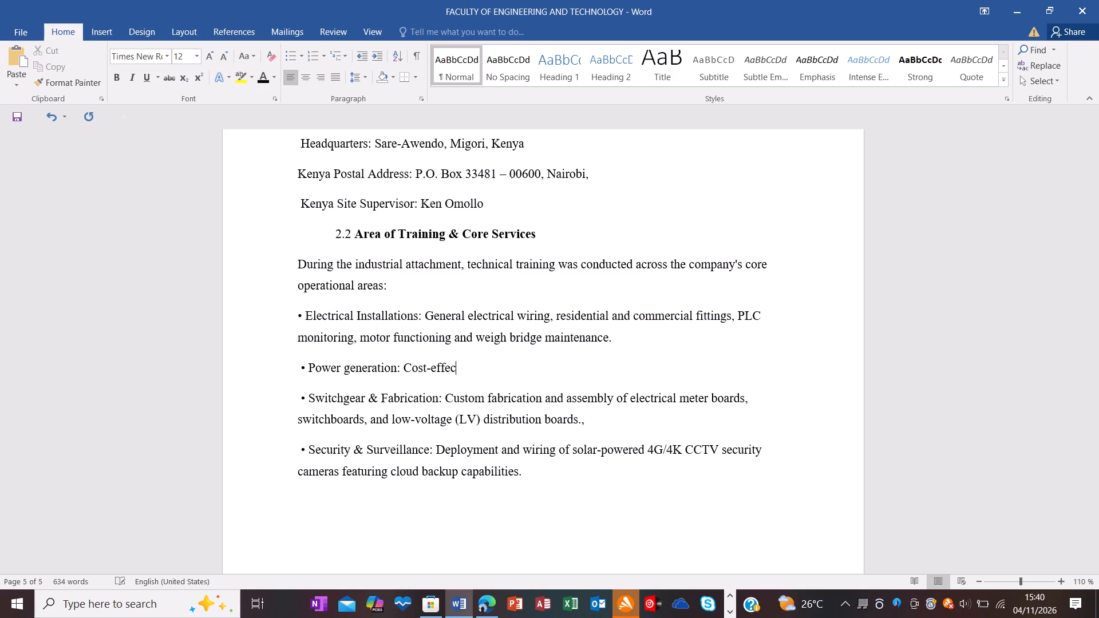
{"action": "key", "text": "BackSpace"}
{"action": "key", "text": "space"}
Start the Power generation bullet's description with "diesel generators ,steam turbines", correcting the spelling of "generators".
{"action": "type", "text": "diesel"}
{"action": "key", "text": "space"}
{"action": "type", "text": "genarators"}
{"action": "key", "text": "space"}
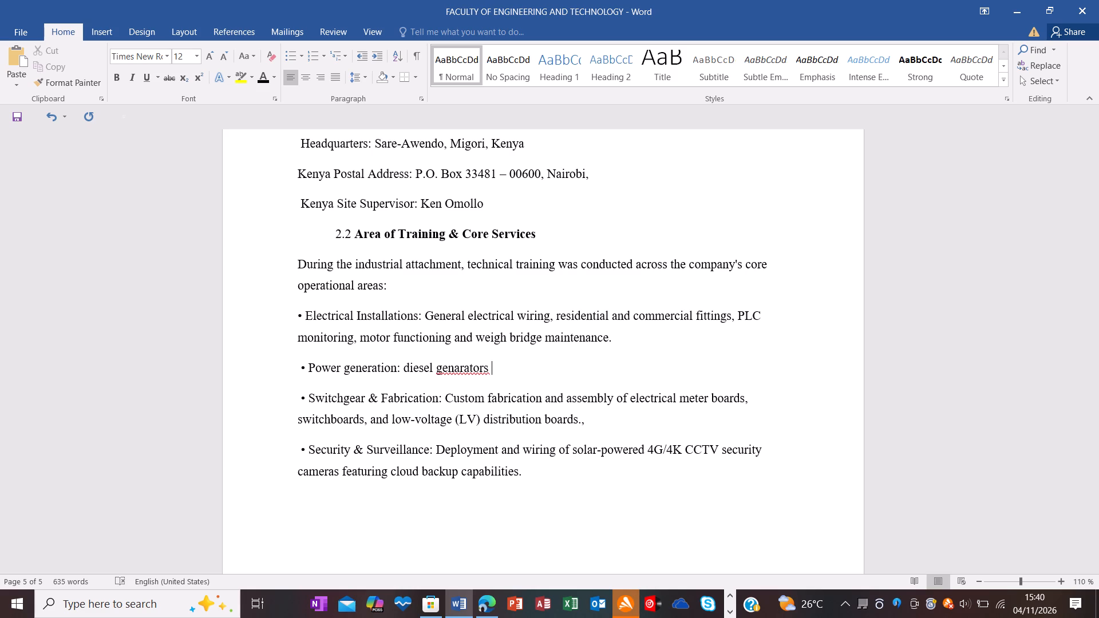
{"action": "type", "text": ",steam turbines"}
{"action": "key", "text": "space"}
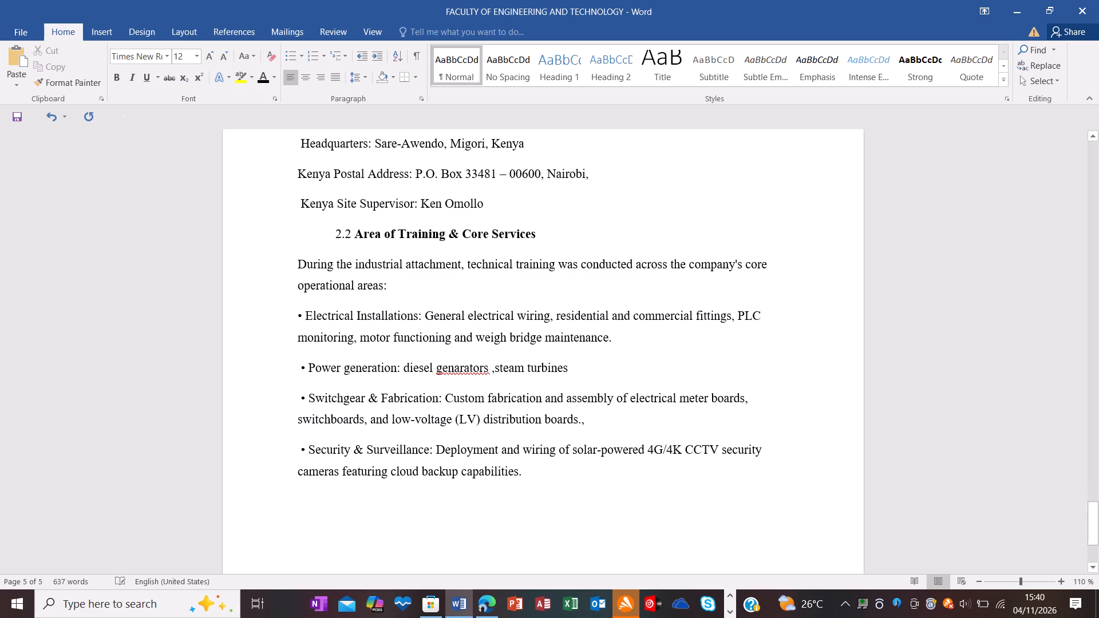
{"action": "left_click", "coordinate": [456, 370]}
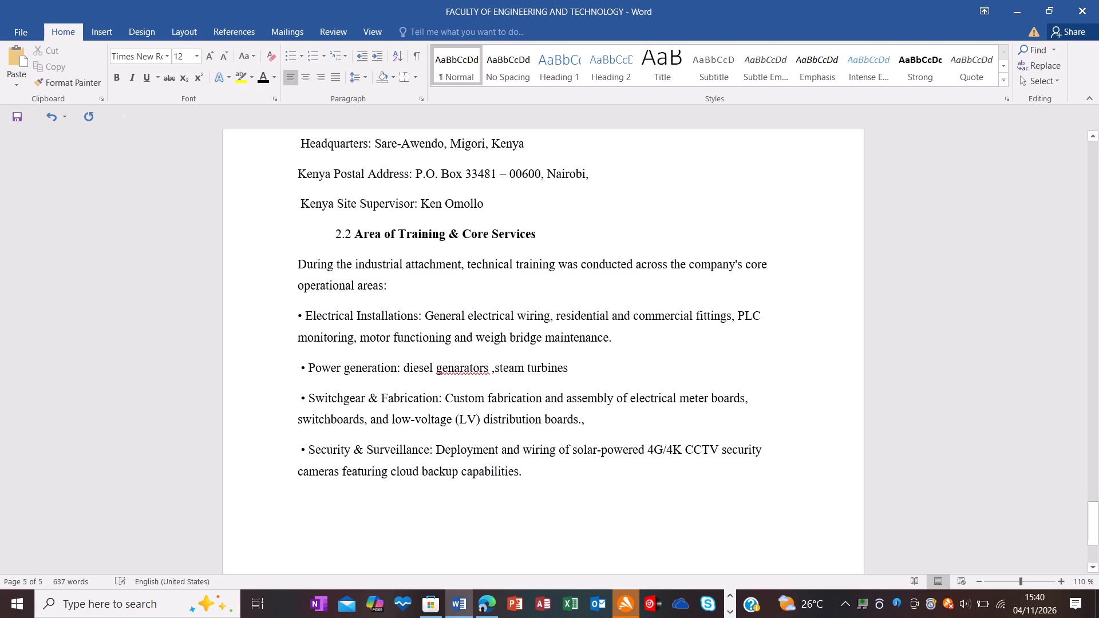
{"action": "left_click", "coordinate": [461, 370]}
{"action": "key", "text": "BackSpace"}
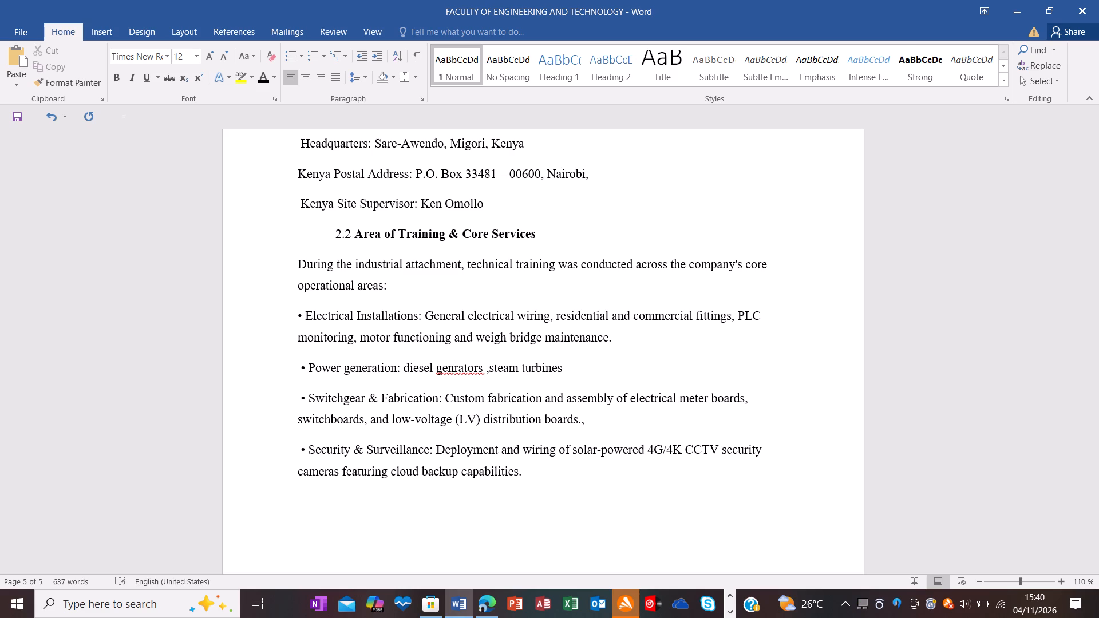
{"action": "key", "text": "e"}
Continue the Power generation bullet after "steam turbines" with "and solar panel were the main sources of of energy".
{"action": "left_click_drag", "start_coordinate": [535, 366], "coordinate": [553, 368]}
{"action": "left_click", "coordinate": [569, 368]}
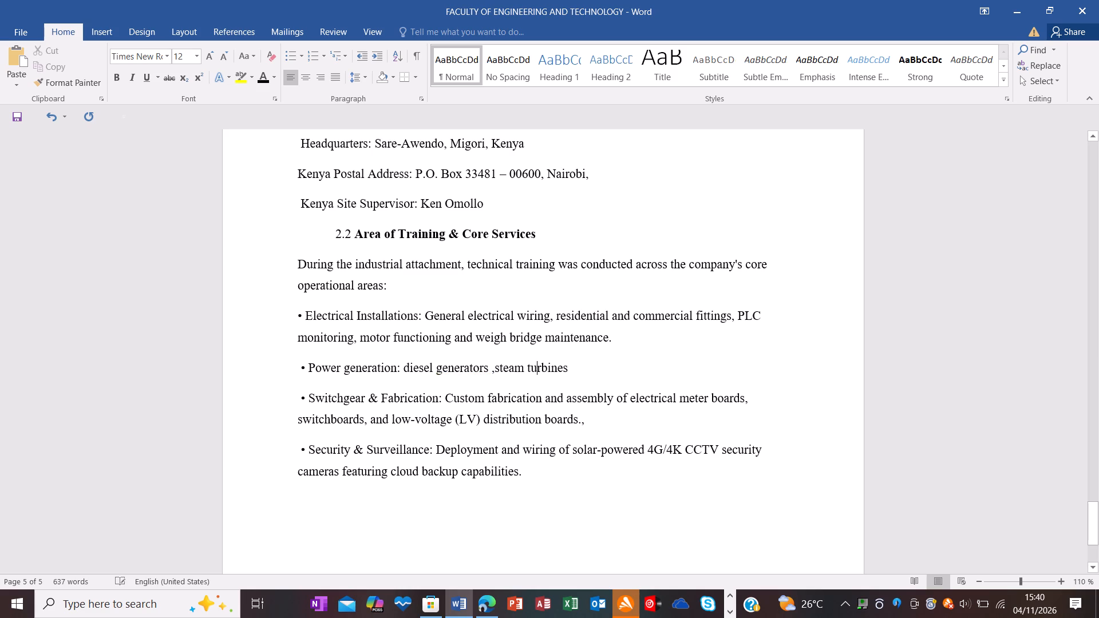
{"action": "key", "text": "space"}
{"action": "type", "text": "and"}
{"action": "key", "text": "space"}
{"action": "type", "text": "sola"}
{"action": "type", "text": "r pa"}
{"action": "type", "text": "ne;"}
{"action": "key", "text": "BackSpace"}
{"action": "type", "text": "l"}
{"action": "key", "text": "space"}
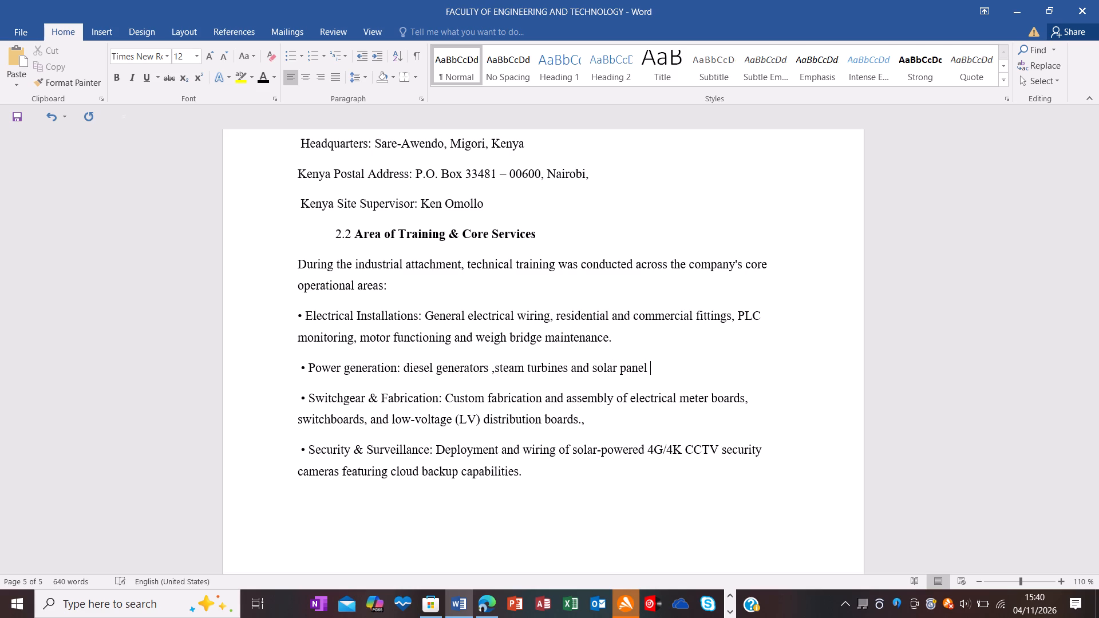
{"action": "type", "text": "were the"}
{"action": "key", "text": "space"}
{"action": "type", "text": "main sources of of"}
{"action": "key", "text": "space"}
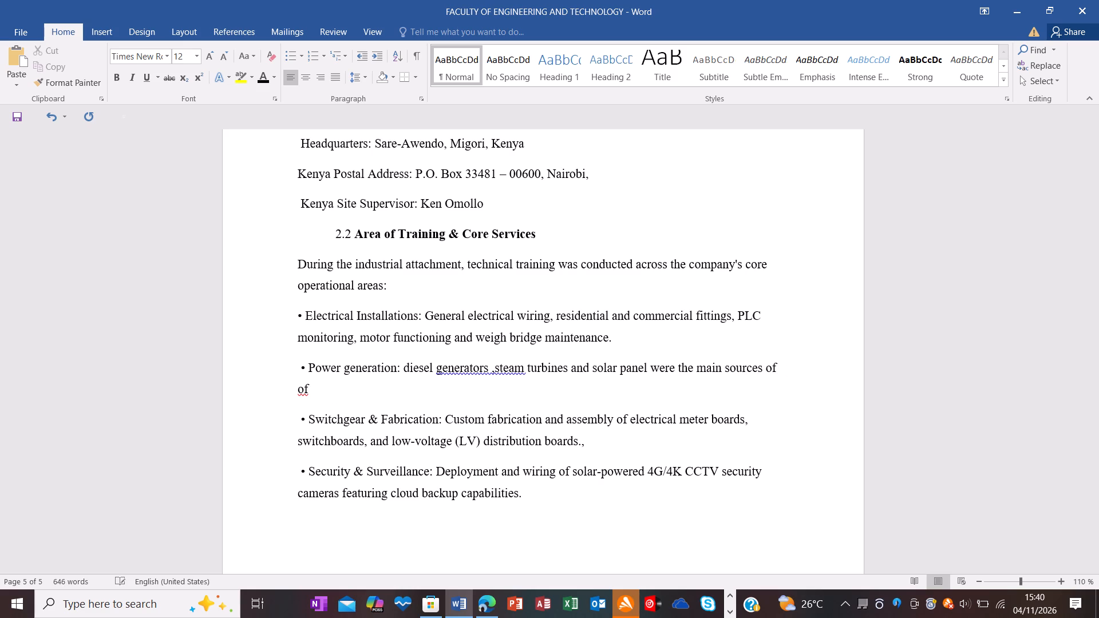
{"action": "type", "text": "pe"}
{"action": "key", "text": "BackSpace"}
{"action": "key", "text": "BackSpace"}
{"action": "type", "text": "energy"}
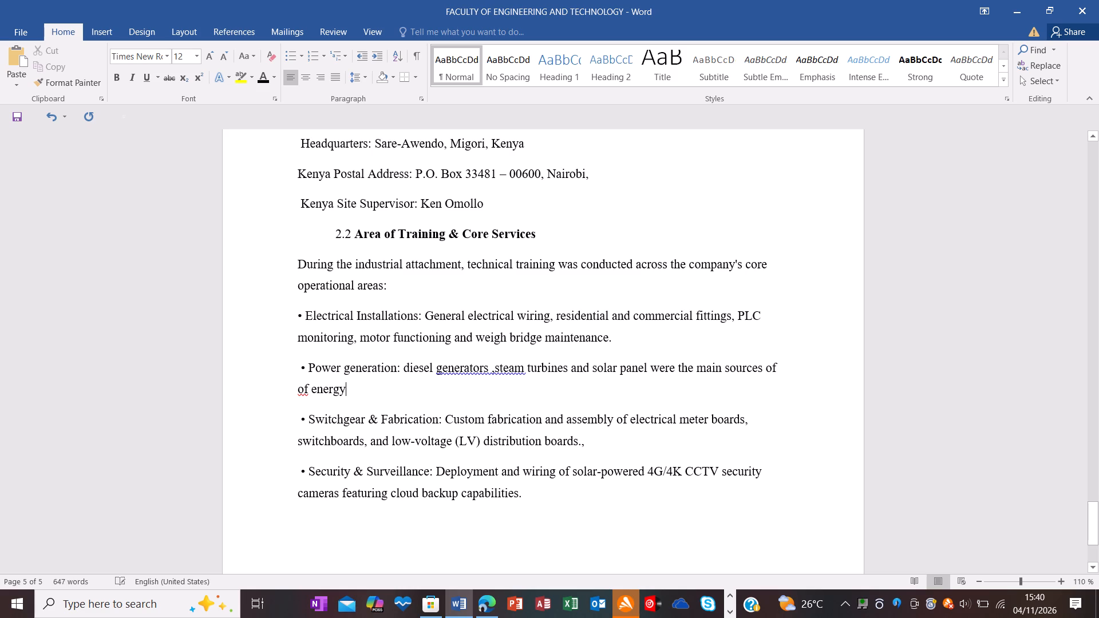
Fix the comma spacing in the Power generation bullet so it reads "diesel generators, steam turbines".
{"action": "left_click", "coordinate": [491, 366]}
{"action": "key", "text": "BackSpace"}
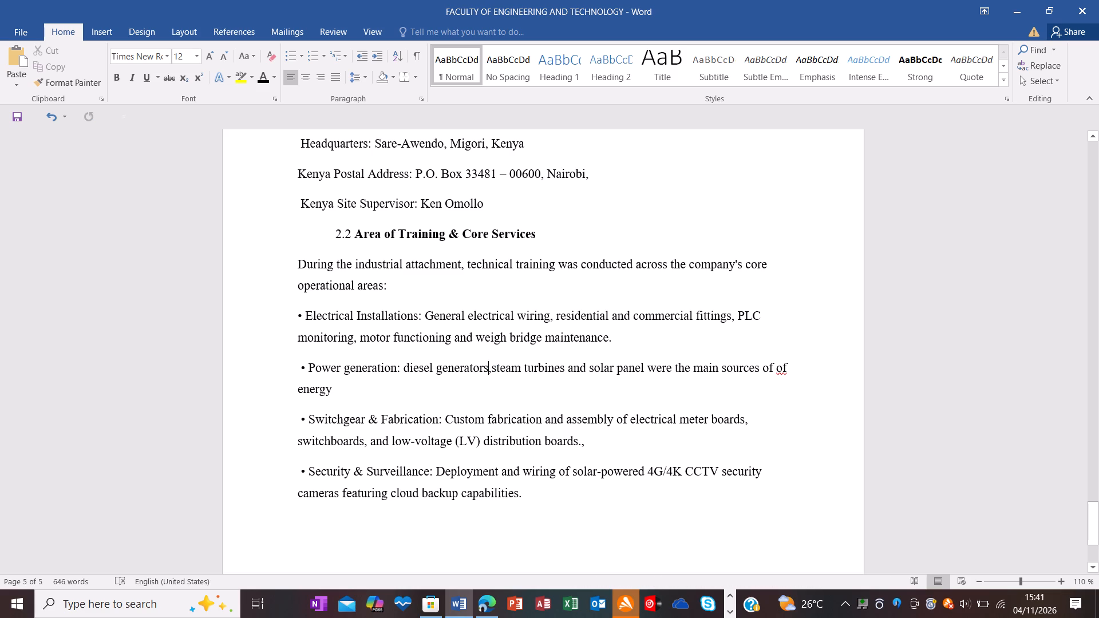
{"action": "left_click", "coordinate": [491, 367]}
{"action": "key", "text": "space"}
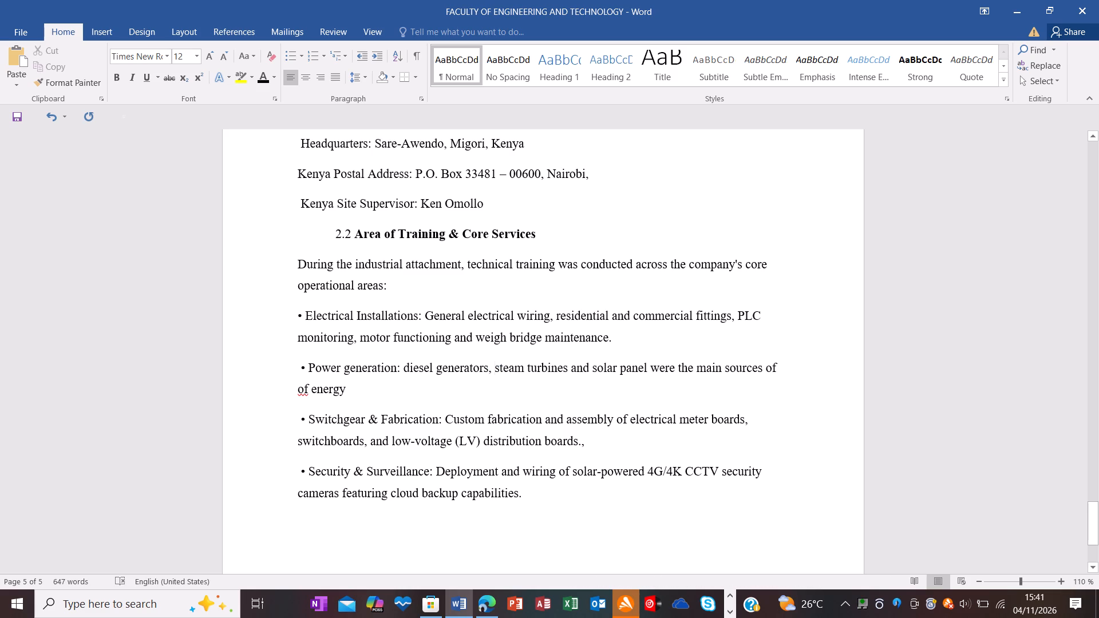
Replace the ".," ending the Switchgear & Fabrication bullet with ", High voltage fuses and circuits breakers.".
{"action": "left_click", "coordinate": [585, 442]}
{"action": "key", "text": "BackSpace"}
{"action": "key", "text": "BackSpace"}
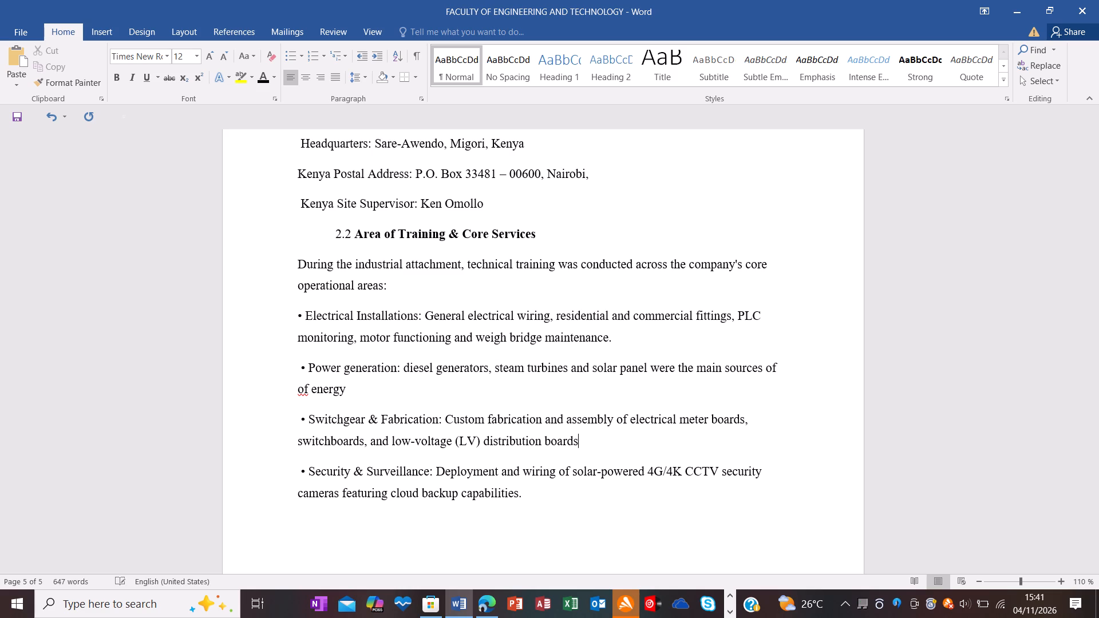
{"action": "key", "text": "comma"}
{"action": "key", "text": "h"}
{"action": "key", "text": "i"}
{"action": "key", "text": "BackSpace"}
{"action": "key", "text": "BackSpace"}
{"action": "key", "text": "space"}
{"action": "key", "text": "BackSpace"}
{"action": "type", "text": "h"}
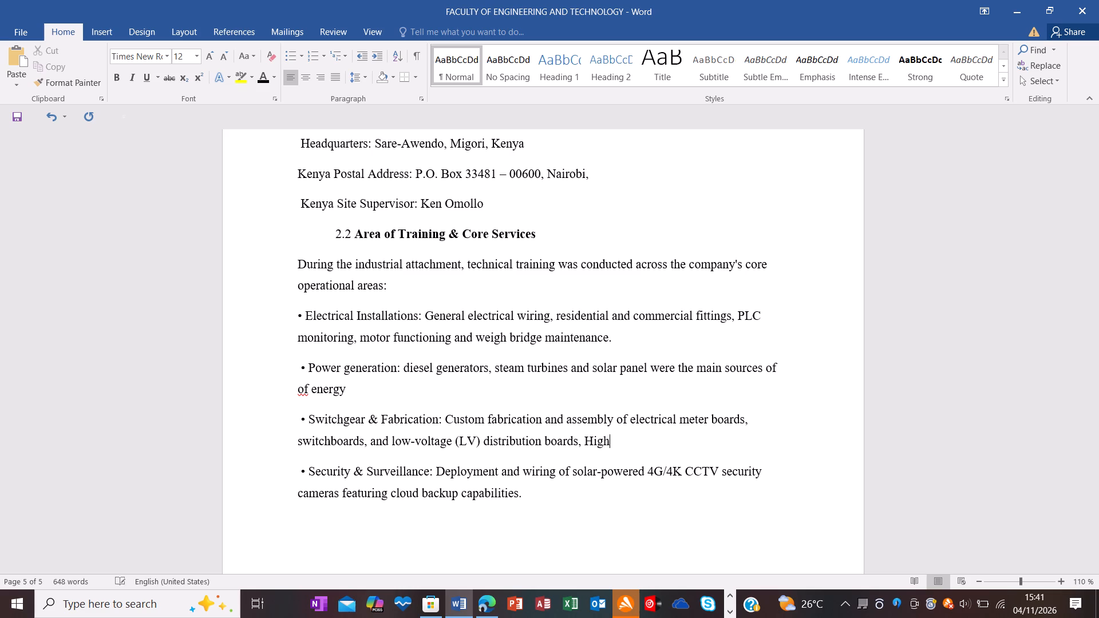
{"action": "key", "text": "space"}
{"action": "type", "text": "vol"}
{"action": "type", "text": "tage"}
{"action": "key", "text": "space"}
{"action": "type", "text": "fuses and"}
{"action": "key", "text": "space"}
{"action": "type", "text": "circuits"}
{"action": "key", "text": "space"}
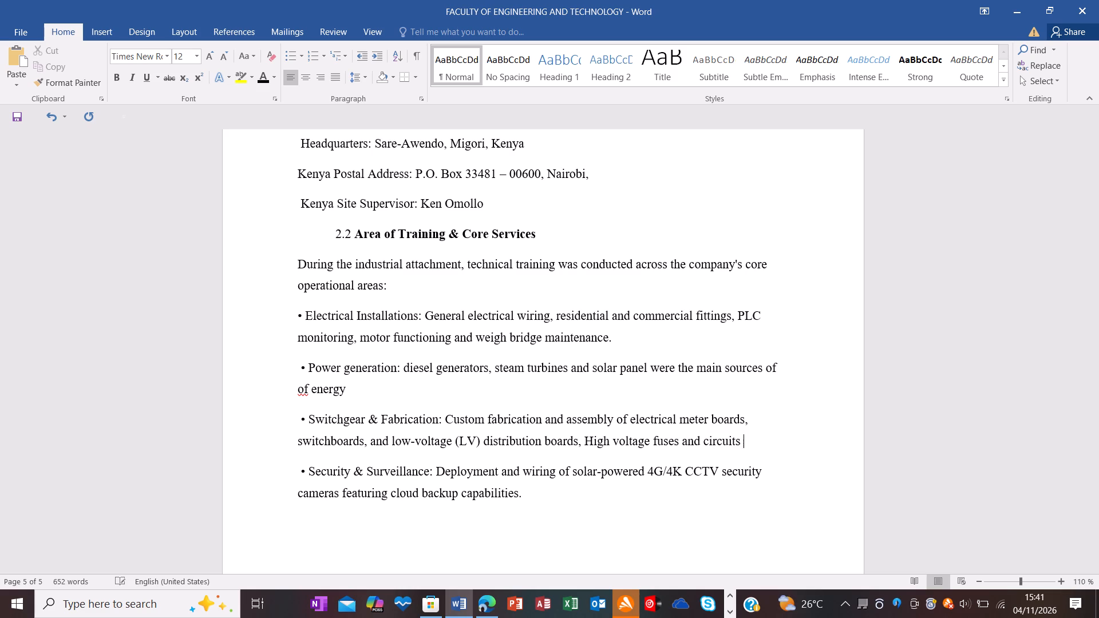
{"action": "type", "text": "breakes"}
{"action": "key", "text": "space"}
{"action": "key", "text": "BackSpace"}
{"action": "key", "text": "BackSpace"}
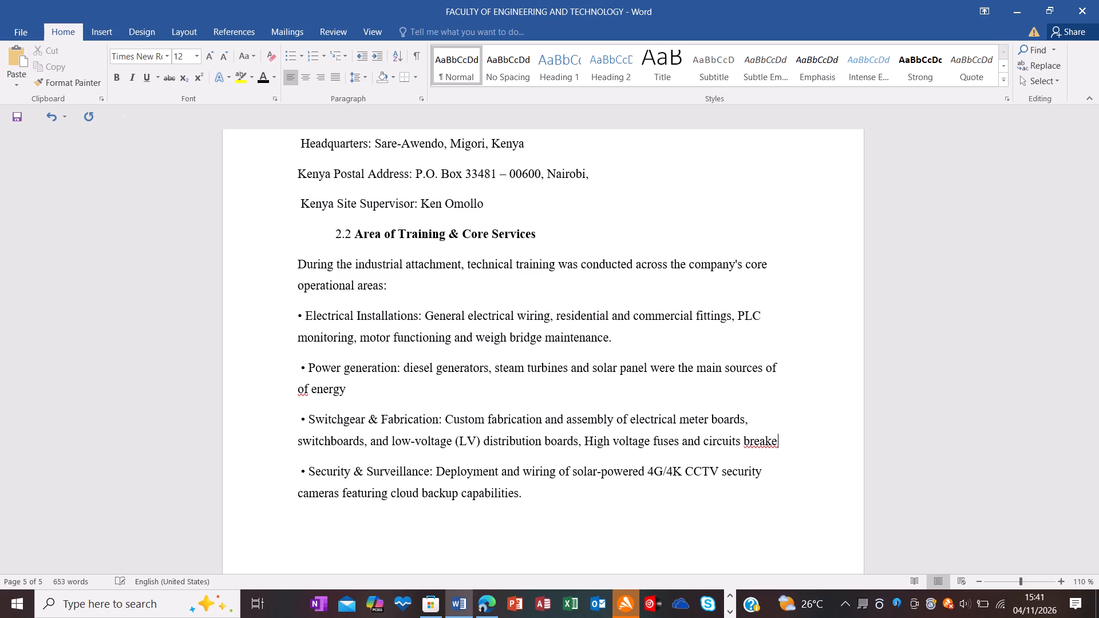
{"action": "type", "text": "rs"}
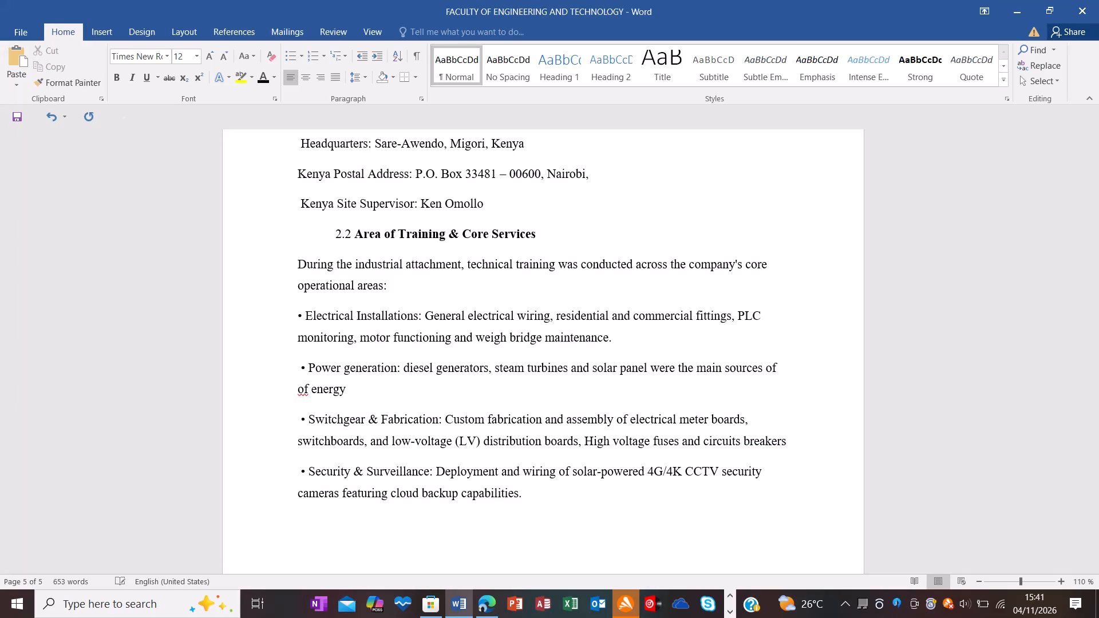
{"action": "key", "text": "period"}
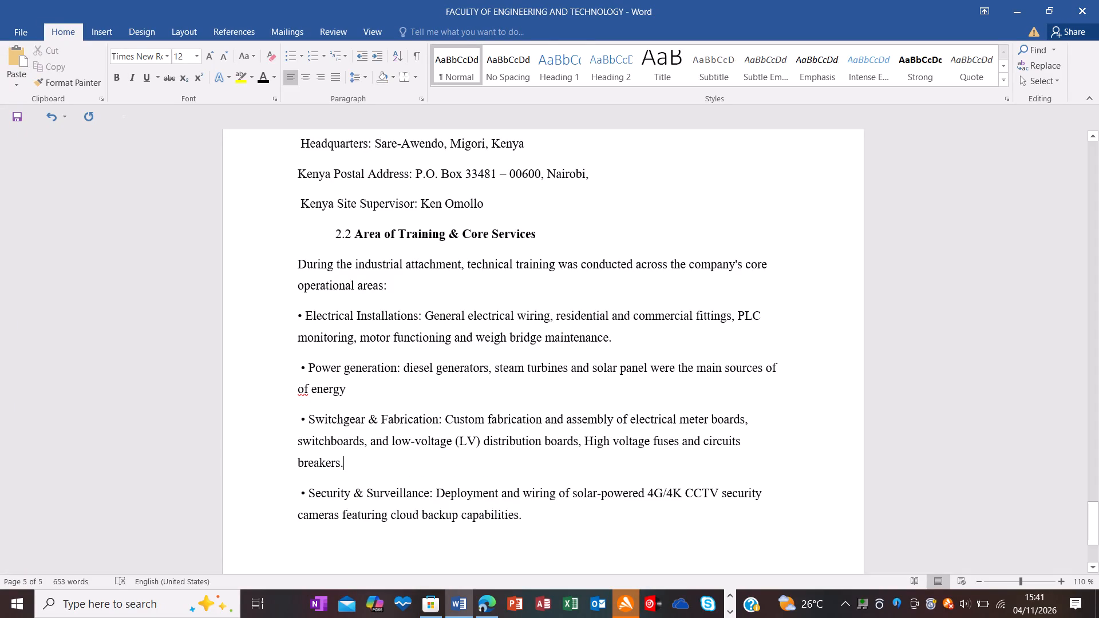
Delete the whole text of the Security & Surveillance bullet, keeping its bullet point.
{"action": "left_click", "coordinate": [523, 510]}
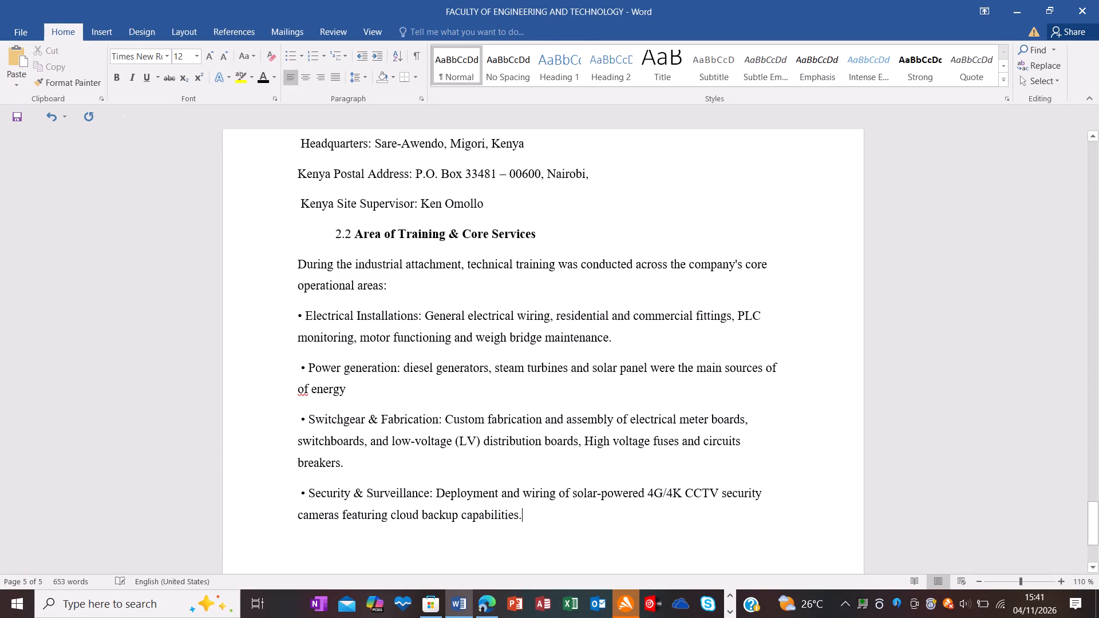
{"action": "left_click", "coordinate": [523, 510]}
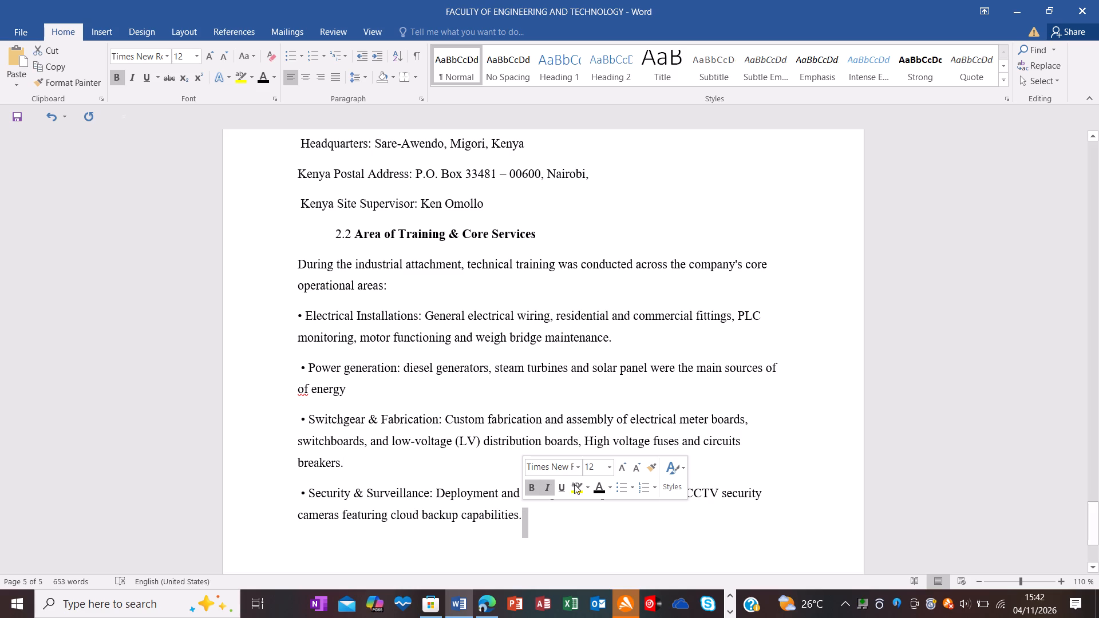
{"action": "scroll", "coordinate": [630, 527], "scroll_direction": "down", "scroll_amount": 3}
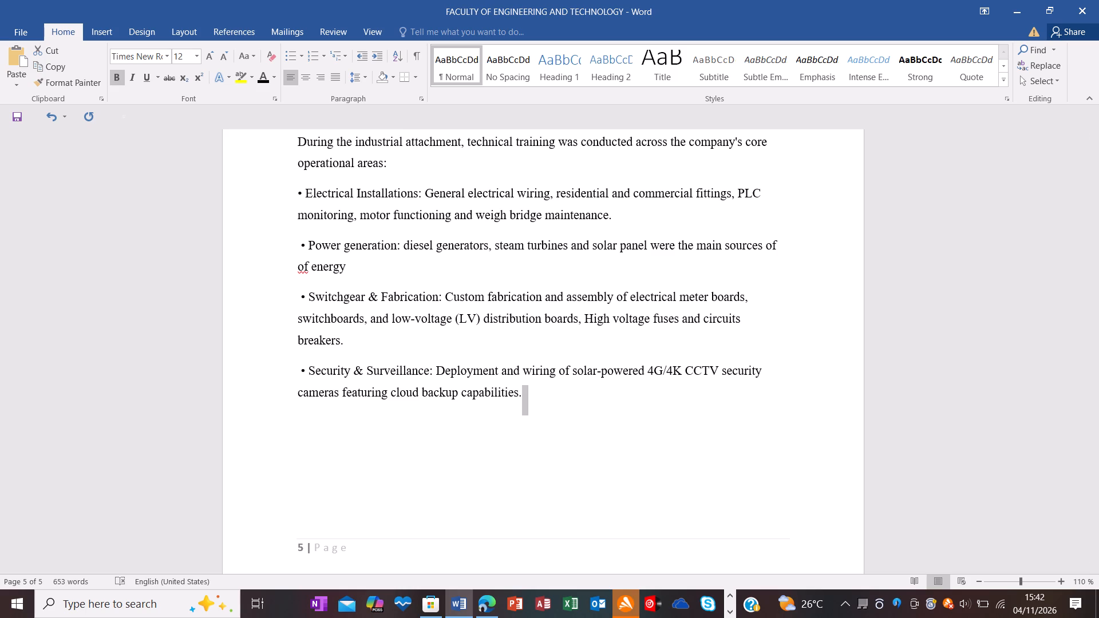
{"action": "key", "text": "BackSpace"}
{"action": "key", "text": "BackSpace"}
{"action": "key", "text": "BackSpace"}
{"action": "key", "text": "BackSpace"}
{"action": "key", "text": "BackSpace"}
{"action": "key", "text": "BackSpace"}
{"action": "key", "text": "BackSpace"}
{"action": "key", "text": "BackSpace"}
{"action": "key", "text": "BackSpace"}
{"action": "key", "text": "BackSpace"}
{"action": "key", "text": "BackSpace"}
{"action": "key", "text": "BackSpace"}
{"action": "key", "text": "BackSpace"}
{"action": "key", "text": "BackSpace"}
{"action": "key", "text": "BackSpace"}
{"action": "key", "text": "BackSpace"}
{"action": "key", "text": "BackSpace"}
{"action": "key", "text": "BackSpace"}
{"action": "key", "text": "BackSpace"}
{"action": "key", "text": "BackSpace"}
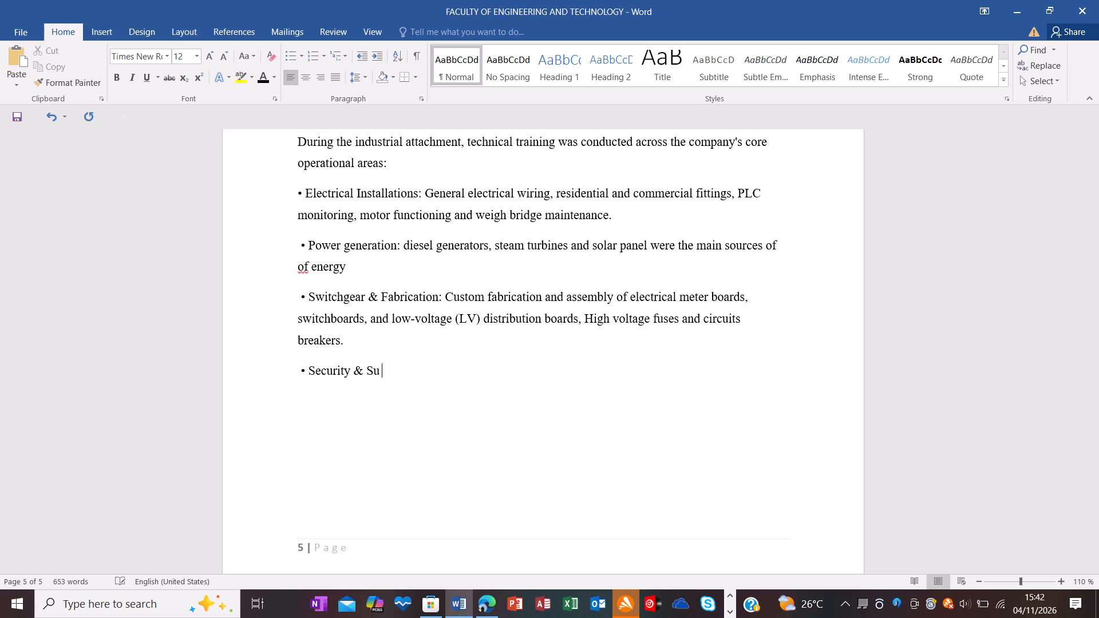
{"action": "key", "text": "BackSpace"}
{"action": "key", "text": "BackSpace"}
{"action": "key", "text": "BackSpace"}
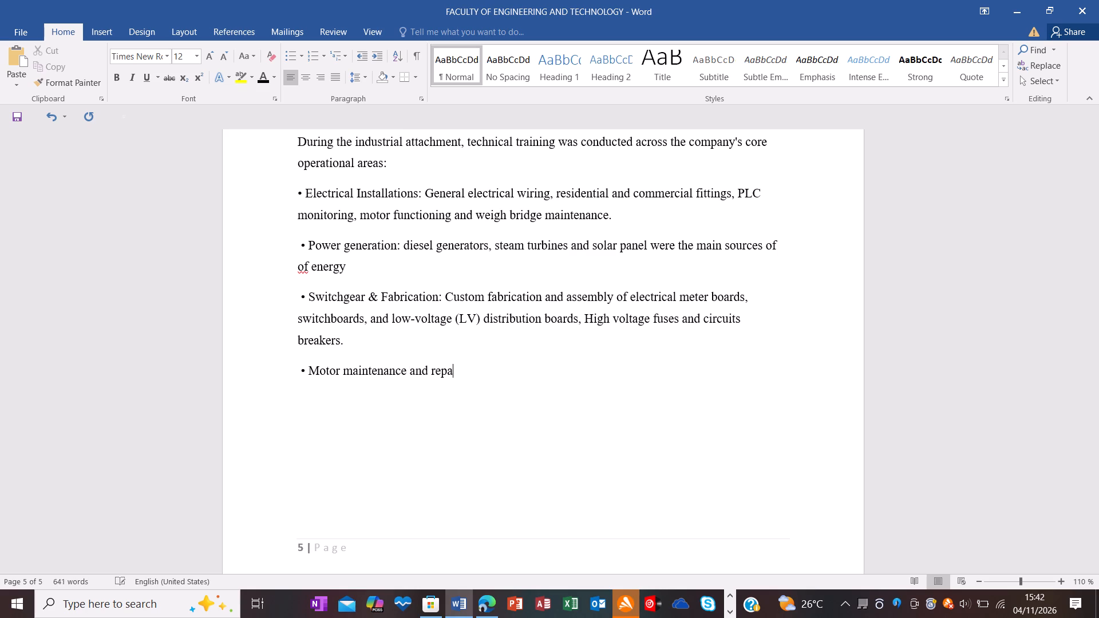
Continue the bullet after "Motor maintenance and repair" with " : three phase,single phase installation and maintenance was acore duty".
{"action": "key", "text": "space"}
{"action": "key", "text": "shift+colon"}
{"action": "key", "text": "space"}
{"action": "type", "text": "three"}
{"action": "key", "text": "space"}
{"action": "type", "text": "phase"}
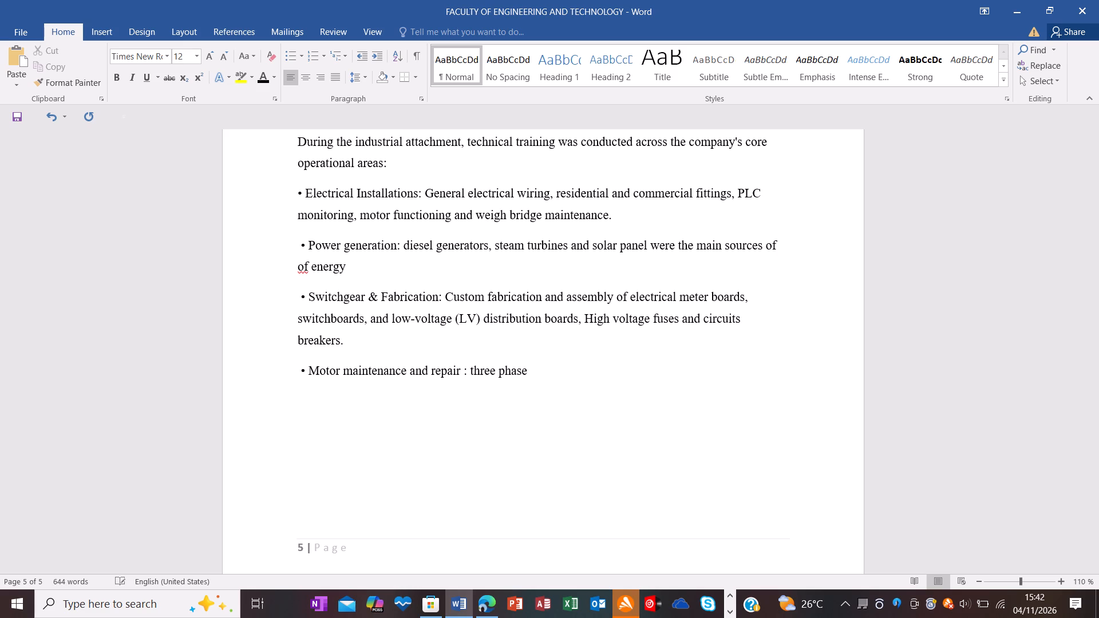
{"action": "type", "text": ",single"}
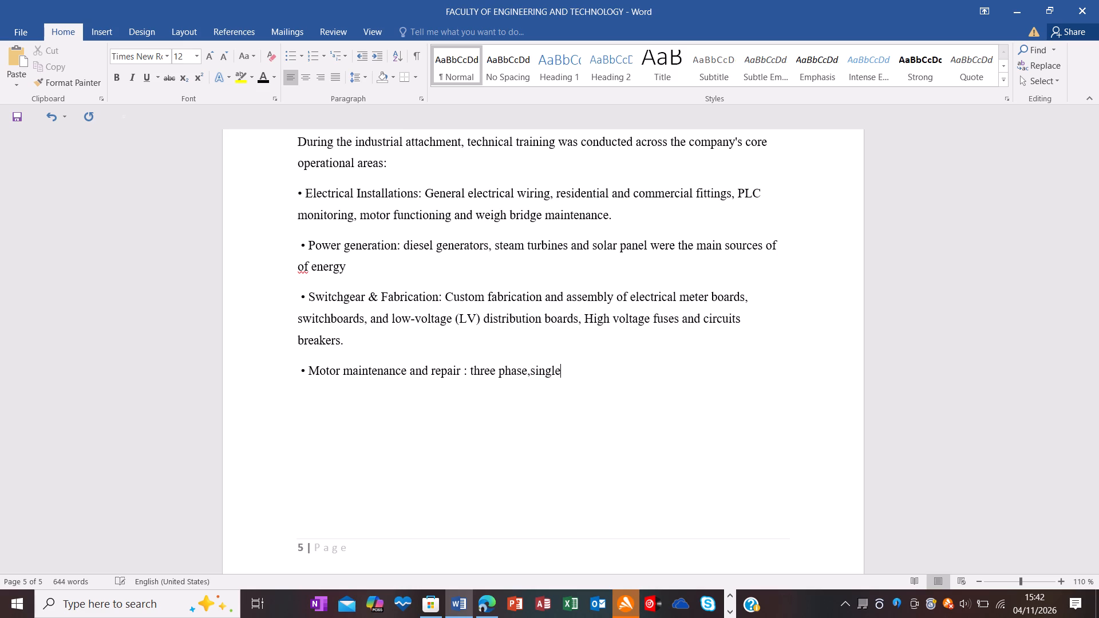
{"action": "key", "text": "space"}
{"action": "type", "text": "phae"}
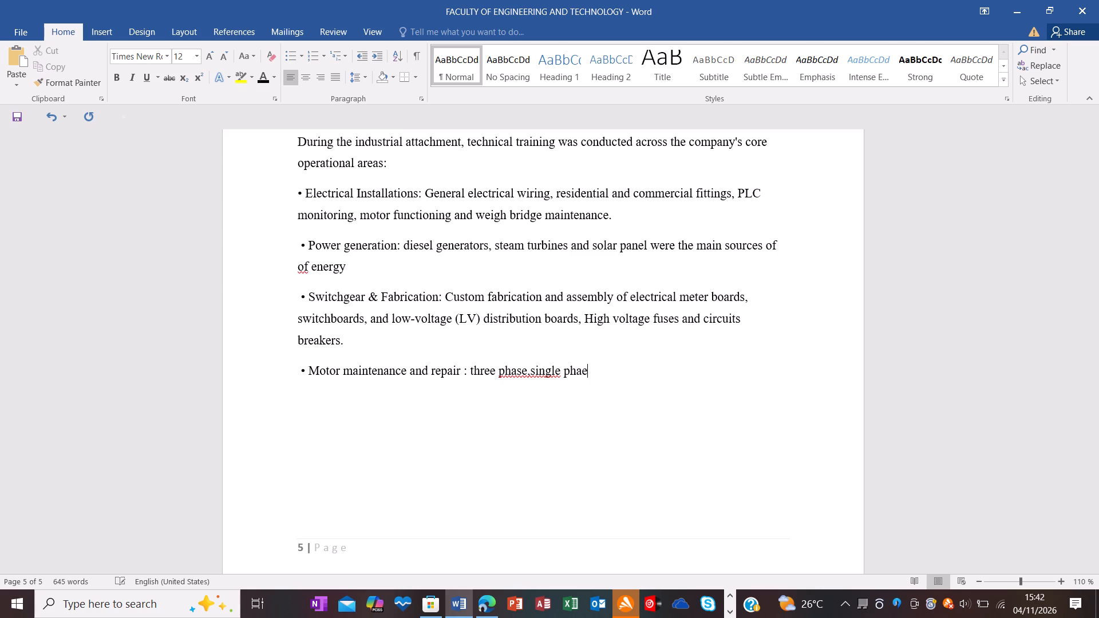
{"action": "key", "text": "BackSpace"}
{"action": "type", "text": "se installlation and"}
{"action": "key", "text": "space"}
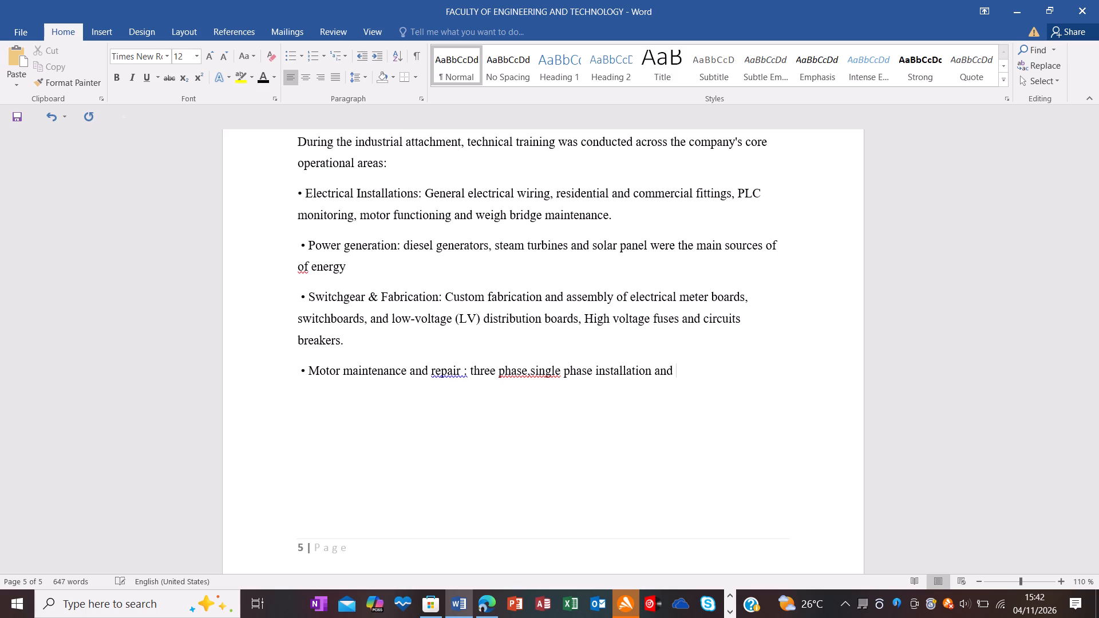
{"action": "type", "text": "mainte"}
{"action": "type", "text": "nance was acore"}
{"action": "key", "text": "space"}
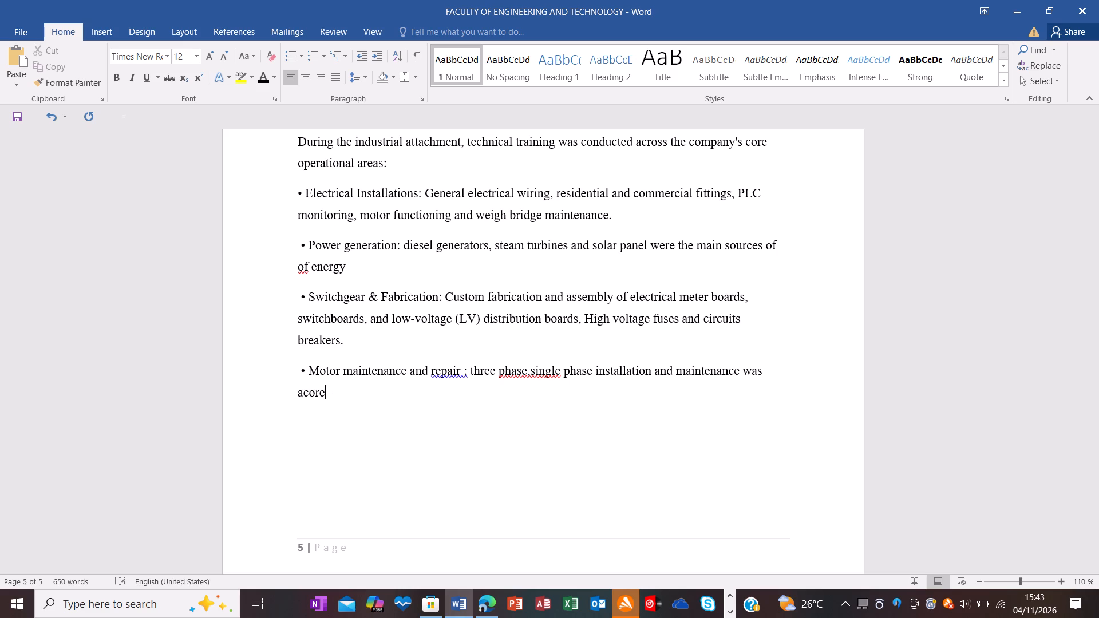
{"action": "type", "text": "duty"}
Fix the spacing in the Motor maintenance bullet so it reads "repair: three phase, single phase" and "a core duty".
{"action": "left_click", "coordinate": [303, 395]}
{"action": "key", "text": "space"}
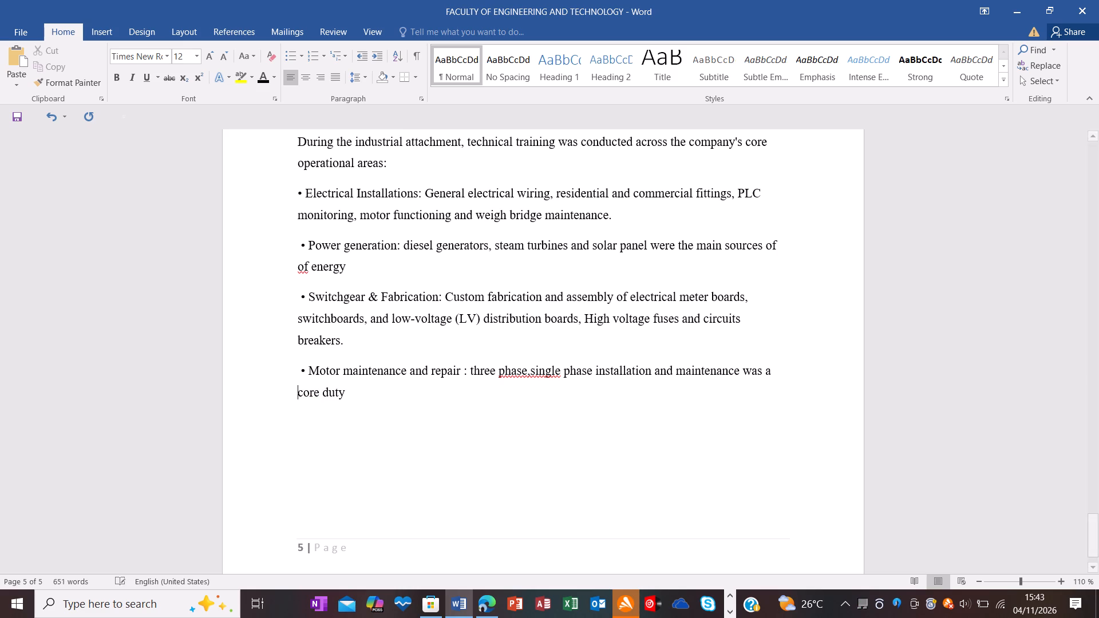
{"action": "left_click", "coordinate": [531, 371]}
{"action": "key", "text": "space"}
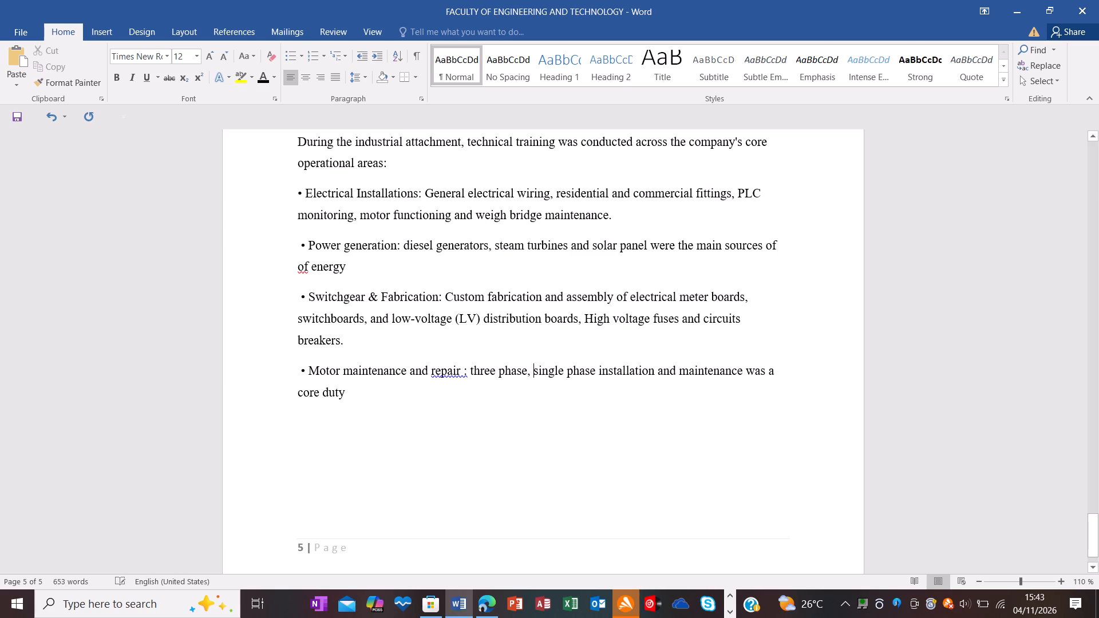
{"action": "left_click", "coordinate": [462, 370]}
{"action": "key", "text": "BackSpace"}
{"action": "left_click", "coordinate": [688, 421]}
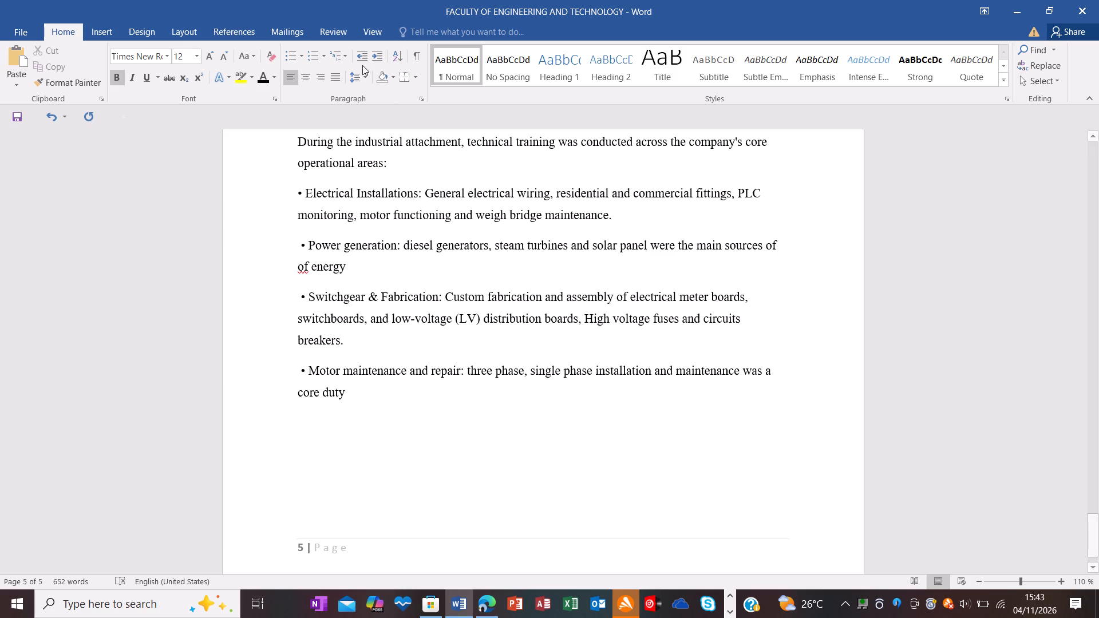
Run the spelling and grammar check, ignoring the repeated word "of" in the Power generation bullet.
{"action": "left_click", "coordinate": [333, 27]}
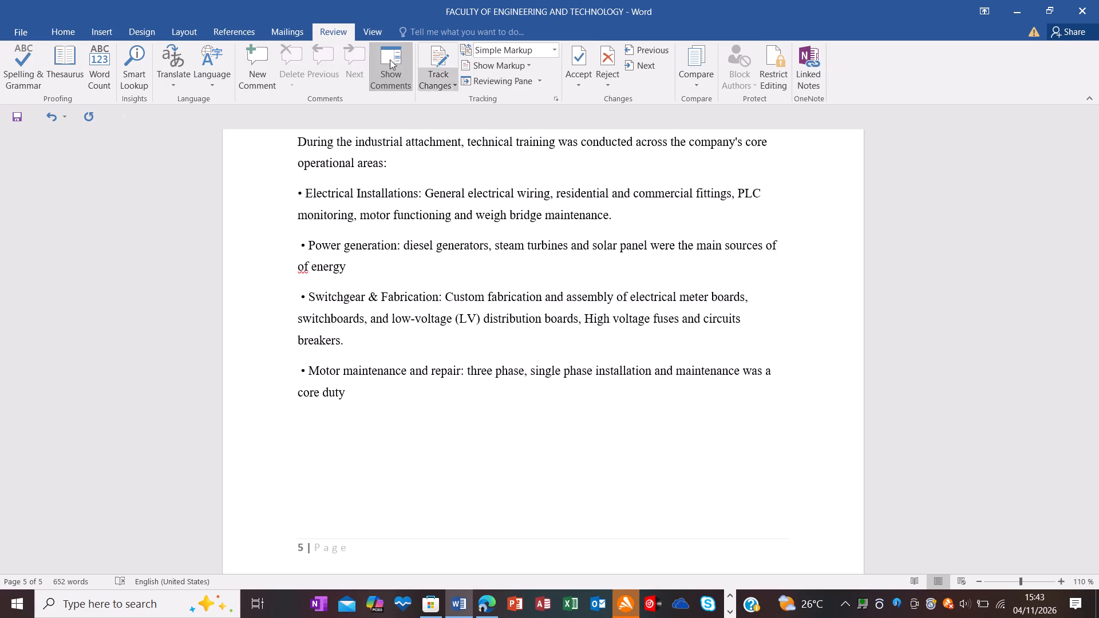
{"action": "left_click", "coordinate": [323, 33]}
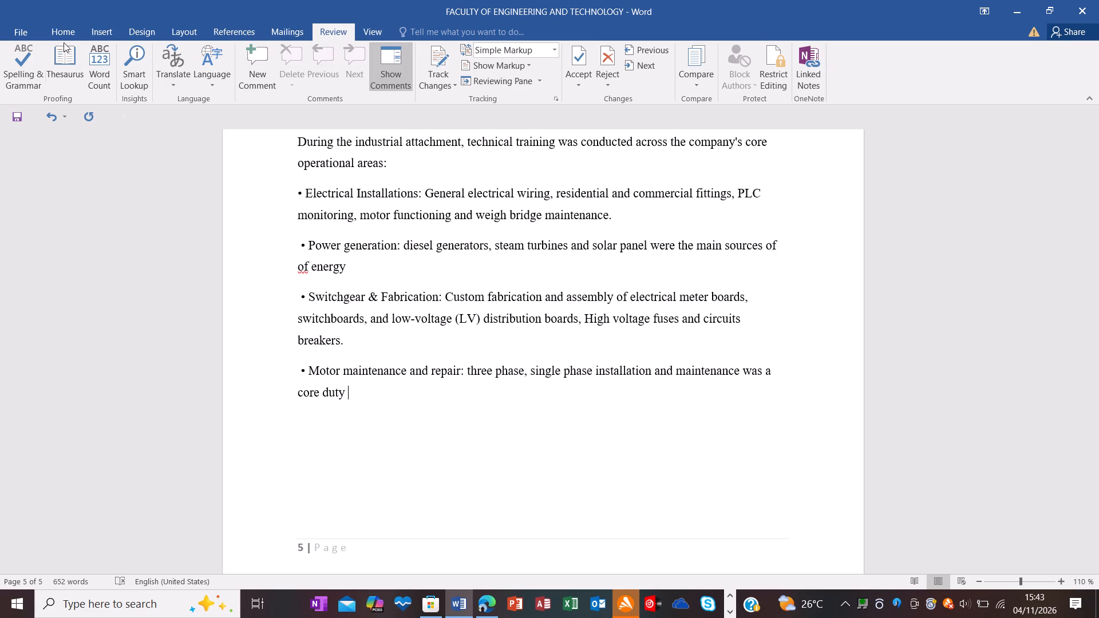
{"action": "left_click", "coordinate": [0, 49]}
{"action": "left_click", "coordinate": [11, 53]}
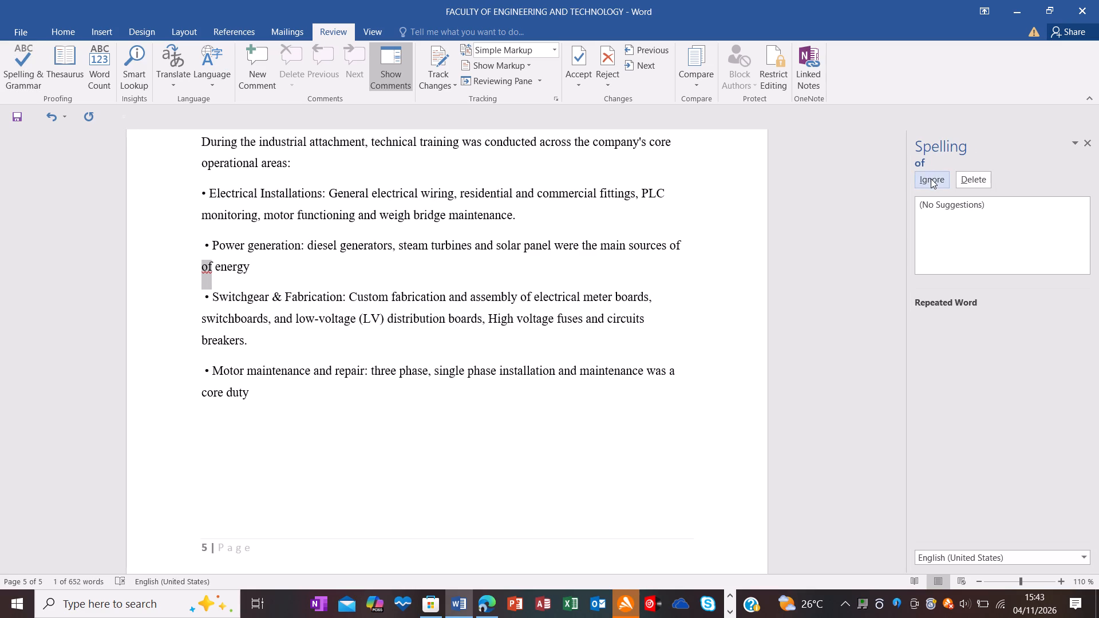
{"action": "left_click", "coordinate": [931, 179]}
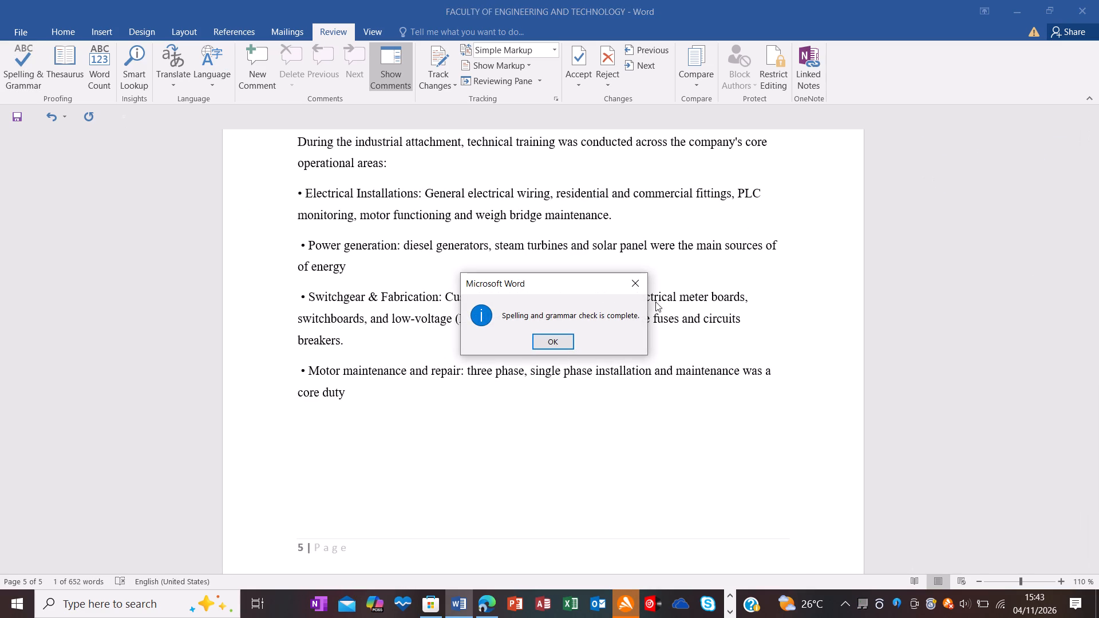
{"action": "left_click", "coordinate": [556, 342]}
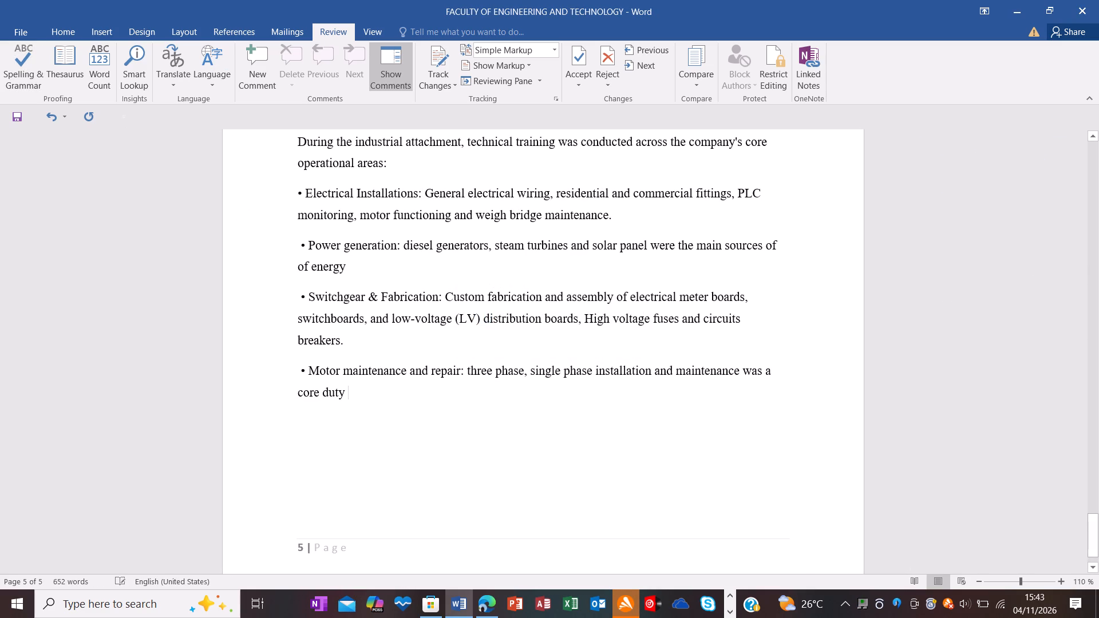
Bold the bullet labels "Electrical Installations", "Power generation", "Switchgear & Fabrication" and "Motor maintenance and repair" in section 2.2.
{"action": "scroll", "coordinate": [557, 330], "scroll_direction": "up", "scroll_amount": 2}
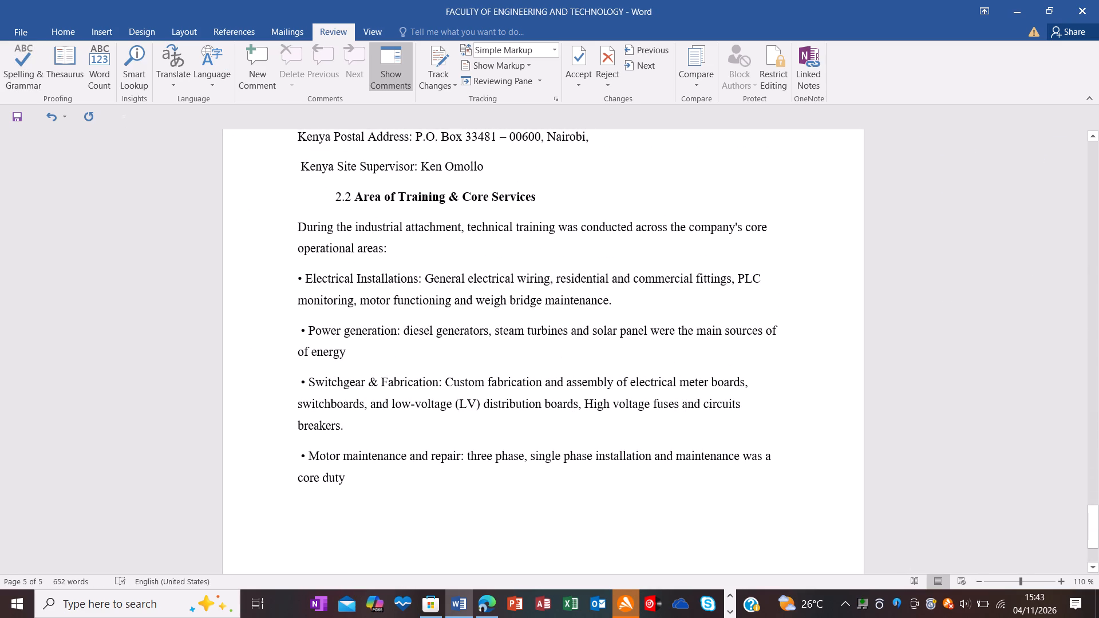
{"action": "left_click_drag", "start_coordinate": [308, 275], "coordinate": [400, 280]}
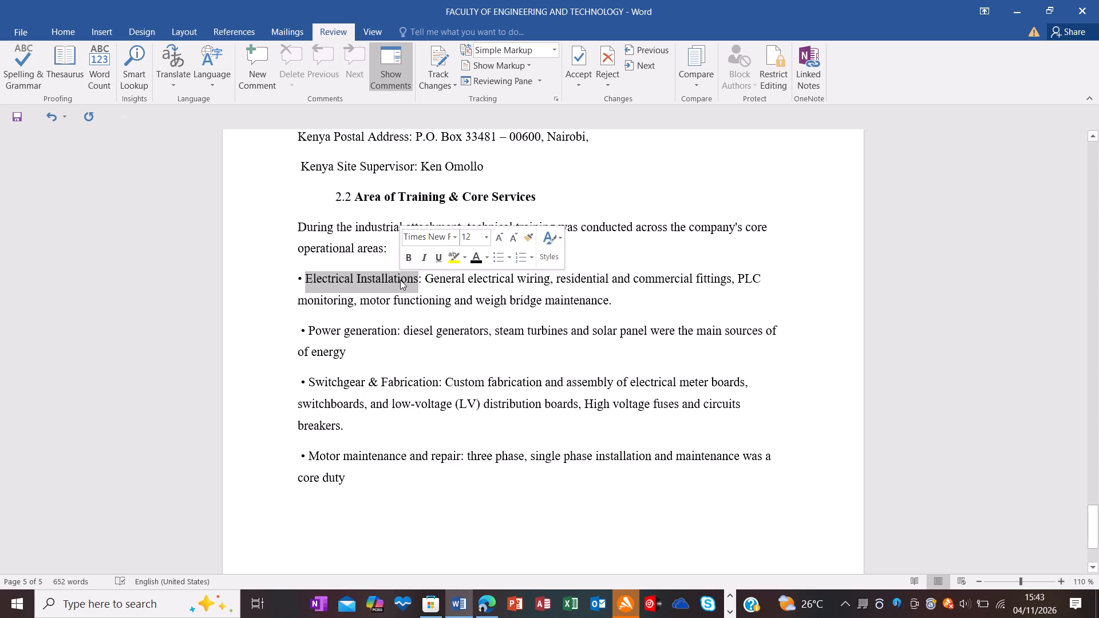
{"action": "left_click", "coordinate": [62, 26]}
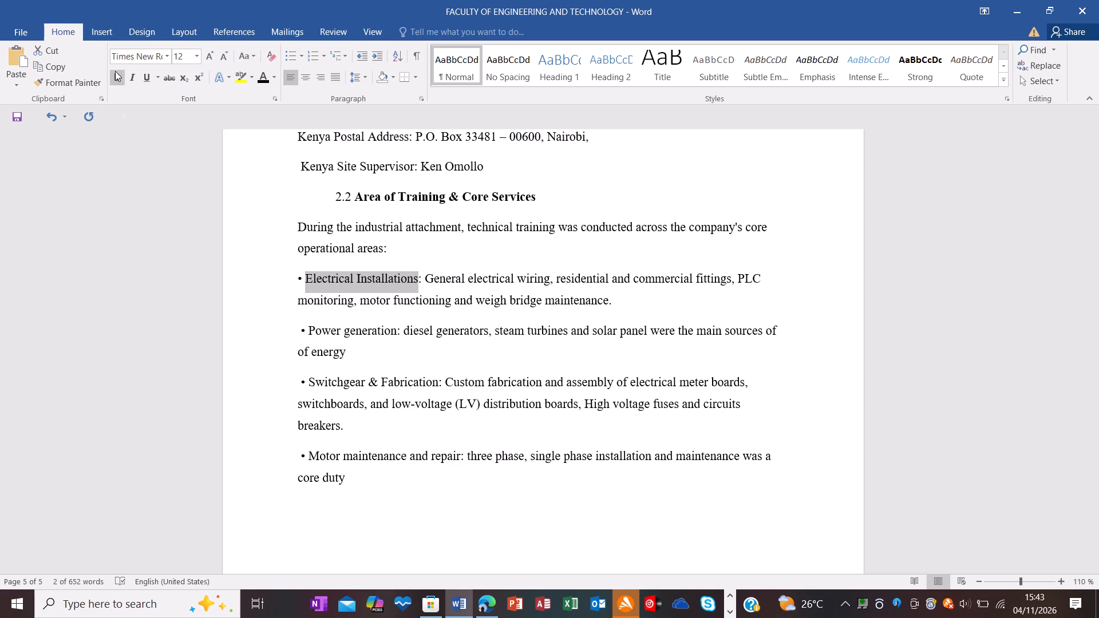
{"action": "left_click", "coordinate": [117, 71]}
{"action": "left_click_drag", "start_coordinate": [309, 334], "coordinate": [370, 330]}
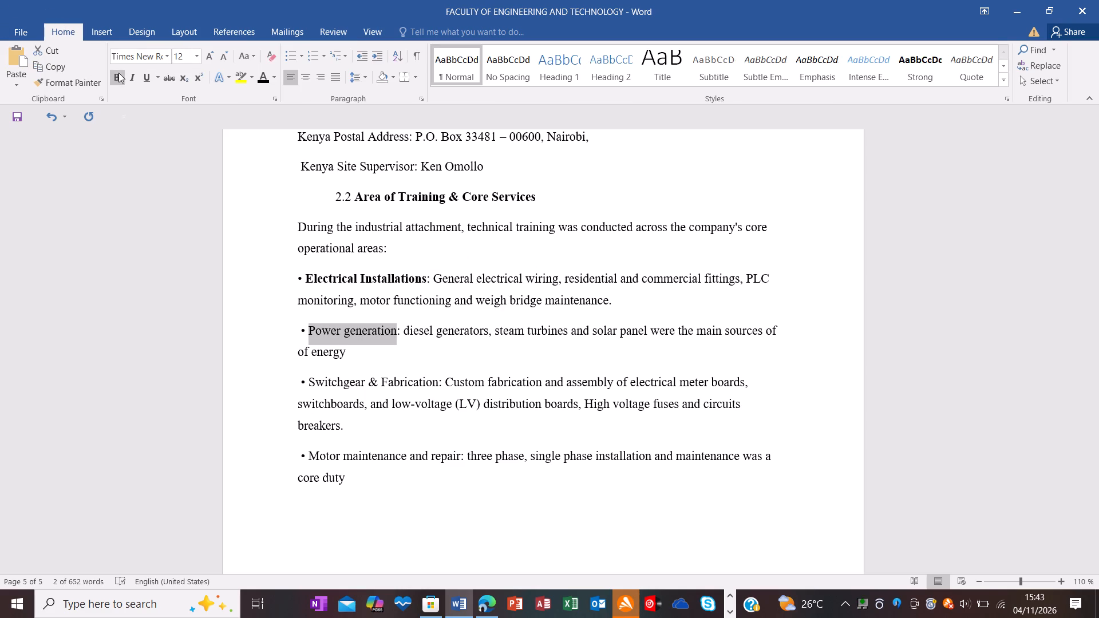
{"action": "left_click", "coordinate": [118, 73]}
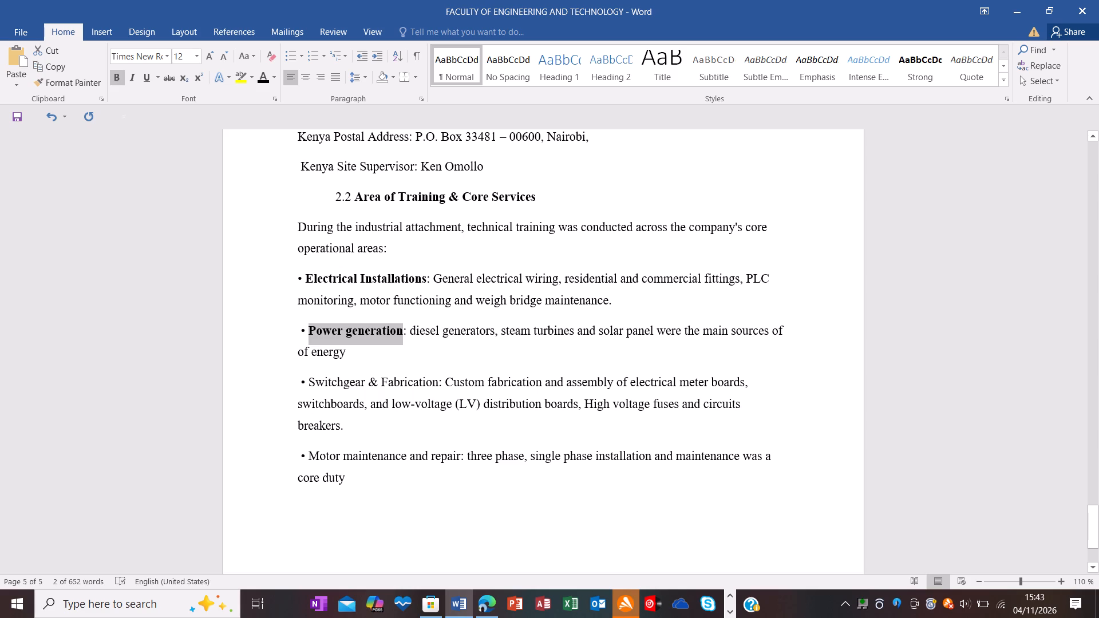
{"action": "left_click_drag", "start_coordinate": [306, 382], "coordinate": [405, 382]}
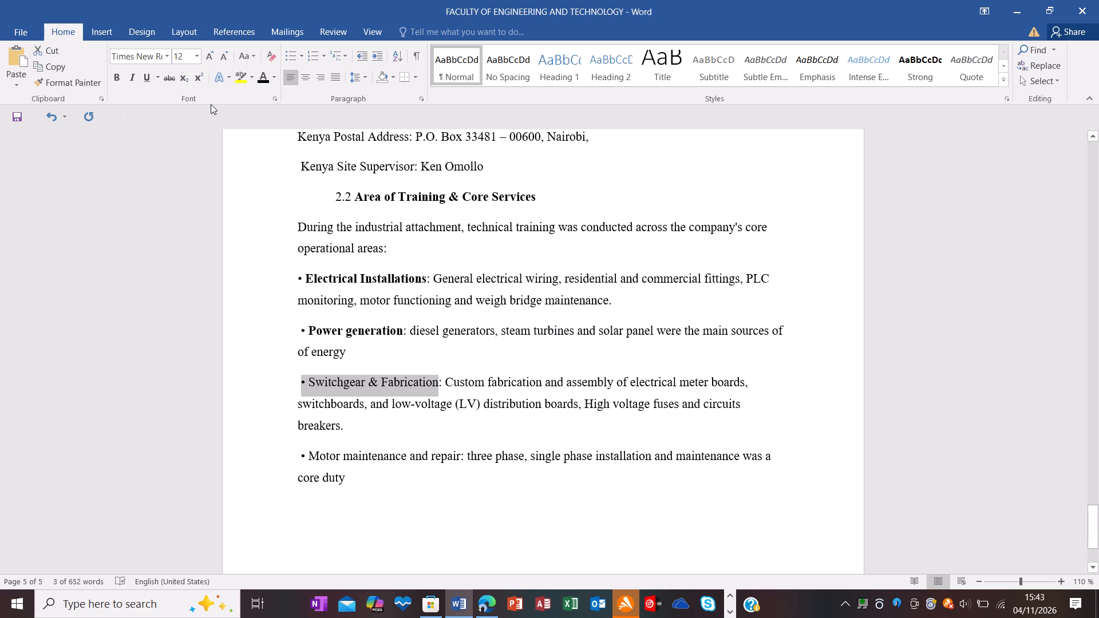
{"action": "left_click", "coordinate": [118, 75]}
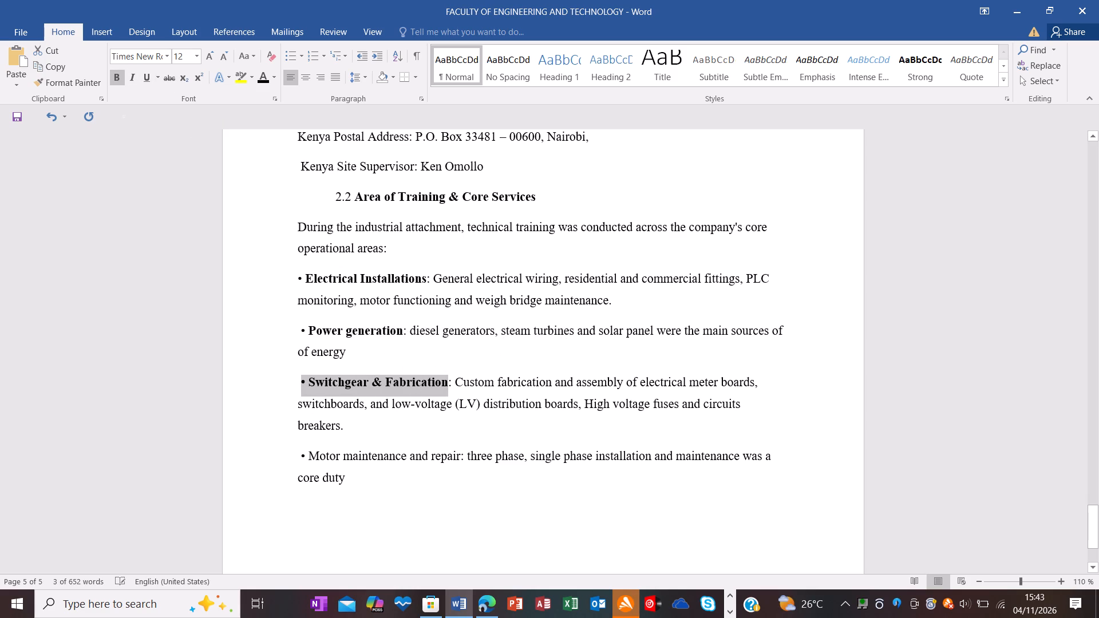
{"action": "left_click_drag", "start_coordinate": [308, 453], "coordinate": [432, 457]}
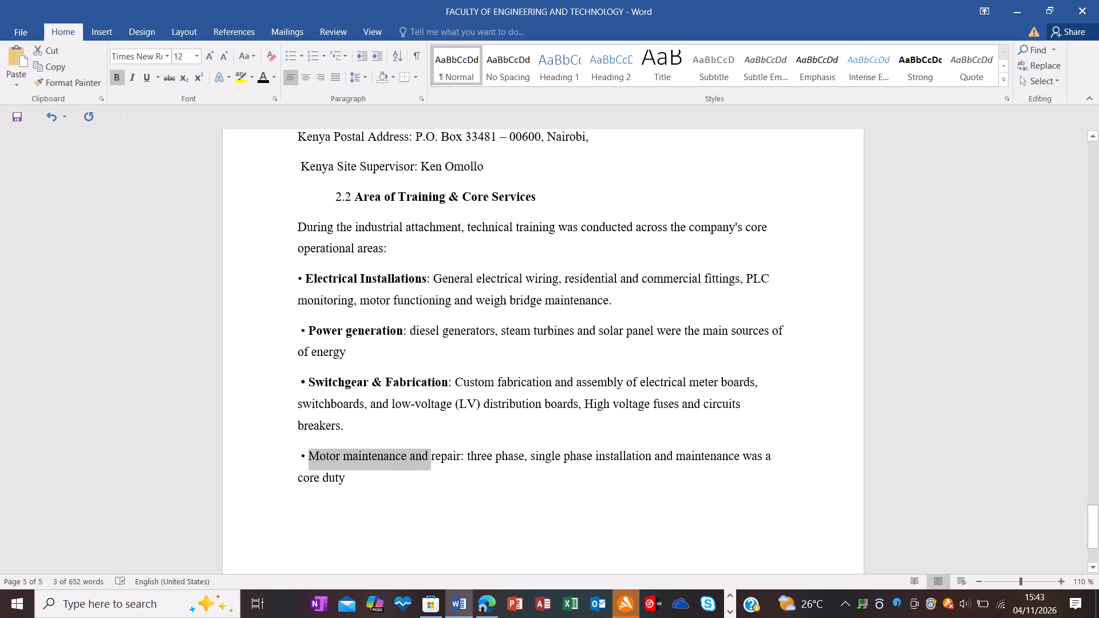
{"action": "left_click_drag", "start_coordinate": [432, 457], "coordinate": [456, 457]}
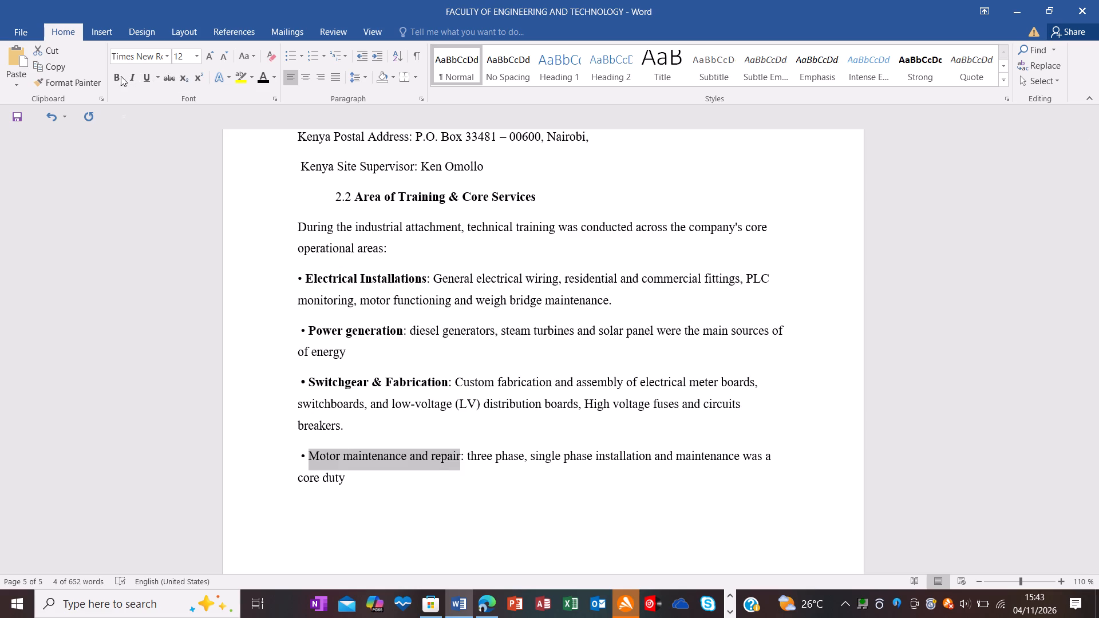
{"action": "left_click", "coordinate": [118, 76]}
{"action": "left_click", "coordinate": [1045, 365]}
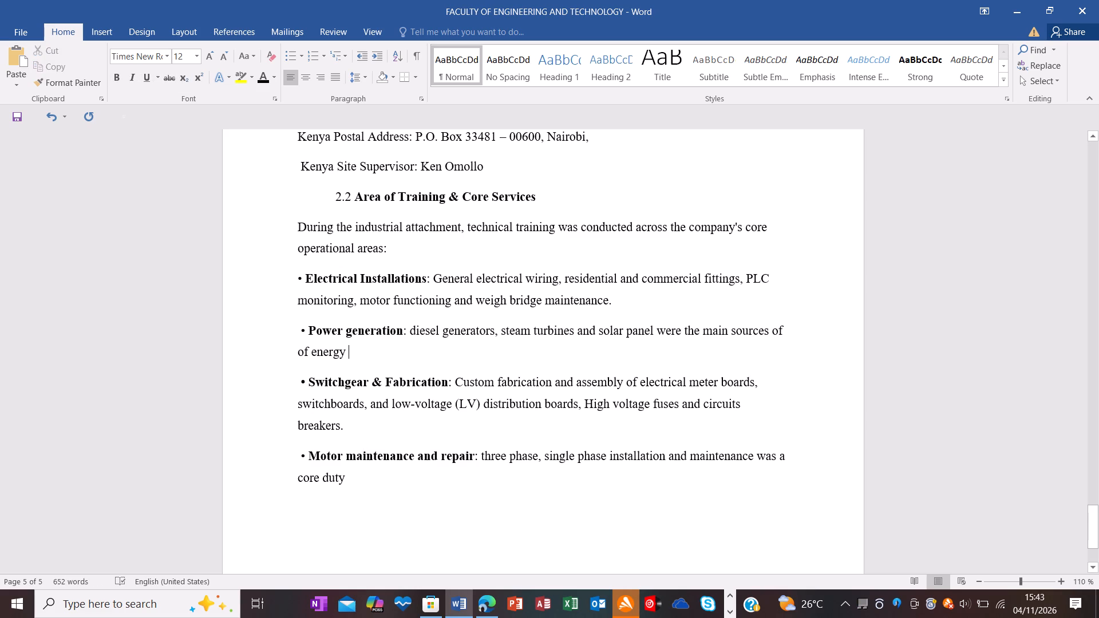
Add an indented bold heading "2.3 Ownership and sector" on a new line below the Motor maintenance and repair bullet.
{"action": "scroll", "coordinate": [769, 405], "scroll_direction": "down", "scroll_amount": 2}
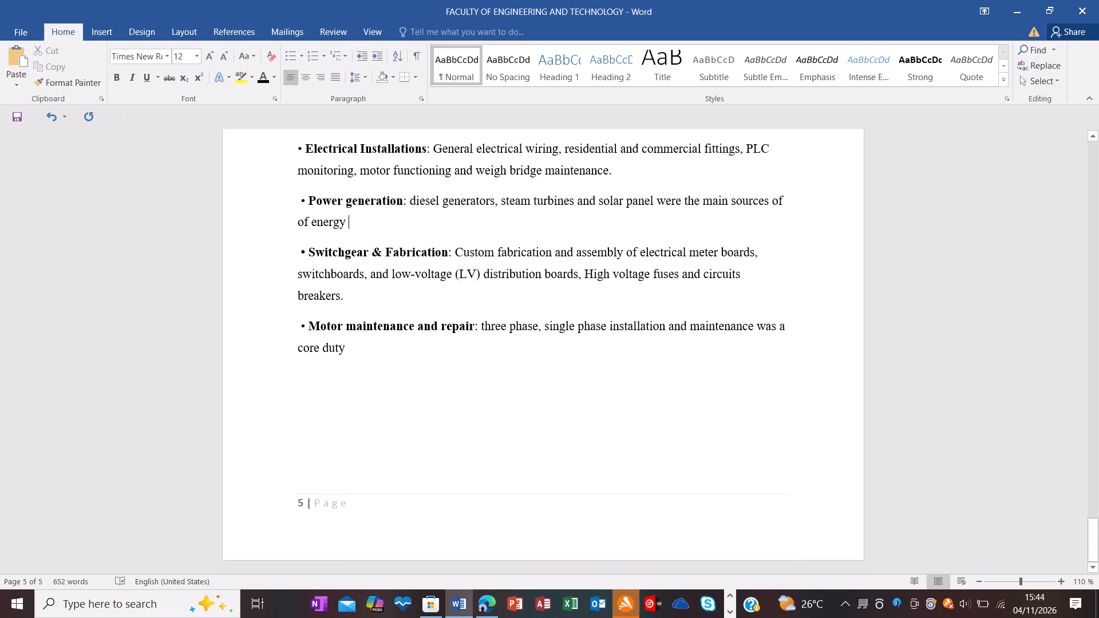
{"action": "scroll", "coordinate": [769, 405], "scroll_direction": "down", "scroll_amount": 2}
{"action": "right_click", "coordinate": [769, 405]}
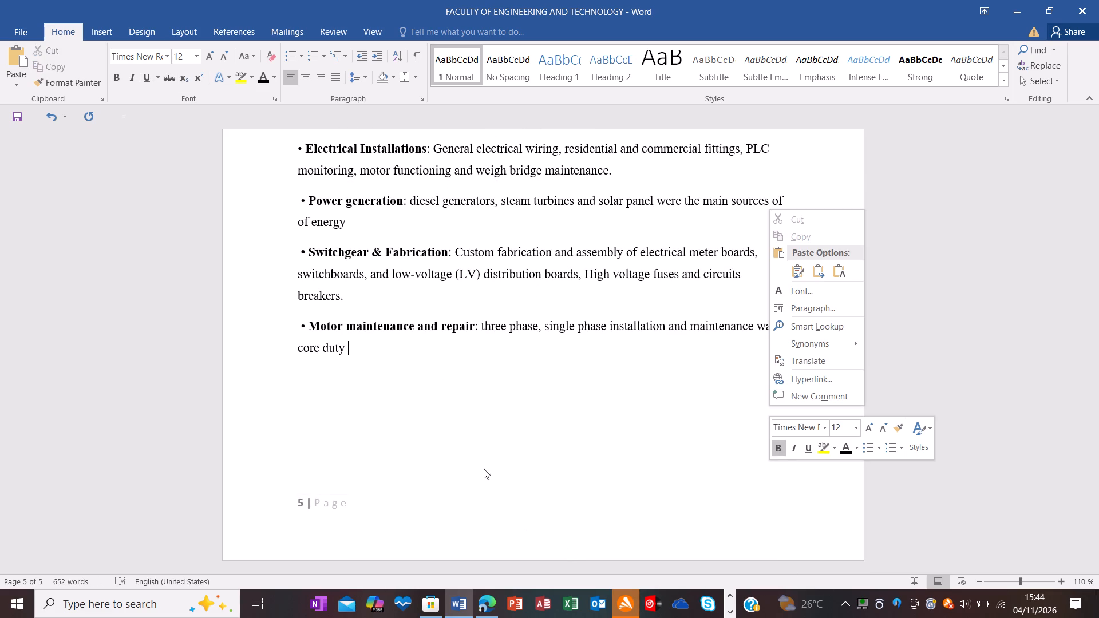
{"action": "double_click", "coordinate": [493, 418]}
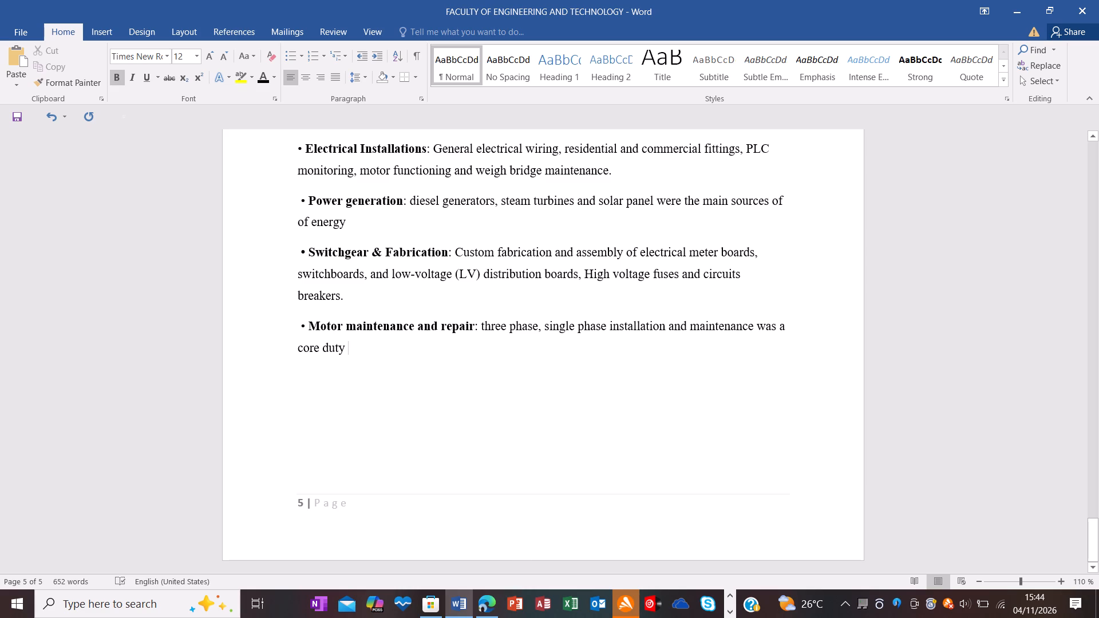
{"action": "scroll", "coordinate": [574, 229], "scroll_direction": "up", "scroll_amount": 4}
{"action": "scroll", "coordinate": [574, 229], "scroll_direction": "down", "scroll_amount": 1}
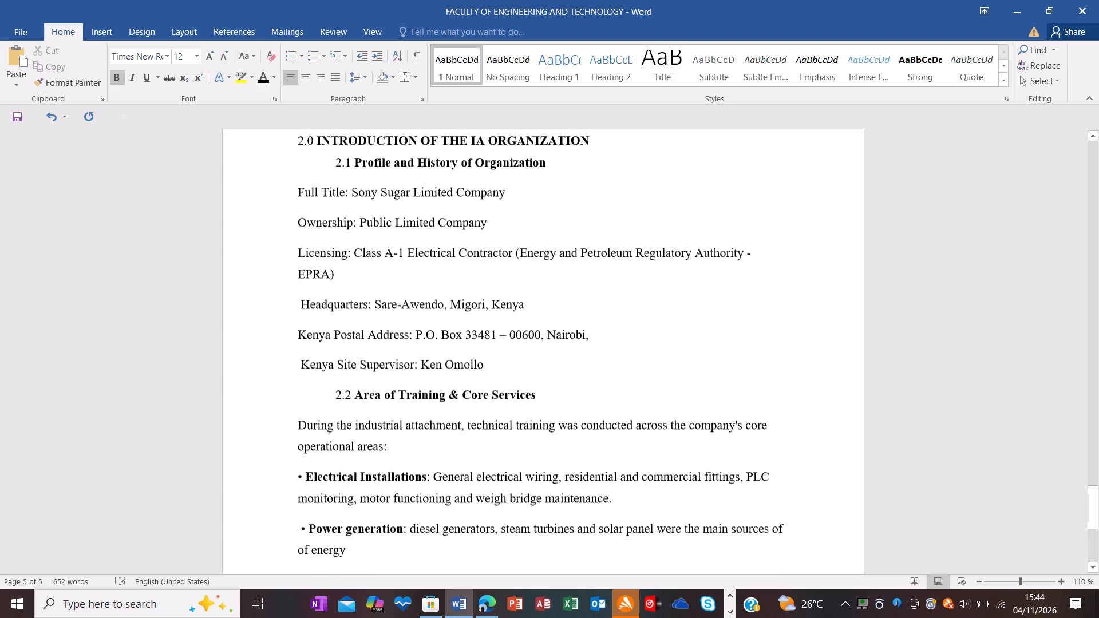
{"action": "scroll", "coordinate": [574, 229], "scroll_direction": "down", "scroll_amount": 2}
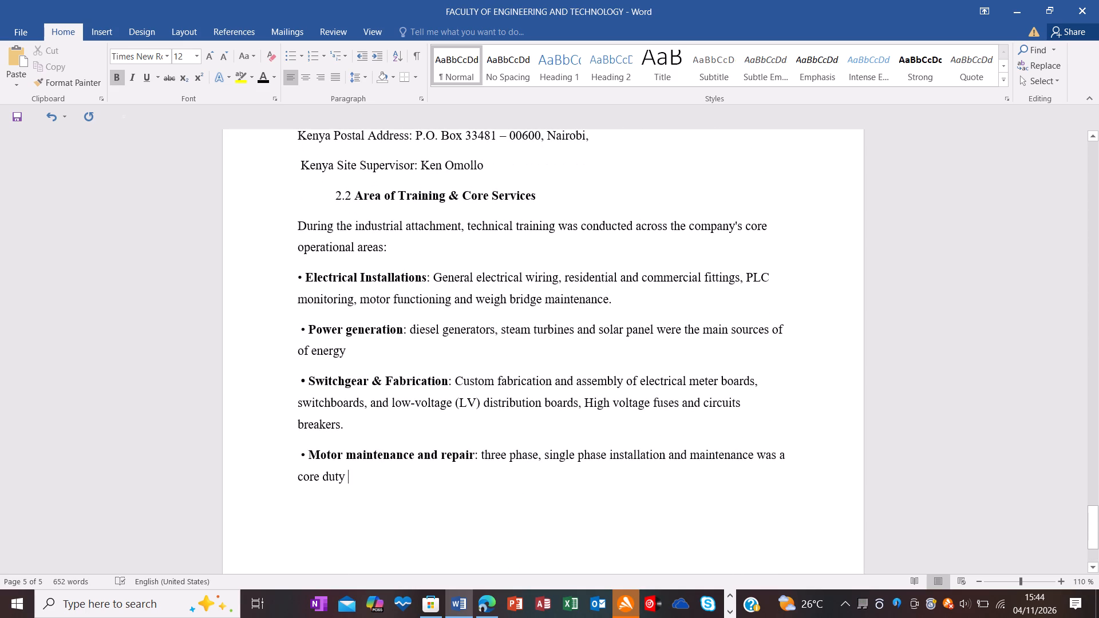
{"action": "key", "text": "Return"}
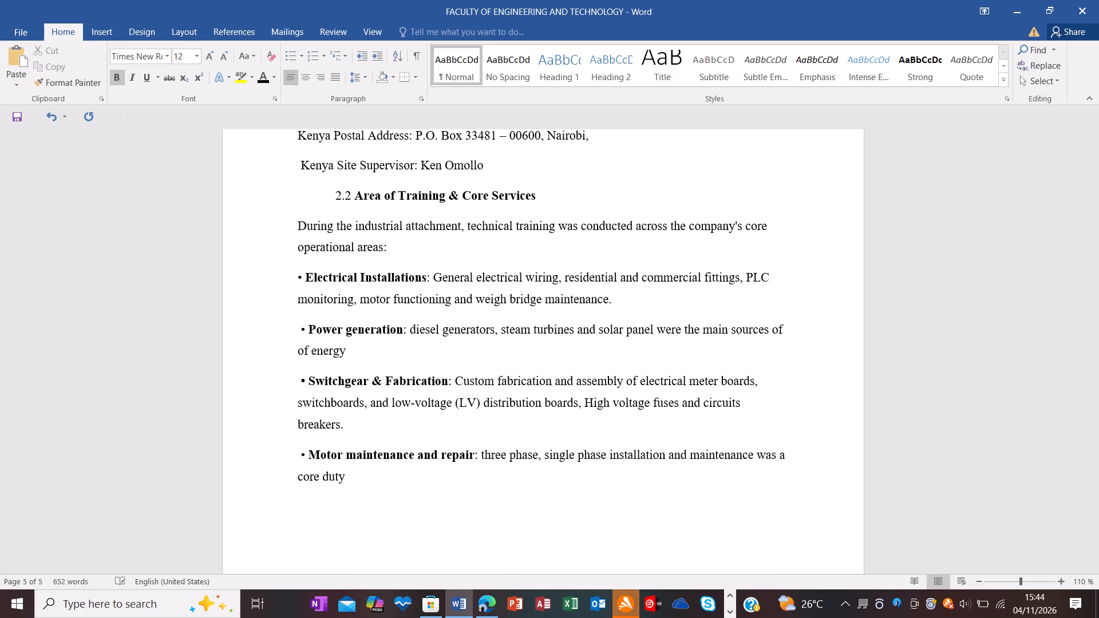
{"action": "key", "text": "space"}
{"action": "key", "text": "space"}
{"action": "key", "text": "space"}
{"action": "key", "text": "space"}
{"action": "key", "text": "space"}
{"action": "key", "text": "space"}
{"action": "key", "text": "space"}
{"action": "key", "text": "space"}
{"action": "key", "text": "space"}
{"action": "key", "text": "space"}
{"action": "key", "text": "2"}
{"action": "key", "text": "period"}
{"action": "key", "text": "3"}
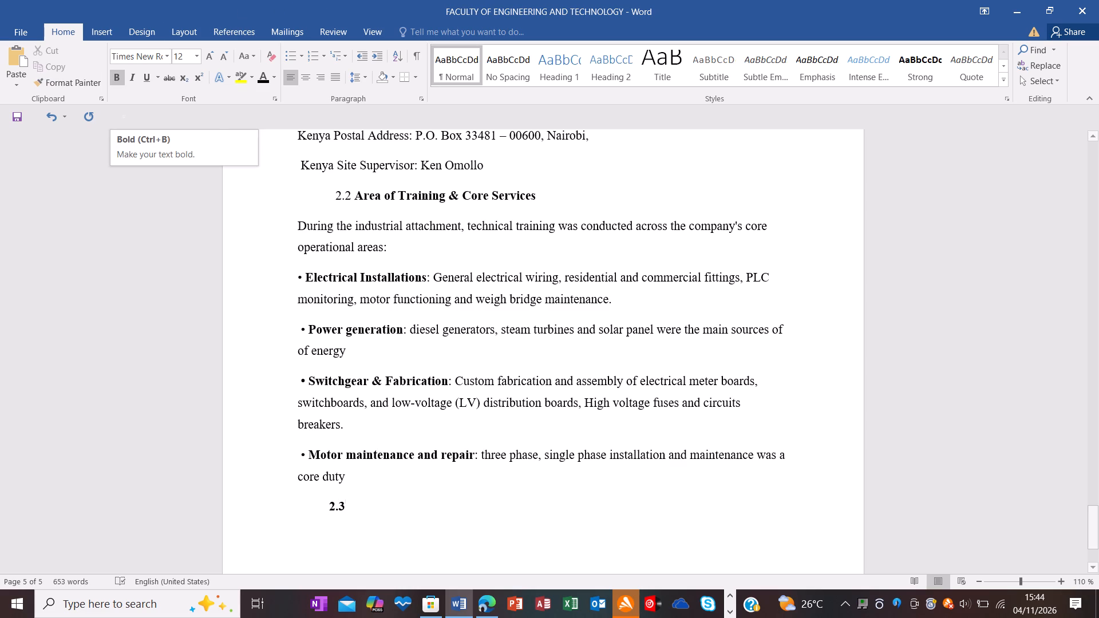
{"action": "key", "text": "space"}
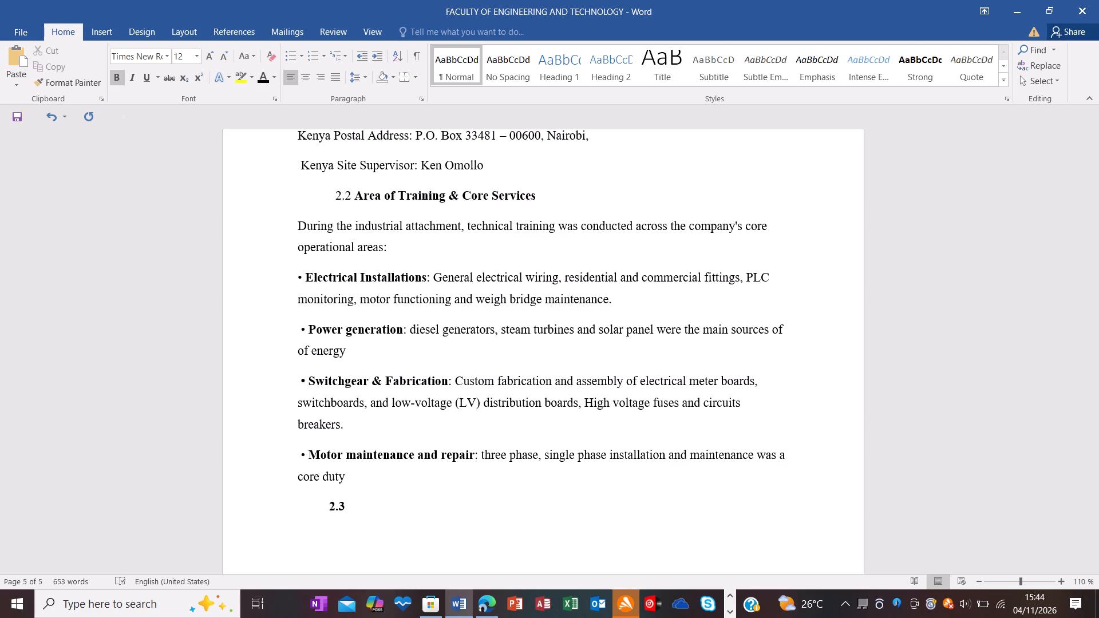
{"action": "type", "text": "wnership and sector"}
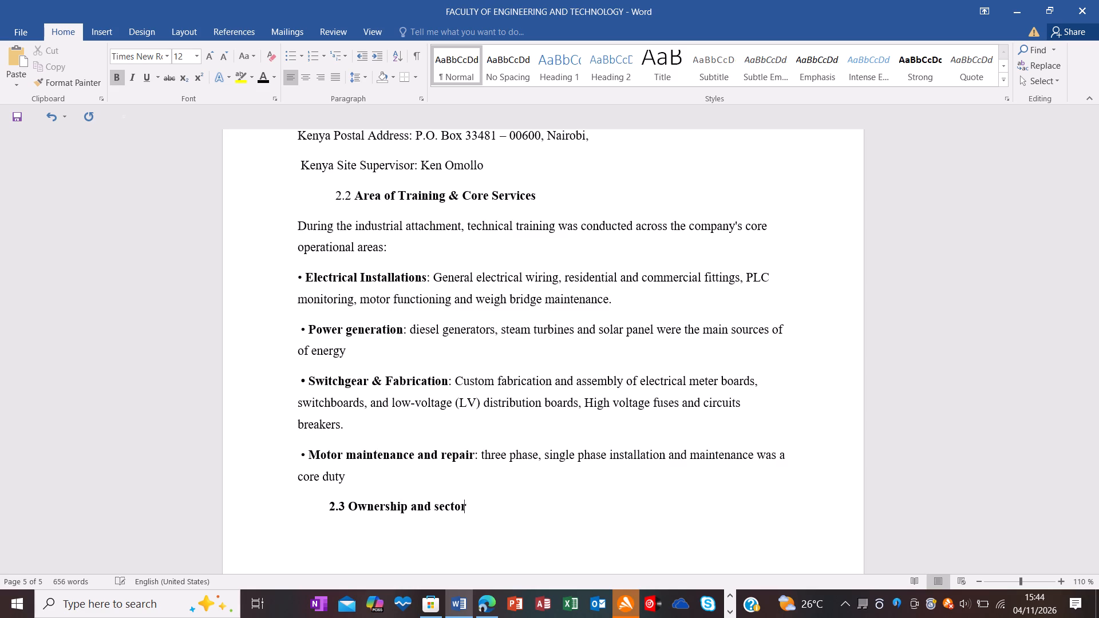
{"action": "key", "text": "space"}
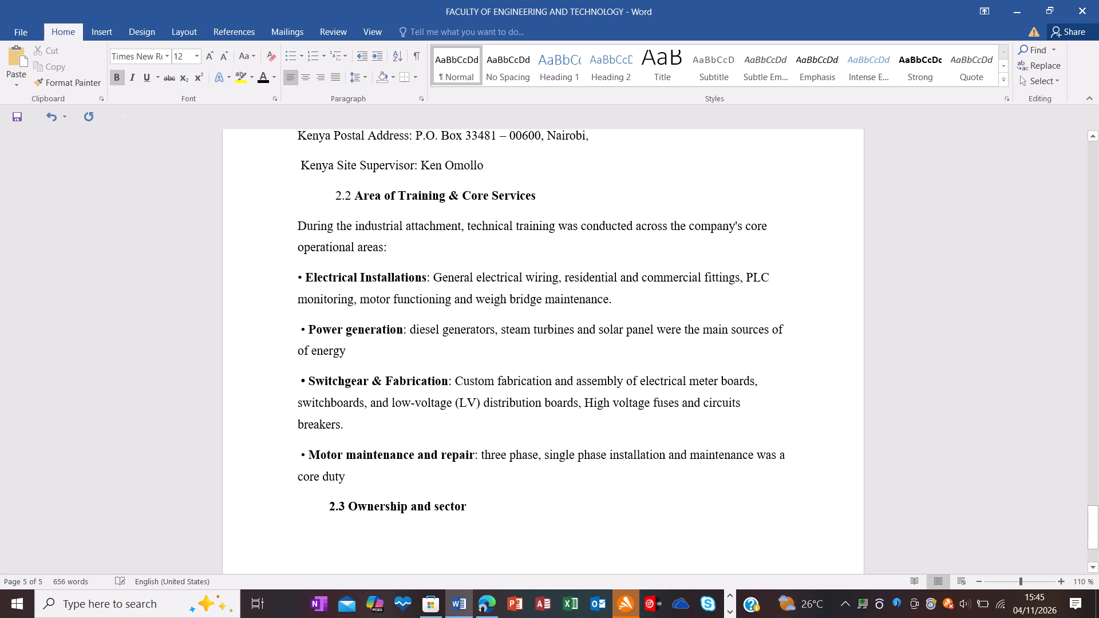
Capitalize "Sector" and append "Operation" so the heading reads "2.3 Ownership and Sector Operation".
{"action": "left_click", "coordinate": [439, 514]}
{"action": "key", "text": "BackSpace"}
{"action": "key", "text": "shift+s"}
{"action": "left_click", "coordinate": [483, 513]}
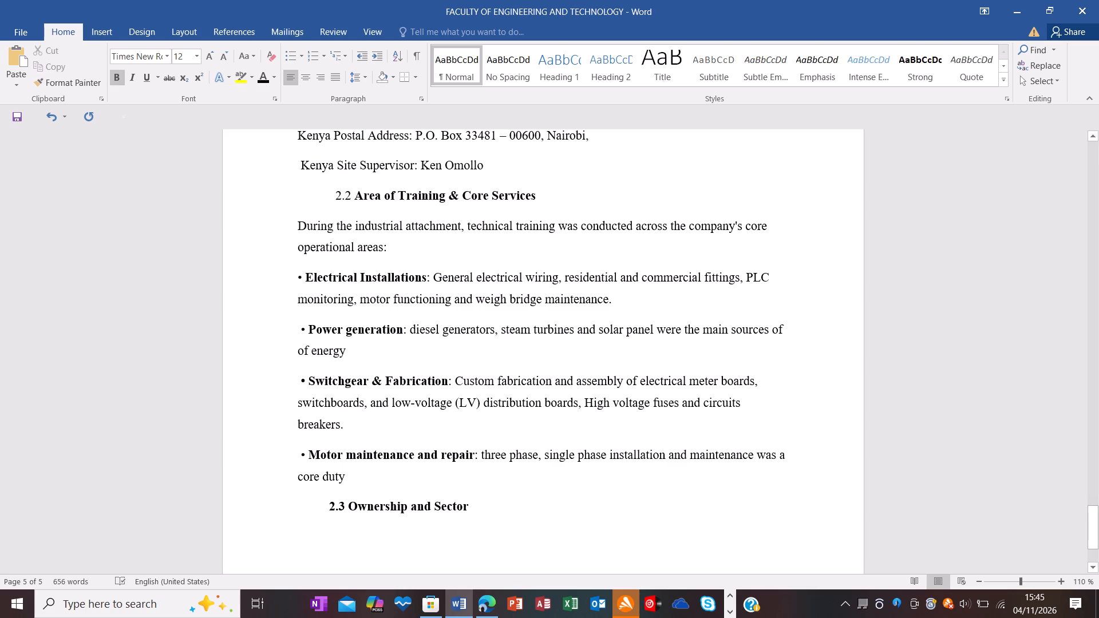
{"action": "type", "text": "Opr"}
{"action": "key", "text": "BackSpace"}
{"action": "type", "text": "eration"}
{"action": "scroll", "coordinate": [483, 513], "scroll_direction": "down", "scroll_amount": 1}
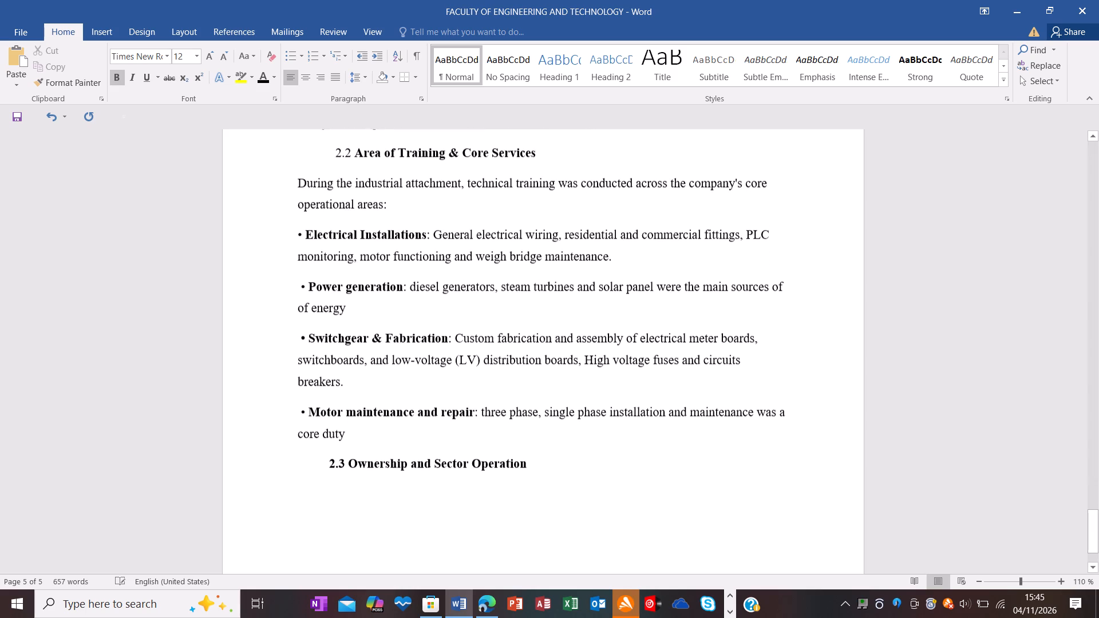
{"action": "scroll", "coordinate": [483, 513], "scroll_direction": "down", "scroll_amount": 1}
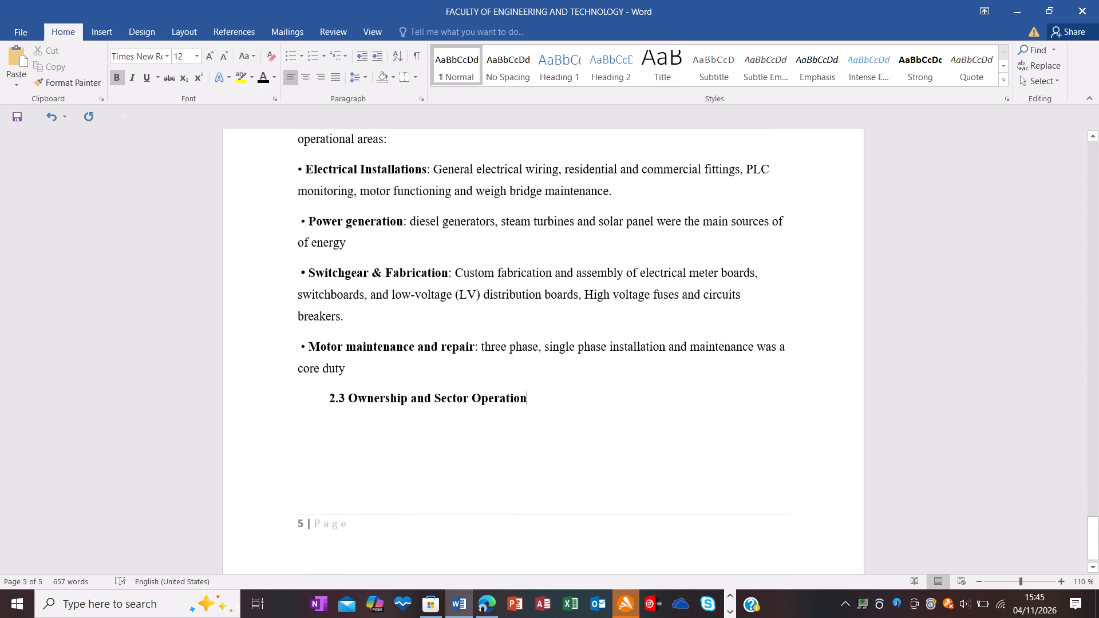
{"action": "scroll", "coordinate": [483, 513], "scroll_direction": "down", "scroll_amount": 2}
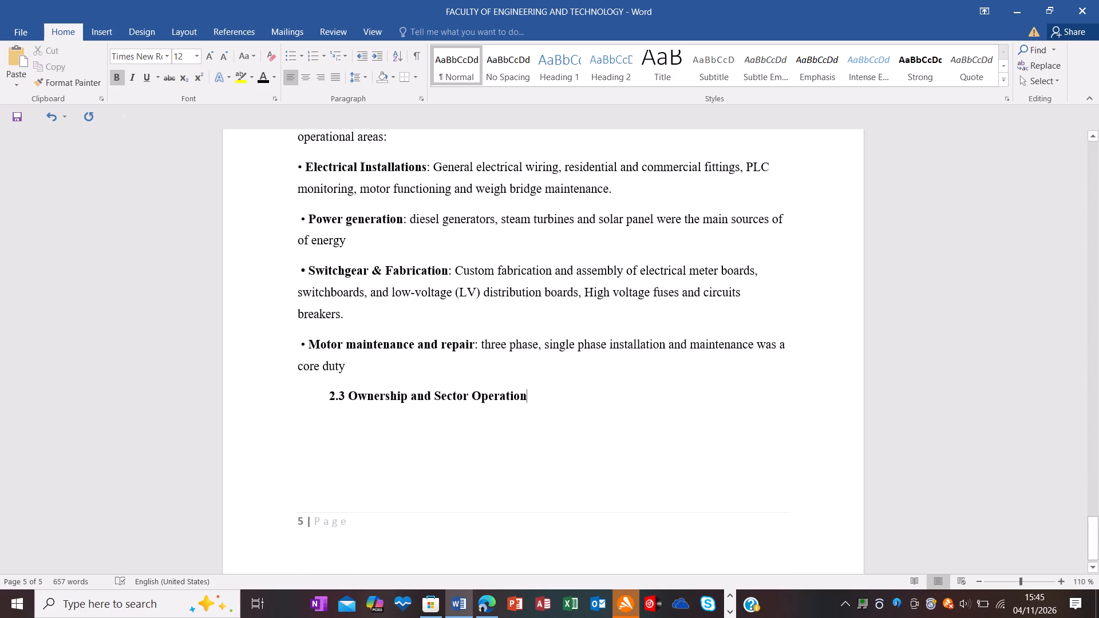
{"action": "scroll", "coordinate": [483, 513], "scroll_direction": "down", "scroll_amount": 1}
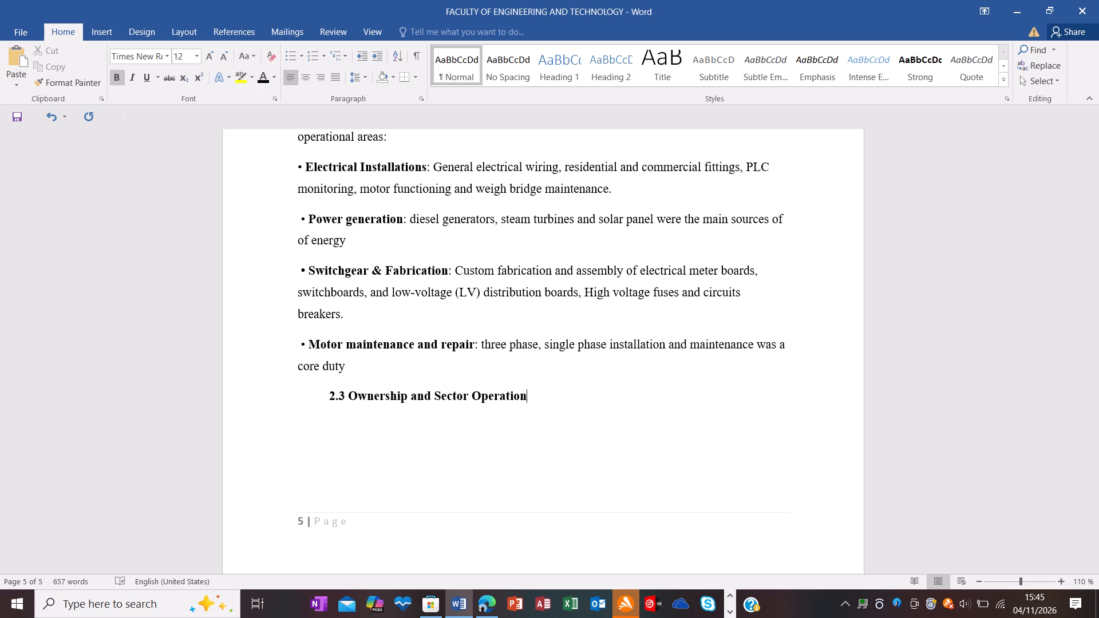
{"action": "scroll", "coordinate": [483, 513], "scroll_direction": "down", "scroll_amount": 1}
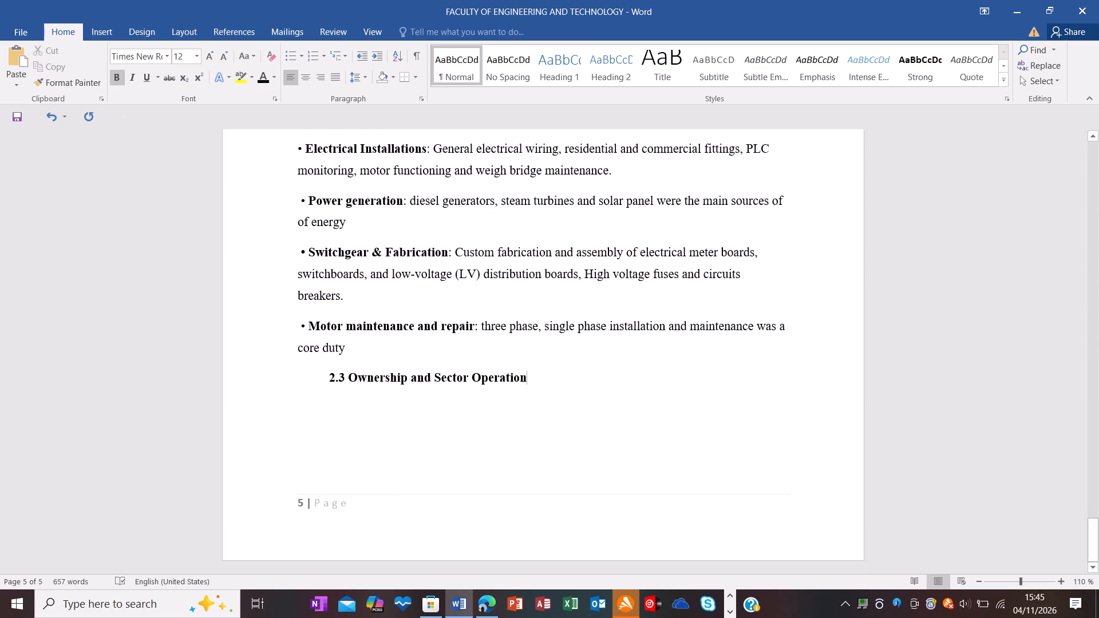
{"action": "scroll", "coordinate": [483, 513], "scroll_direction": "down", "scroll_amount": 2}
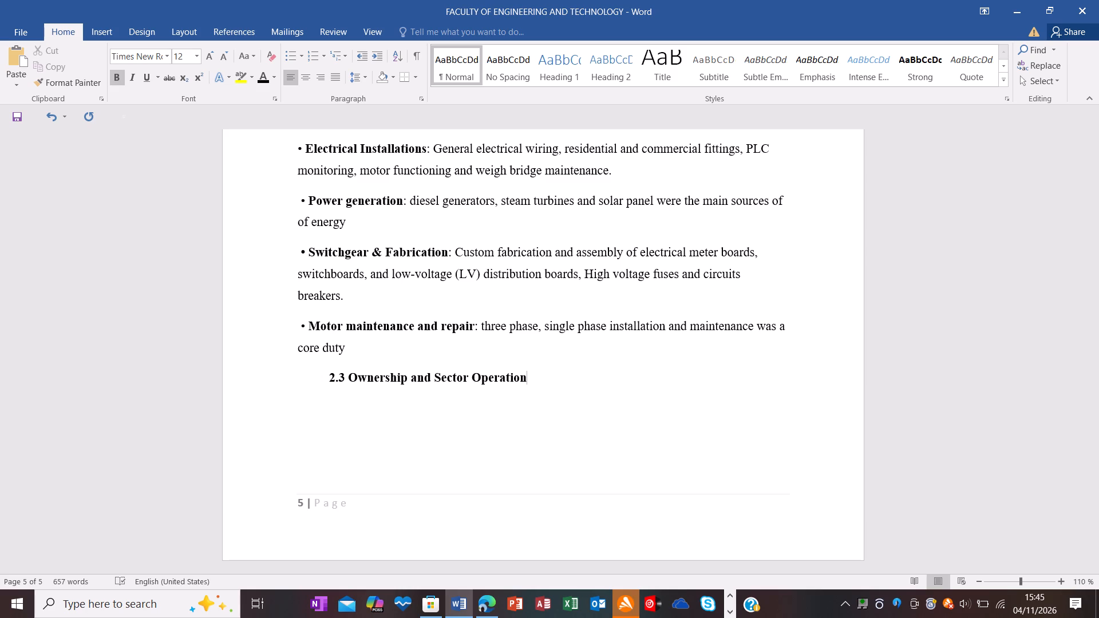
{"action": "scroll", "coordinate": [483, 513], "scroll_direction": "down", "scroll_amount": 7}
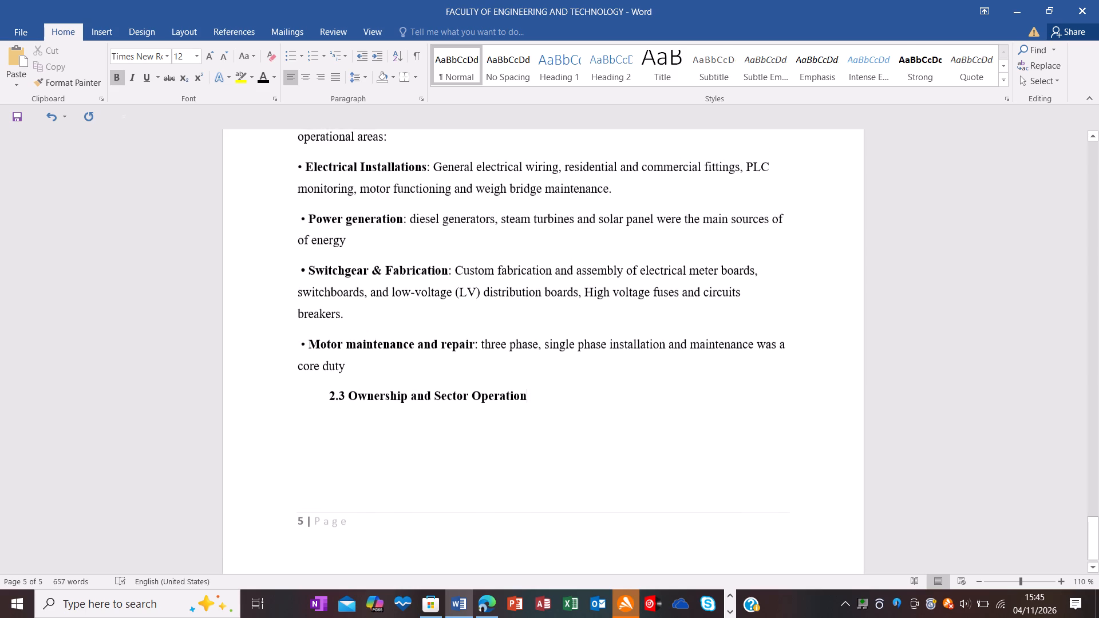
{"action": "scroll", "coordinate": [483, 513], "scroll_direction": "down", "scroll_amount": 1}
Start a new unnumbered paragraph below the 2.3 heading, removing the automatic 2.4 number and its indent.
{"action": "key", "text": "Return"}
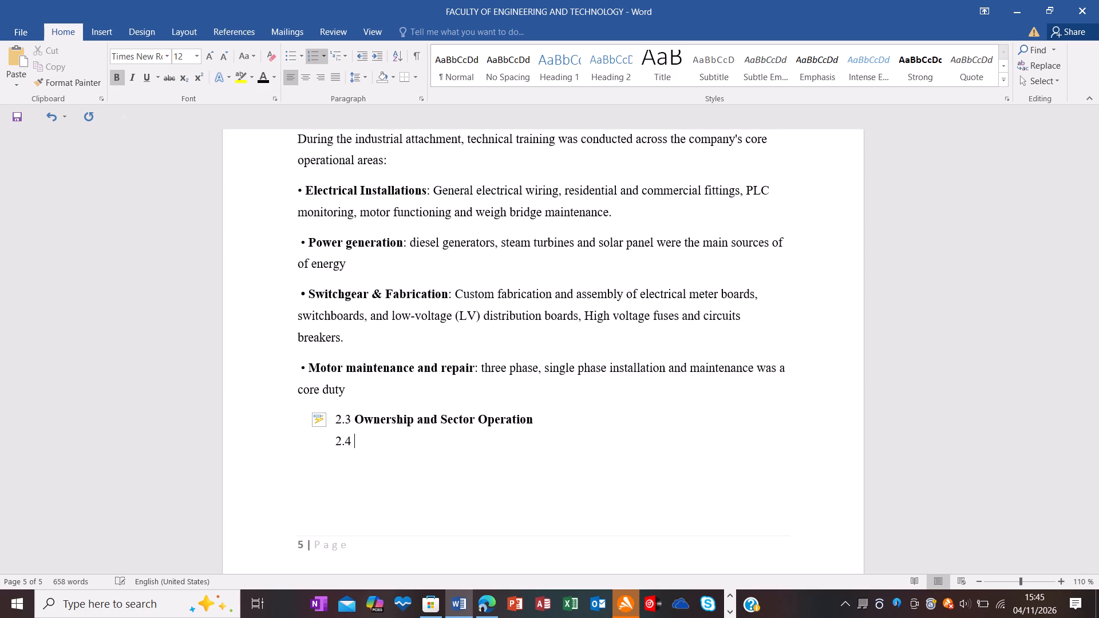
{"action": "key", "text": "BackSpace"}
{"action": "key", "text": "BackSpace"}
{"action": "key", "text": "BackSpace"}
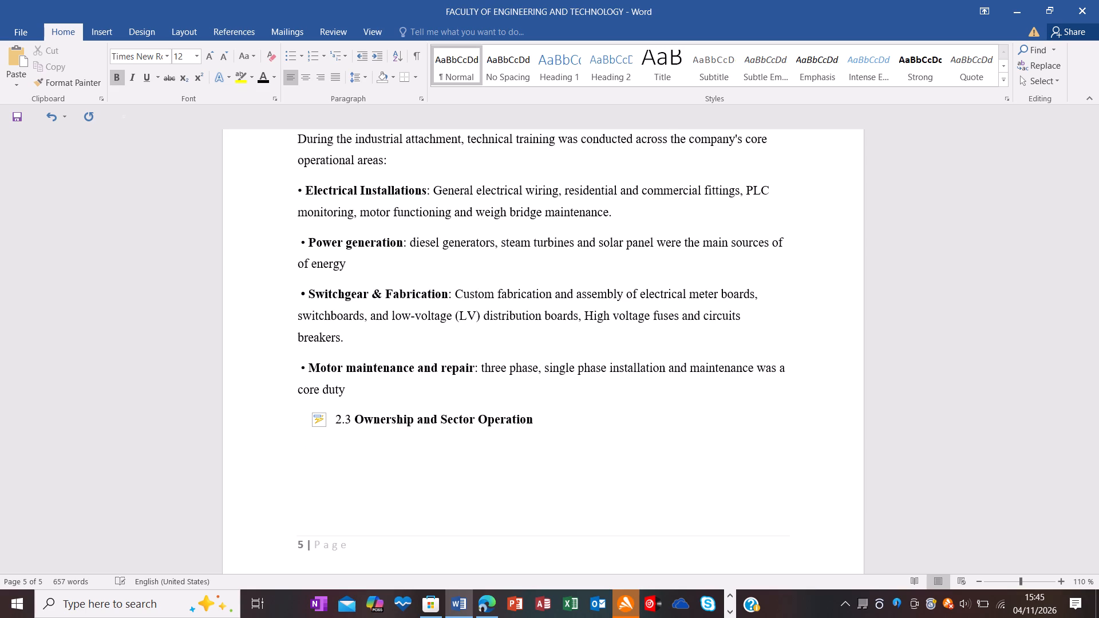
{"action": "left_click", "coordinate": [483, 513]}
Switch to the sample PDF in Edge and copy the full paragraph under "2.3 Ownership and Sector of Operation".
{"action": "scroll", "coordinate": [483, 513], "scroll_direction": "down", "scroll_amount": 1}
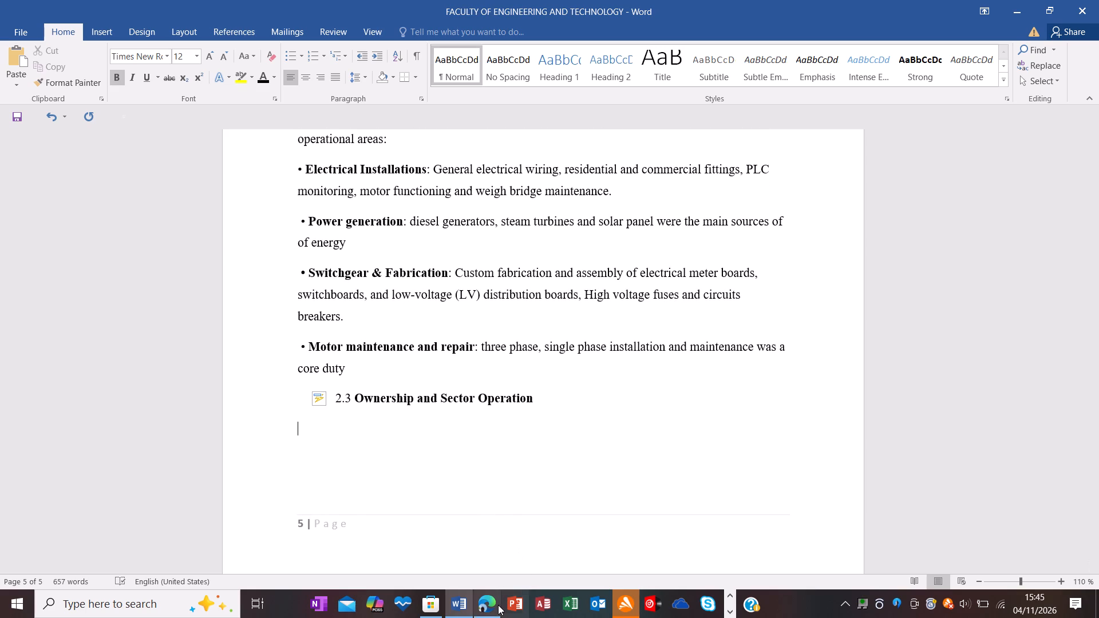
{"action": "left_click", "coordinate": [498, 607]}
{"action": "scroll", "coordinate": [505, 498], "scroll_direction": "down", "scroll_amount": 1}
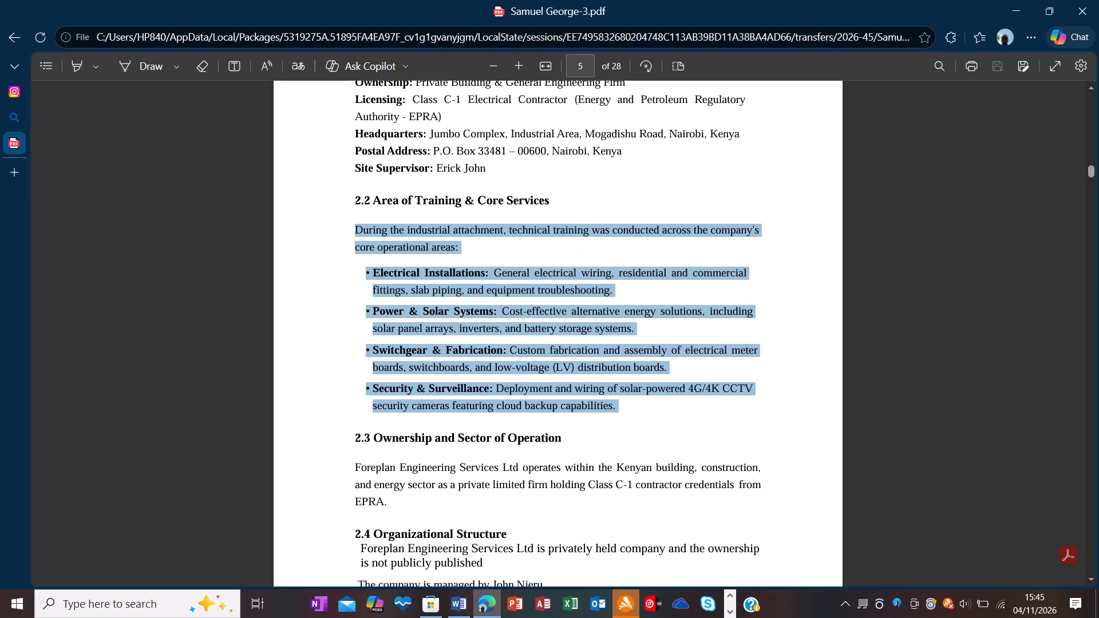
{"action": "left_click_drag", "start_coordinate": [343, 469], "coordinate": [533, 485]}
{"action": "left_click", "coordinate": [329, 425]}
{"action": "left_click_drag", "start_coordinate": [355, 462], "coordinate": [702, 493]}
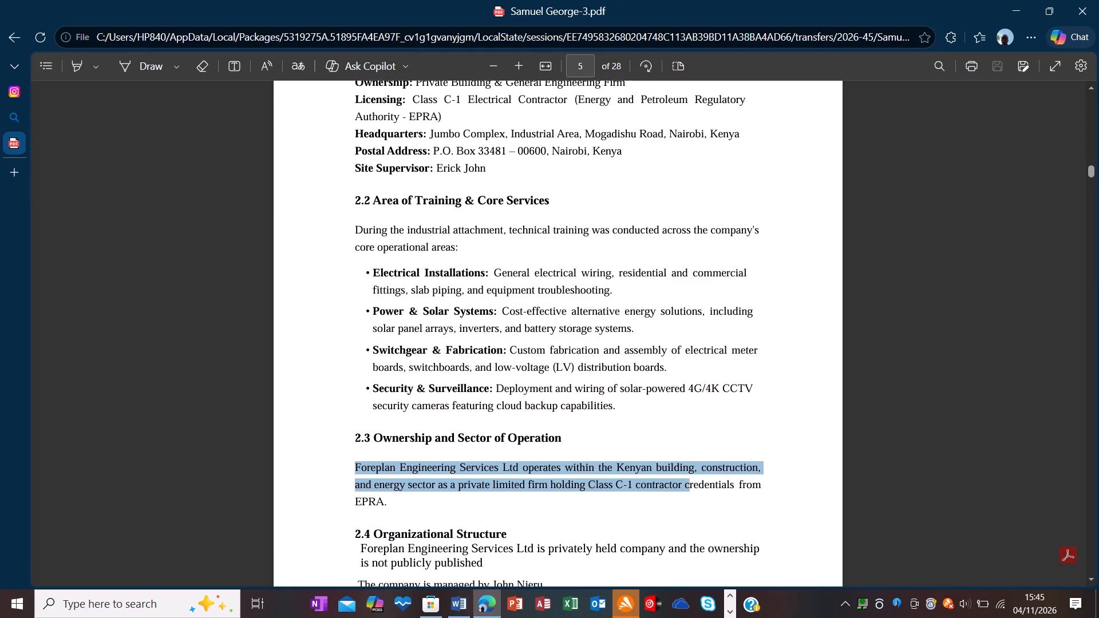
{"action": "left_click_drag", "start_coordinate": [702, 493], "coordinate": [504, 520]}
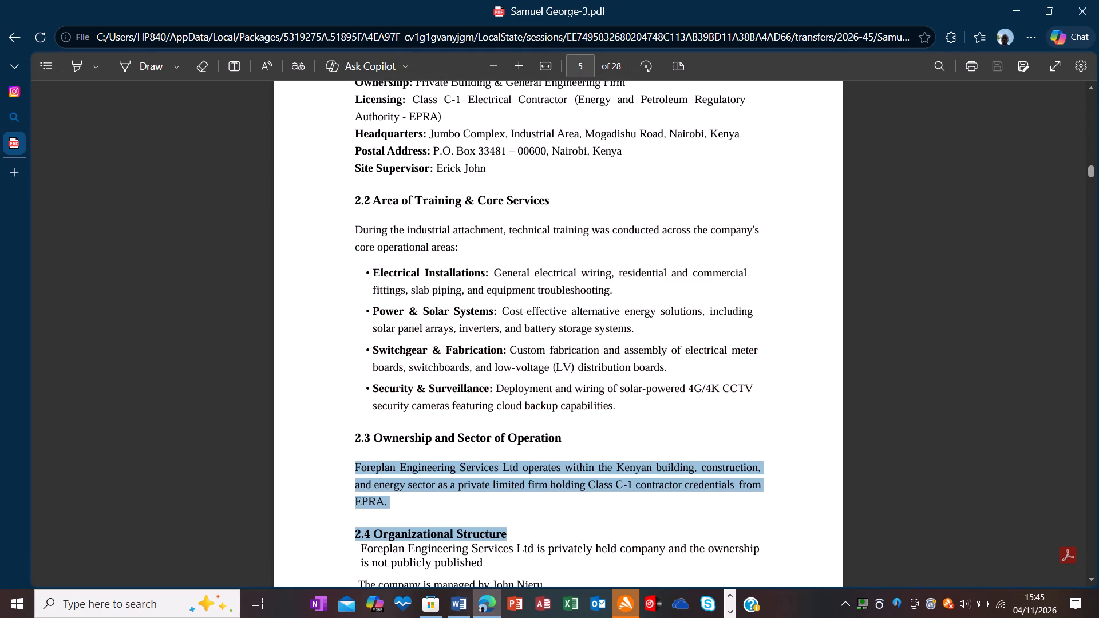
{"action": "left_click_drag", "start_coordinate": [504, 520], "coordinate": [396, 502]}
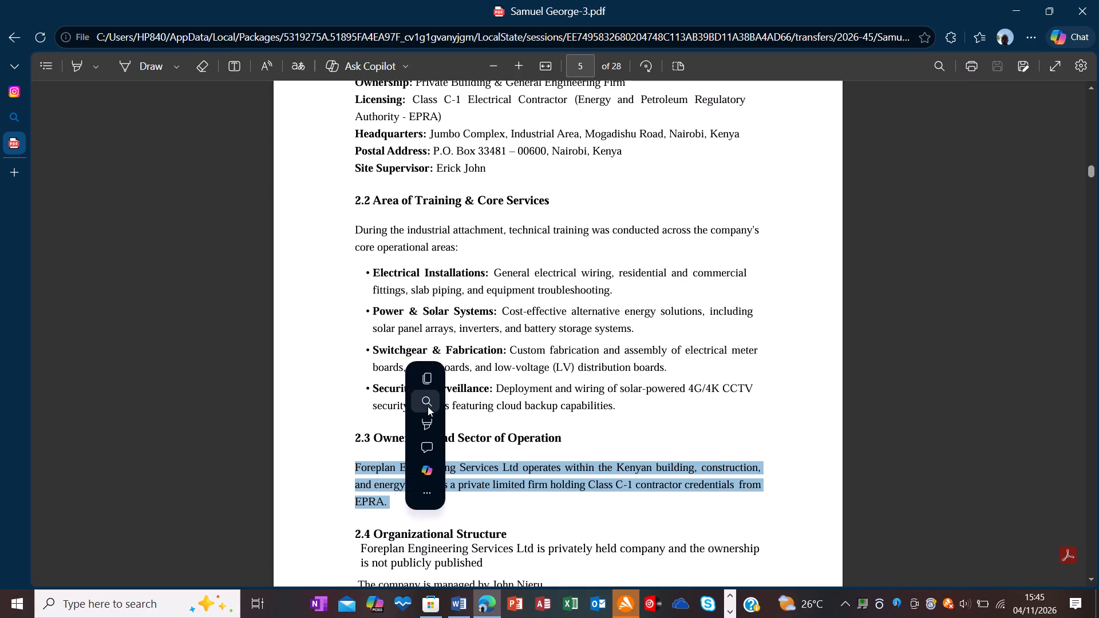
{"action": "left_click", "coordinate": [429, 373]}
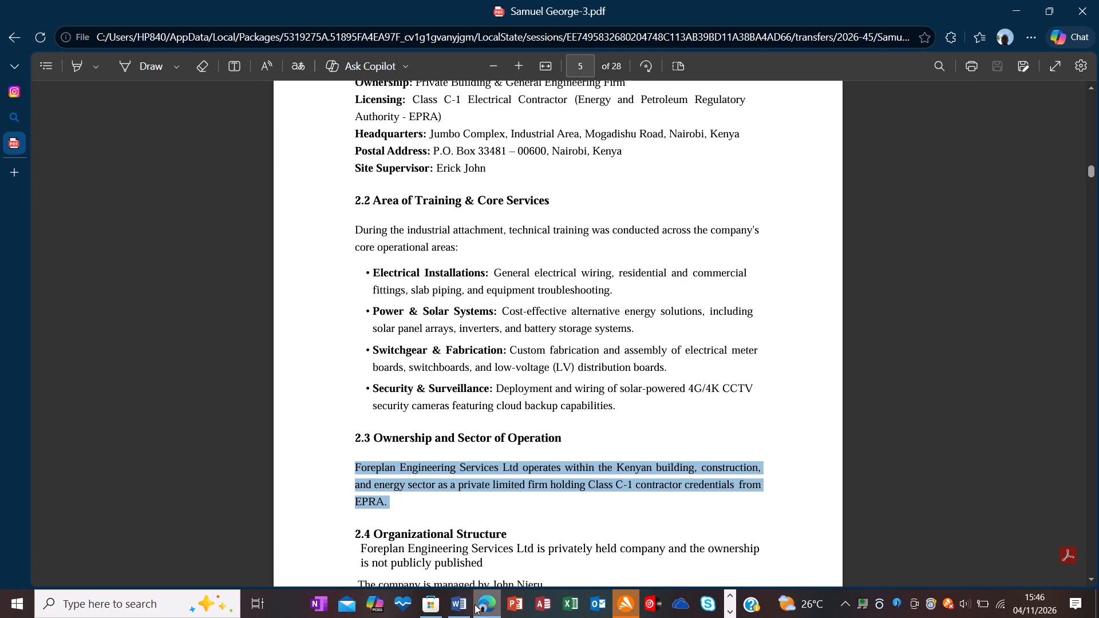
Paste the copied paragraph below the 2.3 heading in the Word report and remove its automatic list number.
{"action": "left_click", "coordinate": [467, 613]}
{"action": "left_click", "coordinate": [313, 432]}
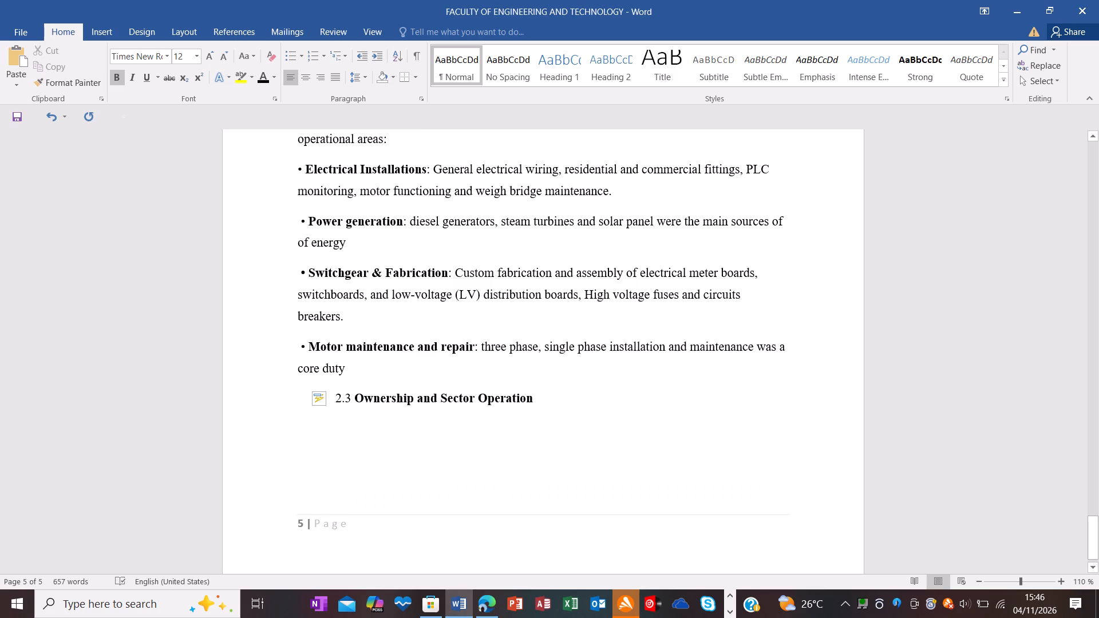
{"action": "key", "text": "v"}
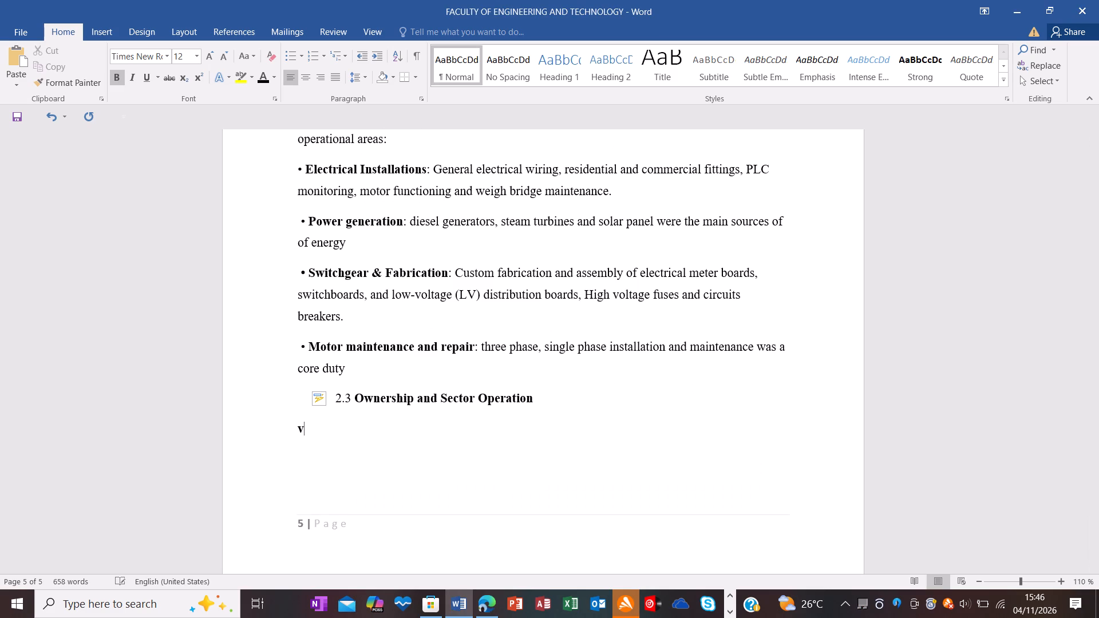
{"action": "key", "text": "BackSpace"}
{"action": "key", "text": "ctrl+v"}
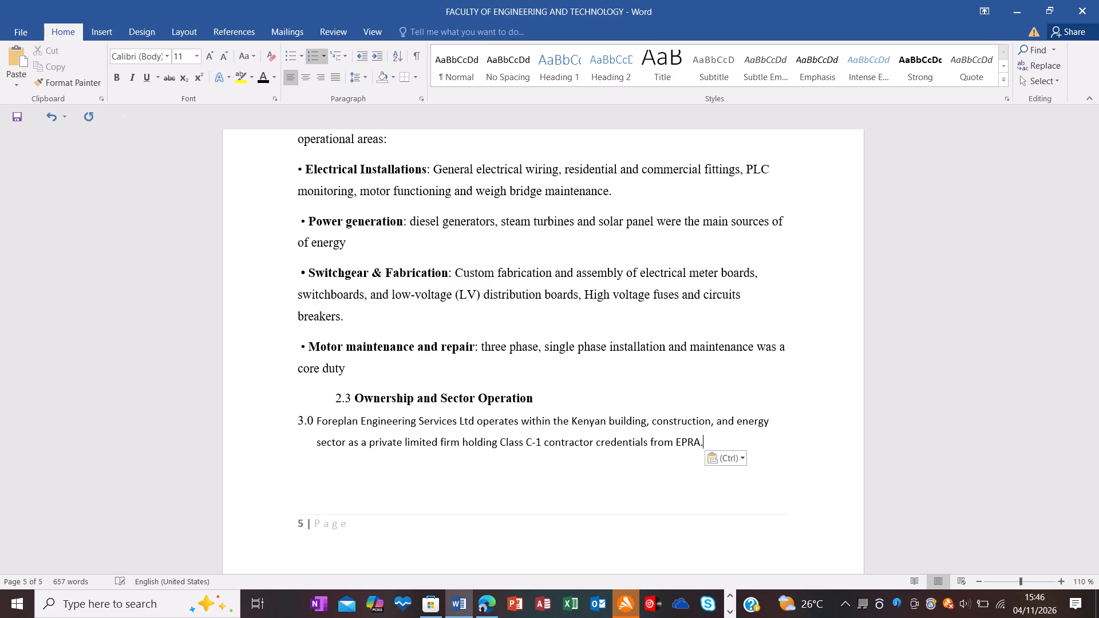
{"action": "left_click", "coordinate": [313, 423]}
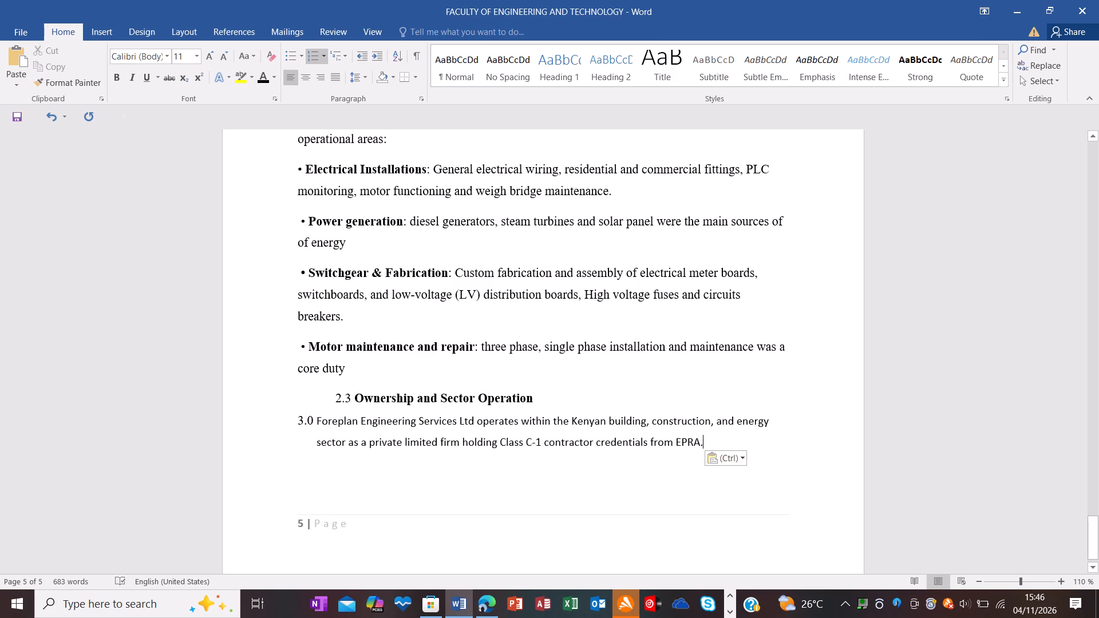
{"action": "key", "text": "BackSpace"}
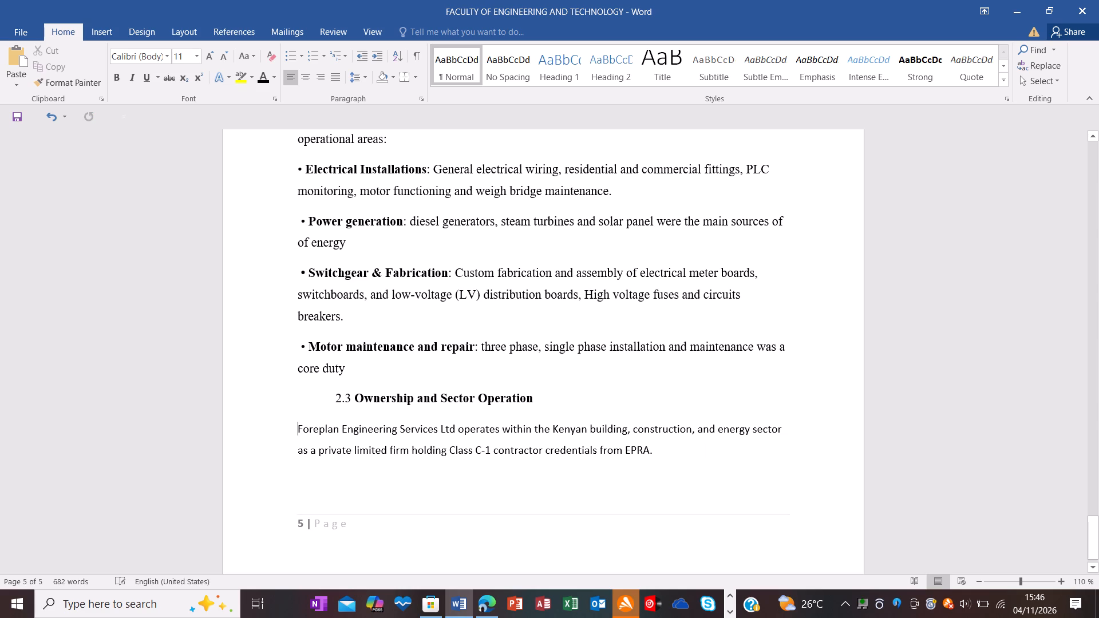
Set the font of the pasted section 2.3 paragraph to Times New Roman.
{"action": "left_click_drag", "start_coordinate": [300, 427], "coordinate": [858, 472]}
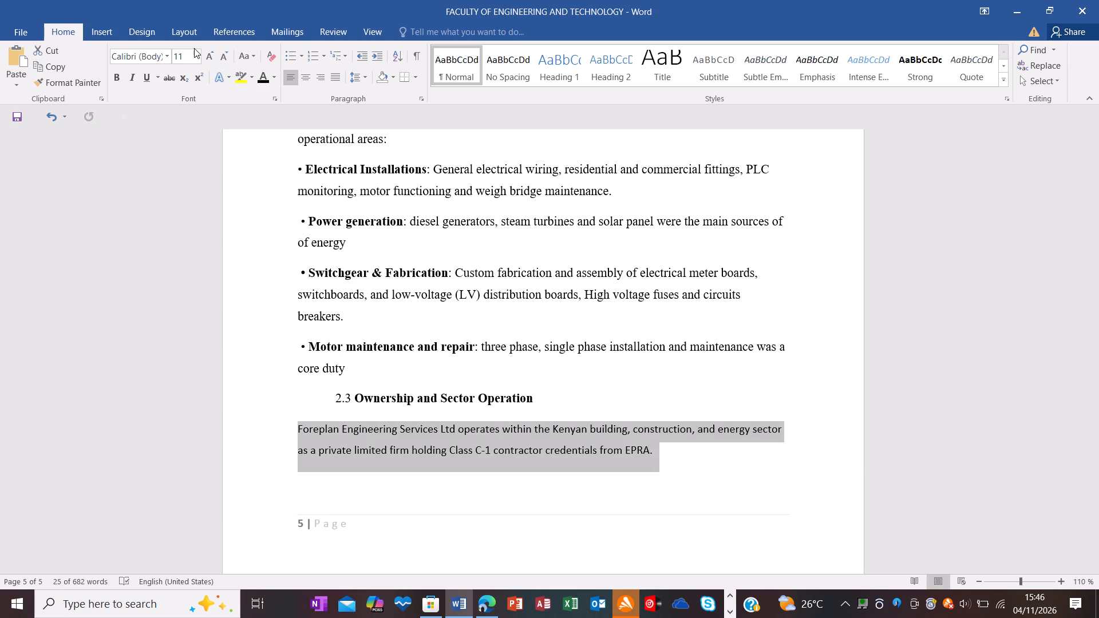
{"action": "left_click", "coordinate": [166, 54]}
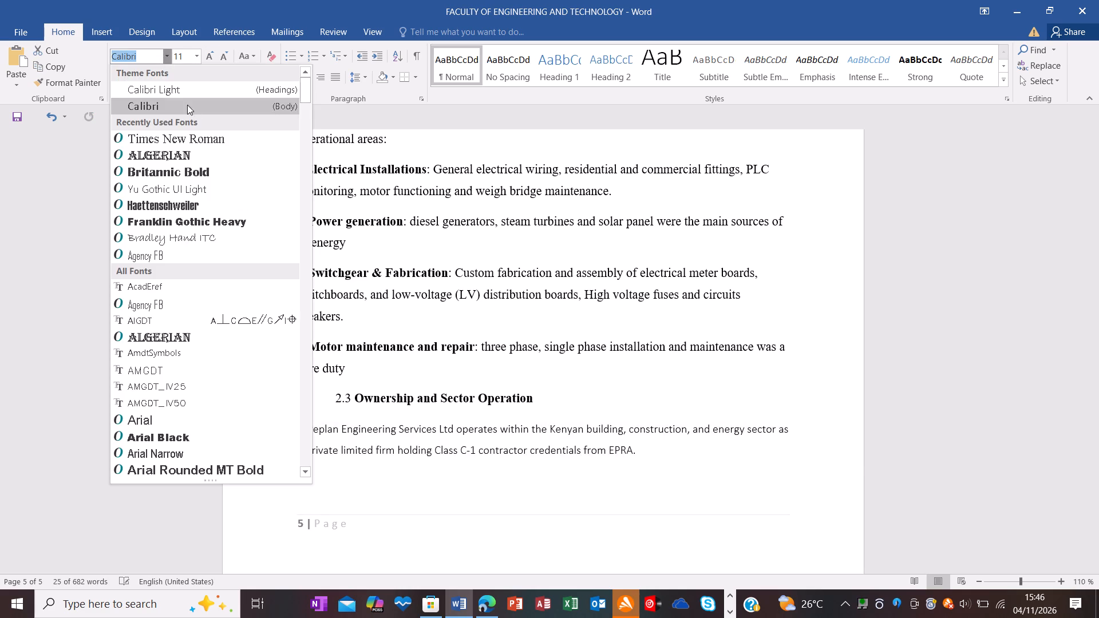
{"action": "left_click", "coordinate": [201, 137]}
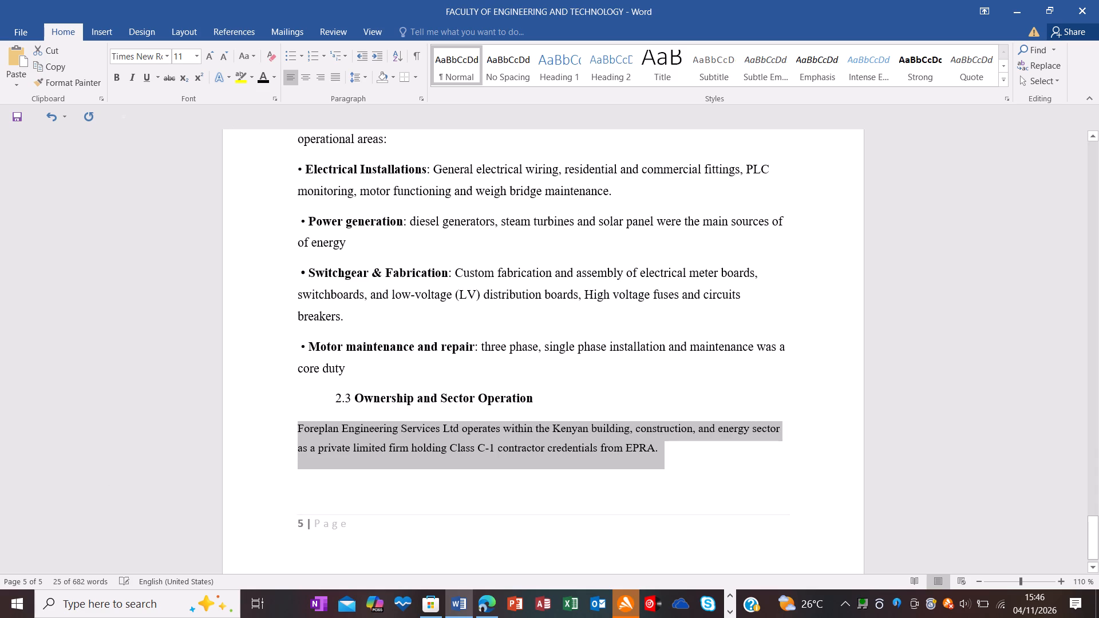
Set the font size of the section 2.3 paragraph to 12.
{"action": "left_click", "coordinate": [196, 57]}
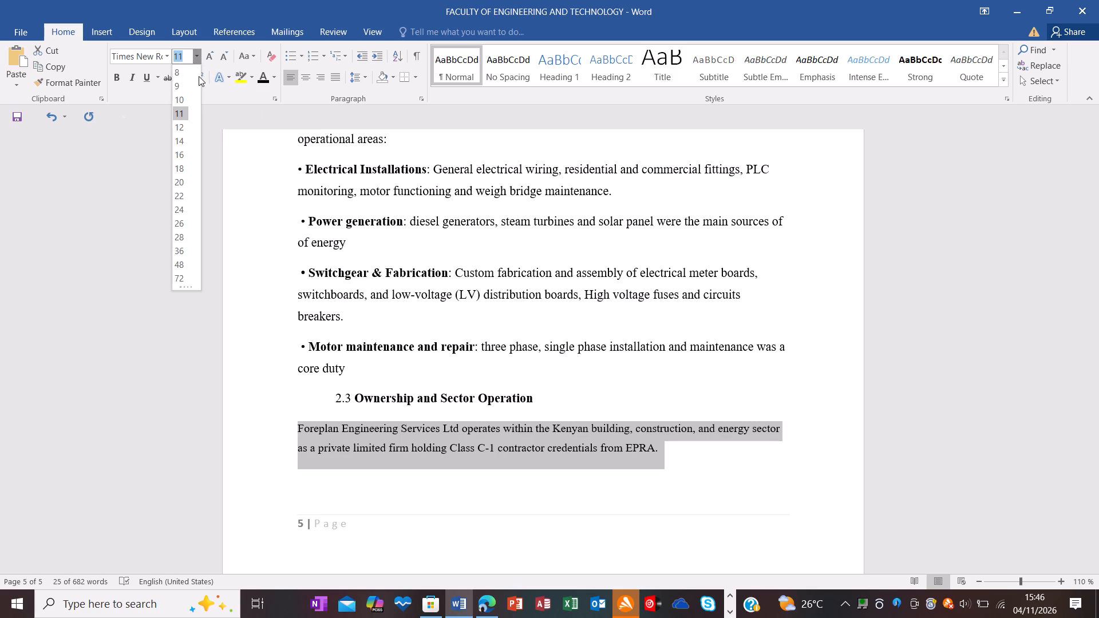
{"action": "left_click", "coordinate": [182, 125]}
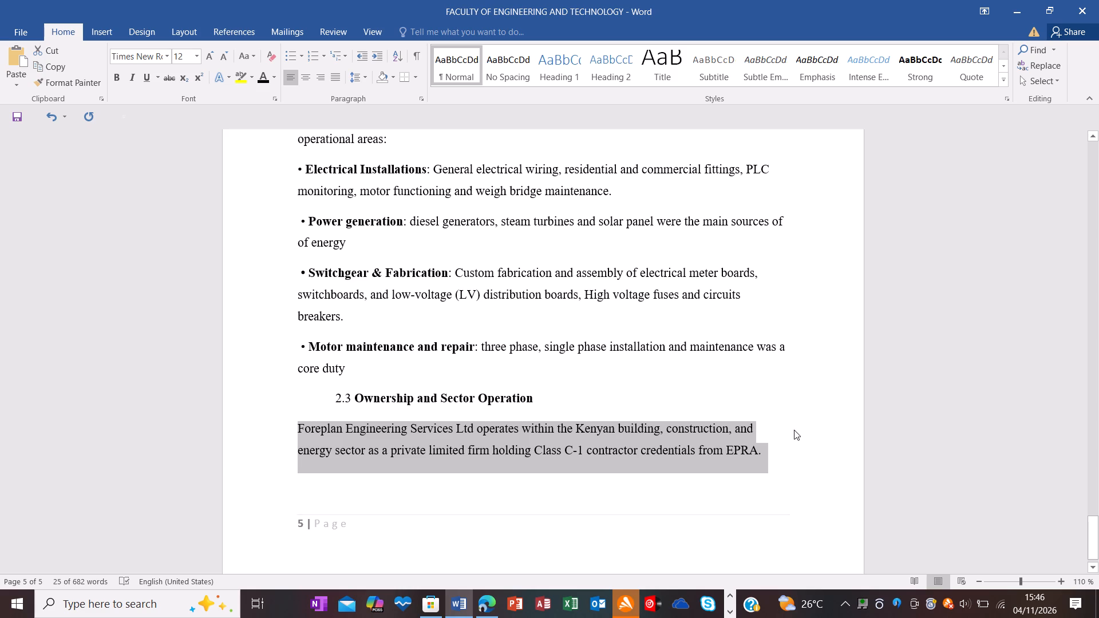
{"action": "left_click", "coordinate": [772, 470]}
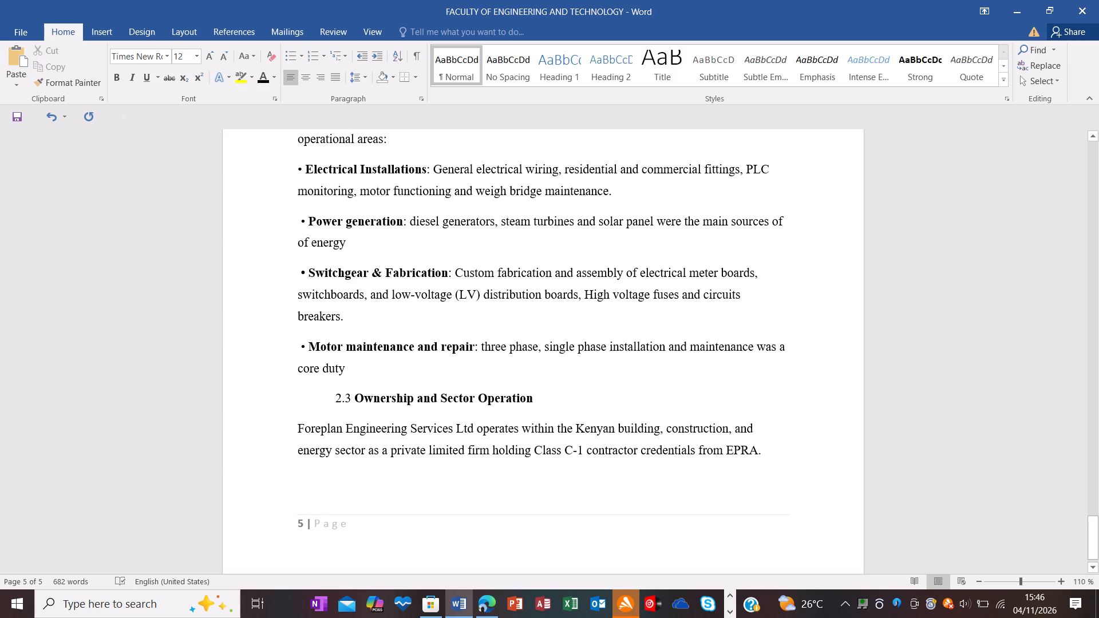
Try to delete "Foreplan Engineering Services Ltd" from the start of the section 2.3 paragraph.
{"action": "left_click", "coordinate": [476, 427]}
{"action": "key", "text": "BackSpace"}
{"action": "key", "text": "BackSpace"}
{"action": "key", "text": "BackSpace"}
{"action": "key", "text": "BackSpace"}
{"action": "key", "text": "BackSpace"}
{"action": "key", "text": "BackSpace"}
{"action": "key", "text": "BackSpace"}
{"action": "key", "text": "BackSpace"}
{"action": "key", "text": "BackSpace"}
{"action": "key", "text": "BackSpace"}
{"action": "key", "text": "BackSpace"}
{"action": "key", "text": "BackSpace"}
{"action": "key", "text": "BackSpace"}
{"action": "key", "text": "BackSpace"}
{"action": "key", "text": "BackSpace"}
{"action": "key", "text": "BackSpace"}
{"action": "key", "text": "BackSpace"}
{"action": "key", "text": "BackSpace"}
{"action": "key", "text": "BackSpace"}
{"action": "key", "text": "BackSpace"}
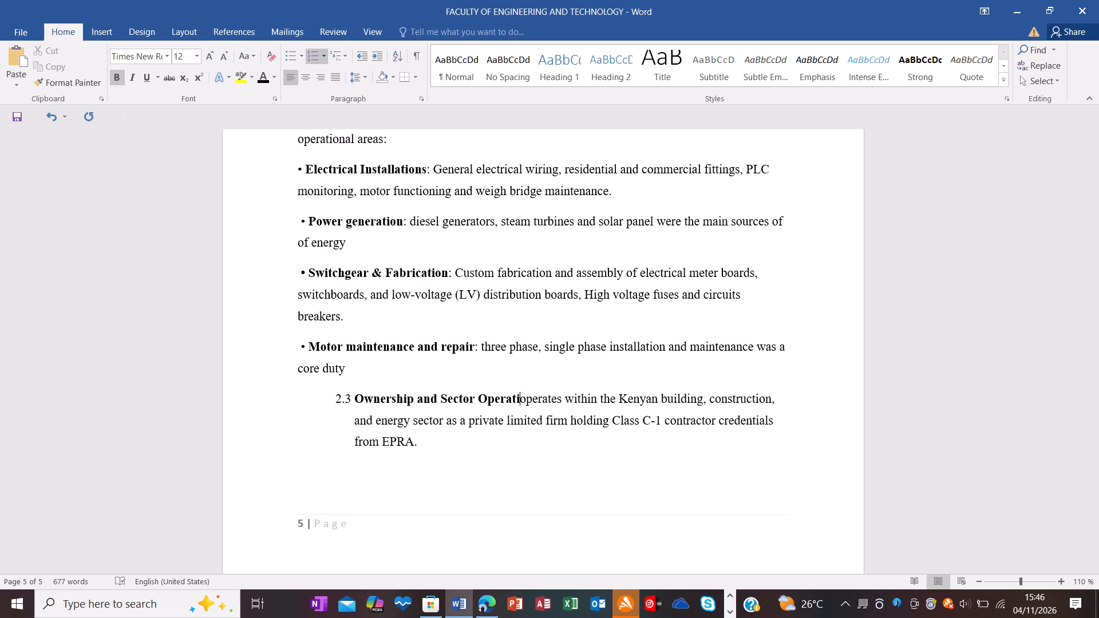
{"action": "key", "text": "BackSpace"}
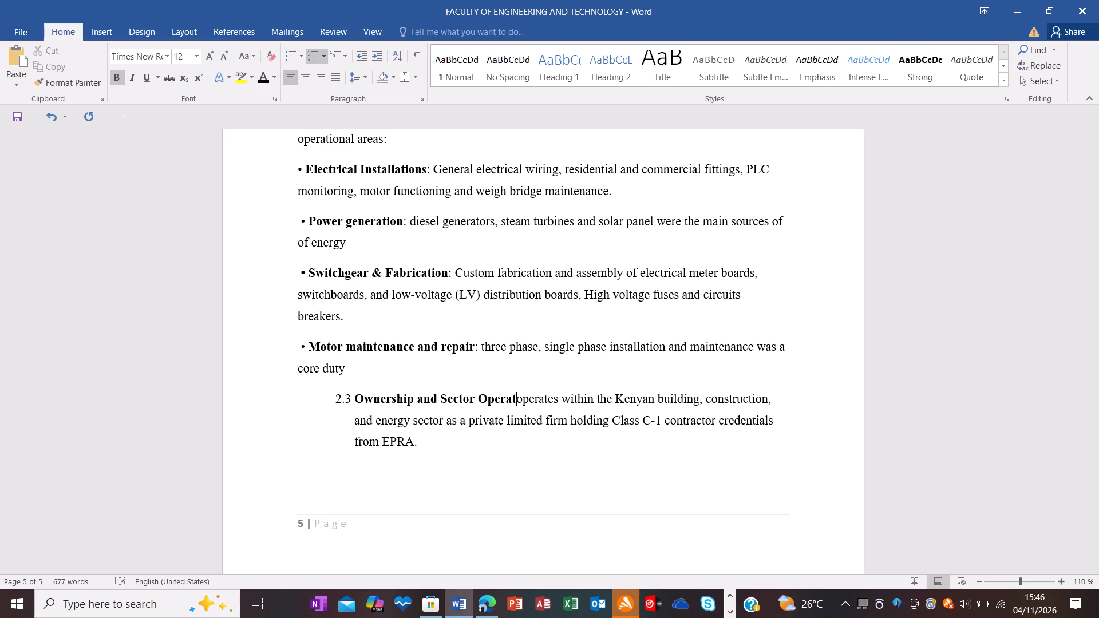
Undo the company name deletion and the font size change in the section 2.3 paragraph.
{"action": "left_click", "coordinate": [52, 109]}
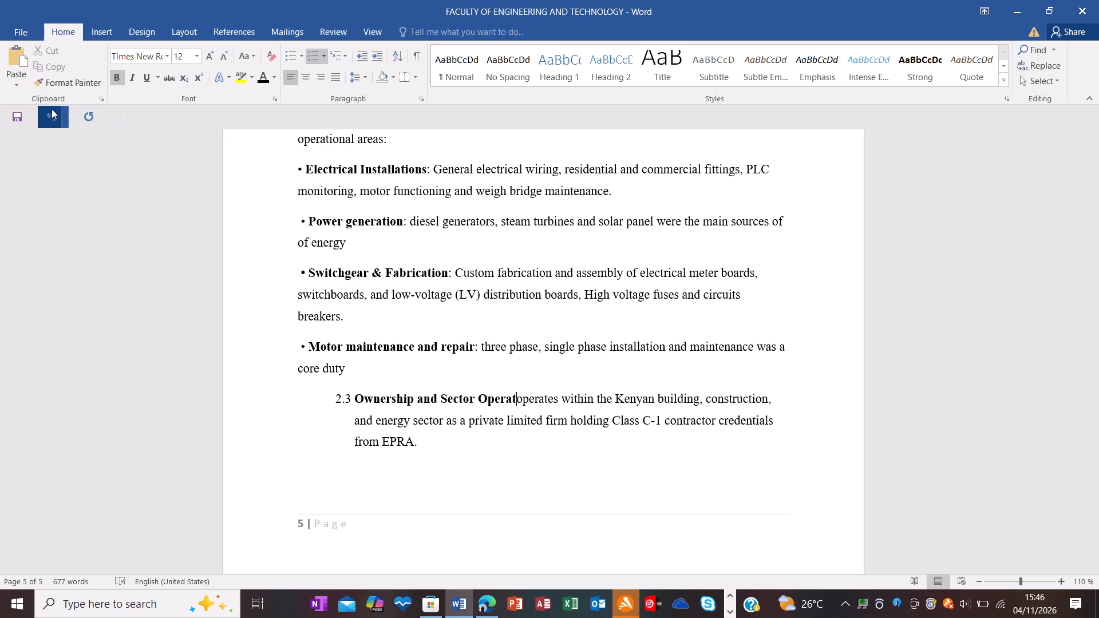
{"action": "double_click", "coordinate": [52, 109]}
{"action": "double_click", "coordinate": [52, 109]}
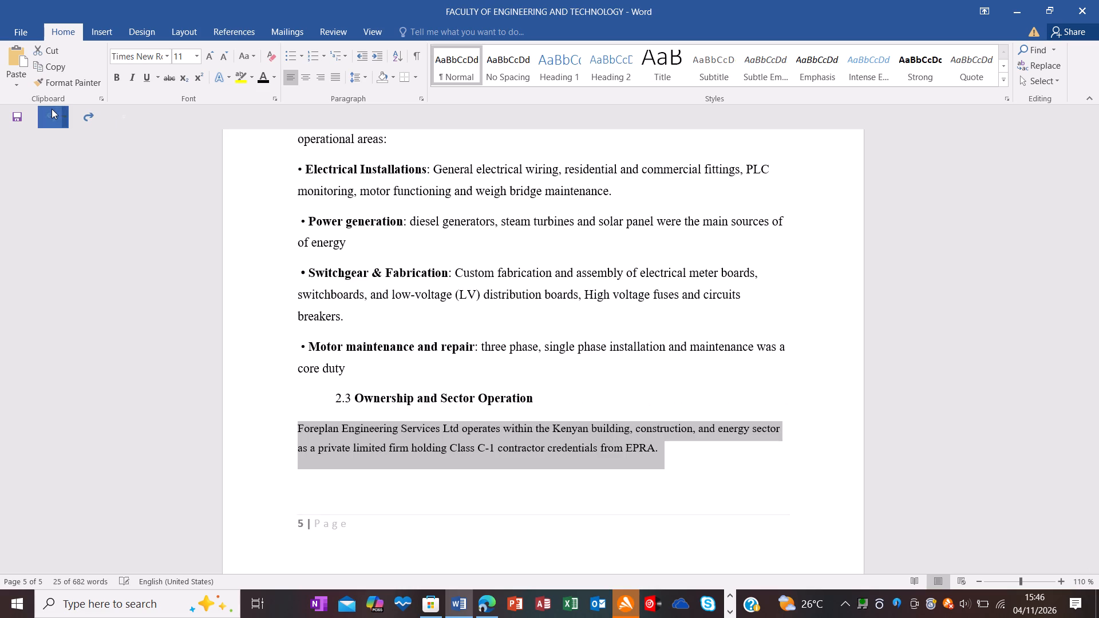
Delete the company name "Foreplan Engineering Services Ltd" before "operates" in the section 2.3 paragraph.
{"action": "left_click", "coordinate": [477, 425]}
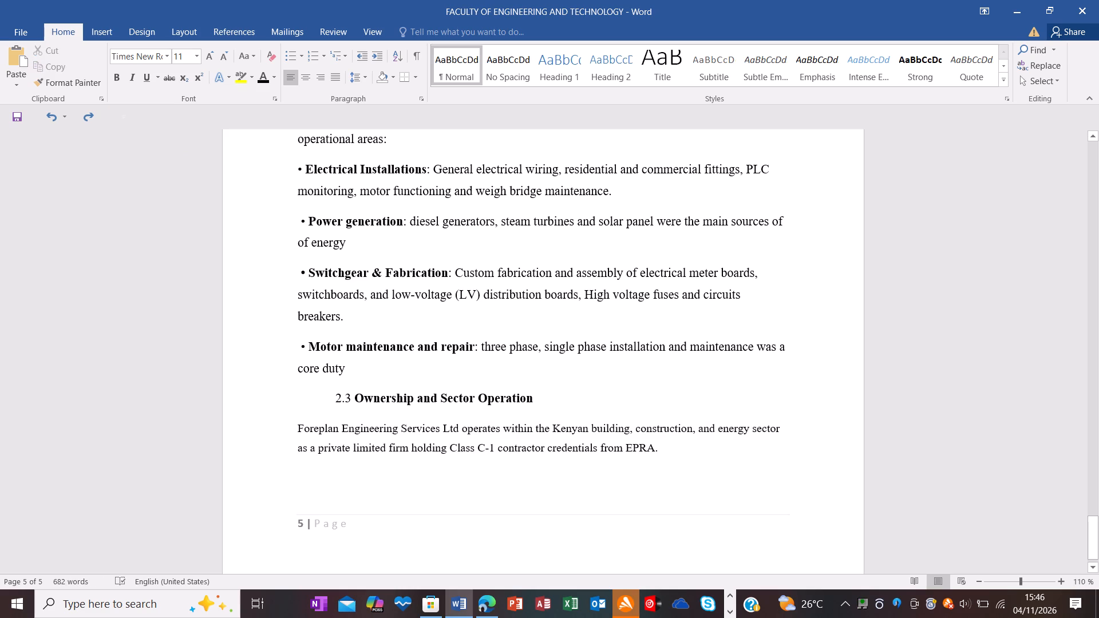
{"action": "left_click", "coordinate": [464, 430]}
{"action": "key", "text": "BackSpace"}
{"action": "key", "text": "BackSpace"}
{"action": "key", "text": "BackSpace"}
{"action": "key", "text": "BackSpace"}
{"action": "key", "text": "BackSpace"}
{"action": "key", "text": "BackSpace"}
{"action": "key", "text": "BackSpace"}
{"action": "key", "text": "BackSpace"}
{"action": "key", "text": "BackSpace"}
{"action": "key", "text": "BackSpace"}
{"action": "key", "text": "BackSpace"}
{"action": "key", "text": "BackSpace"}
{"action": "key", "text": "BackSpace"}
{"action": "key", "text": "BackSpace"}
{"action": "key", "text": "BackSpace"}
{"action": "key", "text": "BackSpace"}
{"action": "key", "text": "BackSpace"}
{"action": "key", "text": "BackSpace"}
{"action": "key", "text": "BackSpace"}
{"action": "key", "text": "BackSpace"}
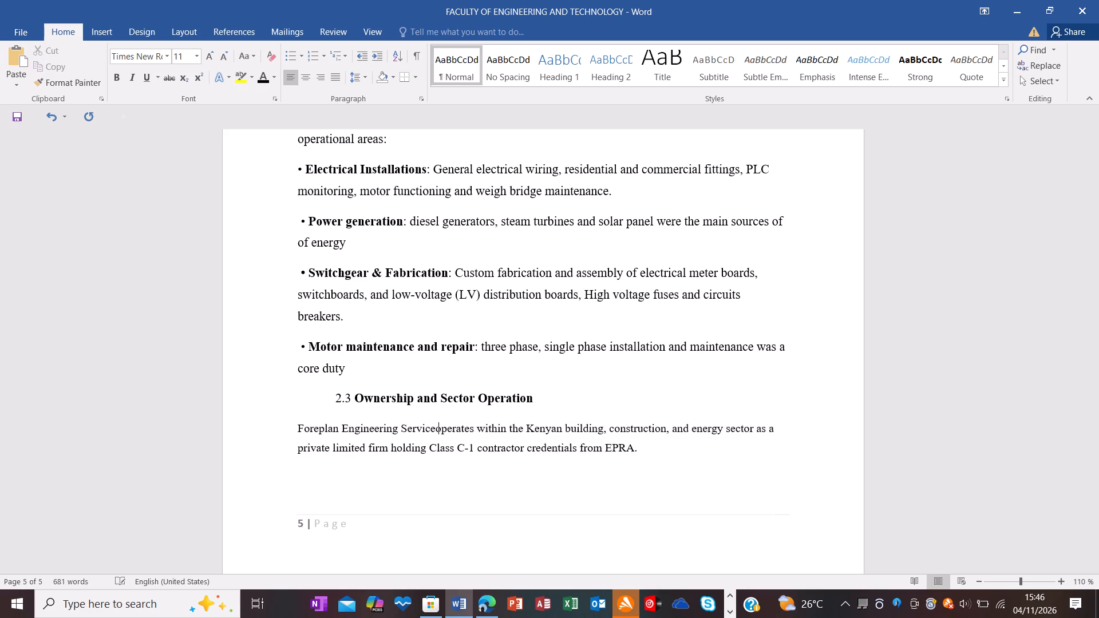
{"action": "key", "text": "BackSpace"}
{"action": "key", "text": "BackSpace"}
{"action": "key", "text": "BackSpace"}
{"action": "key", "text": "BackSpace"}
{"action": "key", "text": "BackSpace"}
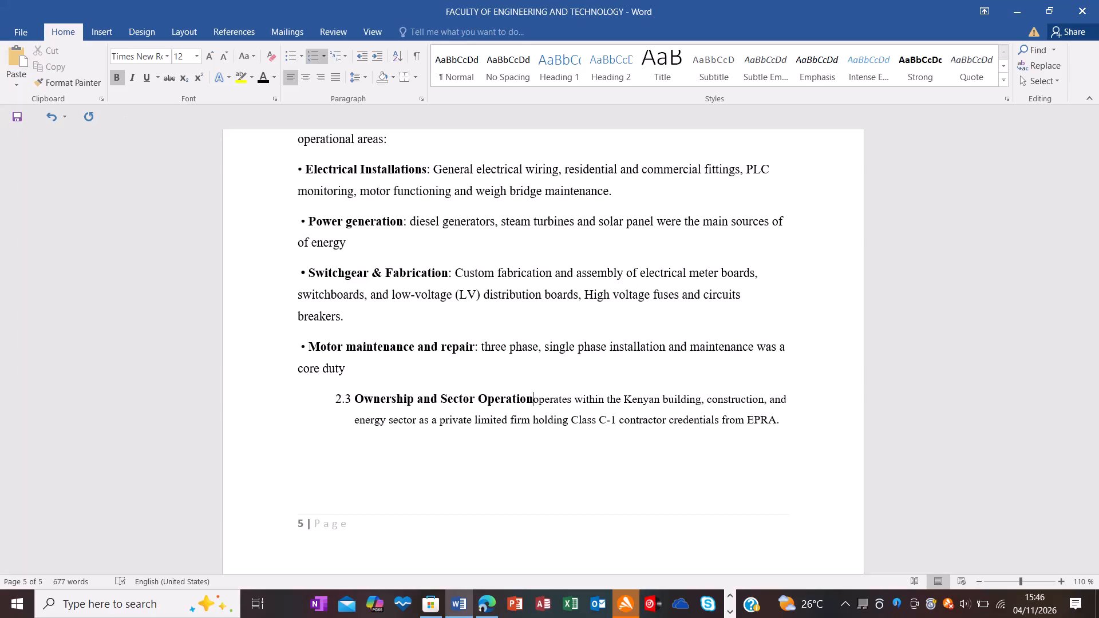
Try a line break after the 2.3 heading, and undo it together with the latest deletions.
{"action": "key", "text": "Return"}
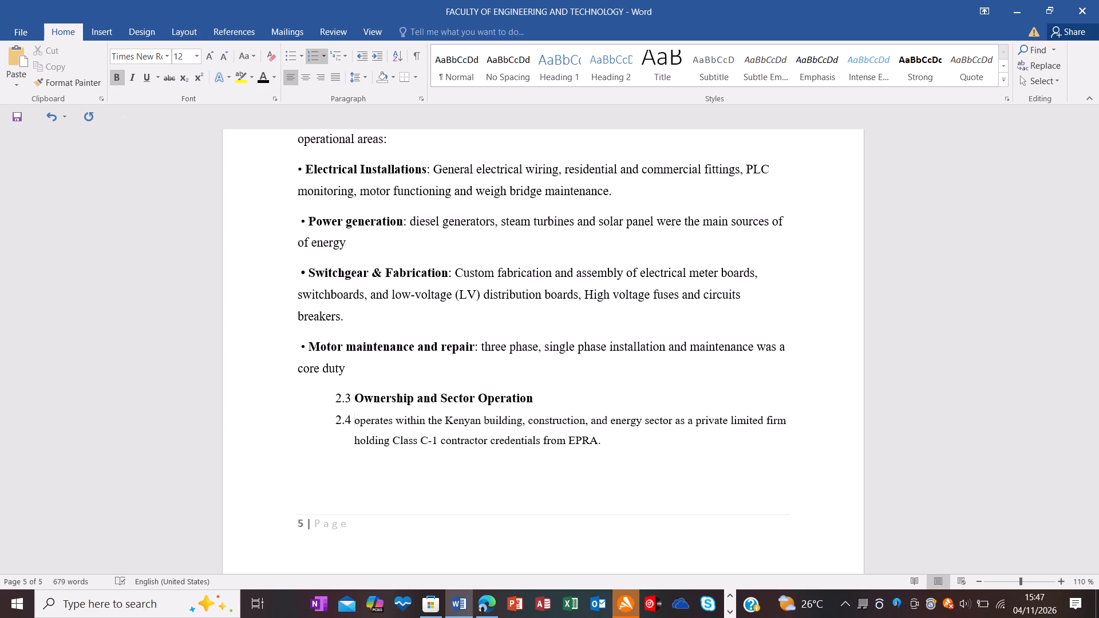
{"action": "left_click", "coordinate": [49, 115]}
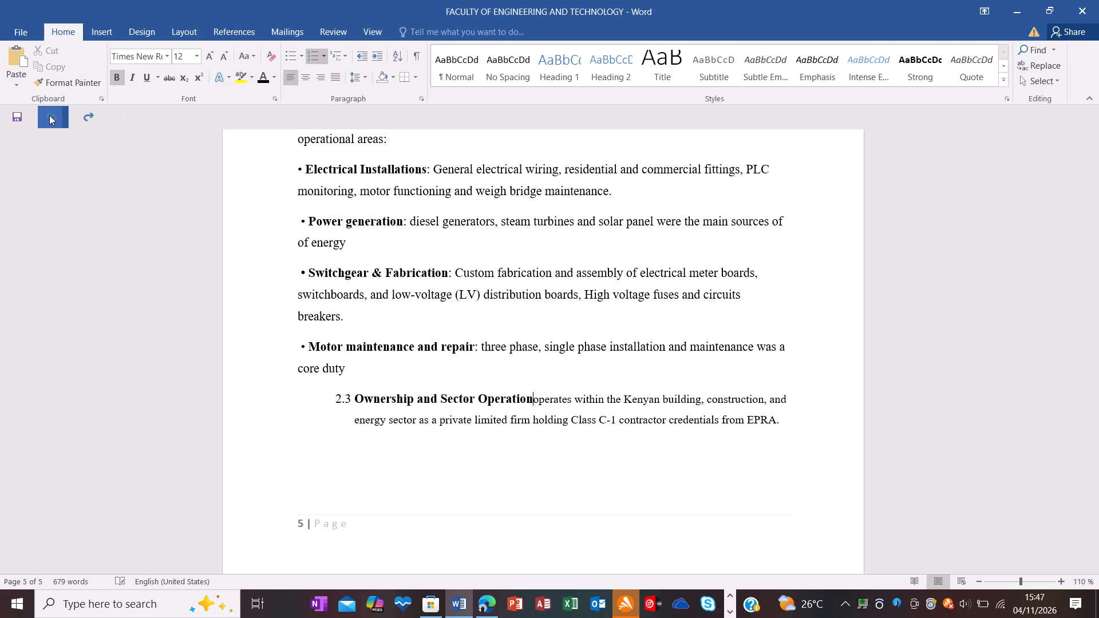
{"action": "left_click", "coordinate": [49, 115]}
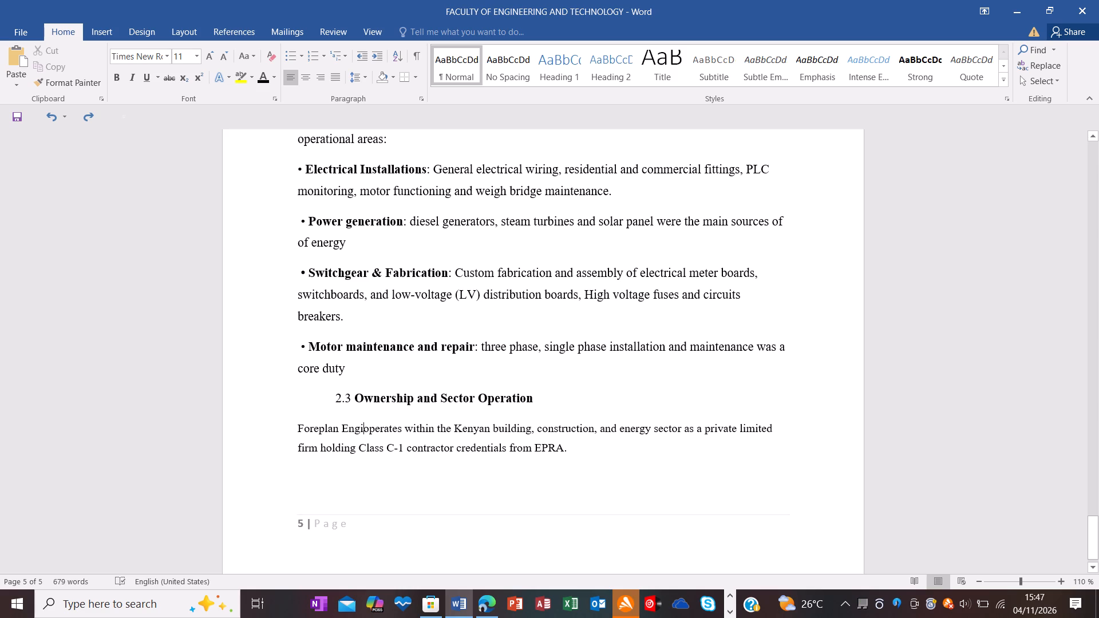
Replace the leftover "Foreplan Engi" at the start of the section 2.3 paragraph with "Sony Sugar limited Company".
{"action": "key", "text": "BackSpace"}
{"action": "key", "text": "BackSpace"}
{"action": "key", "text": "BackSpace"}
{"action": "key", "text": "BackSpace"}
{"action": "key", "text": "BackSpace"}
{"action": "key", "text": "BackSpace"}
{"action": "key", "text": "BackSpace"}
{"action": "key", "text": "BackSpace"}
{"action": "key", "text": "BackSpace"}
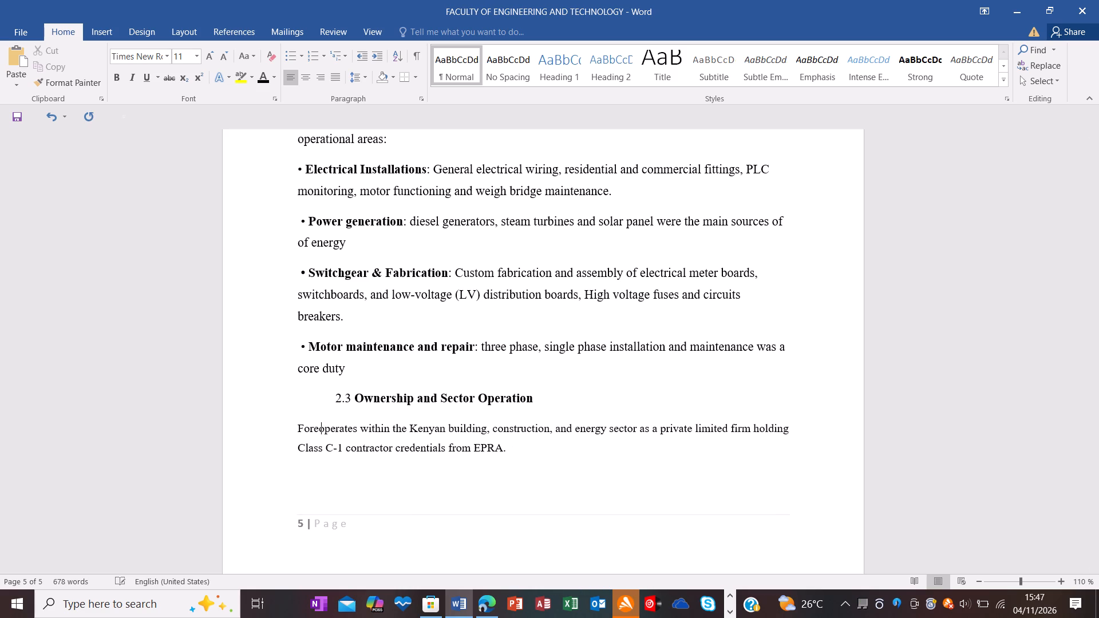
{"action": "key", "text": "BackSpace"}
{"action": "key", "text": "BackSpace"}
{"action": "key", "text": "BackSpace"}
{"action": "key", "text": "BackSpace"}
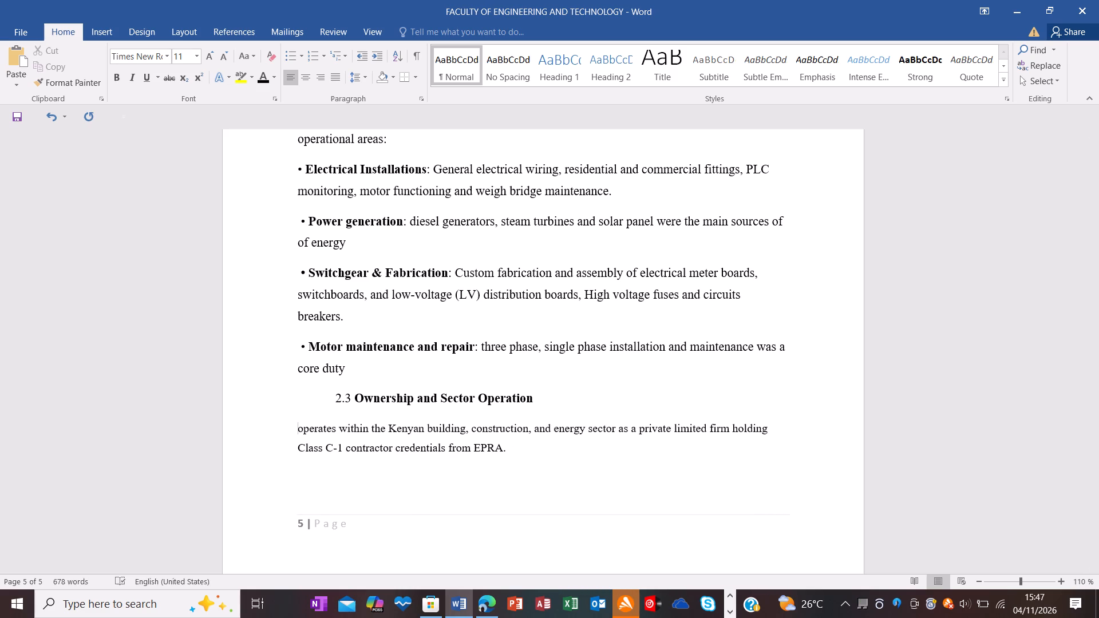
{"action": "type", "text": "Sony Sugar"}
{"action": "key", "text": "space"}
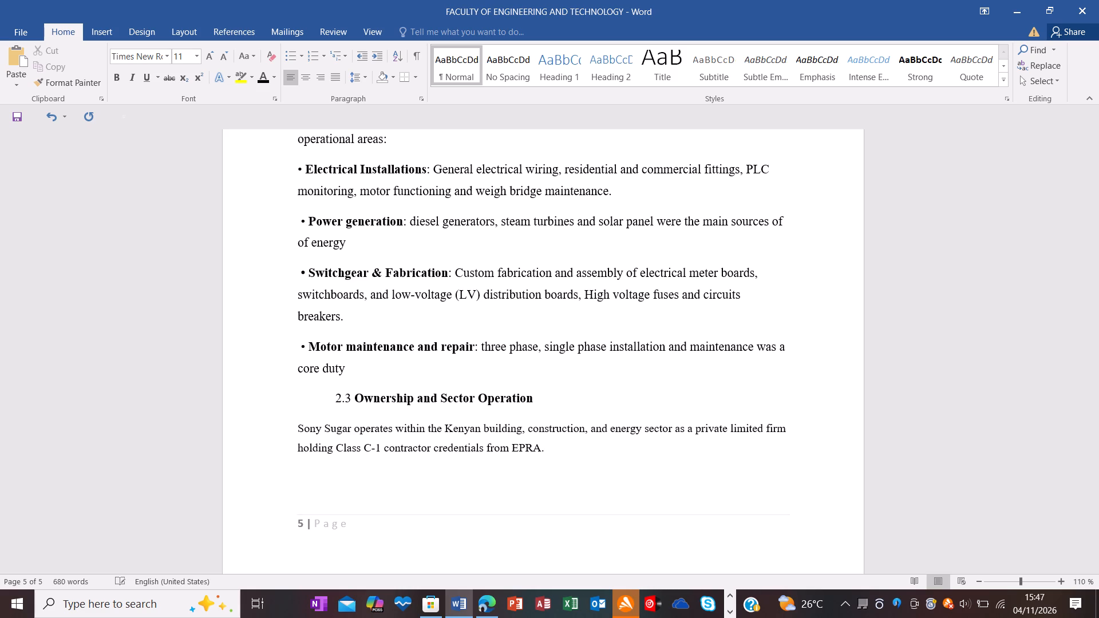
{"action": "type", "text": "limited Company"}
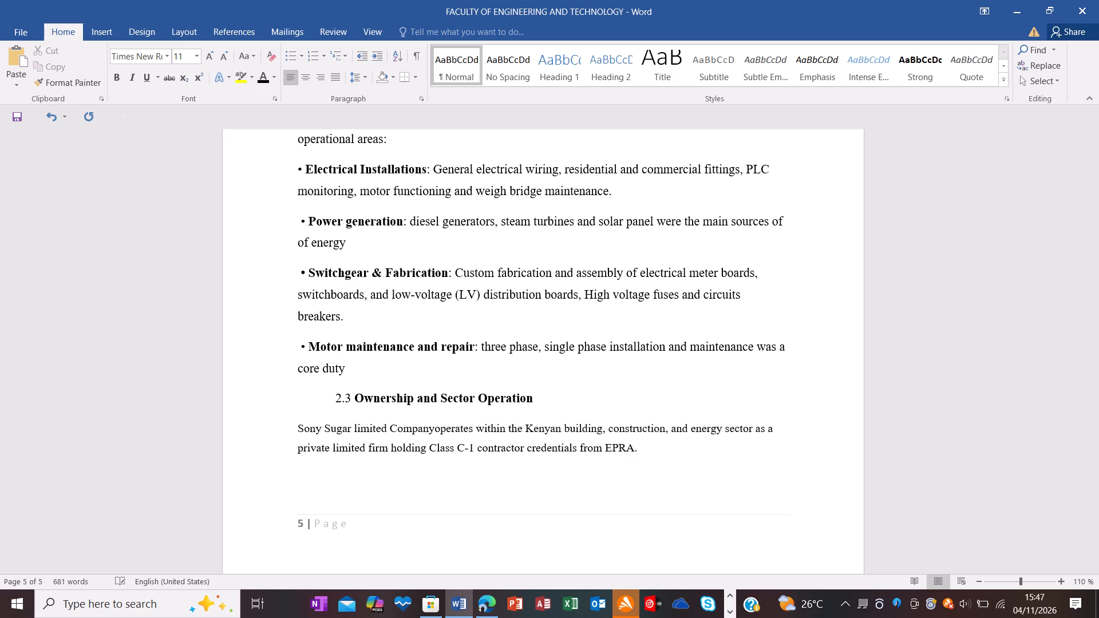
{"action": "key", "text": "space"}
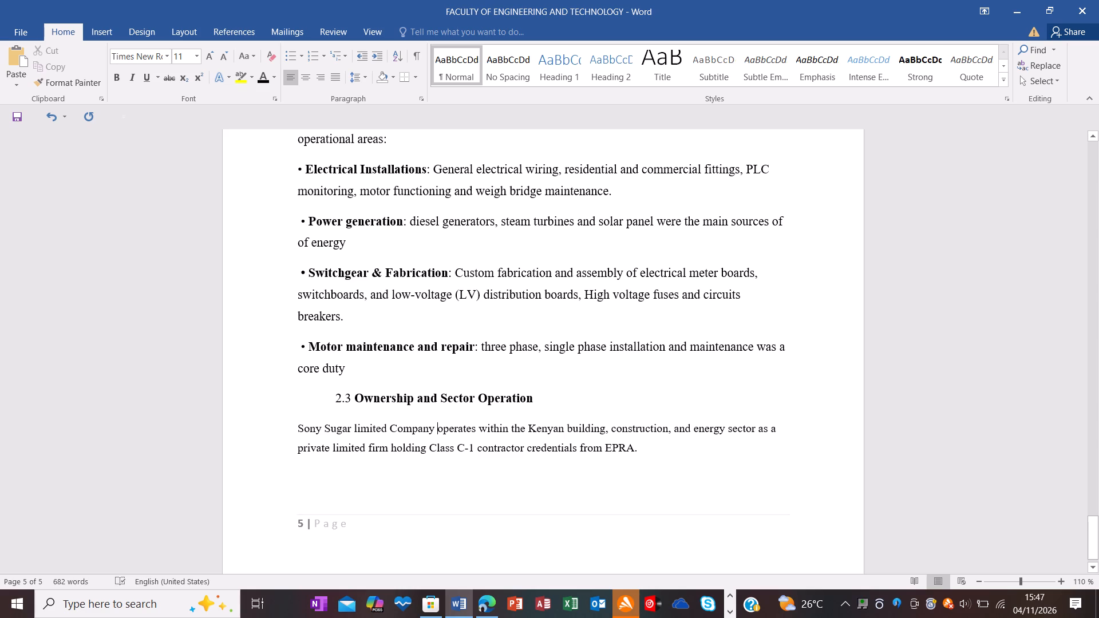
Replace "building, construction," with "manufacturing" in the section 2.3 paragraph.
{"action": "left_click", "coordinate": [670, 429]}
{"action": "key", "text": "BackSpace"}
{"action": "key", "text": "BackSpace"}
{"action": "key", "text": "BackSpace"}
{"action": "key", "text": "BackSpace"}
{"action": "key", "text": "BackSpace"}
{"action": "key", "text": "BackSpace"}
{"action": "key", "text": "BackSpace"}
{"action": "key", "text": "BackSpace"}
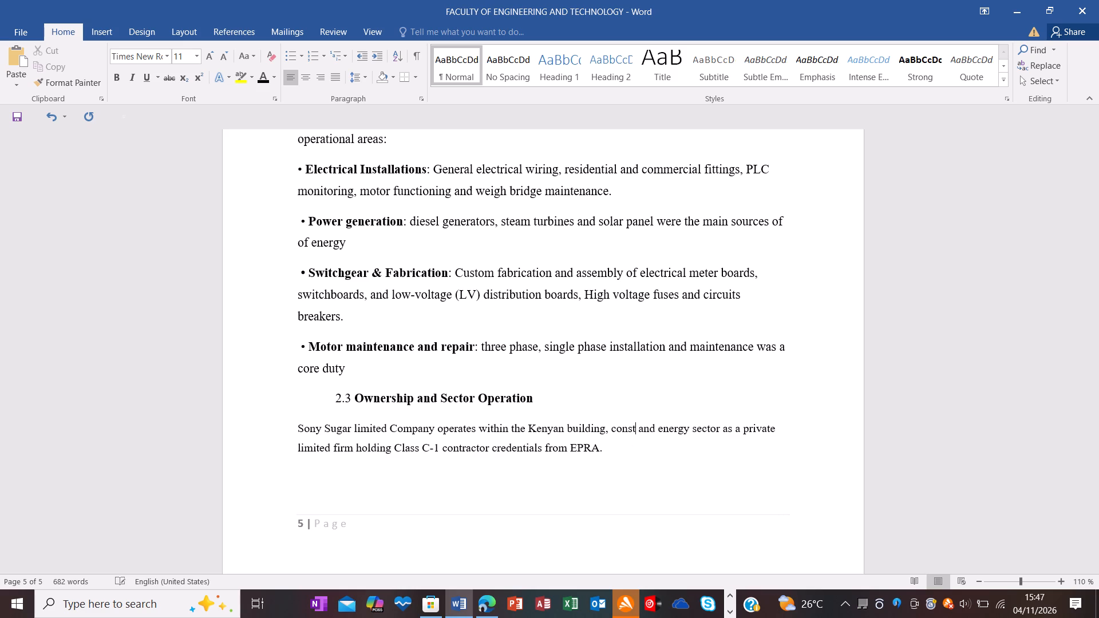
{"action": "key", "text": "BackSpace"}
{"action": "key", "text": "BackSpace"}
{"action": "key", "text": "BackSpace"}
{"action": "key", "text": "BackSpace"}
{"action": "key", "text": "BackSpace"}
{"action": "key", "text": "BackSpace"}
{"action": "key", "text": "BackSpace"}
{"action": "key", "text": "BackSpace"}
{"action": "key", "text": "BackSpace"}
{"action": "key", "text": "BackSpace"}
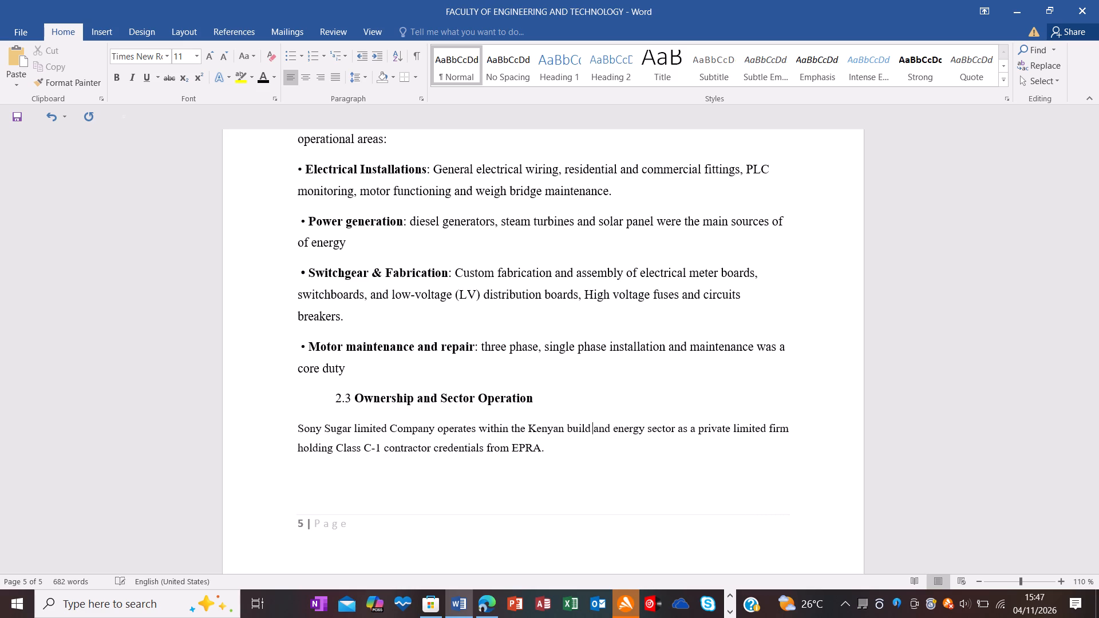
{"action": "key", "text": "BackSpace"}
{"action": "key", "text": "BackSpace"}
{"action": "key", "text": "BackSpace"}
{"action": "key", "text": "BackSpace"}
{"action": "key", "text": "BackSpace"}
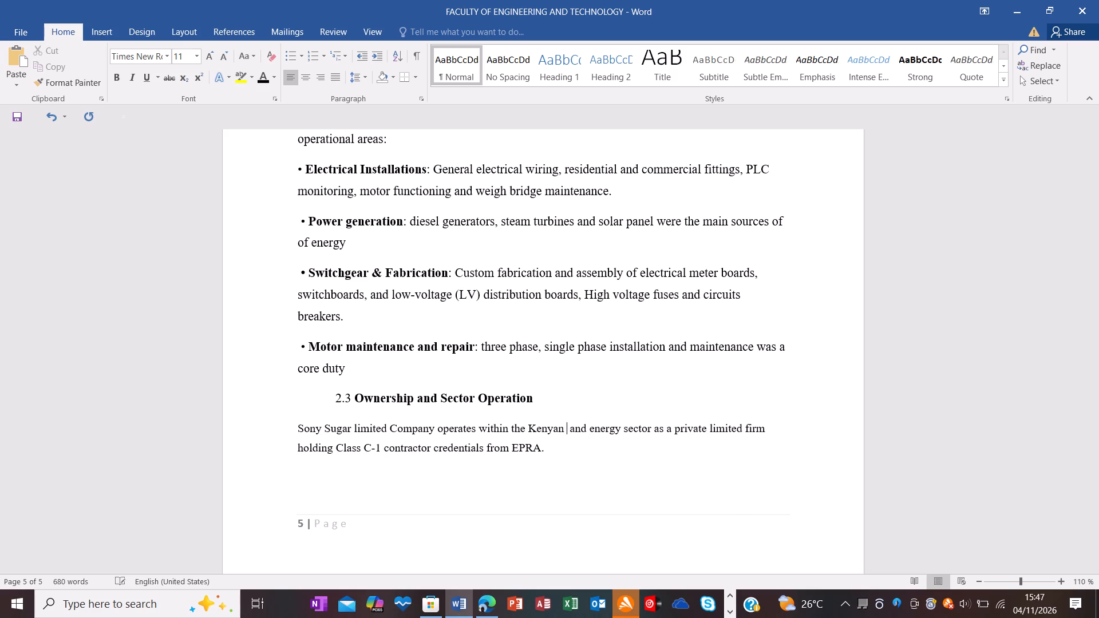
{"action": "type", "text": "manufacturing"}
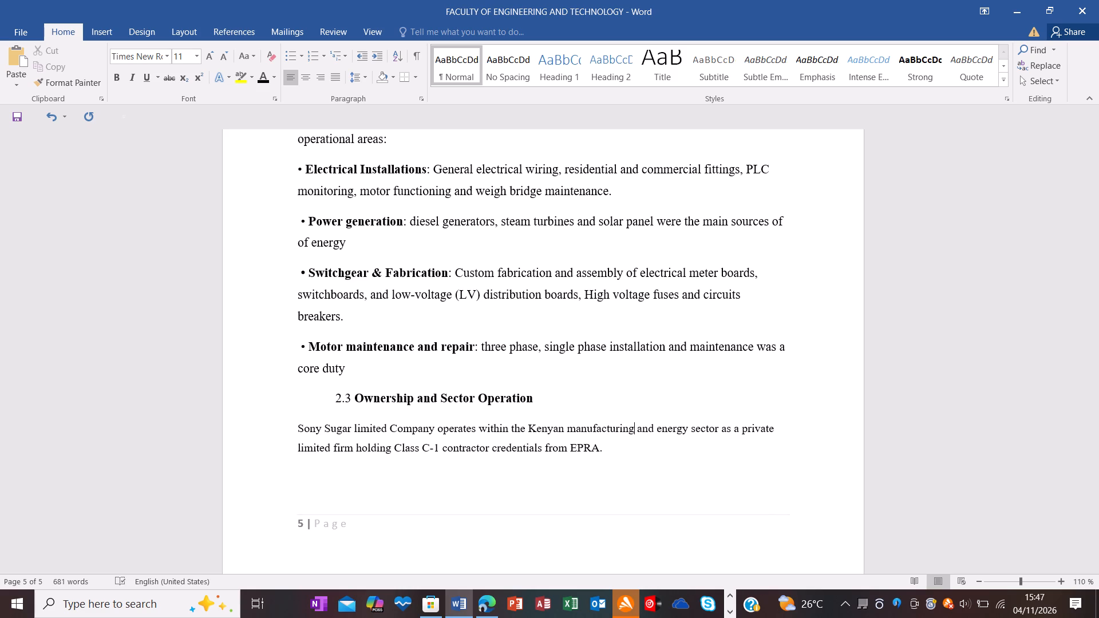
Insert "processing sector, " before "energy sector" in the section 2.3 paragraph.
{"action": "left_click", "coordinate": [657, 431]}
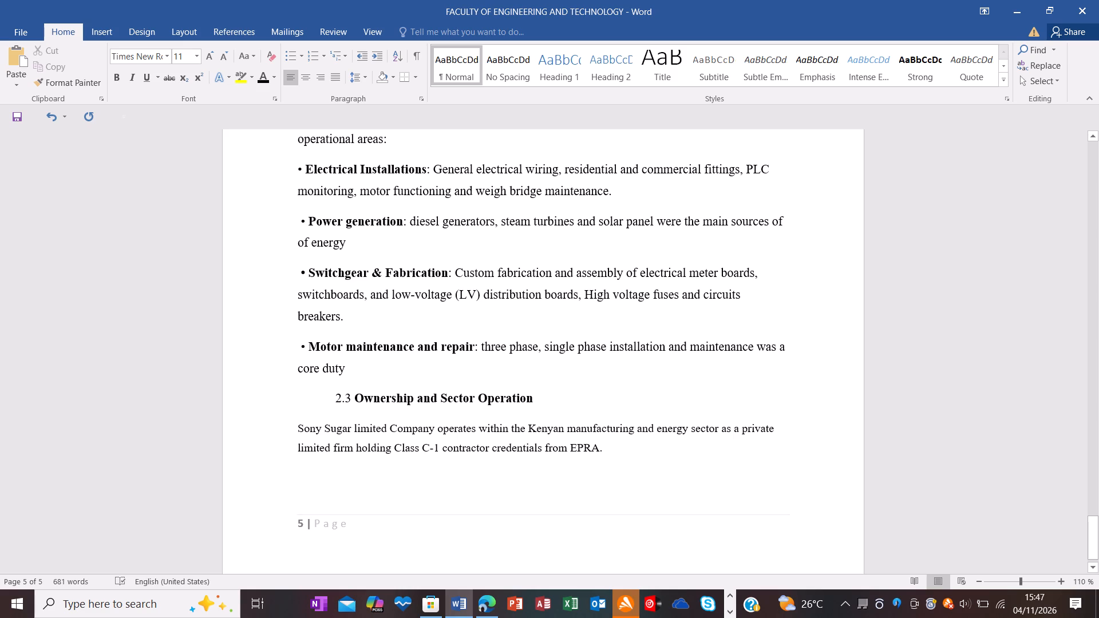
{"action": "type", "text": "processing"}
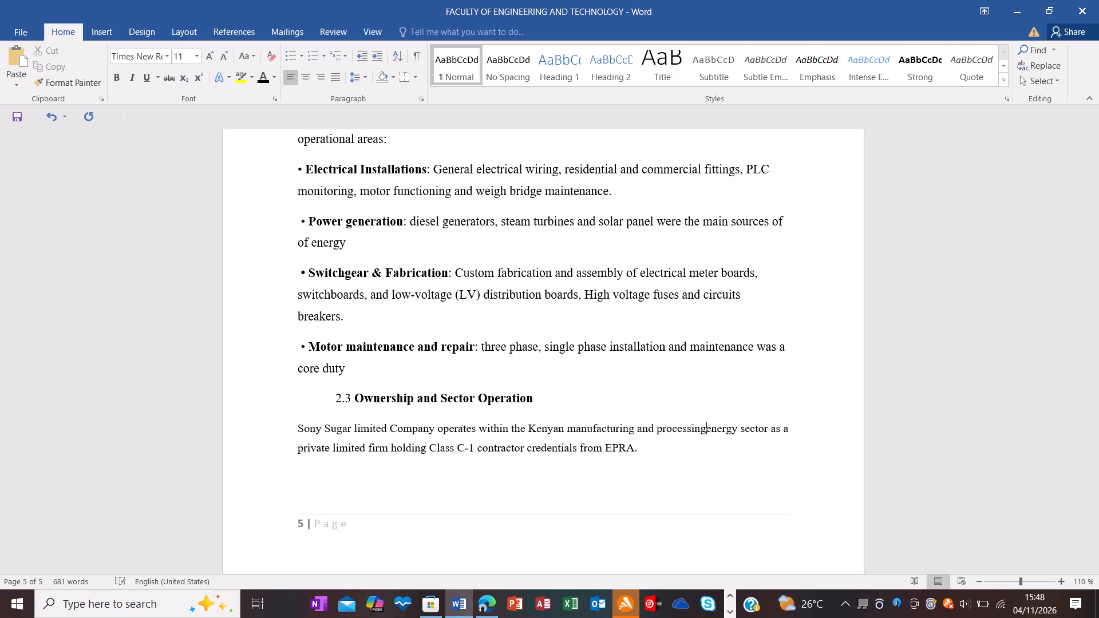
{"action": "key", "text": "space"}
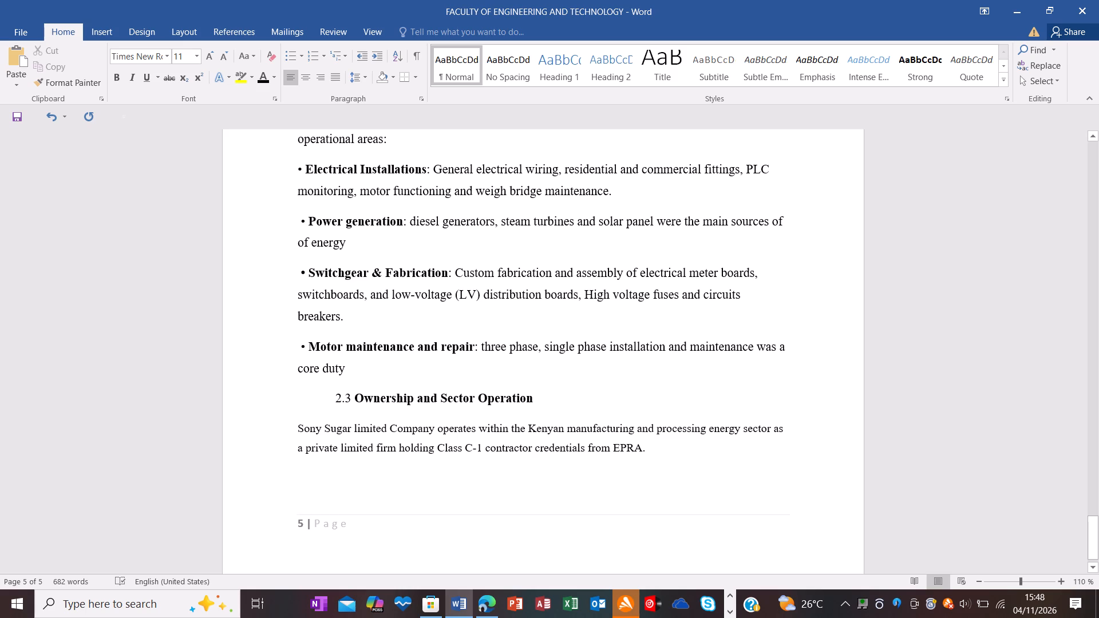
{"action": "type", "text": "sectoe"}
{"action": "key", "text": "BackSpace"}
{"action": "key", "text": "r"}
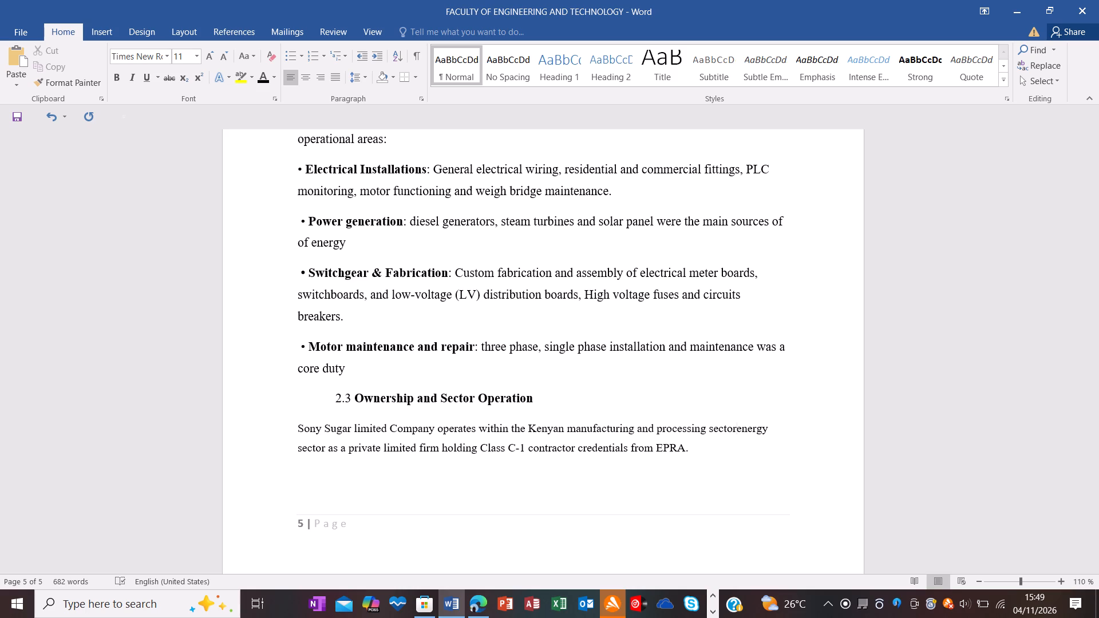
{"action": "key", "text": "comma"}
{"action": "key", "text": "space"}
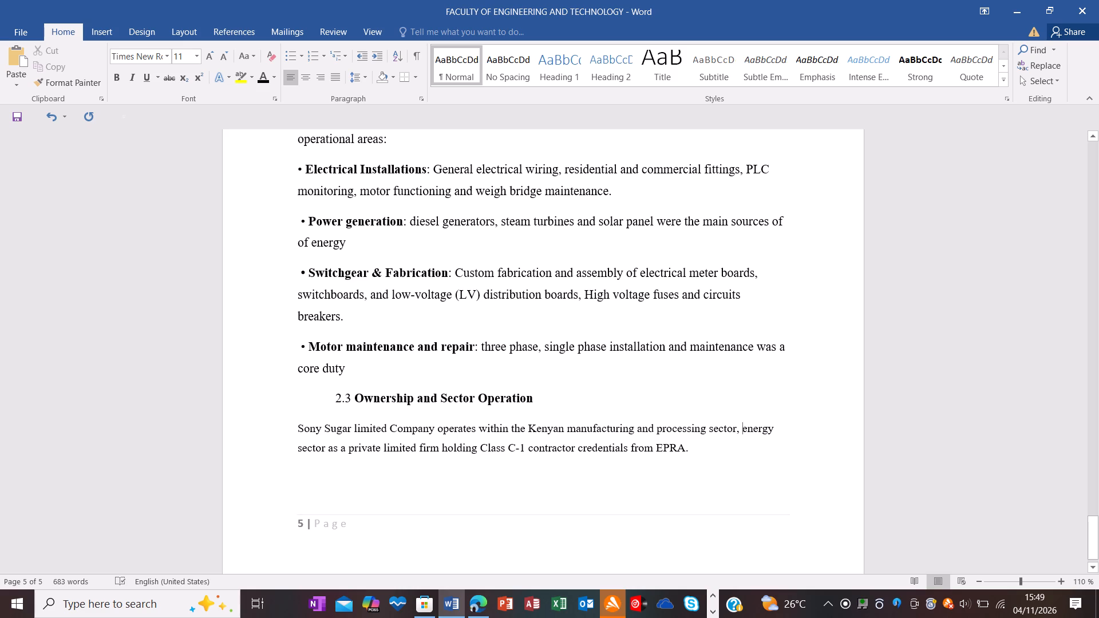
Delete the rest of the section 2.3 paragraph from "energy sector as a private limited firm" through "EPRA.".
{"action": "left_click", "coordinate": [689, 453]}
{"action": "key", "text": "BackSpace"}
{"action": "key", "text": "BackSpace"}
{"action": "key", "text": "BackSpace"}
{"action": "key", "text": "BackSpace"}
{"action": "key", "text": "BackSpace"}
{"action": "key", "text": "BackSpace"}
{"action": "key", "text": "BackSpace"}
{"action": "key", "text": "BackSpace"}
{"action": "key", "text": "BackSpace"}
{"action": "key", "text": "BackSpace"}
{"action": "key", "text": "BackSpace"}
{"action": "key", "text": "BackSpace"}
{"action": "key", "text": "BackSpace"}
{"action": "key", "text": "BackSpace"}
{"action": "key", "text": "BackSpace"}
{"action": "key", "text": "BackSpace"}
{"action": "key", "text": "BackSpace"}
{"action": "key", "text": "BackSpace"}
{"action": "key", "text": "BackSpace"}
{"action": "key", "text": "BackSpace"}
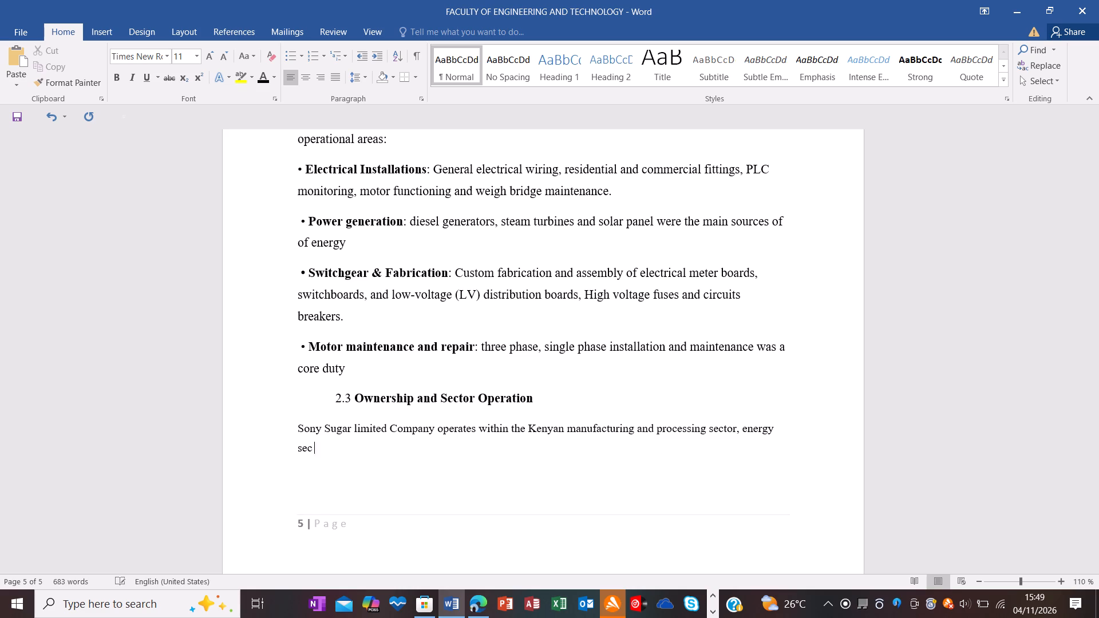
{"action": "key", "text": "BackSpace"}
{"action": "key", "text": "BackSpace"}
{"action": "key", "text": "BackSpace"}
{"action": "key", "text": "BackSpace"}
{"action": "key", "text": "BackSpace"}
{"action": "key", "text": "BackSpace"}
Complete the section 2.3 sentence with "a public limited company licensed under class A1 of EPRA.".
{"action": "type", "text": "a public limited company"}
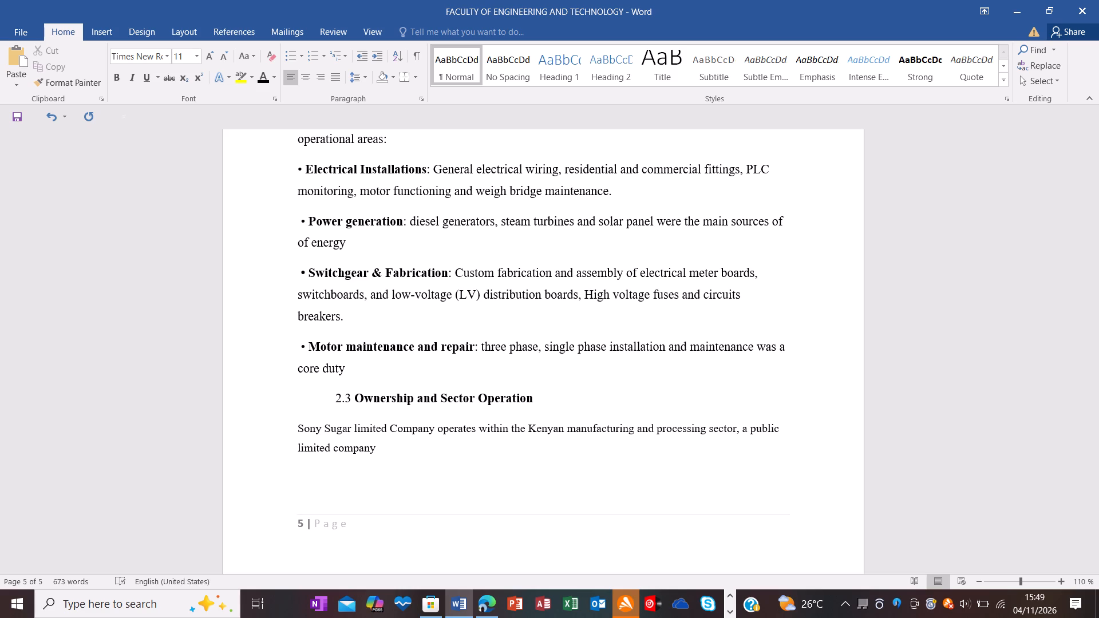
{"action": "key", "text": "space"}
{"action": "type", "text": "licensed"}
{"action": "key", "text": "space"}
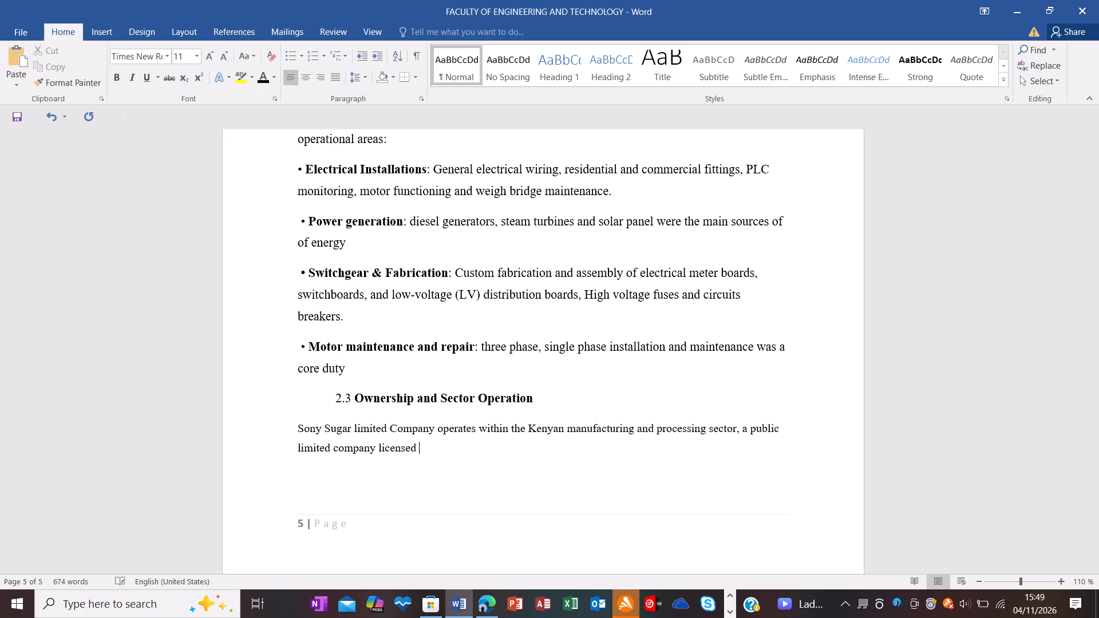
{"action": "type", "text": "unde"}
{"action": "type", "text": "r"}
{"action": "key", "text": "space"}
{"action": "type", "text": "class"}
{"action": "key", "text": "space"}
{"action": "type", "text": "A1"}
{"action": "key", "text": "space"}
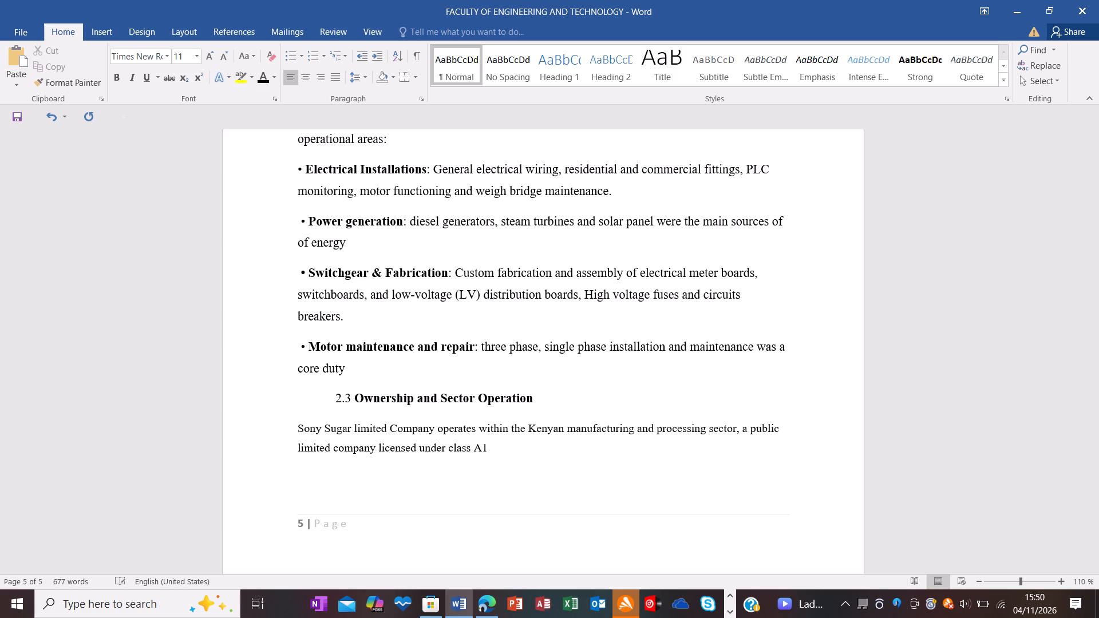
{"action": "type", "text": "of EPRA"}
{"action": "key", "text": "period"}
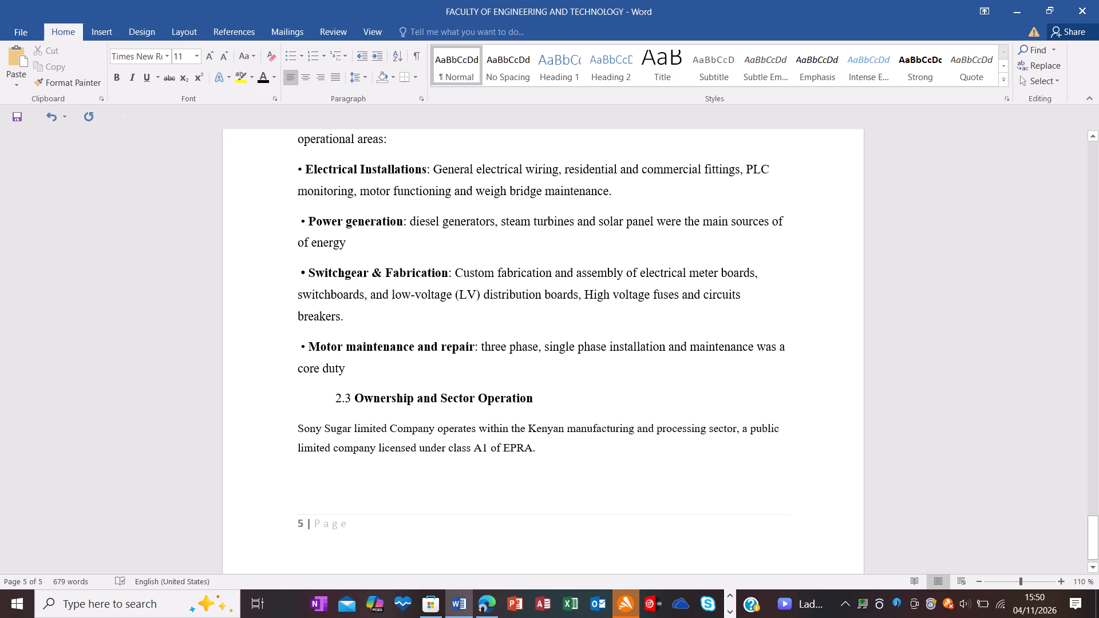
Insert "contractor" between "class A1" and "of EPRA" in the section 2.3 paragraph.
{"action": "left_click", "coordinate": [489, 449]}
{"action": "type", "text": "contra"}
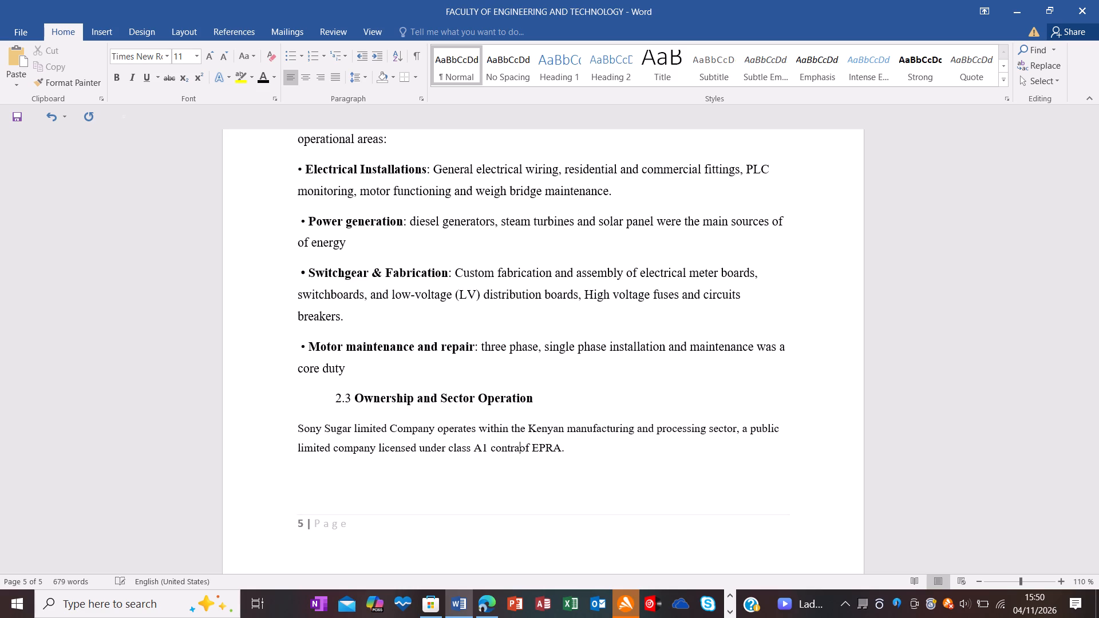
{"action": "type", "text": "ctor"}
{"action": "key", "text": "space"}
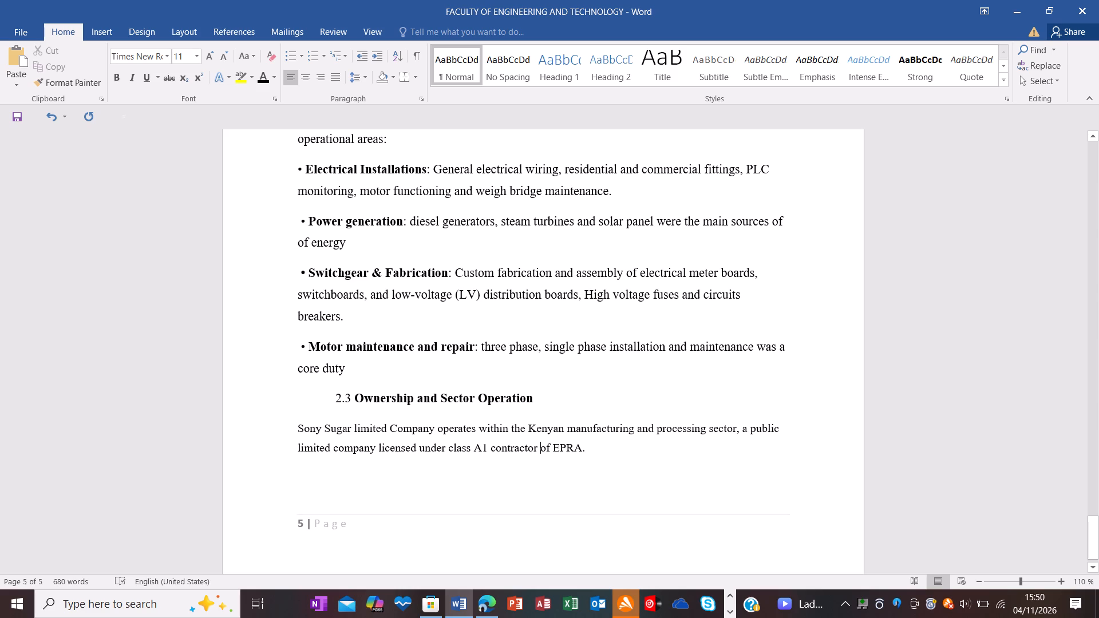
Set the font size of the section 2.3 paragraph to 12.
{"action": "left_click_drag", "start_coordinate": [299, 422], "coordinate": [655, 463]}
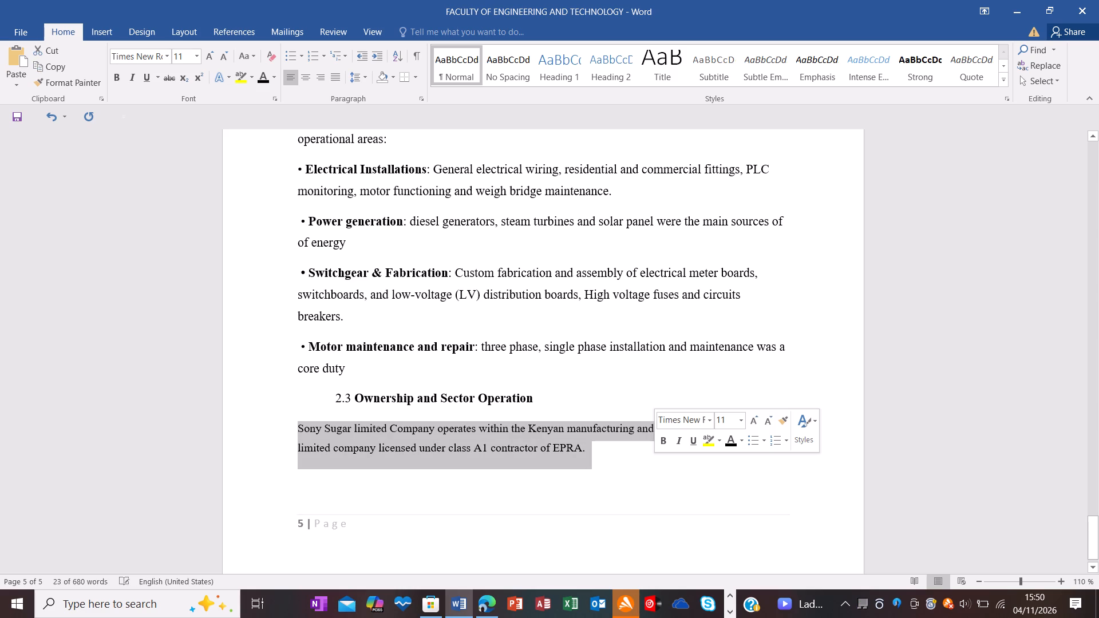
{"action": "left_click", "coordinate": [196, 60]}
{"action": "left_click", "coordinate": [184, 127]}
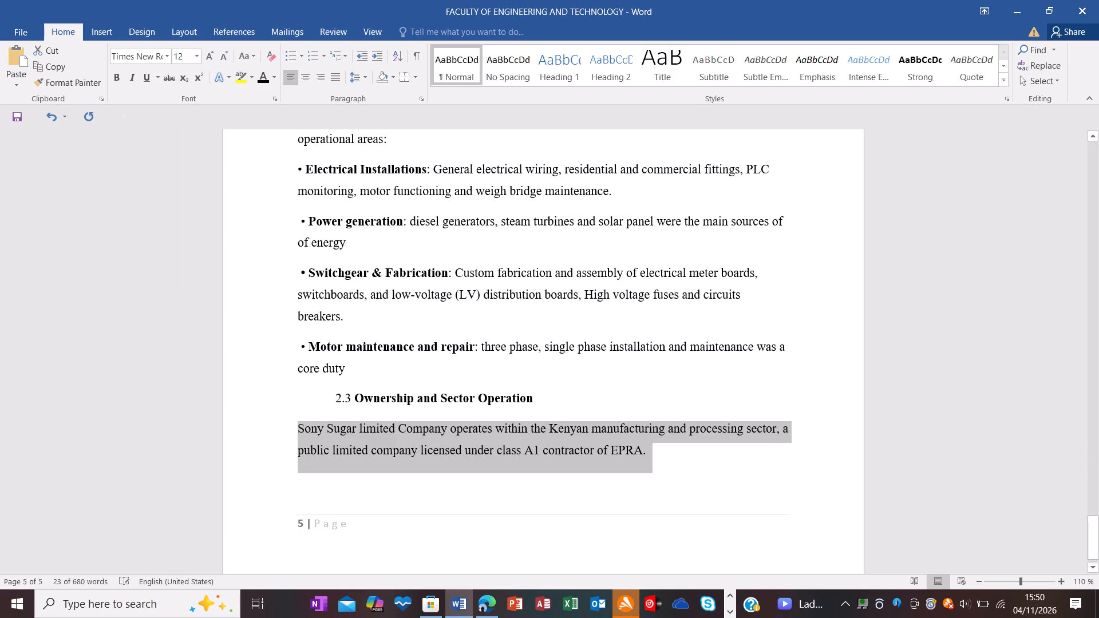
{"action": "left_click", "coordinate": [776, 470]}
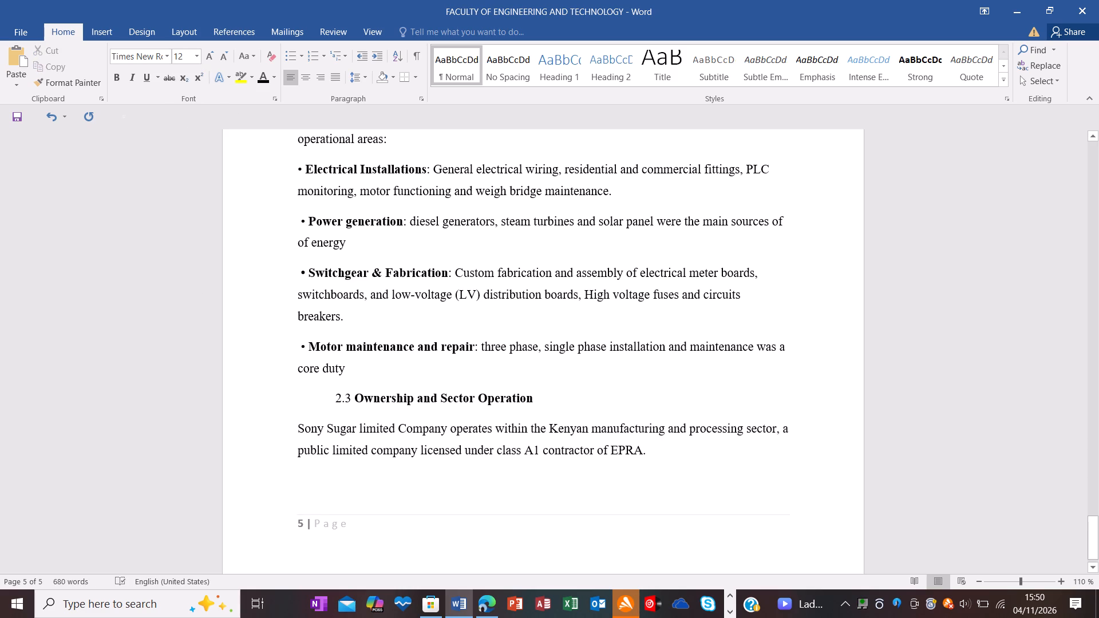
Insert a page break after the section 2.3 paragraph to start a new page.
{"action": "left_click_drag", "start_coordinate": [311, 343], "coordinate": [762, 398]}
{"action": "left_click", "coordinate": [773, 504]}
{"action": "scroll", "coordinate": [787, 465], "scroll_direction": "up", "scroll_amount": 5}
{"action": "scroll", "coordinate": [787, 465], "scroll_direction": "down", "scroll_amount": 4}
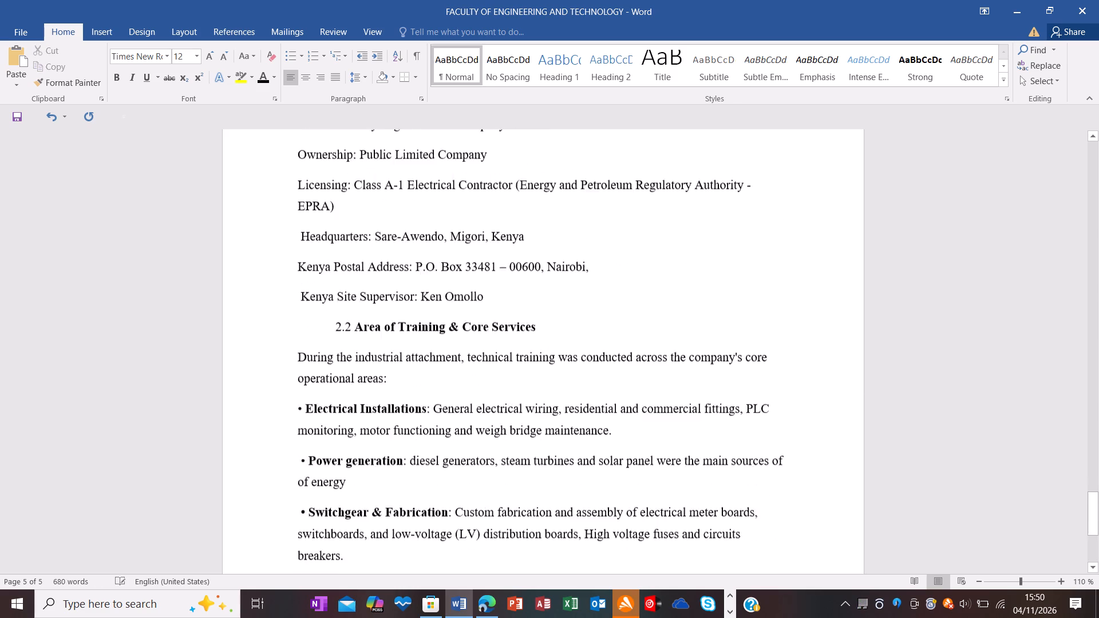
{"action": "scroll", "coordinate": [787, 465], "scroll_direction": "down", "scroll_amount": 2}
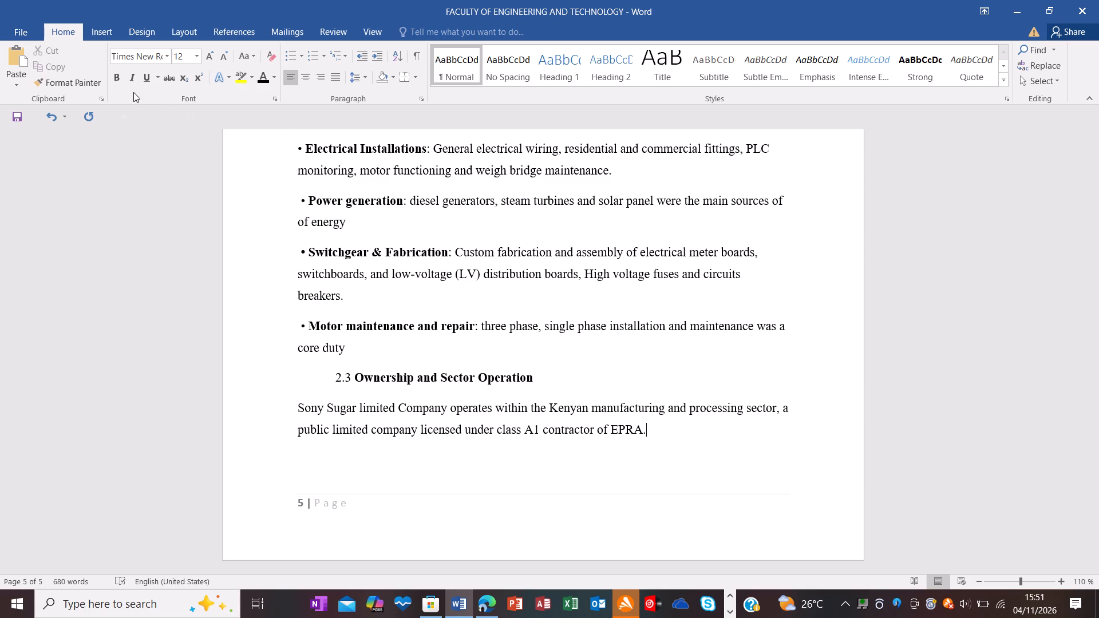
{"action": "left_click", "coordinate": [101, 29]}
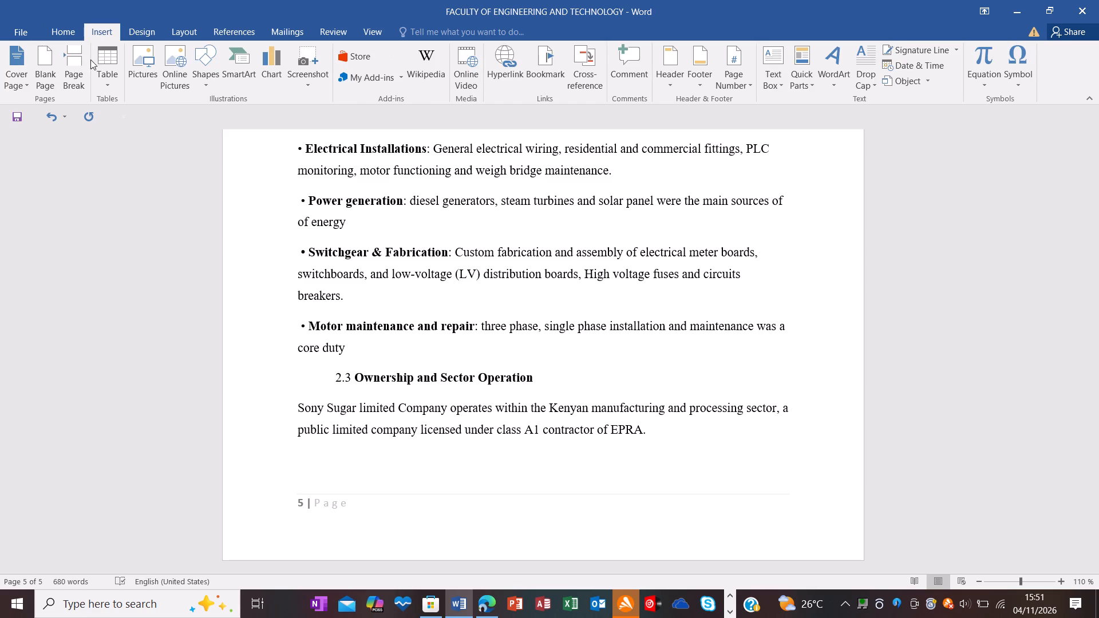
{"action": "left_click", "coordinate": [78, 66]}
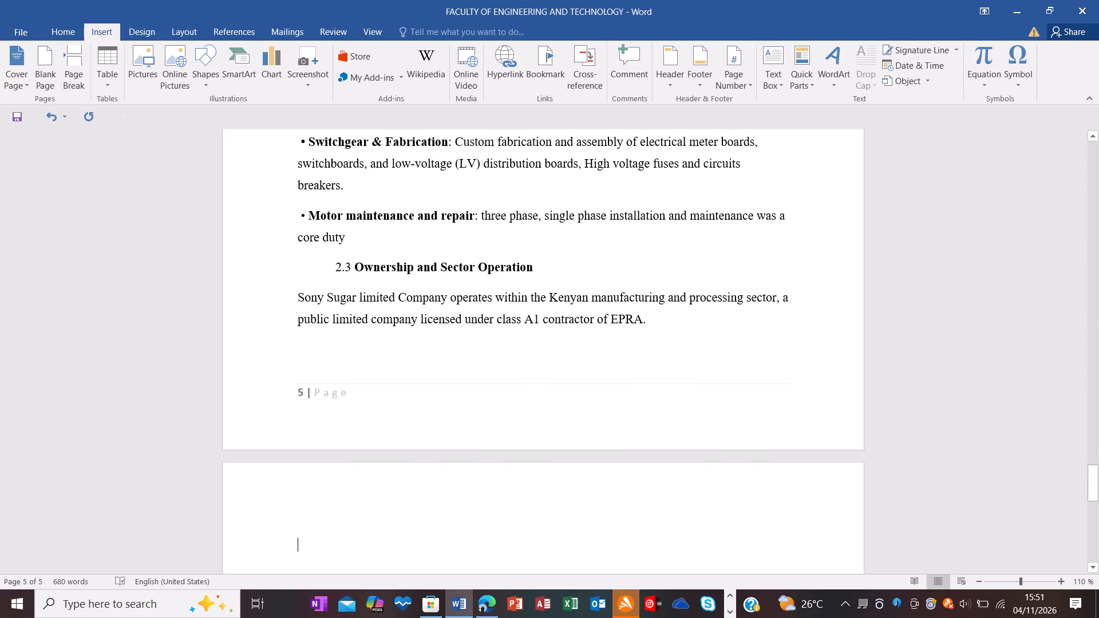
{"action": "scroll", "coordinate": [591, 518], "scroll_direction": "down", "scroll_amount": 4}
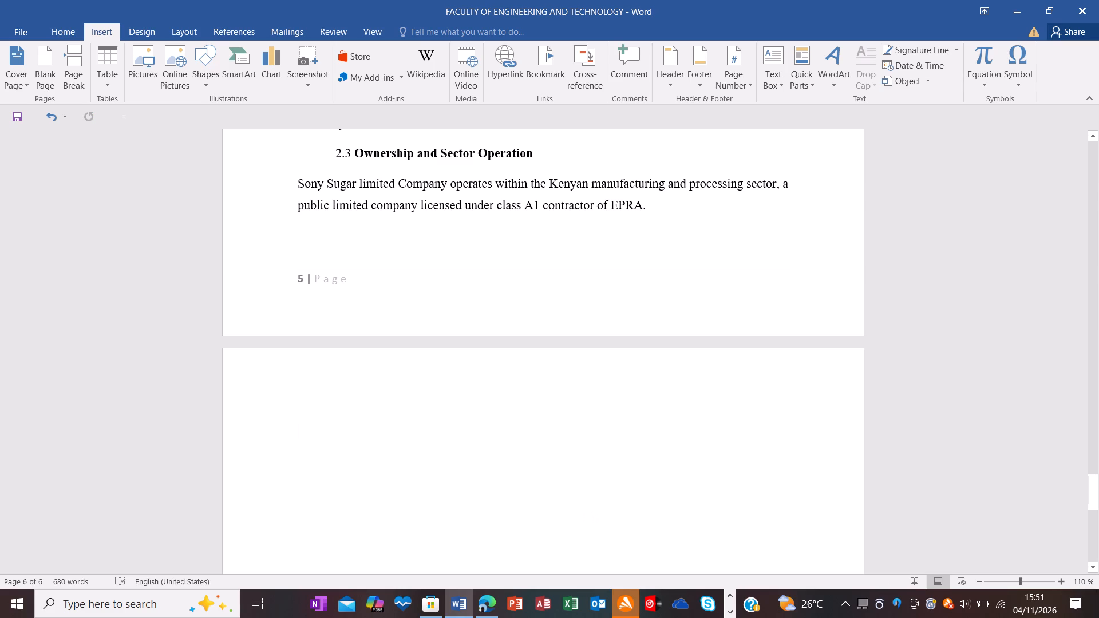
Add the bold numbered heading "2.4 Organizational Structure" at the top of the new page.
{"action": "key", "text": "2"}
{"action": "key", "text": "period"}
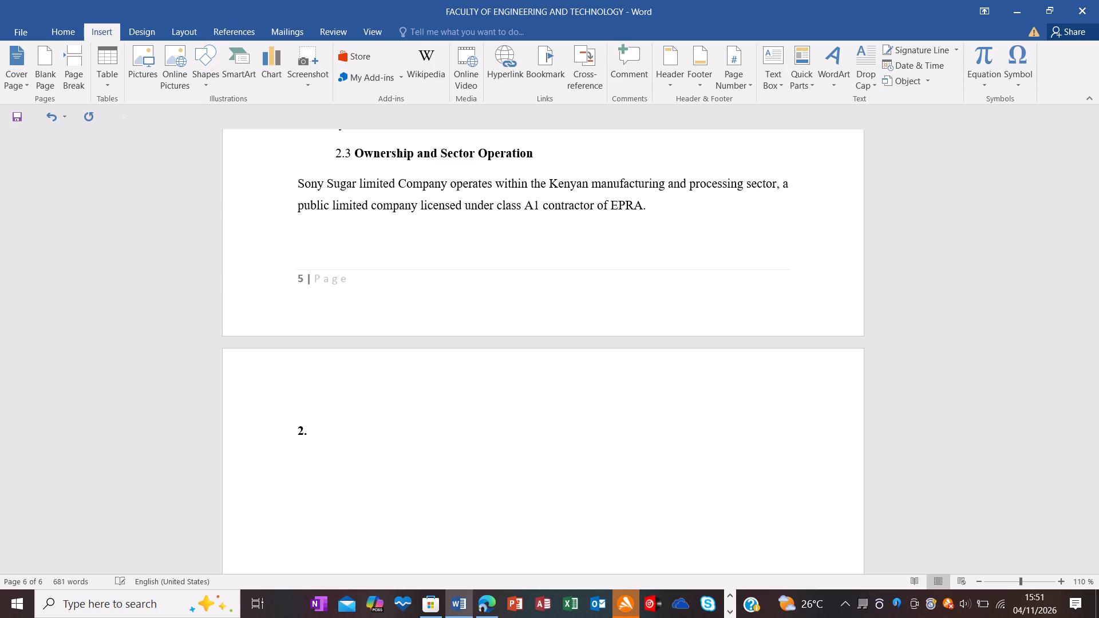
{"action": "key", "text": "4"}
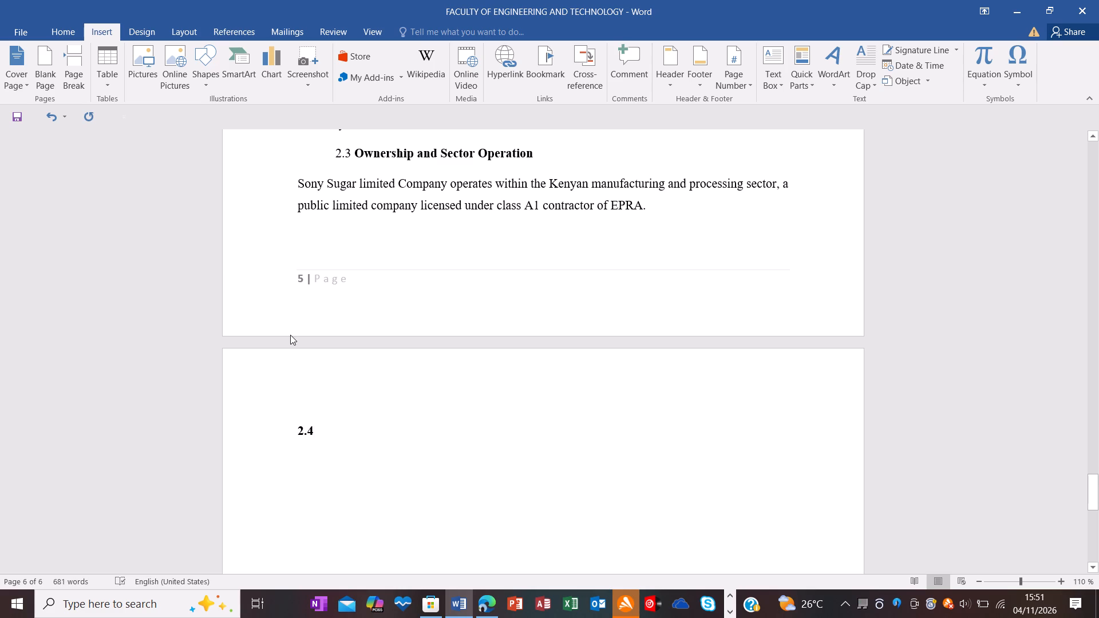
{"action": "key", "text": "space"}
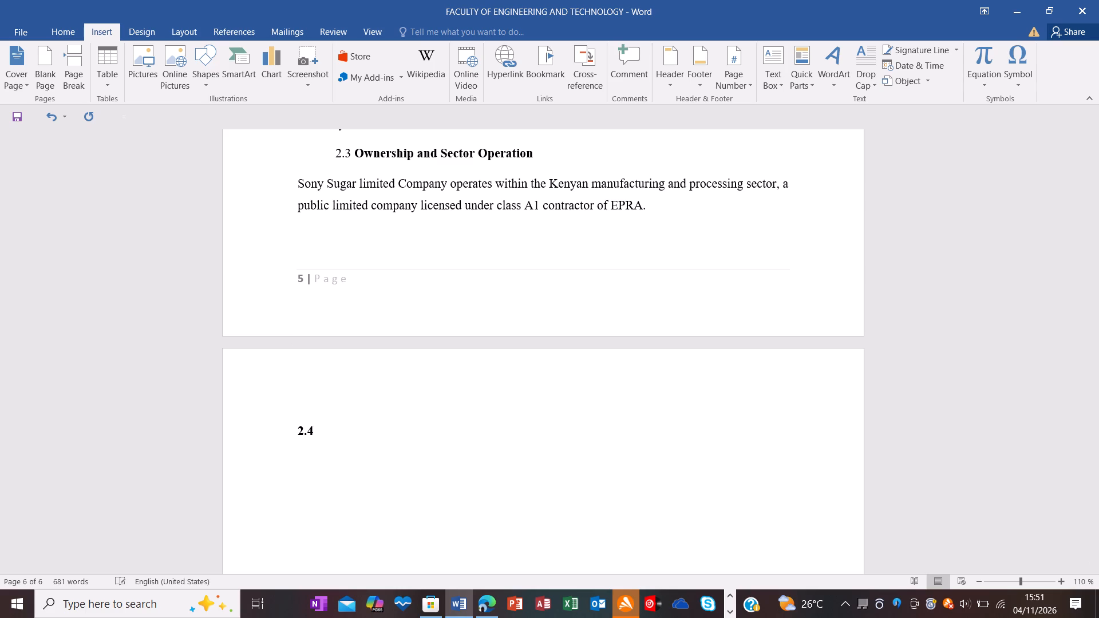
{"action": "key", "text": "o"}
{"action": "key", "text": "BackSpace"}
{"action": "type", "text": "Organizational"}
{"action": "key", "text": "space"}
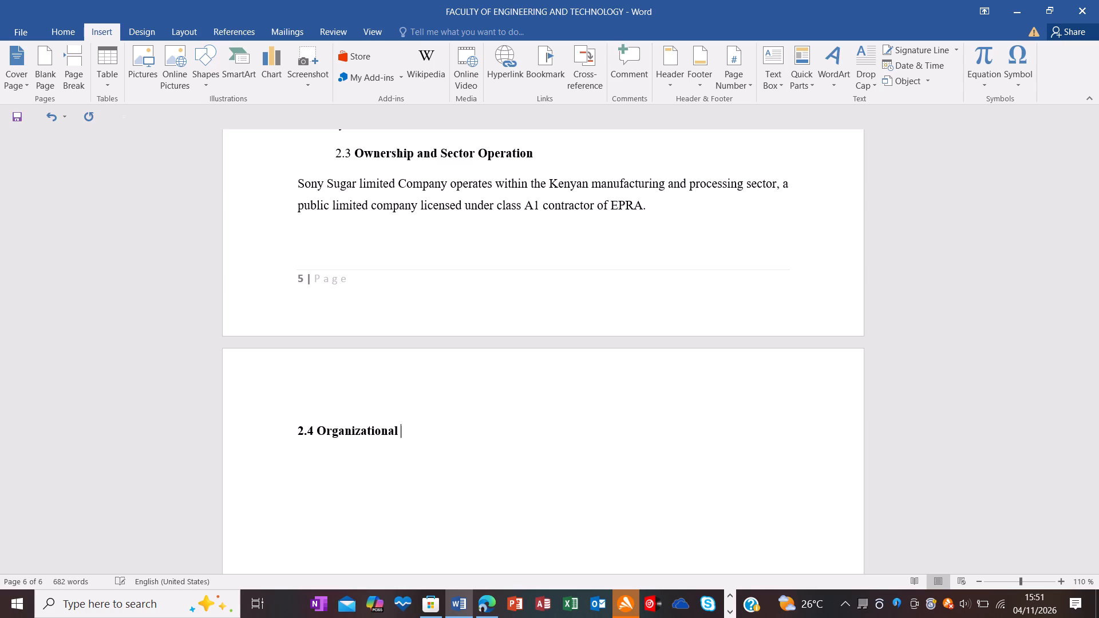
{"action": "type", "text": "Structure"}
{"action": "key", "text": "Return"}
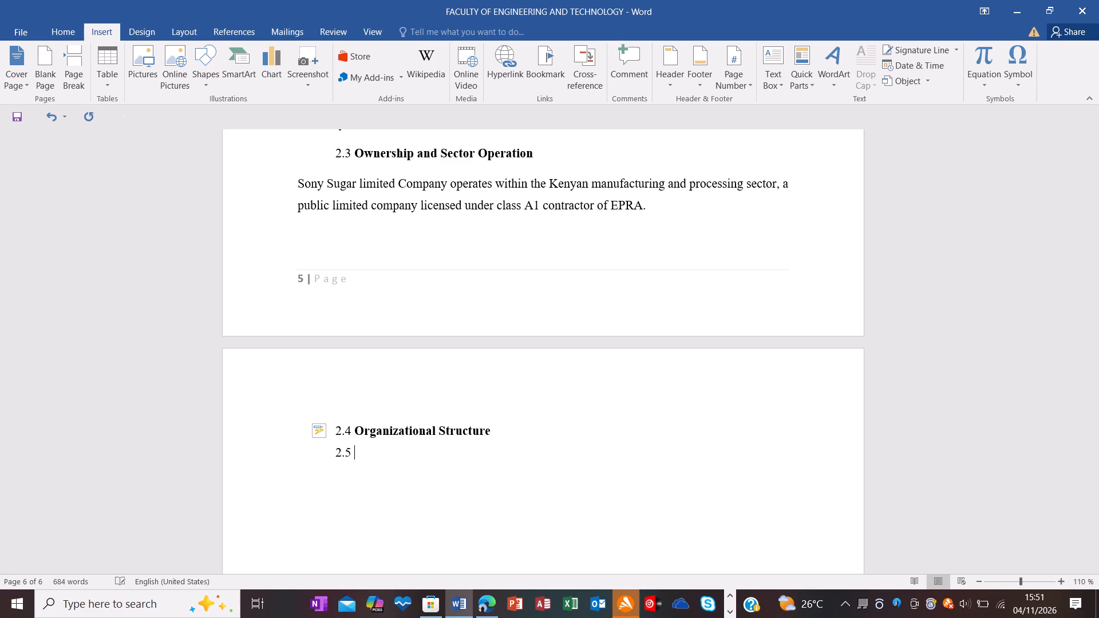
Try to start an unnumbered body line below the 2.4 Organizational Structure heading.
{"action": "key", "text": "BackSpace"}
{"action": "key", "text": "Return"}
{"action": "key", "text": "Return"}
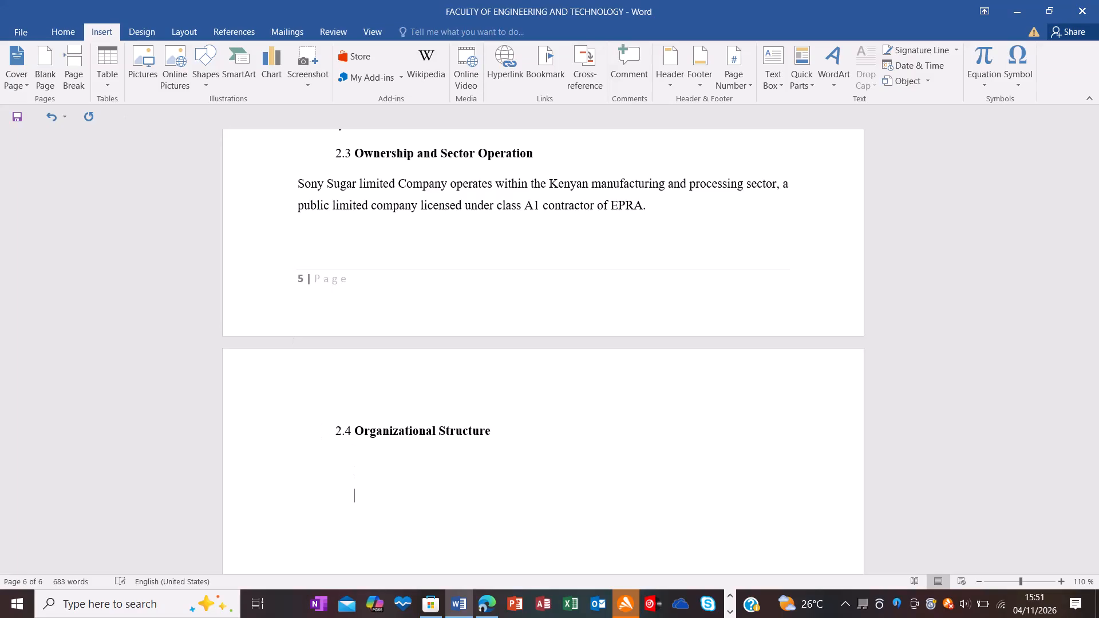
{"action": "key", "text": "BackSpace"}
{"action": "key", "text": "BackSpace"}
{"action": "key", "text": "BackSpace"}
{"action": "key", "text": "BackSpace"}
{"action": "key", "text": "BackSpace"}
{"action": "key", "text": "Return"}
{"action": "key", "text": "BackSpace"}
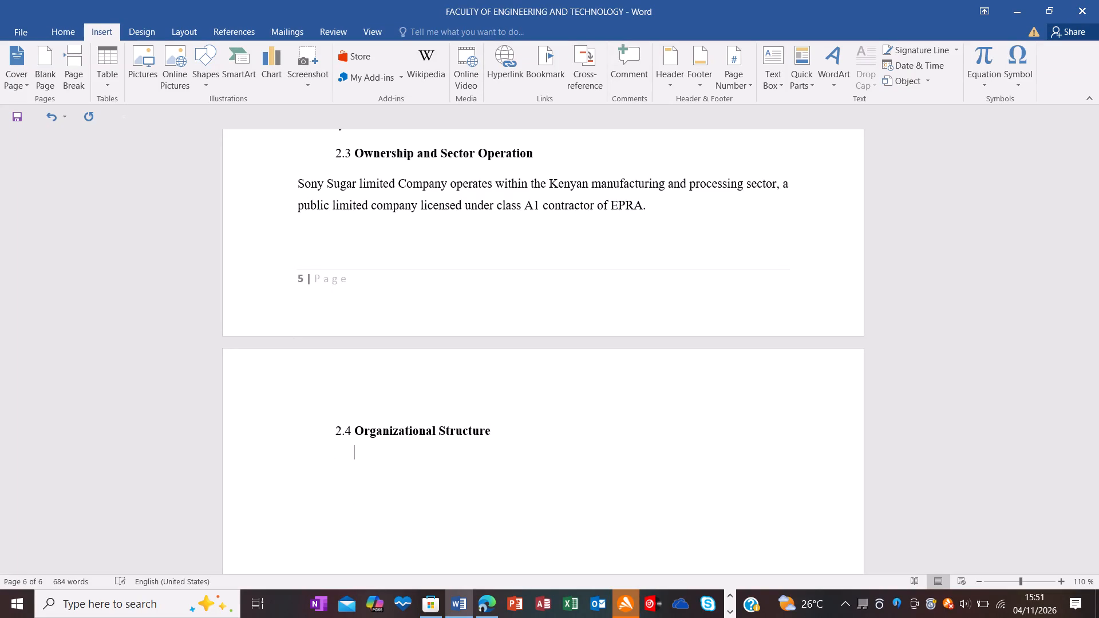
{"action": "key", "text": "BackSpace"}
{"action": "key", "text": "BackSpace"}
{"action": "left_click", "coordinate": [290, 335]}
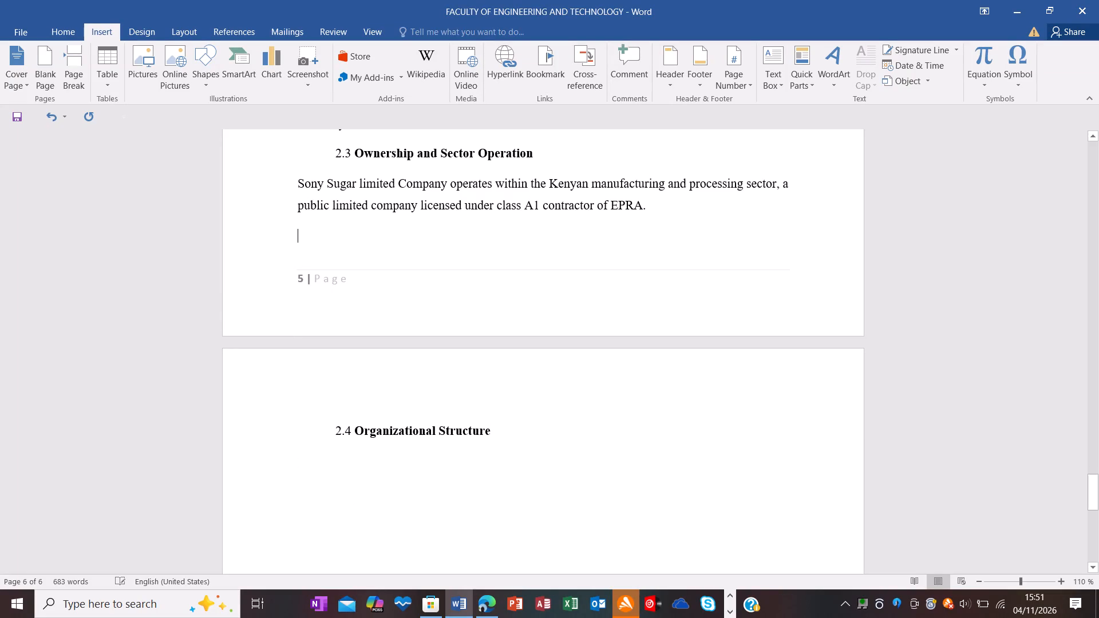
Start an empty, unnumbered paragraph at the left margin below the 2.4 Organizational Structure heading.
{"action": "left_click", "coordinate": [62, 37]}
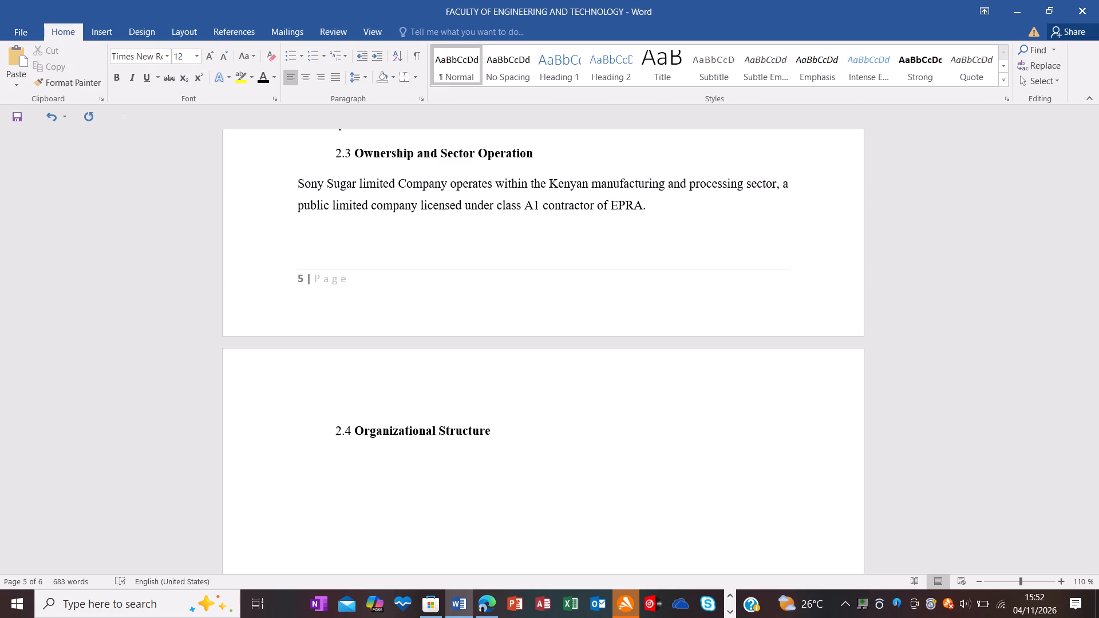
{"action": "left_click", "coordinate": [489, 427]}
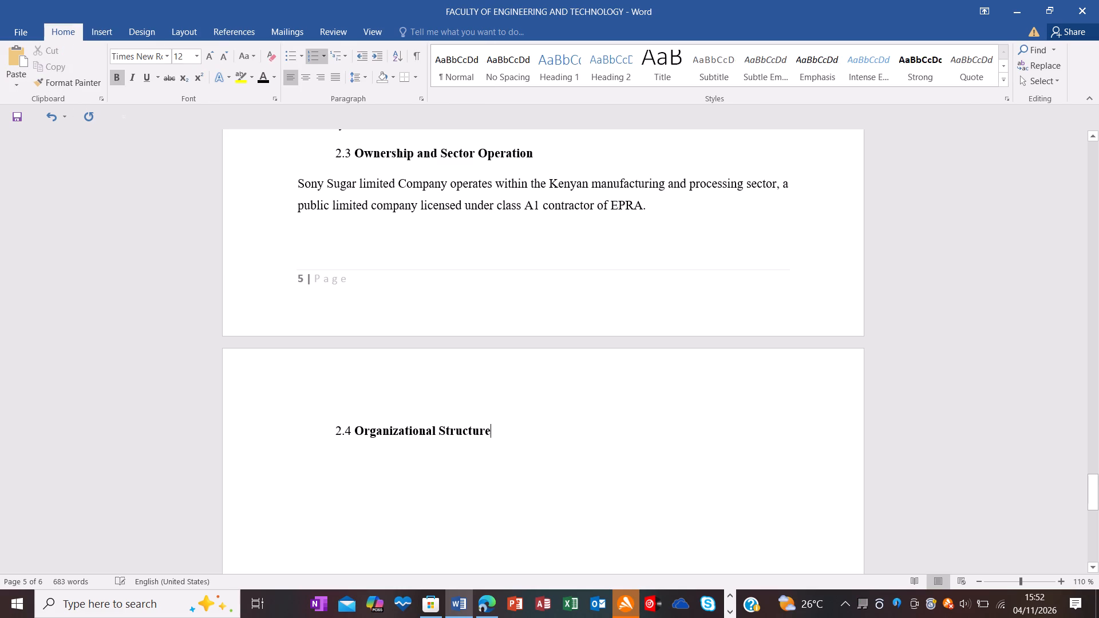
{"action": "key", "text": "Return"}
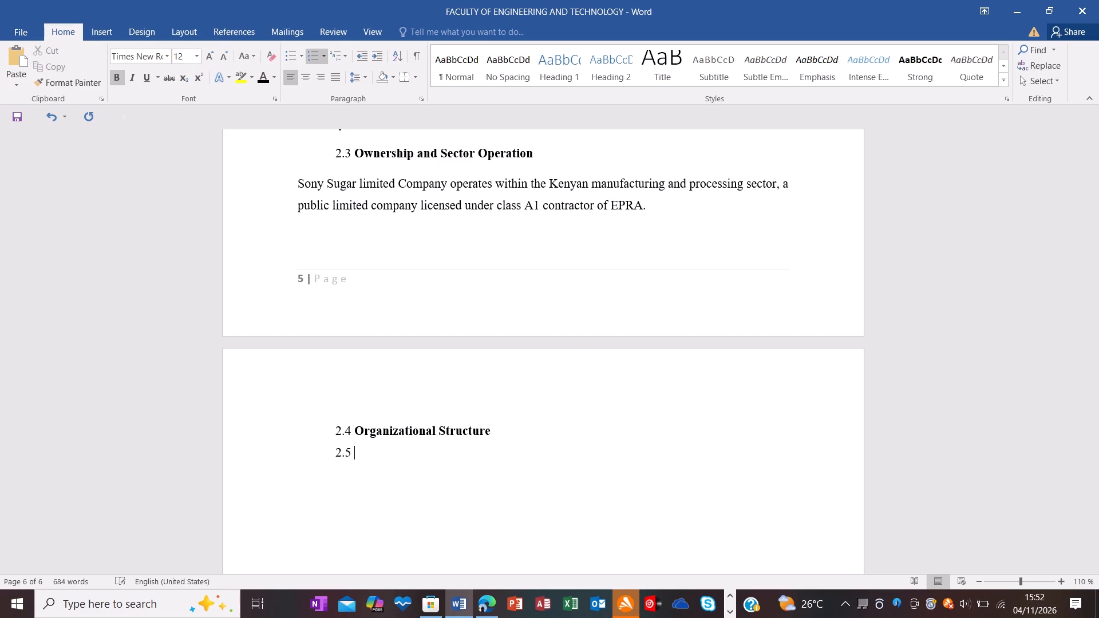
{"action": "key", "text": "BackSpace"}
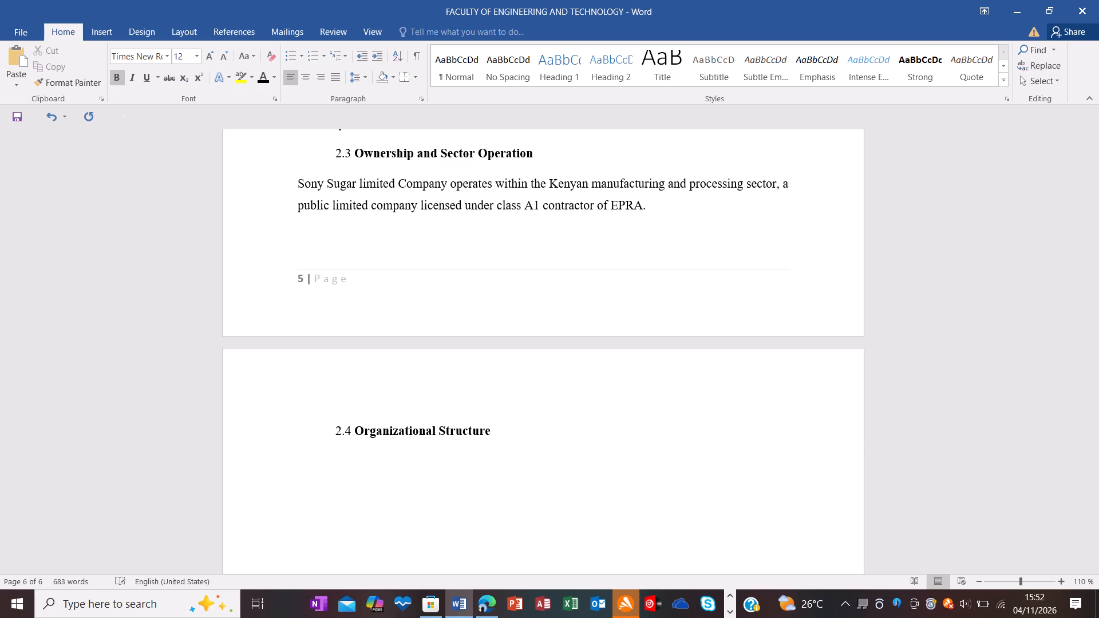
{"action": "key", "text": "BackSpace"}
{"action": "key", "text": "BackSpace"}
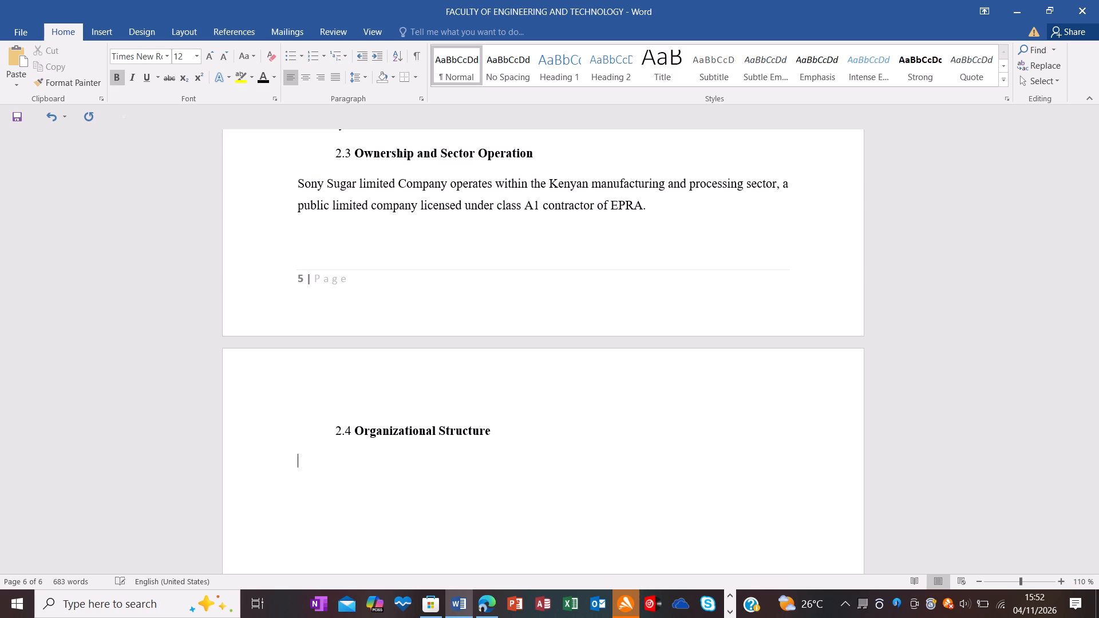
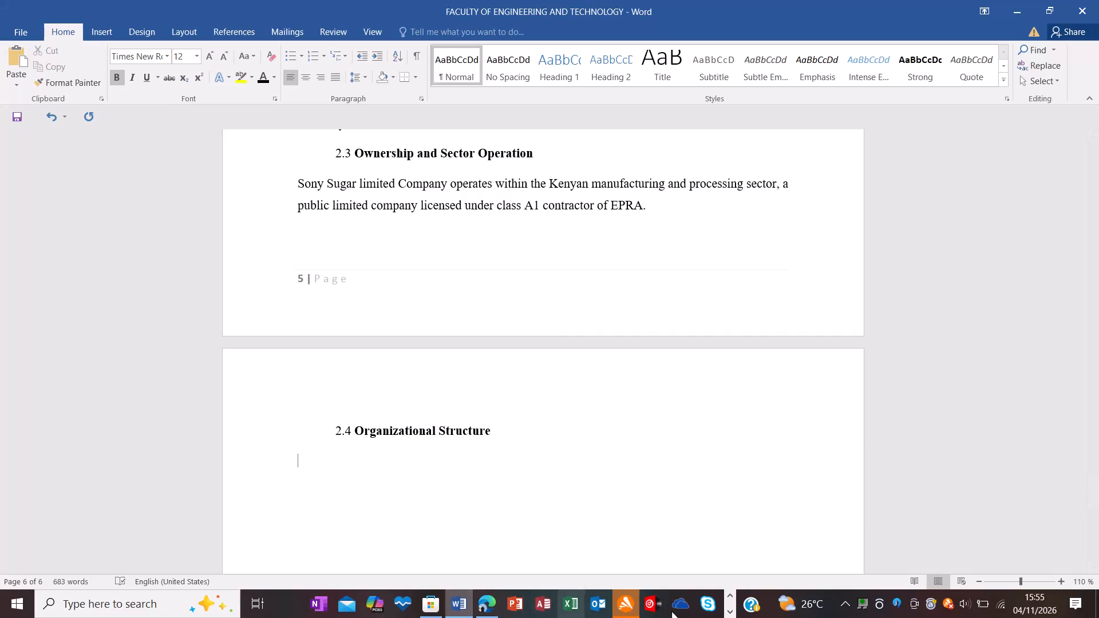
Switch to YouTube, resume the paused Konsa refix video and return to the report document.
{"action": "left_click", "coordinate": [732, 612]}
{"action": "left_click", "coordinate": [414, 603]}
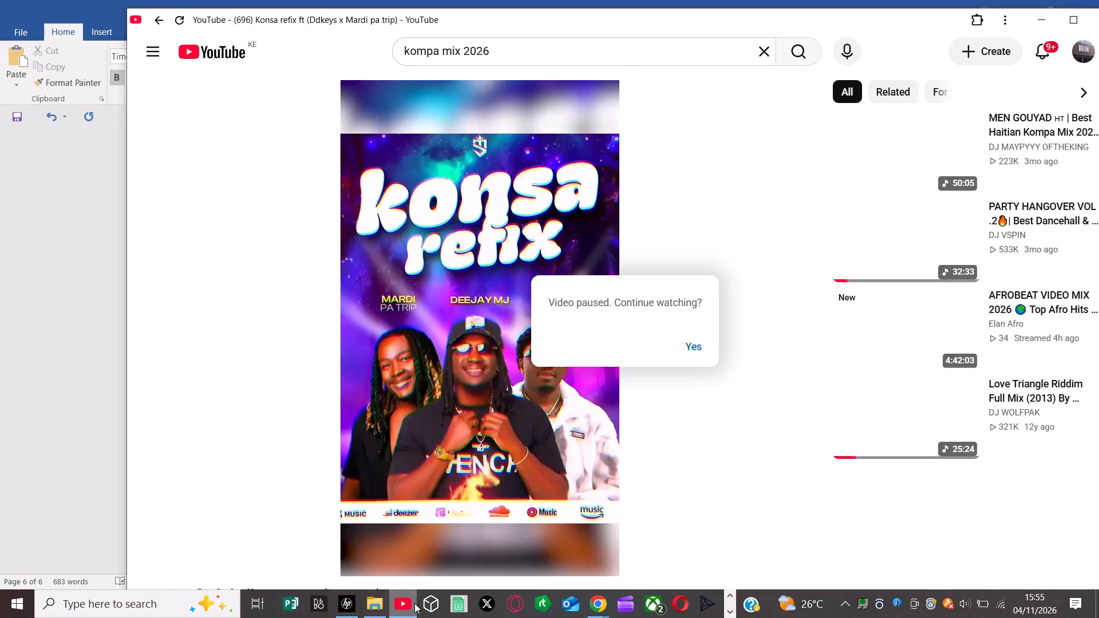
{"action": "left_click", "coordinate": [709, 345]}
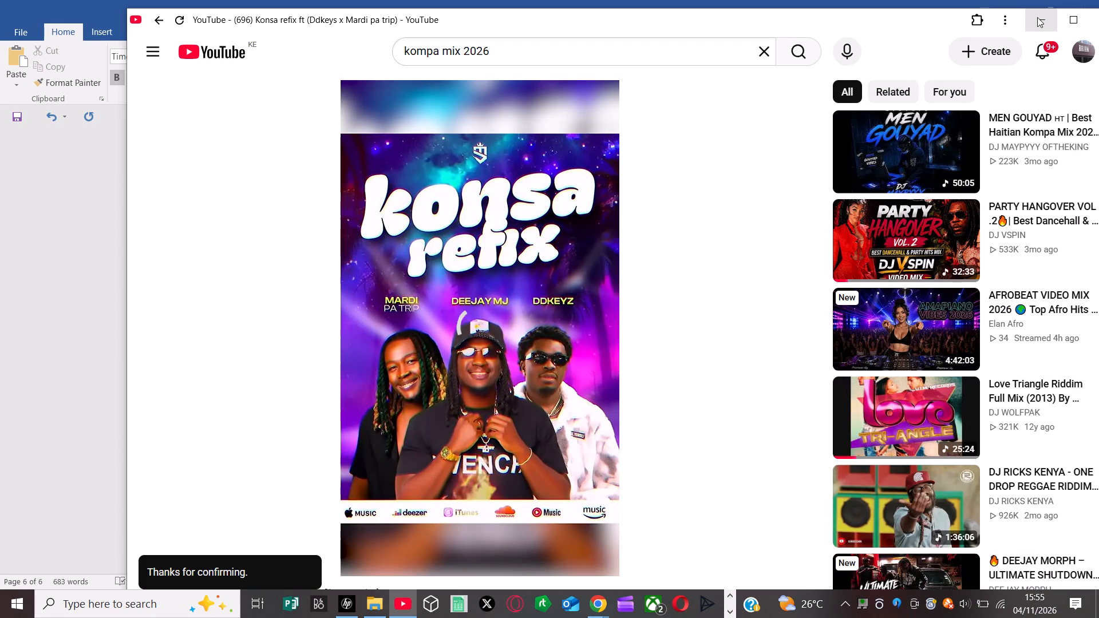
{"action": "scroll", "coordinate": [976, 366], "scroll_direction": "down", "scroll_amount": 3}
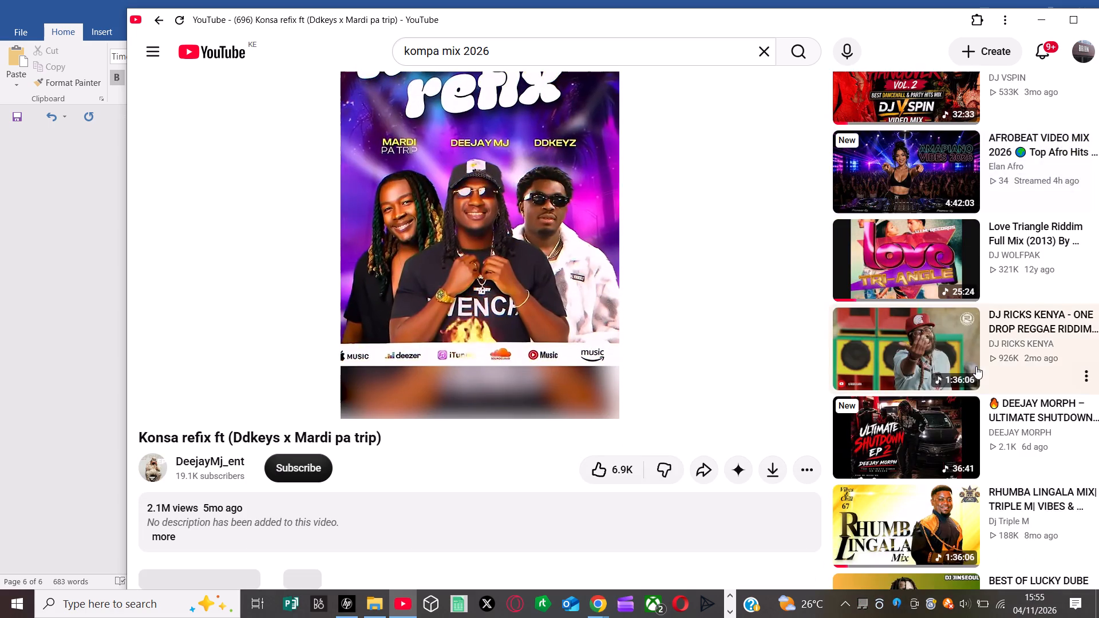
{"action": "scroll", "coordinate": [976, 366], "scroll_direction": "down", "scroll_amount": 5}
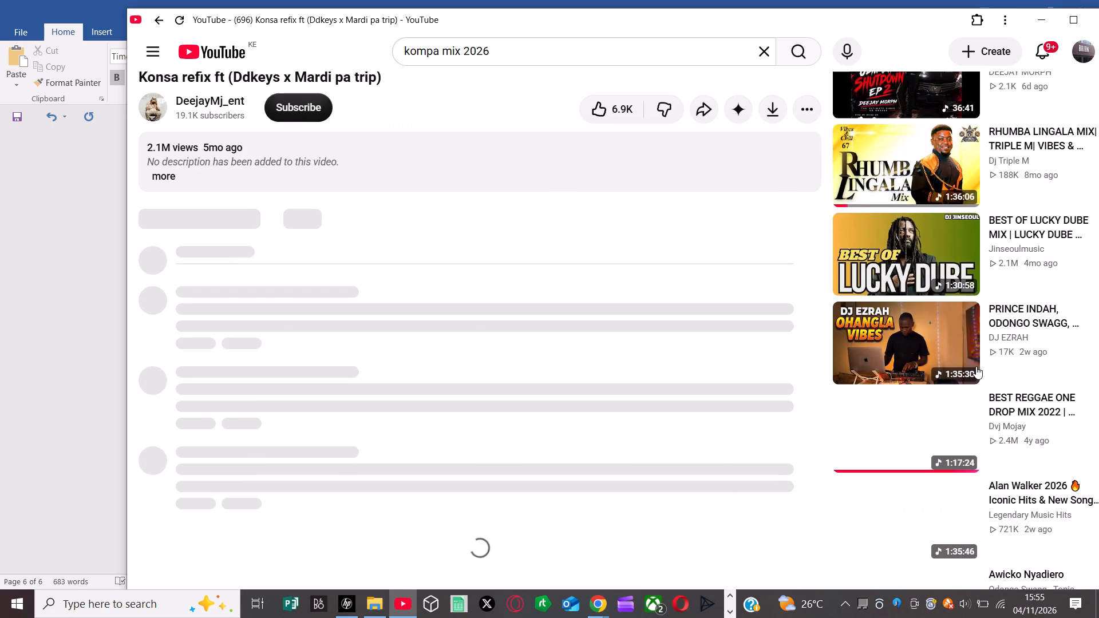
{"action": "left_click_drag", "start_coordinate": [1040, 19], "coordinate": [1040, 37]}
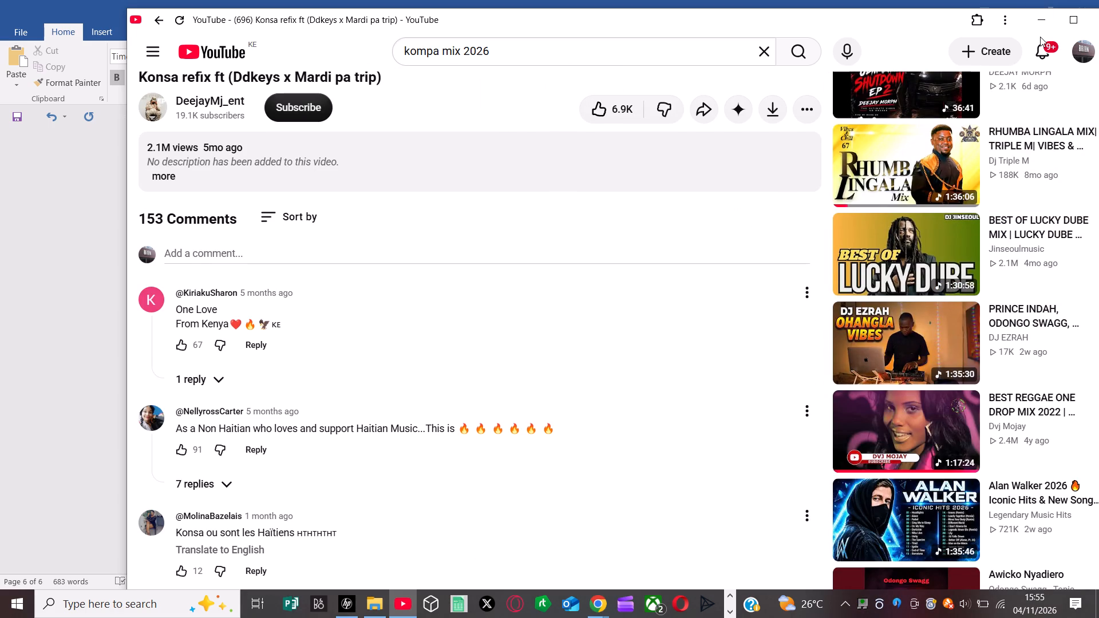
{"action": "left_click", "coordinate": [1040, 25]}
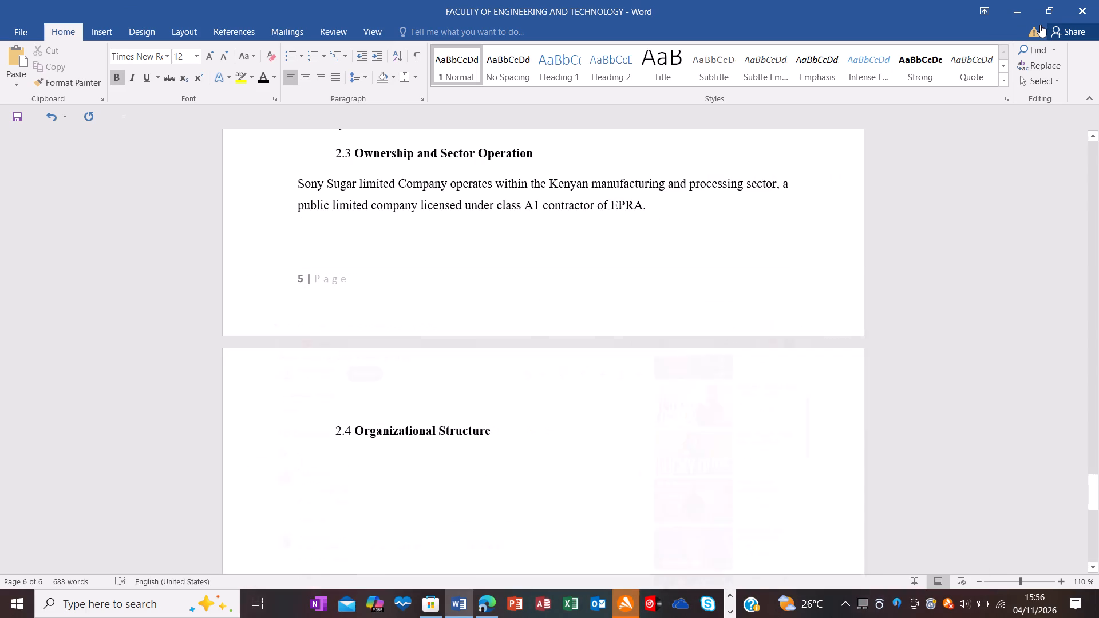
Switch to the sample PDF in Edge and copy the body text under 2.4 Organizational Structure, without its heading.
{"action": "scroll", "coordinate": [584, 465], "scroll_direction": "down", "scroll_amount": 2}
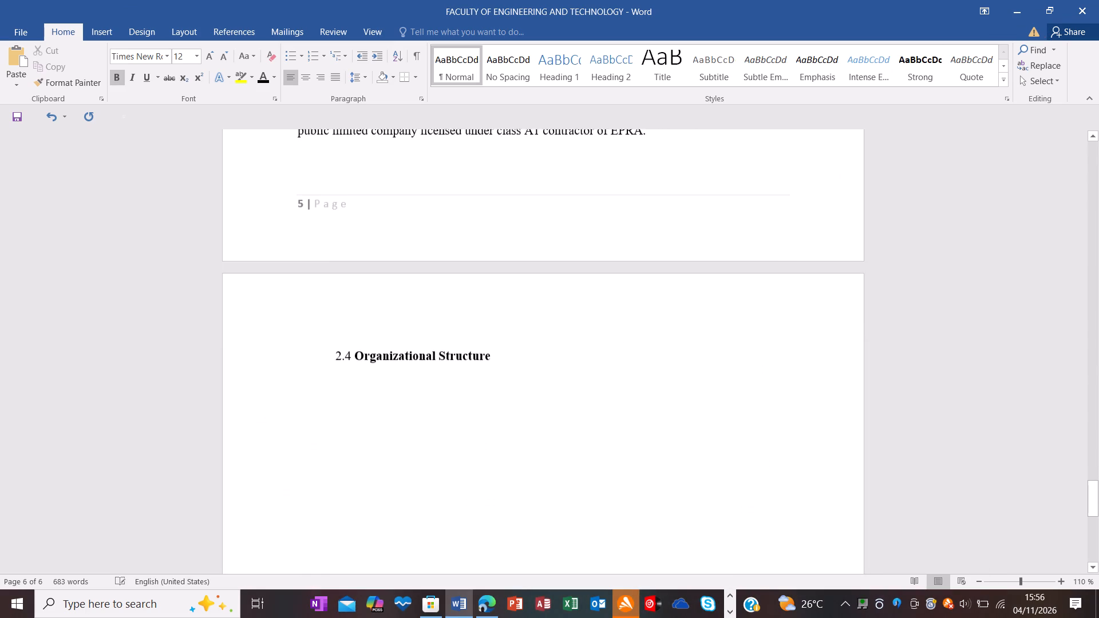
{"action": "scroll", "coordinate": [584, 465], "scroll_direction": "down", "scroll_amount": 1}
{"action": "left_click", "coordinate": [488, 608]}
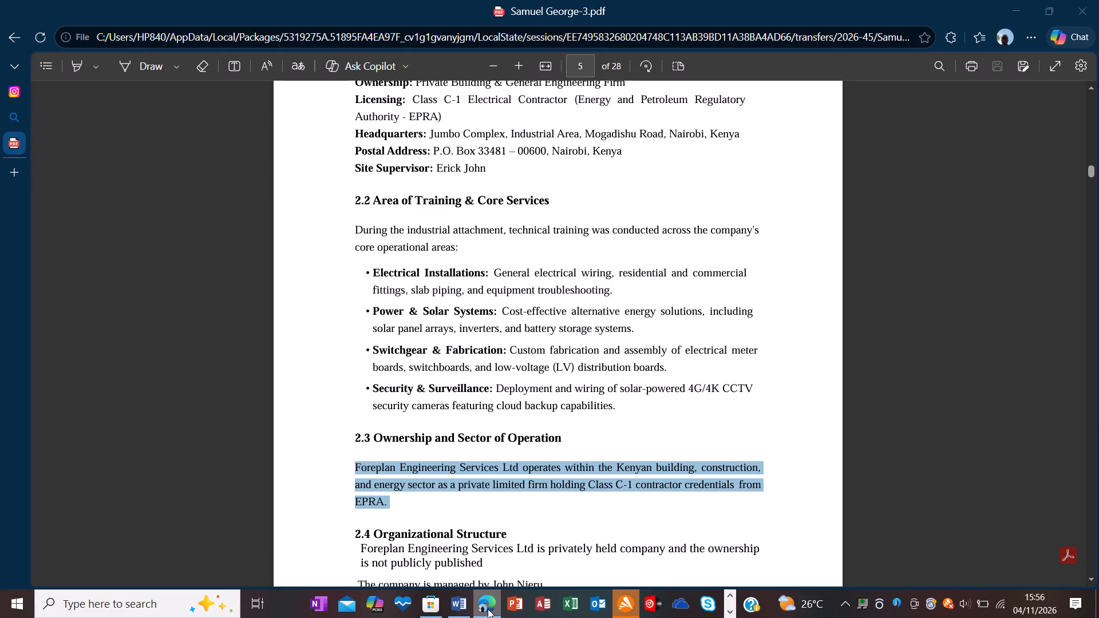
{"action": "left_click", "coordinate": [555, 505]}
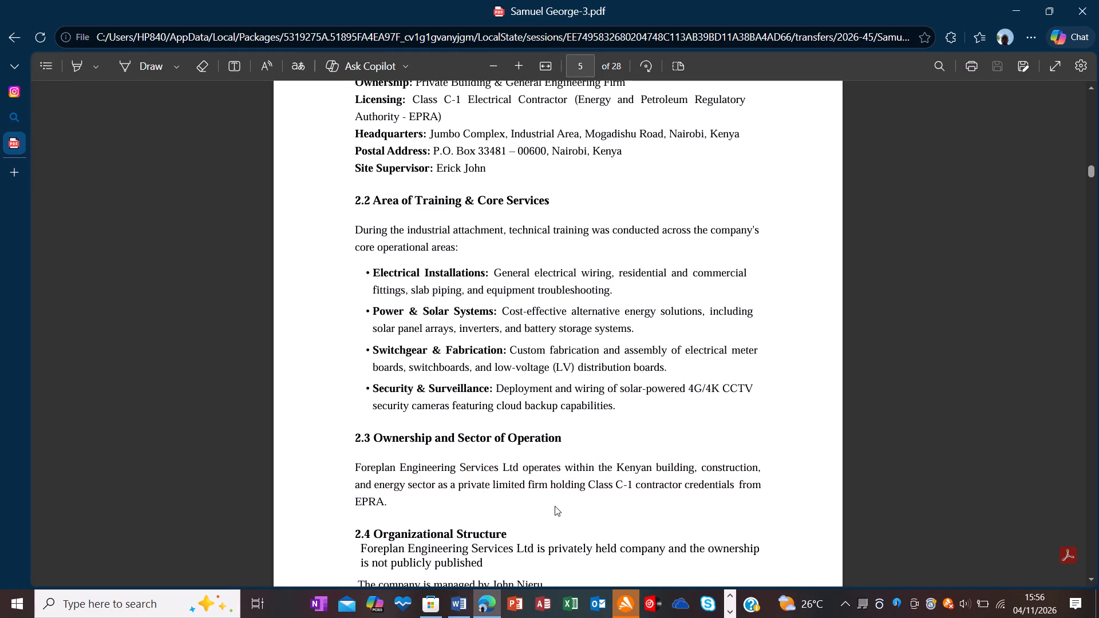
{"action": "scroll", "coordinate": [555, 506], "scroll_direction": "down", "scroll_amount": 5}
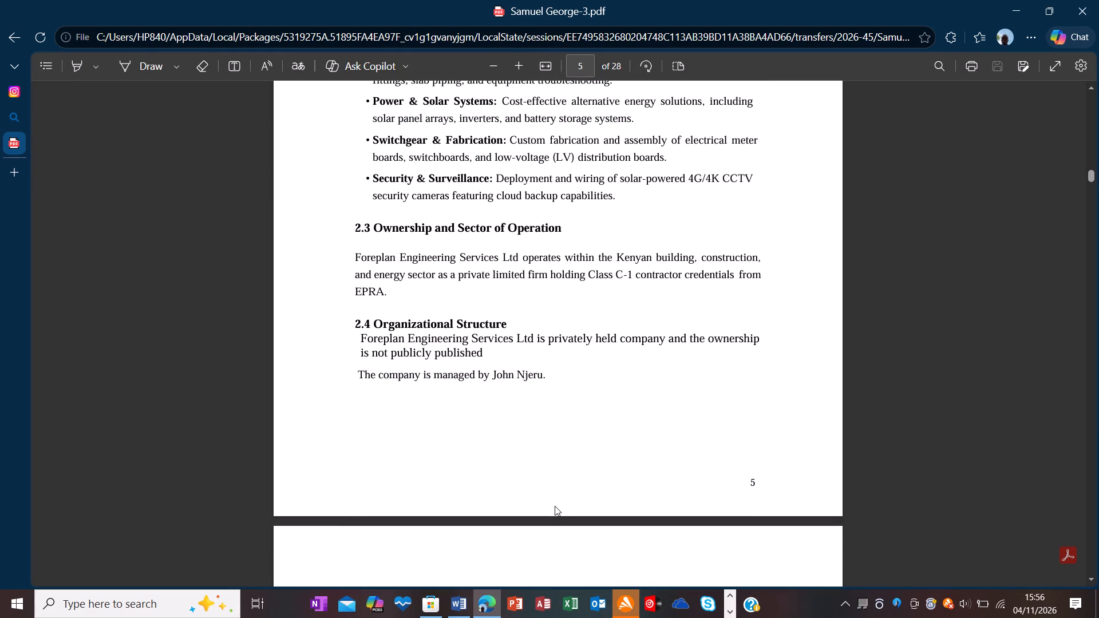
{"action": "scroll", "coordinate": [555, 506], "scroll_direction": "down", "scroll_amount": 2}
{"action": "scroll", "coordinate": [555, 506], "scroll_direction": "up", "scroll_amount": 1}
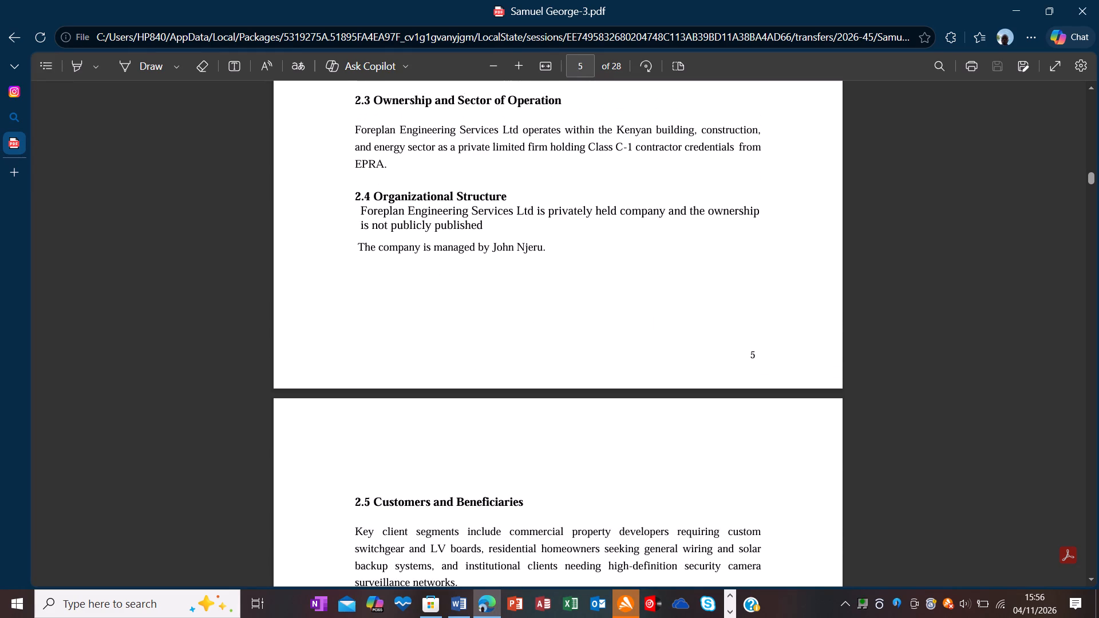
{"action": "left_click_drag", "start_coordinate": [356, 208], "coordinate": [453, 234]}
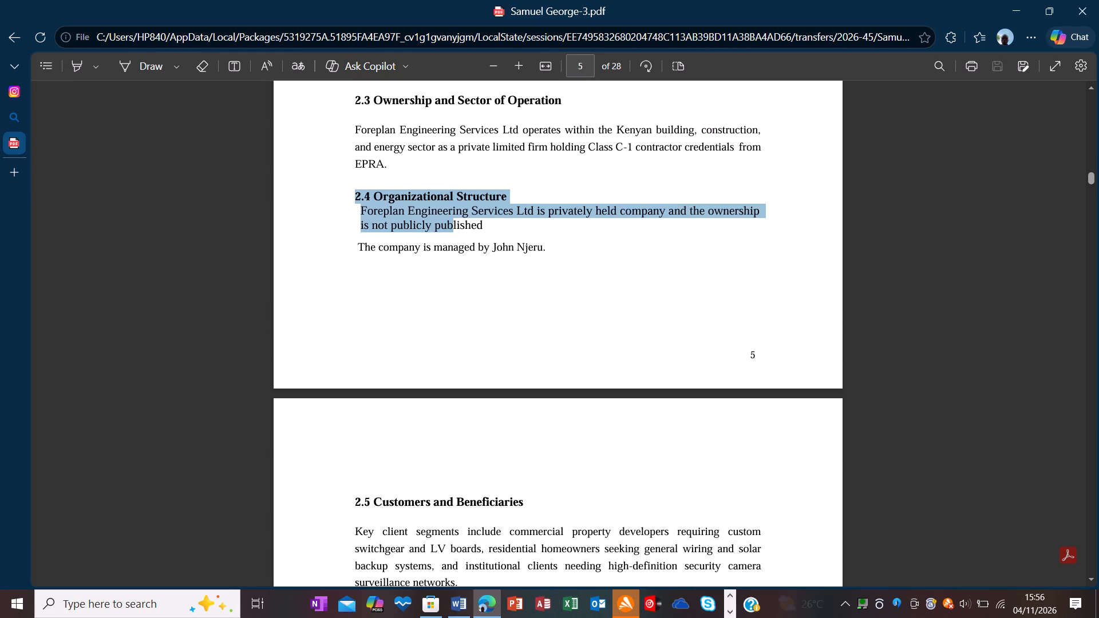
{"action": "left_click_drag", "start_coordinate": [453, 234], "coordinate": [454, 234]}
{"action": "left_click_drag", "start_coordinate": [569, 263], "coordinate": [579, 263]}
{"action": "left_click", "coordinate": [337, 237]}
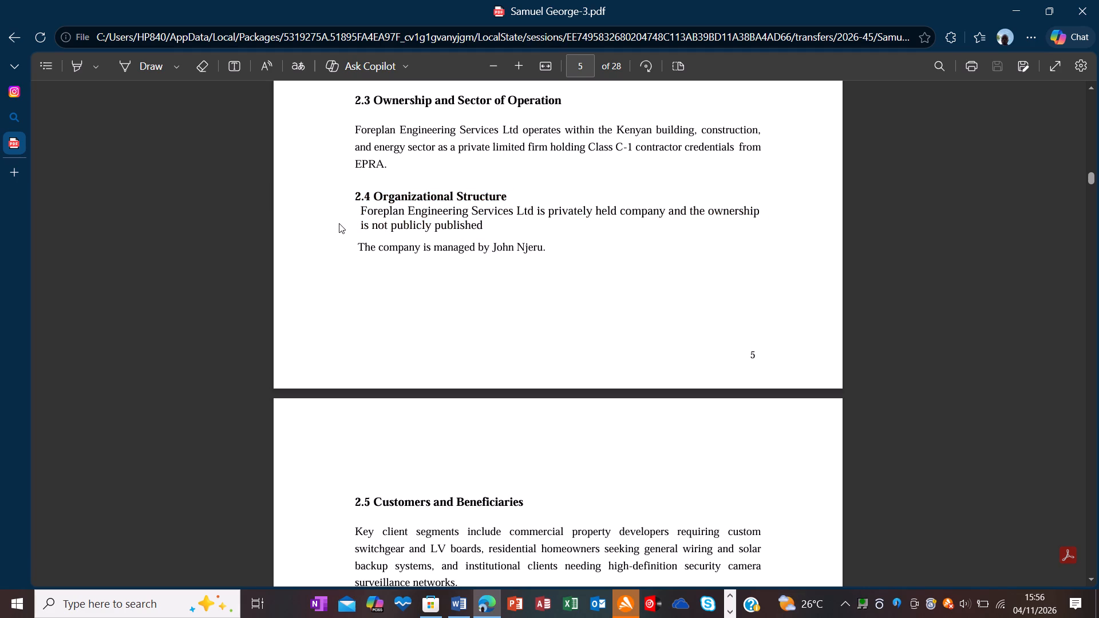
{"action": "left_click_drag", "start_coordinate": [358, 212], "coordinate": [556, 266]}
{"action": "left_click", "coordinate": [587, 142]}
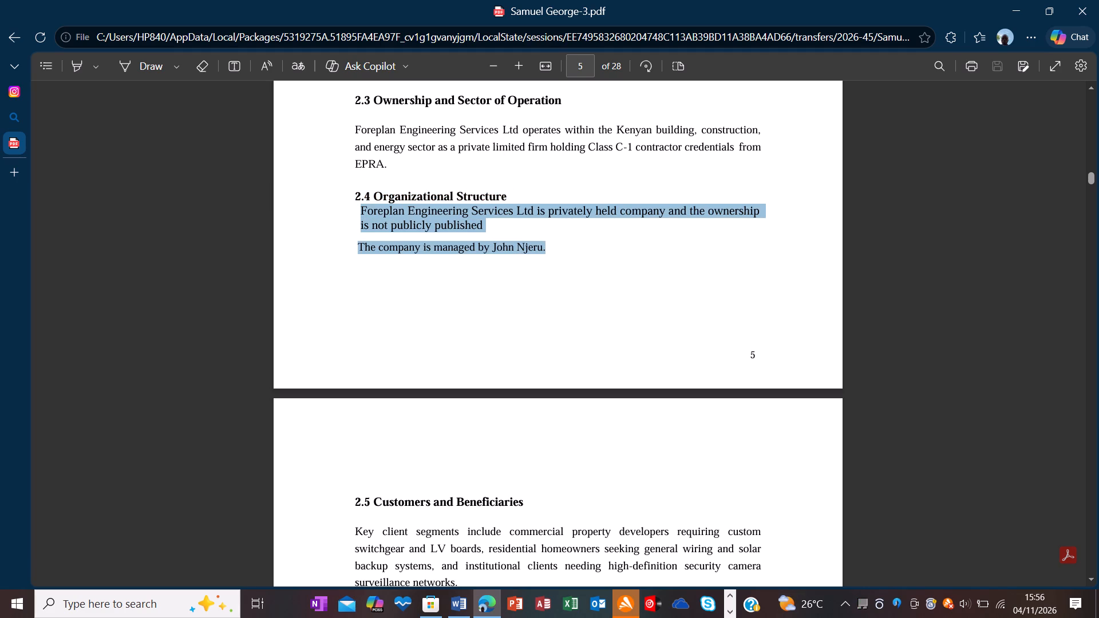
Switch back to Word and paste the copied text into the empty paragraph below the 2.4 Organizational Structure heading.
{"action": "left_click", "coordinate": [462, 614]}
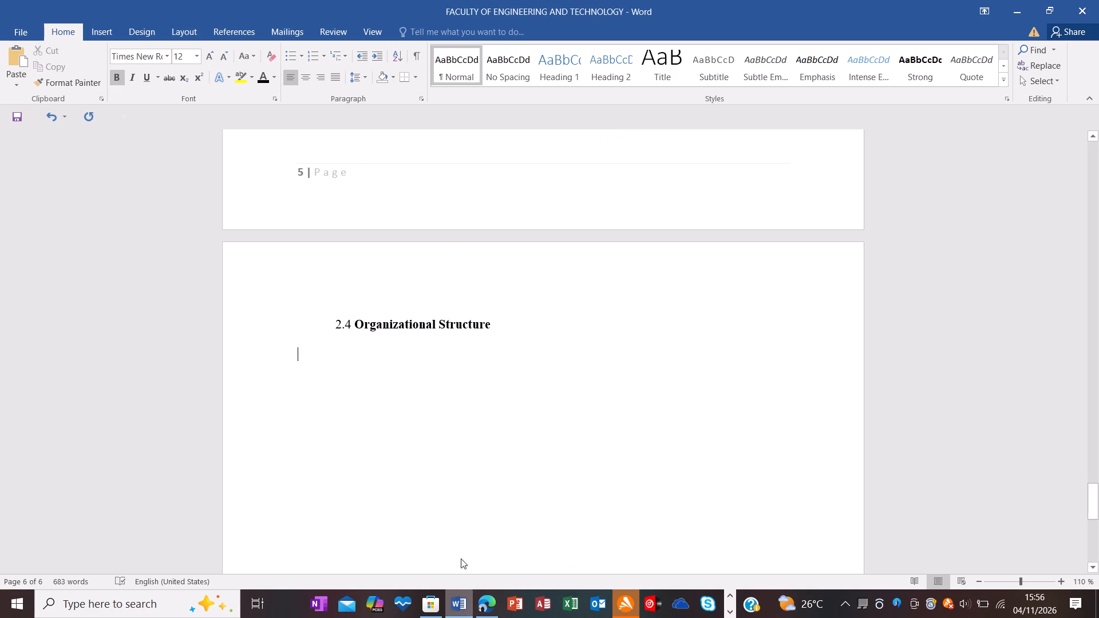
{"action": "left_click_drag", "start_coordinate": [311, 374], "coordinate": [303, 366]}
{"action": "key", "text": "ctrl+v"}
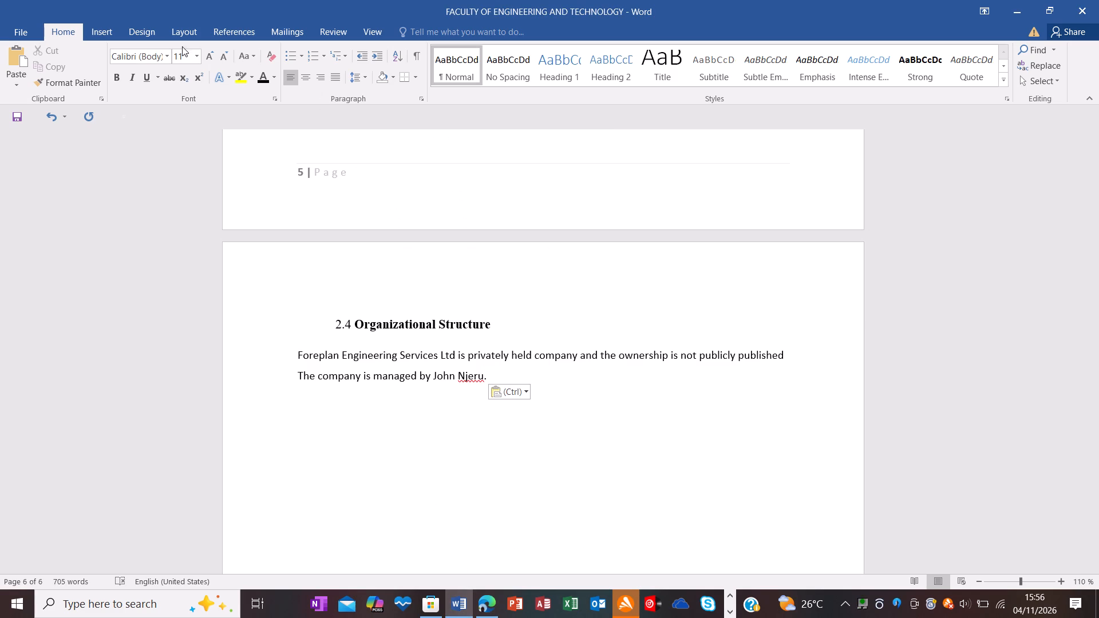
Format the pasted section 2.4 body text as Times New Roman, size 12.
{"action": "left_click", "coordinate": [167, 51]}
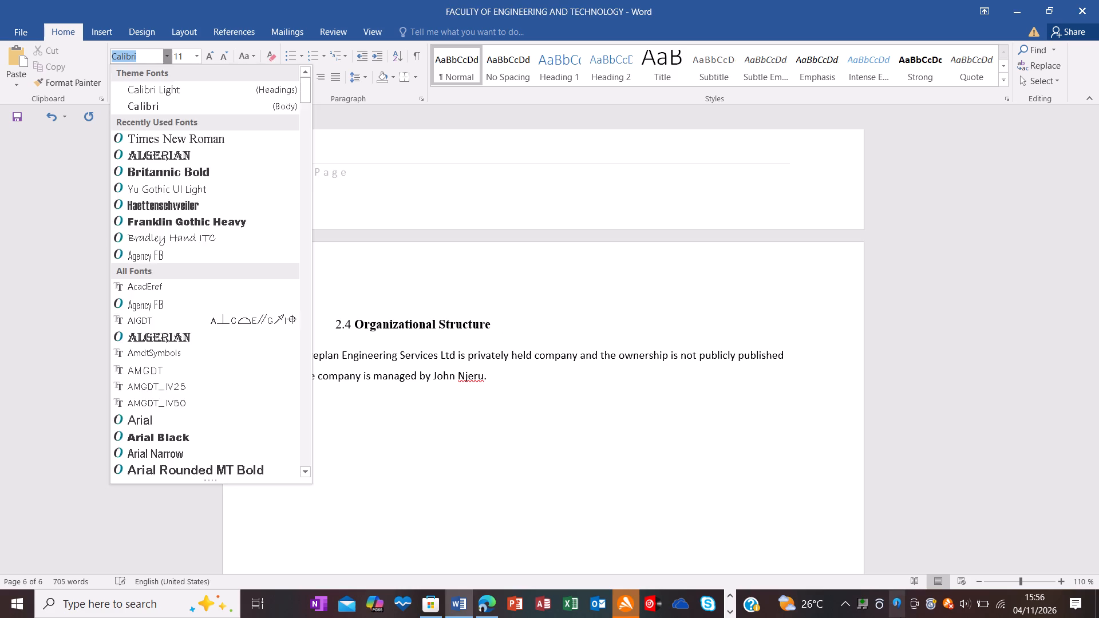
{"action": "left_click", "coordinate": [900, 617]}
{"action": "left_click_drag", "start_coordinate": [295, 346], "coordinate": [437, 388]}
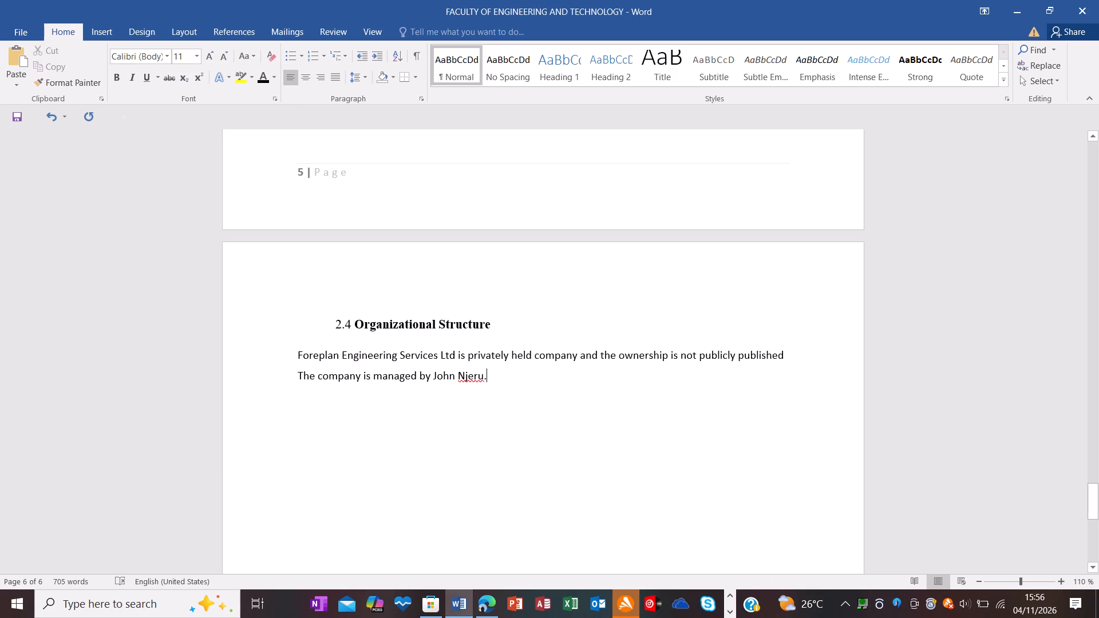
{"action": "left_click_drag", "start_coordinate": [437, 388], "coordinate": [569, 411]}
{"action": "left_click_drag", "start_coordinate": [297, 354], "coordinate": [556, 390]}
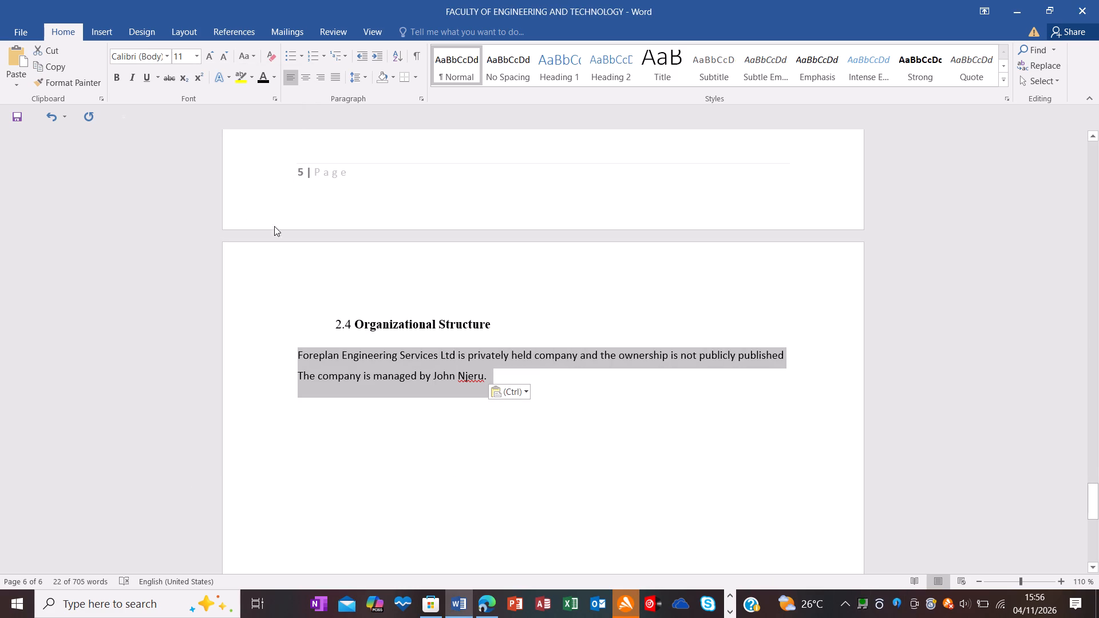
{"action": "left_click", "coordinate": [167, 54]}
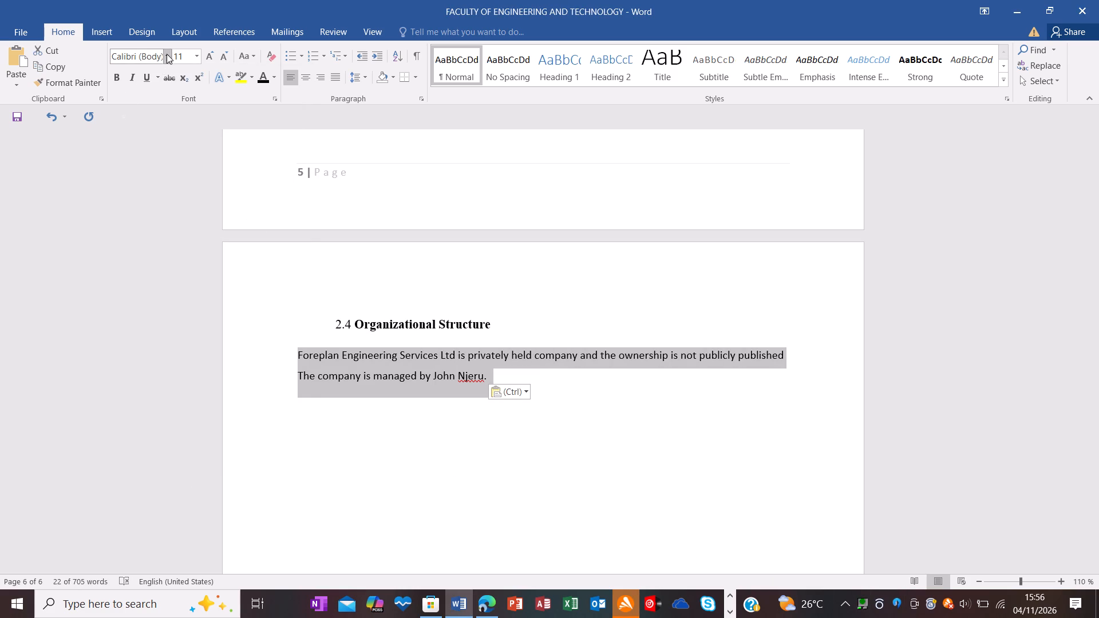
{"action": "left_click", "coordinate": [202, 133]}
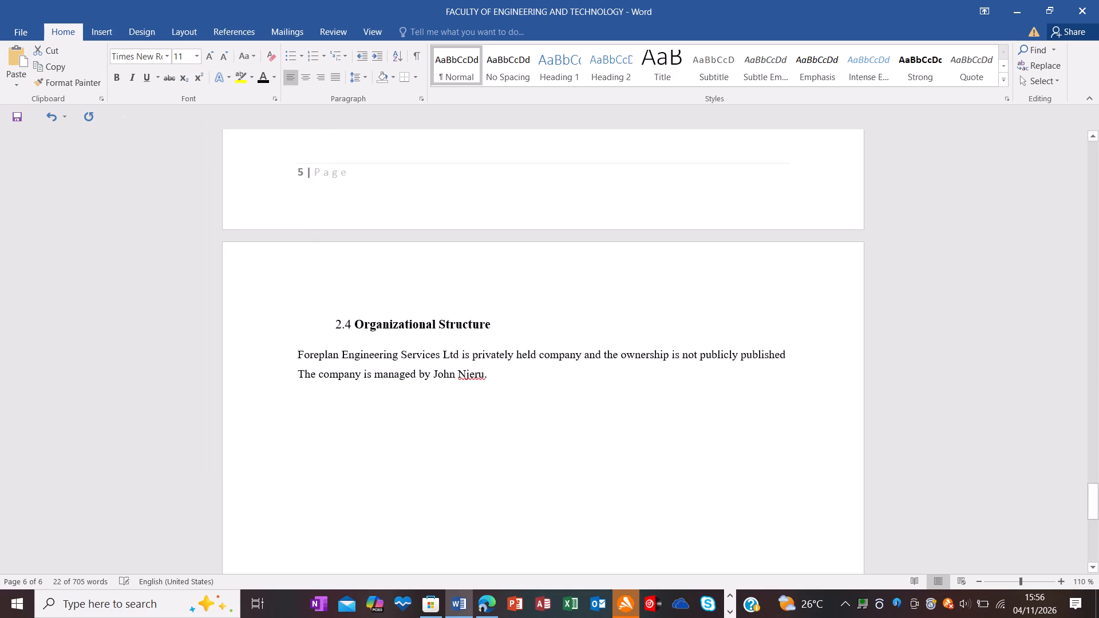
{"action": "left_click", "coordinate": [198, 54]}
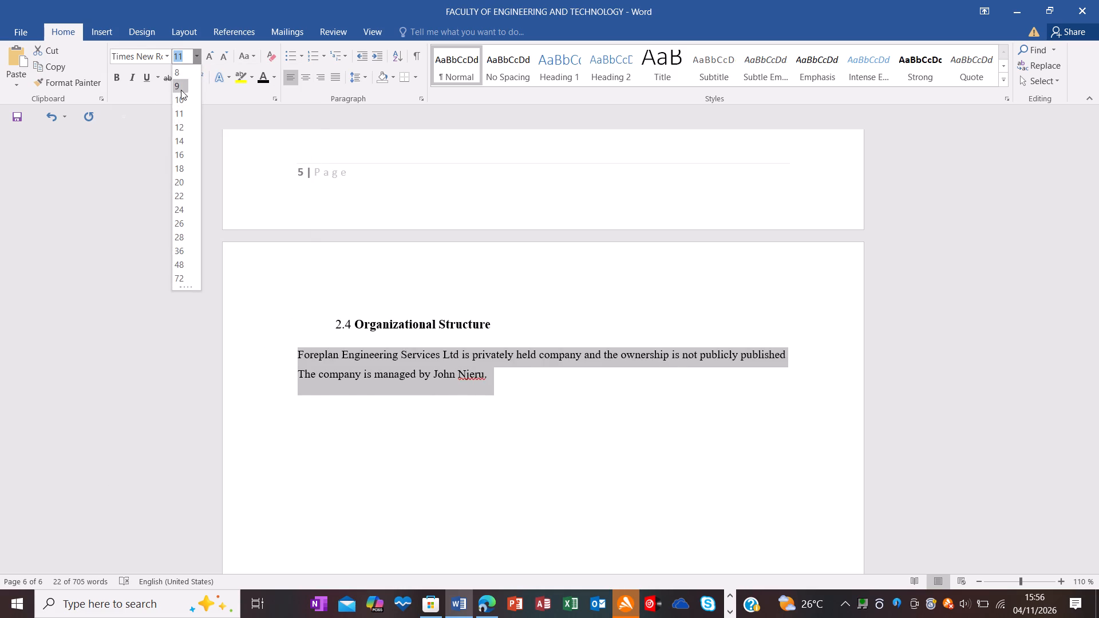
{"action": "left_click", "coordinate": [181, 122]}
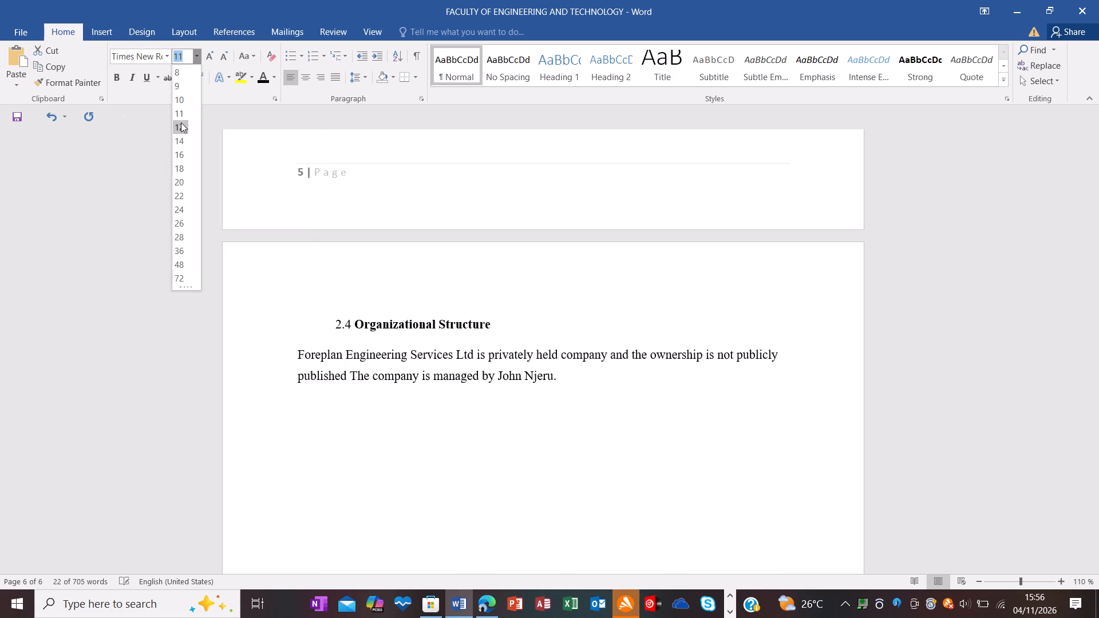
{"action": "left_click", "coordinate": [682, 425]}
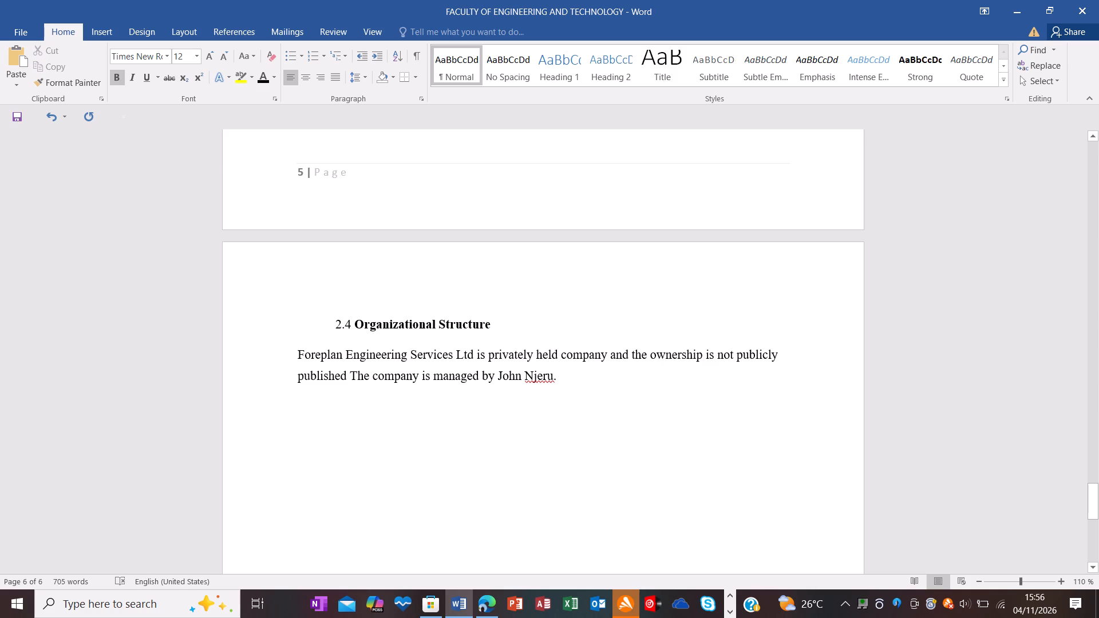
Split the section 2.4 text so the sentence beginning "The company is managed by" starts its own paragraph.
{"action": "left_click", "coordinate": [350, 373]}
{"action": "key", "text": "BackSpace"}
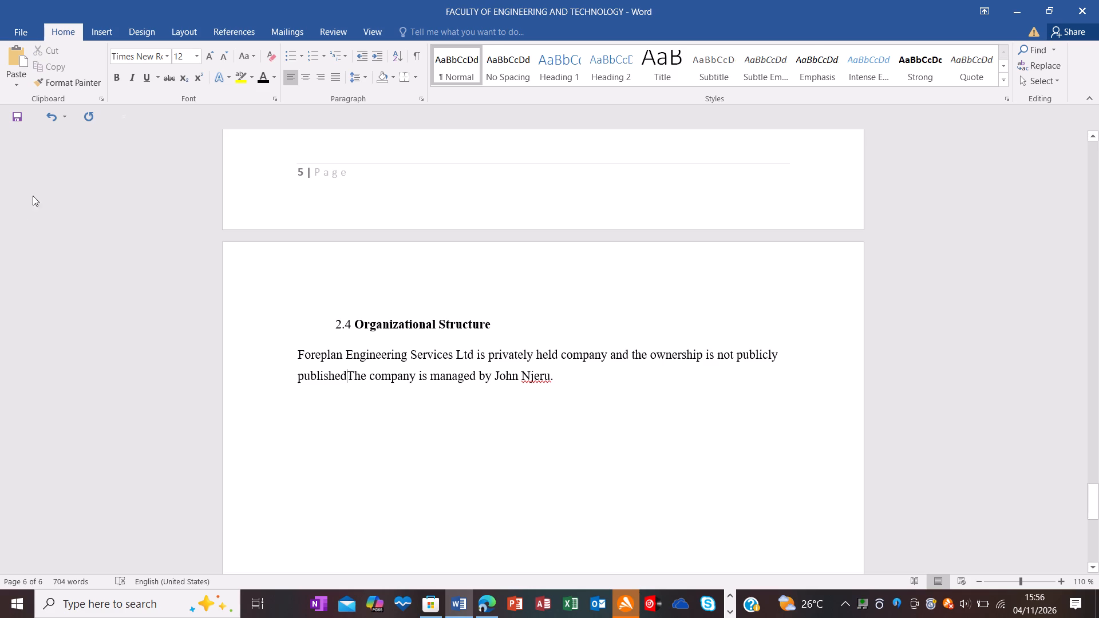
{"action": "left_click", "coordinate": [53, 120]}
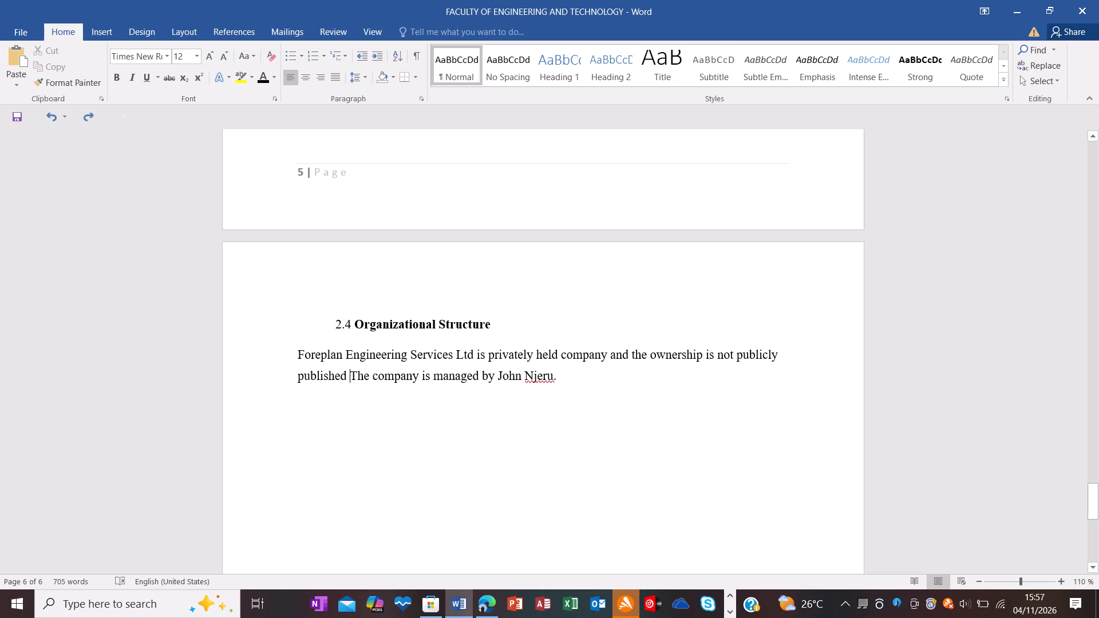
{"action": "key", "text": "Return"}
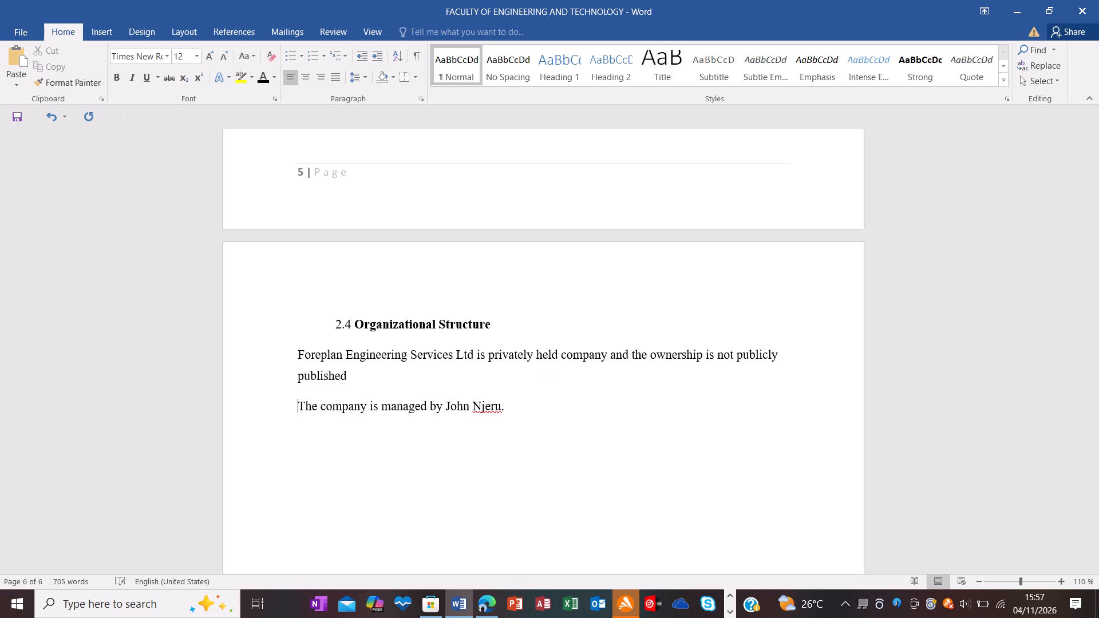
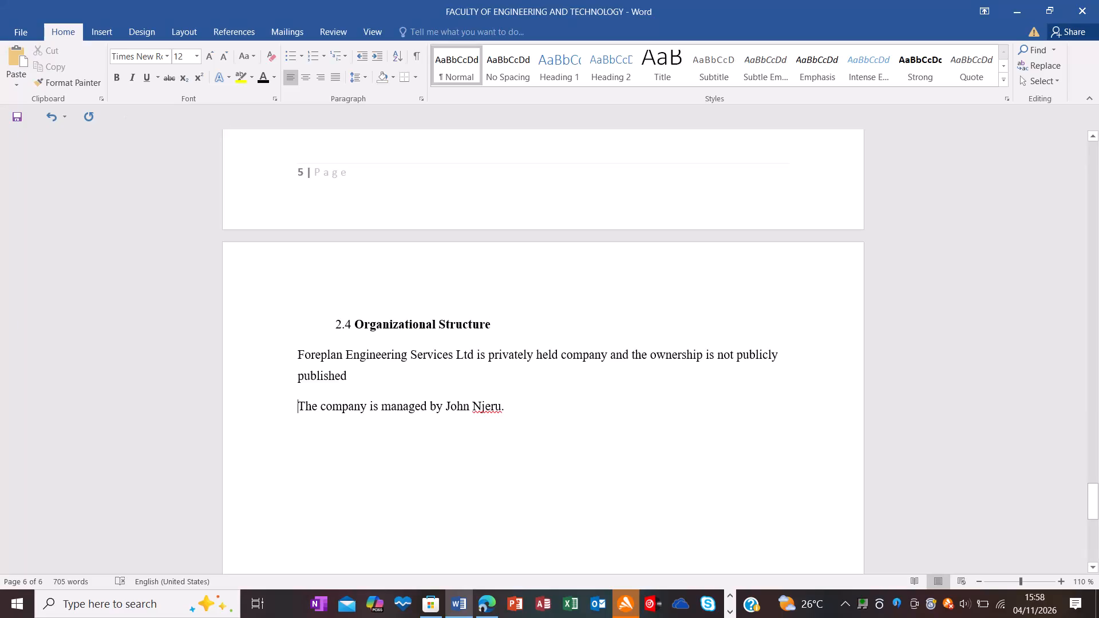
Replace the ending of the sentence beginning "The company is managed" with the new manager's three-part name, dropping "by" and the final full stop.
{"action": "left_click", "coordinate": [506, 412]}
{"action": "key", "text": "BackSpace"}
{"action": "key", "text": "BackSpace"}
{"action": "key", "text": "BackSpace"}
{"action": "key", "text": "BackSpace"}
{"action": "key", "text": "BackSpace"}
{"action": "key", "text": "BackSpace"}
{"action": "key", "text": "BackSpace"}
{"action": "key", "text": "BackSpace"}
{"action": "key", "text": "BackSpace"}
{"action": "key", "text": "BackSpace"}
{"action": "key", "text": "BackSpace"}
{"action": "key", "text": "BackSpace"}
{"action": "key", "text": "BackSpace"}
{"action": "key", "text": "BackSpace"}
{"action": "key", "text": "BackSpace"}
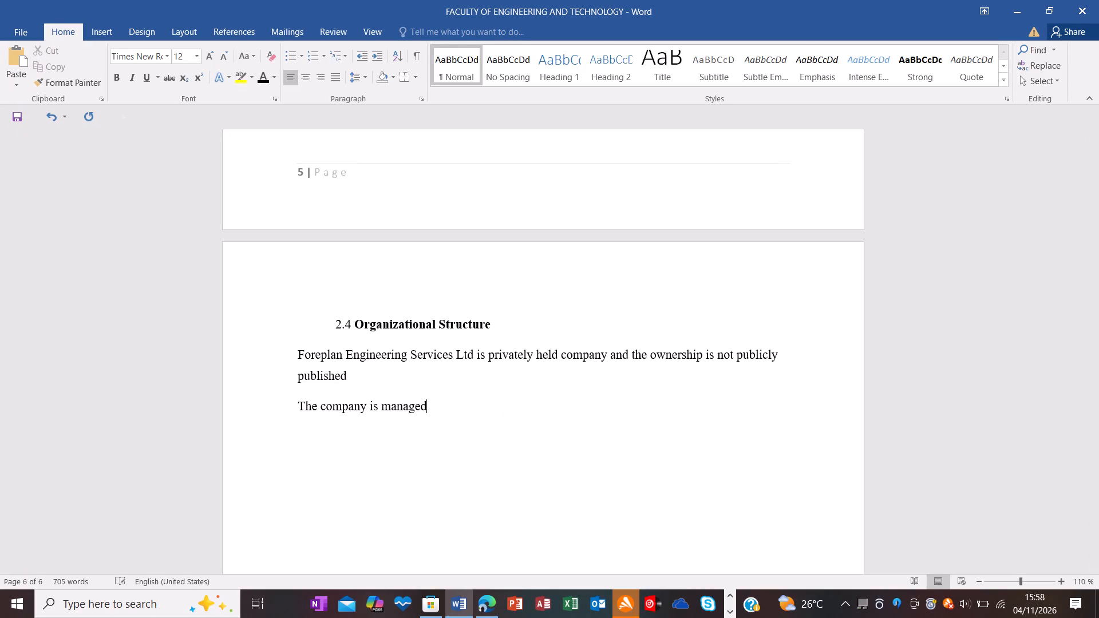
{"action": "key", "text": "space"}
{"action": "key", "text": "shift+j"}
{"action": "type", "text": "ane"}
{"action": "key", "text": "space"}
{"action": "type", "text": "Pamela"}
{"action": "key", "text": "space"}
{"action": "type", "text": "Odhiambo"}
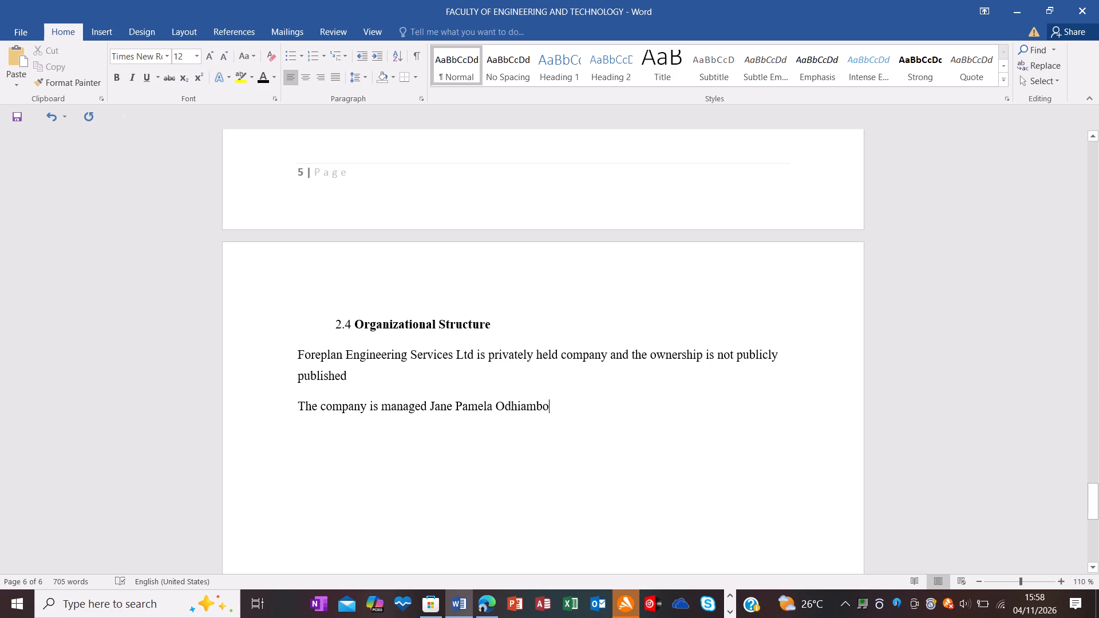
Delete the Foreplan Engineering Services Ltd ownership text, leaving an empty paragraph between the 2.4 heading and the sentence about the manager.
{"action": "left_click", "coordinate": [359, 375]}
{"action": "key", "text": "BackSpace"}
{"action": "key", "text": "BackSpace"}
{"action": "key", "text": "BackSpace"}
{"action": "key", "text": "BackSpace"}
{"action": "key", "text": "BackSpace"}
{"action": "key", "text": "BackSpace"}
{"action": "key", "text": "BackSpace"}
{"action": "key", "text": "BackSpace"}
{"action": "key", "text": "BackSpace"}
{"action": "key", "text": "BackSpace"}
{"action": "key", "text": "BackSpace"}
{"action": "key", "text": "BackSpace"}
{"action": "key", "text": "BackSpace"}
{"action": "key", "text": "BackSpace"}
{"action": "key", "text": "BackSpace"}
{"action": "key", "text": "BackSpace"}
{"action": "key", "text": "BackSpace"}
{"action": "key", "text": "BackSpace"}
{"action": "key", "text": "BackSpace"}
{"action": "key", "text": "BackSpace"}
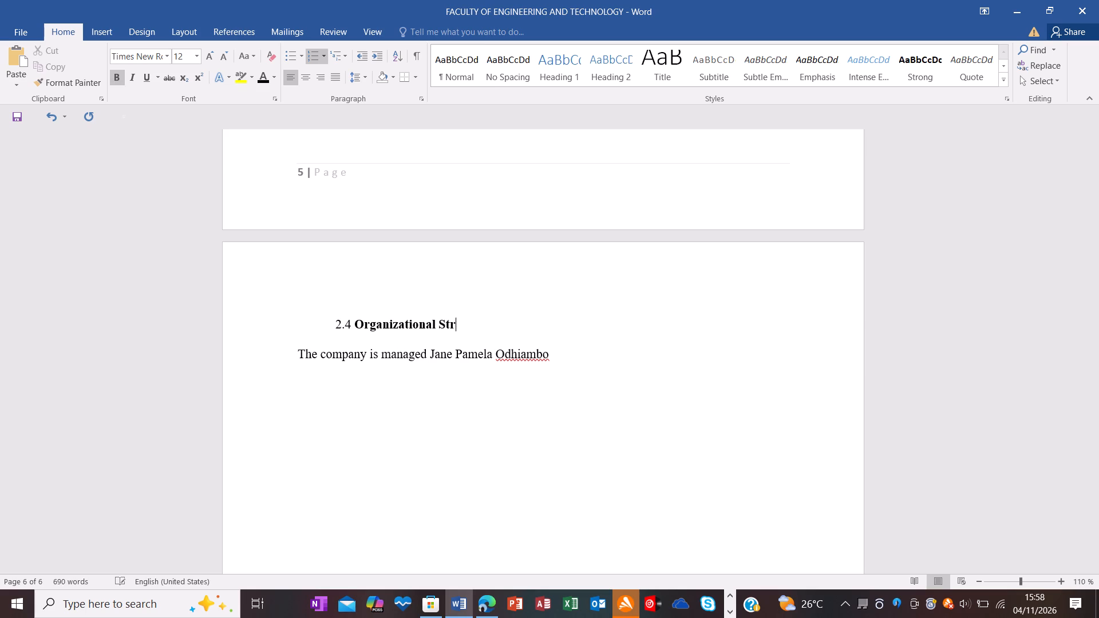
{"action": "left_click", "coordinate": [44, 113]}
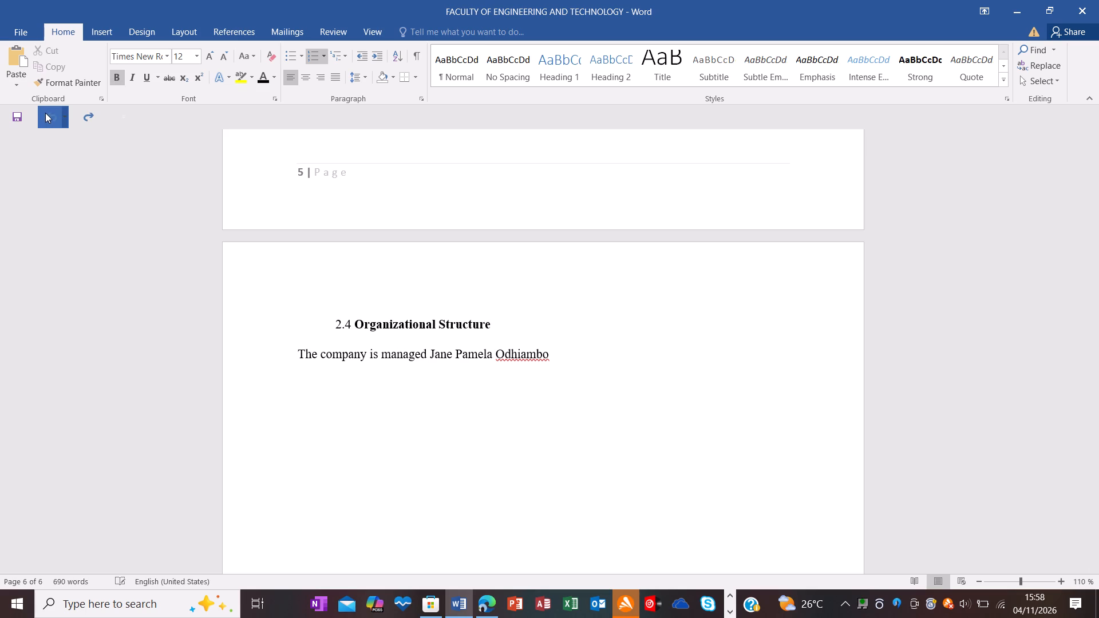
{"action": "left_click", "coordinate": [45, 113]}
{"action": "key", "text": "BackSpace"}
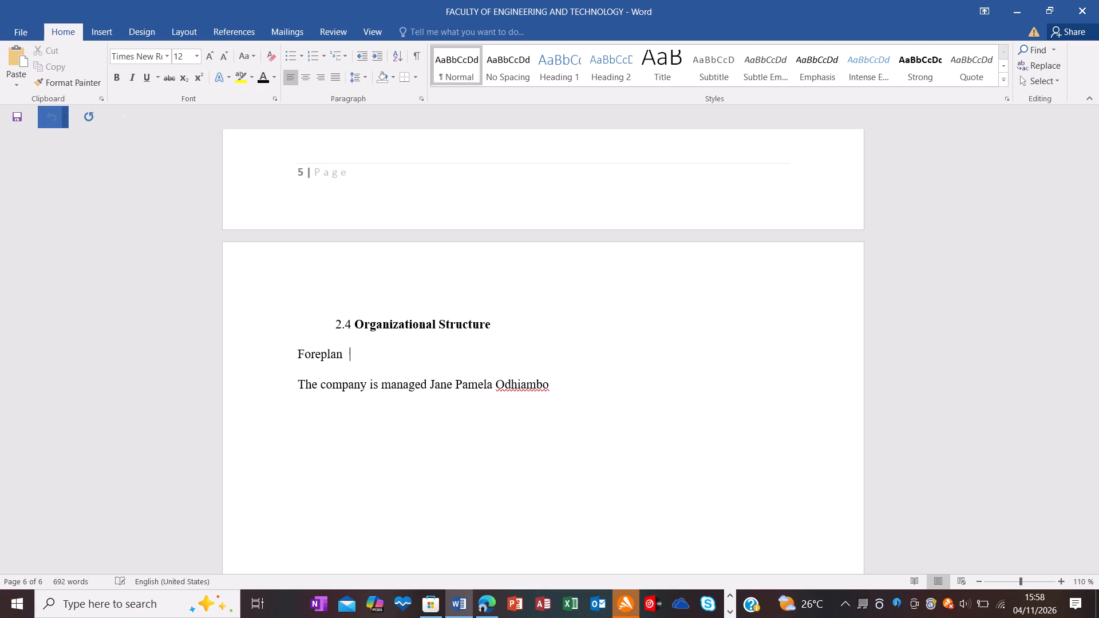
{"action": "key", "text": "BackSpace"}
{"action": "key", "text": "BackSpace"}
{"action": "key", "text": "BackSpace"}
{"action": "key", "text": "BackSpace"}
{"action": "key", "text": "BackSpace"}
{"action": "key", "text": "BackSpace"}
{"action": "key", "text": "BackSpace"}
{"action": "key", "text": "BackSpace"}
{"action": "key", "text": "BackSpace"}
Write "Sony Sugar limited company is public limited and owner by Government" in the empty paragraph under the 2.4 Organizational Structure heading.
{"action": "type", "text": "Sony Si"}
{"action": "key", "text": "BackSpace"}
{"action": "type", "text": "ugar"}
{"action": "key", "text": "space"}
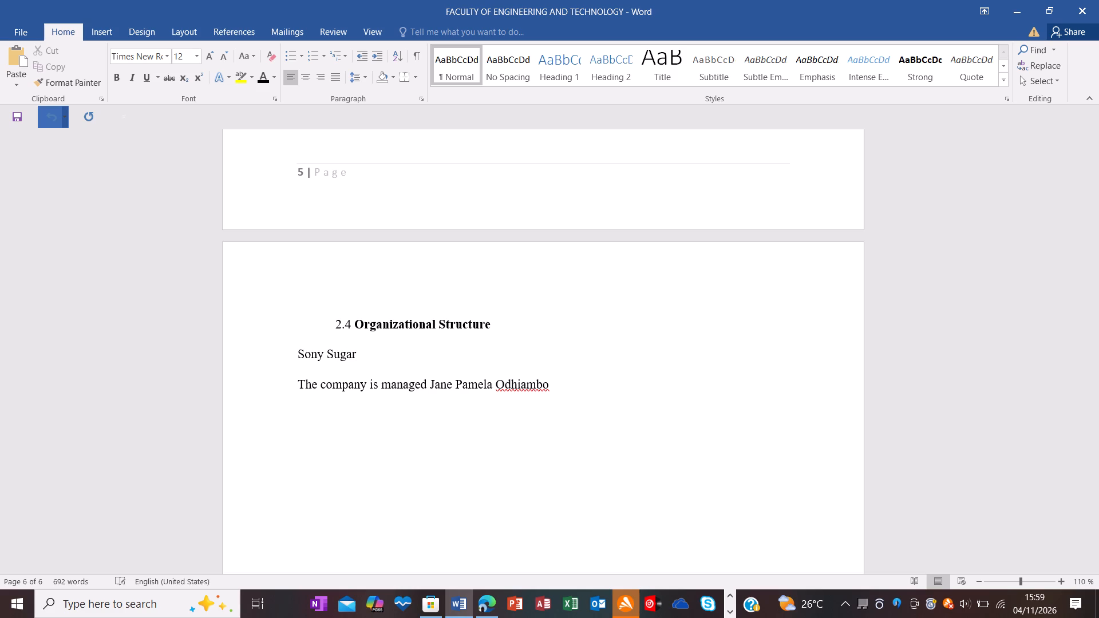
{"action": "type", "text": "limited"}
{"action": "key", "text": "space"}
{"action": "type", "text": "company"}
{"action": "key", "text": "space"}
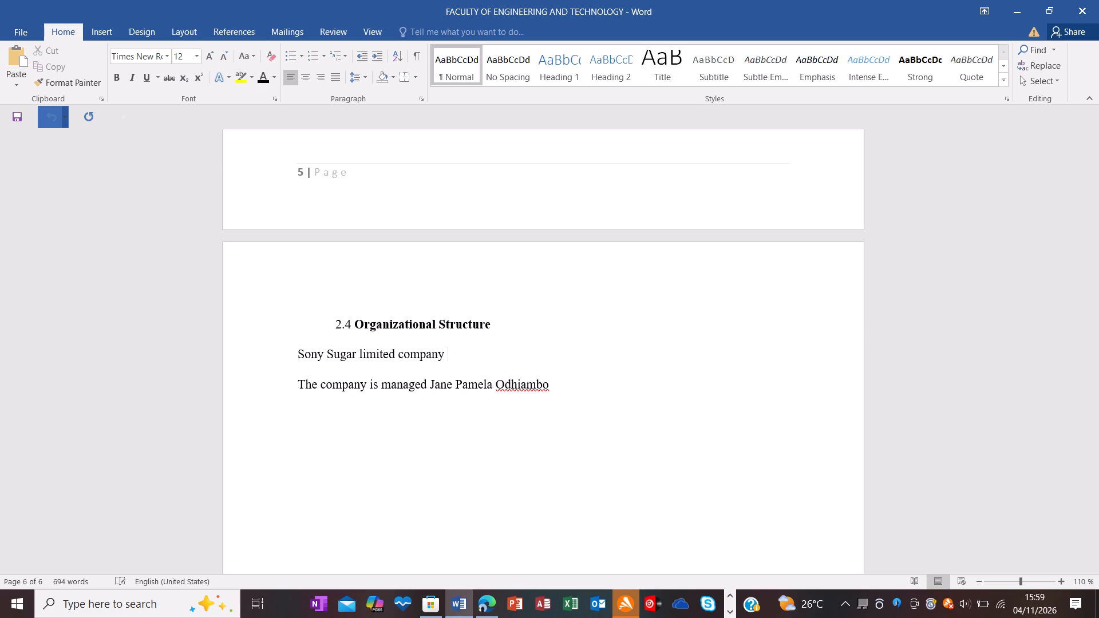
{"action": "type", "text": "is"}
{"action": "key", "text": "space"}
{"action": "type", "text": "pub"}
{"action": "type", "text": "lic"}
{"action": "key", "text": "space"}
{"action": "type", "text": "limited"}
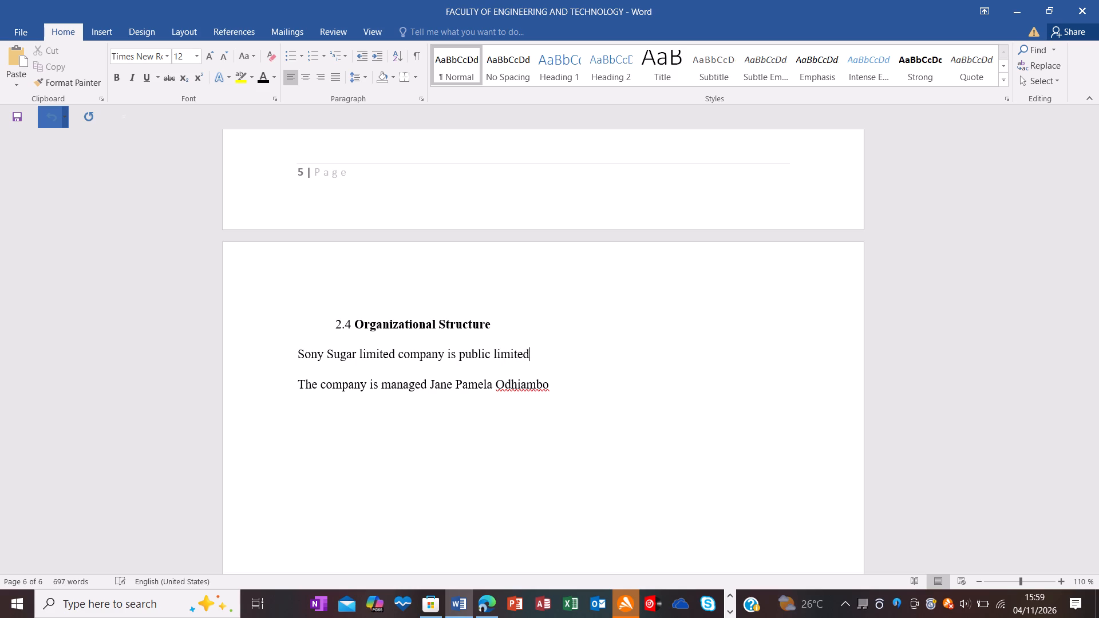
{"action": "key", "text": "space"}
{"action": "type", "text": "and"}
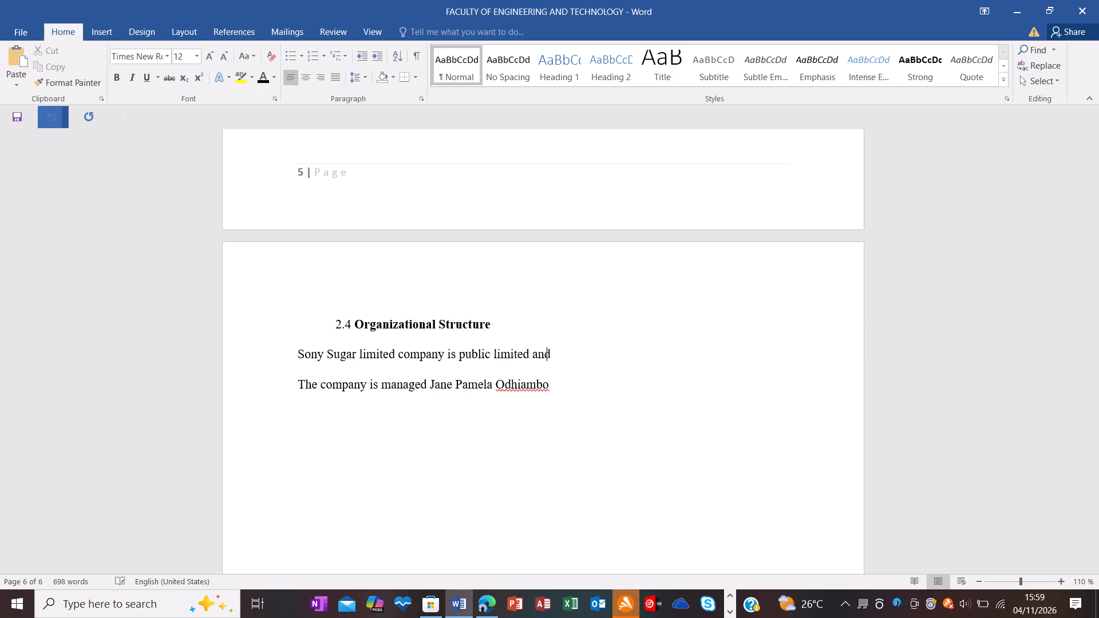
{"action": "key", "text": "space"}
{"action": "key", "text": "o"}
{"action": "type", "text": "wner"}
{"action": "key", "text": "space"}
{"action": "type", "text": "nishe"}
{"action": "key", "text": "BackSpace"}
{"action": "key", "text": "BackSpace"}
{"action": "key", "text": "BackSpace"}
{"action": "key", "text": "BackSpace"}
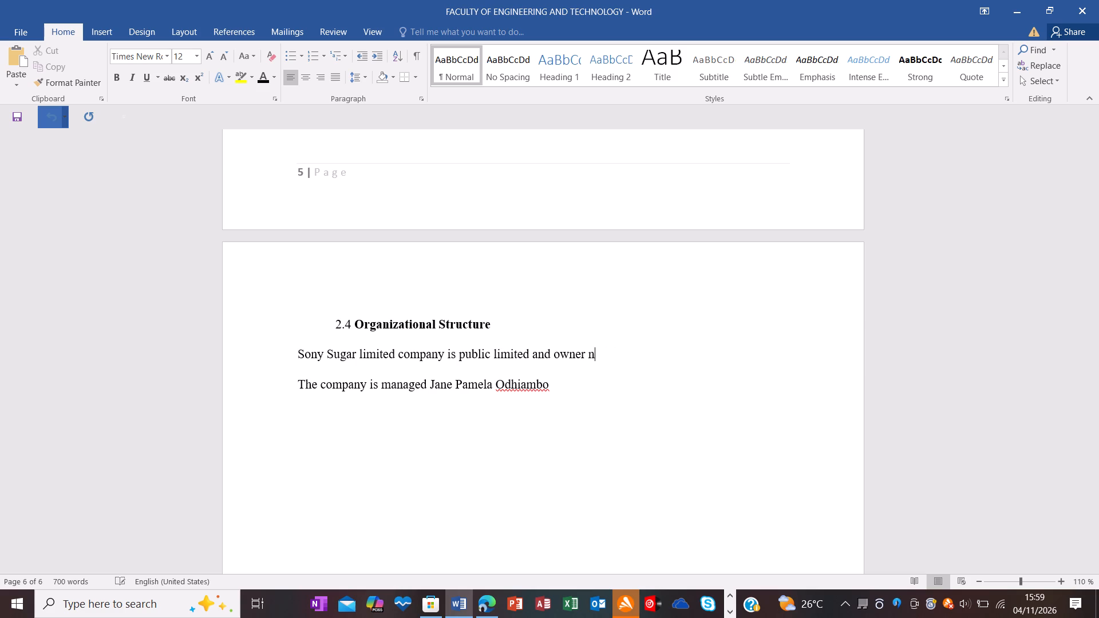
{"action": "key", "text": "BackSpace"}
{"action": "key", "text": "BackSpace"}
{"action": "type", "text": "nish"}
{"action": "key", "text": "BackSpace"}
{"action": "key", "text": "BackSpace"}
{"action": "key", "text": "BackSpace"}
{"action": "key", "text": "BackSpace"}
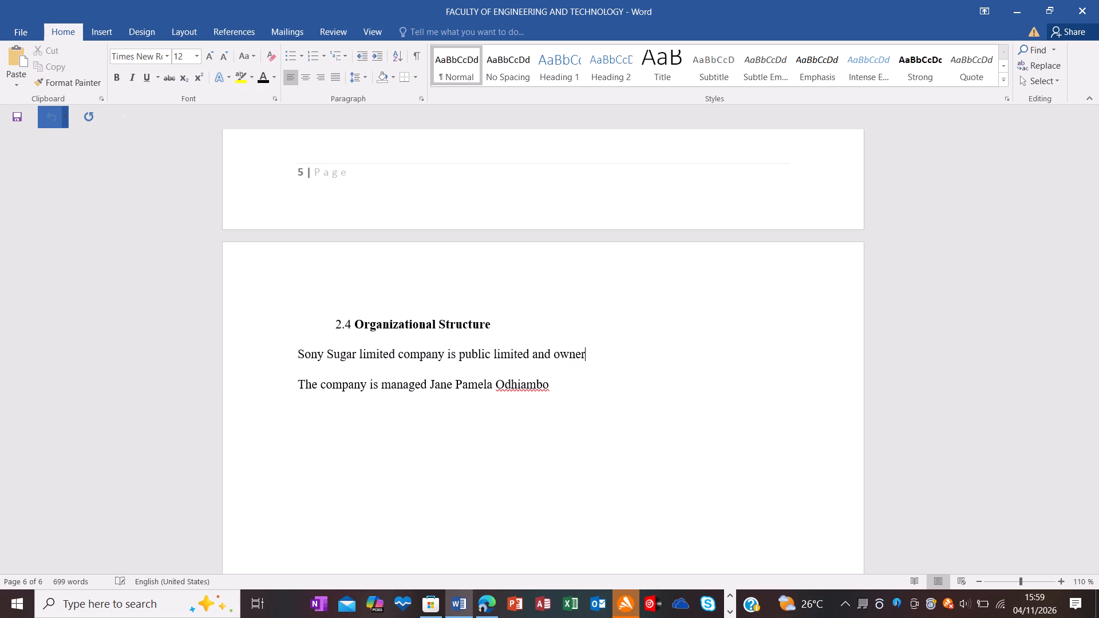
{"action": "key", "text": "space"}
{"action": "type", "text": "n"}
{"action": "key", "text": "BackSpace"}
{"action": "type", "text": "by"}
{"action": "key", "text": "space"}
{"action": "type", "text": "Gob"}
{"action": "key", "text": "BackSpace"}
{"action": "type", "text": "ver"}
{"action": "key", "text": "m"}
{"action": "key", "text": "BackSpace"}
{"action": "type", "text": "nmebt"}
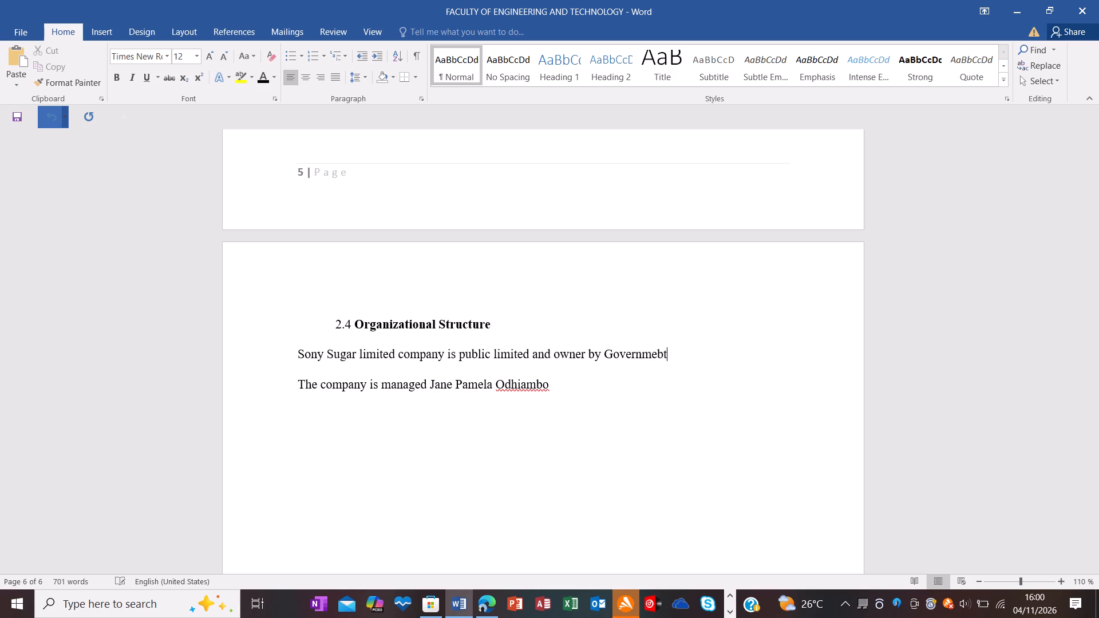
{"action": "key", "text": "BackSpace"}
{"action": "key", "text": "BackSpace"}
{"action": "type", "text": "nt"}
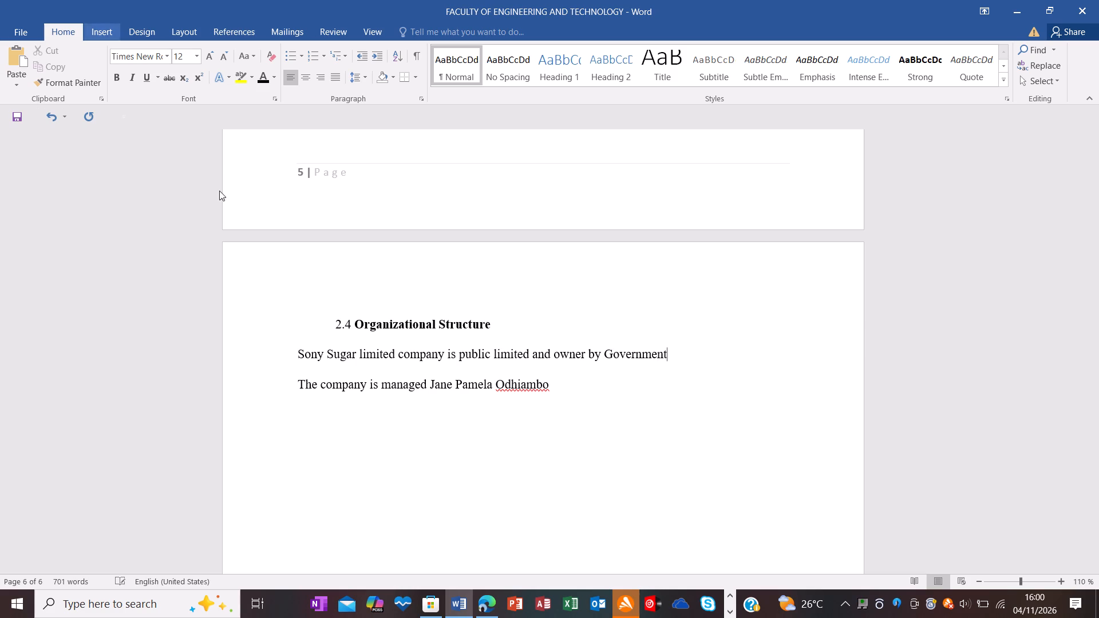
Run the spelling and grammar check on the report and ignore the flagged surname in the section 2.4 manager sentence.
{"action": "left_click", "coordinate": [521, 386]}
{"action": "left_click", "coordinate": [255, 34]}
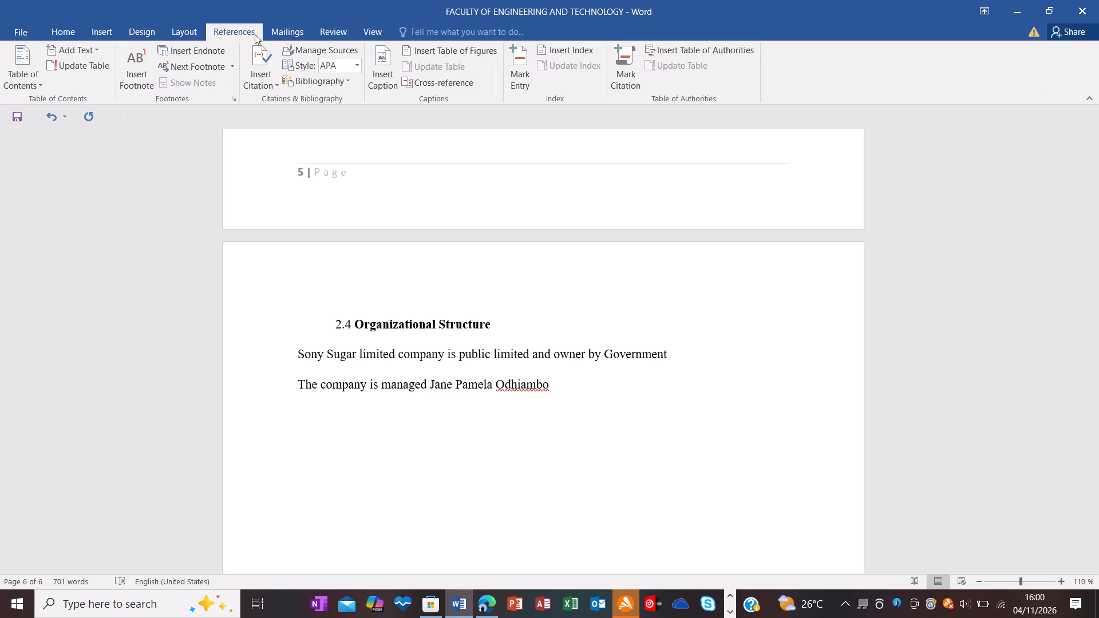
{"action": "left_click", "coordinate": [276, 26]}
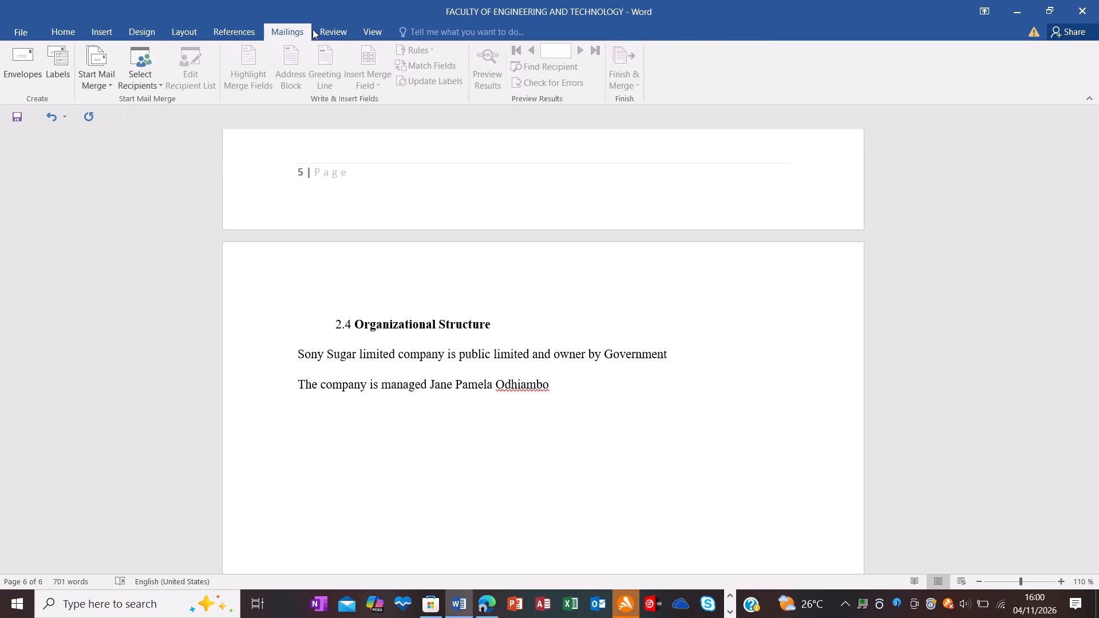
{"action": "left_click", "coordinate": [331, 31]}
{"action": "left_click", "coordinate": [24, 73]}
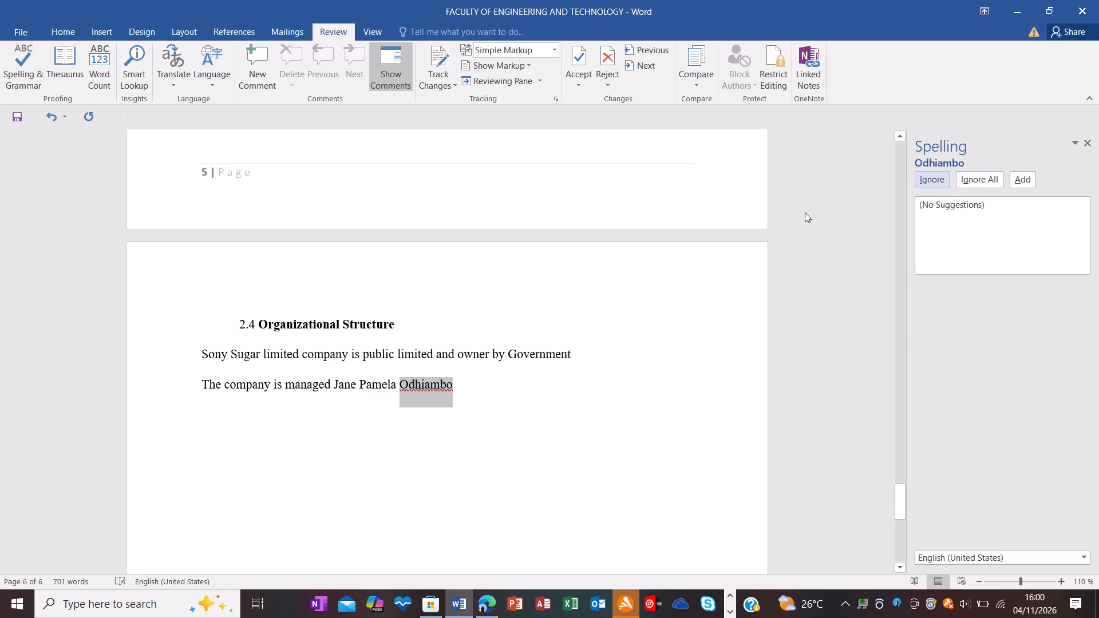
{"action": "left_click", "coordinate": [934, 180]}
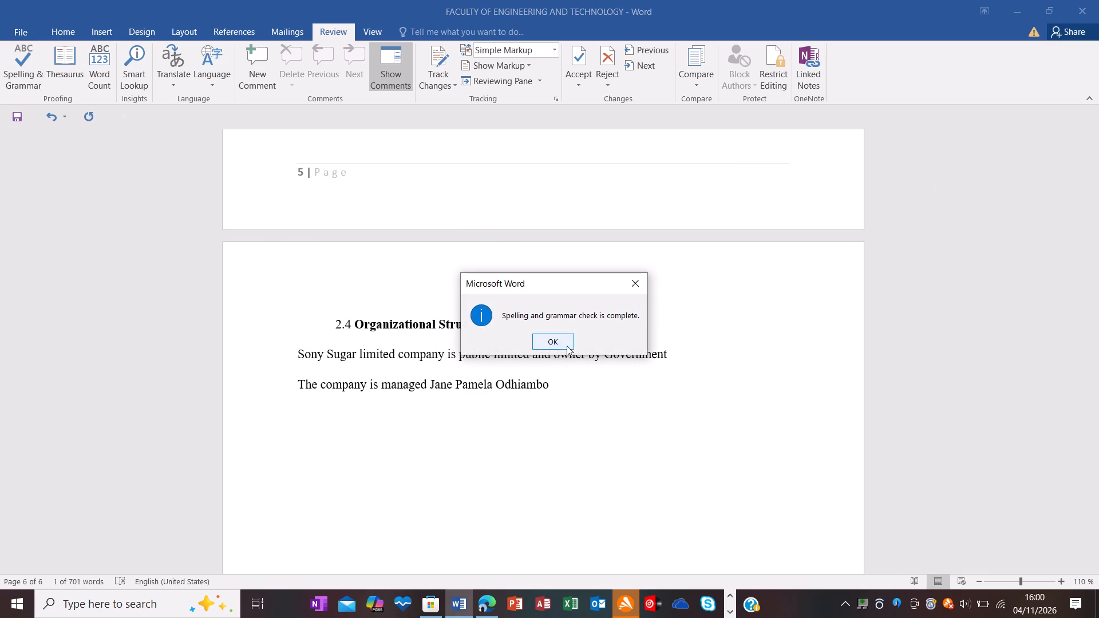
{"action": "left_click", "coordinate": [560, 342]}
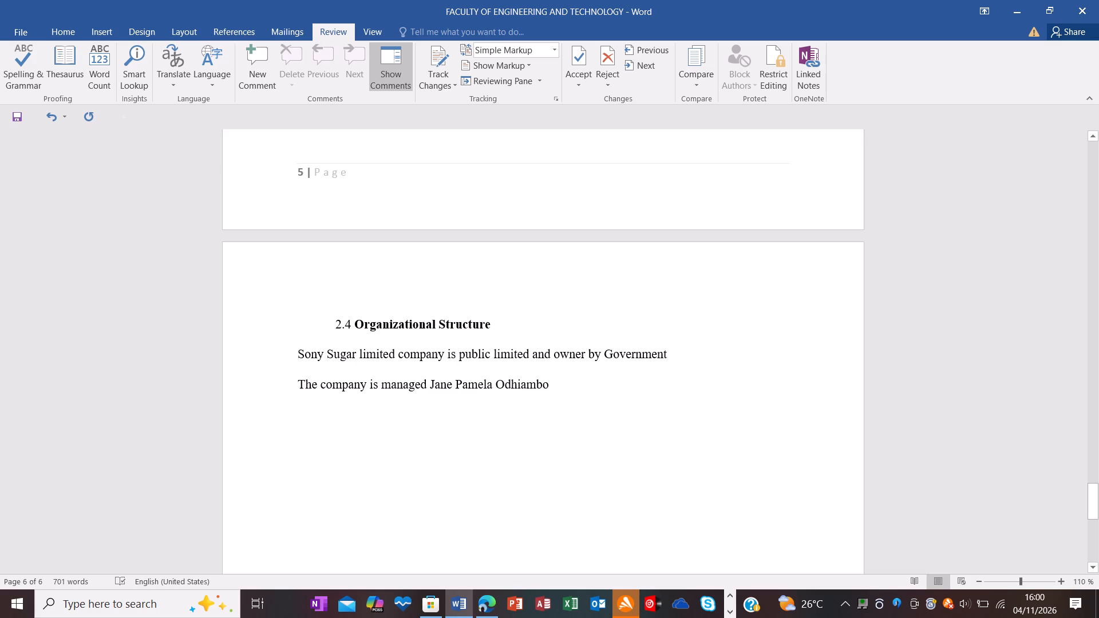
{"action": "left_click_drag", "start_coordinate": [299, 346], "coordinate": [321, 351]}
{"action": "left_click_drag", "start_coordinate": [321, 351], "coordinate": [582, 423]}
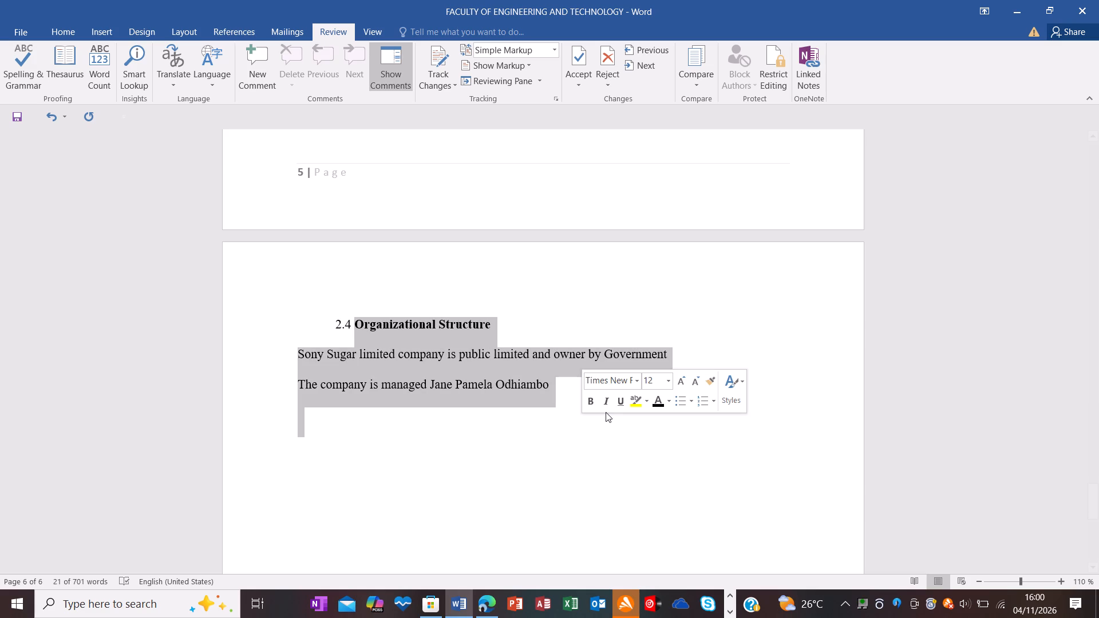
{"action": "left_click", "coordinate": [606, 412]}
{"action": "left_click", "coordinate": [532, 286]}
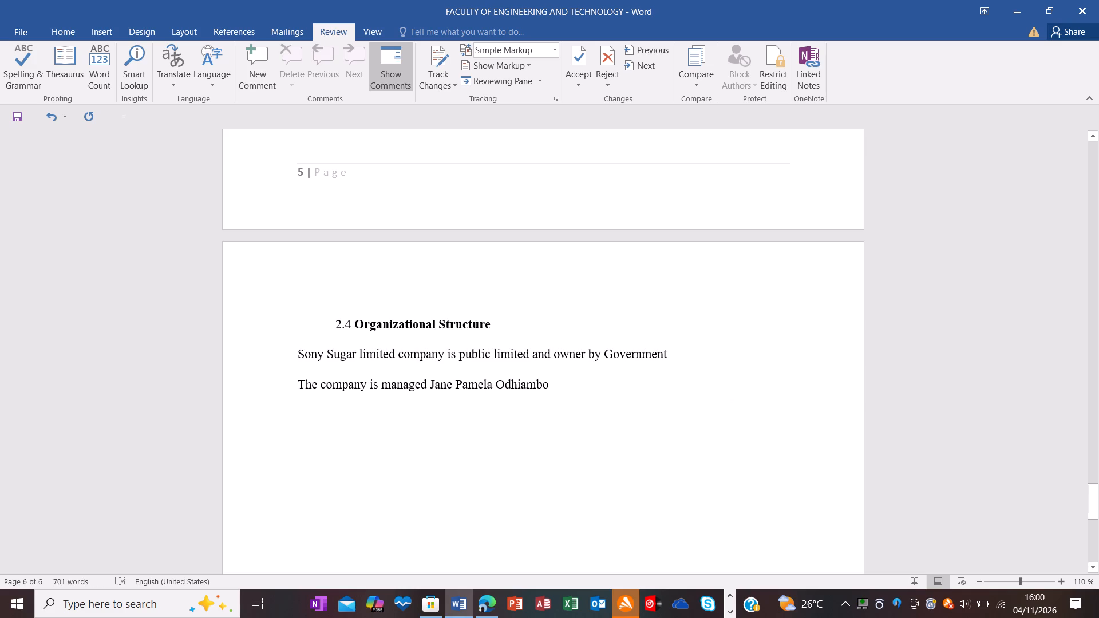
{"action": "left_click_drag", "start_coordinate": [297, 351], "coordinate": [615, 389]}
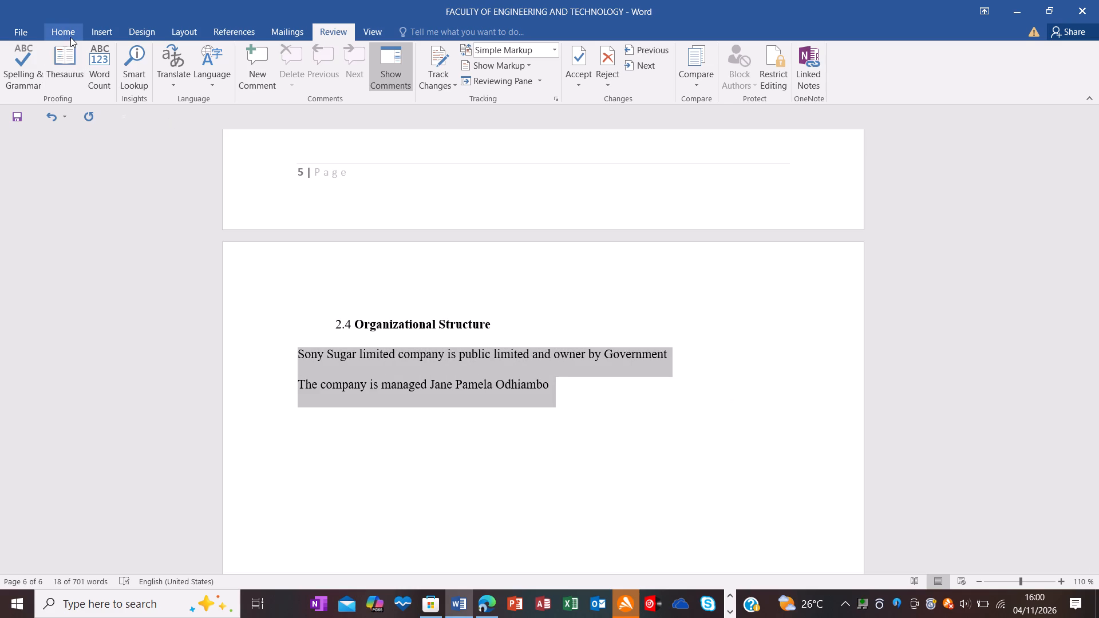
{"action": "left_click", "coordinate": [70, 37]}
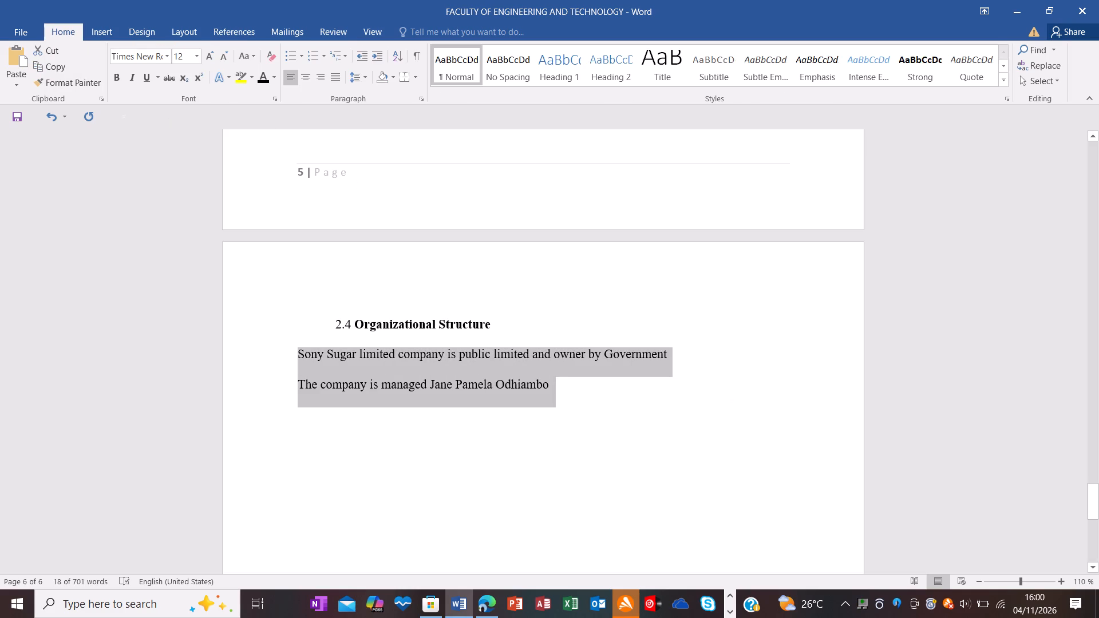
Add the heading "2.5 Customers and Beneficiaries" on a new line below the manager sentence, indented with spaces.
{"action": "left_click_drag", "start_coordinate": [646, 374], "coordinate": [646, 381]}
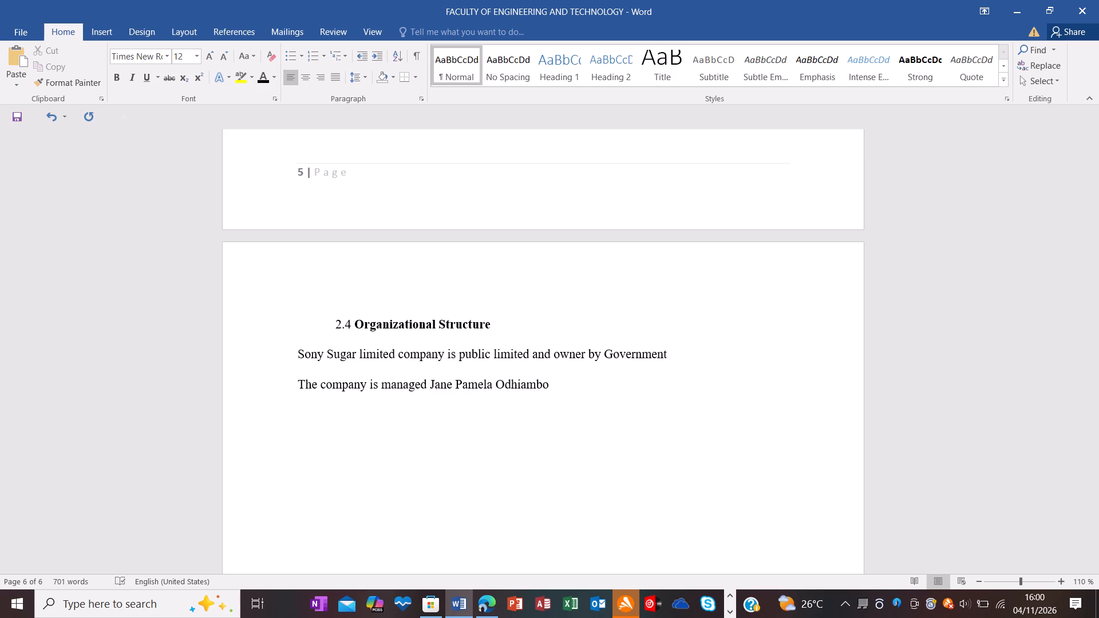
{"action": "scroll", "coordinate": [646, 381], "scroll_direction": "down", "scroll_amount": 2}
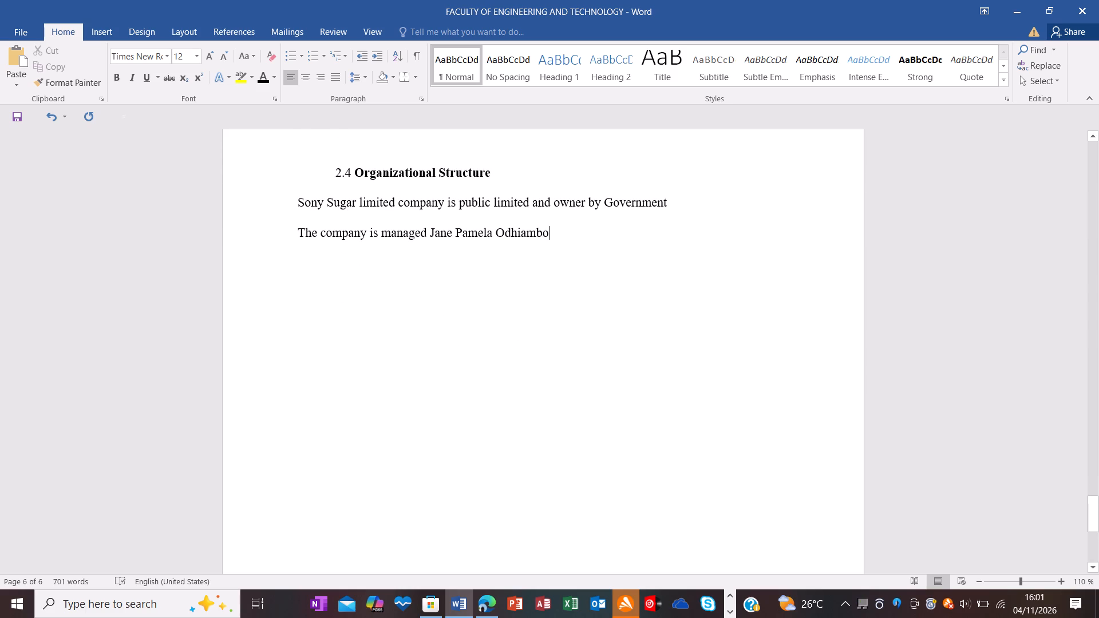
{"action": "key", "text": "Return"}
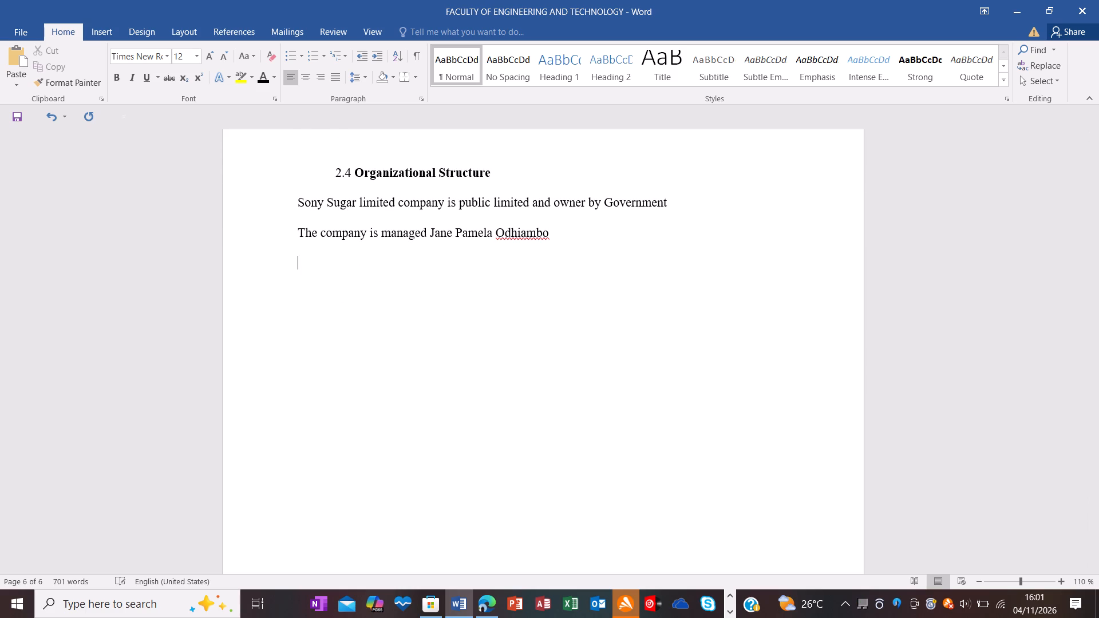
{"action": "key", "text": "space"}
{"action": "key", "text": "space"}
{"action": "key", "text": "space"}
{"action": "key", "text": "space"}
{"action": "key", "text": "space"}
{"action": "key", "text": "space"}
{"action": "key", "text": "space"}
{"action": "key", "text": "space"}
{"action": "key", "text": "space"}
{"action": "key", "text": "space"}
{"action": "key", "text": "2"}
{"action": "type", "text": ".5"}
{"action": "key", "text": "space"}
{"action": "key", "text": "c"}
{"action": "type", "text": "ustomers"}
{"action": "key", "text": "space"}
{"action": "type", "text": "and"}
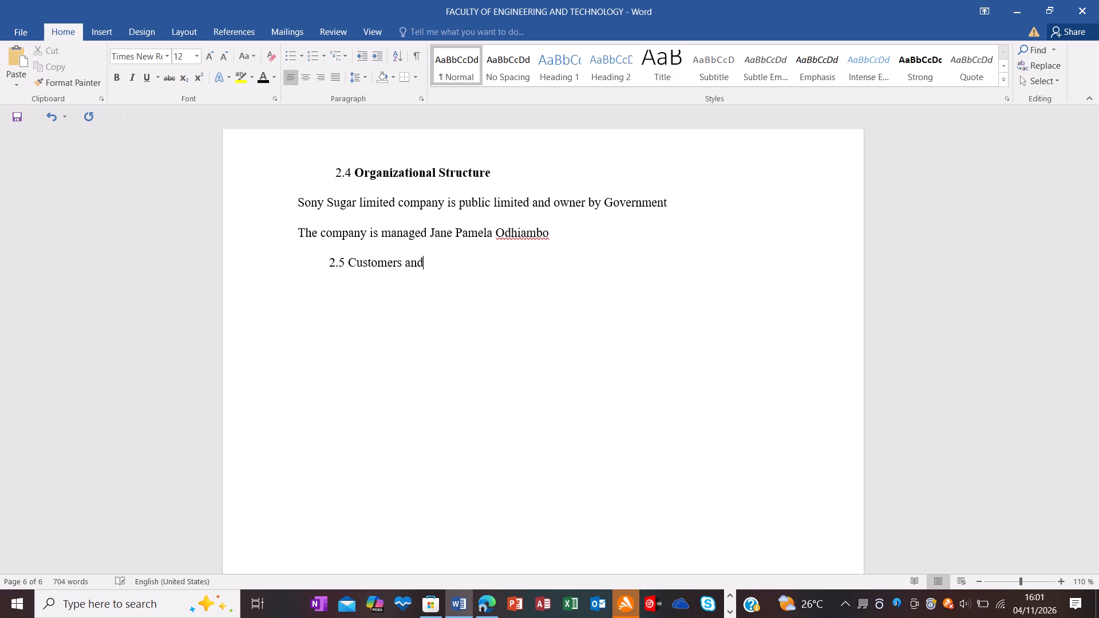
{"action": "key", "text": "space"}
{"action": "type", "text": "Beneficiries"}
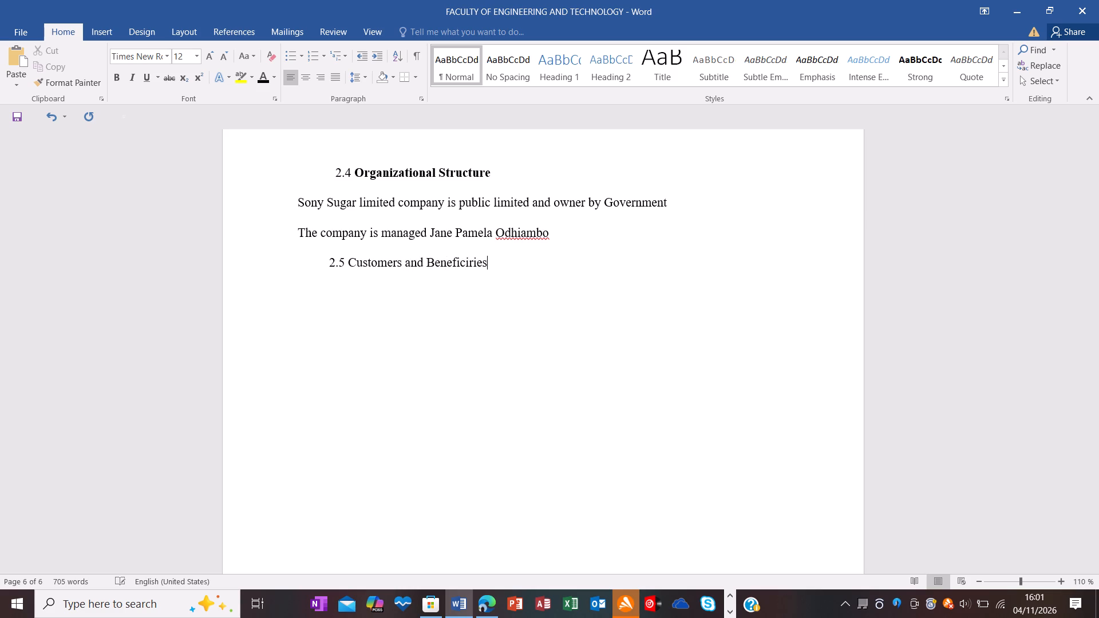
{"action": "left_click", "coordinate": [468, 263]}
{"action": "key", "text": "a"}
Make the words "Customers and Beneficiaries" in the 2.5 heading bold, excluding the section number.
{"action": "left_click_drag", "start_coordinate": [345, 260], "coordinate": [491, 284]}
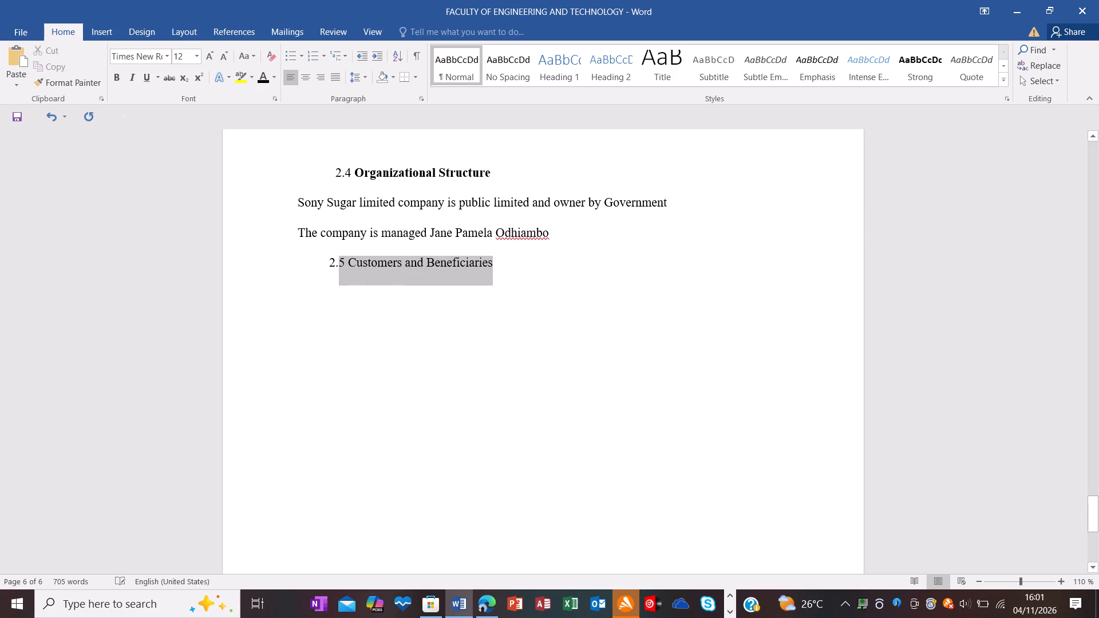
{"action": "left_click_drag", "start_coordinate": [491, 284], "coordinate": [507, 284]}
{"action": "left_click", "coordinate": [487, 327]}
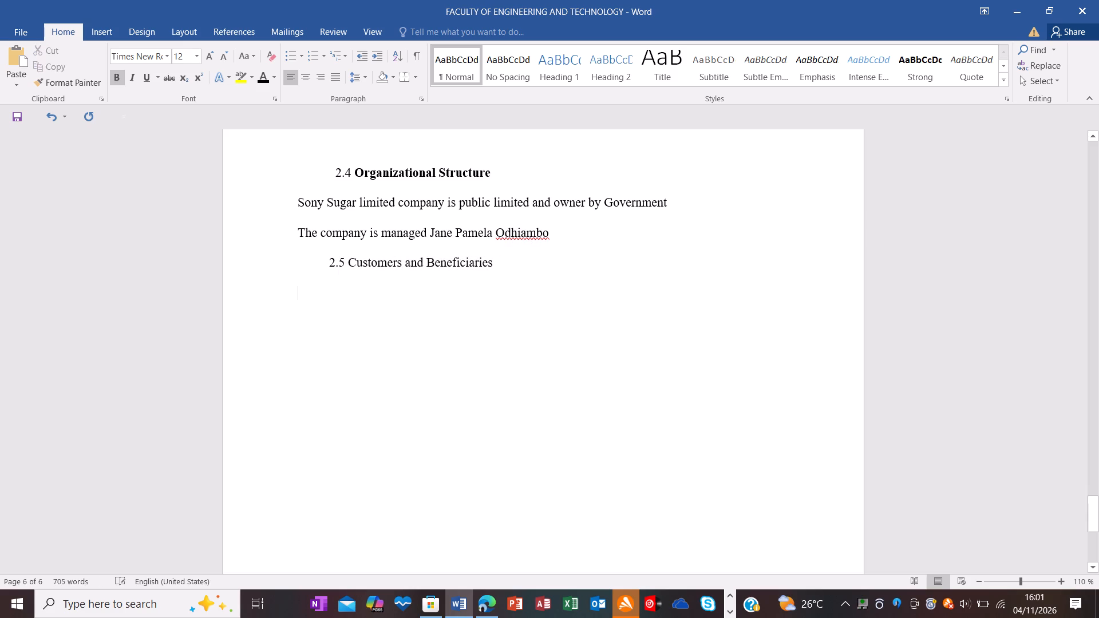
{"action": "left_click_drag", "start_coordinate": [349, 263], "coordinate": [471, 262]}
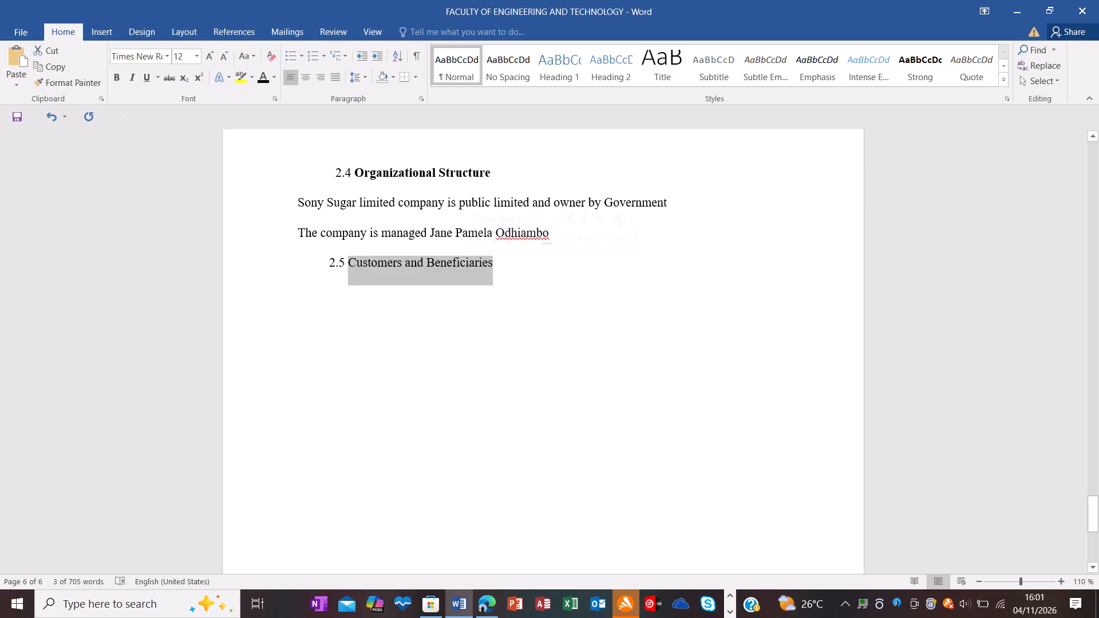
{"action": "left_click", "coordinate": [122, 73]}
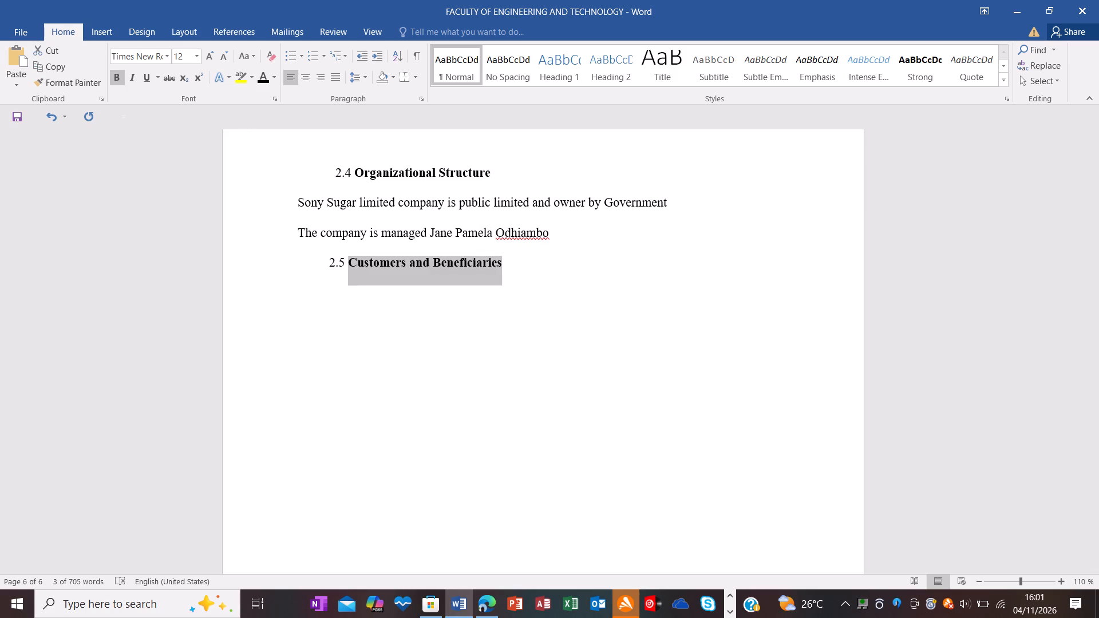
{"action": "left_click", "coordinate": [535, 291]}
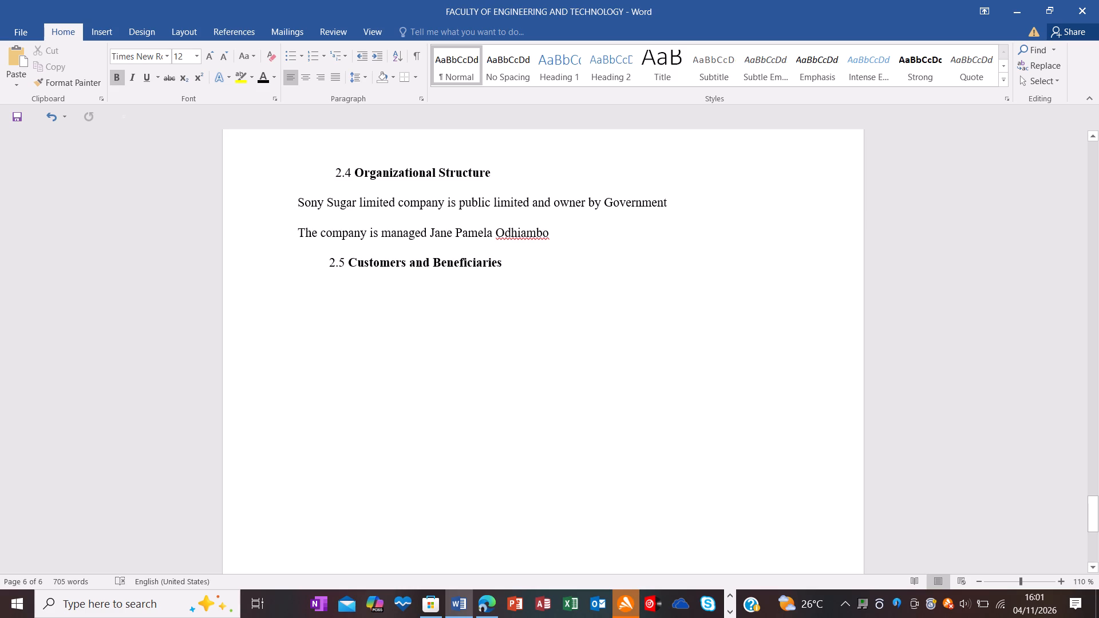
Switch to Google Chrome.
{"action": "left_click", "coordinate": [730, 613]}
{"action": "left_click", "coordinate": [596, 616]}
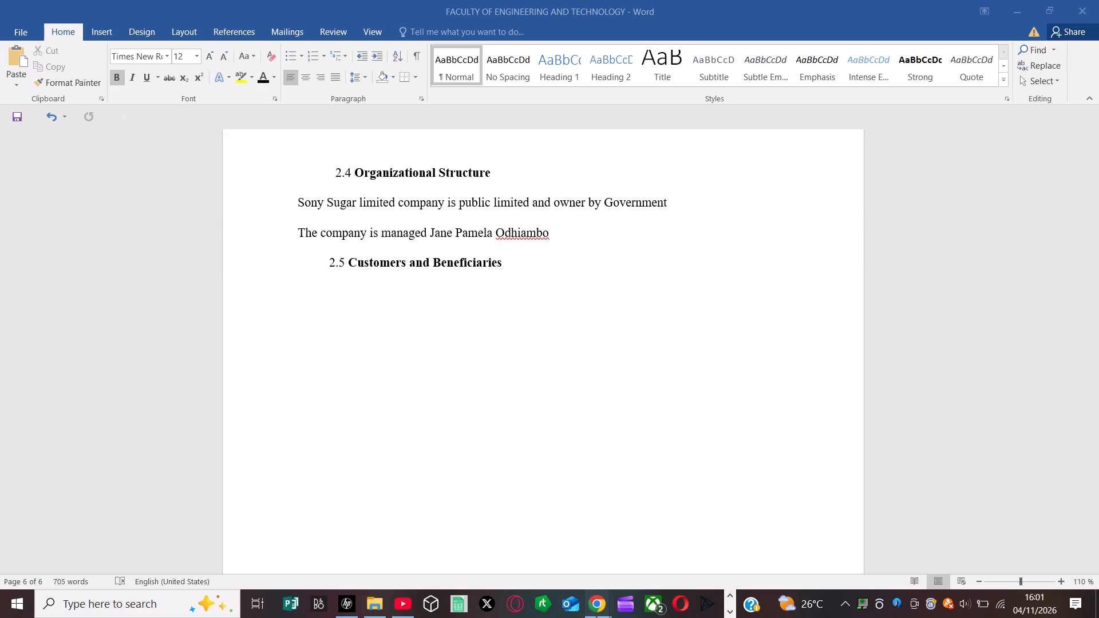
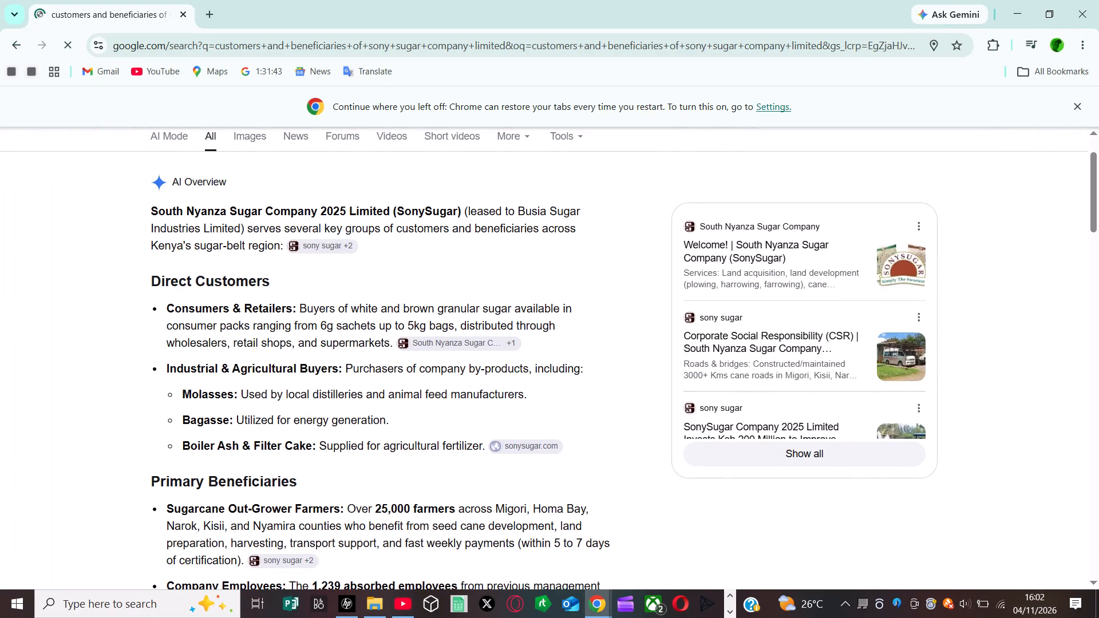
Examine the search overview of Sony Sugar's direct customers and primary beneficiaries for content for section 2.5.
{"action": "scroll", "coordinate": [438, 365], "scroll_direction": "down", "scroll_amount": 1}
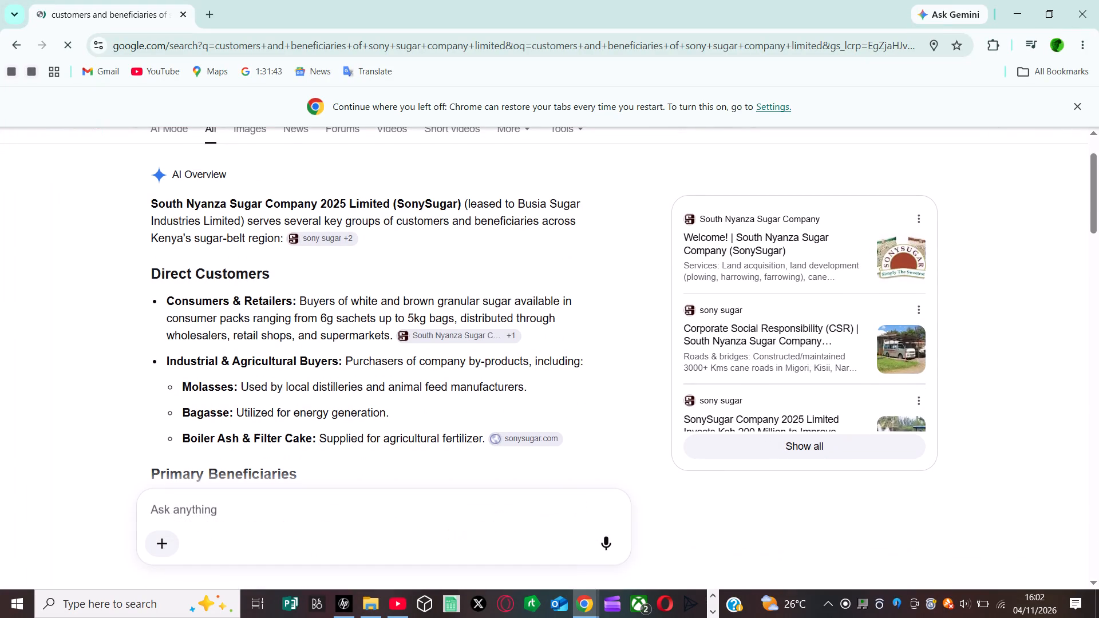
{"action": "scroll", "coordinate": [438, 365], "scroll_direction": "down", "scroll_amount": 4}
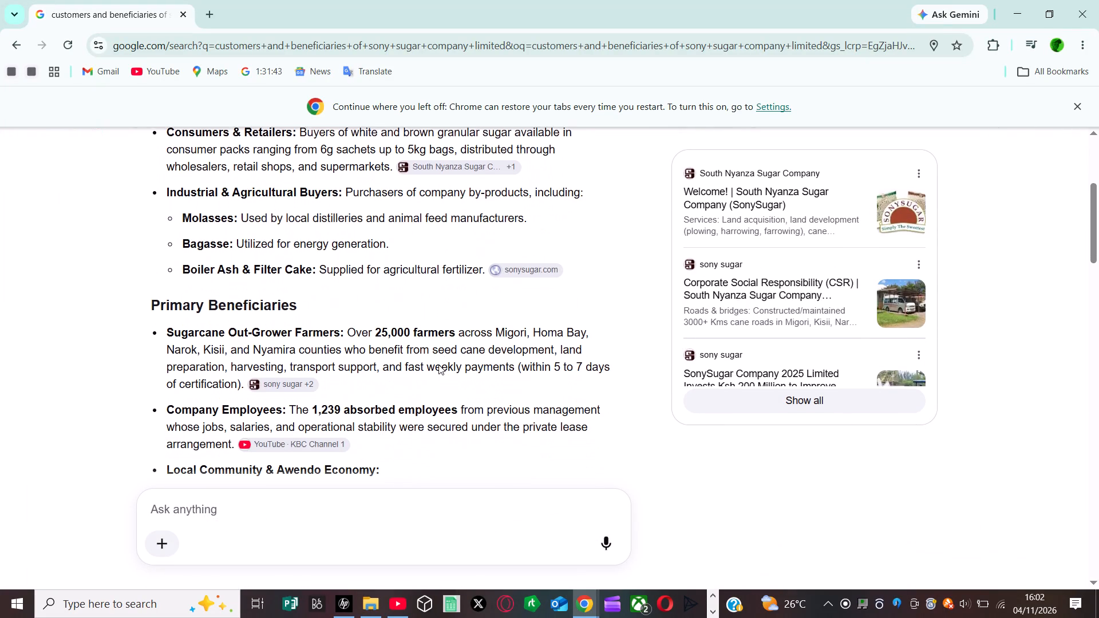
{"action": "scroll", "coordinate": [438, 365], "scroll_direction": "down", "scroll_amount": 3}
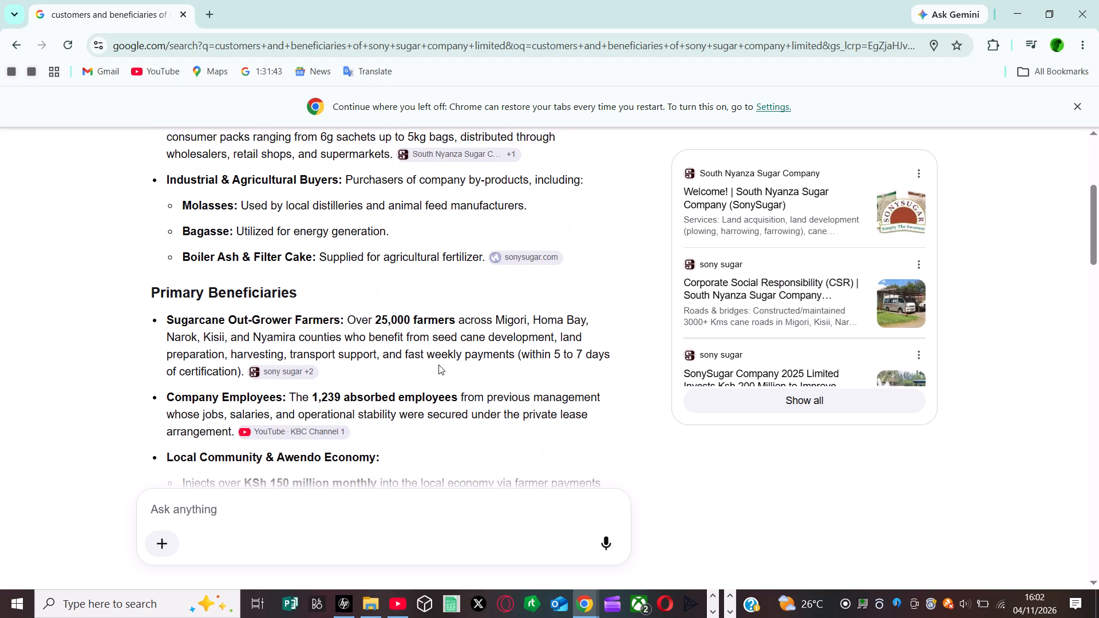
{"action": "scroll", "coordinate": [438, 365], "scroll_direction": "down", "scroll_amount": 1}
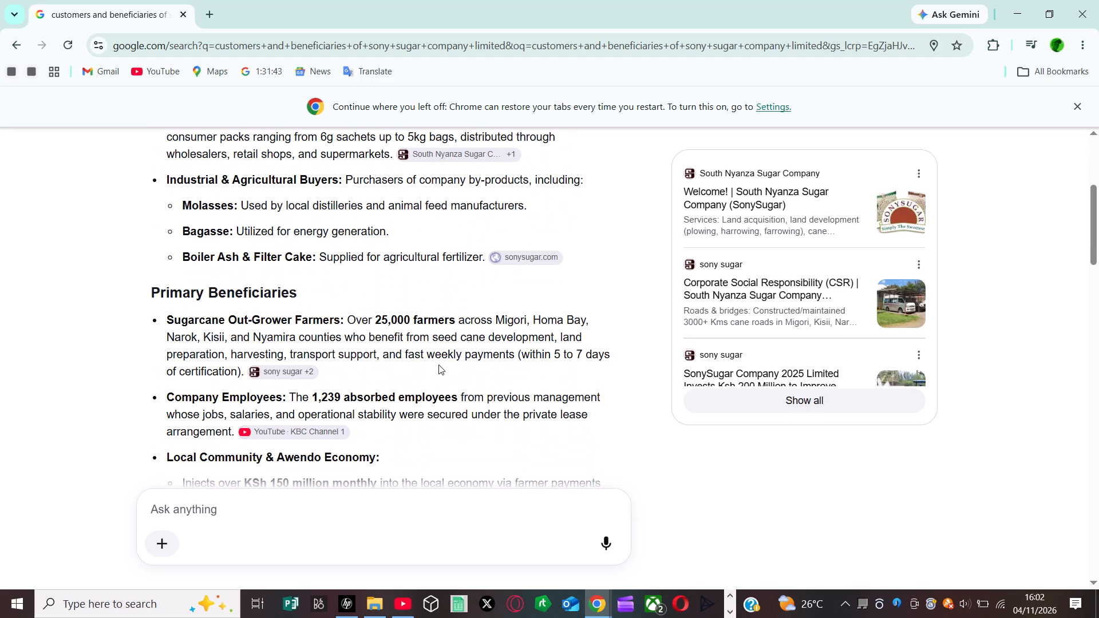
{"action": "scroll", "coordinate": [438, 365], "scroll_direction": "down", "scroll_amount": 2}
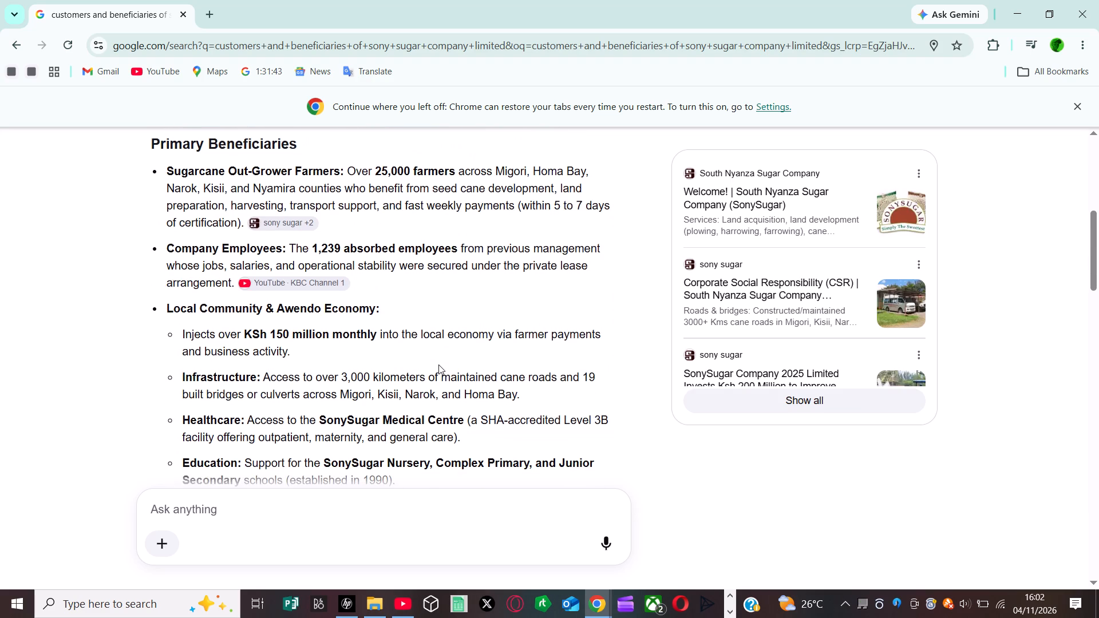
{"action": "scroll", "coordinate": [438, 365], "scroll_direction": "down", "scroll_amount": 4}
{"action": "scroll", "coordinate": [438, 365], "scroll_direction": "up", "scroll_amount": 1}
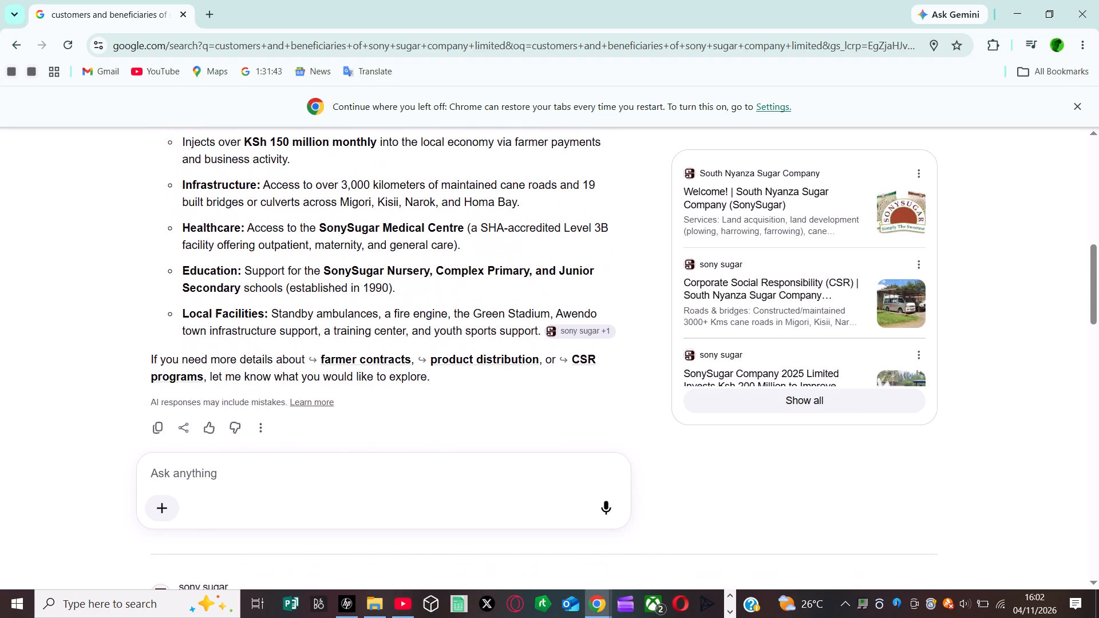
{"action": "scroll", "coordinate": [438, 365], "scroll_direction": "up", "scroll_amount": 4}
{"action": "scroll", "coordinate": [438, 365], "scroll_direction": "down", "scroll_amount": 1}
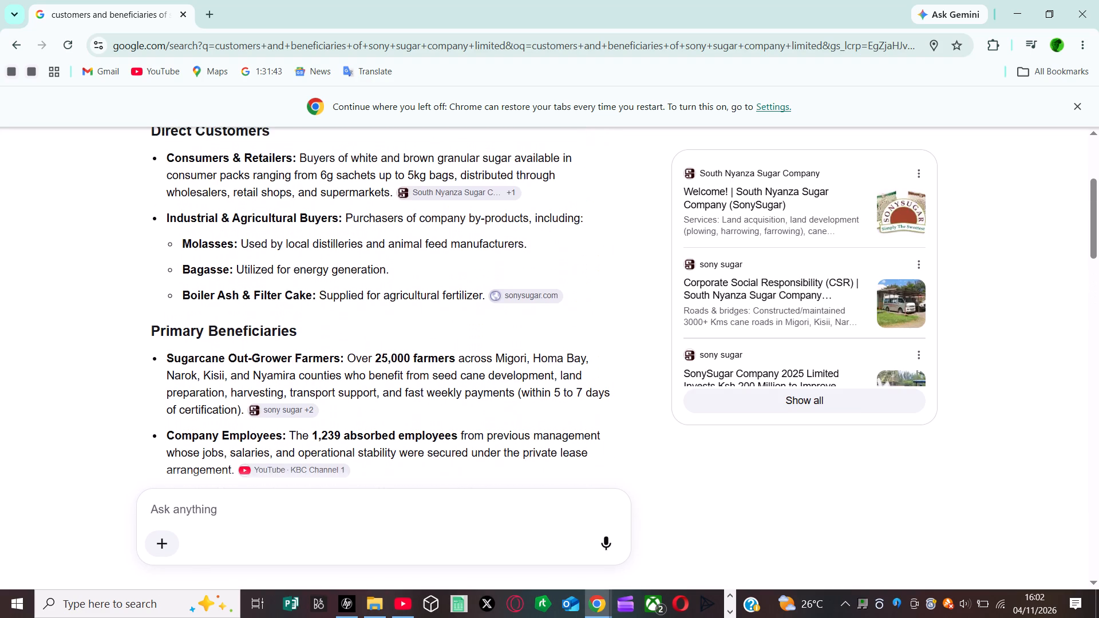
{"action": "scroll", "coordinate": [438, 365], "scroll_direction": "down", "scroll_amount": 1}
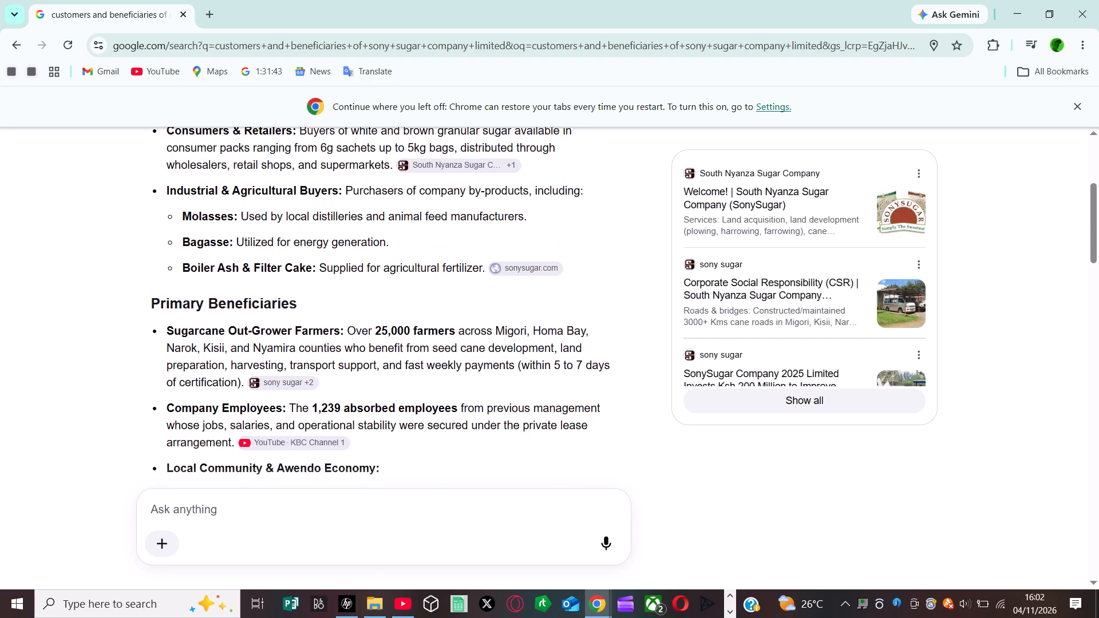
{"action": "scroll", "coordinate": [438, 365], "scroll_direction": "down", "scroll_amount": 3}
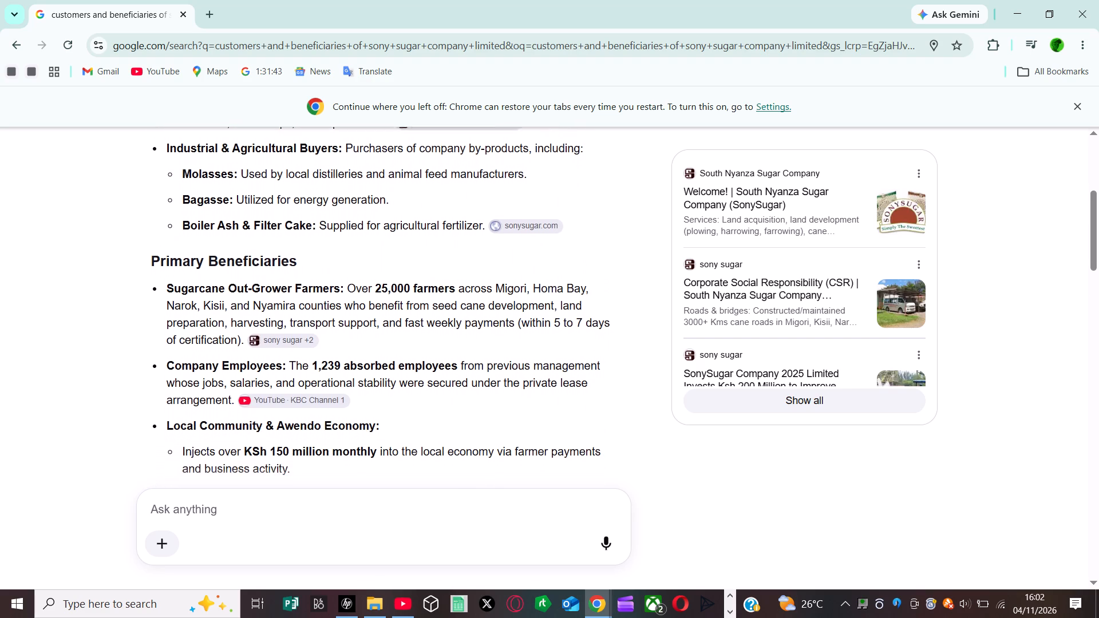
{"action": "scroll", "coordinate": [438, 365], "scroll_direction": "down", "scroll_amount": 1}
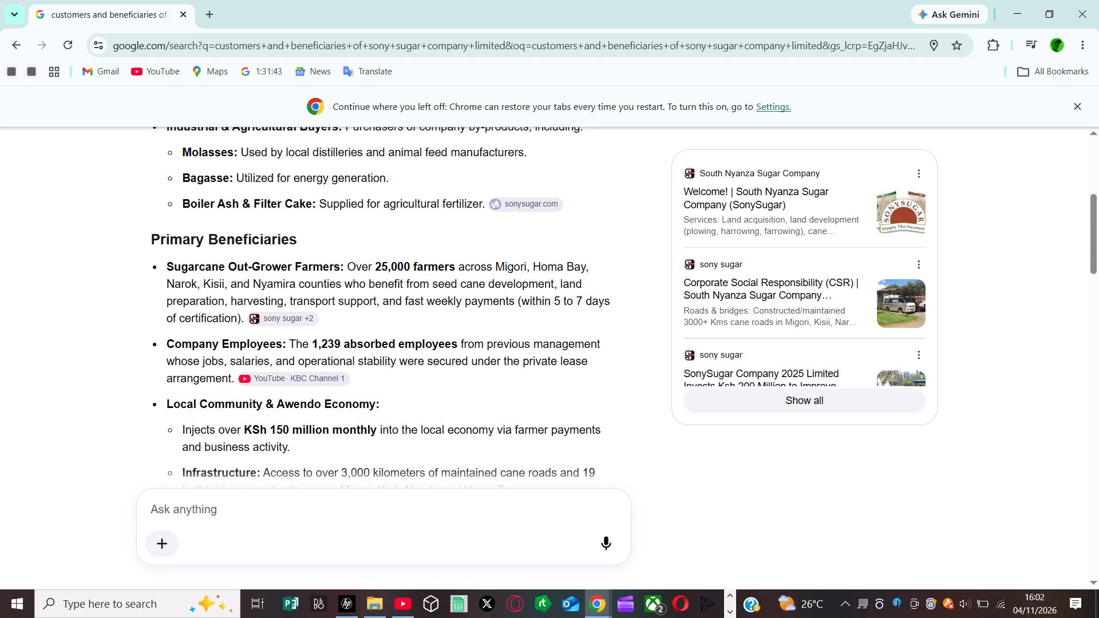
{"action": "scroll", "coordinate": [438, 365], "scroll_direction": "down", "scroll_amount": 2}
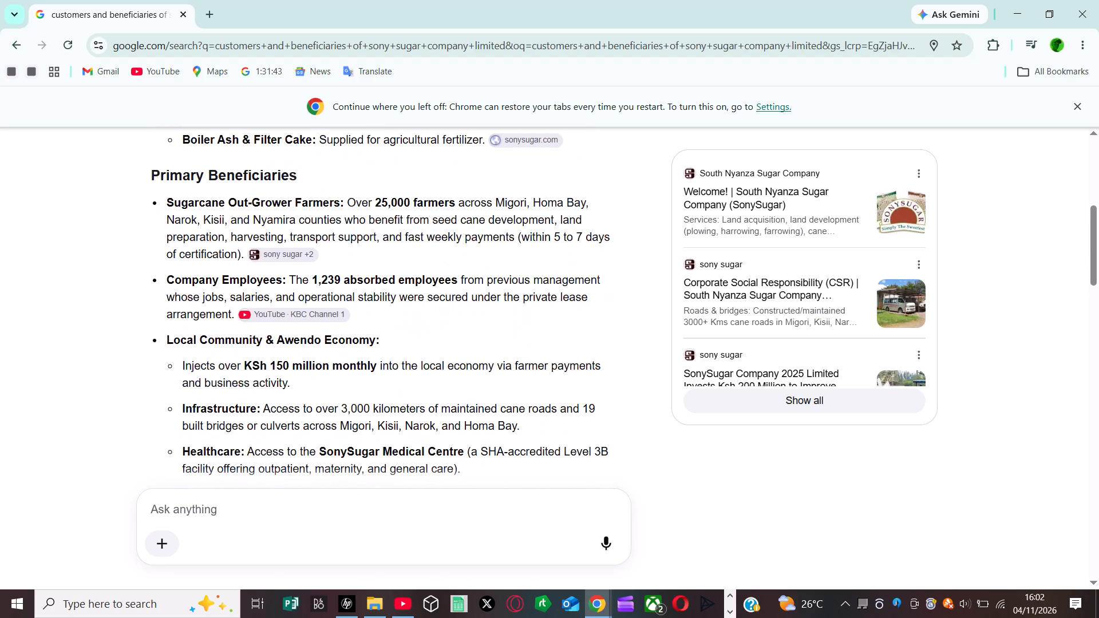
Copy the whole "Sugarcane Out-Grower Farmers" bullet under Primary Beneficiaries, from its bold label through "of certification).".
{"action": "left_click_drag", "start_coordinate": [176, 200], "coordinate": [278, 215]}
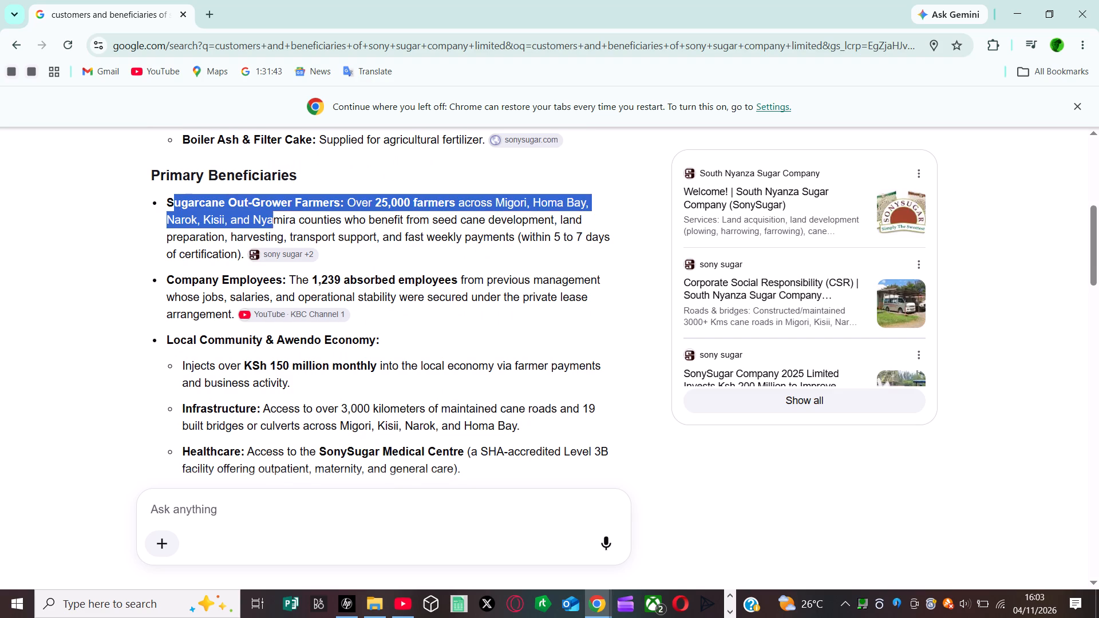
{"action": "left_click_drag", "start_coordinate": [278, 215], "coordinate": [311, 220]}
{"action": "left_click", "coordinate": [154, 244]}
{"action": "left_click_drag", "start_coordinate": [163, 199], "coordinate": [185, 199]}
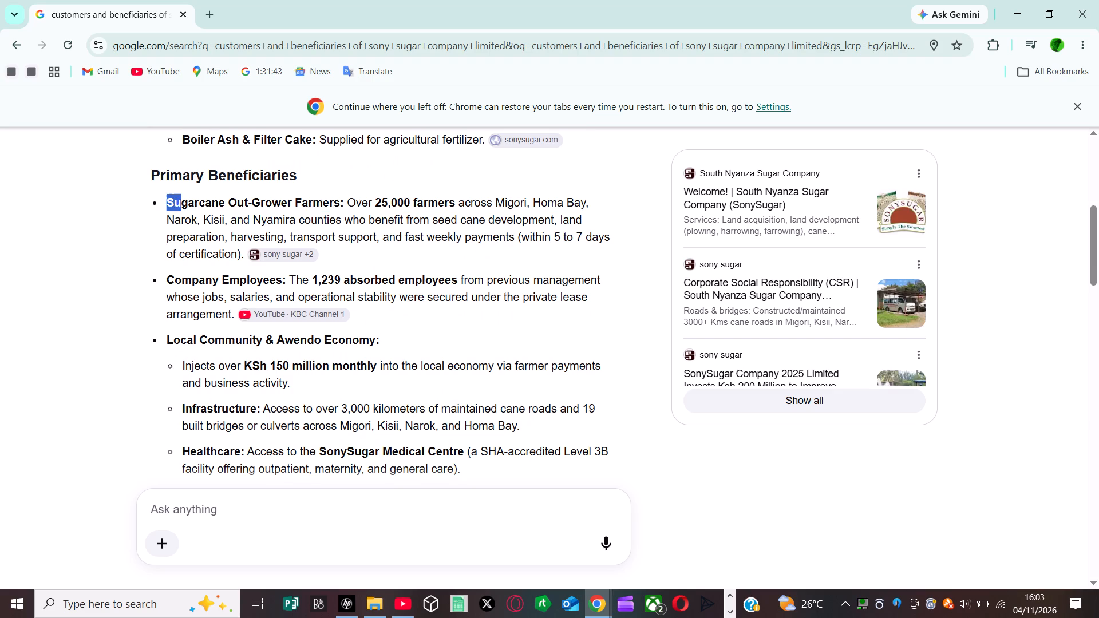
{"action": "left_click_drag", "start_coordinate": [185, 199], "coordinate": [611, 235]}
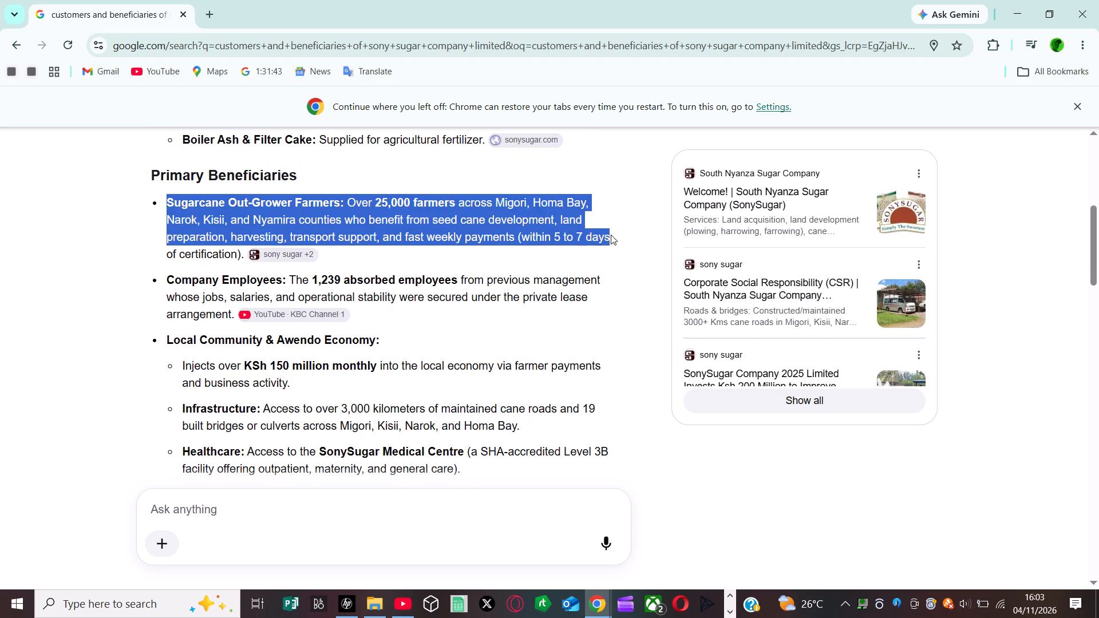
{"action": "left_click_drag", "start_coordinate": [611, 235], "coordinate": [599, 262]}
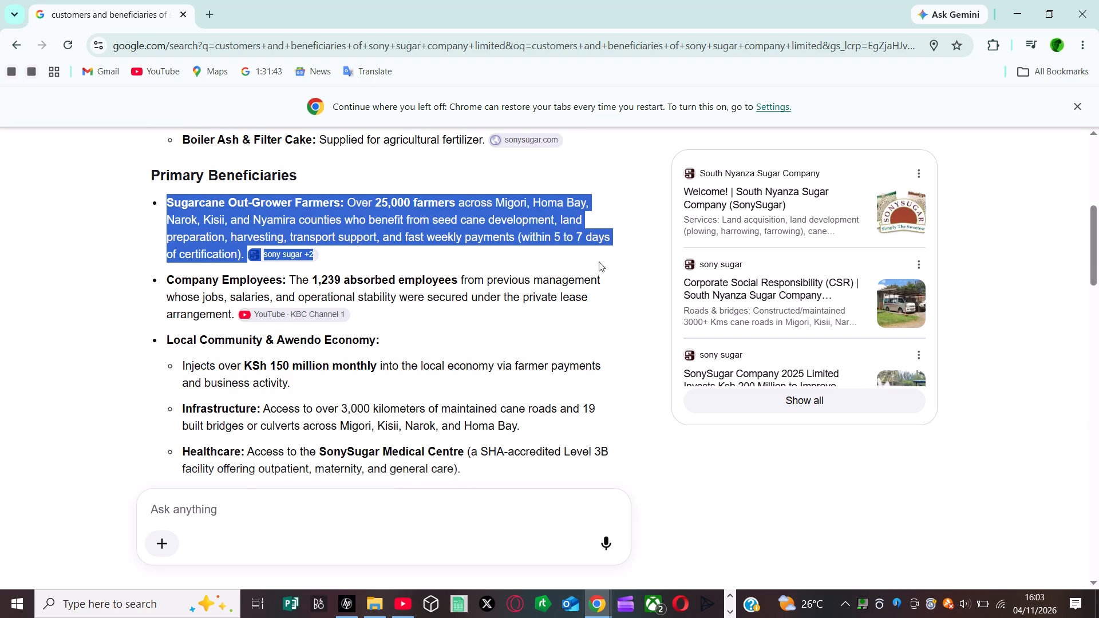
{"action": "left_click_drag", "start_coordinate": [599, 262], "coordinate": [246, 258]}
{"action": "right_click", "coordinate": [246, 258]}
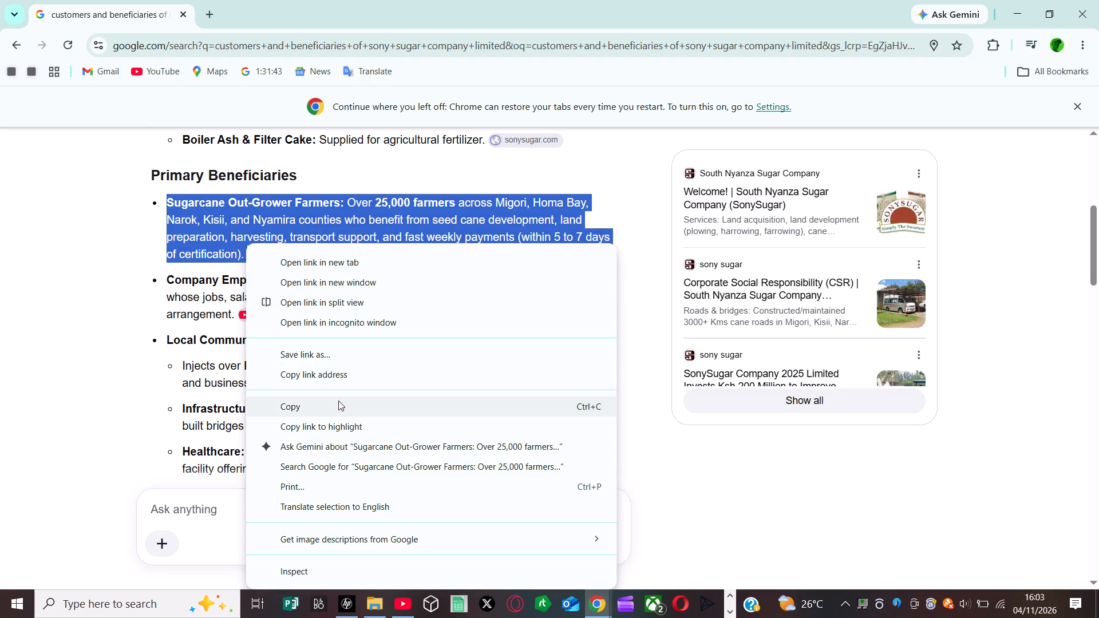
{"action": "left_click", "coordinate": [339, 402]}
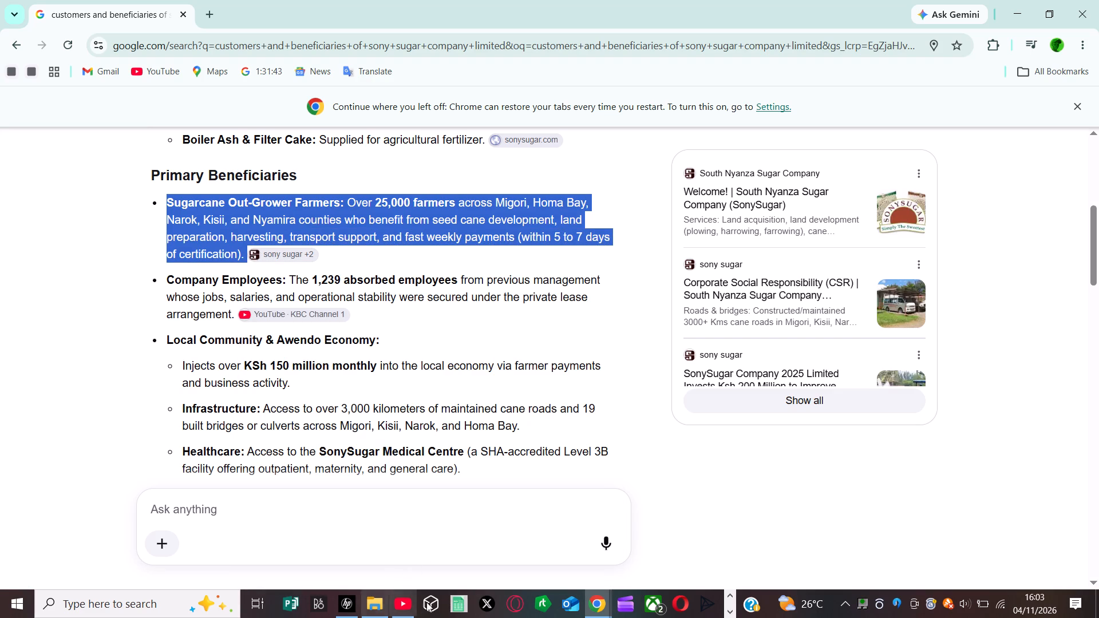
Switch to the Word report and paste the copied out-grower farmers text on the empty line below the 2.5 heading.
{"action": "left_click", "coordinate": [731, 596]}
{"action": "left_click", "coordinate": [457, 611]}
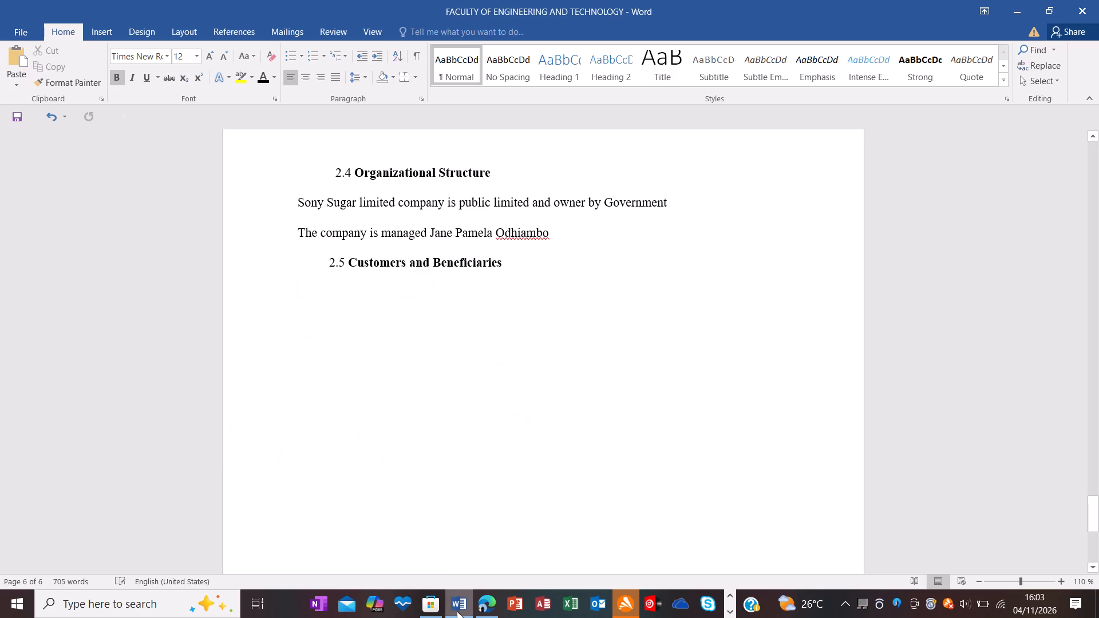
{"action": "left_click", "coordinate": [329, 298]}
{"action": "key", "text": "v"}
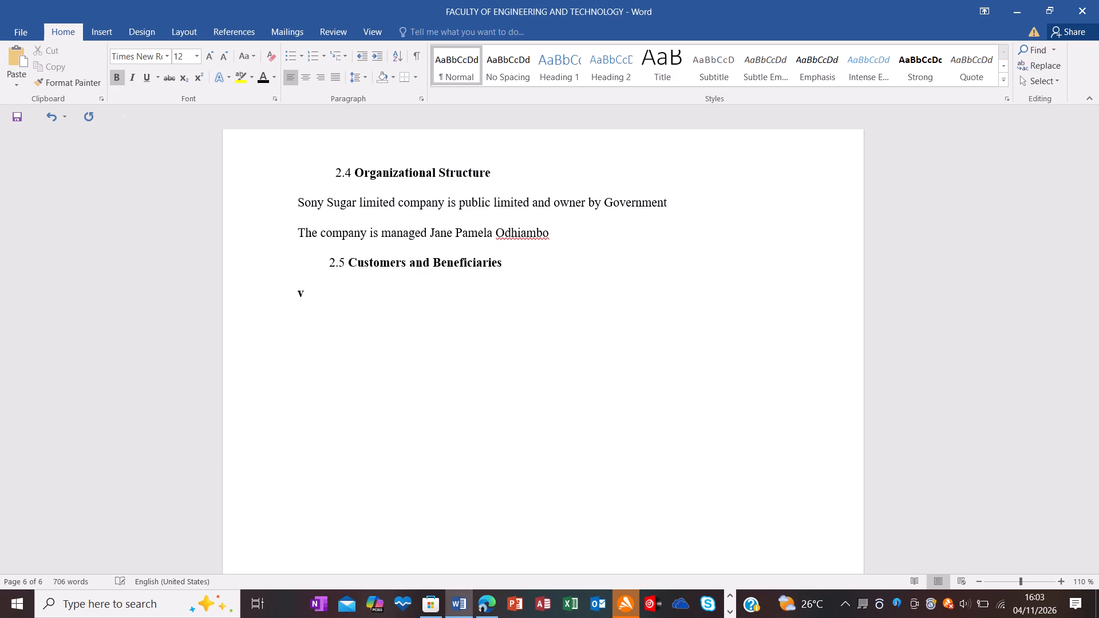
{"action": "key", "text": "BackSpace"}
{"action": "key", "text": "ctrl+v"}
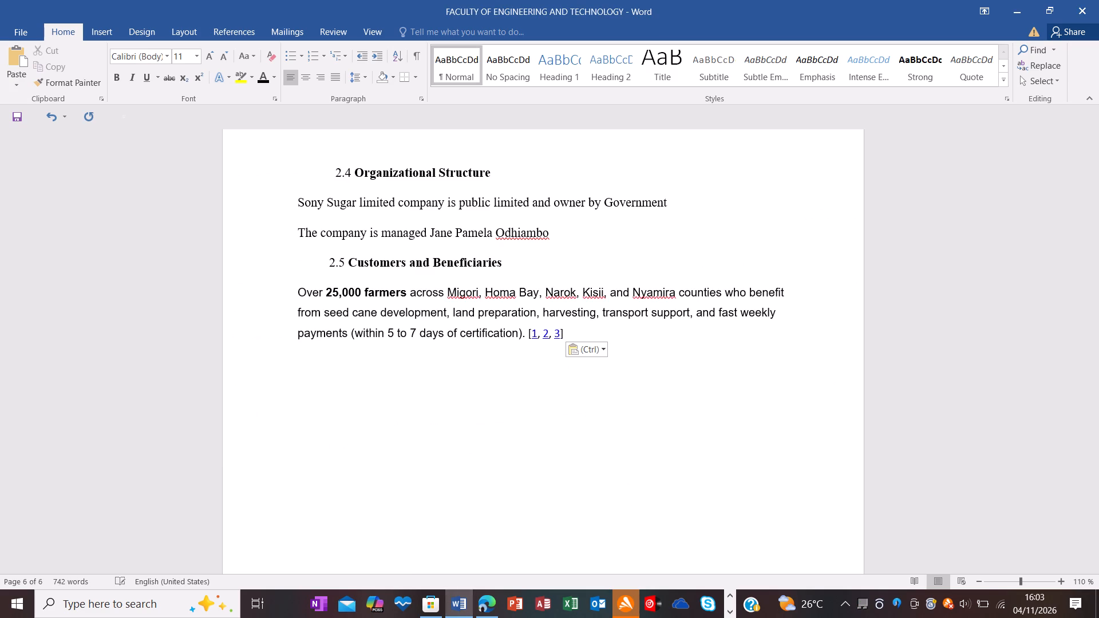
Delete the bracketed citation links at the end of the pasted farmers paragraph, ending it at "certification).".
{"action": "key", "text": "BackSpace"}
{"action": "key", "text": "BackSpace"}
{"action": "key", "text": "BackSpace"}
{"action": "key", "text": "BackSpace"}
{"action": "key", "text": "BackSpace"}
{"action": "key", "text": "BackSpace"}
{"action": "key", "text": "BackSpace"}
{"action": "key", "text": "BackSpace"}
{"action": "key", "text": "BackSpace"}
{"action": "key", "text": "BackSpace"}
{"action": "key", "text": "BackSpace"}
{"action": "key", "text": "BackSpace"}
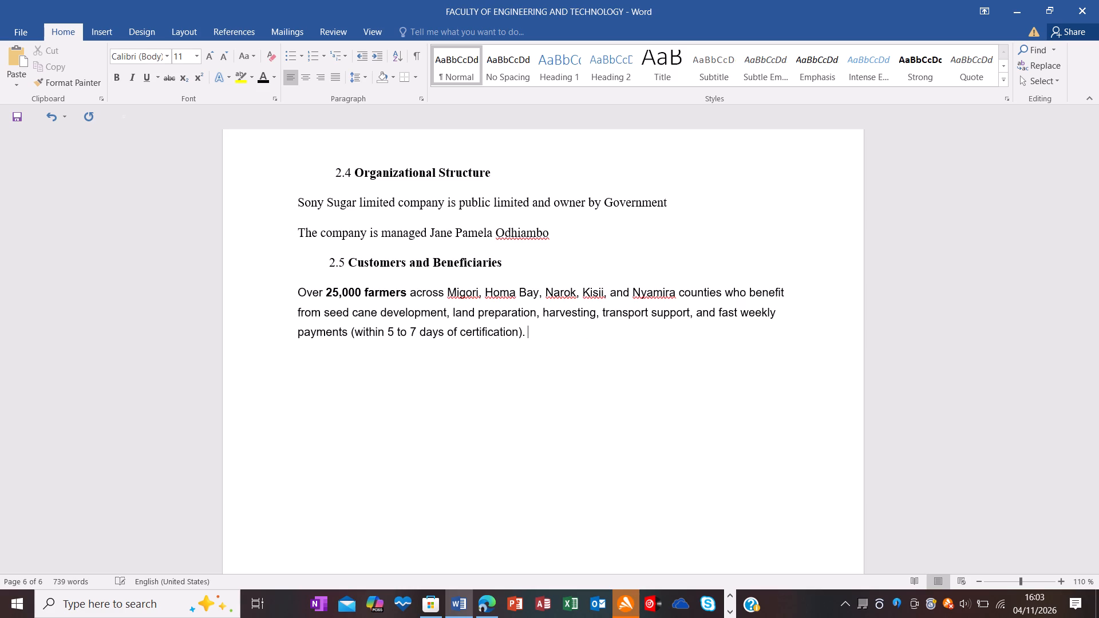
Format the pasted farmers paragraph in Times New Roman, size 12, and start a new line below it.
{"action": "left_click_drag", "start_coordinate": [295, 289], "coordinate": [513, 340]}
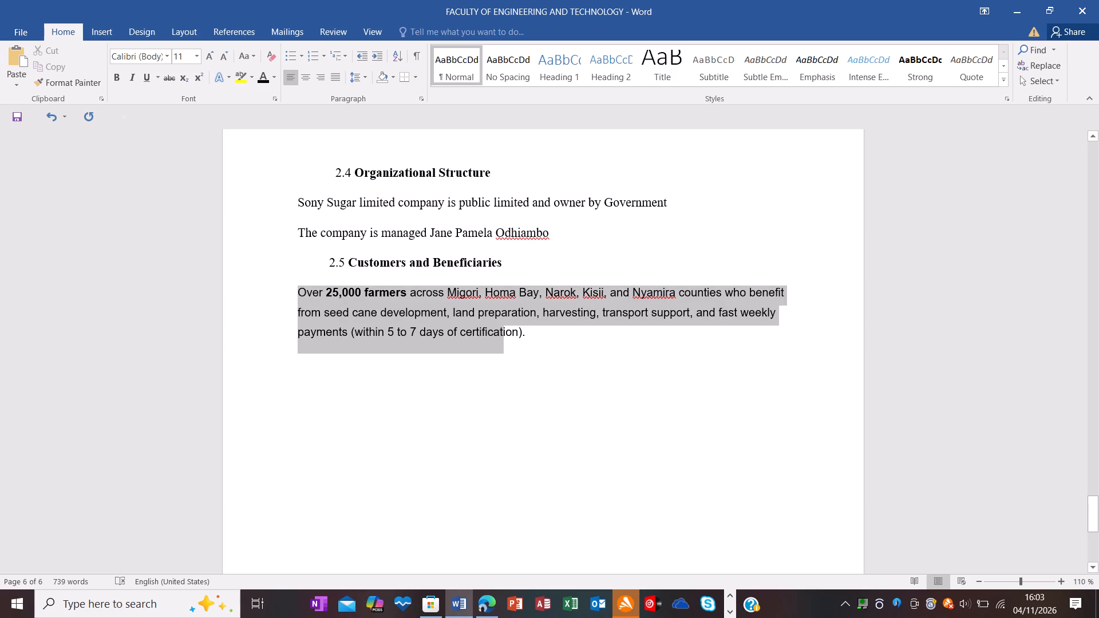
{"action": "left_click_drag", "start_coordinate": [513, 340], "coordinate": [565, 353]}
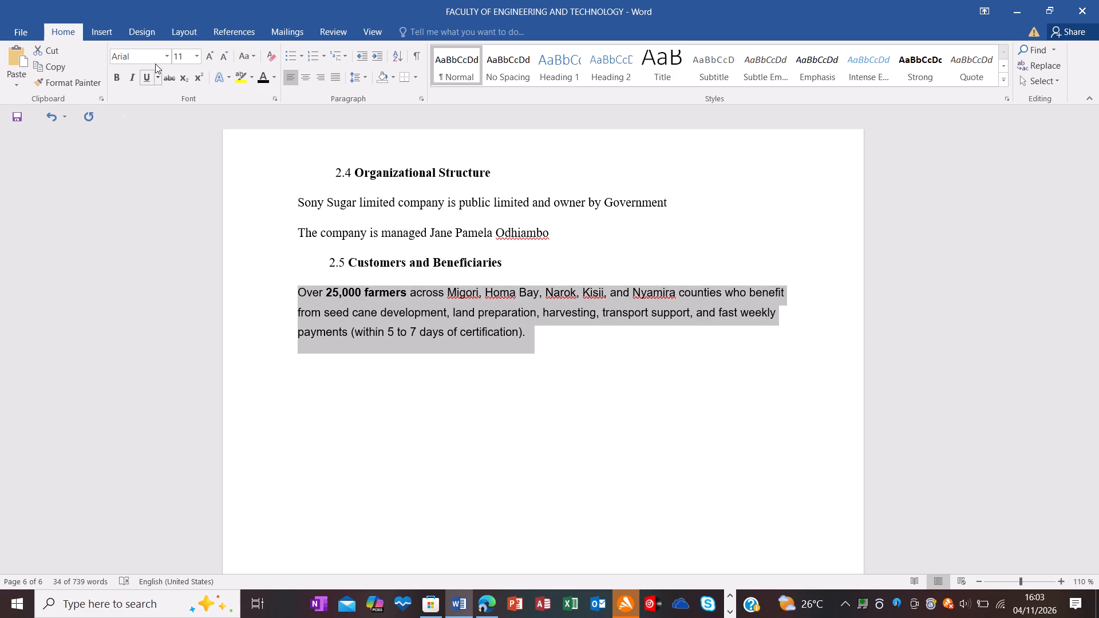
{"action": "left_click", "coordinate": [167, 50]}
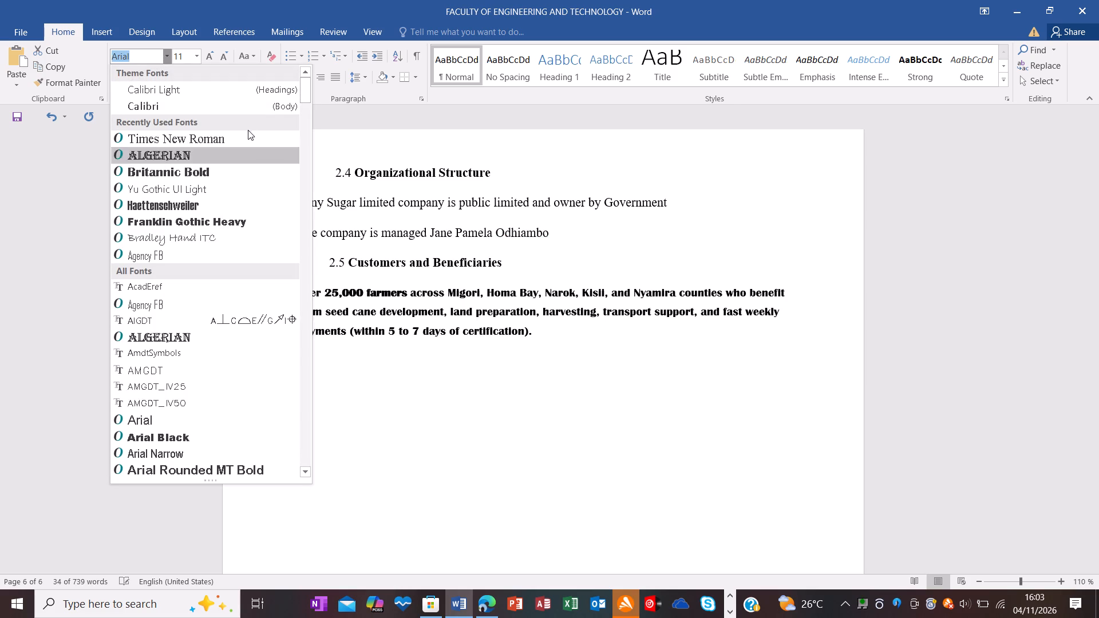
{"action": "left_click", "coordinate": [250, 137]}
{"action": "left_click", "coordinate": [193, 60]}
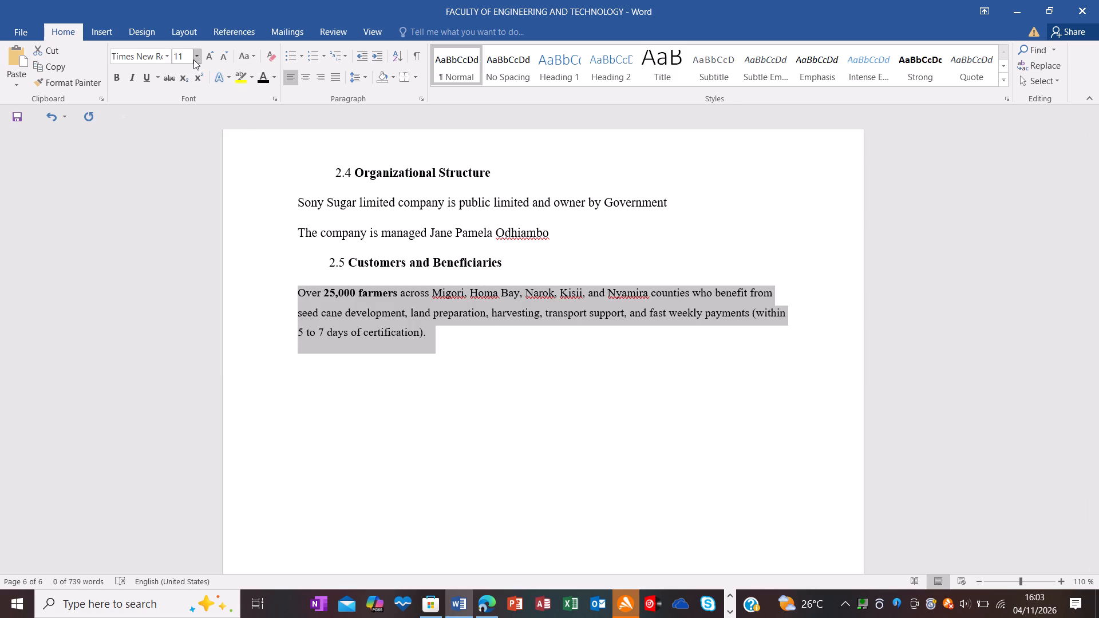
{"action": "left_click", "coordinate": [188, 129]}
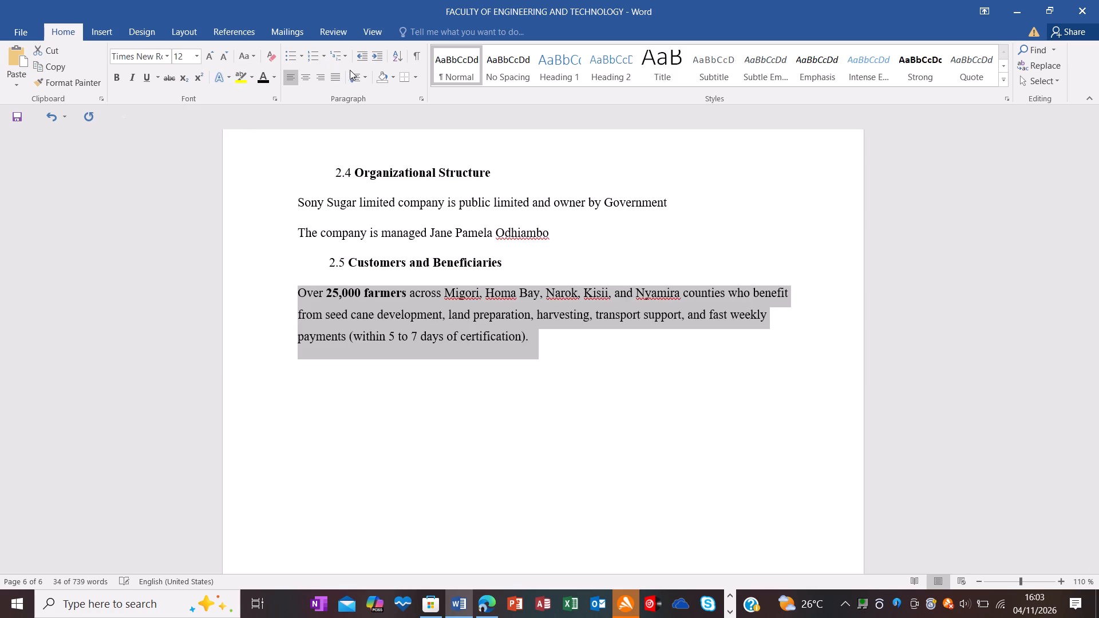
{"action": "left_click", "coordinate": [357, 71]}
{"action": "left_click", "coordinate": [636, 373]}
{"action": "left_click_drag", "start_coordinate": [591, 359], "coordinate": [584, 358]}
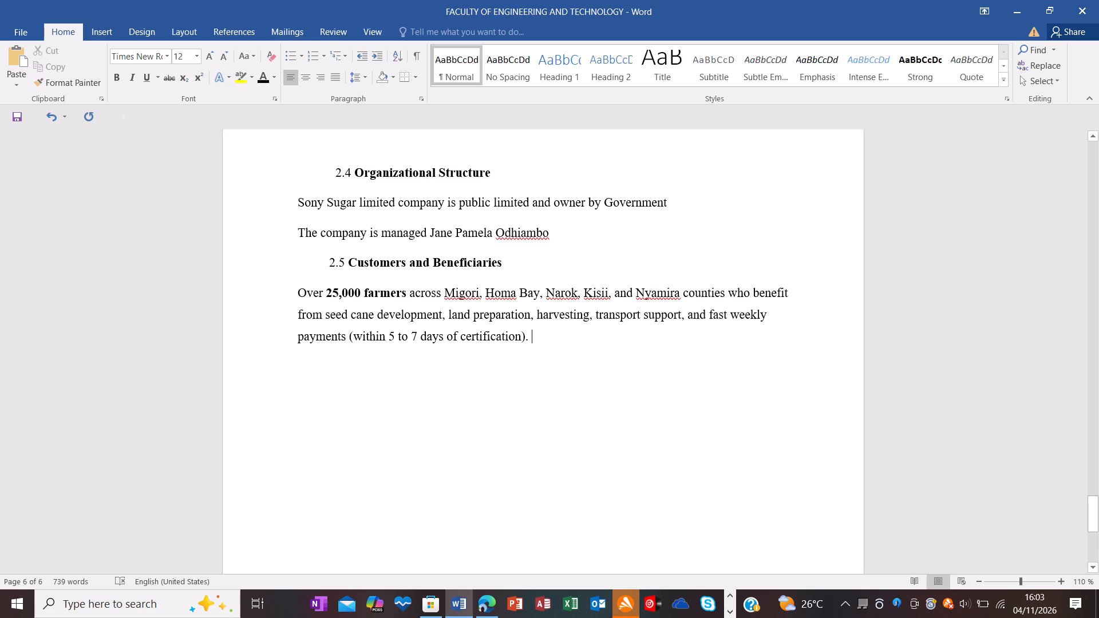
{"action": "key", "text": "Return"}
Switch to Google Chrome and copy the "Company Employees" bullet text about the 1,239 absorbed employees.
{"action": "left_click", "coordinate": [728, 617]}
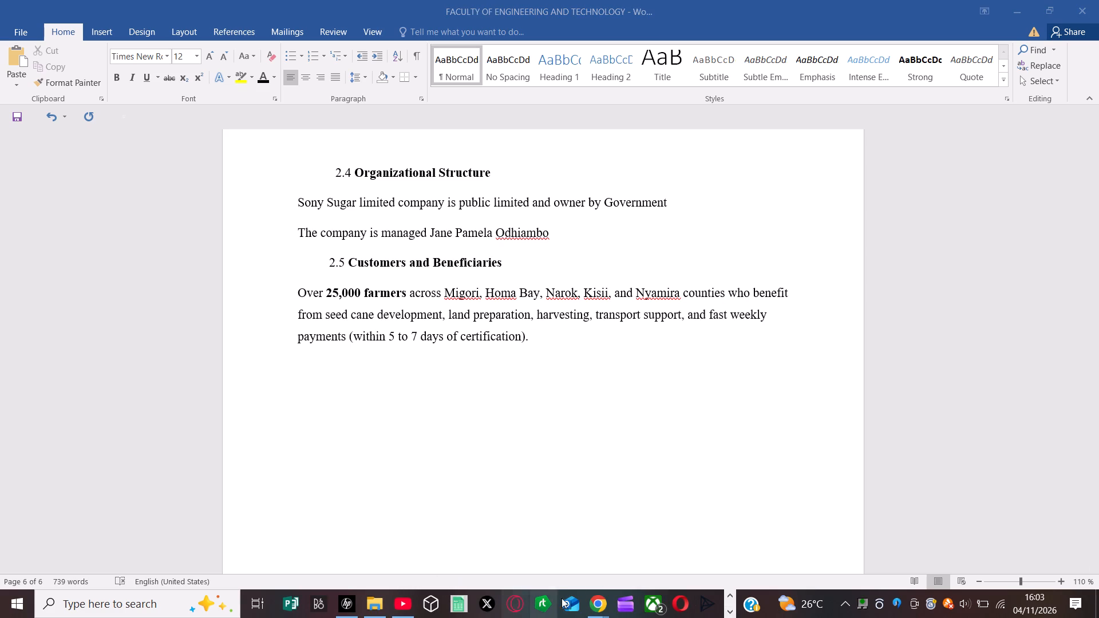
{"action": "left_click", "coordinate": [591, 601]}
{"action": "left_click", "coordinate": [548, 536]}
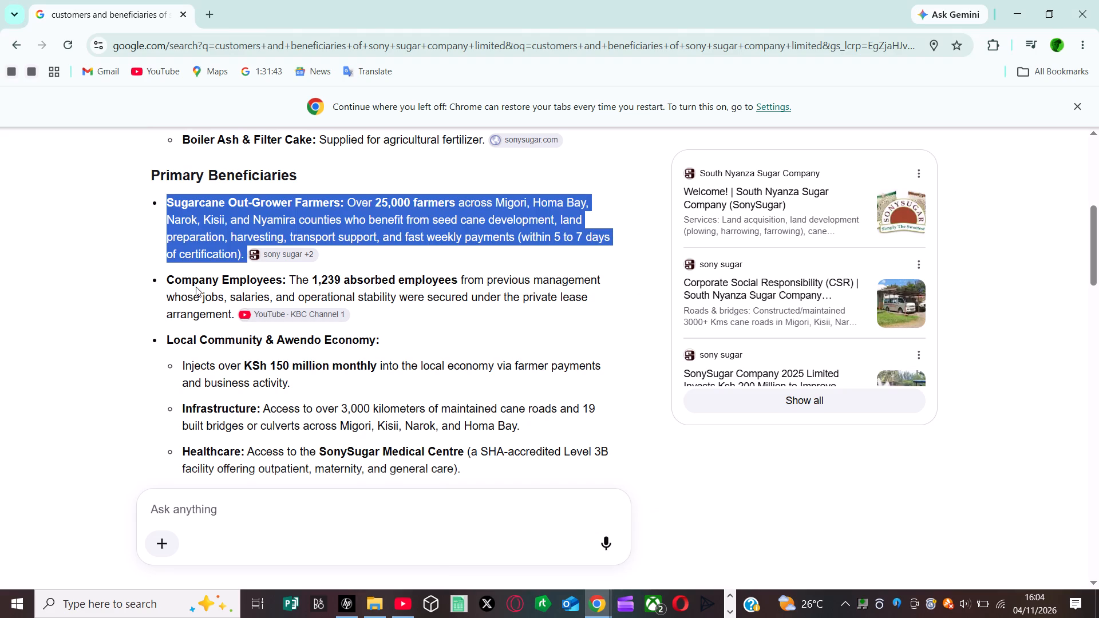
{"action": "left_click_drag", "start_coordinate": [173, 278], "coordinate": [586, 295]}
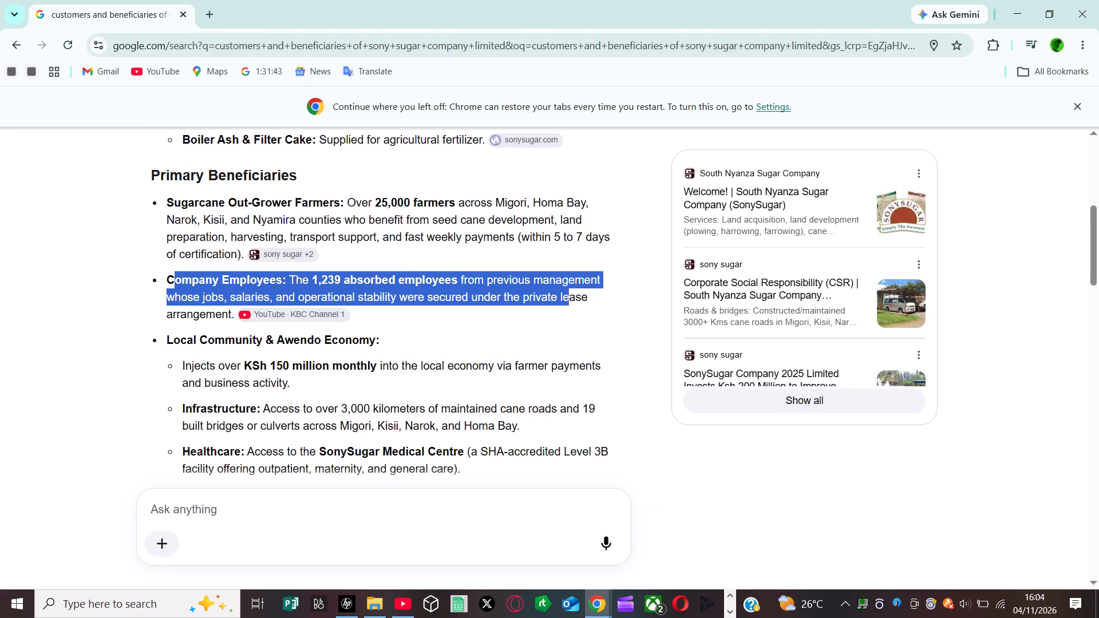
{"action": "left_click_drag", "start_coordinate": [586, 295], "coordinate": [604, 323]}
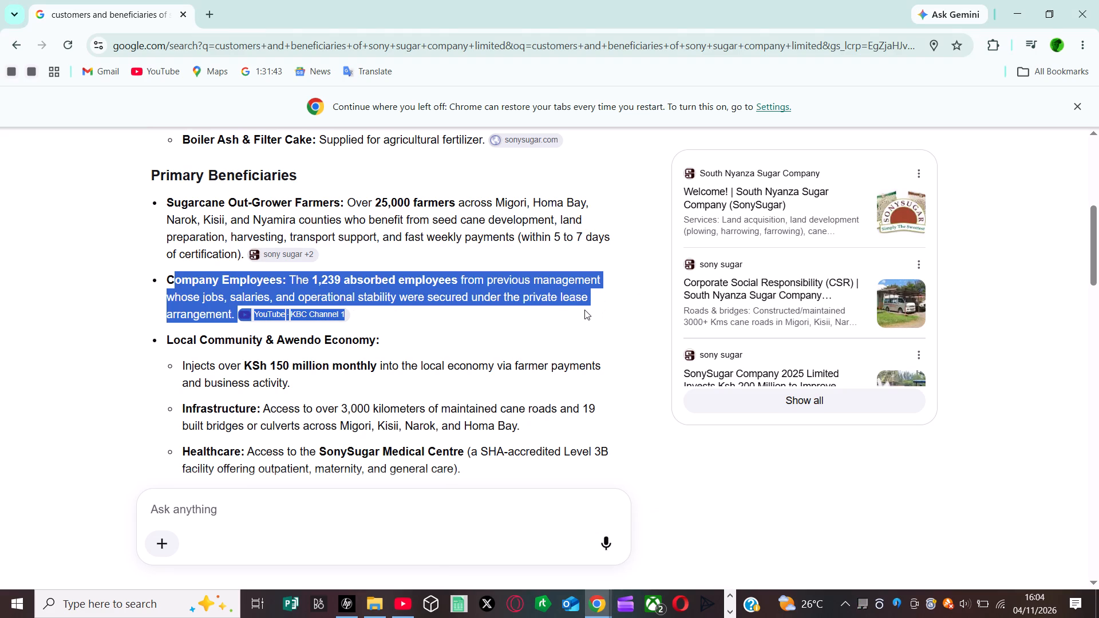
{"action": "key", "text": "ctrl+c"}
Switch back to the report in Microsoft Word.
{"action": "left_click", "coordinate": [730, 612]}
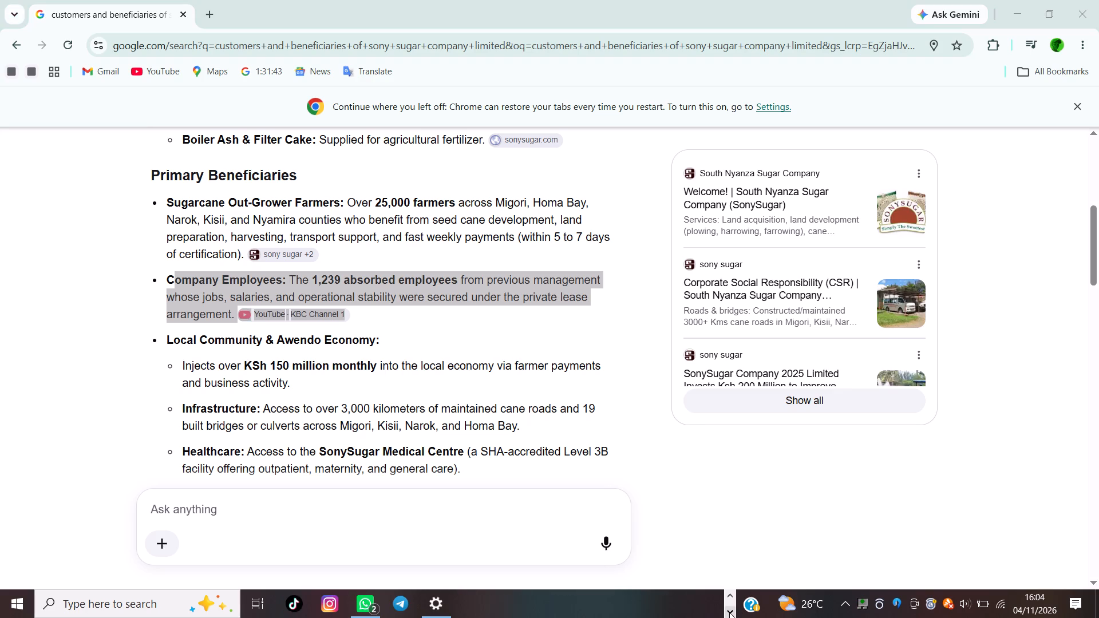
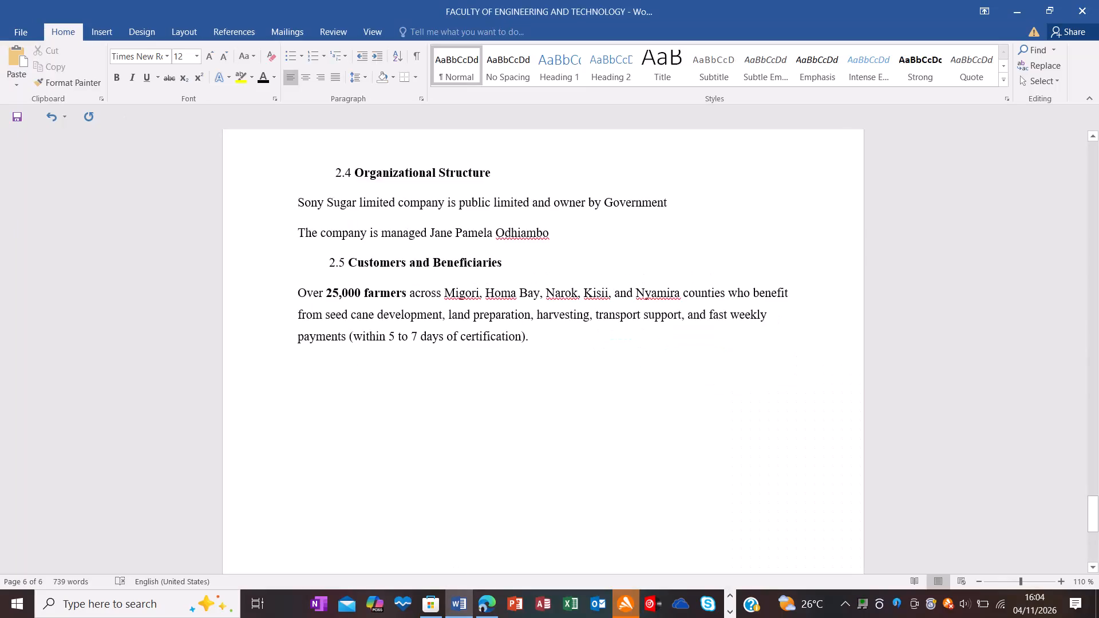
Paste the copied bullet about the absorbed employees below the section 2.5 farmers paragraph.
{"action": "key", "text": "ctrl+v"}
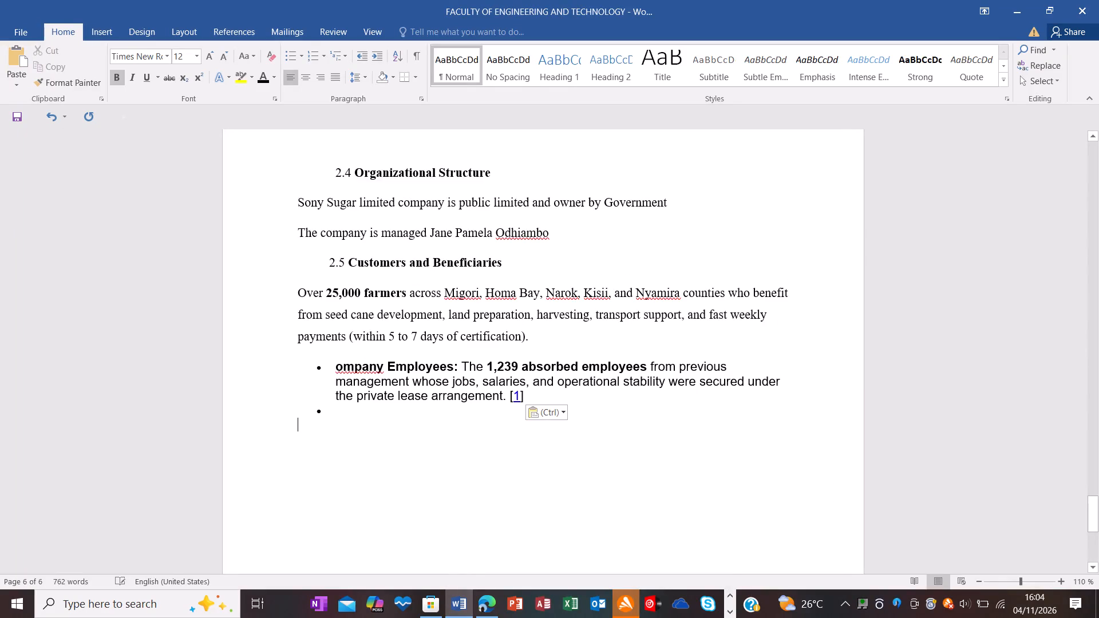
Delete the stray word "ompany" and the bullet before "Employees:", keeping the text as its own paragraph.
{"action": "double_click", "coordinate": [331, 370]}
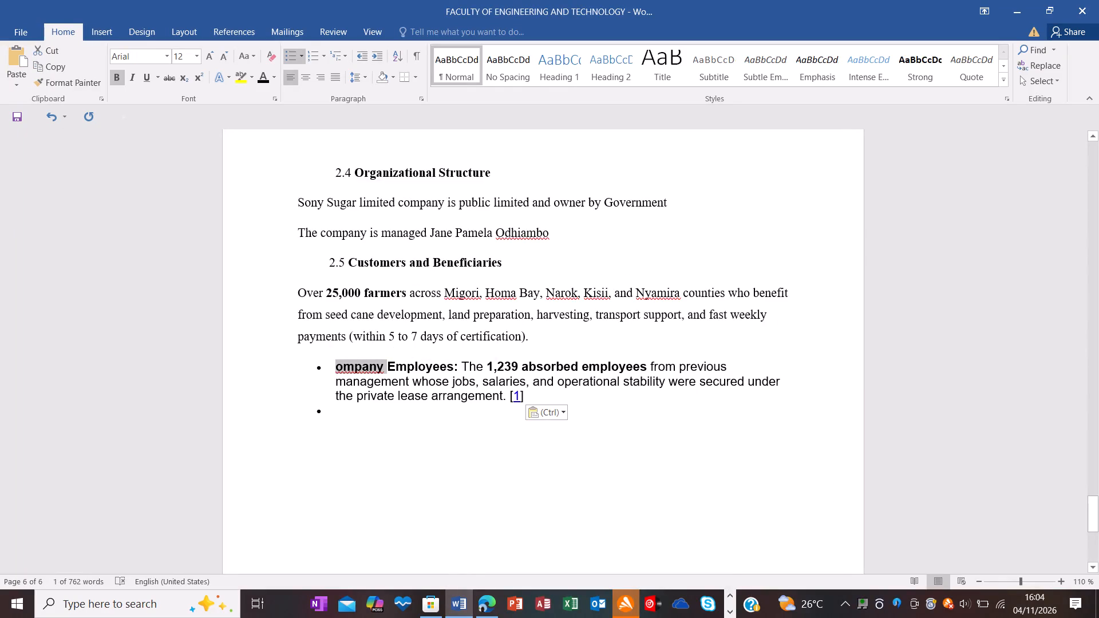
{"action": "left_click", "coordinate": [384, 367]}
{"action": "key", "text": "BackSpace"}
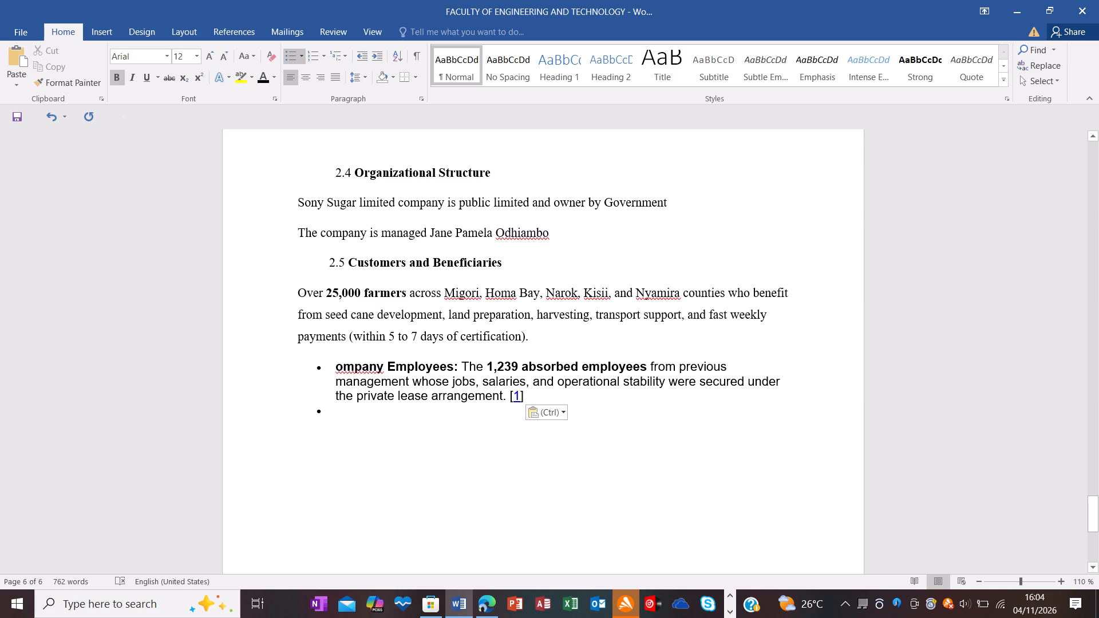
{"action": "key", "text": "BackSpace"}
{"action": "key", "text": "BackSpace"}
{"action": "key", "text": "BackSpace"}
{"action": "key", "text": "BackSpace"}
{"action": "key", "text": "BackSpace"}
{"action": "key", "text": "BackSpace"}
{"action": "key", "text": "BackSpace"}
{"action": "key", "text": "BackSpace"}
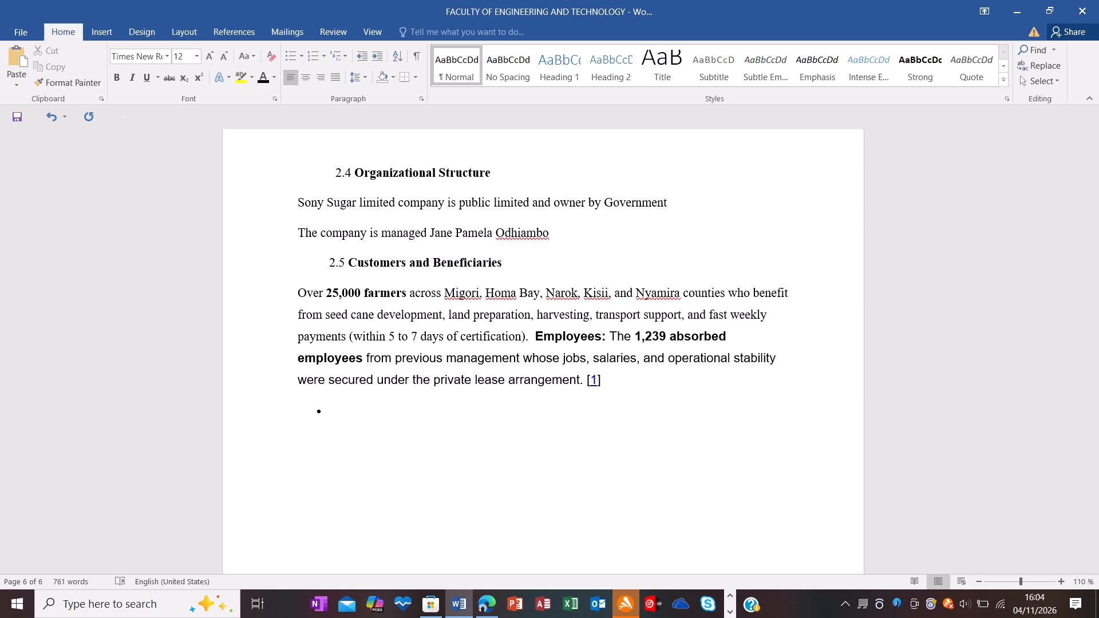
{"action": "key", "text": "Return"}
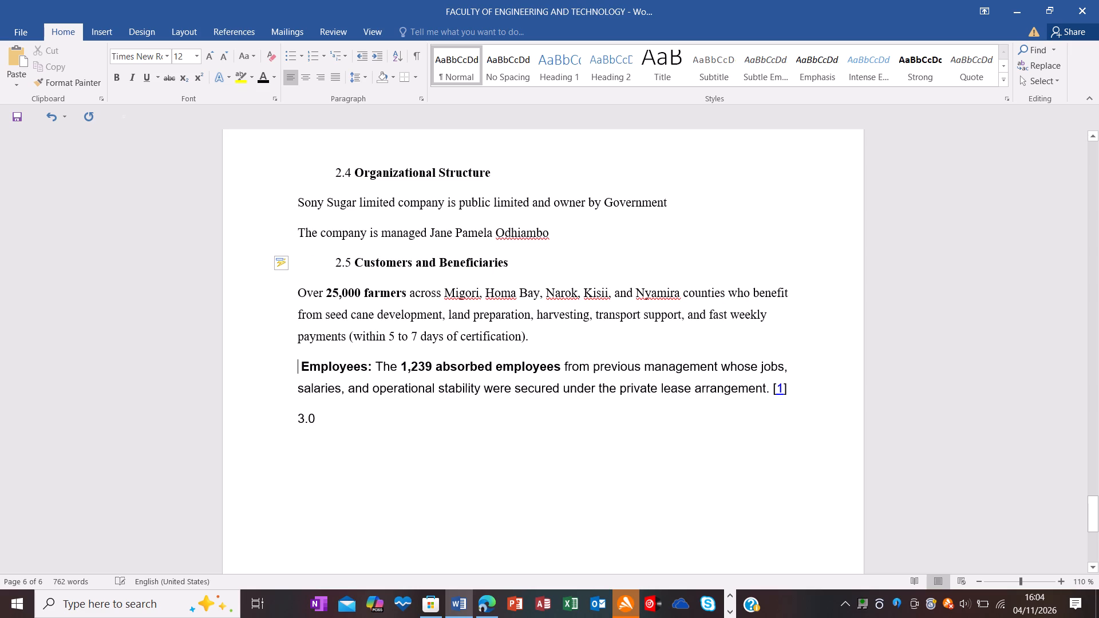
Delete the leftover "3.0" line below the Employees paragraph.
{"action": "left_click", "coordinate": [344, 411]}
{"action": "left_click", "coordinate": [321, 421]}
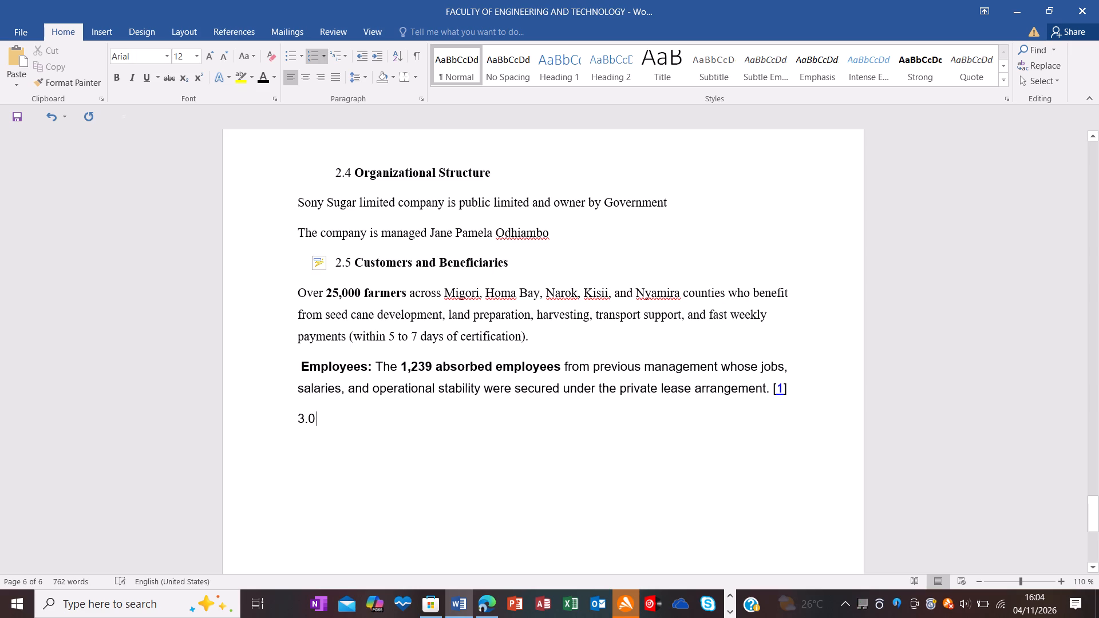
{"action": "key", "text": "BackSpace"}
{"action": "key", "text": "BackSpace"}
{"action": "key", "text": "BackSpace"}
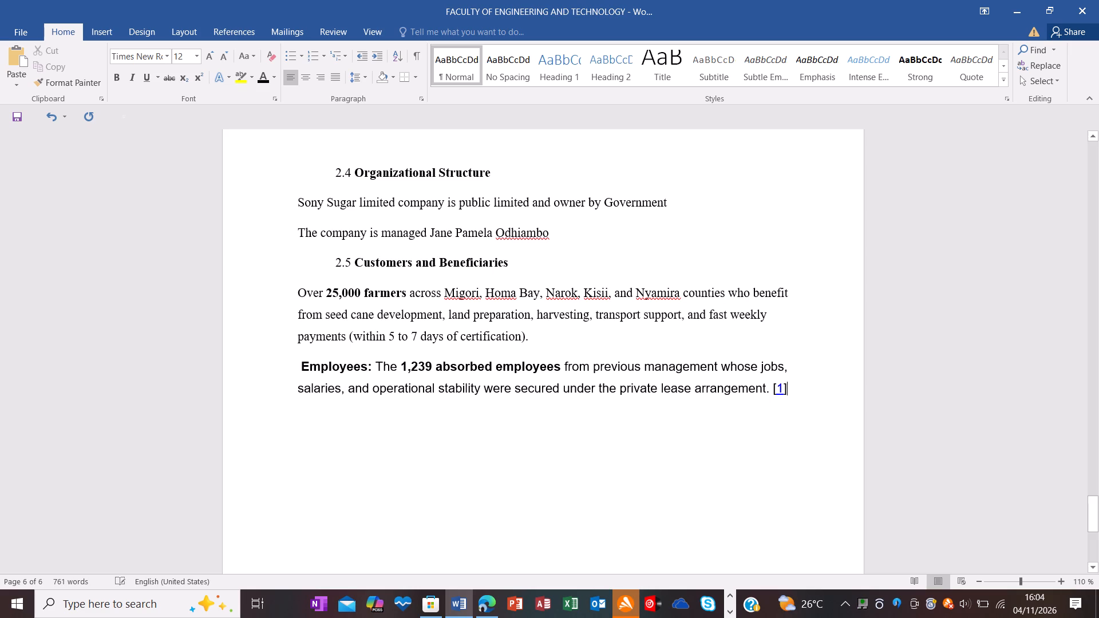
Set the font of the Employees paragraph to Times New Roman.
{"action": "left_click_drag", "start_coordinate": [301, 362], "coordinate": [736, 399]}
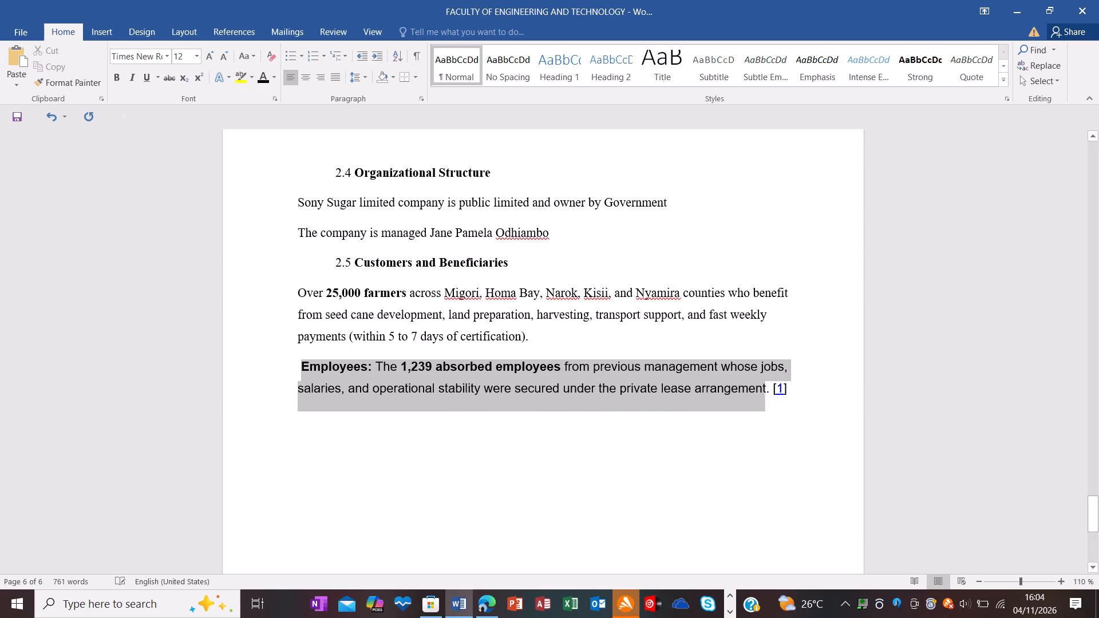
{"action": "left_click_drag", "start_coordinate": [736, 399], "coordinate": [769, 398]}
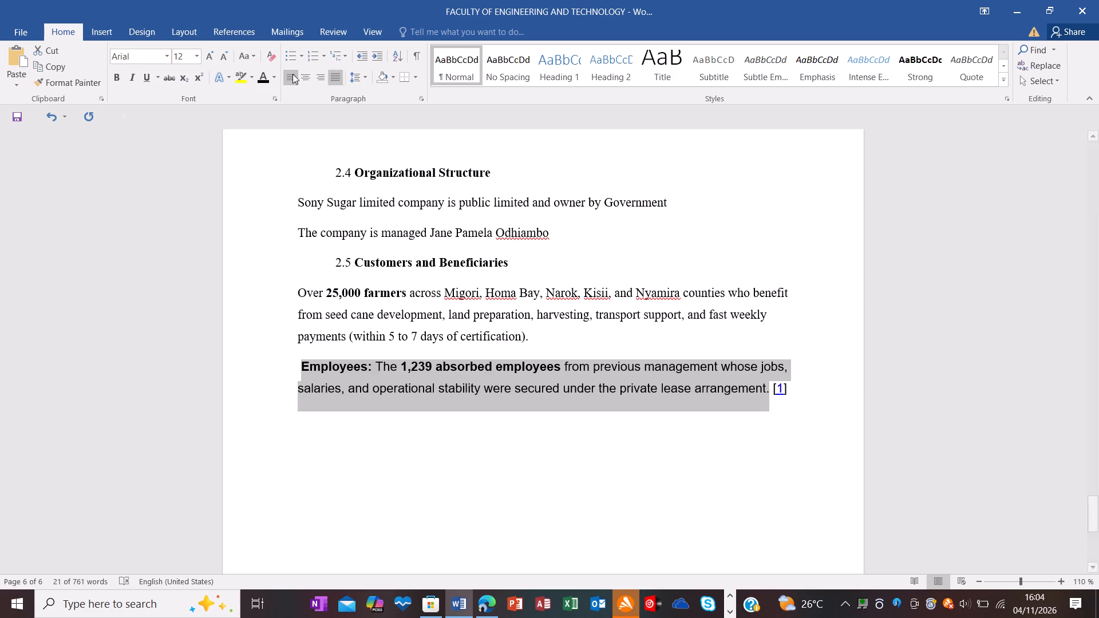
{"action": "left_click", "coordinate": [168, 56]}
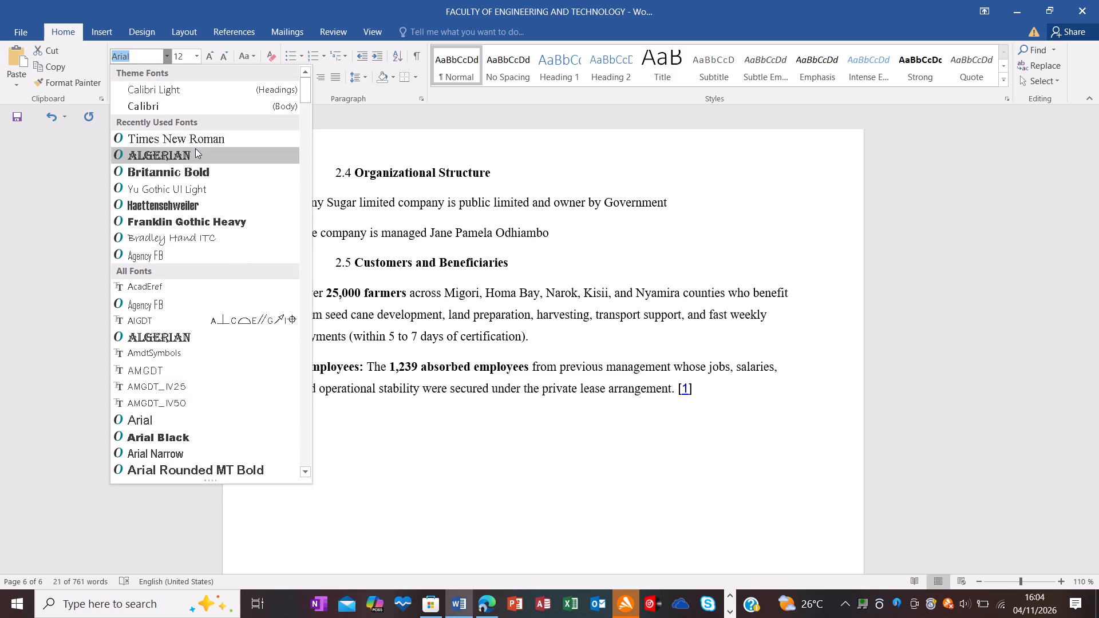
{"action": "left_click", "coordinate": [208, 139]}
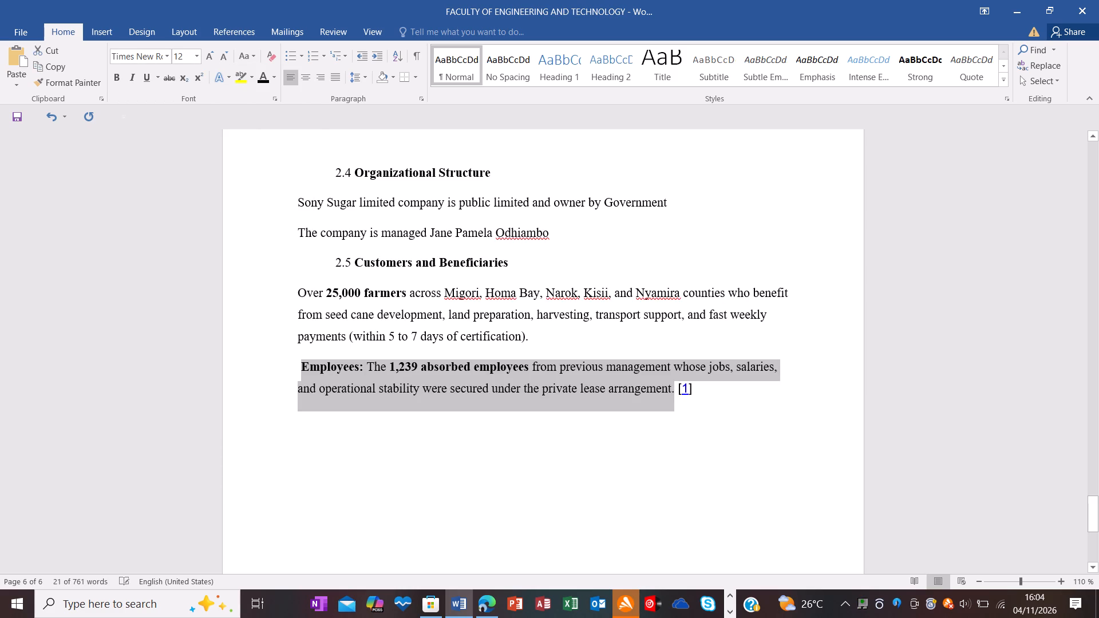
Delete the linked citation "[1]" at the end of the Employees paragraph.
{"action": "left_click", "coordinate": [708, 397]}
{"action": "key", "text": "BackSpace"}
{"action": "key", "text": "BackSpace"}
{"action": "key", "text": "BackSpace"}
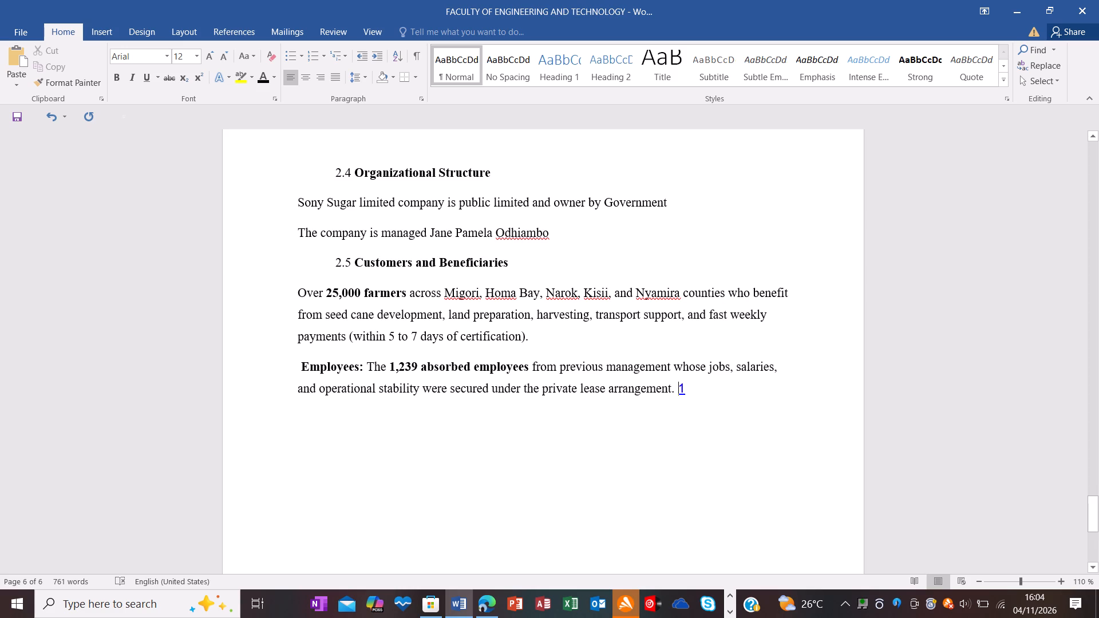
{"action": "left_click", "coordinate": [713, 397]}
{"action": "key", "text": "BackSpace"}
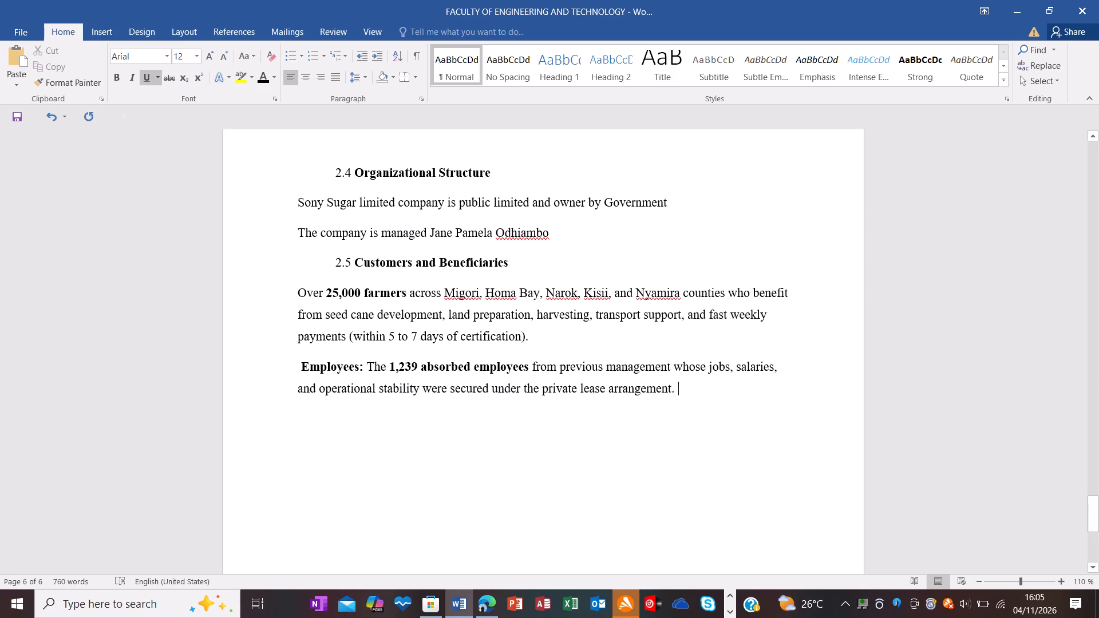
Remove the bold formatting from "1,239 absorbed employees" in the Employees paragraph.
{"action": "left_click_drag", "start_coordinate": [389, 366], "coordinate": [497, 366]}
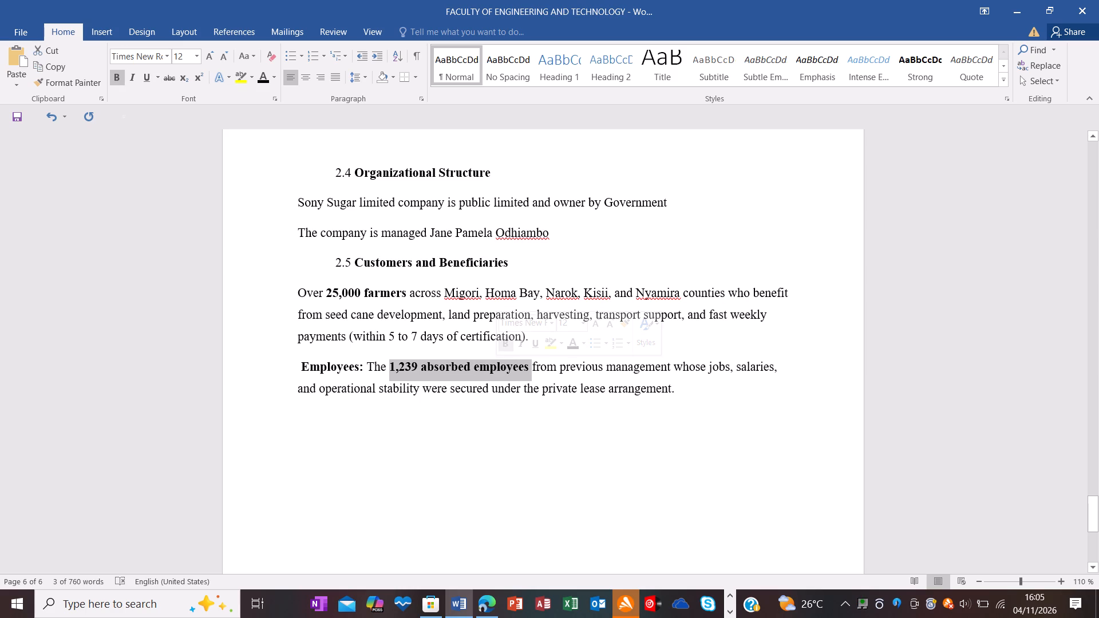
{"action": "left_click", "coordinate": [114, 70]}
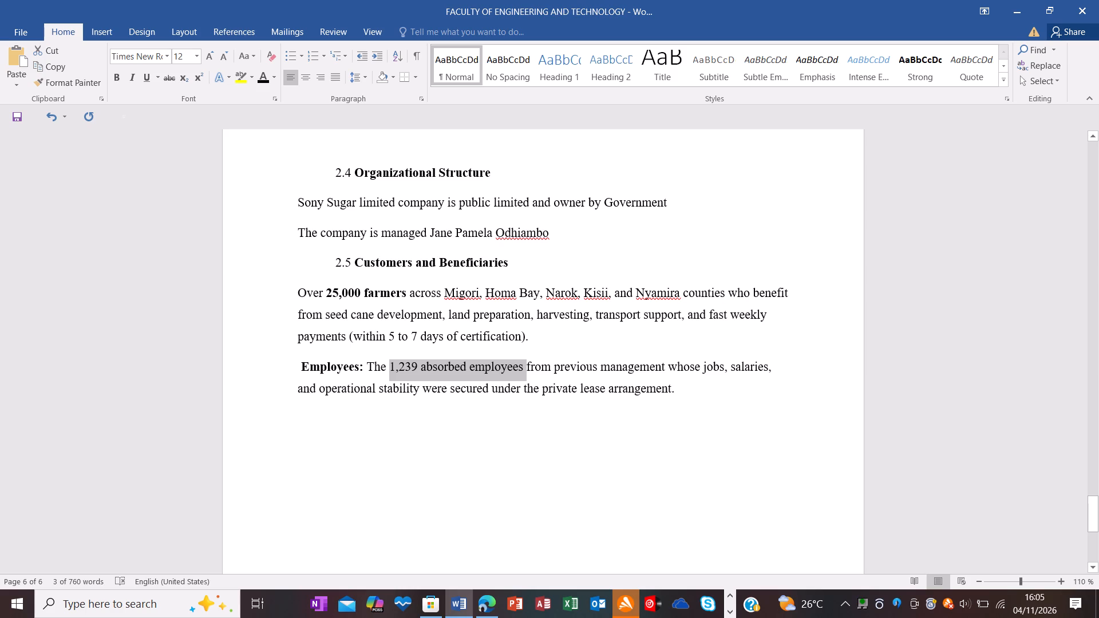
Remove the bold formatting from "25,000 farmers" in the first paragraph of section 2.5.
{"action": "left_click_drag", "start_coordinate": [322, 292], "coordinate": [336, 292]}
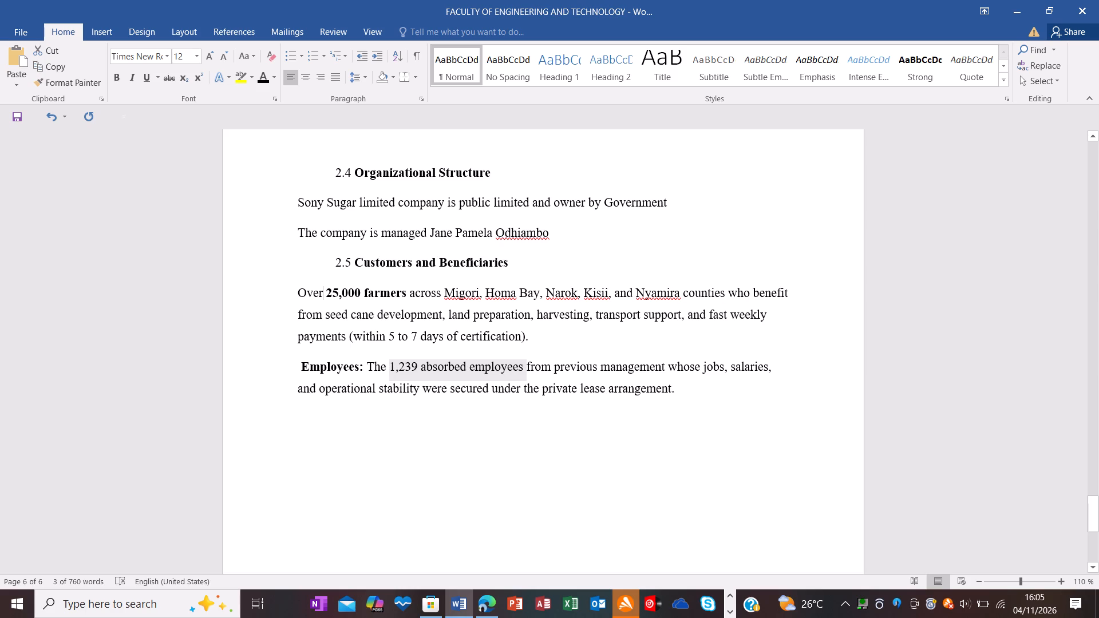
{"action": "left_click_drag", "start_coordinate": [336, 292], "coordinate": [395, 292]}
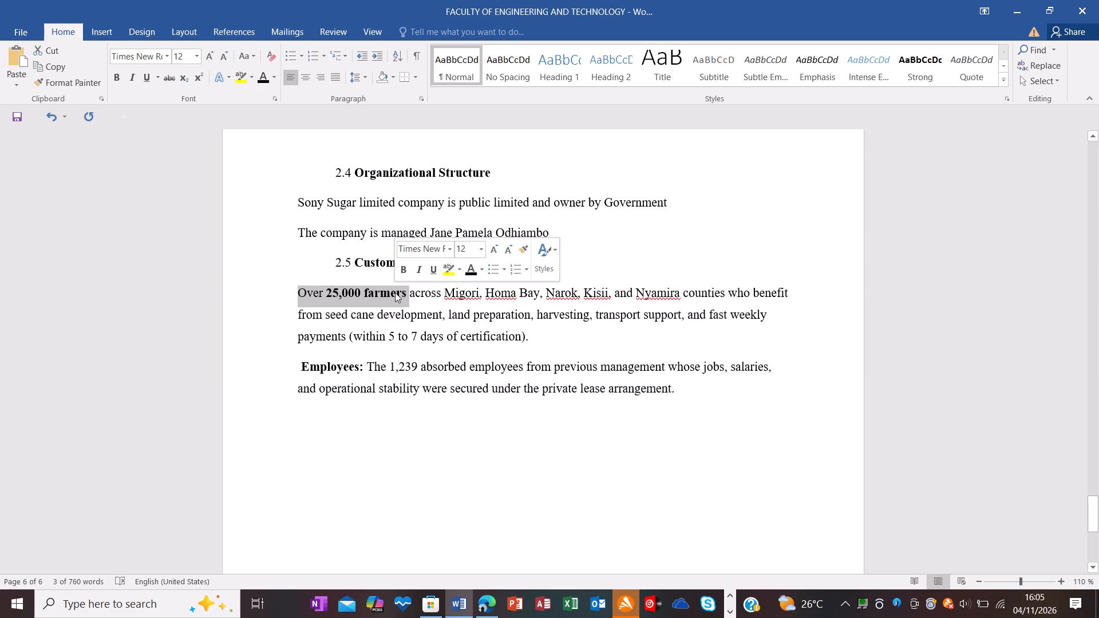
{"action": "left_click", "coordinate": [311, 277]}
{"action": "left_click_drag", "start_coordinate": [323, 291], "coordinate": [363, 291]}
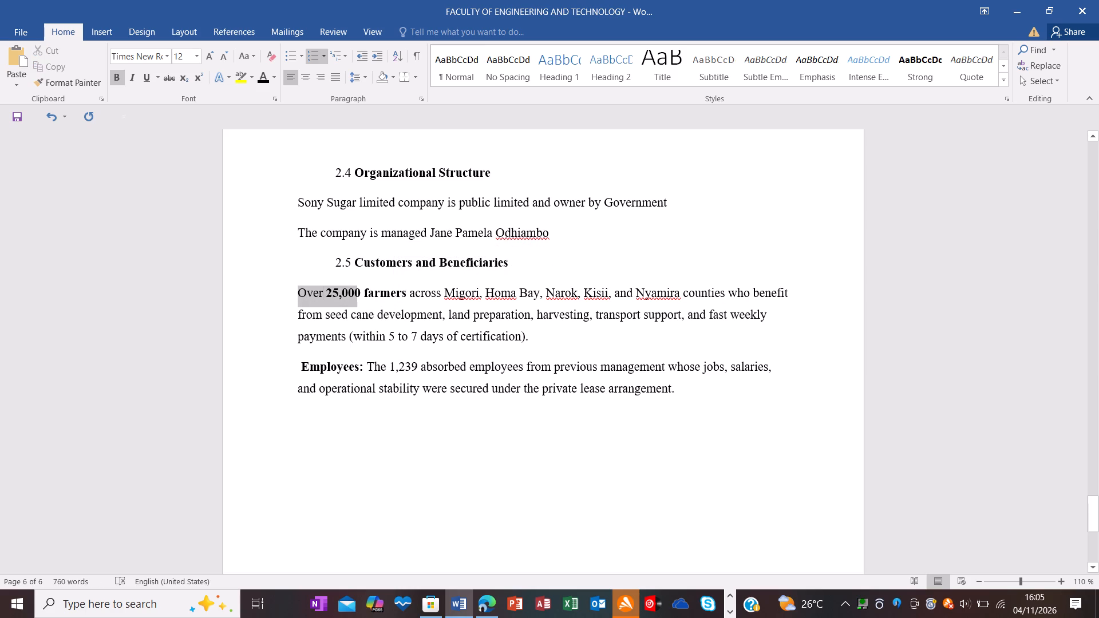
{"action": "left_click_drag", "start_coordinate": [363, 291], "coordinate": [388, 291]}
{"action": "left_click", "coordinate": [338, 281]}
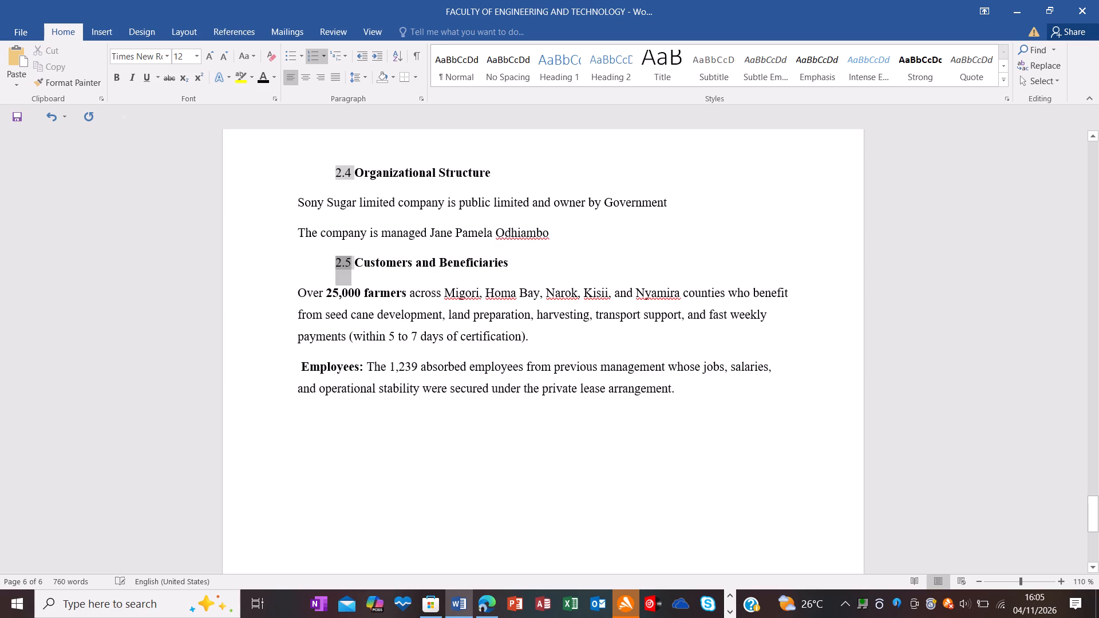
{"action": "left_click_drag", "start_coordinate": [329, 291], "coordinate": [347, 291]}
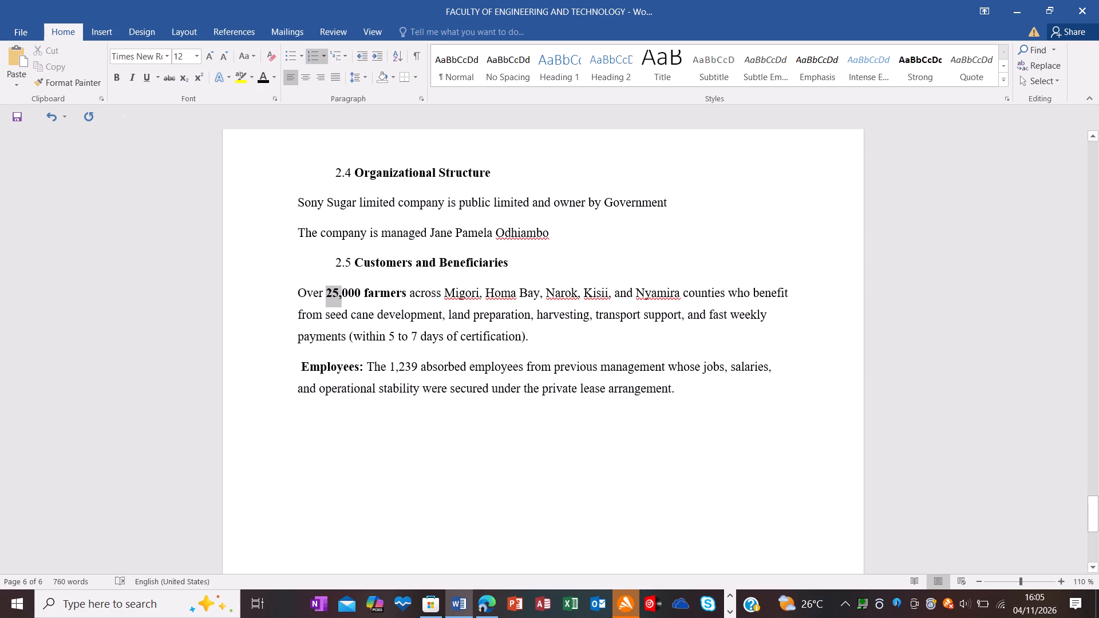
{"action": "left_click_drag", "start_coordinate": [347, 291], "coordinate": [388, 298]}
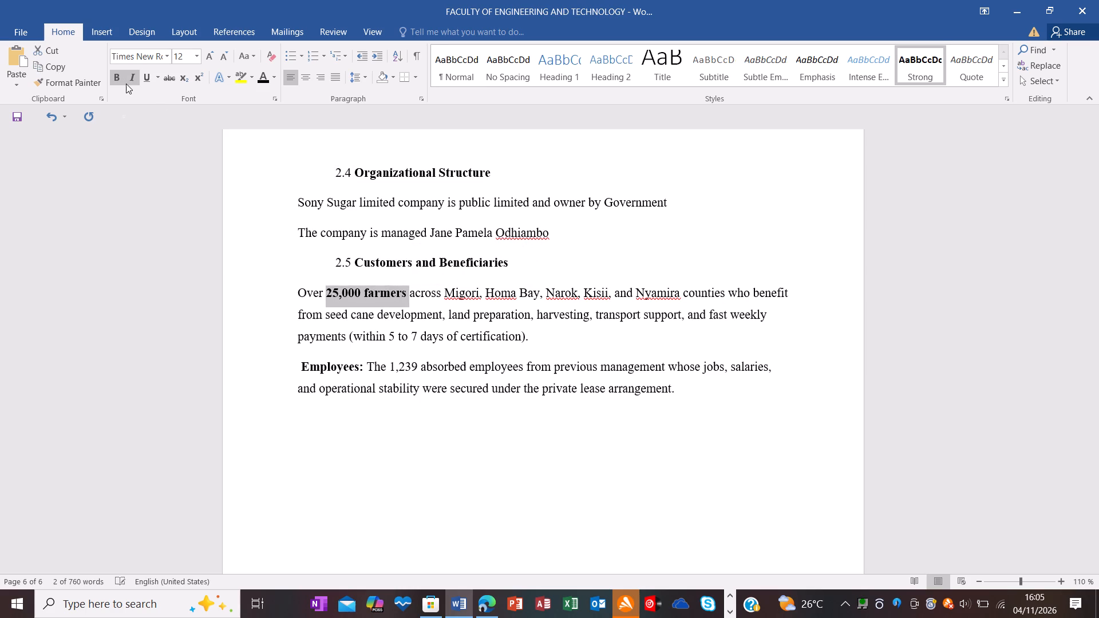
{"action": "left_click", "coordinate": [118, 78]}
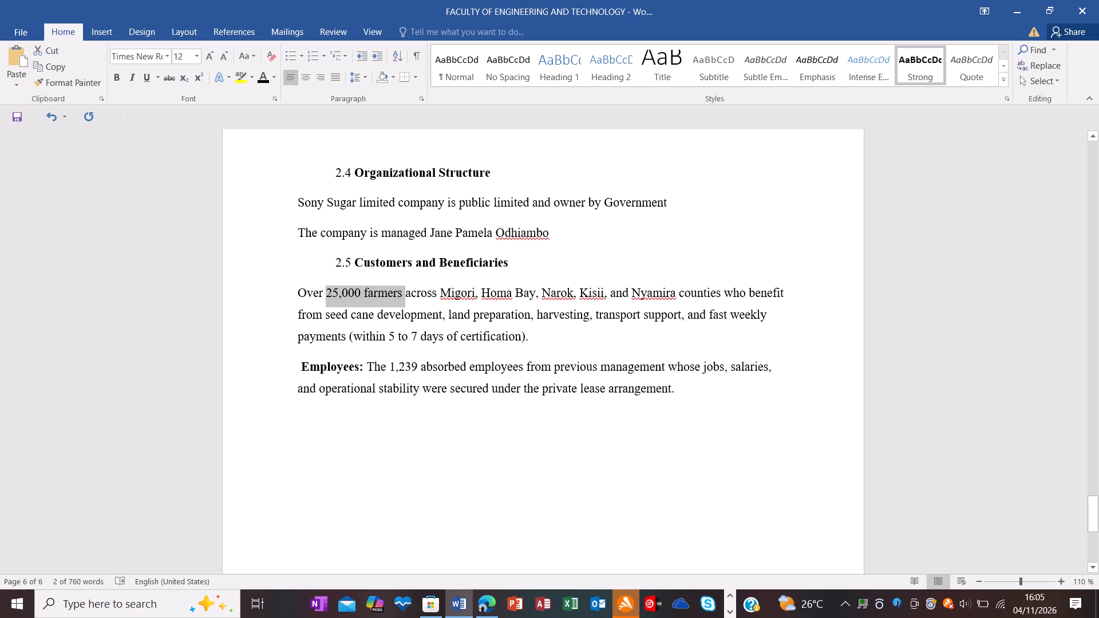
Run the spelling and grammar check through the whole document, ignoring the flagged place names and the manager's surname.
{"action": "left_click", "coordinate": [333, 30]}
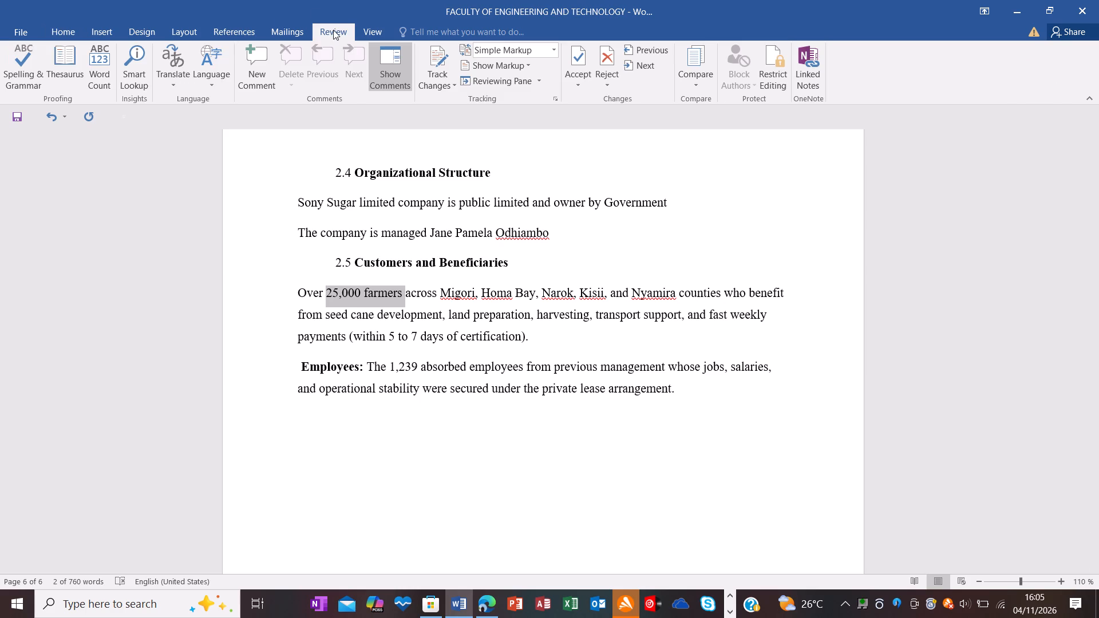
{"action": "left_click", "coordinate": [18, 78]}
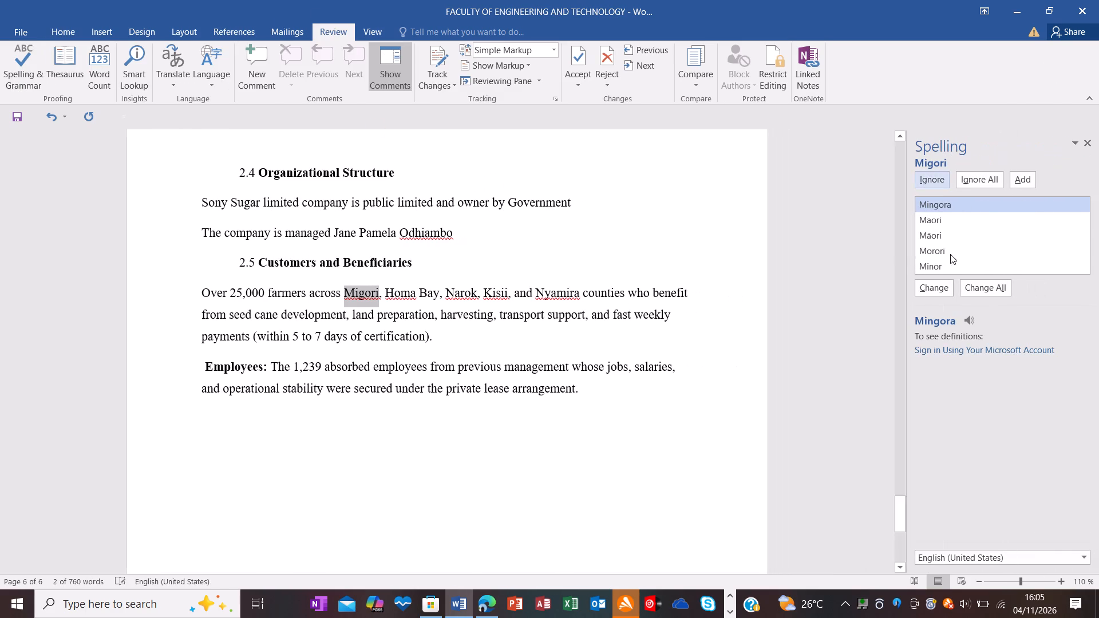
{"action": "left_click", "coordinate": [936, 180]}
{"action": "left_click", "coordinate": [936, 179]}
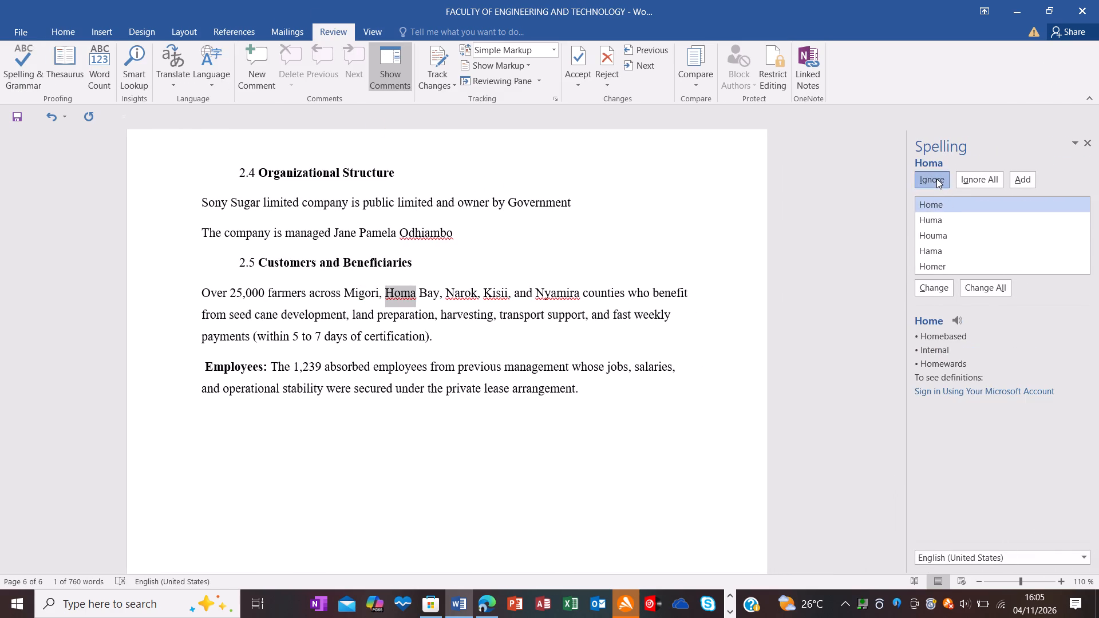
{"action": "triple_click", "coordinate": [936, 179]}
{"action": "double_click", "coordinate": [936, 179]}
{"action": "left_click", "coordinate": [936, 179]}
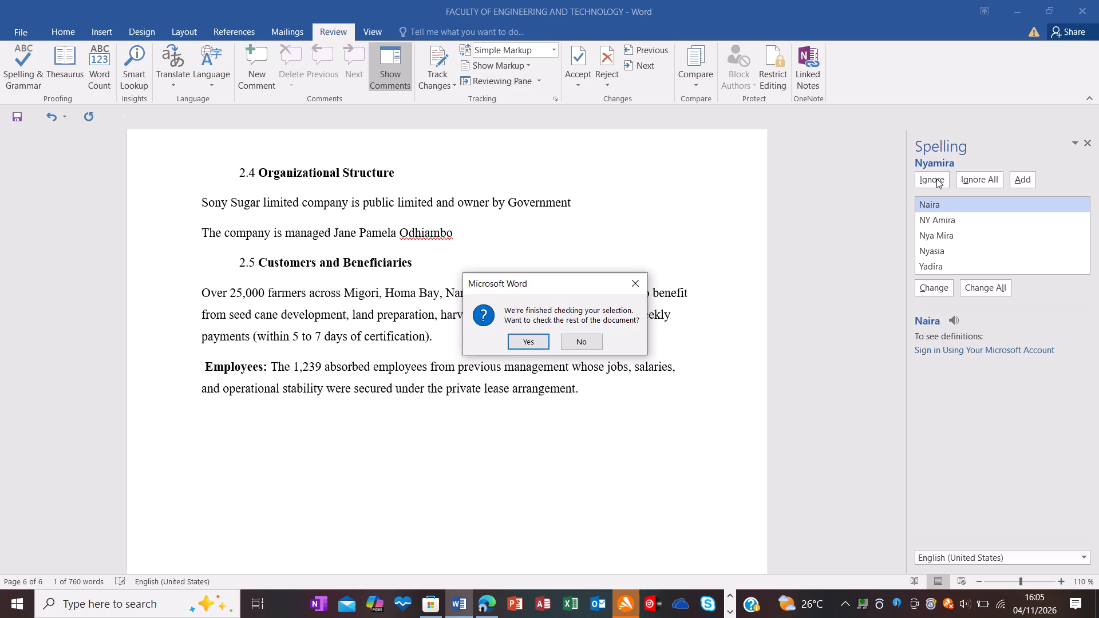
{"action": "left_click", "coordinate": [536, 344]}
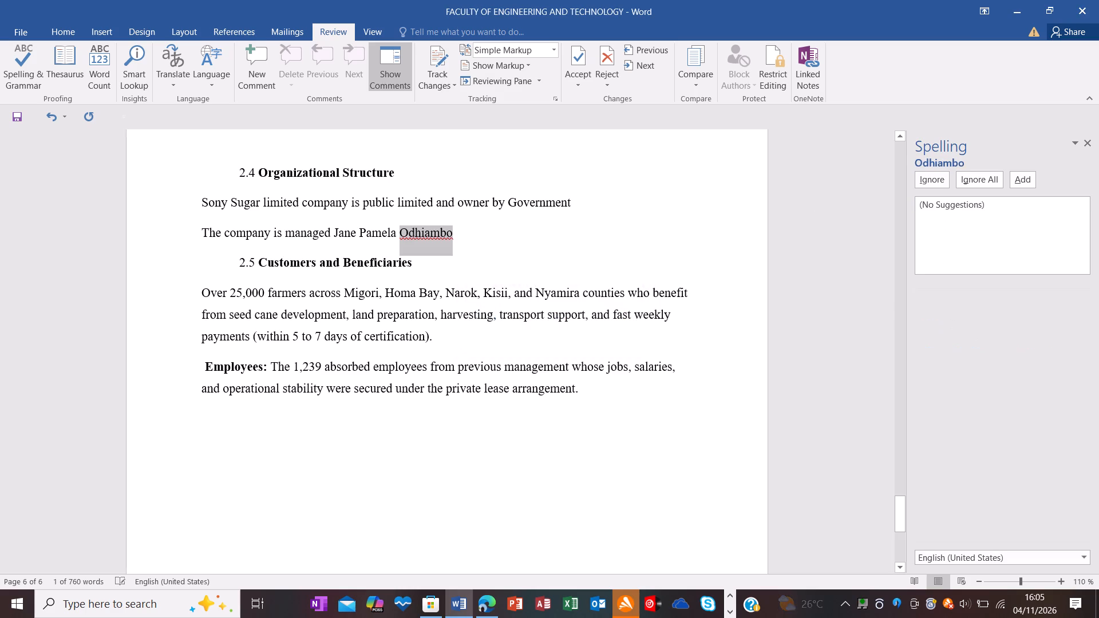
{"action": "left_click", "coordinate": [946, 170]}
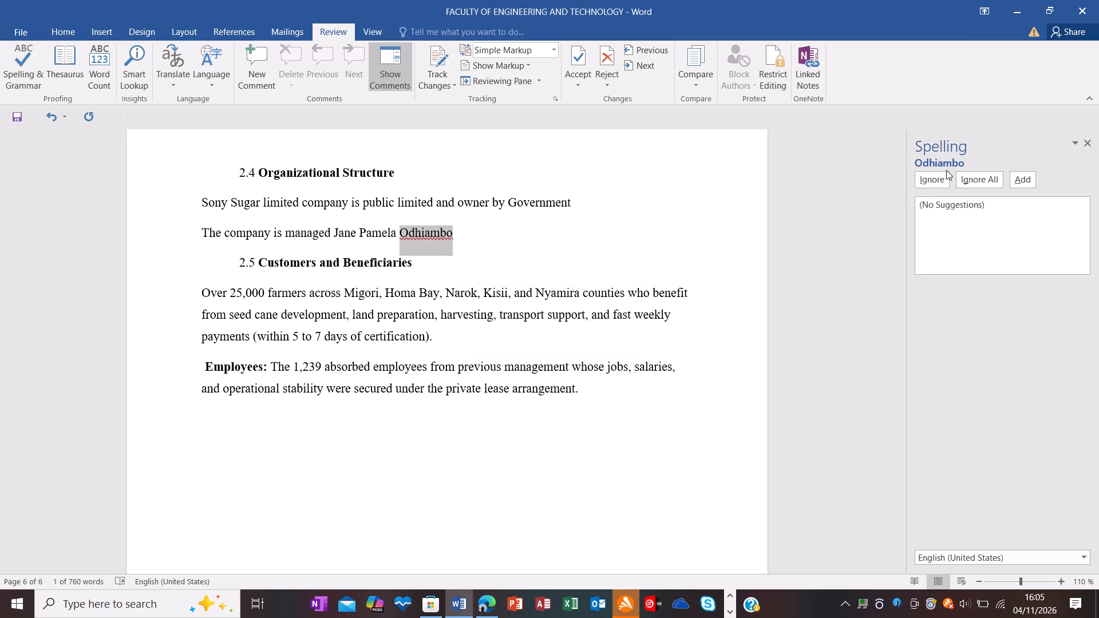
{"action": "left_click", "coordinate": [937, 177]}
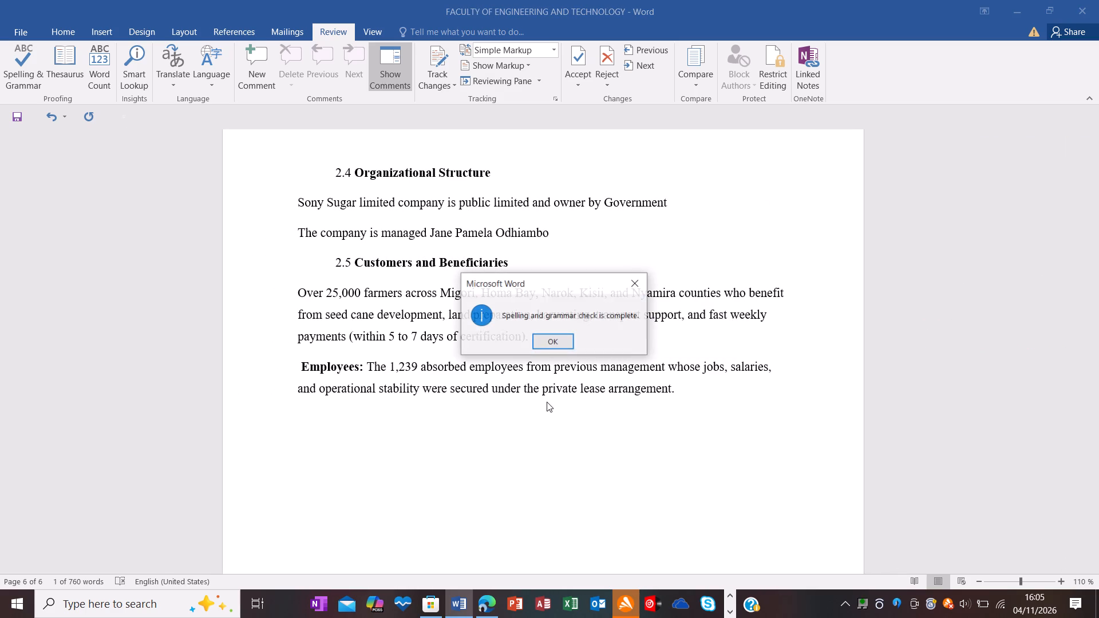
{"action": "left_click", "coordinate": [553, 342]}
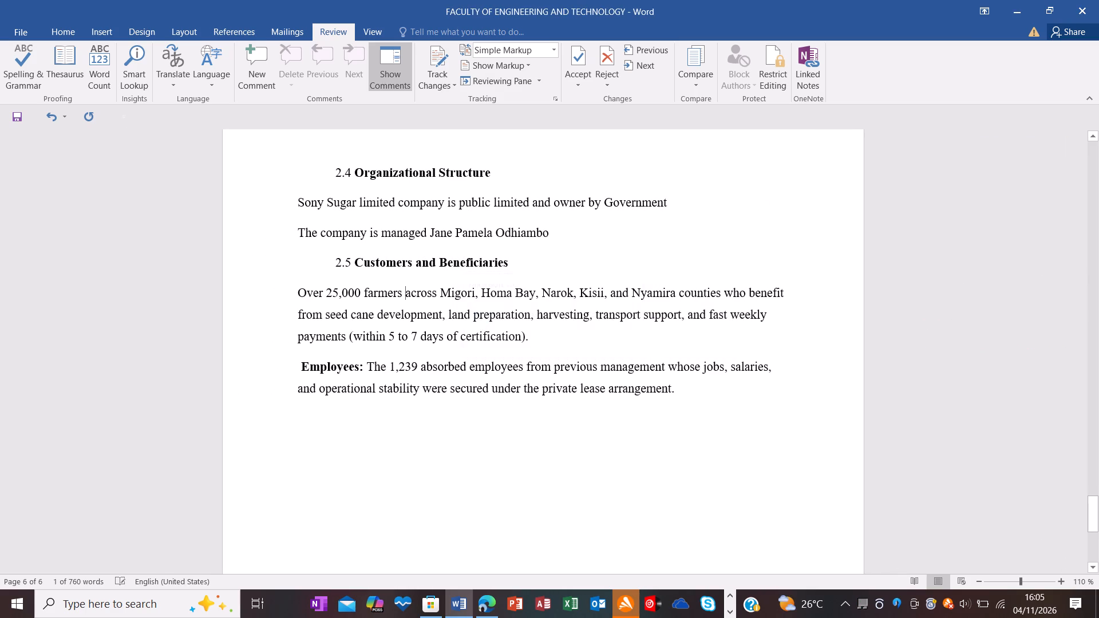
Add the indented heading "2.6 Student Perception and Special Regulations" on a new line below the Employees paragraph.
{"action": "scroll", "coordinate": [553, 342], "scroll_direction": "down", "scroll_amount": 2}
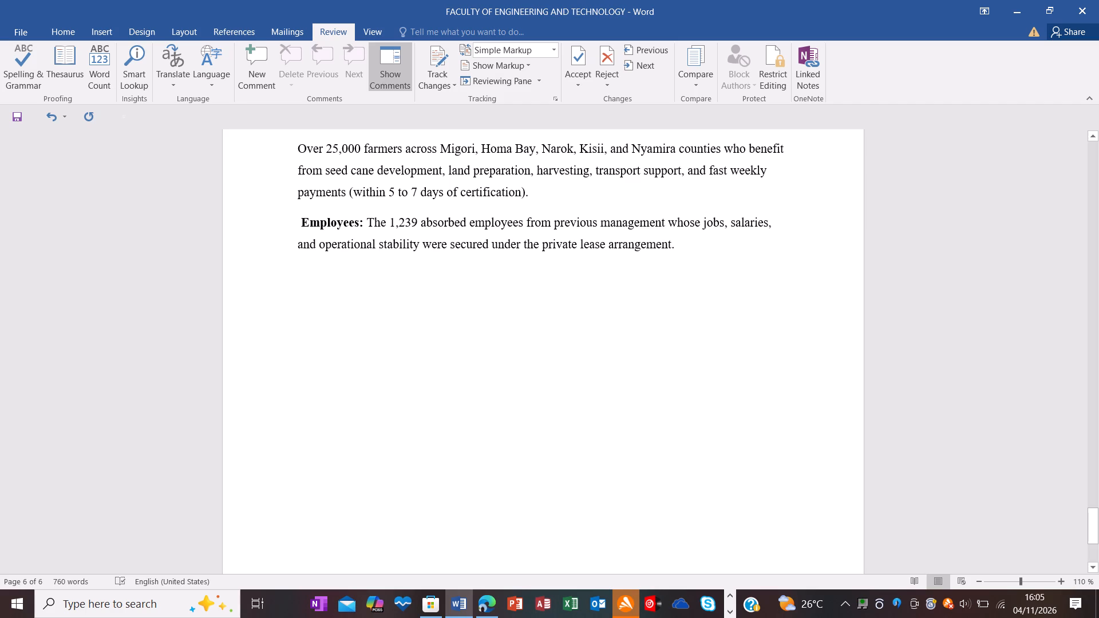
{"action": "scroll", "coordinate": [696, 385], "scroll_direction": "up", "scroll_amount": 1}
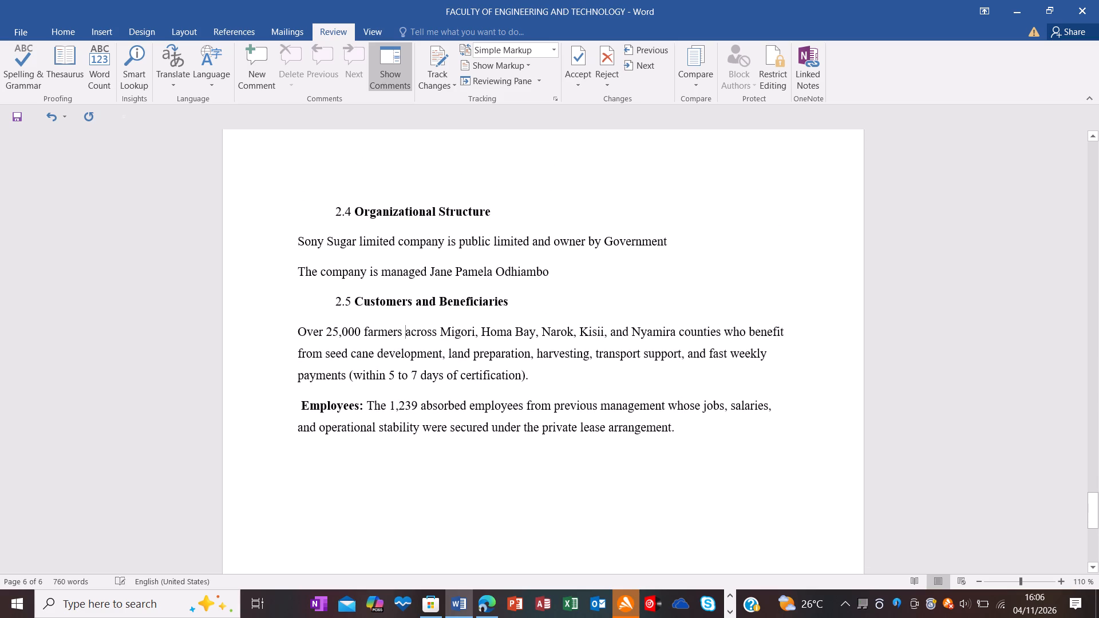
{"action": "left_click", "coordinate": [688, 436]}
{"action": "key", "text": "Return"}
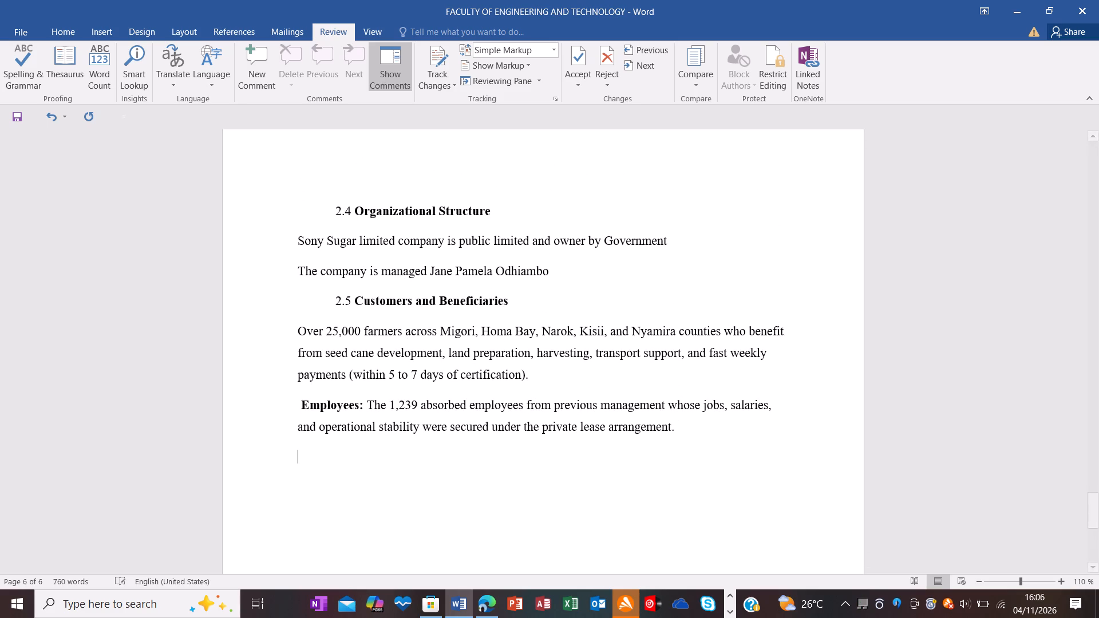
{"action": "key", "text": "space"}
{"action": "key", "text": "space"}
{"action": "key", "text": "space"}
{"action": "key", "text": "space"}
{"action": "key", "text": "space"}
{"action": "key", "text": "space"}
{"action": "key", "text": "space"}
{"action": "key", "text": "space"}
{"action": "key", "text": "space"}
{"action": "key", "text": "space"}
{"action": "key", "text": "space"}
{"action": "key", "text": "space"}
{"action": "type", "text": "2.6"}
{"action": "key", "text": "space"}
{"action": "type", "text": "tudent"}
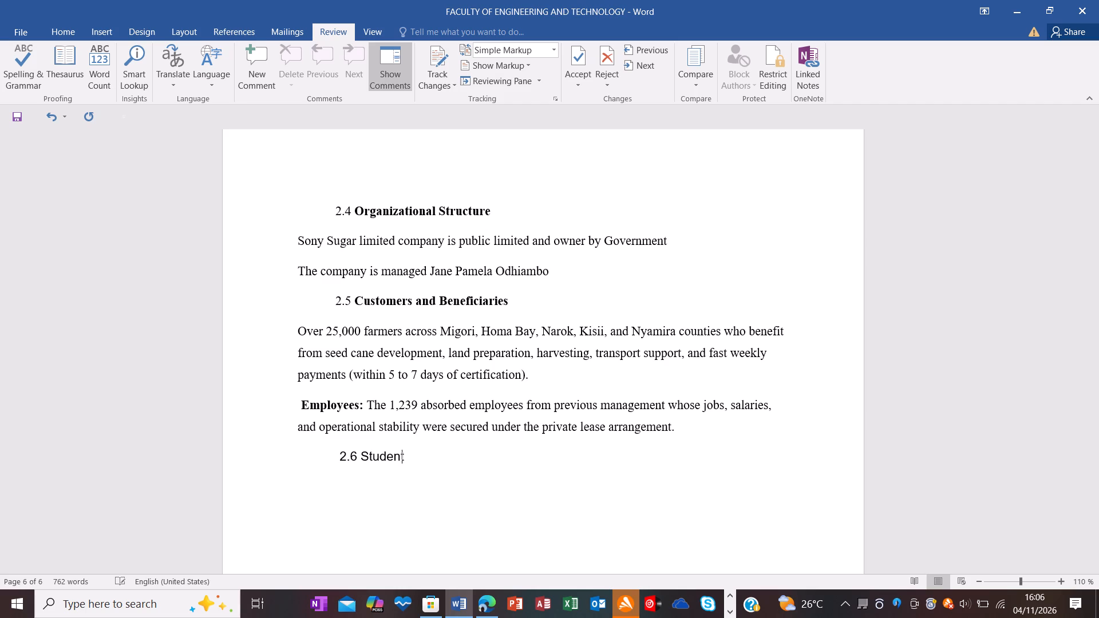
{"action": "key", "text": "space"}
{"action": "key", "text": "p"}
{"action": "key", "text": "BackSpace"}
{"action": "key", "text": "o"}
{"action": "key", "text": "BackSpace"}
{"action": "key", "text": "shift+p"}
{"action": "type", "text": "erception"}
{"action": "key", "text": "space"}
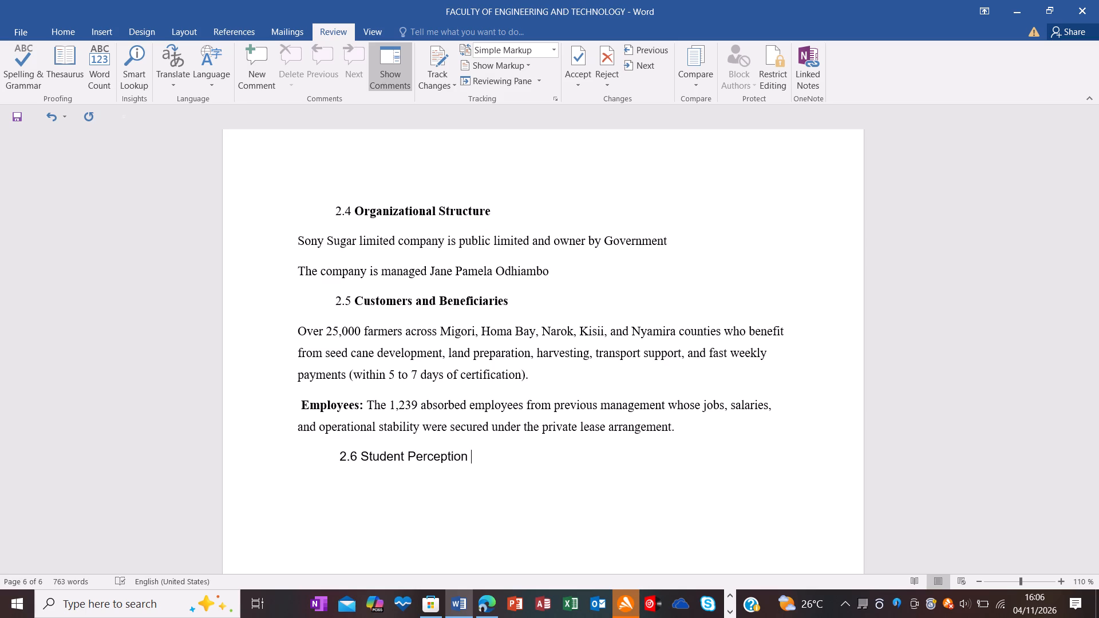
{"action": "type", "text": "and"}
{"action": "key", "text": "space"}
{"action": "type", "text": "Special"}
{"action": "key", "text": "space"}
{"action": "type", "text": "Regula"}
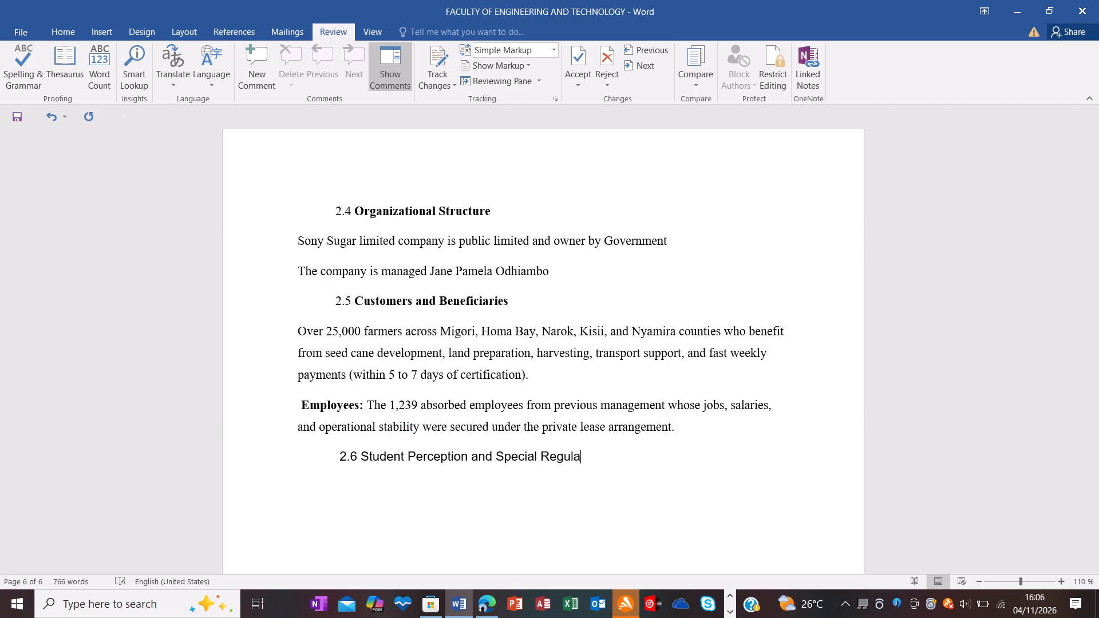
{"action": "type", "text": "tions"}
Format the whole 2.6 heading line in bold Times New Roman.
{"action": "left_click", "coordinate": [66, 23]}
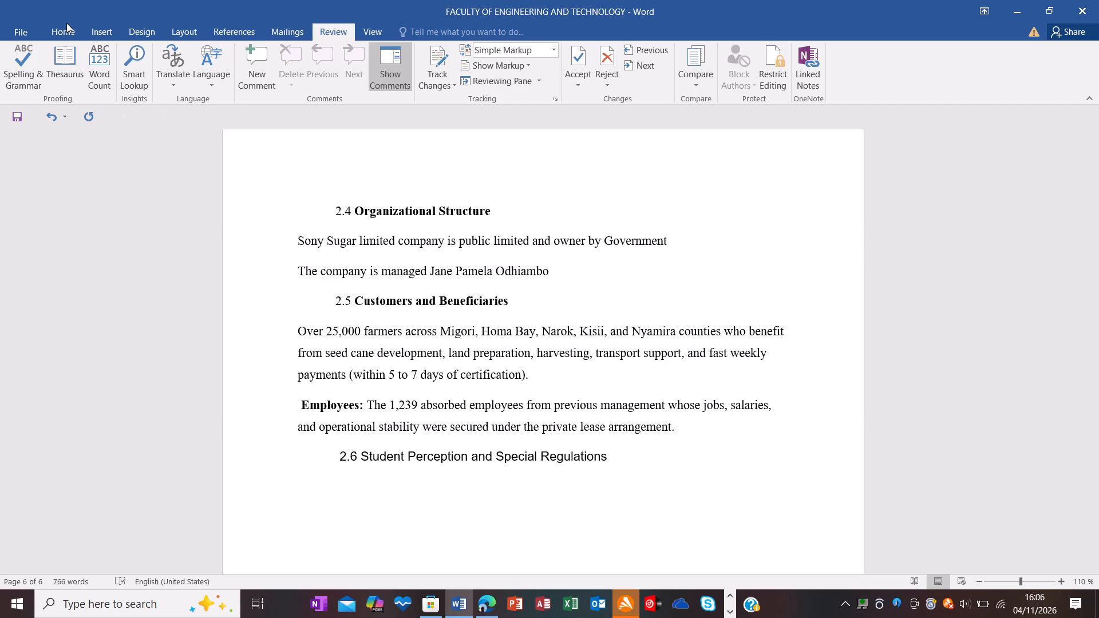
{"action": "left_click", "coordinate": [66, 23]}
{"action": "left_click", "coordinate": [69, 28]}
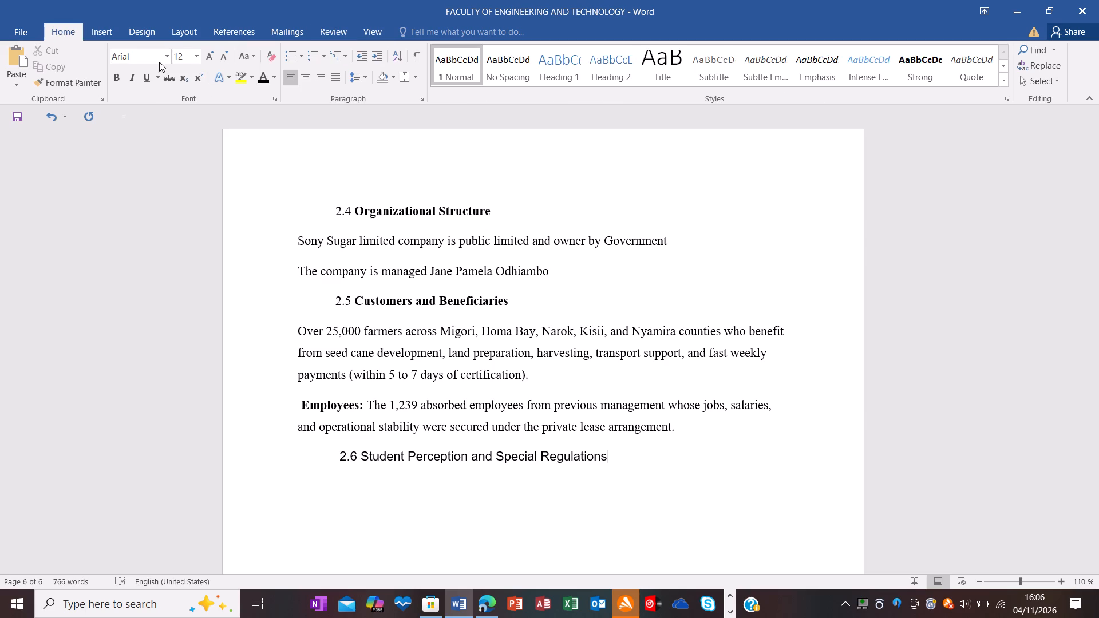
{"action": "left_click", "coordinate": [169, 62]}
{"action": "left_click", "coordinate": [176, 136]}
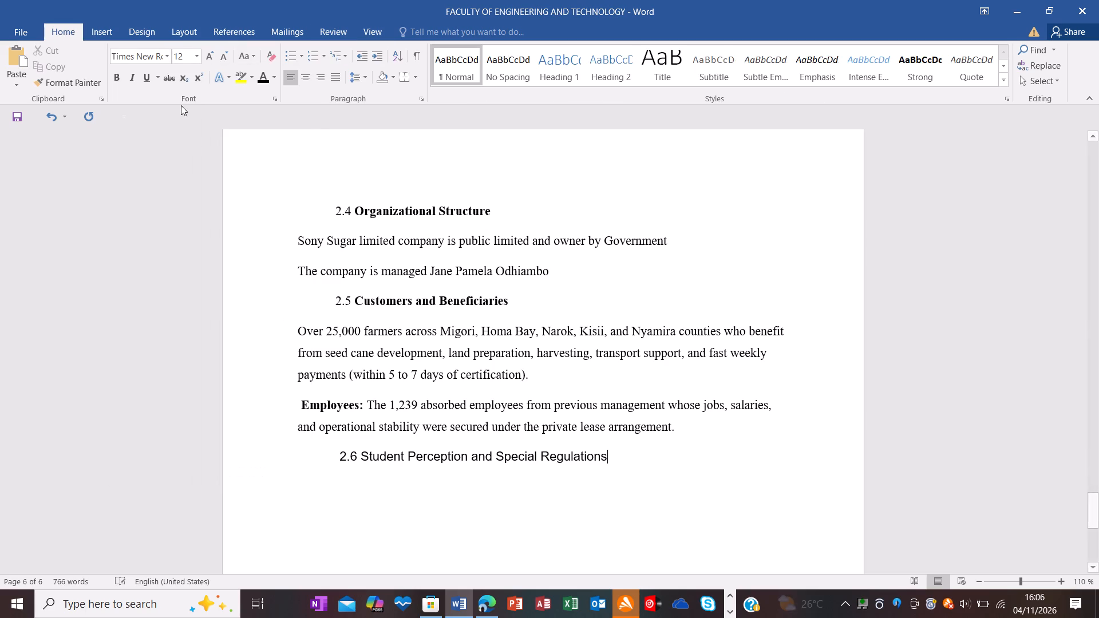
{"action": "left_click", "coordinate": [199, 54]}
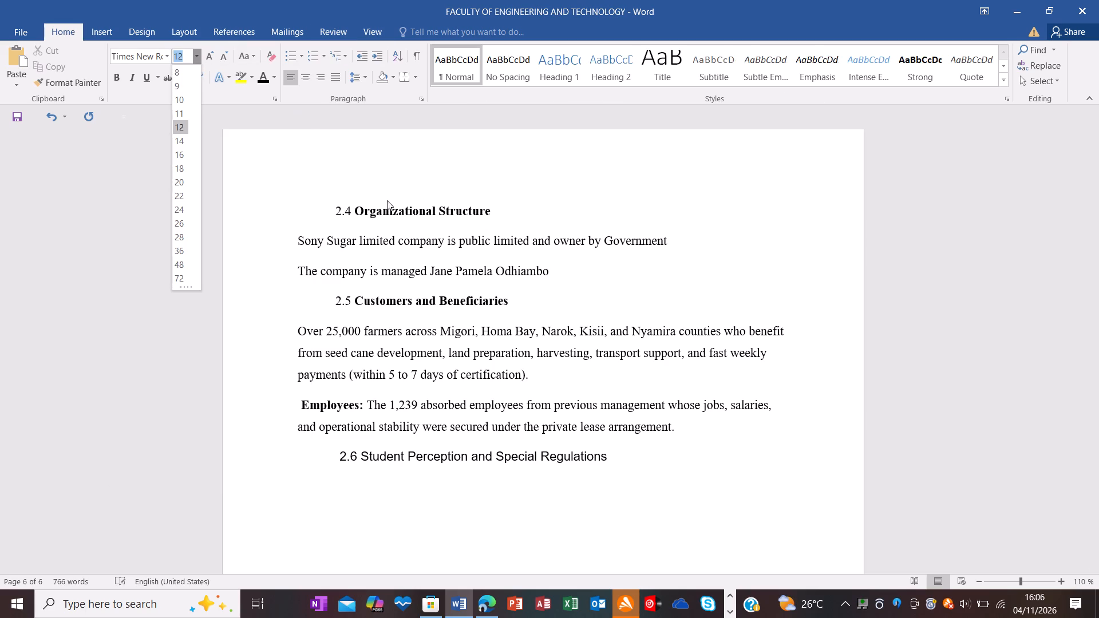
{"action": "left_click", "coordinate": [654, 453]}
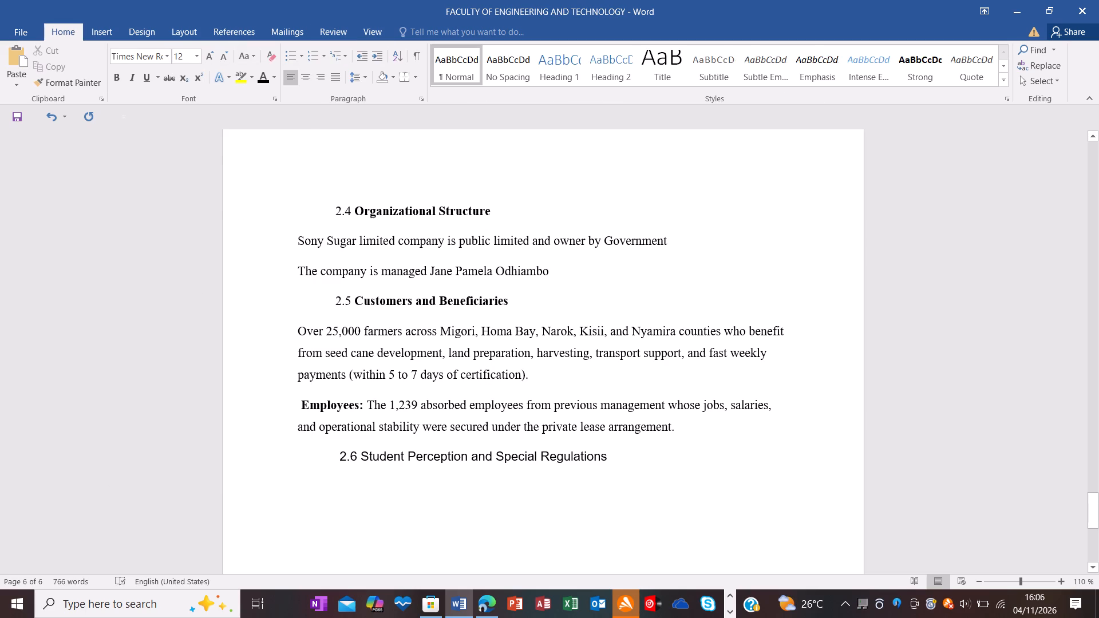
{"action": "scroll", "coordinate": [533, 310], "scroll_direction": "up", "scroll_amount": 5}
{"action": "scroll", "coordinate": [533, 310], "scroll_direction": "down", "scroll_amount": 5}
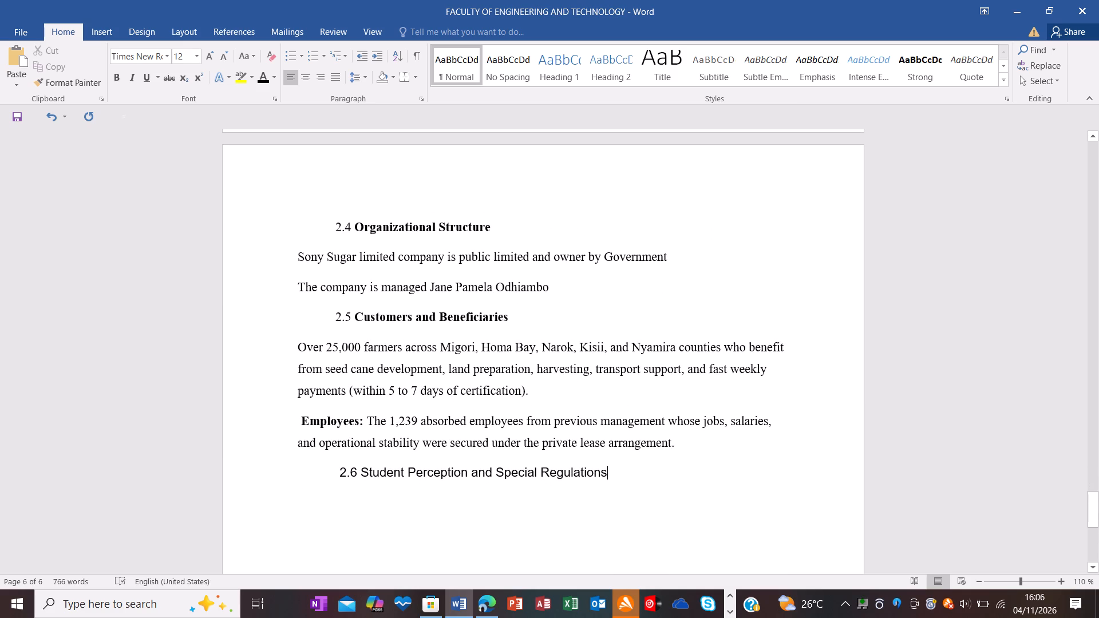
{"action": "left_click_drag", "start_coordinate": [340, 472], "coordinate": [592, 476]}
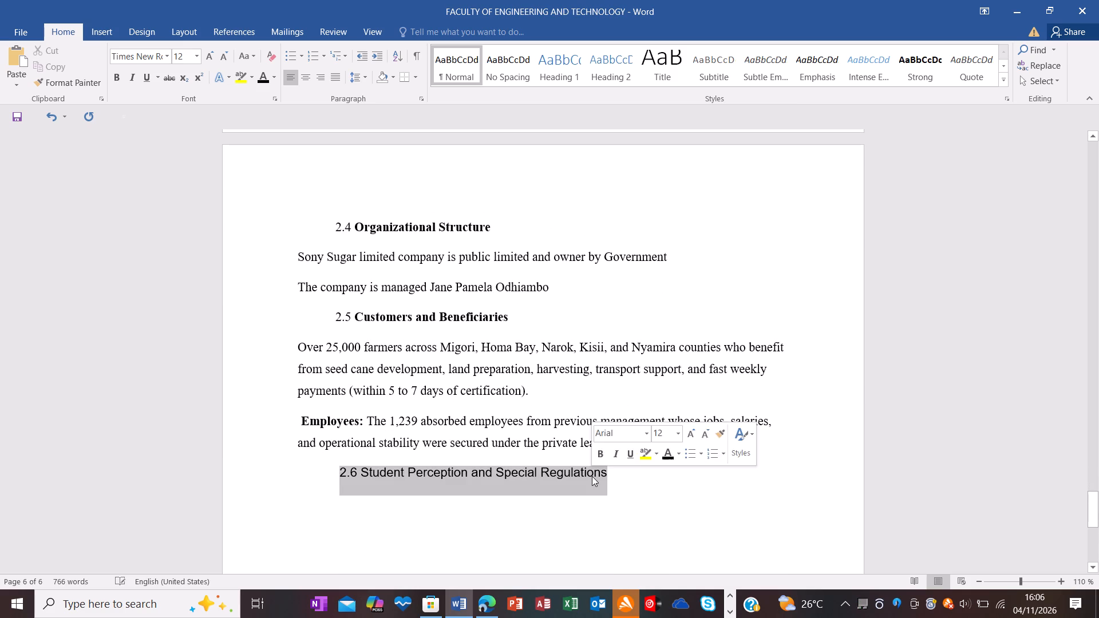
{"action": "left_click", "coordinate": [164, 58]}
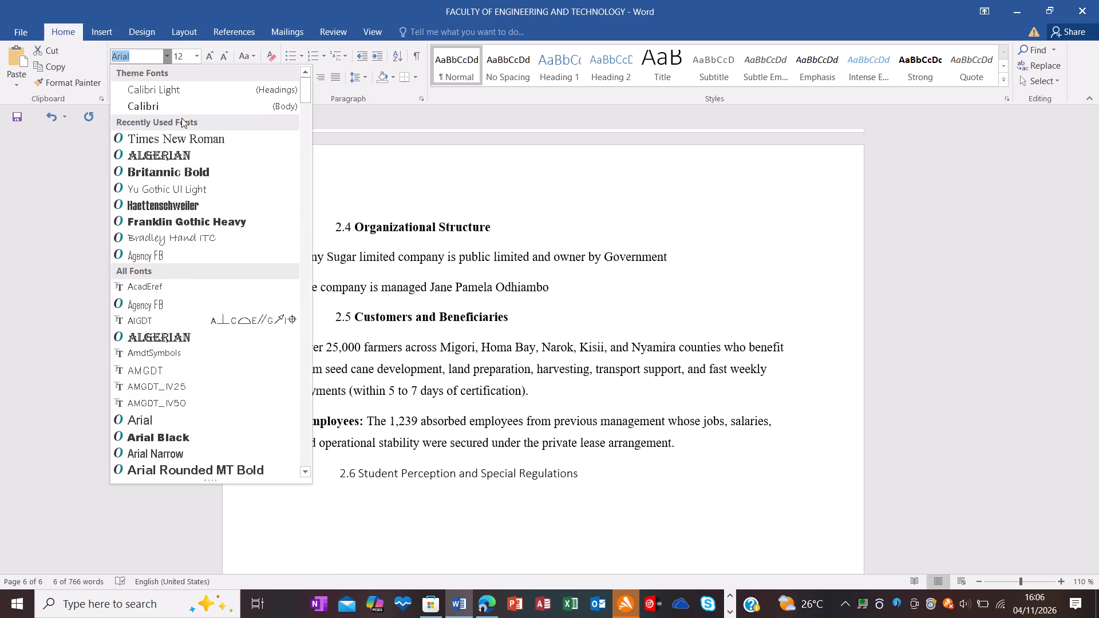
{"action": "left_click", "coordinate": [189, 136]}
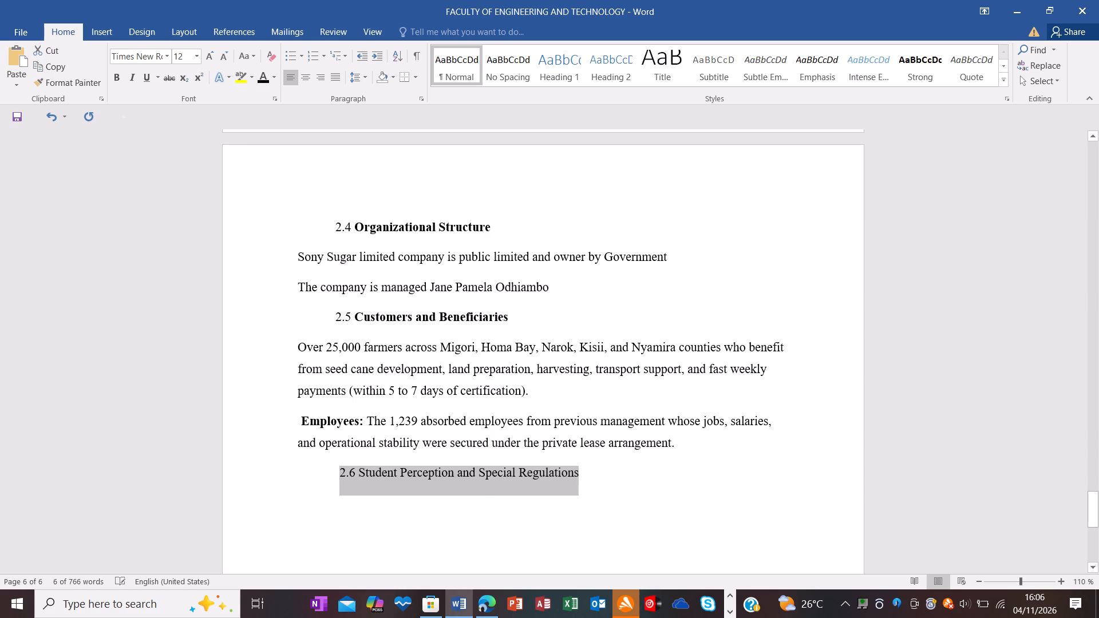
{"action": "left_click", "coordinate": [119, 72]}
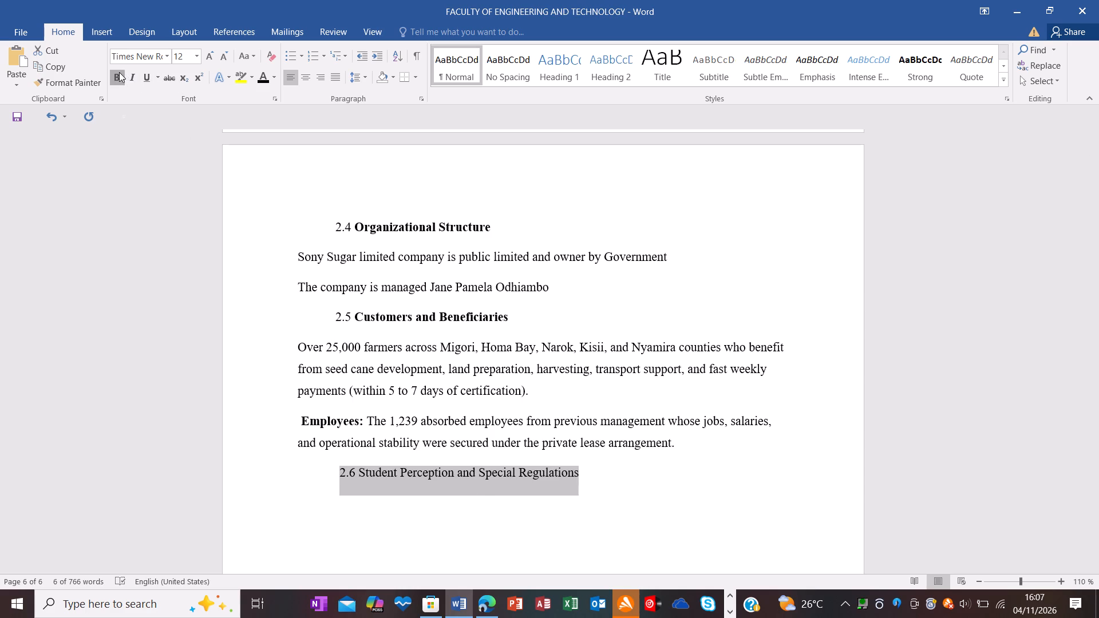
Start a blank body line under the 2.6 heading, without list numbering and aligned to the left margin.
{"action": "left_click", "coordinate": [658, 498]}
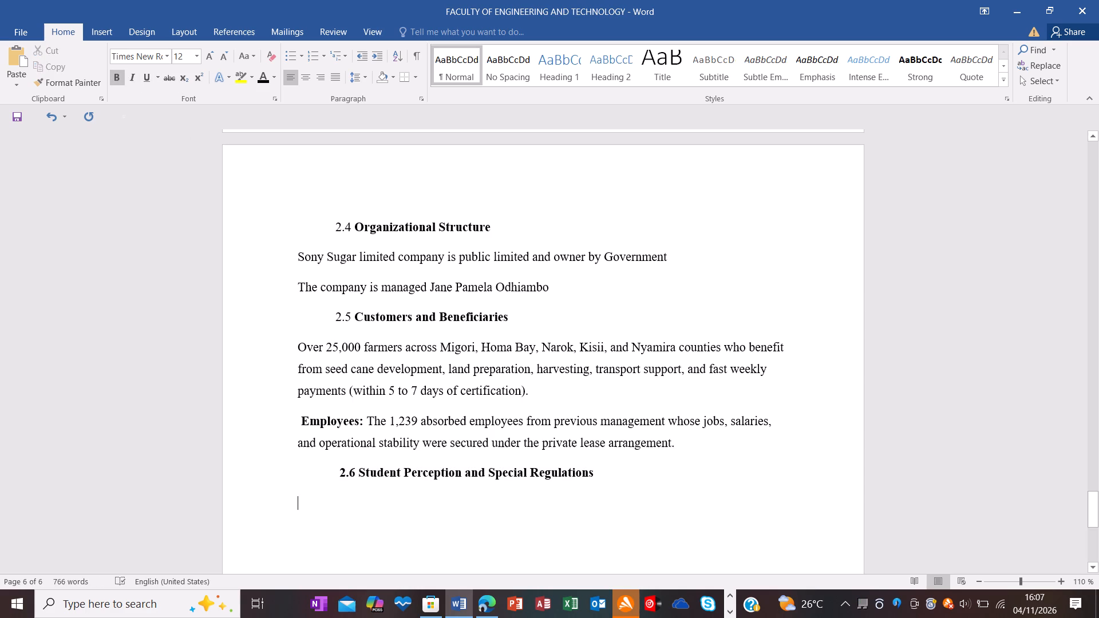
{"action": "key", "text": "Return"}
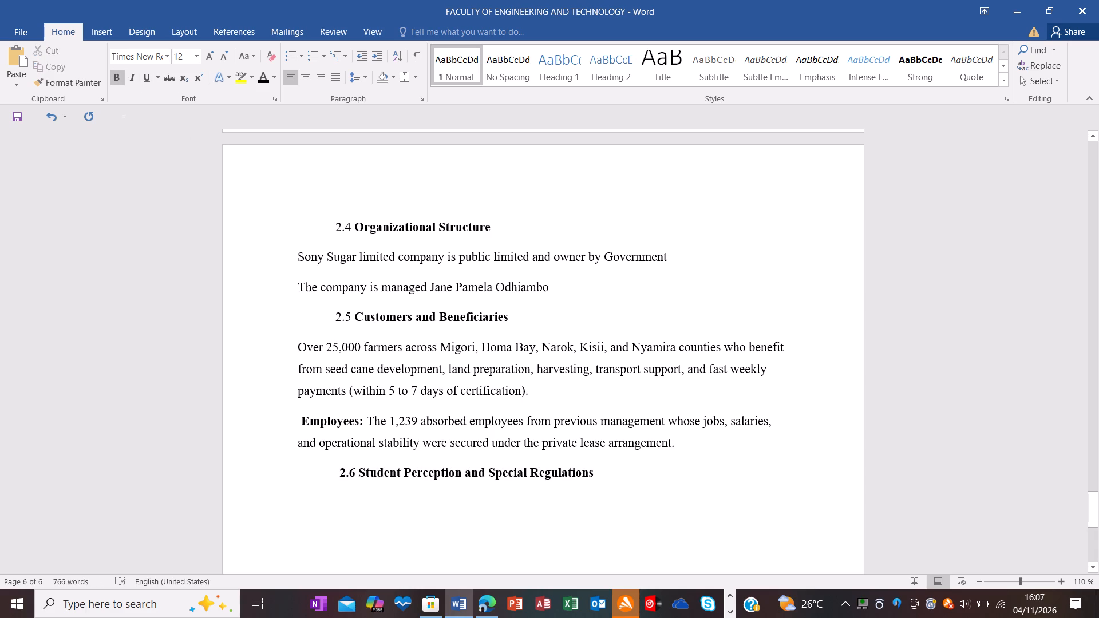
{"action": "left_click", "coordinate": [600, 473]}
{"action": "key", "text": "Return"}
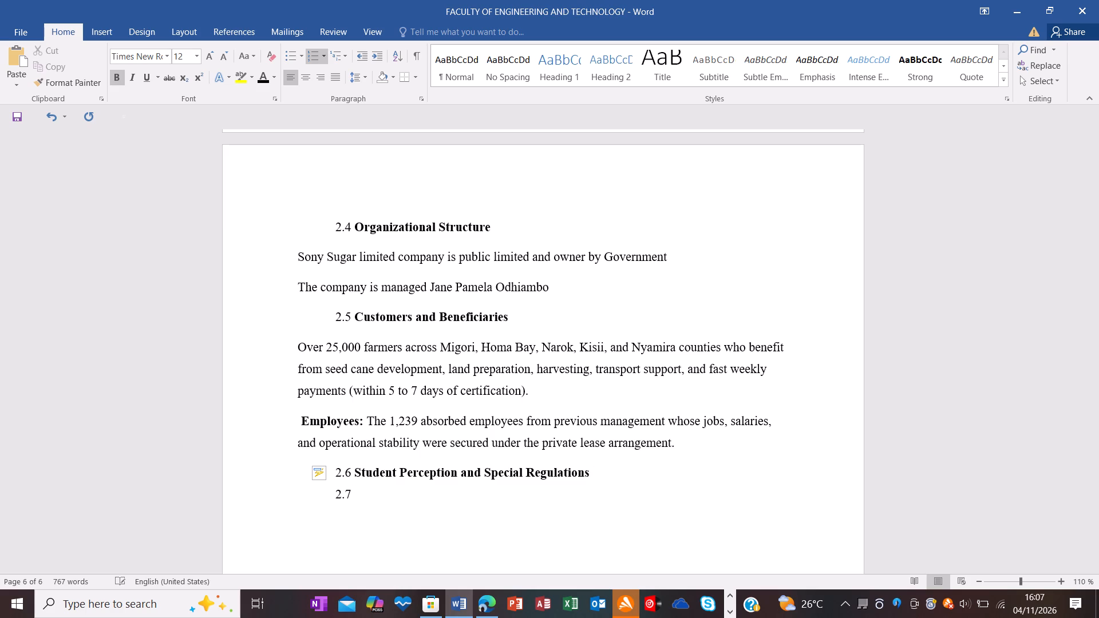
{"action": "key", "text": "BackSpace"}
{"action": "key", "text": "BackSpace"}
{"action": "key", "text": "Return"}
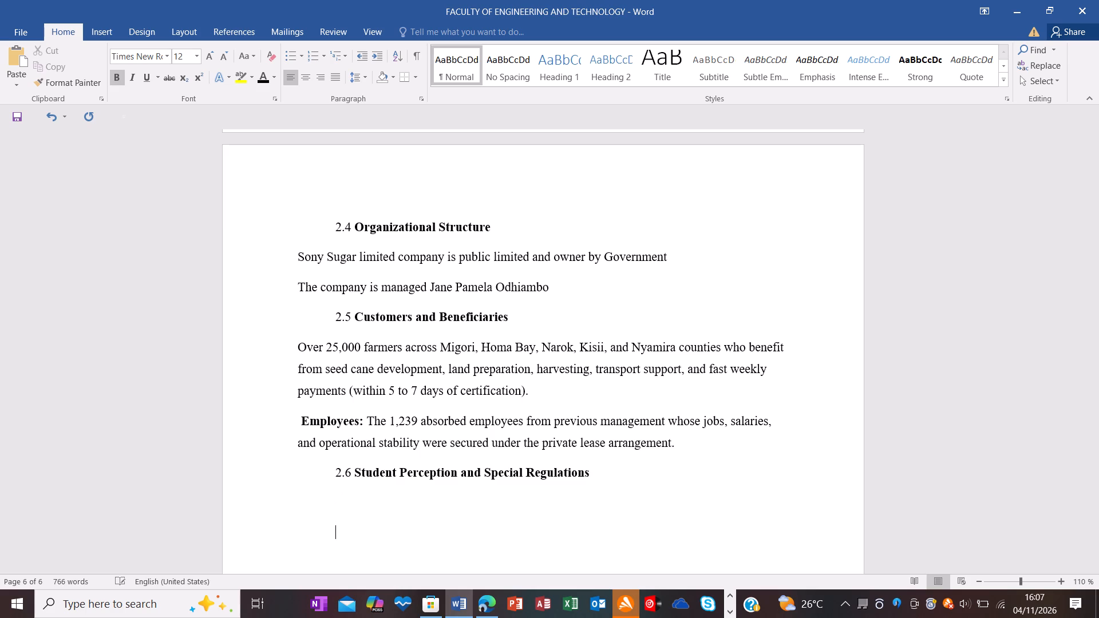
{"action": "key", "text": "Return"}
{"action": "key", "text": "BackSpace"}
{"action": "key", "text": "BackSpace"}
{"action": "key", "text": "BackSpace"}
Switch to the sample report PDF in Microsoft Edge and copy the full paragraph under its section 2.6, Student Perception and Special Regulations.
{"action": "scroll", "coordinate": [778, 508], "scroll_direction": "down", "scroll_amount": 6}
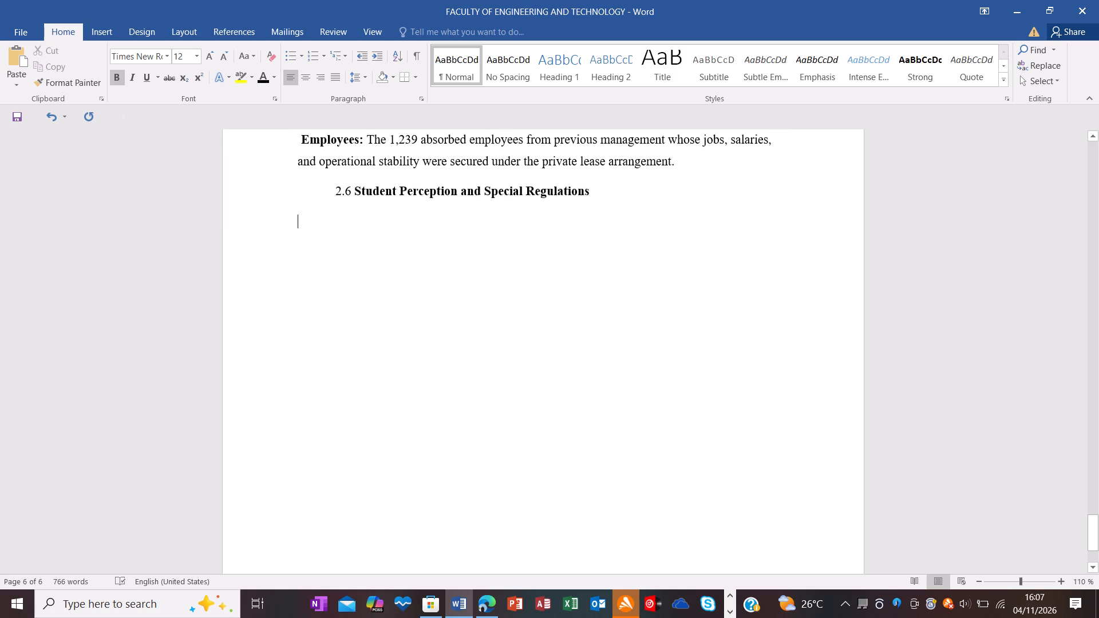
{"action": "left_click", "coordinate": [493, 617]}
{"action": "scroll", "coordinate": [540, 496], "scroll_direction": "down", "scroll_amount": 4}
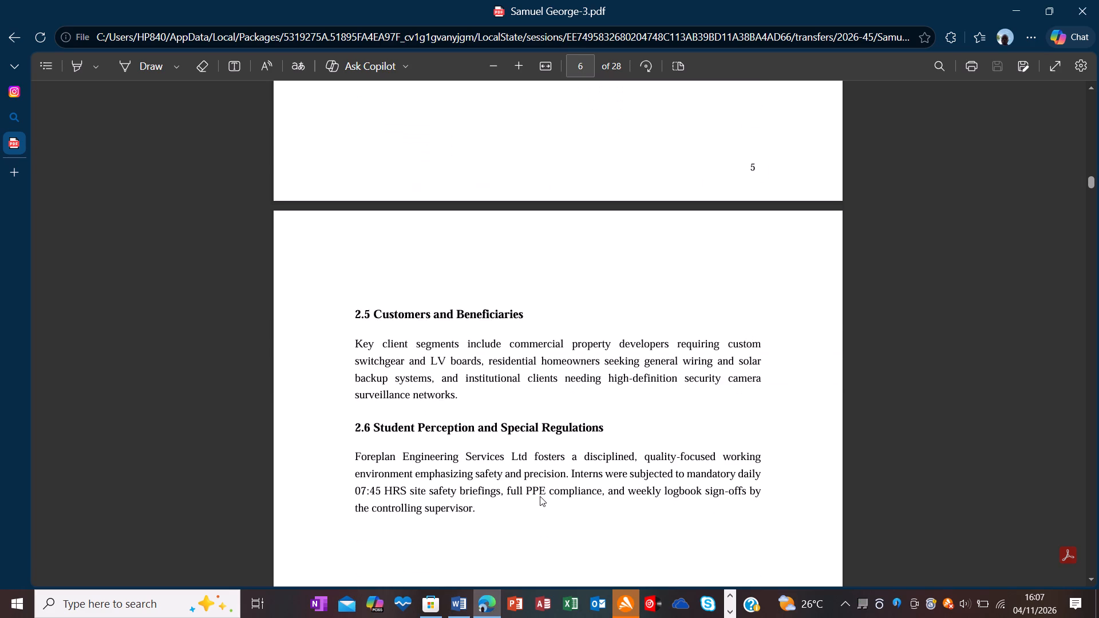
{"action": "scroll", "coordinate": [540, 496], "scroll_direction": "down", "scroll_amount": 1}
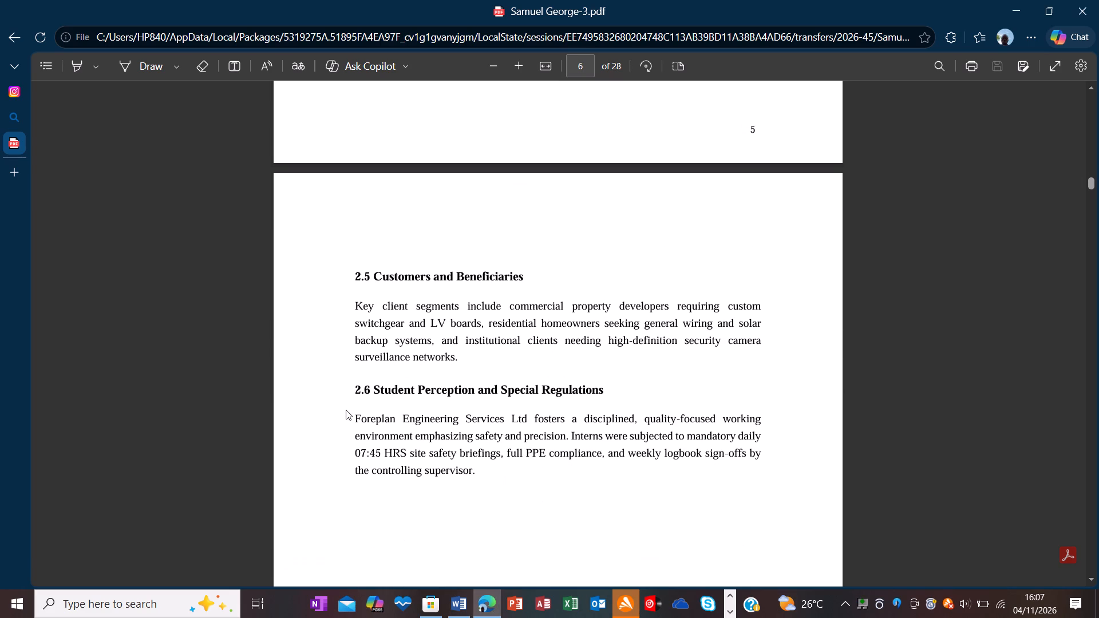
{"action": "left_click_drag", "start_coordinate": [353, 412], "coordinate": [759, 486]}
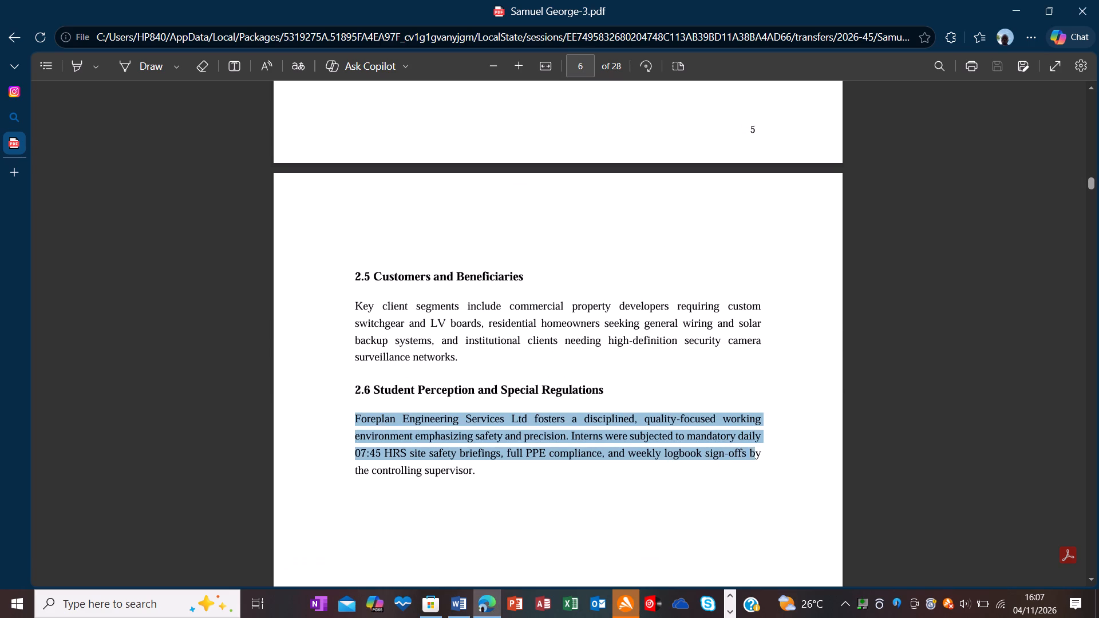
{"action": "left_click_drag", "start_coordinate": [759, 486], "coordinate": [488, 492]}
{"action": "key", "text": "ctrl+c"}
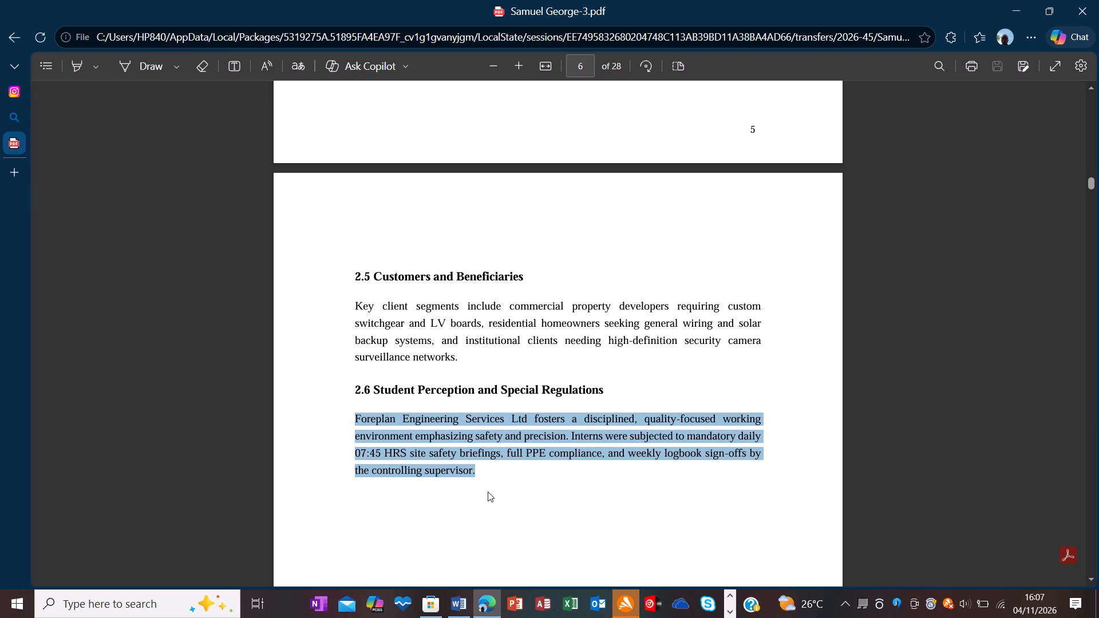
{"action": "left_click", "coordinate": [730, 612]}
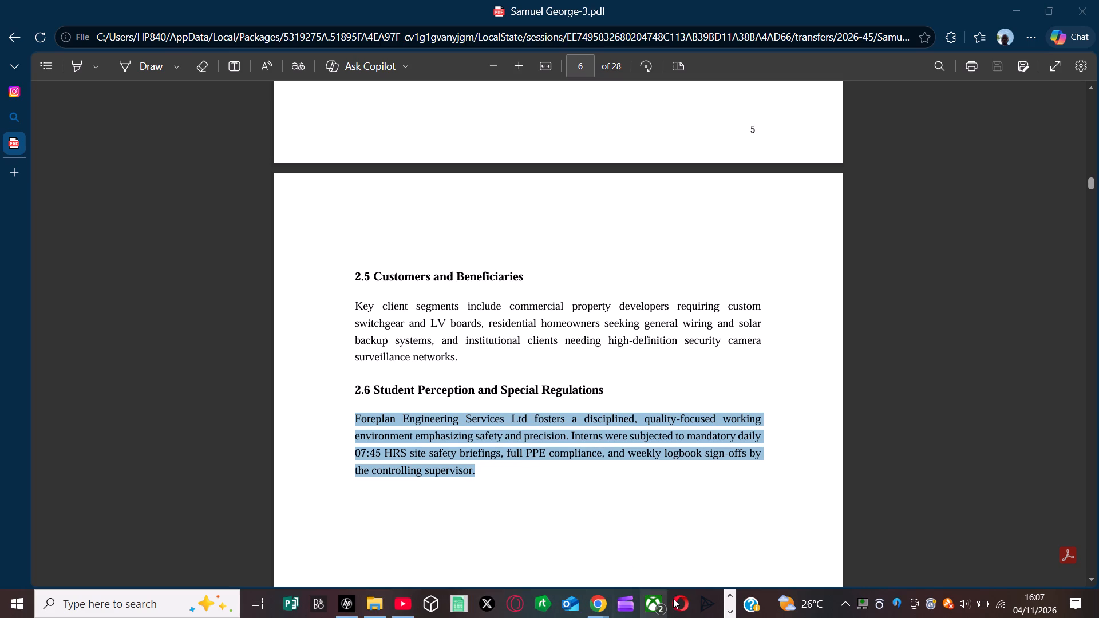
Switch to the Word report and paste the copied paragraph on the blank line below the 2.6 heading.
{"action": "left_click", "coordinate": [729, 594]}
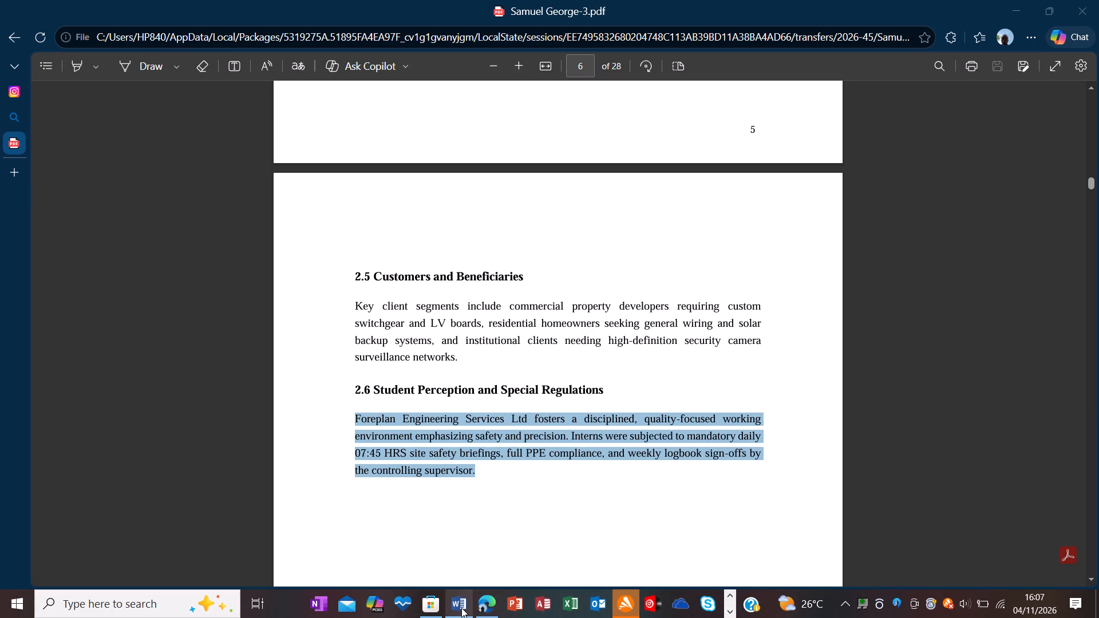
{"action": "left_click", "coordinate": [454, 608]}
{"action": "left_click", "coordinate": [371, 204]}
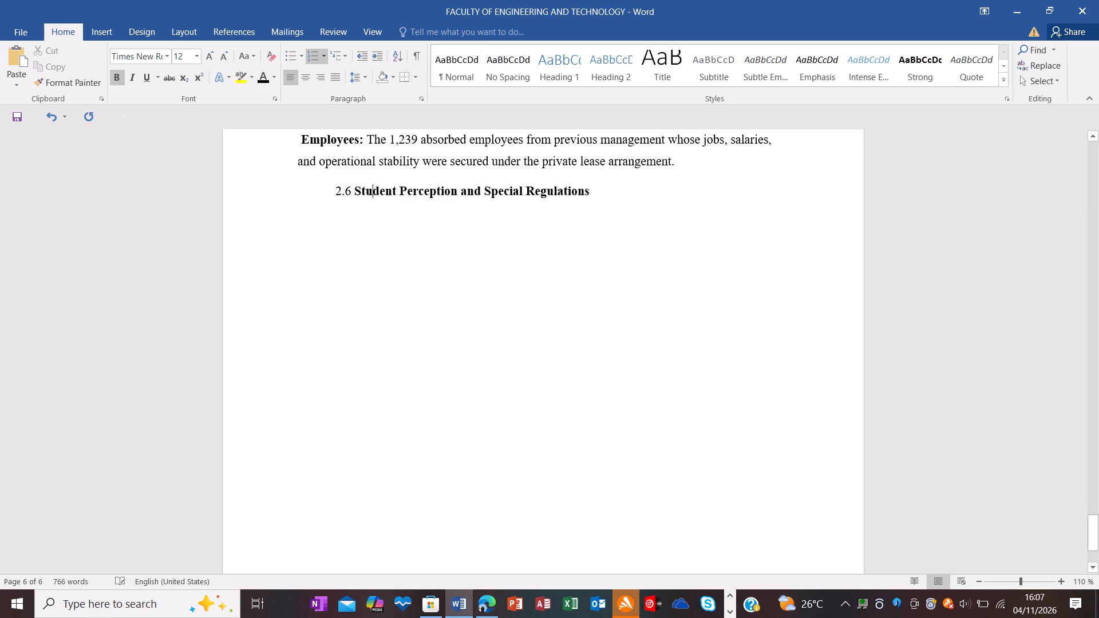
{"action": "left_click", "coordinate": [317, 233]}
{"action": "key", "text": "ctrl+v"}
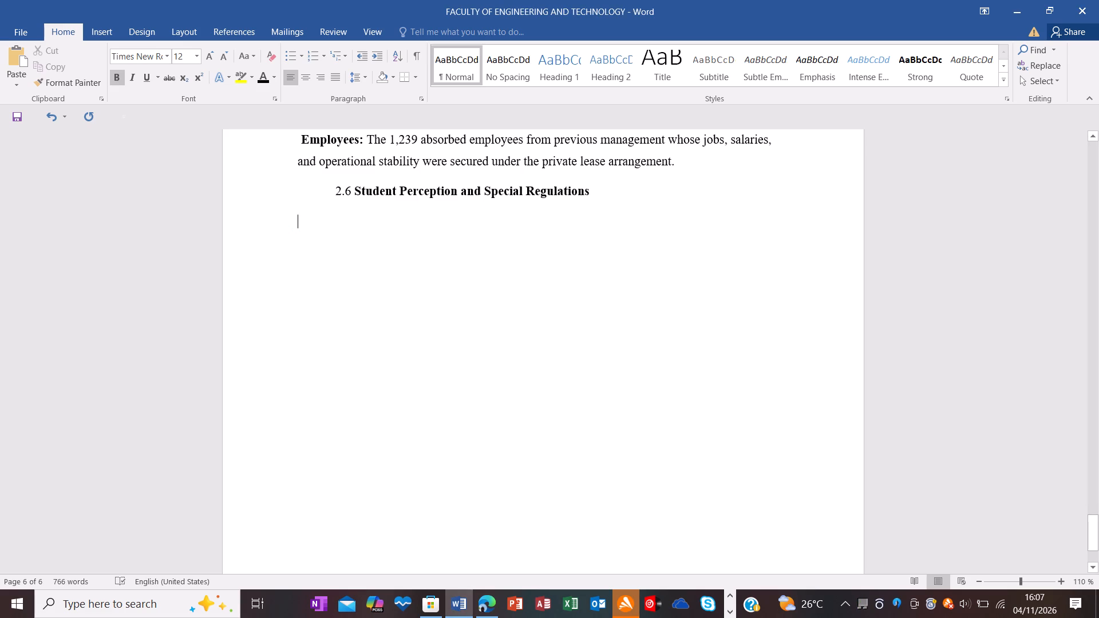
Format the pasted section 2.6 paragraph in Times New Roman, size 12.
{"action": "left_click_drag", "start_coordinate": [297, 225], "coordinate": [711, 293]}
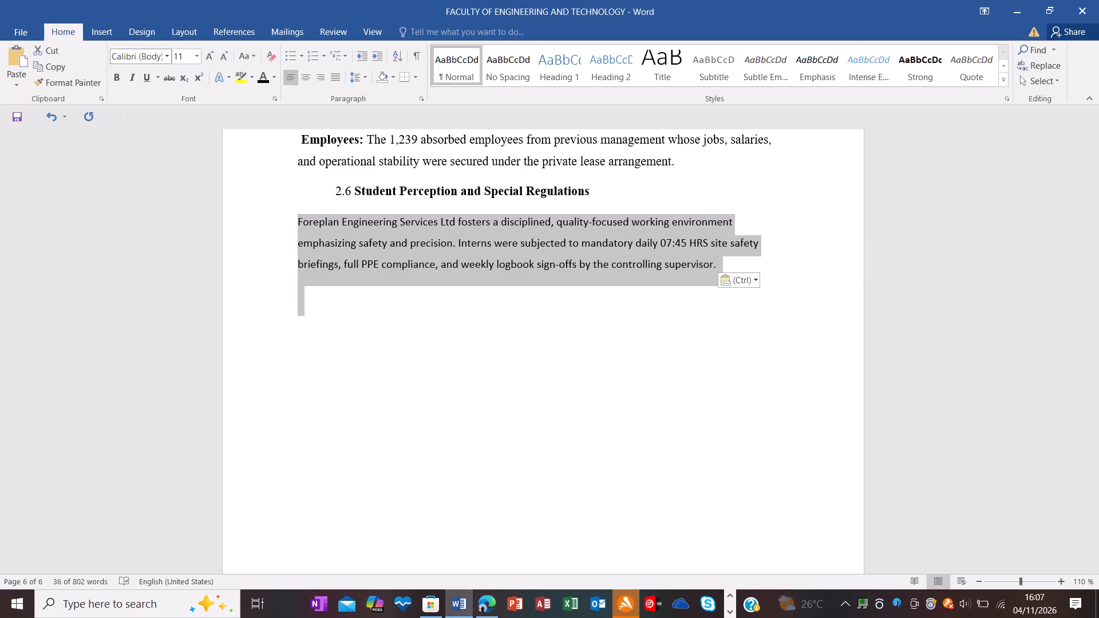
{"action": "left_click", "coordinate": [163, 56]}
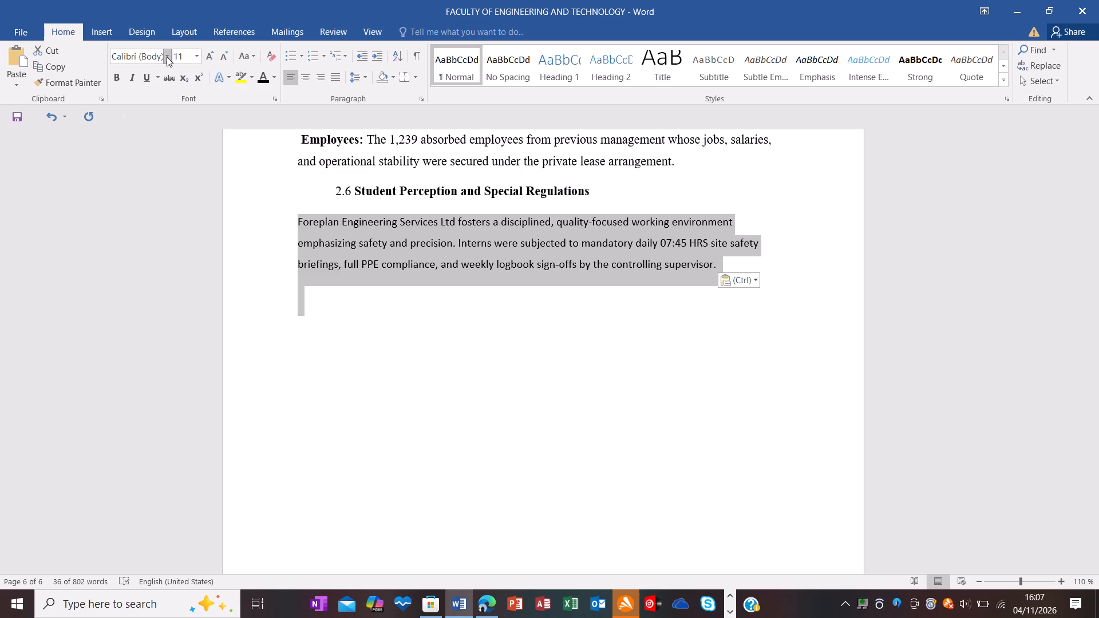
{"action": "left_click", "coordinate": [167, 57]}
{"action": "left_click", "coordinate": [172, 130]}
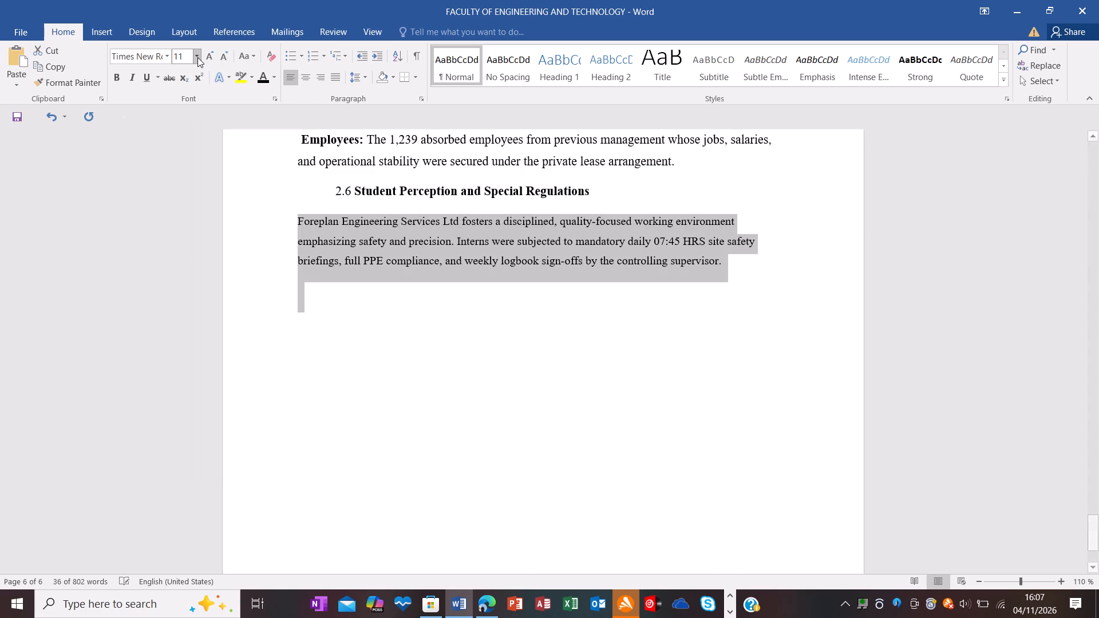
{"action": "left_click", "coordinate": [197, 57]}
{"action": "left_click", "coordinate": [182, 126]}
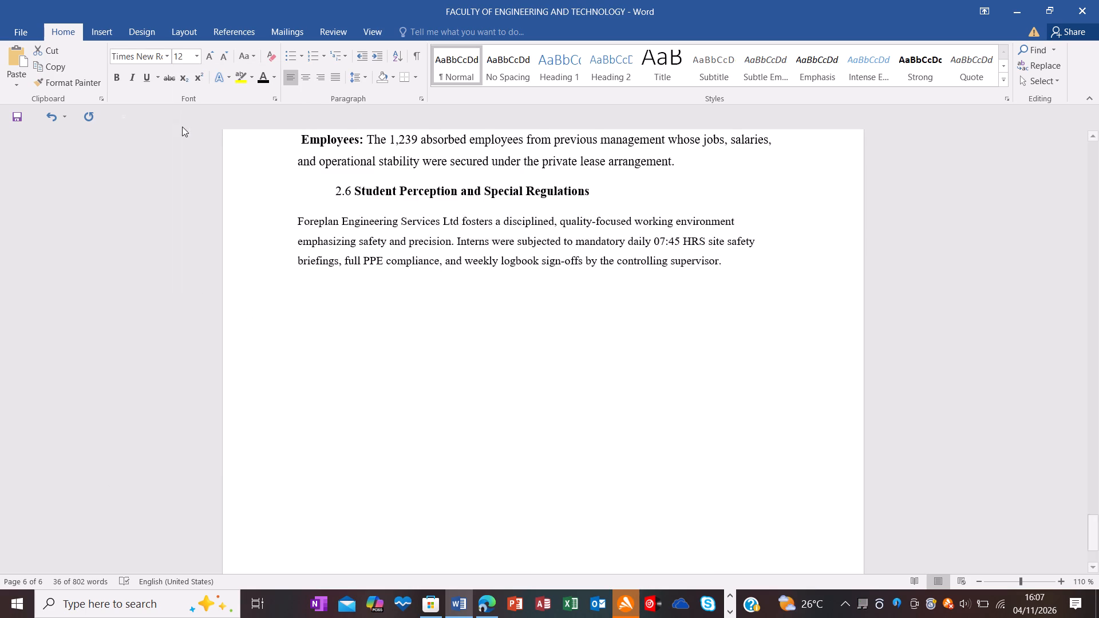
Replace "Foreplan Engineering Services Ltd" at the start of the 2.6 paragraph with "Sony sugar", keeping the heading above intact.
{"action": "left_click", "coordinate": [472, 217]}
{"action": "key", "text": "BackSpace"}
{"action": "key", "text": "BackSpace"}
{"action": "key", "text": "BackSpace"}
{"action": "key", "text": "BackSpace"}
{"action": "key", "text": "BackSpace"}
{"action": "key", "text": "BackSpace"}
{"action": "key", "text": "BackSpace"}
{"action": "key", "text": "BackSpace"}
{"action": "key", "text": "BackSpace"}
{"action": "key", "text": "BackSpace"}
{"action": "key", "text": "BackSpace"}
{"action": "key", "text": "BackSpace"}
{"action": "key", "text": "BackSpace"}
{"action": "key", "text": "BackSpace"}
{"action": "key", "text": "BackSpace"}
{"action": "key", "text": "BackSpace"}
{"action": "key", "text": "BackSpace"}
{"action": "key", "text": "BackSpace"}
{"action": "key", "text": "BackSpace"}
{"action": "key", "text": "BackSpace"}
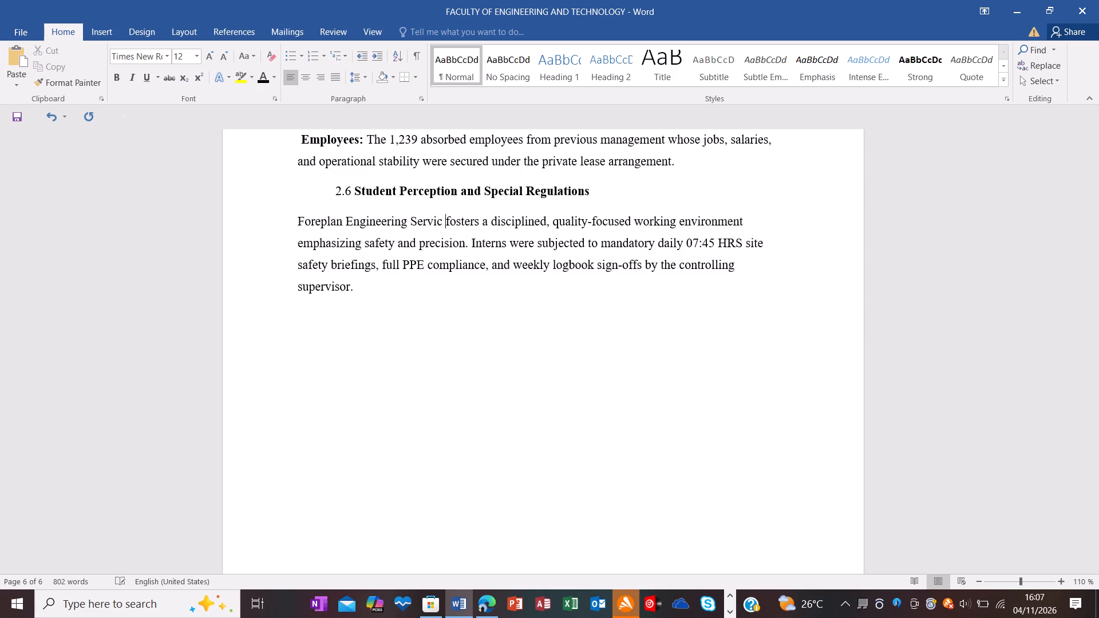
{"action": "type", "text": "So"}
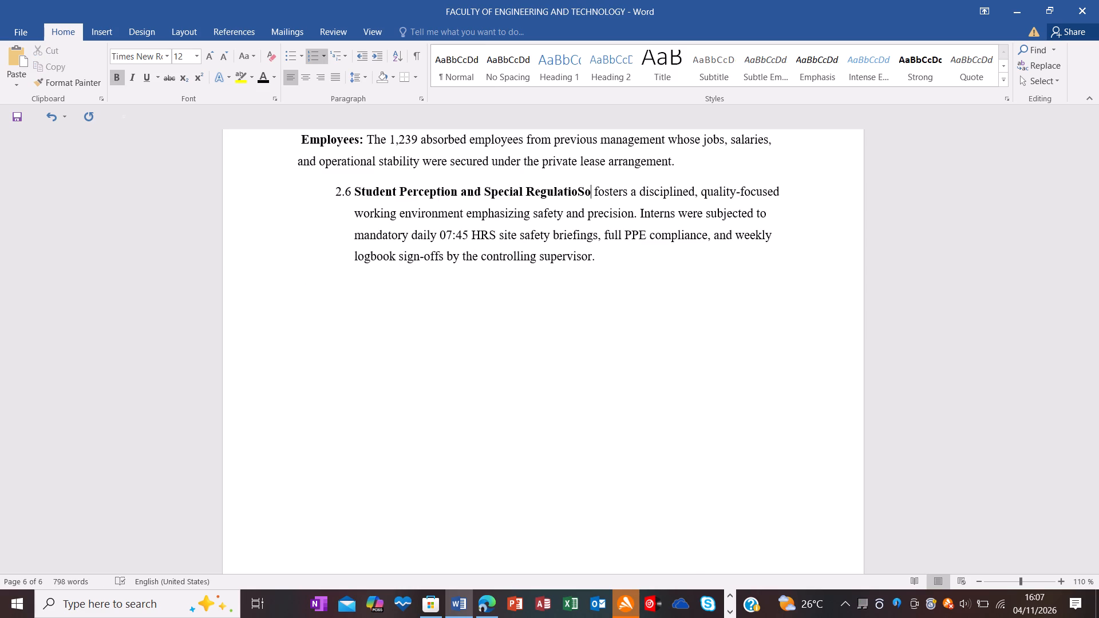
{"action": "left_click", "coordinate": [52, 112]}
{"action": "left_click", "coordinate": [52, 112]}
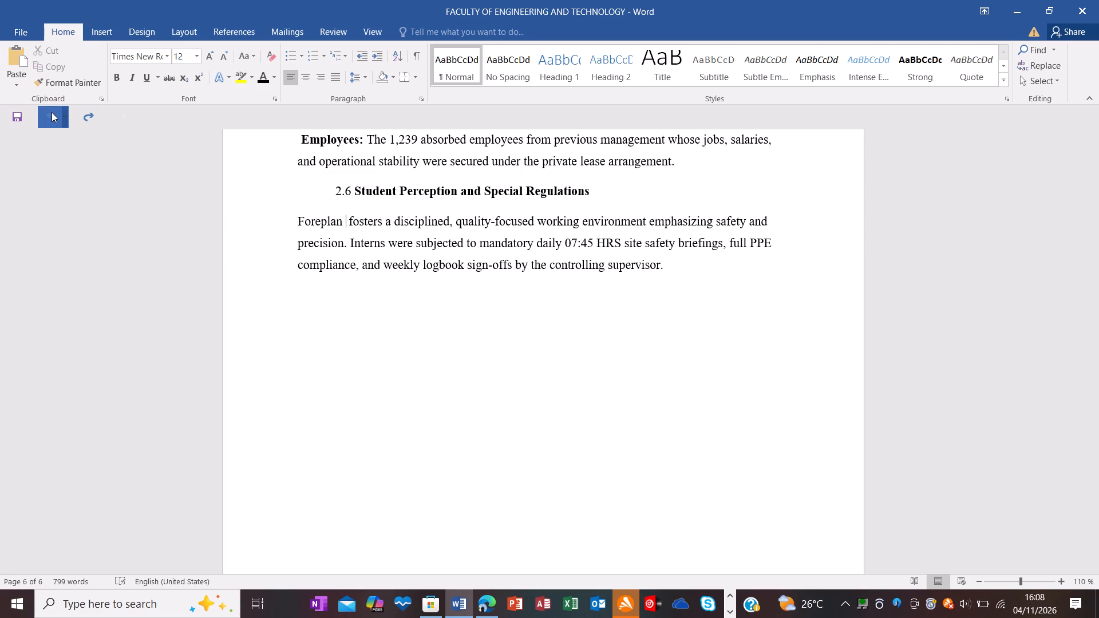
{"action": "key", "text": "BackSpace"}
{"action": "key", "text": "BackSpace"}
{"action": "key", "text": "BackSpace"}
{"action": "key", "text": "BackSpace"}
{"action": "key", "text": "BackSpace"}
{"action": "key", "text": "BackSpace"}
{"action": "key", "text": "BackSpace"}
{"action": "key", "text": "BackSpace"}
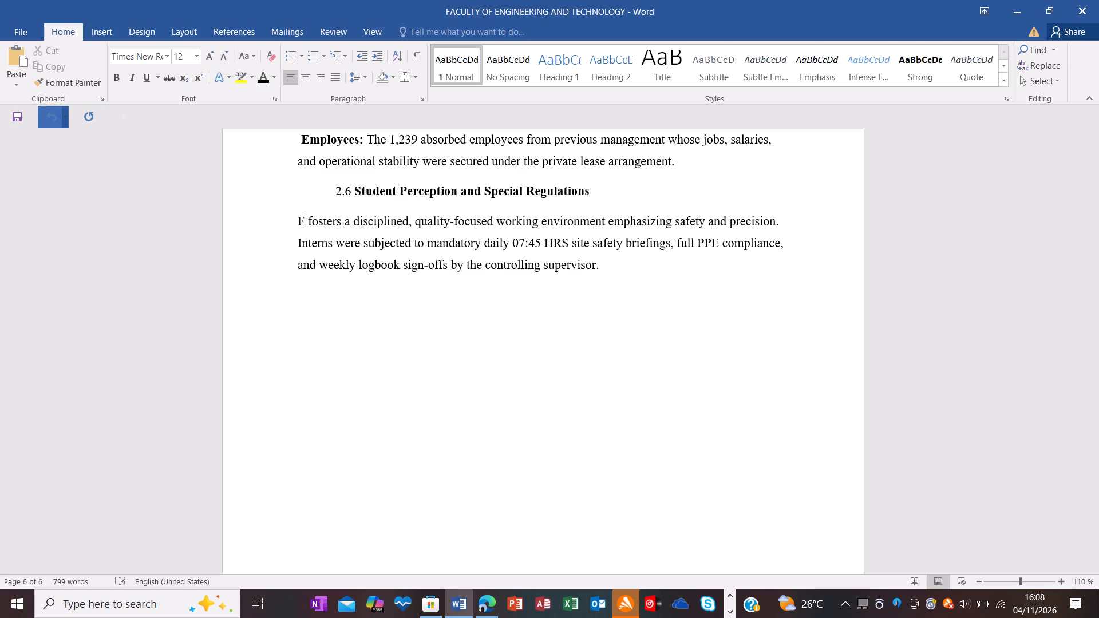
{"action": "key", "text": "BackSpace"}
{"action": "type", "text": "Sony sugar"}
{"action": "key", "text": "space"}
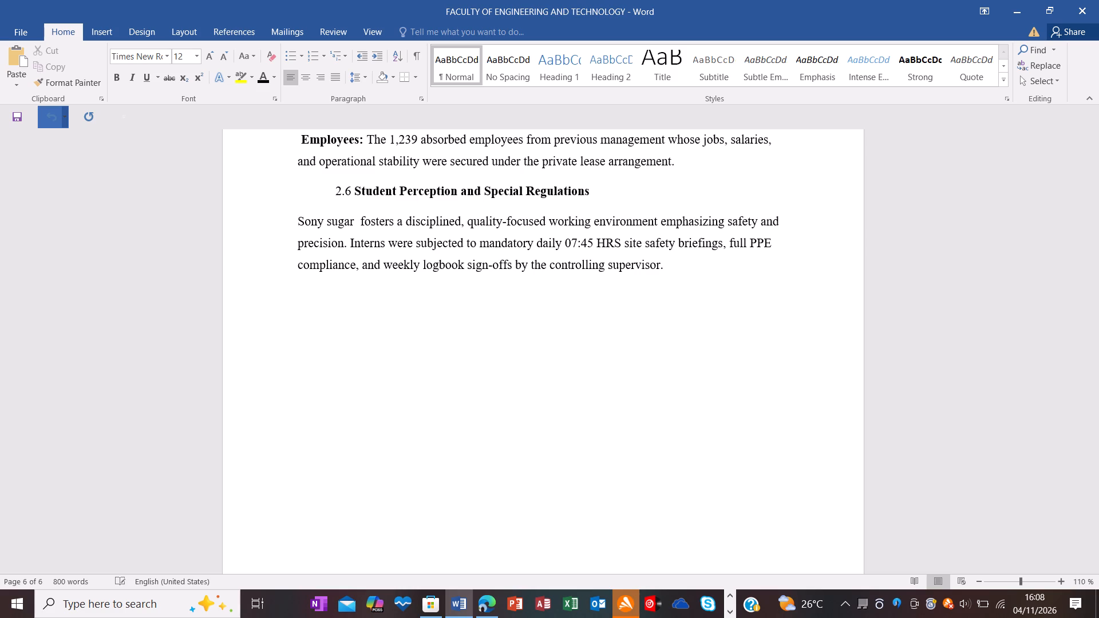
Capitalize the company name's second word so it reads "Sony Sugar".
{"action": "left_click", "coordinate": [330, 212]}
{"action": "left_click", "coordinate": [331, 219]}
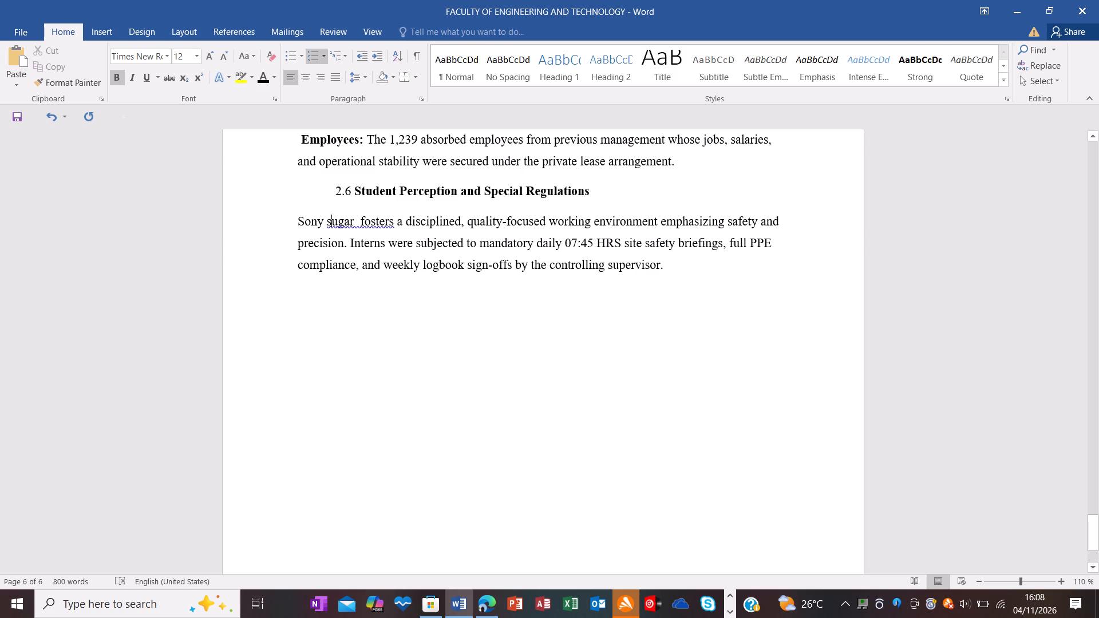
{"action": "key", "text": "BackSpace"}
{"action": "key", "text": "shift+s"}
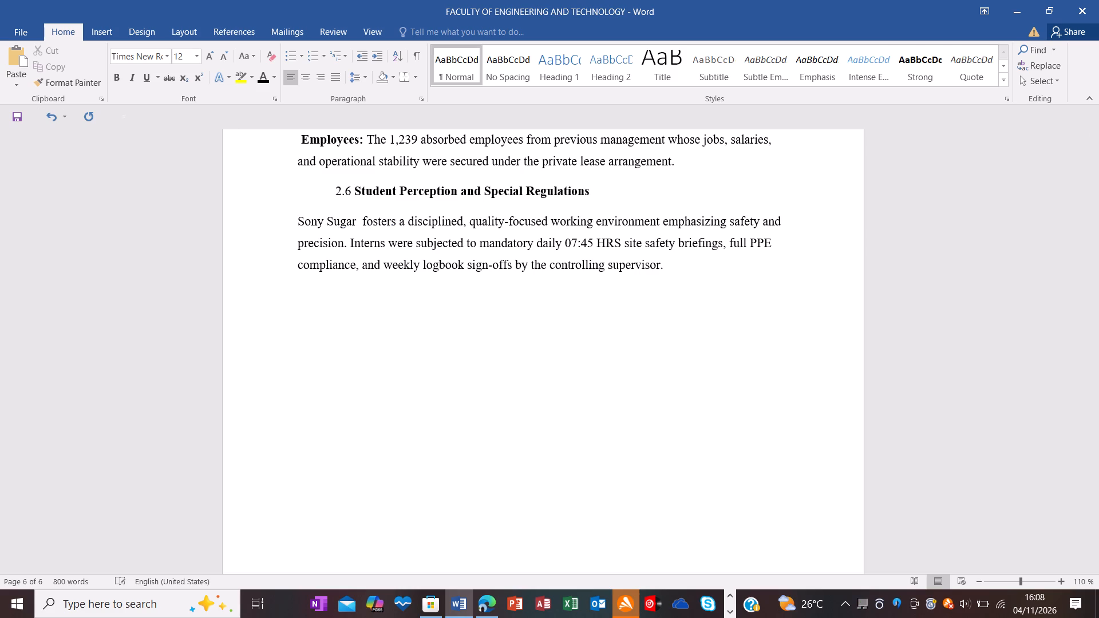
Extend the company name to "Sony Sugar Limited company" and remove the extra space before "fosters".
{"action": "left_click", "coordinate": [356, 219]}
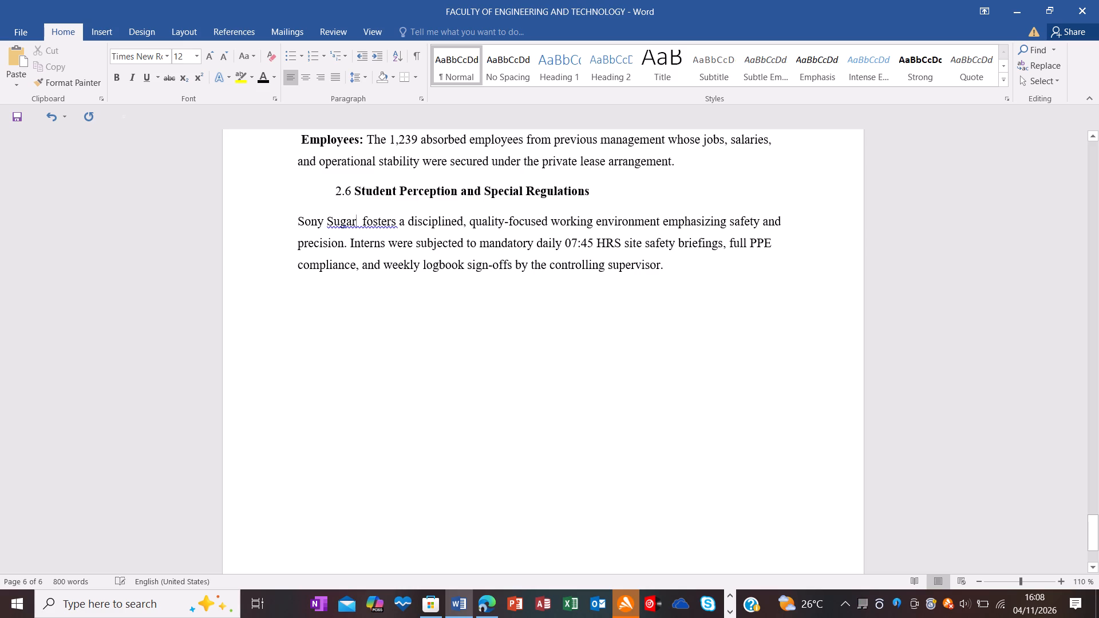
{"action": "key", "text": "space"}
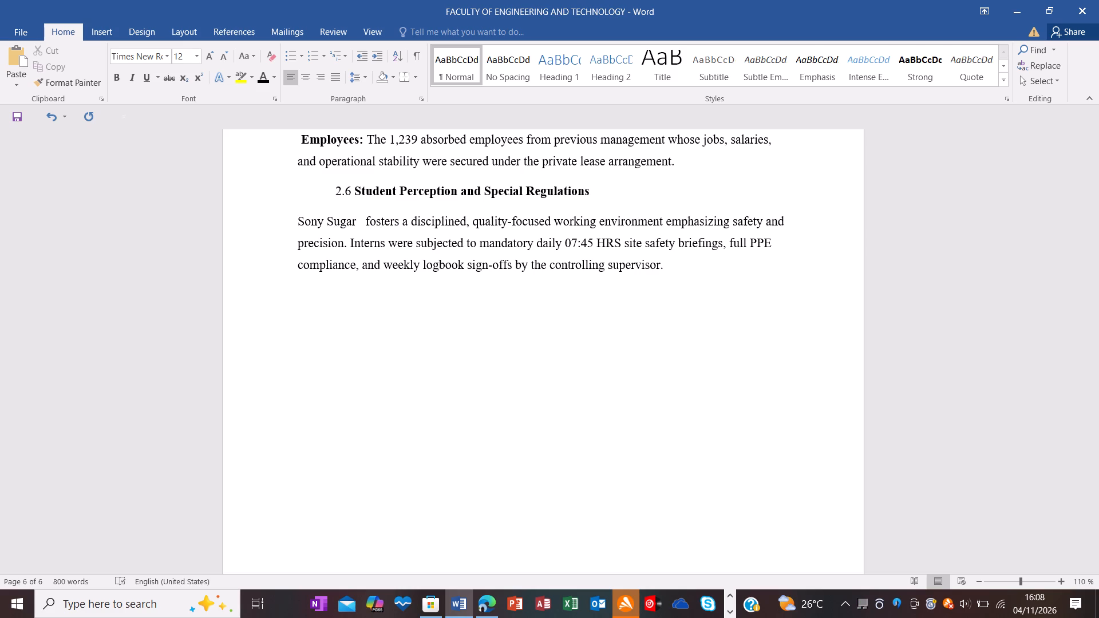
{"action": "type", "text": "Limited"}
{"action": "key", "text": "space"}
{"action": "type", "text": "company"}
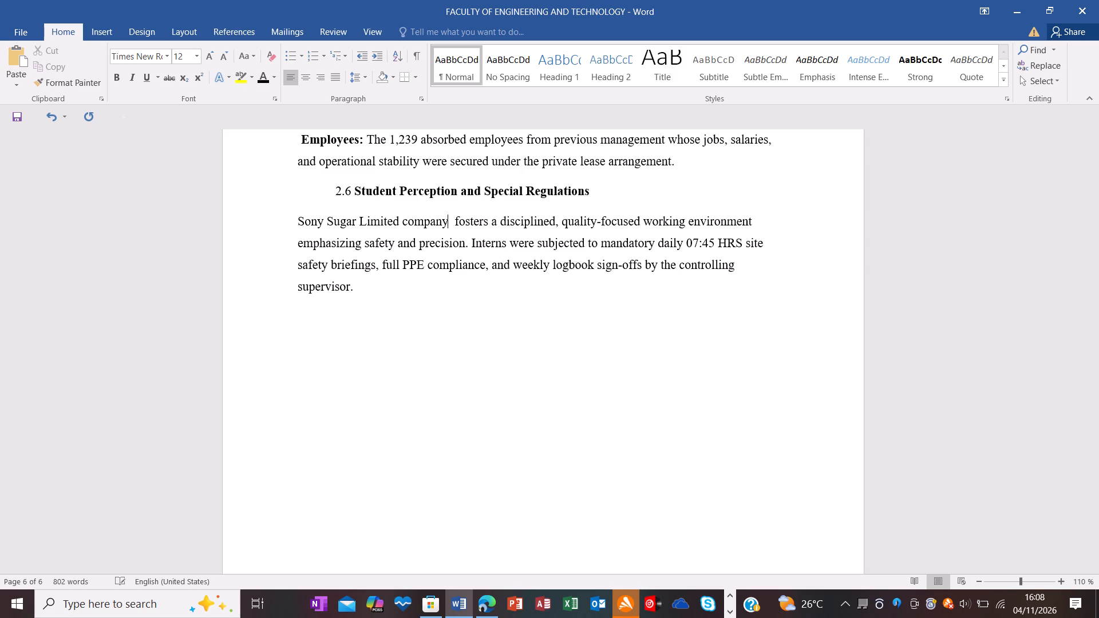
{"action": "left_click", "coordinate": [456, 221]}
{"action": "key", "text": "BackSpace"}
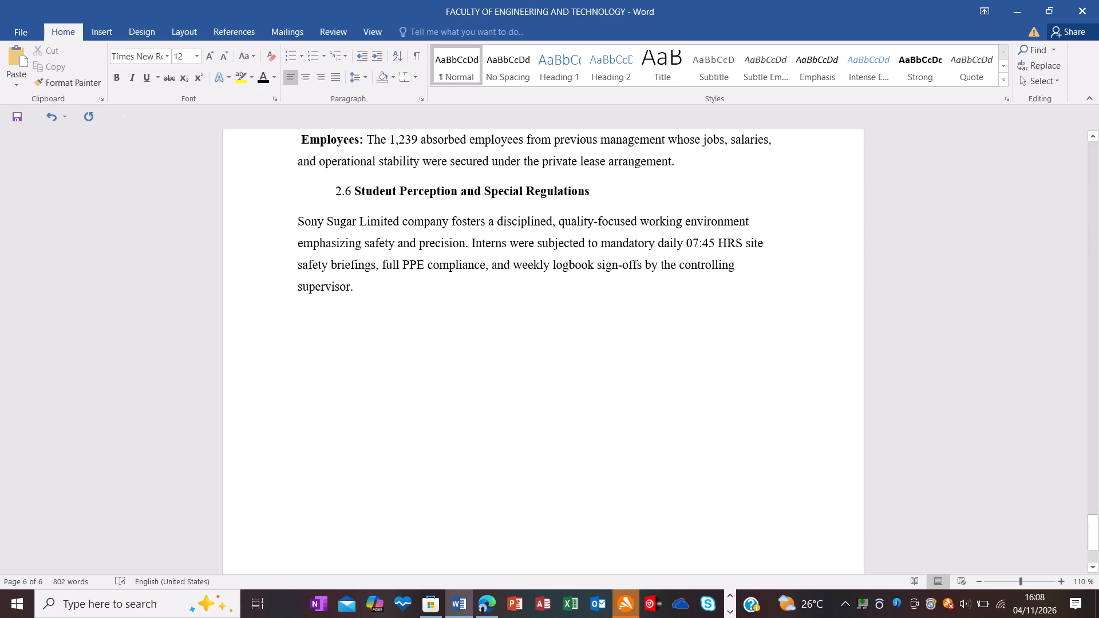
Replace the word "Interns" in the 2.6 paragraph's second sentence with "Attachees".
{"action": "left_click", "coordinate": [508, 250]}
{"action": "key", "text": "BackSpace"}
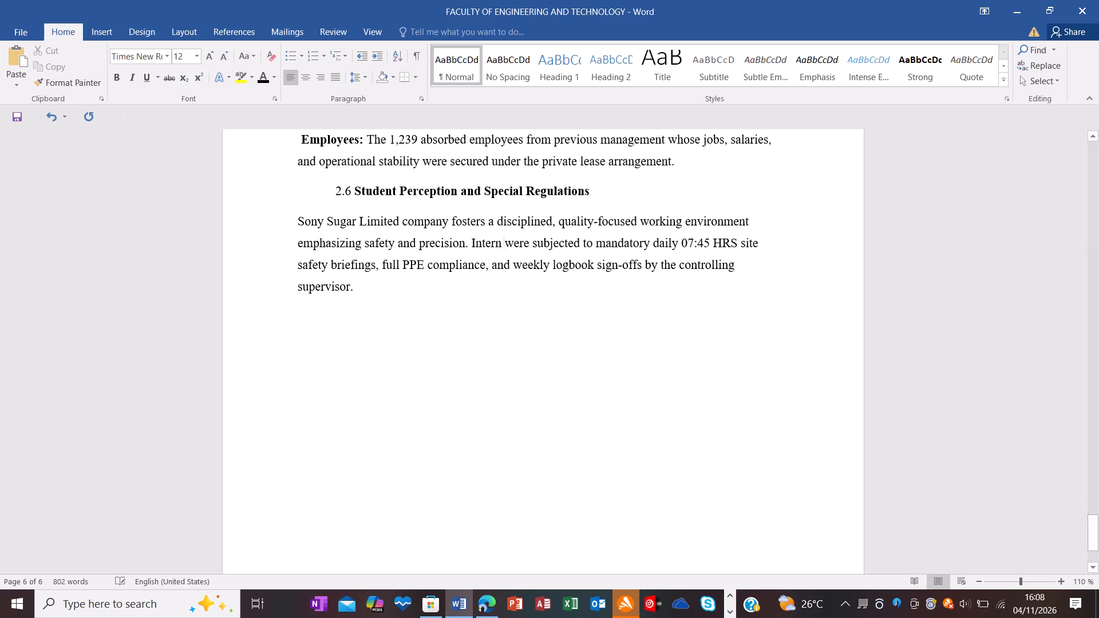
{"action": "key", "text": "BackSpace"}
{"action": "key", "text": "BackSpace"}
{"action": "key", "text": "BackSpace"}
{"action": "key", "text": "BackSpace"}
{"action": "key", "text": "BackSpace"}
{"action": "key", "text": "BackSpace"}
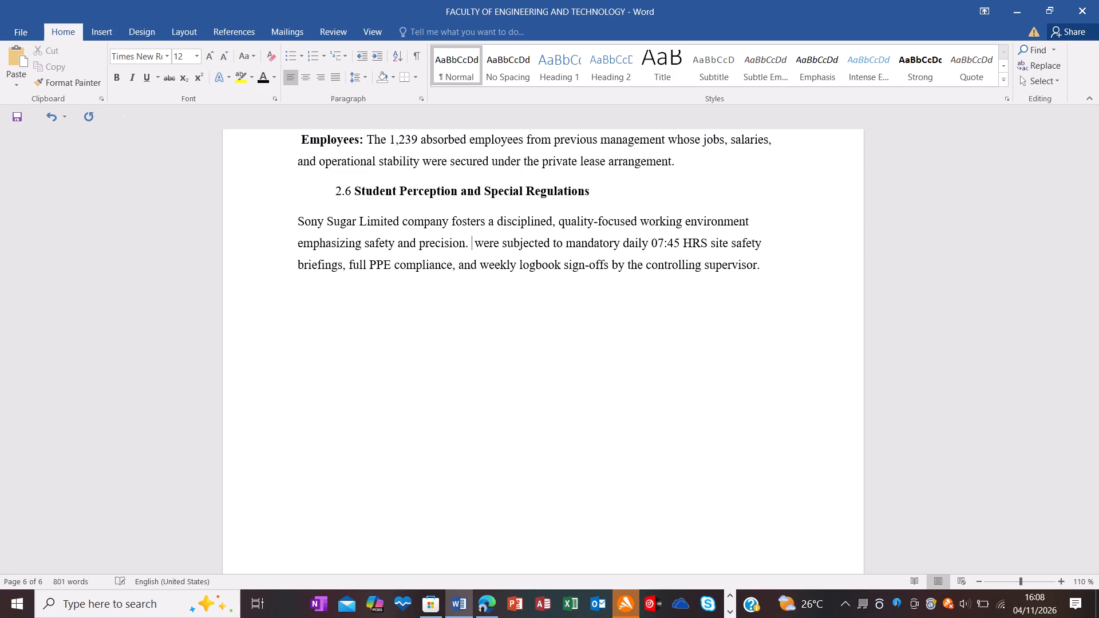
{"action": "type", "text": "Atttaches"}
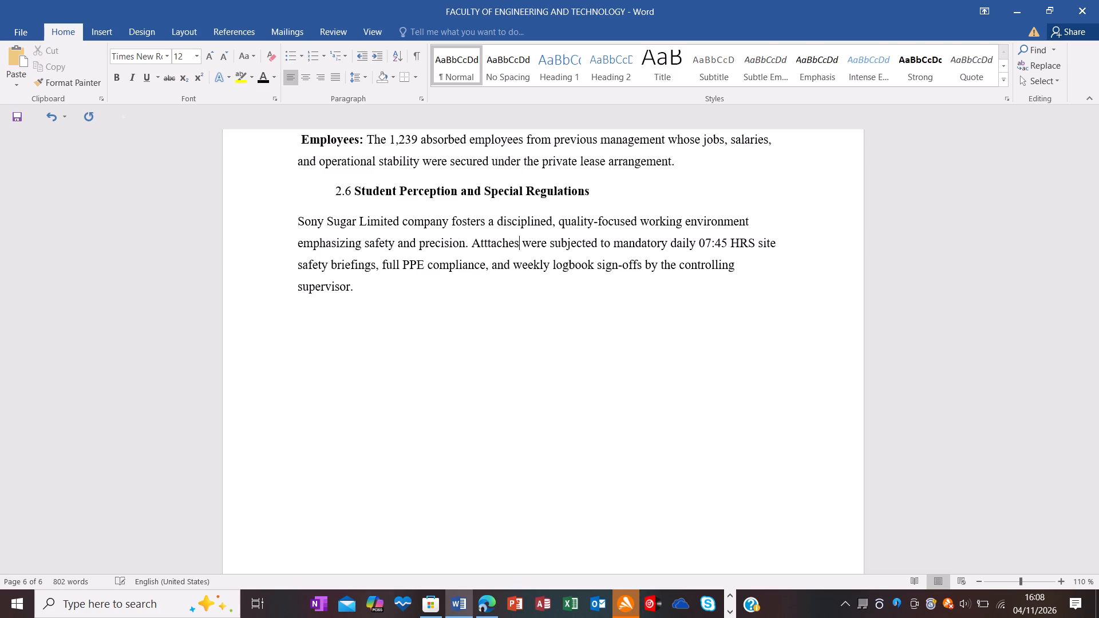
{"action": "left_click", "coordinate": [491, 241]}
{"action": "key", "text": "BackSpace"}
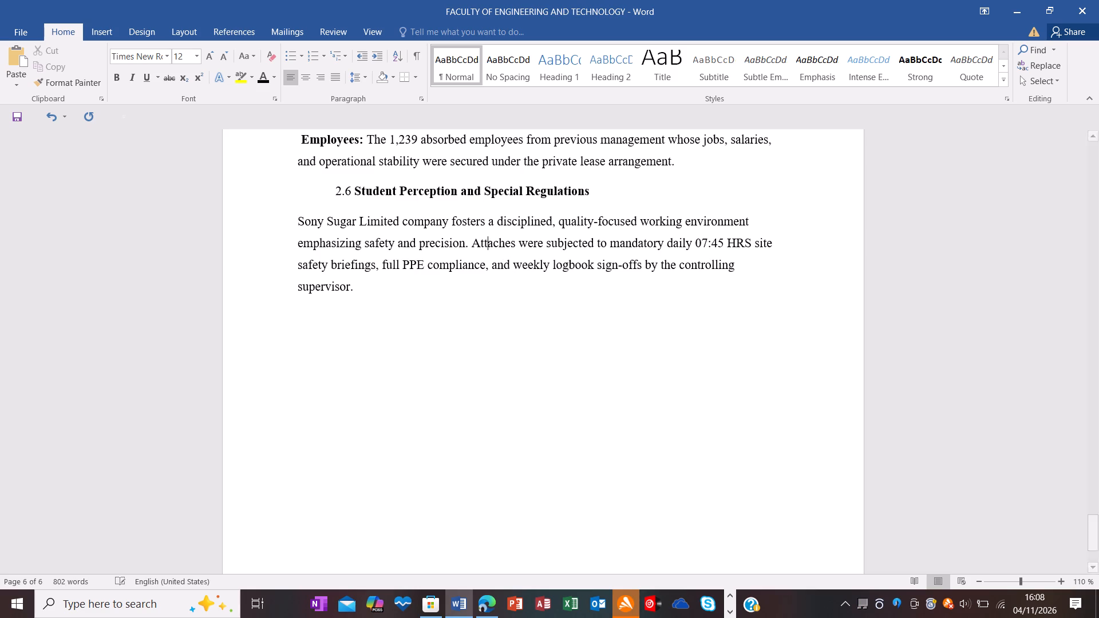
{"action": "left_click", "coordinate": [509, 243]}
{"action": "key", "text": "e"}
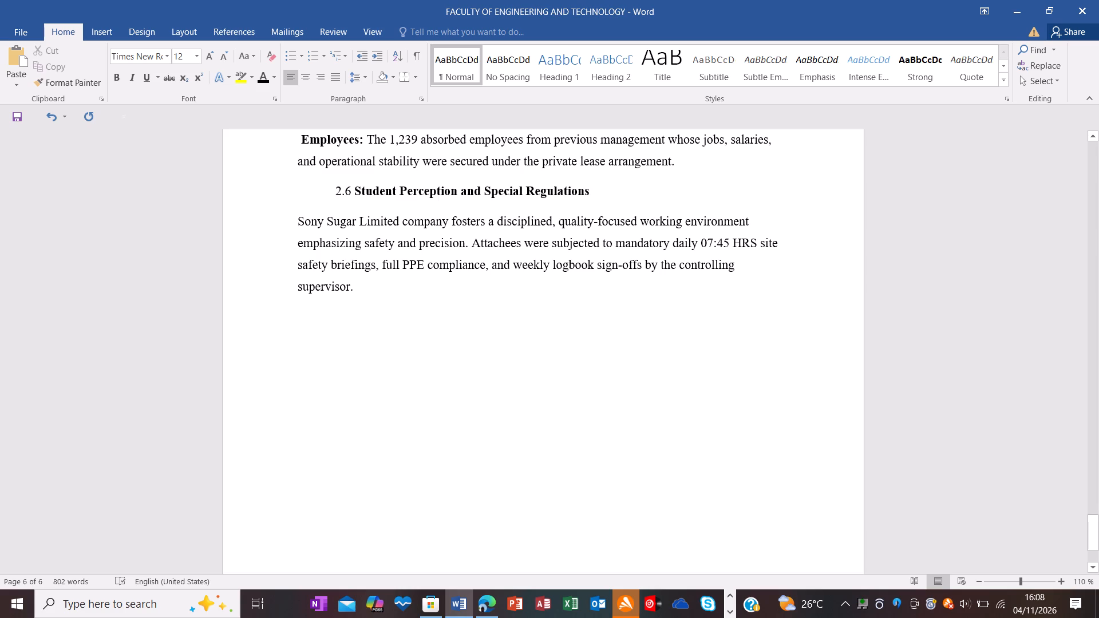
Replace the word "site" before "safety briefings" with "industry".
{"action": "left_click", "coordinate": [779, 243]}
{"action": "key", "text": "BackSpace"}
{"action": "key", "text": "BackSpace"}
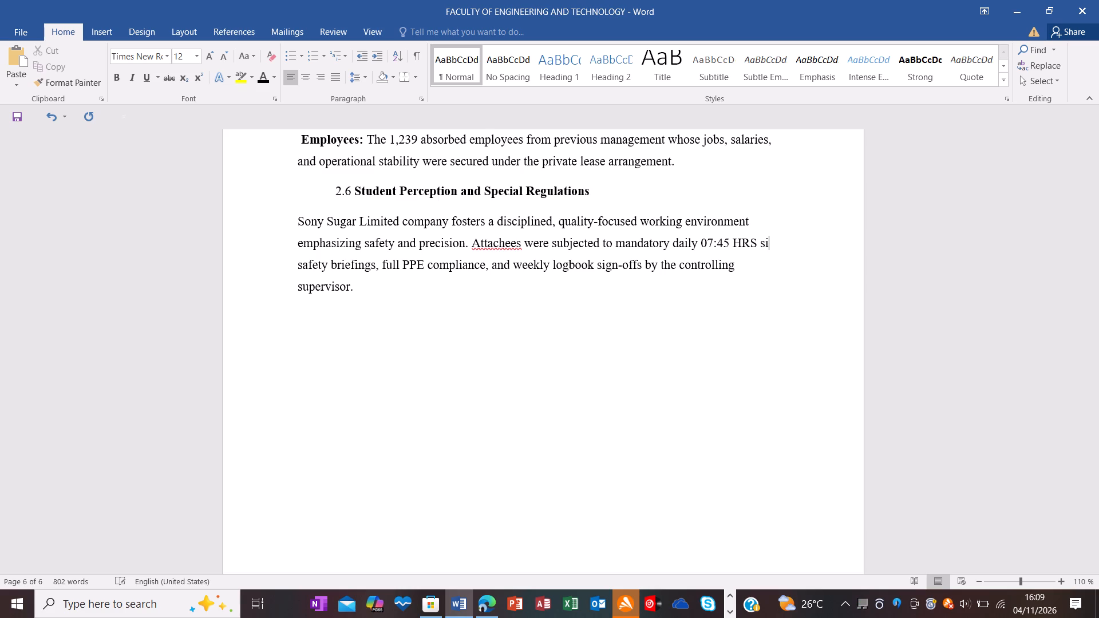
{"action": "key", "text": "BackSpace"}
{"action": "key", "text": "BackSpace"}
{"action": "type", "text": "industry"}
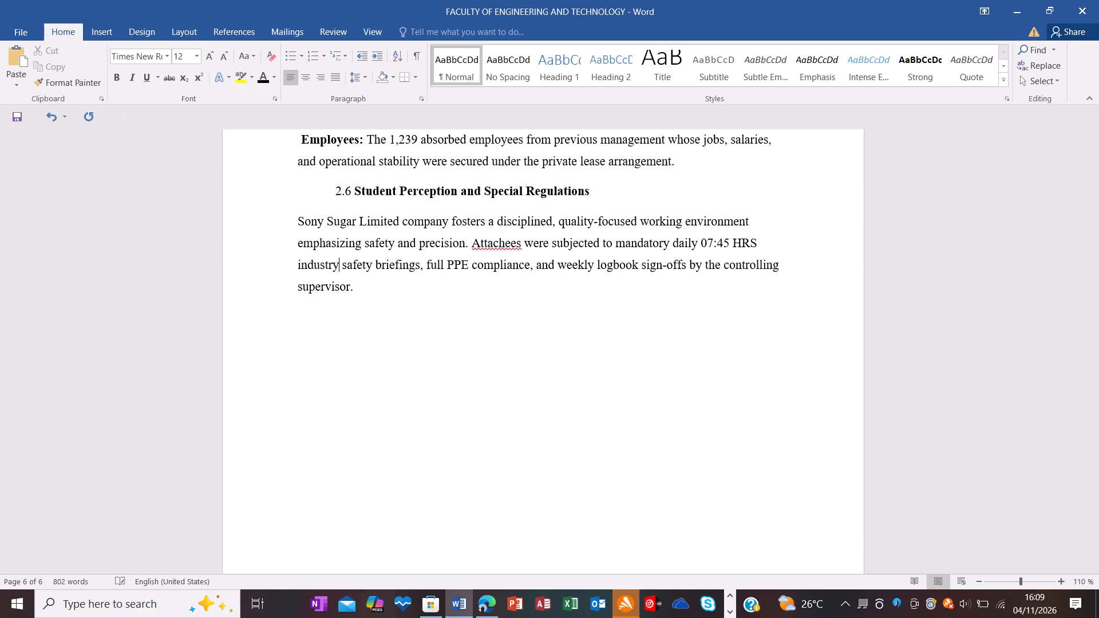
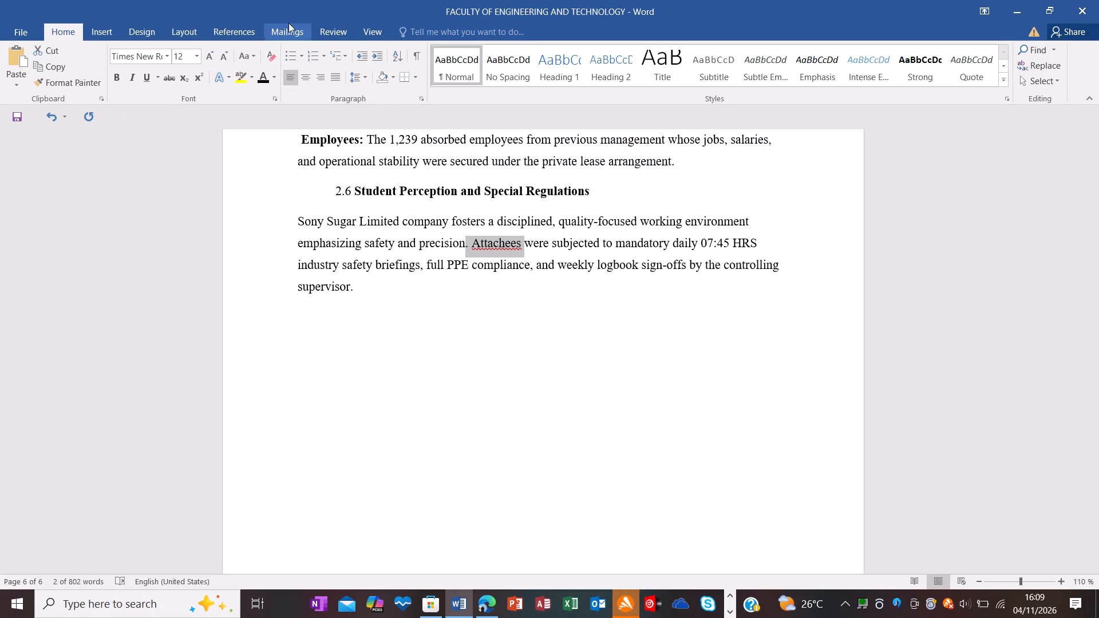
Spell-check "Attachees" in the 2.6 paragraph, replace it with the suggestion "Attaches", and check the rest of the document.
{"action": "left_click", "coordinate": [257, 26]}
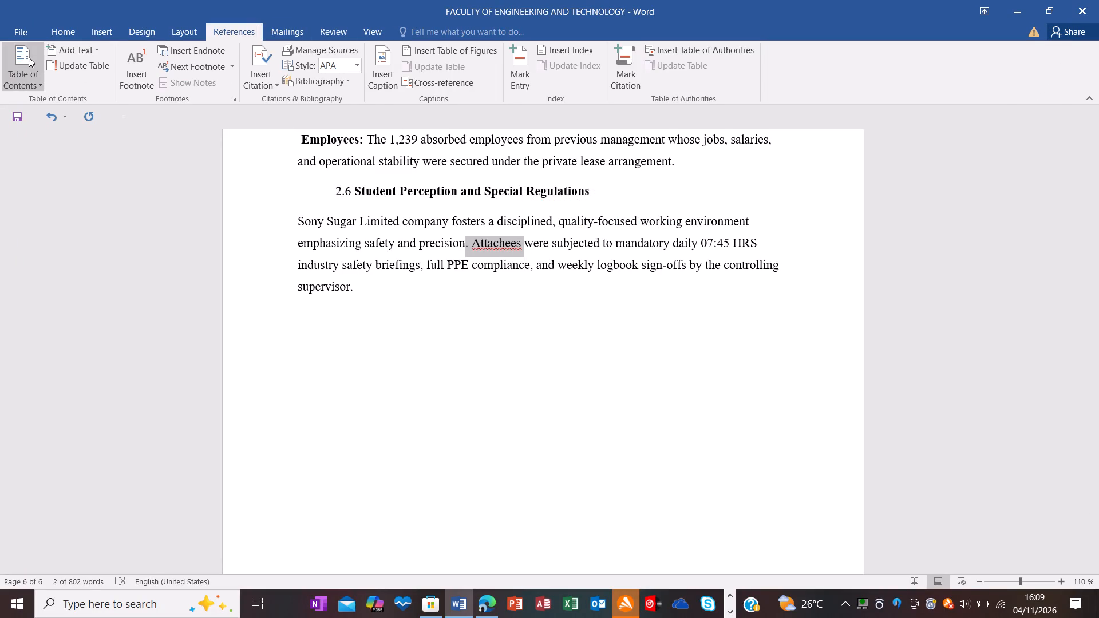
{"action": "left_click", "coordinate": [322, 29]}
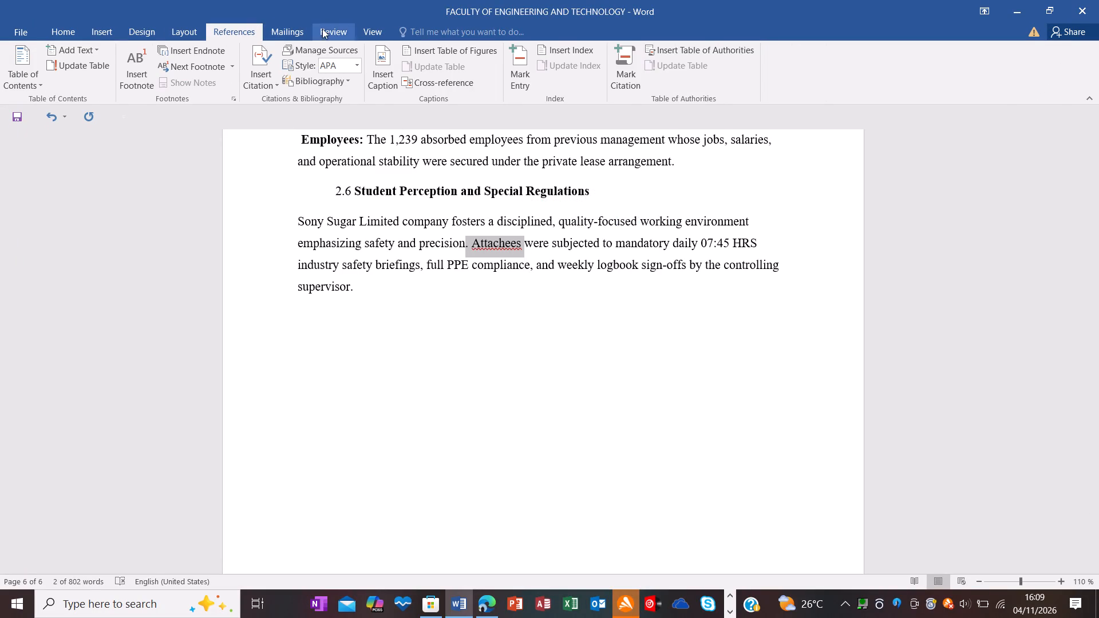
{"action": "left_click", "coordinate": [18, 80]}
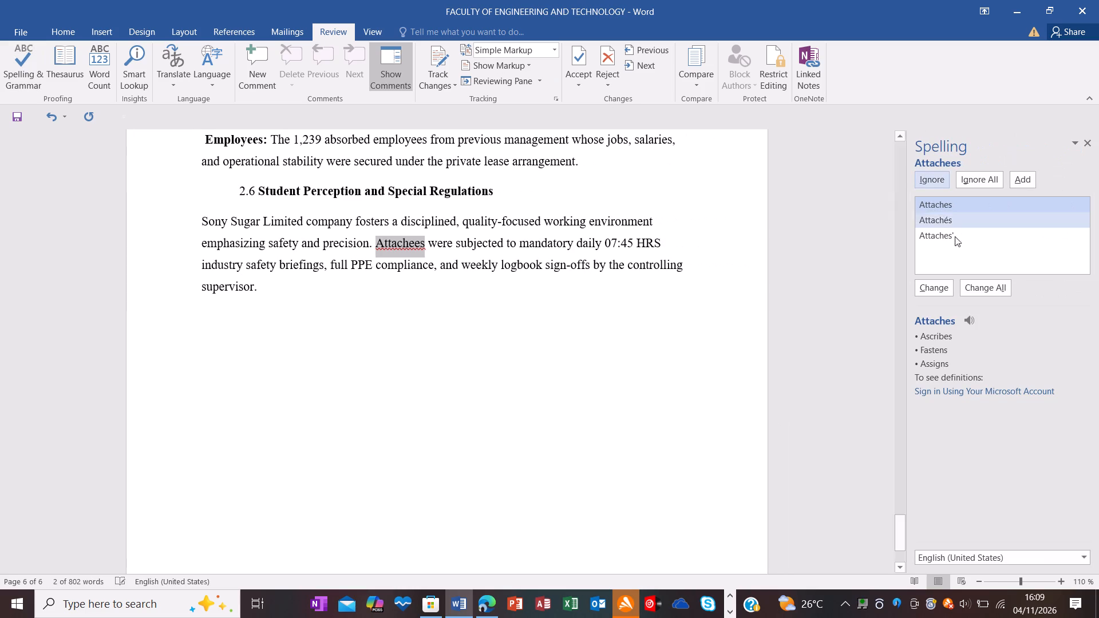
{"action": "left_click", "coordinate": [951, 208]}
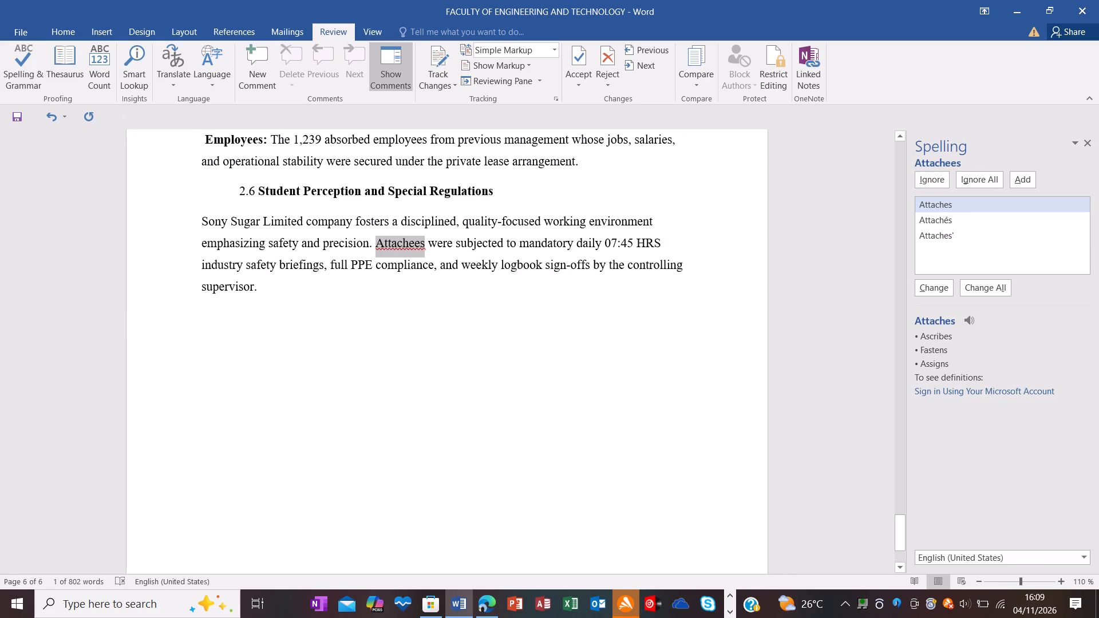
{"action": "left_click", "coordinate": [936, 286]}
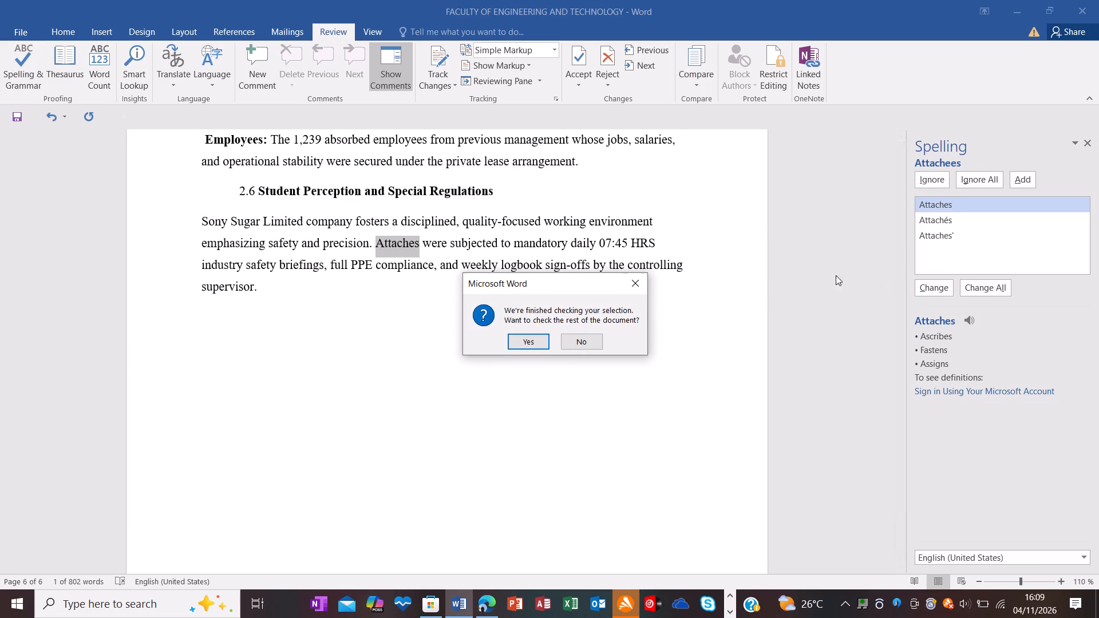
{"action": "left_click", "coordinate": [539, 339]}
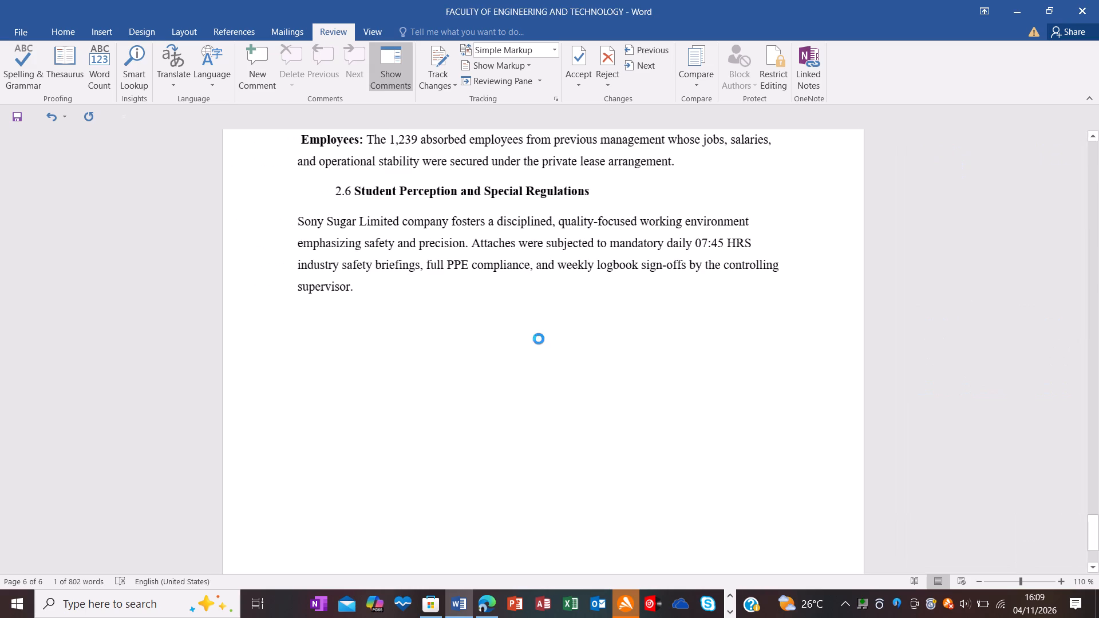
{"action": "left_click", "coordinate": [552, 342]}
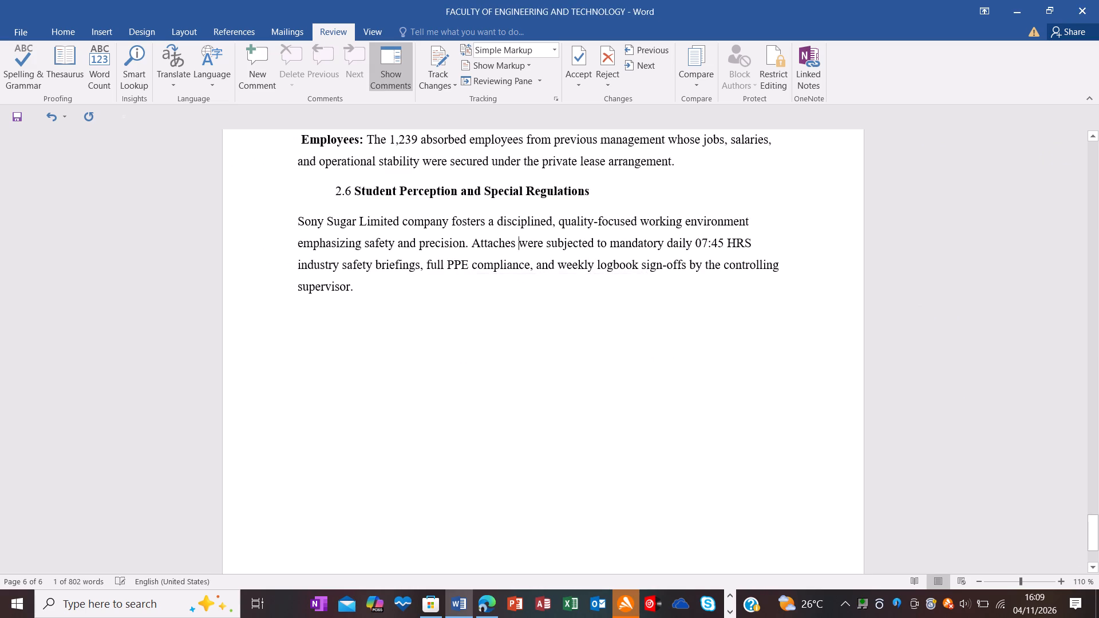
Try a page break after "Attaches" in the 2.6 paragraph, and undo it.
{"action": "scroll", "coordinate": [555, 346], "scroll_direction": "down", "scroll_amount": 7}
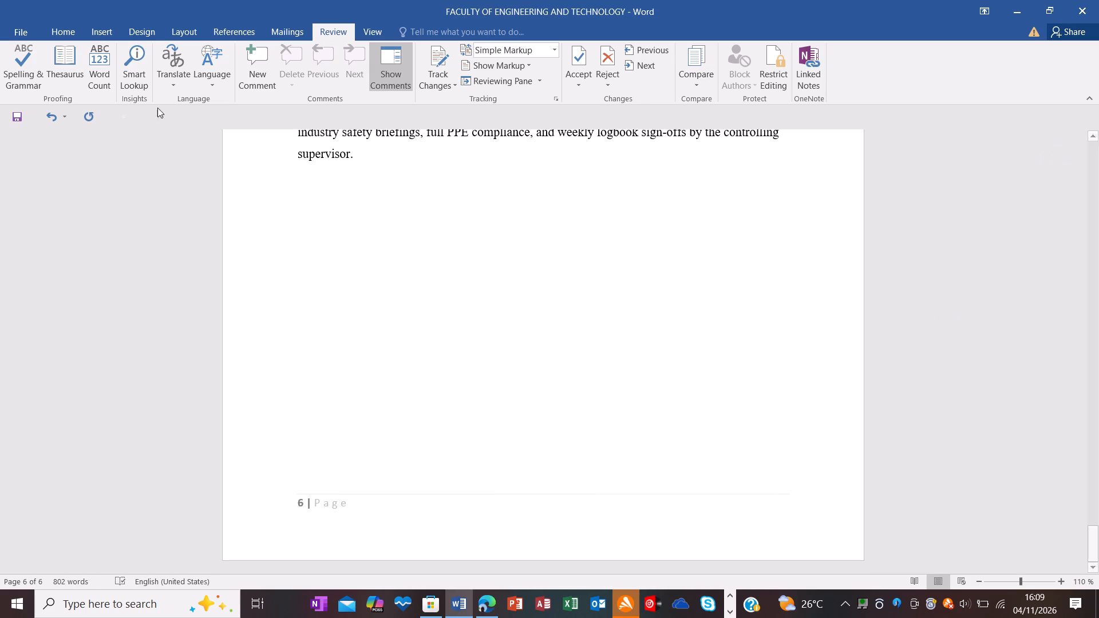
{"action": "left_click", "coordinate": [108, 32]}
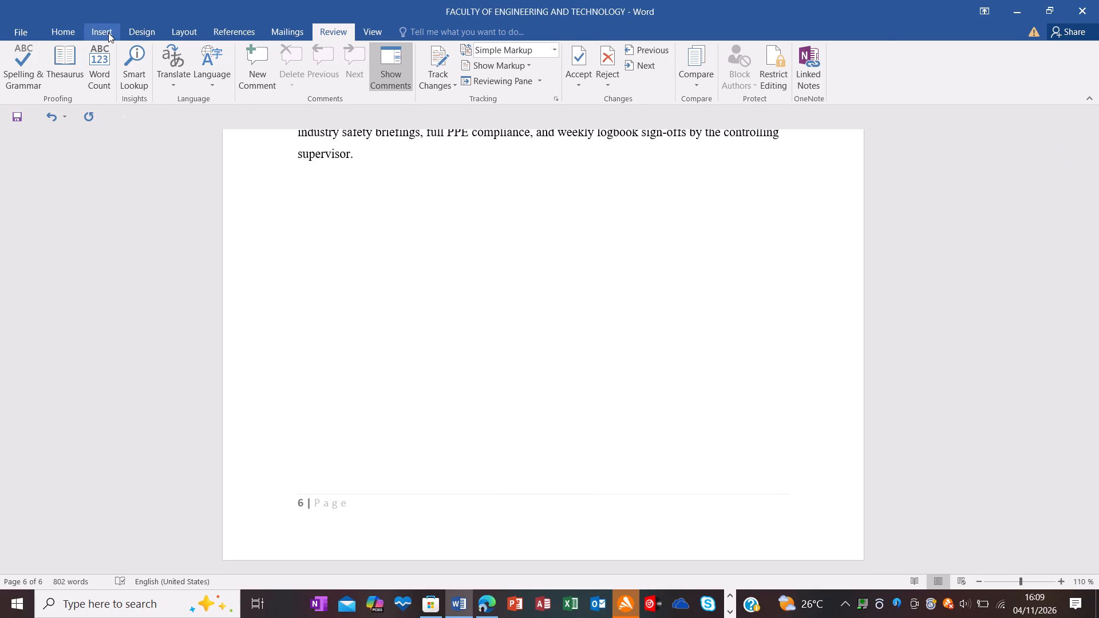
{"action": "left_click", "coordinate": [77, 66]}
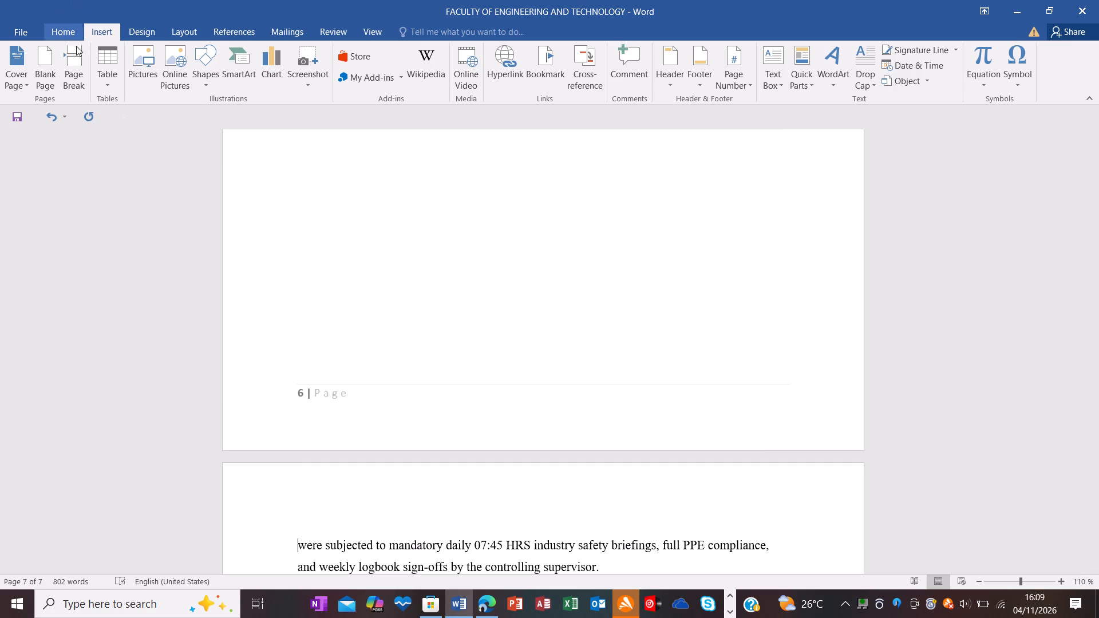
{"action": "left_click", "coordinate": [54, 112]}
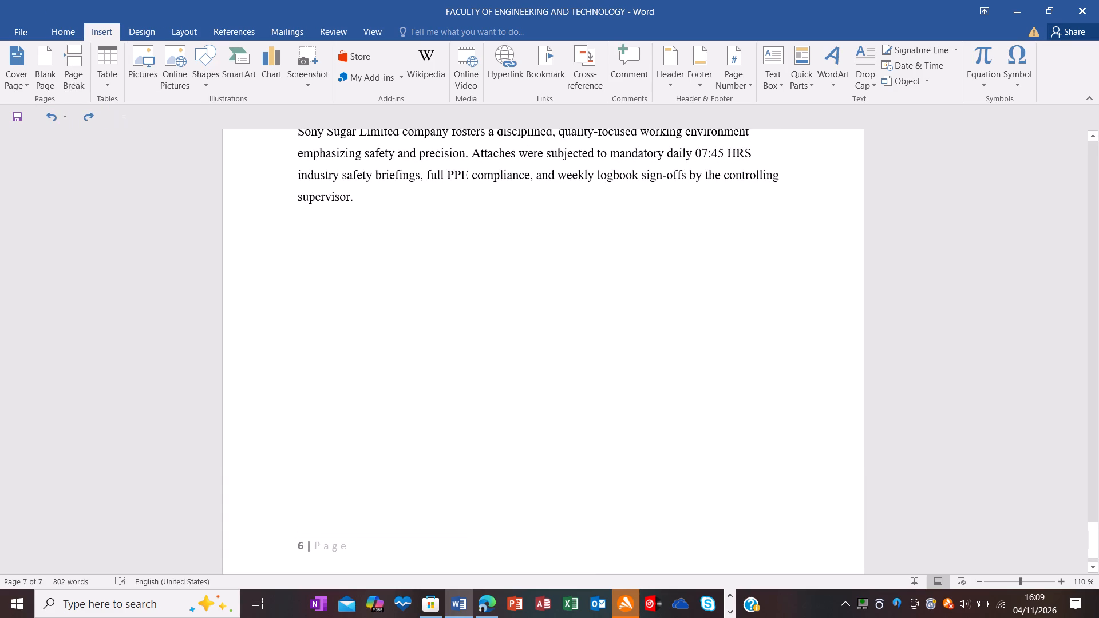
Insert a page break after "supervisor." at the end of the 2.6 paragraph.
{"action": "left_click", "coordinate": [388, 203]}
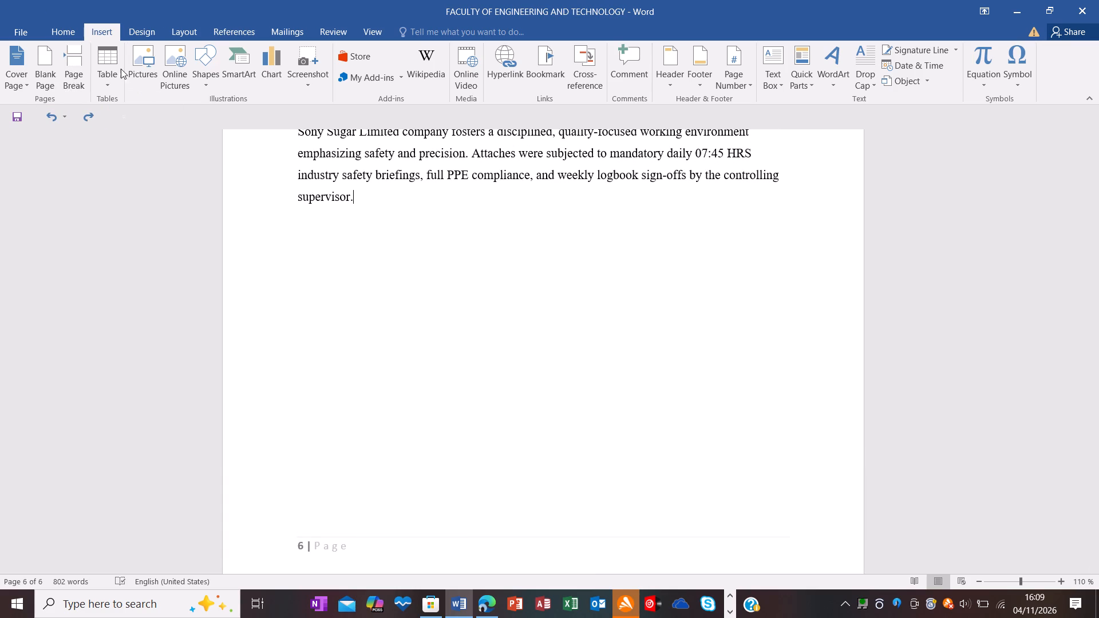
{"action": "left_click", "coordinate": [70, 60]}
Review the whole report from the cover page through the table of contents and chapter 2 to the new blank page.
{"action": "scroll", "coordinate": [547, 332], "scroll_direction": "up", "scroll_amount": 3}
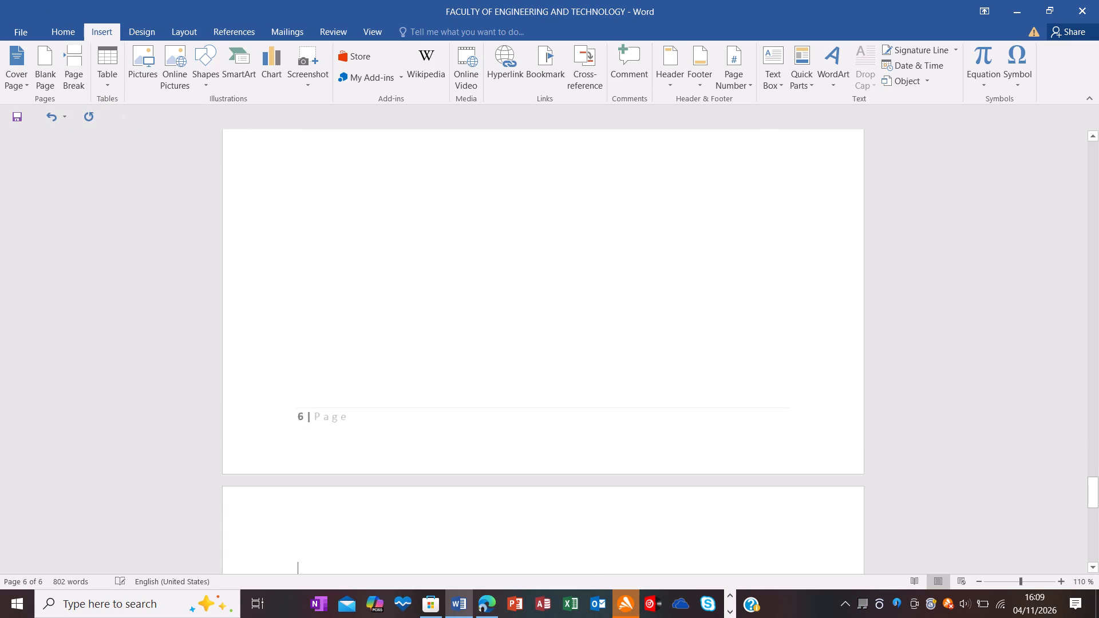
{"action": "scroll", "coordinate": [547, 332], "scroll_direction": "up", "scroll_amount": 18}
{"action": "scroll", "coordinate": [547, 332], "scroll_direction": "up", "scroll_amount": 19}
{"action": "scroll", "coordinate": [547, 332], "scroll_direction": "up", "scroll_amount": 12}
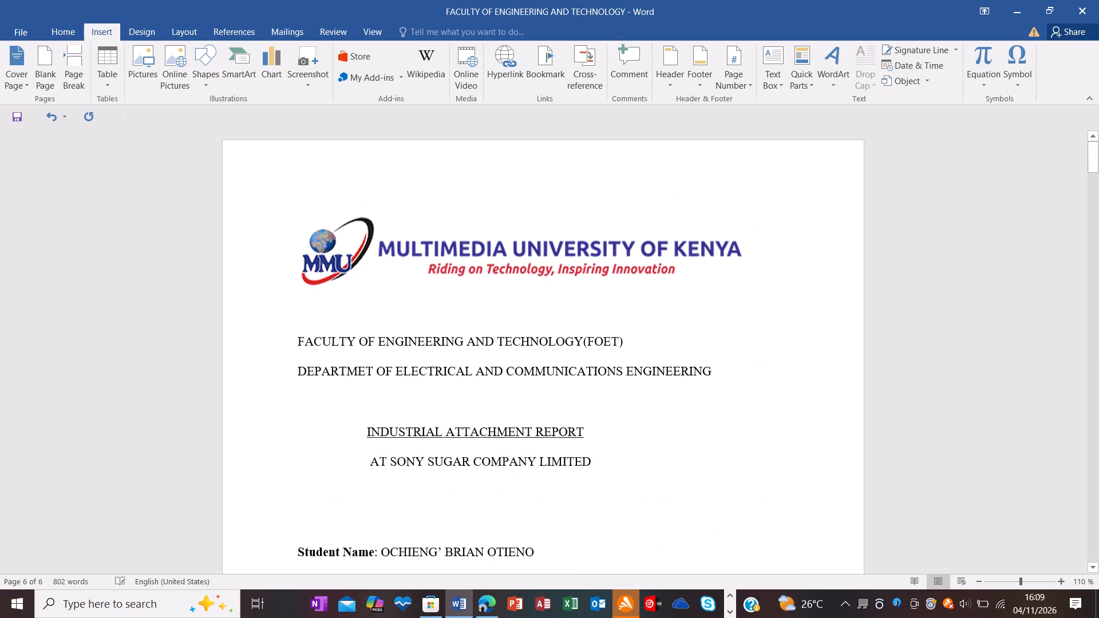
{"action": "scroll", "coordinate": [547, 332], "scroll_direction": "down", "scroll_amount": 5}
{"action": "right_click", "coordinate": [547, 332]}
{"action": "scroll", "coordinate": [547, 332], "scroll_direction": "down", "scroll_amount": 1}
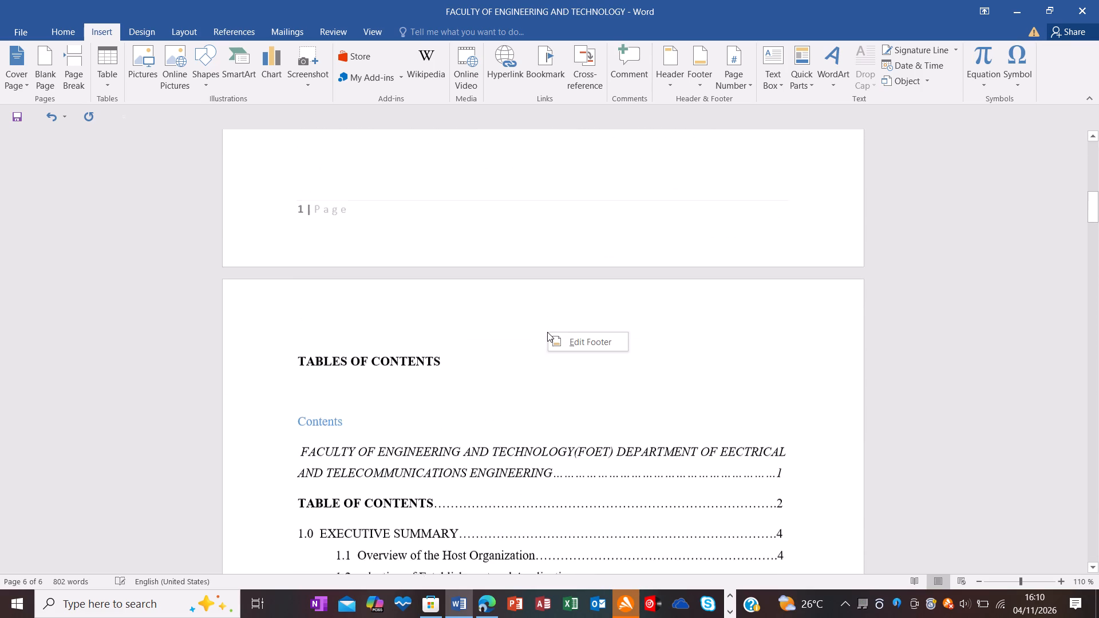
{"action": "scroll", "coordinate": [547, 332], "scroll_direction": "down", "scroll_amount": 12}
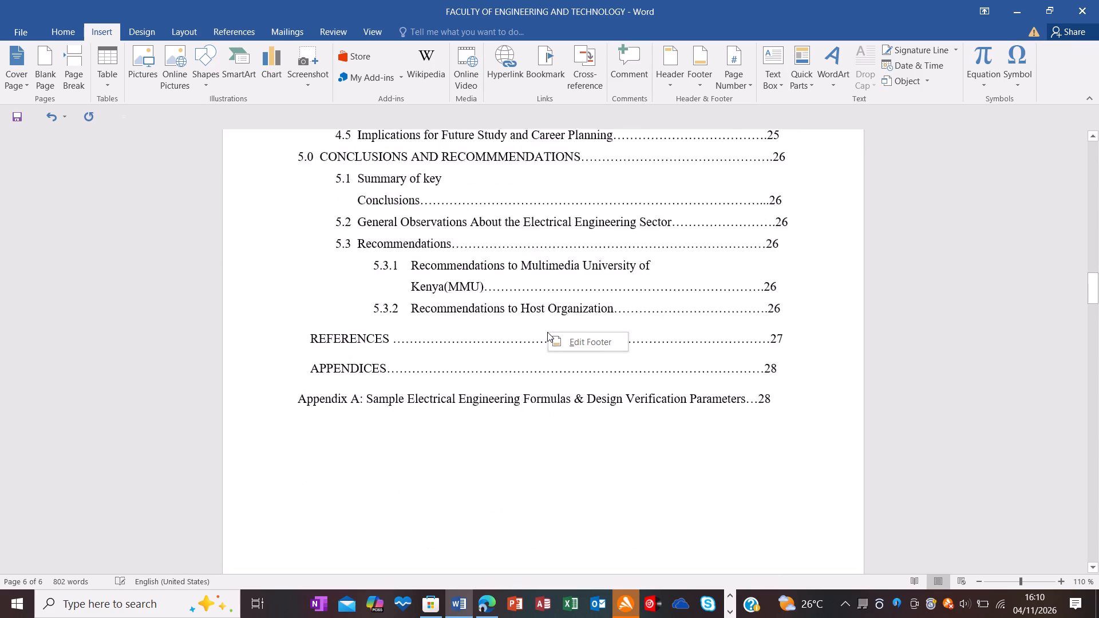
{"action": "scroll", "coordinate": [547, 332], "scroll_direction": "down", "scroll_amount": 14}
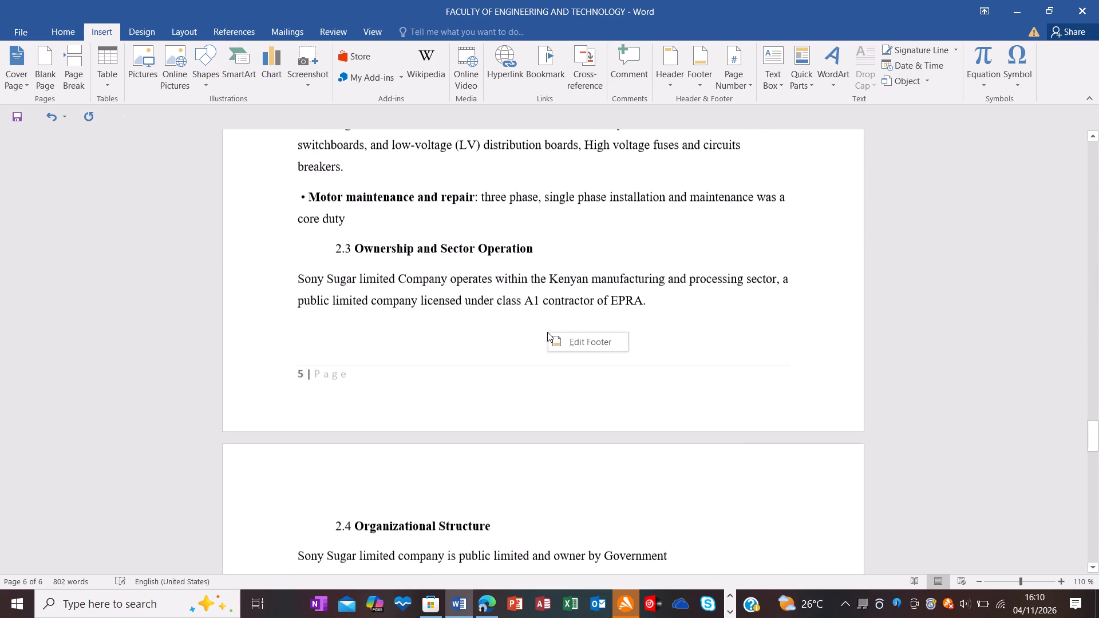
{"action": "scroll", "coordinate": [547, 332], "scroll_direction": "down", "scroll_amount": 5}
{"action": "scroll", "coordinate": [547, 332], "scroll_direction": "up", "scroll_amount": 2}
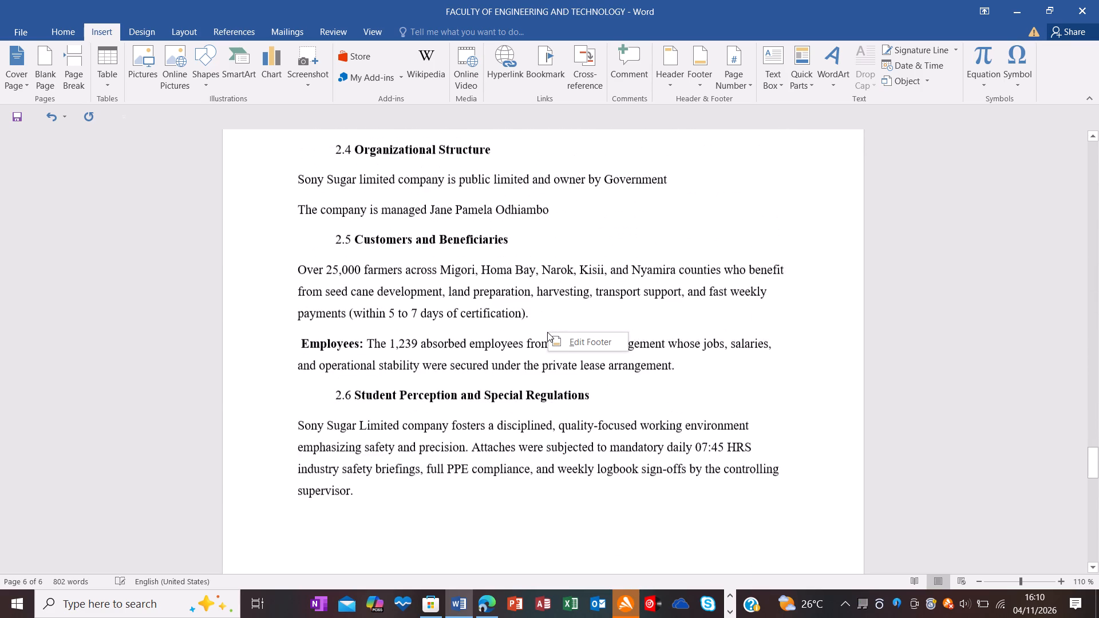
{"action": "scroll", "coordinate": [547, 332], "scroll_direction": "down", "scroll_amount": 2}
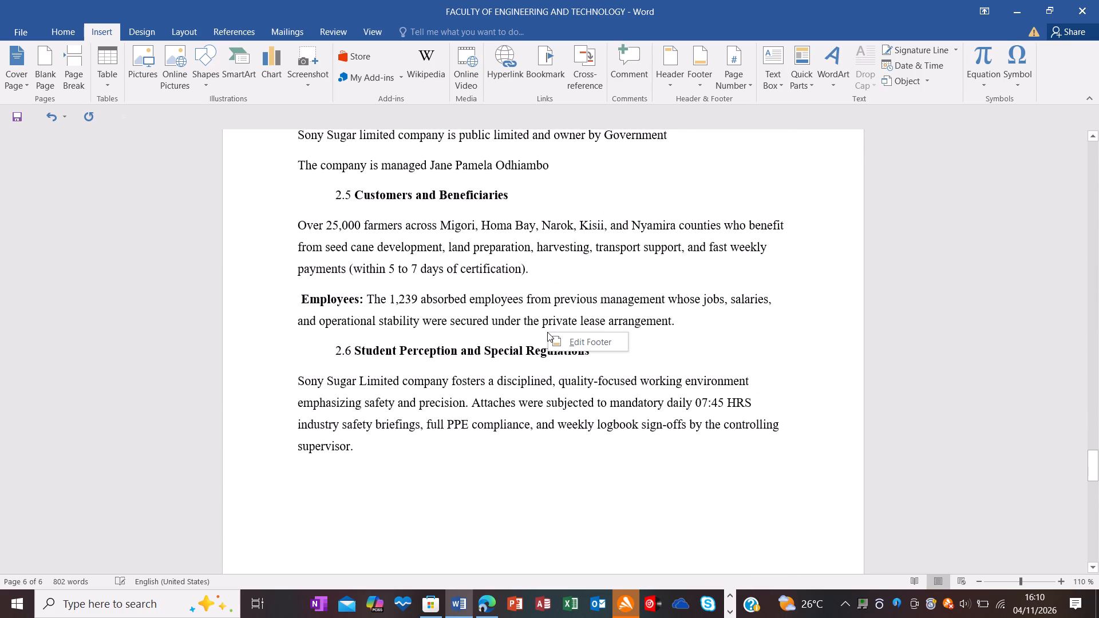
{"action": "scroll", "coordinate": [547, 332], "scroll_direction": "down", "scroll_amount": 3}
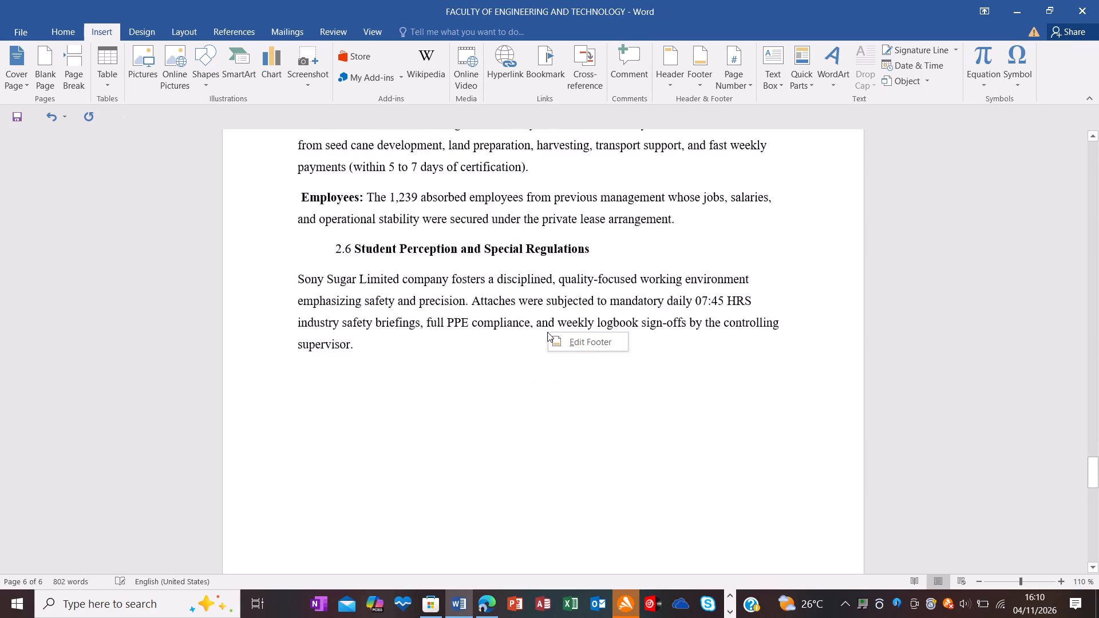
{"action": "scroll", "coordinate": [547, 332], "scroll_direction": "down", "scroll_amount": 7}
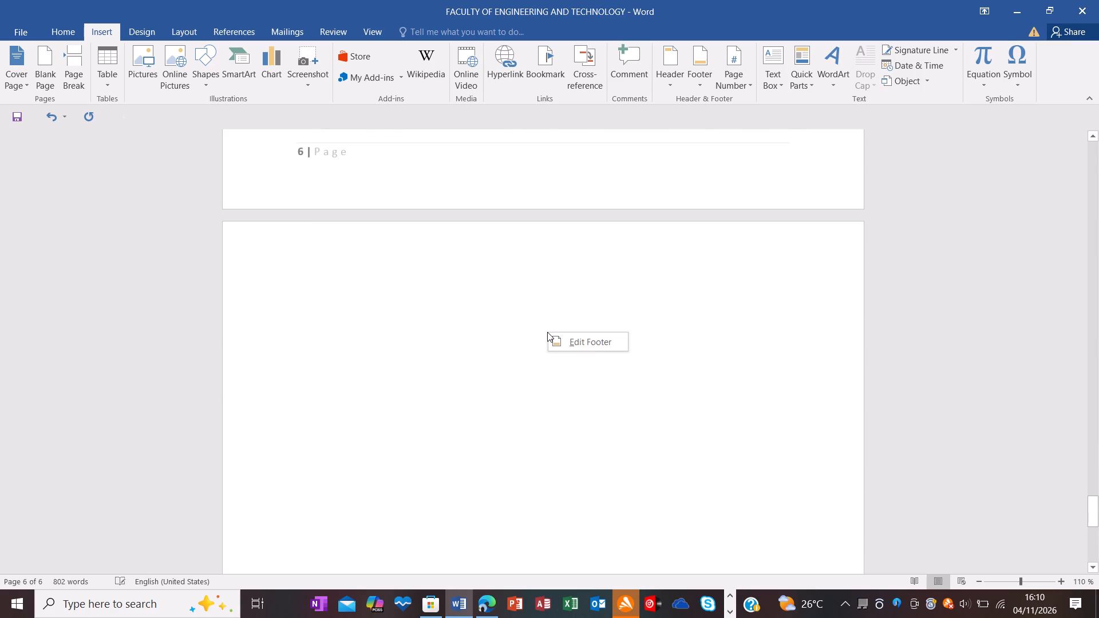
{"action": "scroll", "coordinate": [547, 332], "scroll_direction": "down", "scroll_amount": 4}
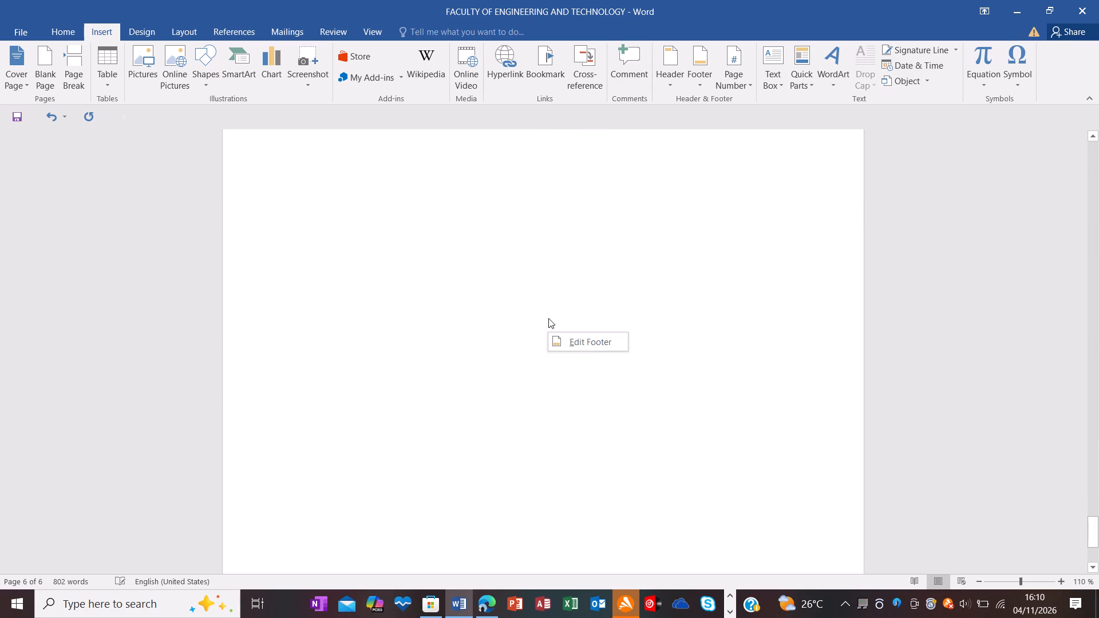
{"action": "scroll", "coordinate": [548, 318], "scroll_direction": "down", "scroll_amount": 1}
{"action": "scroll", "coordinate": [548, 318], "scroll_direction": "up", "scroll_amount": 4}
{"action": "scroll", "coordinate": [491, 237], "scroll_direction": "up", "scroll_amount": 10}
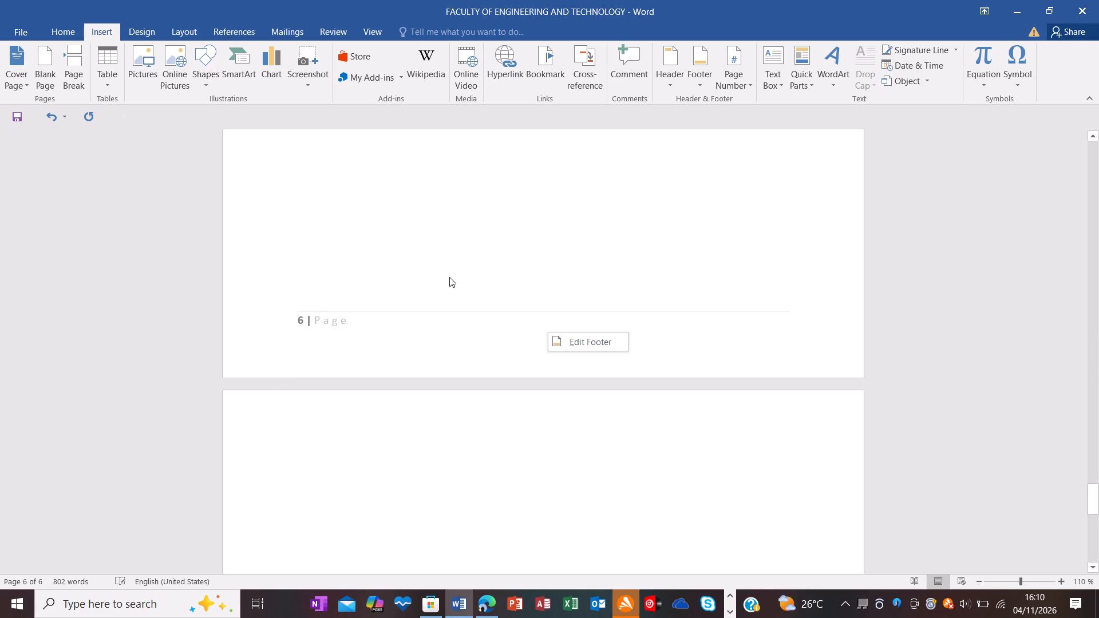
Examine the footer of page 6 and the blank page that follows it.
{"action": "left_click", "coordinate": [339, 310]}
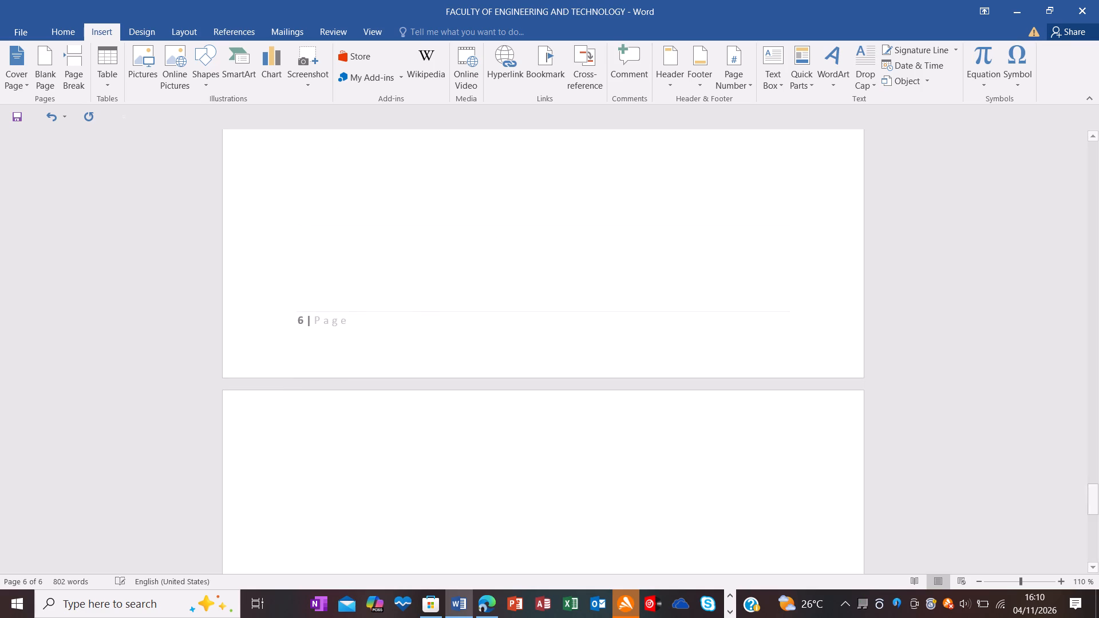
{"action": "scroll", "coordinate": [616, 489], "scroll_direction": "down", "scroll_amount": 3}
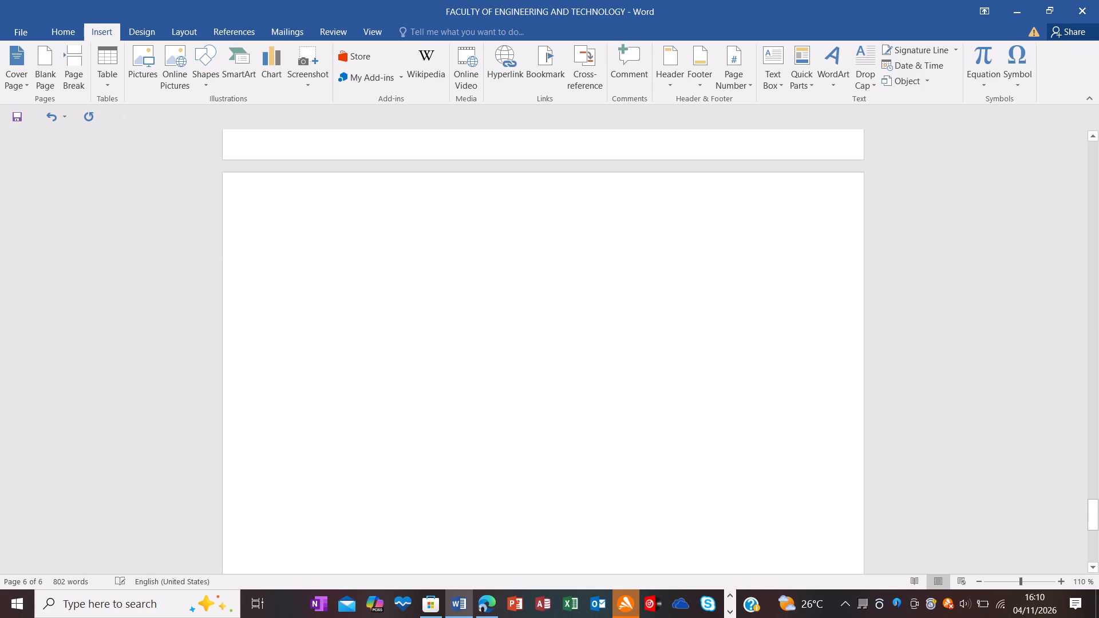
{"action": "scroll", "coordinate": [616, 489], "scroll_direction": "up", "scroll_amount": 2}
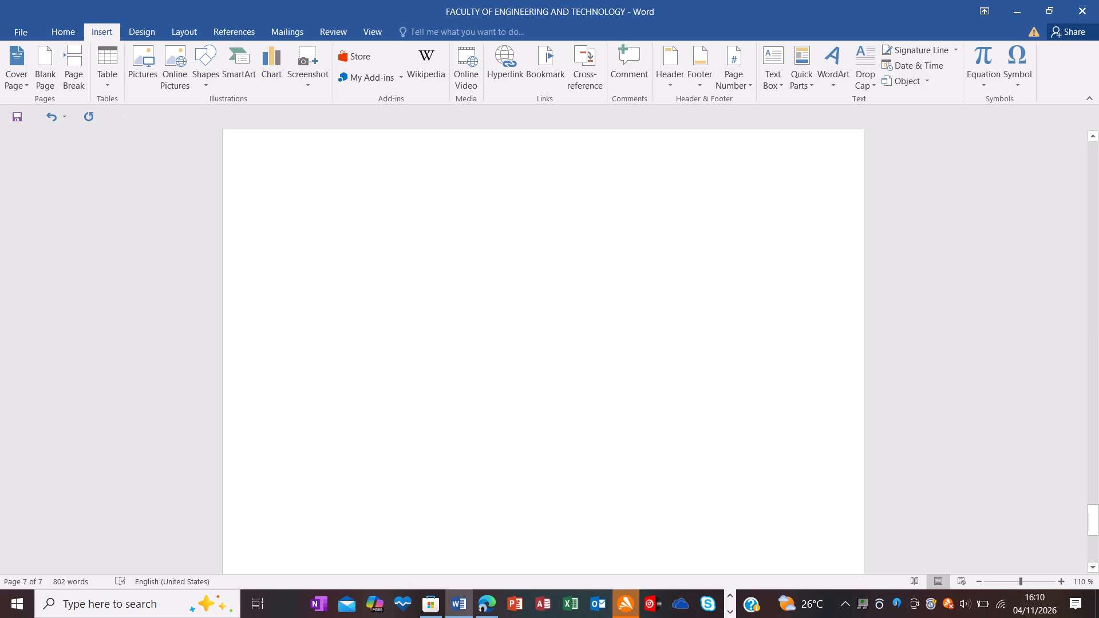
{"action": "scroll", "coordinate": [548, 364], "scroll_direction": "up", "scroll_amount": 5}
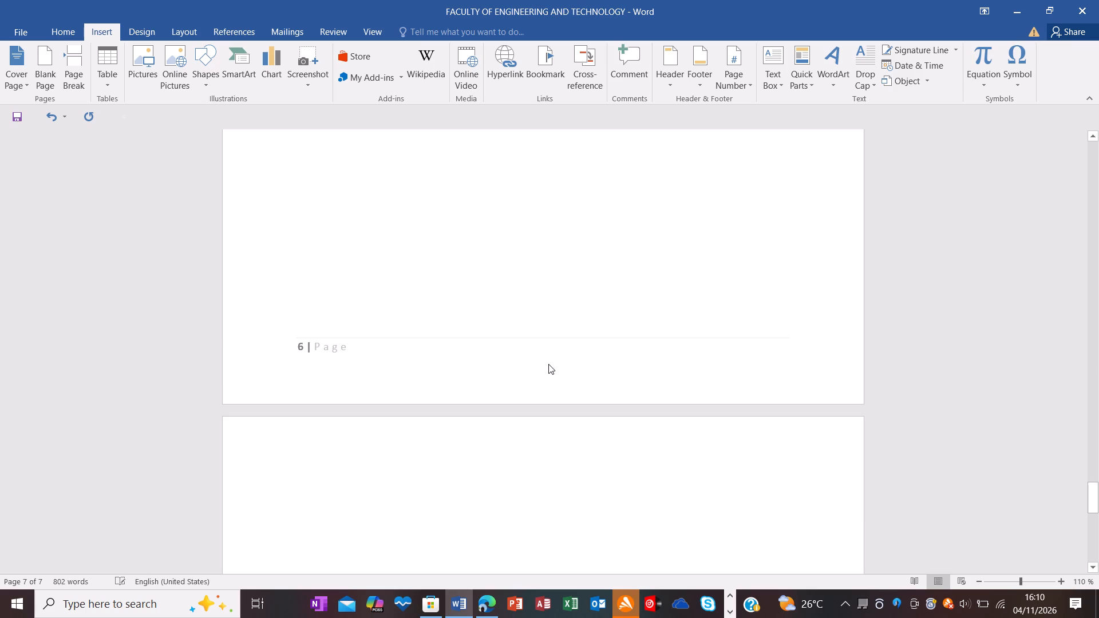
{"action": "left_click", "coordinate": [343, 350]}
{"action": "left_click", "coordinate": [407, 321]}
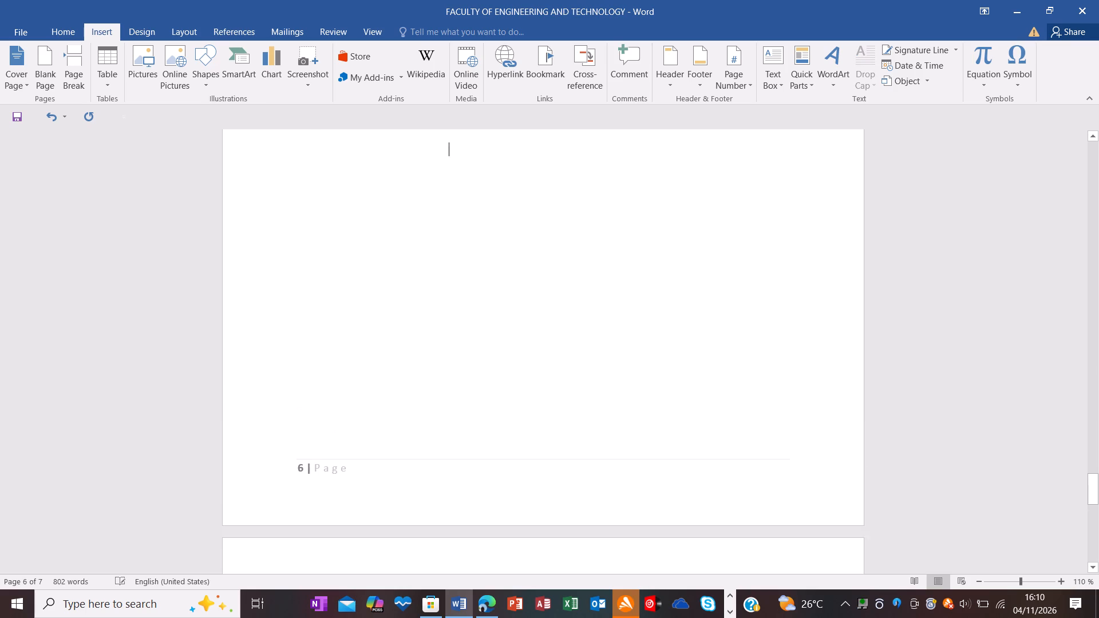
{"action": "scroll", "coordinate": [441, 434], "scroll_direction": "down", "scroll_amount": 5}
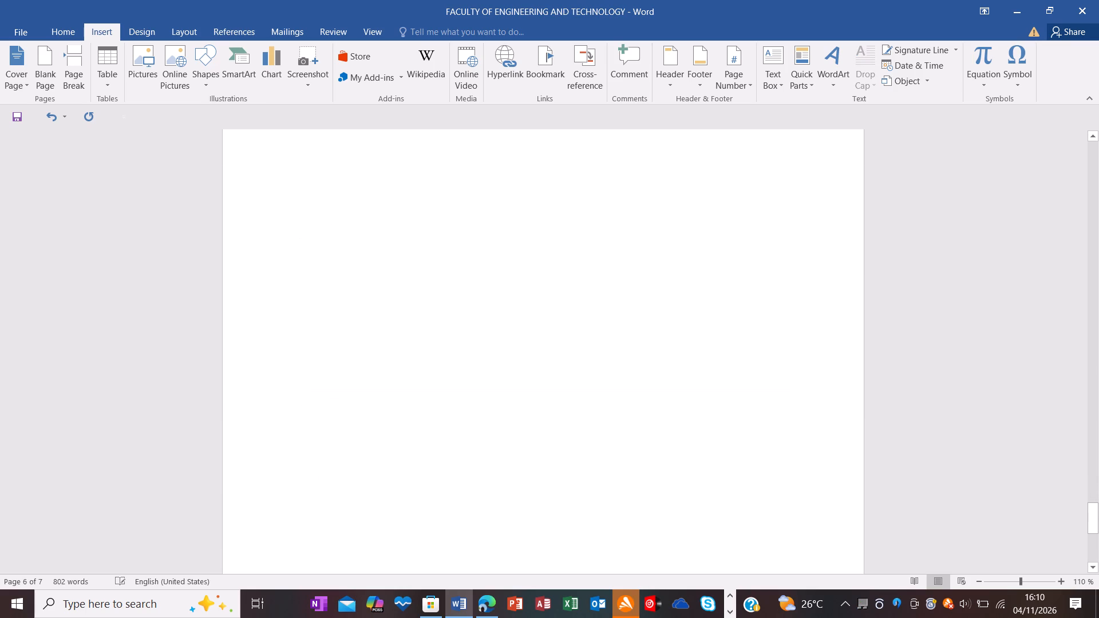
{"action": "left_click", "coordinate": [441, 434]}
{"action": "scroll", "coordinate": [438, 411], "scroll_direction": "down", "scroll_amount": 3}
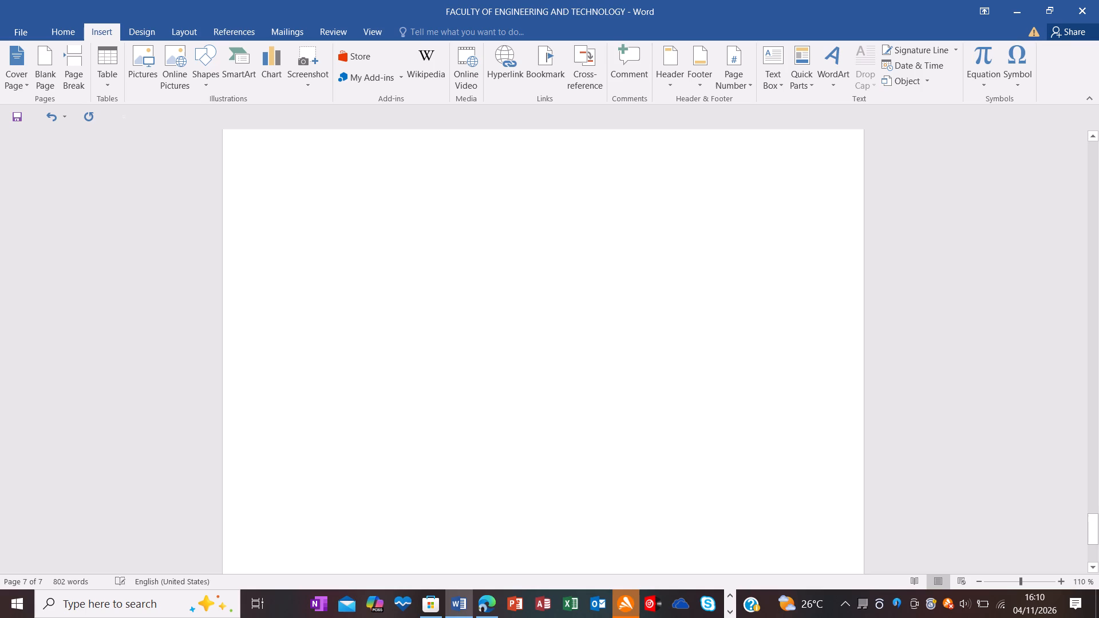
{"action": "scroll", "coordinate": [438, 411], "scroll_direction": "down", "scroll_amount": 4}
{"action": "scroll", "coordinate": [438, 411], "scroll_direction": "up", "scroll_amount": 8}
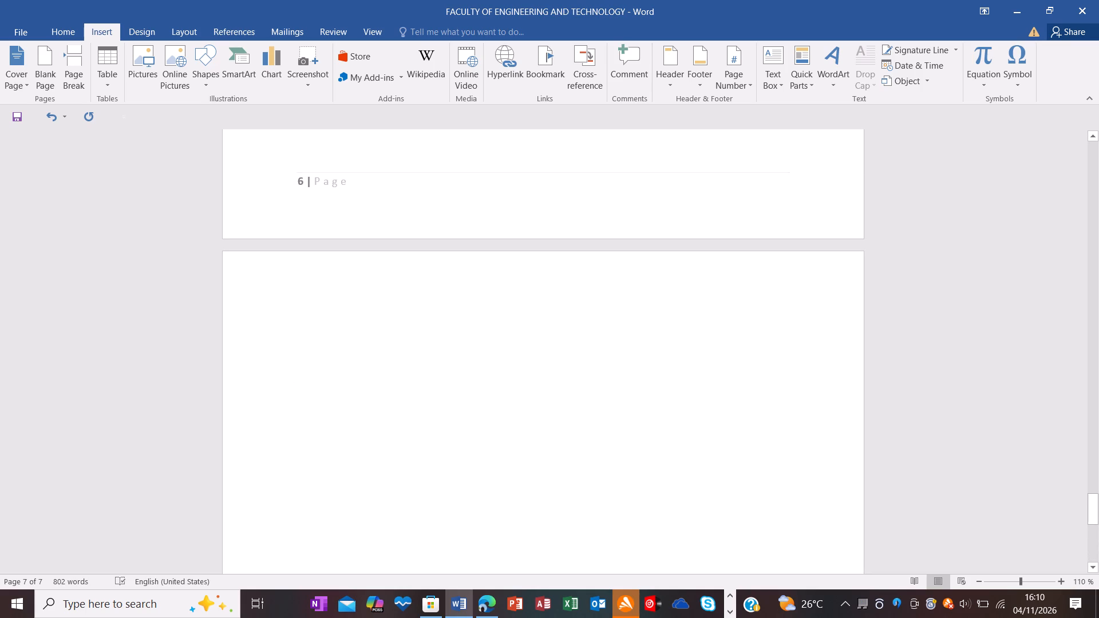
Save the report document.
{"action": "left_click", "coordinate": [26, 121]}
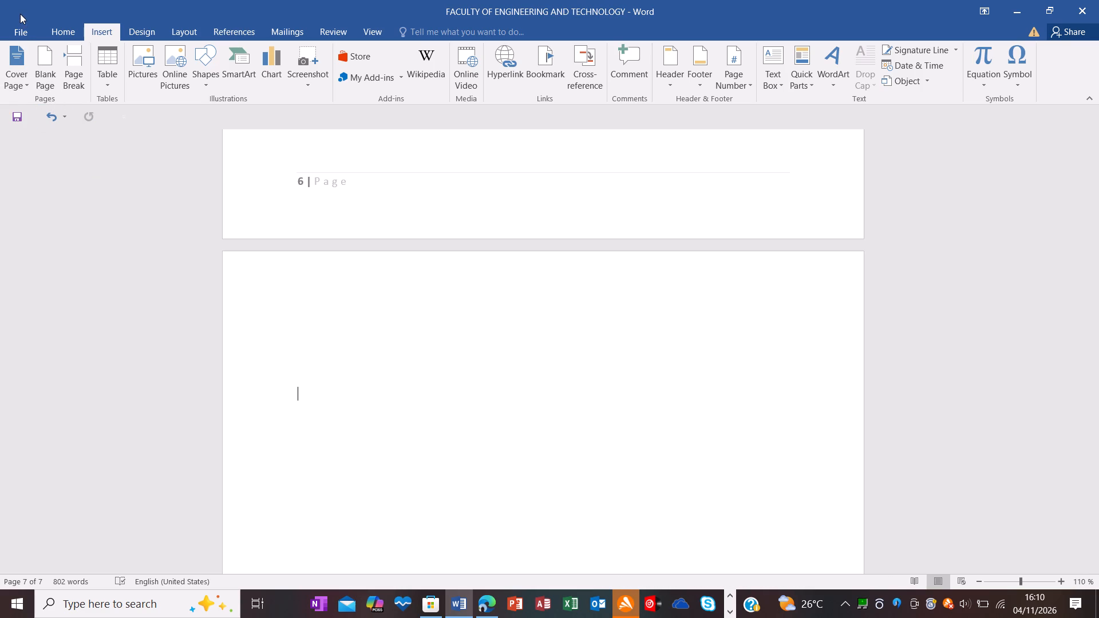
Start a Save As of the report into the Documents folder on this PC.
{"action": "left_click", "coordinate": [20, 29]}
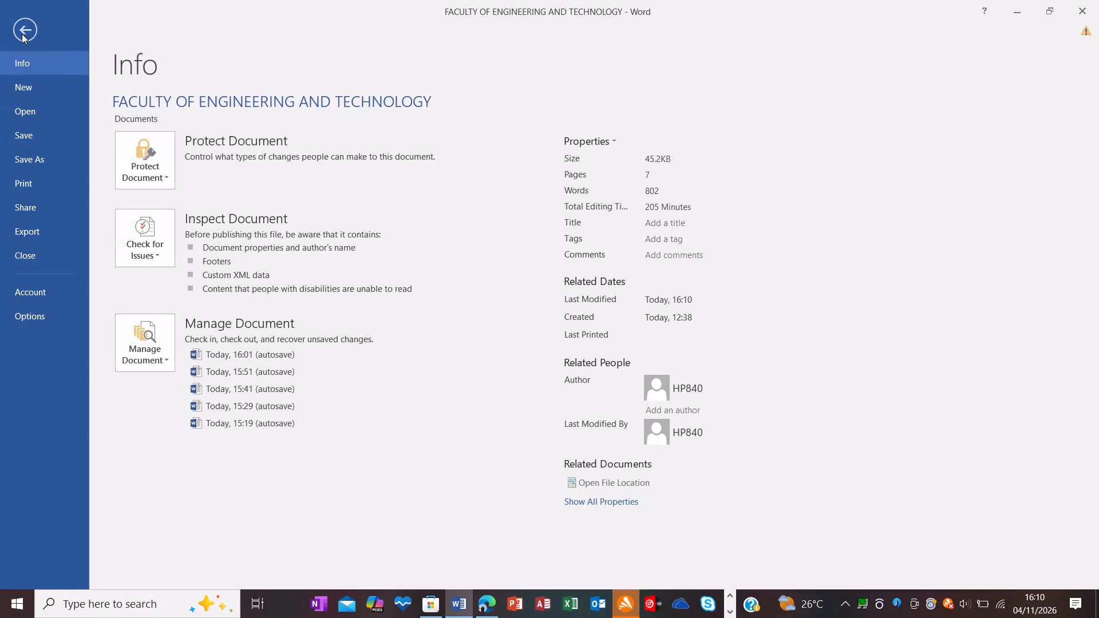
{"action": "left_click", "coordinate": [47, 156]}
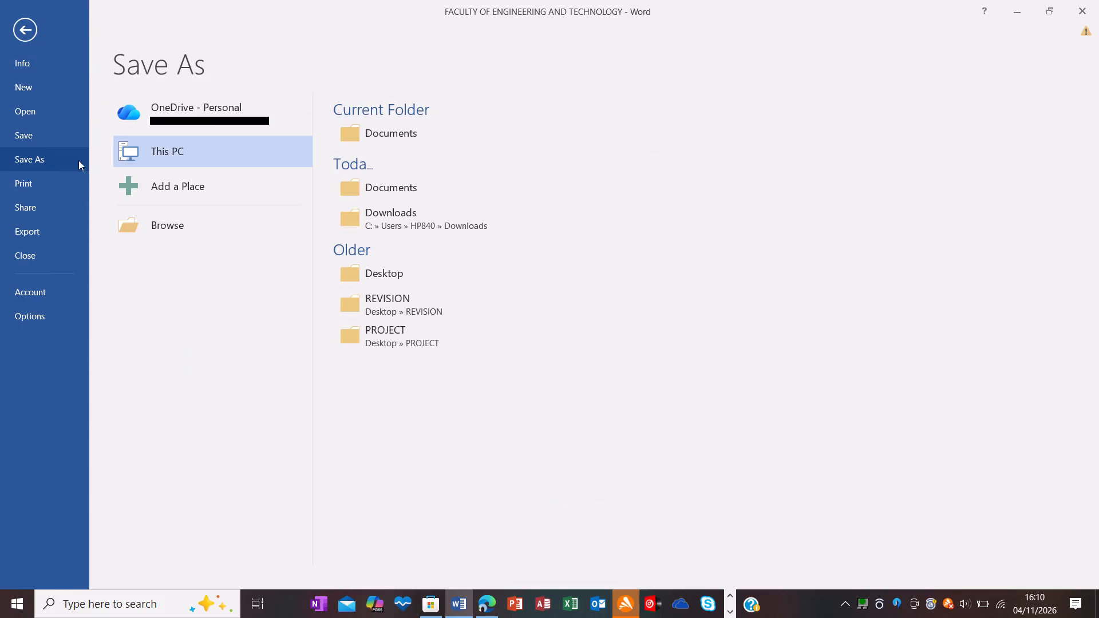
{"action": "left_click", "coordinate": [397, 141]}
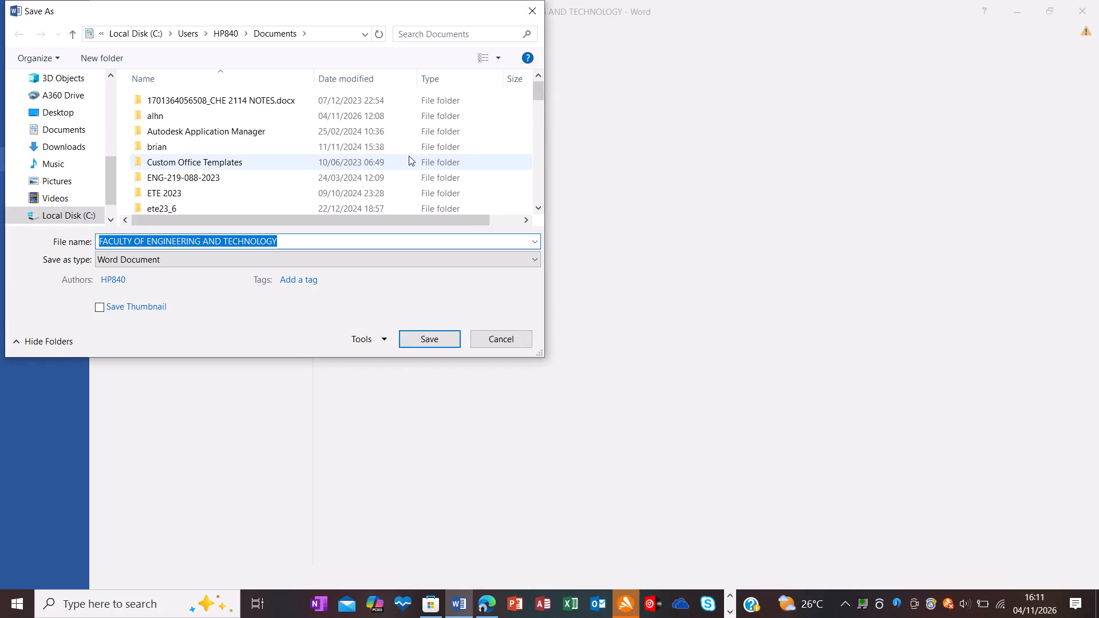
Save the report in Documents as a Word Document named FACULTY OF ENGINEERING AND TECHNOLOGY and close it.
{"action": "left_click", "coordinate": [424, 342]}
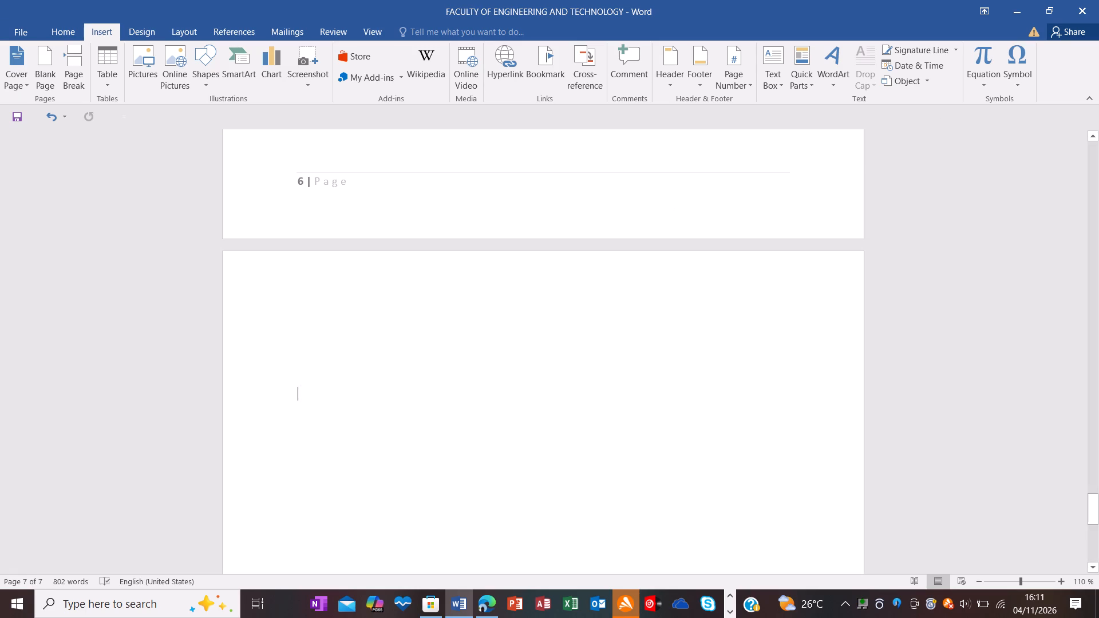
{"action": "left_click", "coordinate": [1083, 0]}
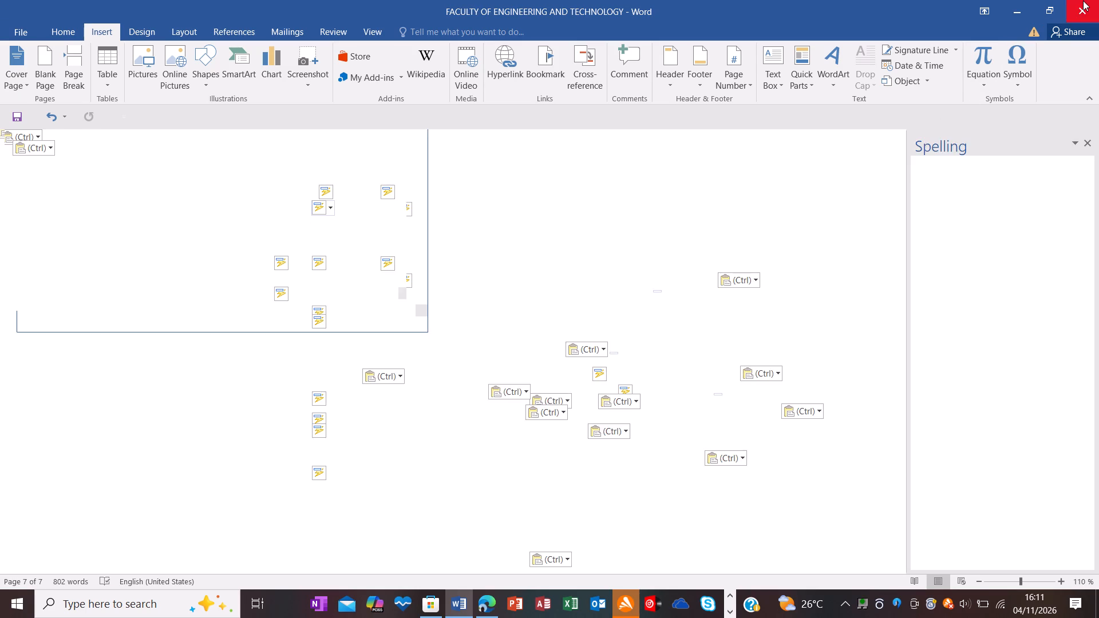
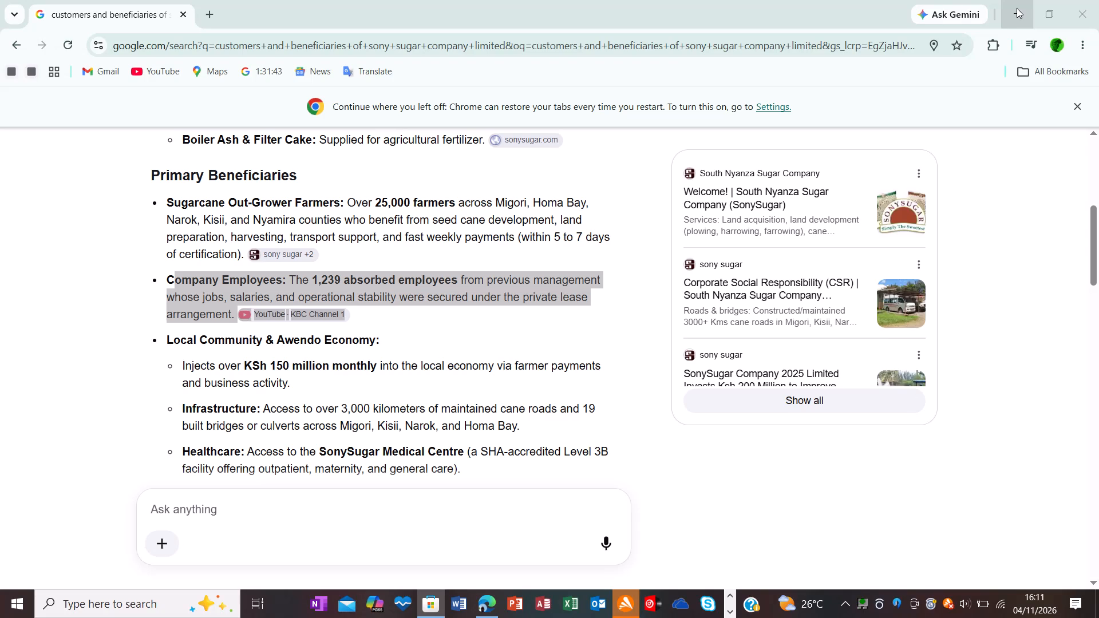
Minimize the browser window with the Sony Sugar search and the other open windows to show the desktop.
{"action": "left_click", "coordinate": [1017, 8]}
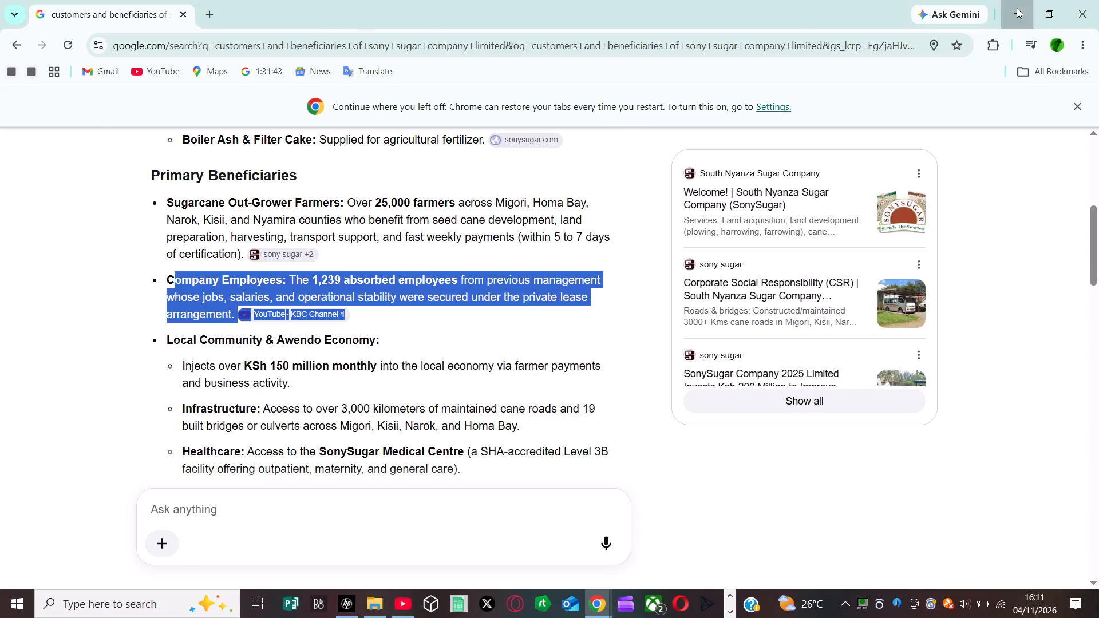
{"action": "left_click", "coordinate": [1017, 8]}
{"action": "left_click", "coordinate": [1017, 8]}
{"action": "left_click", "coordinate": [1017, 8]}
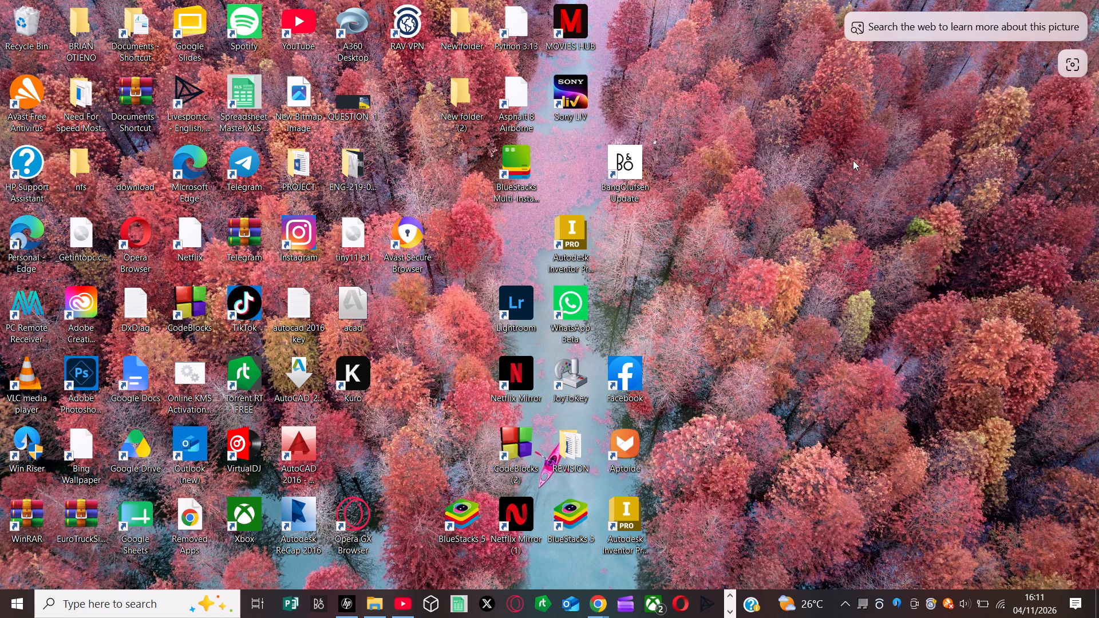
Shut down the computer.
{"action": "left_click", "coordinate": [13, 608]}
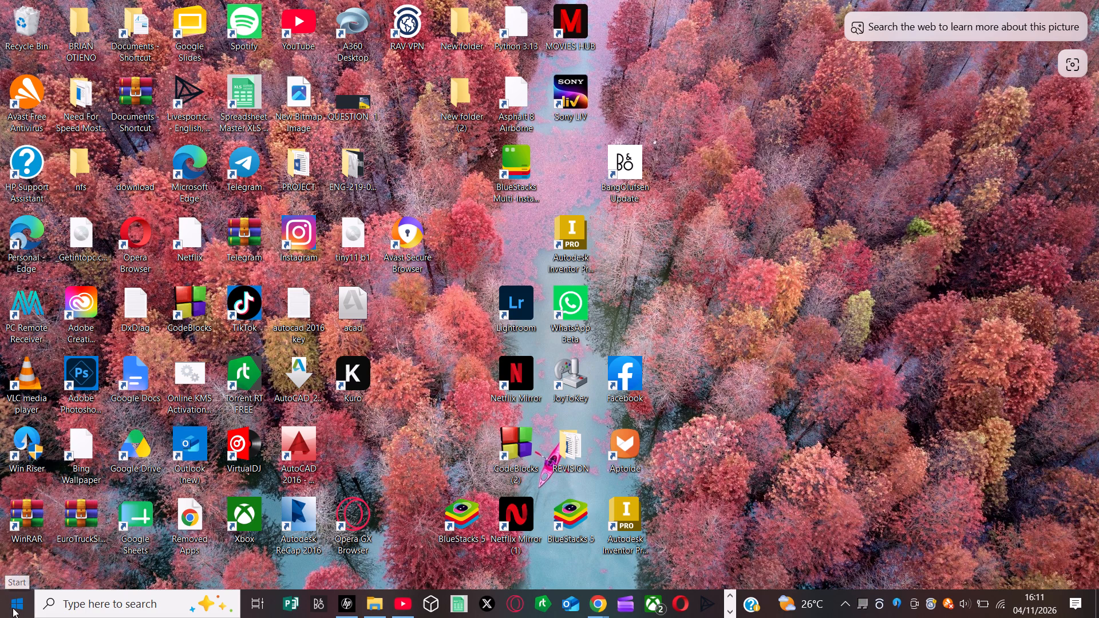
{"action": "left_click", "coordinate": [19, 576]}
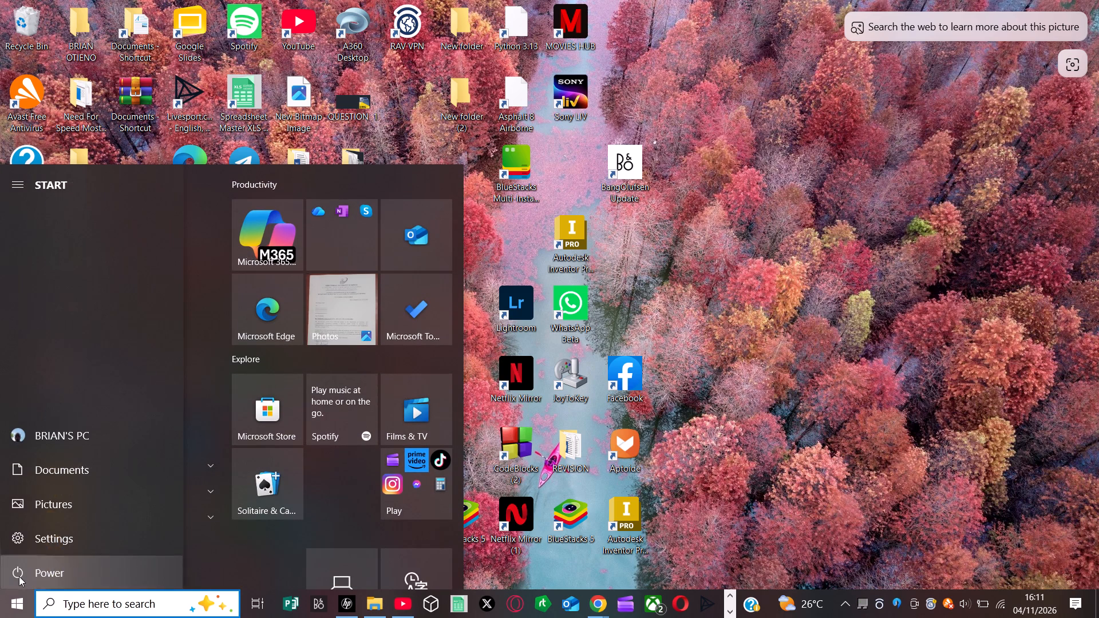
{"action": "left_click", "coordinate": [87, 518]}
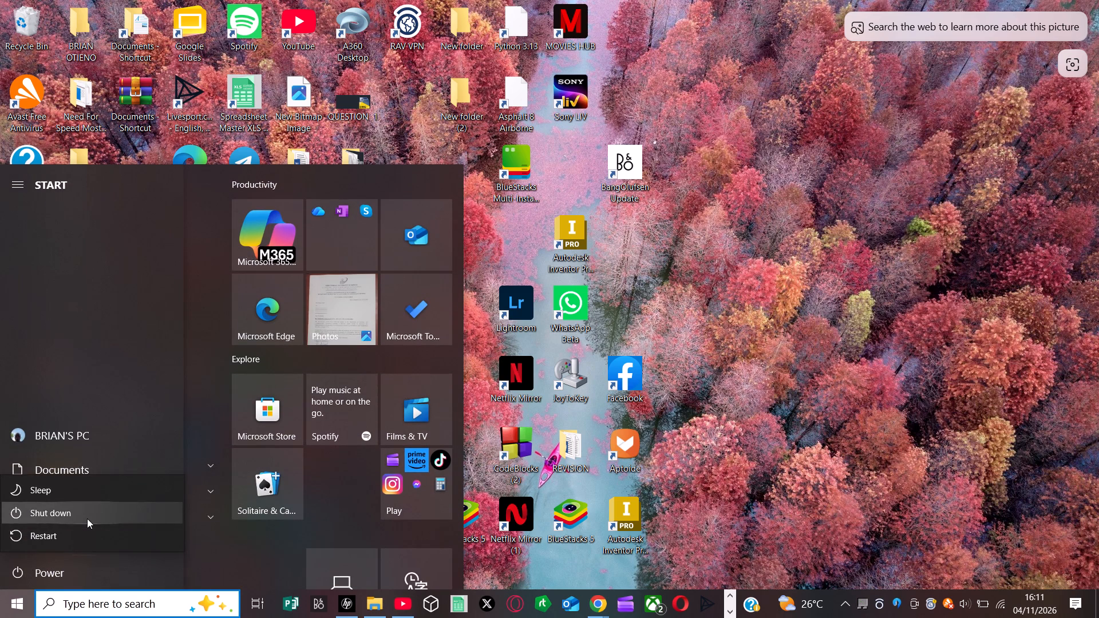